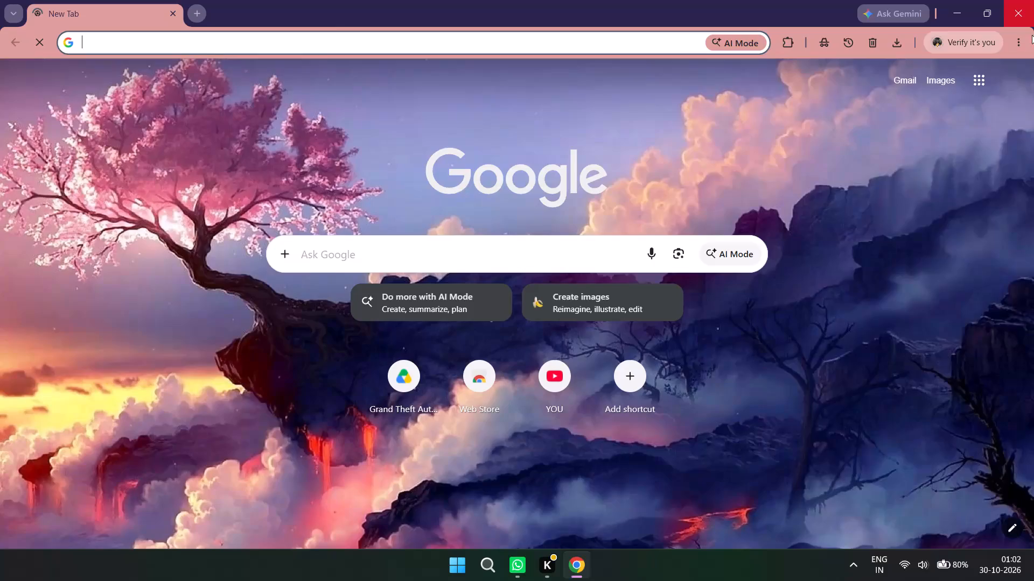
Reopen the recently closed "Project 90km Radius" Google Earth page from the browsing history and close the blank new tab.
left_click(1026, 48)
left_click(908, 193)
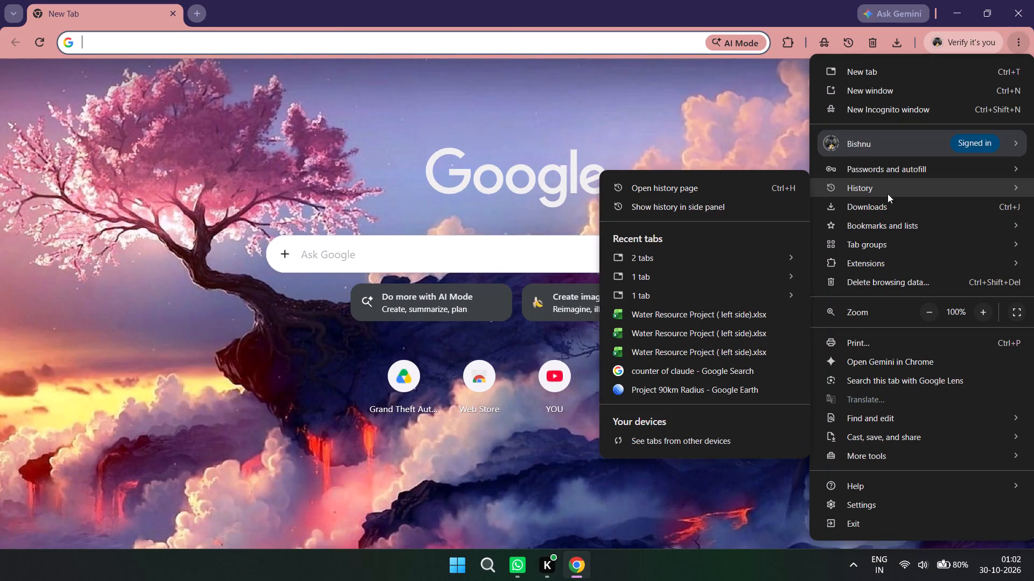
left_click(669, 261)
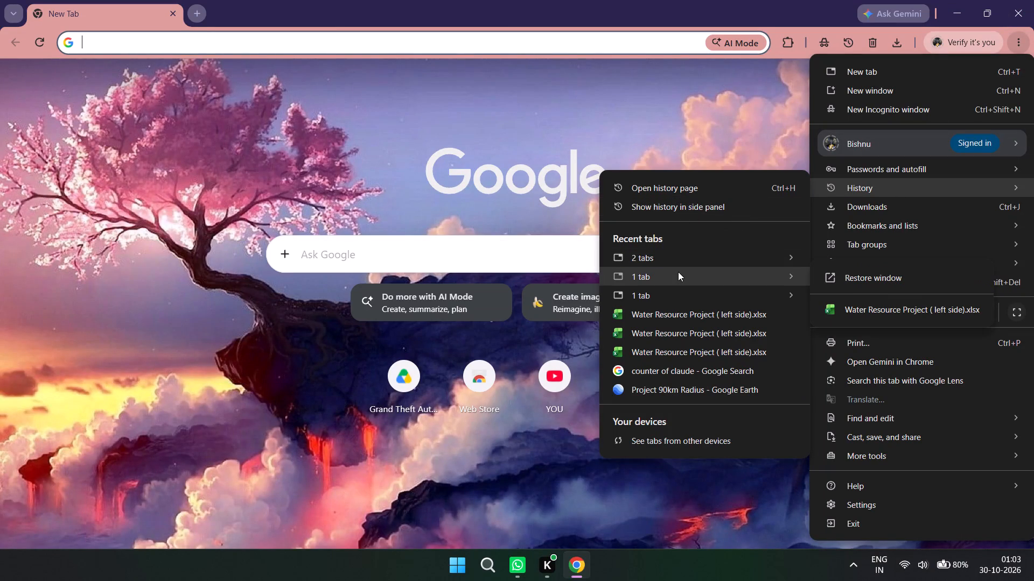
left_click(692, 389)
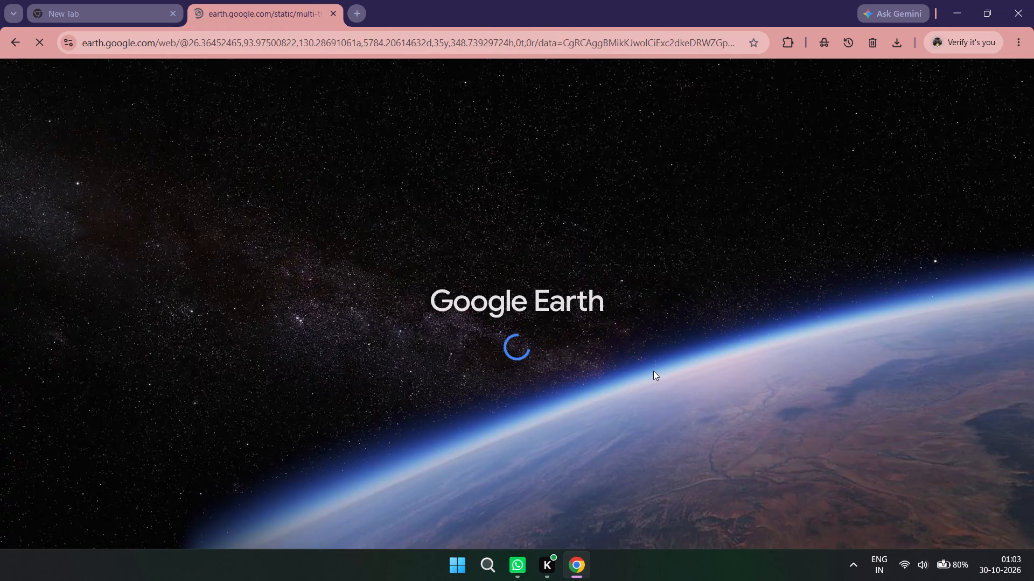
left_click(169, 12)
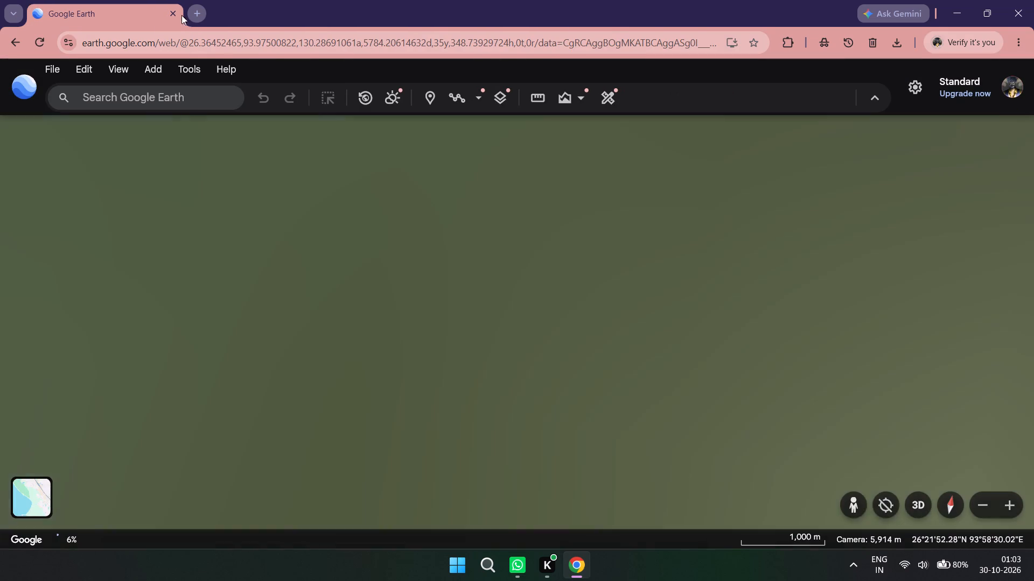
Take the browser out of full size, reopen the recent "Water Resource Project ( left side).xlsx" workbook and move it into its own window.
left_click_drag(603, 12, 571, 64)
left_click(839, 75)
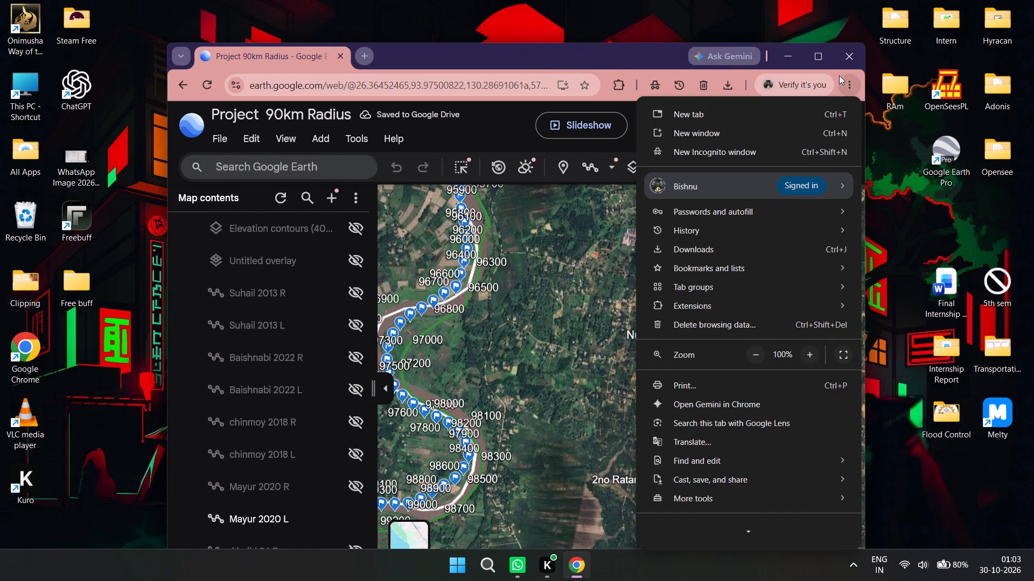
left_click(761, 232)
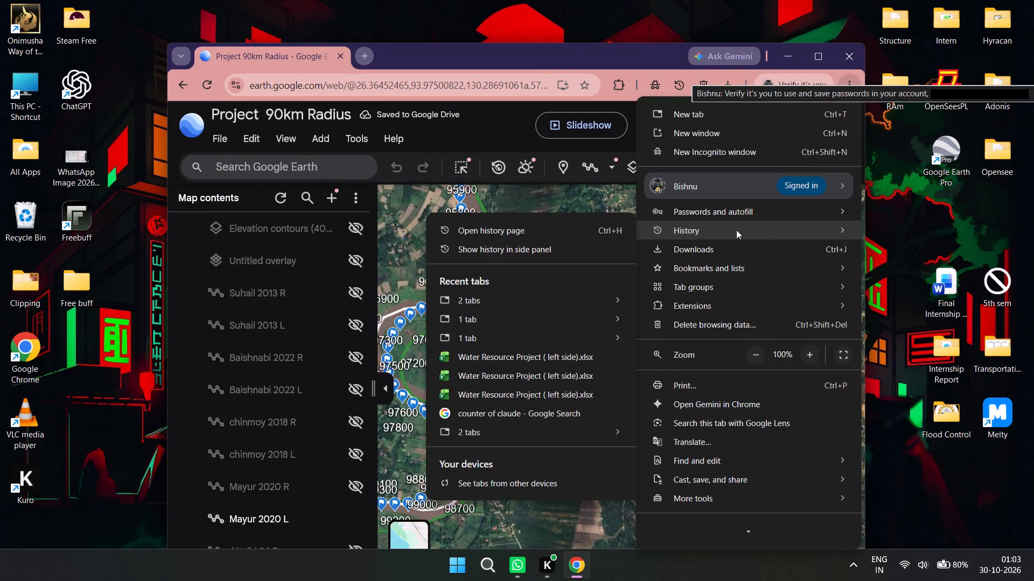
left_click(532, 358)
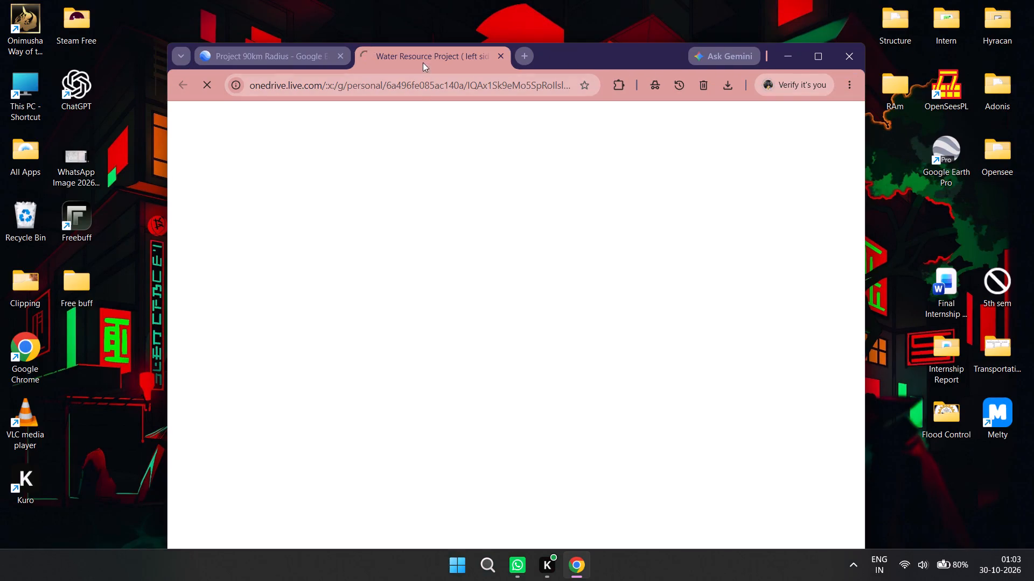
left_click_drag(425, 57, 757, 61)
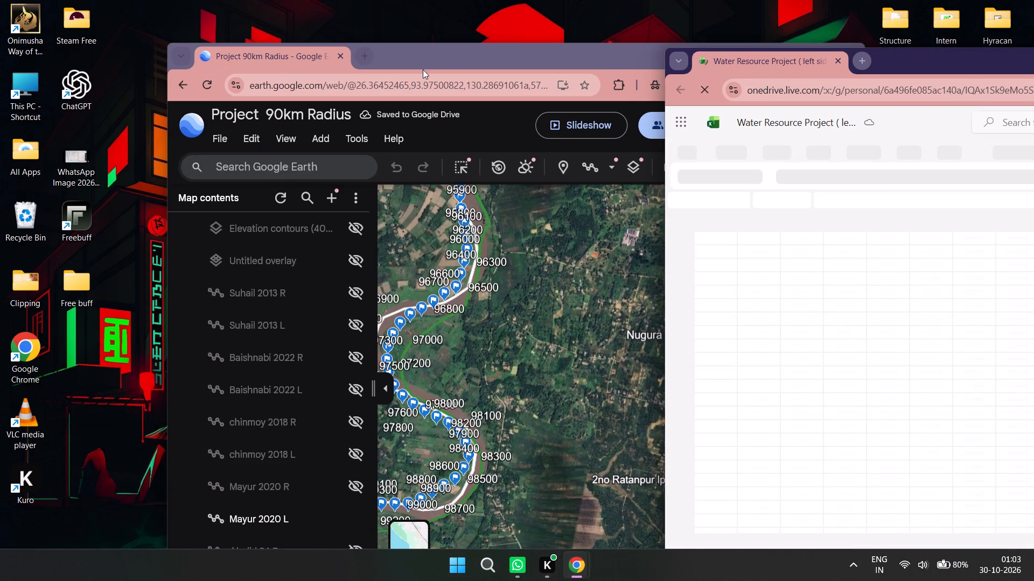
Fit the Google Earth project window to the left half of the desktop at full height.
left_click_drag(436, 55, 90, 6)
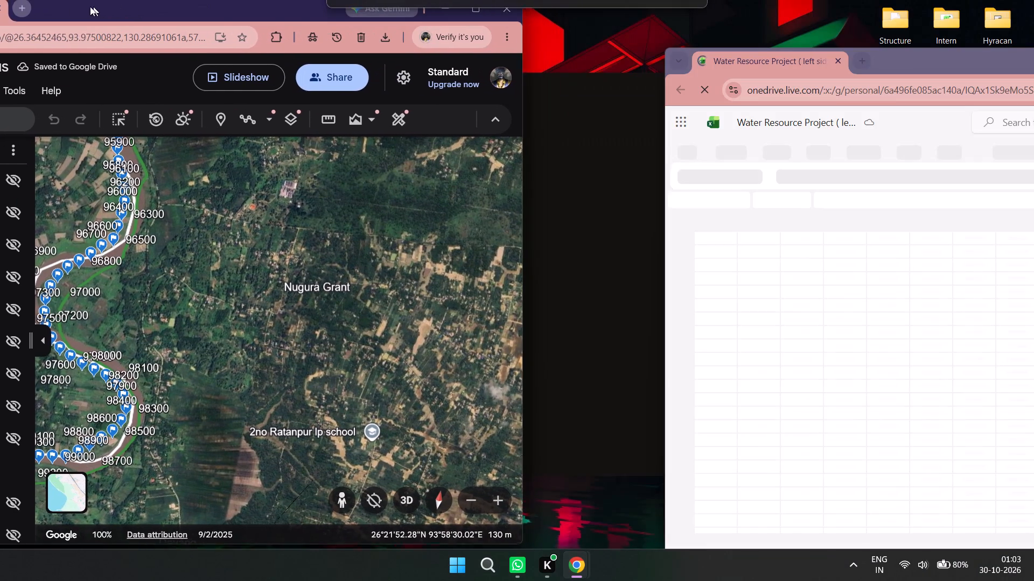
left_click_drag(90, 6, 0, 8)
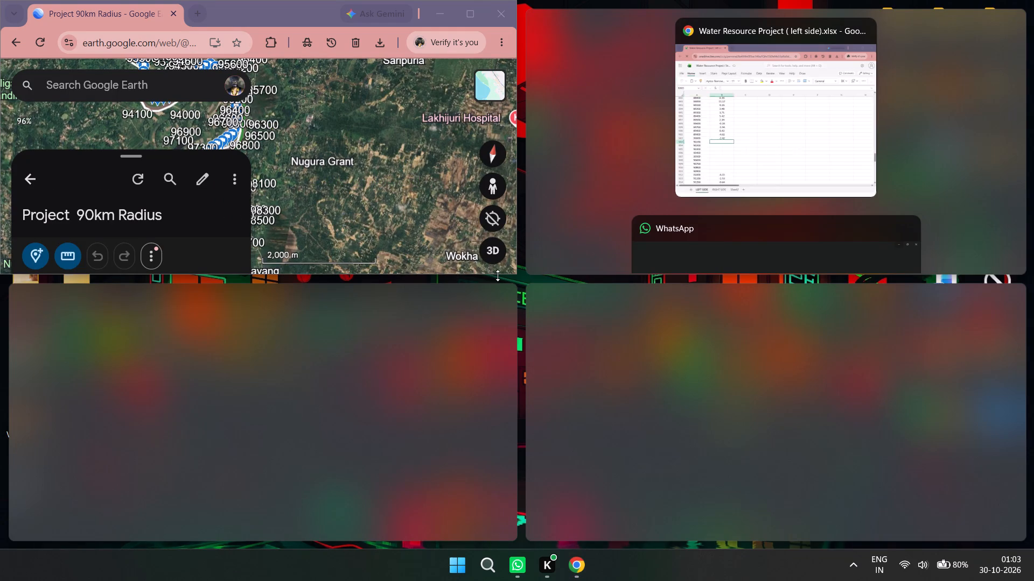
left_click_drag(507, 275, 513, 548)
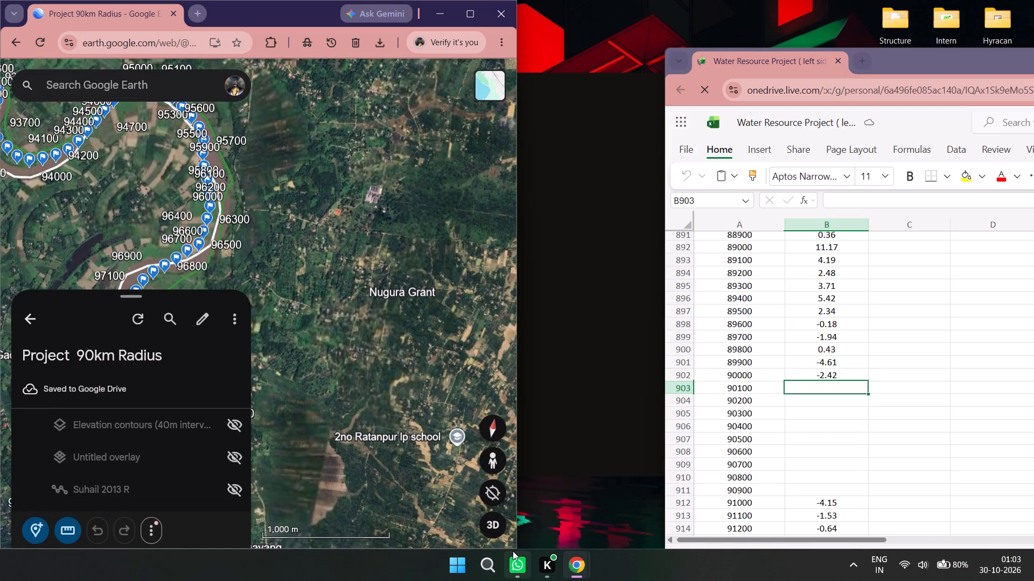
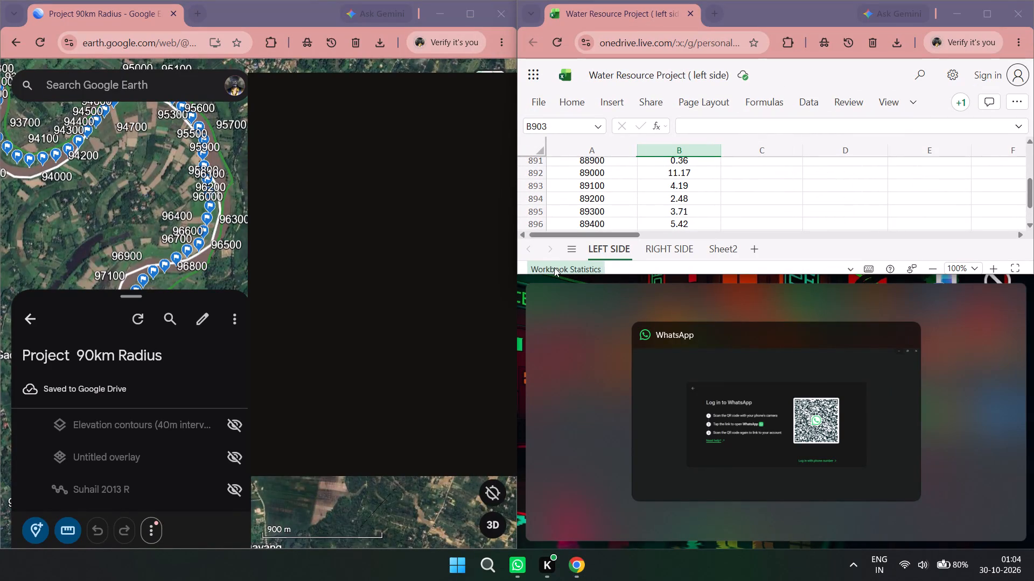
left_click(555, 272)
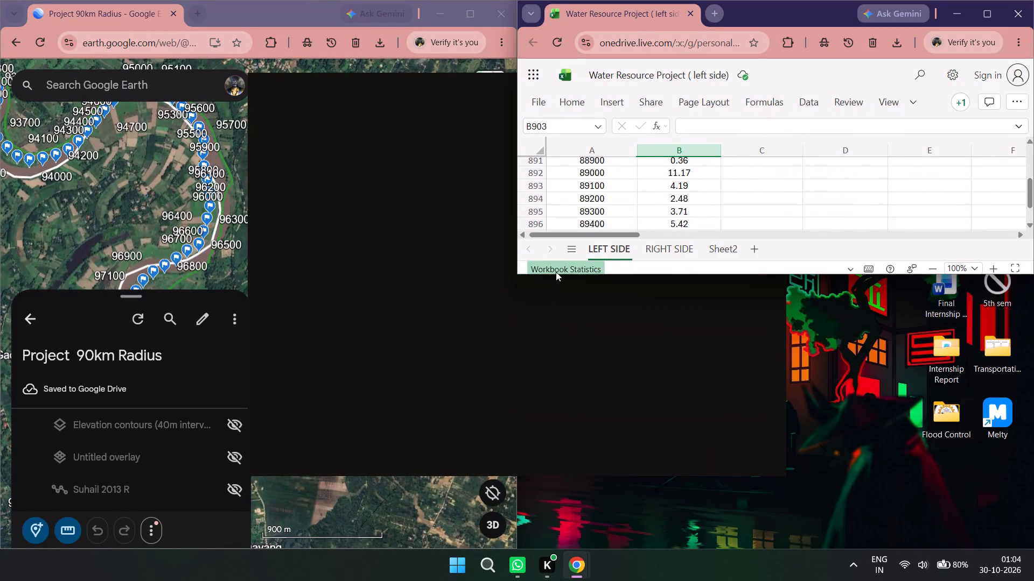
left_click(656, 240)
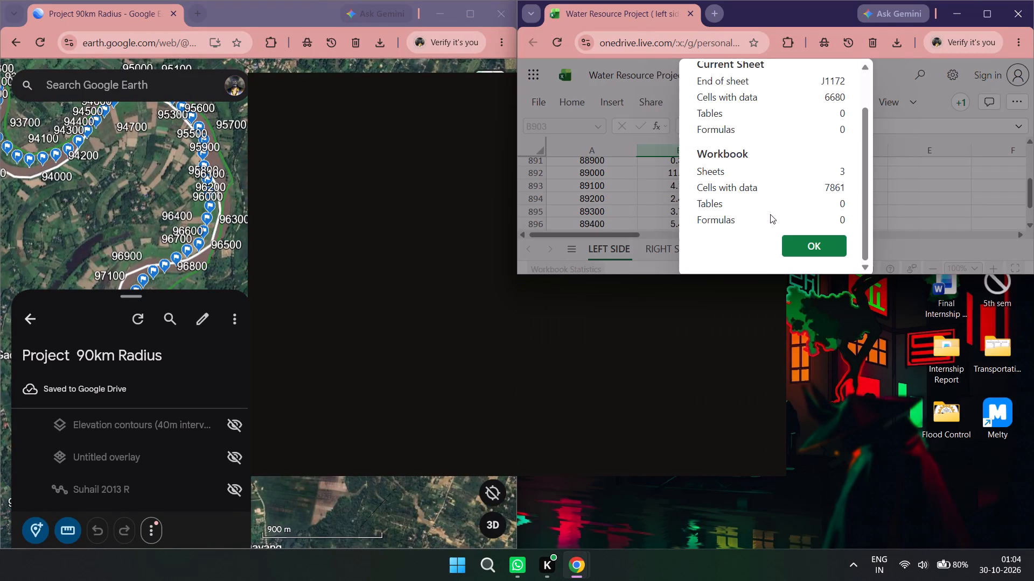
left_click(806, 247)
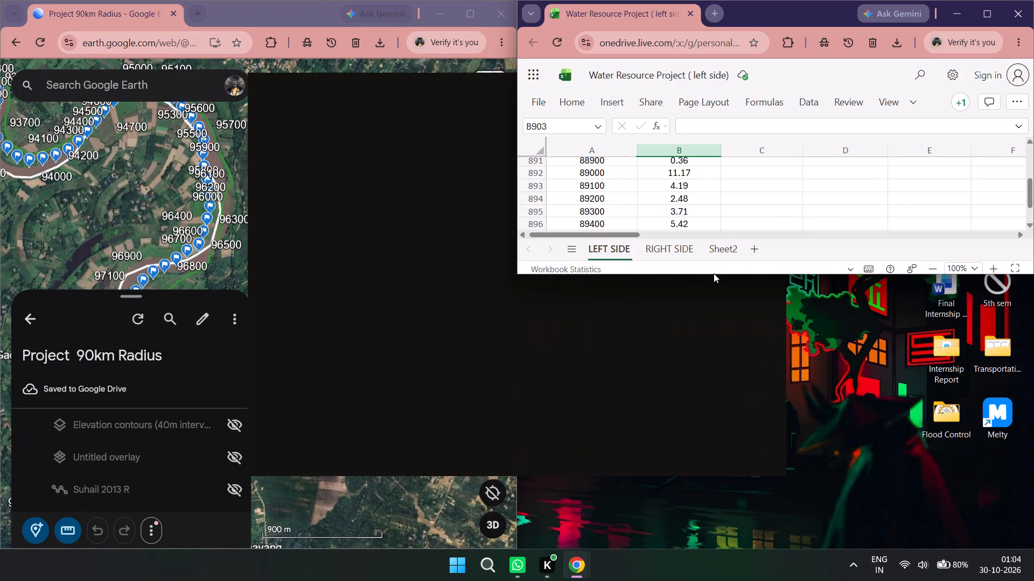
Extend the workbook window to full desktop height and widen the Google Earth window to about two thirds of the desktop.
left_click_drag(714, 275, 732, 548)
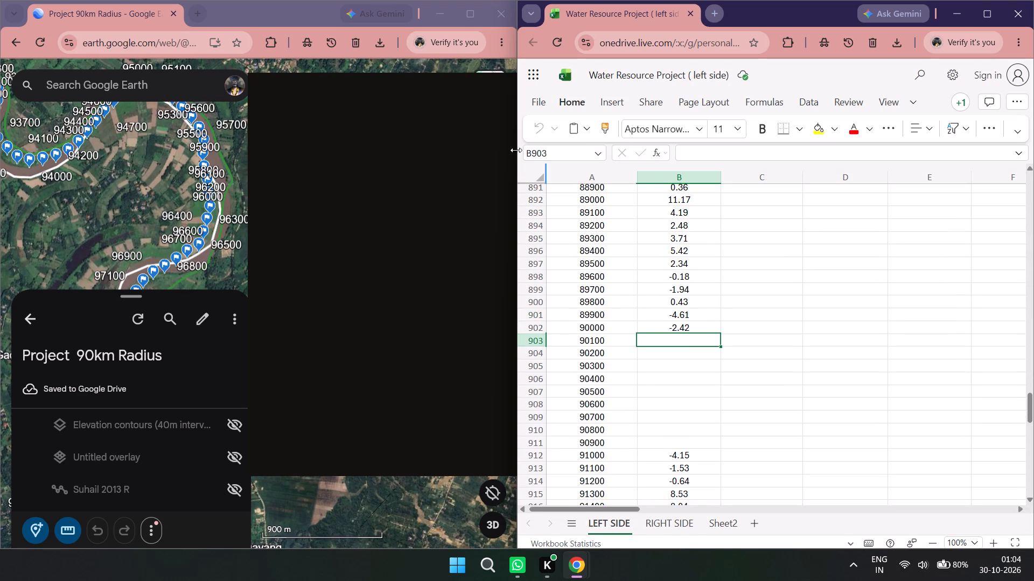
left_click(365, 67)
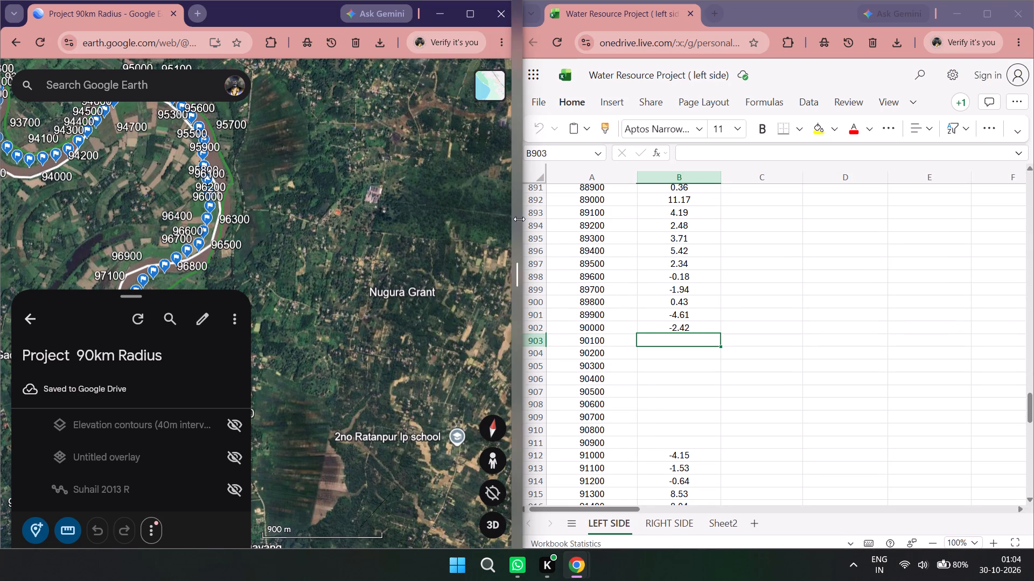
left_click_drag(519, 219, 1033, 212)
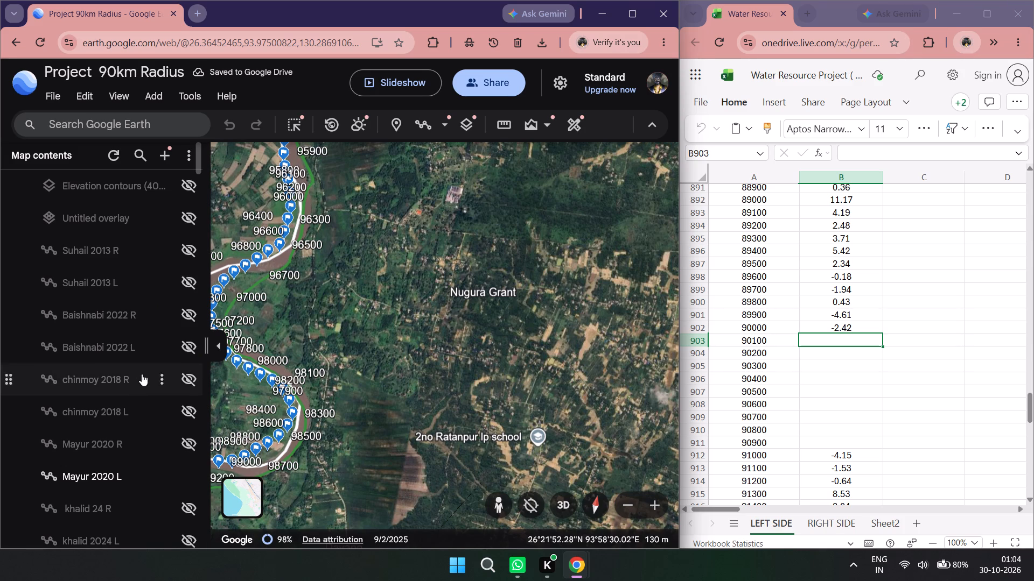
Look through the map's path list and the LEFT SIDE sheet's chainage rows for where column B entries are missing.
scroll(127, 425, "down", 8)
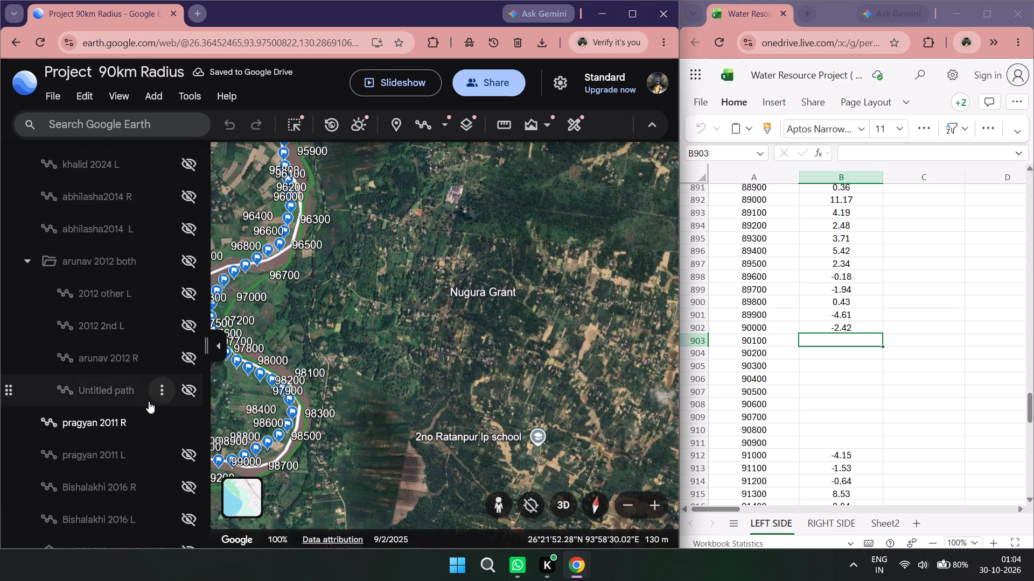
scroll(151, 349, "down", 4)
scroll(127, 393, "down", 2)
scroll(119, 381, "up", 8)
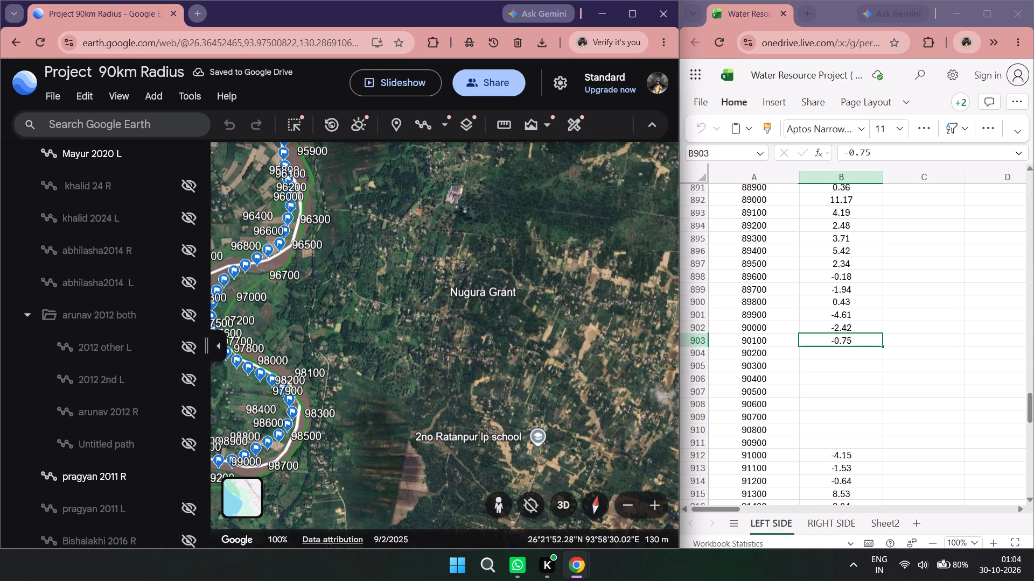
scroll(808, 448, "down", 3)
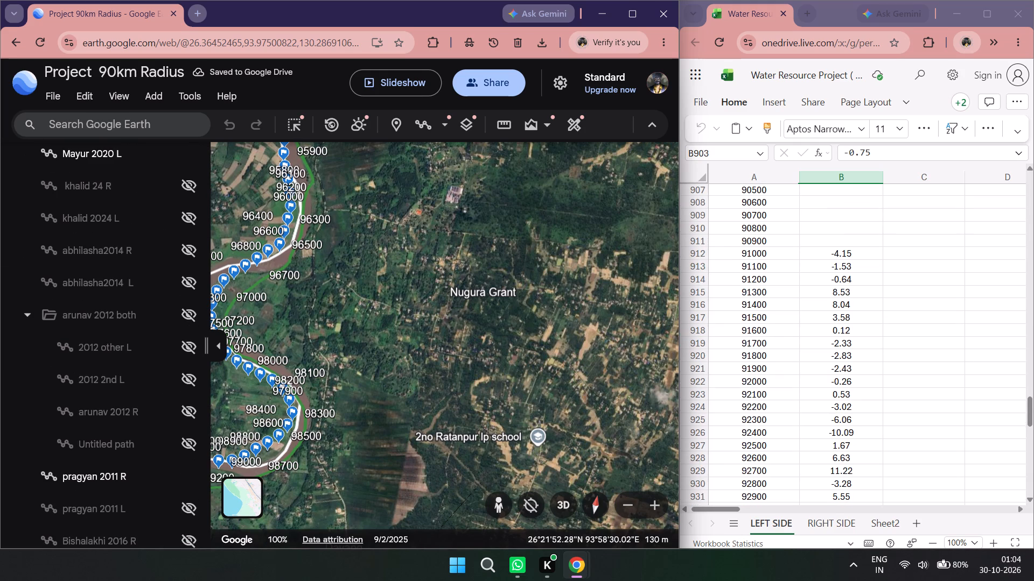
scroll(808, 448, "down", 8)
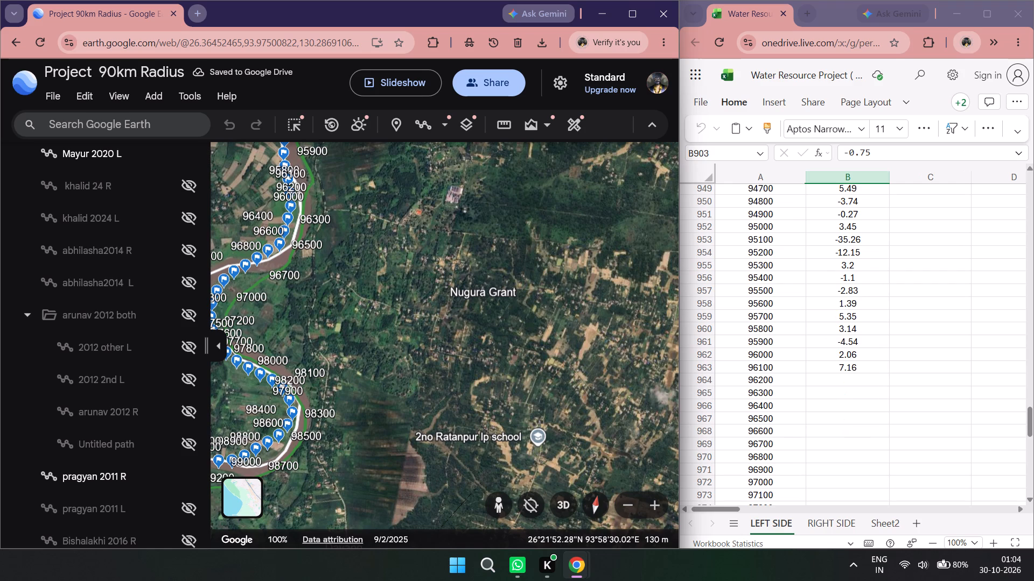
scroll(809, 444, "down", 1)
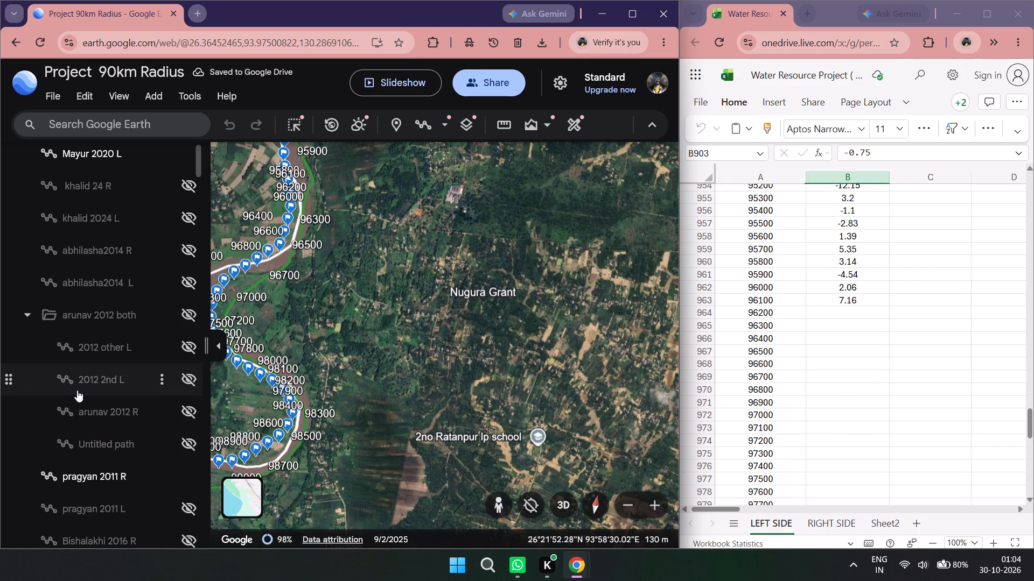
Fly to the pragyan 2011 R path, hide it on the map and show pragyan 2011 L instead.
double_click(131, 472)
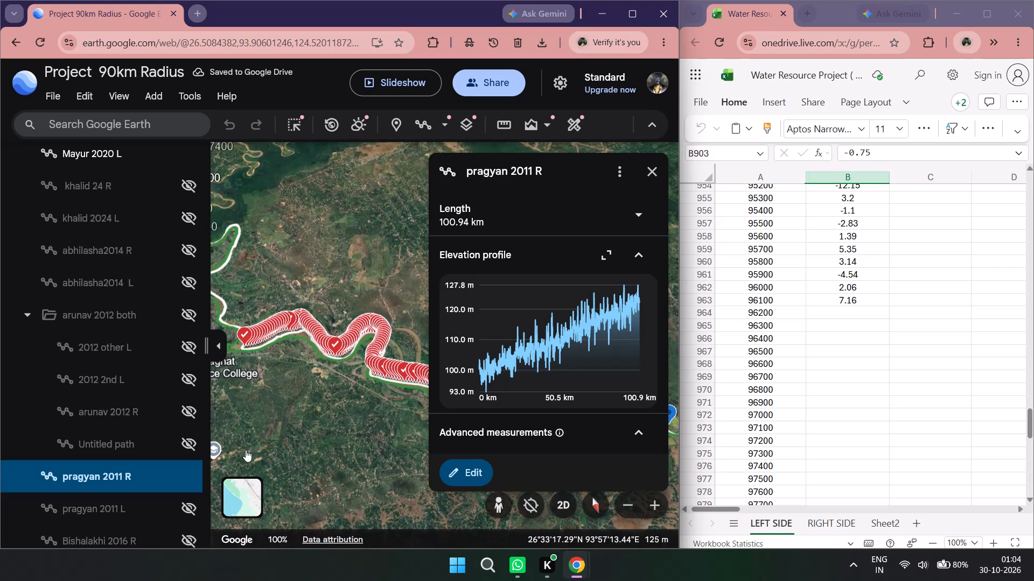
scroll(98, 443, "up", 3)
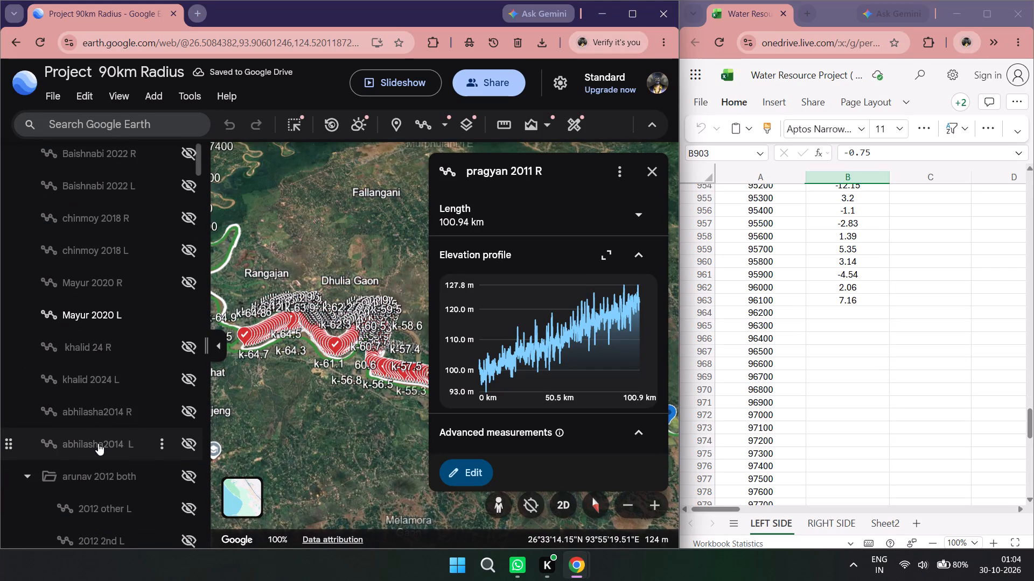
scroll(104, 427, "down", 1)
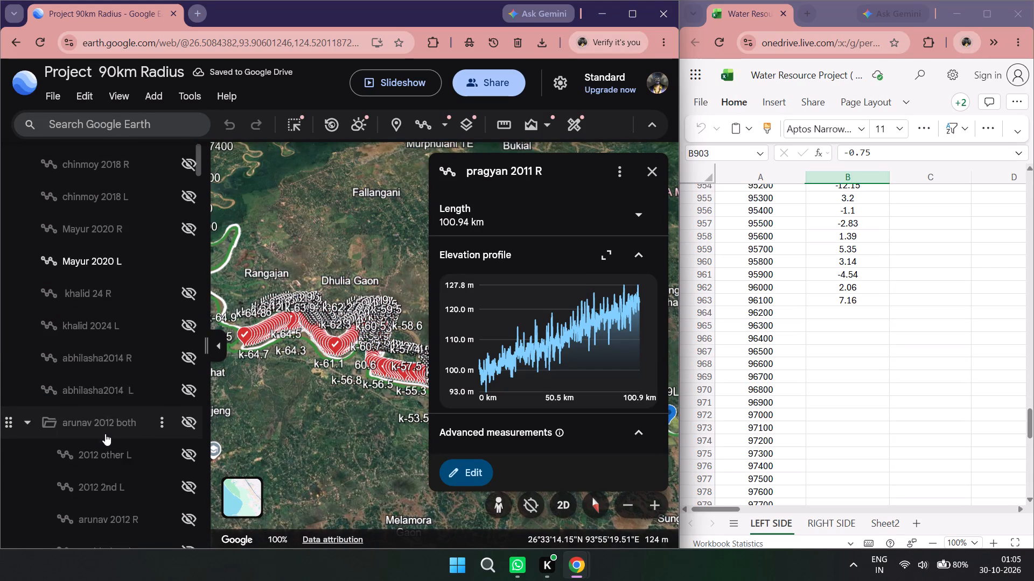
scroll(105, 434, "down", 2)
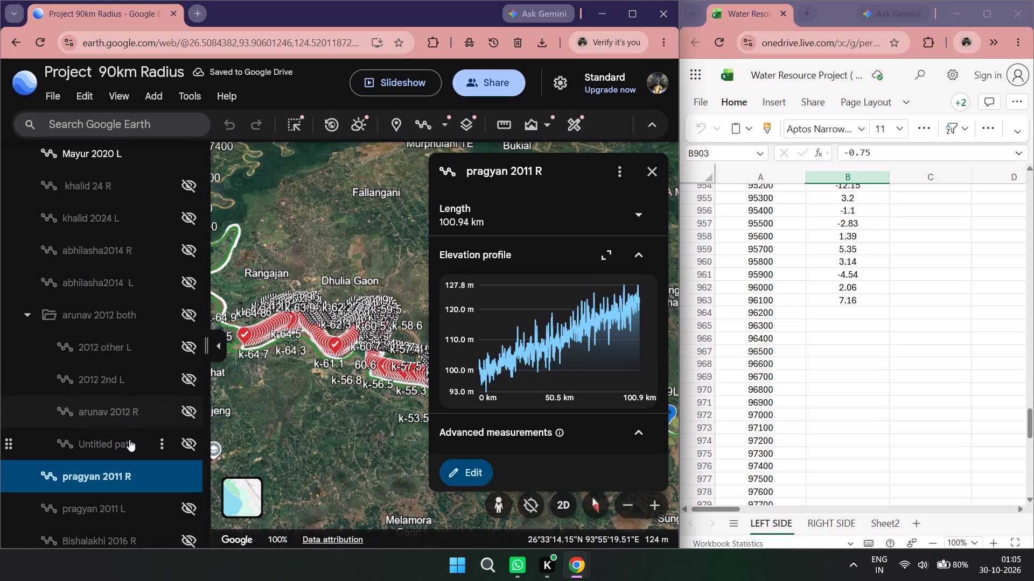
left_click(179, 477)
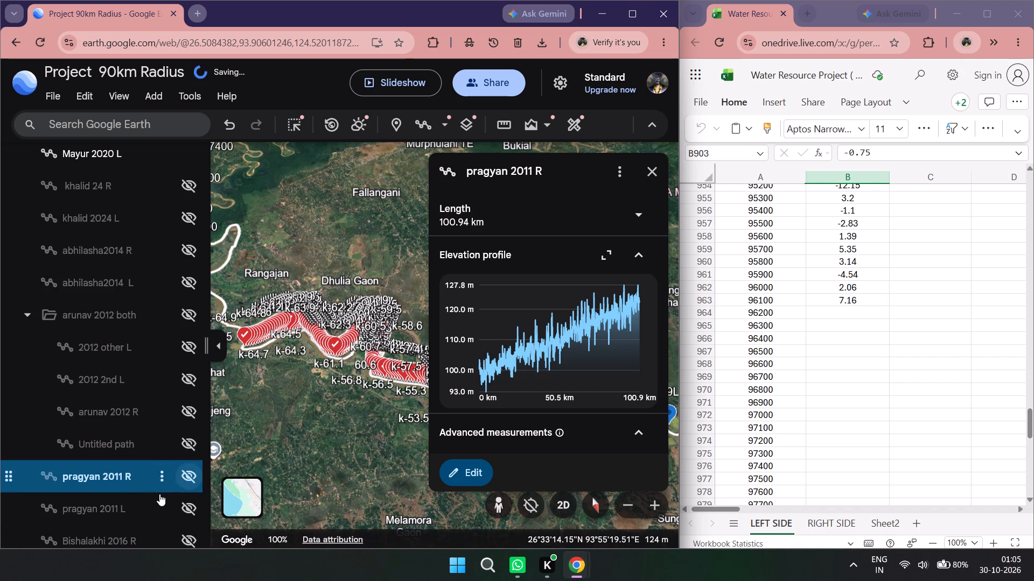
left_click(184, 505)
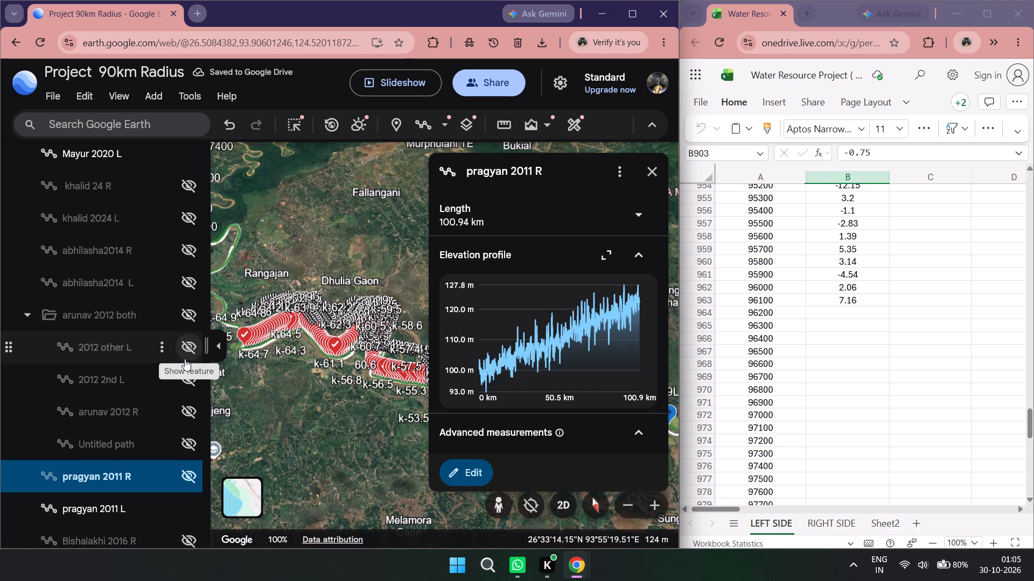
Show the arunav 2012 both folder together with its 2012 other L and 2012 2nd L paths.
left_click(185, 314)
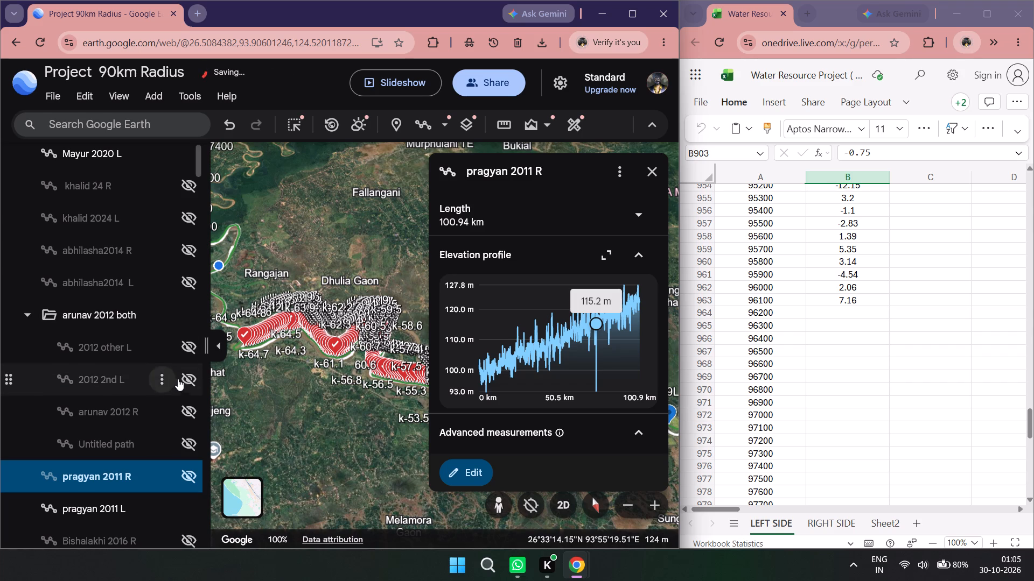
left_click(191, 355)
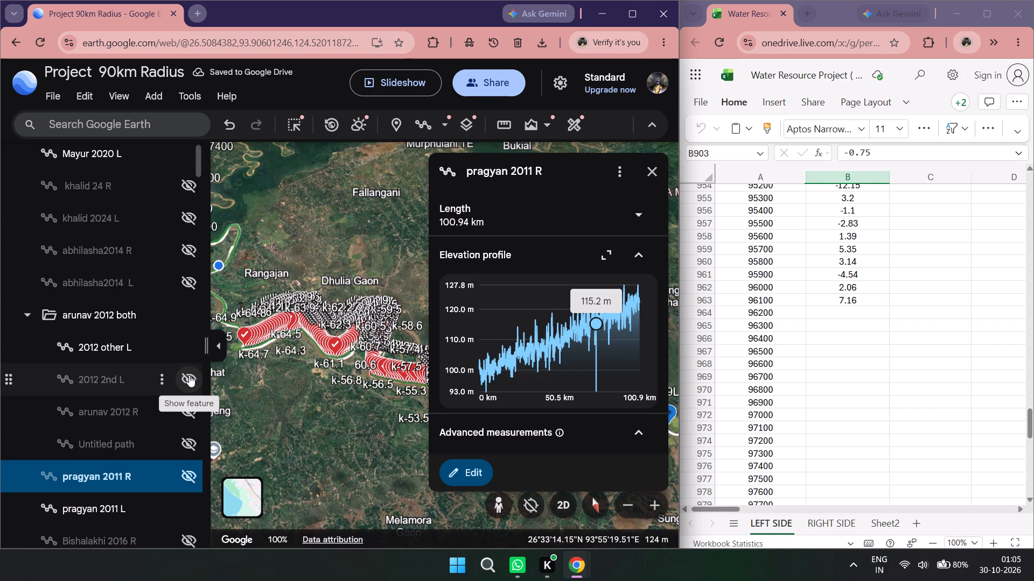
left_click(189, 375)
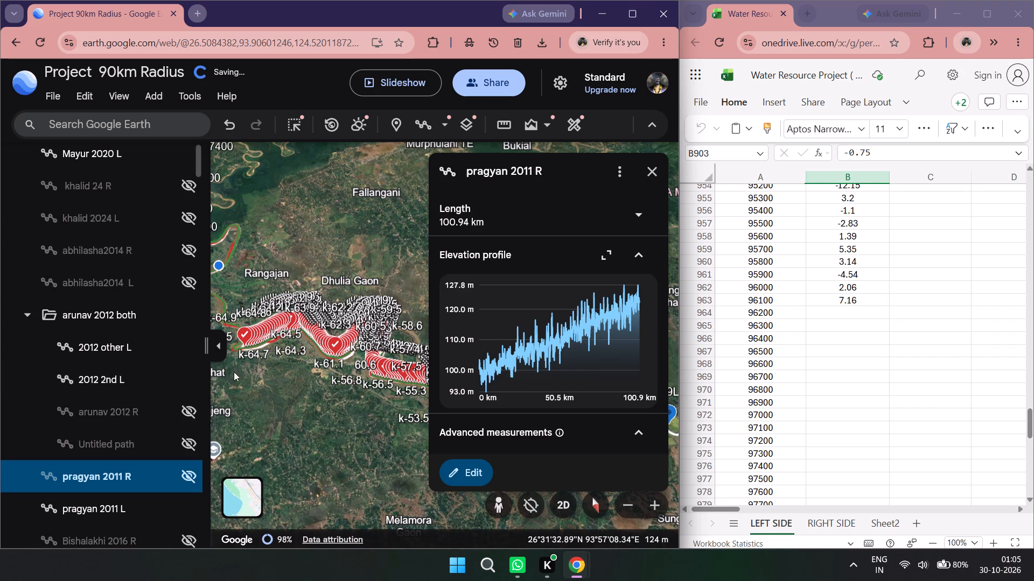
Close the pragyan 2011 R details and examine the bank lines along the river close up around chainage 100000.
left_click_drag(280, 409, 308, 436)
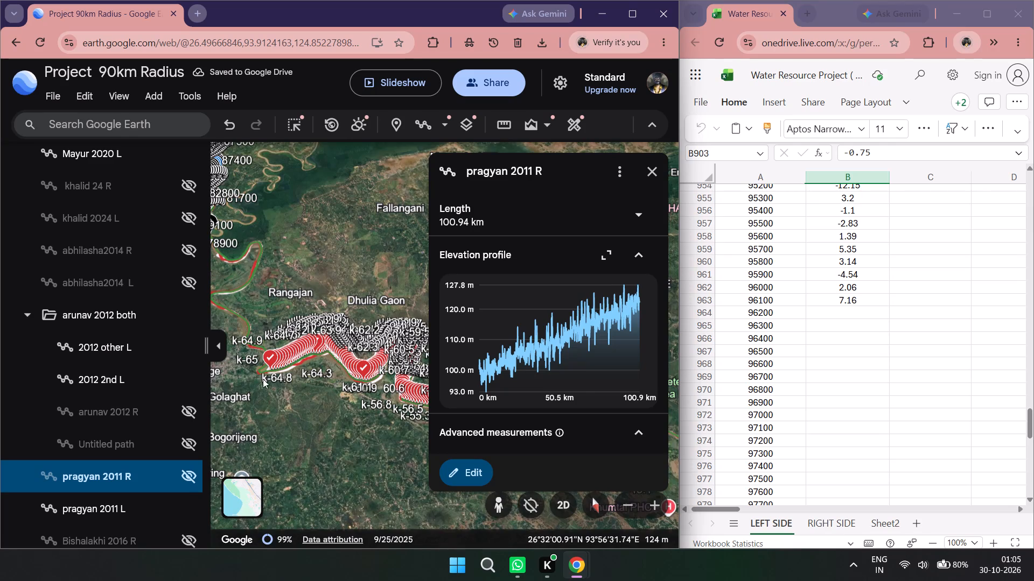
left_click_drag(263, 379, 352, 475)
left_click_drag(285, 398, 367, 470)
left_click_drag(340, 393, 302, 460)
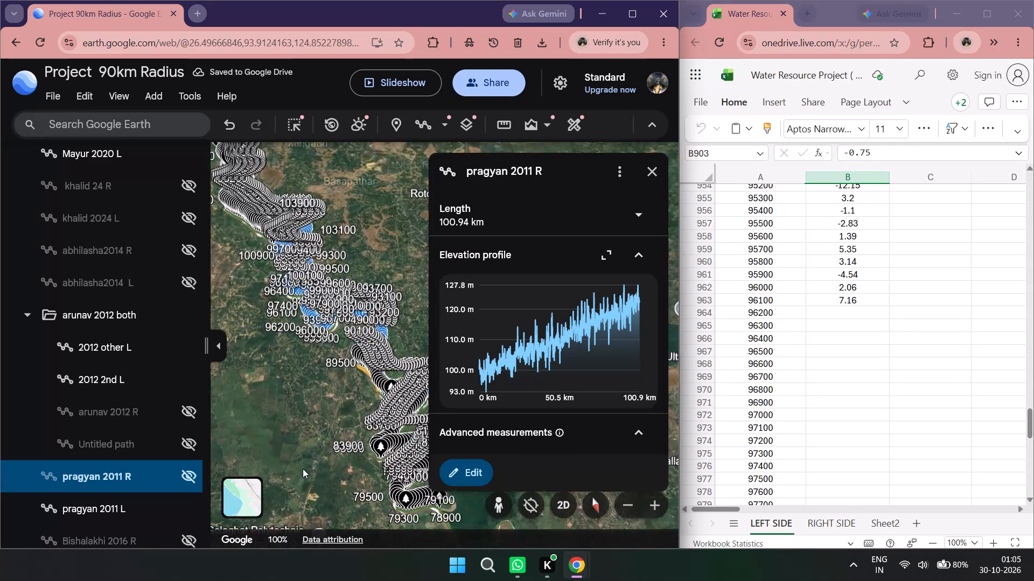
left_click_drag(290, 394, 310, 447)
scroll(310, 446, "up", 3)
left_click_drag(300, 366, 303, 483)
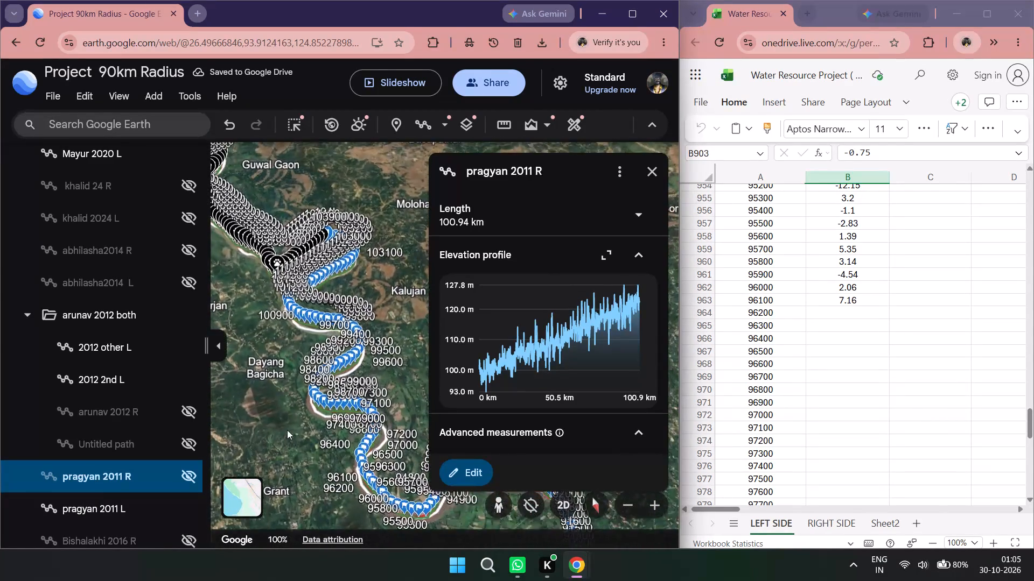
scroll(285, 424, "up", 4)
left_click_drag(286, 352, 254, 431)
left_click_drag(268, 401, 275, 388)
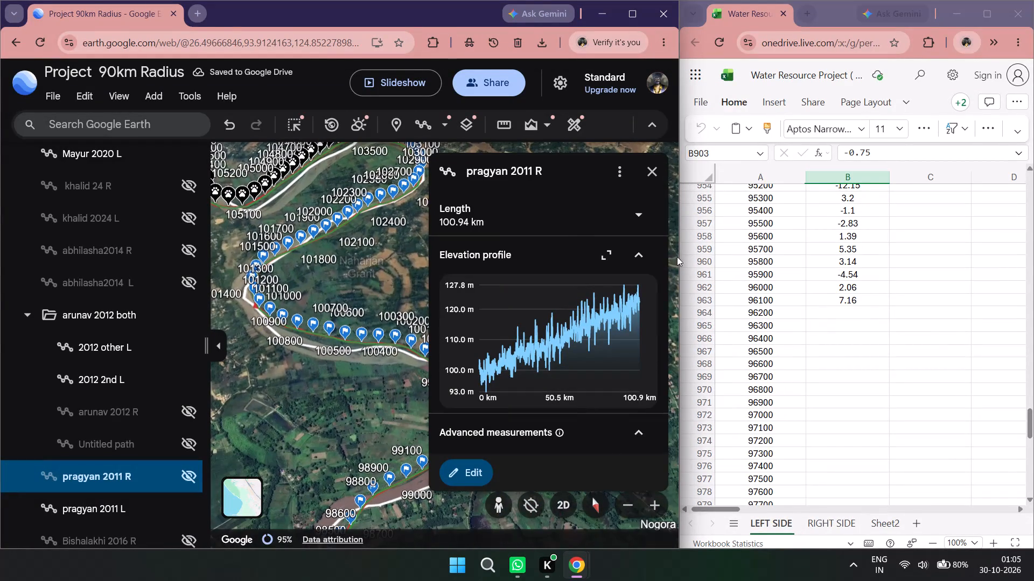
left_click(649, 168)
scroll(460, 355, "up", 2)
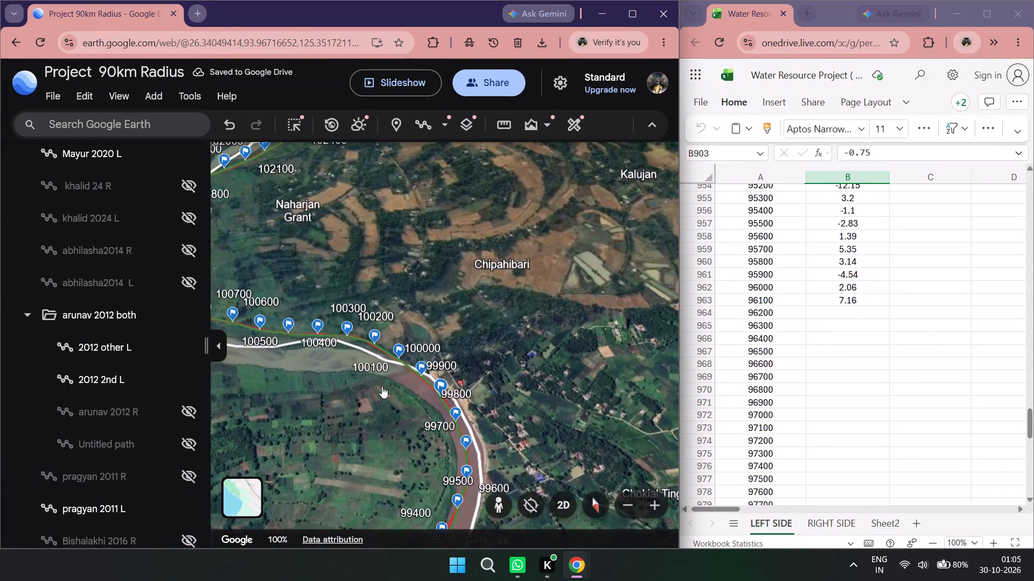
left_click_drag(365, 384, 385, 359)
scroll(385, 376, "up", 4)
left_click_drag(401, 381, 328, 322)
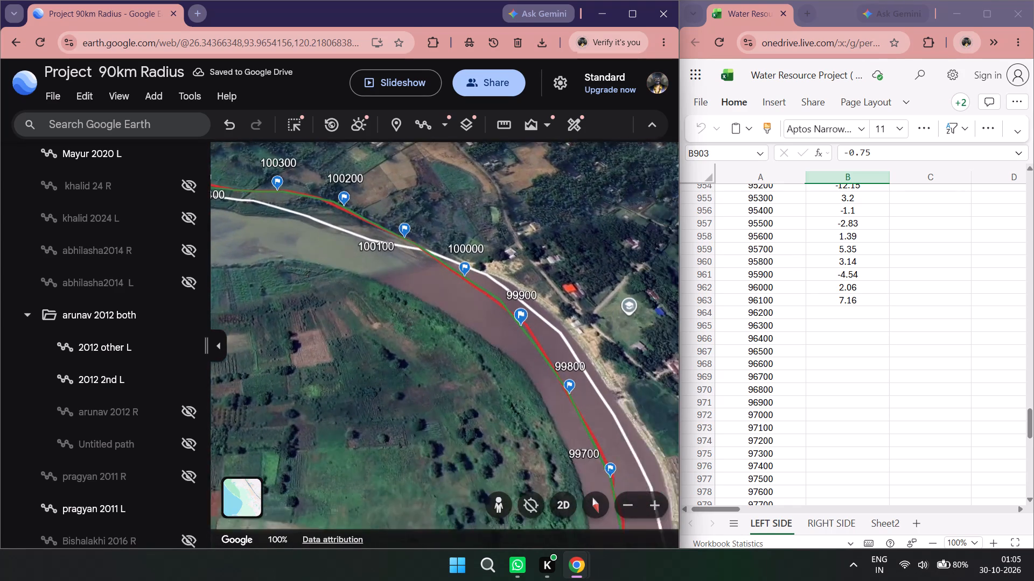
left_click_drag(328, 322, 324, 320)
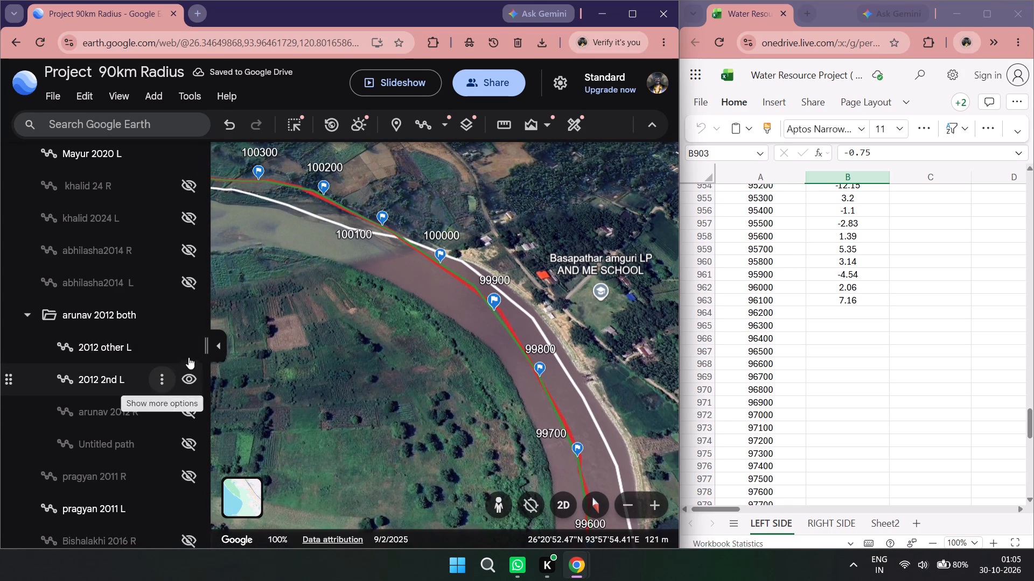
Toggle 2012 other L, 2012 2nd L and Mayur 2020 L off and on to identify each path's line on the map.
left_click(193, 352)
left_click(193, 352)
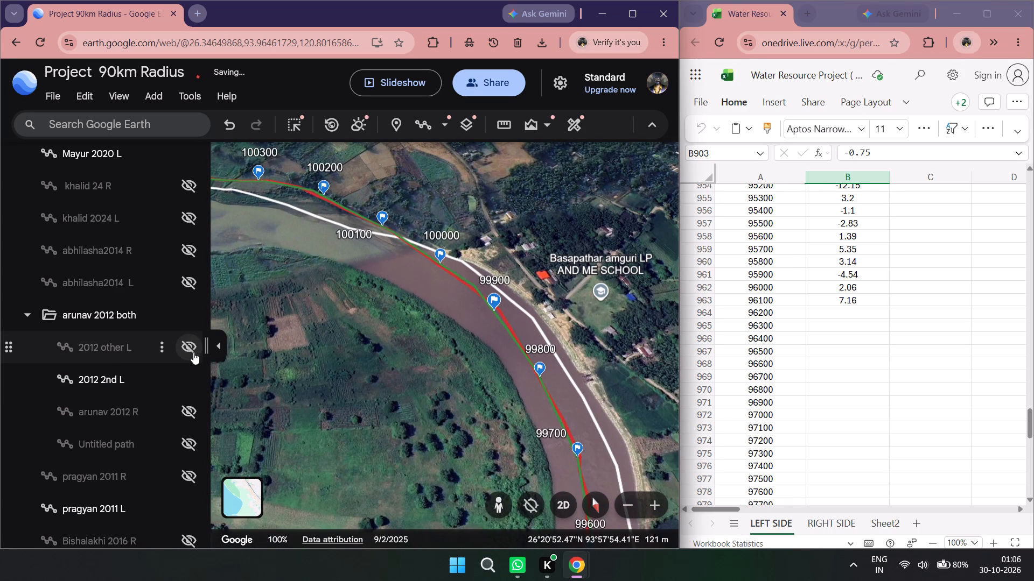
left_click(190, 374)
left_click(190, 374)
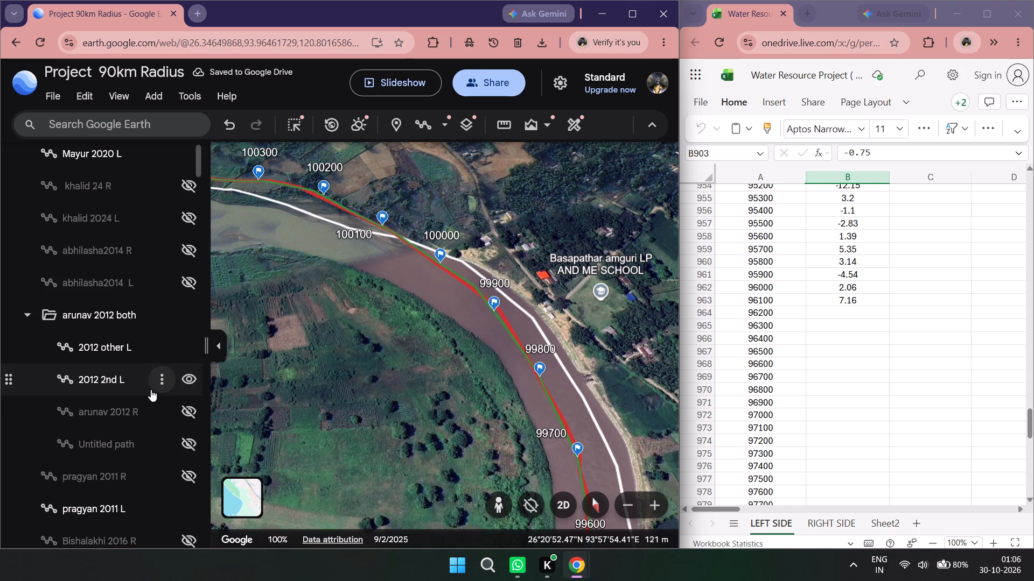
scroll(151, 389, "up", 2)
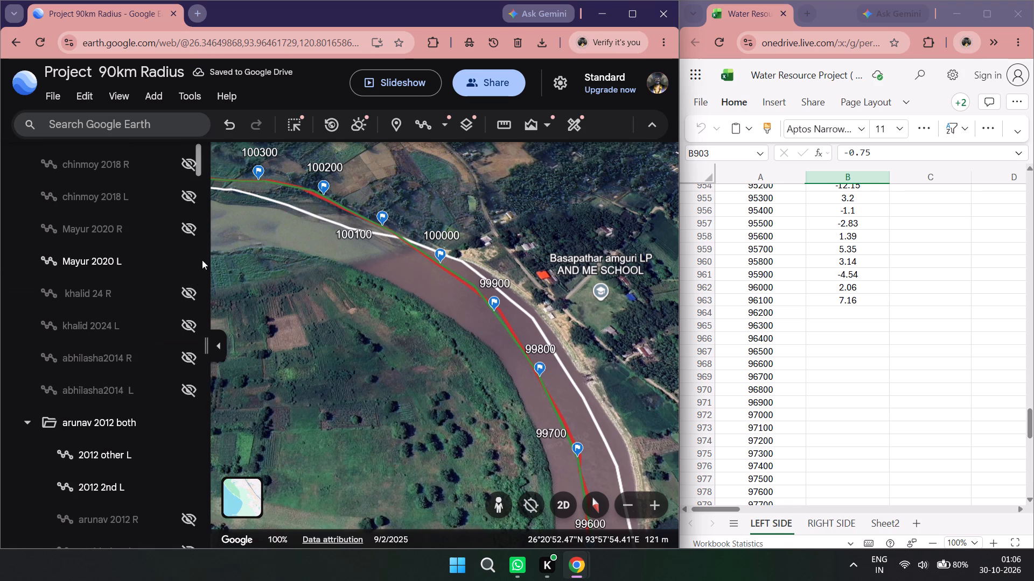
left_click(188, 267)
left_click(188, 267)
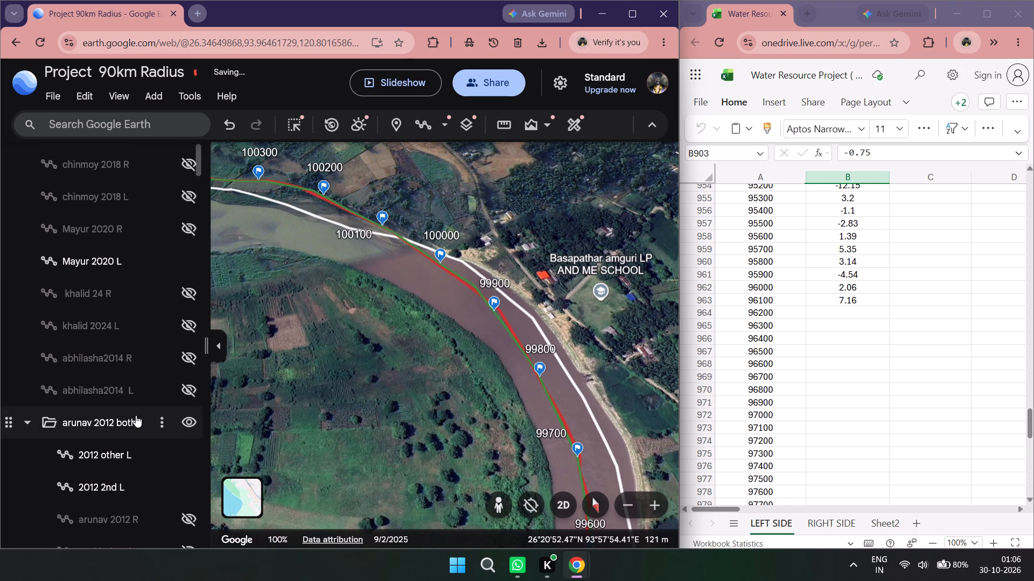
scroll(136, 415, "down", 1)
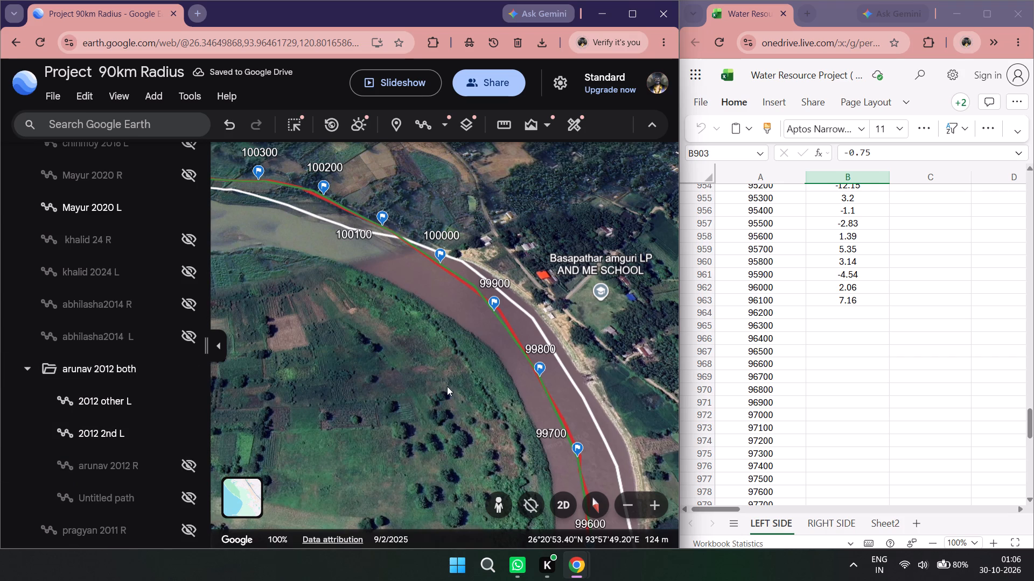
Follow the left bank lines along the river from chainage 100000 to 96800 and compare their positions.
left_click_drag(508, 385, 488, 367)
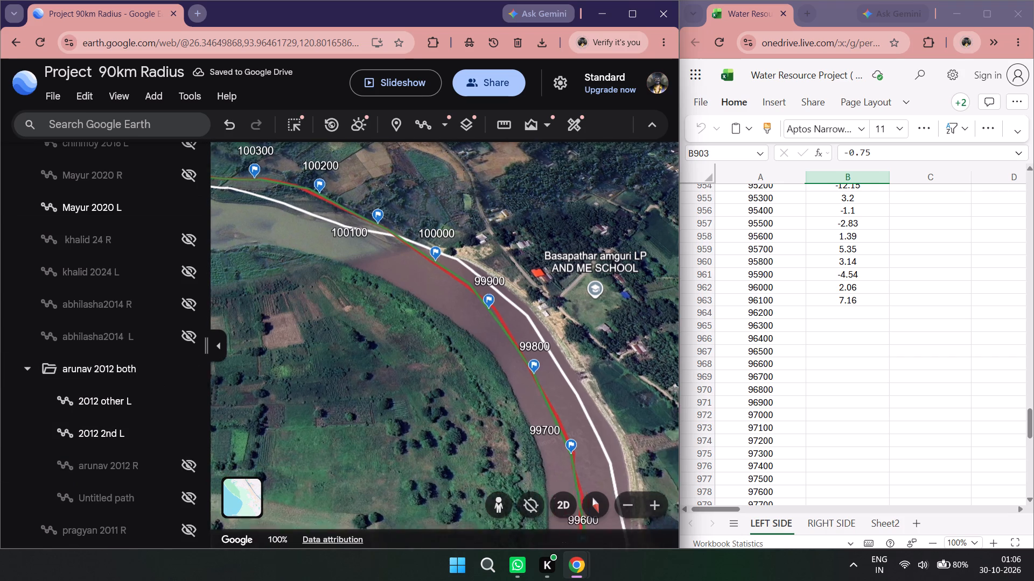
left_click_drag(488, 367, 414, 253)
left_click_drag(363, 254, 478, 301)
left_click_drag(491, 304, 597, 284)
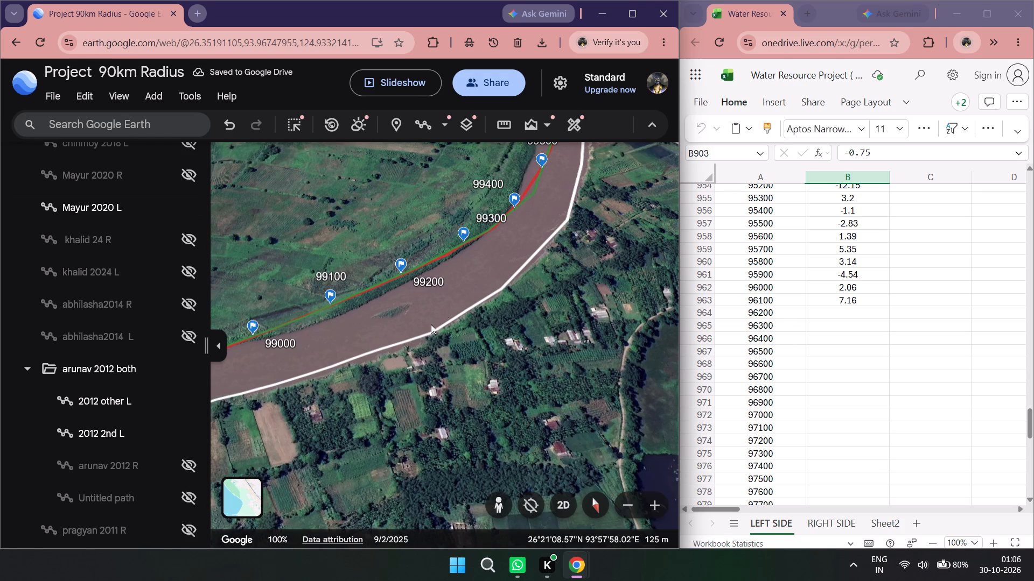
left_click_drag(397, 325, 569, 312)
left_click_drag(446, 369, 501, 260)
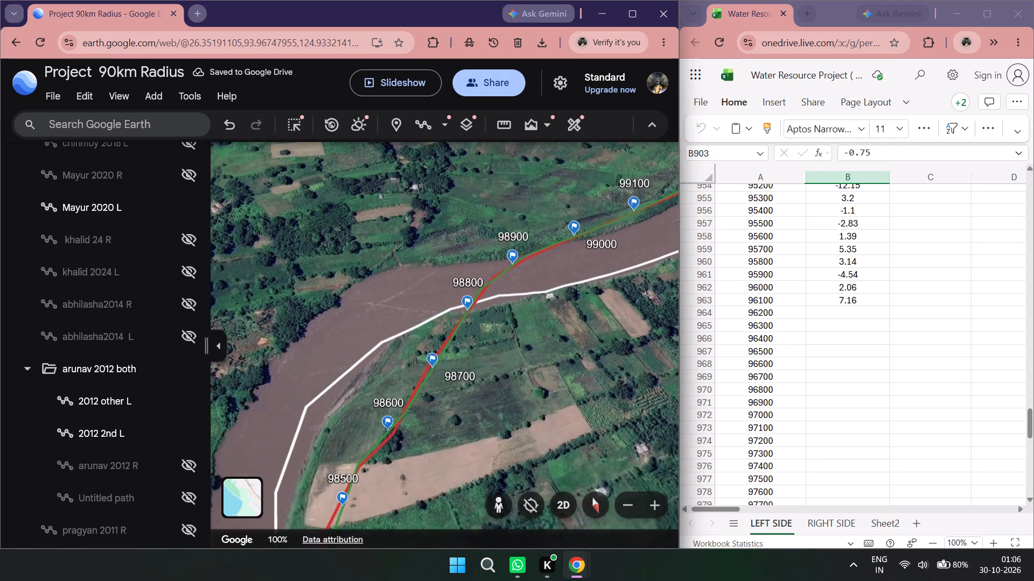
left_click_drag(501, 260, 500, 248)
left_click_drag(467, 381, 497, 288)
left_click_drag(447, 375, 449, 355)
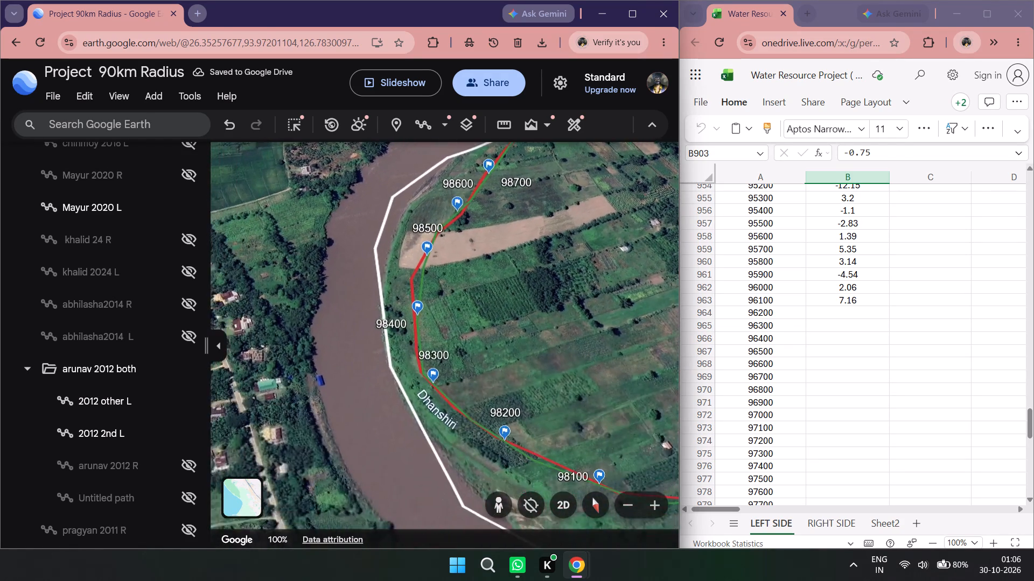
left_click_drag(449, 355, 451, 310)
left_click_drag(451, 320, 319, 350)
left_click_drag(528, 372, 431, 297)
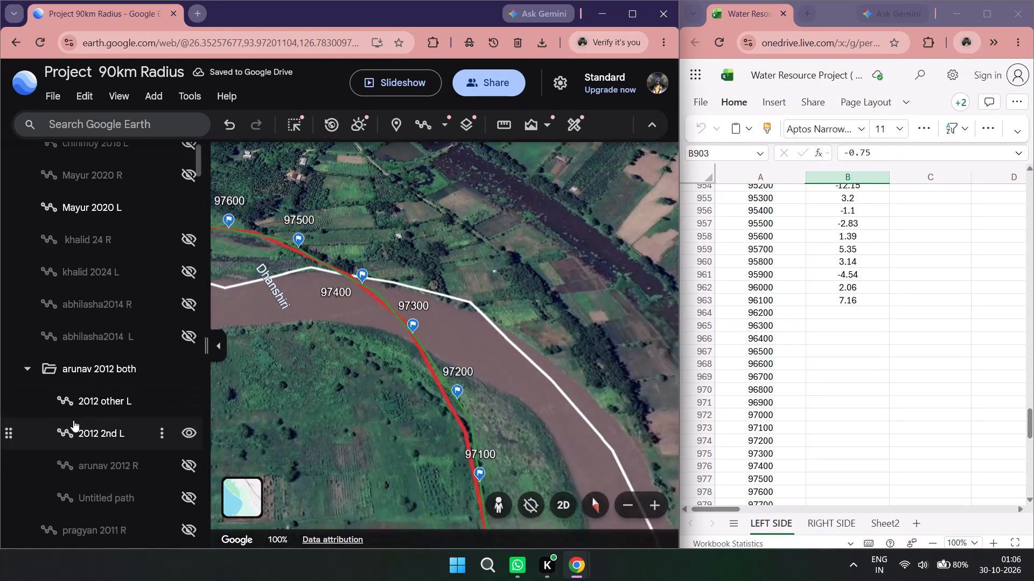
left_click_drag(385, 495, 427, 387)
left_click(429, 382)
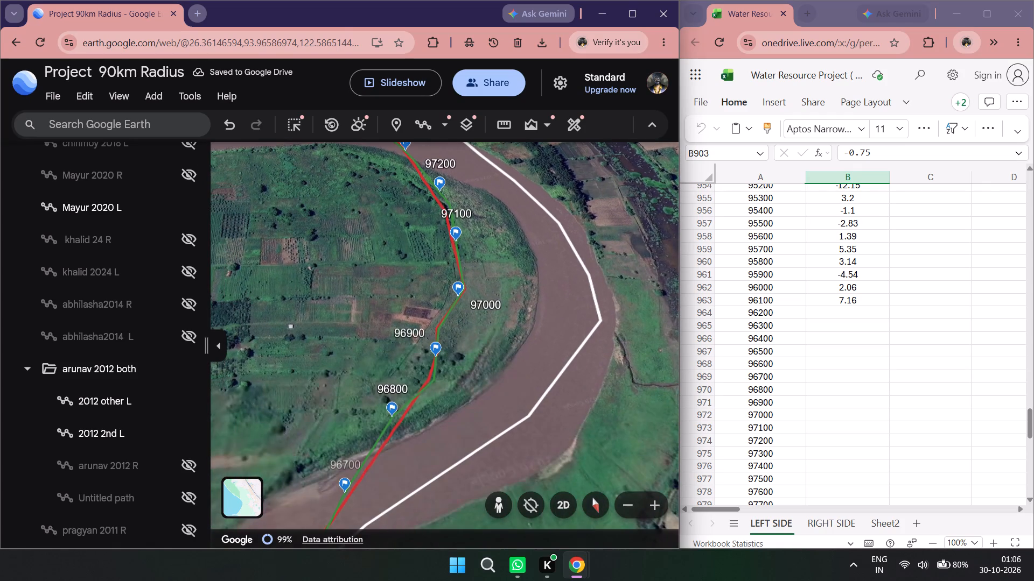
Examine the 96800 chainage placemark close up and try to open it on the map.
double_click(387, 408)
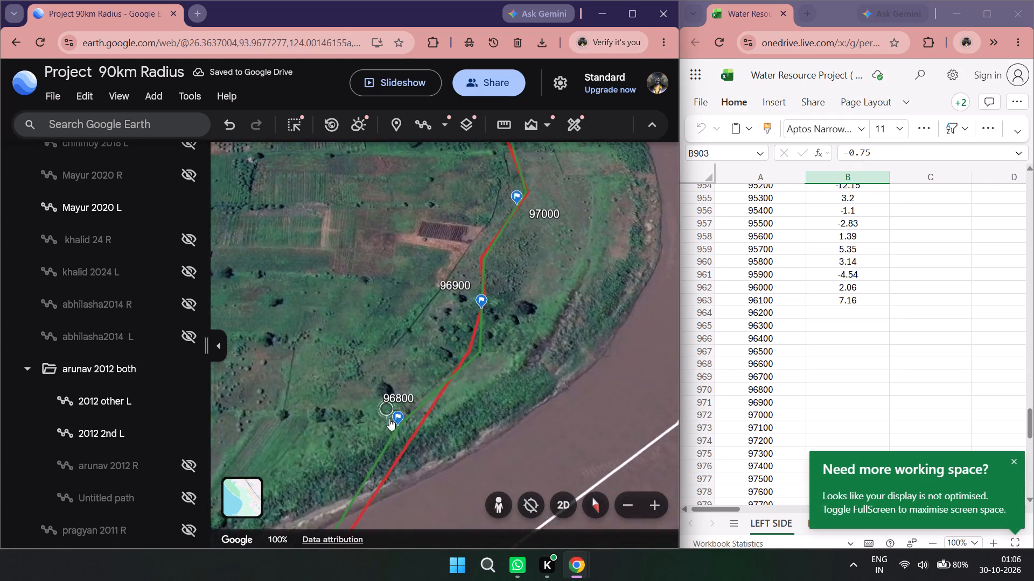
double_click(401, 421)
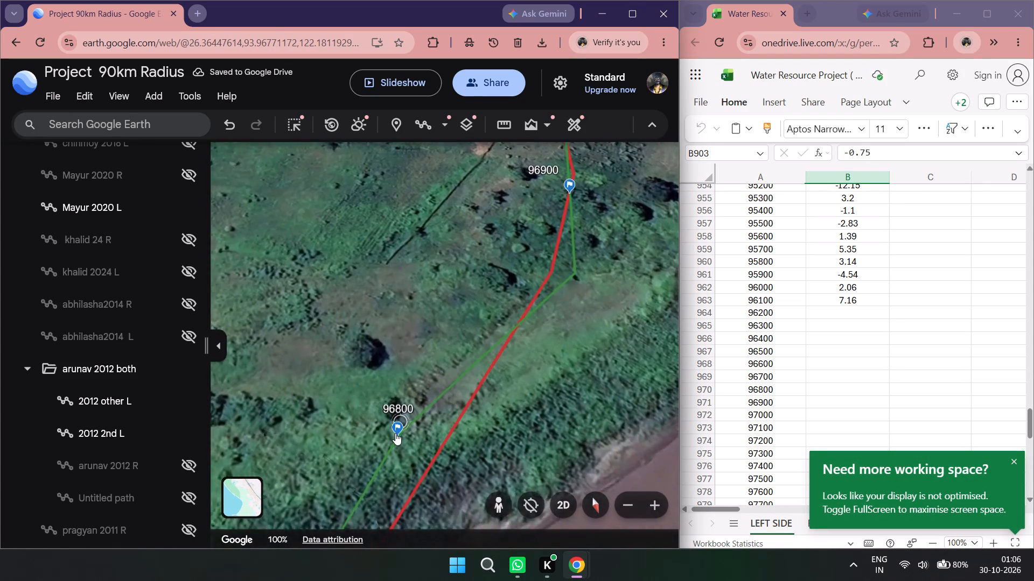
left_click(395, 433)
scroll(392, 443, "up", 6)
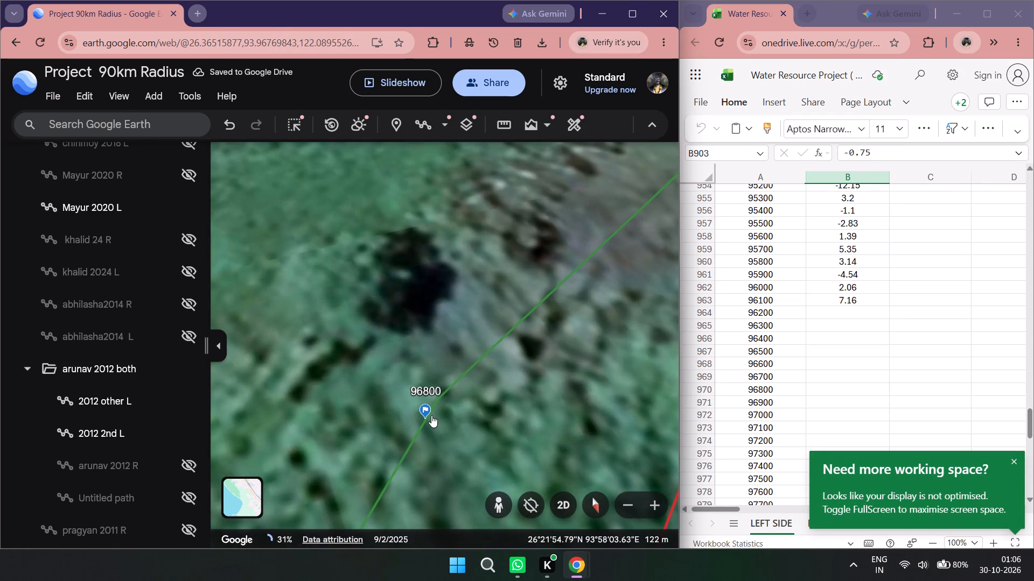
scroll(431, 415, "up", 4)
double_click(422, 409)
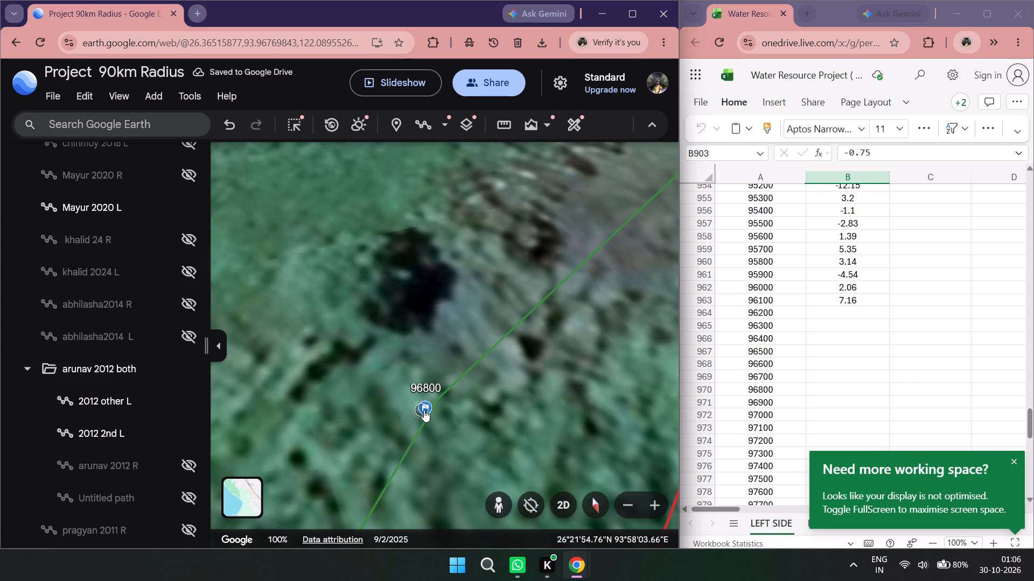
double_click(424, 411)
left_click(465, 413)
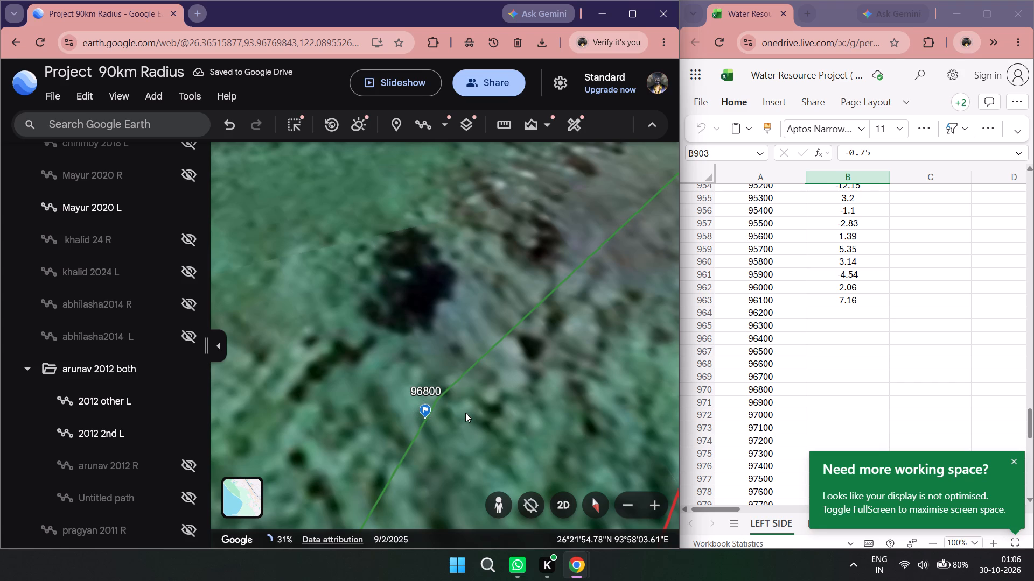
Look through the project's feature list for the chainage placemarks and measurements, closing the 65 (R) details at the end.
scroll(129, 468, "down", 8)
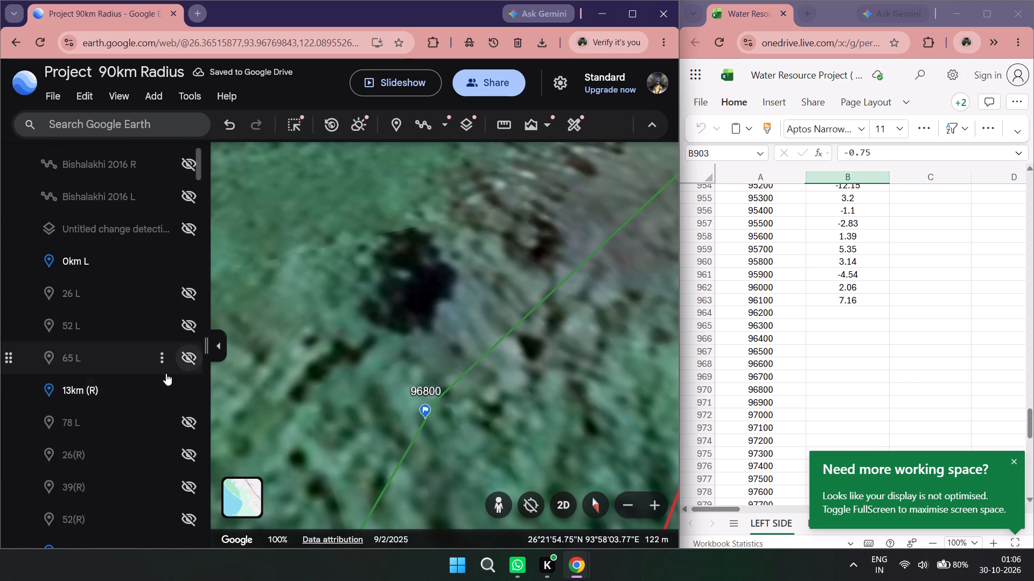
scroll(161, 378, "down", 3)
left_click_drag(200, 174, 183, 496)
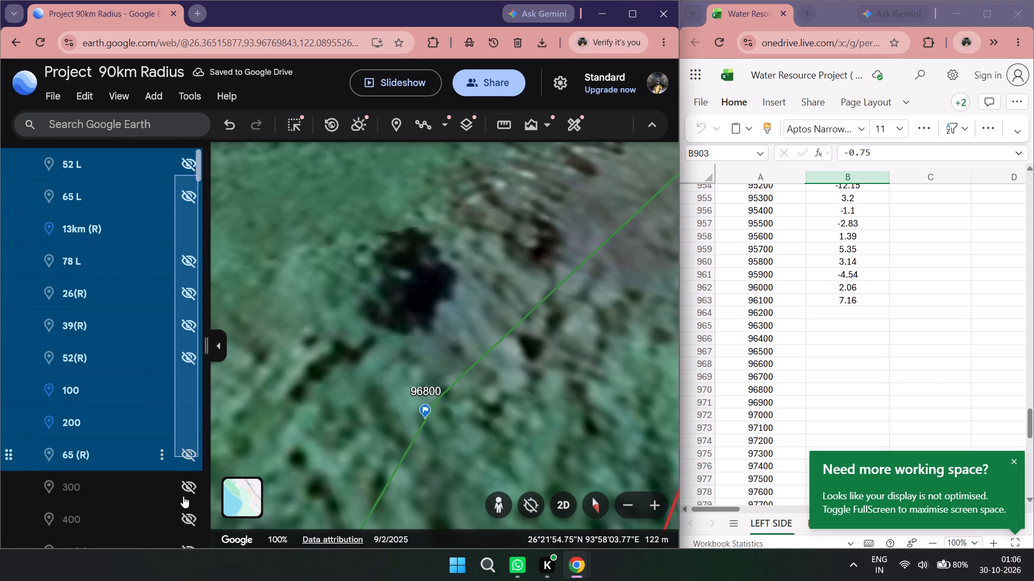
left_click_drag(183, 496, 195, 517)
left_click(153, 428)
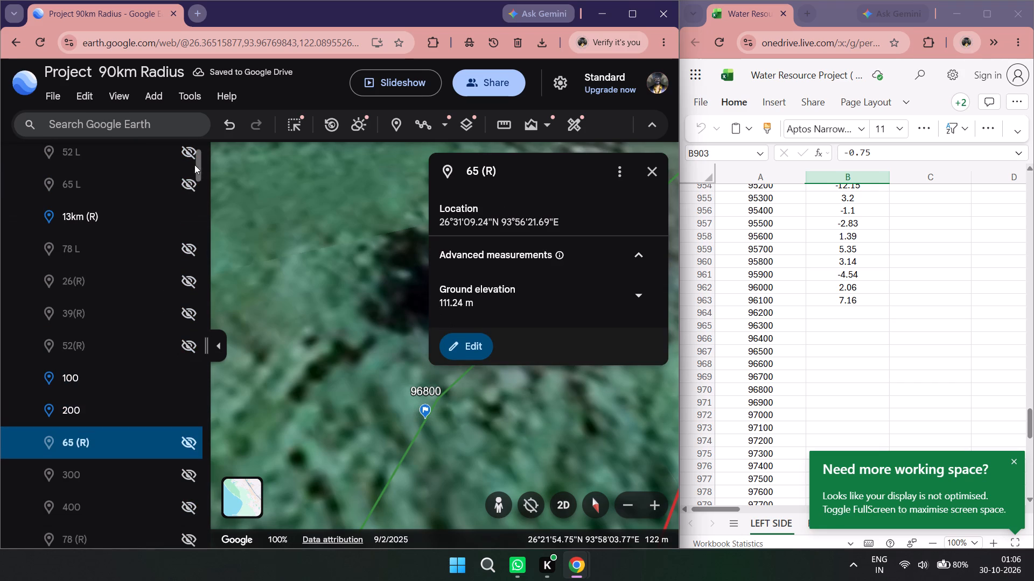
left_click_drag(197, 166, 183, 545)
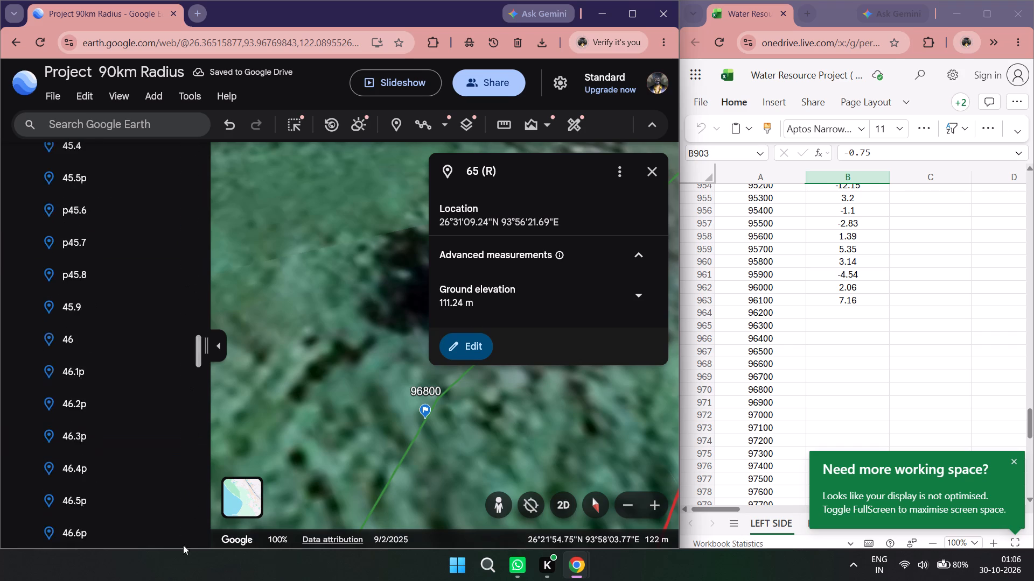
left_click_drag(183, 545, 205, 516)
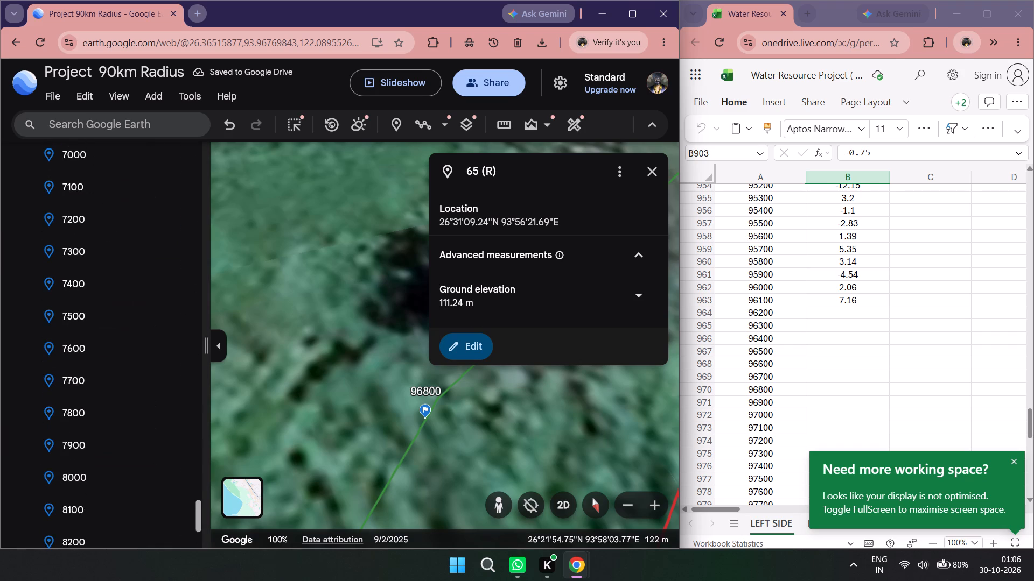
left_click_drag(205, 516, 209, 508)
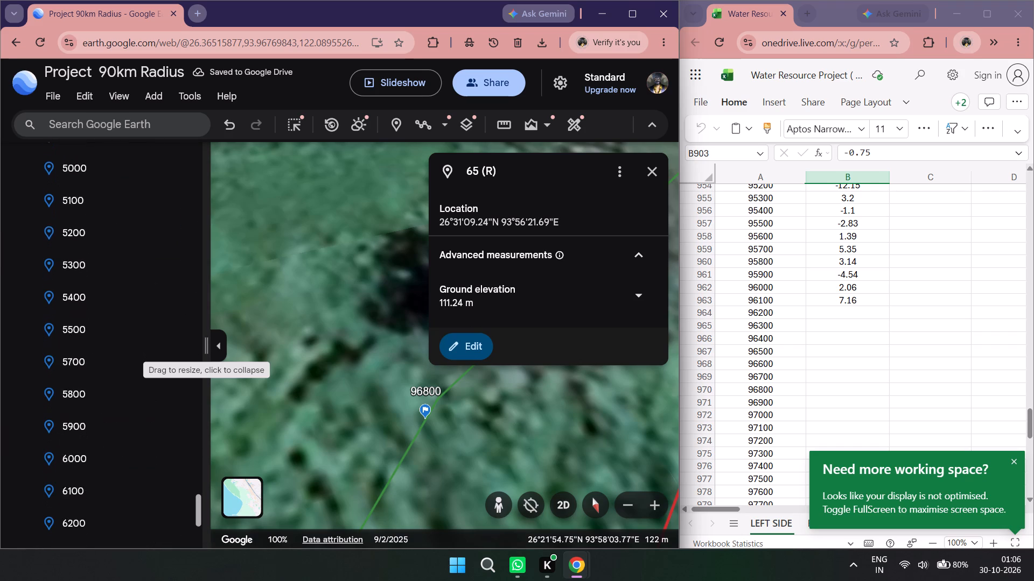
left_click_drag(209, 508, 209, 486)
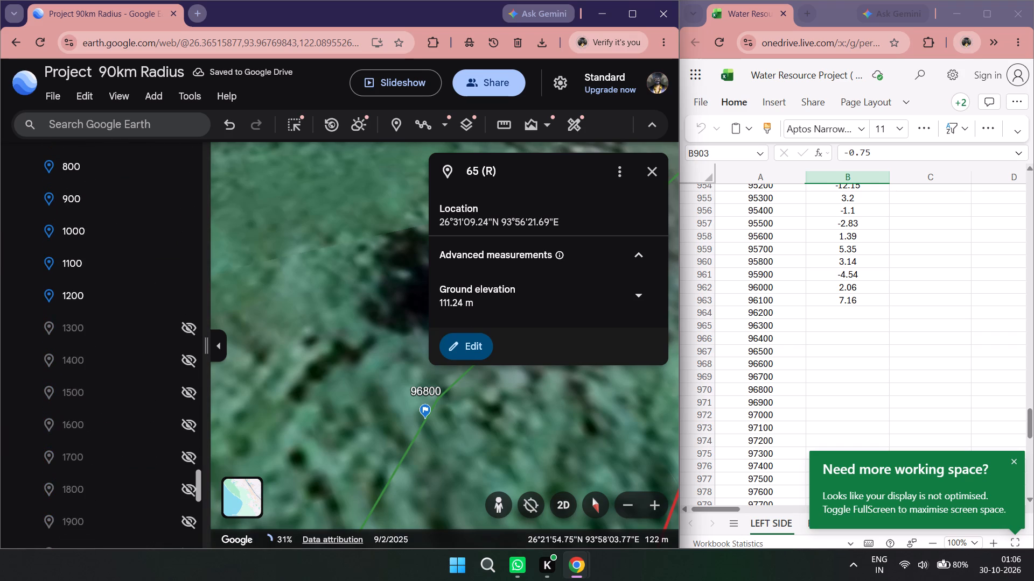
left_click_drag(209, 486, 206, 497)
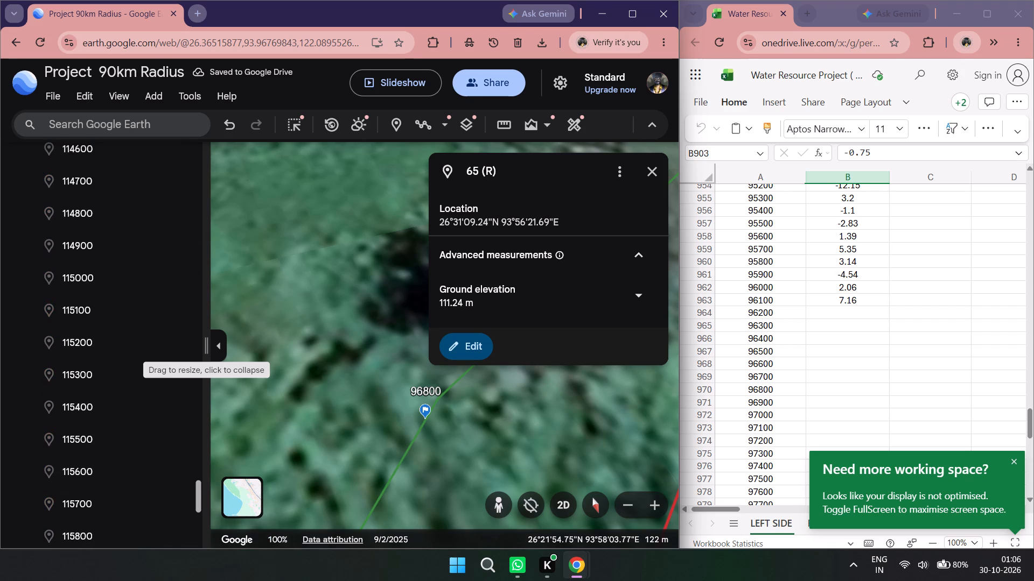
left_click_drag(206, 497, 198, 516)
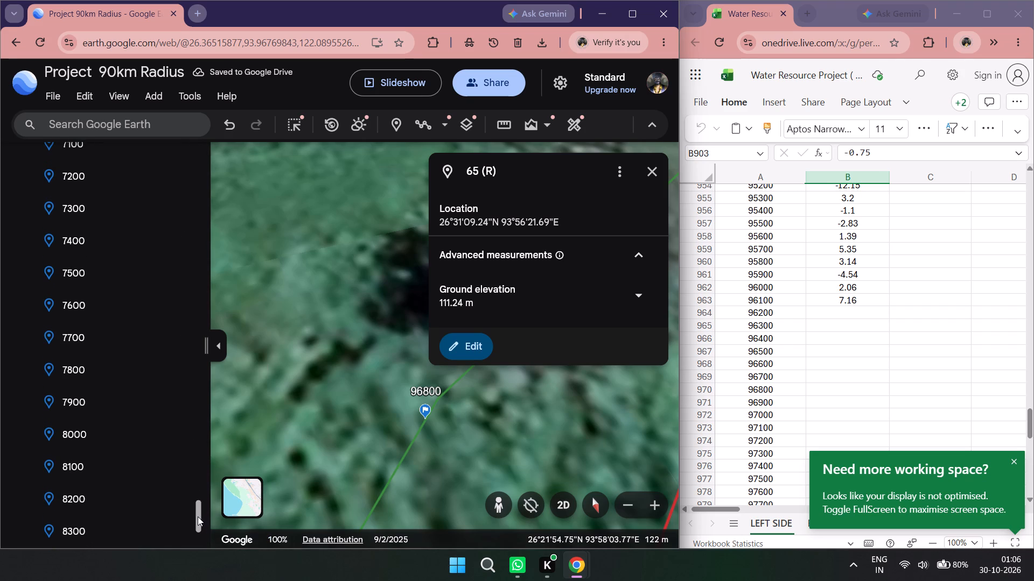
left_click_drag(198, 516, 192, 526)
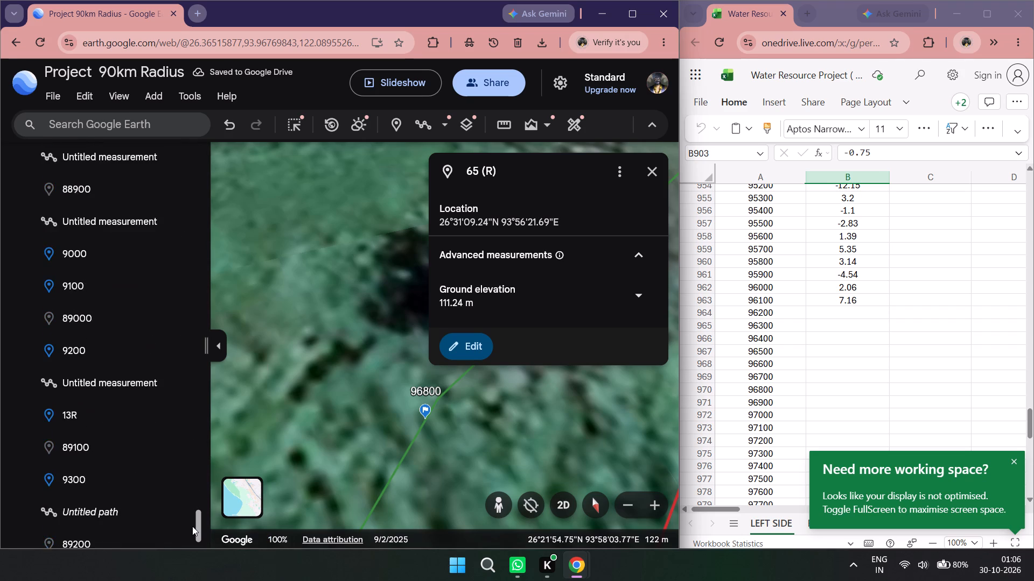
left_click_drag(192, 526, 187, 555)
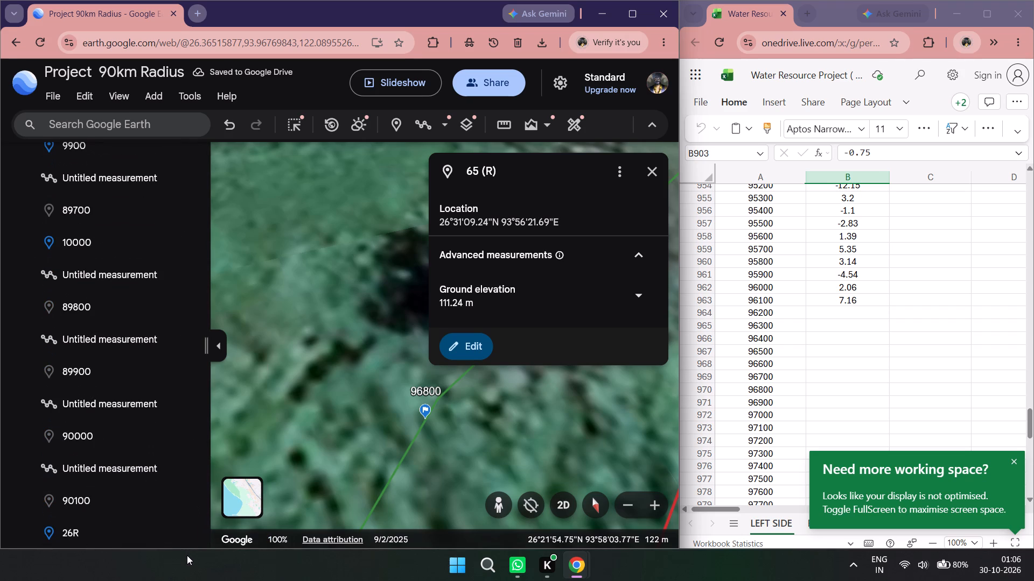
left_click_drag(187, 555, 186, 491)
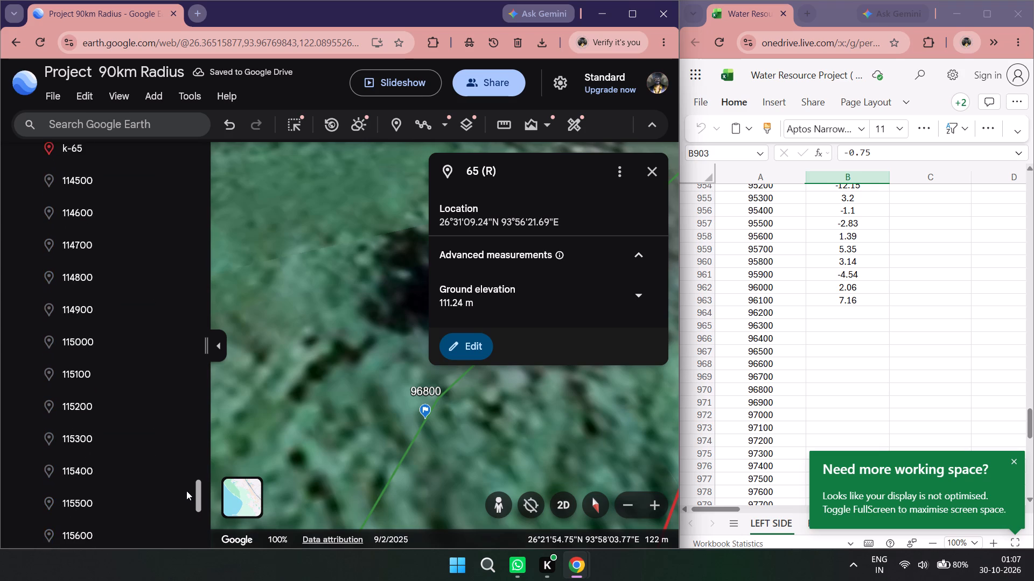
left_click_drag(186, 491, 184, 484)
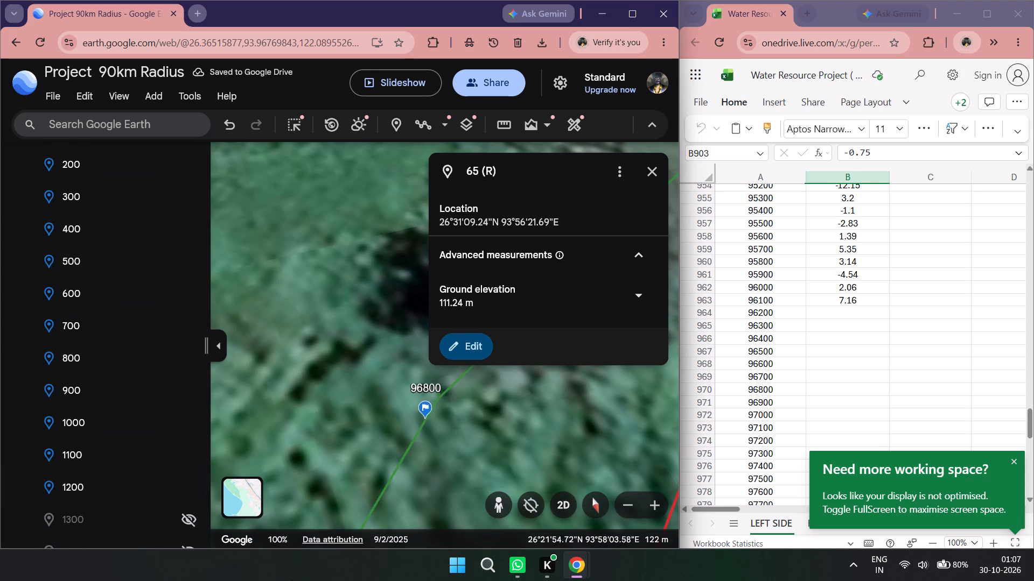
scroll(563, 409, "down", 4)
left_click(654, 158)
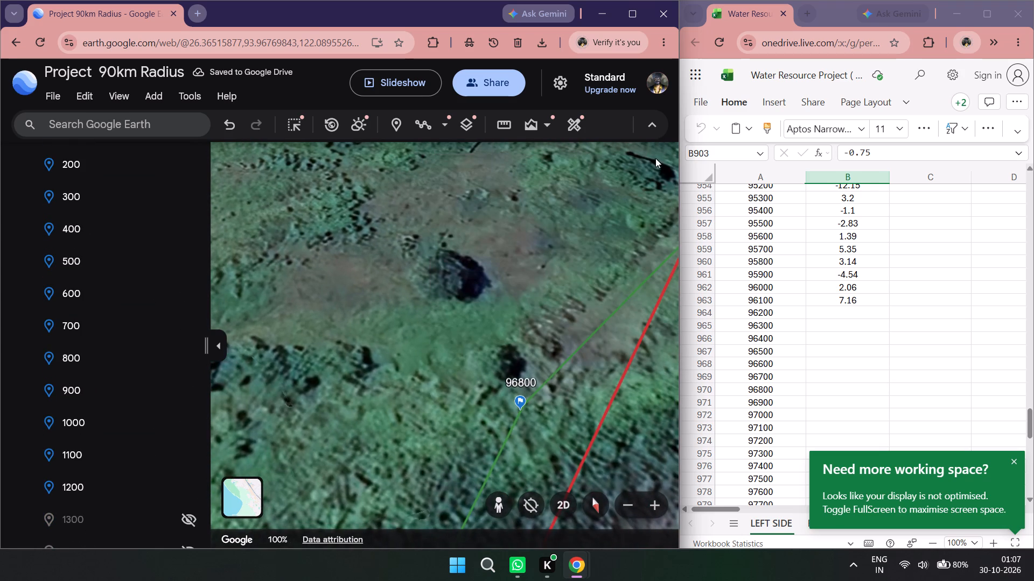
Examine the red, green and white bank lines close up from chainage 96800 to 96500.
left_click_drag(555, 413, 568, 357)
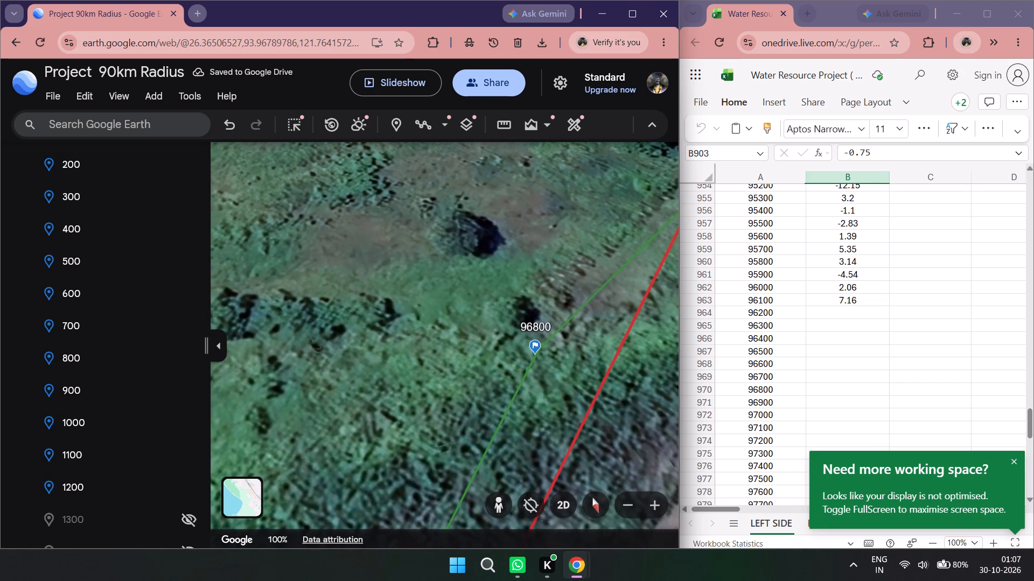
left_click_drag(568, 357, 569, 356)
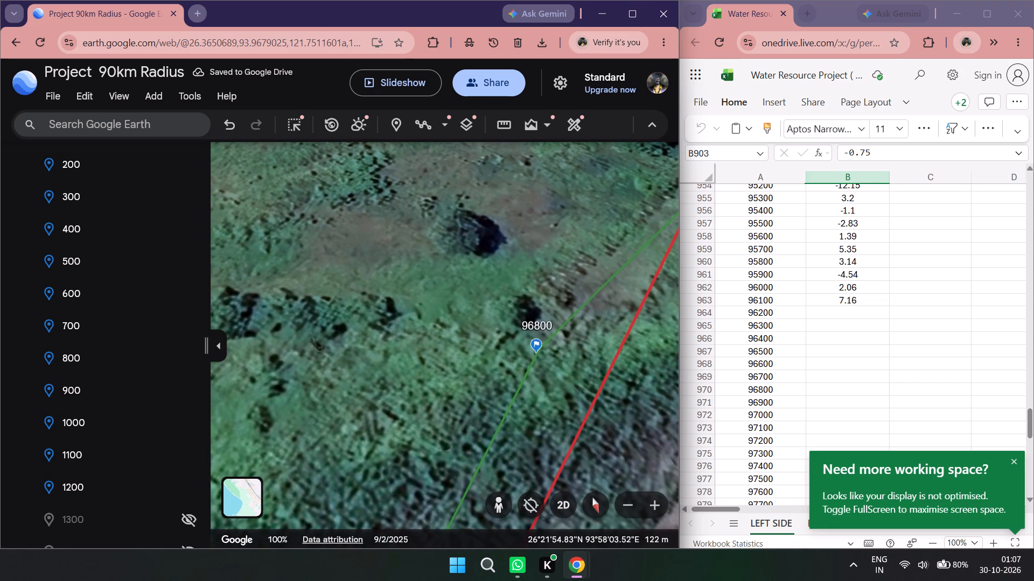
left_click_drag(569, 356, 599, 258)
left_click_drag(540, 364, 589, 274)
left_click_drag(537, 377, 571, 298)
left_click_drag(549, 371, 589, 276)
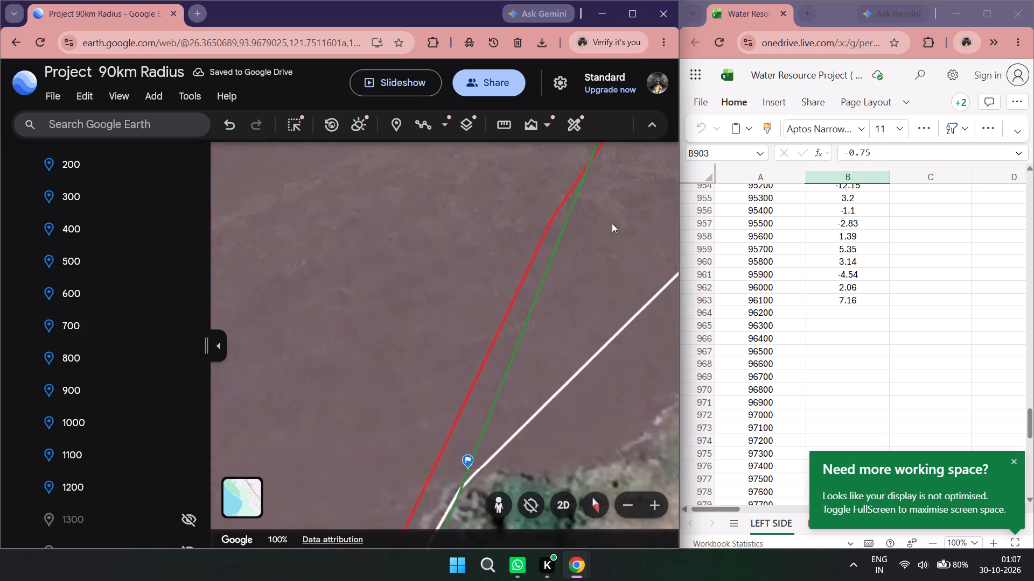
left_click_drag(563, 374, 588, 222)
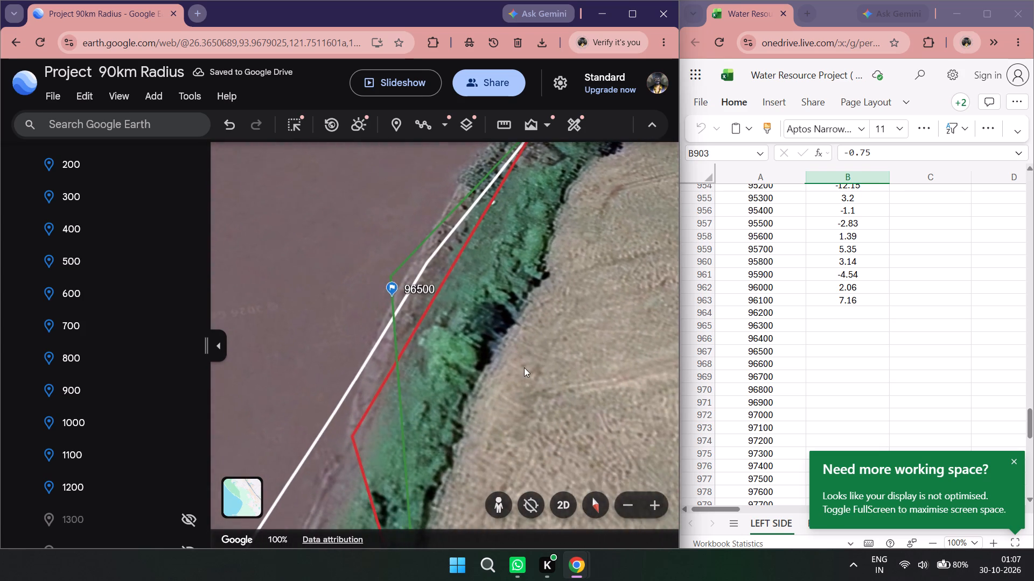
Switch the map to the 2D view and bring the bank lines around chainage 96200 into view.
left_click(565, 502)
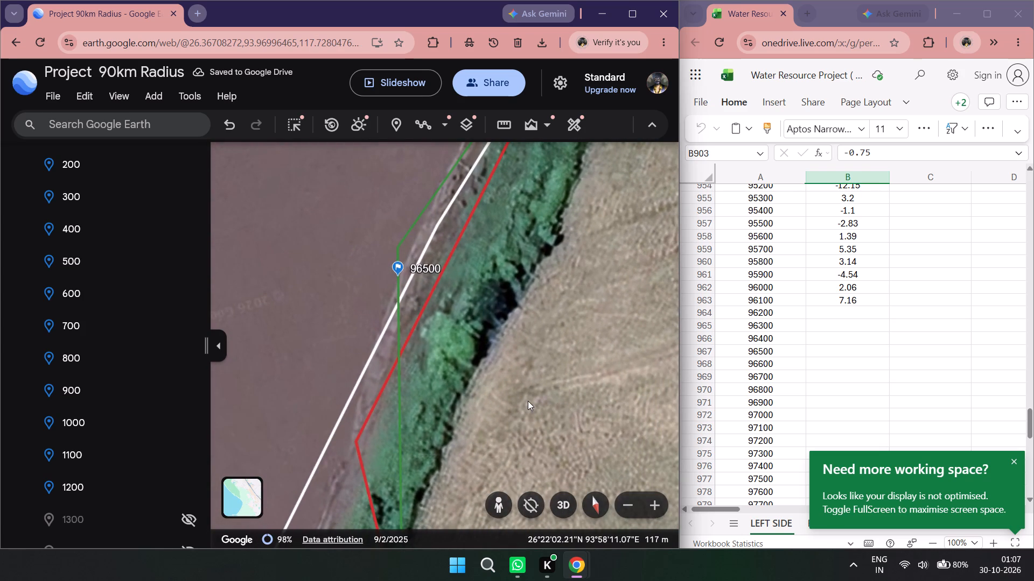
scroll(528, 401, "down", 6)
left_click_drag(532, 397, 491, 252)
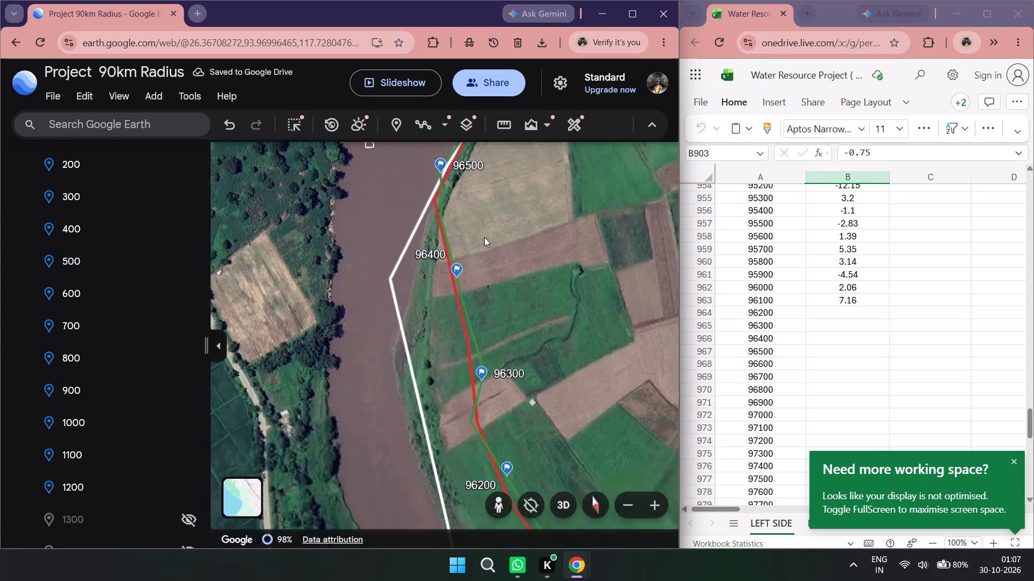
left_click_drag(477, 265, 477, 313)
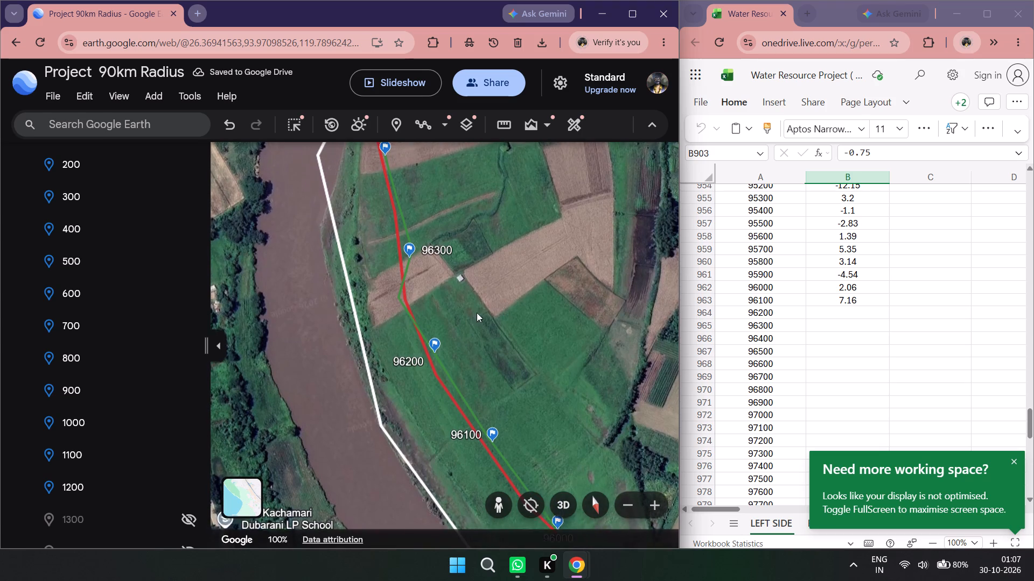
Select the empty value cell for chainage 96200 and examine the red and green bank lines between chainages 96200 and 96300.
left_click(823, 313)
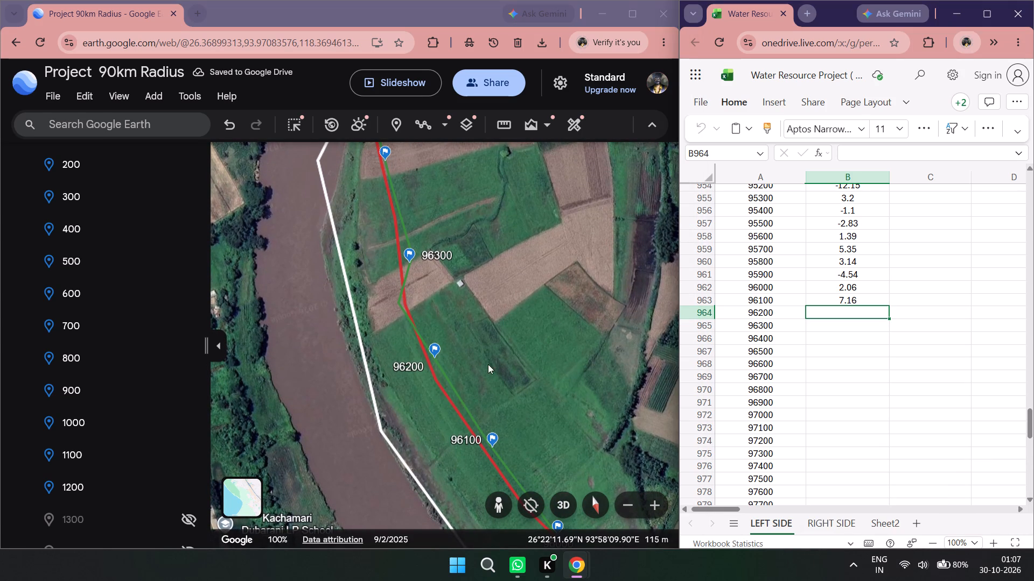
scroll(466, 350, "up", 3)
scroll(466, 350, "down", 8)
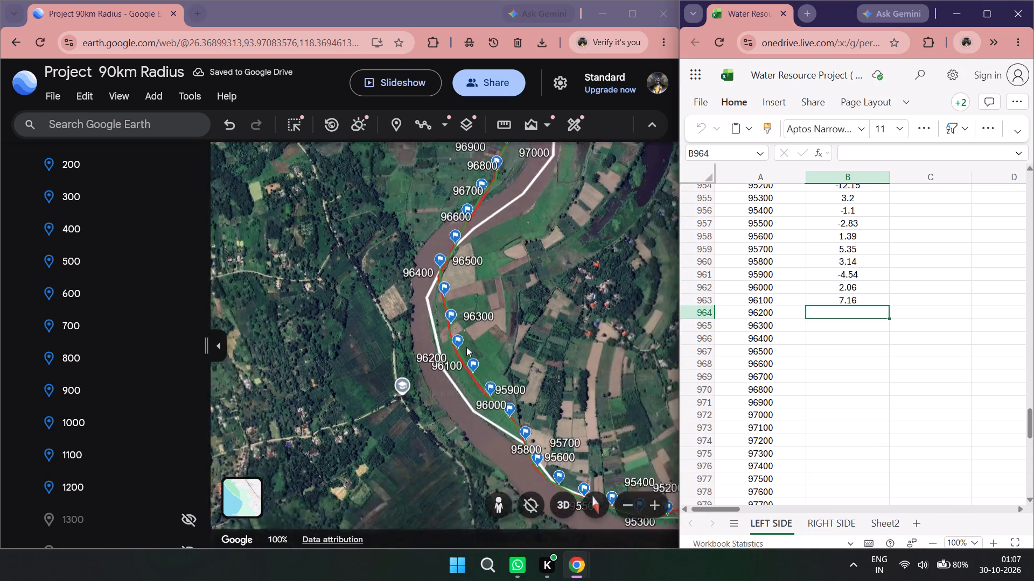
scroll(466, 345, "up", 2)
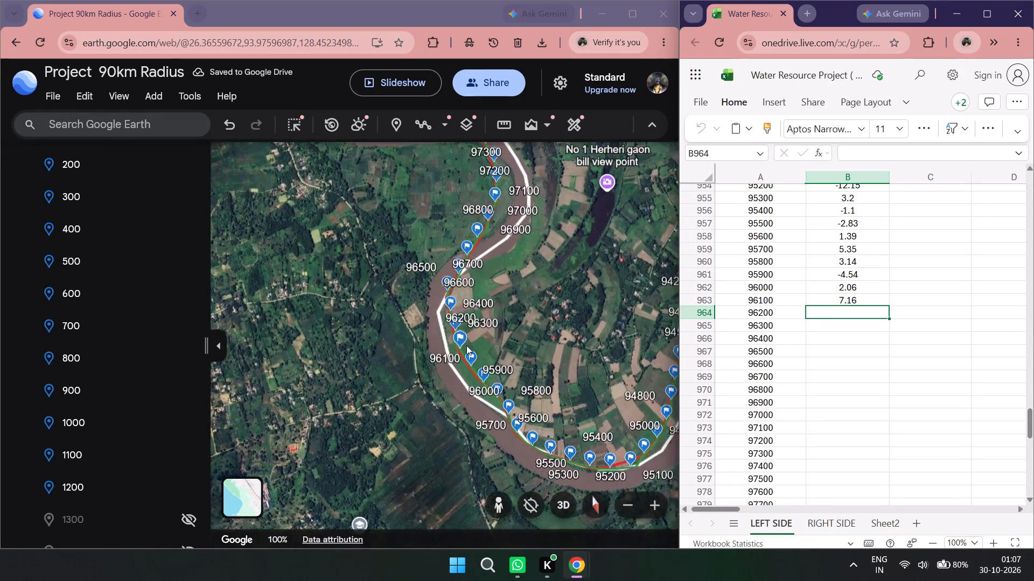
scroll(466, 345, "up", 8)
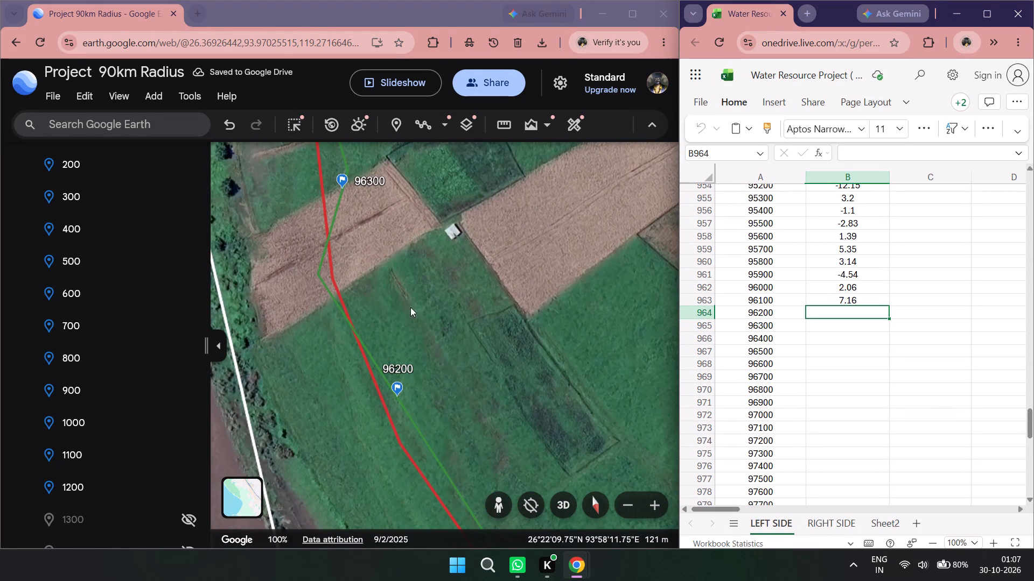
left_click_drag(386, 294, 389, 337)
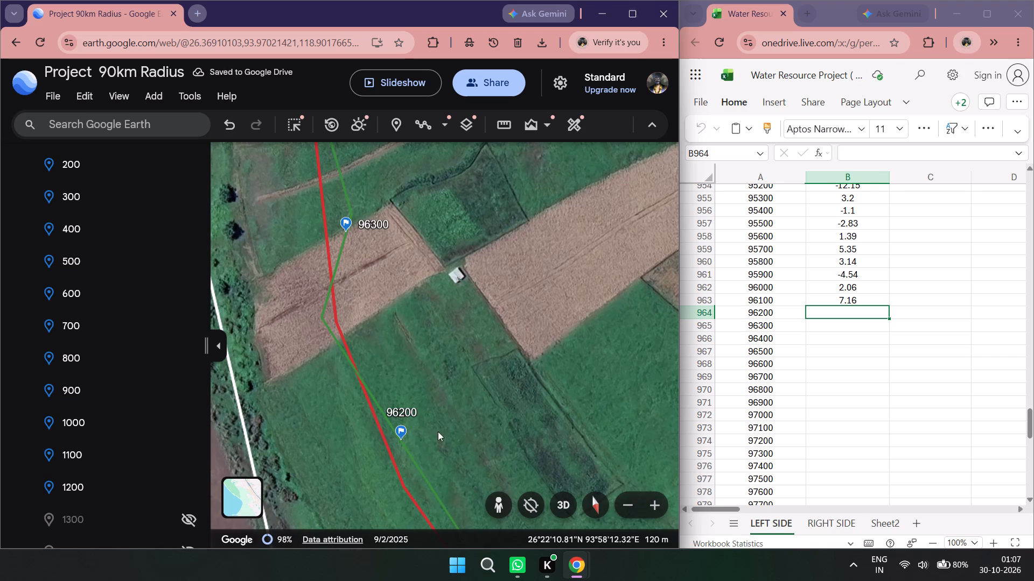
Hide the map contents and survey the bank lines around chainage 96200 in 3D and 2D, from close up to an overview.
left_click(223, 342)
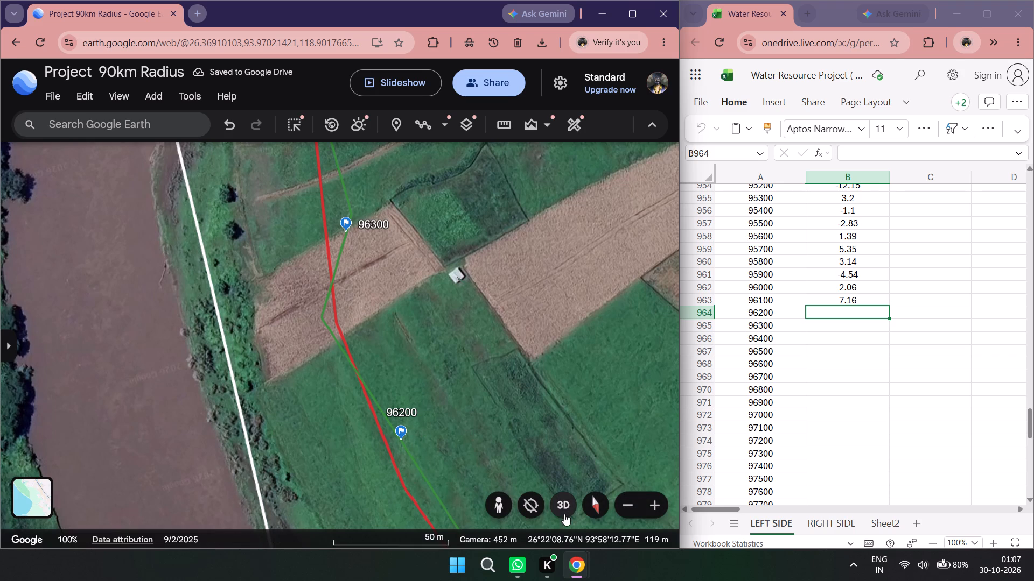
left_click(564, 503)
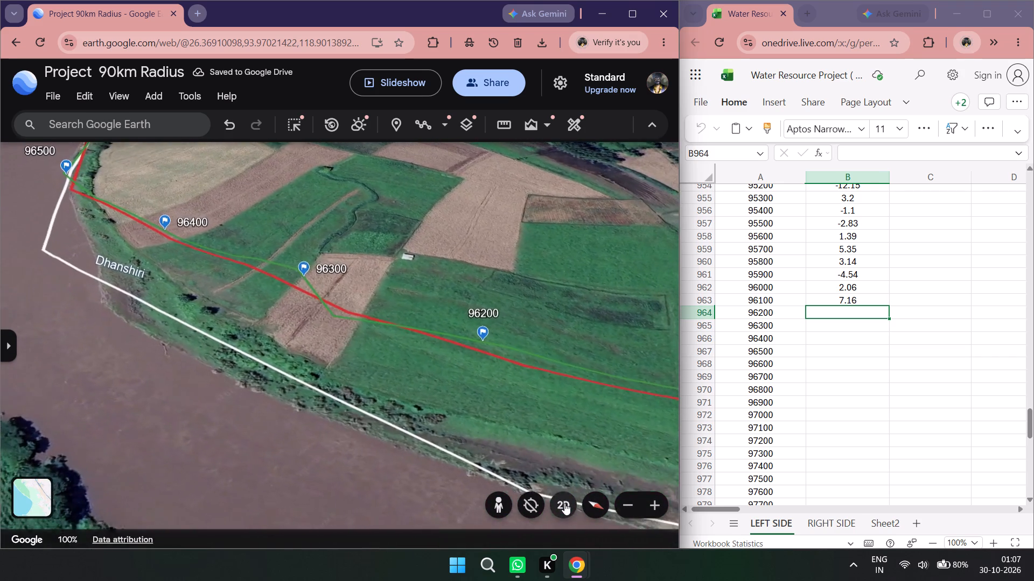
left_click(564, 503)
scroll(436, 400, "down", 10)
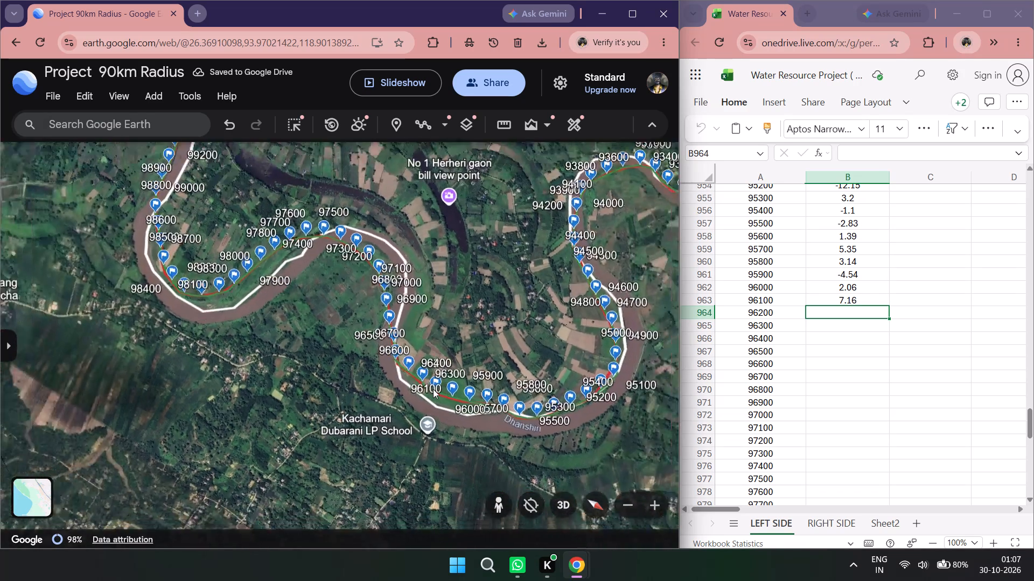
scroll(433, 389, "down", 6)
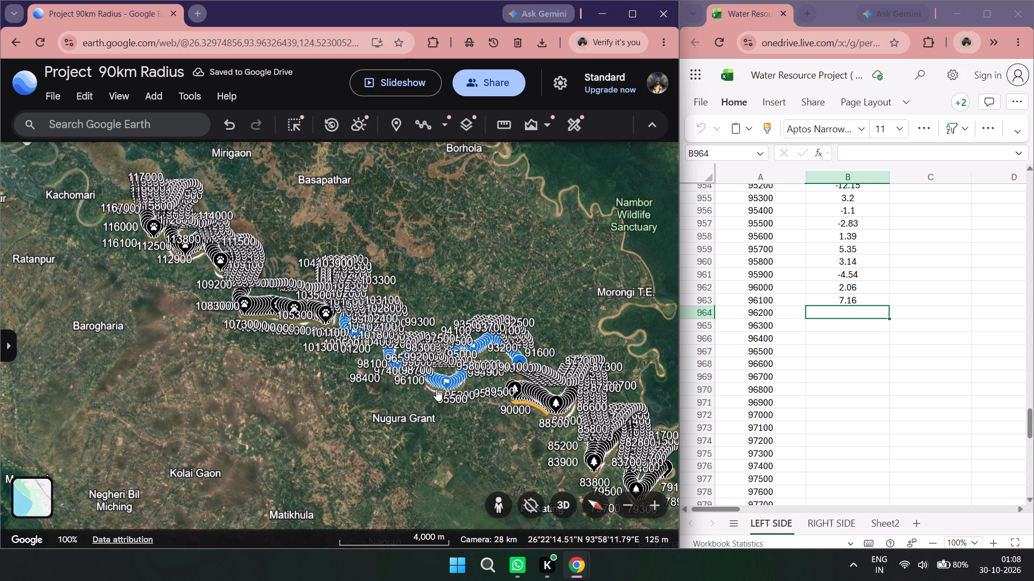
scroll(436, 389, "up", 12)
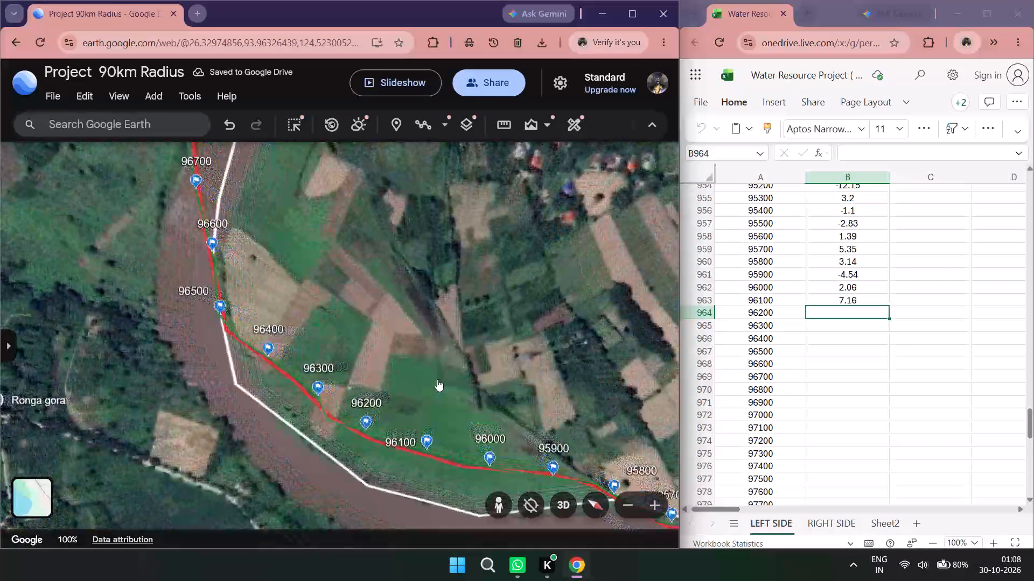
scroll(437, 379, "down", 2)
left_click_drag(430, 323, 410, 345)
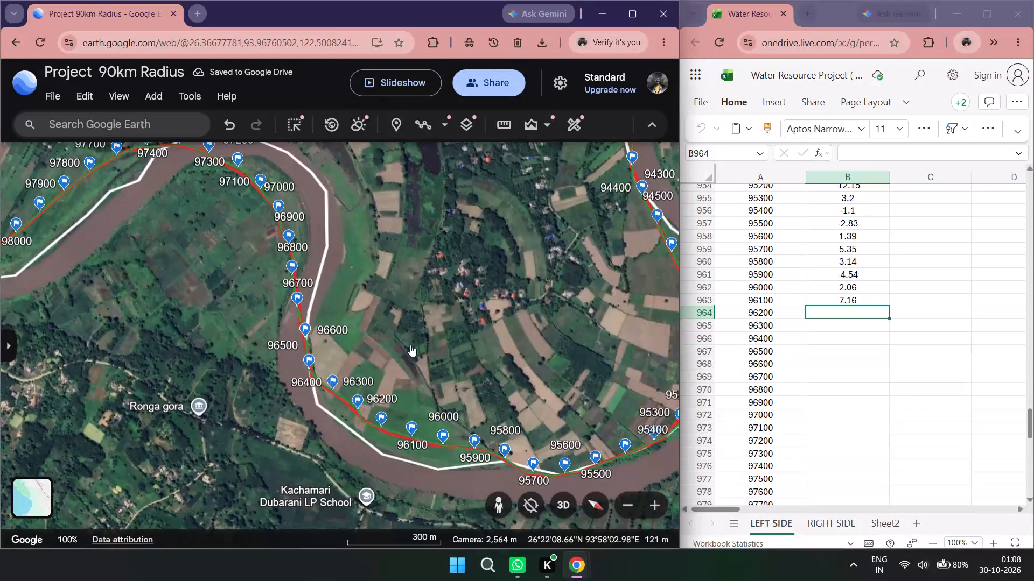
Rotate the map and examine the red and green bank lines between chainages 96100 and 96200.
middle_click_drag(410, 345, 588, 318)
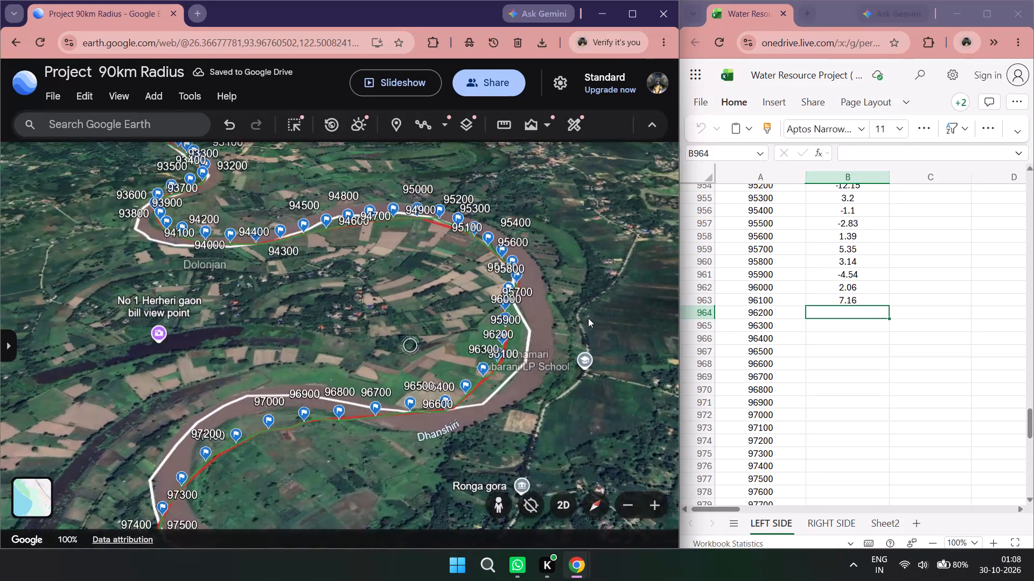
middle_click_drag(588, 318, 699, 418)
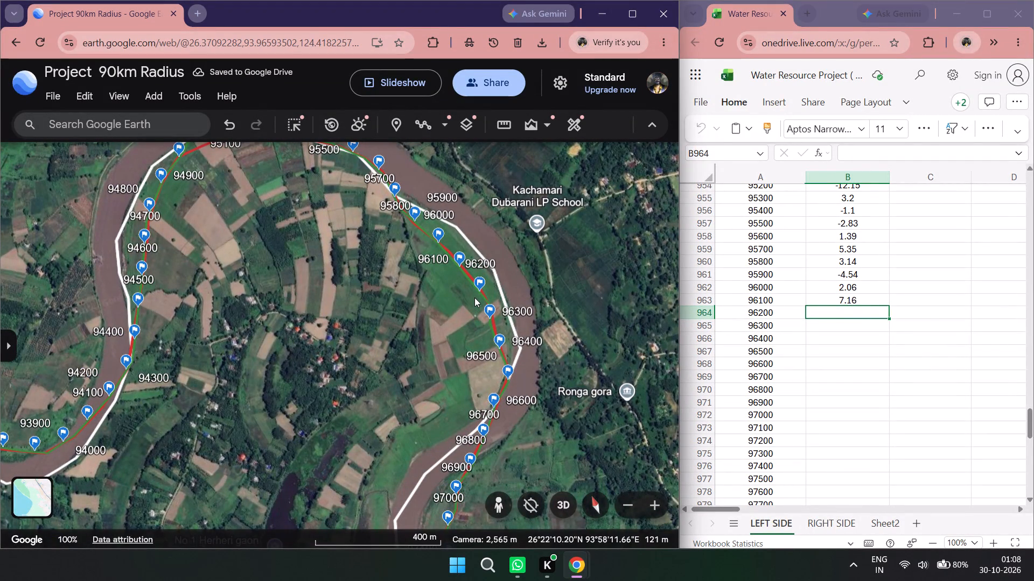
scroll(474, 297, "up", 7)
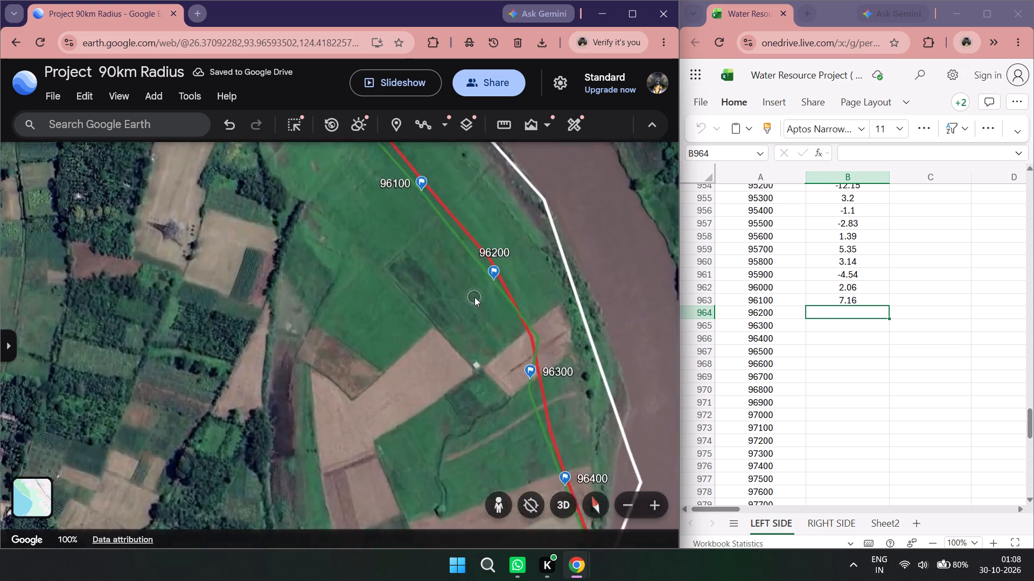
scroll(474, 297, "up", 1)
left_click_drag(478, 299, 429, 341)
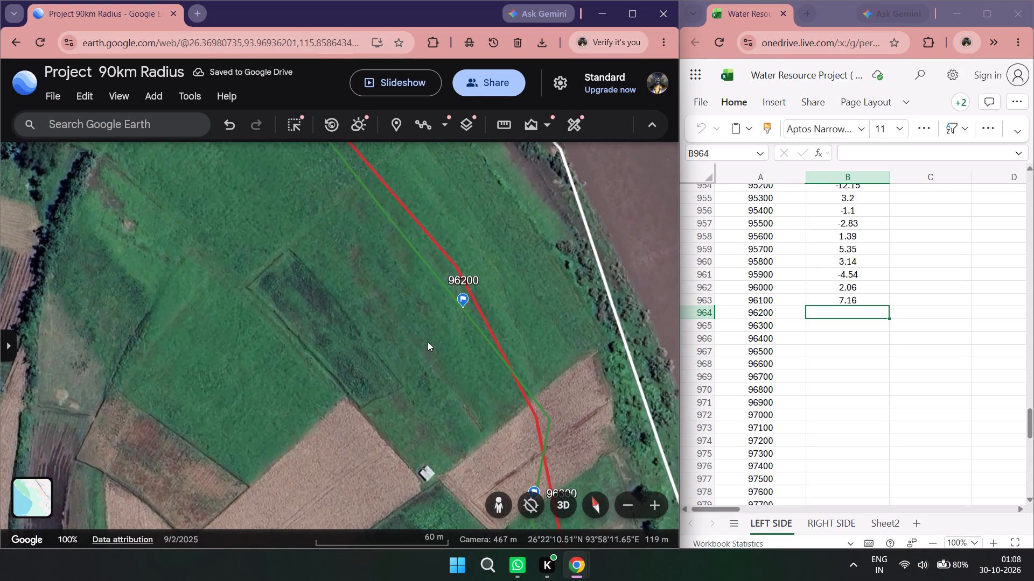
left_click_drag(431, 297, 448, 464)
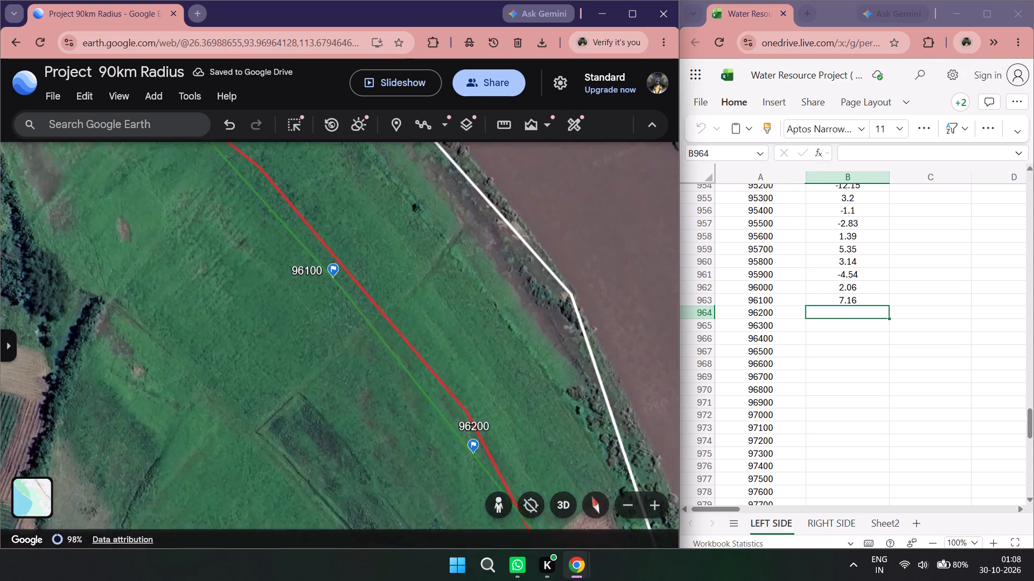
left_click_drag(448, 464, 448, 465)
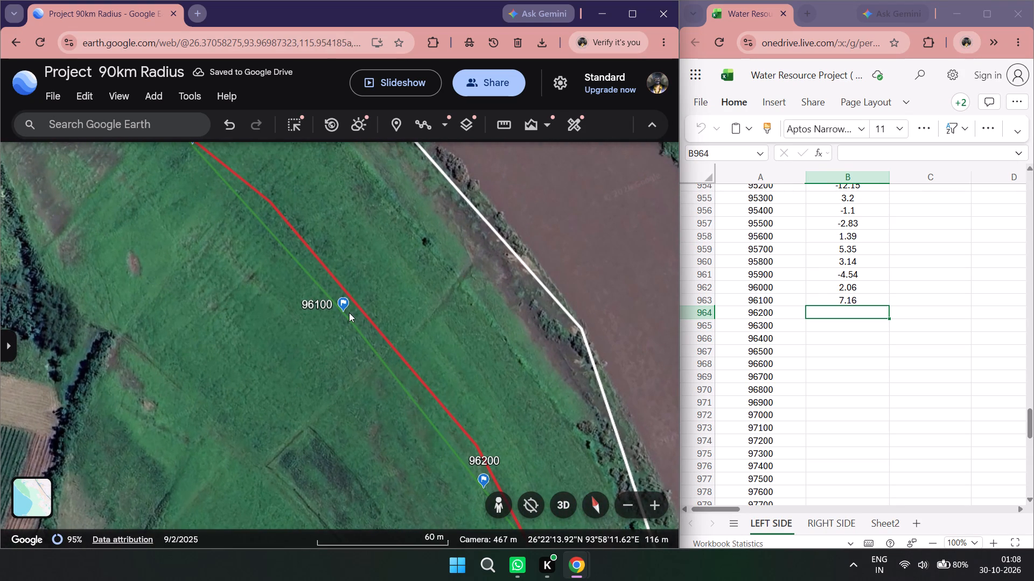
Examine the gap between the green and red bank lines close up at the 96200 placemark.
scroll(416, 433, "down", 1)
left_click_drag(418, 430, 372, 230)
scroll(373, 253, "up", 3)
left_click_drag(410, 305, 368, 375)
scroll(368, 375, "up", 3)
left_click_drag(403, 348, 408, 341)
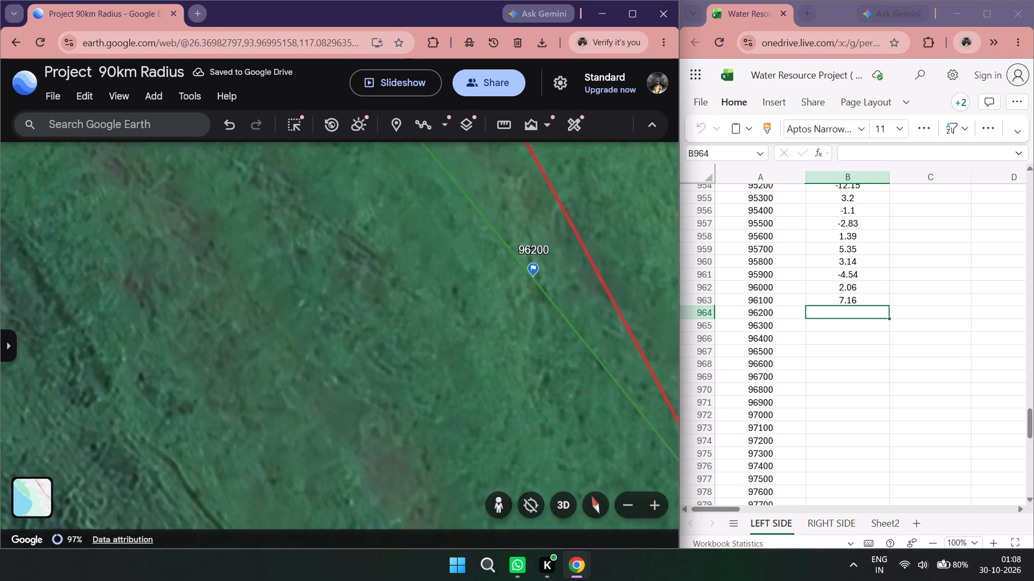
left_click_drag(408, 341, 277, 399)
scroll(327, 387, "up", 2)
scroll(387, 376, "up", 4)
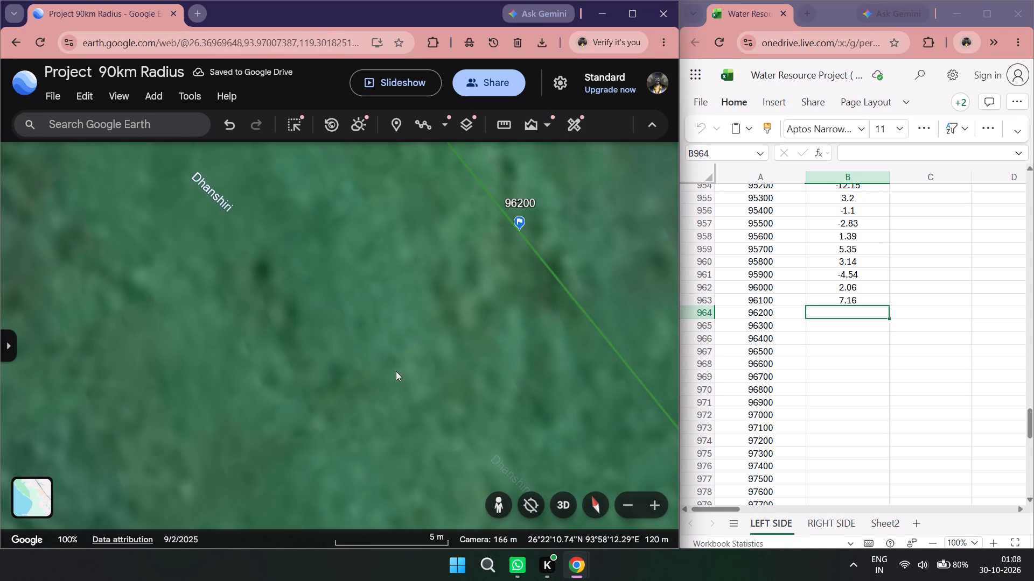
left_click_drag(491, 320, 301, 384)
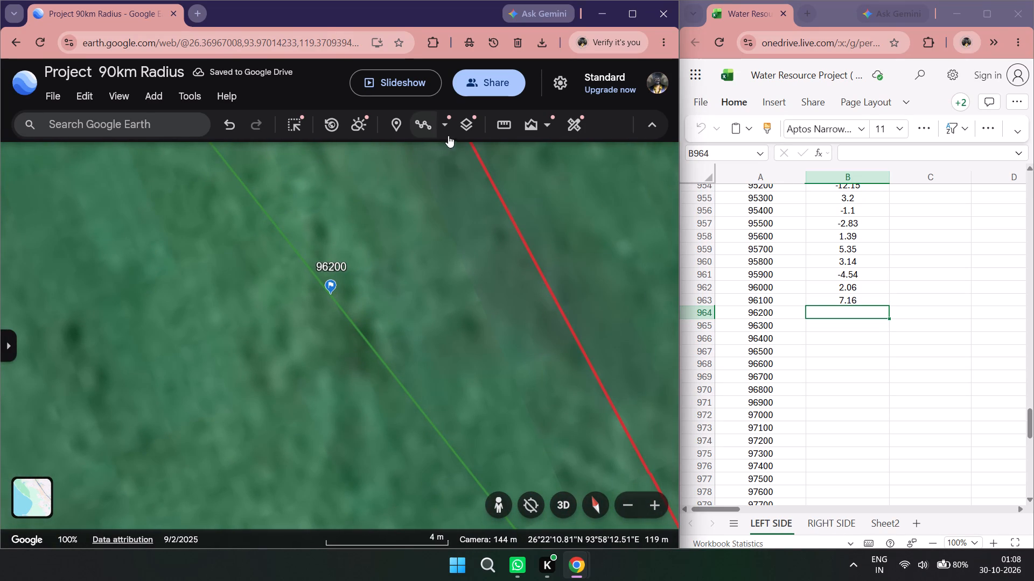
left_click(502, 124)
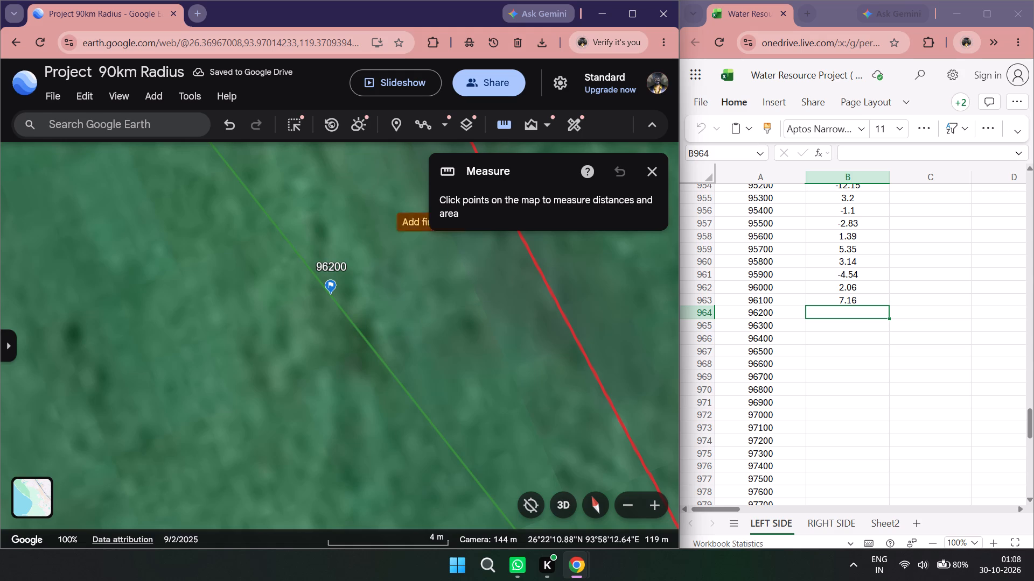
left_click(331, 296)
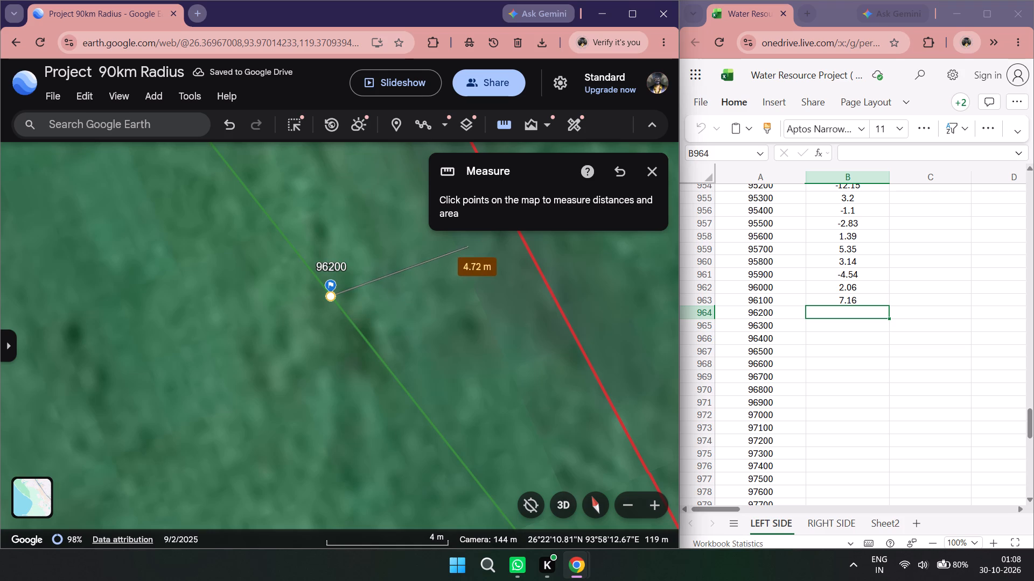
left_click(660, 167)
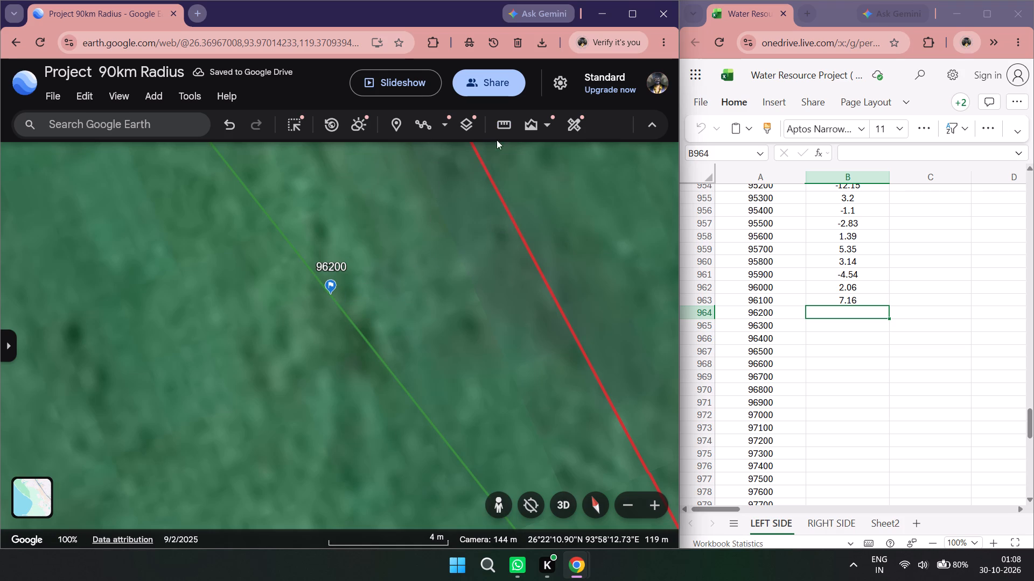
Measure the distance from the 96200 placemark on the green line to the red bank line.
left_click(506, 126)
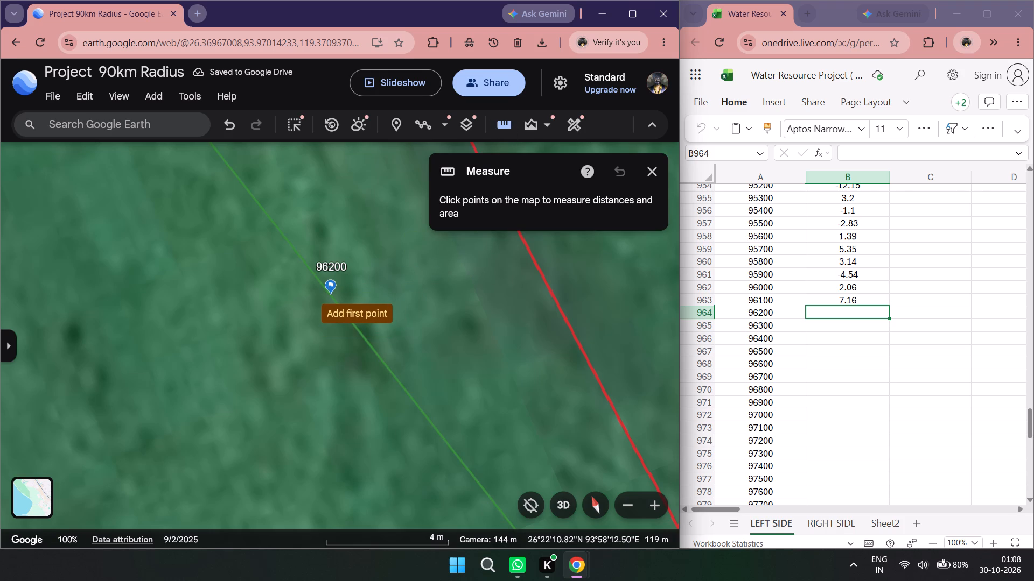
left_click(330, 293)
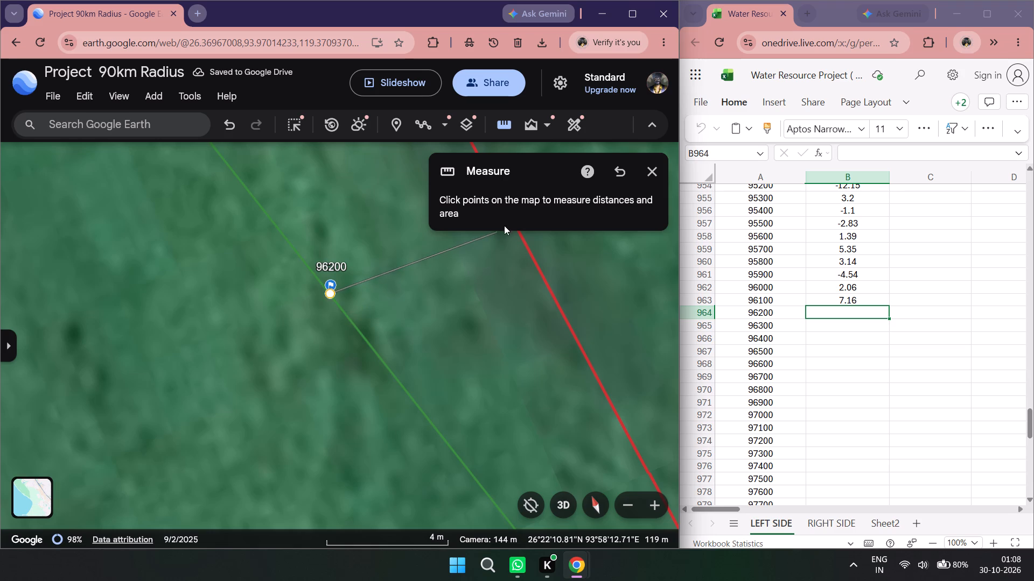
scroll(481, 285, "down", 1)
left_click_drag(481, 285, 458, 368)
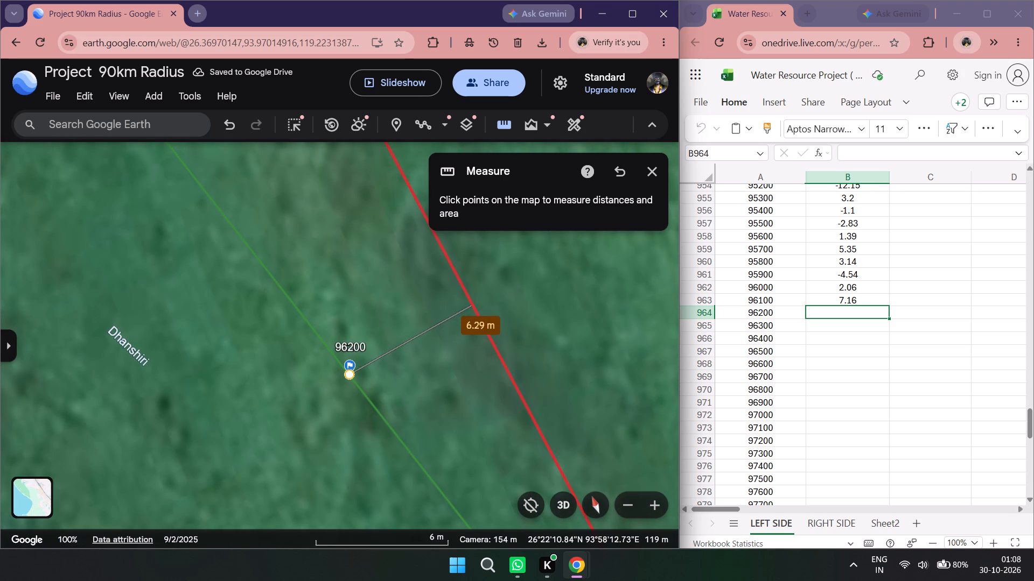
Enter 6.29 as the LEFT SIDE value for chainage 96200 and close the map measurement.
double_click(856, 318)
left_click(835, 311)
left_click(836, 319)
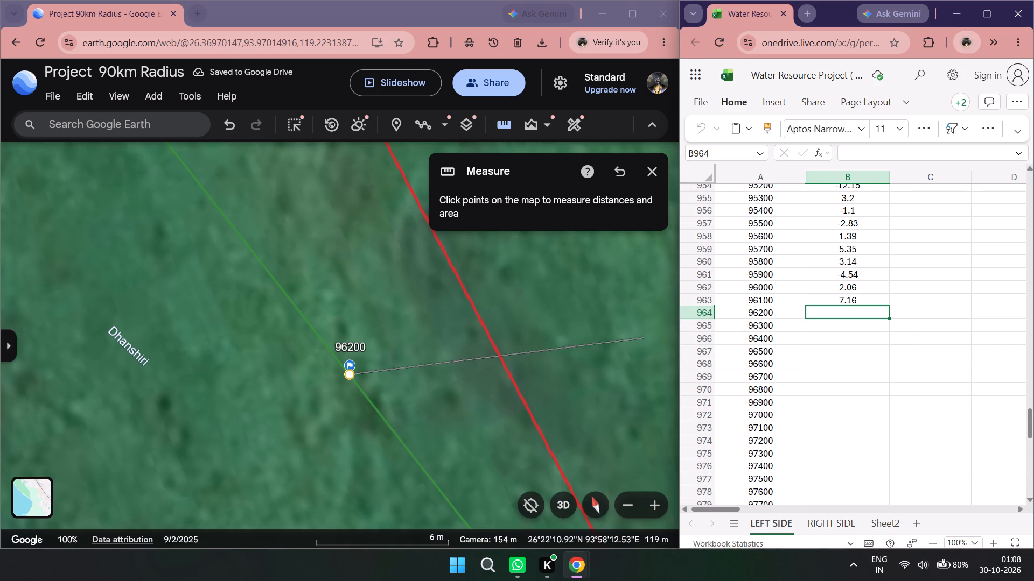
key("6")
key("period")
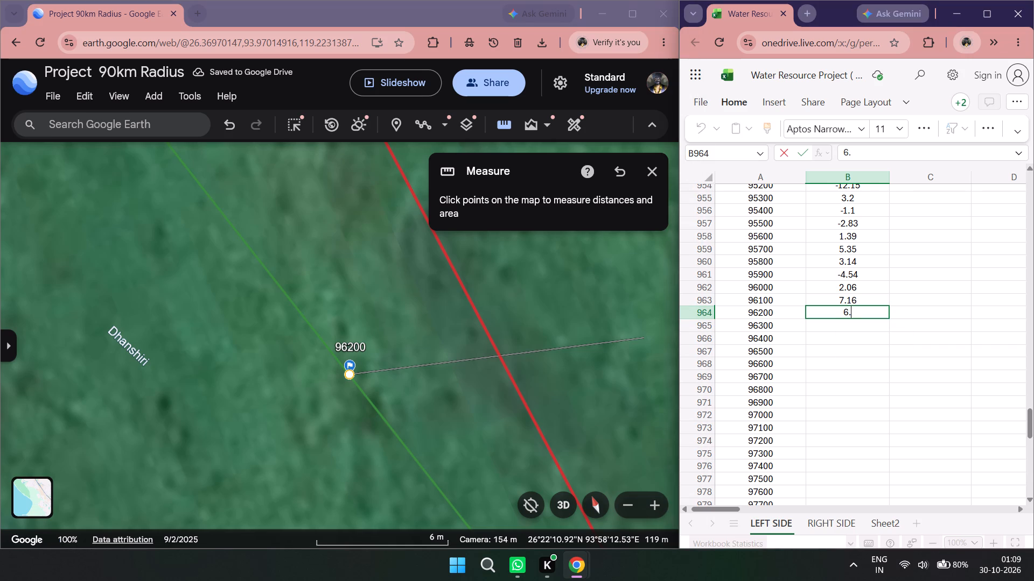
key("2")
key("9")
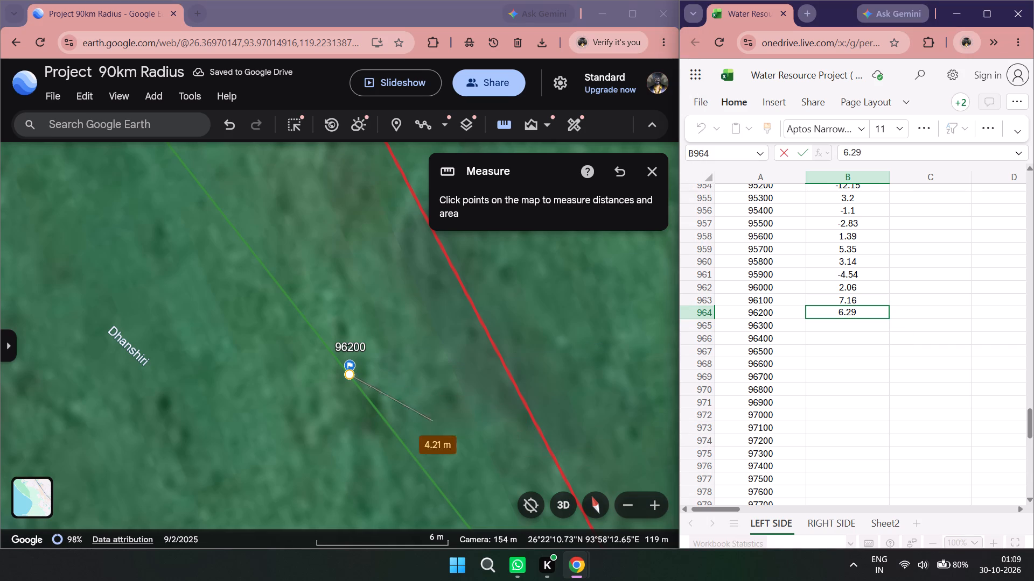
left_click(651, 168)
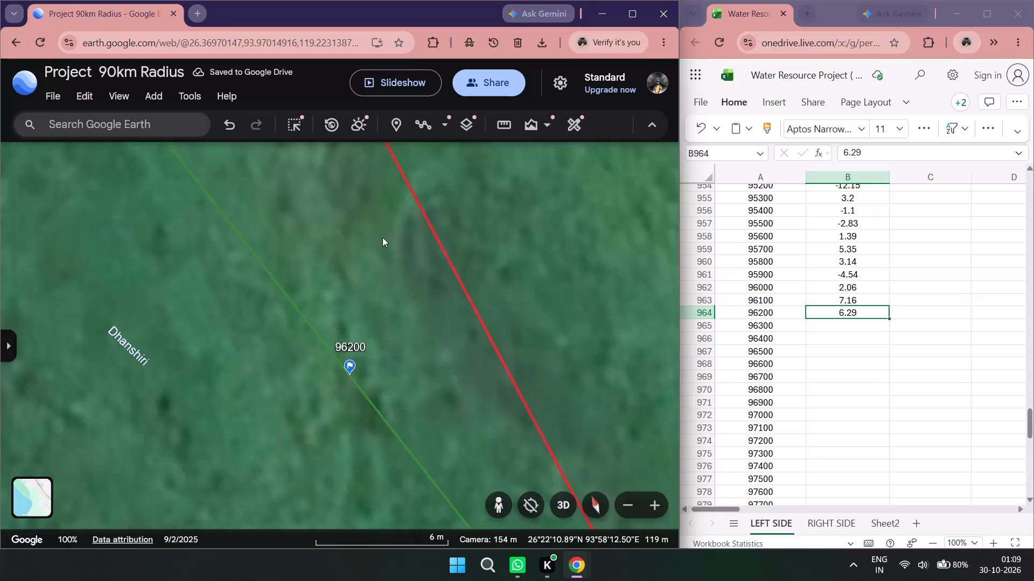
Measure from the 96300 placemark to the red bank line and enter 8.95 as the LEFT SIDE value for chainage 96300.
left_click(7, 351)
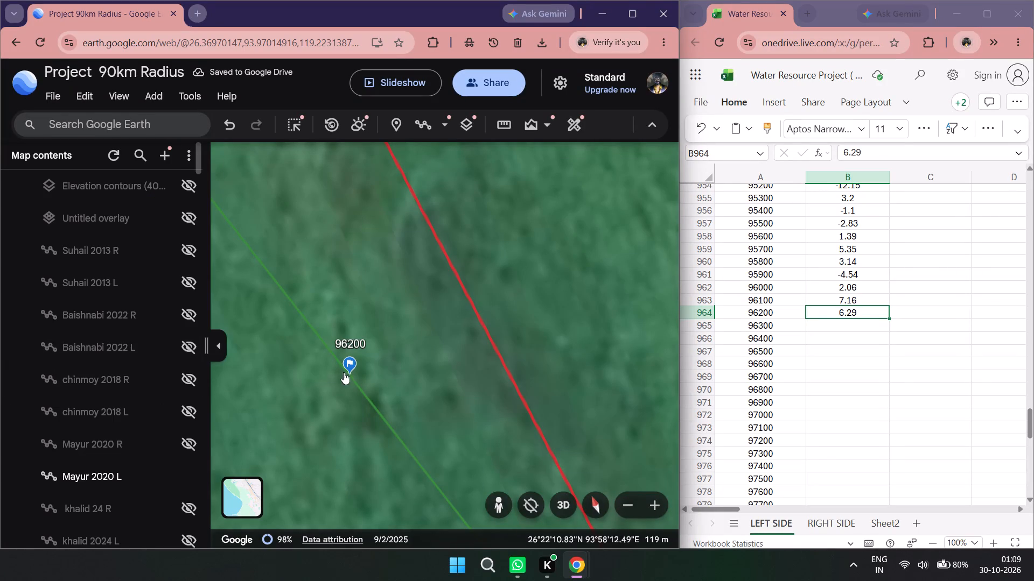
left_click(346, 364)
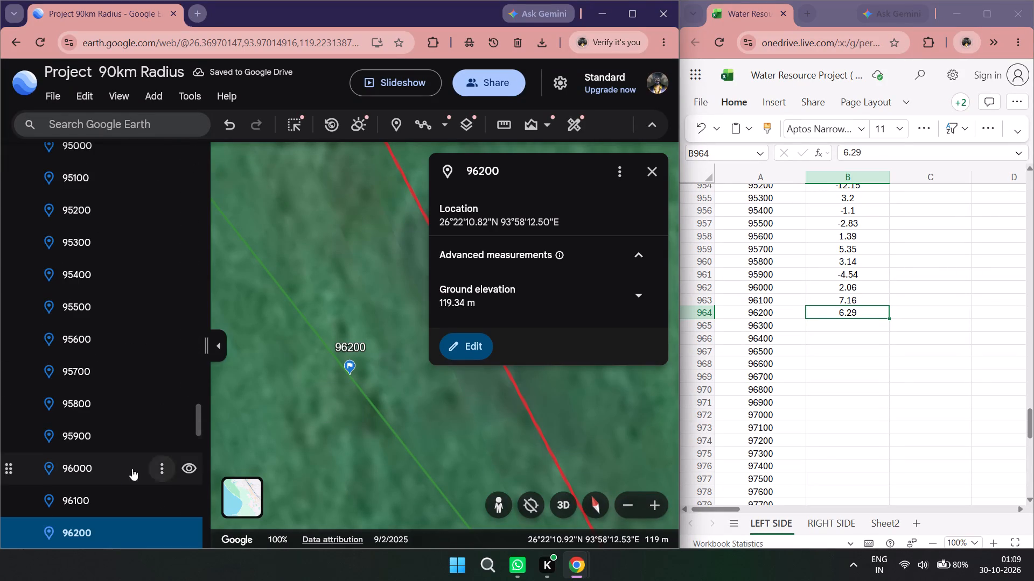
scroll(106, 477, "down", 1)
double_click(109, 506)
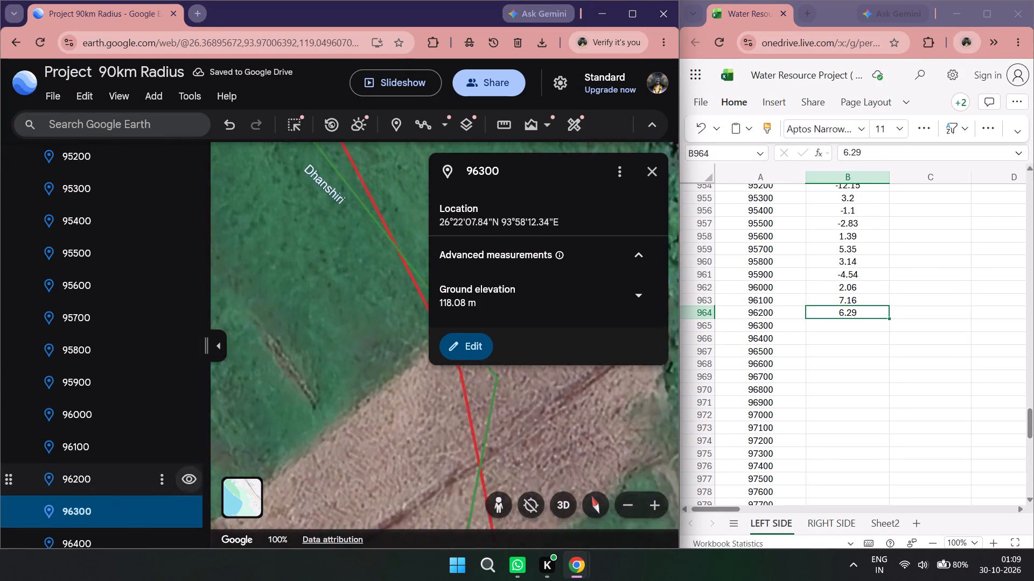
left_click(654, 171)
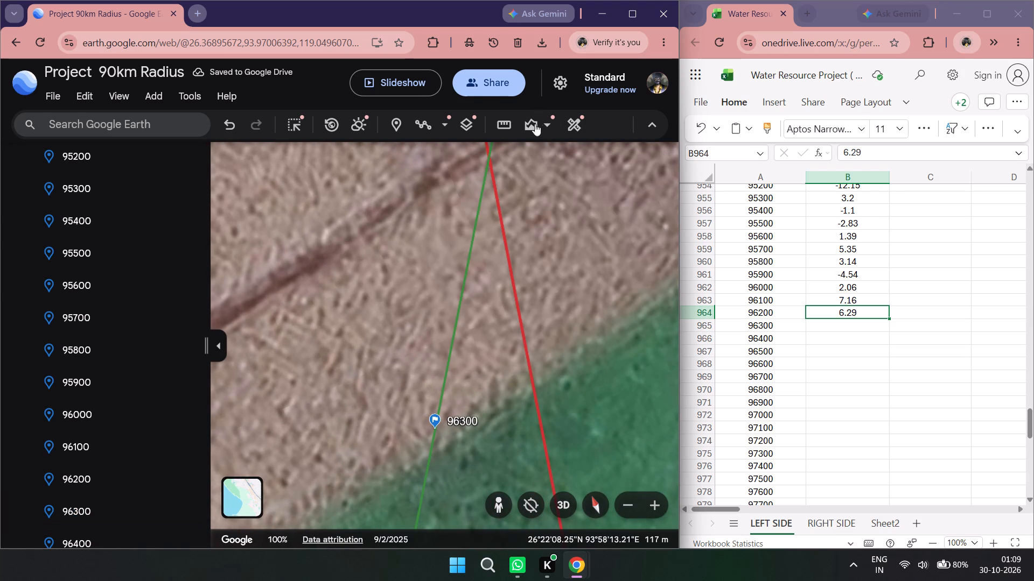
left_click(496, 131)
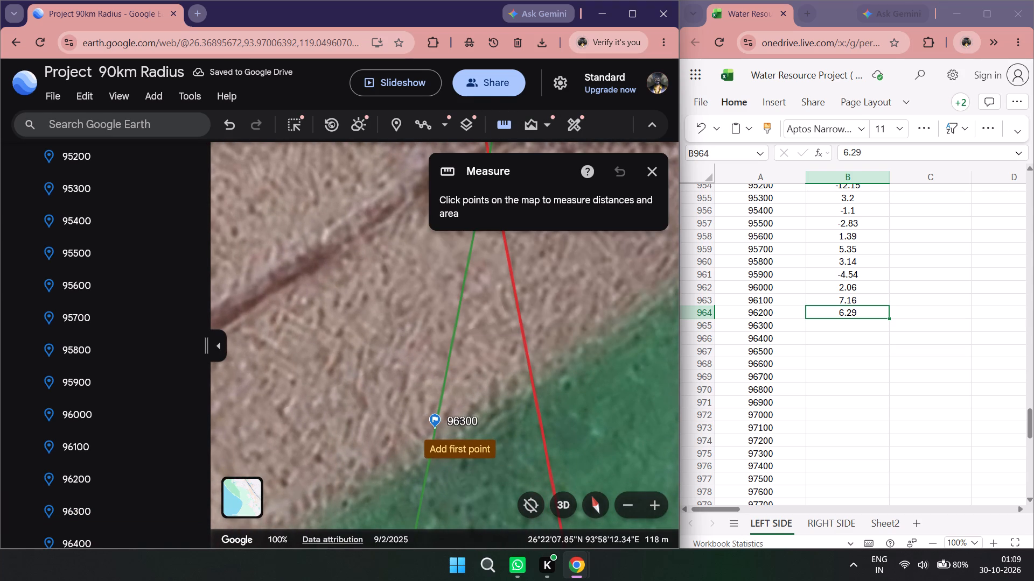
left_click(435, 429)
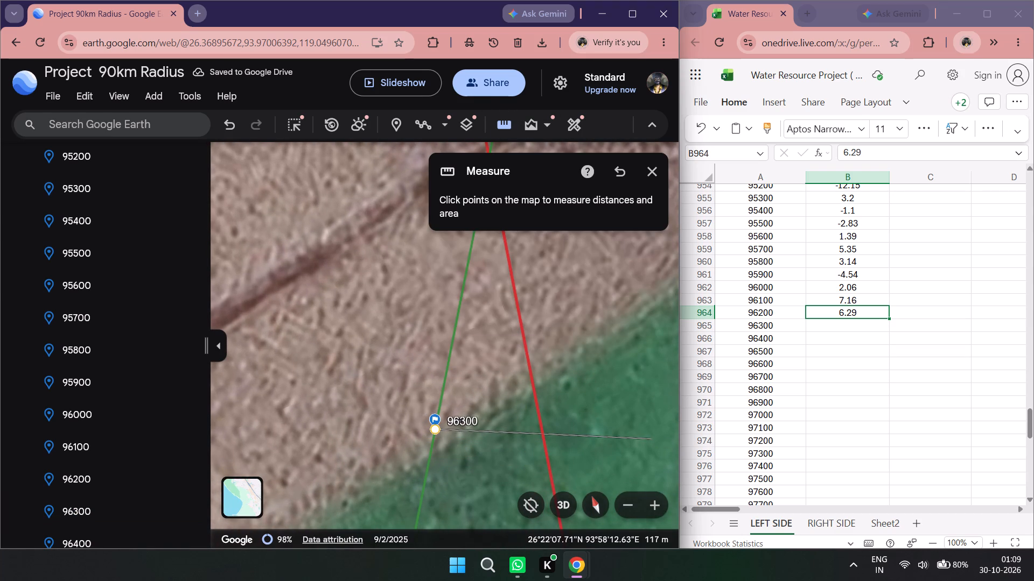
double_click(848, 329)
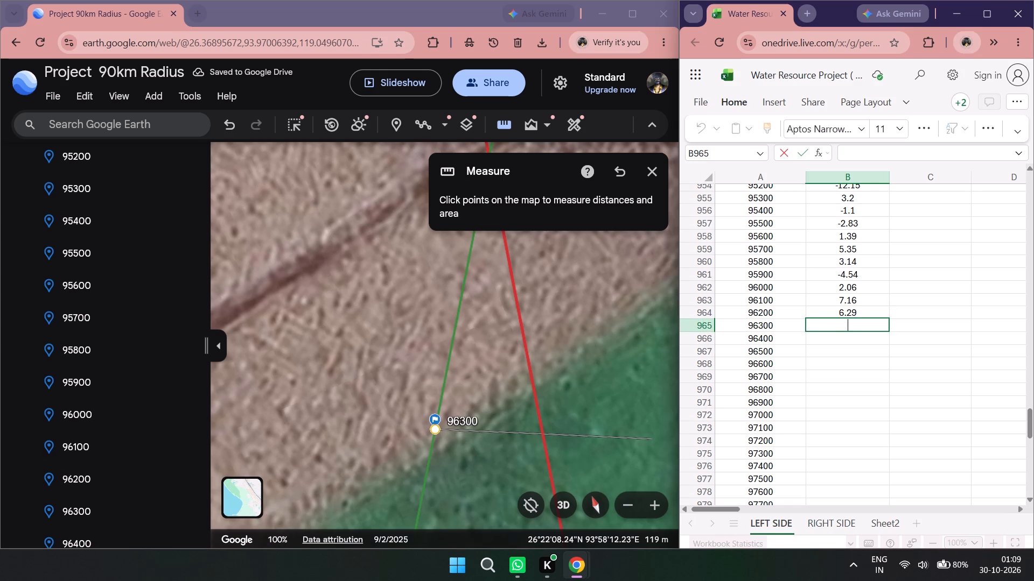
type("8.95")
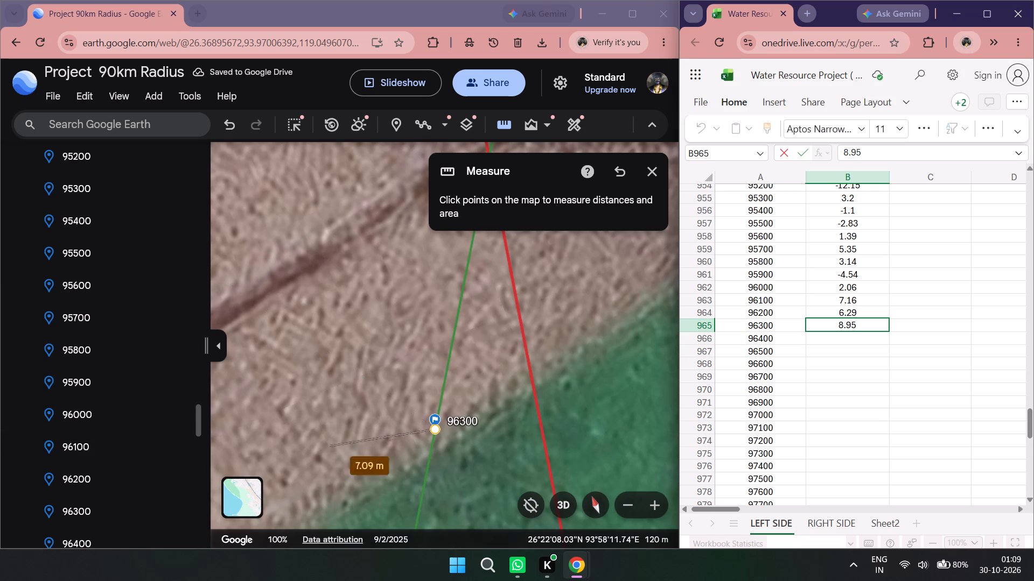
left_click(646, 168)
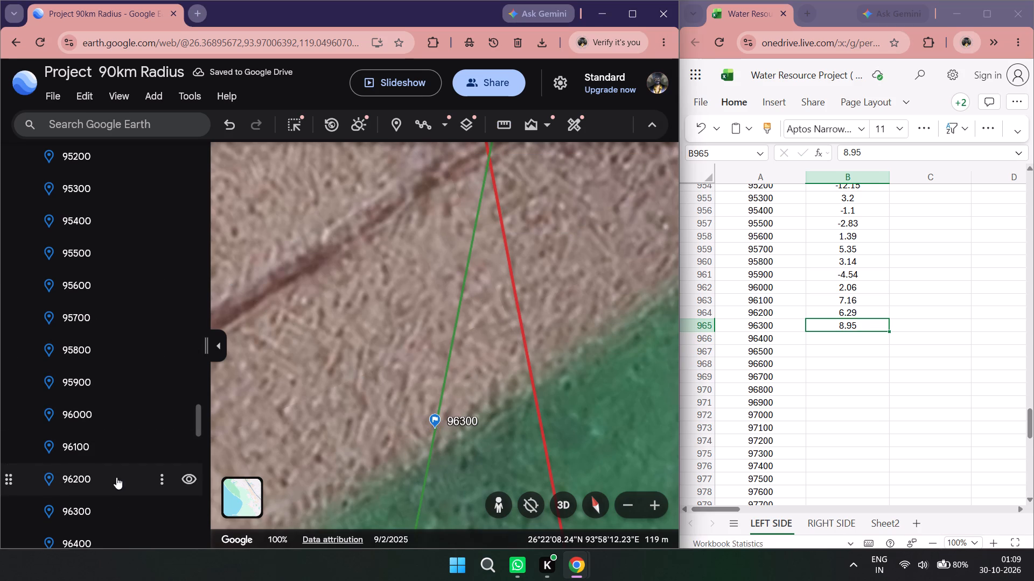
Measure from the 96400 placemark to the red bank line and enter 3.77 as the LEFT SIDE value for chainage 96400.
scroll(102, 447, "down", 2)
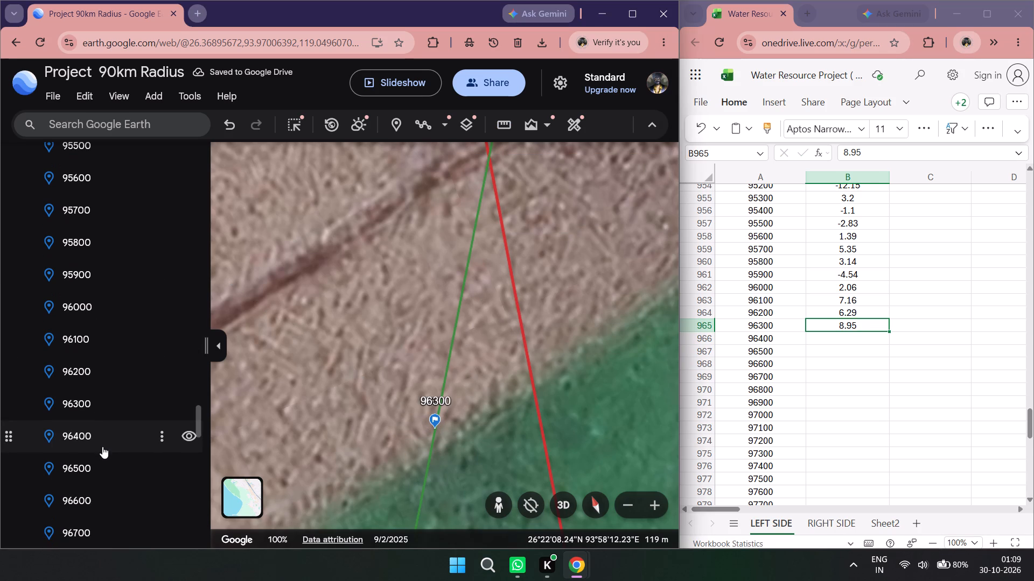
double_click(79, 433)
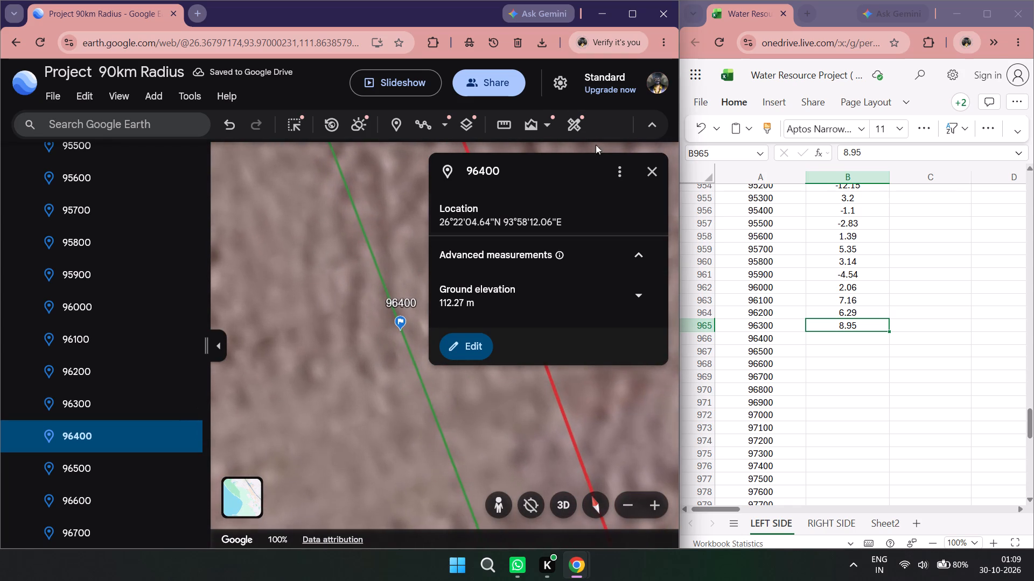
left_click(498, 123)
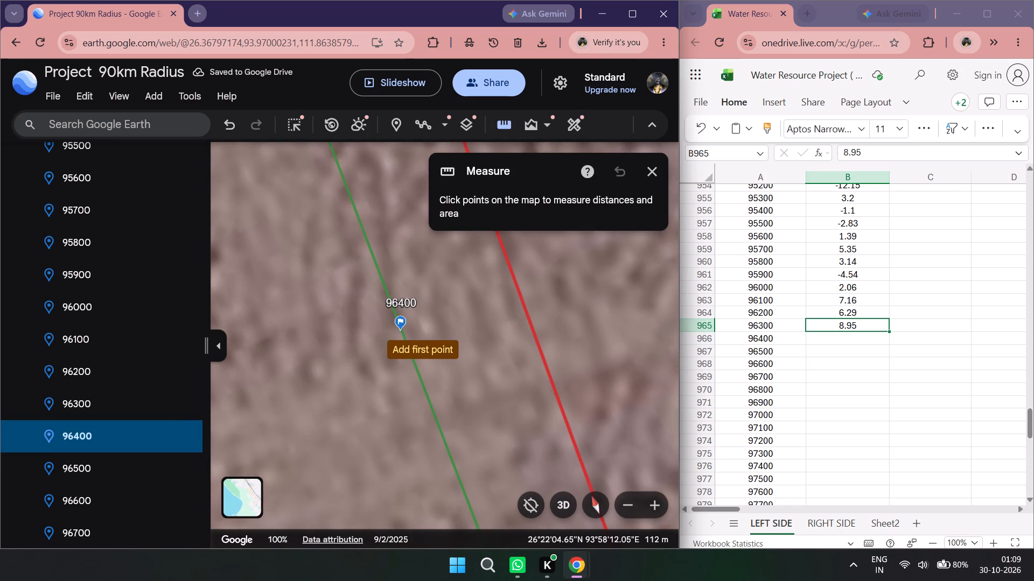
left_click(403, 331)
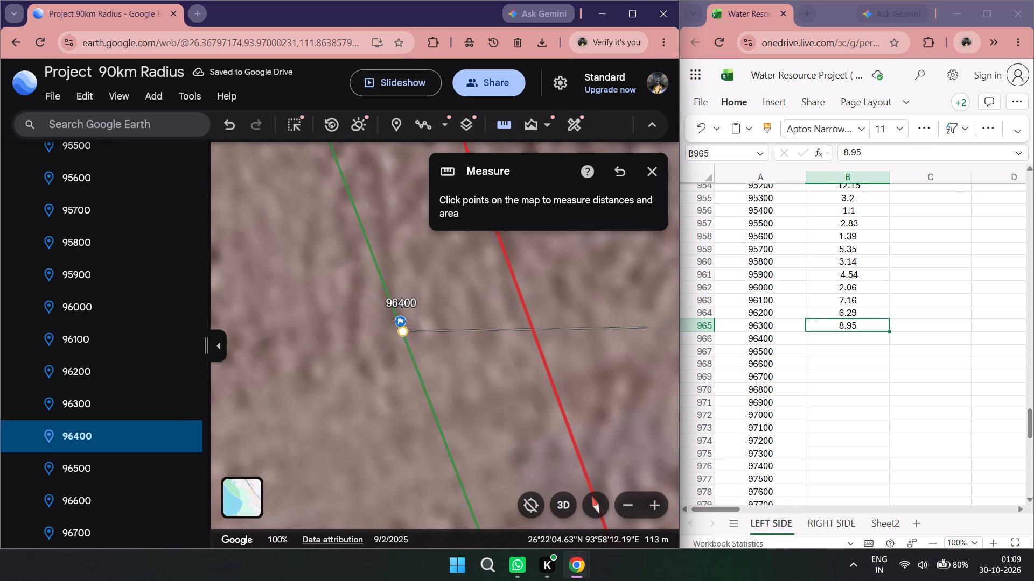
double_click(858, 341)
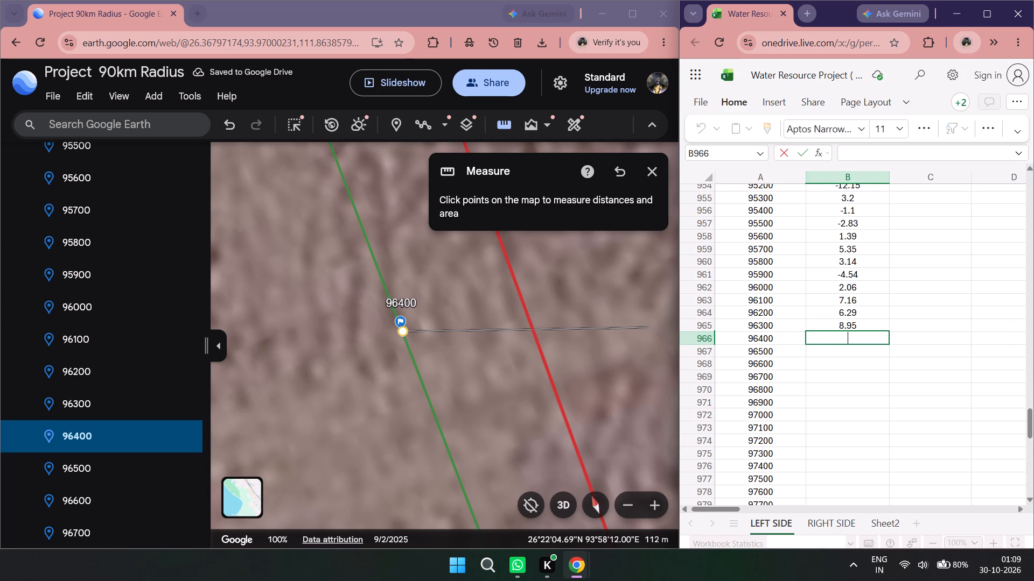
type("3.77")
Measure from the 96500 placemark to the red bank line and enter 5.98 as the LEFT SIDE value for chainage 96500.
double_click(61, 474)
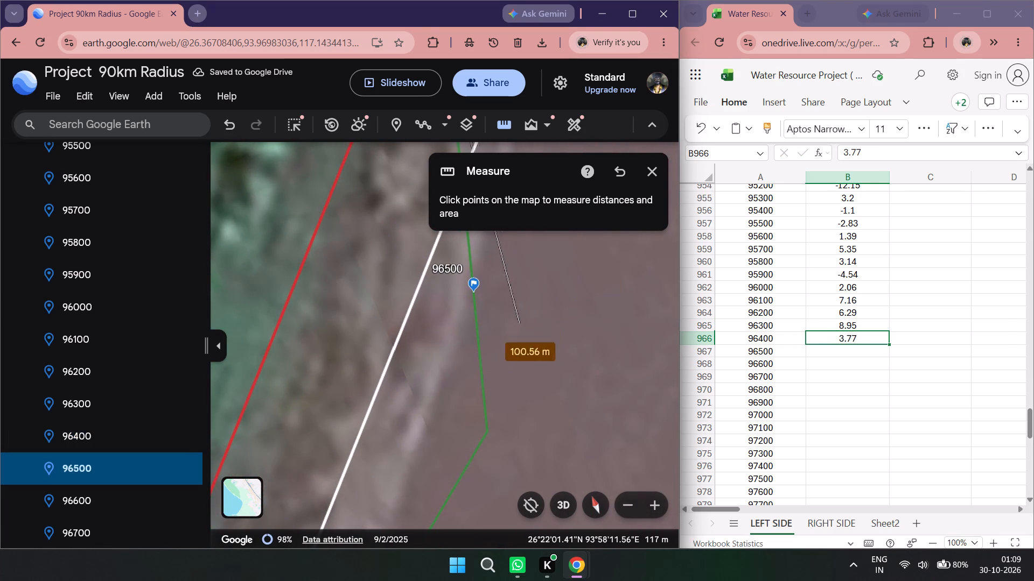
left_click(657, 165)
left_click(504, 121)
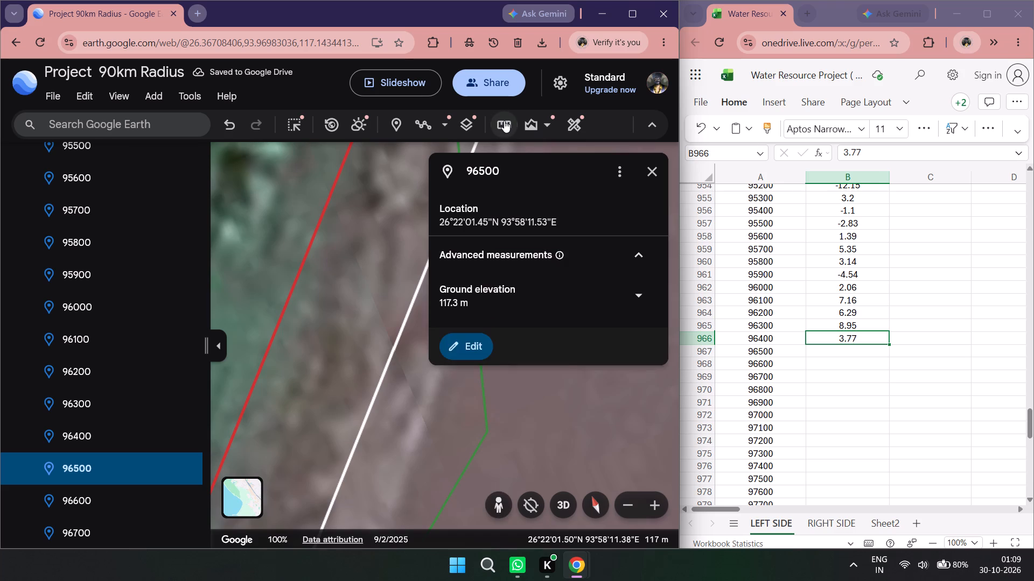
left_click(475, 292)
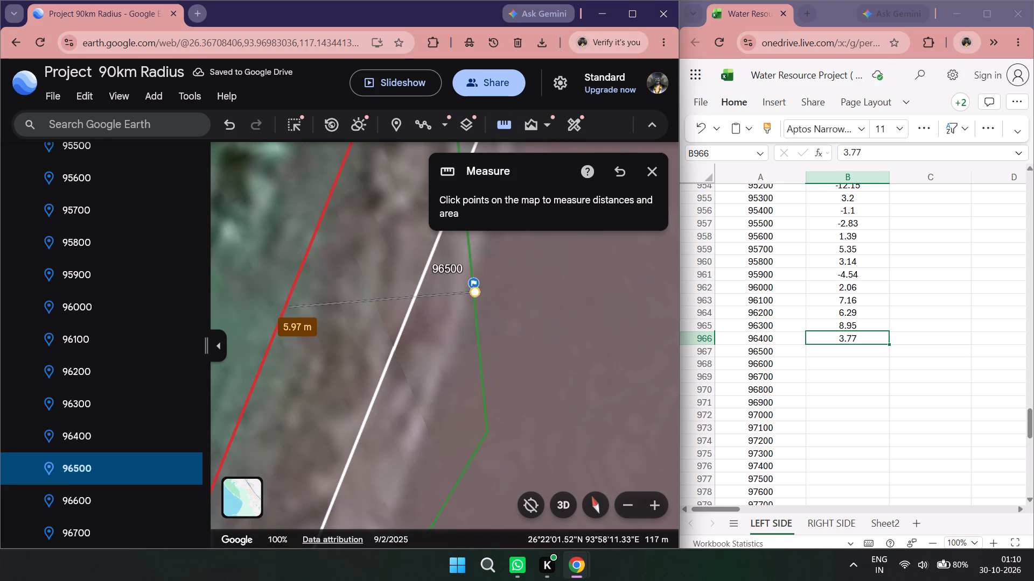
double_click(863, 352)
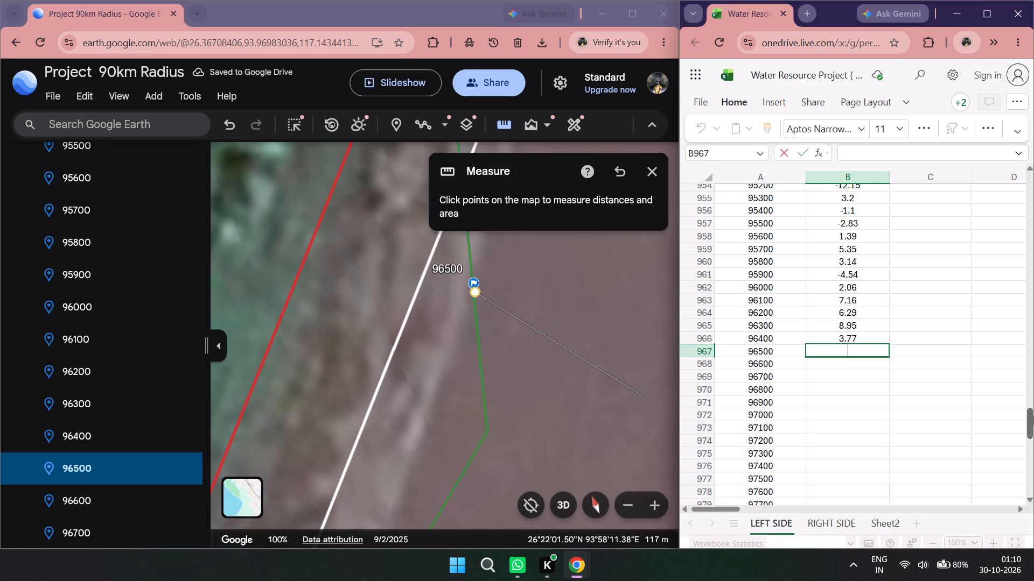
type("5.")
type("98")
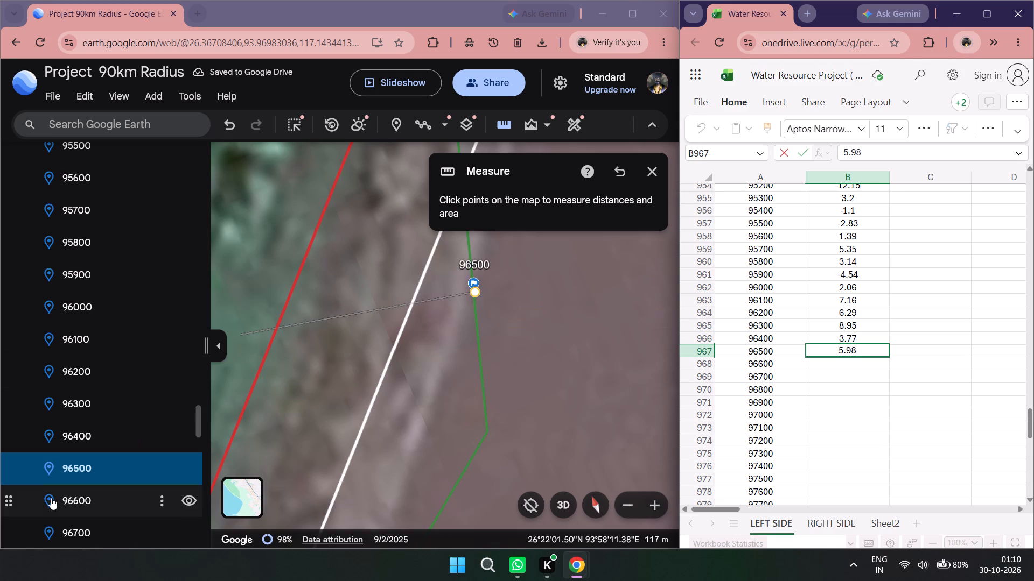
Measure from the 96600 placemark to the red bank line and enter 3.93 as the LEFT SIDE value for chainage 96600.
double_click(51, 498)
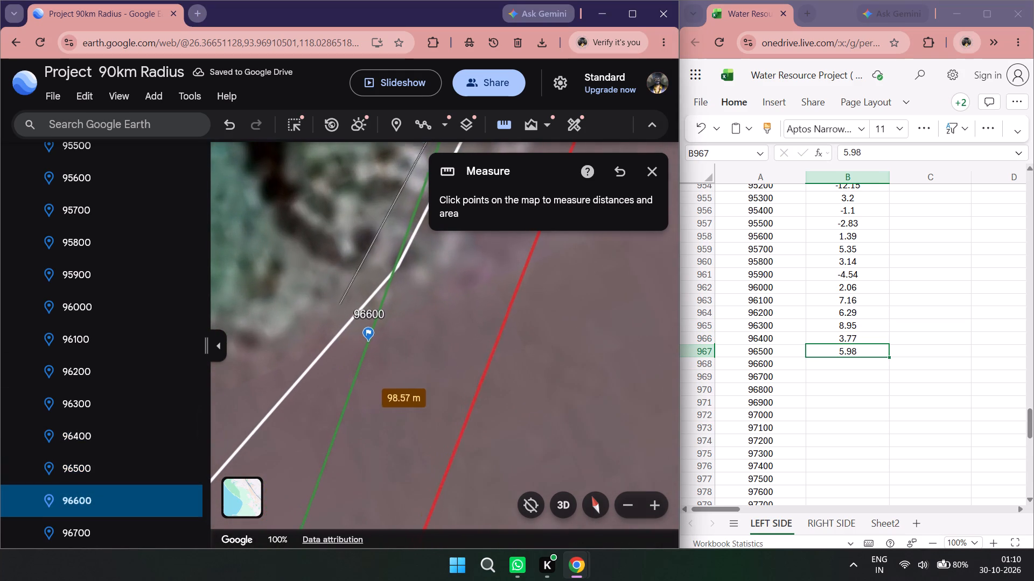
left_click(655, 169)
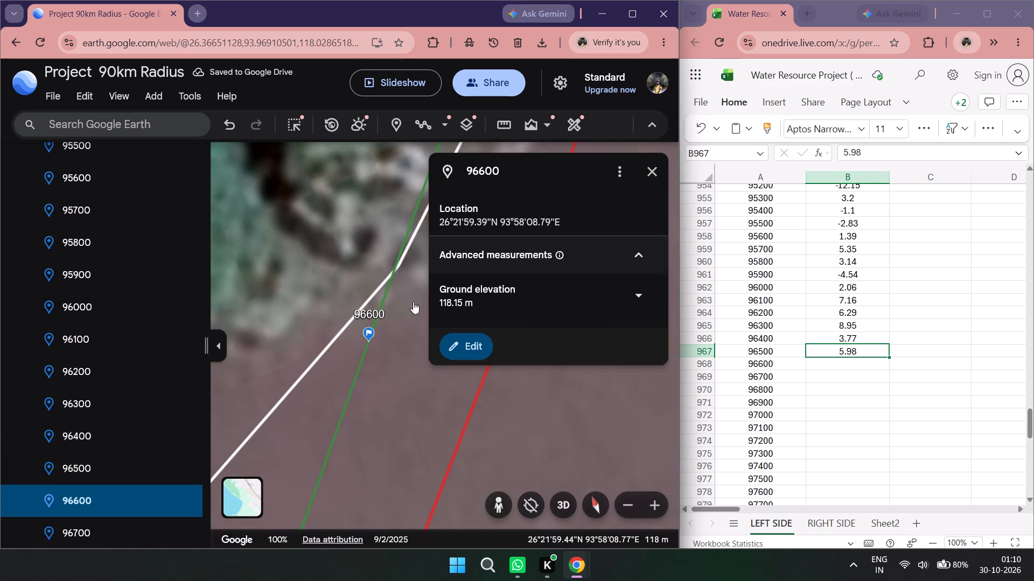
left_click(648, 168)
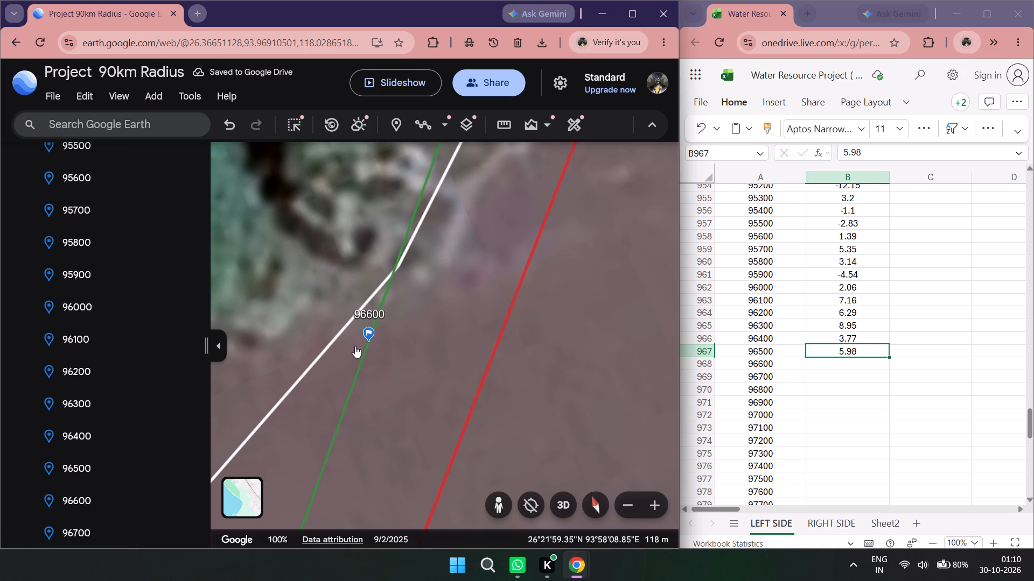
left_click(502, 128)
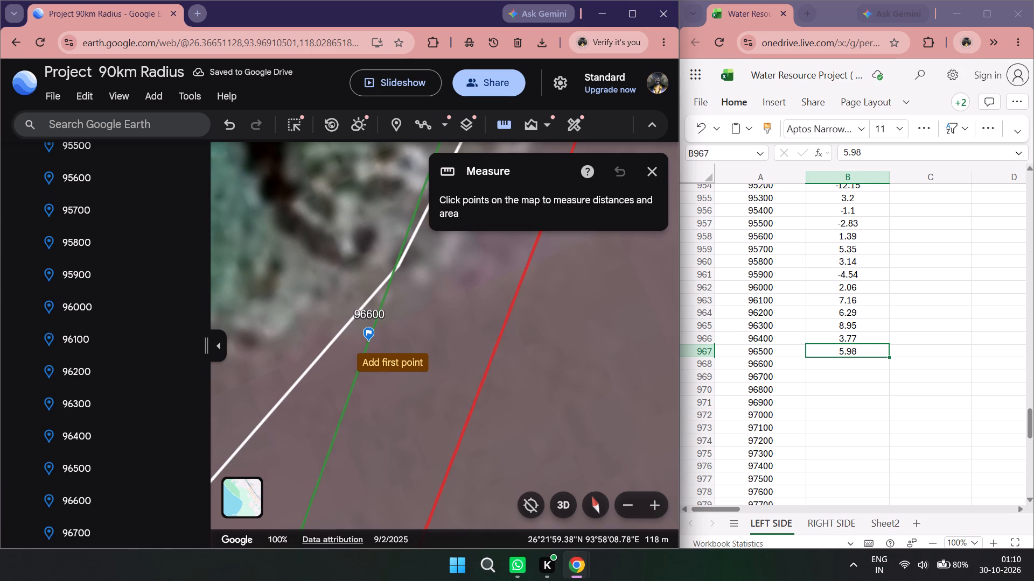
left_click(368, 342)
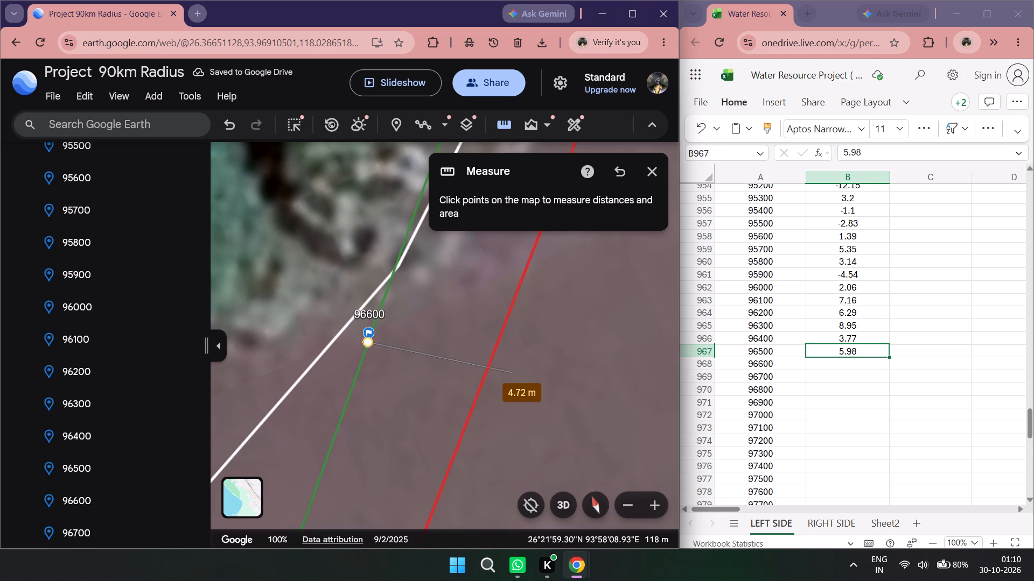
double_click(865, 361)
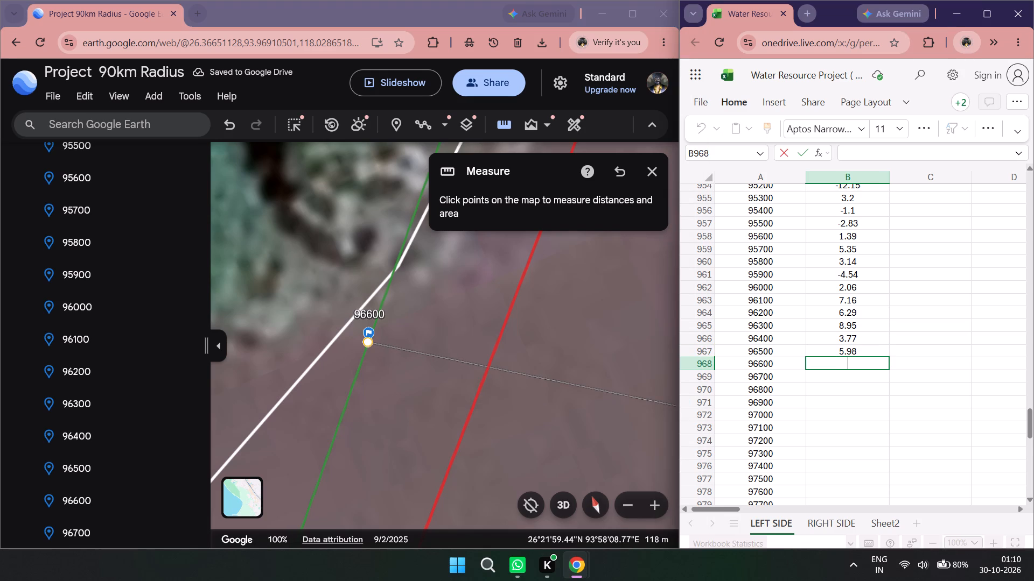
type("3.93")
left_click(653, 170)
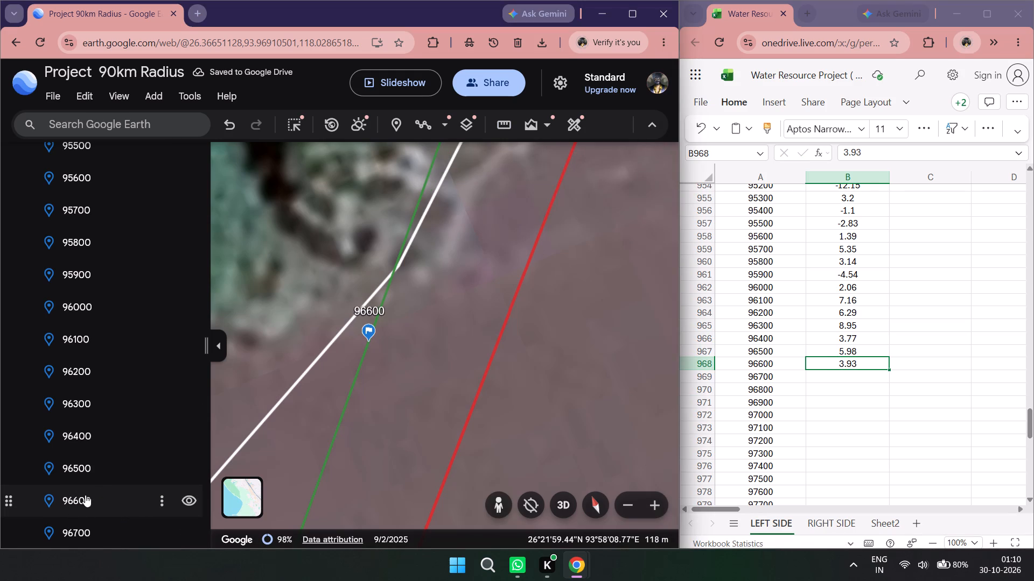
Locate the 96700 placemark and examine how the red and green bank lines run along the river between chainages 95600 and 97000.
scroll(86, 509, "down", 2)
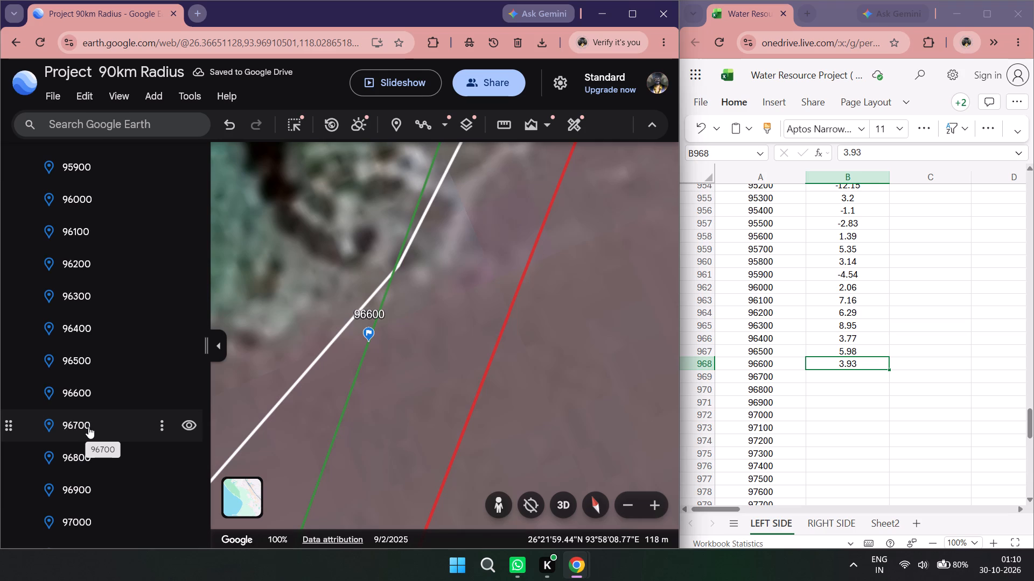
double_click(88, 427)
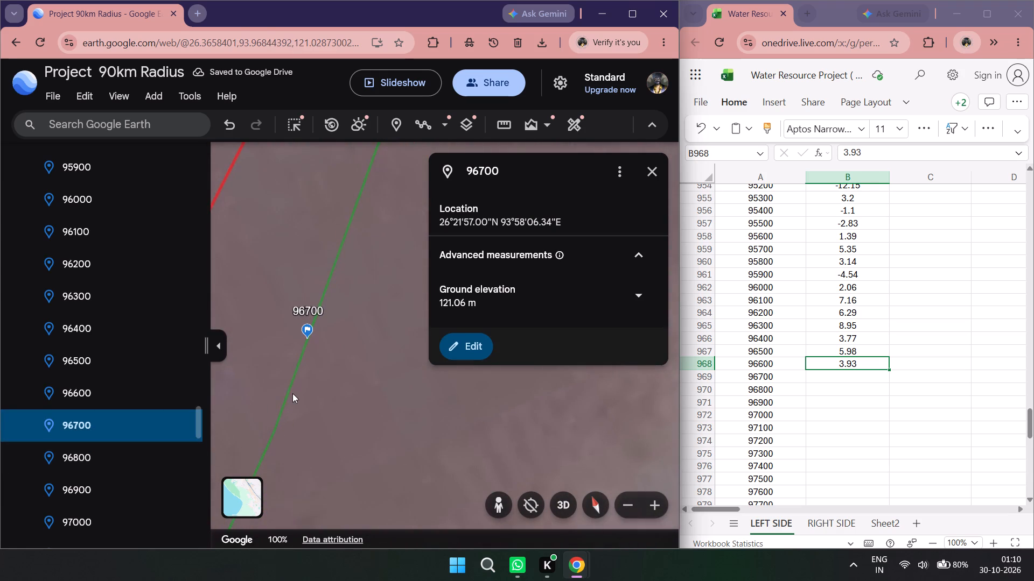
left_click_drag(295, 393, 425, 391)
left_click_drag(425, 393, 413, 449)
scroll(413, 448, "down", 4)
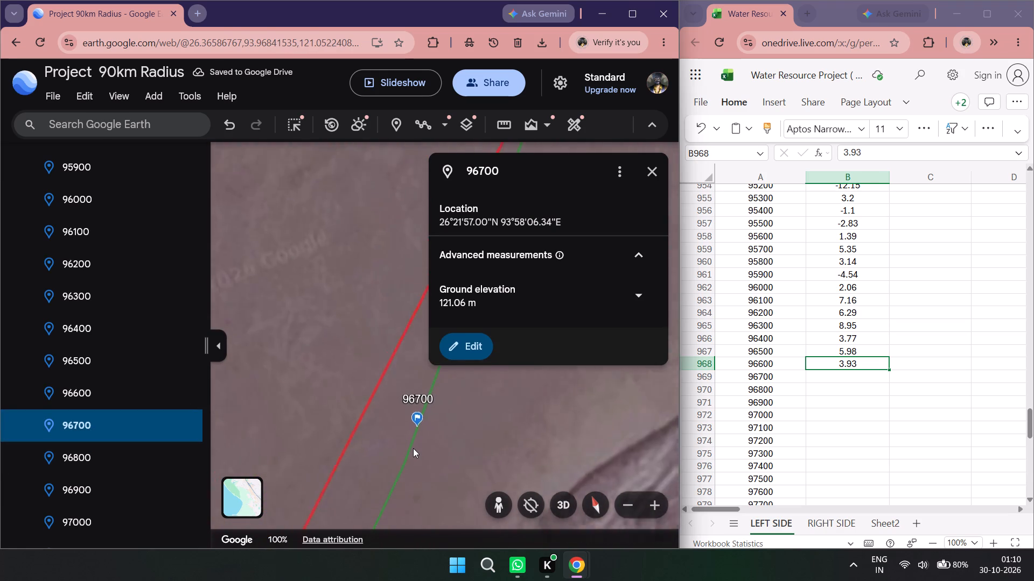
scroll(413, 448, "down", 11)
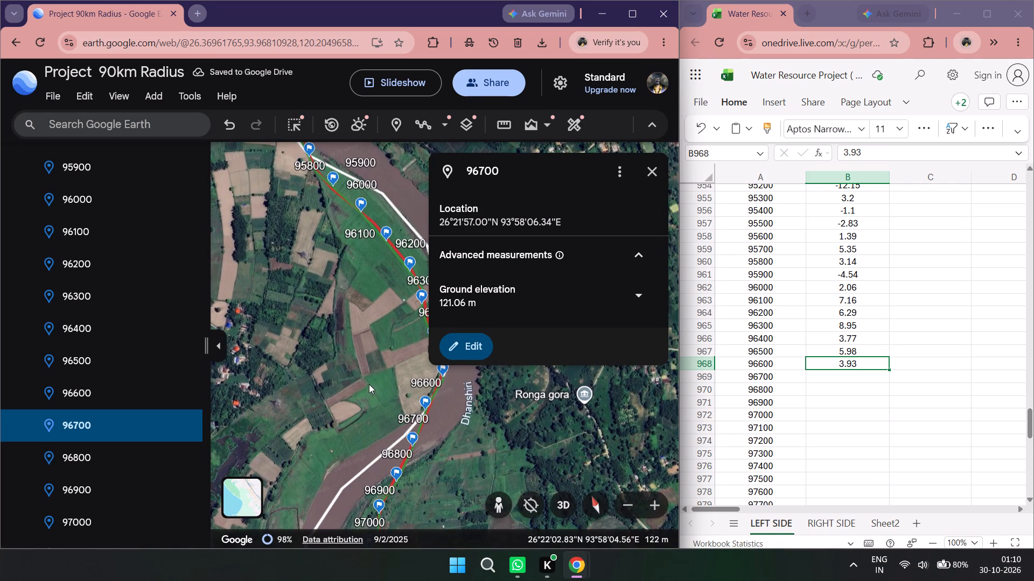
left_click_drag(351, 351, 325, 436)
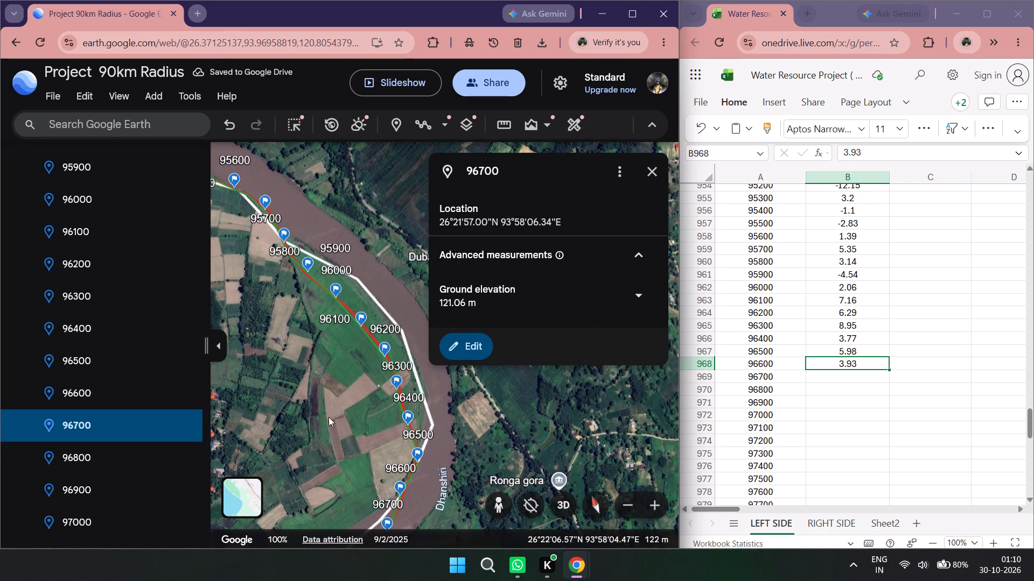
Check the red and green bank lines from 96400 to 96500 and set the LEFT SIDE value for chainage 96500 to -5.98.
double_click(104, 326)
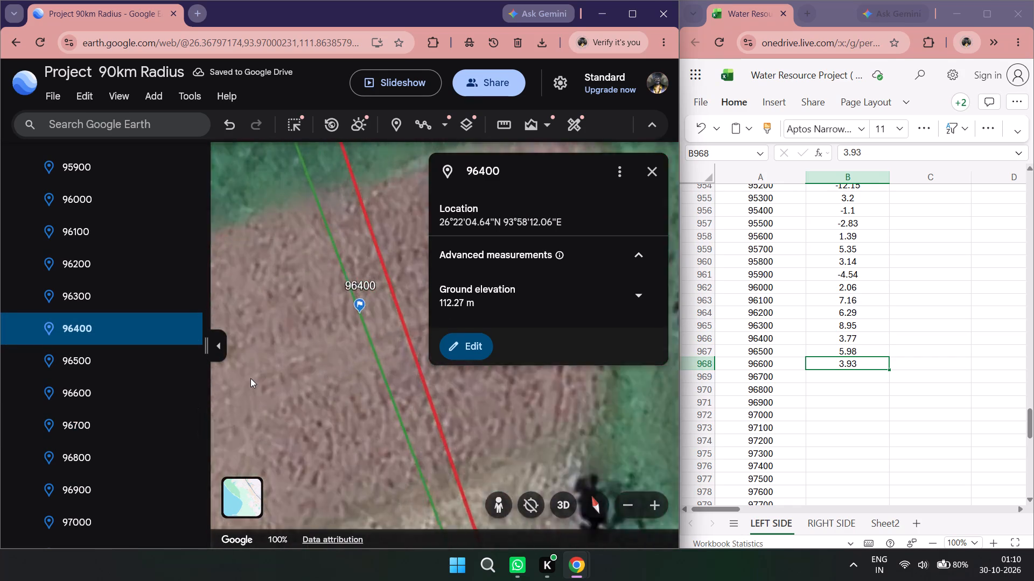
scroll(313, 409, "down", 1)
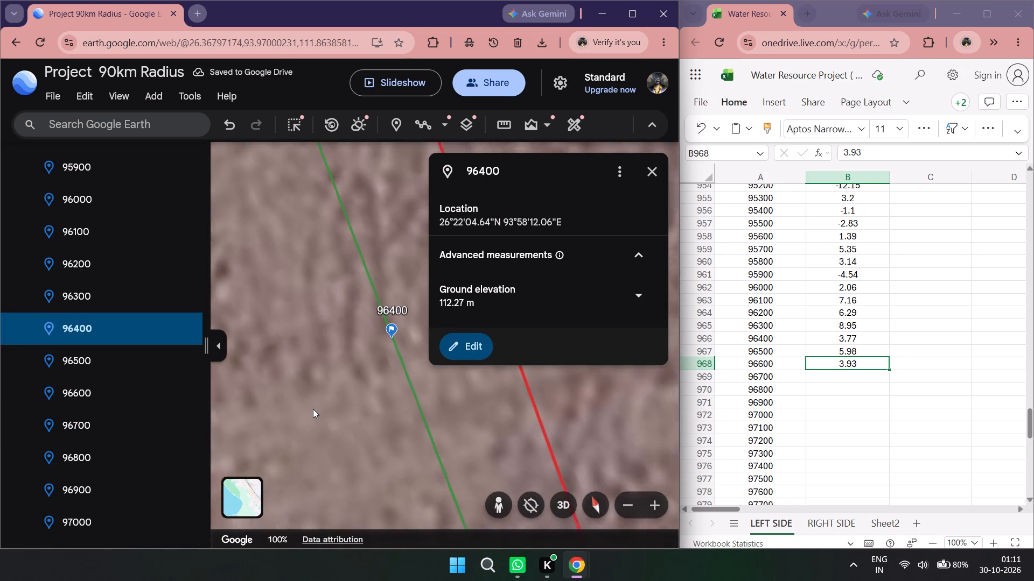
scroll(310, 407, "down", 1)
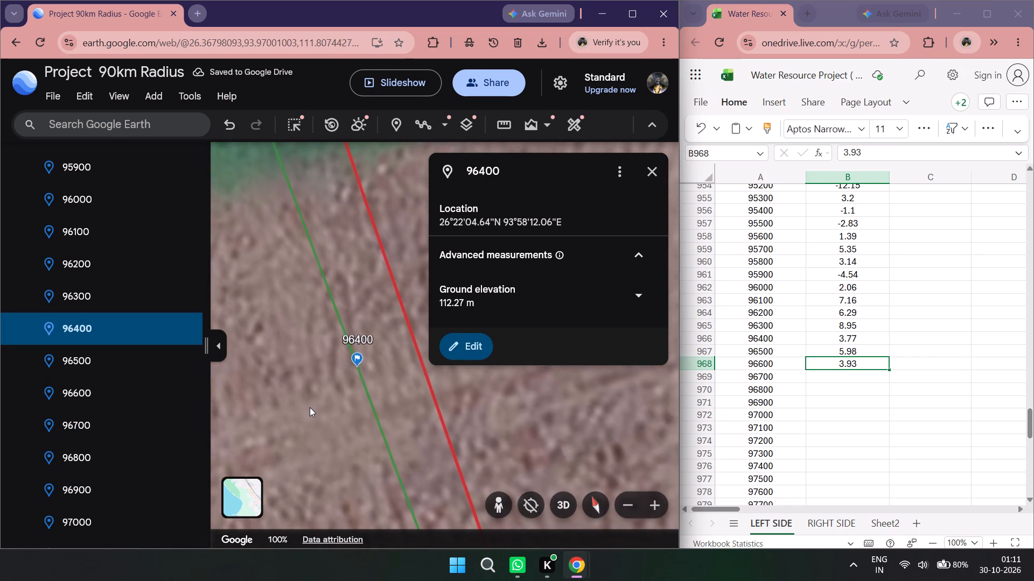
scroll(310, 412, "down", 2)
left_click_drag(320, 431, 301, 257)
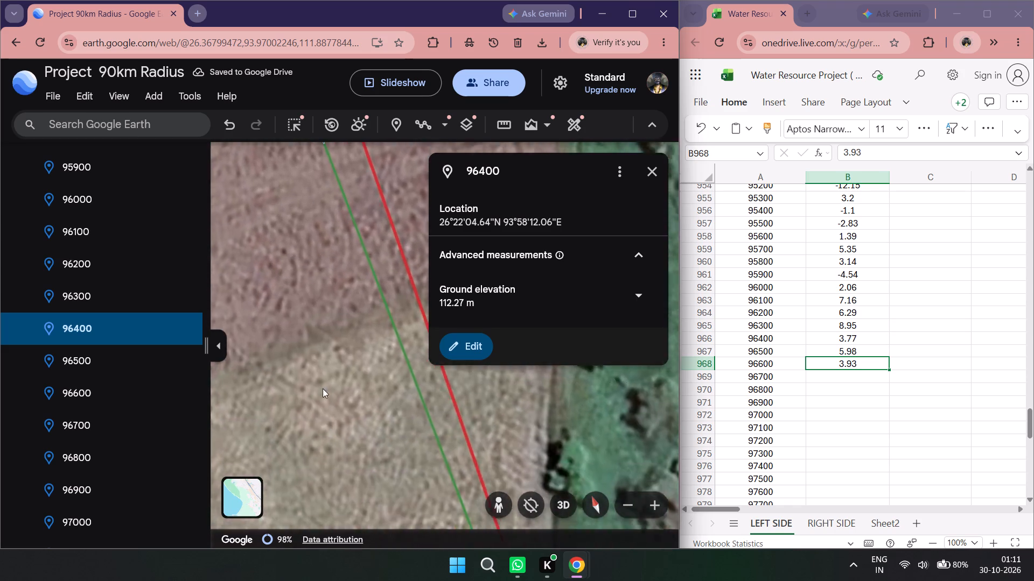
left_click_drag(328, 415, 326, 328)
left_click_drag(310, 362, 283, 323)
left_click_drag(293, 373, 277, 318)
left_click_drag(301, 363, 301, 347)
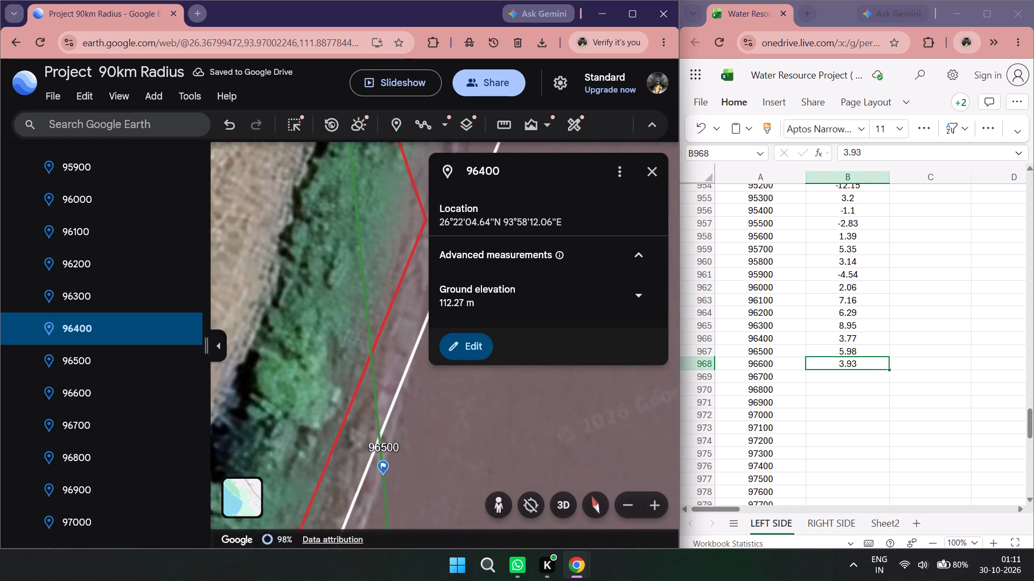
left_click_drag(301, 347, 298, 294)
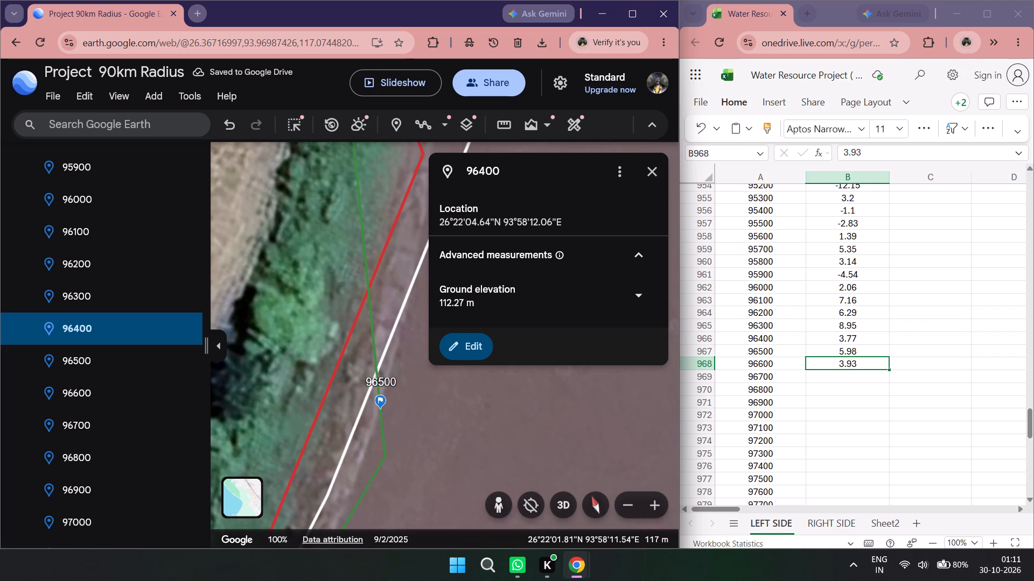
double_click(819, 352)
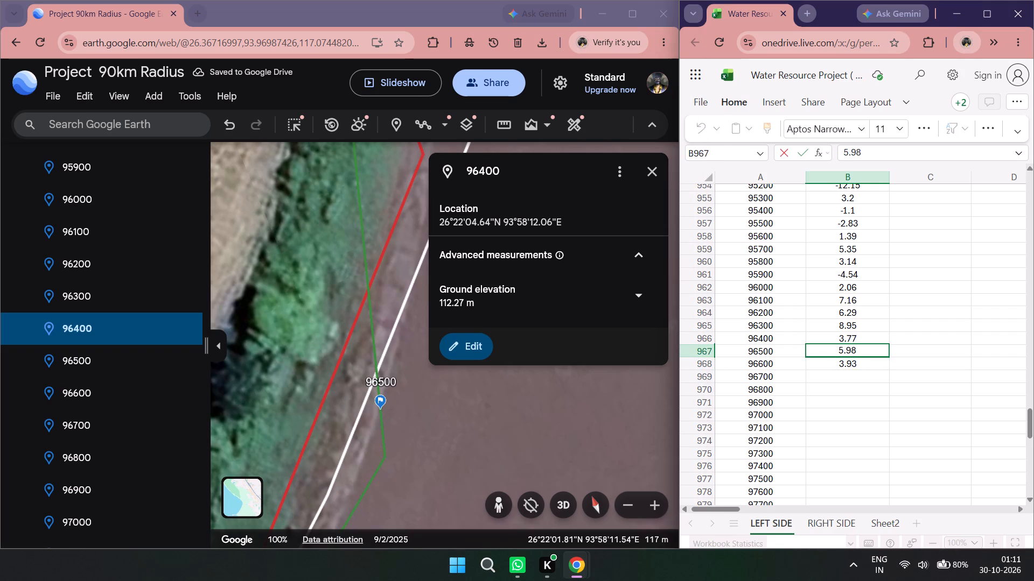
key("BackSpace")
key("BackSpace")
key("BackSpace")
key("BackSpace")
key("minus")
type("5.9")
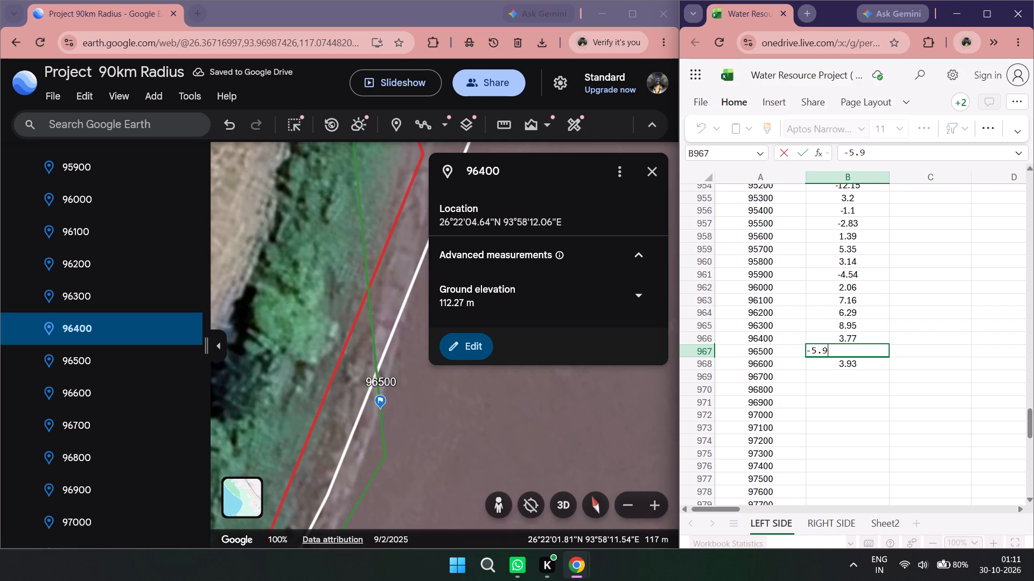
key("8")
Examine which side of the 96600 placemark the red bank line runs on.
double_click(65, 393)
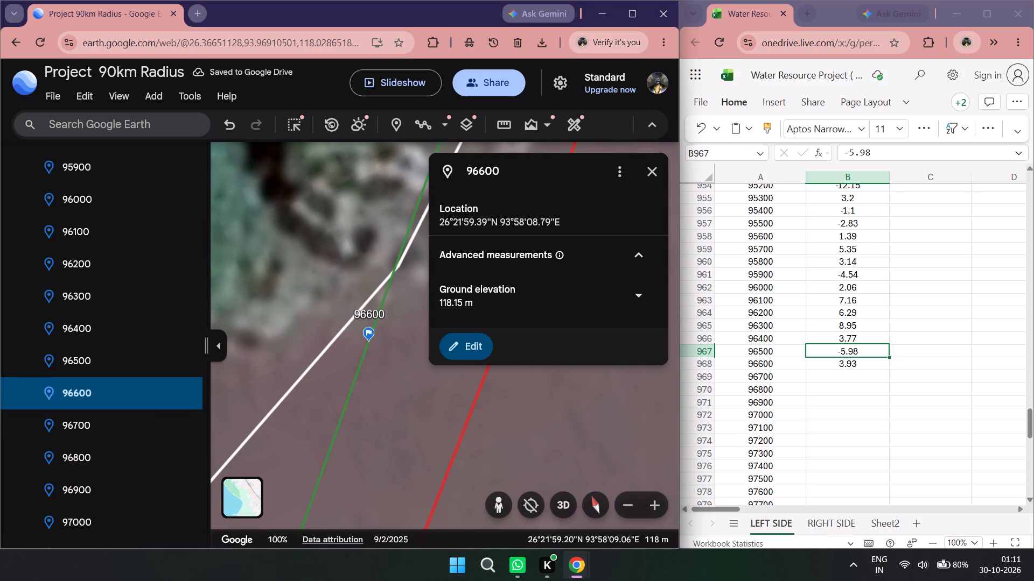
left_click(647, 166)
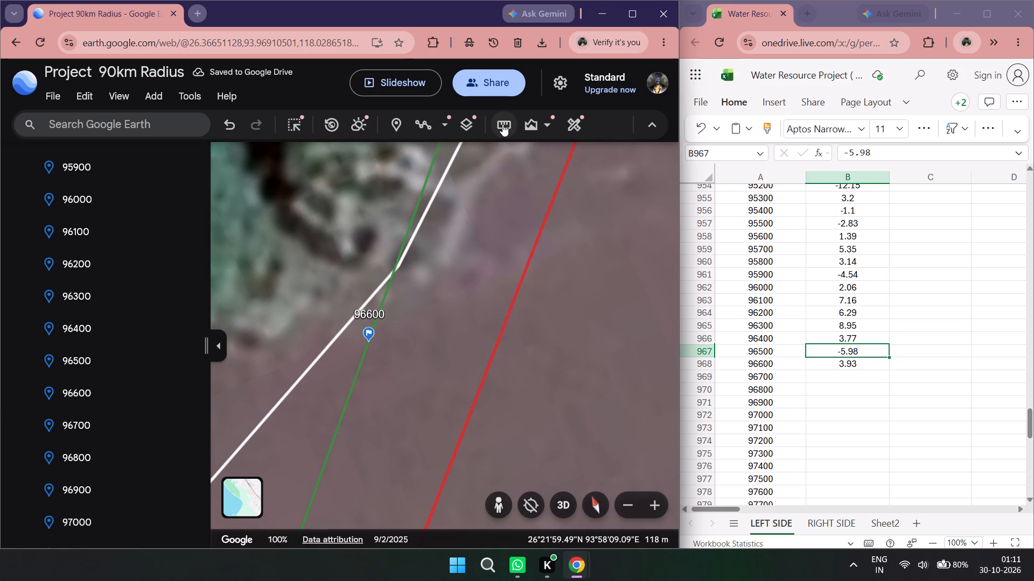
left_click(503, 124)
left_click(367, 342)
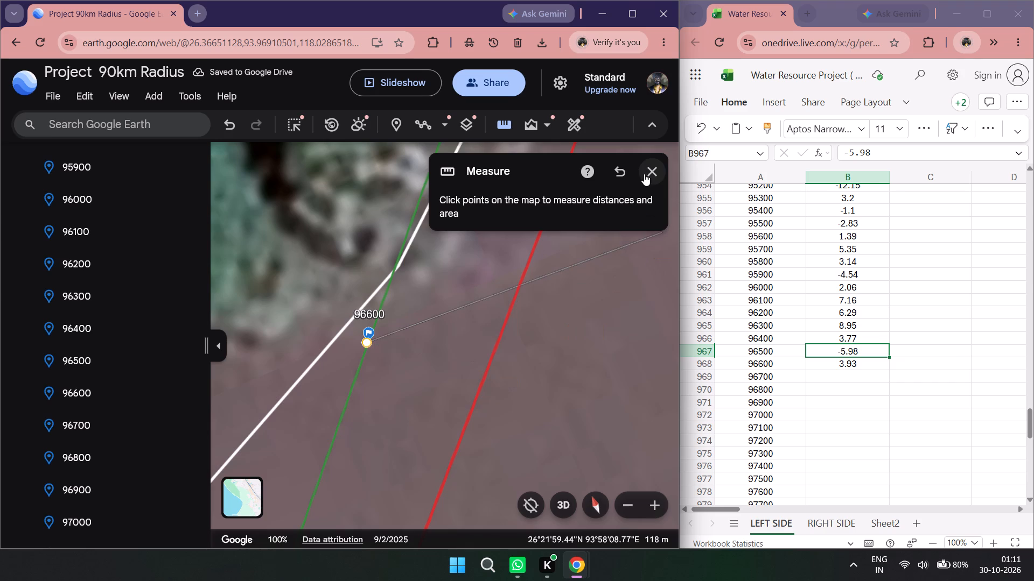
left_click(653, 164)
scroll(514, 406, "down", 2)
left_click_drag(522, 431, 522, 375)
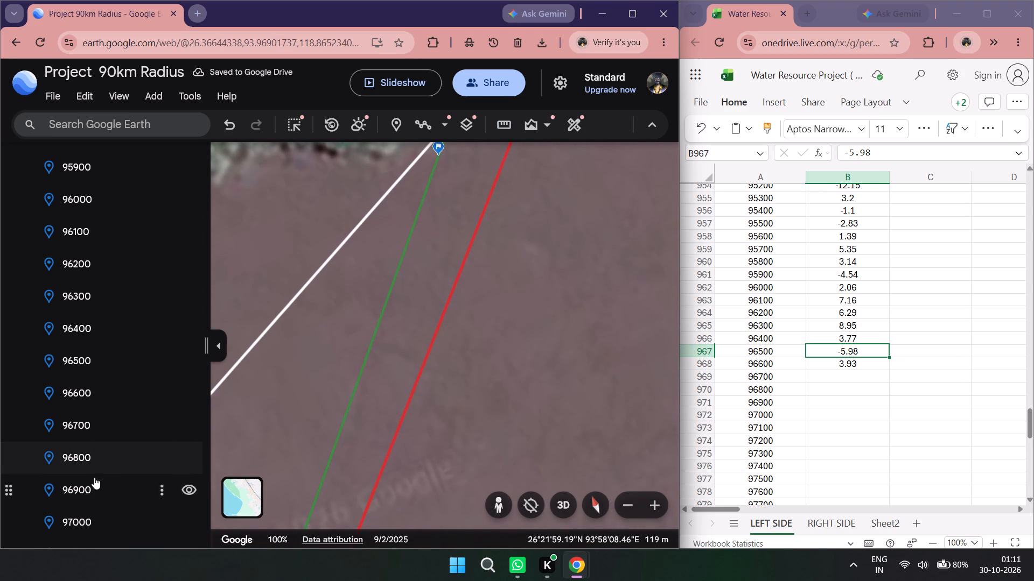
Measure from the 96700 placemark to the red bank line and enter 4.92 as the LEFT SIDE value for chainage 96700.
double_click(108, 424)
left_click(785, 375)
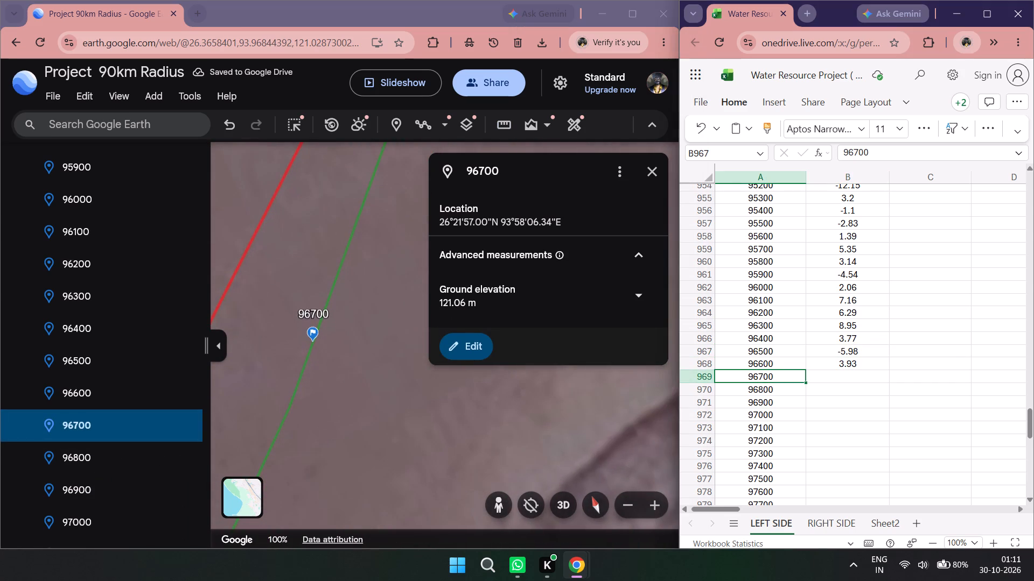
left_click_drag(416, 410, 483, 416)
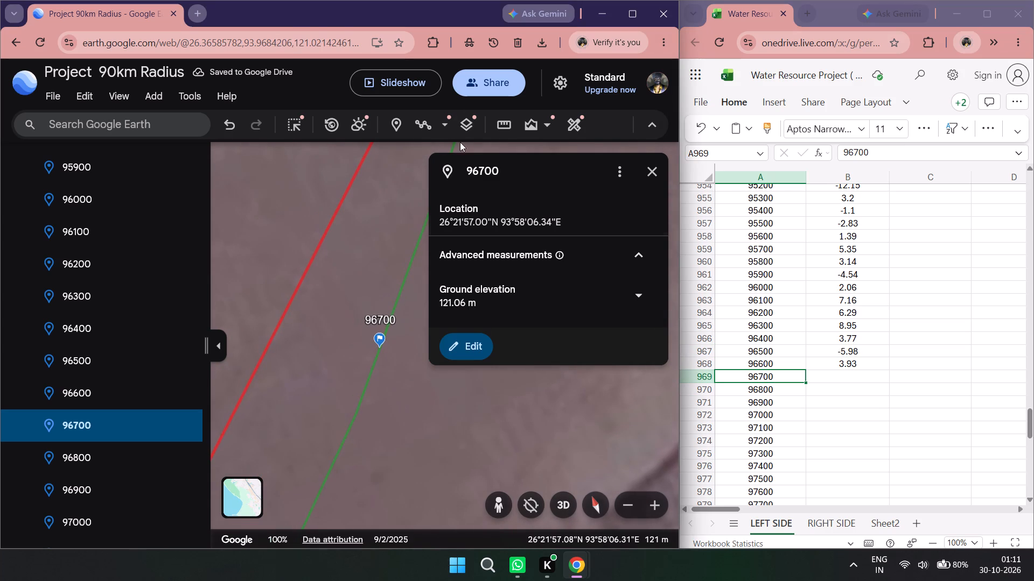
left_click(498, 118)
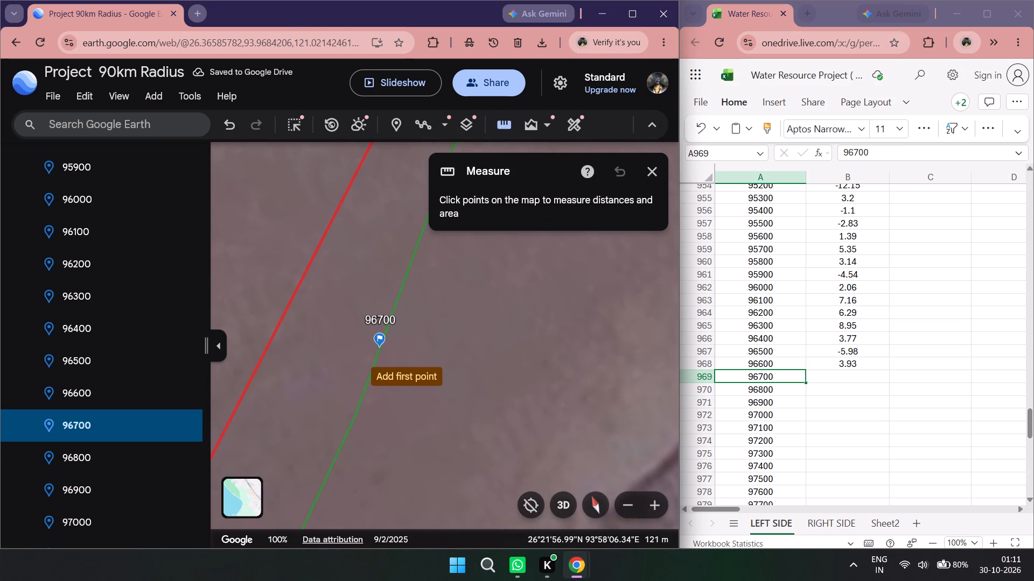
left_click(380, 350)
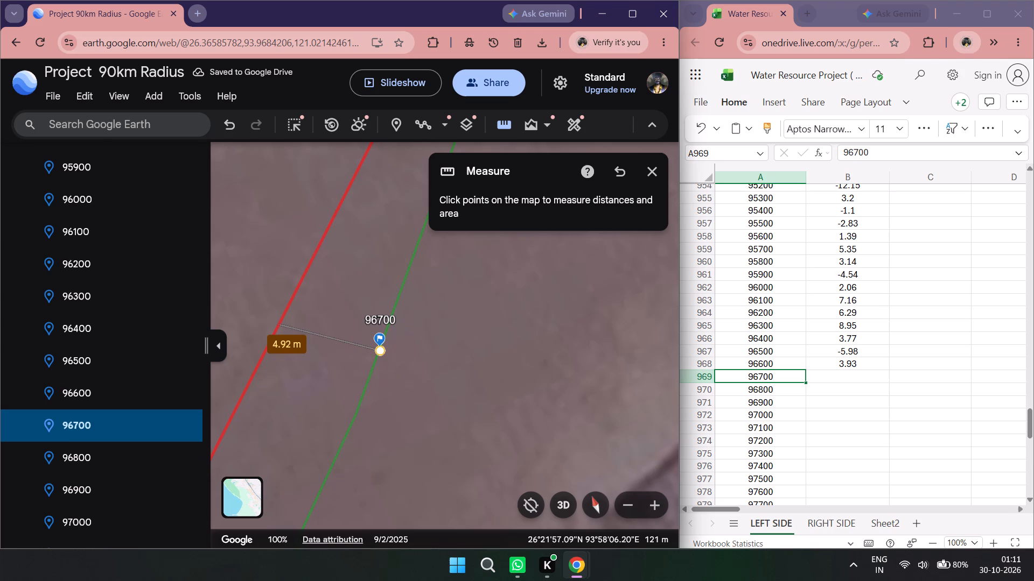
double_click(865, 375)
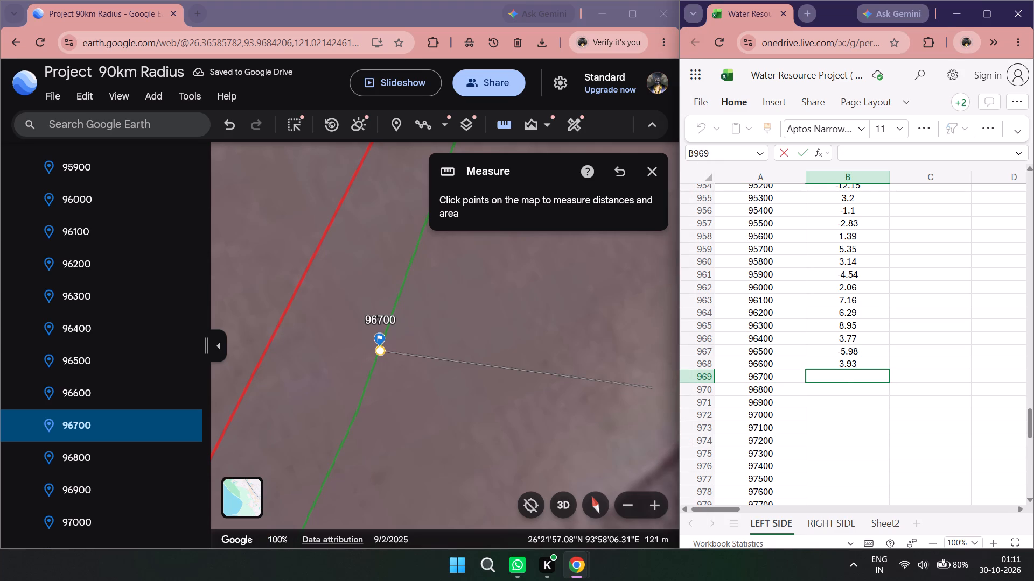
type("4.92")
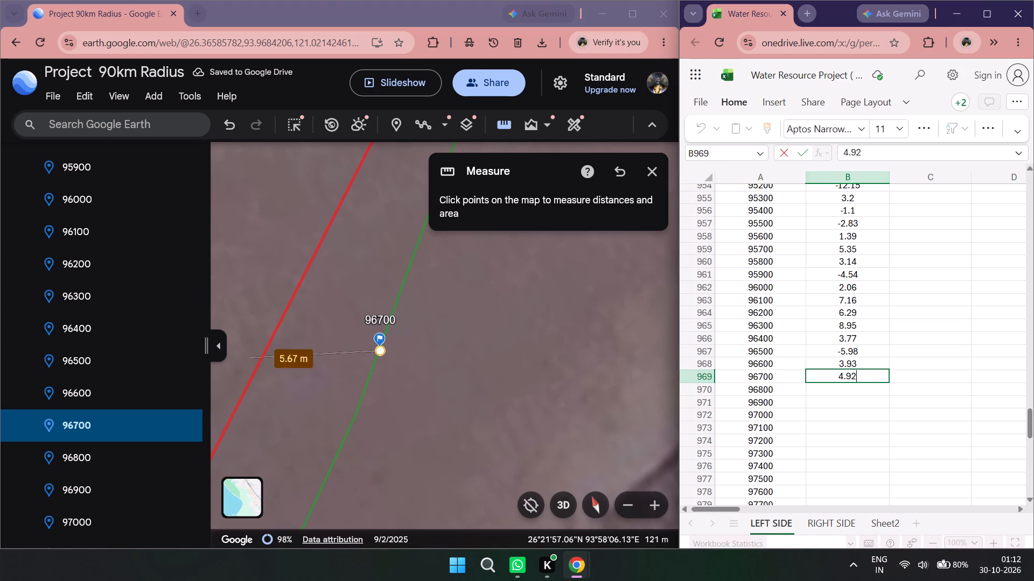
left_click(661, 169)
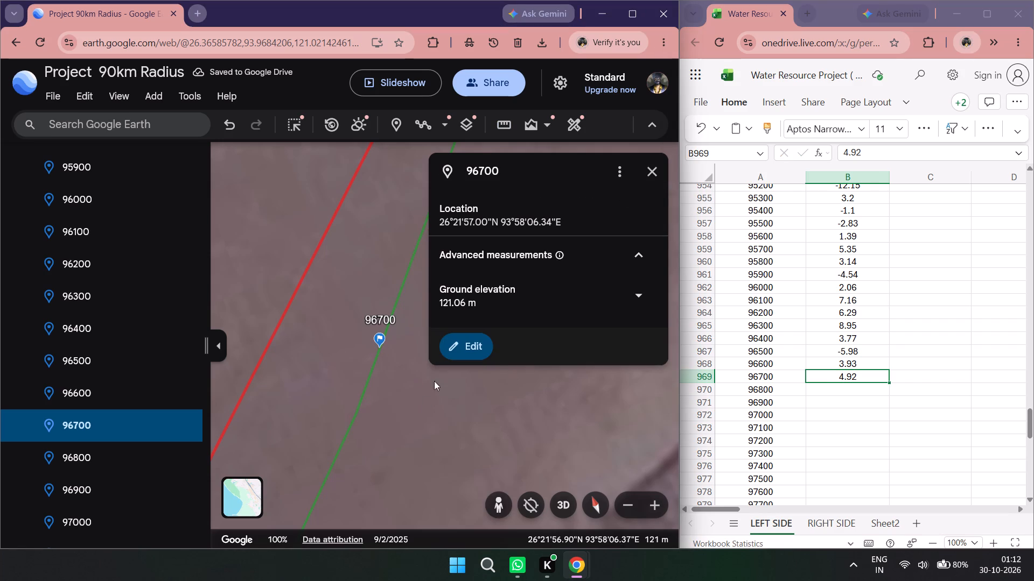
Measure from the 96800 placemark to the red bank line and enter -9.11 as the LEFT SIDE value for chainage 96800.
double_click(103, 449)
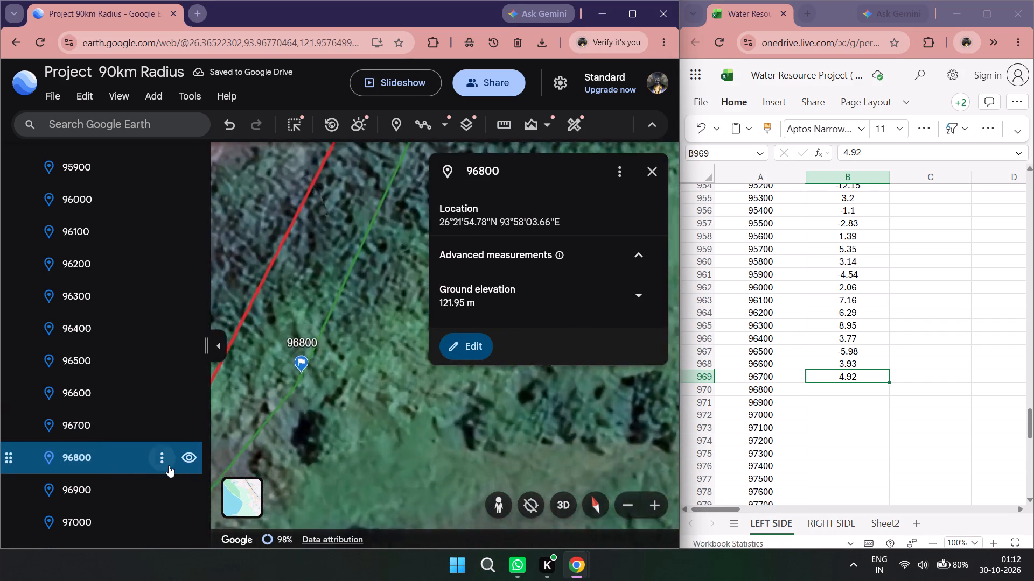
left_click_drag(271, 466, 565, 457)
left_click_drag(566, 452, 497, 486)
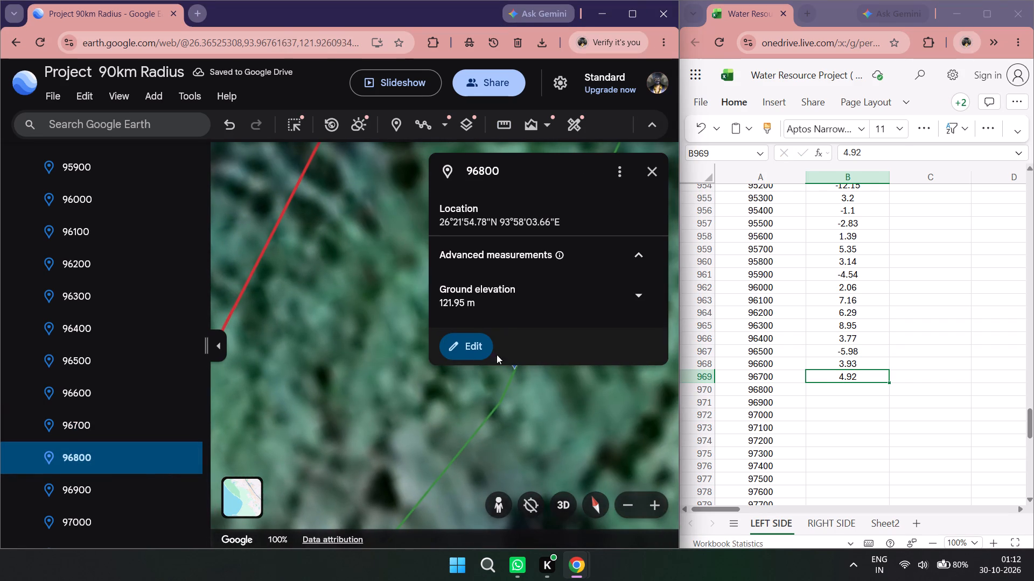
left_click(501, 123)
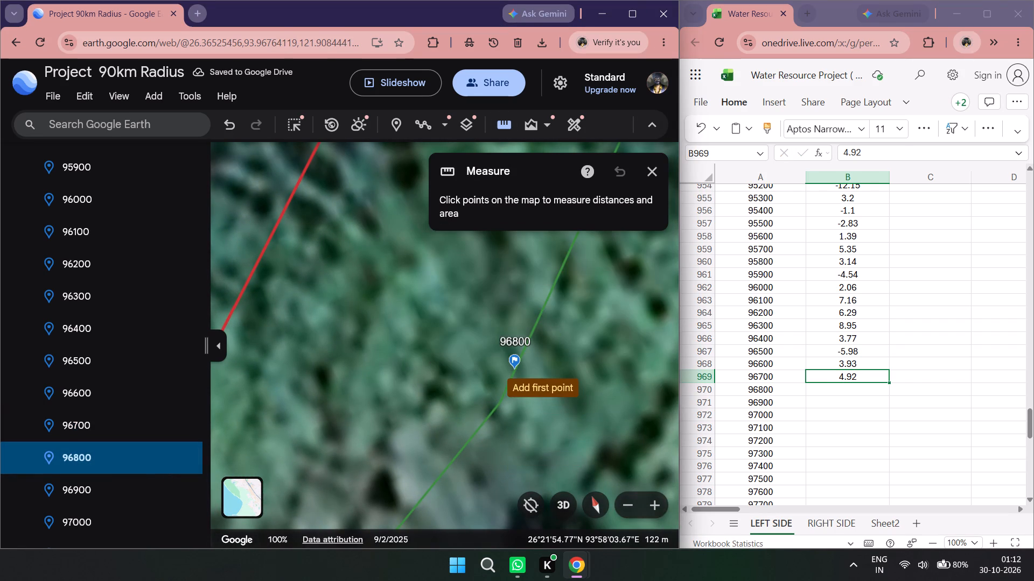
left_click(514, 369)
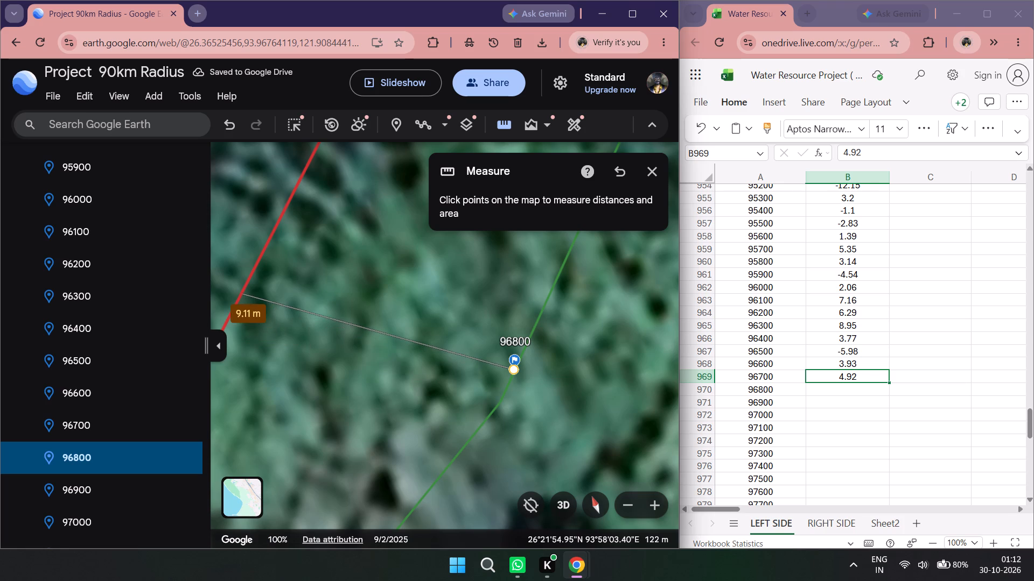
double_click(868, 388)
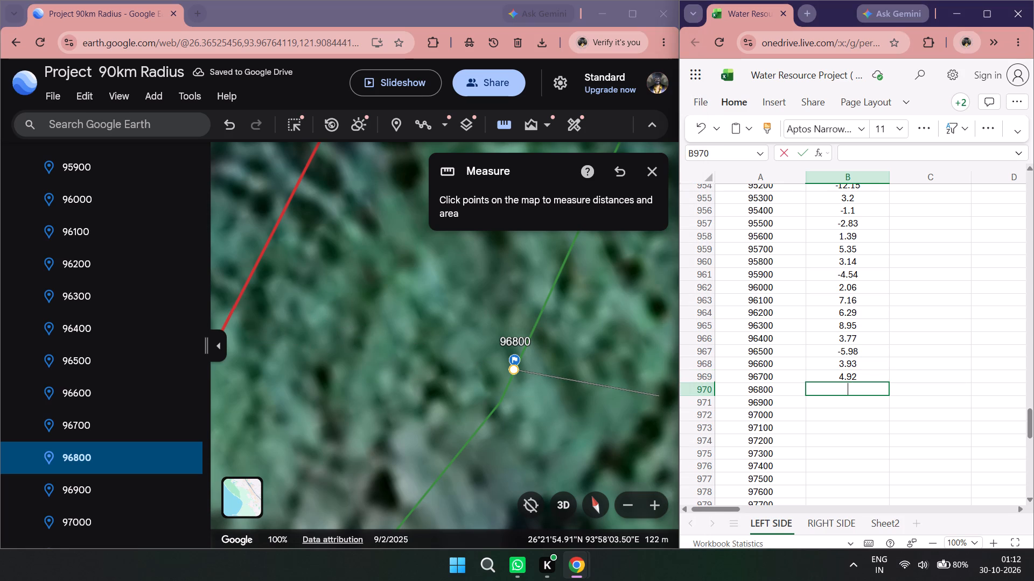
type("-9.11")
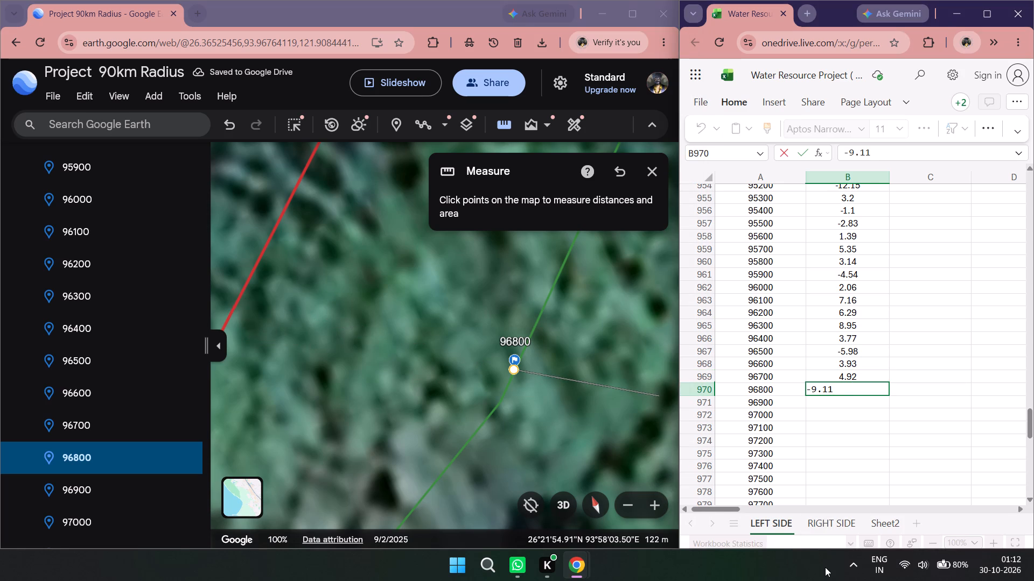
left_click(500, 125)
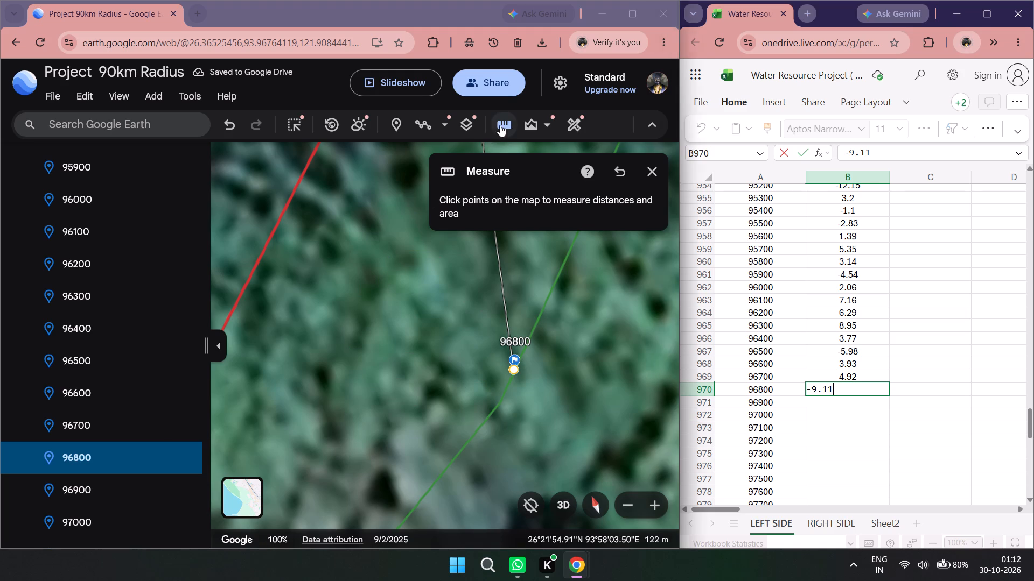
Go to the 96900 placemark and start measuring from it toward the red bank line.
double_click(59, 492)
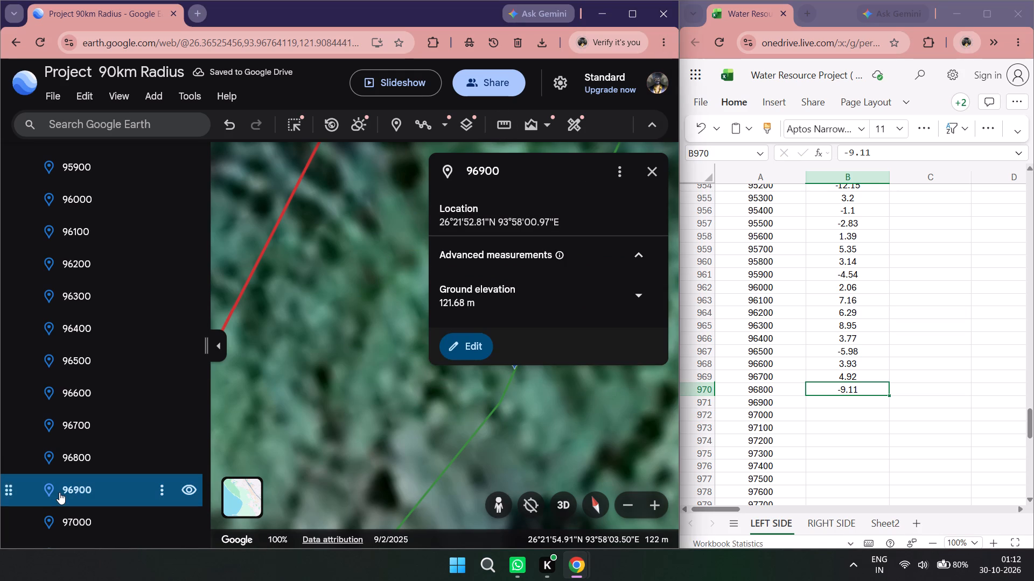
double_click(59, 492)
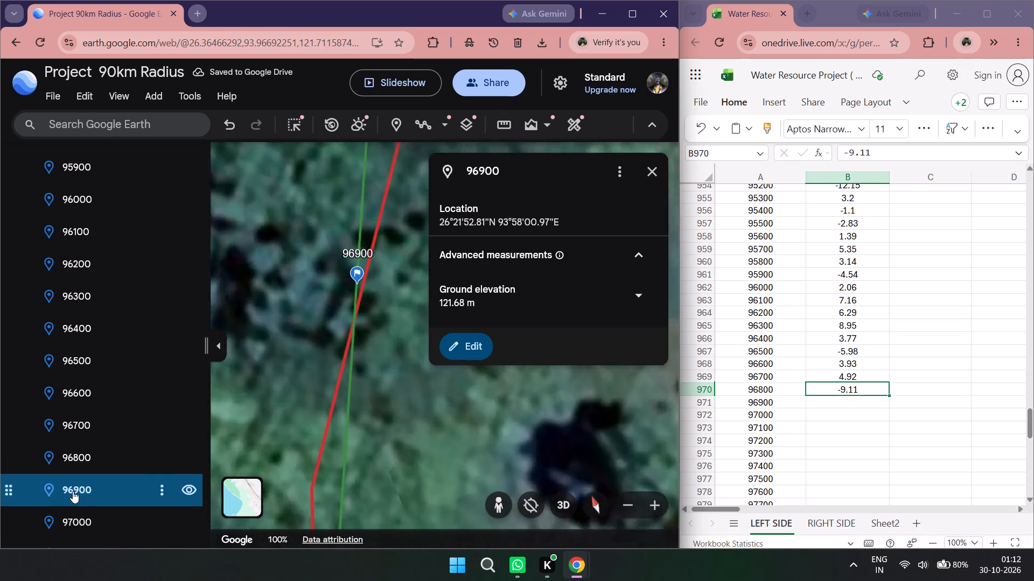
left_click(504, 116)
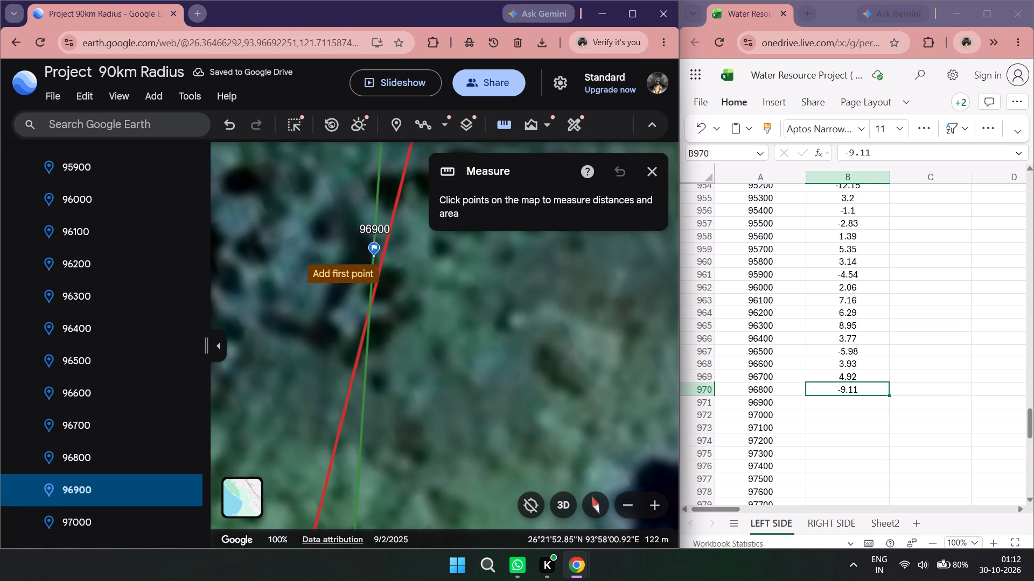
scroll(332, 315, "up", 2)
left_click_drag(338, 310, 321, 389)
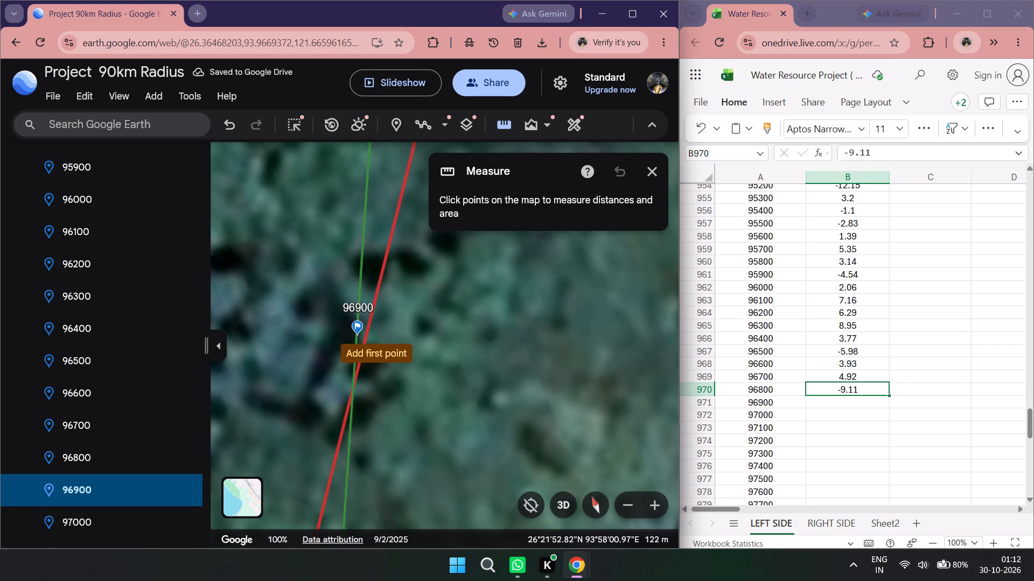
left_click(355, 337)
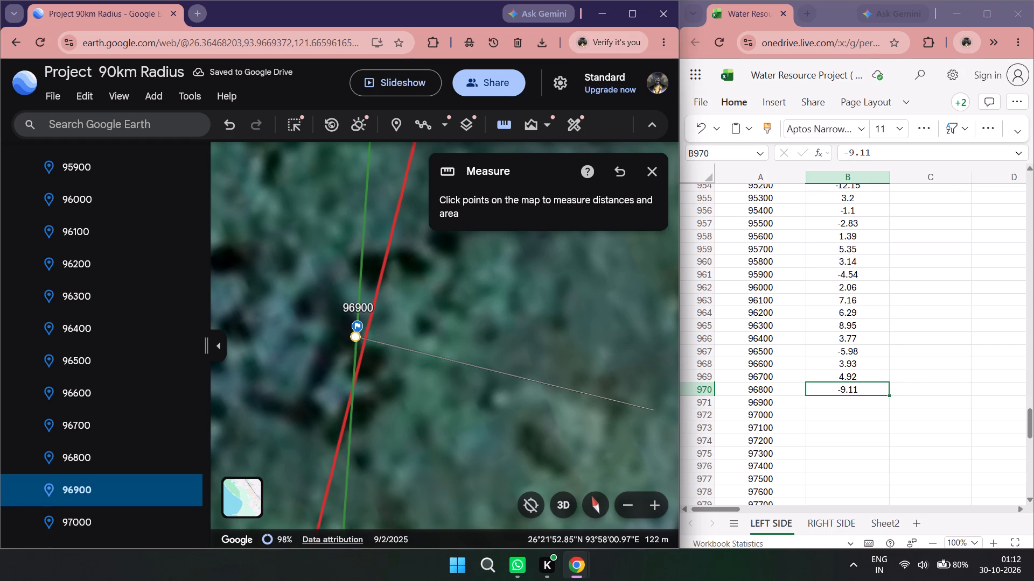
Re-enter -9.11 as the LEFT SIDE value for chainage 96800.
left_click(849, 396)
double_click(849, 401)
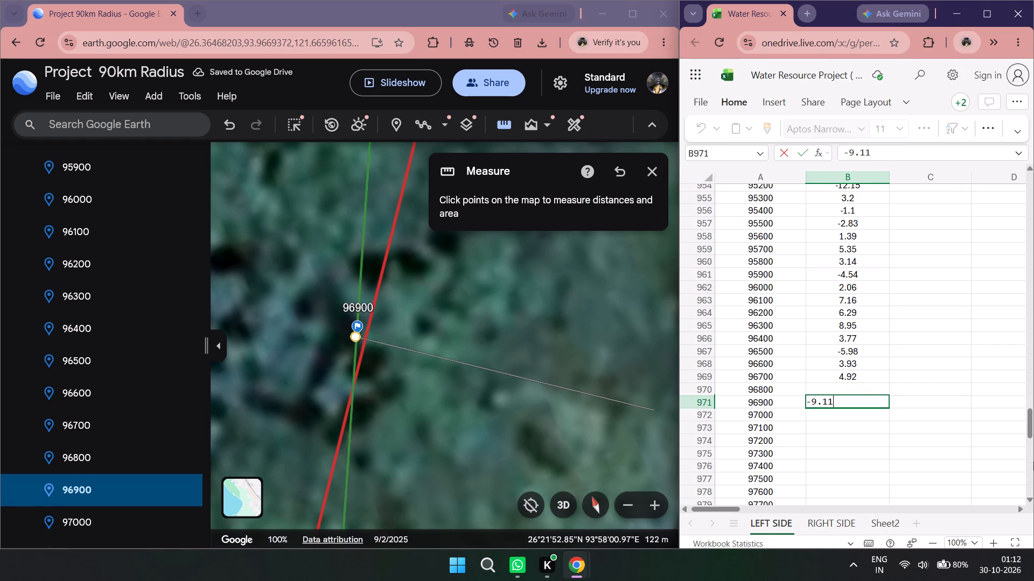
left_click(831, 410)
left_click_drag(854, 402, 853, 393)
left_click(857, 407)
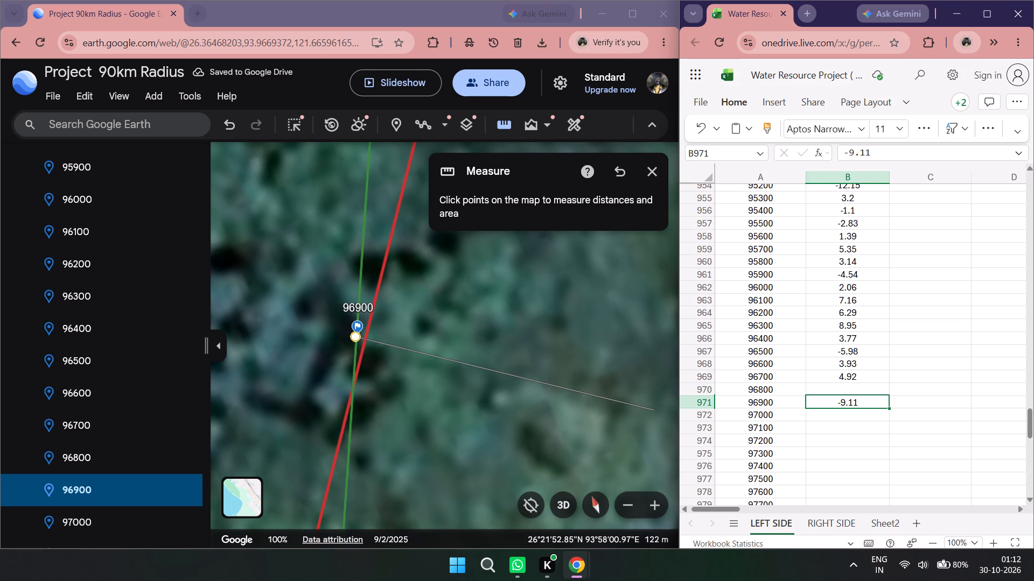
double_click(857, 402)
left_click(846, 388)
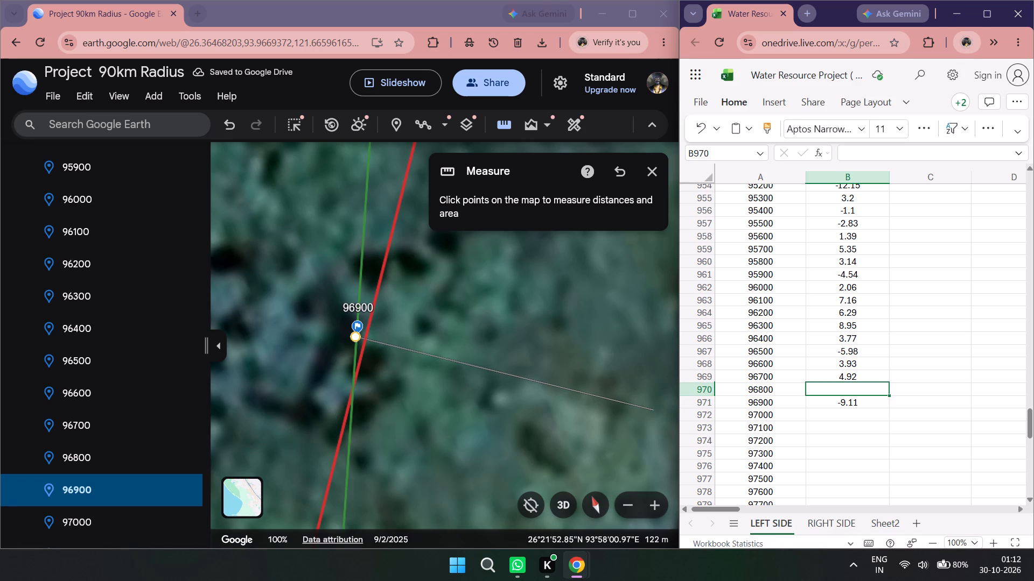
type("-9.11")
Replace the LEFT SIDE value for chainage 96900 with 0.31, the offset to the red bank line, and close the measurement.
double_click(865, 408)
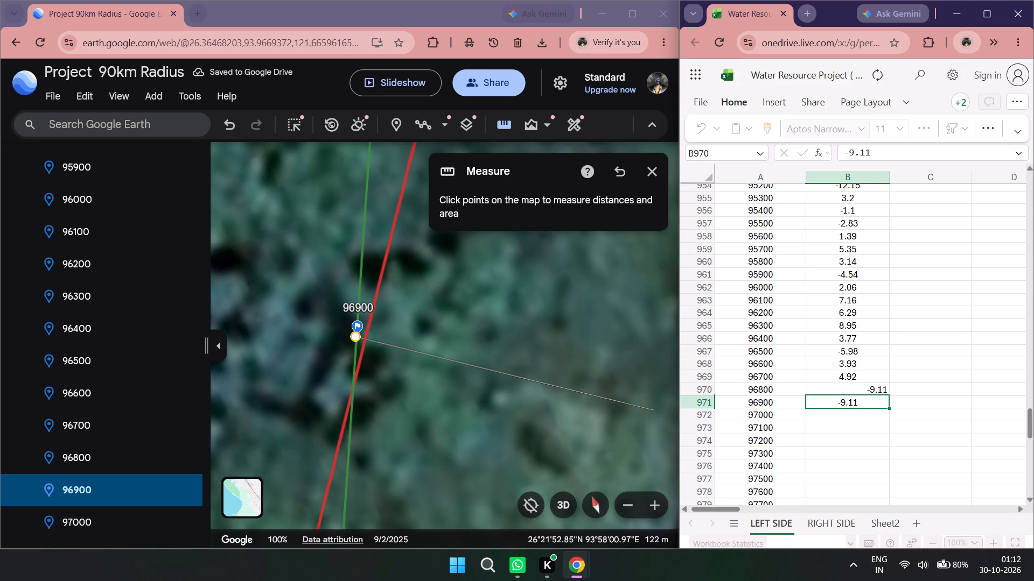
double_click(860, 405)
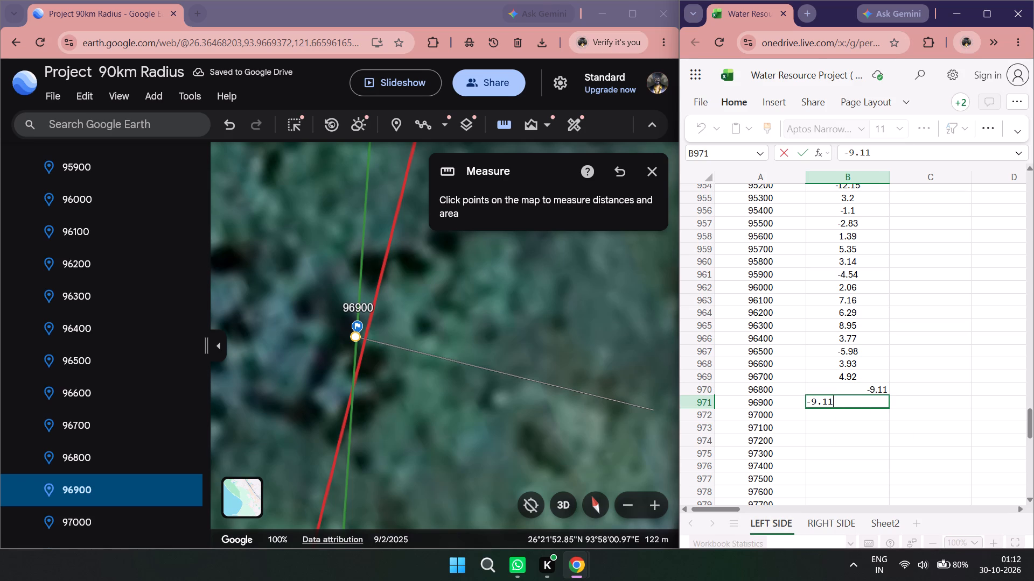
key("BackSpace")
key("BackSpace")
key("BackSpace")
key("BackSpace")
key("BackSpace")
type("0.")
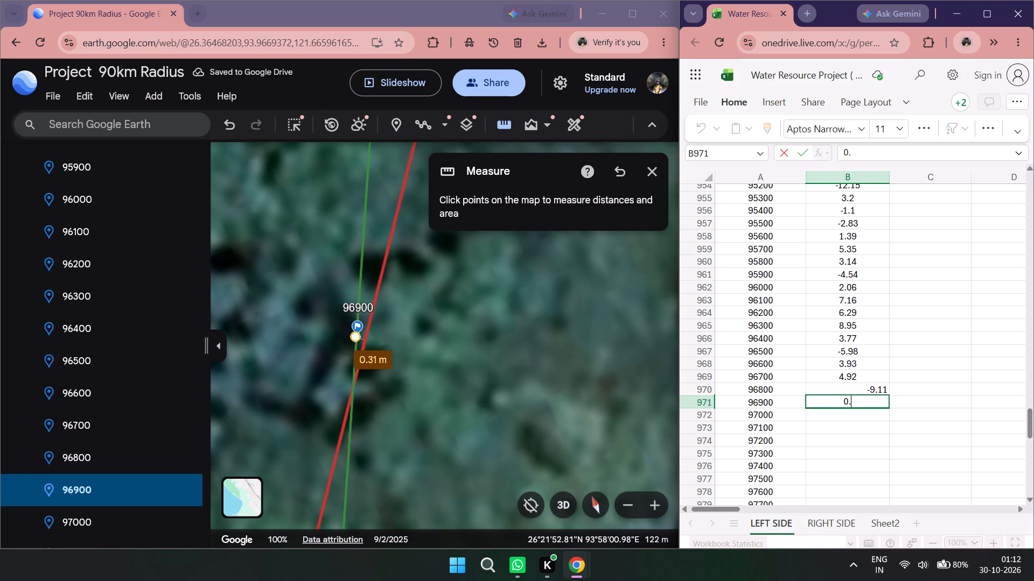
type("31")
left_click(653, 174)
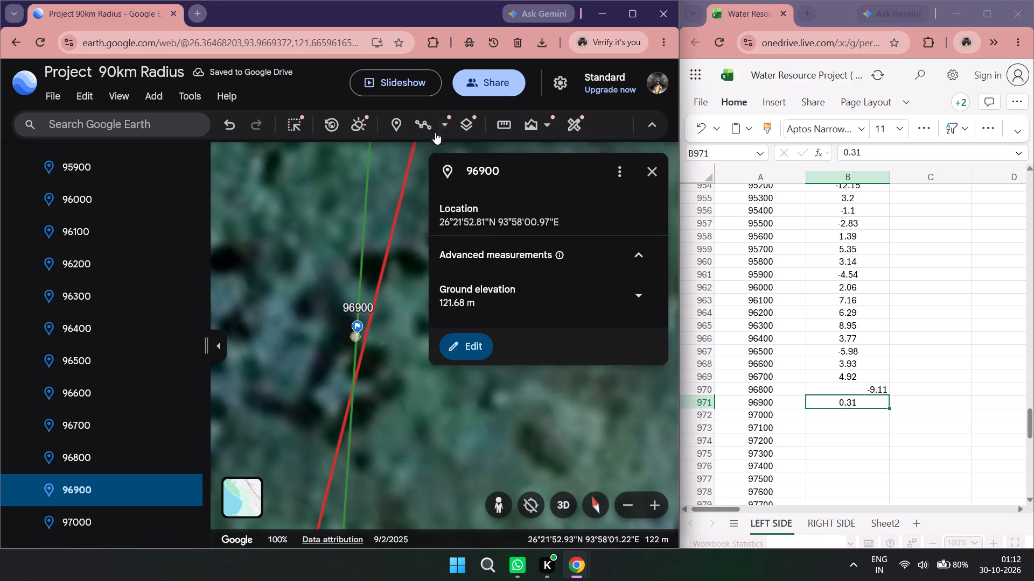
Measure from the 97000 placemark to the red bank line and enter -0.7 as the LEFT SIDE value for chainage 97000.
double_click(85, 514)
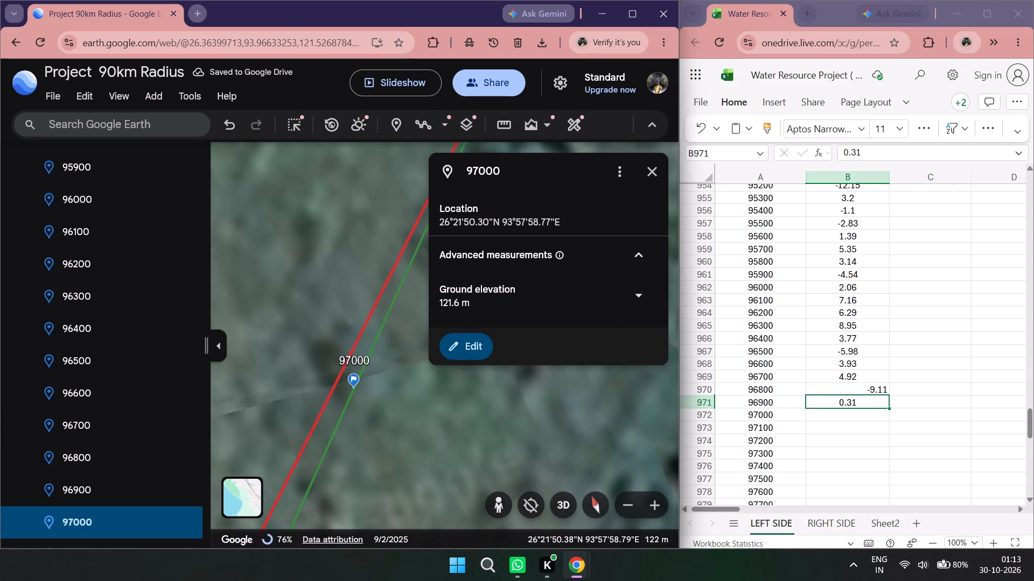
left_click(817, 417)
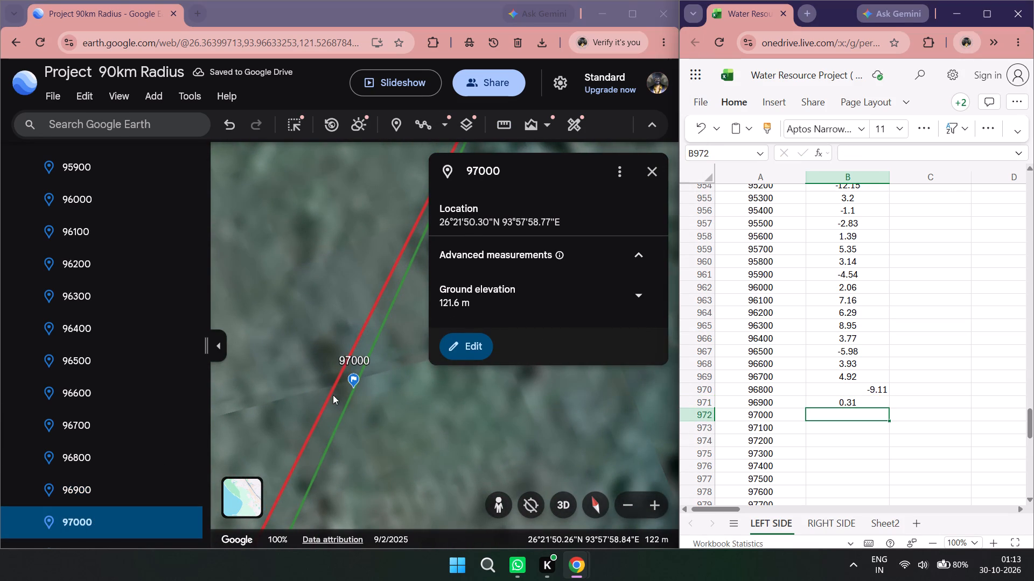
left_click(498, 117)
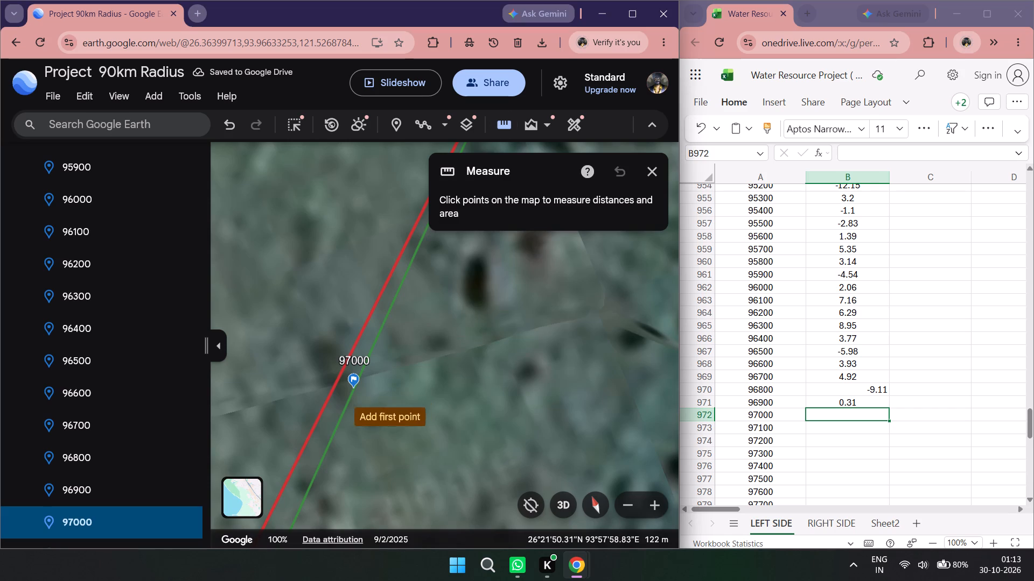
left_click(355, 388)
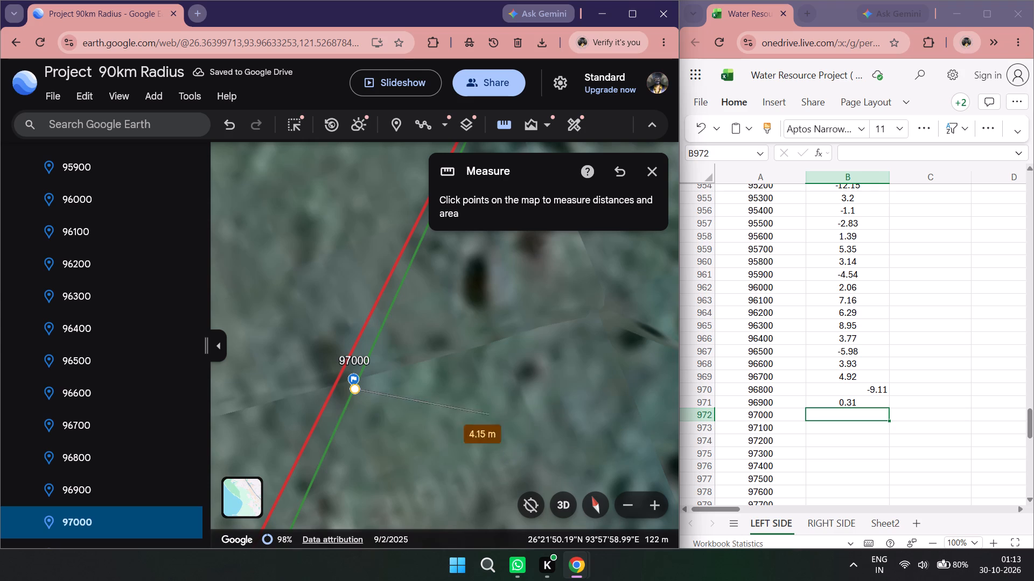
double_click(842, 416)
type("-0.")
key("7")
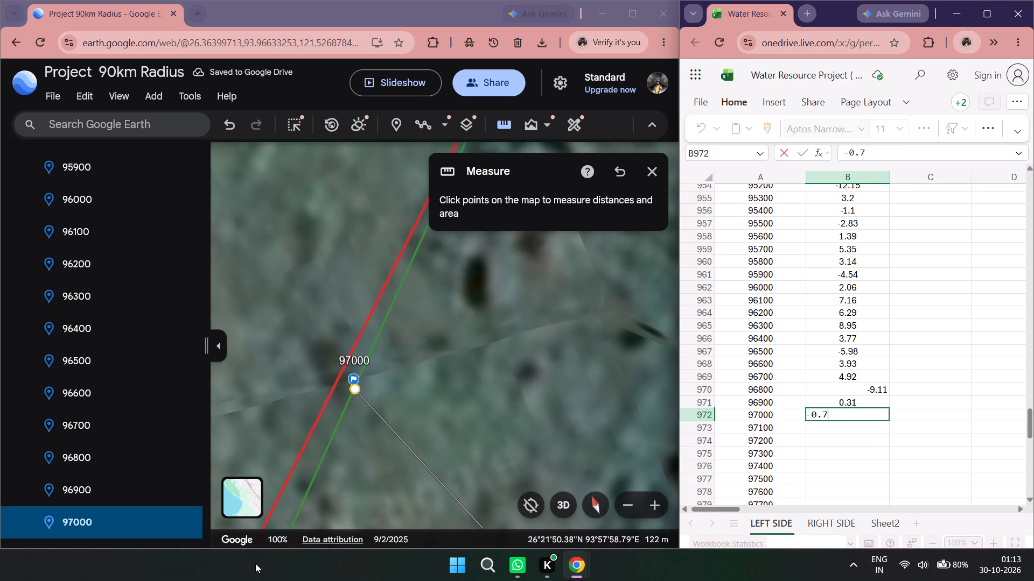
Measure from the 97100 placemark to the red bank line and enter 4.09 as the LEFT SIDE value for chainage 97100.
scroll(112, 483, "down", 1)
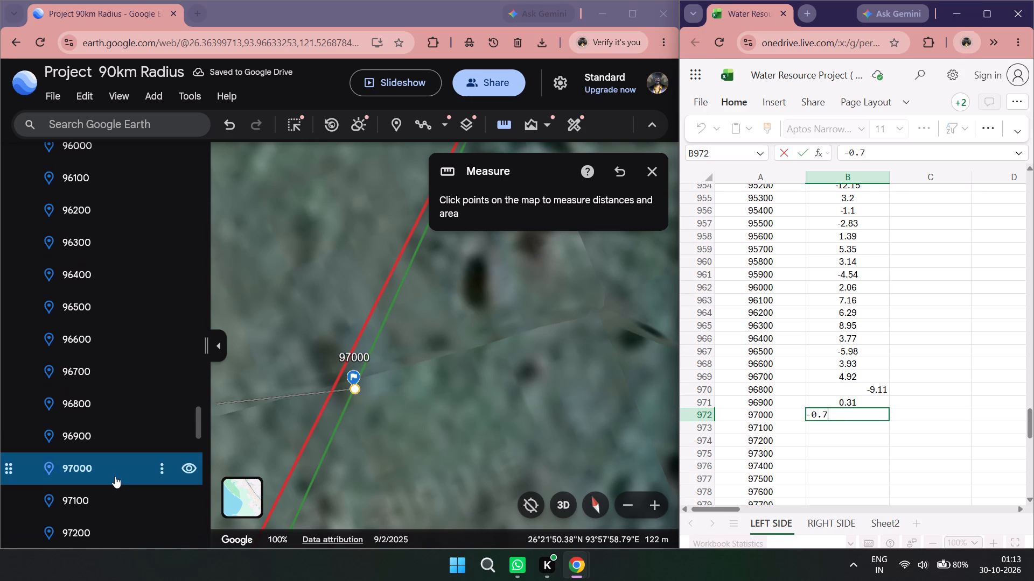
scroll(115, 471, "down", 3)
scroll(104, 413, "down", 2)
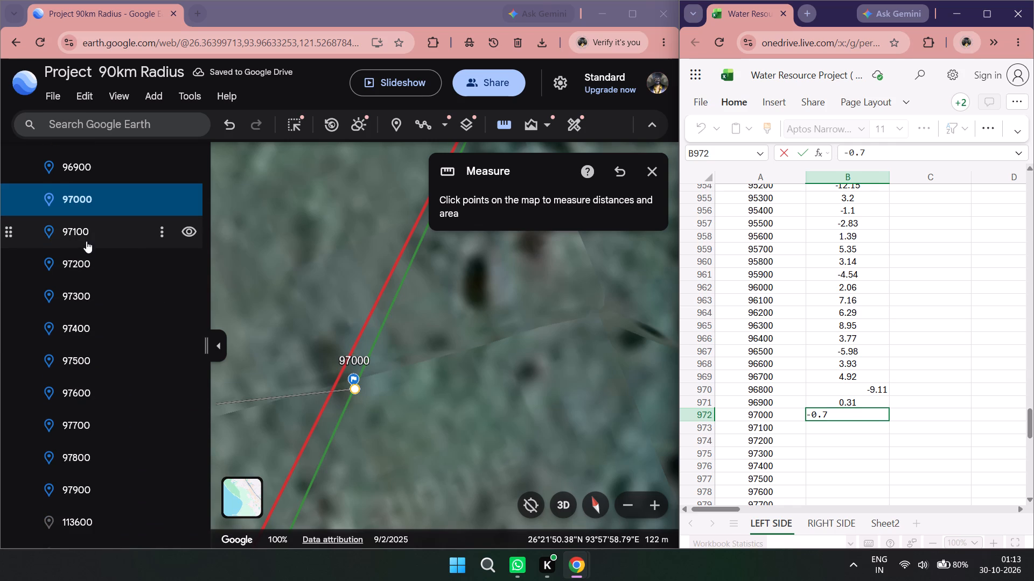
double_click(86, 240)
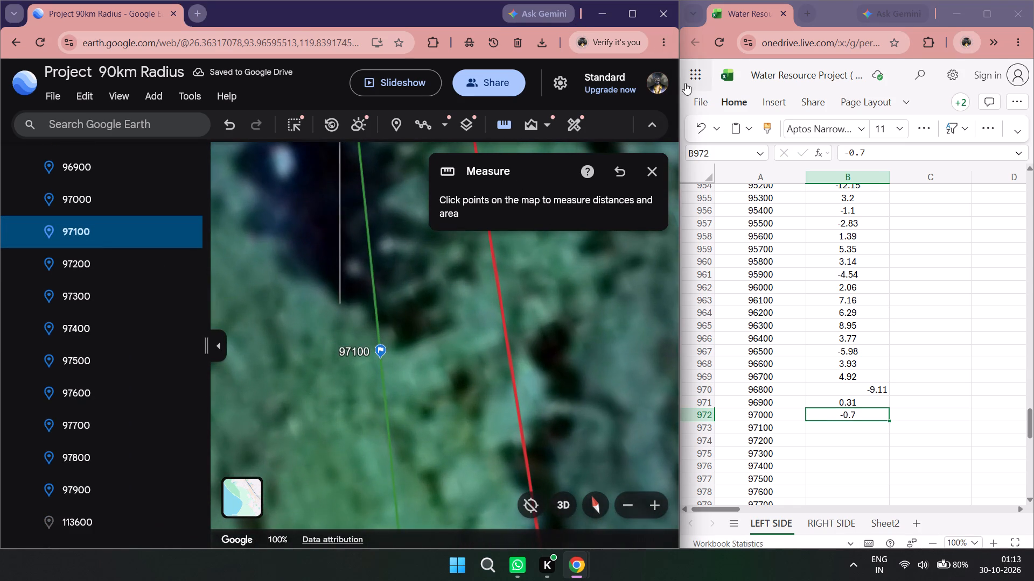
double_click(500, 129)
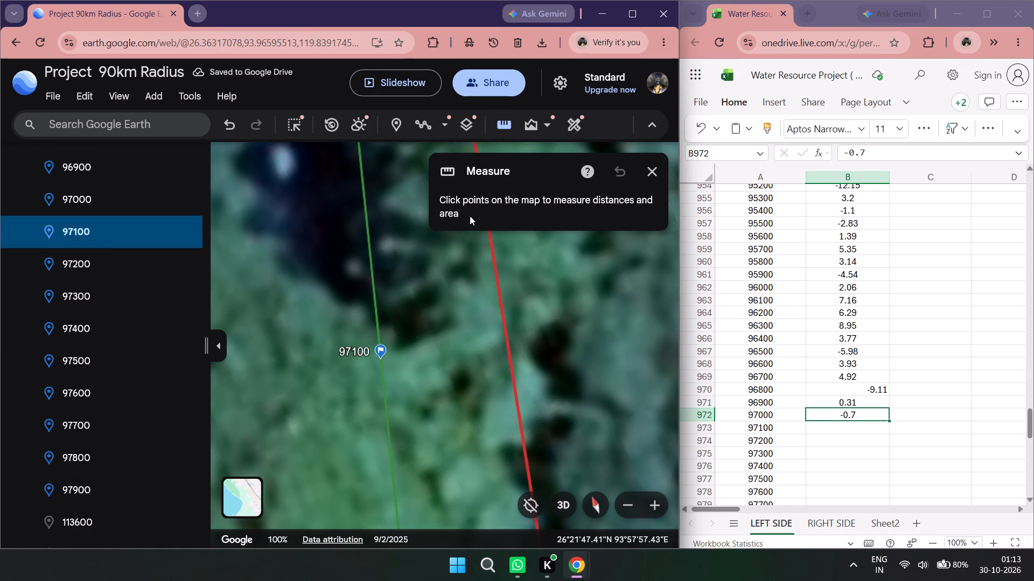
left_click(380, 359)
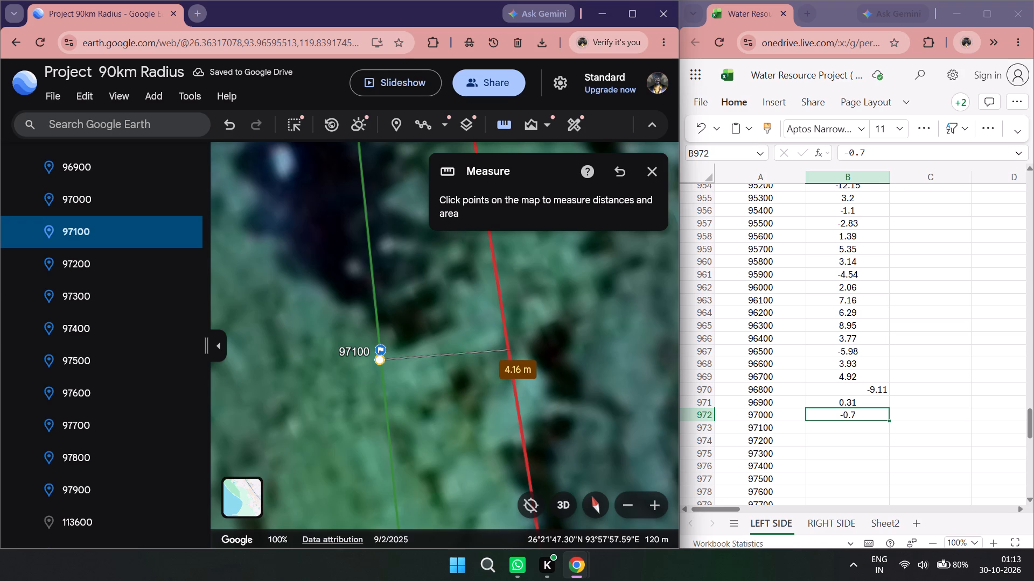
double_click(848, 429)
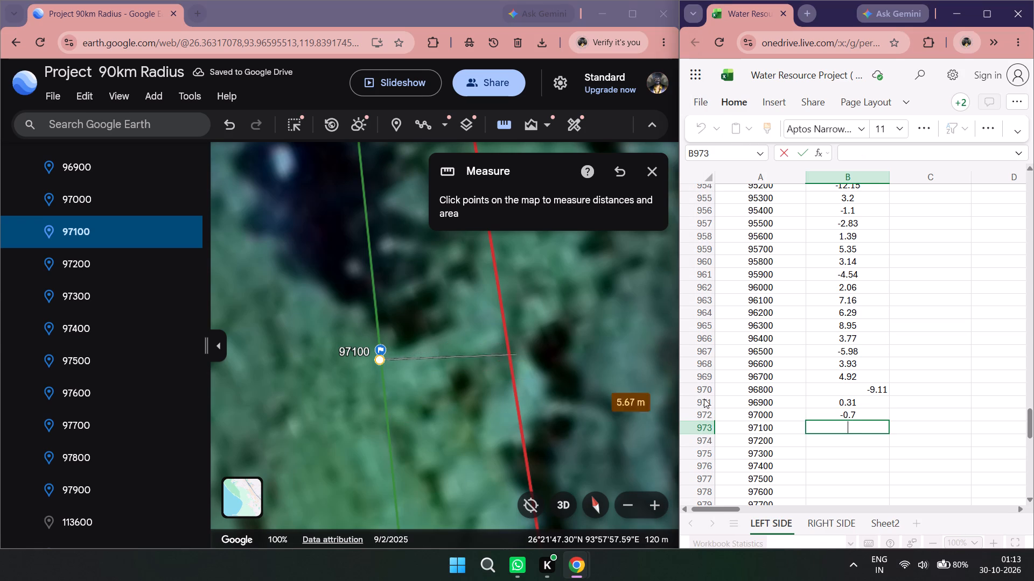
type("4.09")
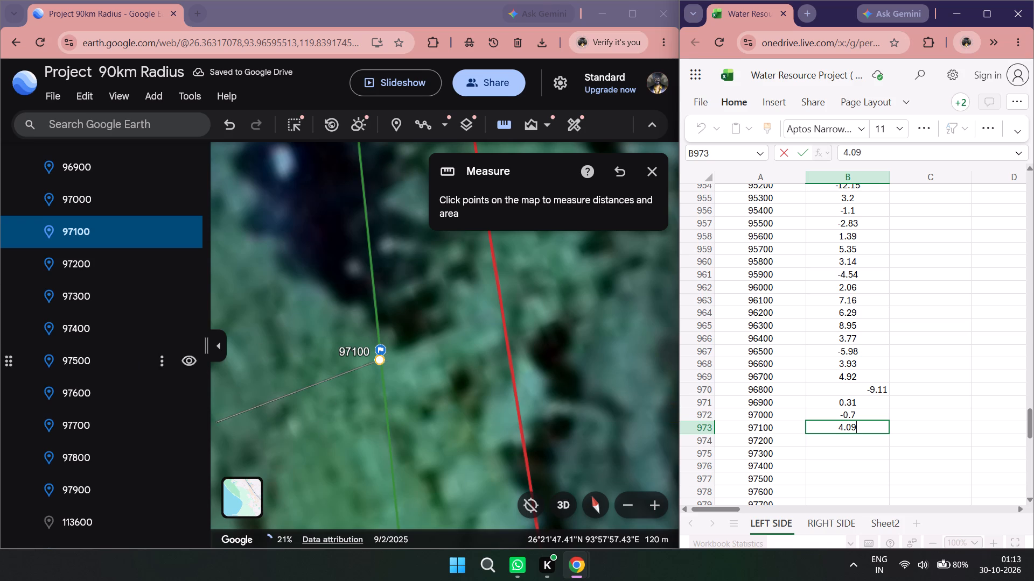
left_click(505, 126)
Measure from the 97200 placemark to the red bank line and enter 9.99 as the LEFT SIDE value for chainage 97200.
double_click(123, 263)
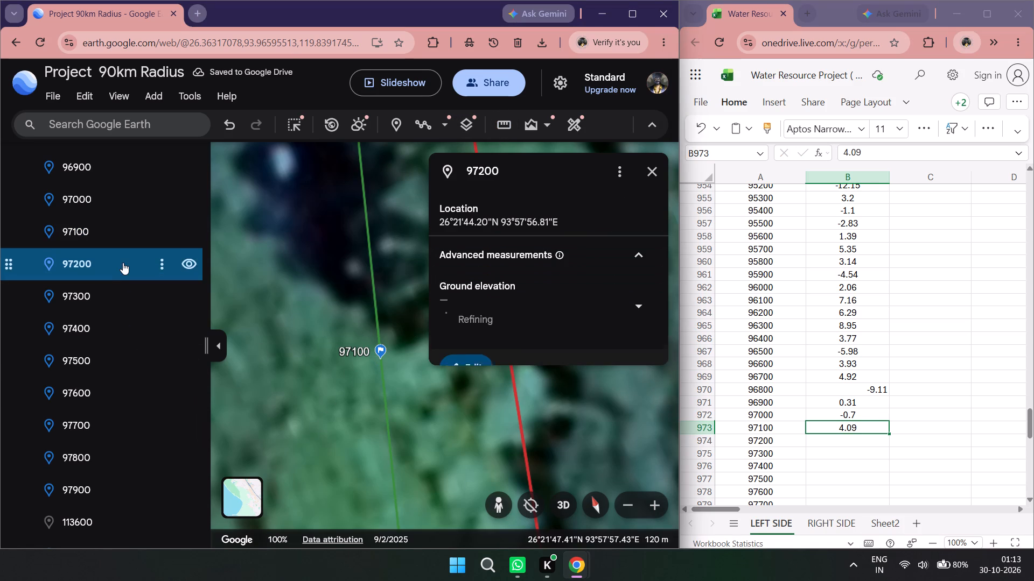
left_click_drag(352, 332, 331, 366)
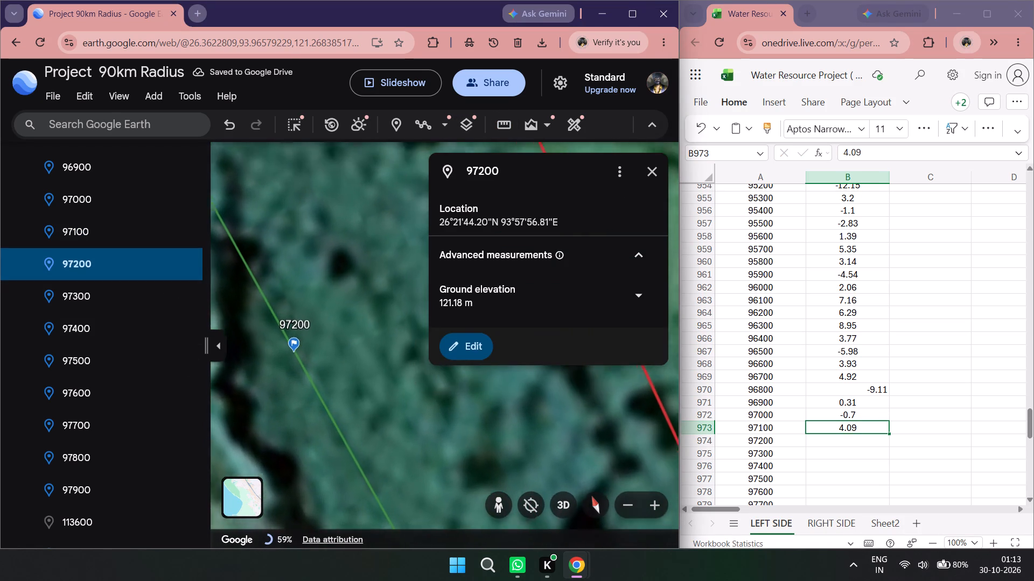
left_click_drag(331, 366, 330, 370)
left_click(508, 122)
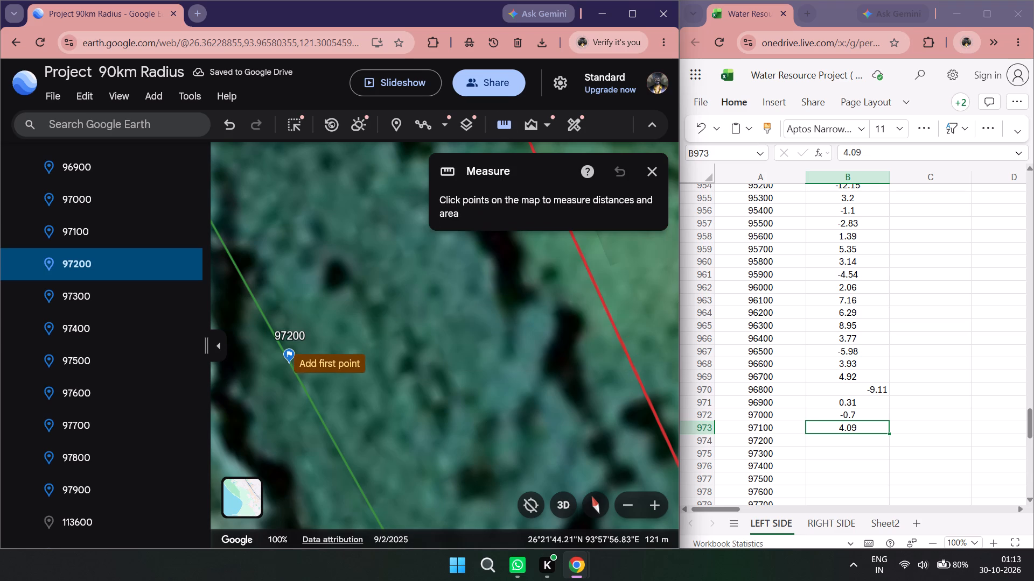
left_click(290, 364)
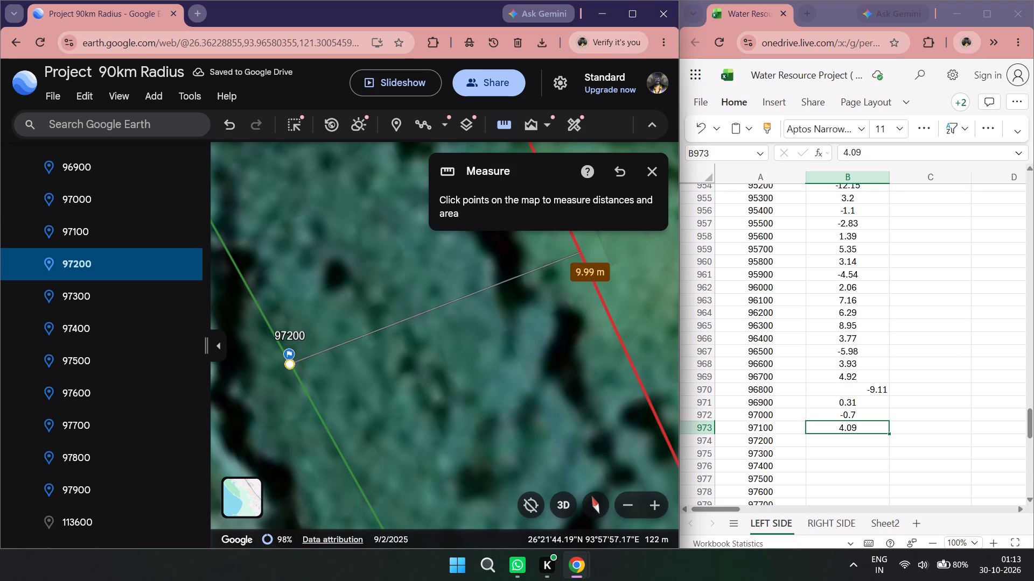
double_click(865, 444)
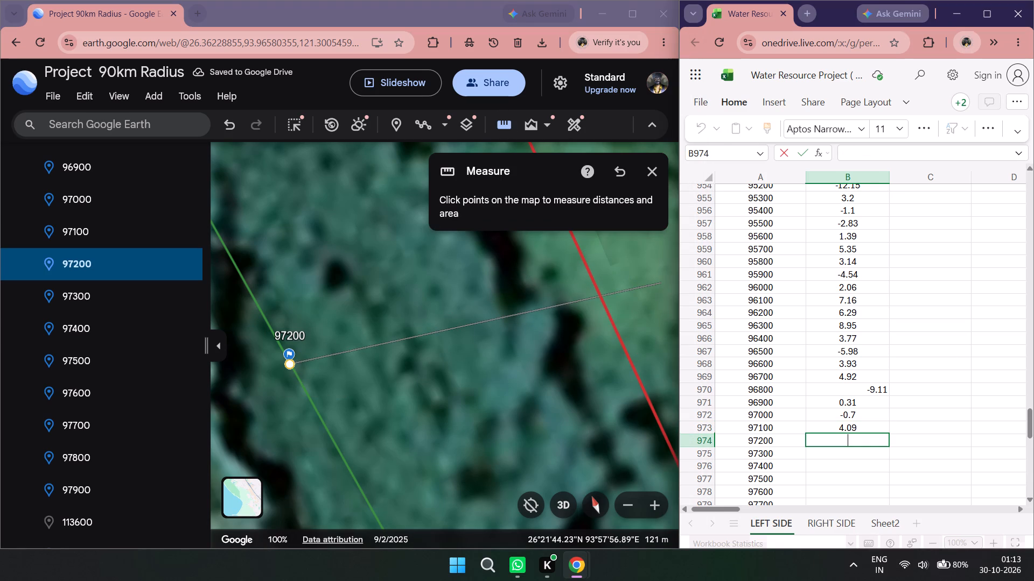
type("9.99")
Measure from the 97300 placemark to the red bank line and enter 1.3 as the LEFT SIDE value for chainage 97300.
double_click(129, 292)
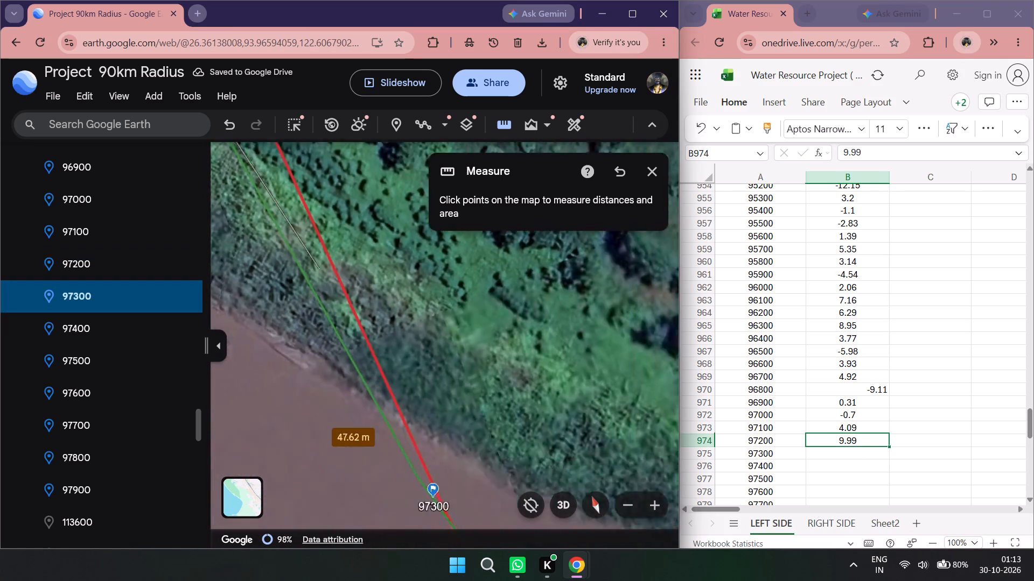
left_click_drag(303, 386, 385, 373)
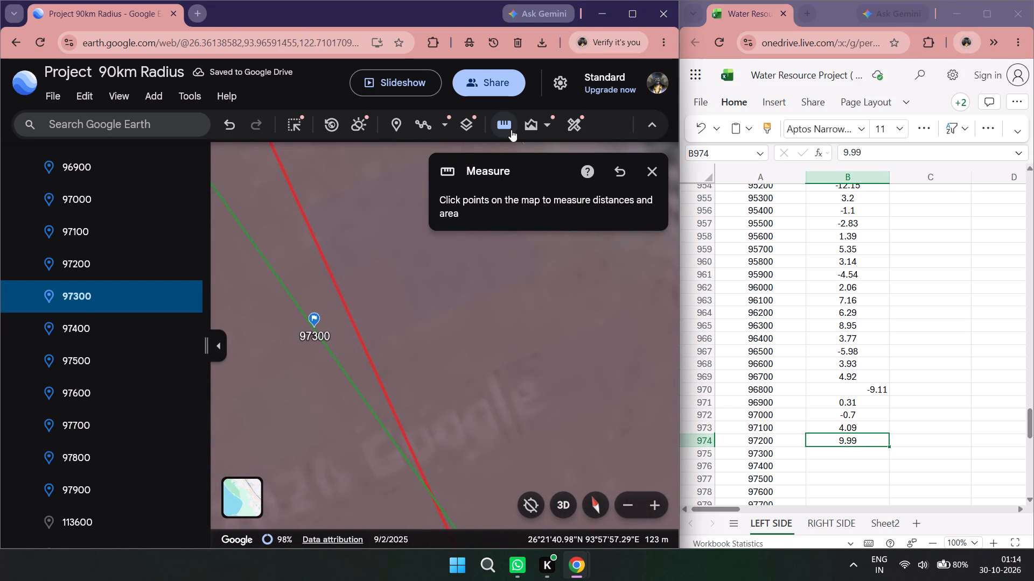
left_click(506, 127)
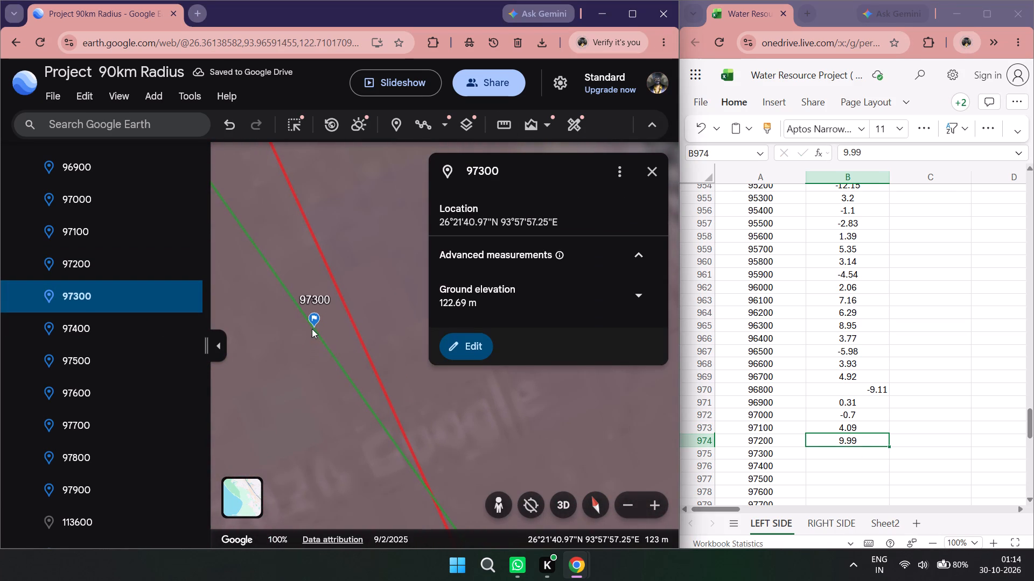
left_click(505, 122)
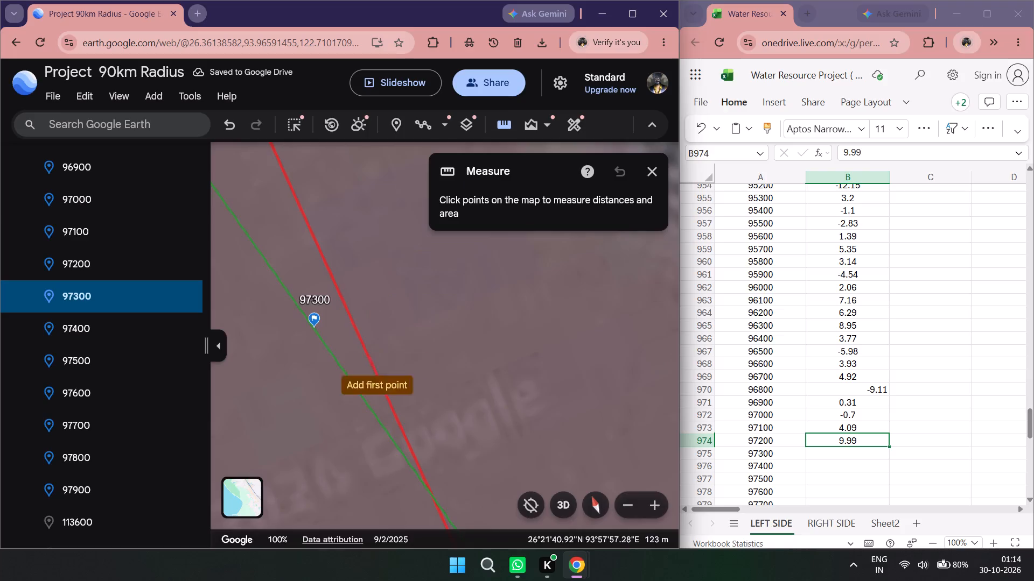
left_click(313, 328)
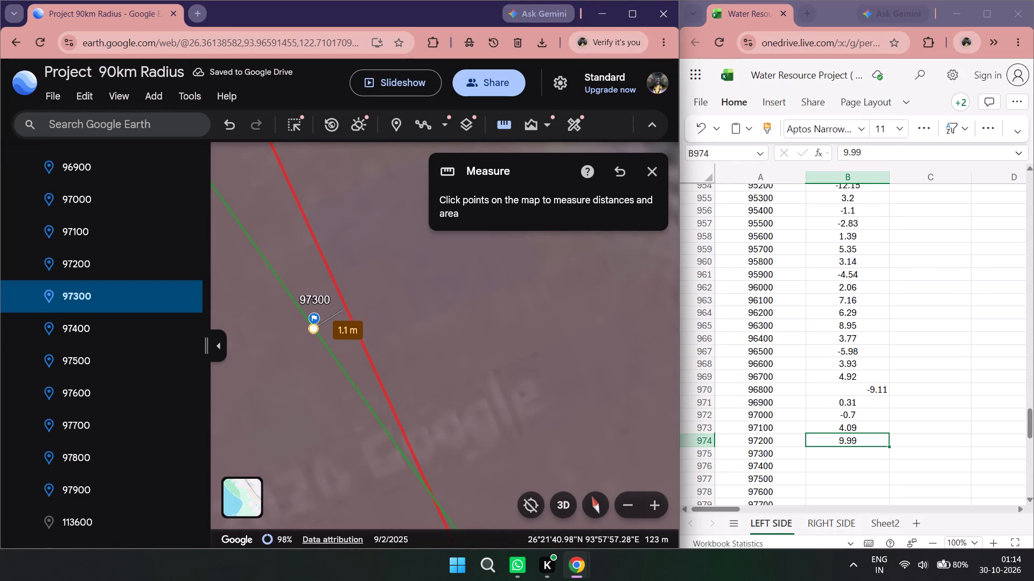
double_click(846, 452)
key("1")
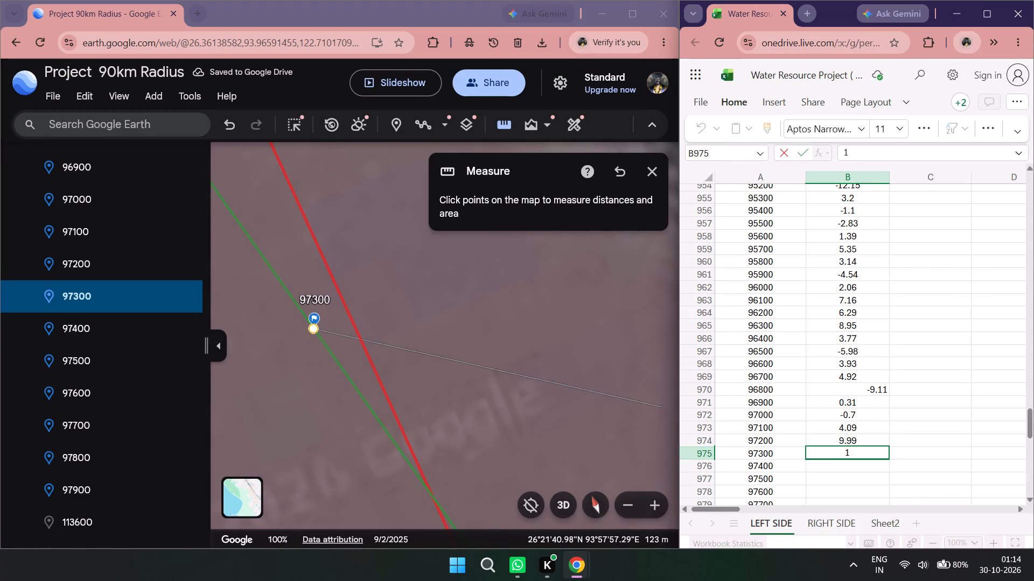
key("period")
key("3")
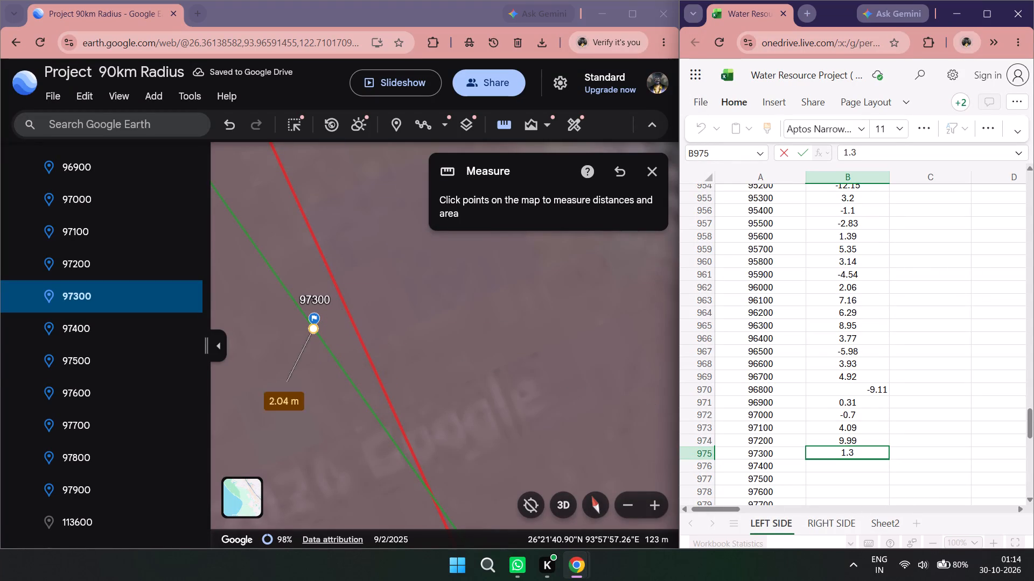
Measure from the 97400 placemark to the red bank line and enter 1.98 as the LEFT SIDE value for chainage 97400.
double_click(120, 334)
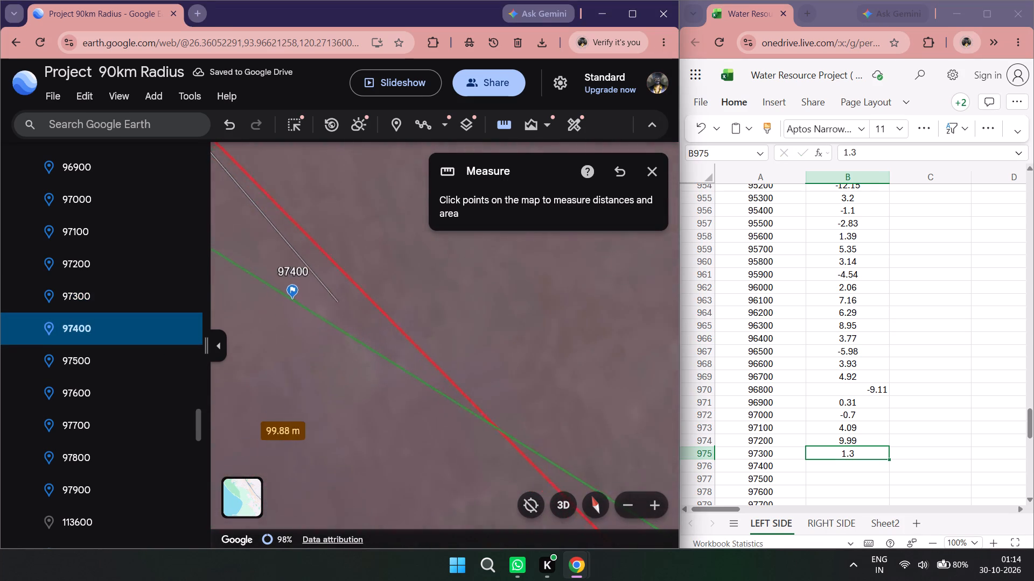
scroll(568, 316, "down", 1)
left_click(659, 177)
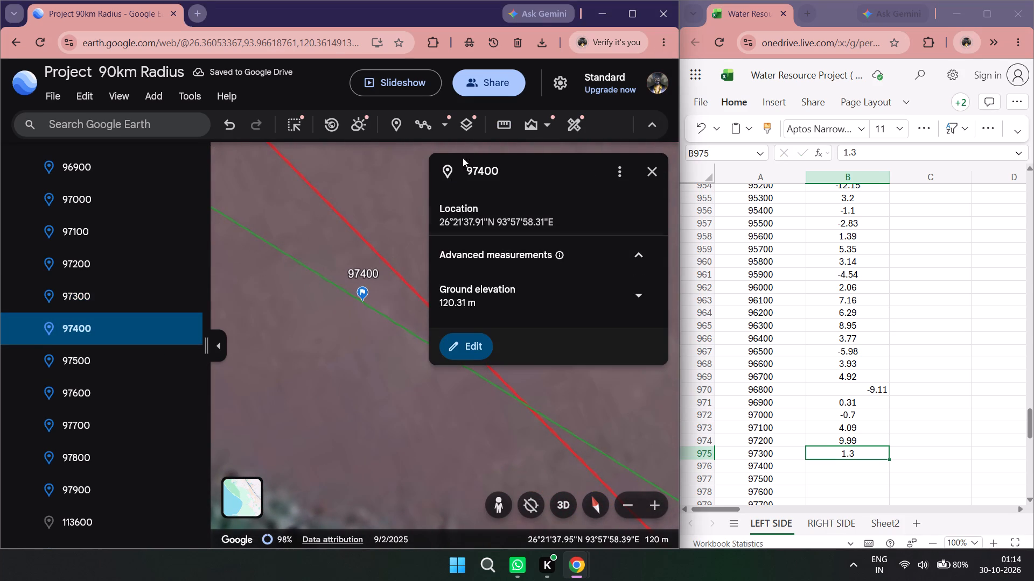
left_click(509, 124)
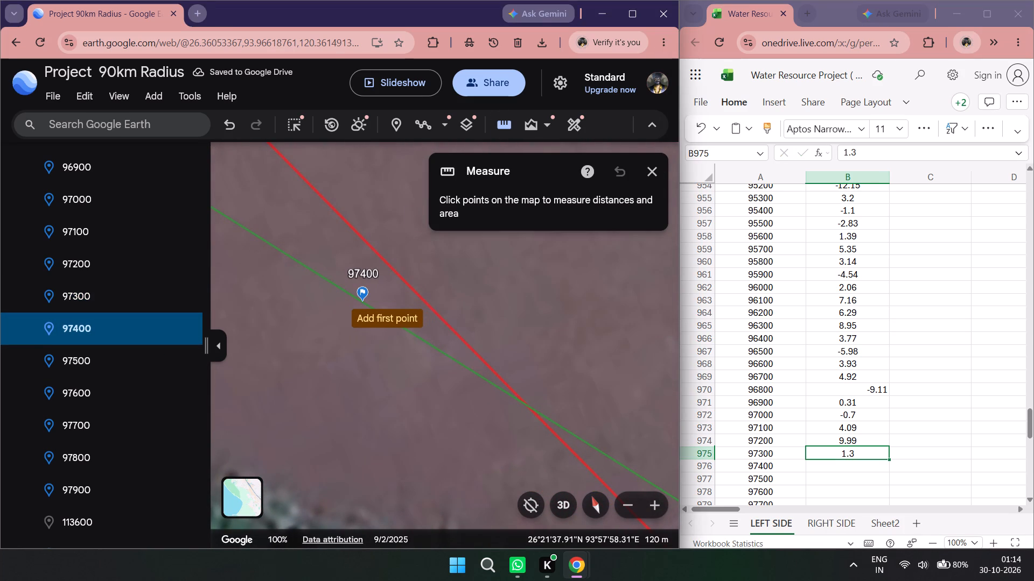
left_click(362, 301)
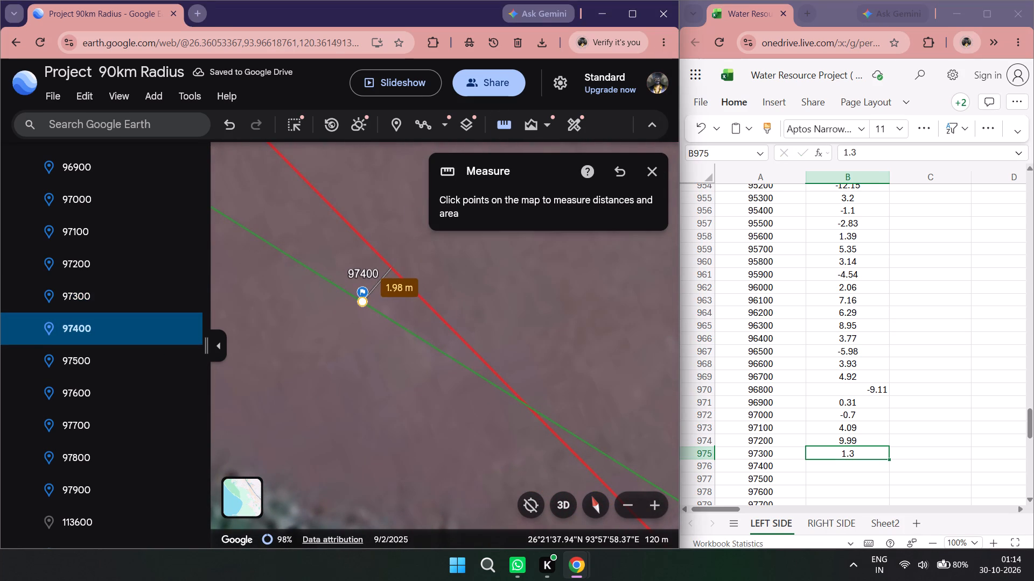
double_click(840, 462)
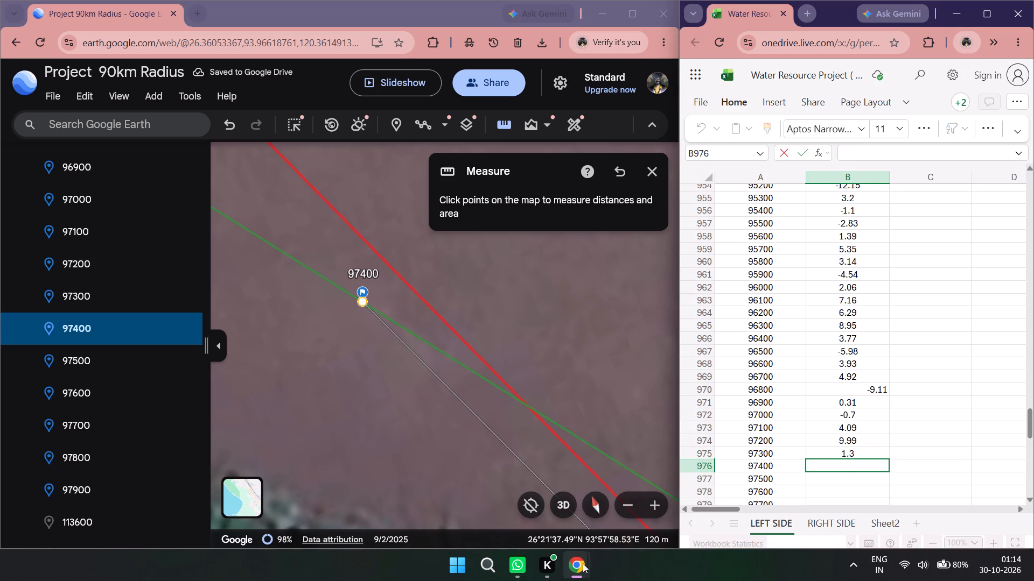
key("1")
key("period")
key("9")
key("8")
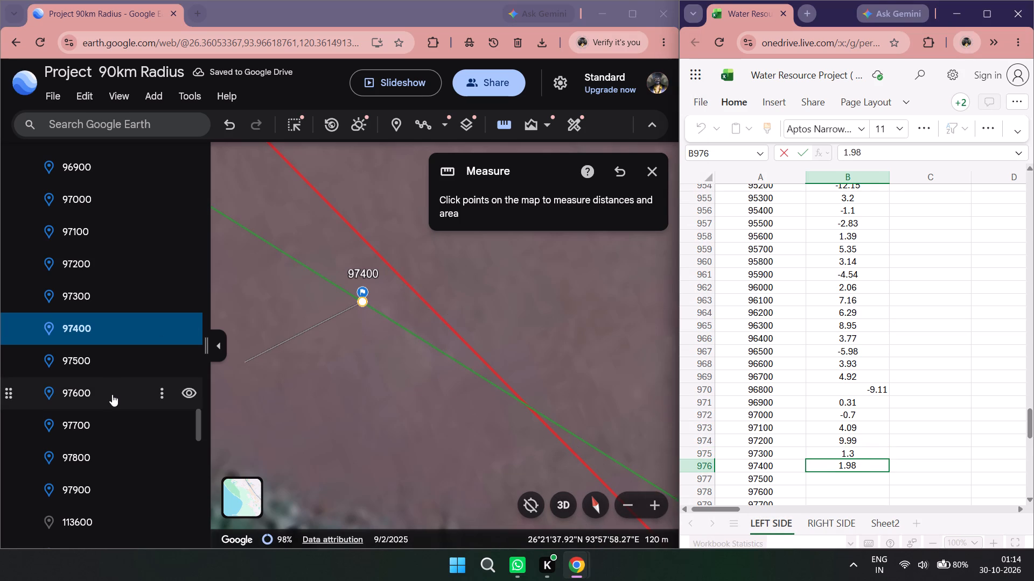
Measure from the 97500 placemark to the red bank line and enter 4.38 as the LEFT SIDE value for chainage 97500.
double_click(112, 361)
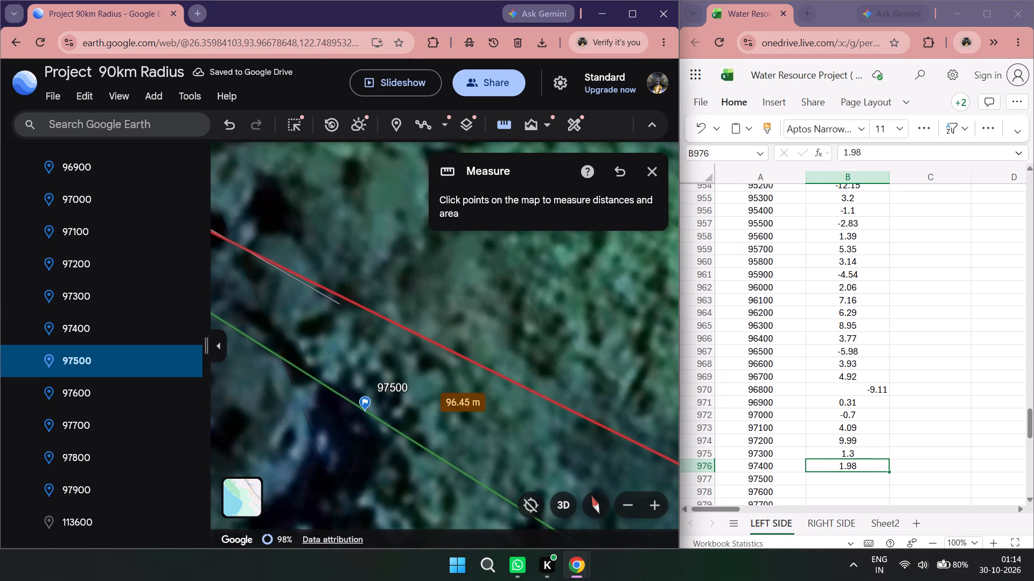
double_click(504, 122)
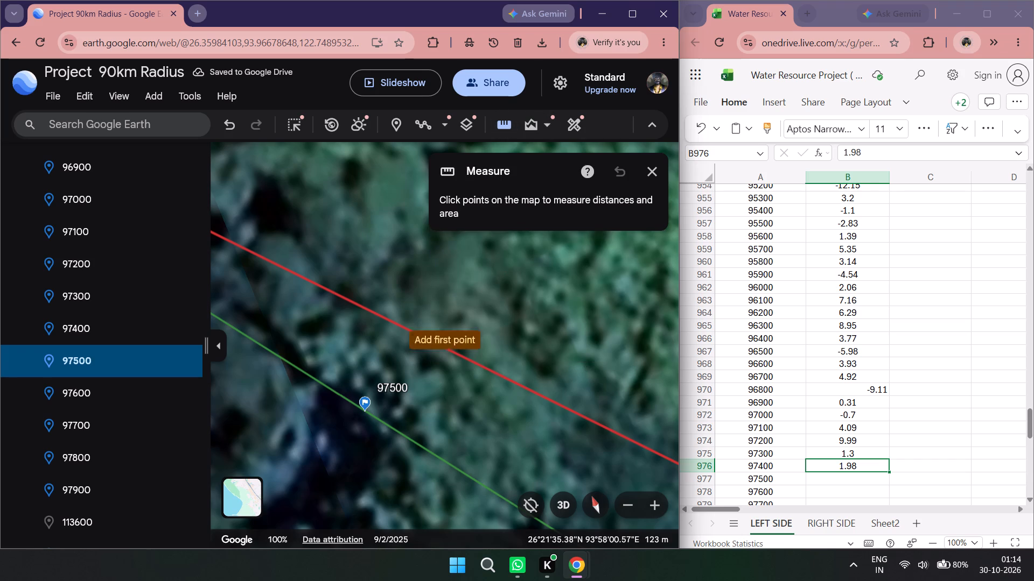
left_click(365, 409)
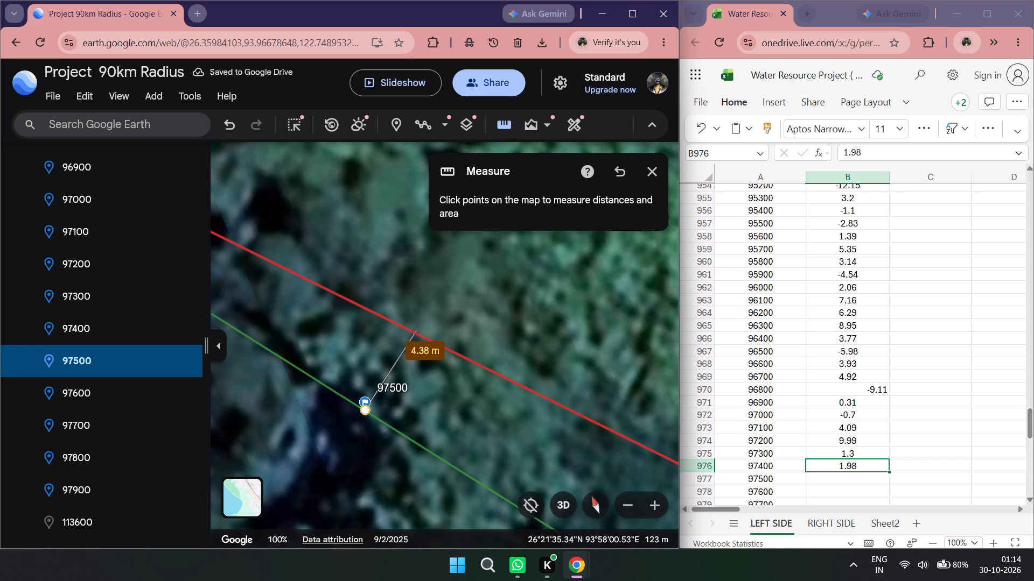
double_click(827, 484)
key("4")
key("period")
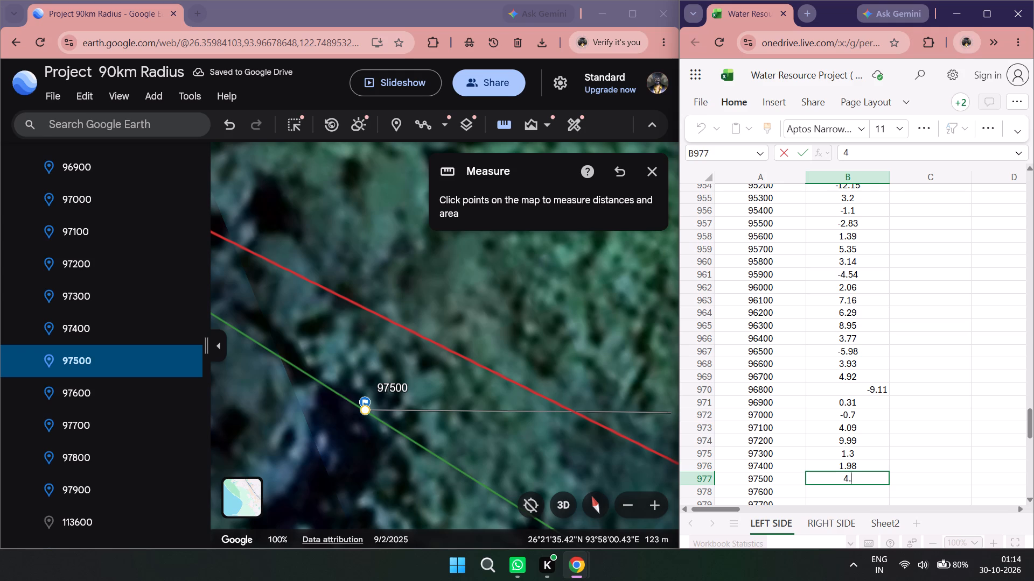
type("38")
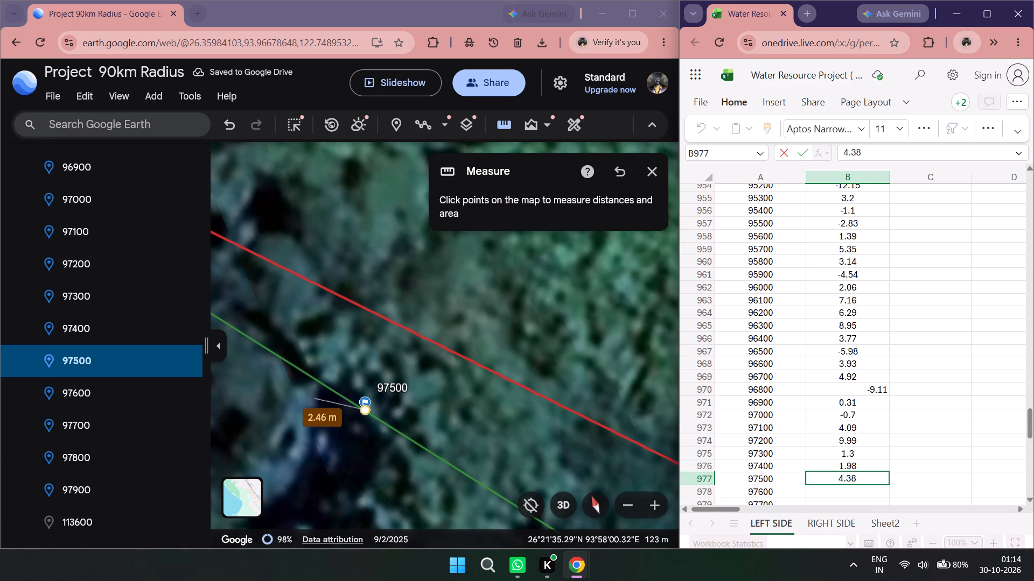
Measure from the 97600 placemark to the red bank line and enter -0.67 as the LEFT SIDE value for chainage 97600.
double_click(95, 400)
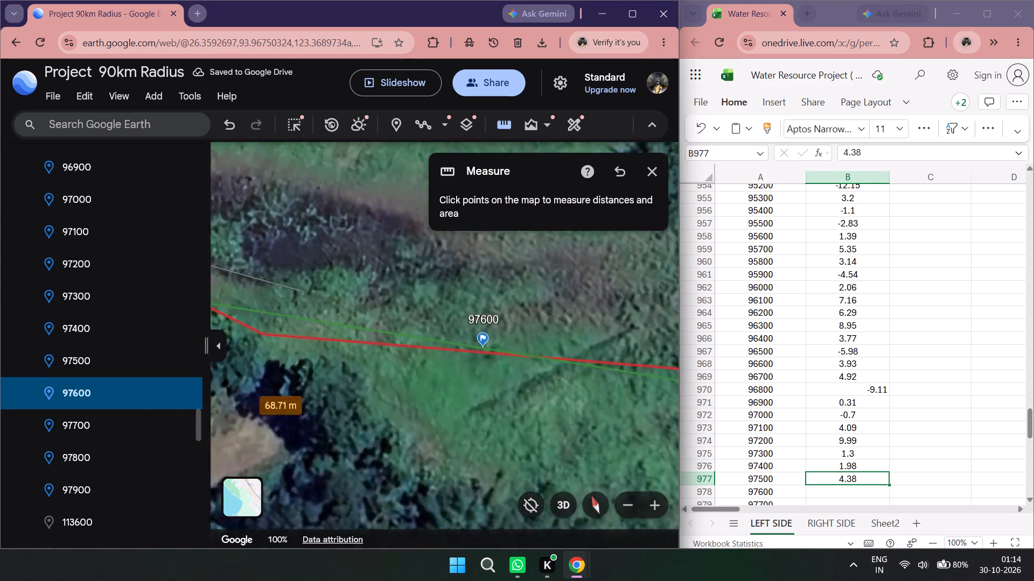
left_click(510, 129)
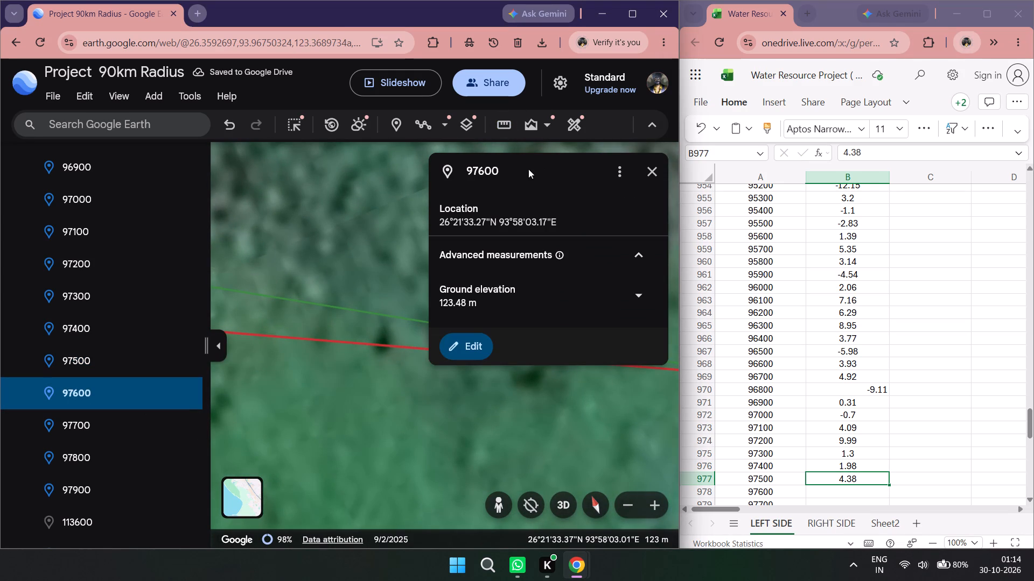
left_click(500, 129)
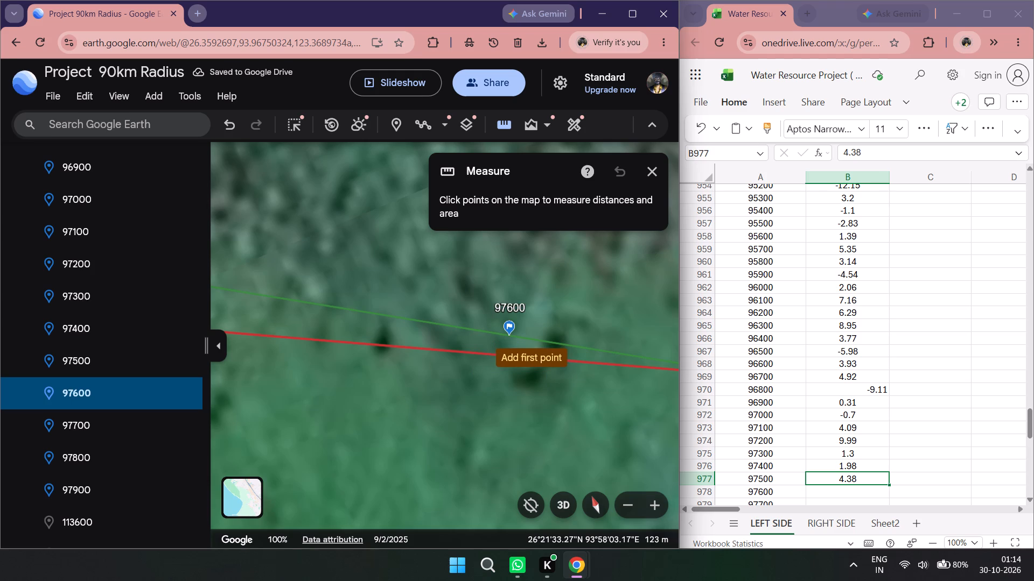
left_click(511, 336)
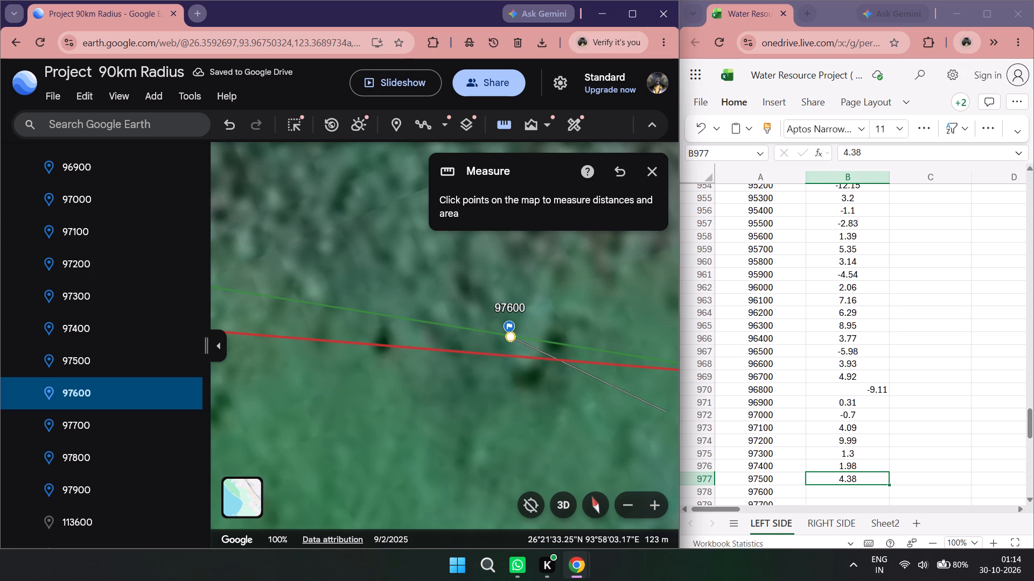
double_click(857, 493)
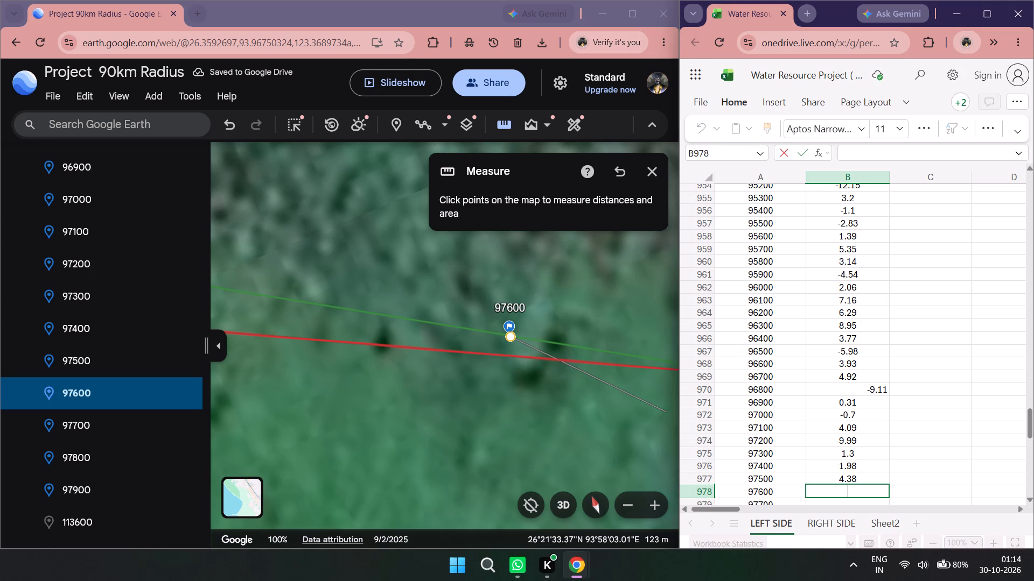
type("-0.")
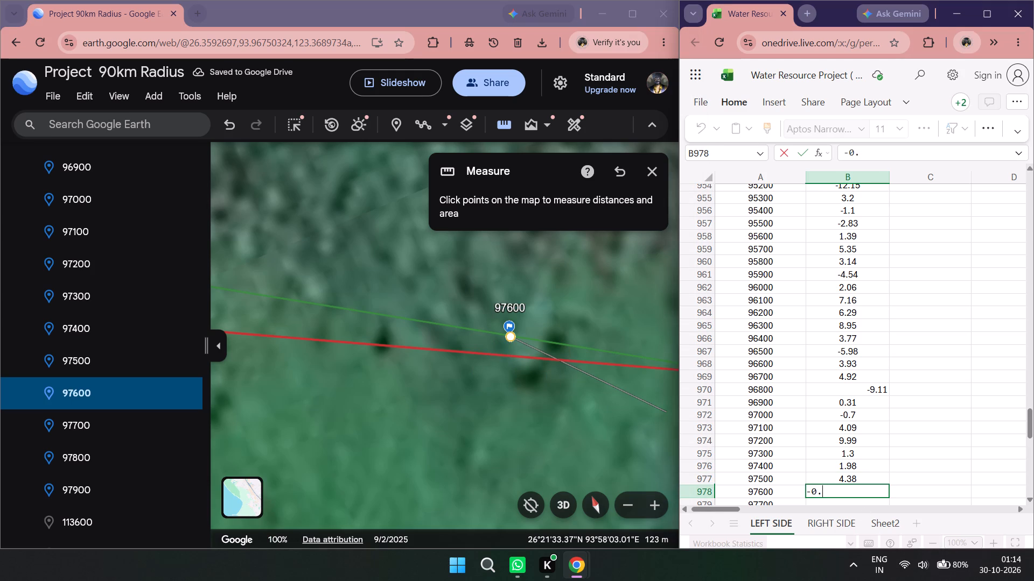
type("67")
Measure from the 97700 placemark to the red bank line and enter 1.11 as the LEFT SIDE value for chainage 97700.
double_click(97, 431)
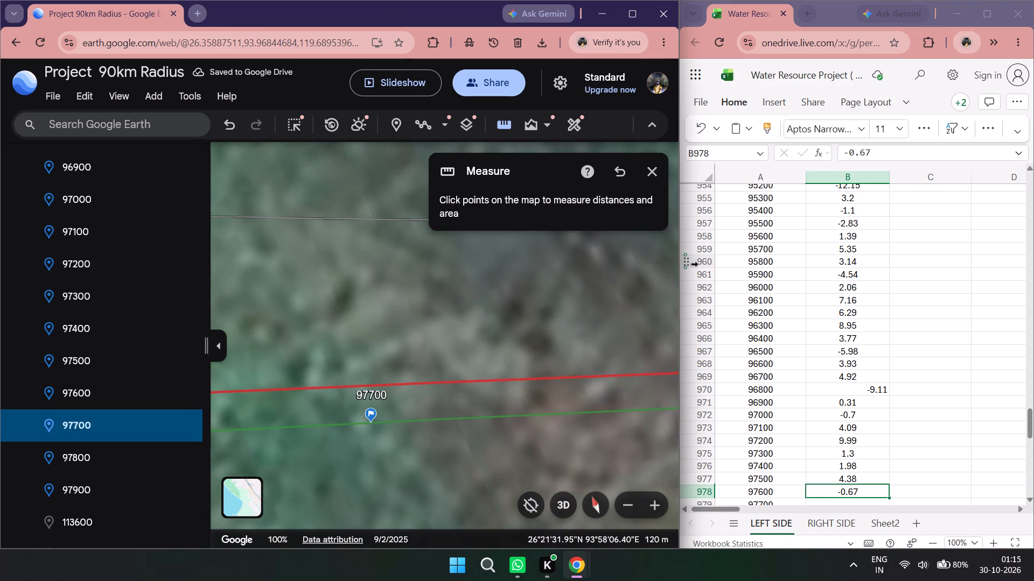
left_click(511, 124)
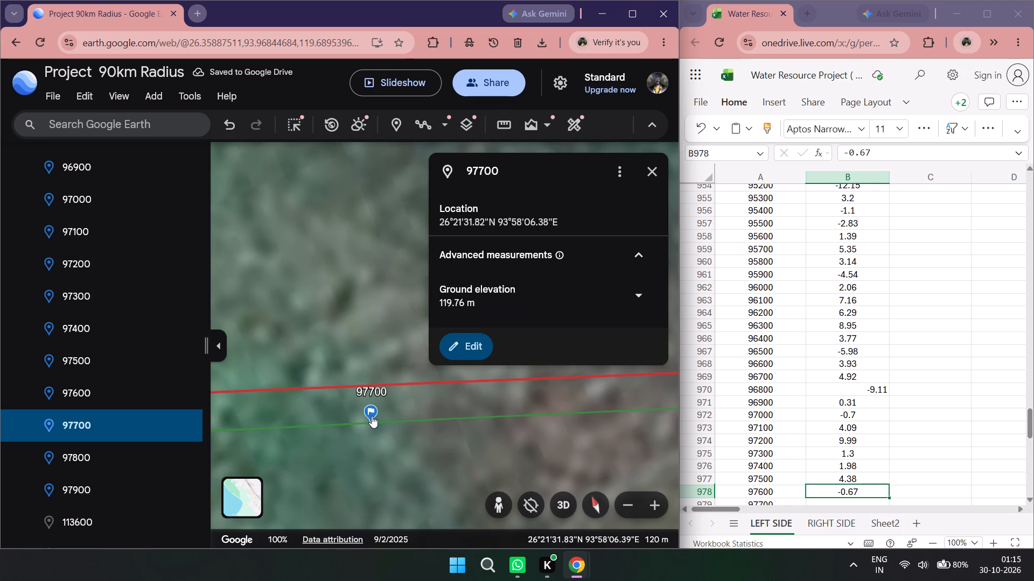
left_click(508, 129)
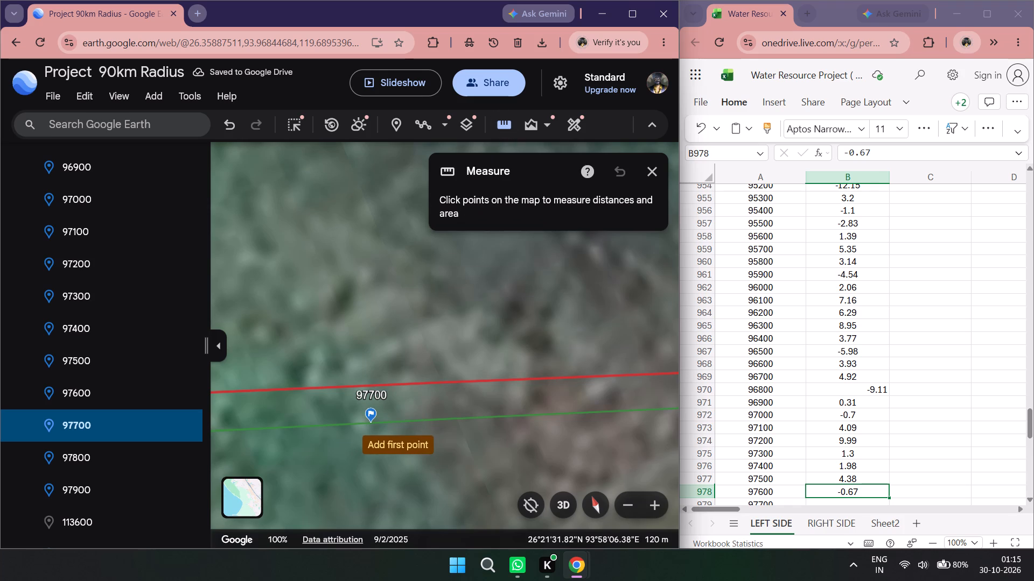
left_click(369, 422)
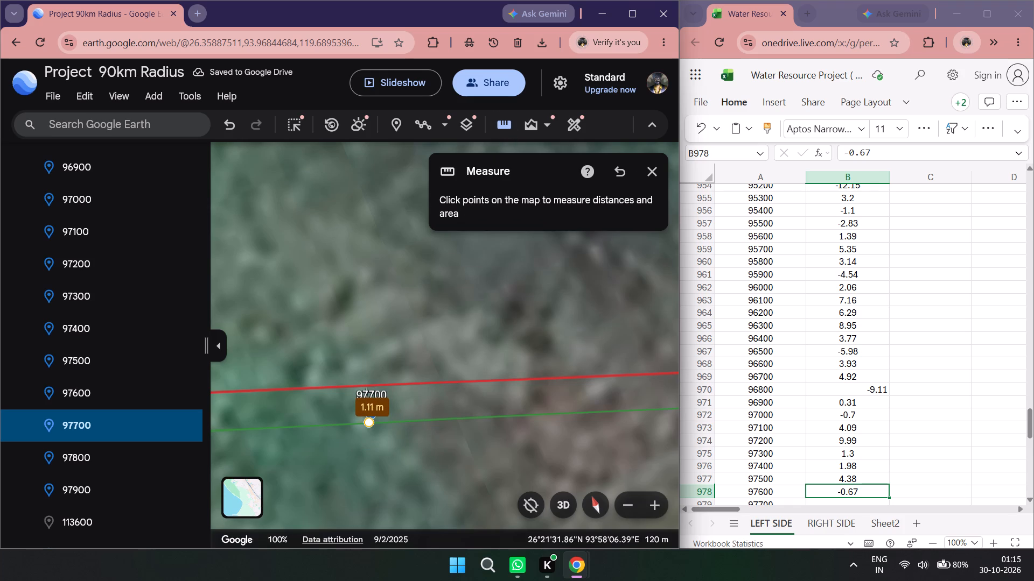
scroll(848, 493, "down", 1)
double_click(841, 436)
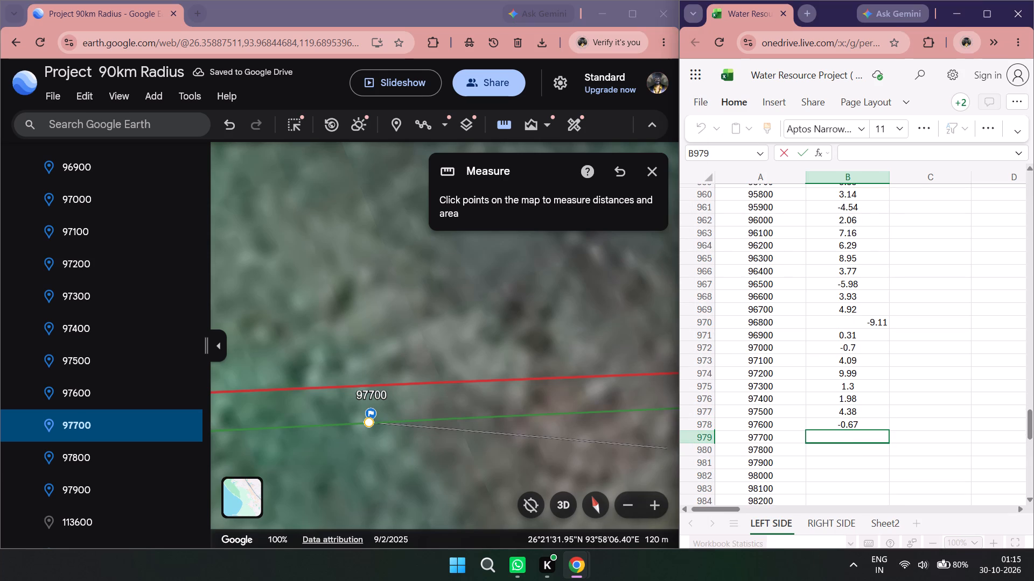
key("1")
type(".11")
Measure from the 97800 placemark to the red bank line and enter 0.33 as the LEFT SIDE value for chainage 97800.
scroll(421, 448, "down", 2)
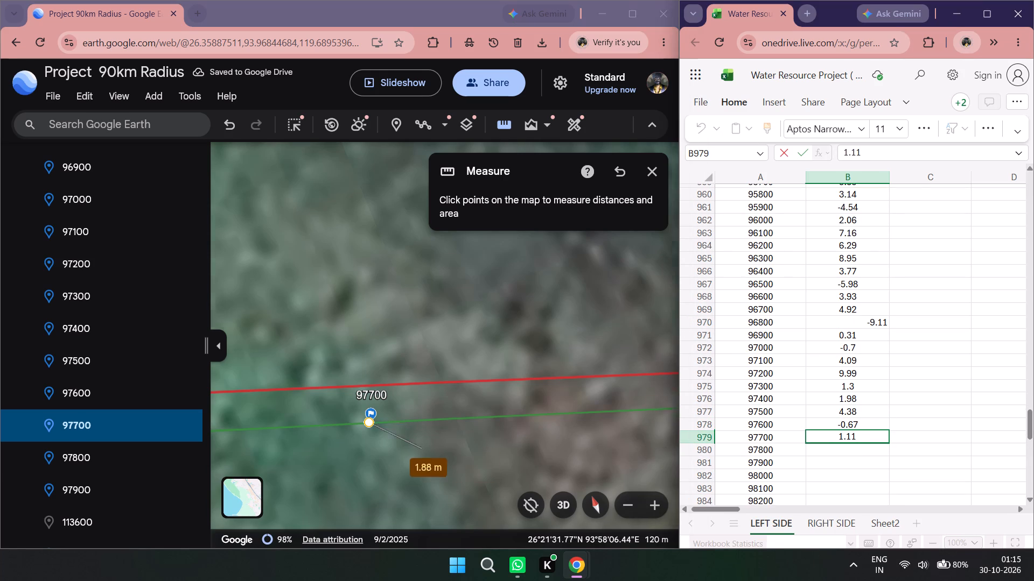
scroll(421, 448, "down", 11)
scroll(420, 445, "up", 1)
scroll(421, 444, "down", 8)
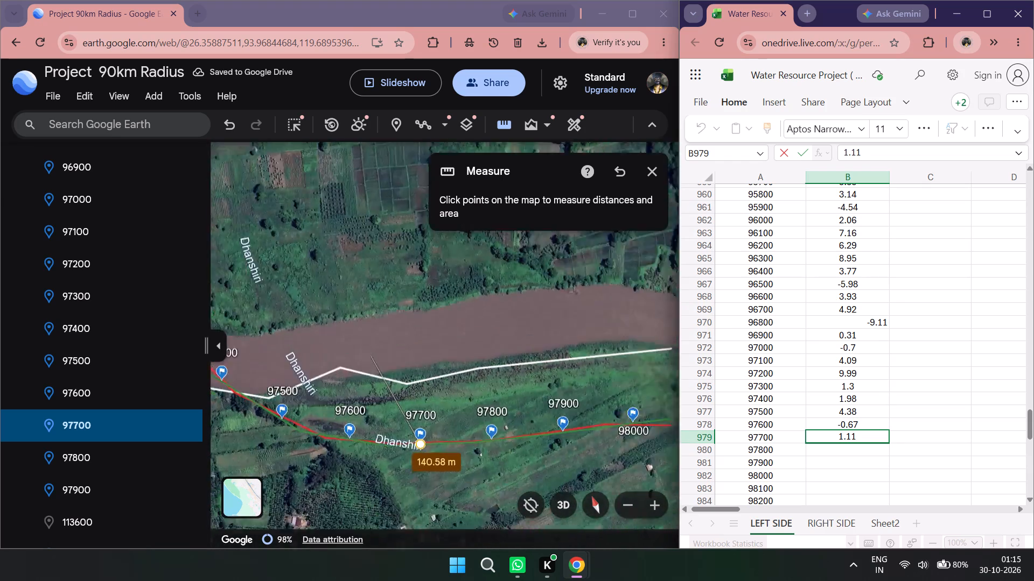
scroll(423, 442, "up", 9)
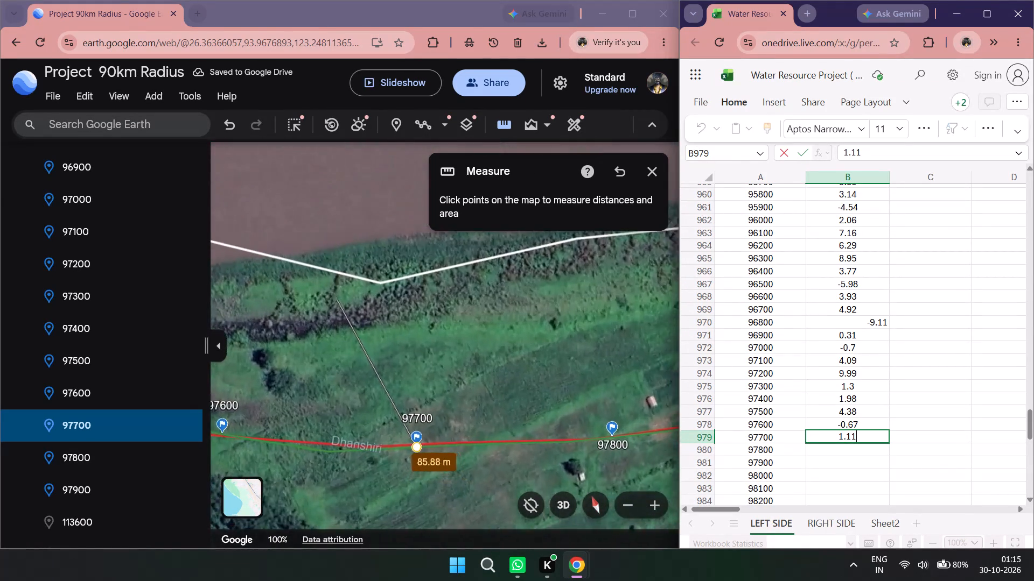
scroll(500, 405, "up", 4)
left_click_drag(501, 405, 396, 243)
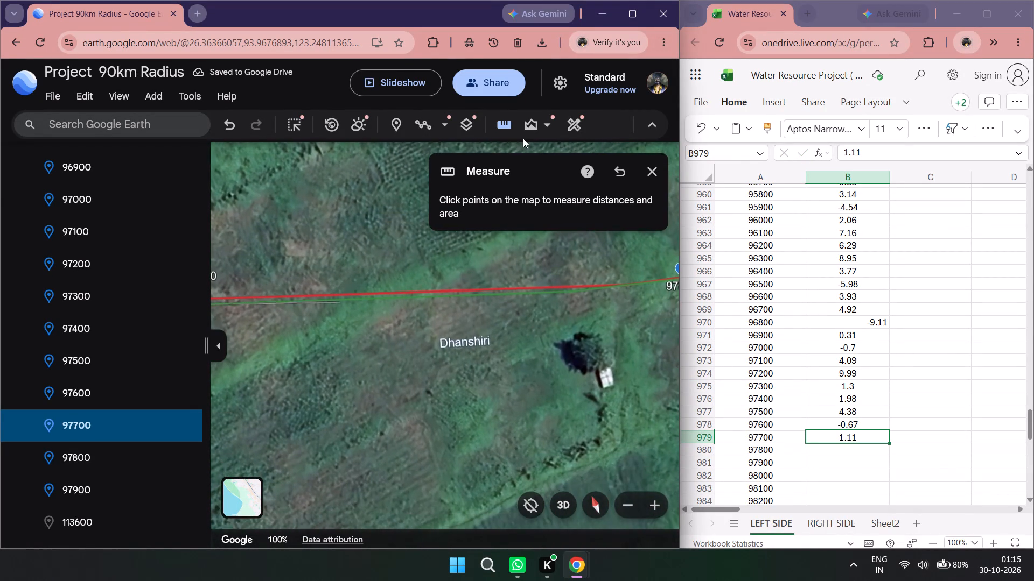
left_click(507, 128)
double_click(117, 459)
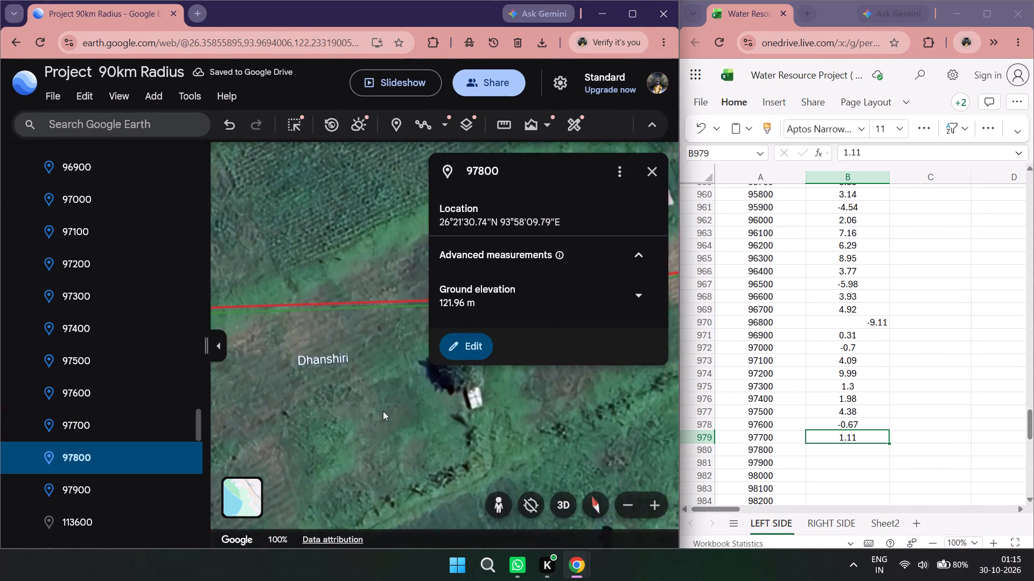
left_click_drag(409, 396, 396, 427)
scroll(369, 436, "up", 4)
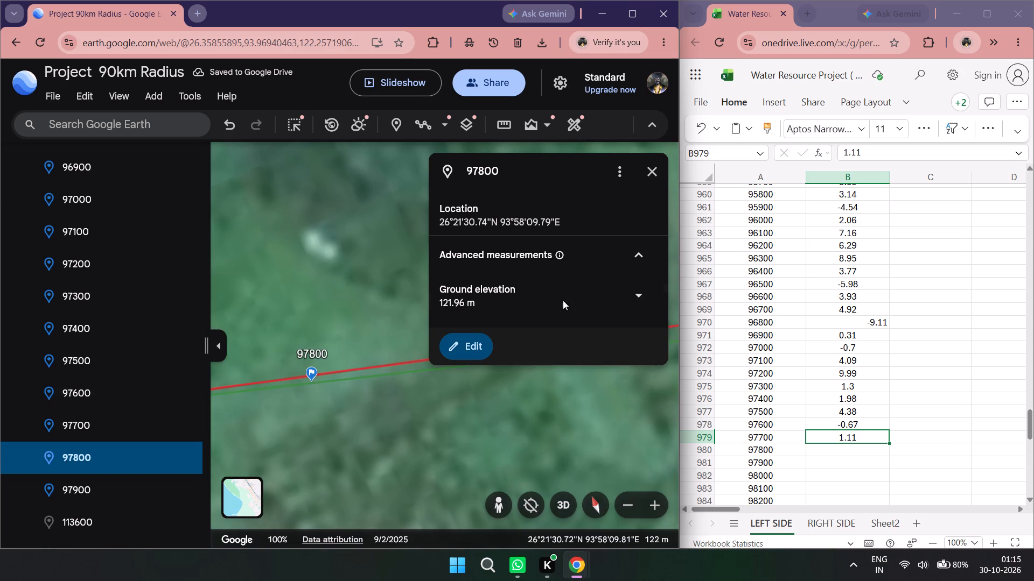
left_click(503, 127)
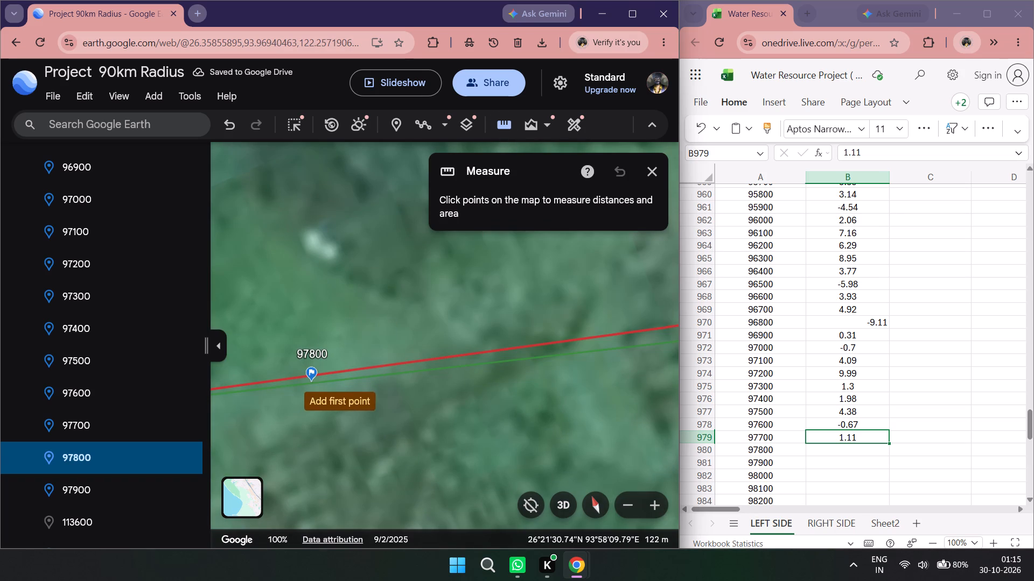
left_click(315, 381)
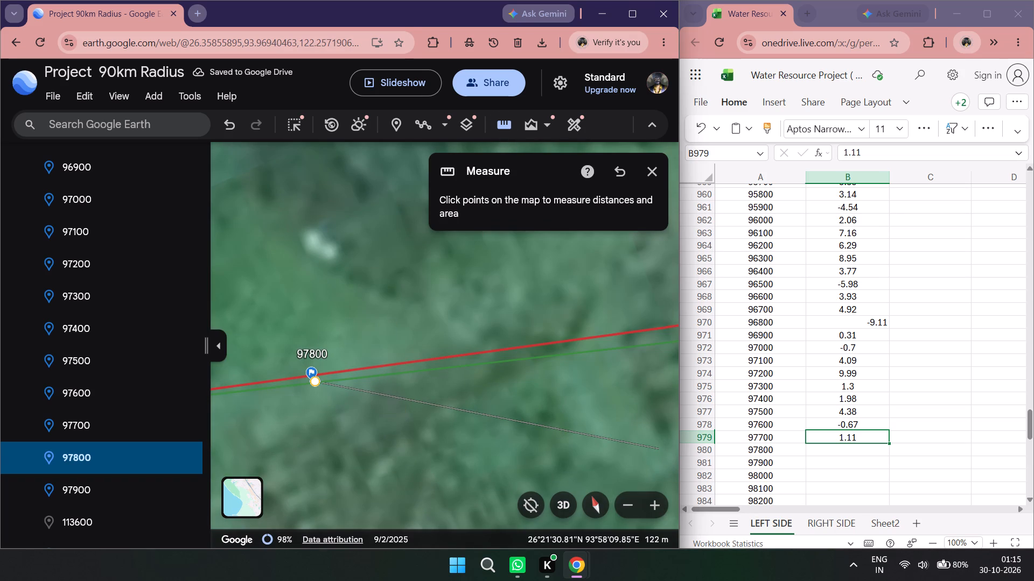
double_click(837, 449)
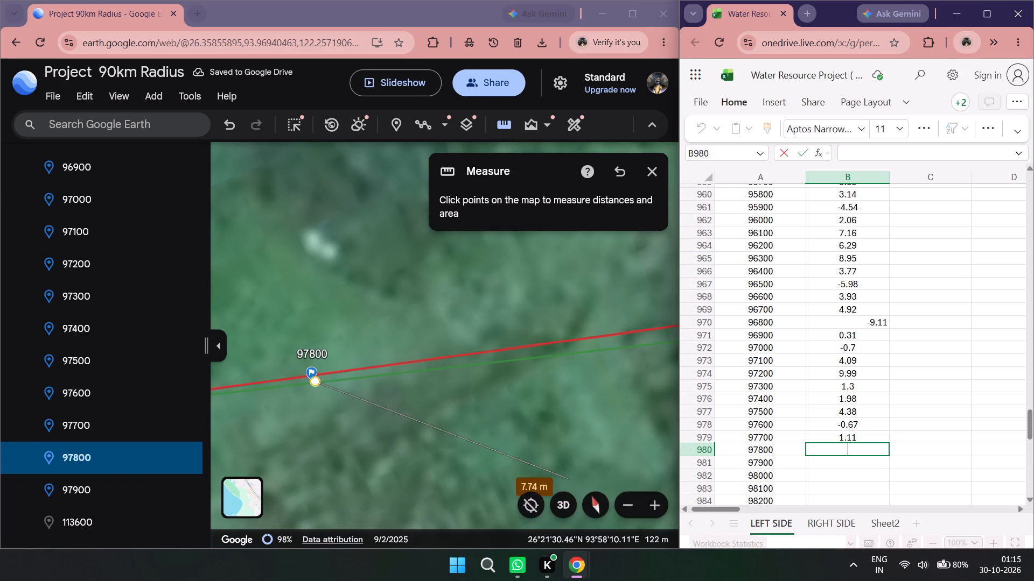
type("0.33")
Measure from the 97900 placemark to the red bank line and enter 2.43 as the LEFT SIDE value for chainage 97900.
double_click(72, 492)
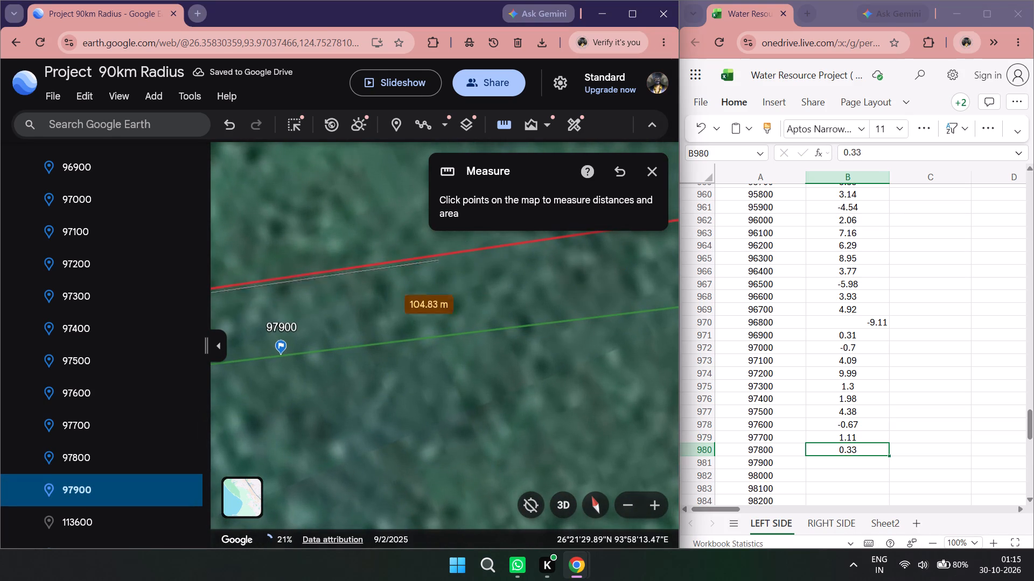
double_click(503, 115)
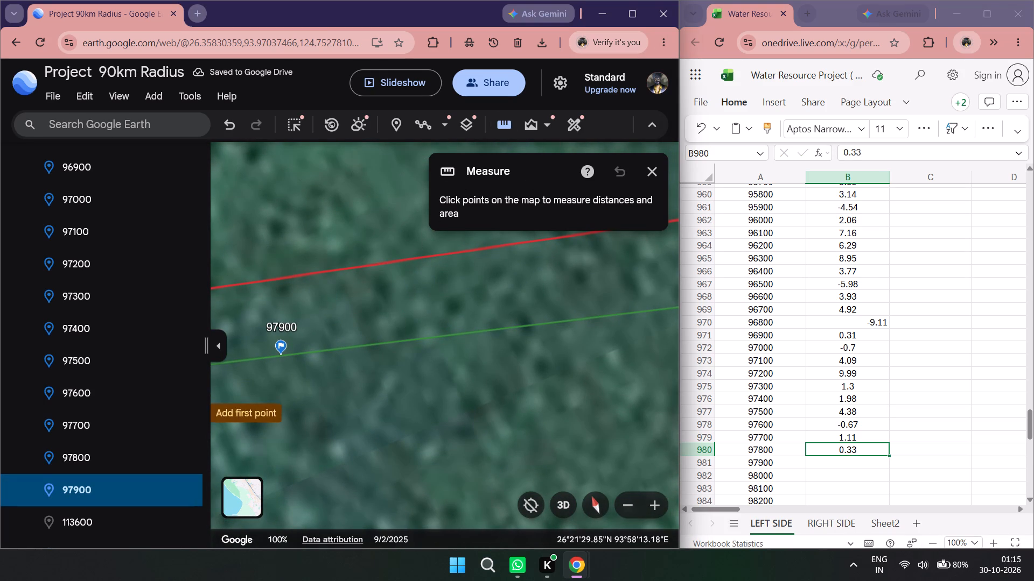
left_click(281, 357)
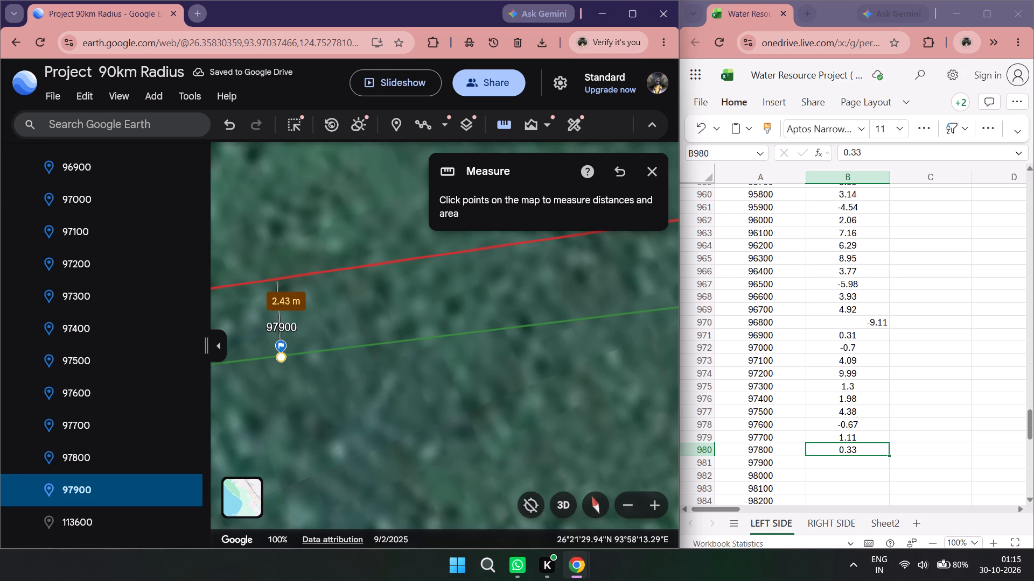
left_click(842, 463)
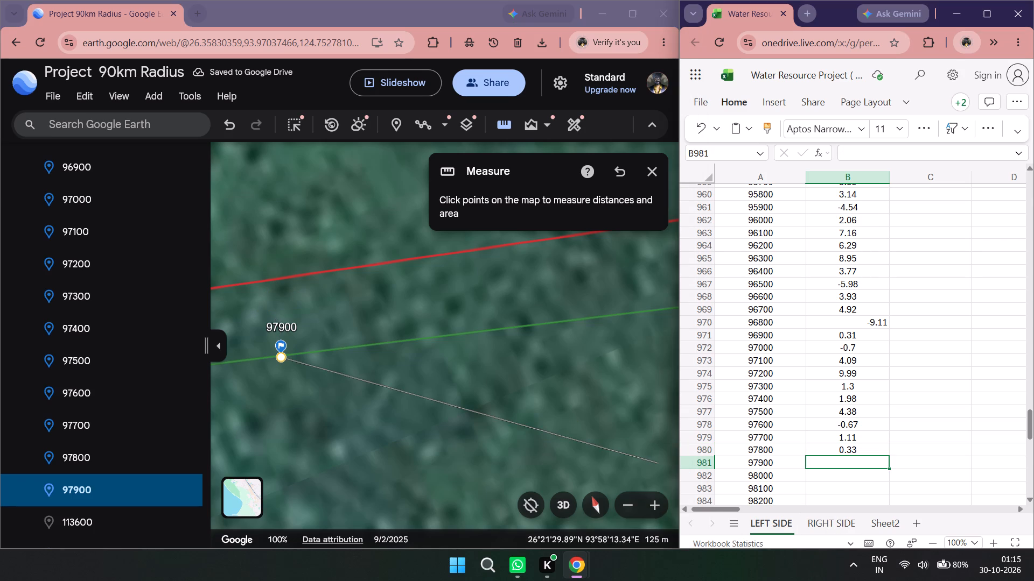
left_click(842, 463)
key("2")
key("period")
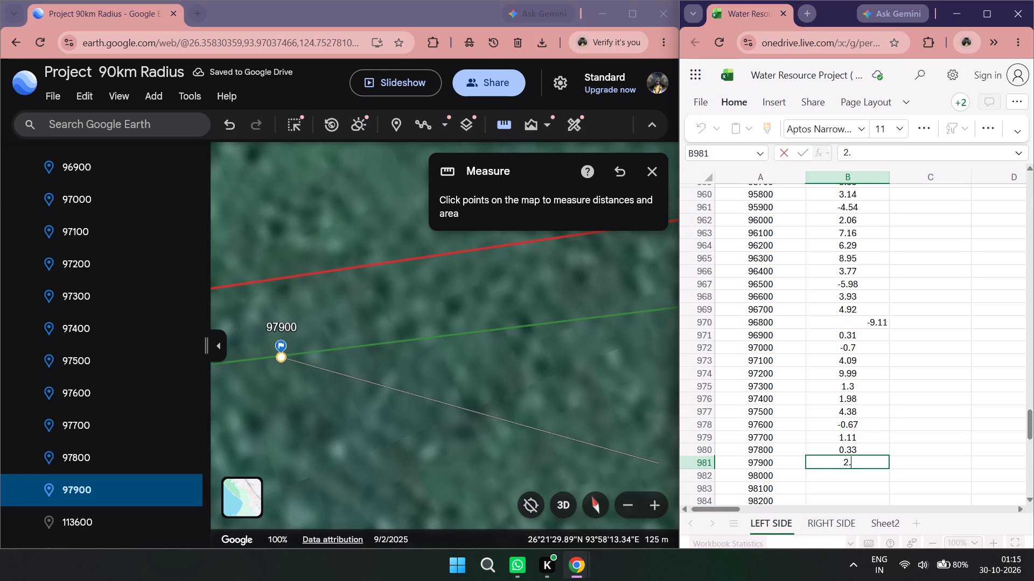
key("4")
key("3")
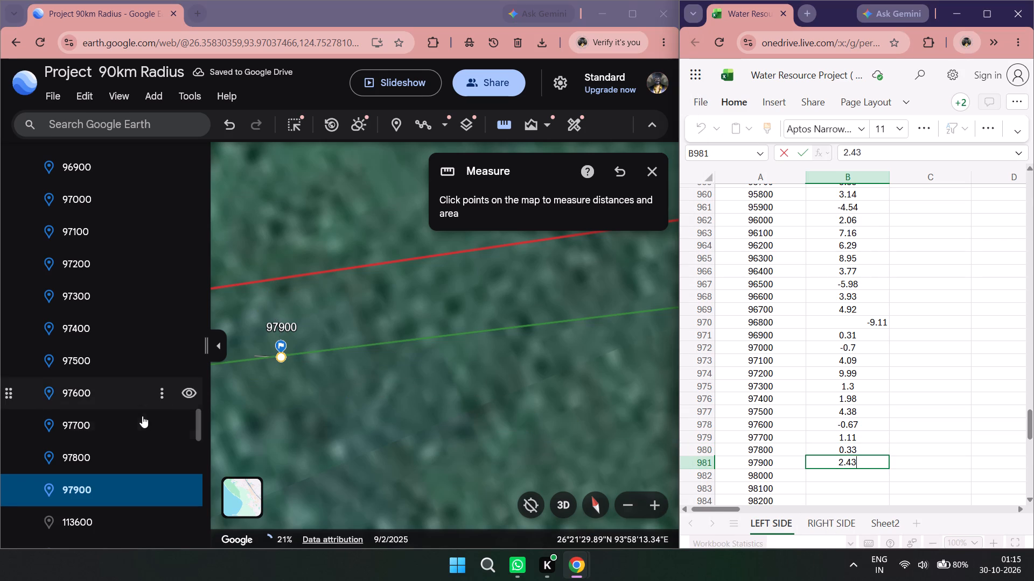
Measure from the 98000 placemark to the red bank line and enter -1.91 as the LEFT SIDE value for chainage 98000.
scroll(125, 438, "down", 3)
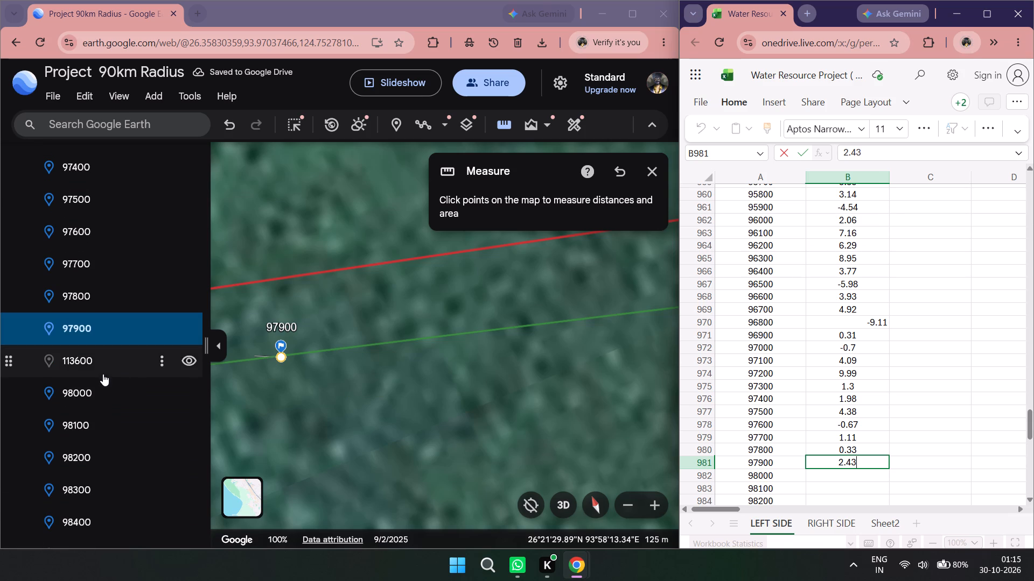
double_click(95, 389)
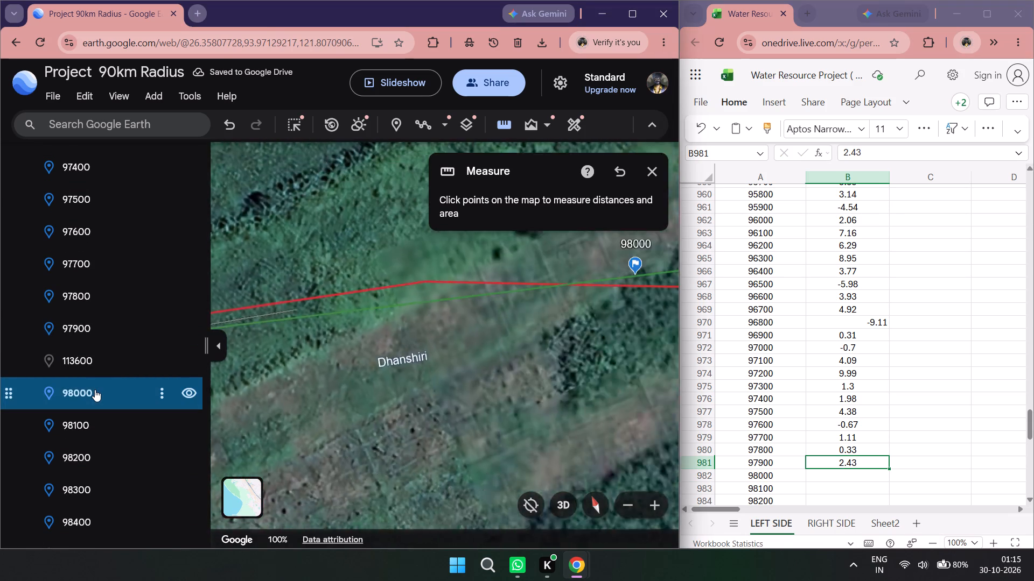
left_click(646, 167)
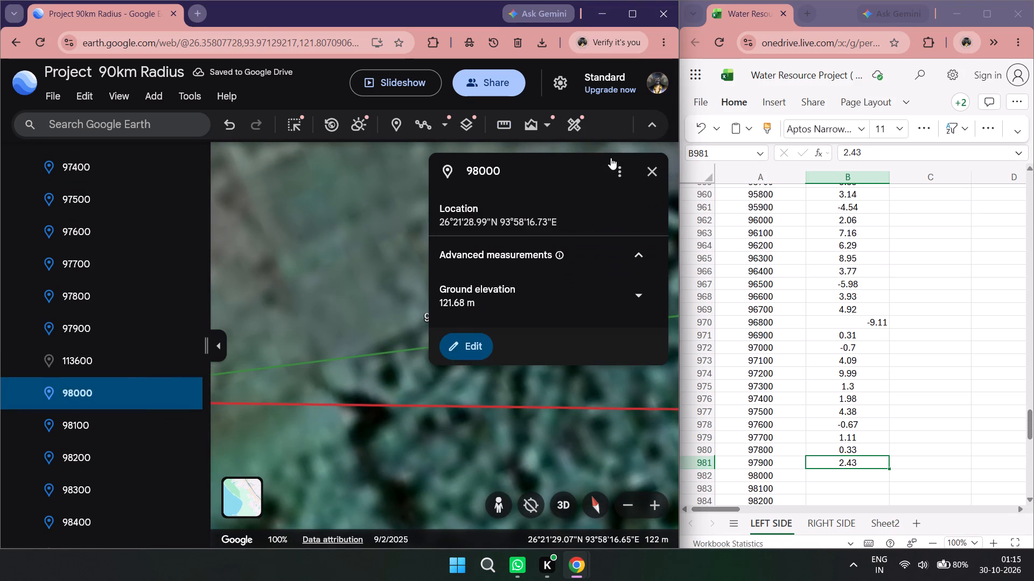
left_click(498, 125)
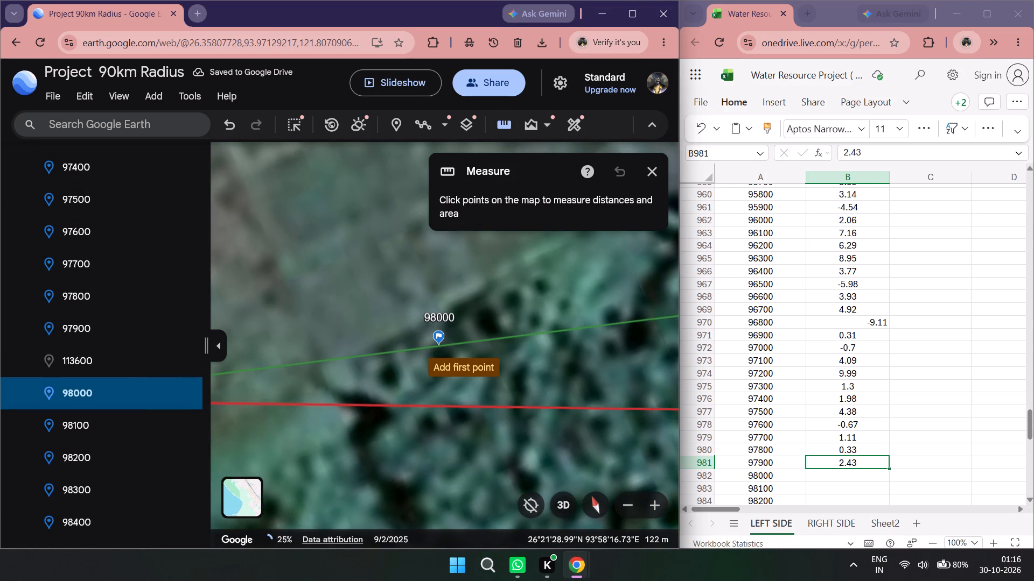
left_click(439, 347)
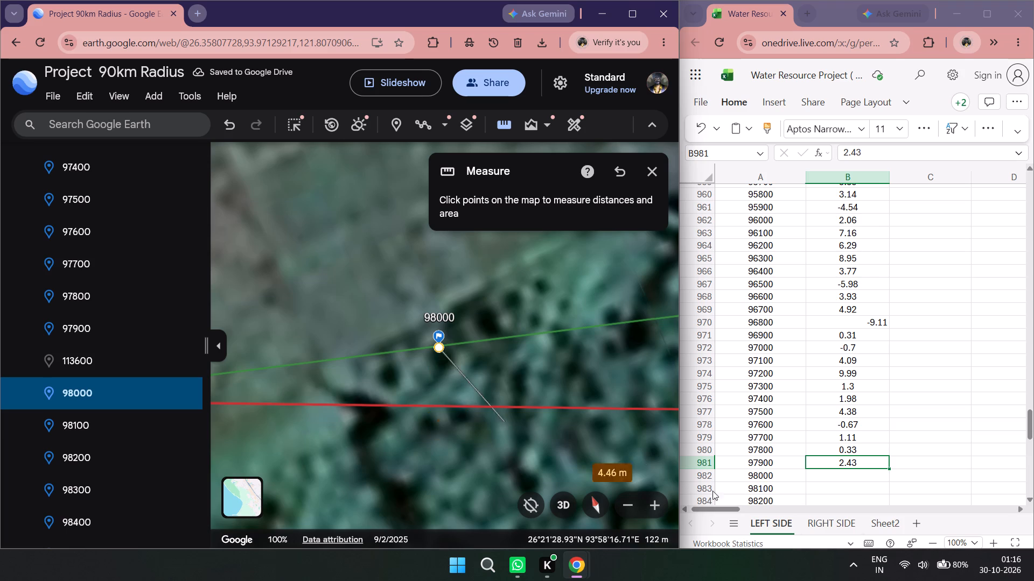
double_click(837, 481)
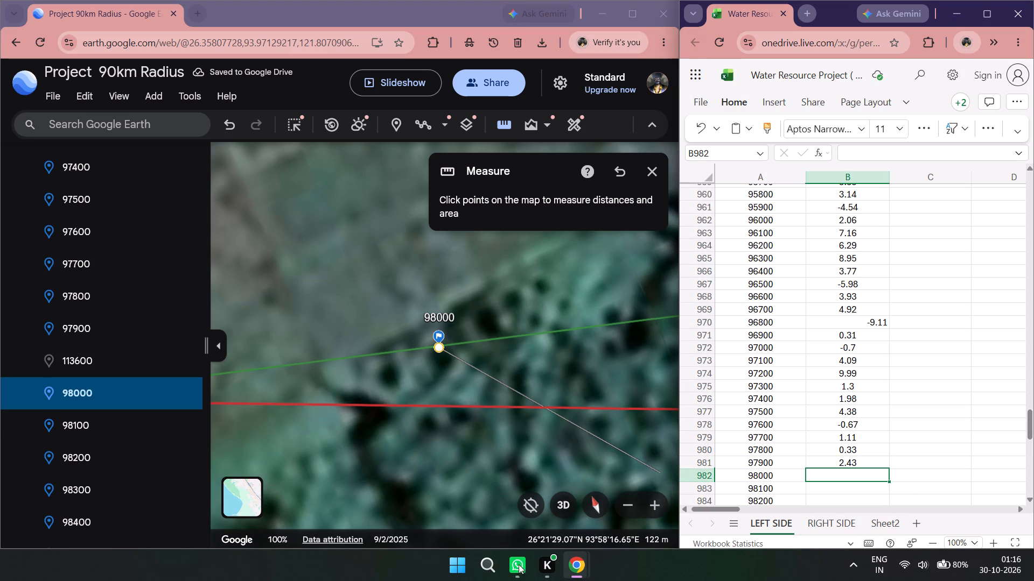
double_click(860, 476)
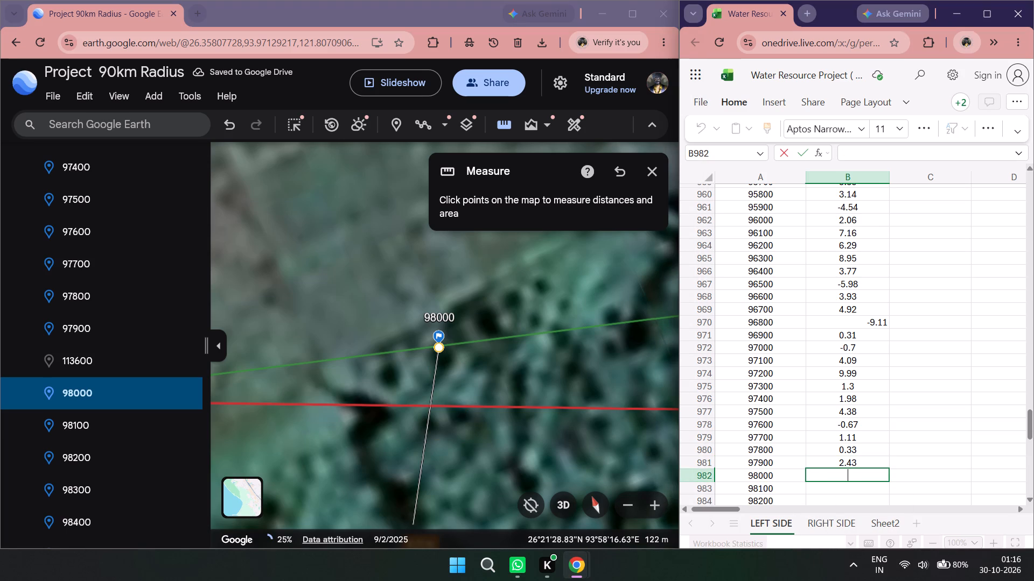
key("minus")
key("1")
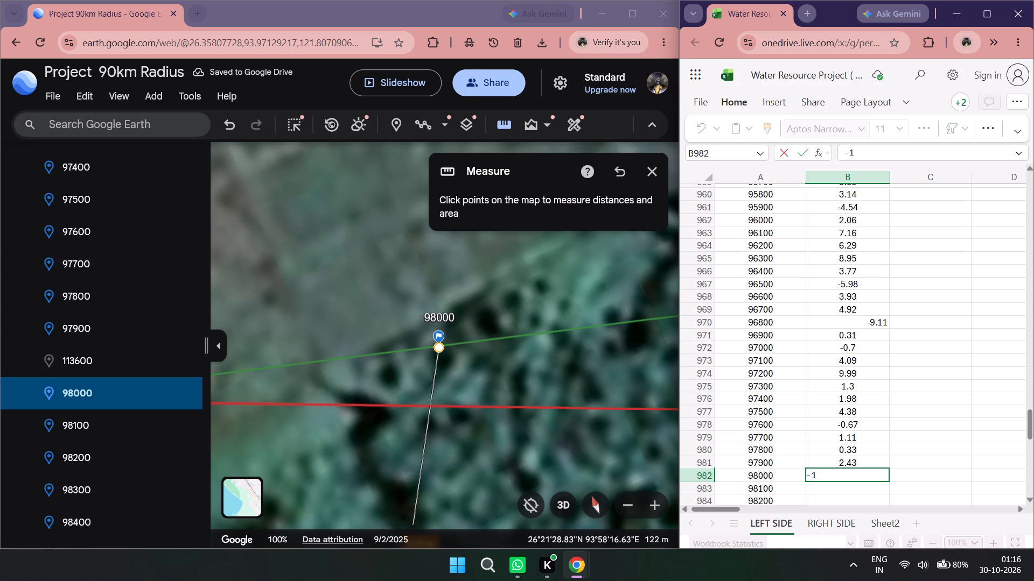
type(".91")
Measure from the 98100 placemark to the red bank line and enter -1.34 as the LEFT SIDE value for chainage 98100.
double_click(131, 440)
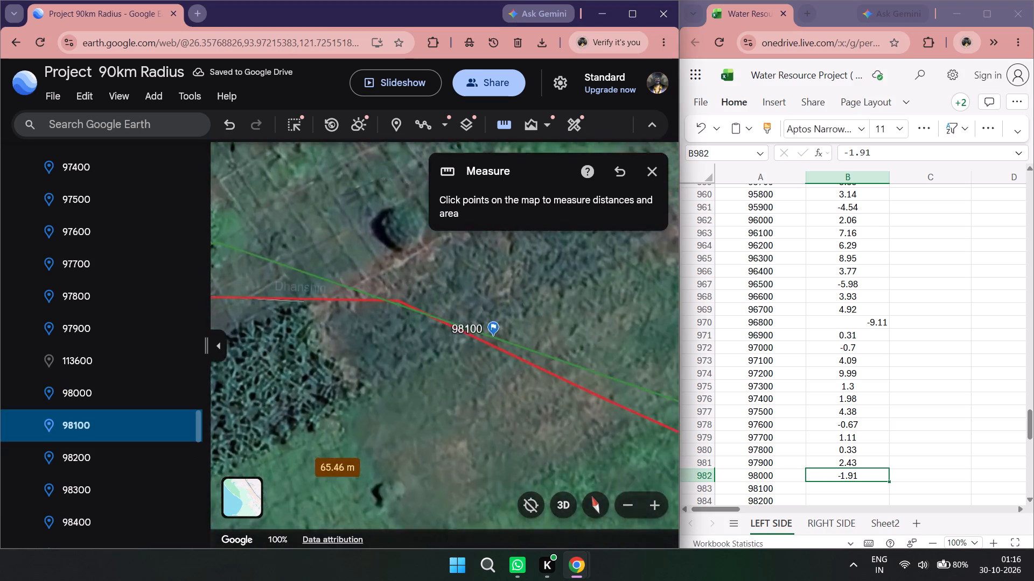
left_click(654, 175)
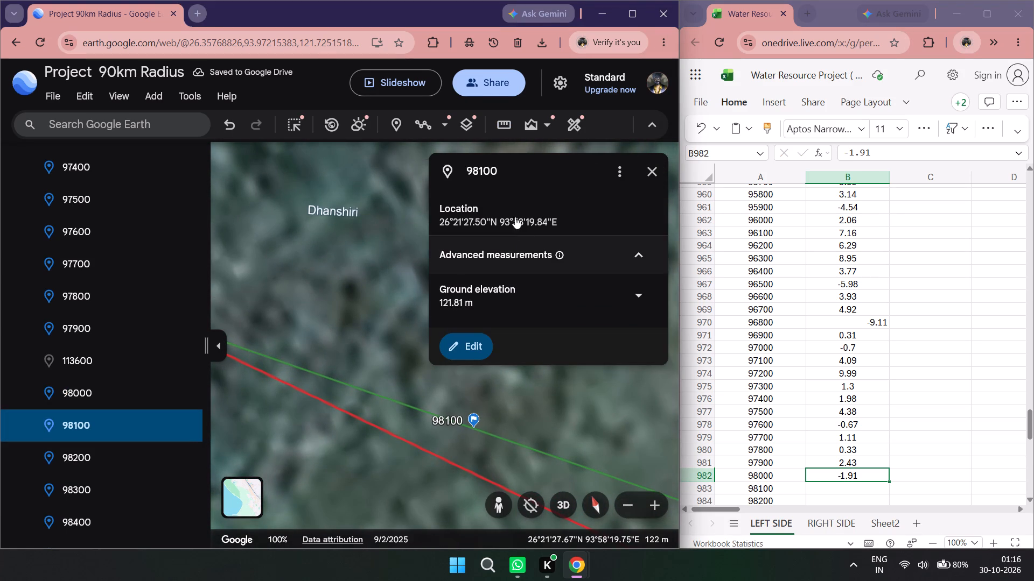
left_click(504, 127)
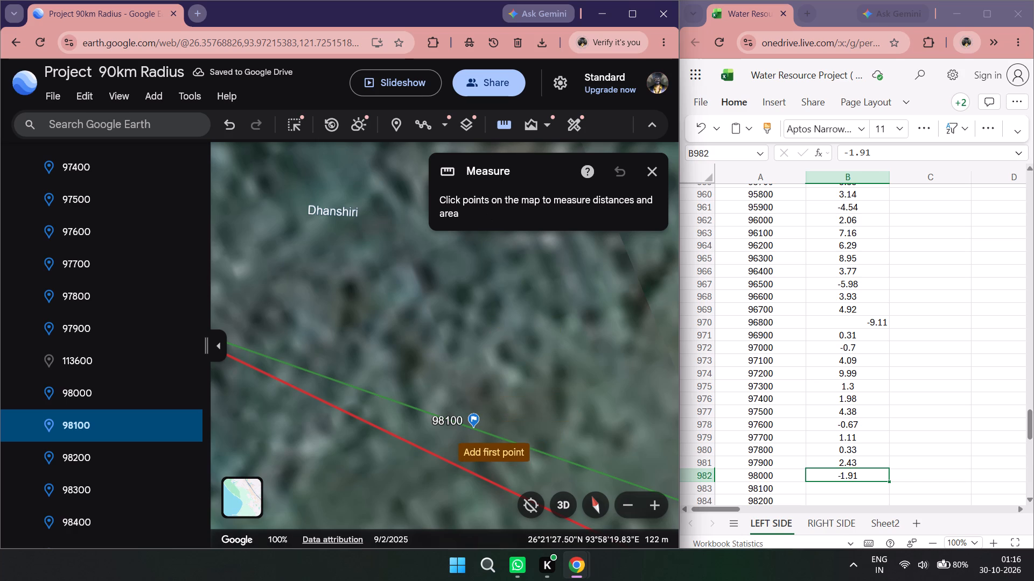
left_click(474, 427)
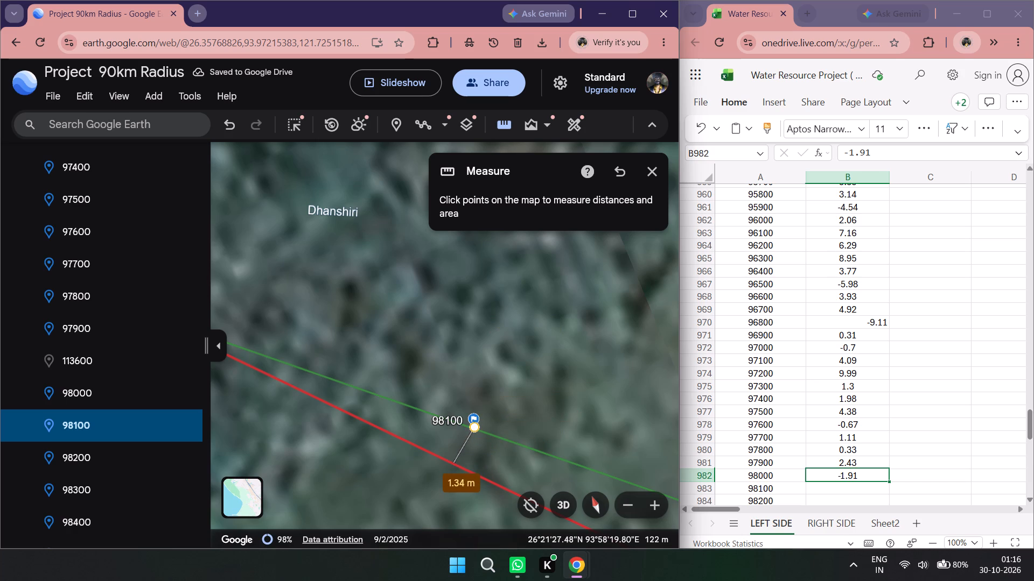
double_click(836, 488)
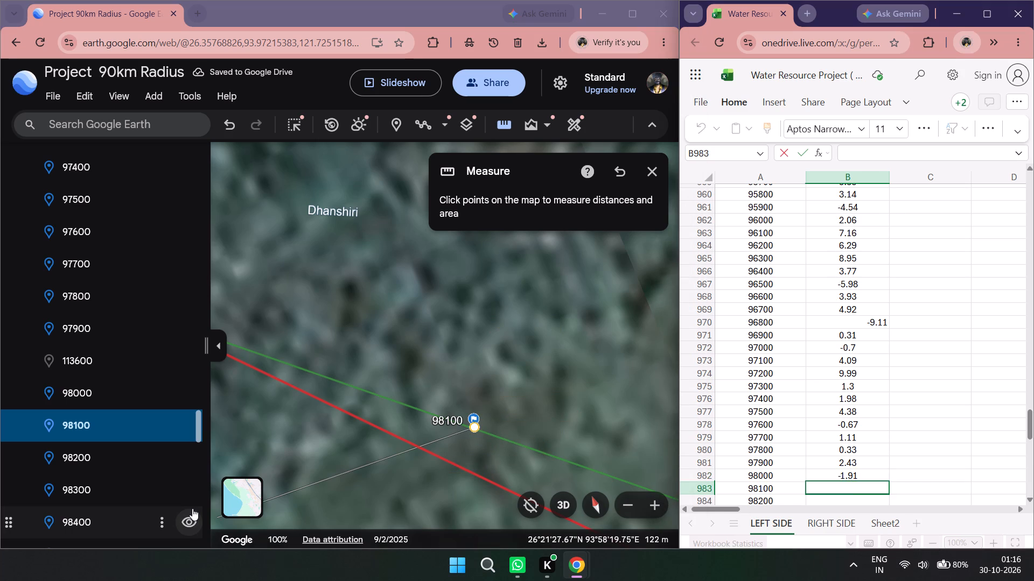
type("-1.34")
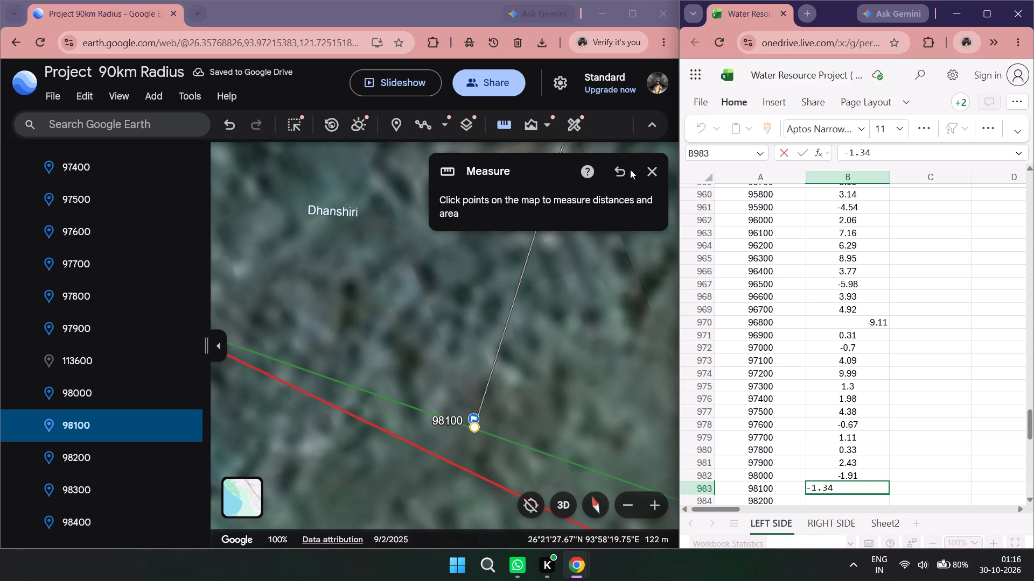
left_click(654, 179)
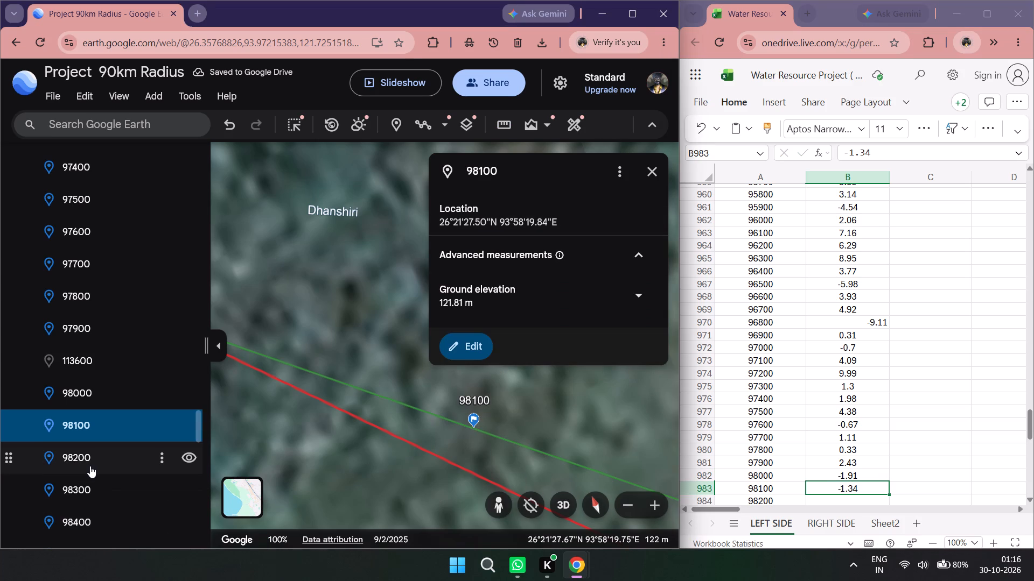
Measure from the 98200 placemark to the red bank line and enter -0.95 as the LEFT SIDE value for chainage 98200.
double_click(89, 454)
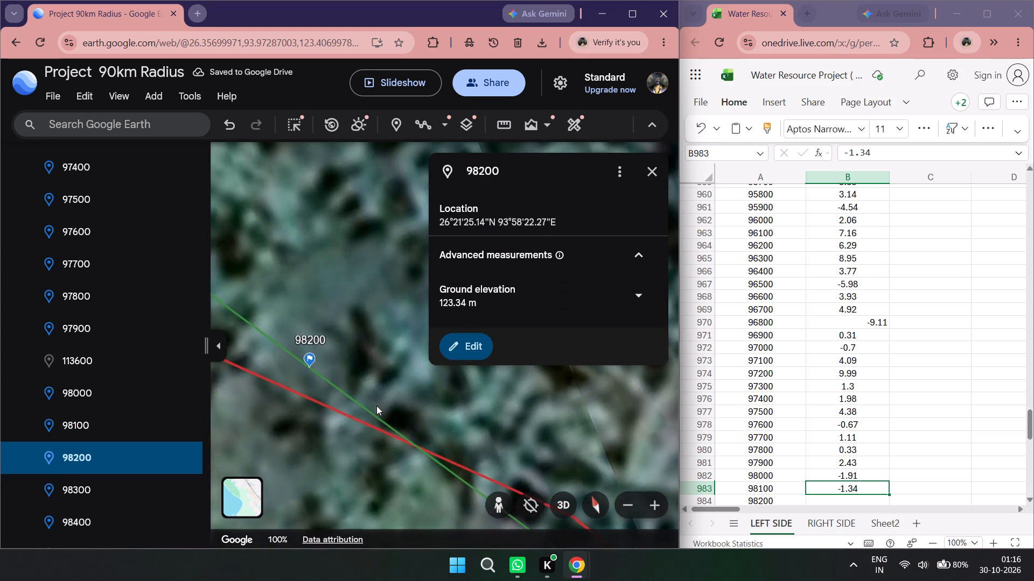
left_click_drag(362, 424, 495, 447)
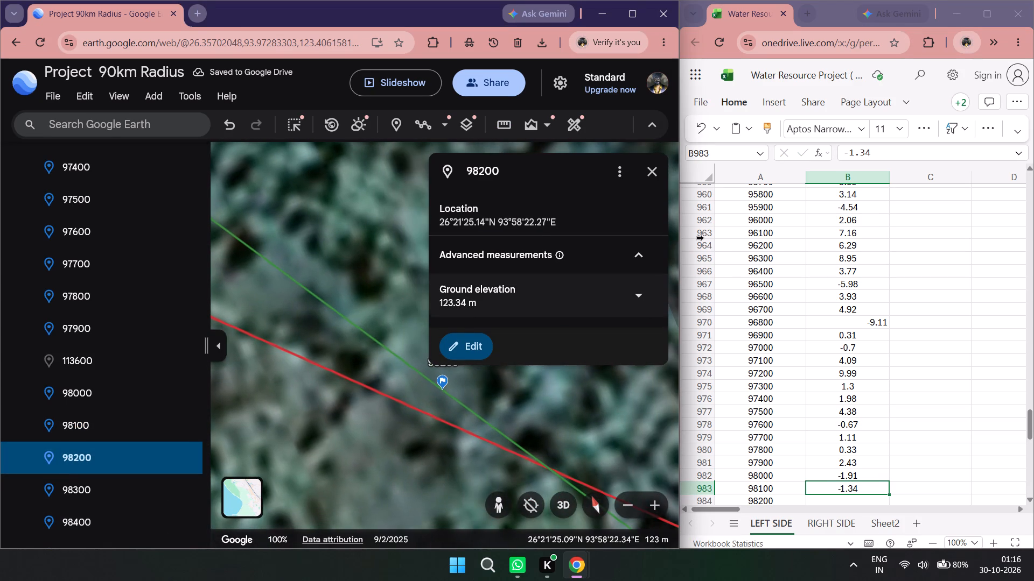
left_click(647, 174)
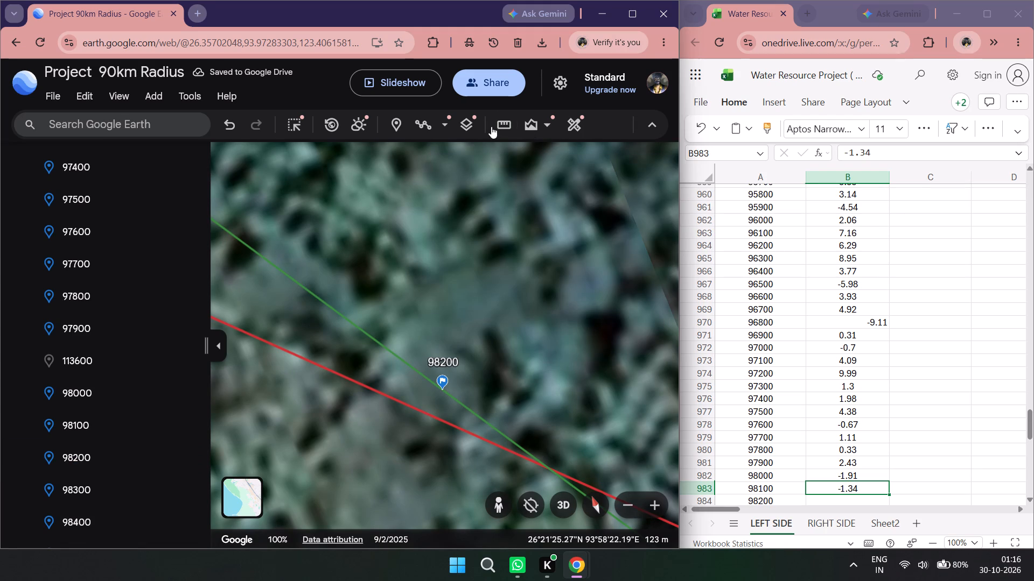
left_click(493, 126)
scroll(435, 414, "up", 3)
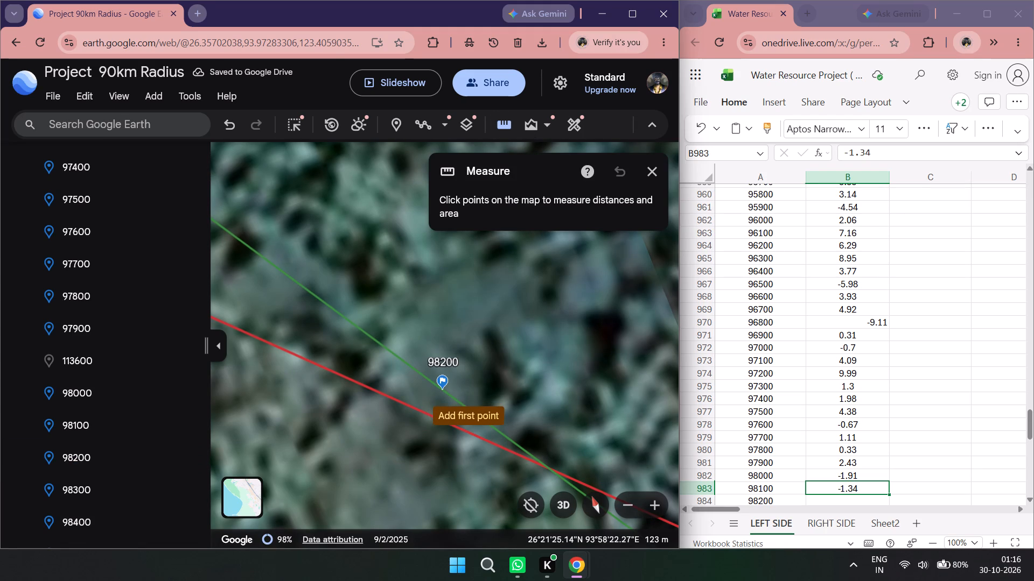
left_click(444, 391)
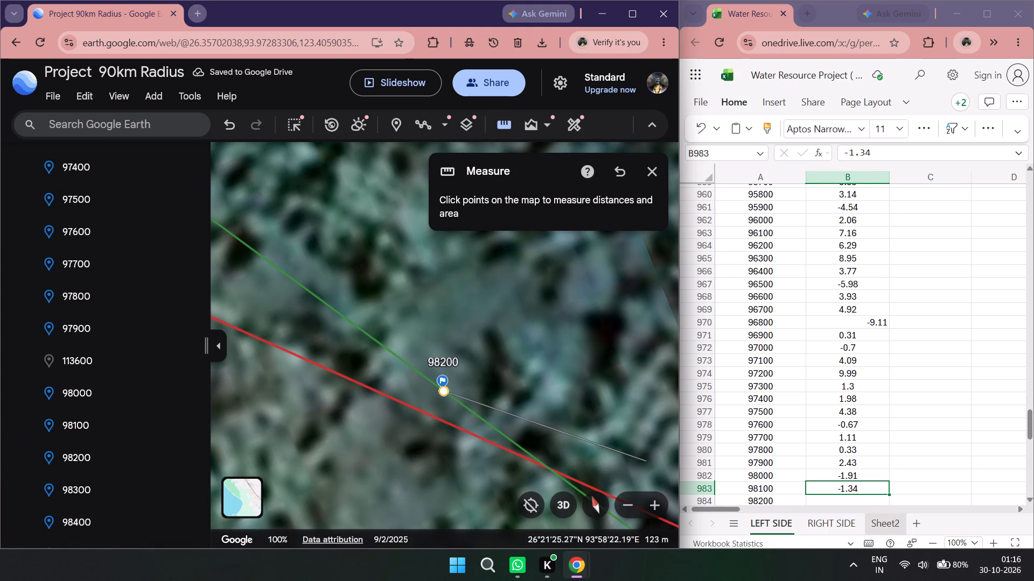
scroll(847, 441, "down", 2)
double_click(855, 369)
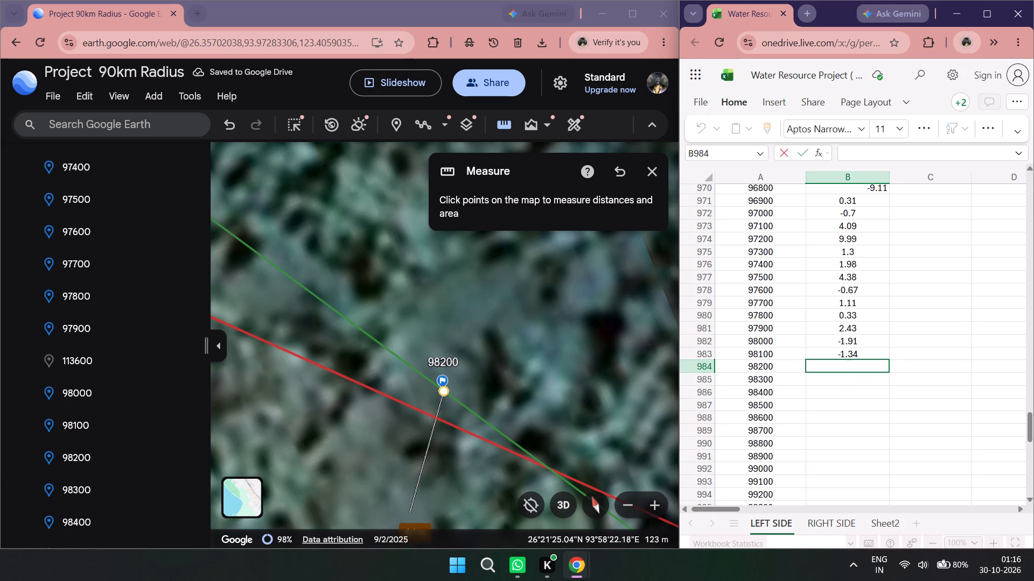
type("-0.95")
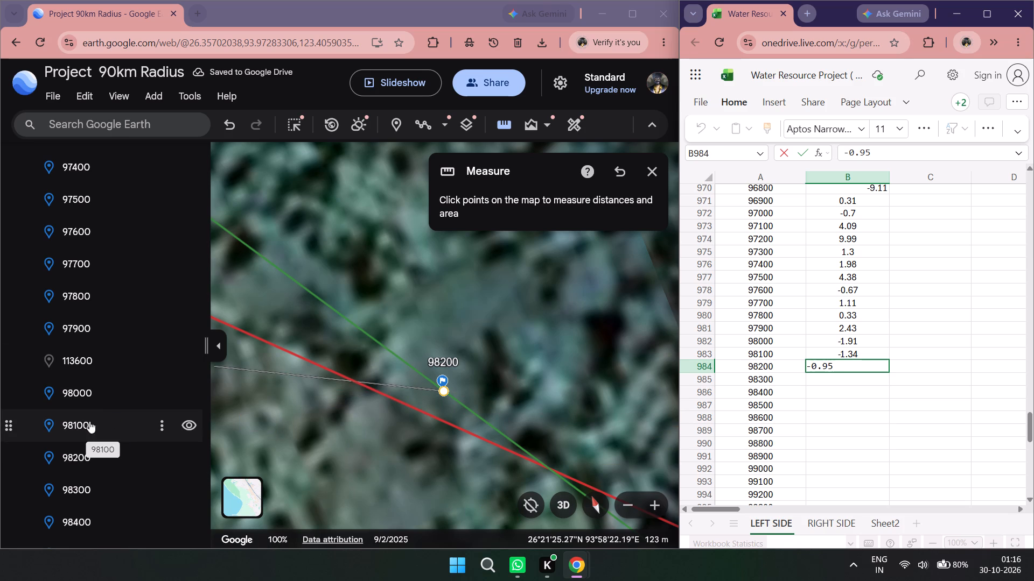
Measure from the 98300 placemark to the red bank line and enter 1.27 as the LEFT SIDE value for chainage 98300.
double_click(112, 487)
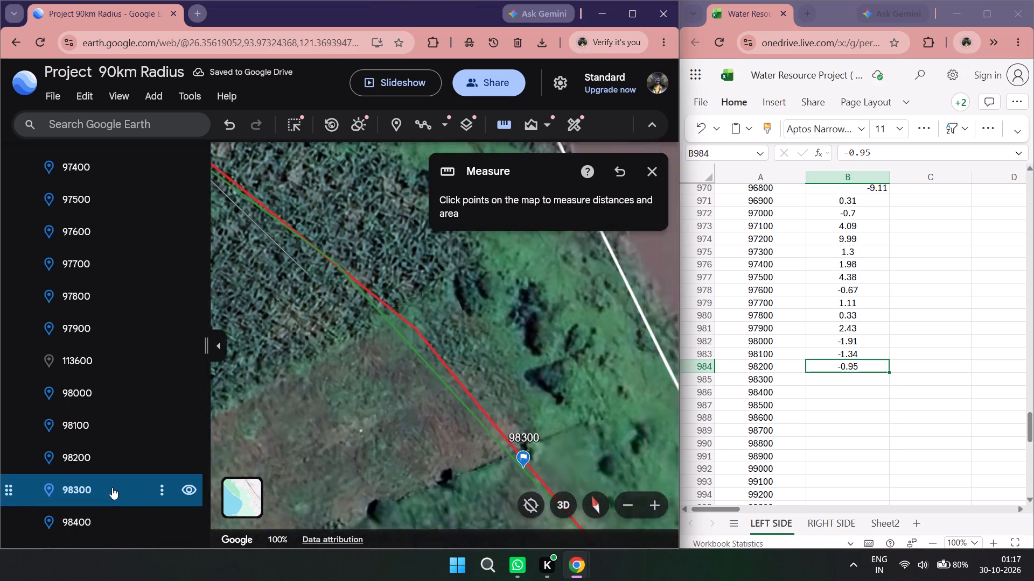
left_click(424, 356)
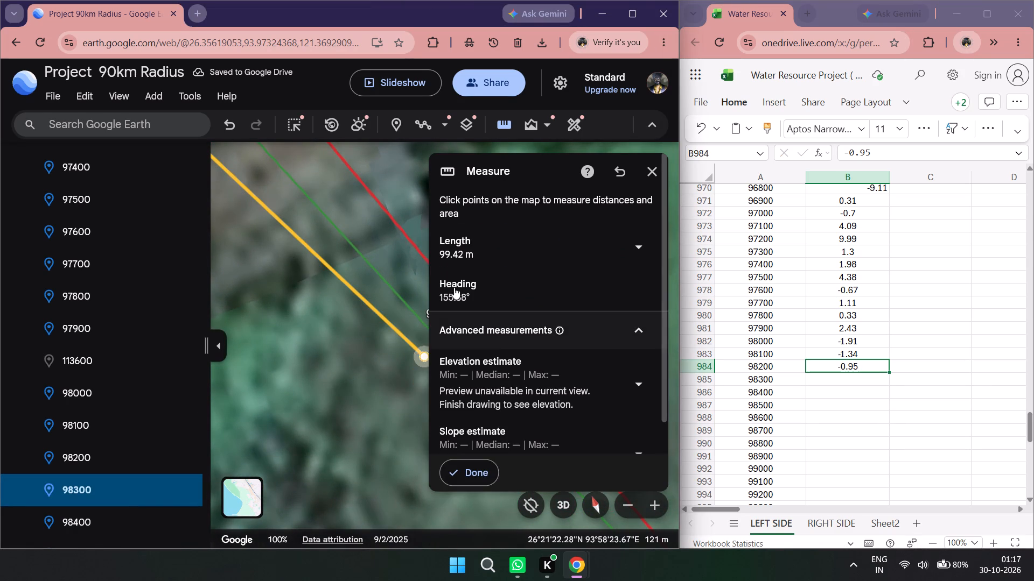
left_click(657, 172)
left_click(654, 169)
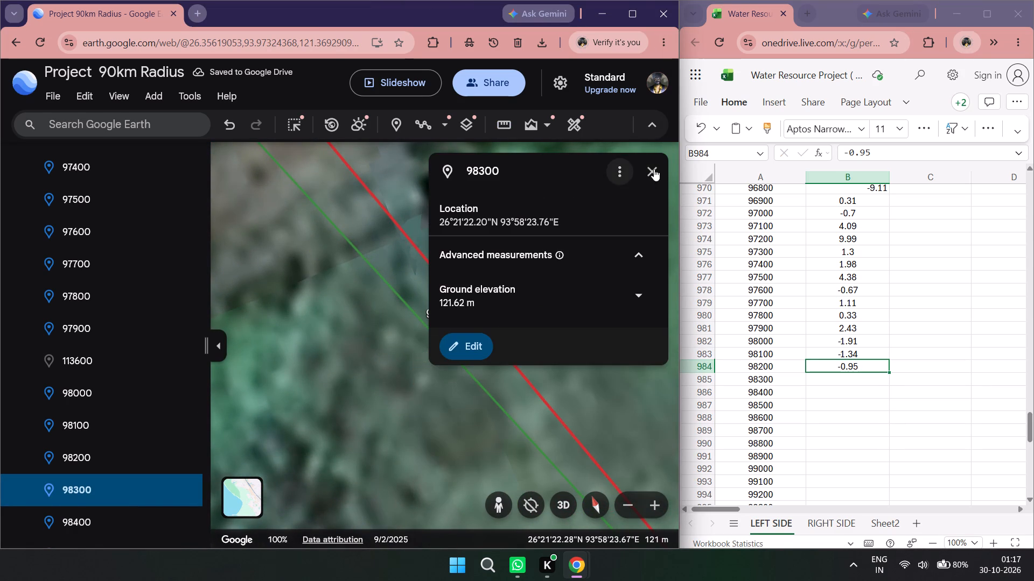
left_click(497, 116)
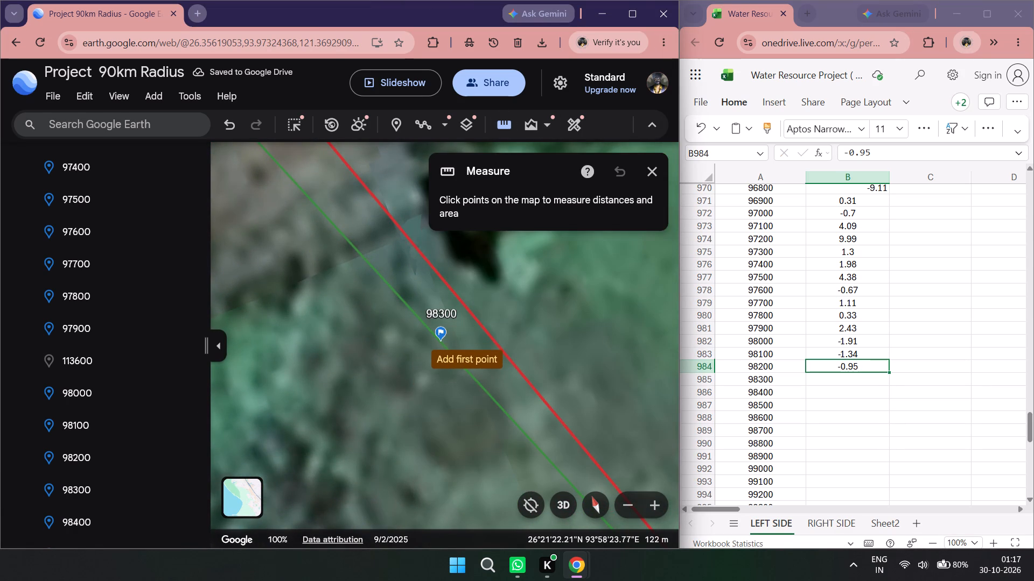
left_click(442, 342)
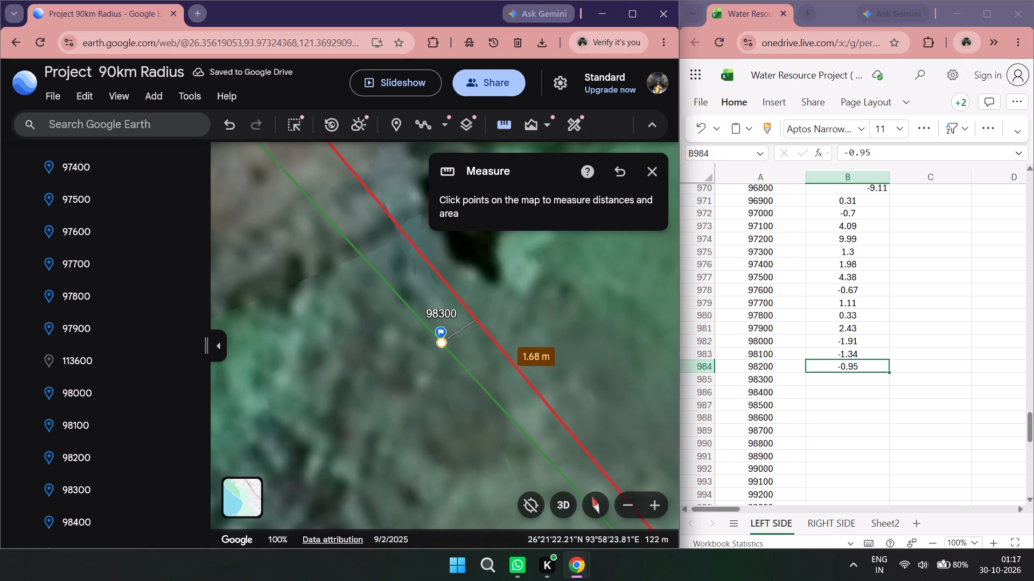
double_click(851, 380)
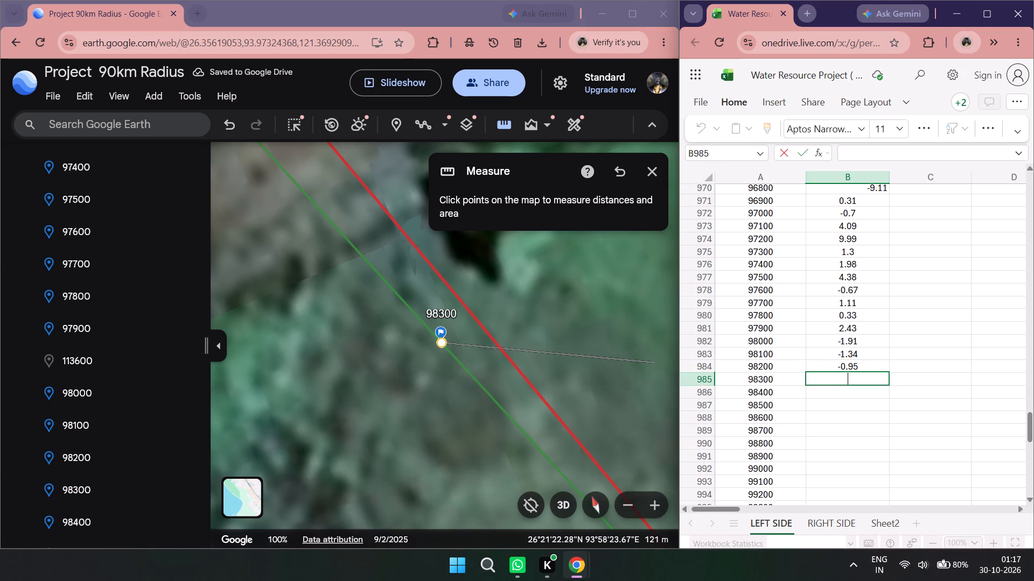
type("1.2")
key("7")
left_click(507, 122)
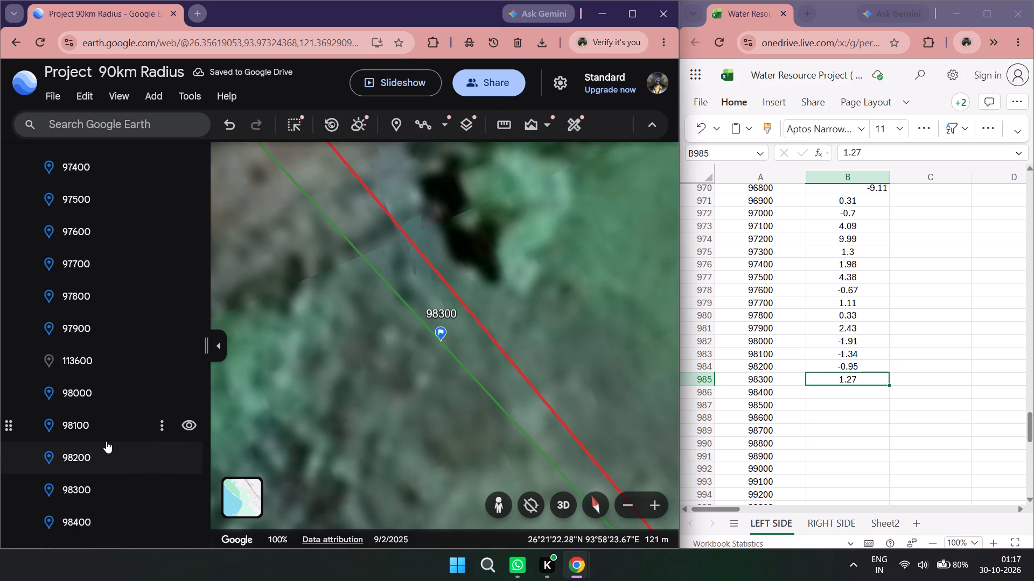
Measure from the 98400 placemark to the red bank line and enter 3.89 as the LEFT SIDE value for chainage 98400.
scroll(106, 441, "down", 3)
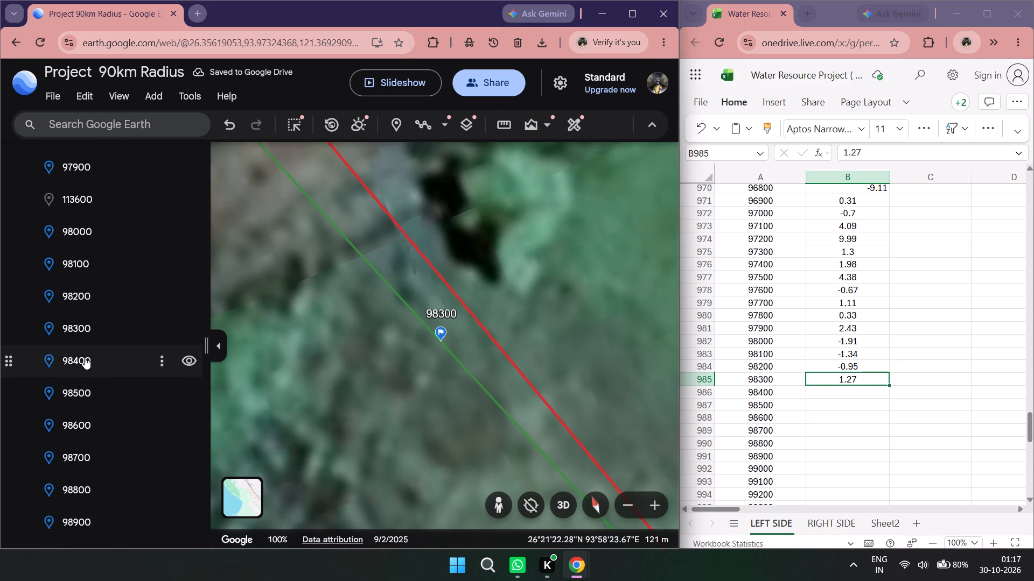
double_click(85, 357)
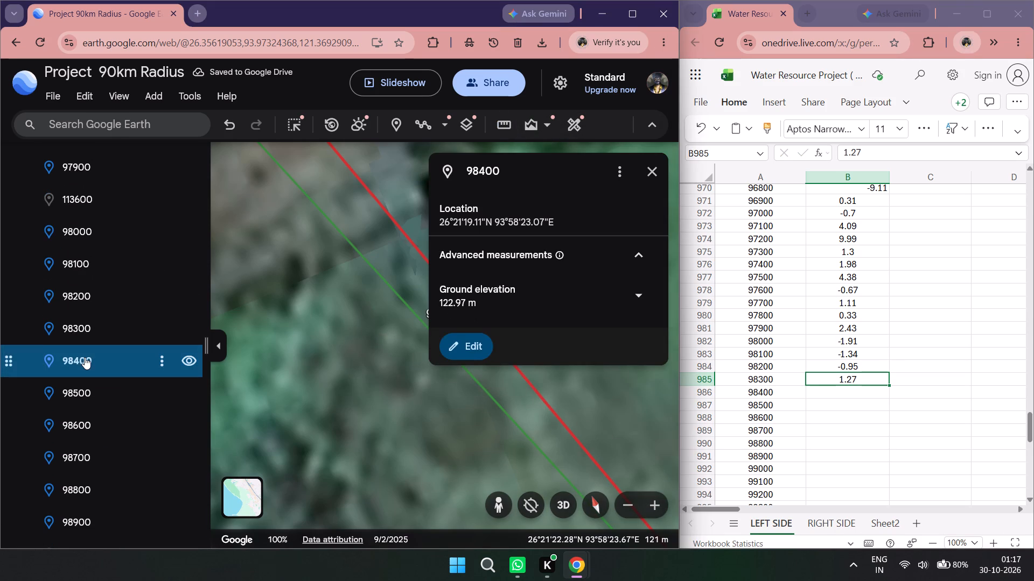
double_click(85, 357)
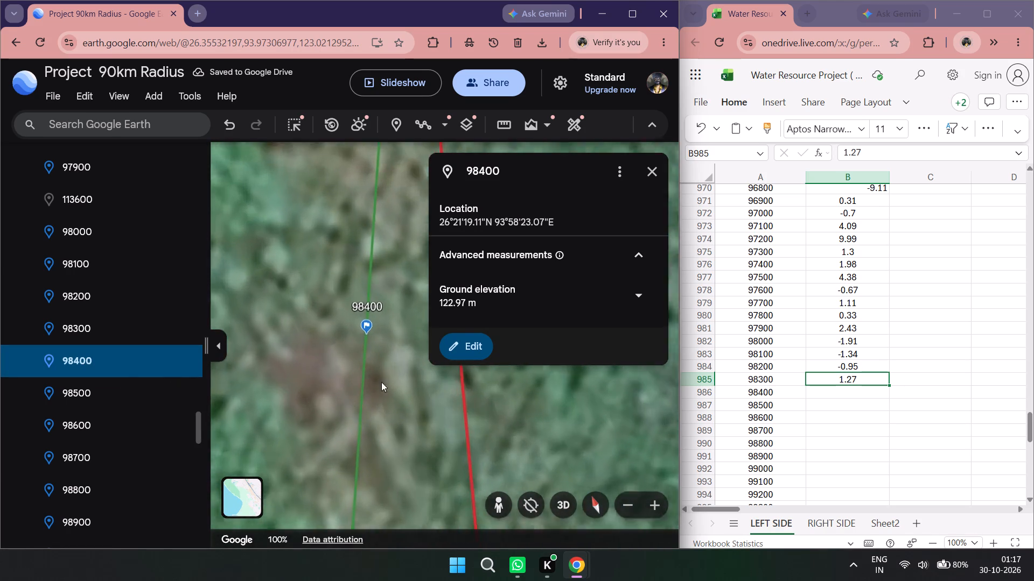
left_click(504, 122)
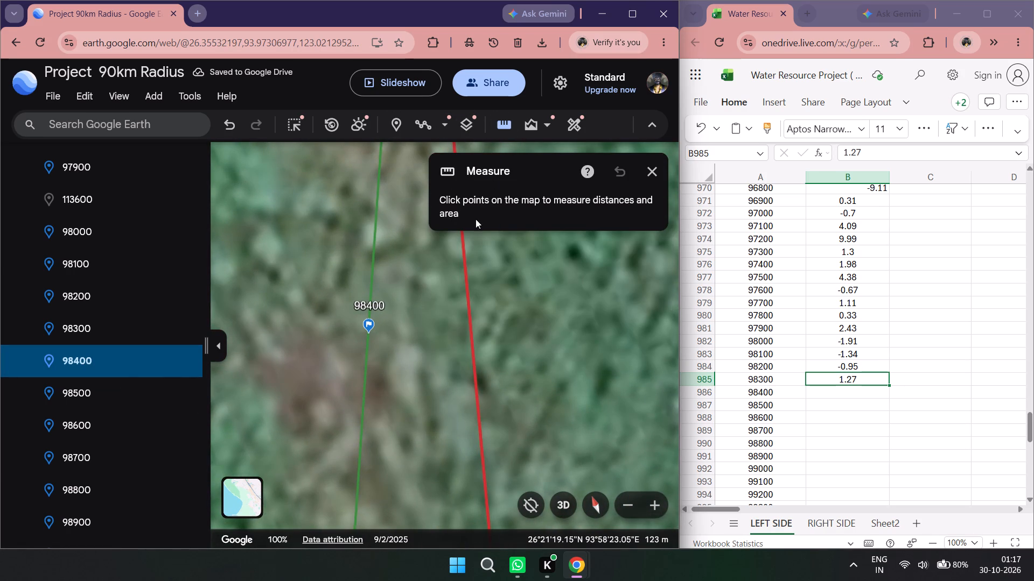
left_click(369, 334)
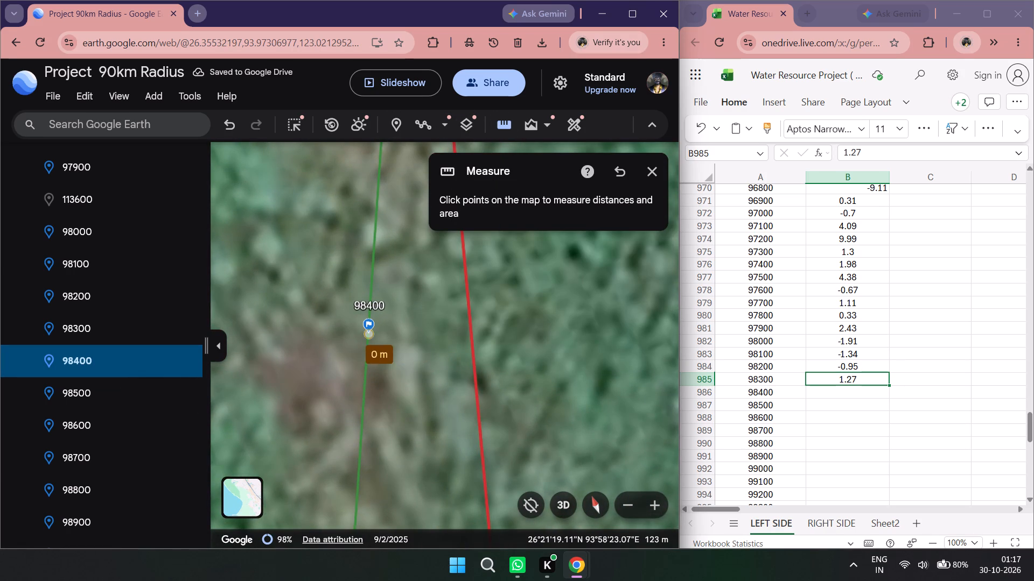
double_click(837, 396)
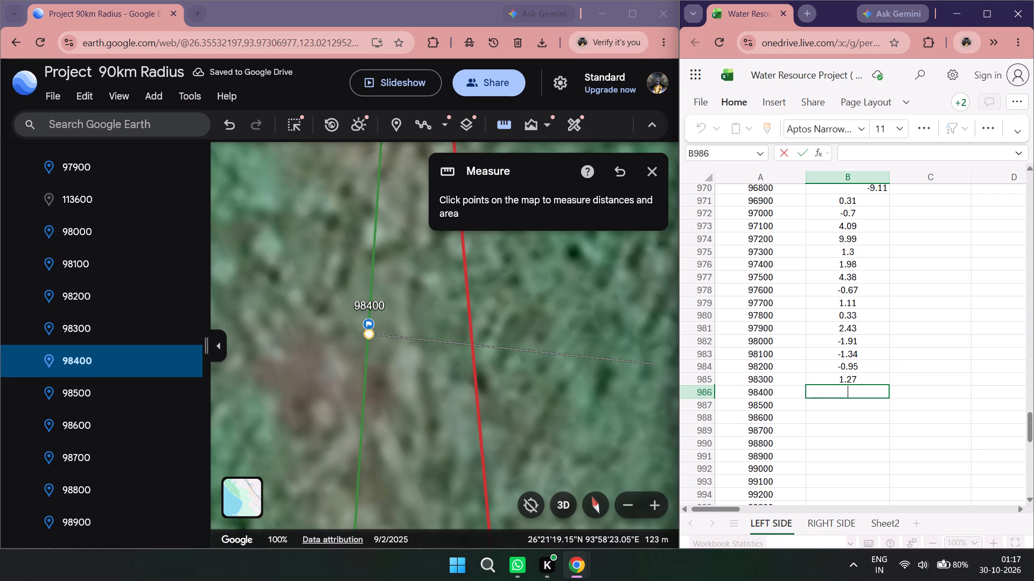
type("3.")
type("89")
Measure from the 98500 placemark to the red bank line and enter 4.34 as the LEFT SIDE value for chainage 98500.
double_click(111, 389)
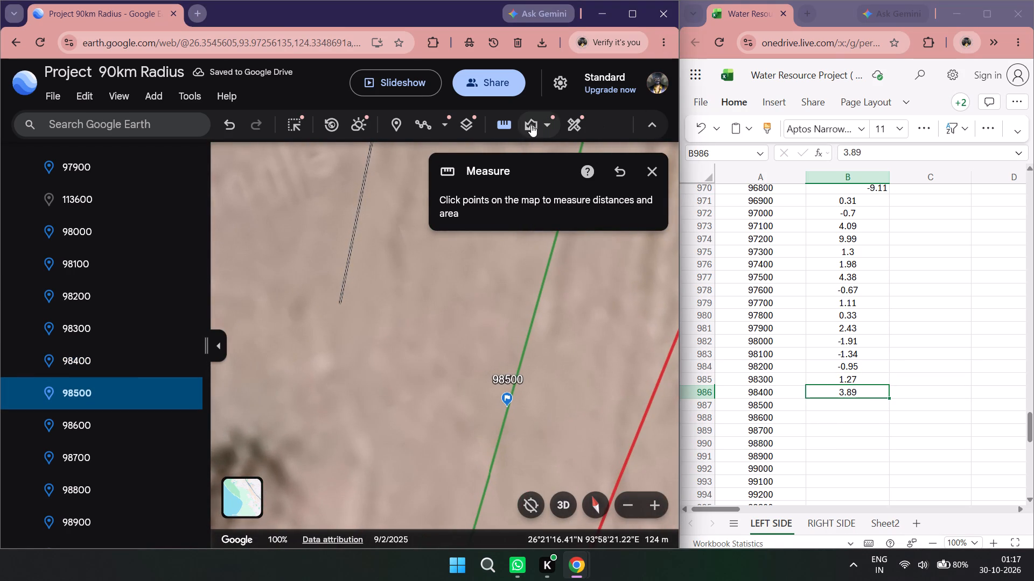
left_click(502, 123)
left_click_drag(527, 463, 452, 403)
left_click_drag(404, 384, 402, 383)
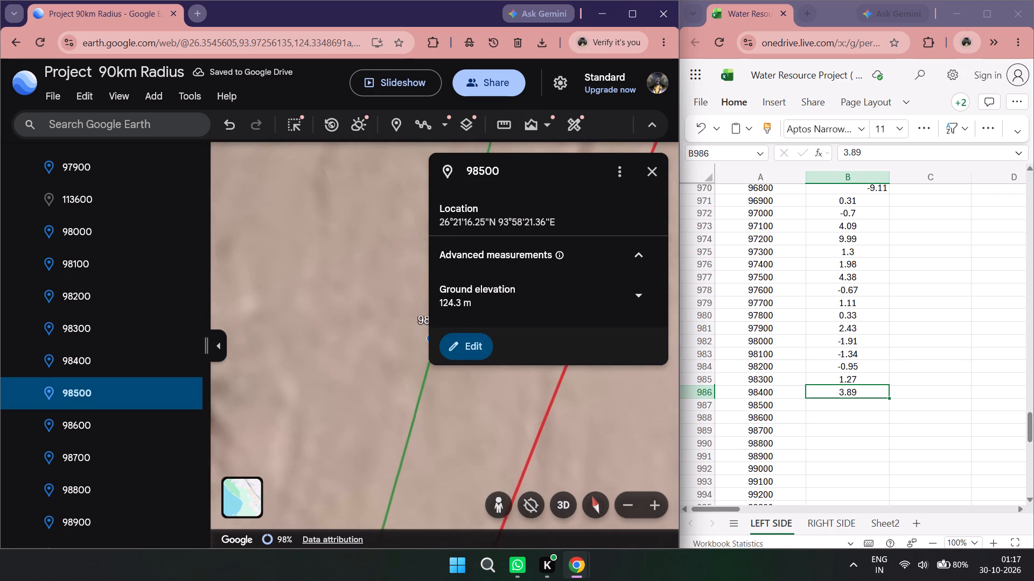
left_click_drag(402, 383, 352, 426)
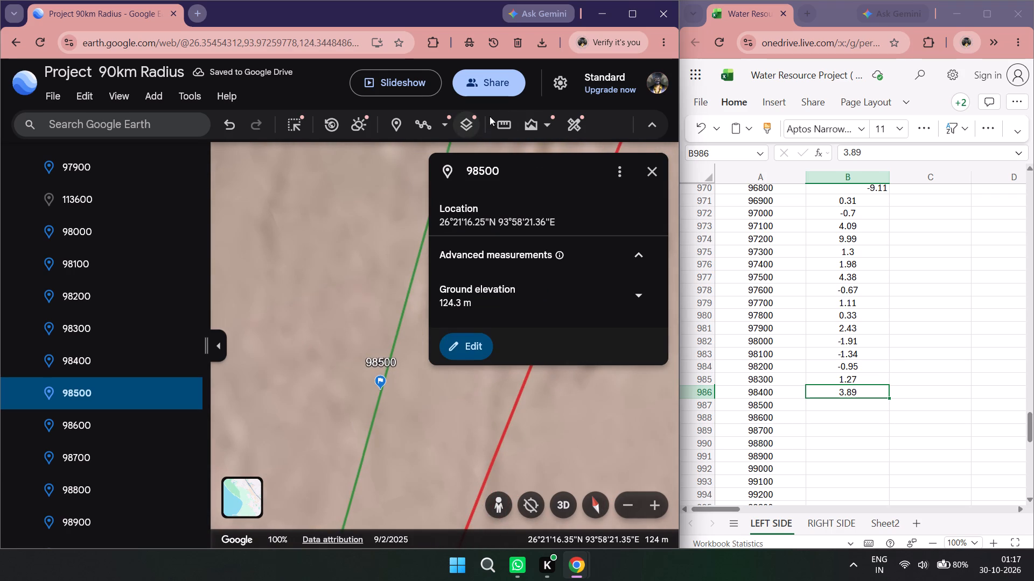
left_click(495, 116)
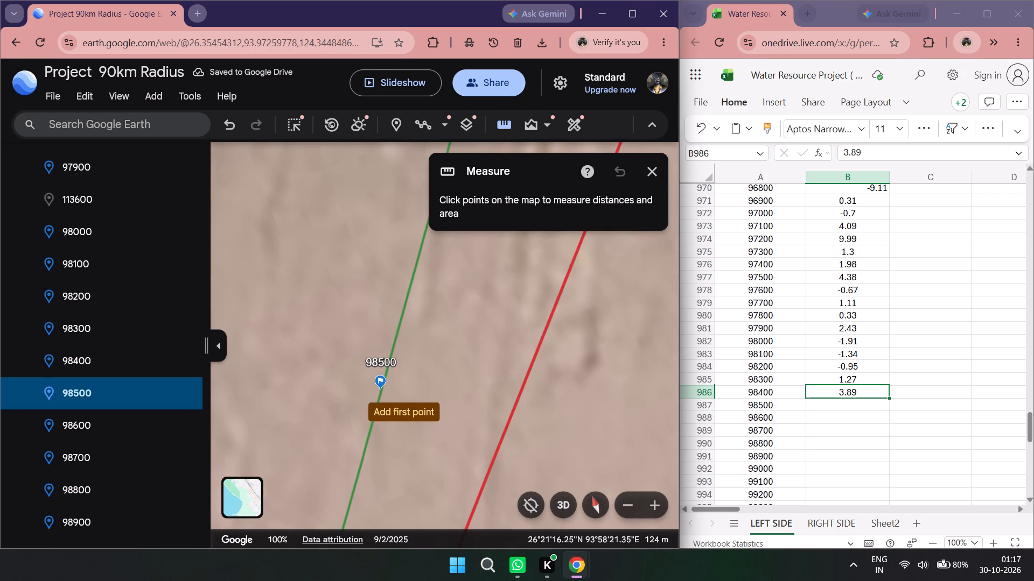
left_click(380, 391)
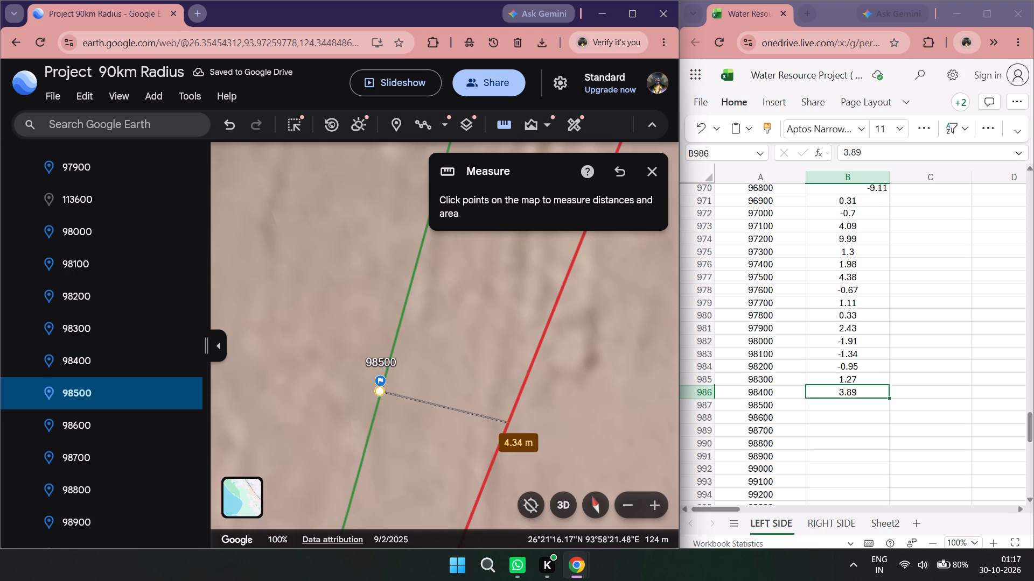
double_click(826, 408)
type("4.34")
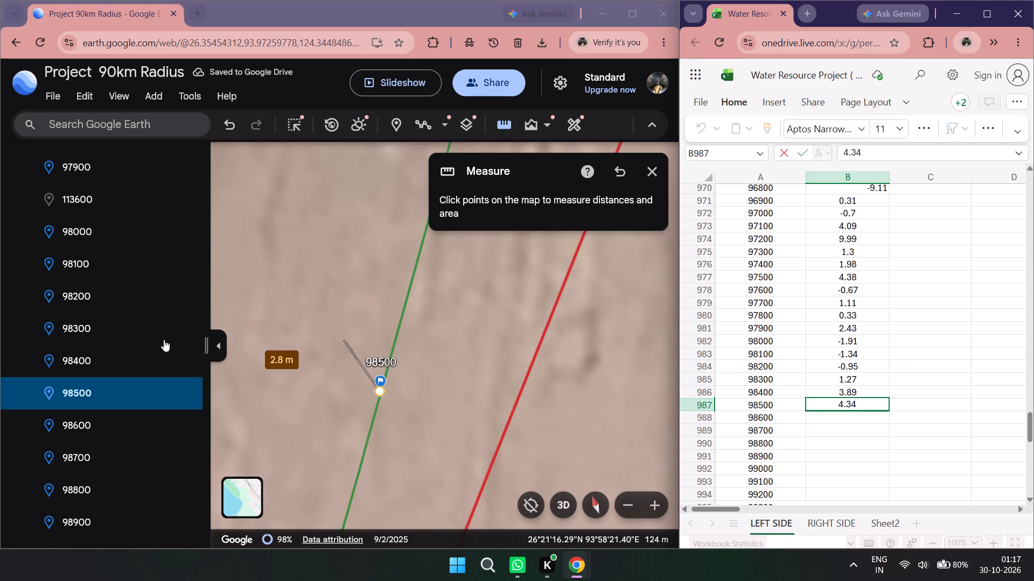
Measure from the 98600 placemark to the red bank line and enter -5.52 as the LEFT SIDE value for chainage 98600.
double_click(87, 430)
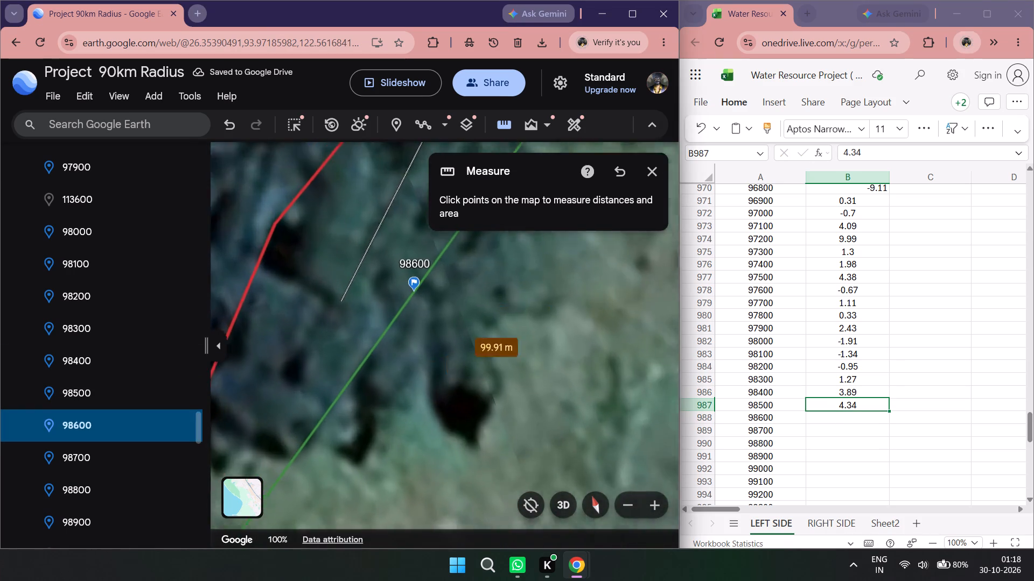
double_click(500, 127)
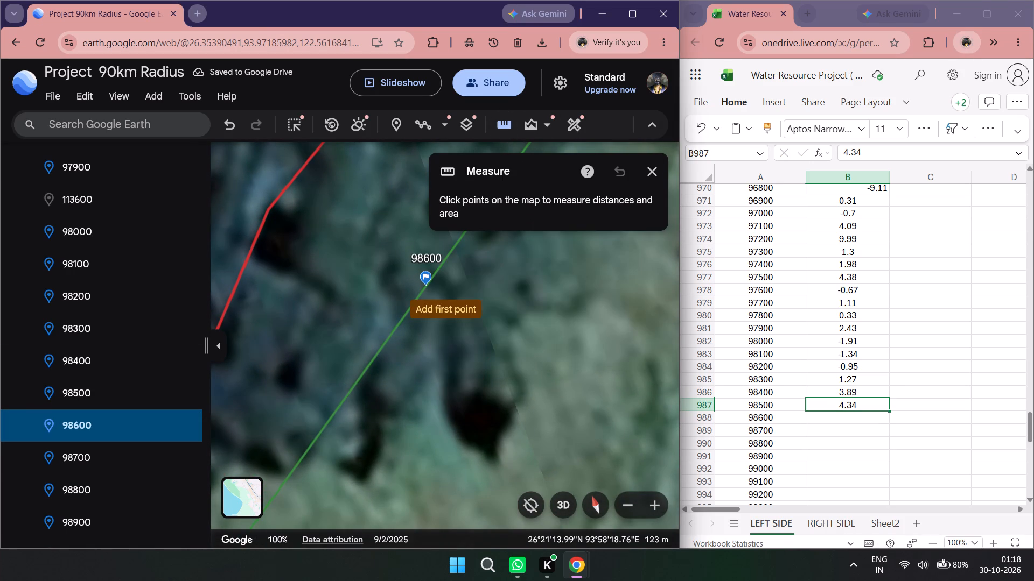
left_click(425, 288)
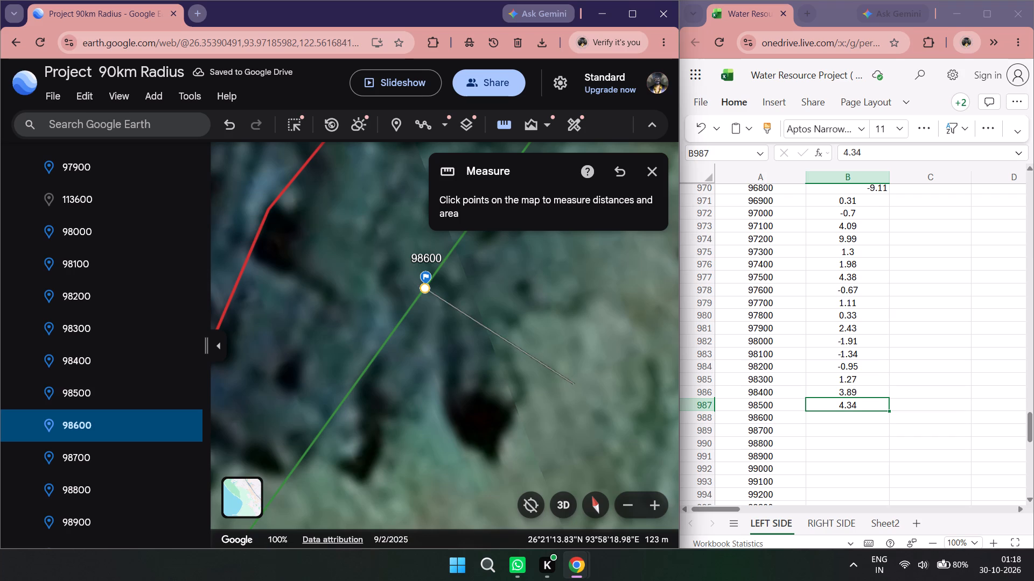
double_click(849, 416)
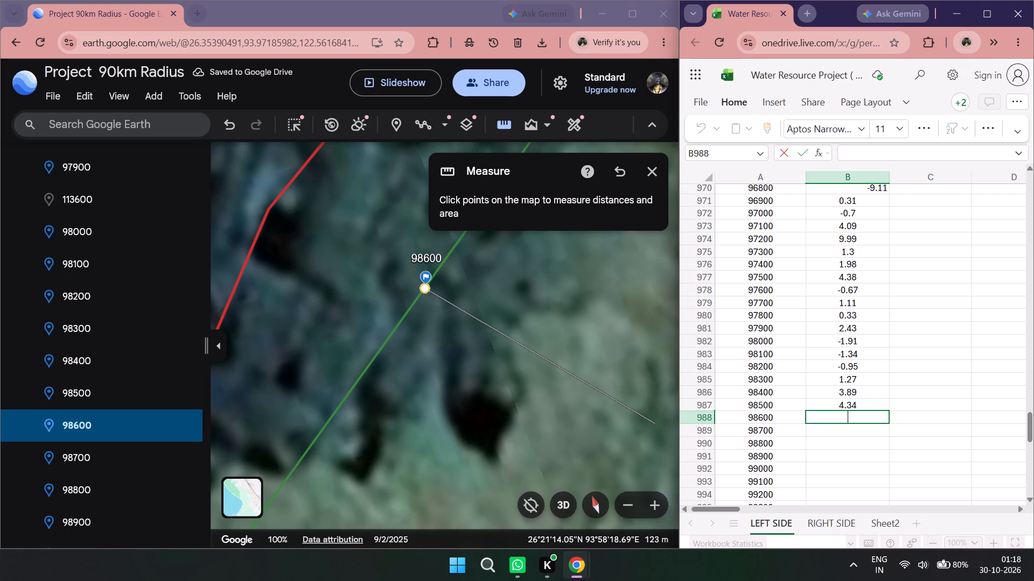
key("minus")
type("5.52")
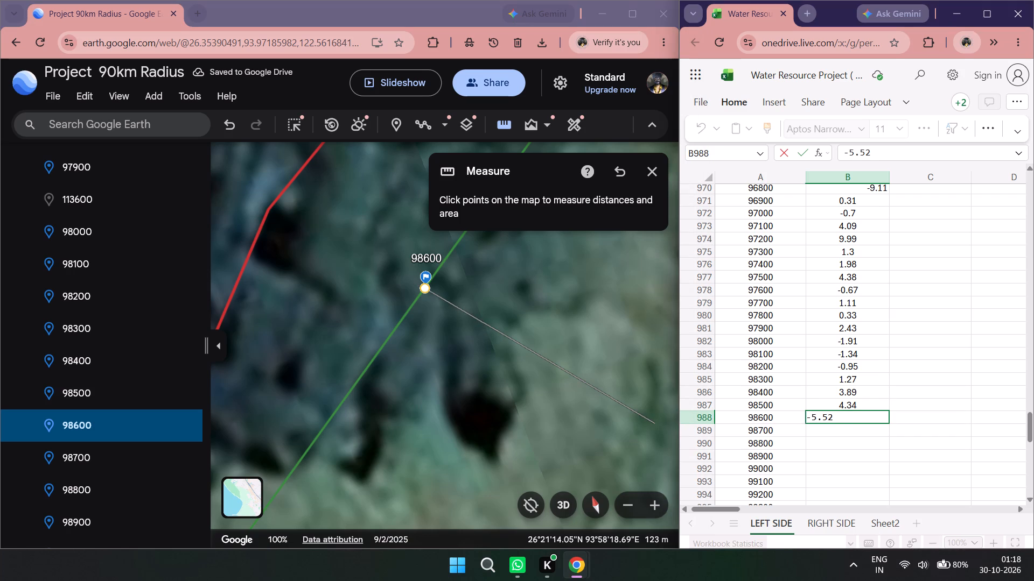
Measure from the 98700 placemark to the red bank line and enter 5.38 as the LEFT SIDE value for chainage 98700.
double_click(90, 456)
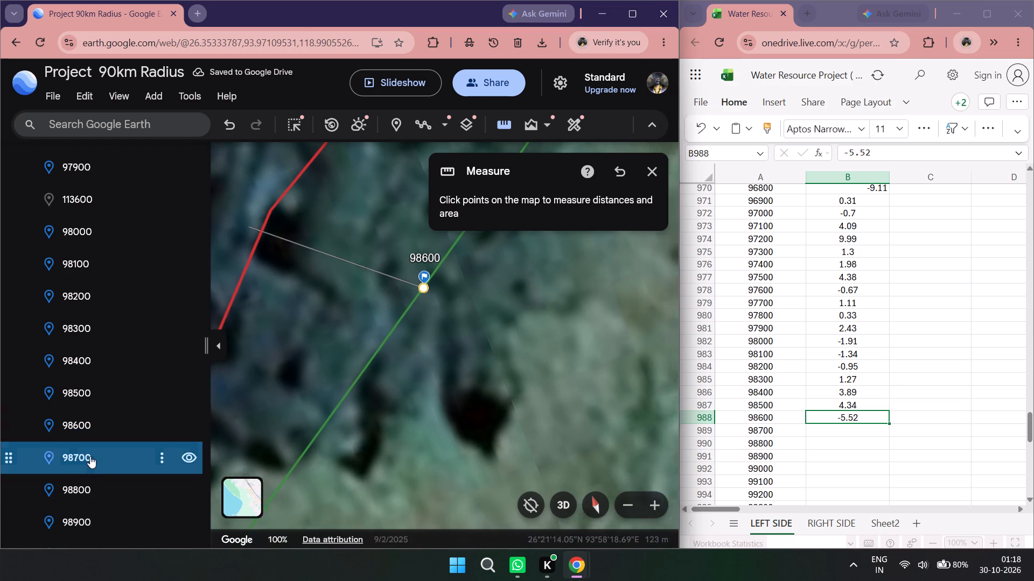
left_click(499, 124)
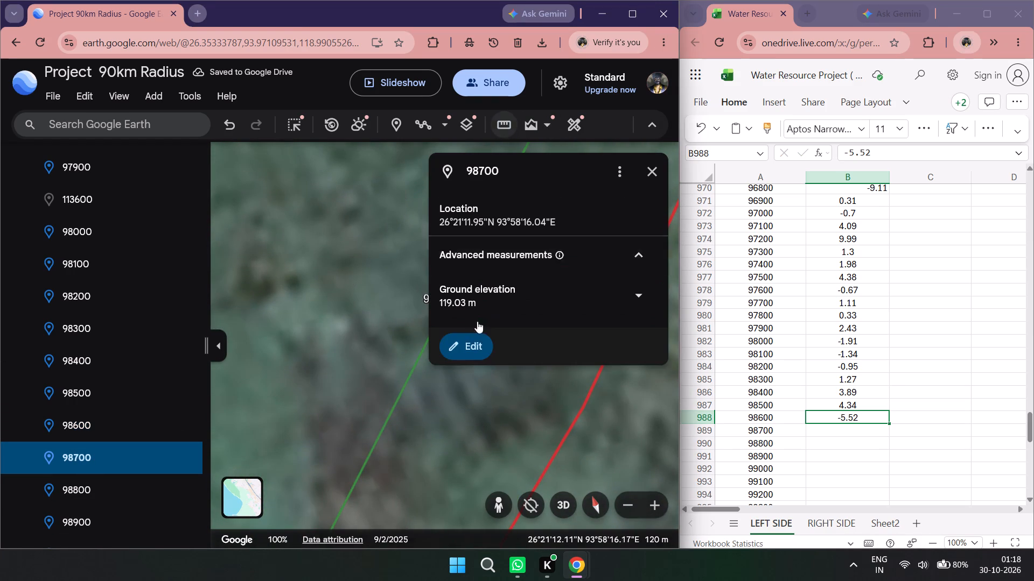
left_click_drag(406, 365, 329, 428)
left_click(499, 123)
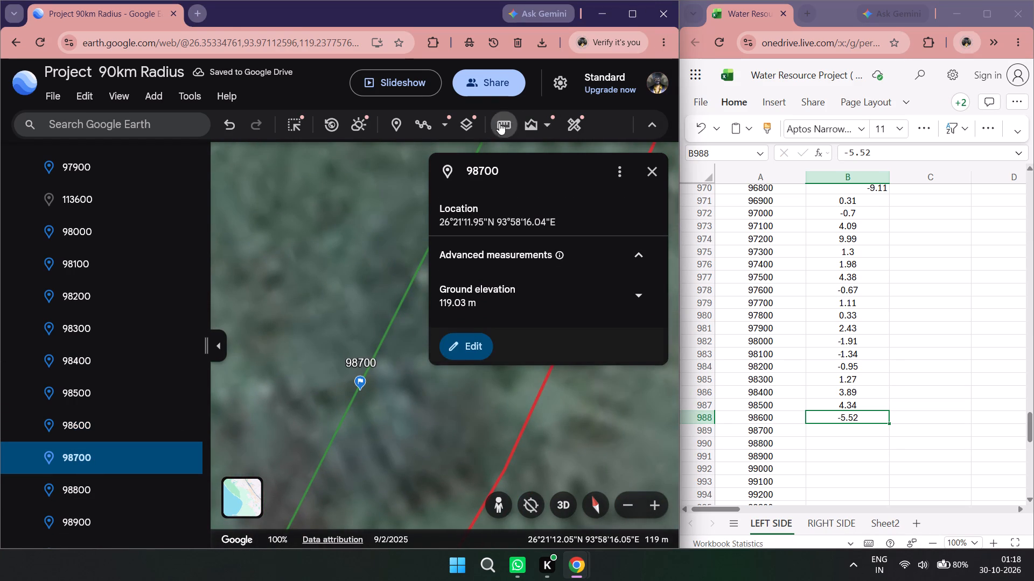
left_click(360, 391)
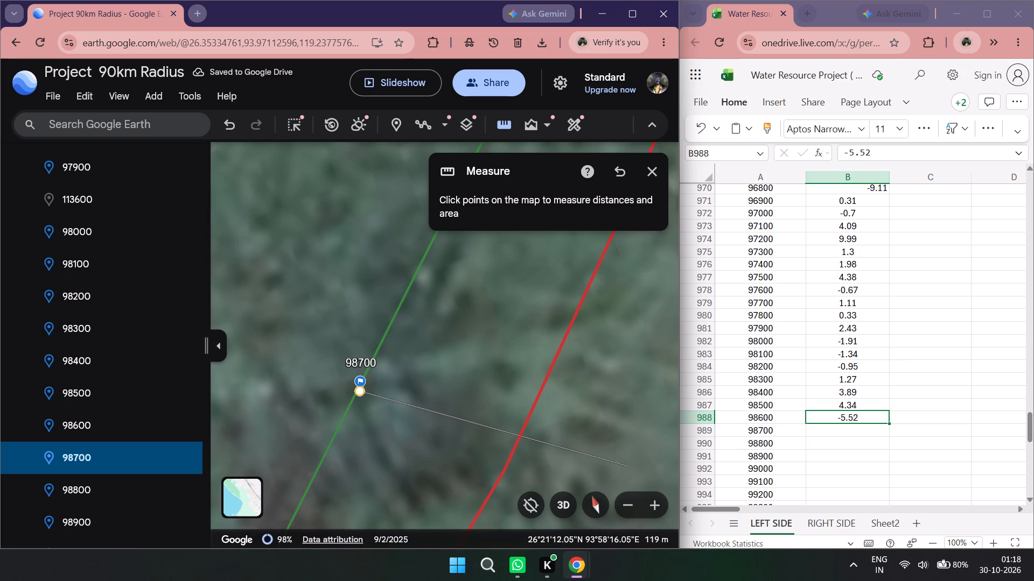
double_click(857, 427)
key("5")
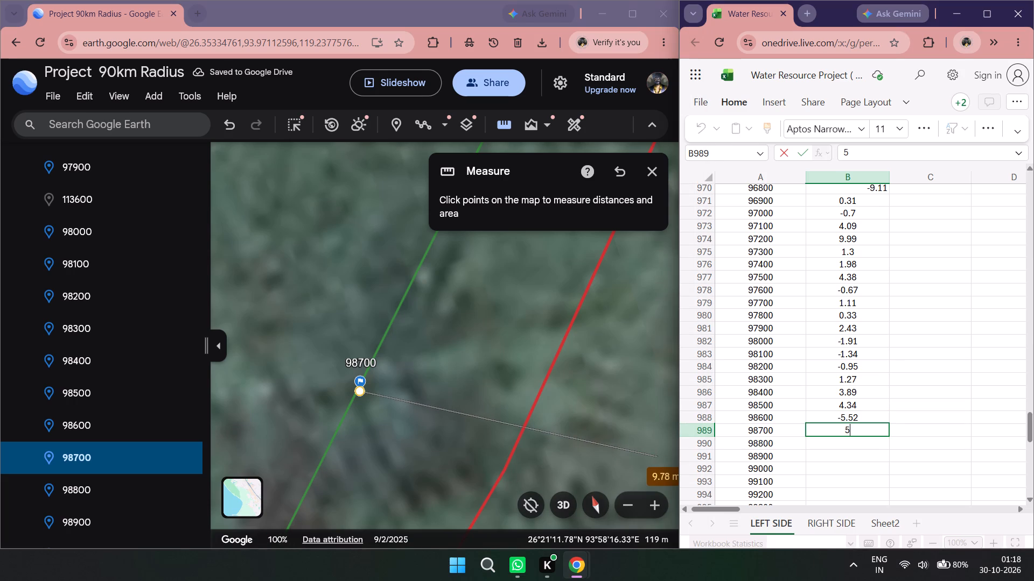
key("period")
key("3")
key("8")
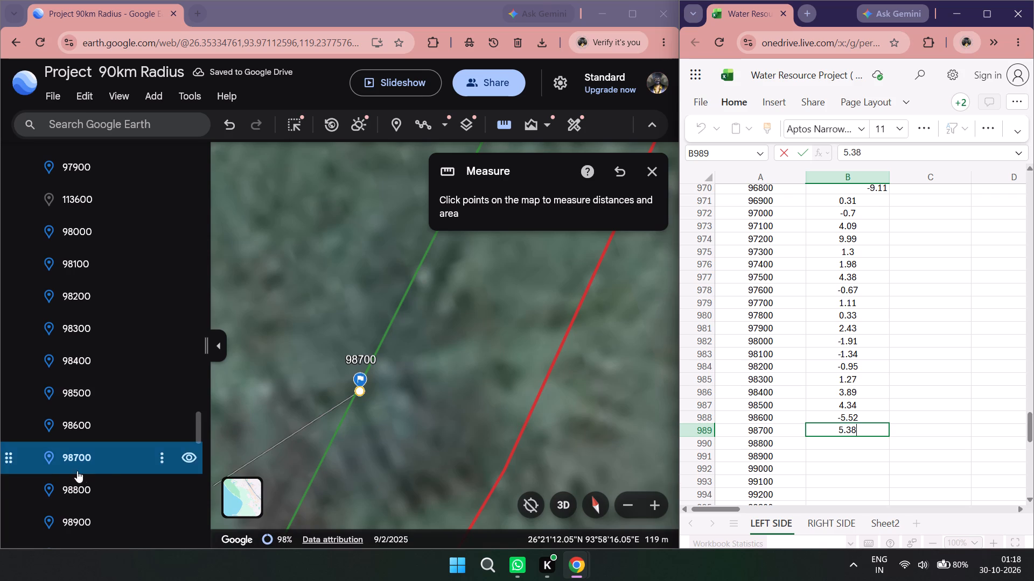
Measure from the 98800 placemark to the red bank line and enter -0.61 as the LEFT SIDE value for chainage 98800.
double_click(71, 489)
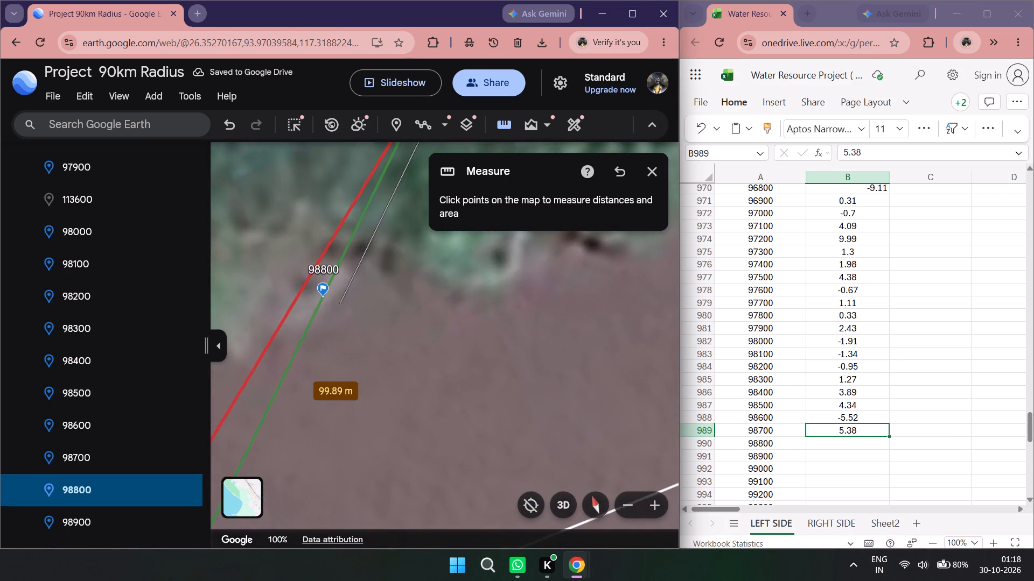
left_click(492, 123)
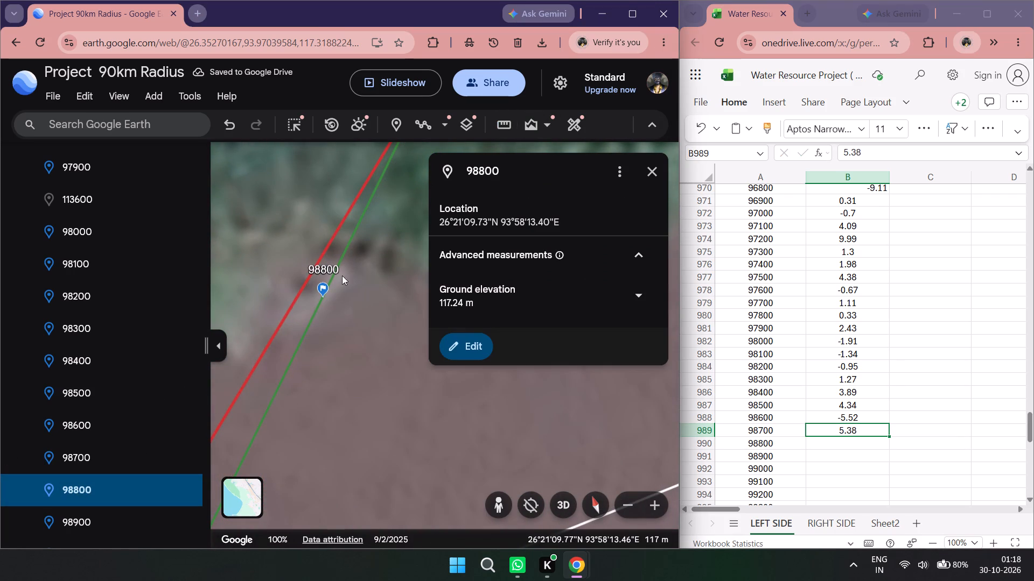
left_click(499, 120)
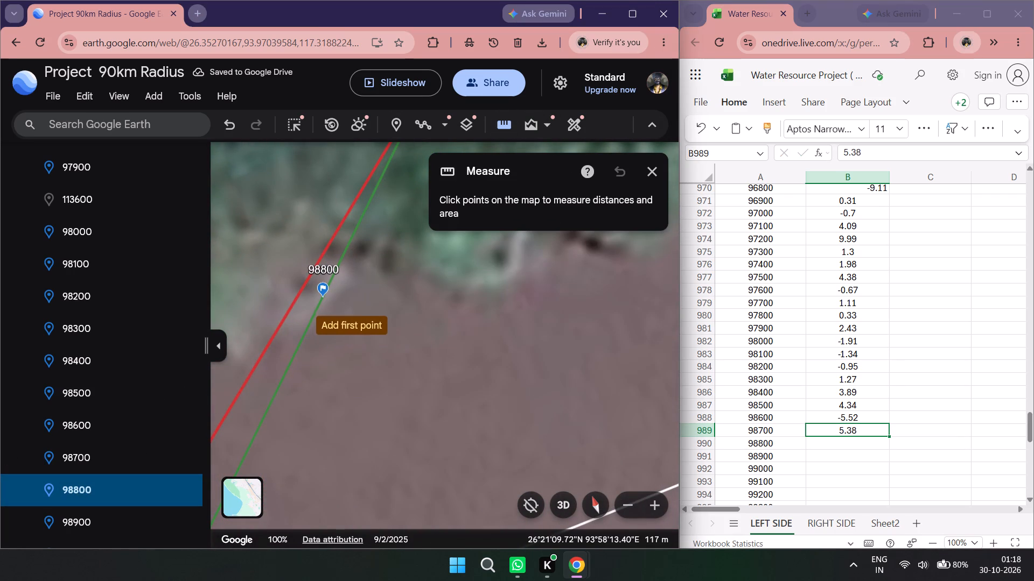
left_click(322, 299)
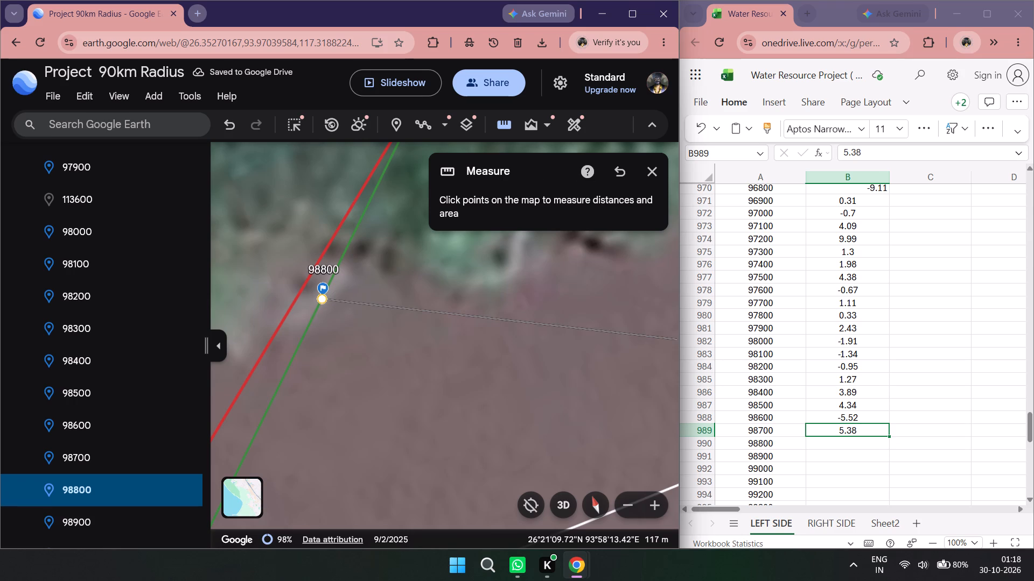
double_click(843, 439)
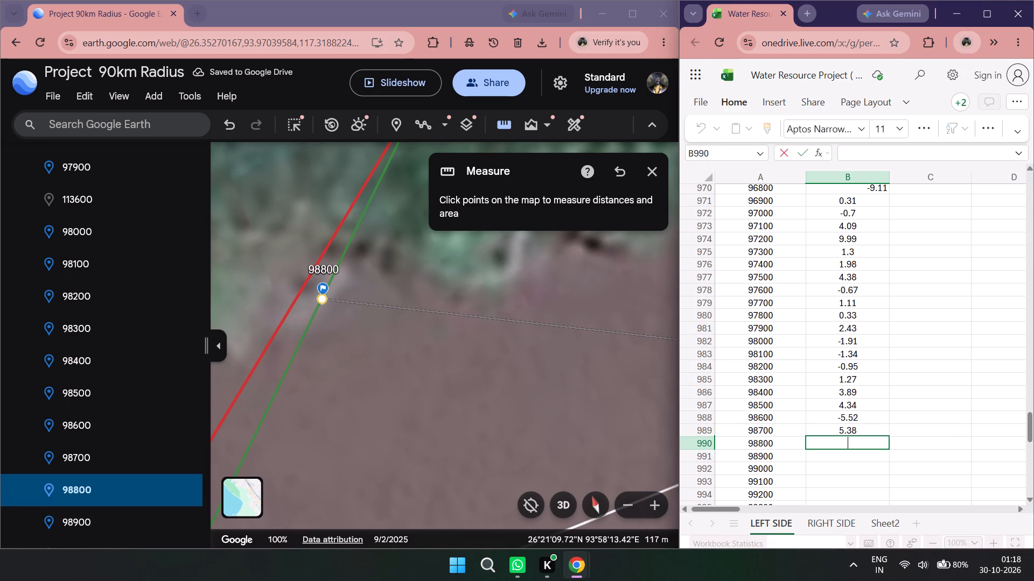
key("equal")
key("BackSpace")
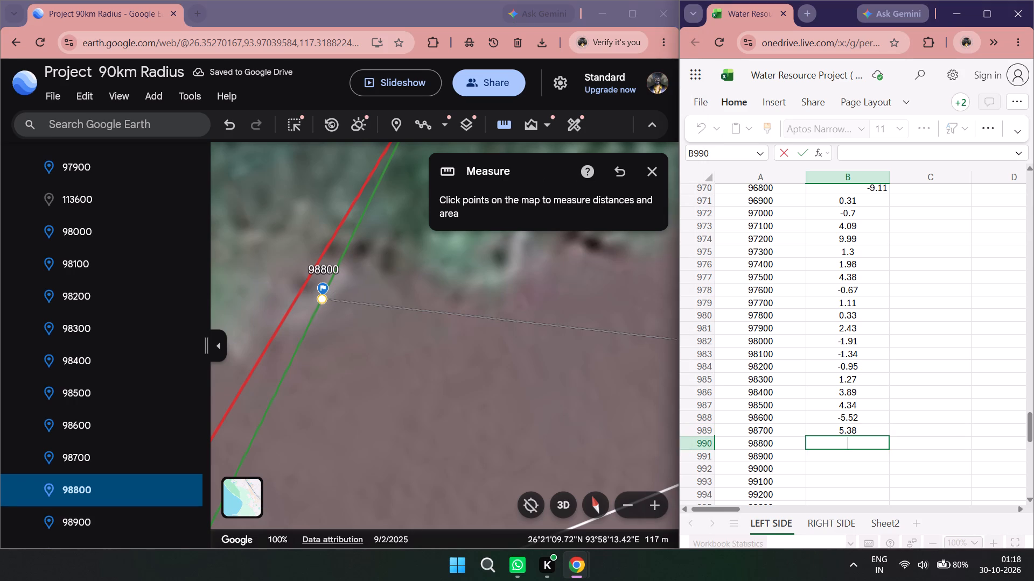
type("-0.6")
key("1")
Measure from the 98900 placemark to the red bank line and enter -1.36 as the LEFT SIDE value for chainage 98900.
double_click(130, 525)
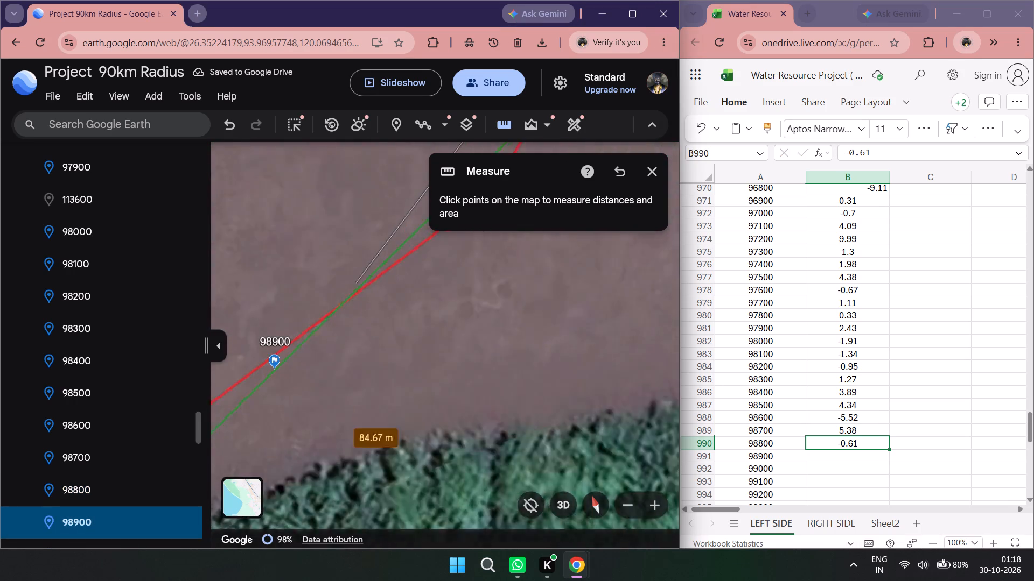
double_click(503, 125)
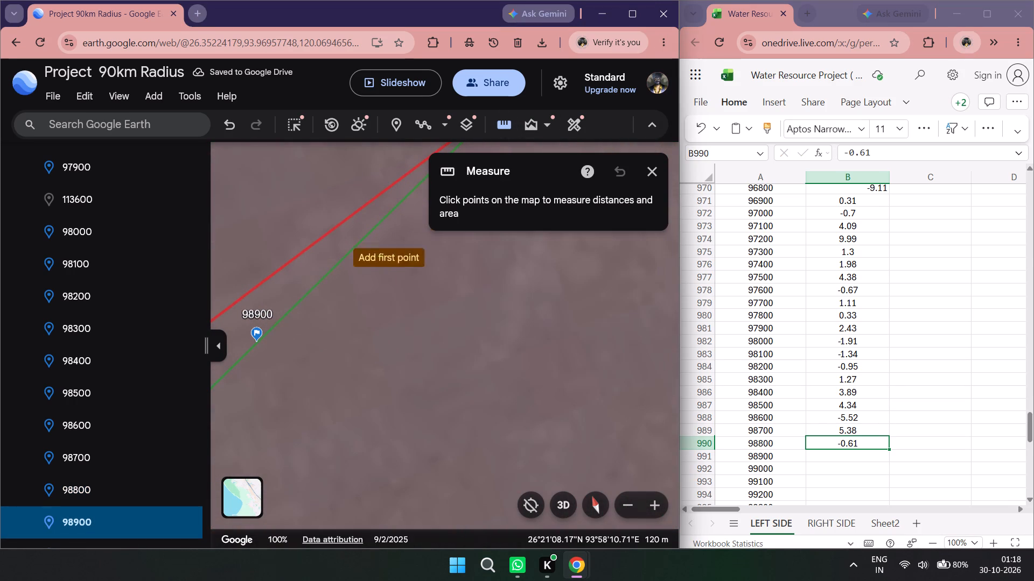
left_click_drag(320, 310, 418, 327)
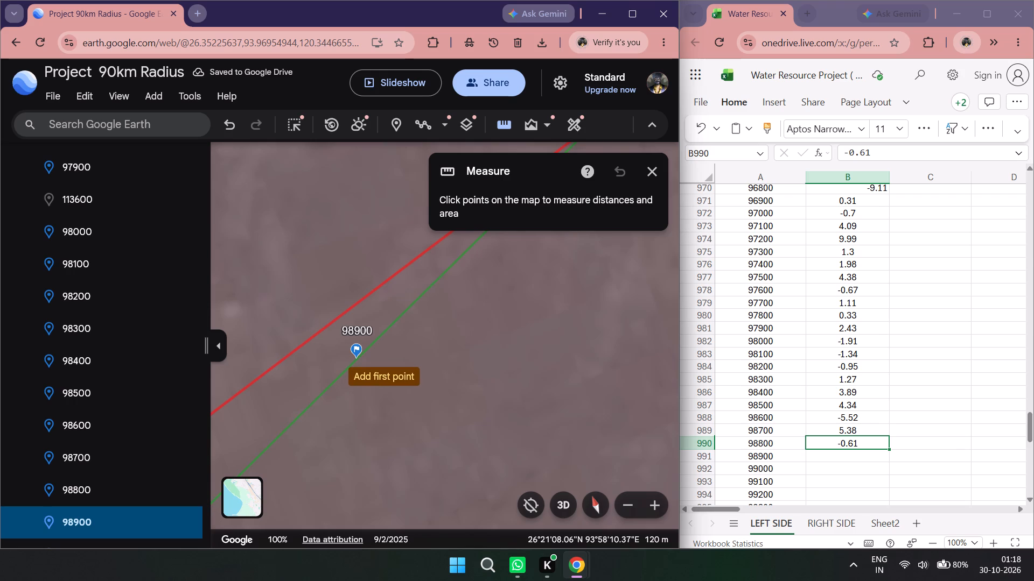
left_click(357, 356)
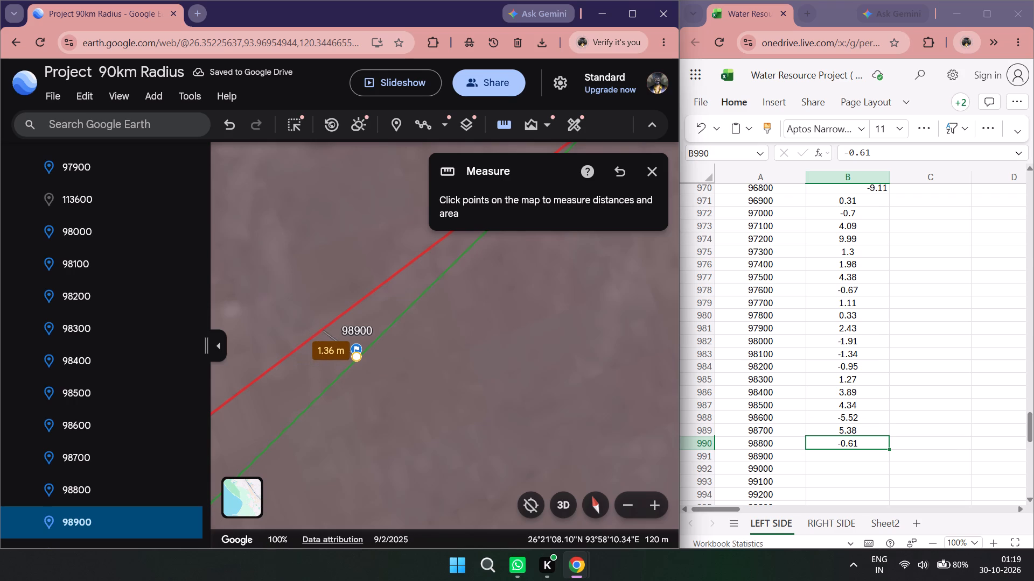
double_click(847, 456)
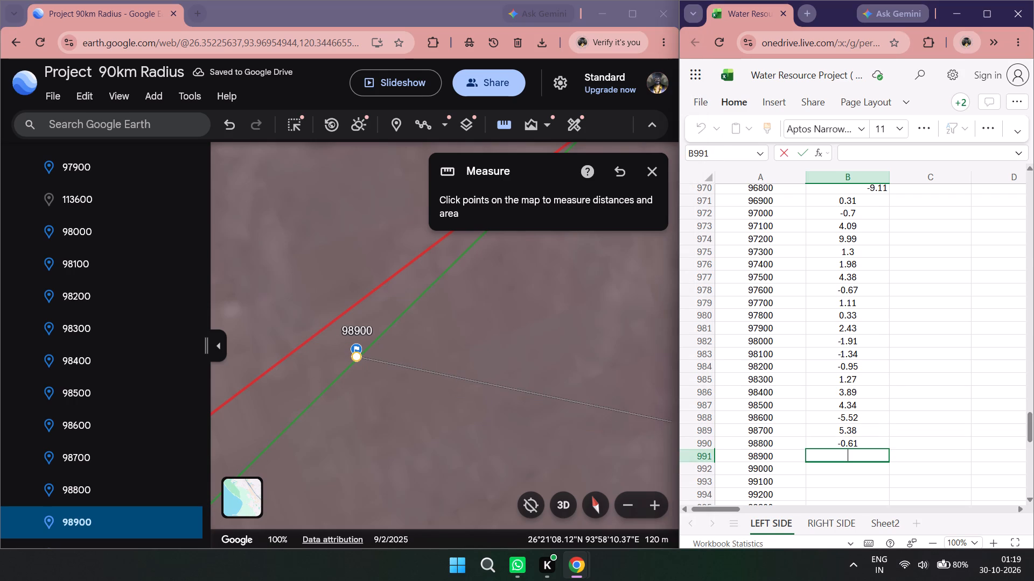
type("-1")
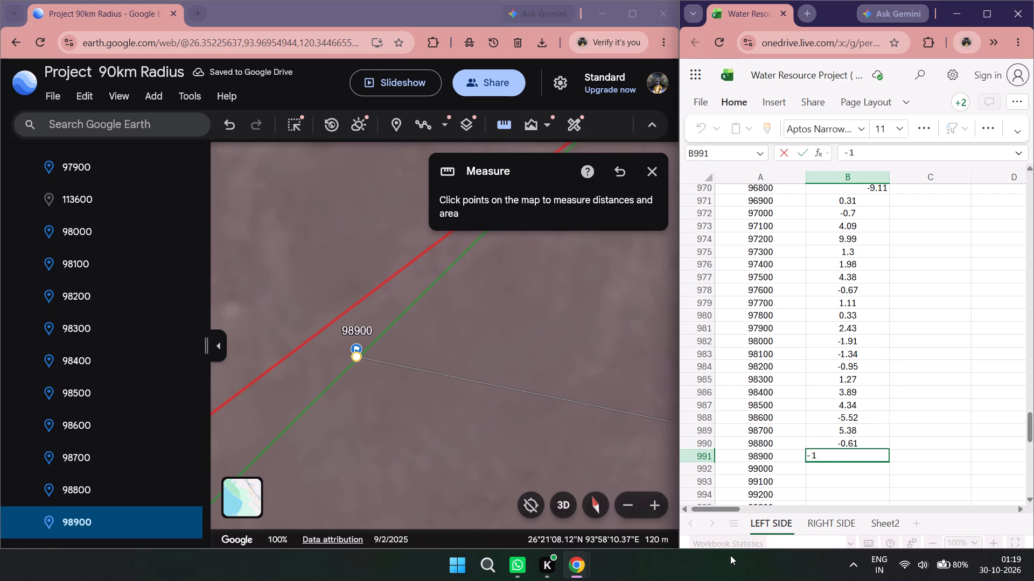
key("period")
type("36")
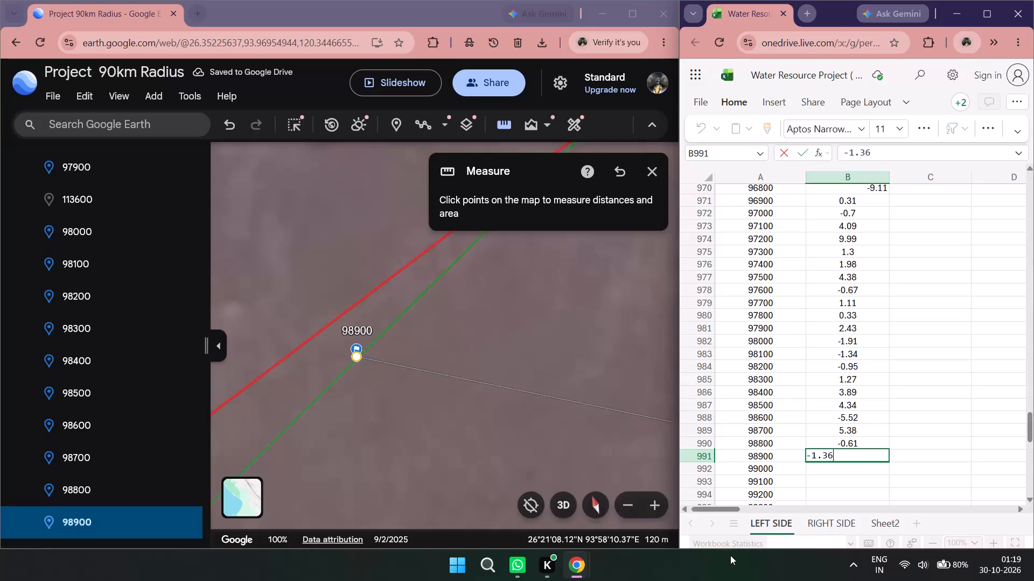
Measure from the 99000 placemark to the red bank line and enter -1.14 as the LEFT SIDE value for chainage 99000.
scroll(71, 420, "down", 4)
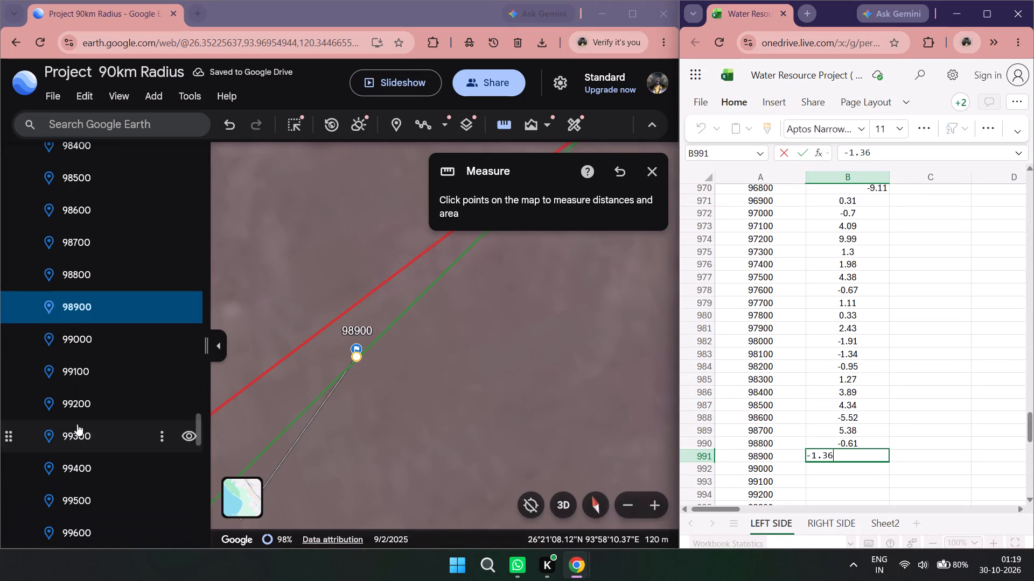
scroll(77, 424, "down", 4)
scroll(53, 412, "up", 2)
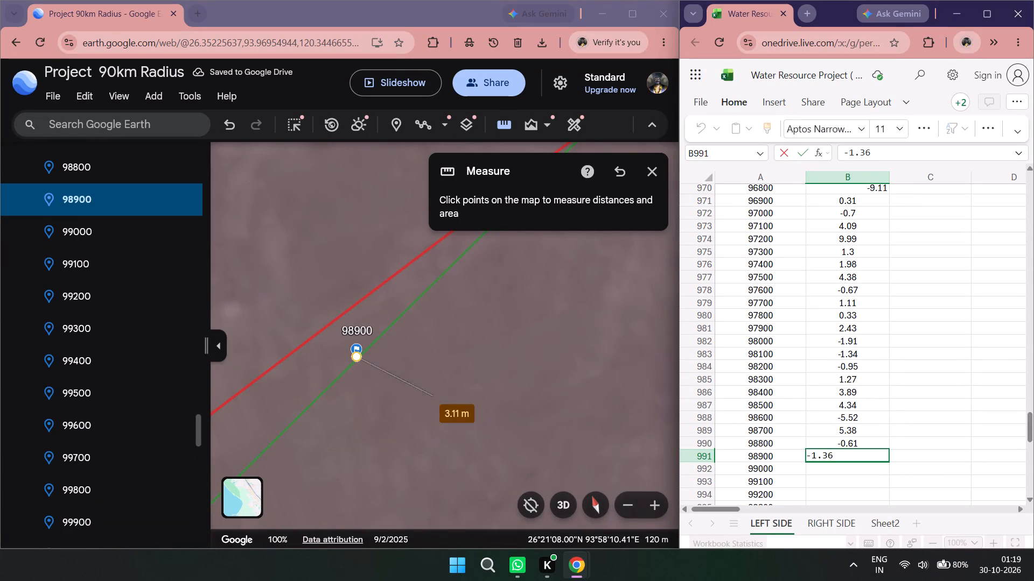
left_click(501, 129)
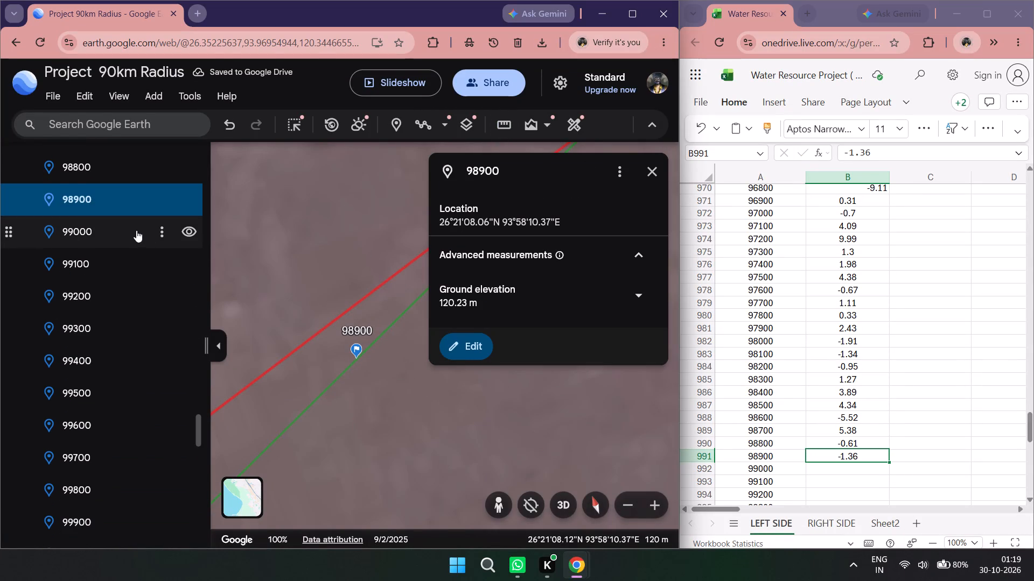
double_click(136, 230)
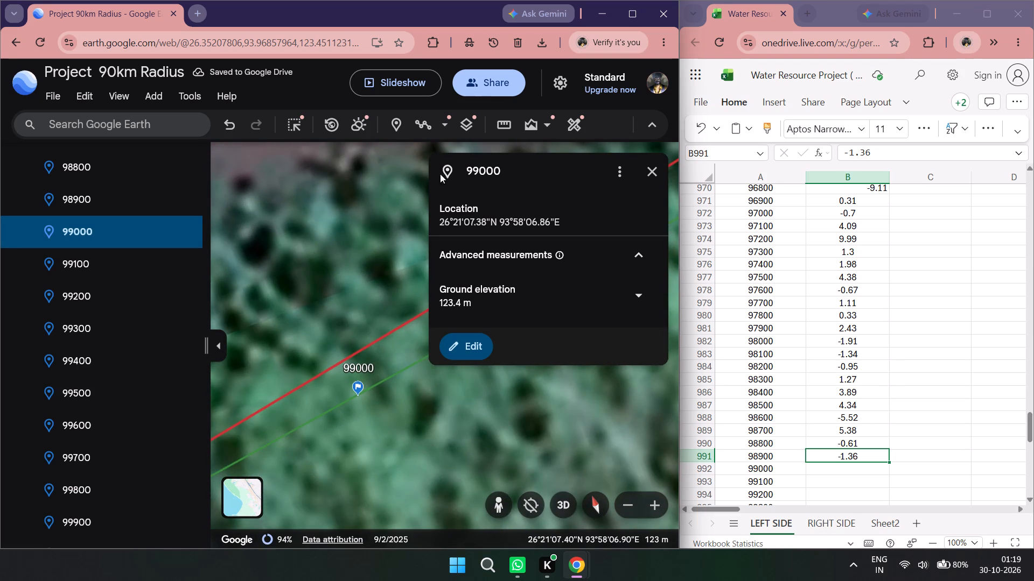
left_click(509, 127)
left_click(358, 395)
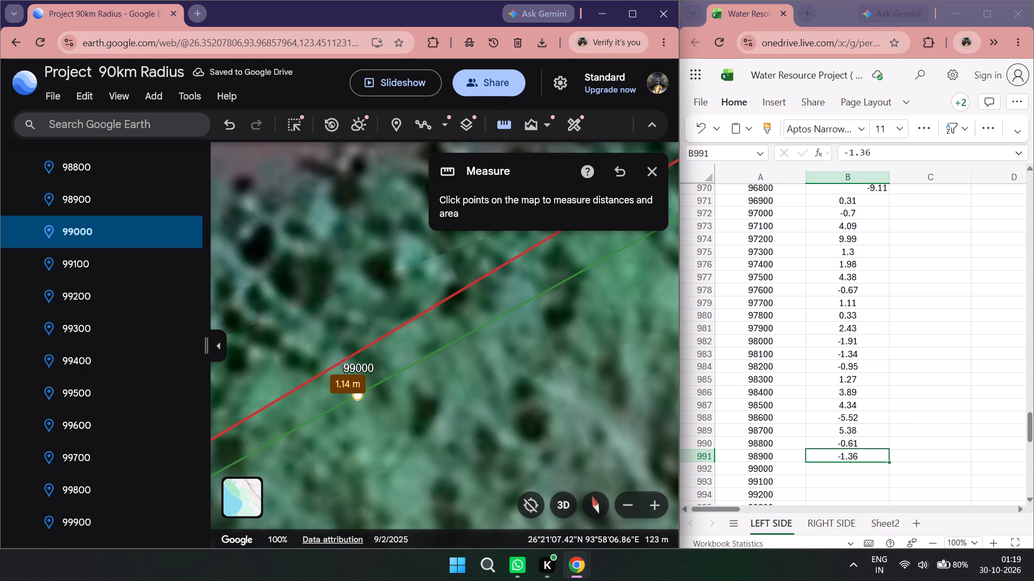
double_click(857, 471)
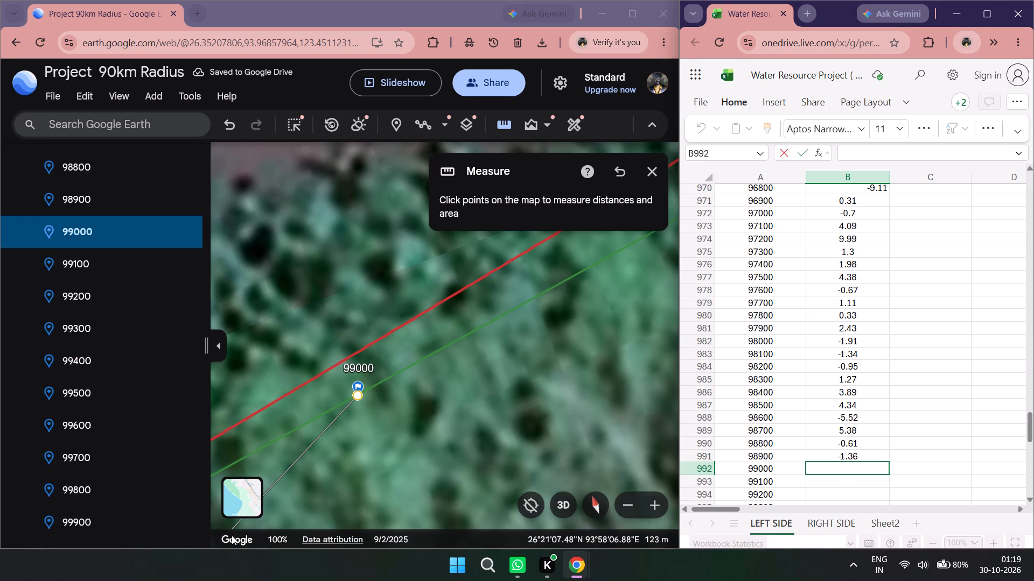
type("-1.14")
Measure from the 99100 placemark to the red bank line and enter -0.33 as the LEFT SIDE value for chainage 99100.
left_click(512, 129)
scroll(357, 410, "down", 9)
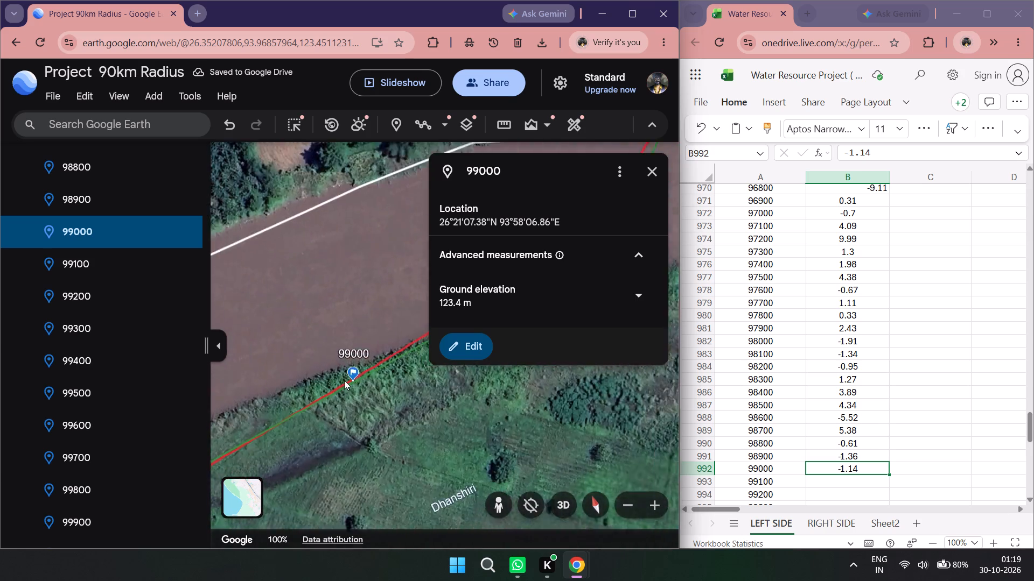
scroll(344, 380, "down", 6)
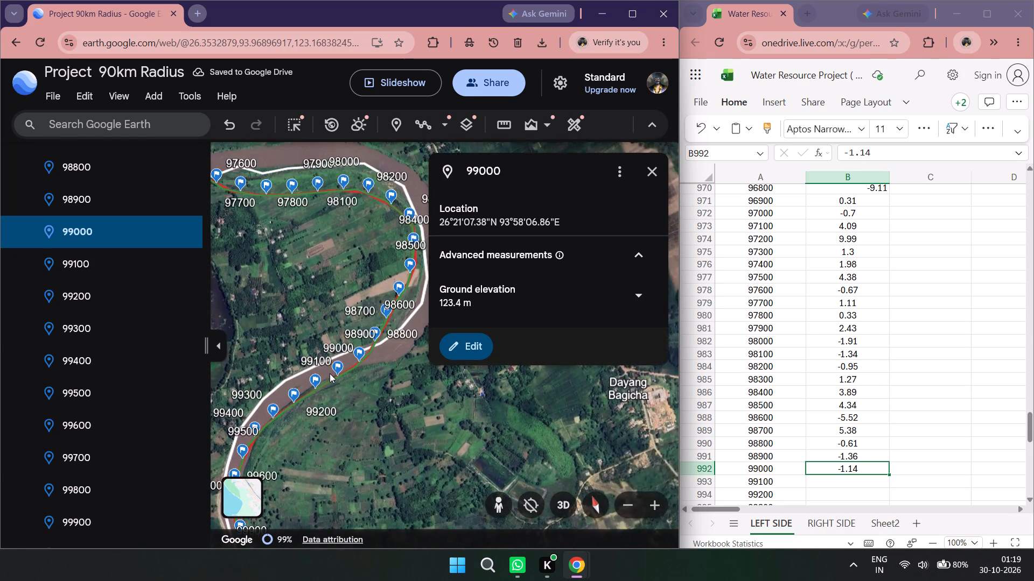
scroll(332, 375, "down", 3)
scroll(334, 377, "up", 10)
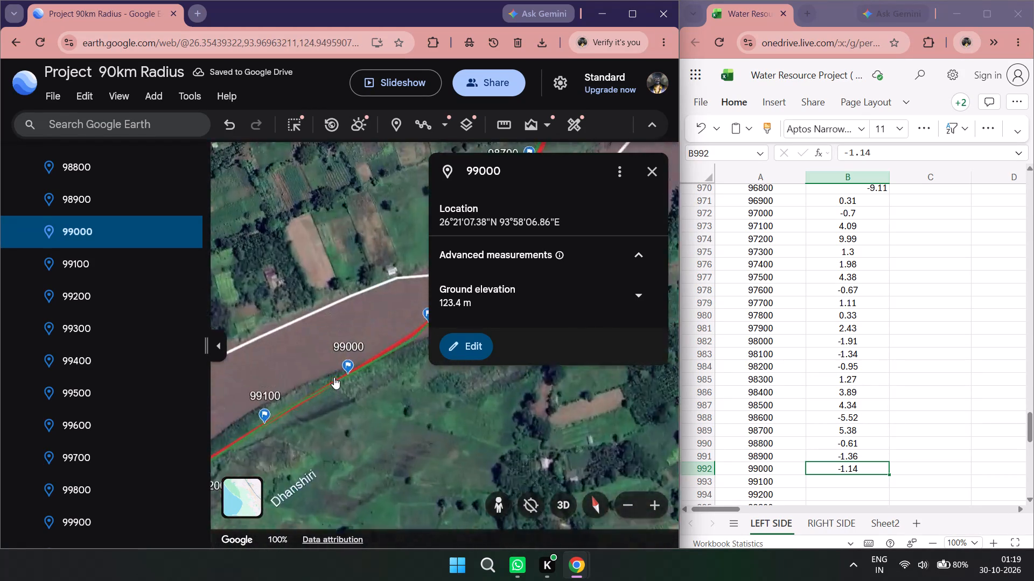
scroll(334, 377, "up", 4)
double_click(130, 267)
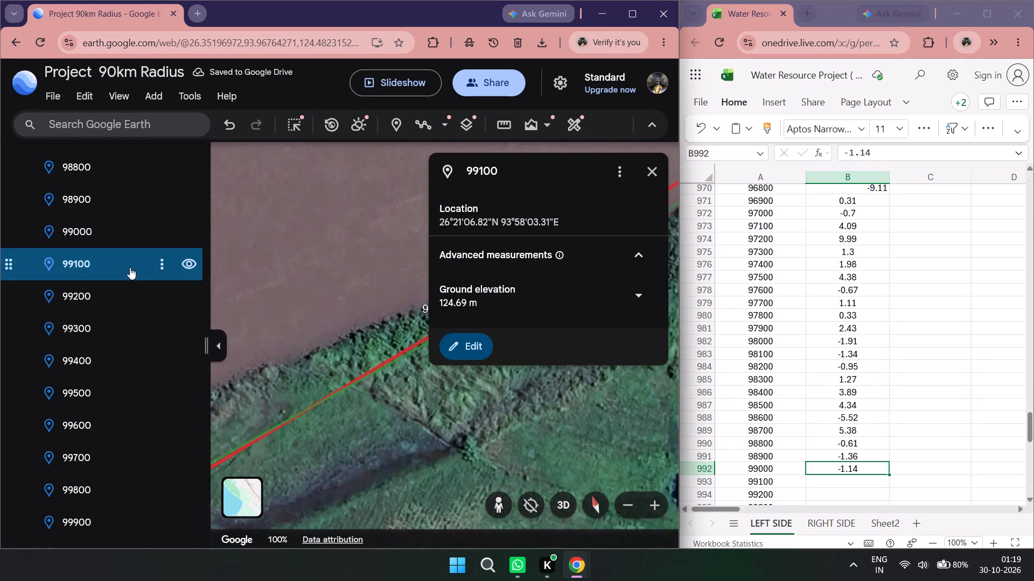
scroll(333, 457, "up", 4)
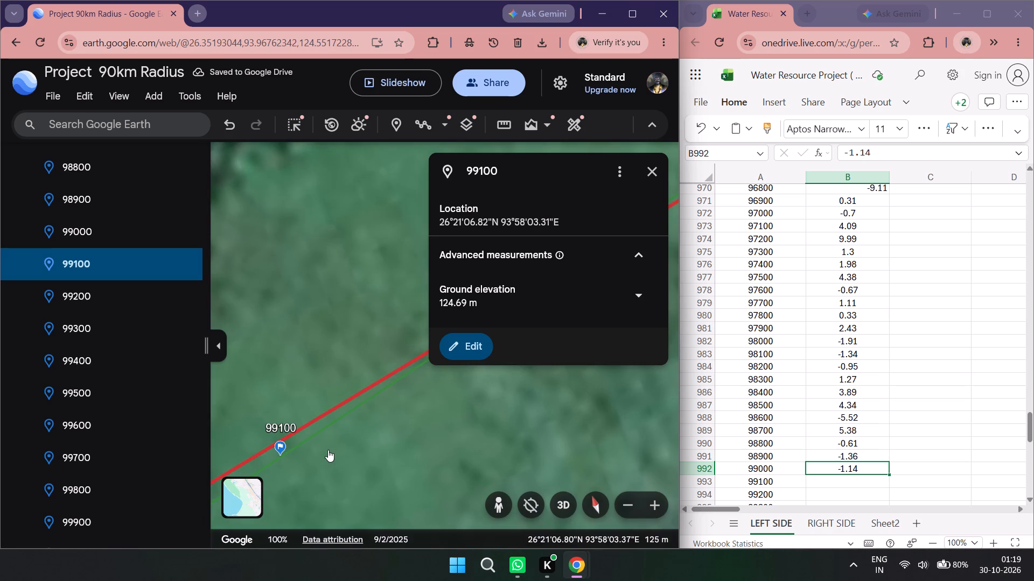
left_click_drag(323, 437, 381, 381)
left_click(503, 117)
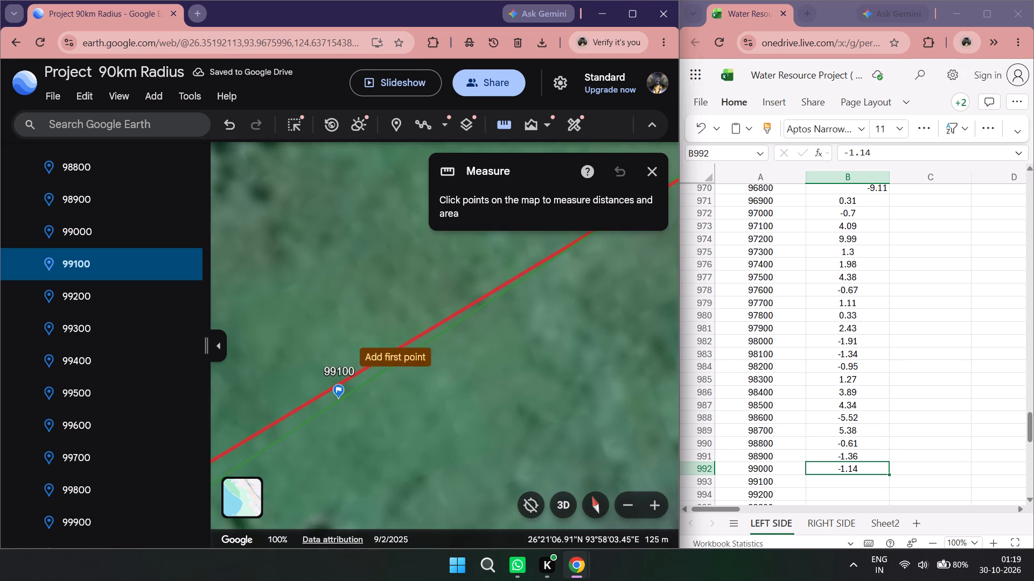
left_click(338, 399)
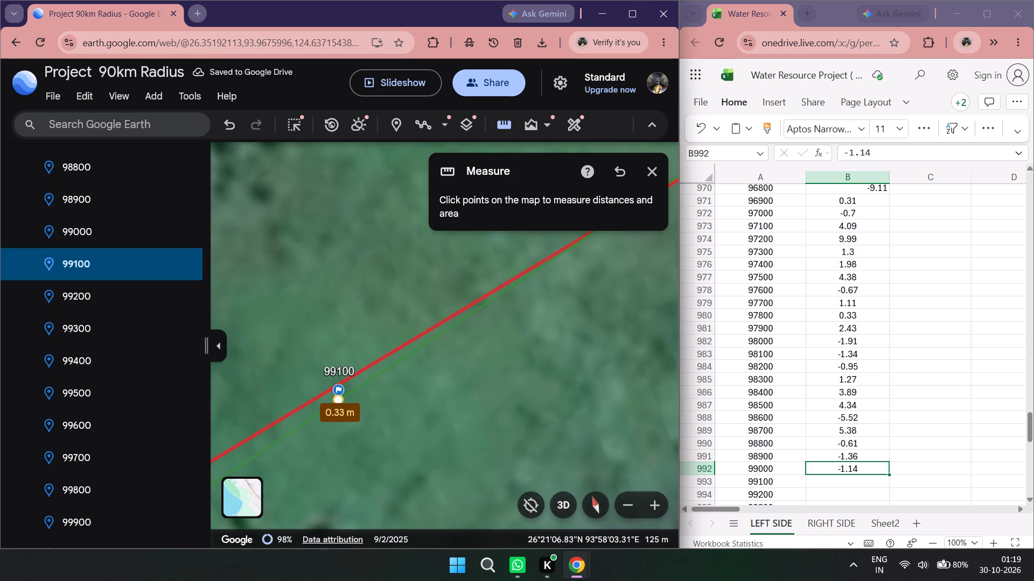
double_click(840, 486)
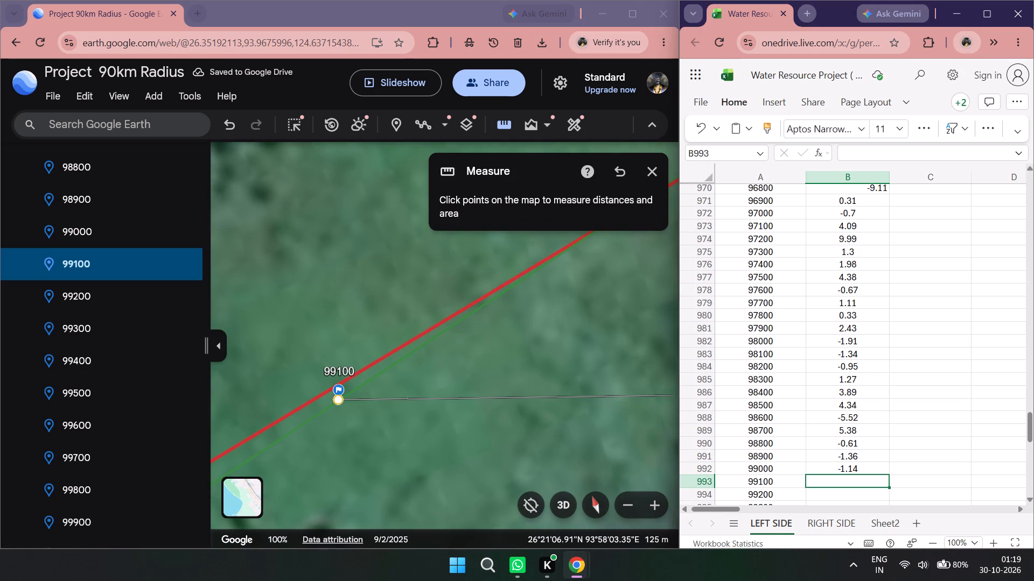
double_click(864, 483)
type("-0.33")
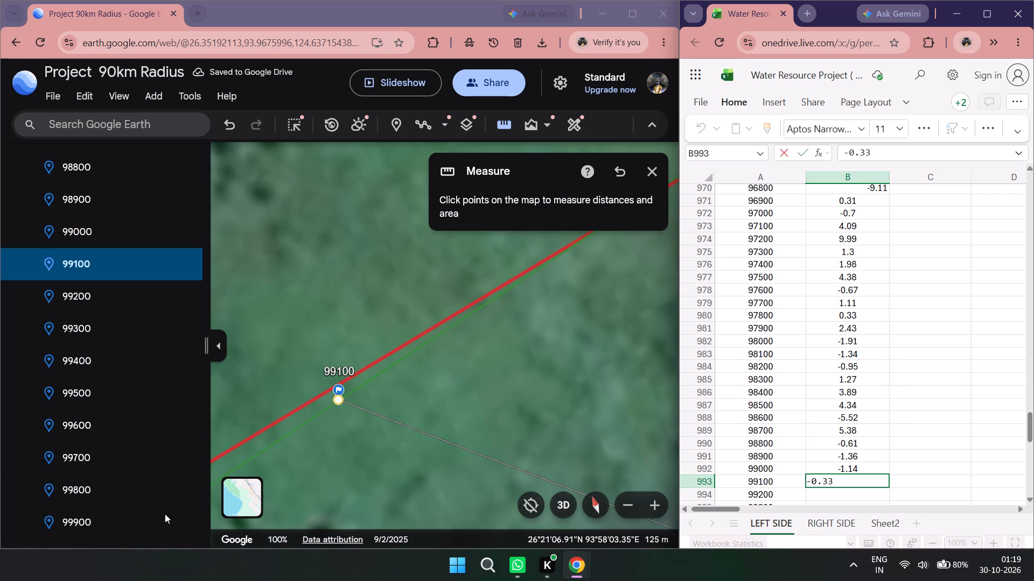
Measure from the 99200 placemark to the red bank line and enter -1.31 as the LEFT SIDE value for chainage 99200.
double_click(78, 298)
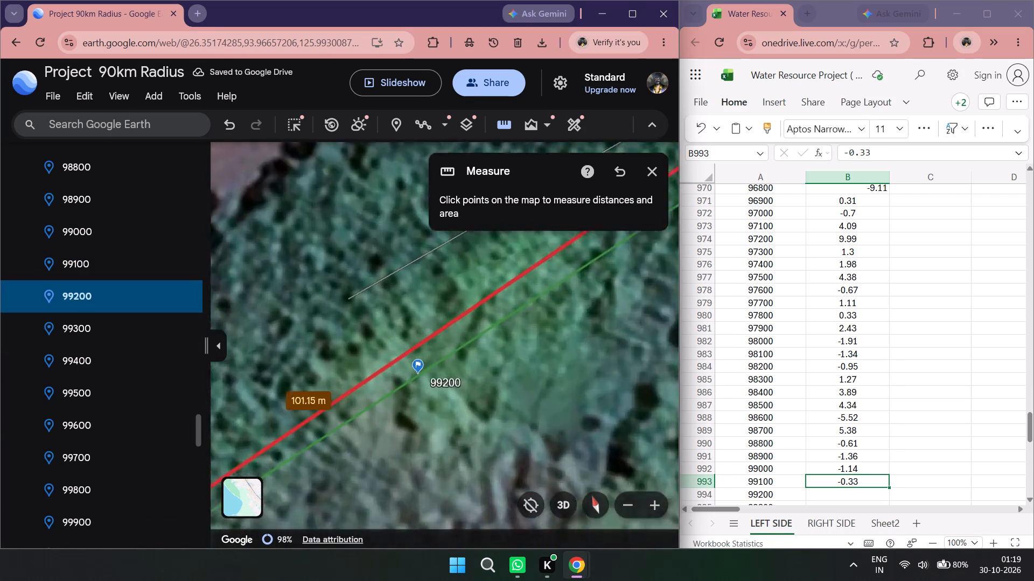
double_click(496, 124)
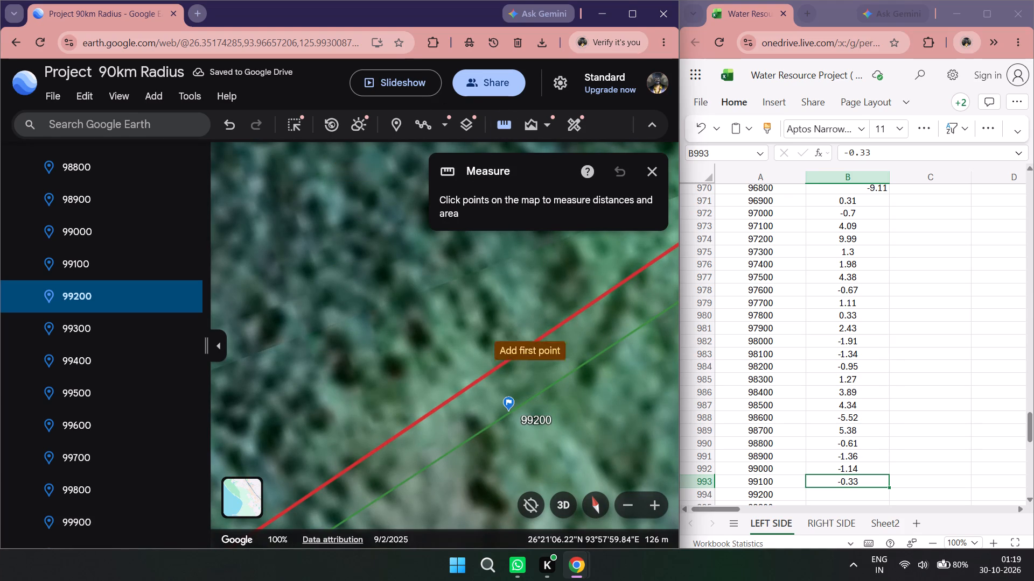
left_click(508, 411)
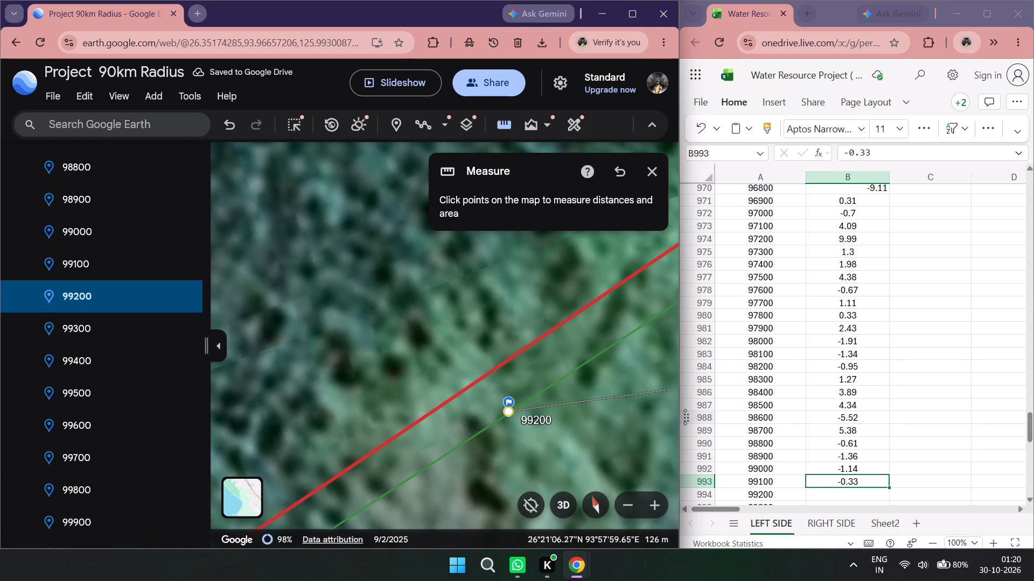
scroll(808, 420, "down", 2)
double_click(848, 363)
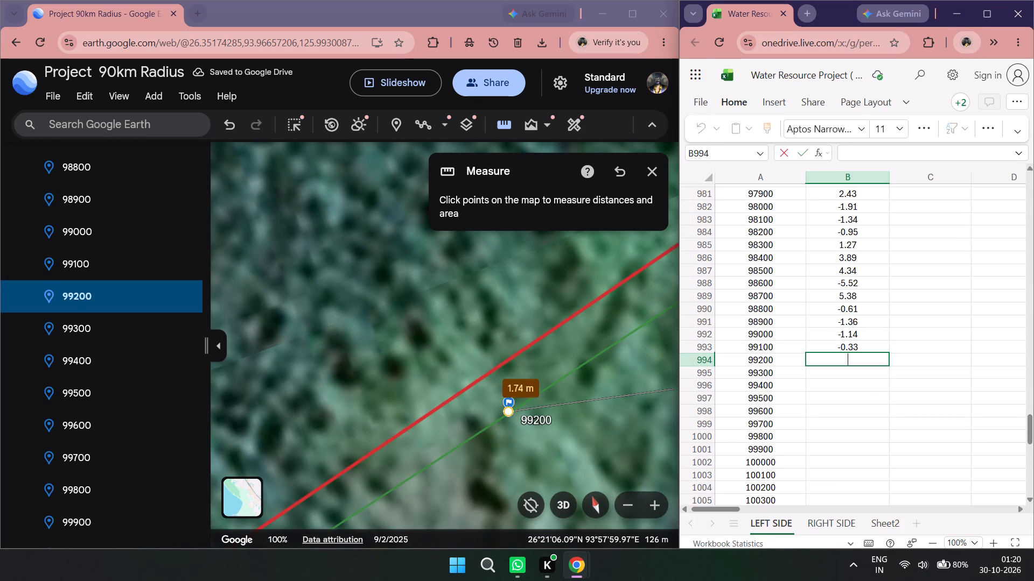
type("-1.31")
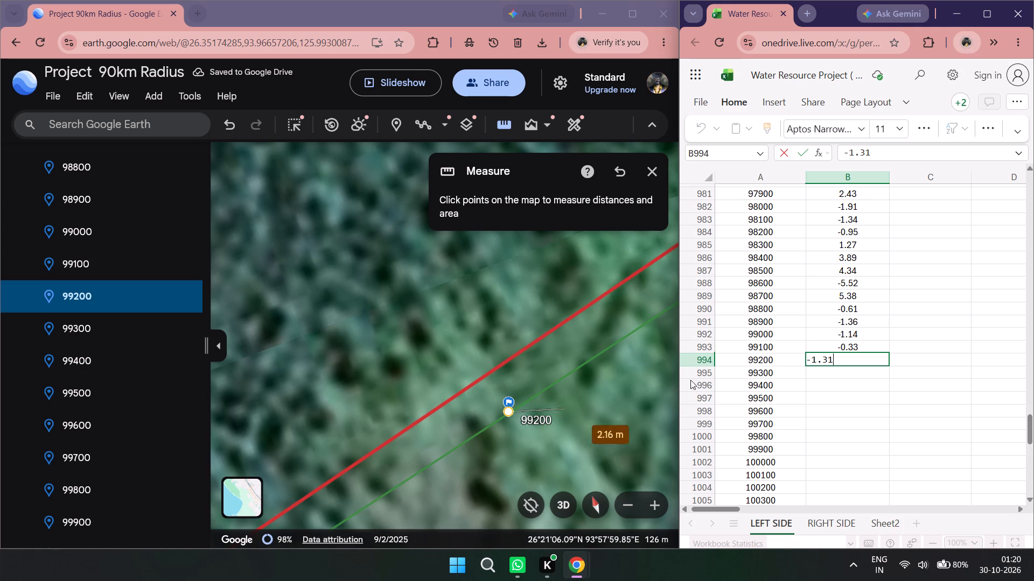
Measure from the 99300 placemark to the red bank line and enter -1 as the LEFT SIDE value for chainage 99300.
scroll(464, 433, "down", 1)
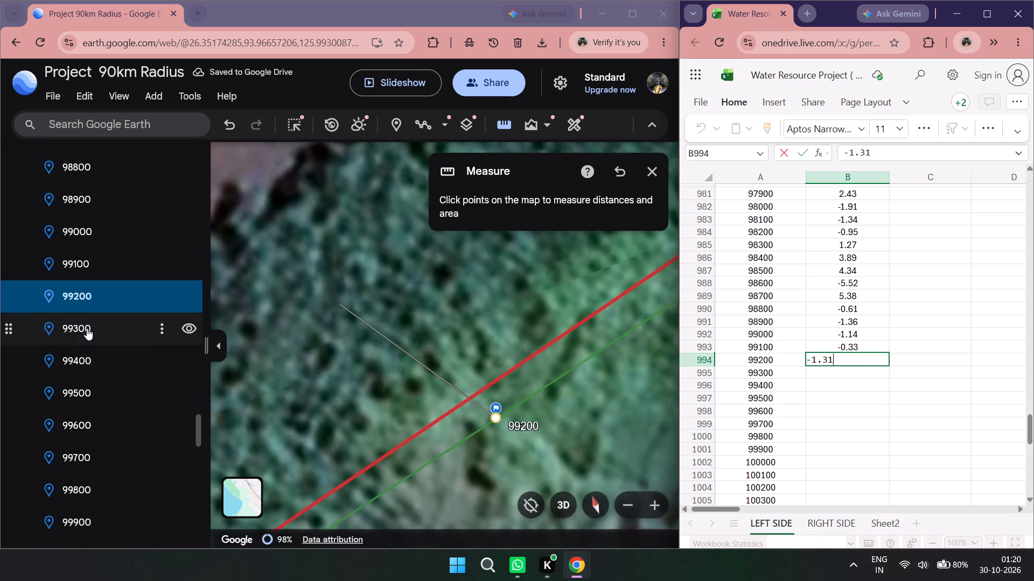
double_click(87, 328)
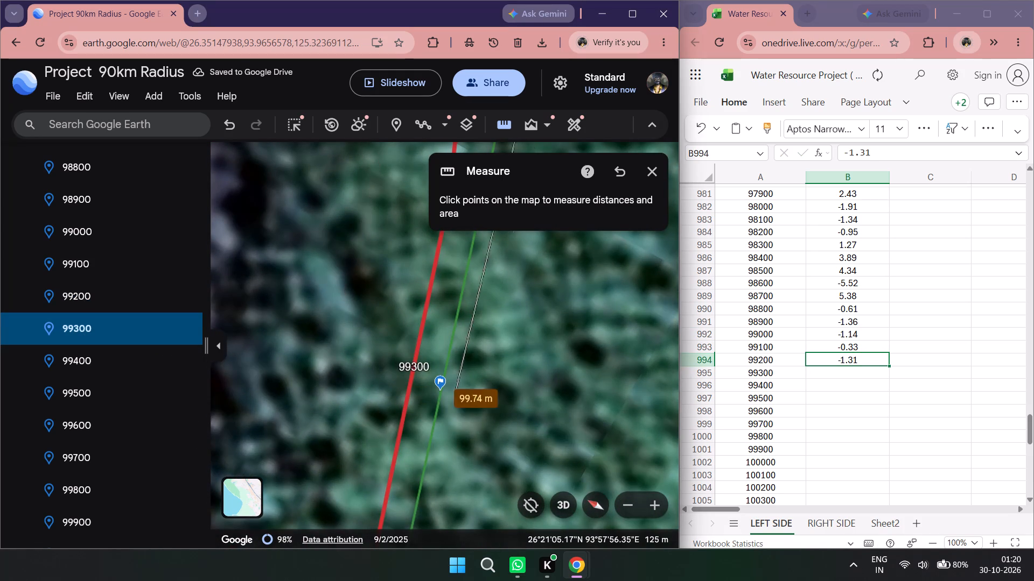
double_click(512, 127)
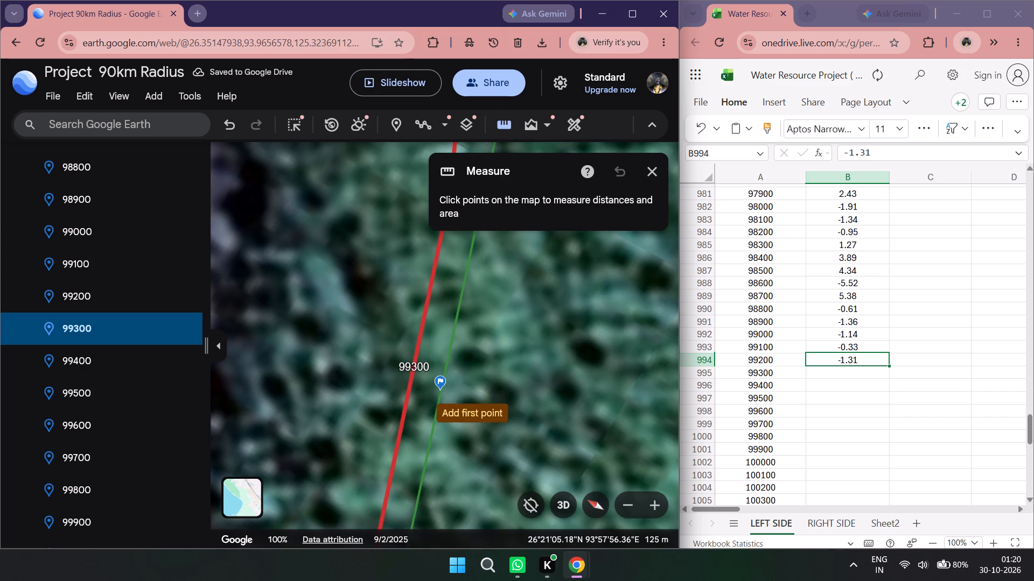
left_click(440, 393)
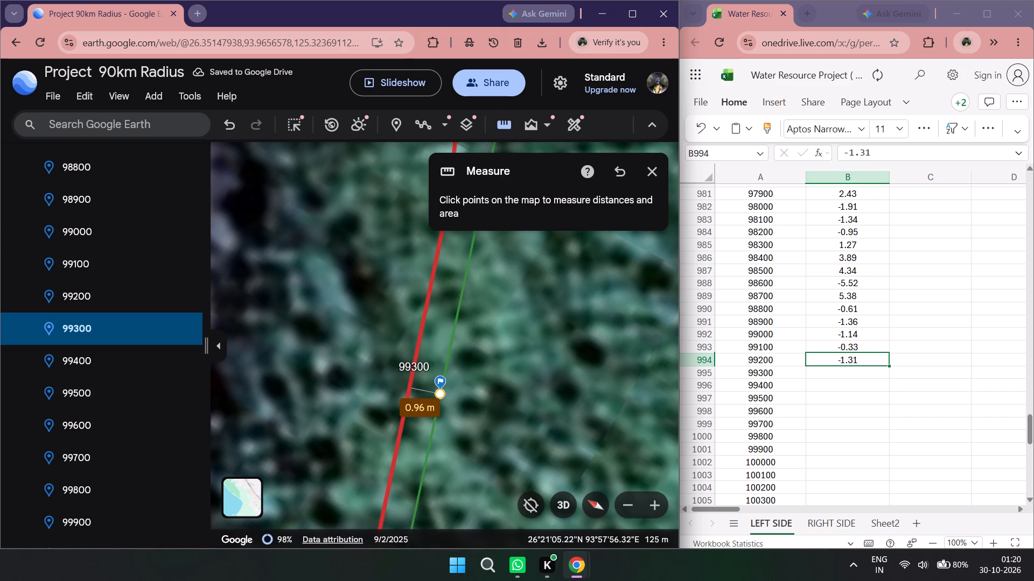
double_click(837, 373)
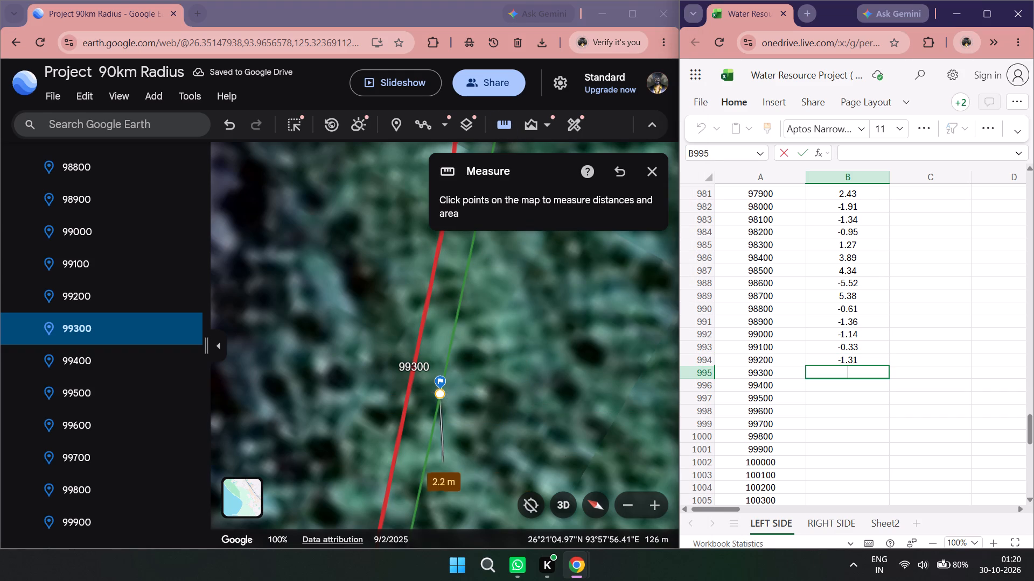
type("-1")
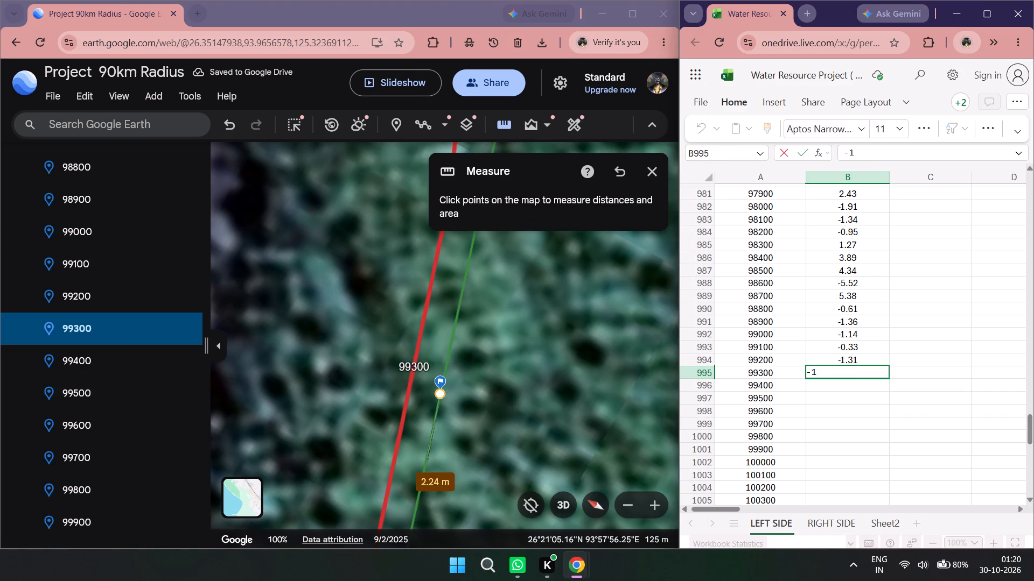
Measure from the 99400 placemark to the red bank line and enter 2.46 as the LEFT SIDE value for chainage 99400.
double_click(121, 363)
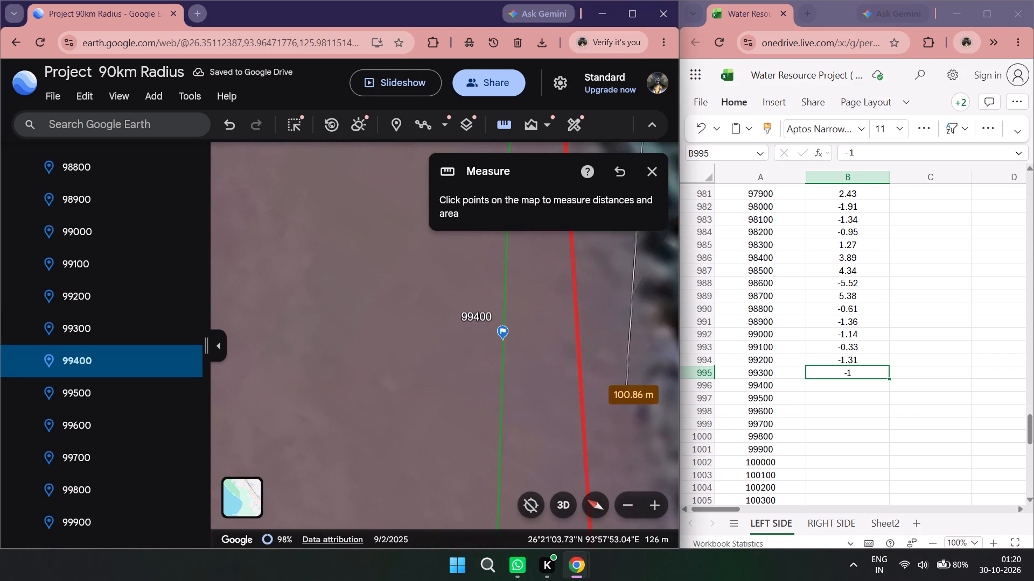
double_click(508, 118)
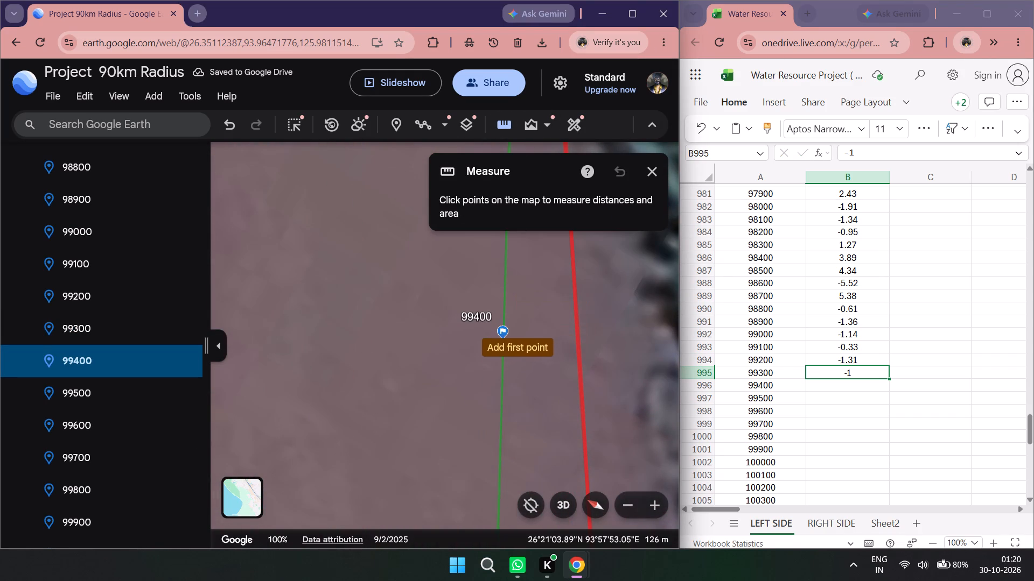
left_click(503, 341)
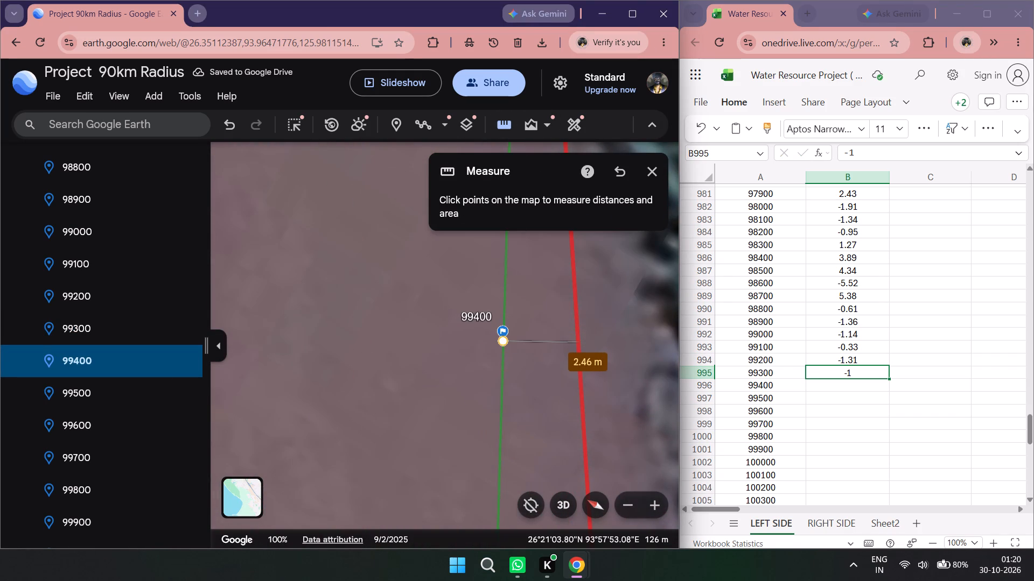
double_click(862, 389)
type("2.46")
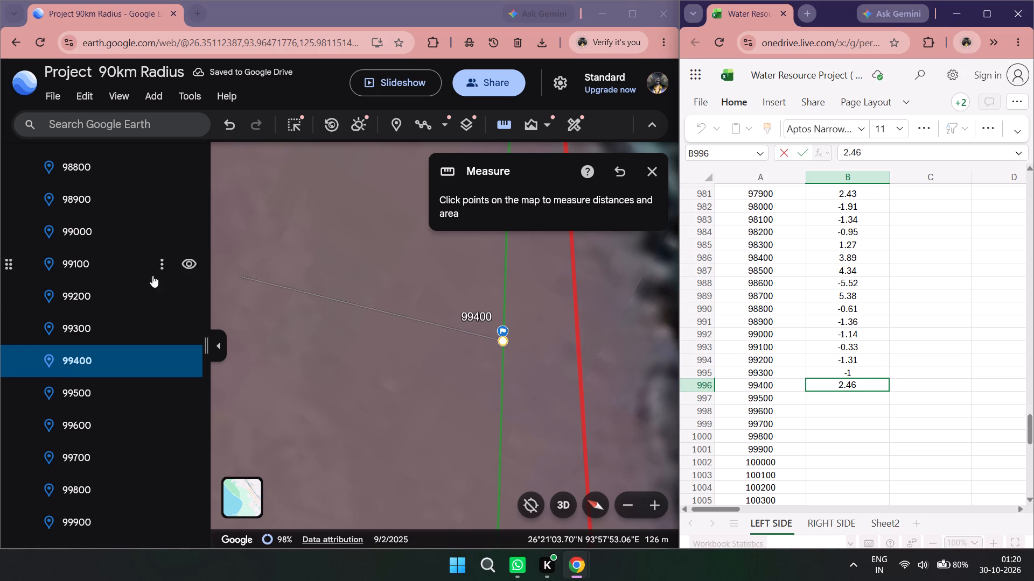
Measure from the 99500 placemark to the red bank line and enter 1.67 as the LEFT SIDE value for chainage 99500.
double_click(112, 400)
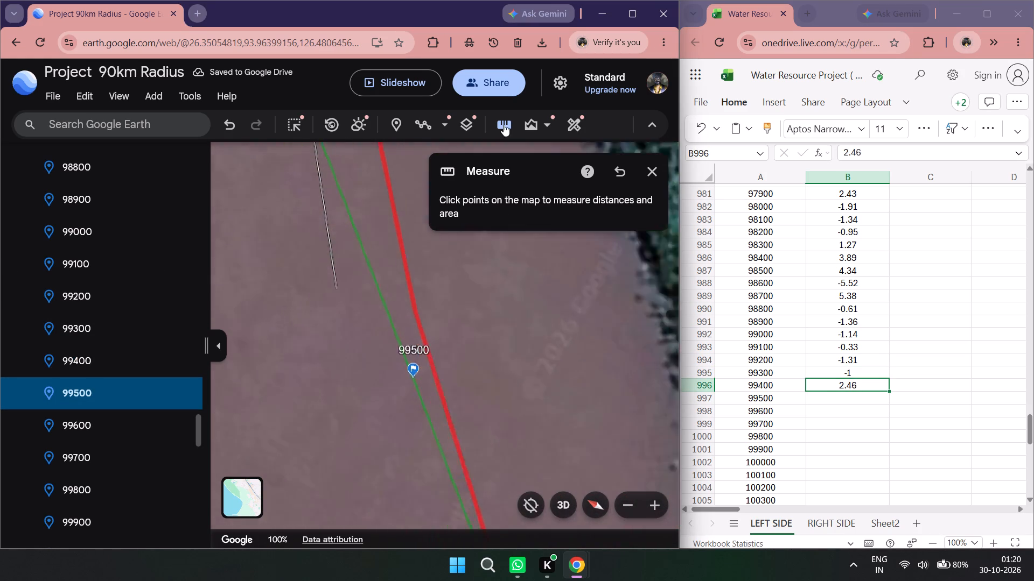
double_click(496, 116)
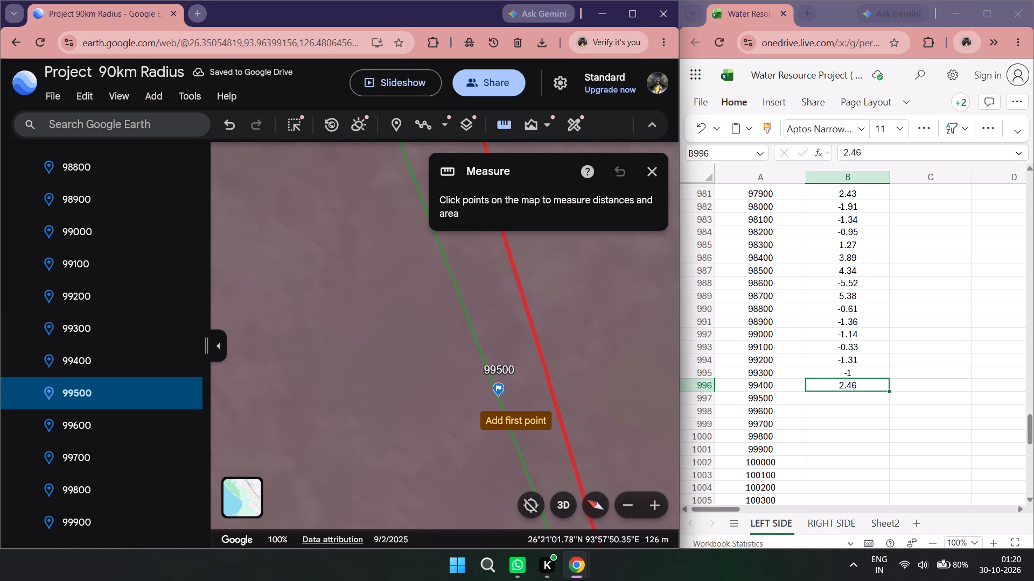
left_click(498, 398)
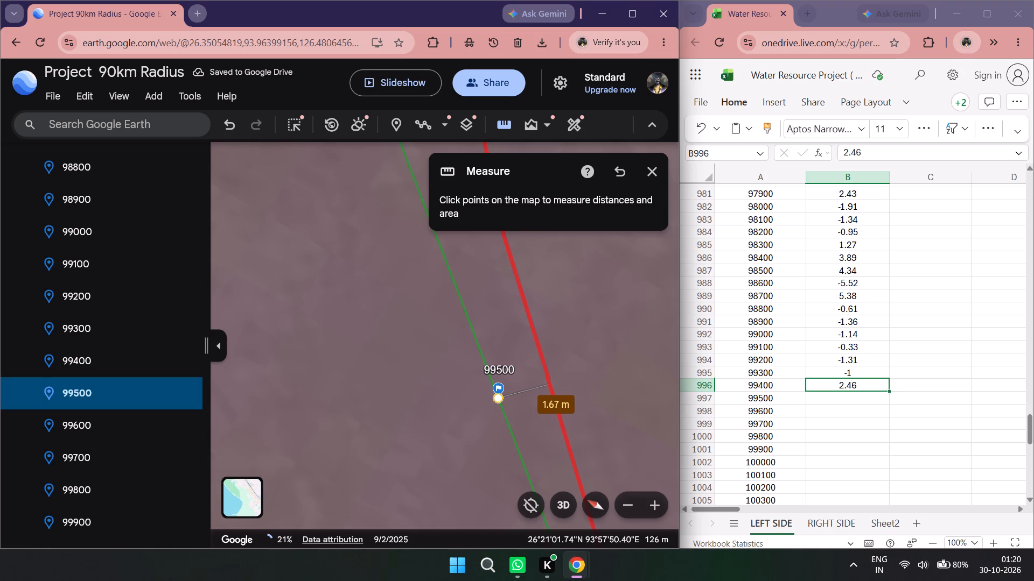
double_click(848, 395)
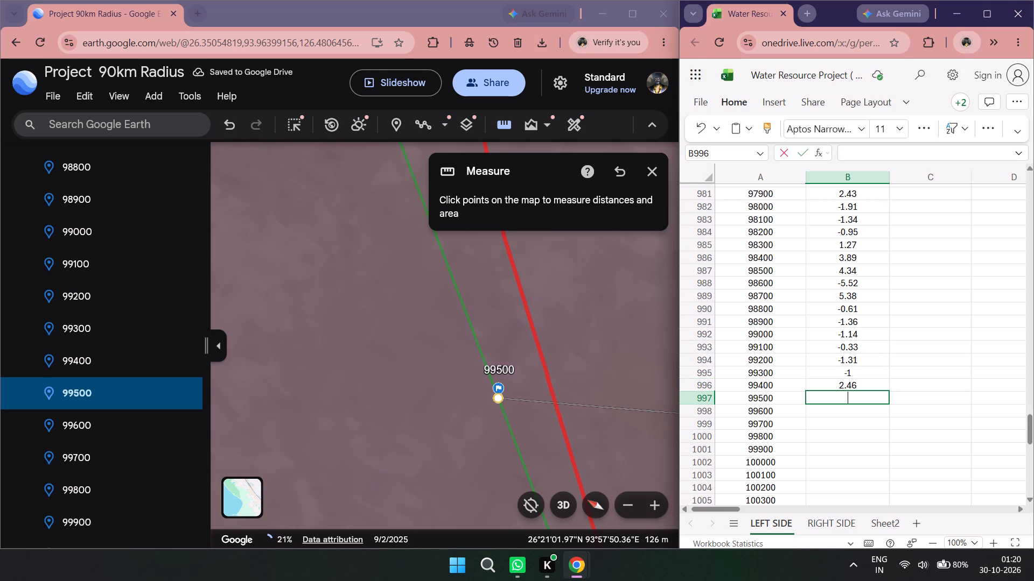
key("1")
key("period")
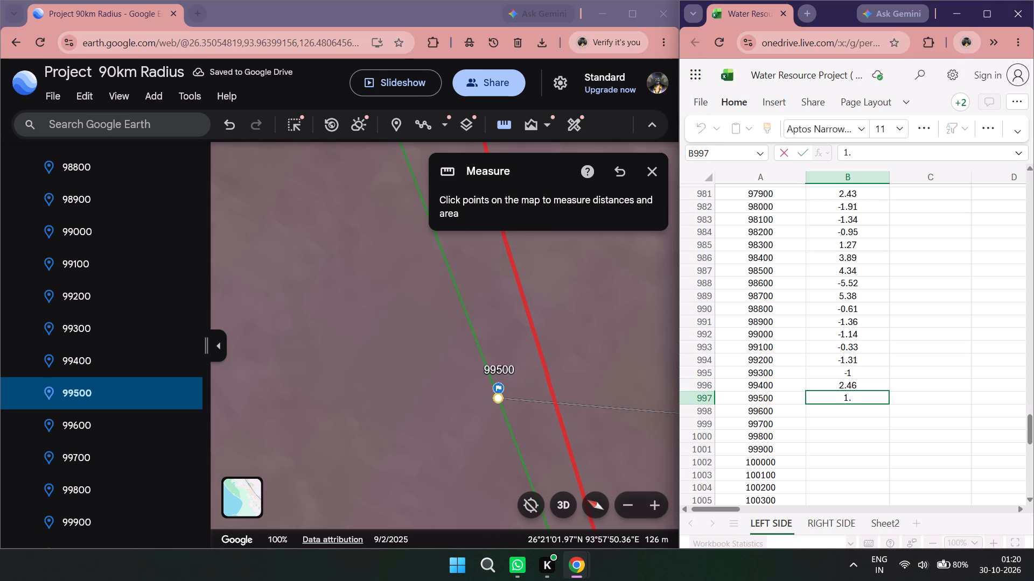
type("67")
Measure from the 99600 placemark to the red bank line and enter 0.65 as the LEFT SIDE value for chainage 99600.
double_click(95, 420)
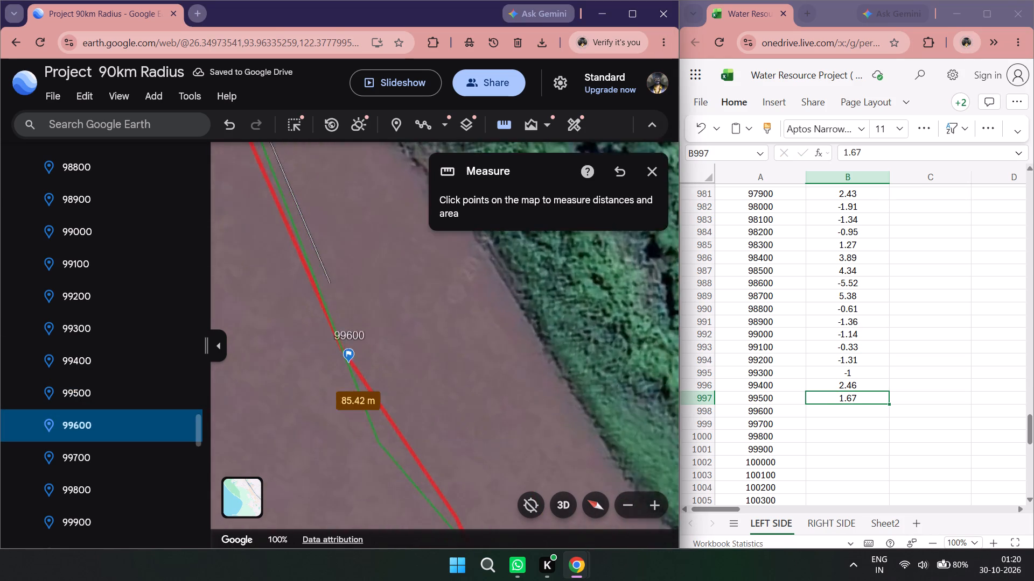
double_click(500, 131)
scroll(293, 264, "up", 2)
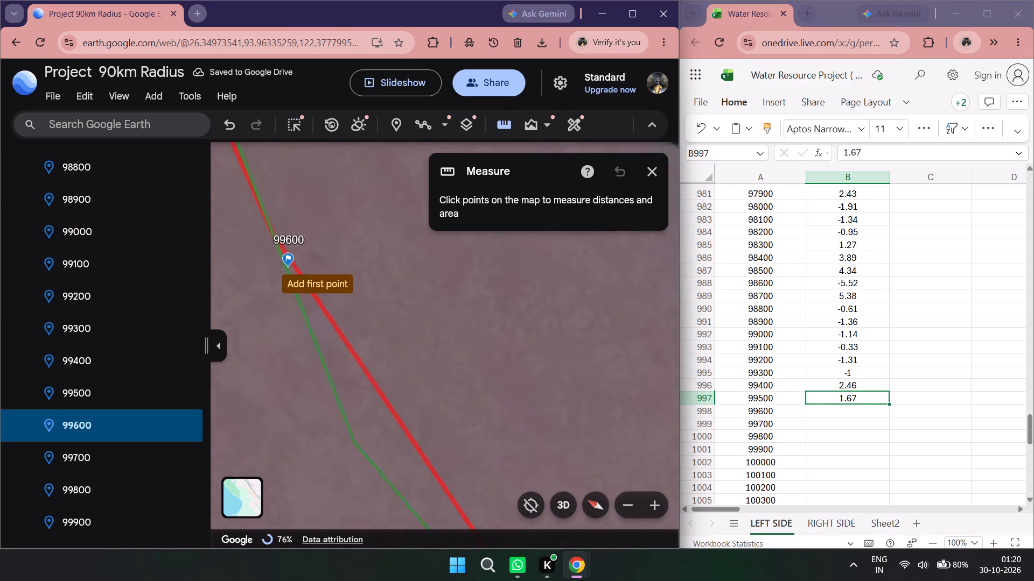
scroll(293, 264, "up", 5)
left_click(277, 275)
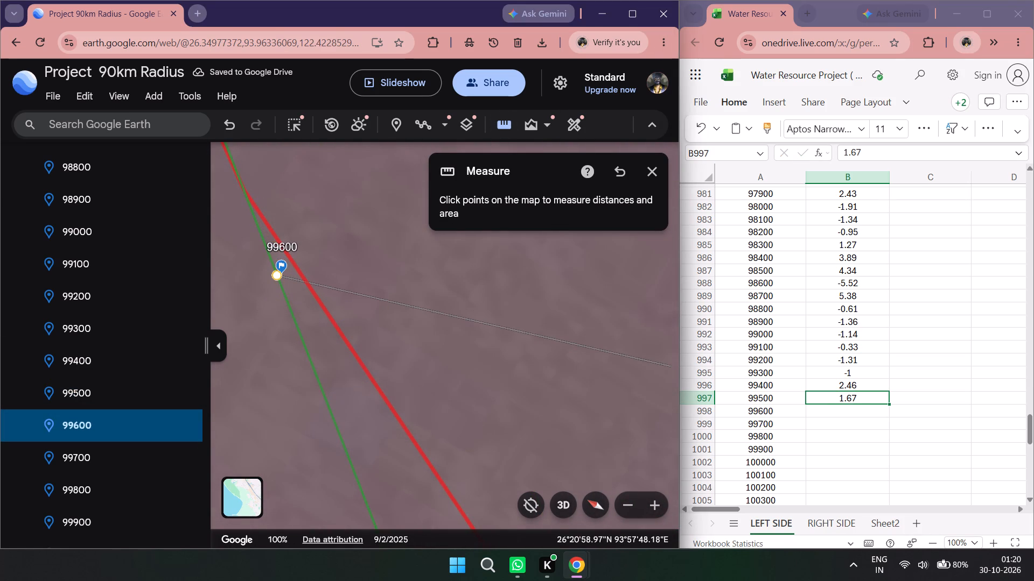
double_click(847, 415)
type("0.")
type("65")
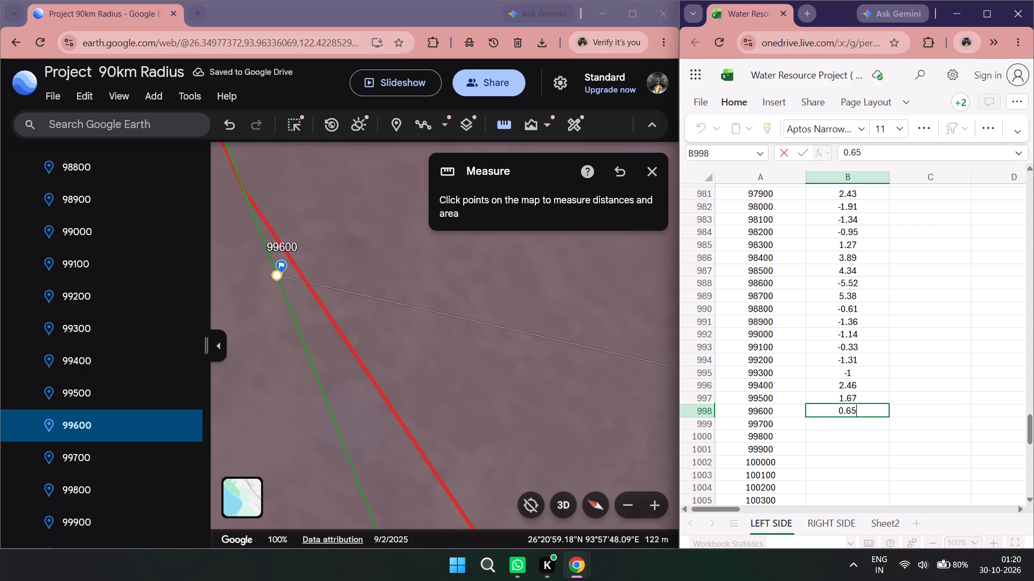
Measure from the 99700 placemark to the red bank line and enter -2.06 as the LEFT SIDE value for chainage 99700.
double_click(112, 463)
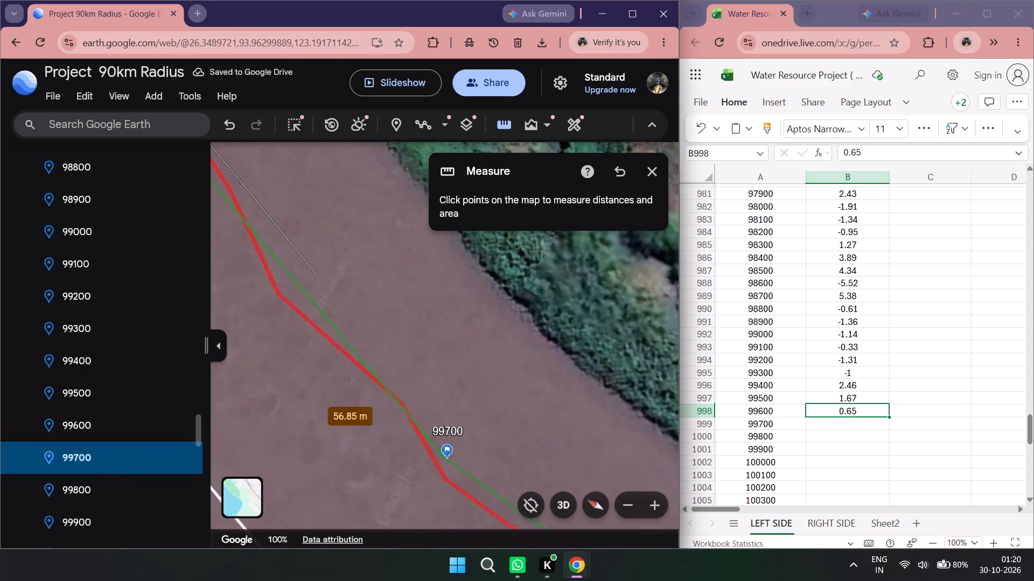
double_click(509, 123)
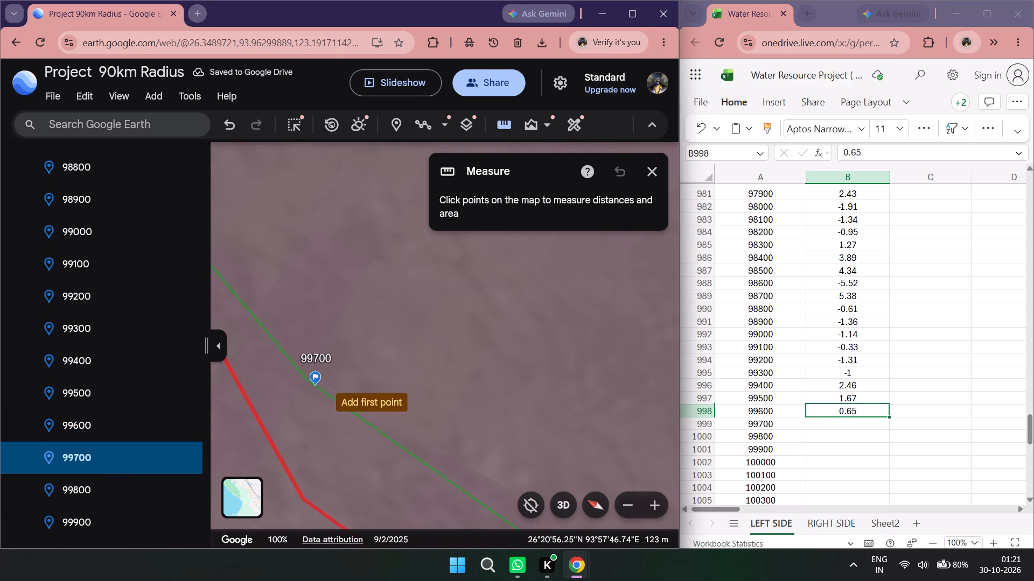
left_click(316, 385)
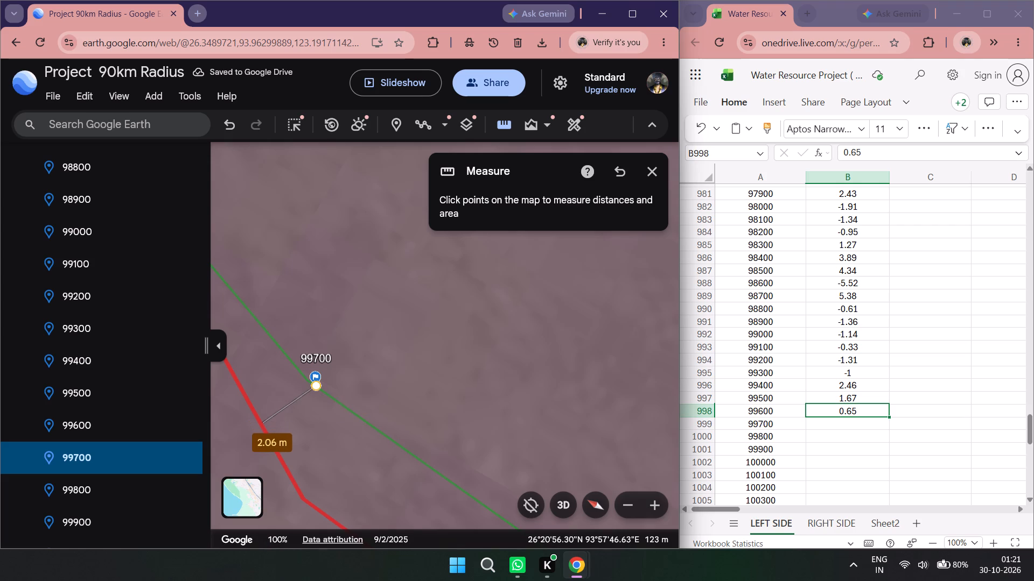
double_click(861, 427)
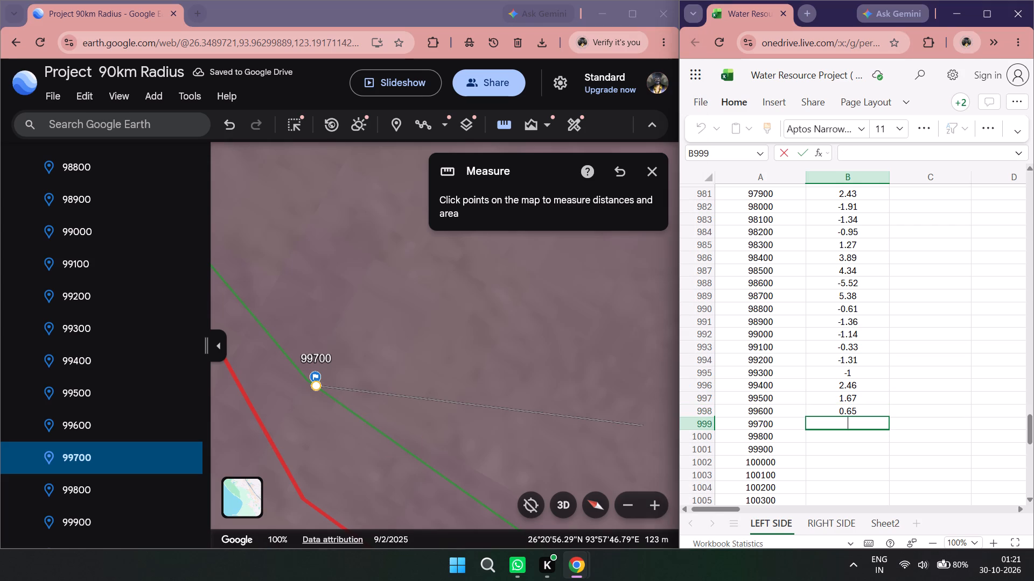
key("minus")
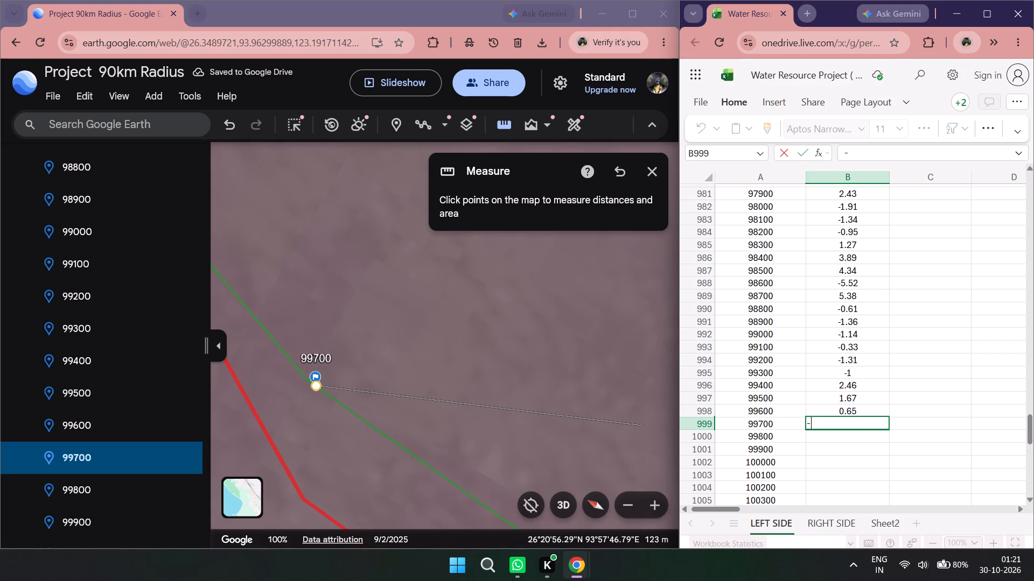
type("2.06")
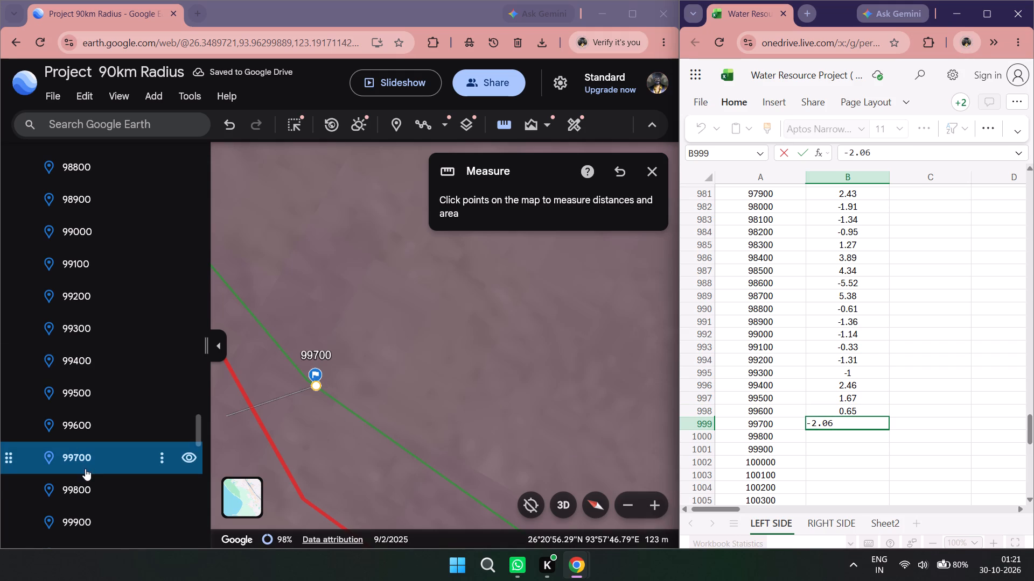
Measure from the 99800 placemark to the red bank line and enter 1.16 as the LEFT SIDE value for chainage 99800.
double_click(91, 480)
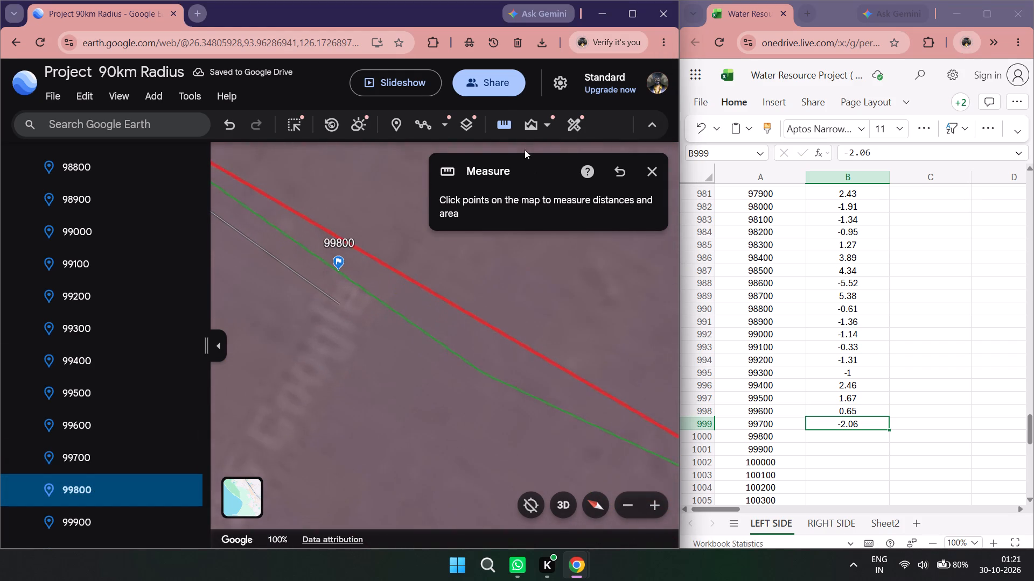
left_click(509, 134)
left_click(509, 134)
scroll(374, 284, "up", 1)
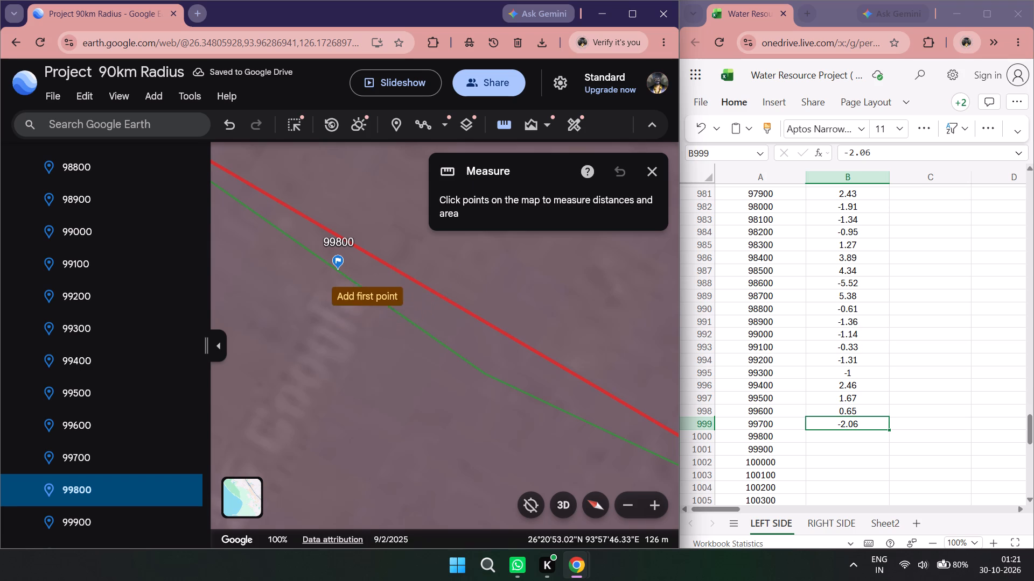
left_click(338, 271)
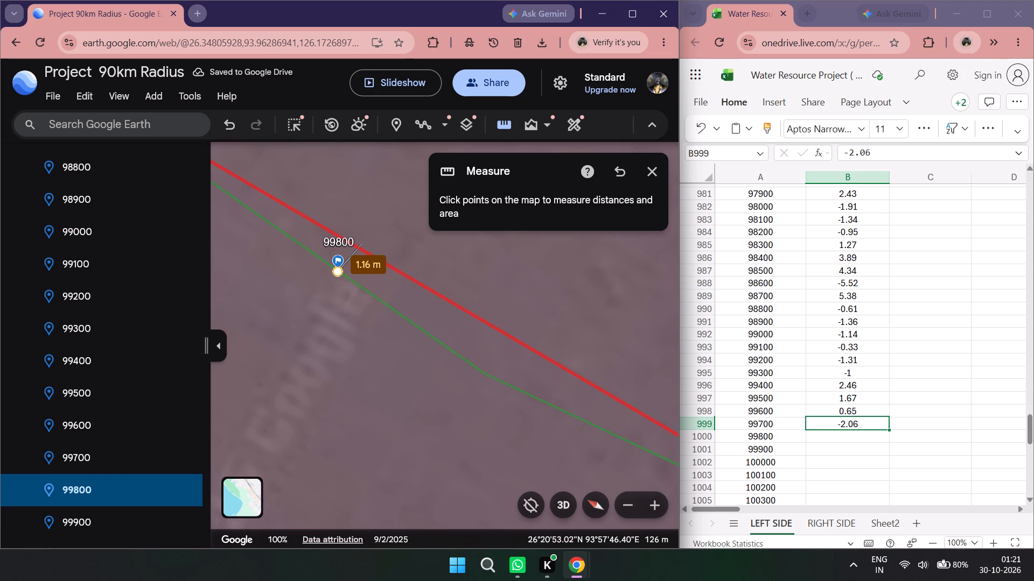
double_click(870, 438)
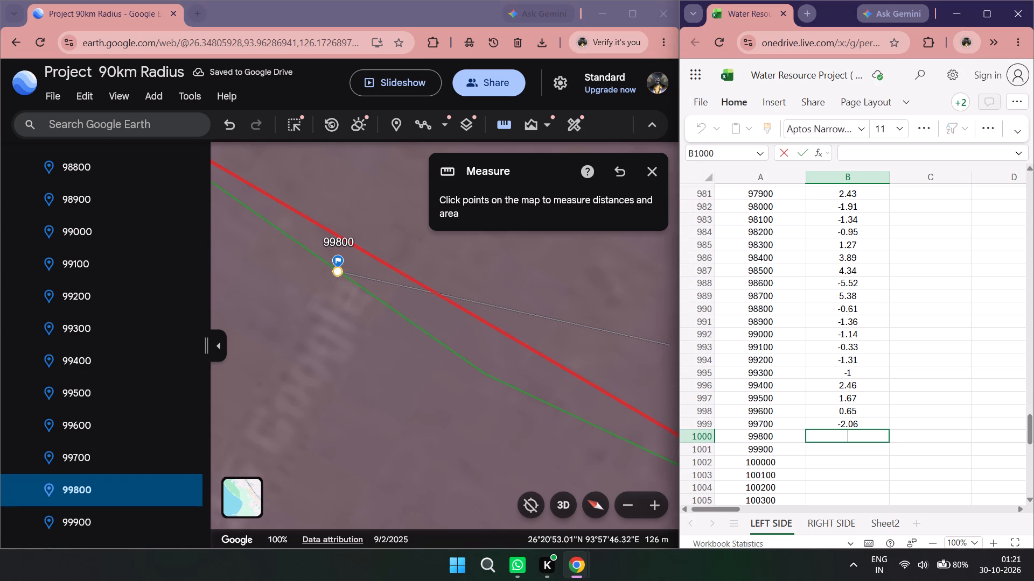
type("1.16")
Measure from the 99900 placemark to the red bank line and enter -6.99 as the LEFT SIDE value for chainage 99900.
double_click(126, 514)
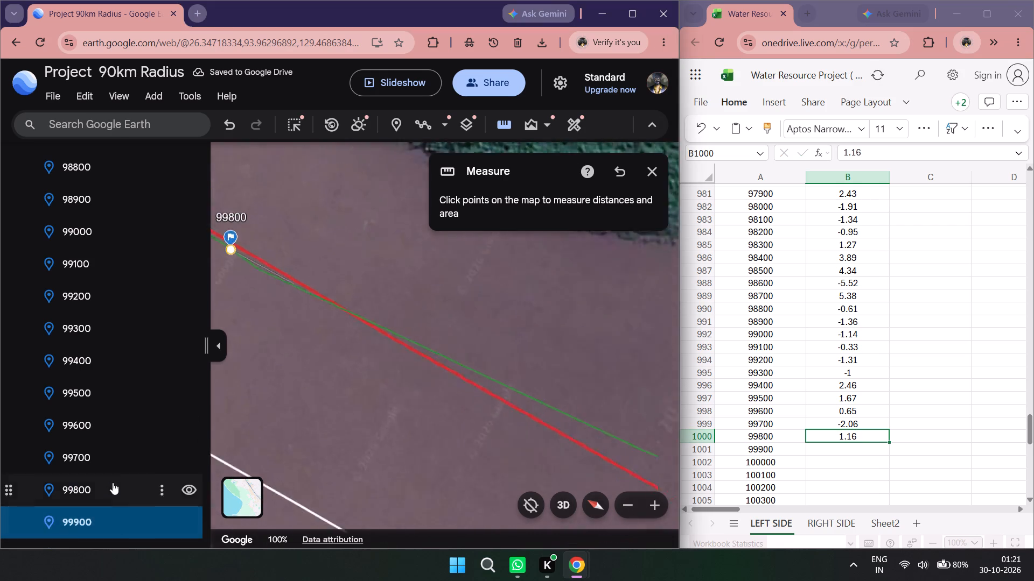
scroll(108, 473, "down", 7)
scroll(109, 455, "up", 1)
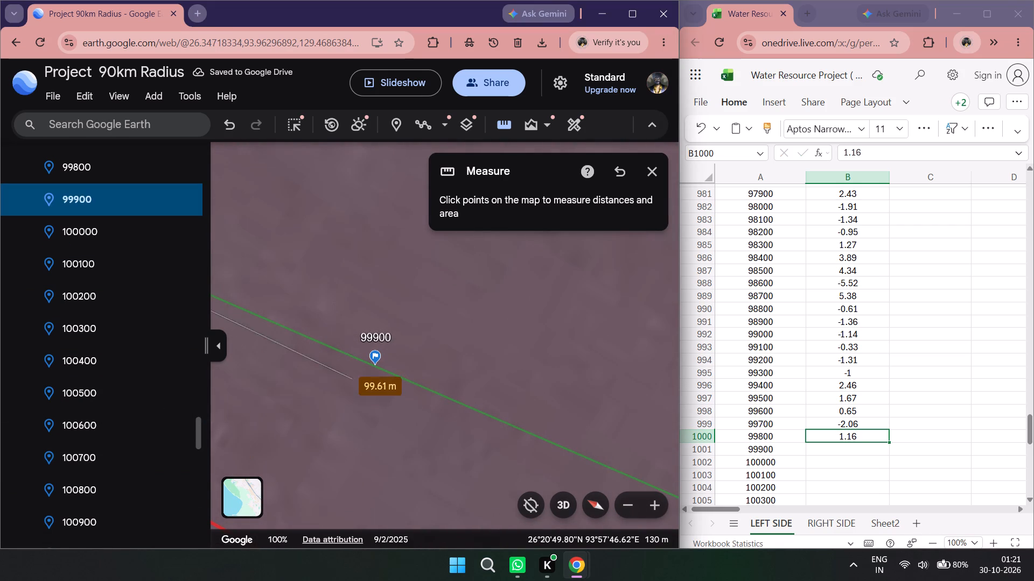
scroll(415, 373, "down", 3)
scroll(356, 360, "down", 2)
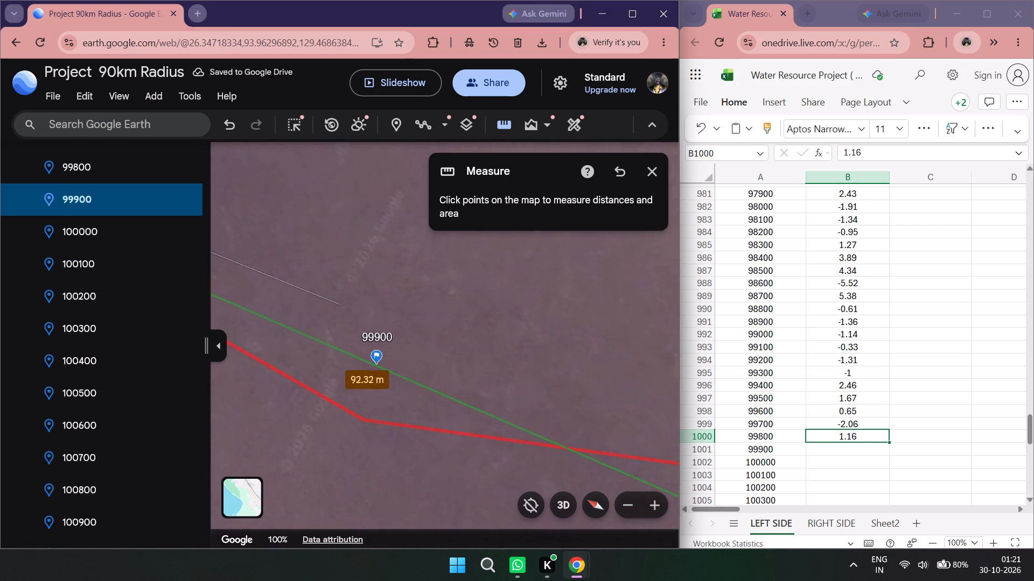
scroll(356, 359, "up", 4)
left_click_drag(382, 385, 390, 373)
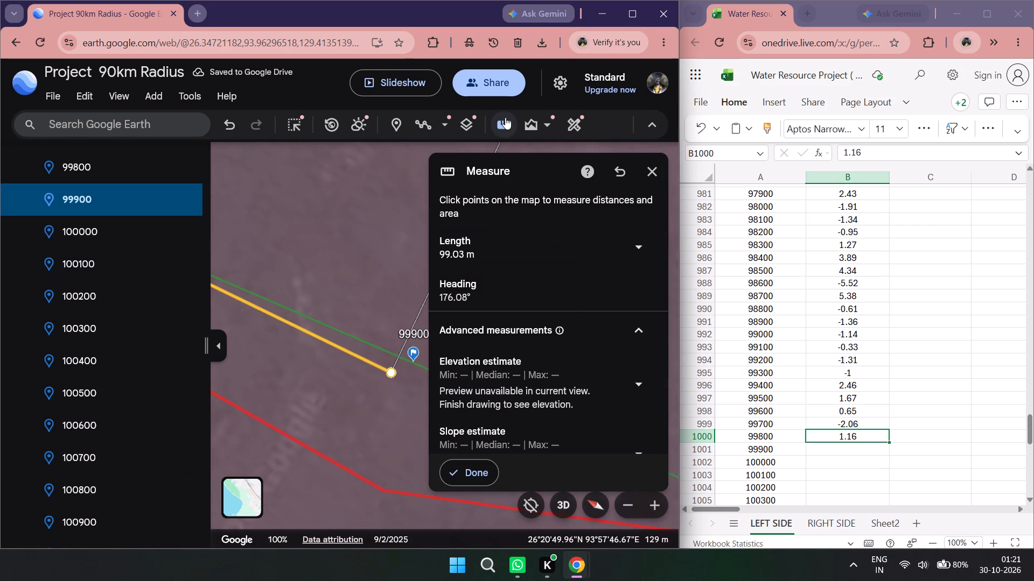
left_click(505, 117)
left_click(504, 134)
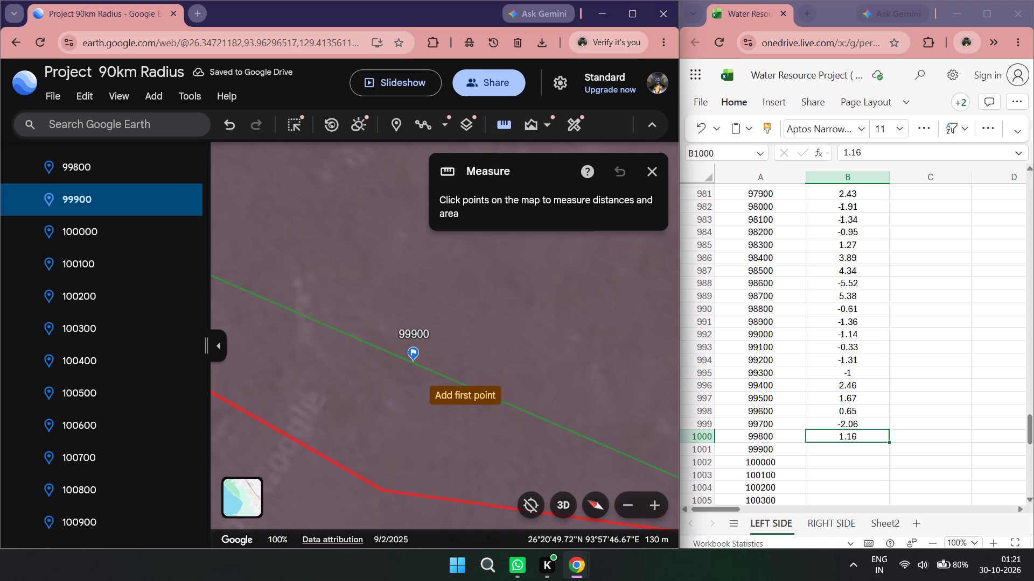
left_click(413, 360)
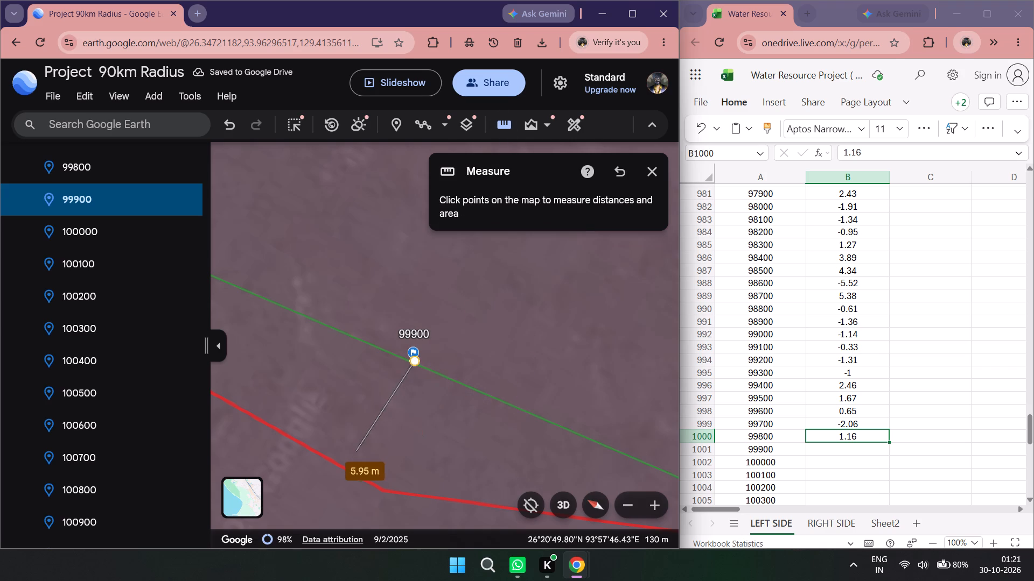
double_click(835, 450)
key("minus")
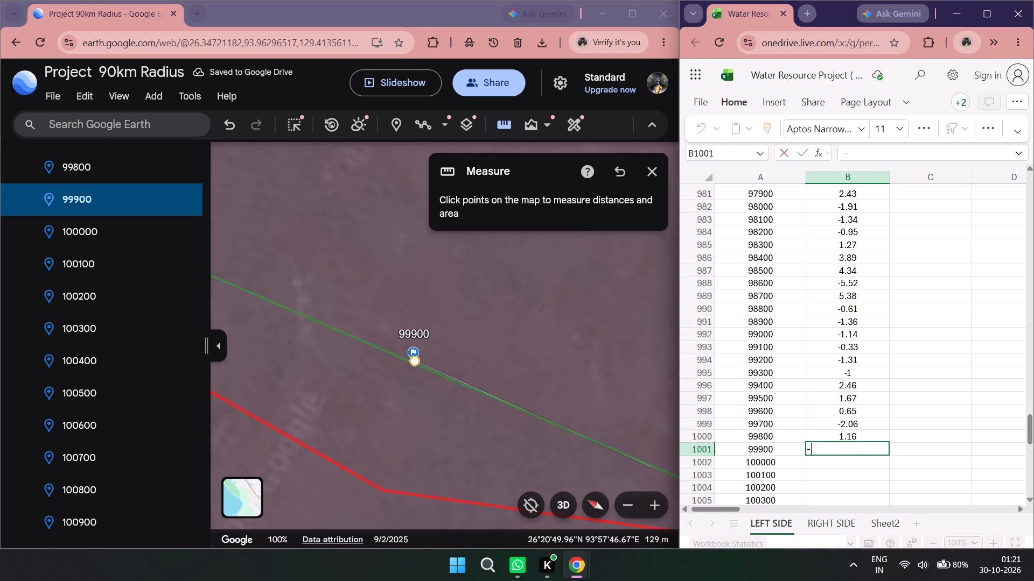
type("6.")
type("99")
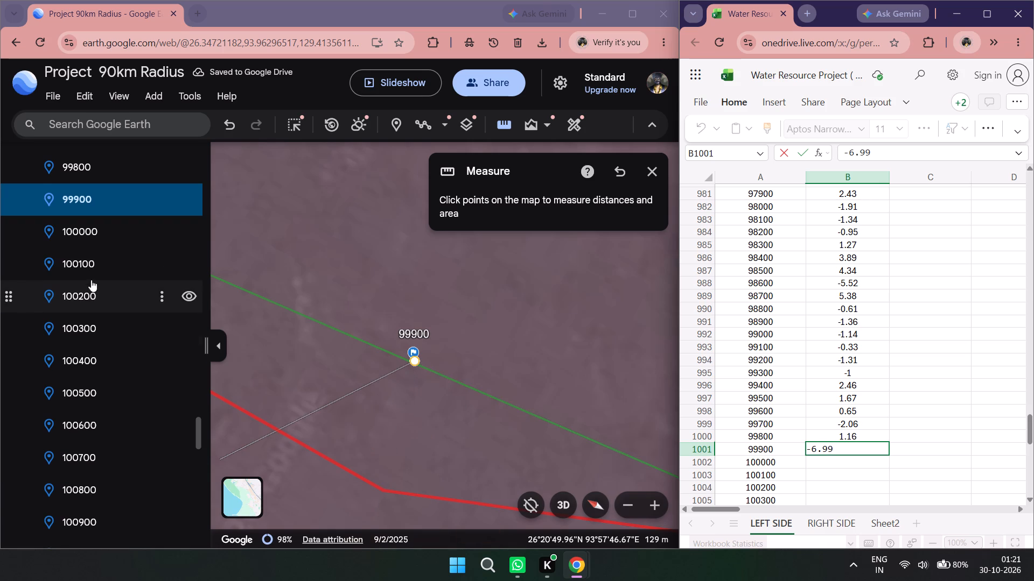
Measure from the 100000 placemark to the red bank line and enter 2.85 as the LEFT SIDE value for chainage 100000.
double_click(76, 228)
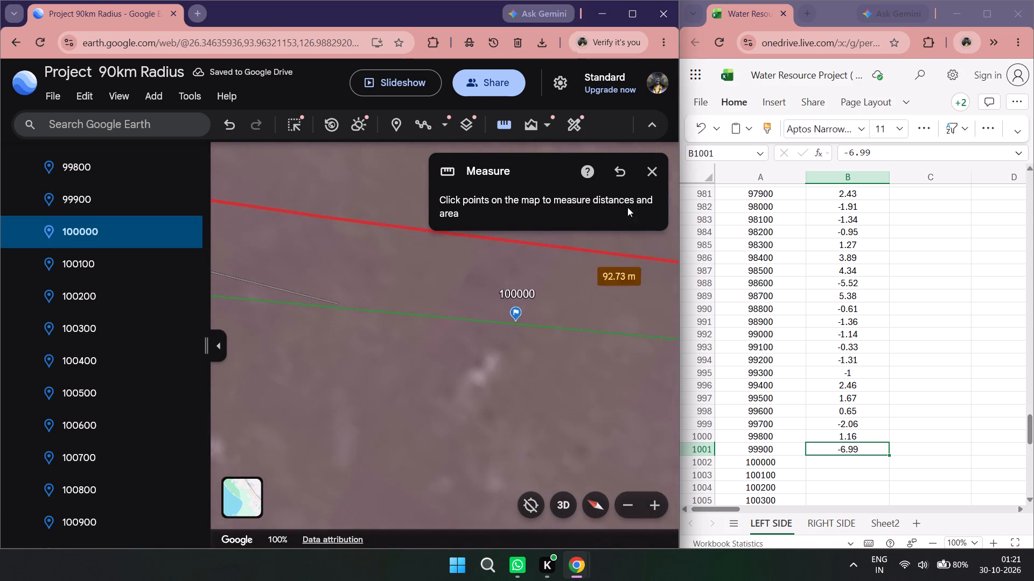
double_click(502, 126)
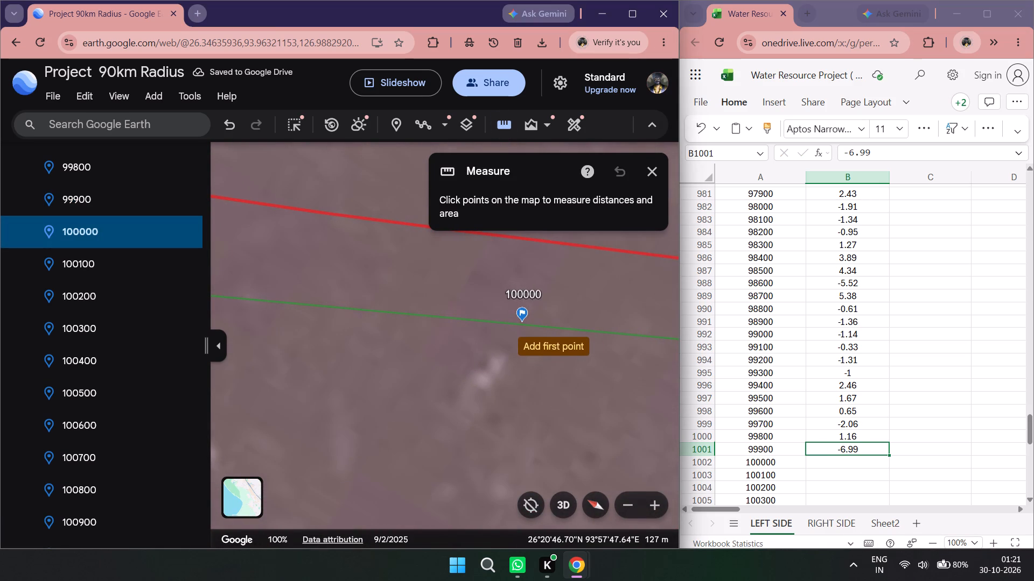
left_click(522, 324)
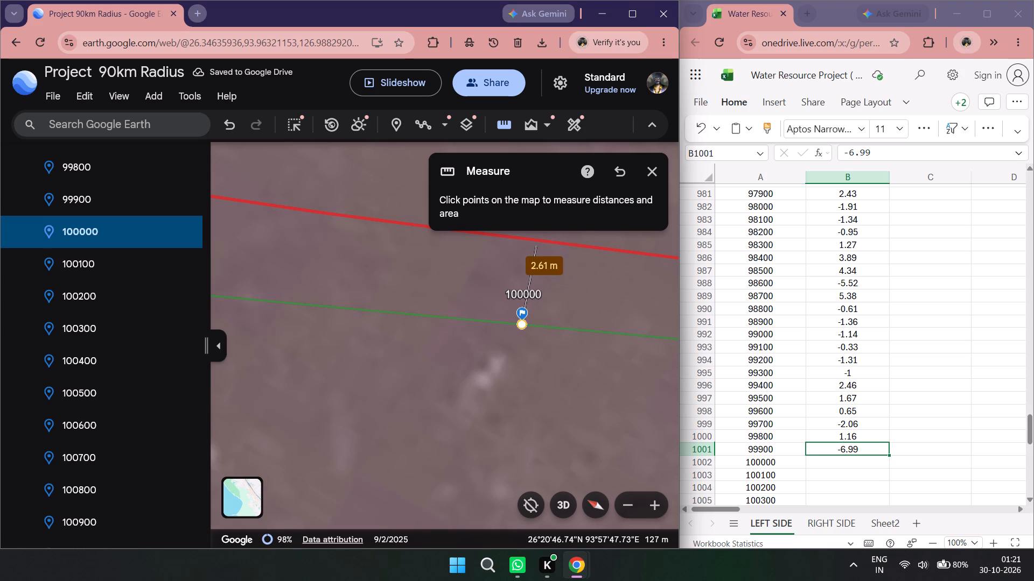
double_click(846, 466)
type("2.85")
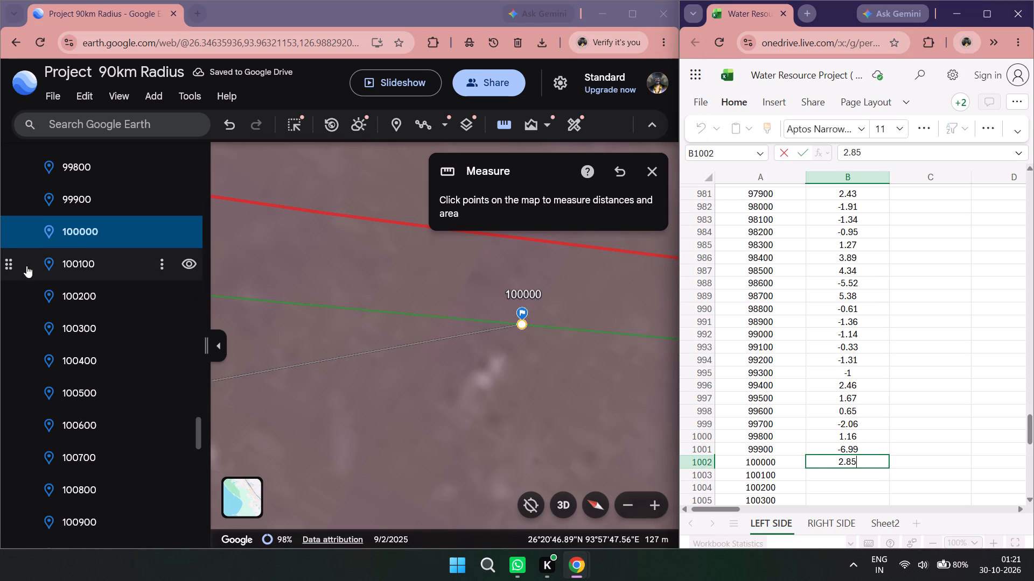
Measure from the 100100 placemark to the red bank line and enter 0.27 as the LEFT SIDE value for chainage 100100.
double_click(95, 266)
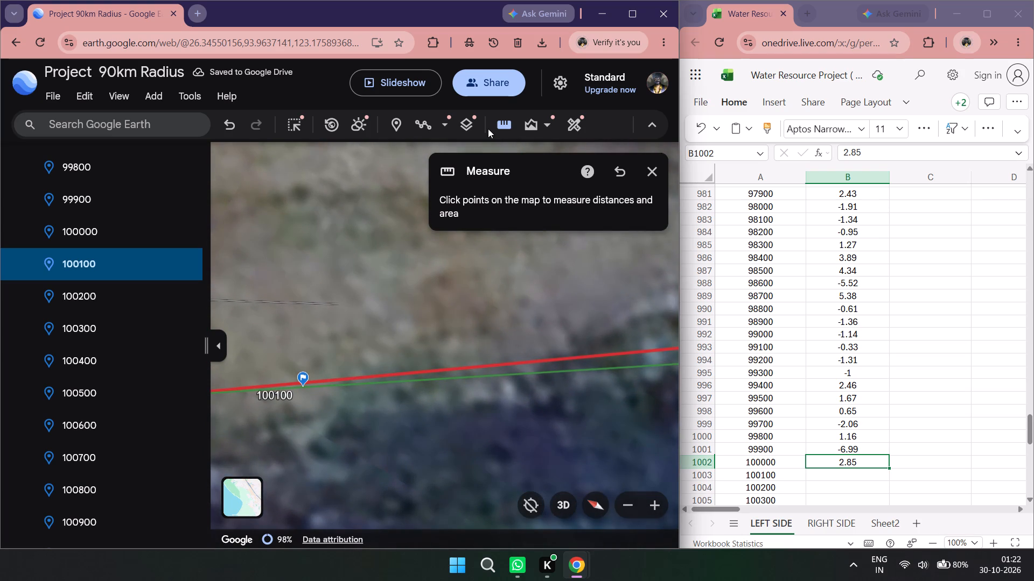
double_click(496, 122)
scroll(333, 362, "up", 4)
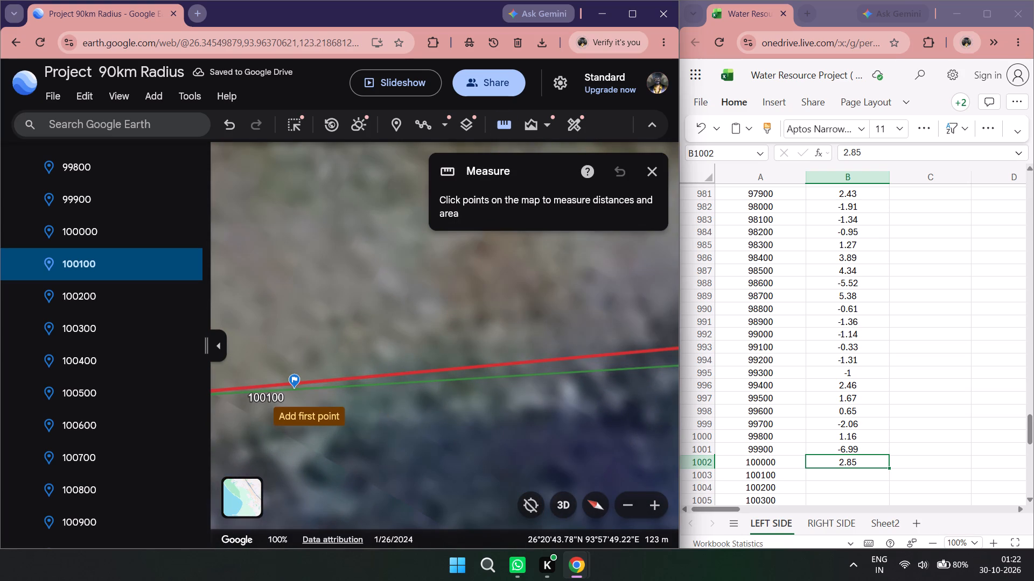
left_click(295, 389)
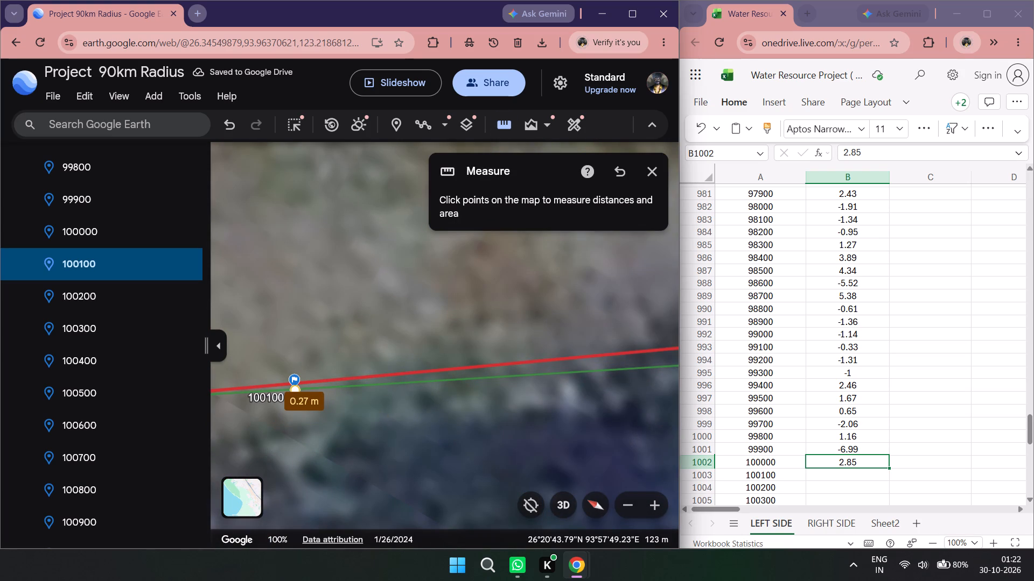
double_click(840, 477)
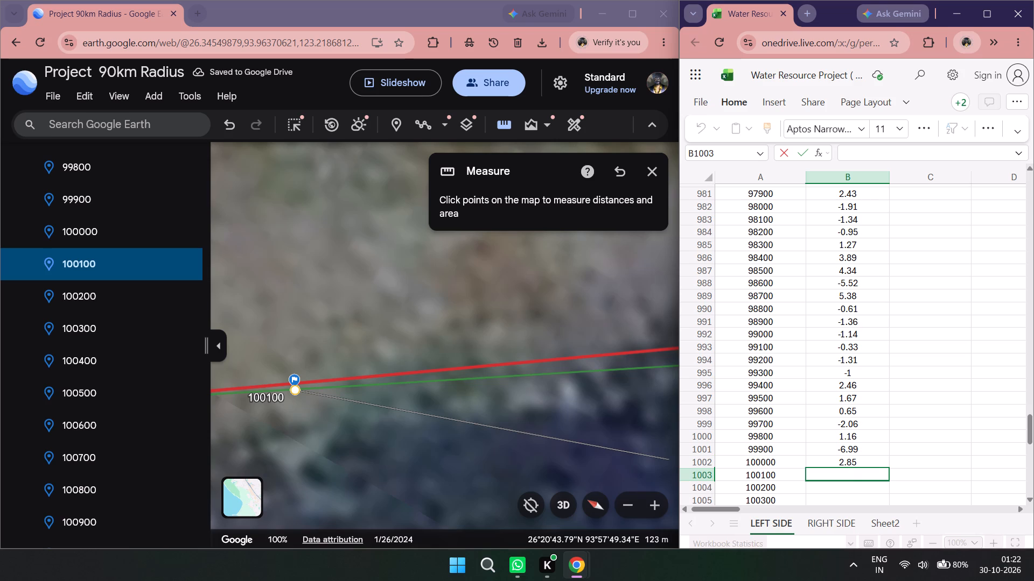
key("0")
key("period")
type("27")
Measure from the 100200 placemark to the red bank line and enter 3.5 as the LEFT SIDE value for chainage 100200.
double_click(97, 296)
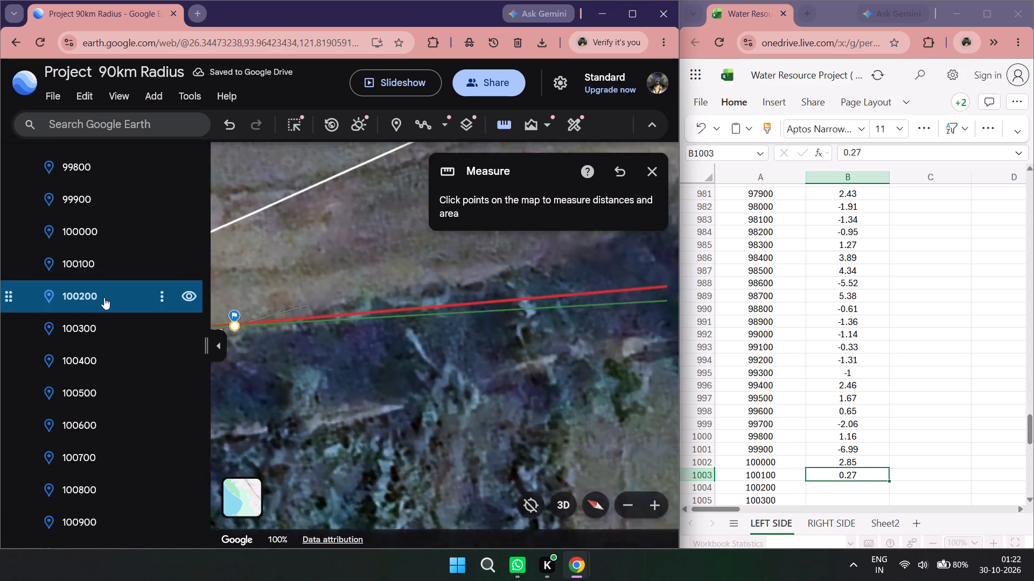
double_click(498, 119)
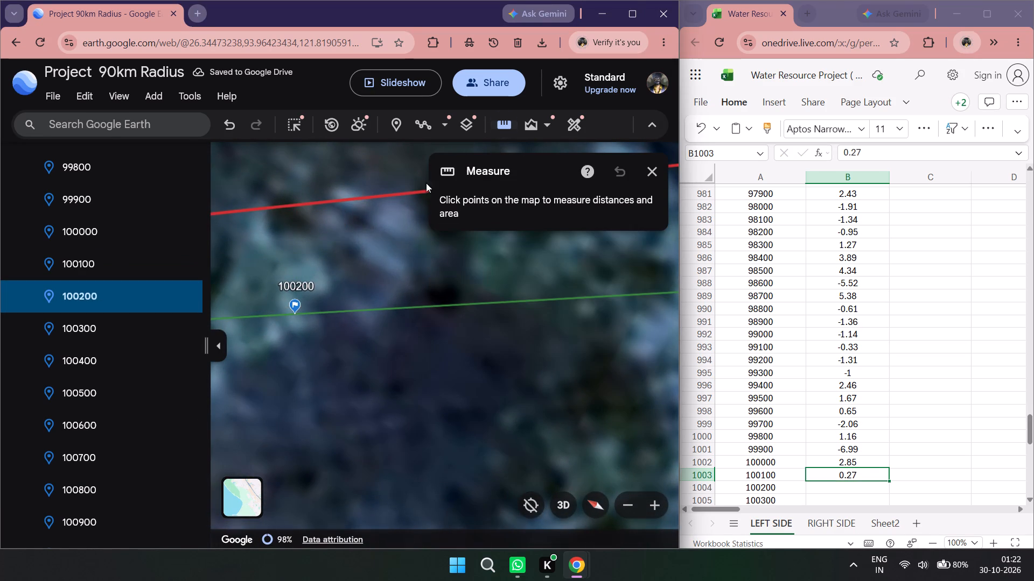
scroll(296, 316, "up", 4)
left_click_drag(296, 316, 361, 338)
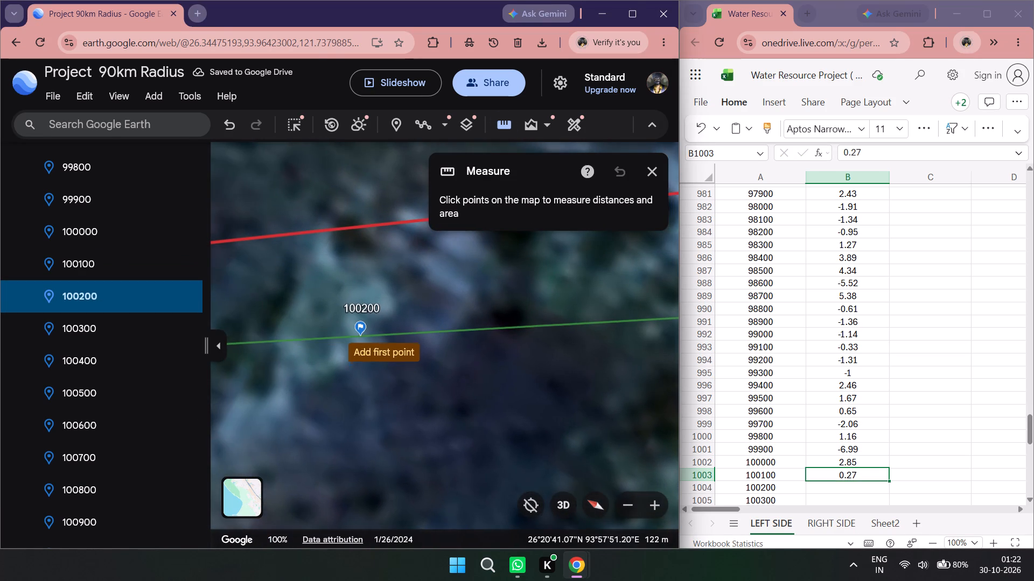
left_click(362, 336)
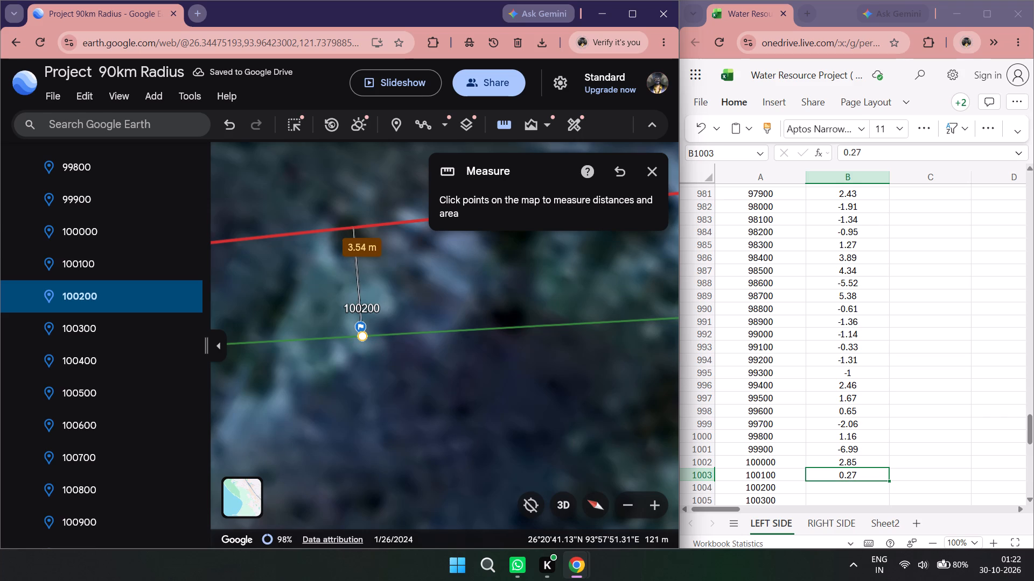
scroll(839, 462, "down", 2)
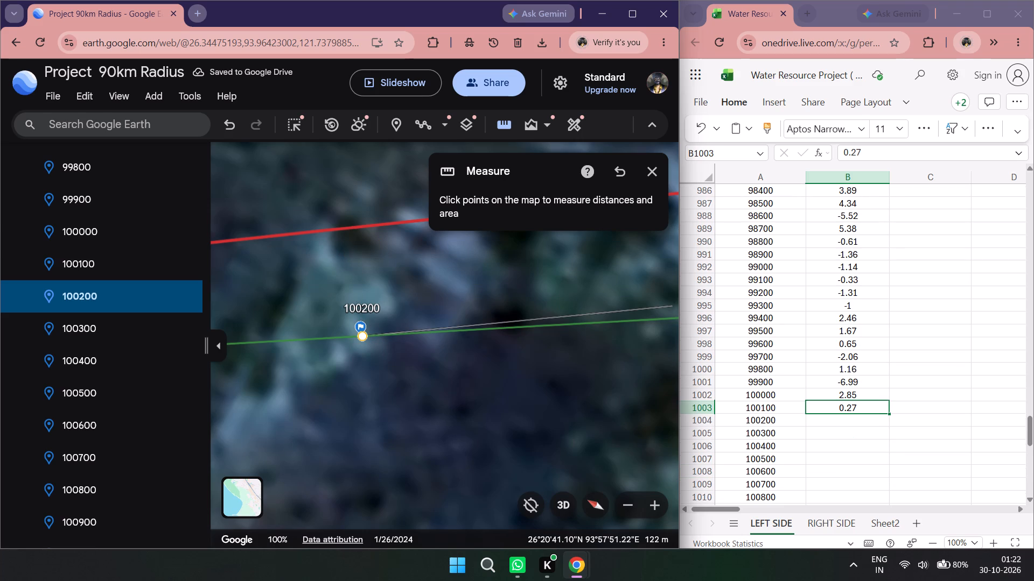
double_click(853, 352)
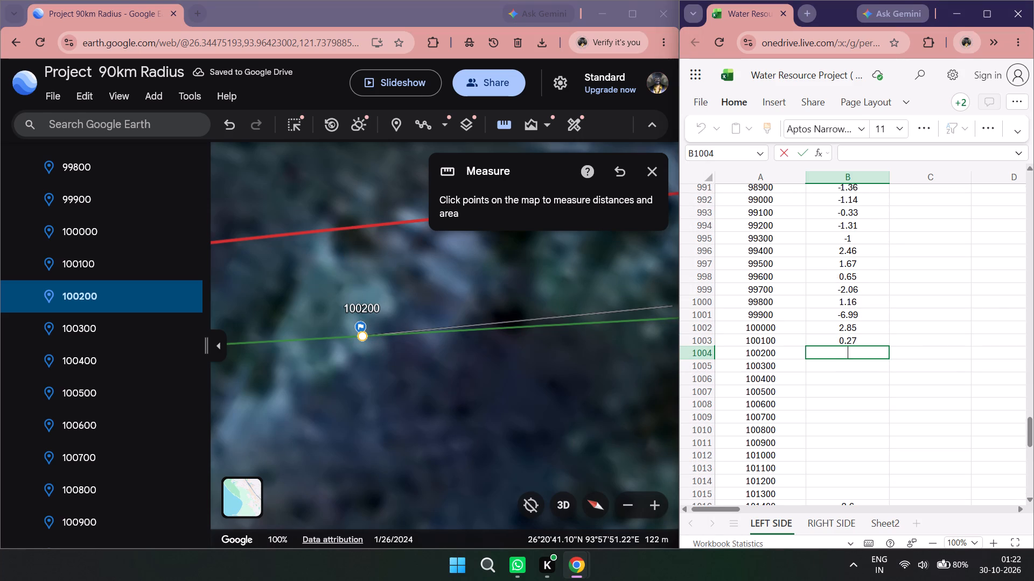
type("3.5")
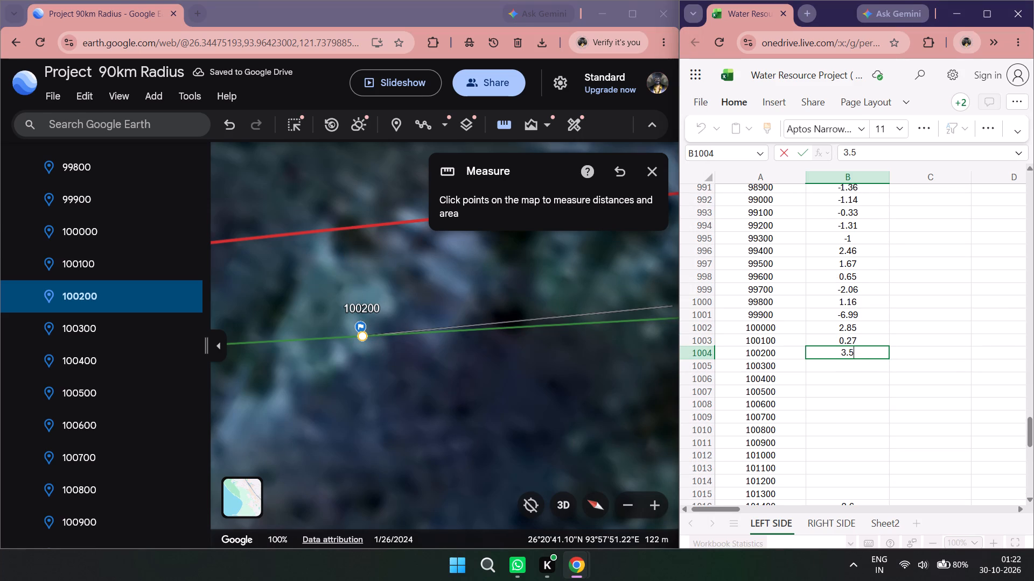
Measure from the 100300 placemark to the red bank line and enter -0.71 as the LEFT SIDE value for chainage 100300.
double_click(104, 321)
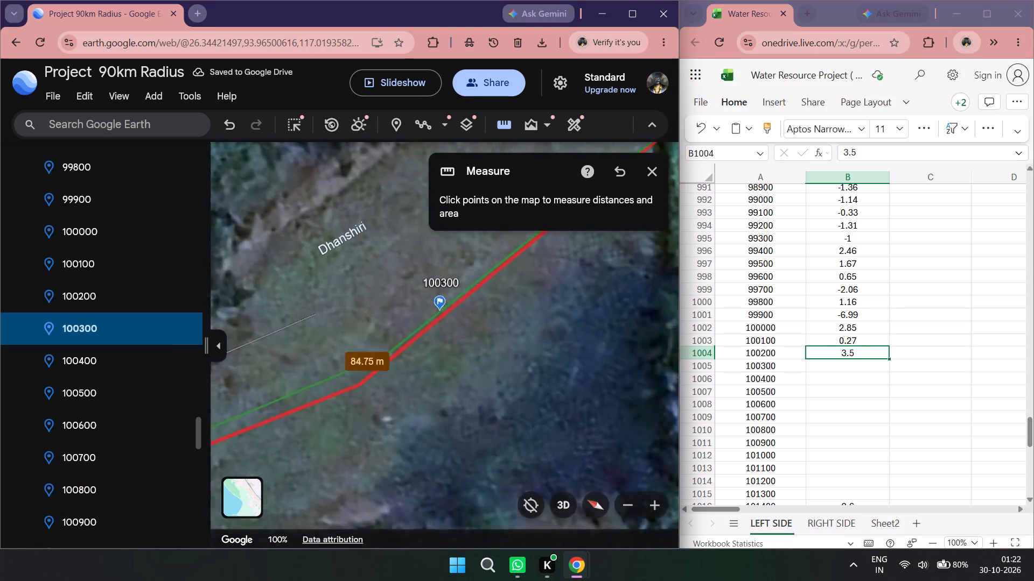
scroll(495, 415, "up", 3)
double_click(507, 134)
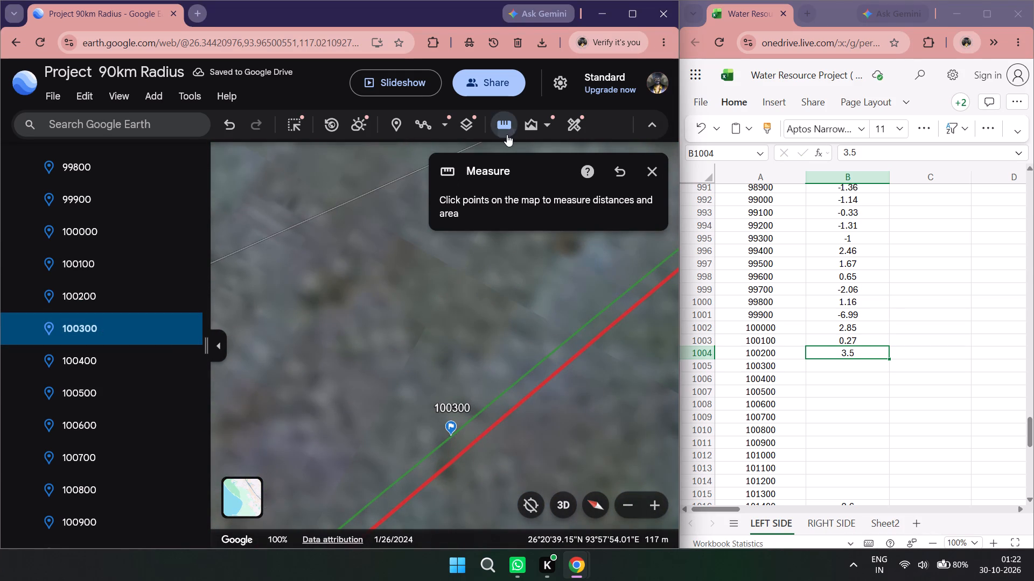
left_click(451, 436)
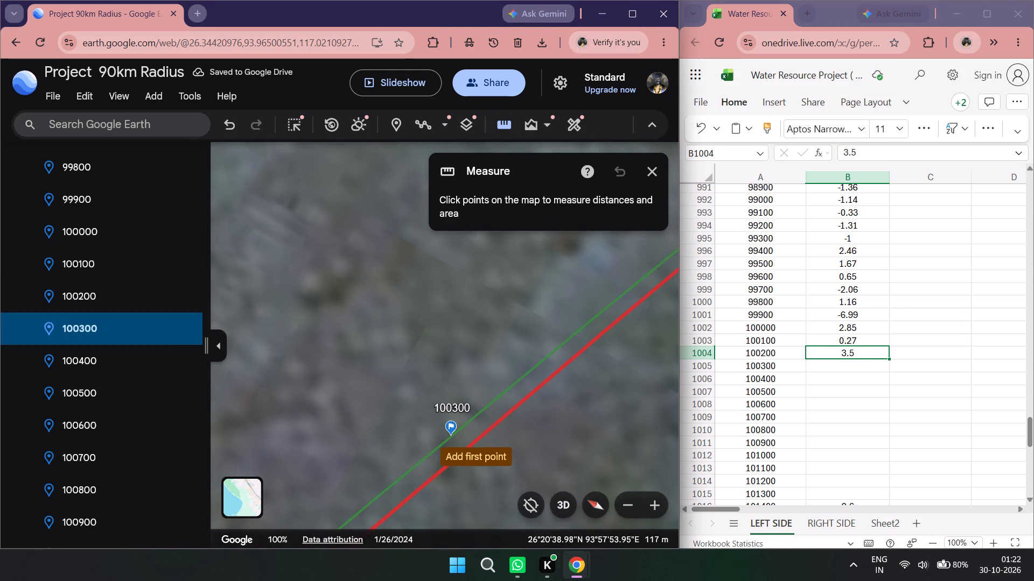
double_click(844, 366)
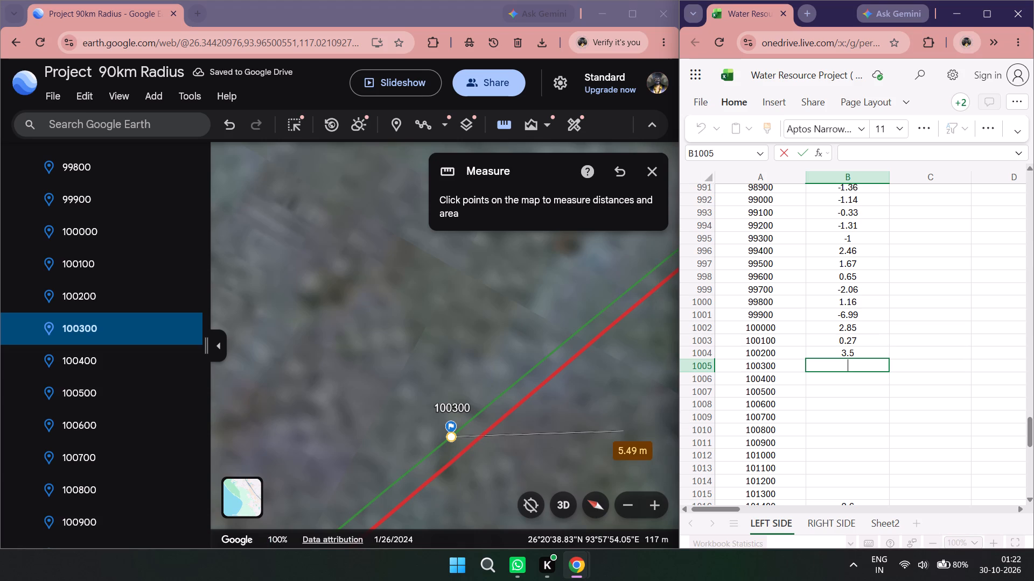
type("-0.")
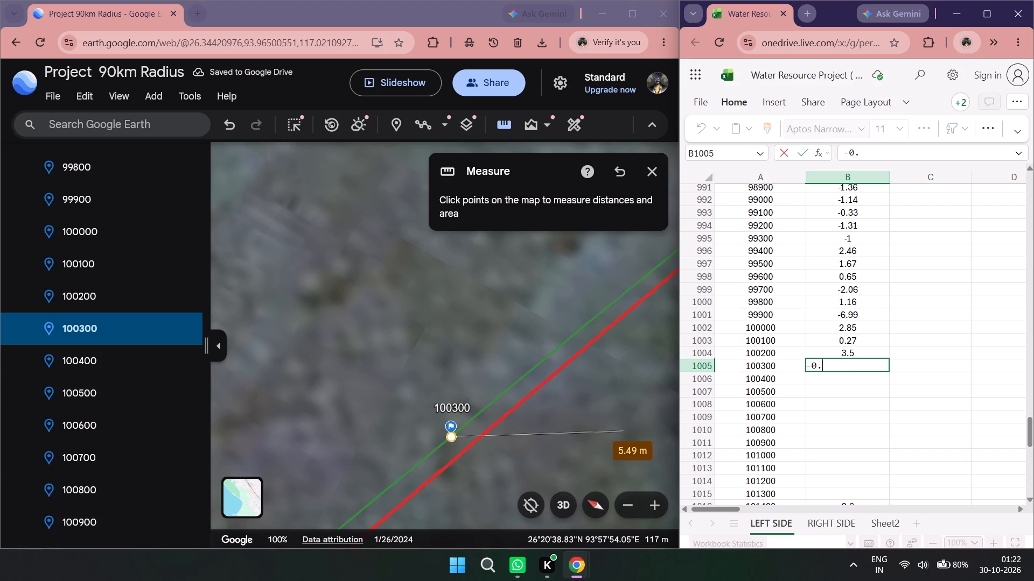
type("71")
Measure from the 100400 placemark to the red bank line and enter -5.72 as the LEFT SIDE value for chainage 100400.
scroll(494, 403, "down", 13)
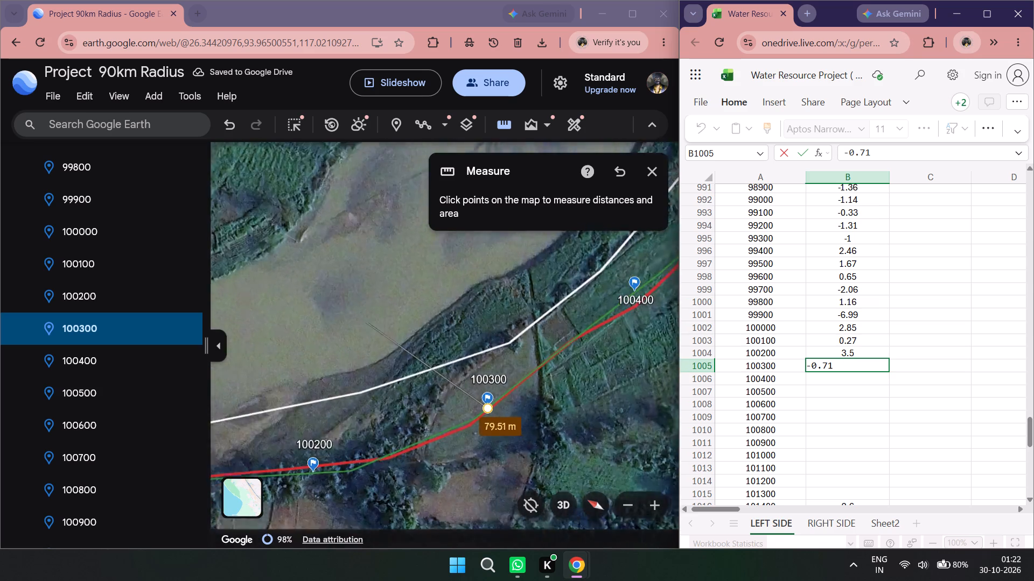
scroll(490, 407, "down", 3)
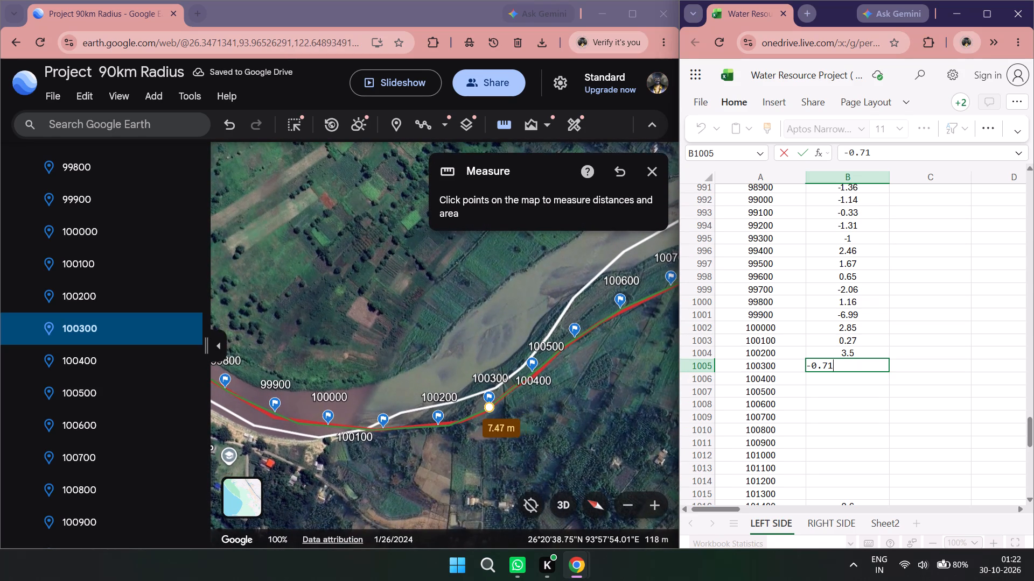
scroll(516, 411, "up", 3)
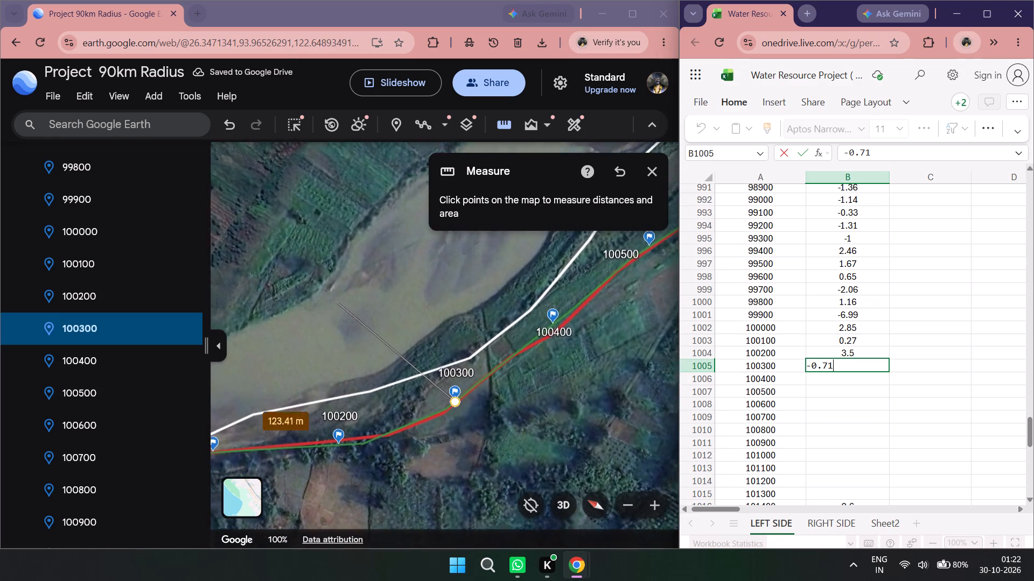
double_click(129, 360)
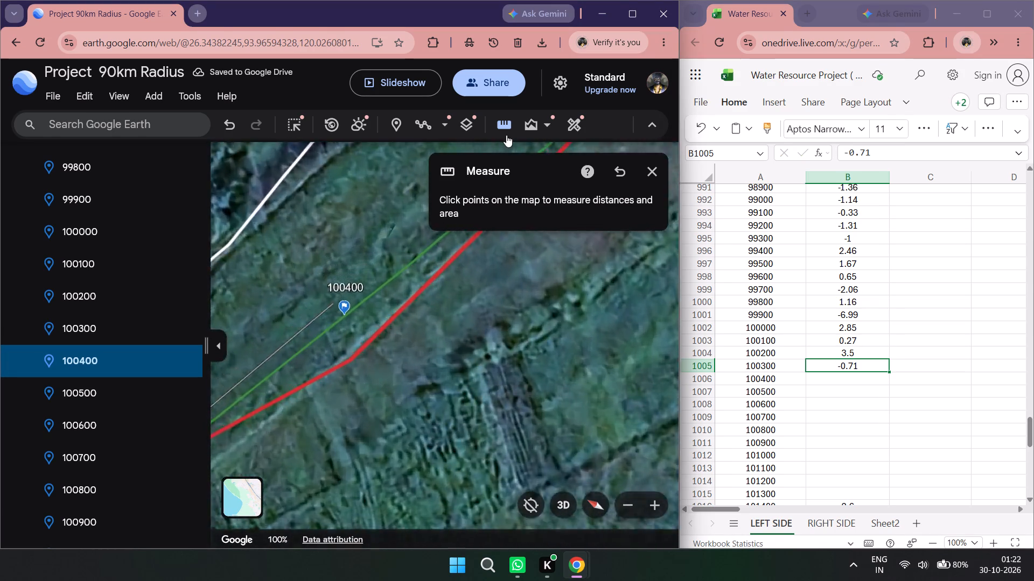
left_click(498, 133)
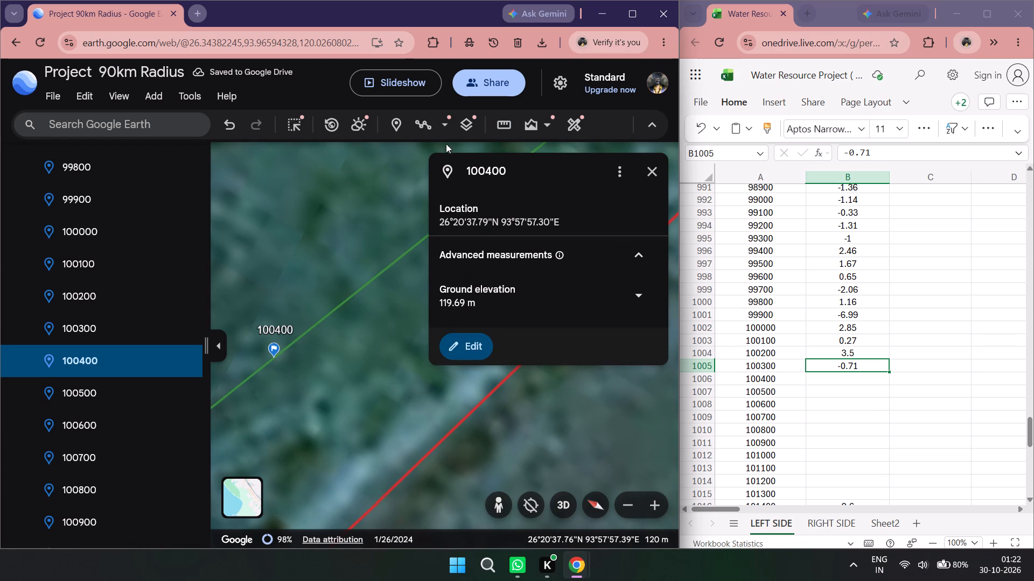
left_click(502, 124)
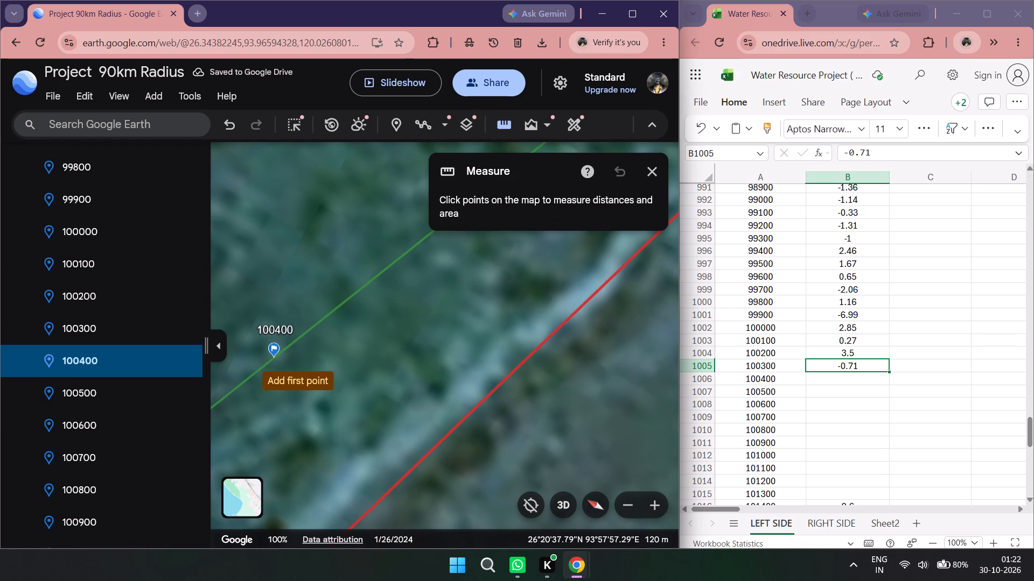
left_click(273, 360)
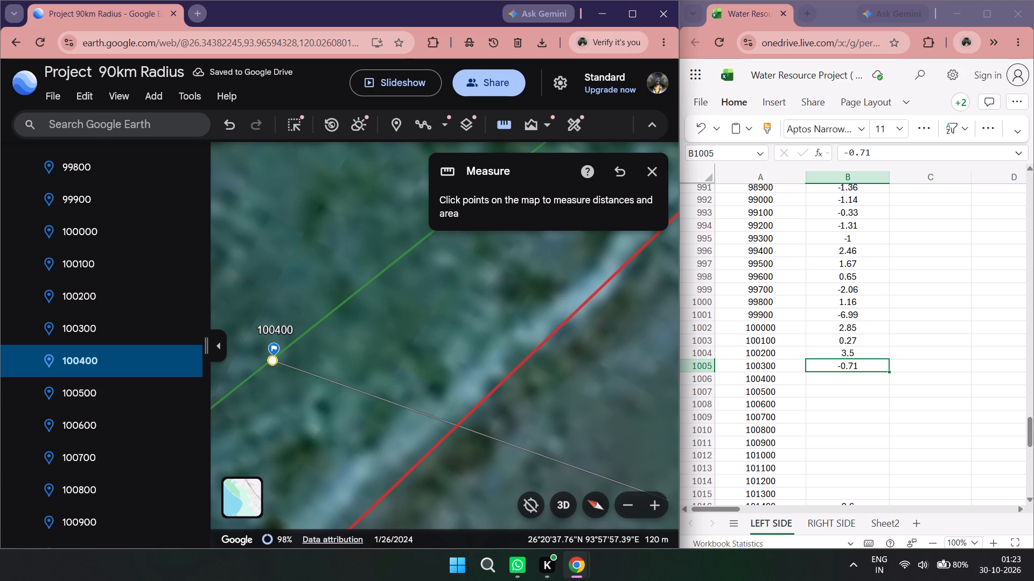
double_click(853, 381)
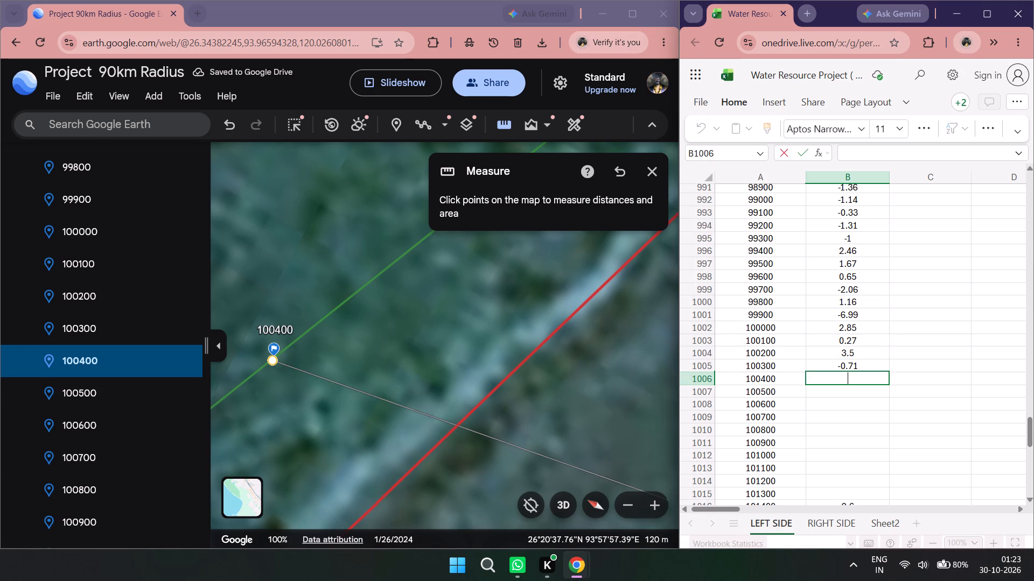
type("-5.")
type("72")
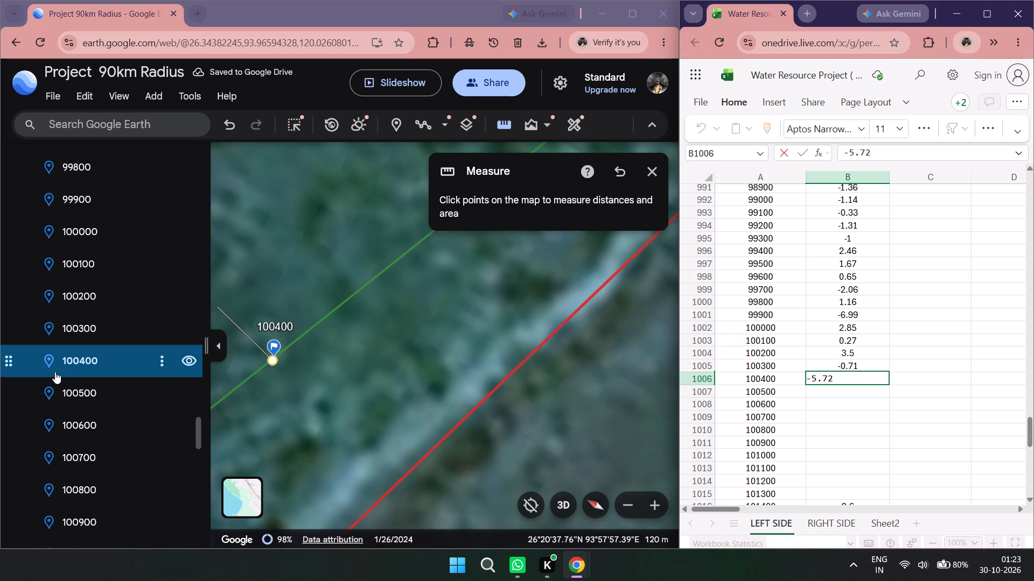
Measure from the 100500 placemark to the red bank line and enter -1.25 as the LEFT SIDE value for chainage 100500.
double_click(96, 391)
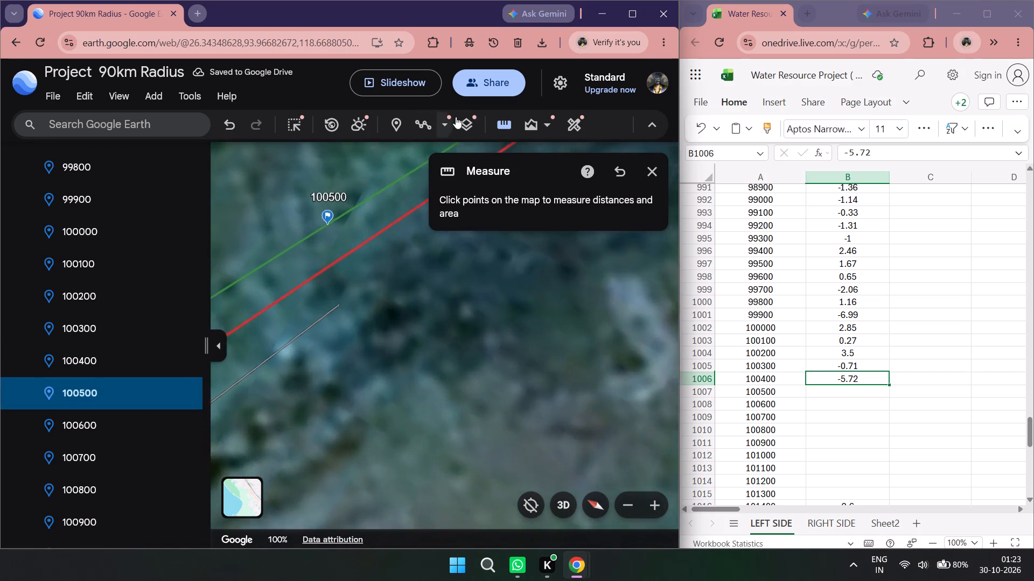
double_click(511, 129)
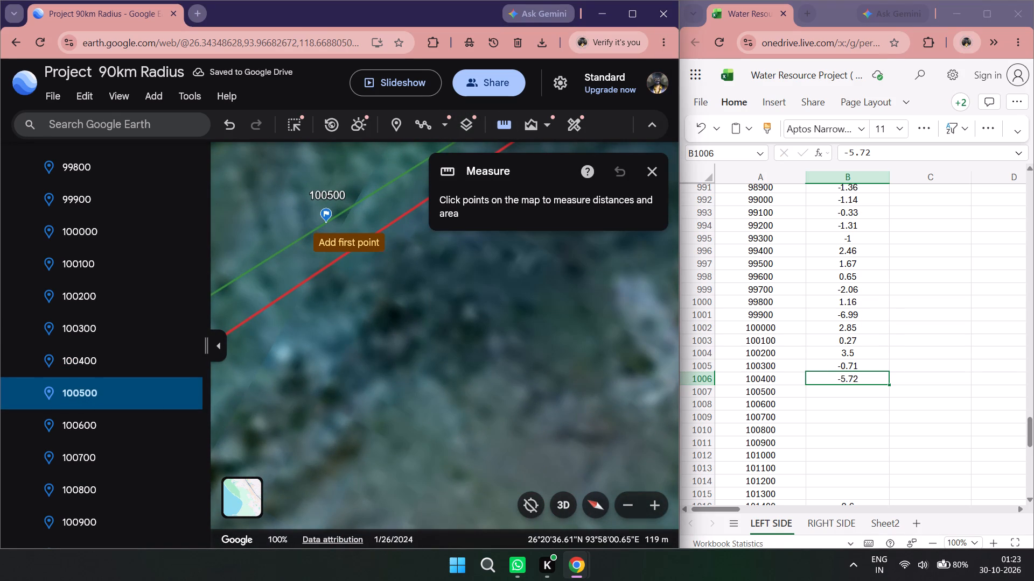
left_click(327, 222)
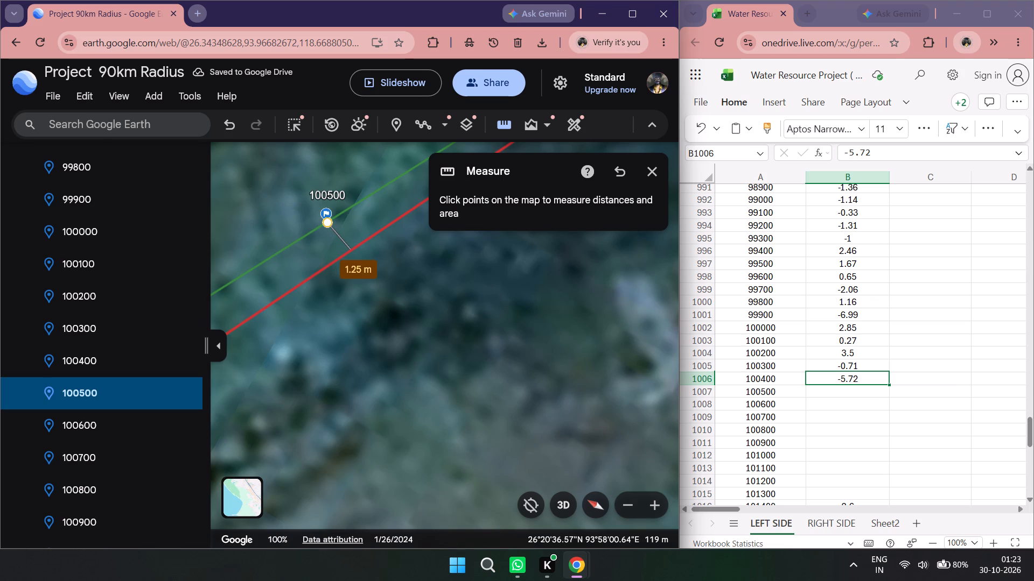
double_click(856, 393)
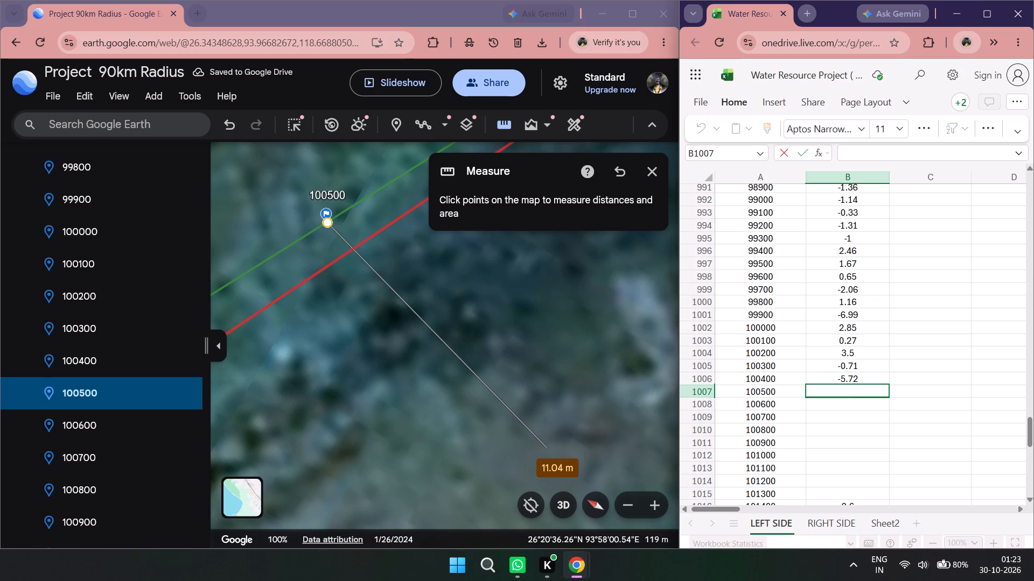
type("-1.25")
Measure from the 100600 placemark to the red bank line and enter -4.27 as the LEFT SIDE value for chainage 100600.
double_click(93, 421)
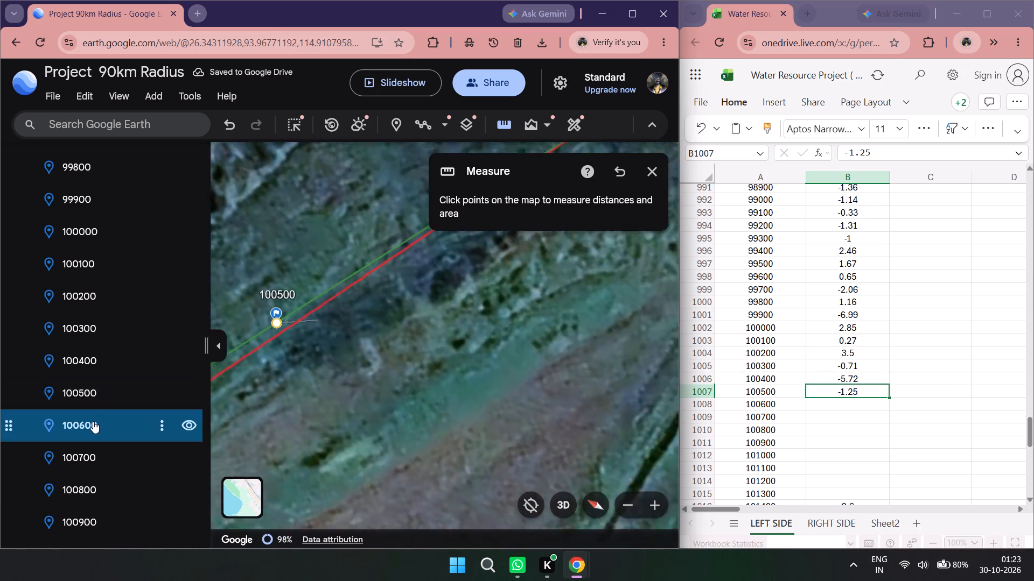
double_click(499, 126)
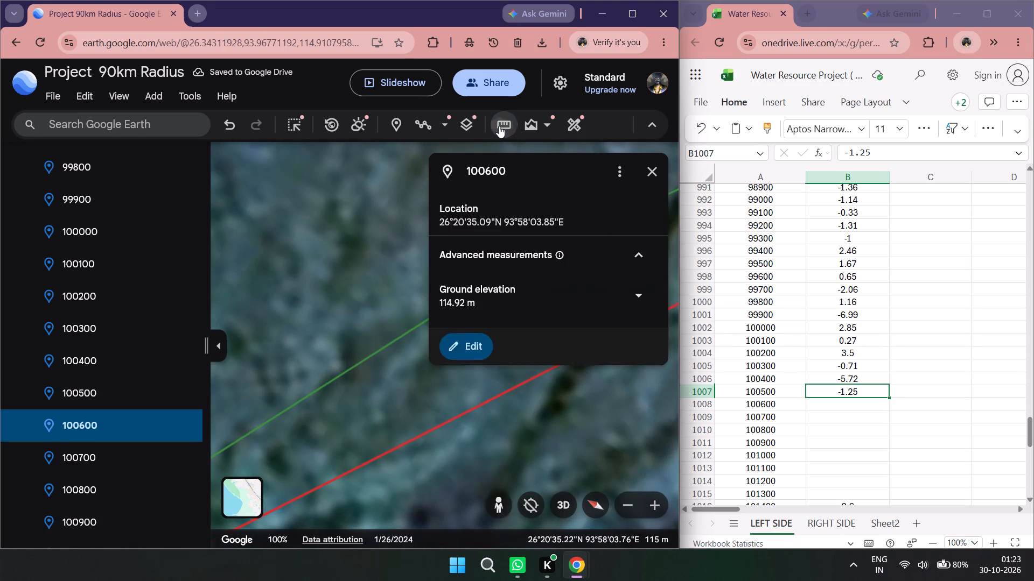
left_click(459, 298)
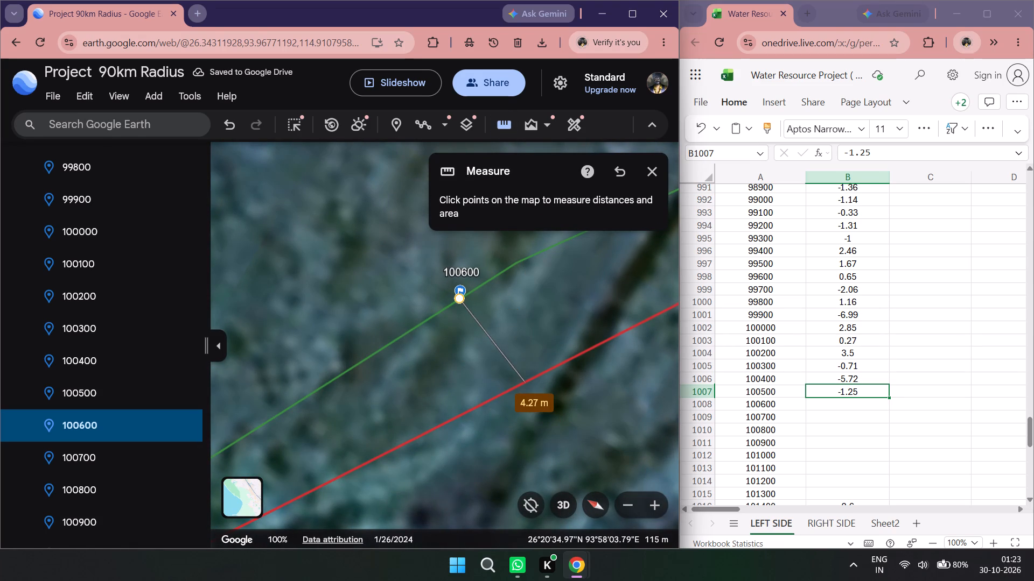
double_click(840, 408)
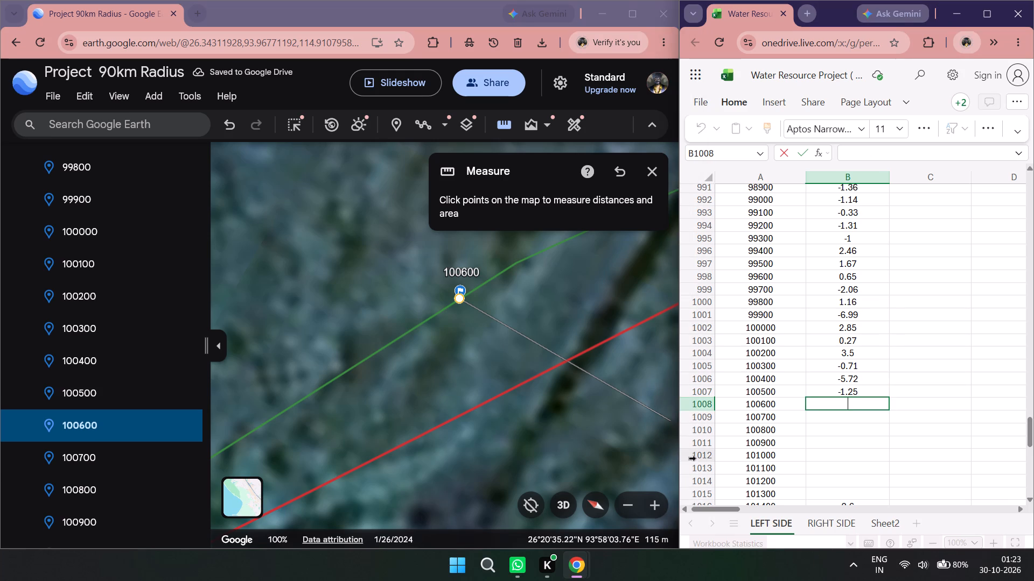
type("-4.27")
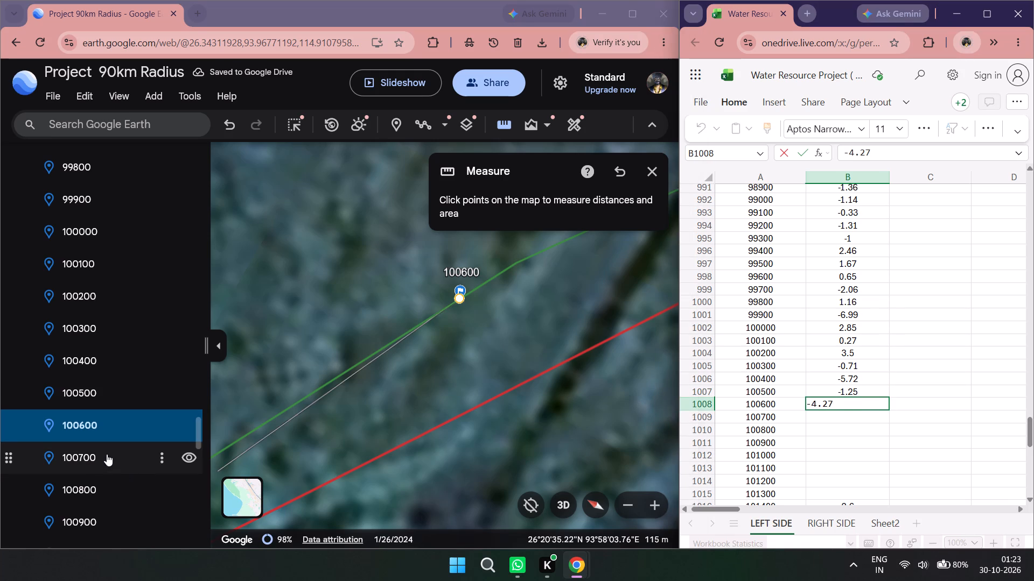
Measure from the 100700 placemark to the red bank line and enter -0.94 as the LEFT SIDE value for chainage 100700.
double_click(107, 454)
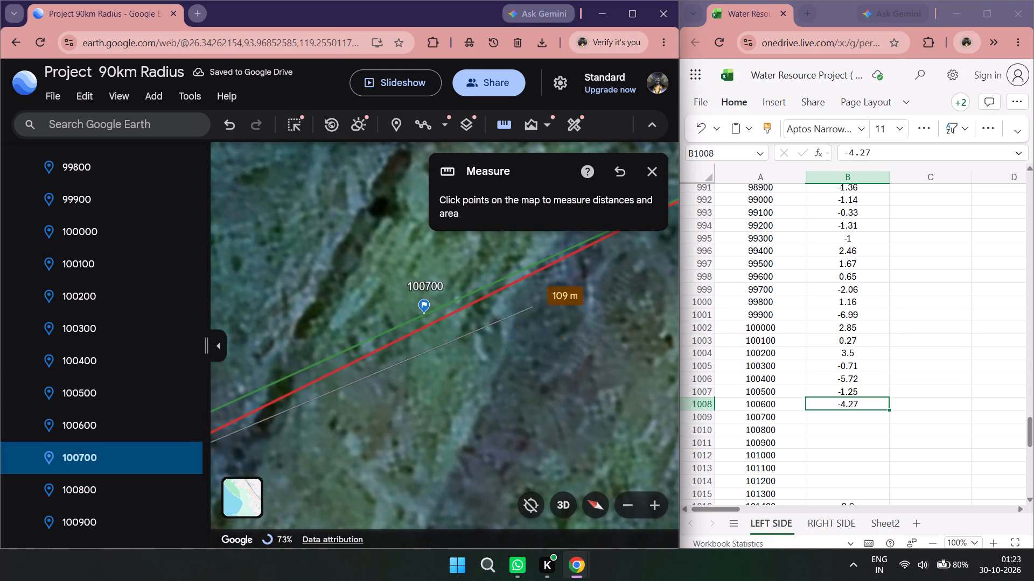
double_click(506, 123)
scroll(413, 316, "up", 3)
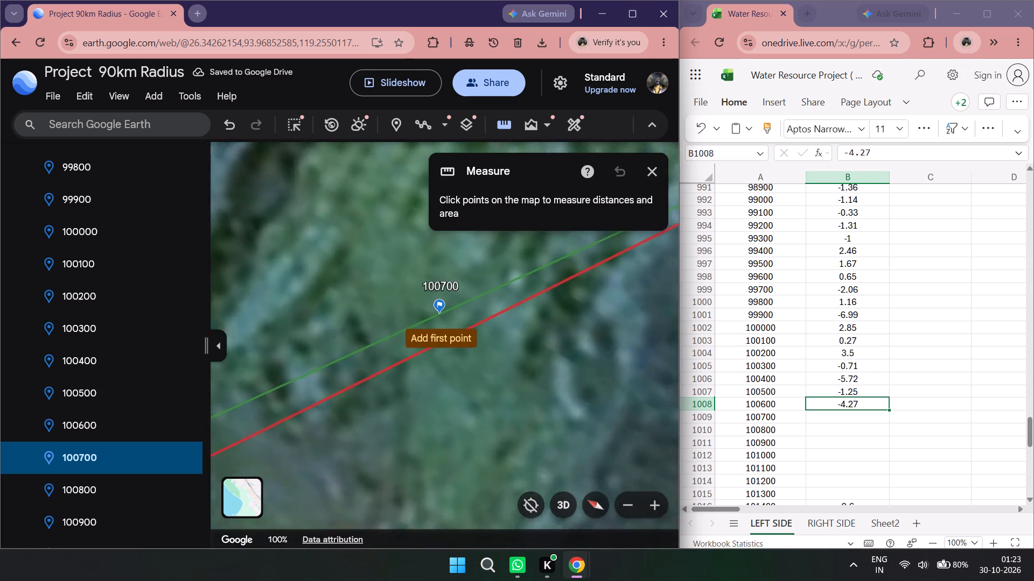
scroll(419, 322, "up", 3)
left_click(444, 314)
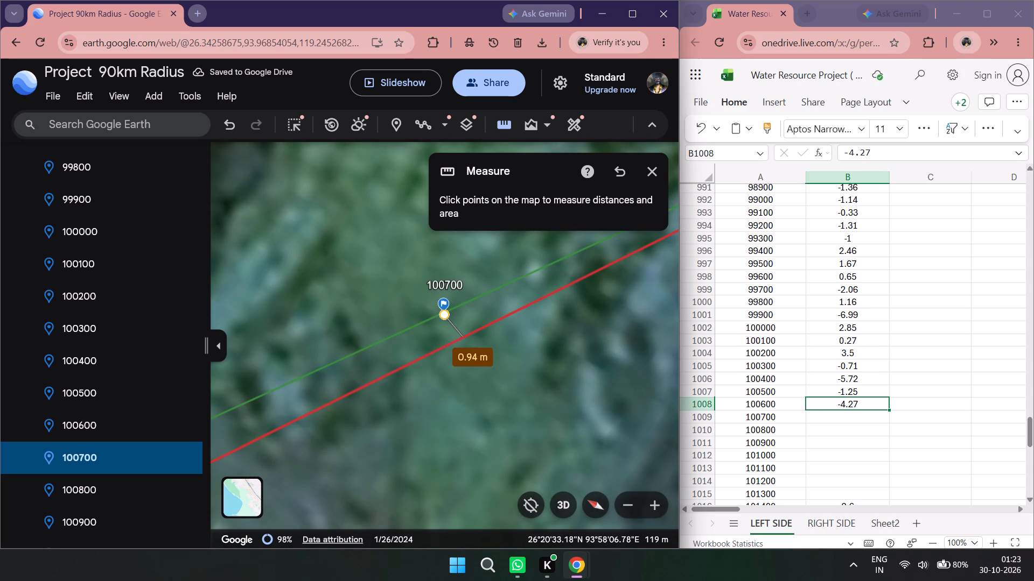
double_click(865, 423)
key("minus")
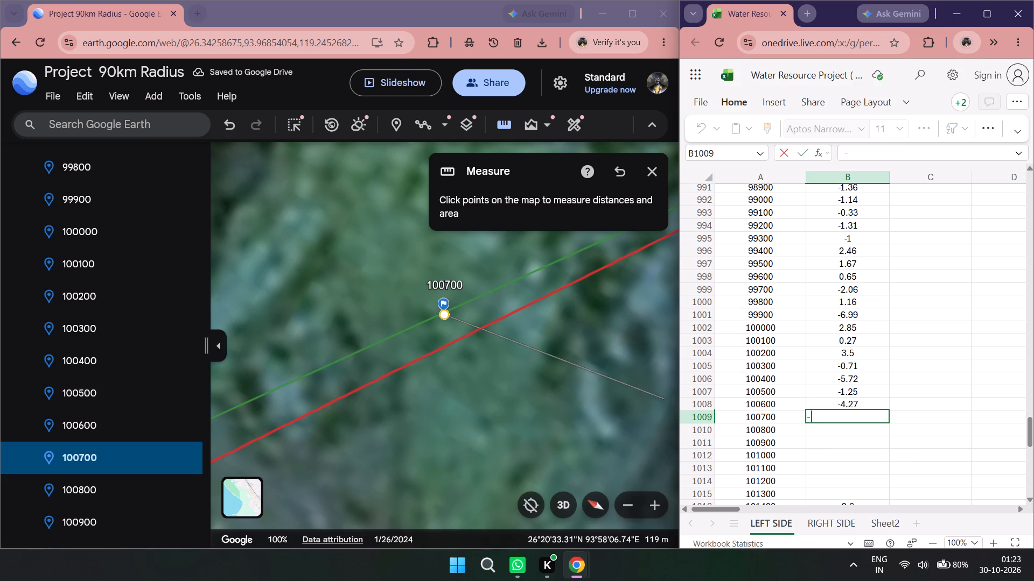
key("0")
key("period")
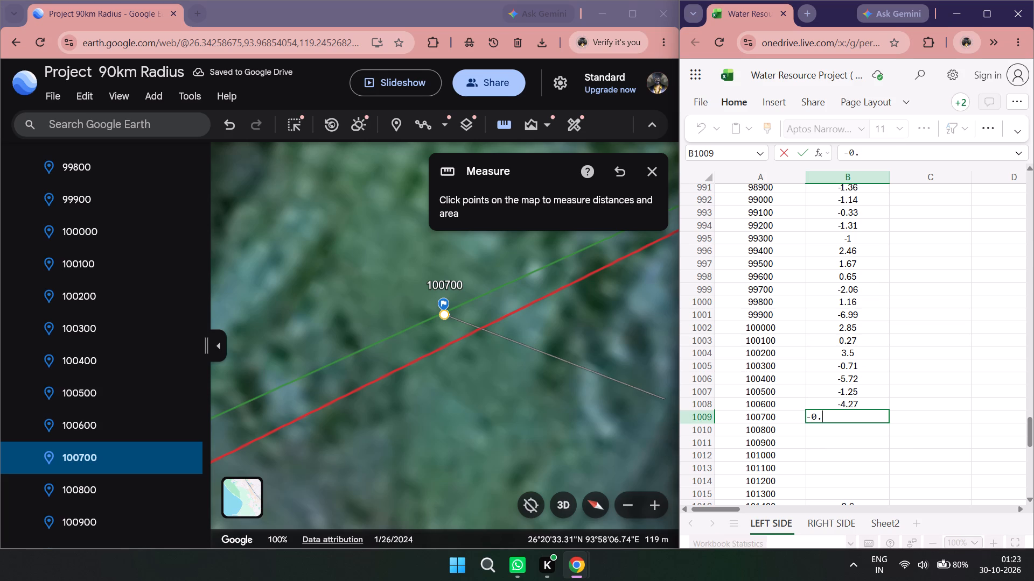
key("9")
key("4")
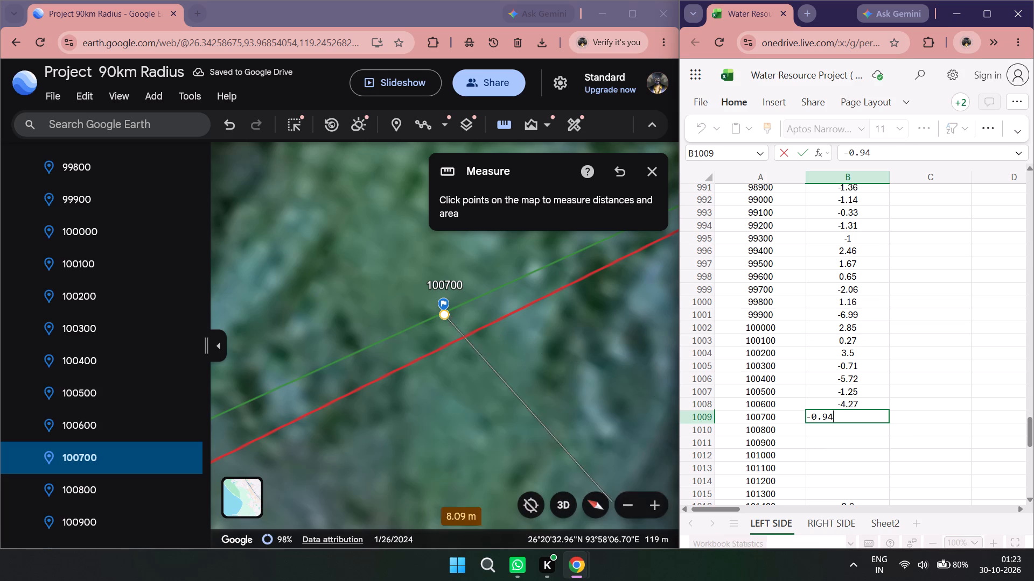
Measure from the 100800 placemark to the red bank line and enter 2.55 as the LEFT SIDE value for chainage 100800.
double_click(74, 491)
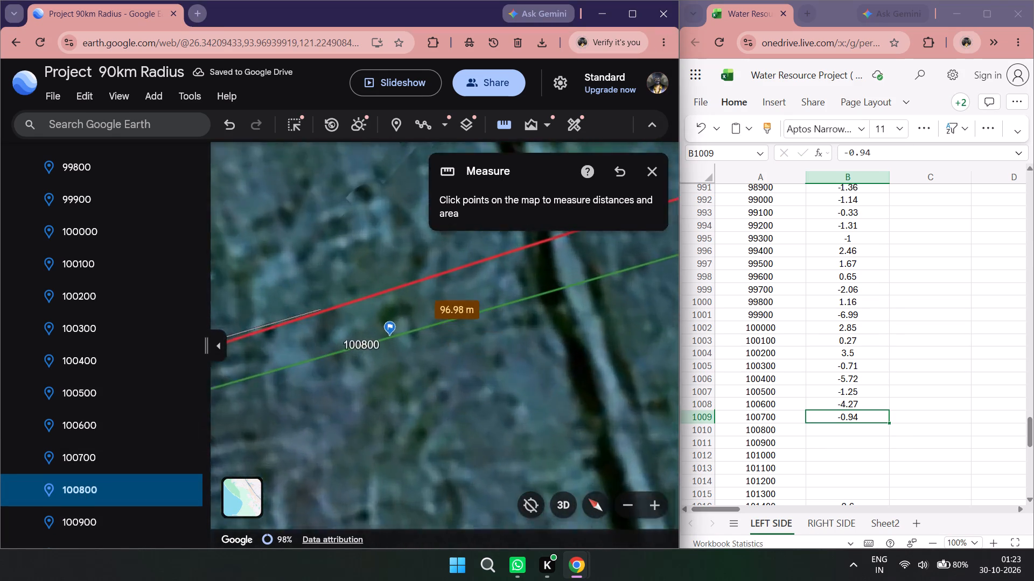
double_click(513, 123)
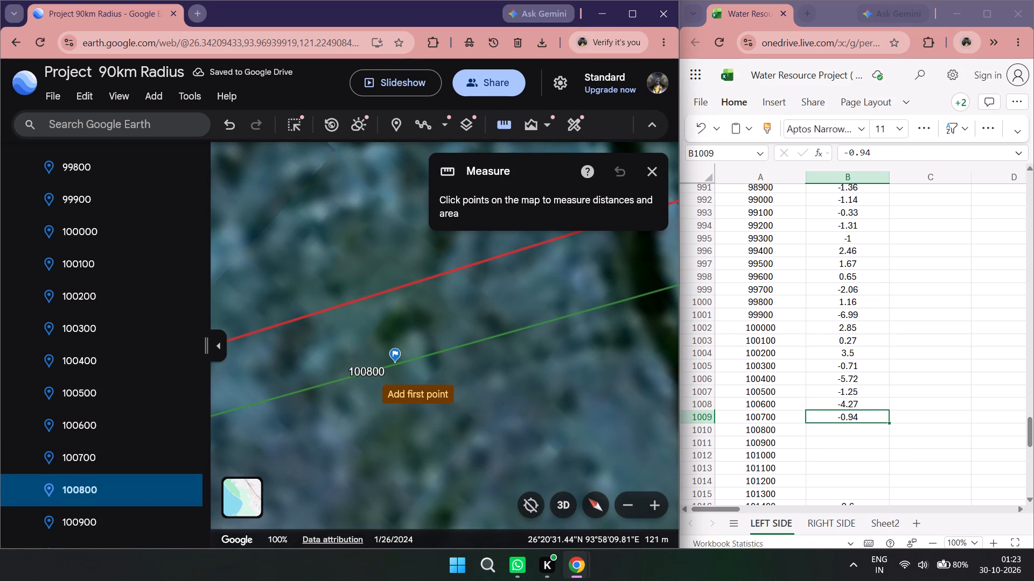
left_click(395, 364)
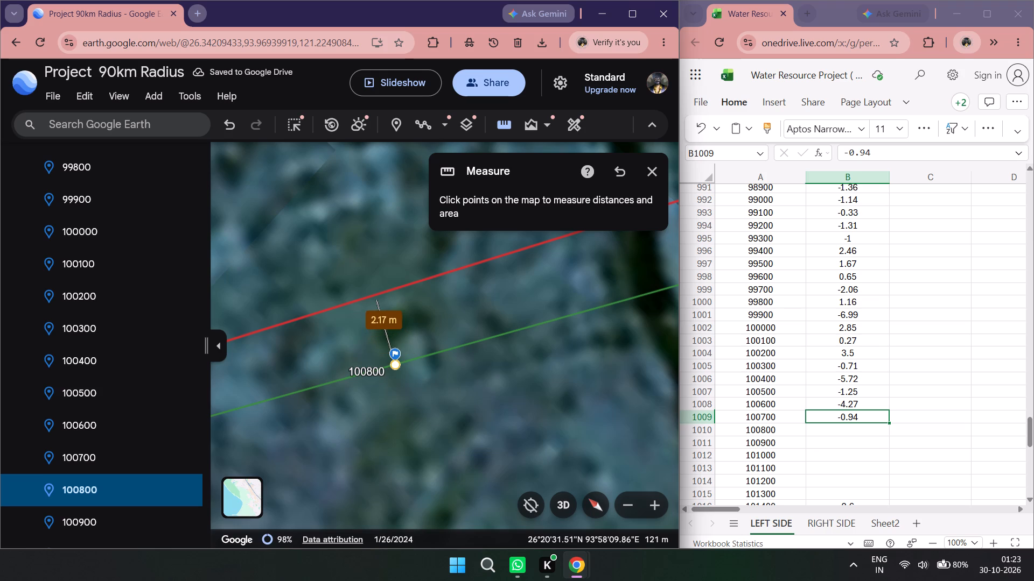
double_click(843, 427)
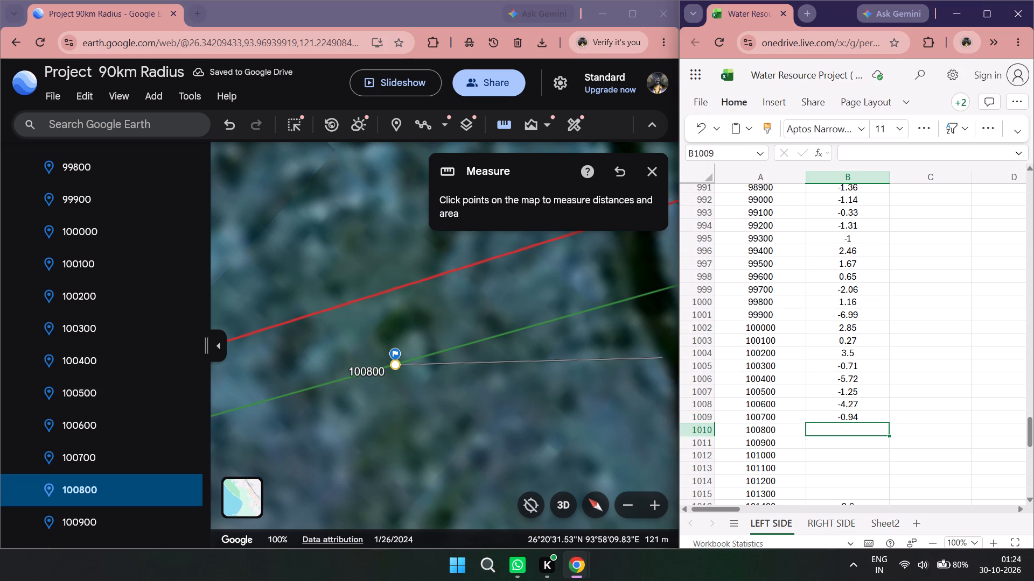
key("2")
type(".55")
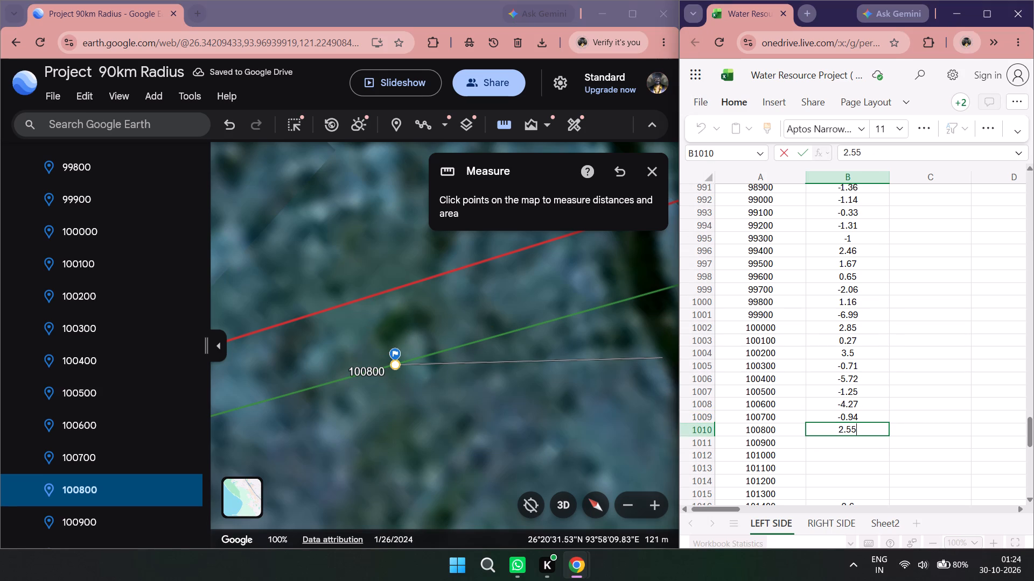
Measure from the 100900 placemark to the red bank line and enter -5.72 as the LEFT SIDE value for chainage 100900.
double_click(108, 513)
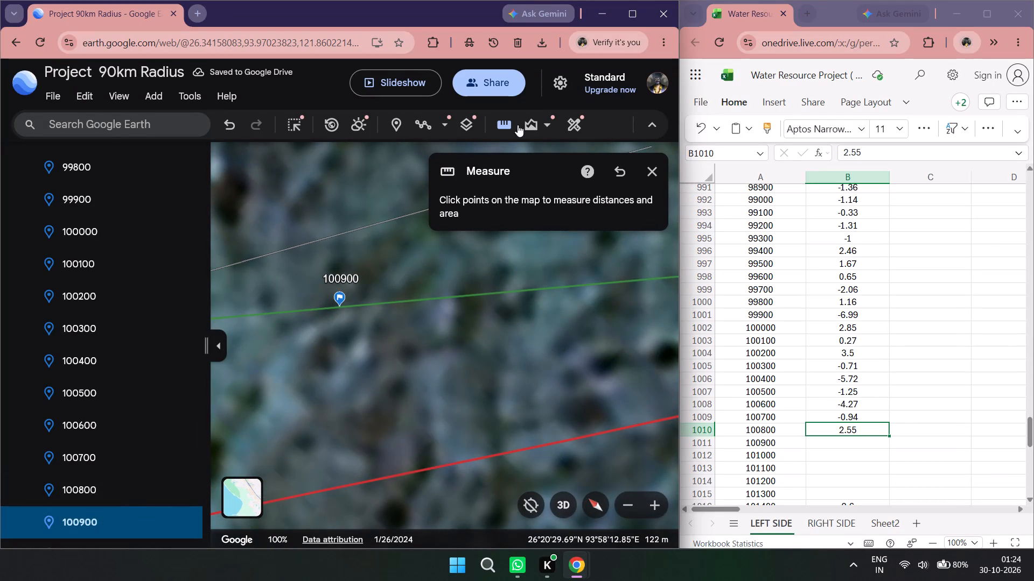
double_click(510, 126)
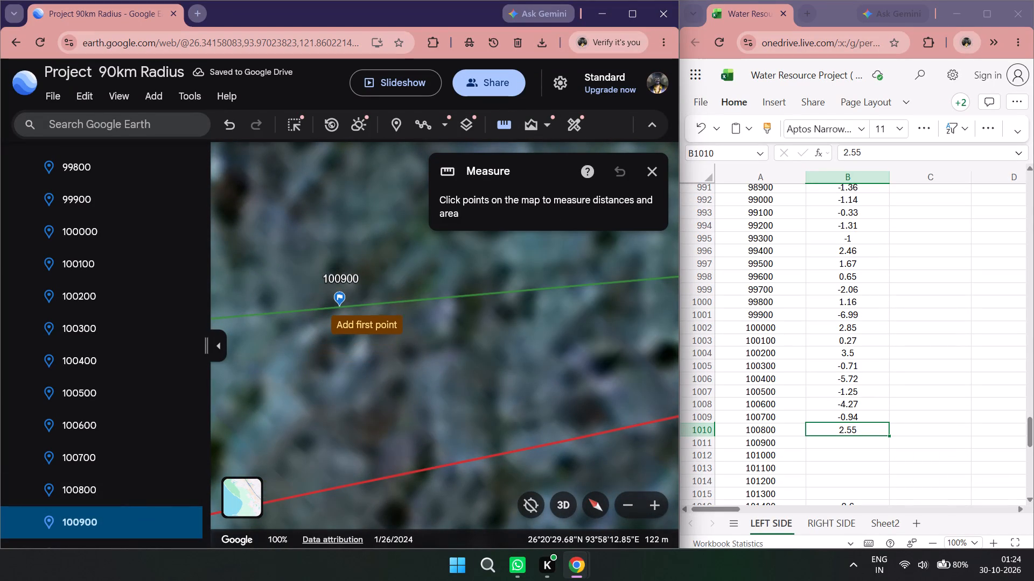
left_click(340, 307)
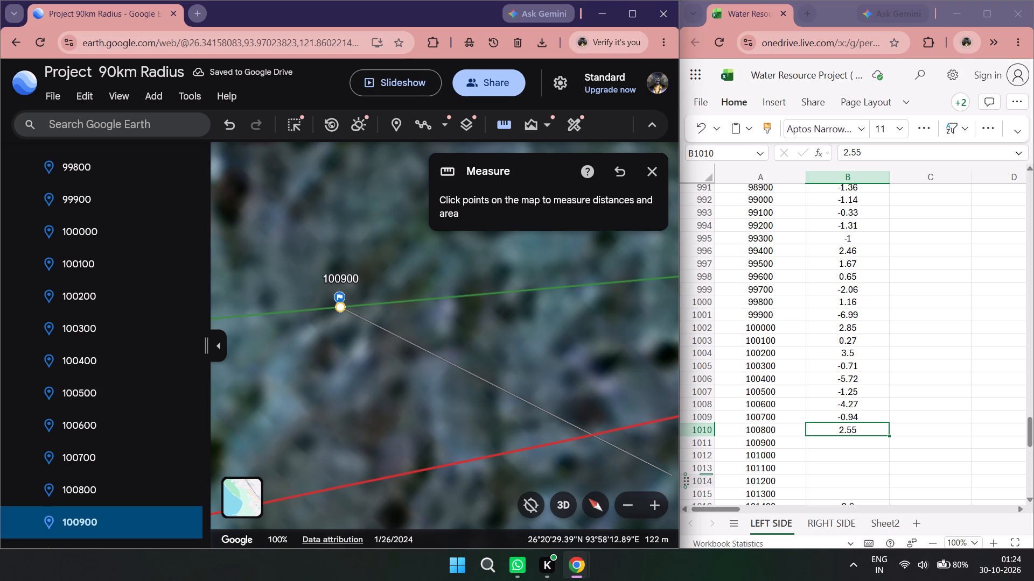
double_click(824, 441)
key("minus")
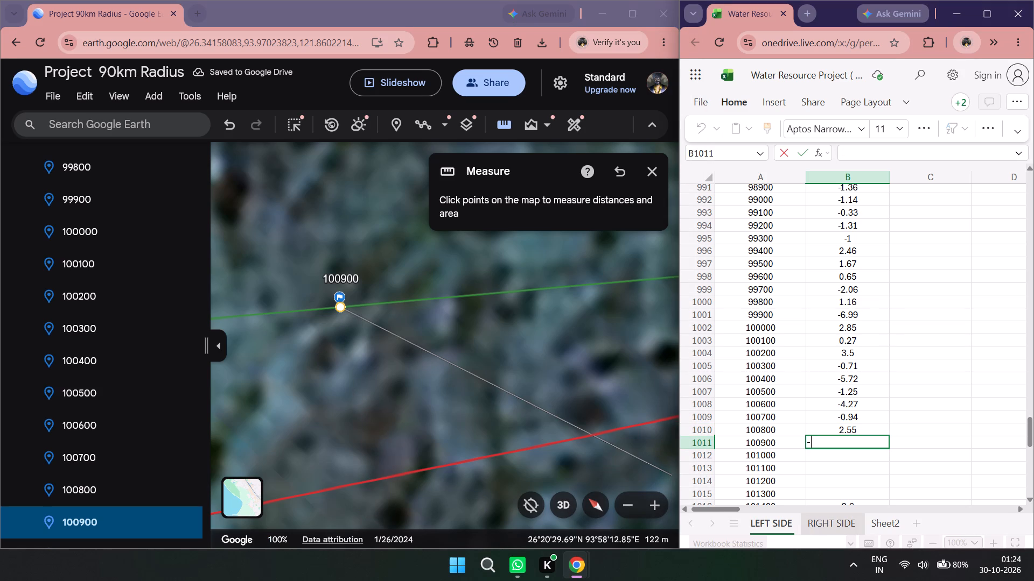
type("5.72")
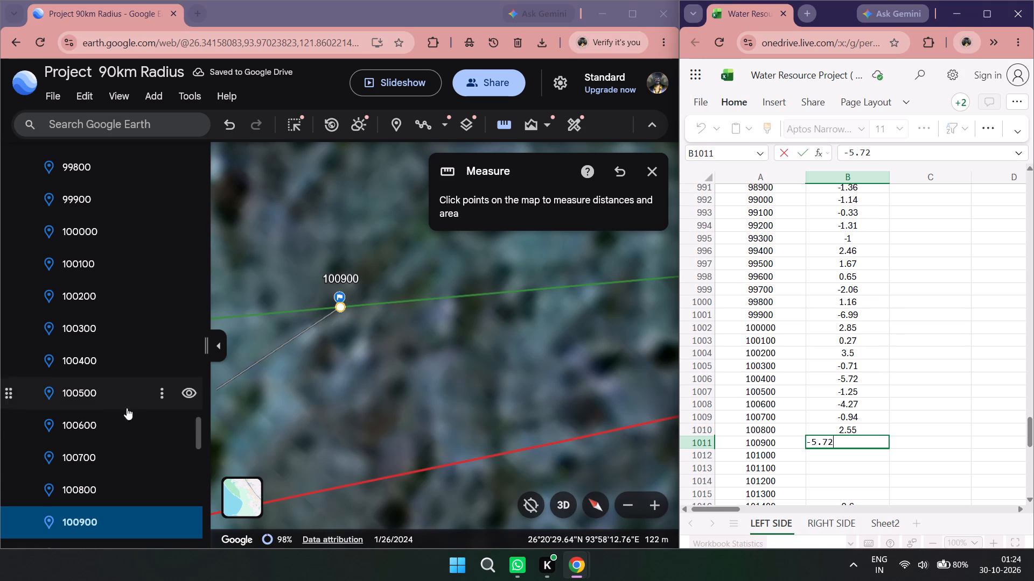
Measure from the 101000 placemark to the red bank line and enter 2.59 as the LEFT SIDE value for chainage 101000.
scroll(87, 499, "down", 4)
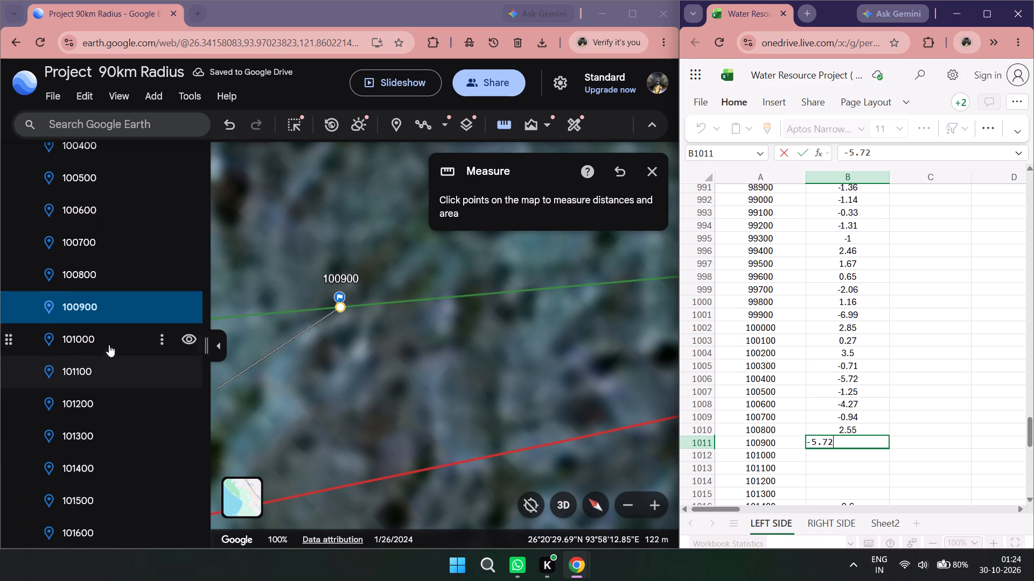
double_click(110, 338)
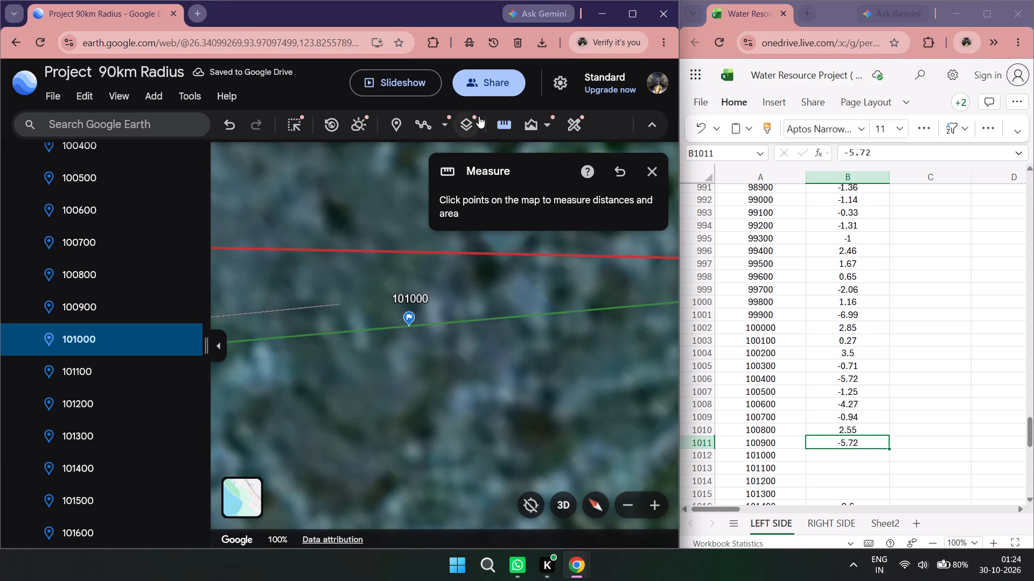
double_click(495, 119)
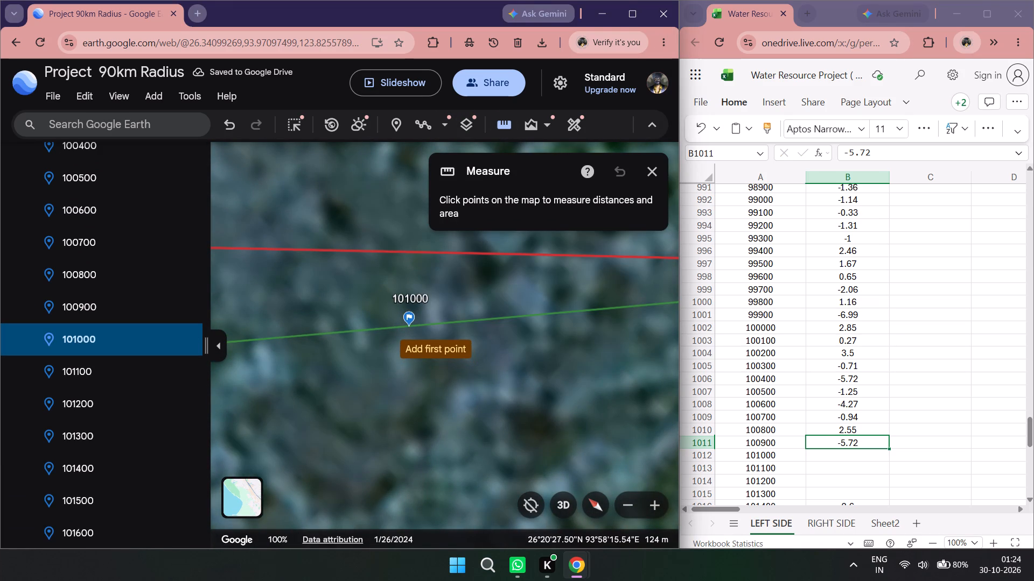
left_click(411, 329)
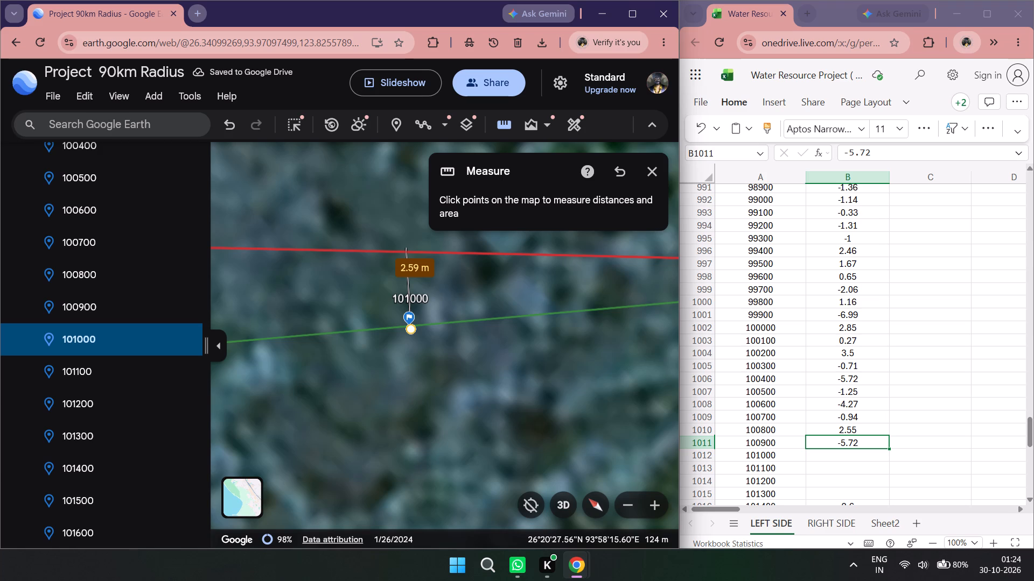
double_click(858, 461)
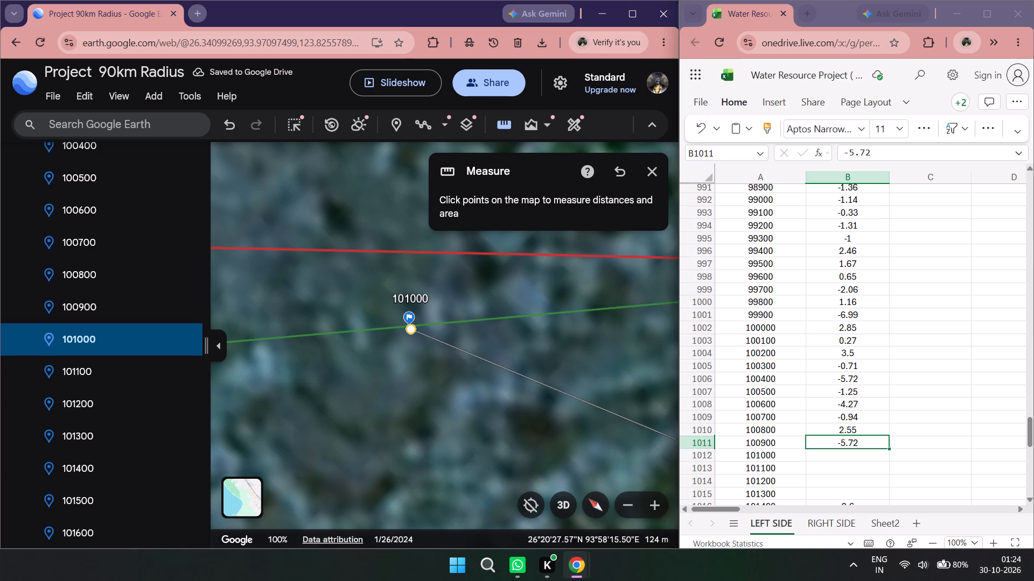
double_click(850, 455)
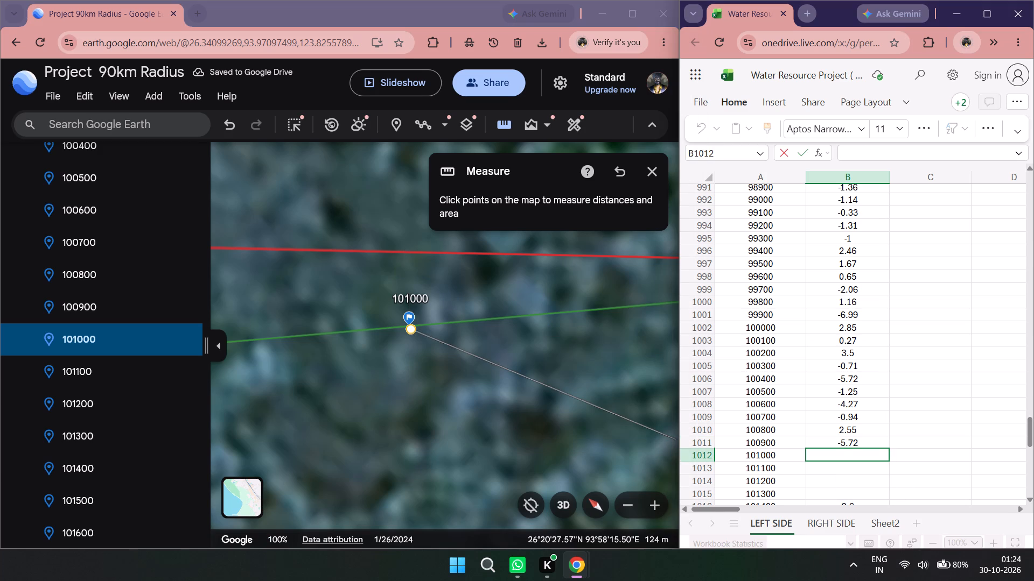
type("2.")
type("59")
Measure from the 101100 placemark to the red bank line and enter 1.91 as the LEFT SIDE value for chainage 101100.
double_click(96, 372)
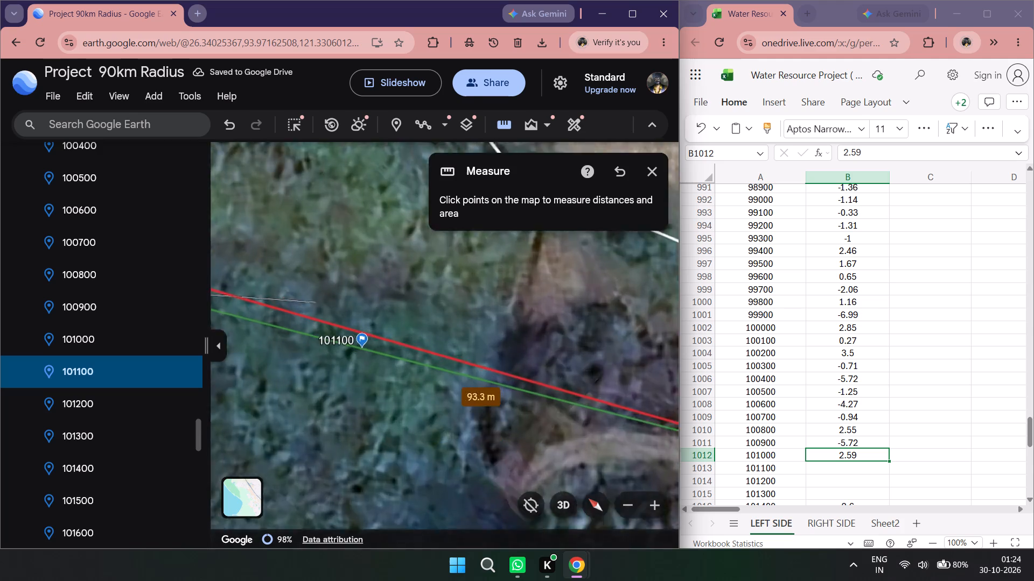
double_click(498, 118)
left_click_drag(274, 359, 396, 366)
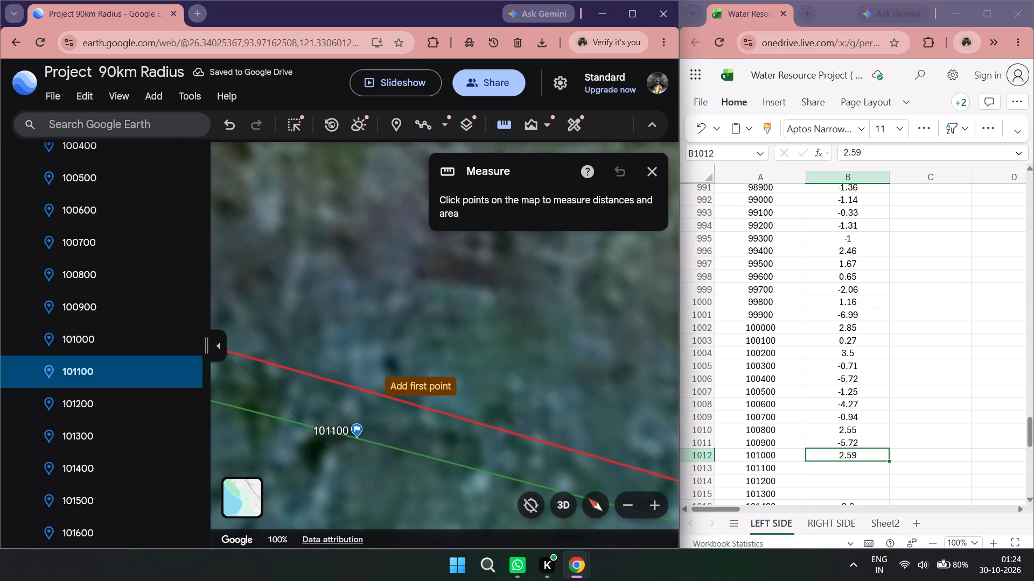
scroll(387, 451, "up", 3)
left_click(354, 439)
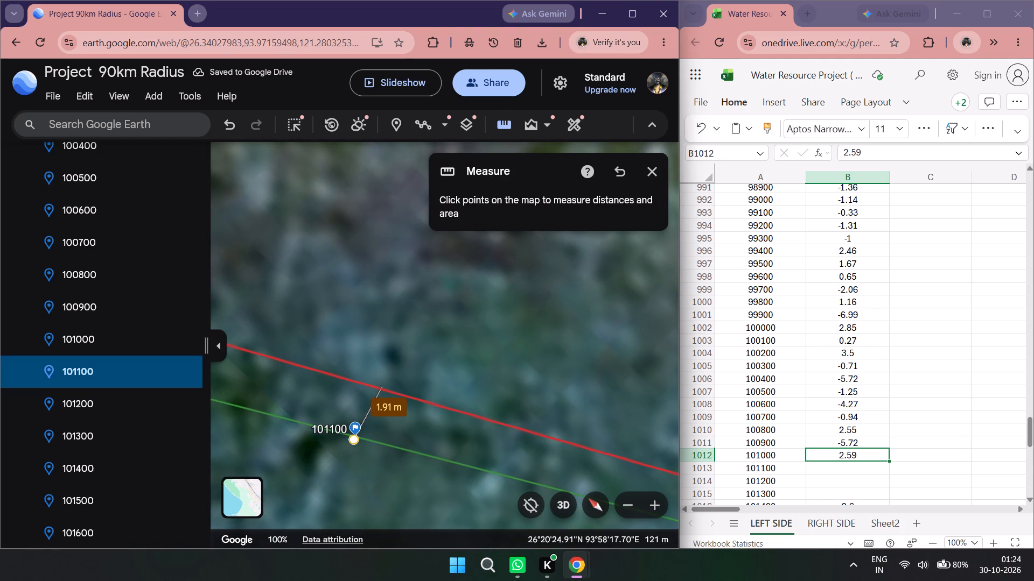
double_click(848, 471)
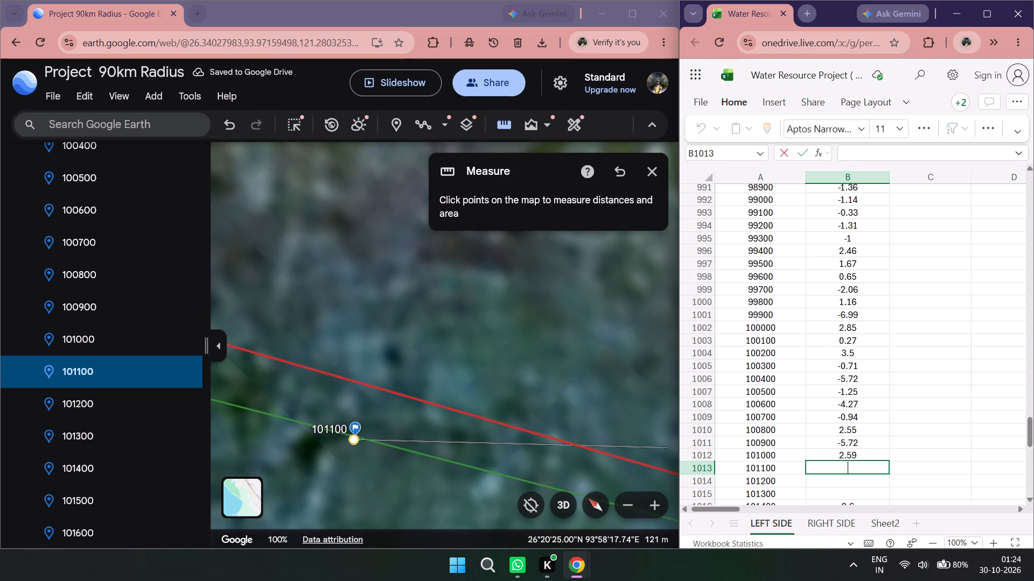
type("1.")
key("9")
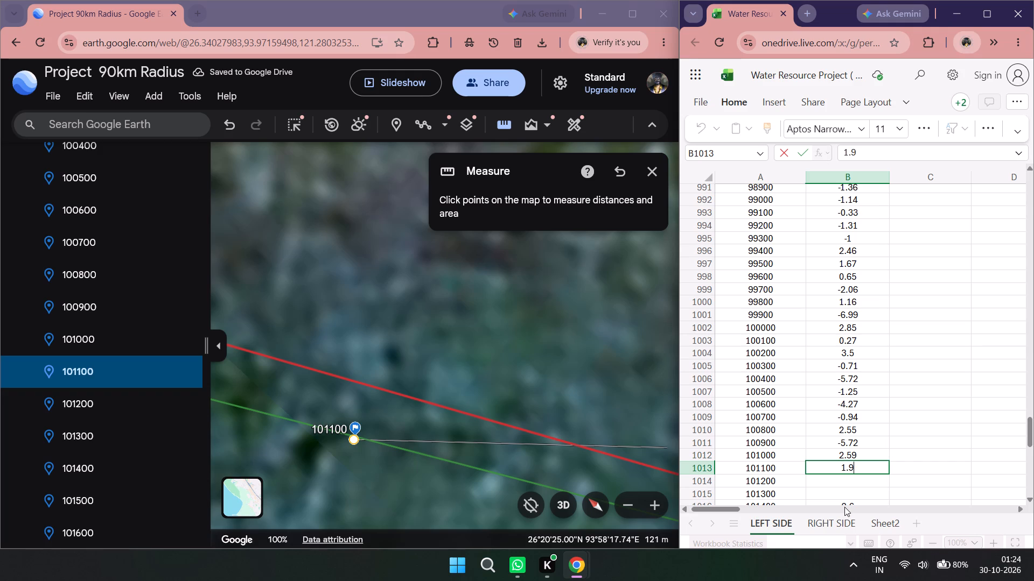
key("1")
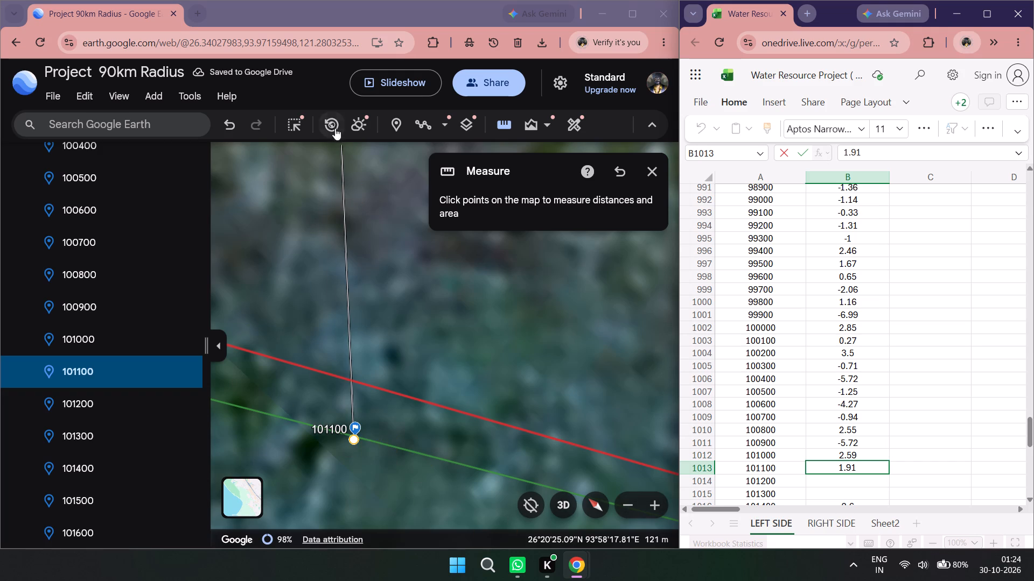
left_click(500, 127)
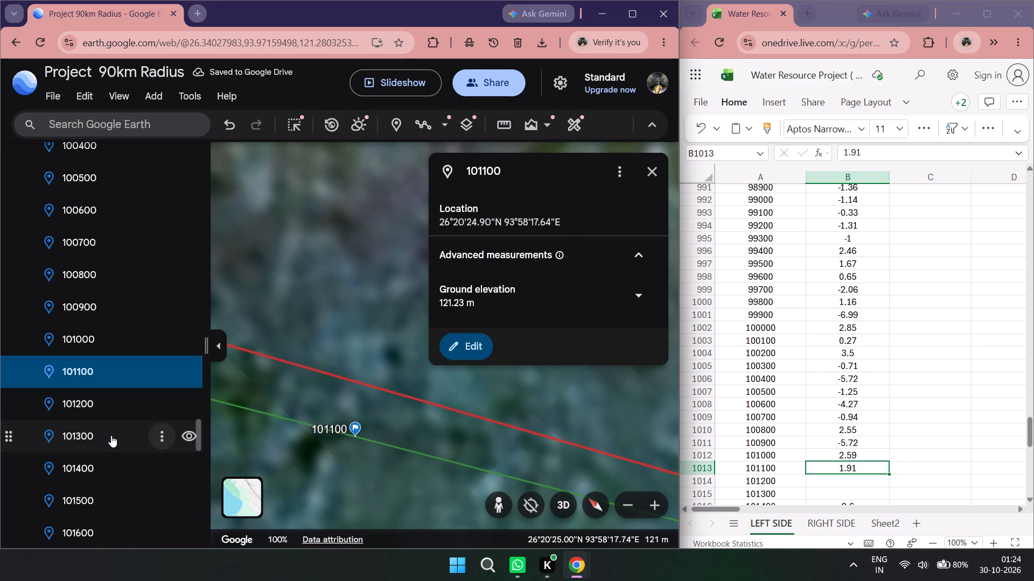
Measure from the 101200 placemark to the red bank line and enter -2.23 as the LEFT SIDE value for chainage 101200.
double_click(103, 401)
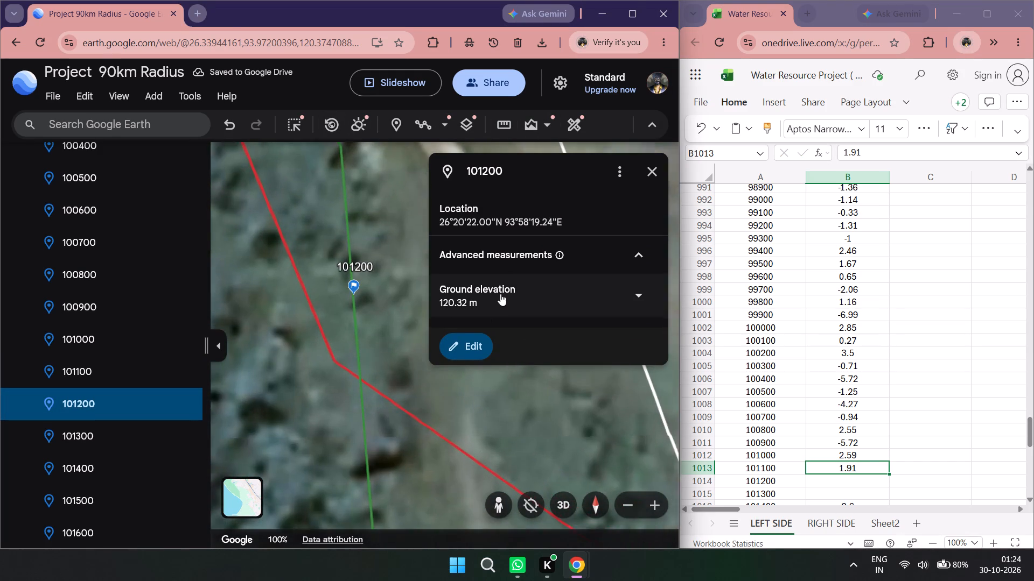
left_click(498, 121)
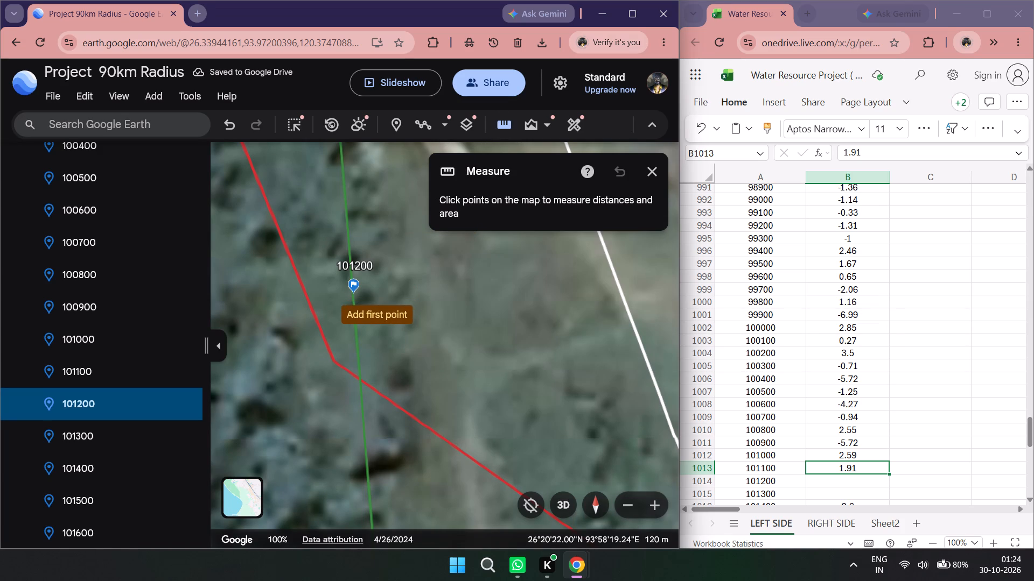
left_click(352, 293)
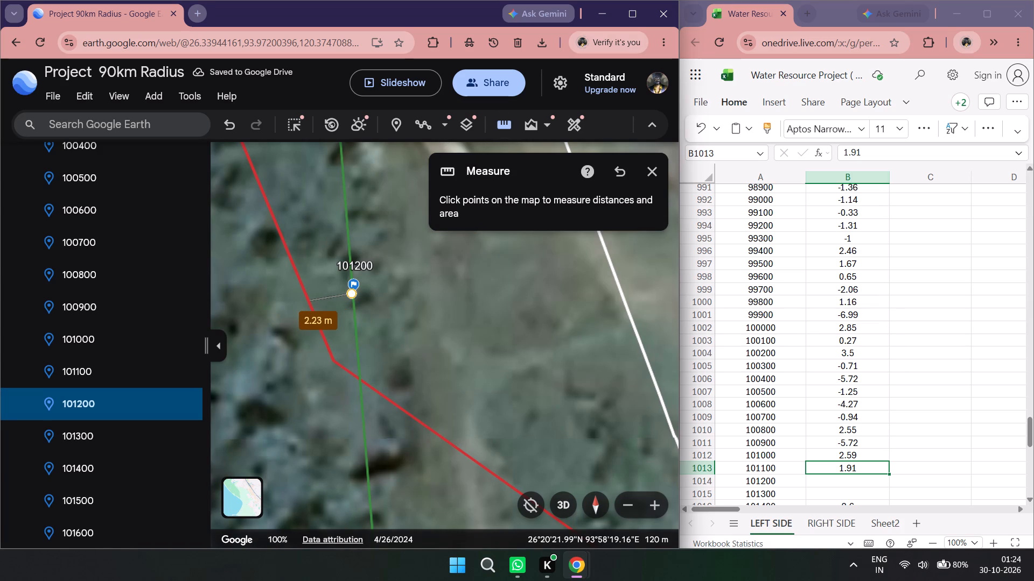
double_click(857, 478)
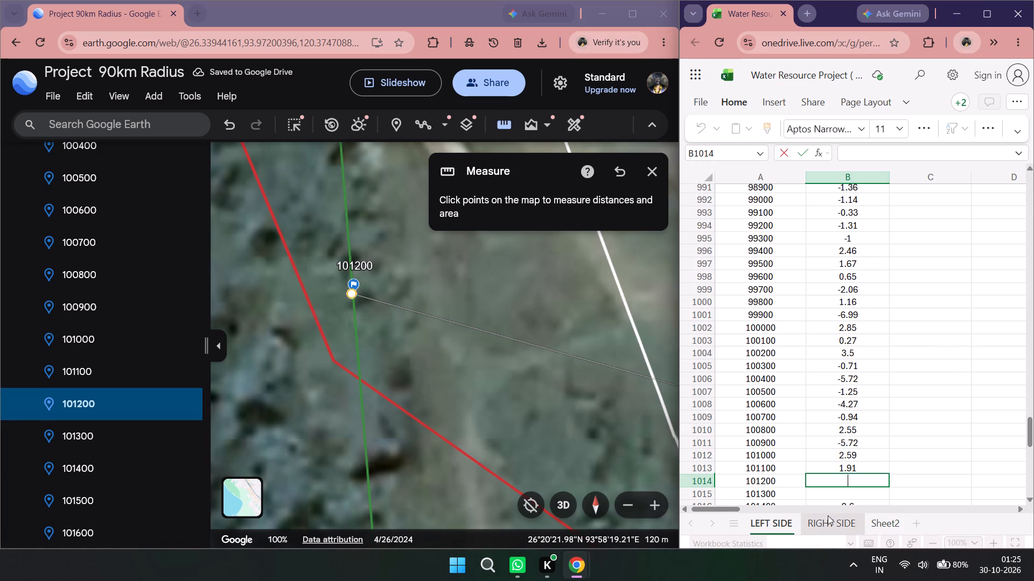
key("minus")
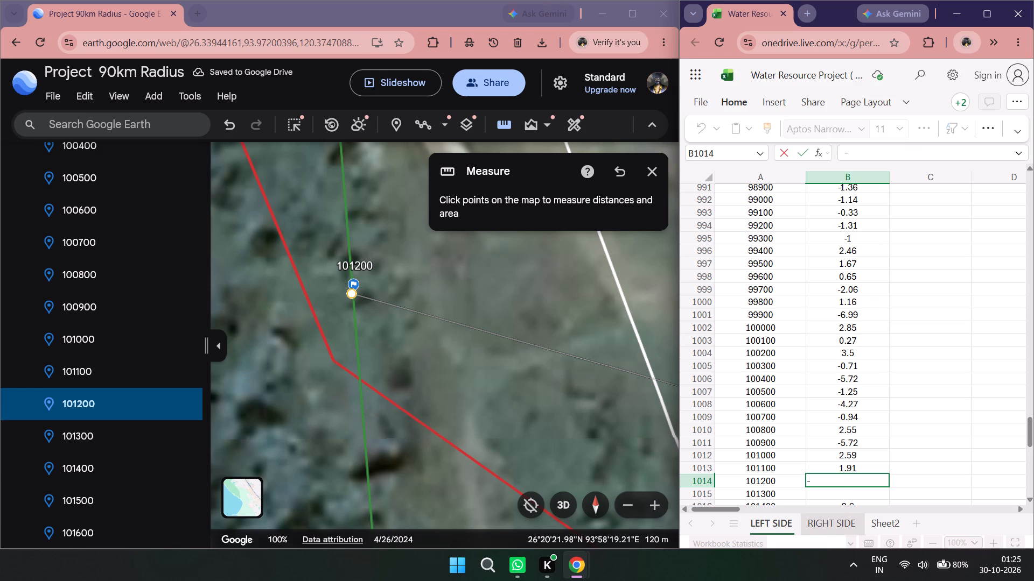
type("2.23")
Measure from the 101300 placemark to the red bank line and enter -5.9 as the LEFT SIDE value for chainage 101300.
scroll(884, 423, "down", 1)
left_click(848, 427)
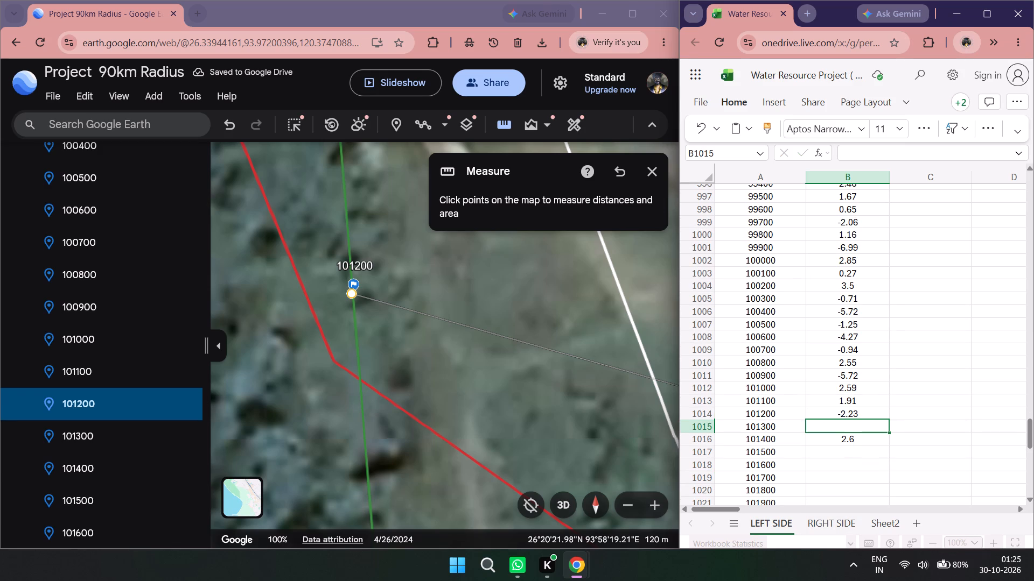
double_click(105, 422)
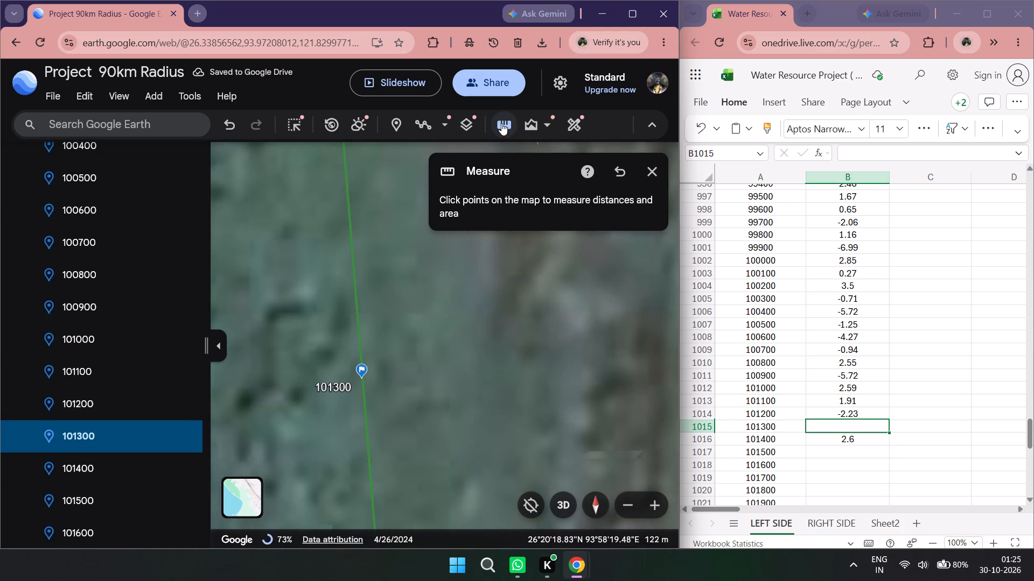
left_click(501, 123)
left_click_drag(407, 336, 472, 332)
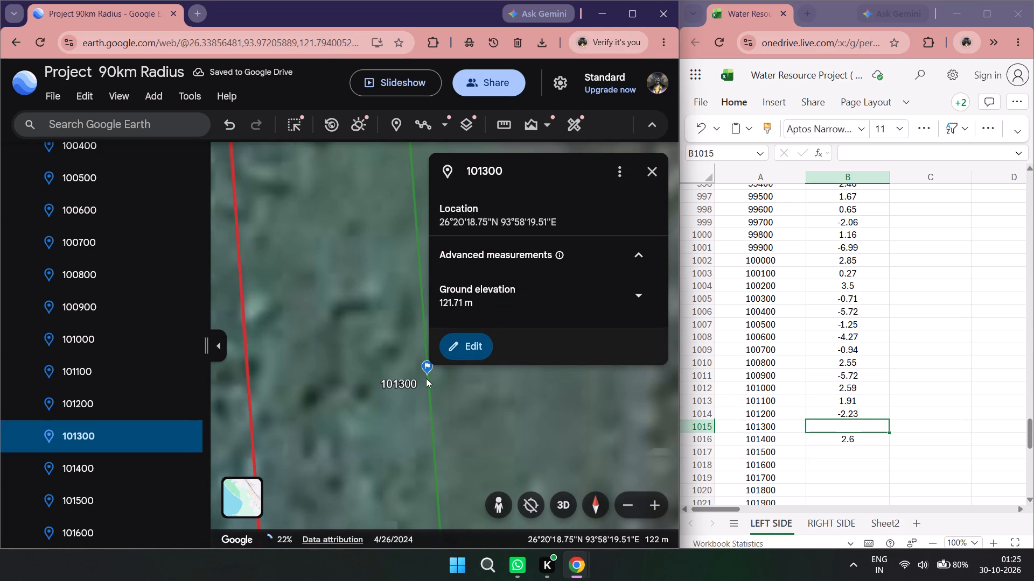
left_click(501, 127)
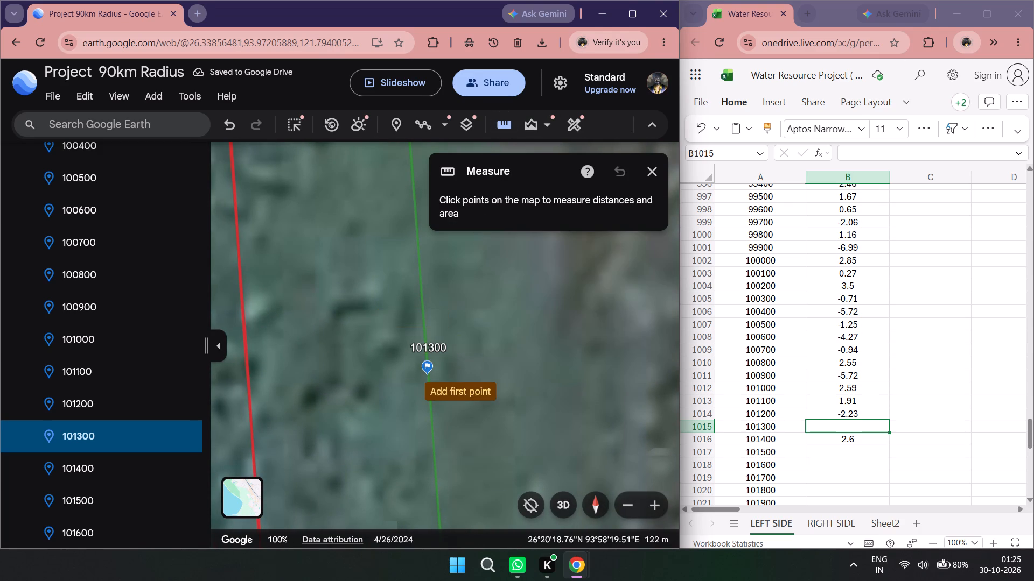
left_click(429, 375)
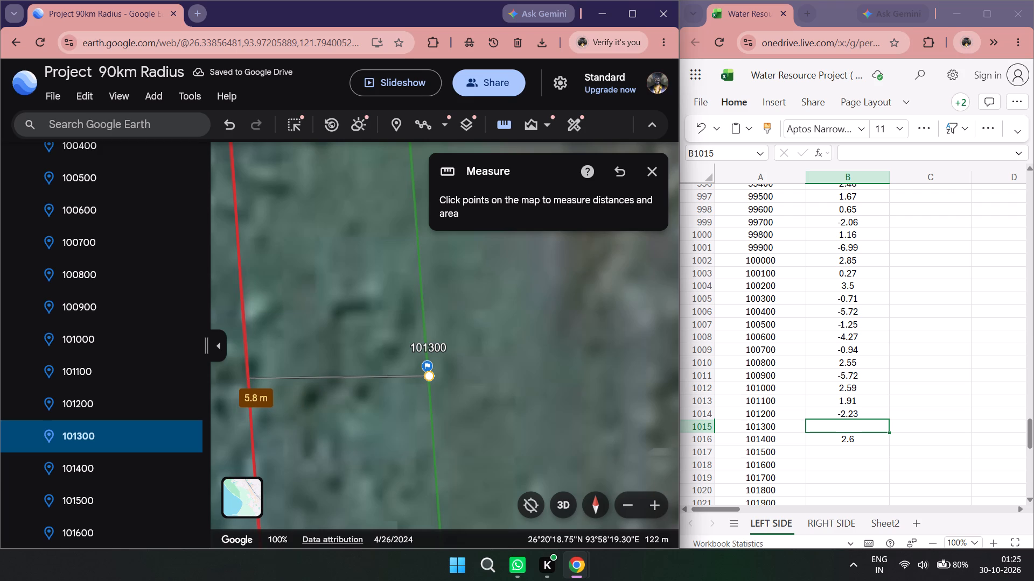
double_click(841, 431)
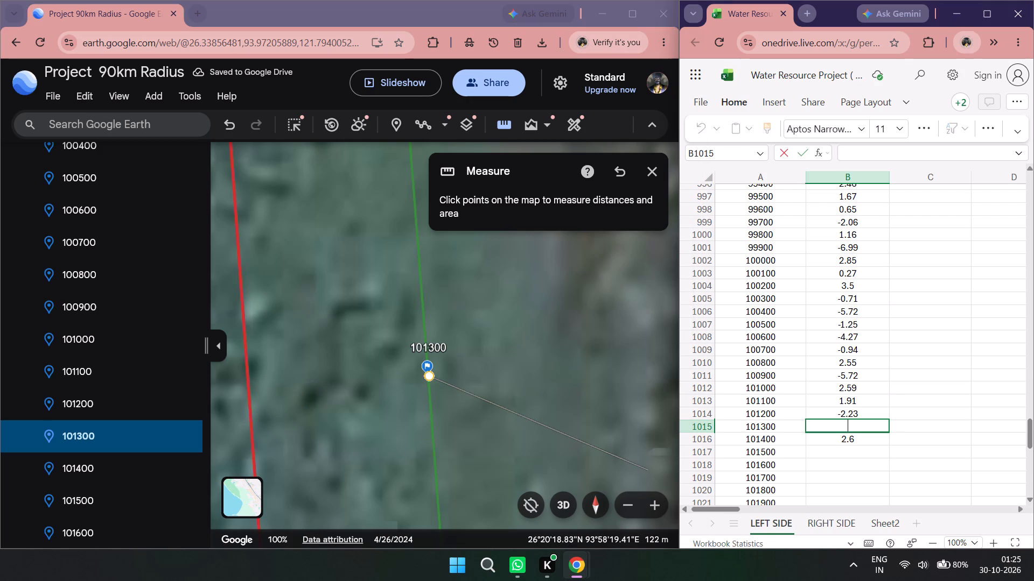
type("-5.9")
scroll(411, 364, "down", 1)
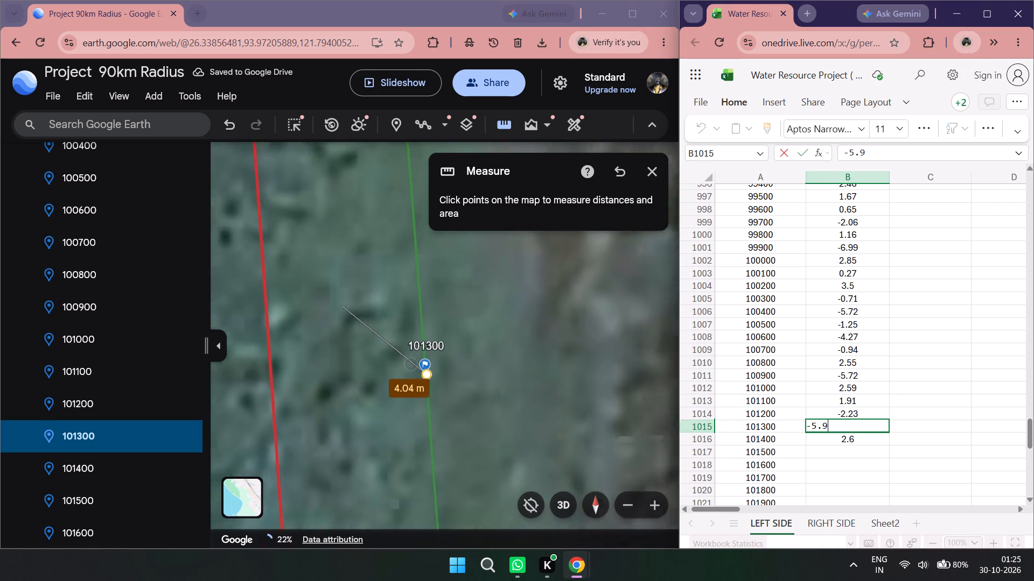
scroll(400, 368, "down", 13)
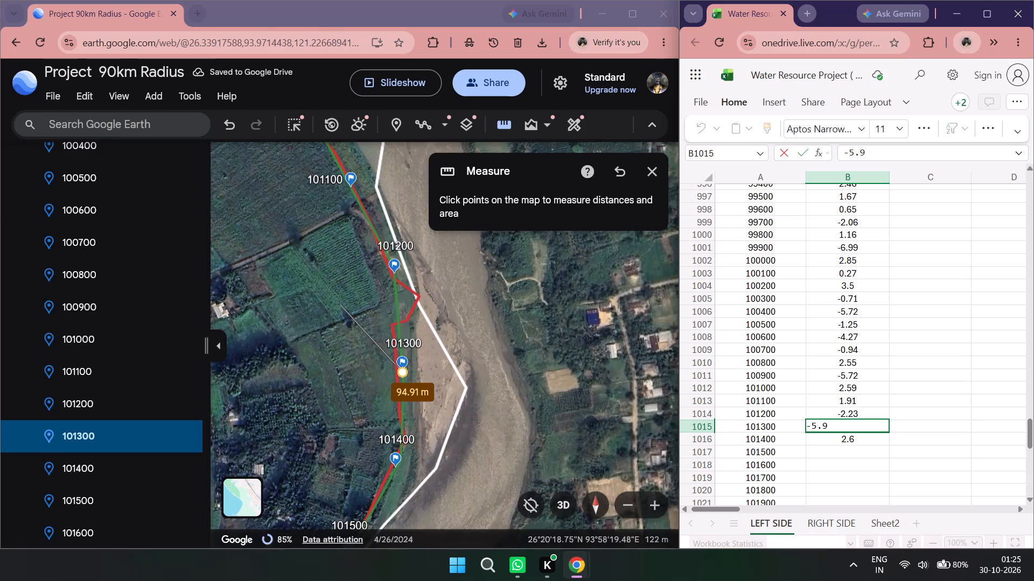
scroll(402, 372, "up", 8)
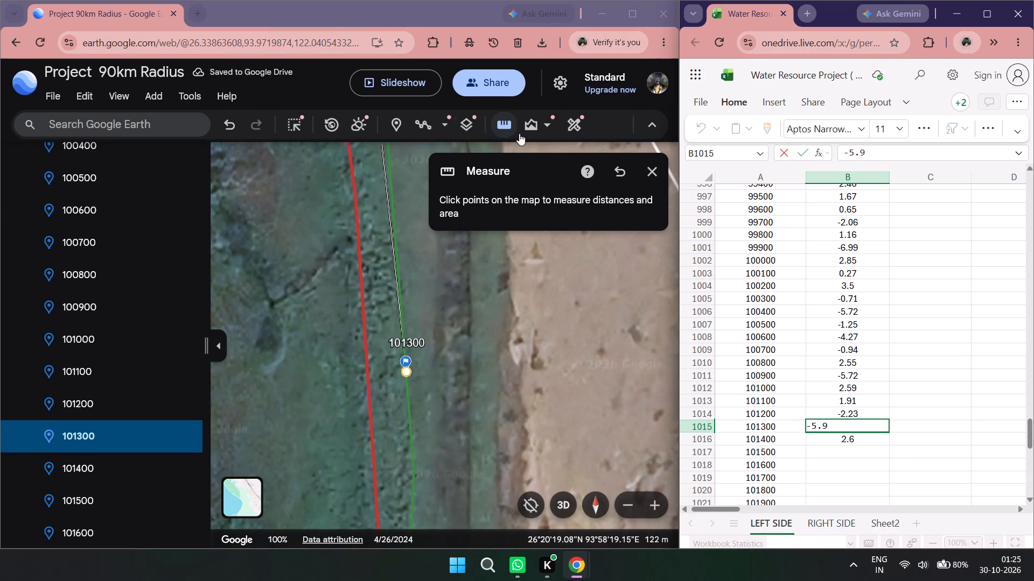
left_click(508, 127)
Measure from the 101400 placemark to the red bank line and set the LEFT SIDE value for chainage 101400 to -4.78.
double_click(128, 473)
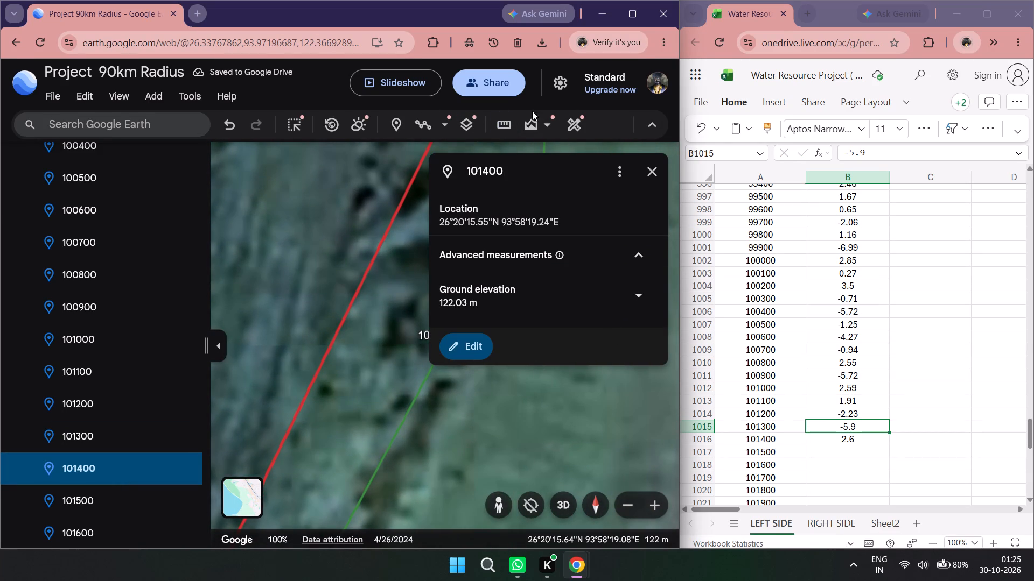
left_click(505, 125)
left_click(436, 364)
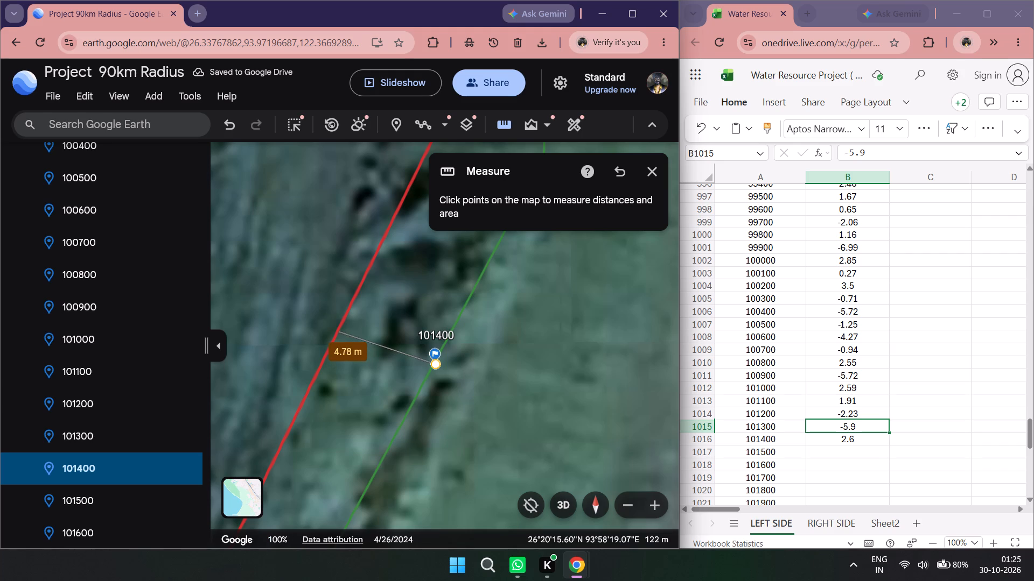
double_click(858, 437)
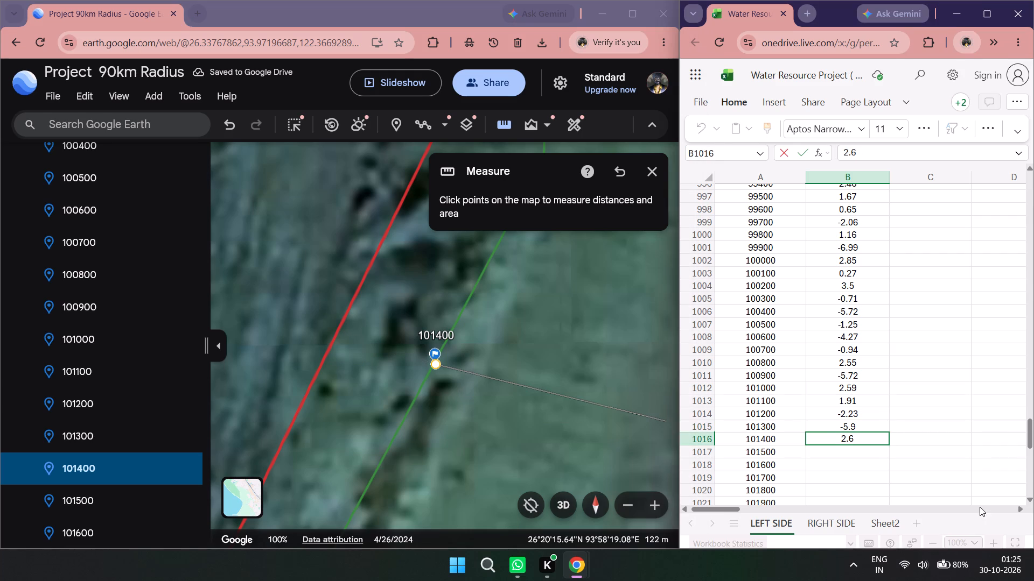
key("BackSpace")
key("BackSpace")
key("BackSpace")
type("-4.")
type("78")
Measure from the 101500 placemark to the red bank line and enter -2.77 as the LEFT SIDE value for chainage 101500.
double_click(88, 495)
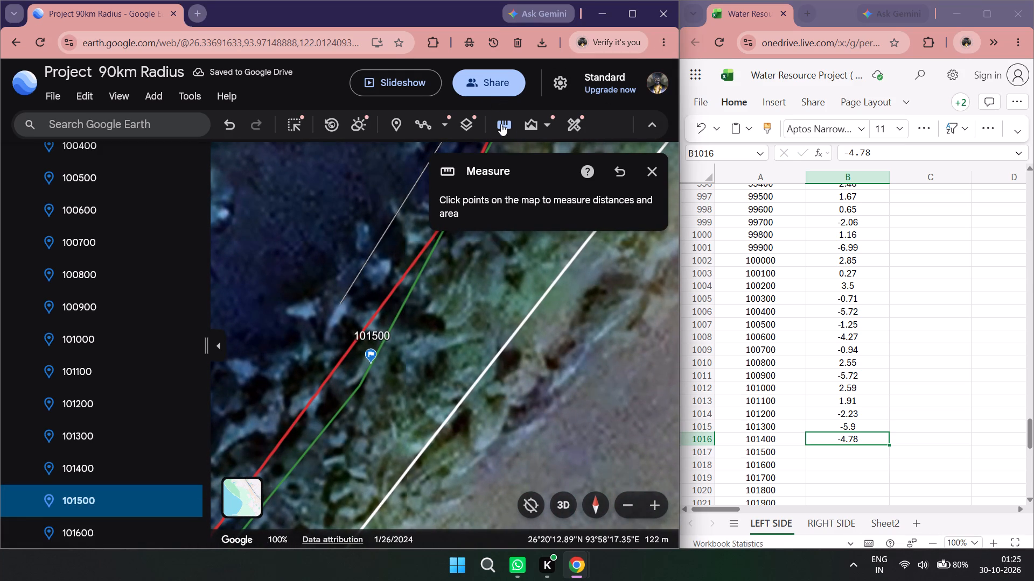
double_click(501, 124)
scroll(393, 341, "up", 5)
scroll(371, 378, "up", 2)
left_click_drag(371, 378, 429, 386)
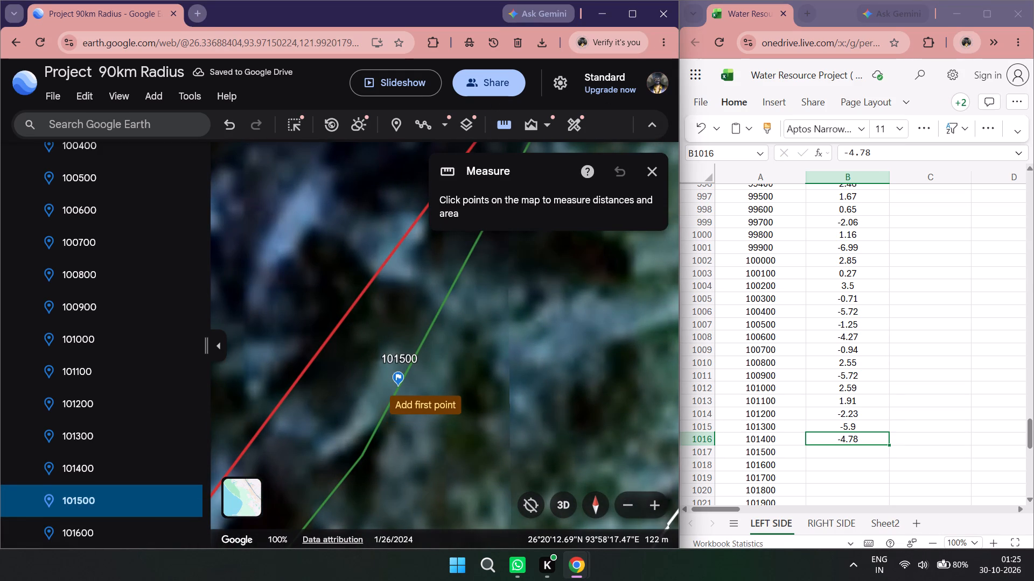
left_click(399, 387)
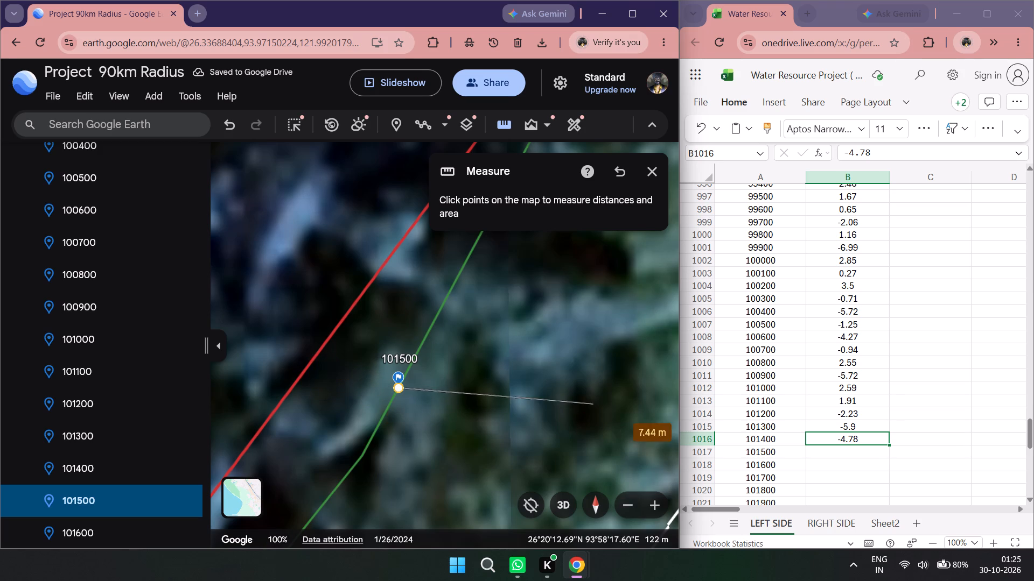
double_click(832, 457)
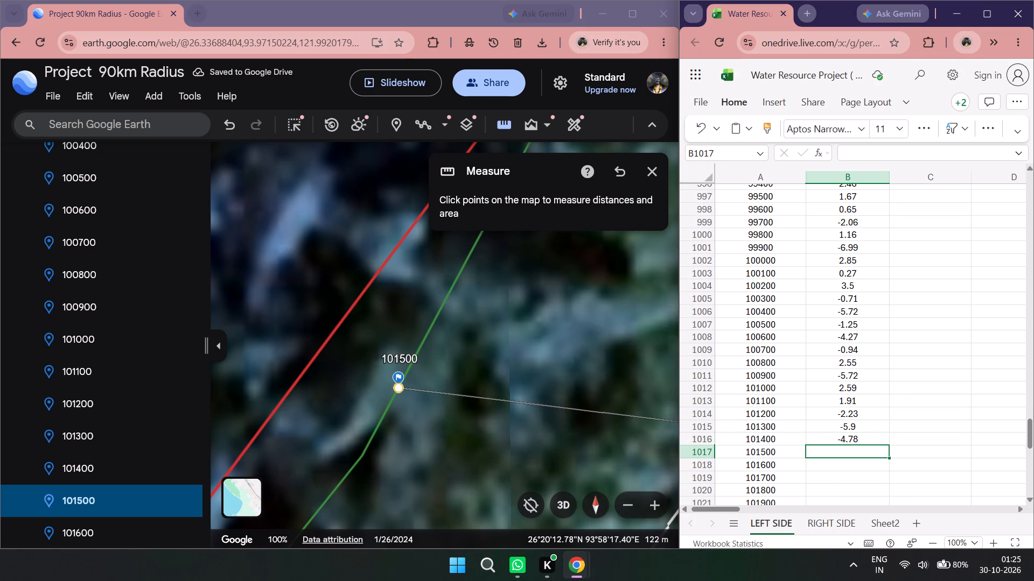
double_click(830, 455)
key("minus")
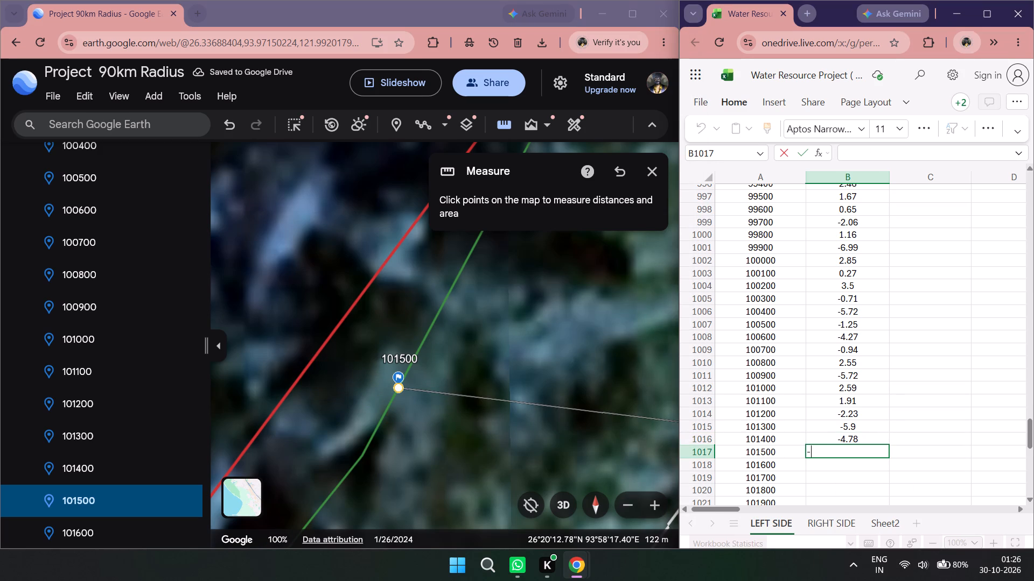
key("2")
key("period")
type("77")
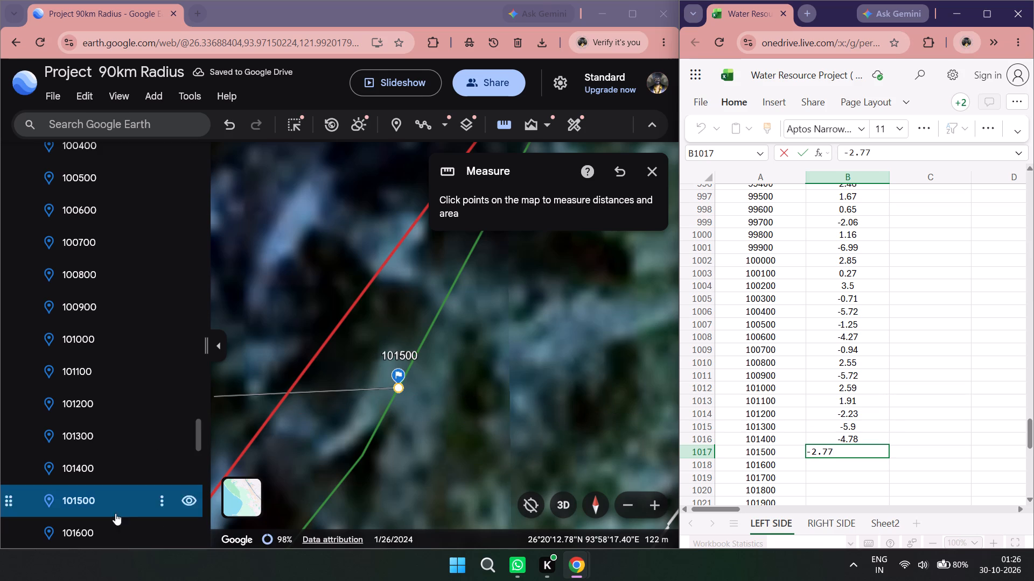
Measure from the 101600 placemark to the red bank line in 2D view and enter -6 as the LEFT SIDE value for chainage 101600.
double_click(126, 525)
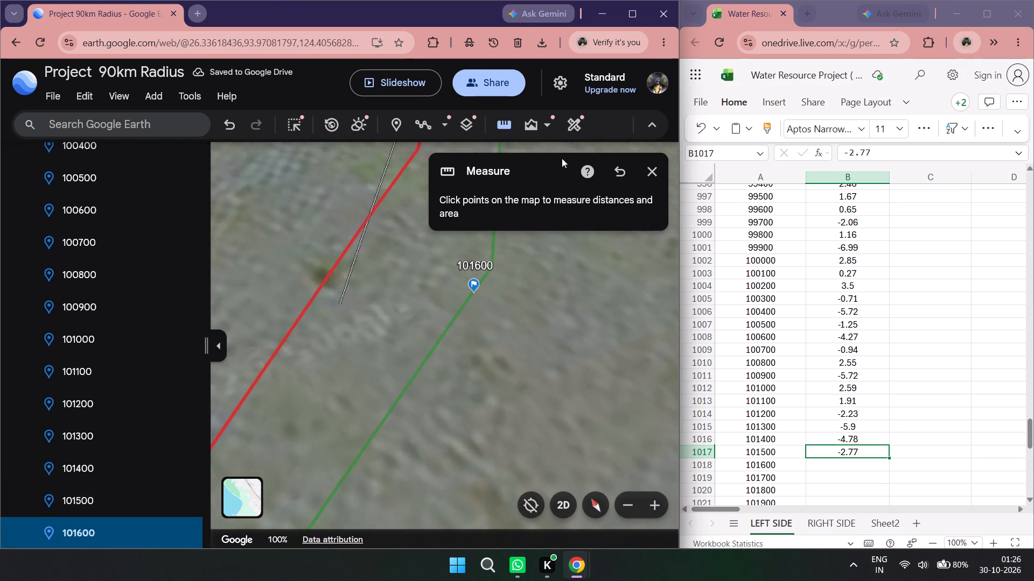
left_click(505, 127)
left_click_drag(420, 412, 402, 483)
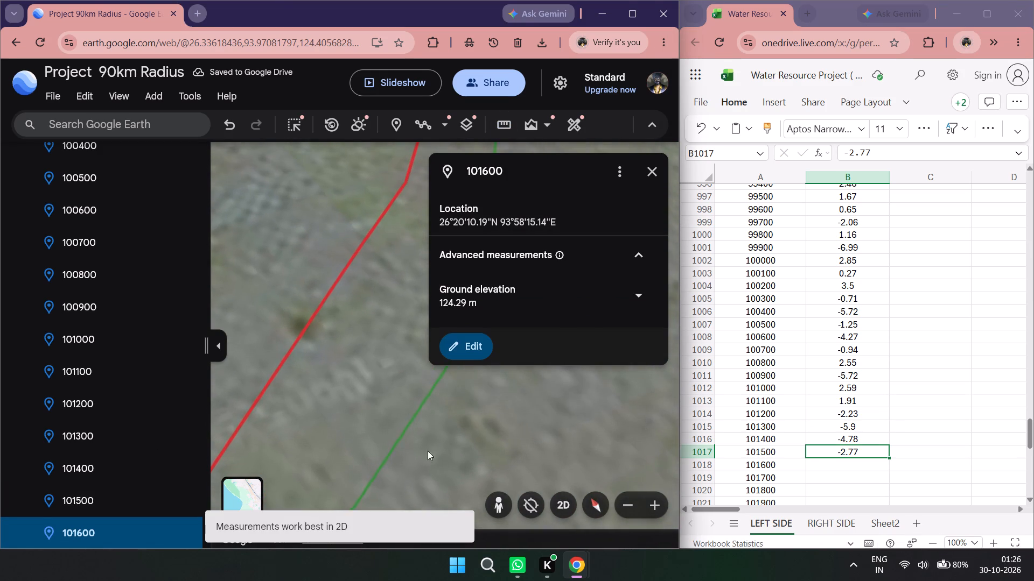
left_click_drag(446, 425, 435, 488)
left_click(562, 506)
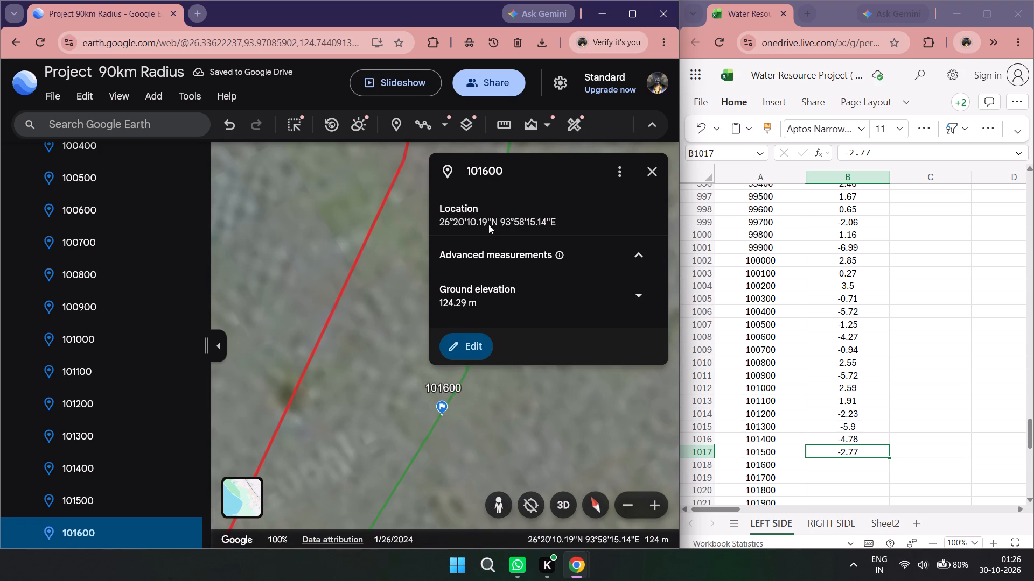
left_click(507, 124)
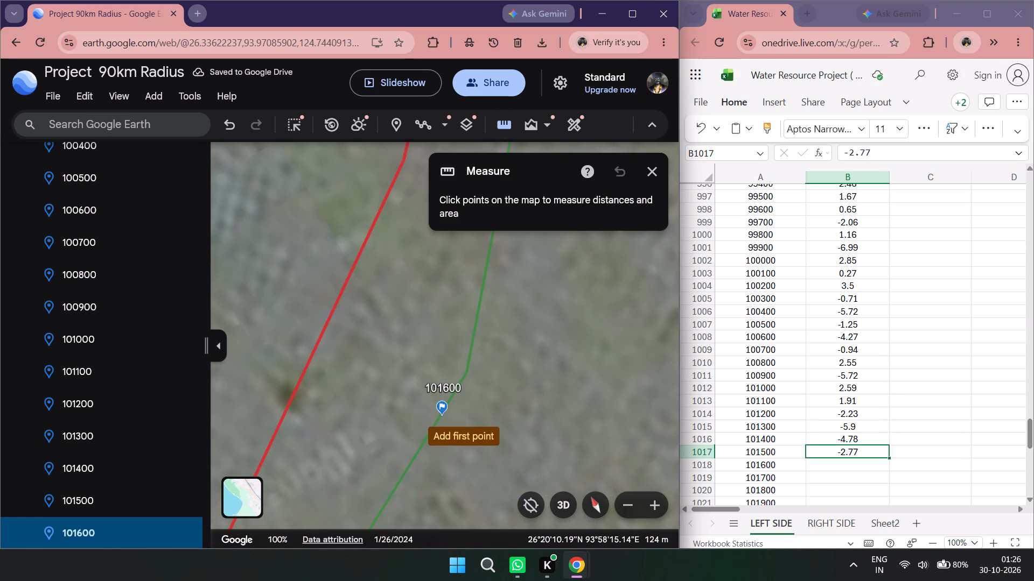
left_click(439, 417)
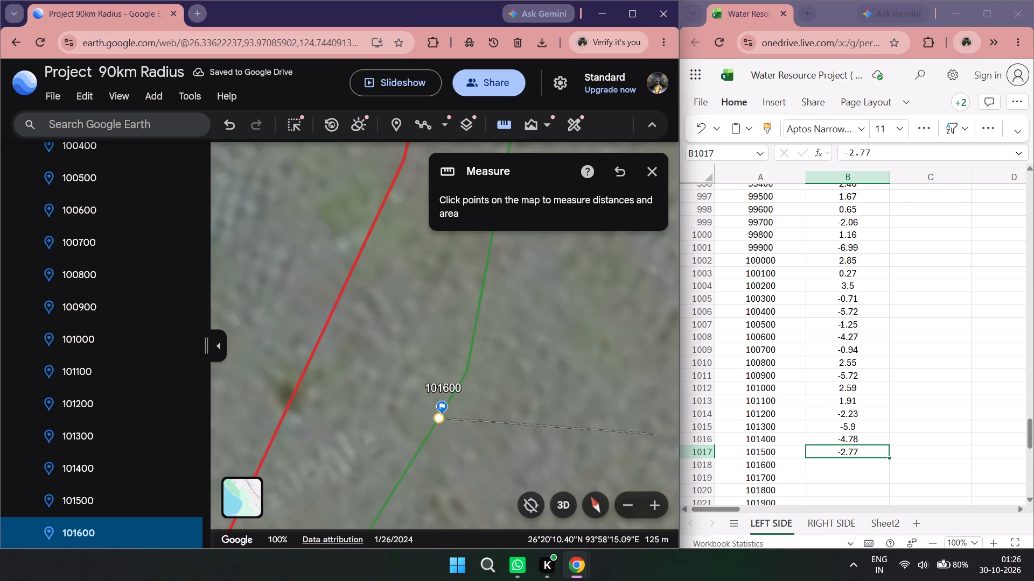
double_click(858, 465)
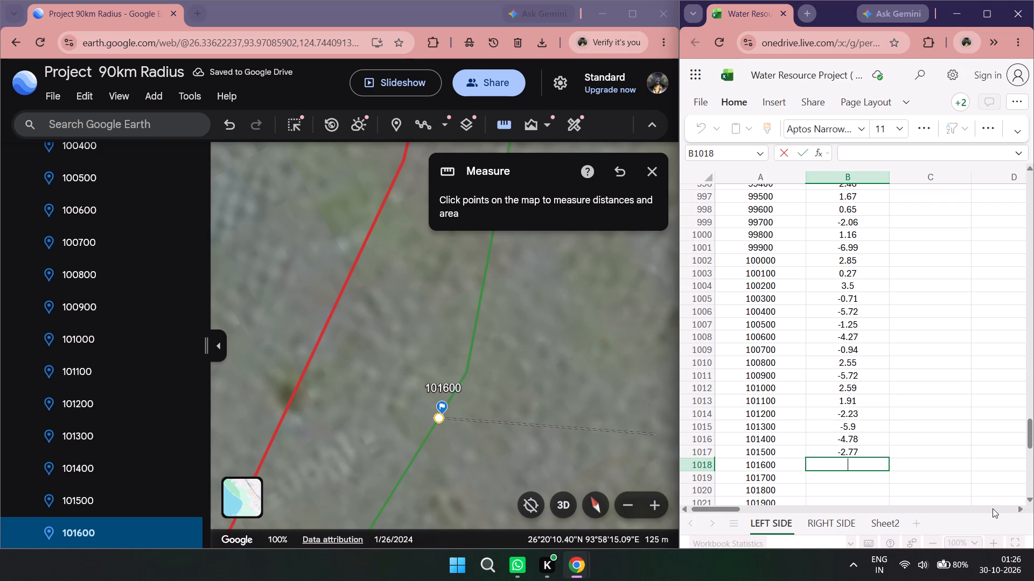
type("-6")
Measure from the 101700 placemark to the red bank line and enter -1.34 as the LEFT SIDE value for chainage 101700.
scroll(129, 460, "down", 3)
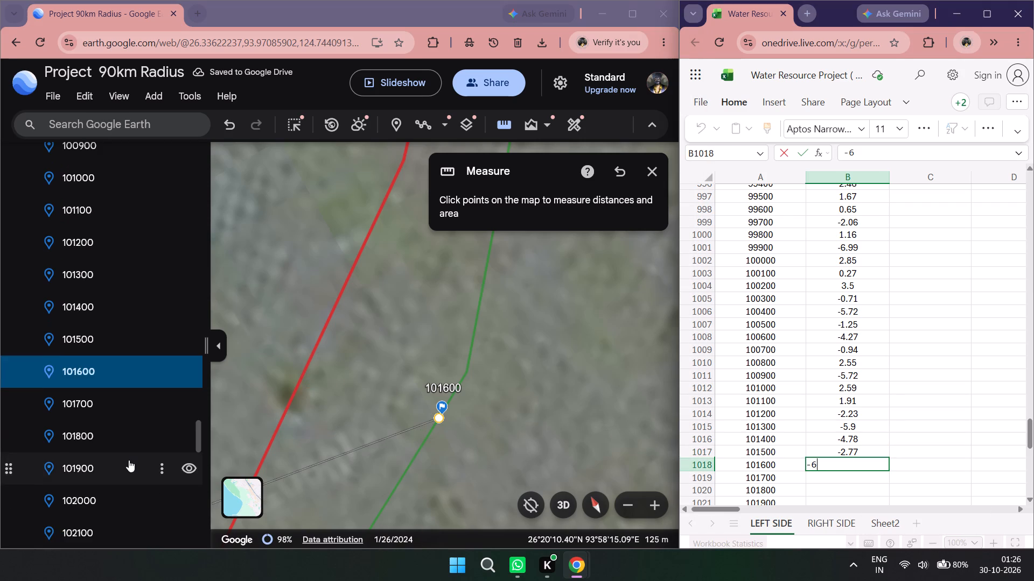
scroll(128, 459, "down", 3)
double_click(115, 245)
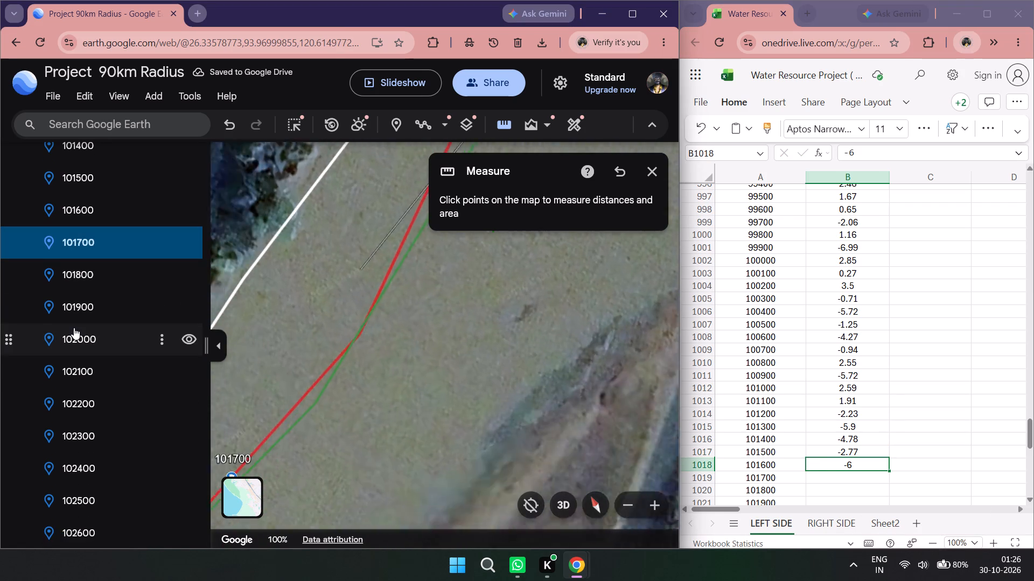
double_click(500, 114)
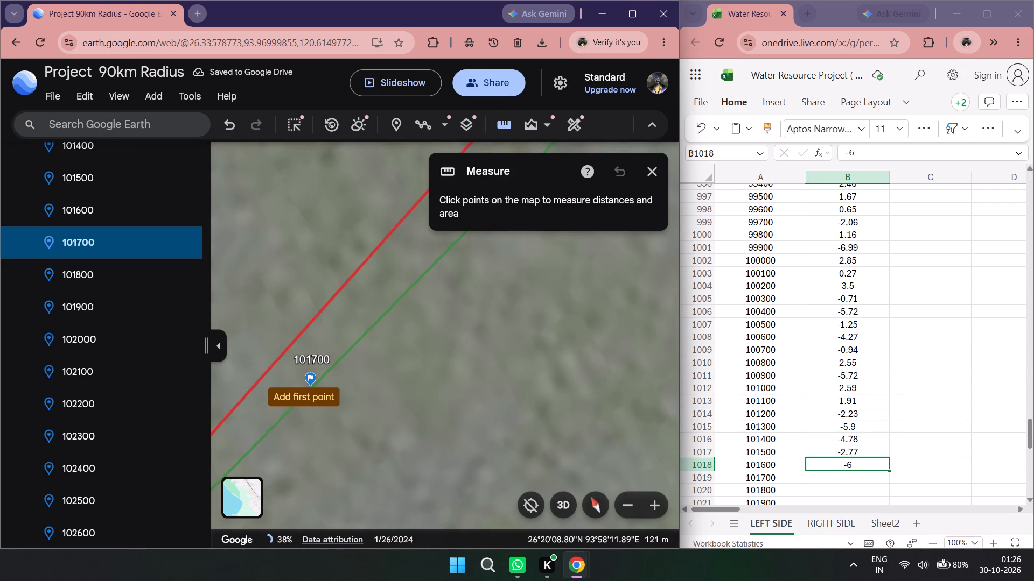
left_click(310, 386)
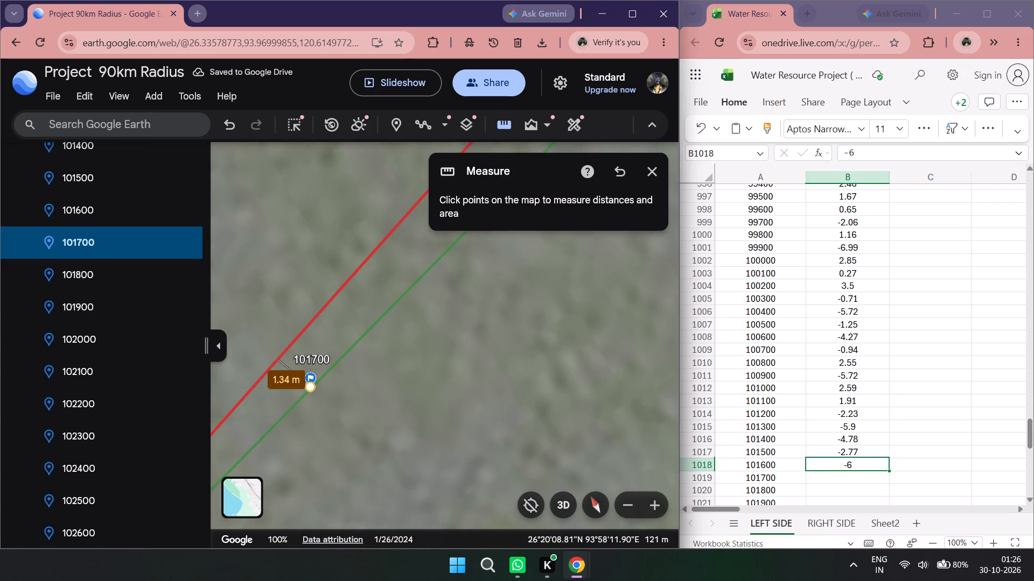
double_click(853, 480)
type("-1.34")
left_click(108, 258)
Measure from the 101800 placemark to the red bank line and enter 4 as the LEFT SIDE value for chainage 101800.
double_click(118, 278)
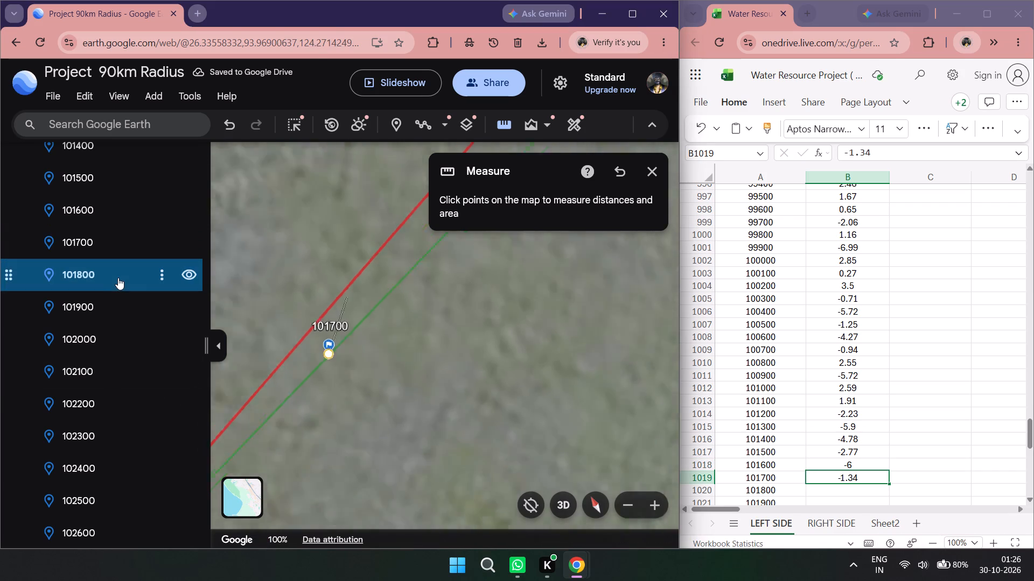
double_click(491, 121)
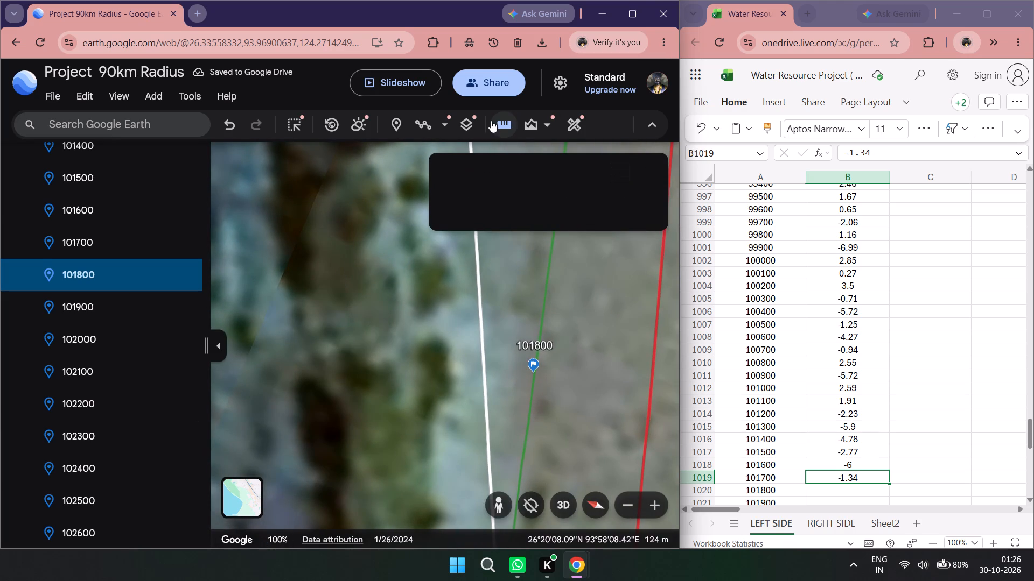
left_click(534, 373)
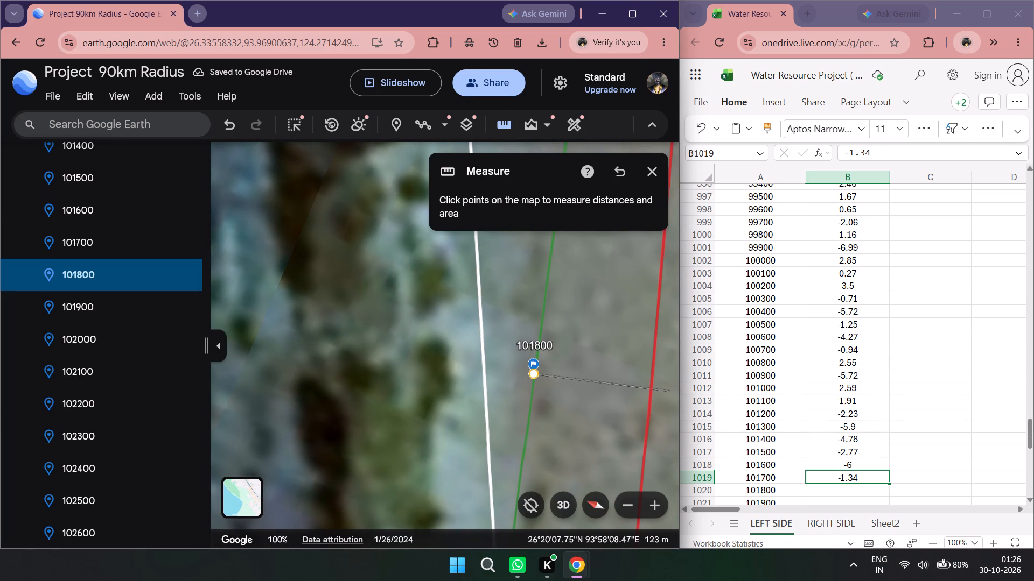
scroll(847, 475, "down", 2)
double_click(853, 360)
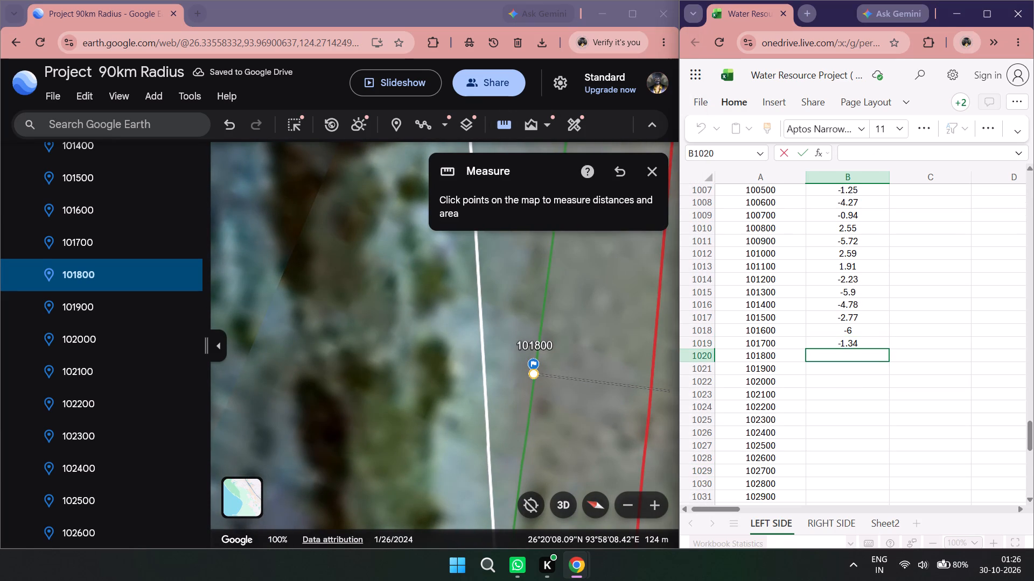
key("4")
Measure from the 101900 placemark to the red bank line and enter 2.7 as the LEFT SIDE value for chainage 101900.
double_click(101, 295)
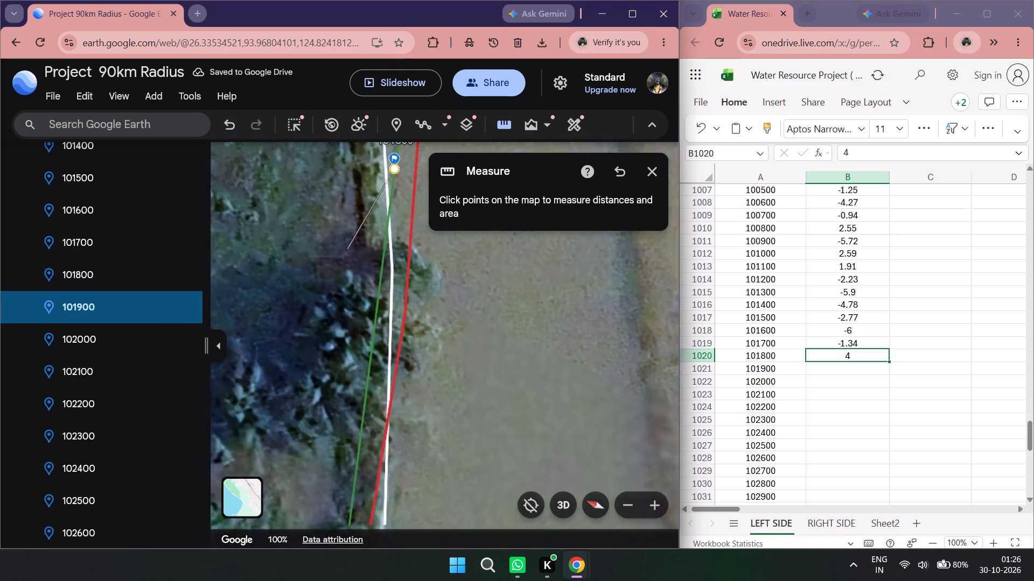
left_click(500, 127)
left_click_drag(397, 435, 400, 430)
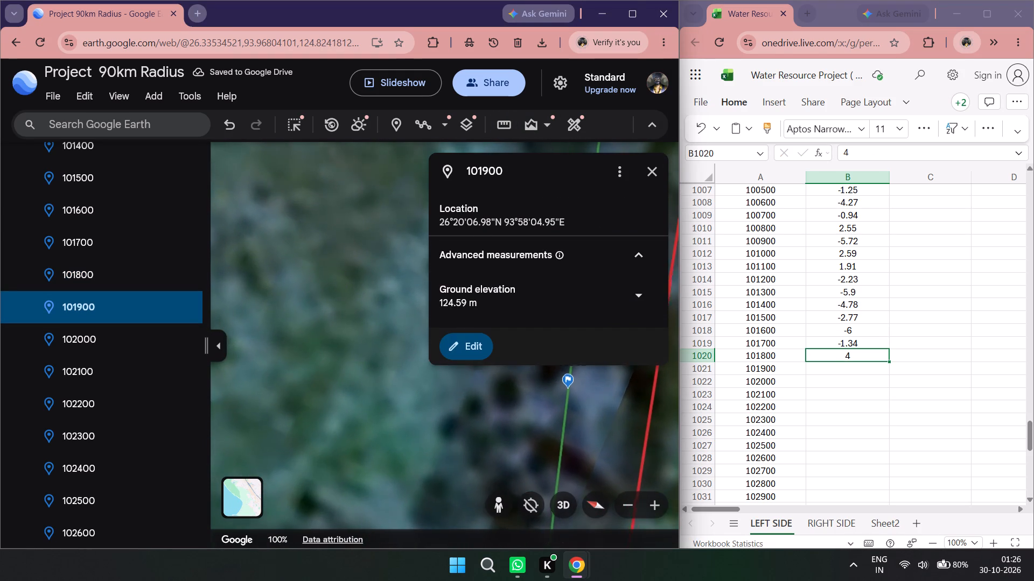
left_click_drag(400, 430, 291, 410)
scroll(387, 401, "up", 2)
left_click_drag(387, 409, 301, 449)
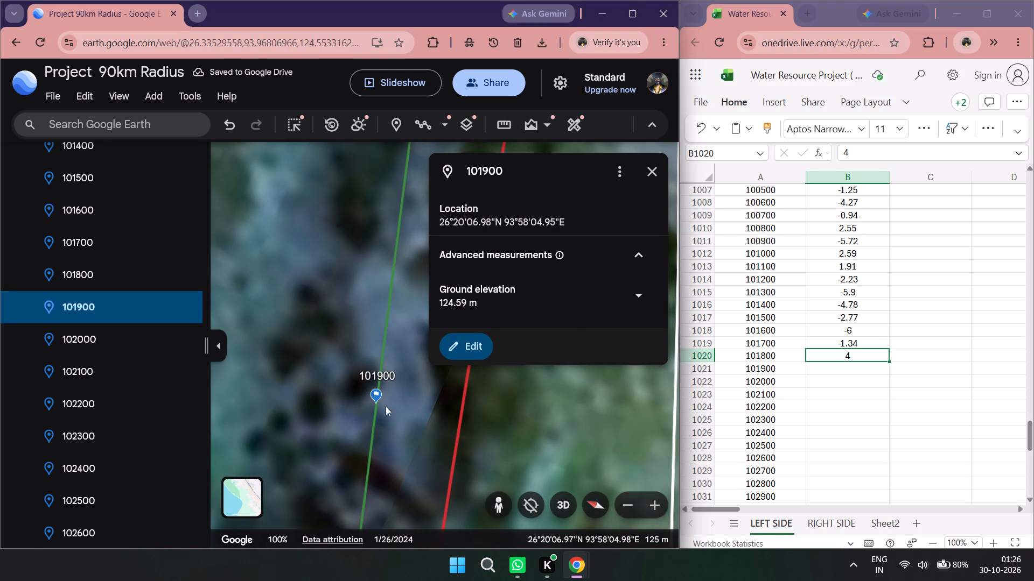
left_click(500, 117)
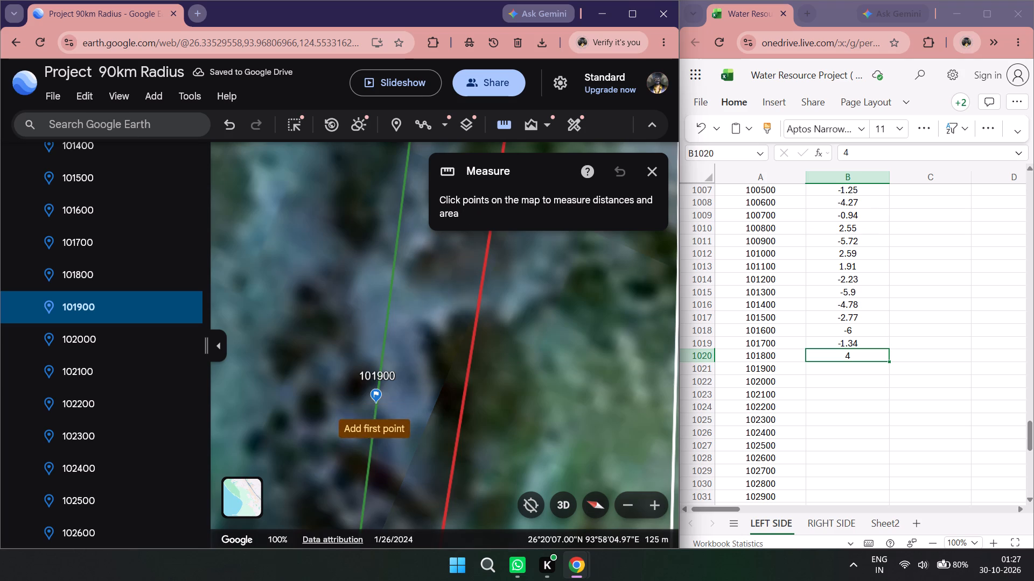
left_click(376, 402)
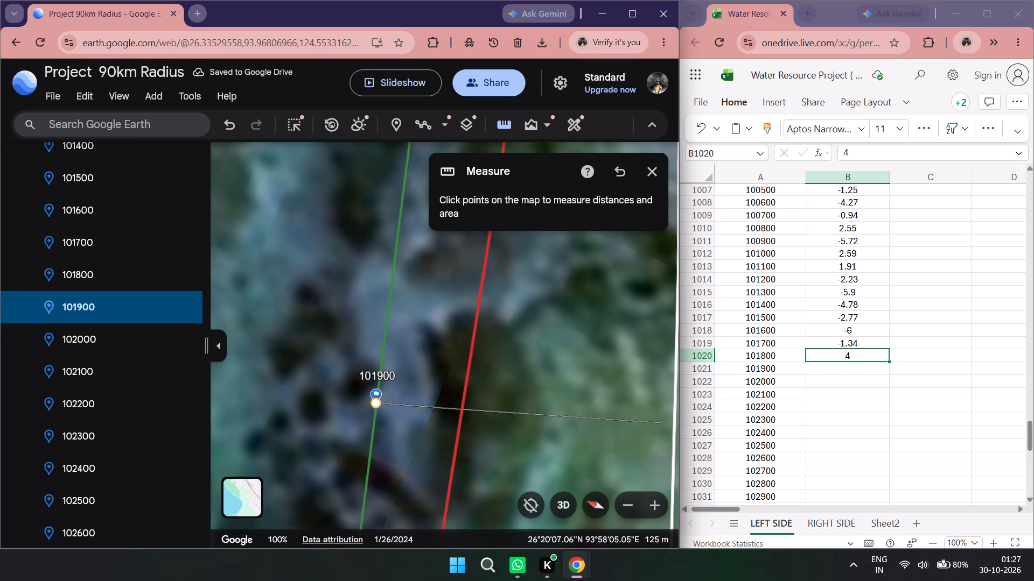
double_click(872, 374)
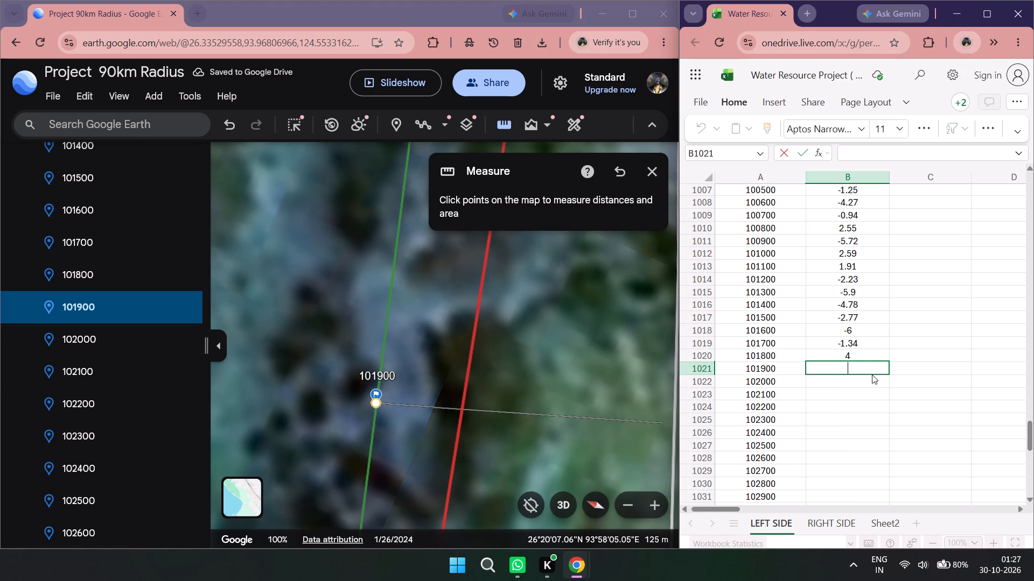
type("2.7")
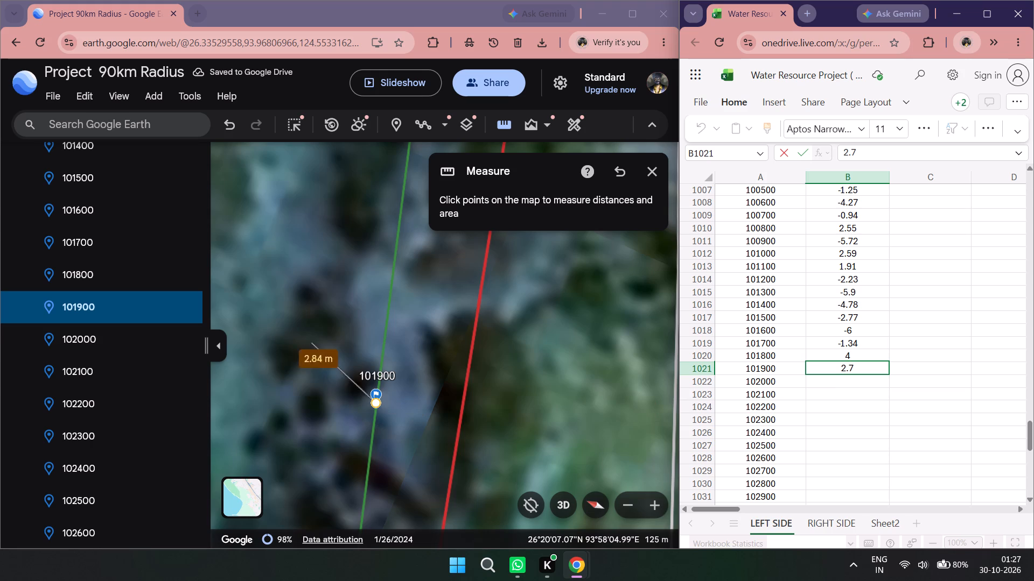
Measure from the 102000 placemark to the red bank line and enter -1.69 as the LEFT SIDE value for chainage 102000.
double_click(105, 347)
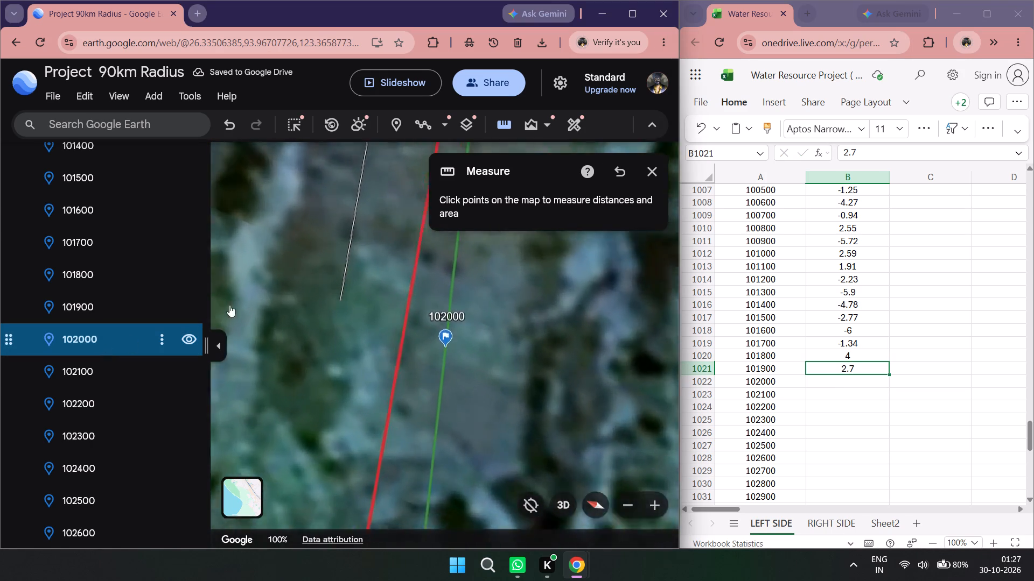
double_click(511, 122)
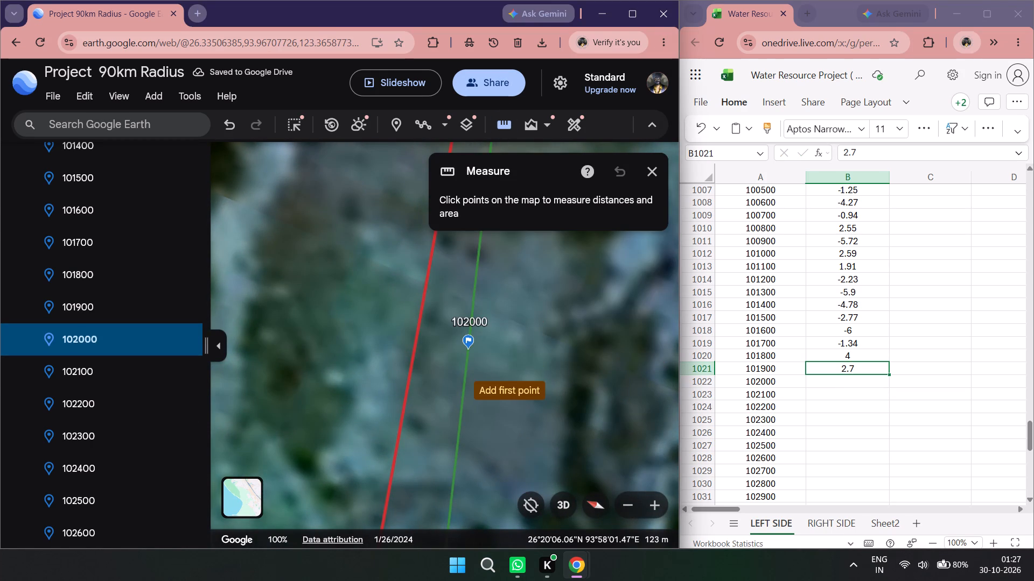
left_click(469, 351)
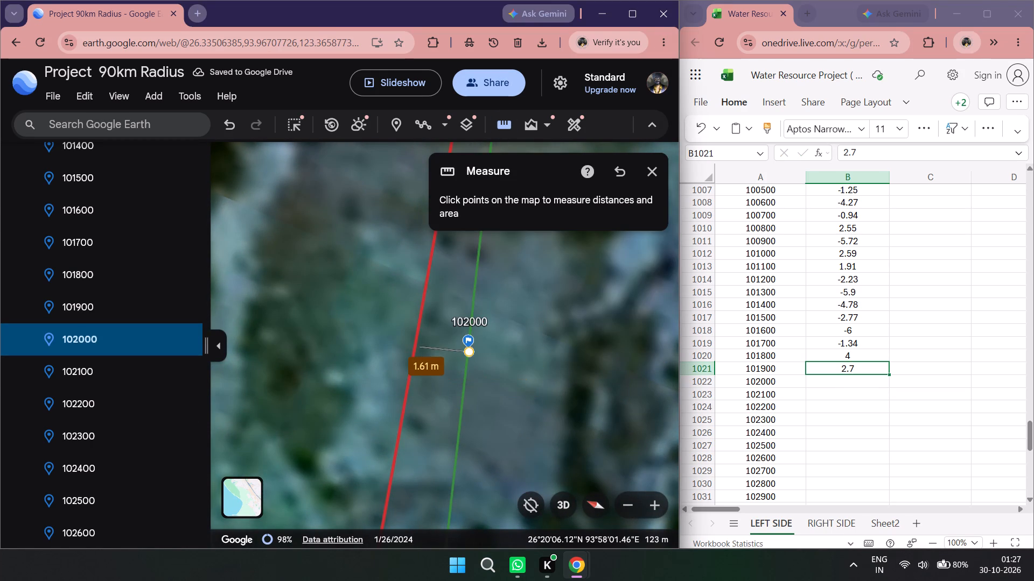
double_click(834, 384)
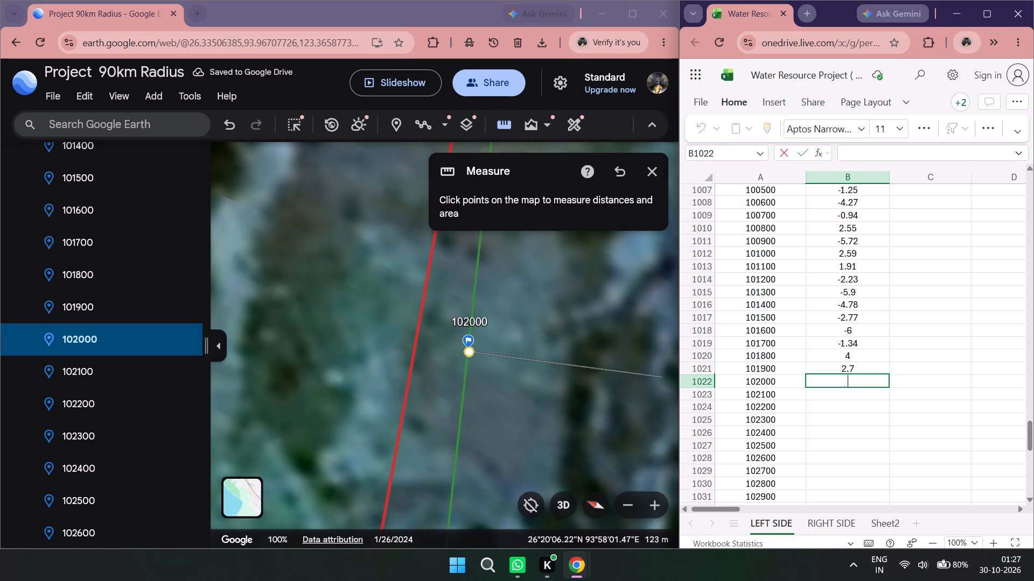
type("-1.69")
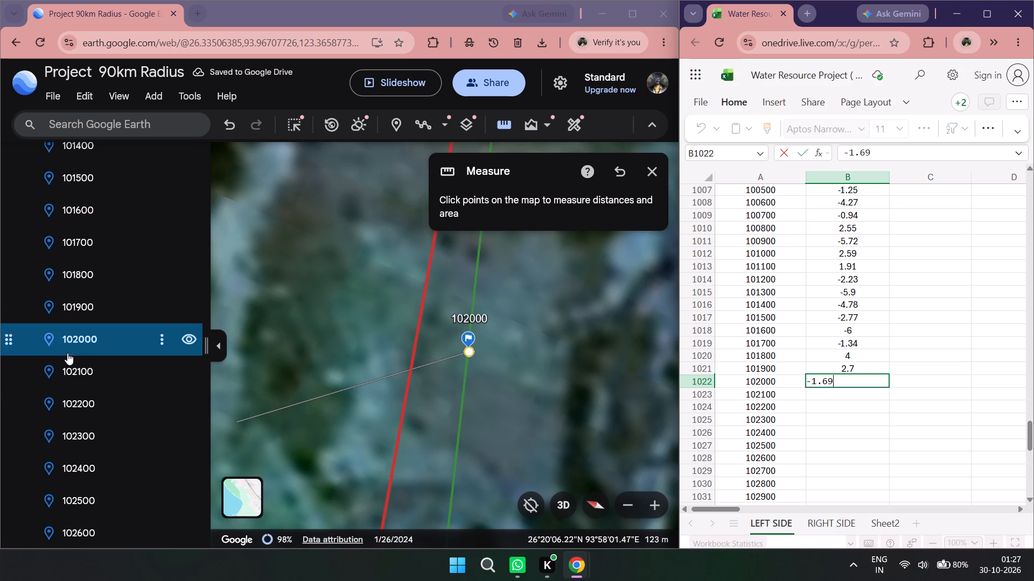
Measure from the 102100 placemark to the red bank line and enter 0.59 as the LEFT SIDE value for chainage 102100.
double_click(74, 365)
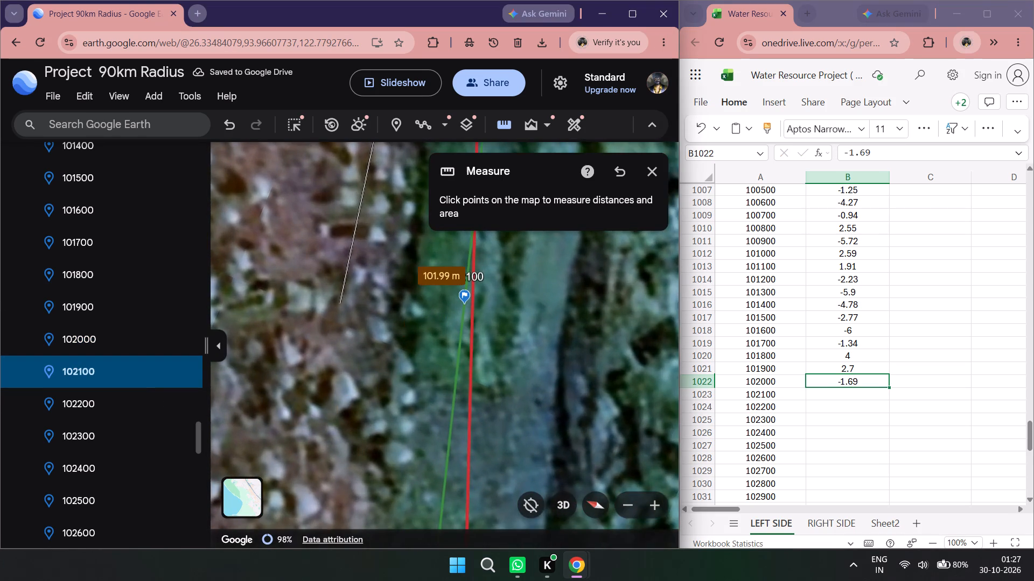
double_click(513, 125)
scroll(458, 363, "up", 4)
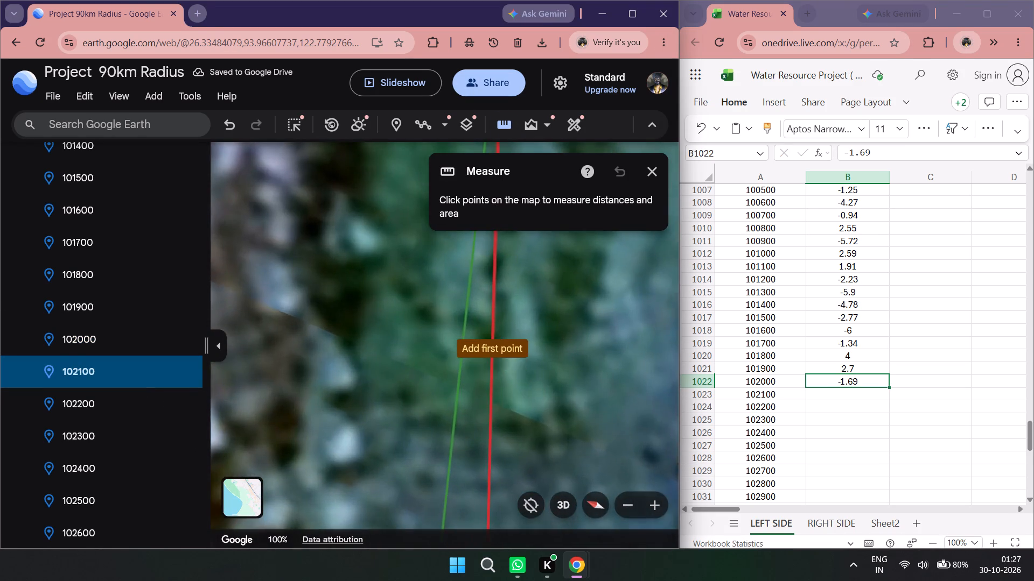
left_click_drag(472, 318, 442, 487)
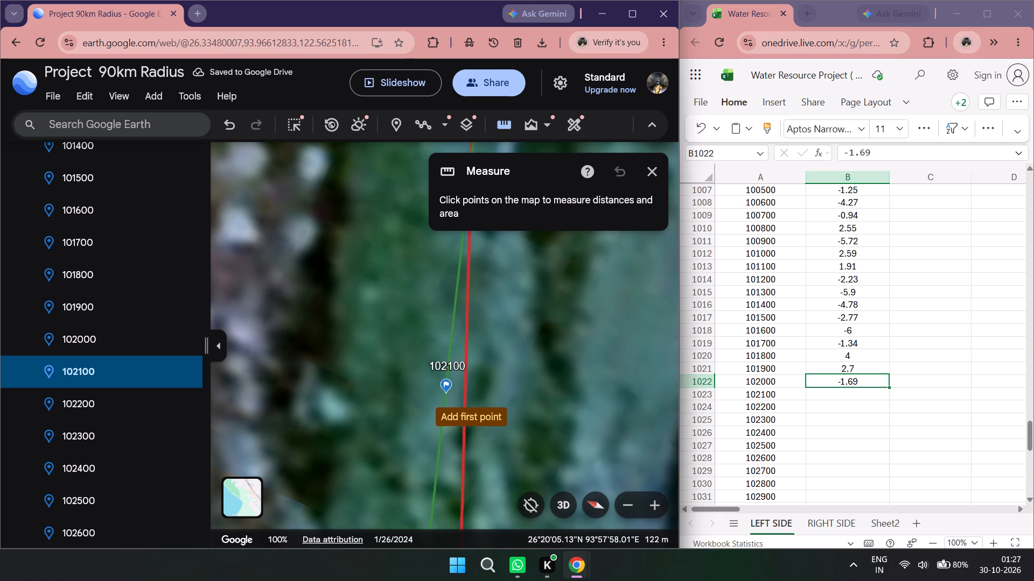
left_click(446, 396)
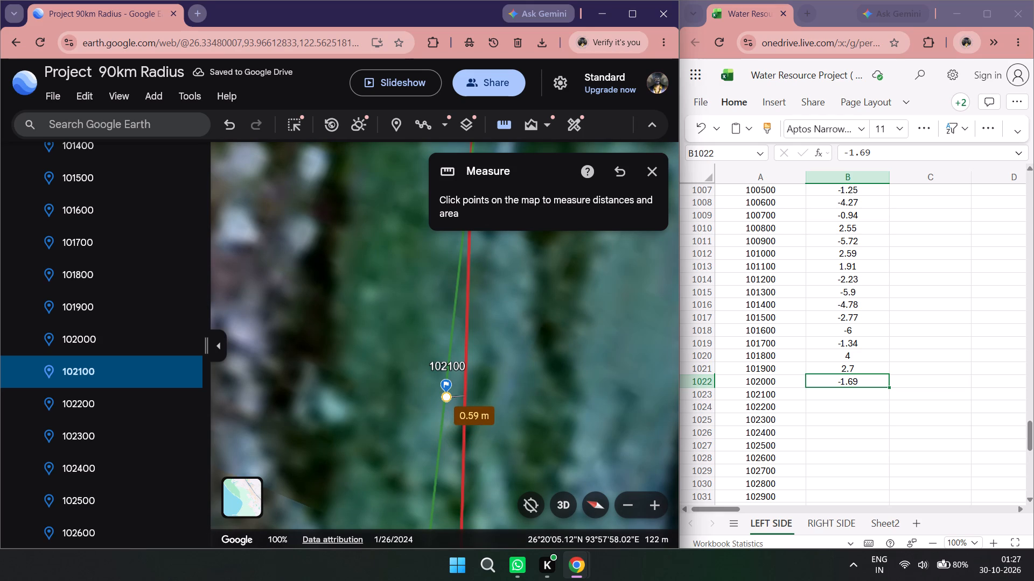
double_click(852, 393)
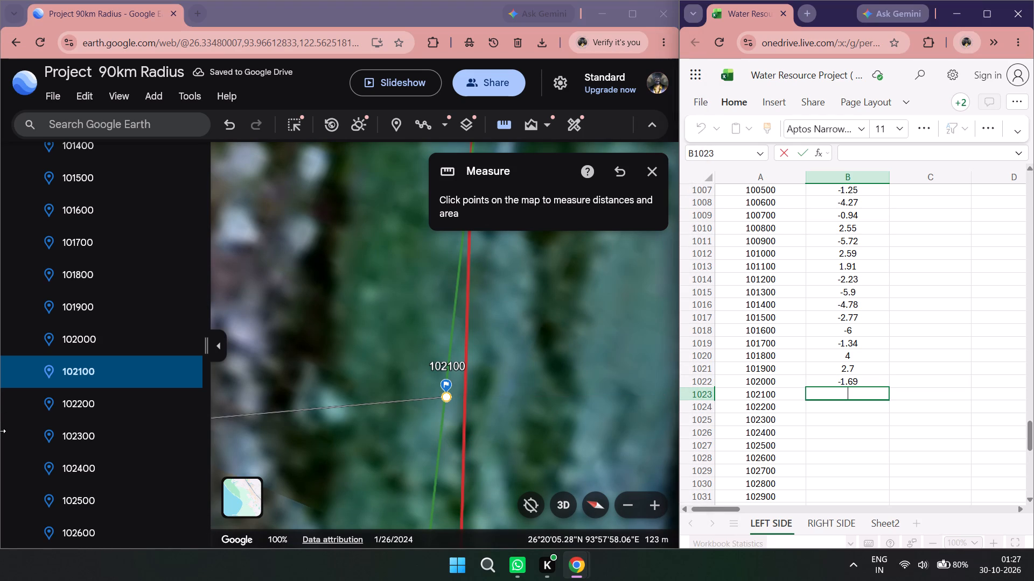
type("0.59")
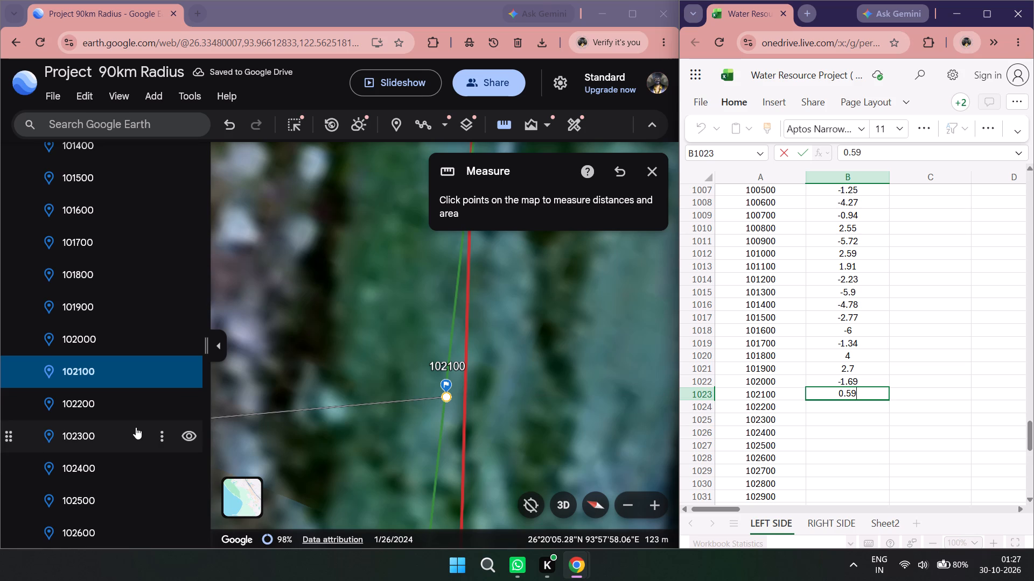
Measure from the 102200 placemark to the red bank line and enter 2 as the LEFT SIDE value for chainage 102200.
double_click(113, 408)
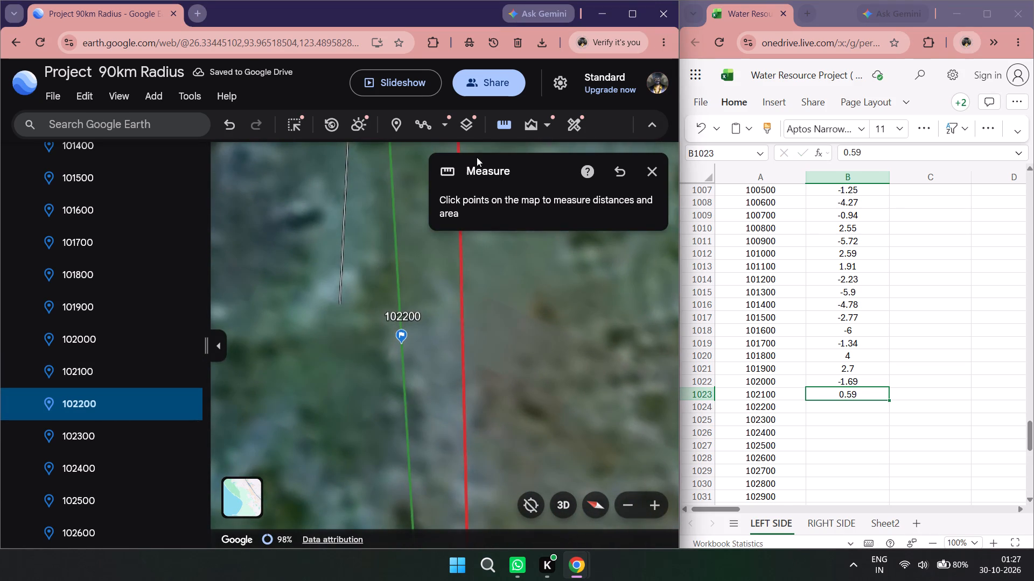
double_click(504, 118)
left_click(401, 344)
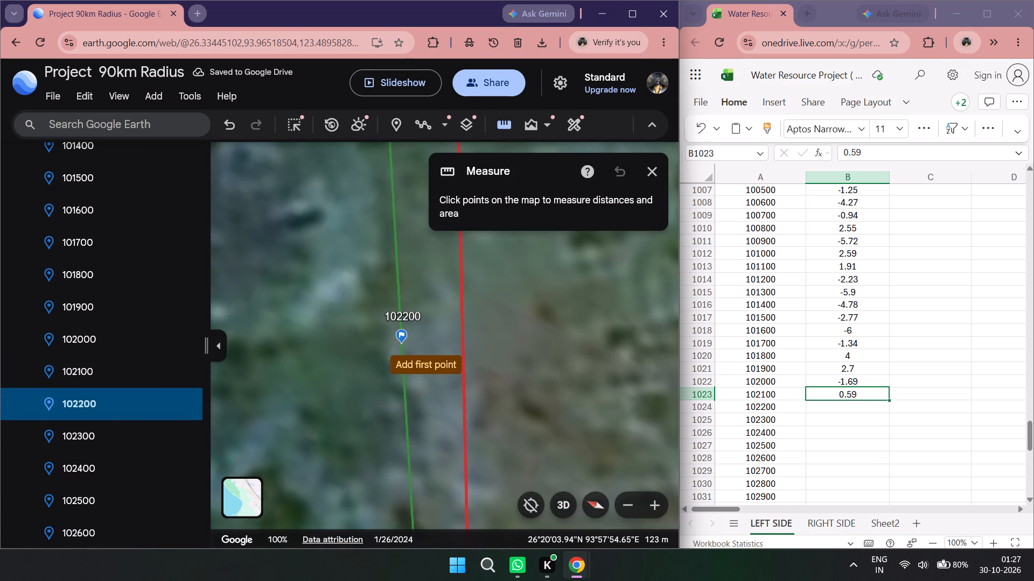
double_click(845, 407)
key("2")
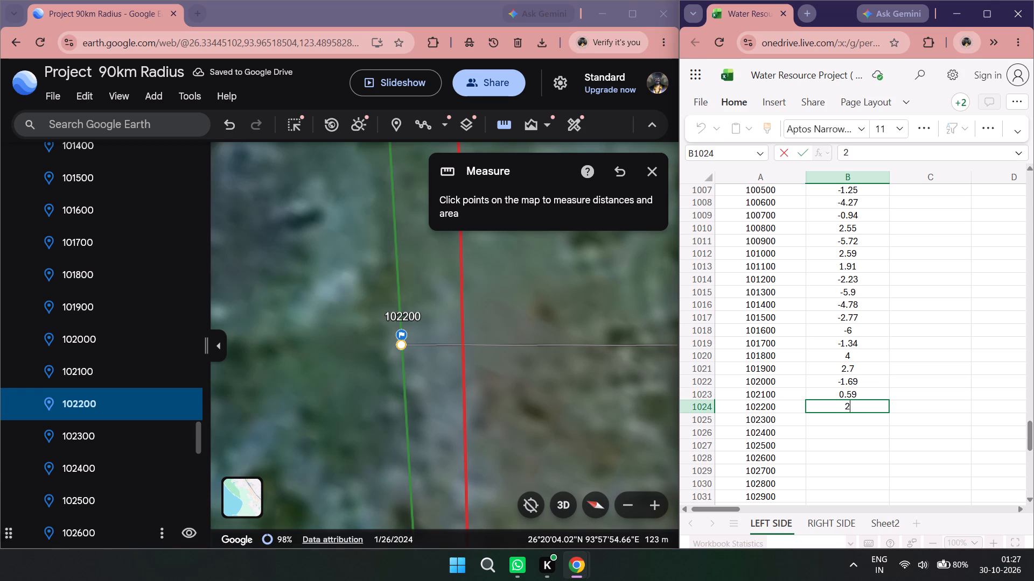
Measure from the 102300 placemark to the red bank line and enter 1.68 as the LEFT SIDE value for chainage 102300.
double_click(95, 428)
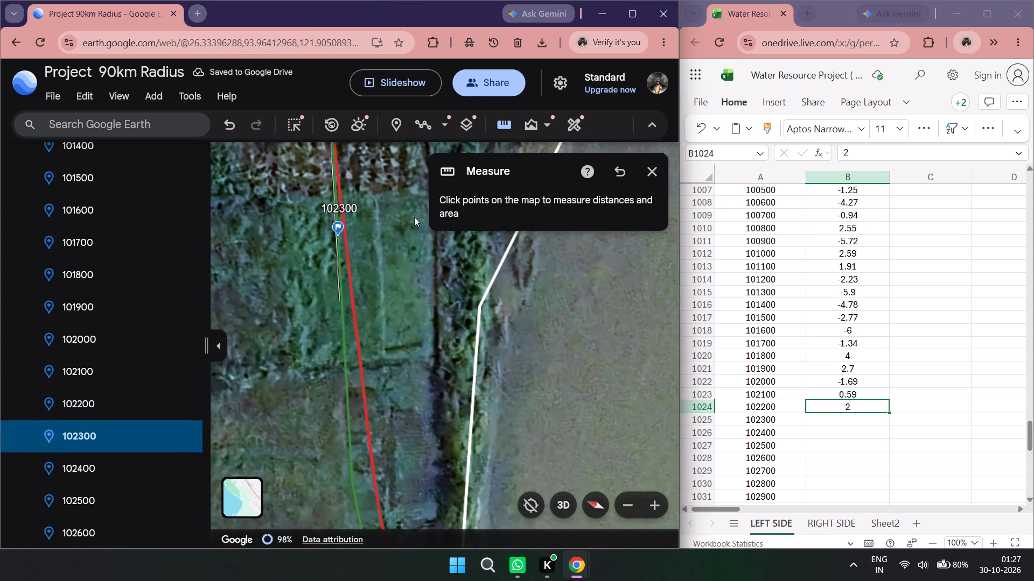
left_click(505, 122)
scroll(355, 267, "up", 1)
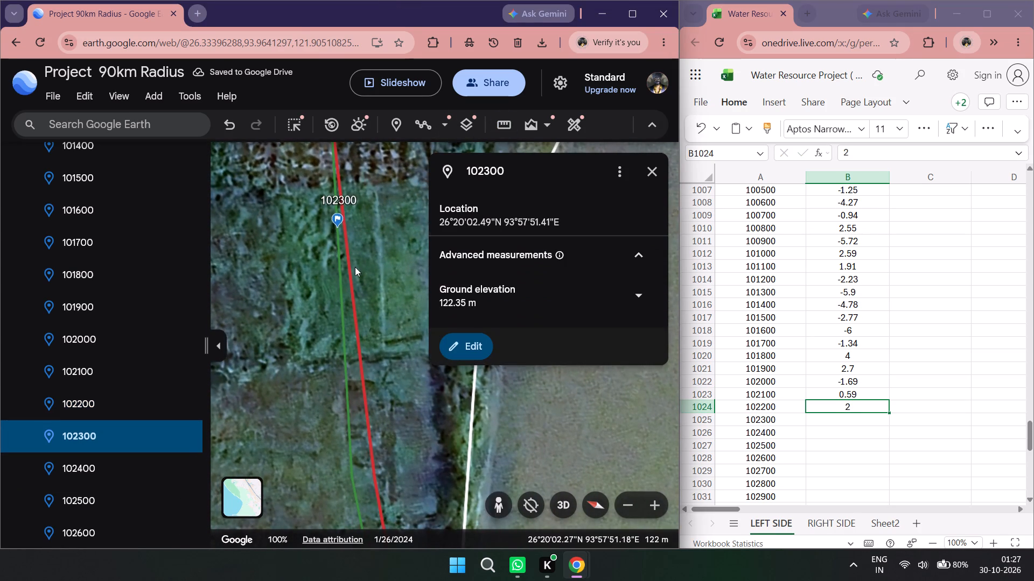
scroll(355, 267, "up", 1)
left_click_drag(337, 253, 335, 363)
scroll(335, 364, "up", 4)
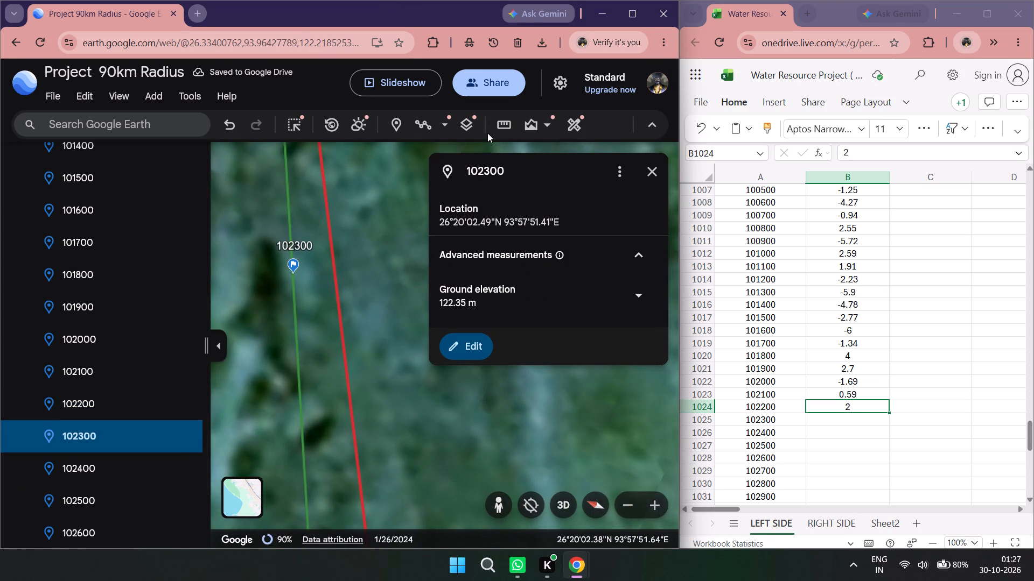
left_click(503, 120)
left_click(292, 276)
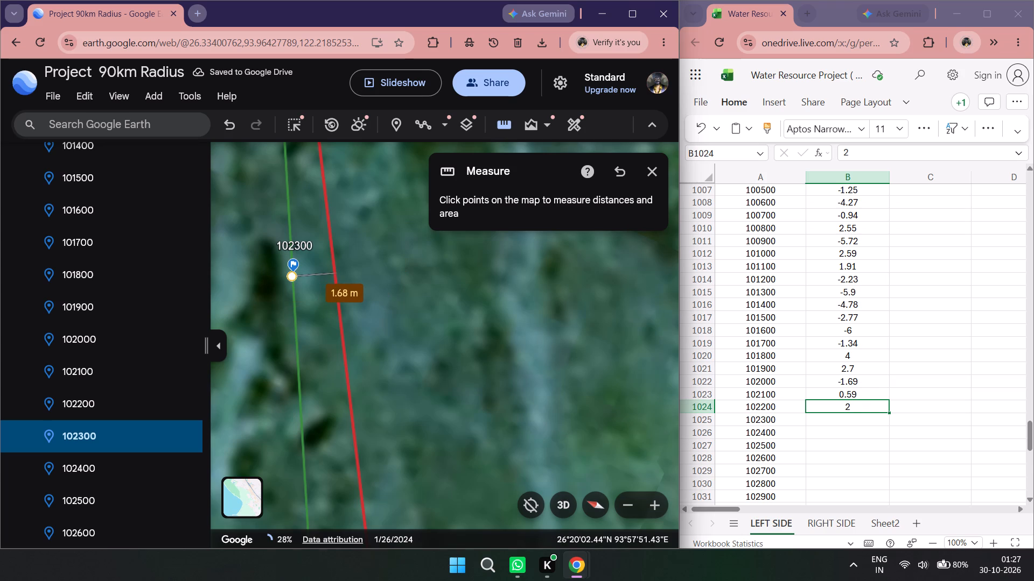
double_click(841, 418)
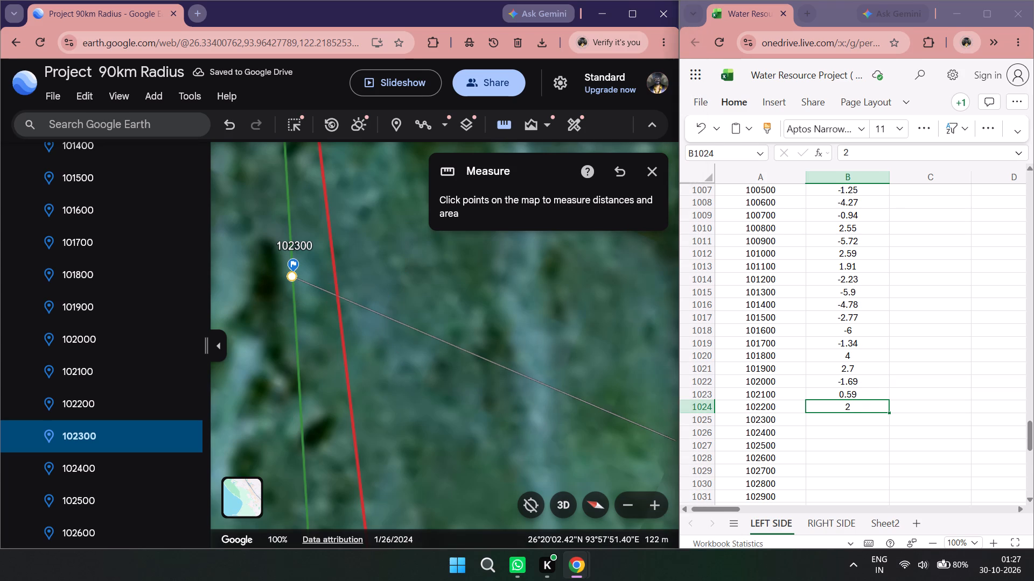
type("1.69")
key("BackSpace")
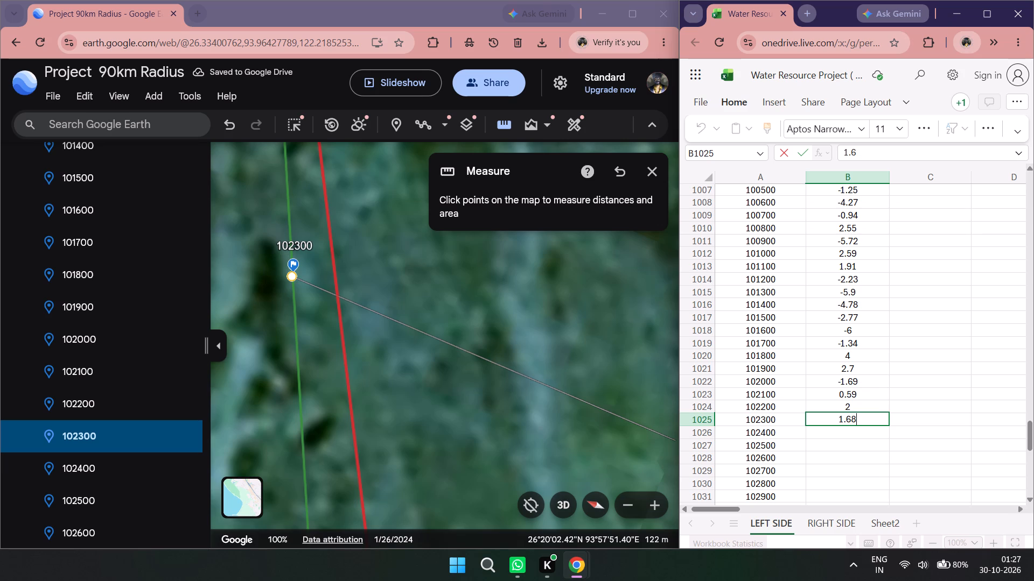
key("8")
Measure from the 102400 placemark to the red bank line and enter 4 as the LEFT SIDE value for chainage 102400.
double_click(139, 462)
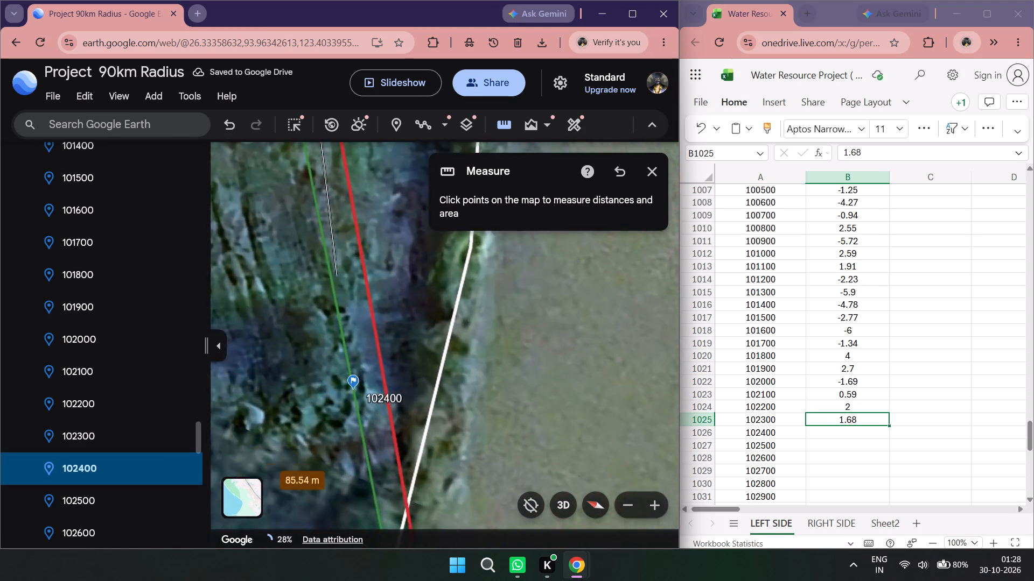
double_click(506, 117)
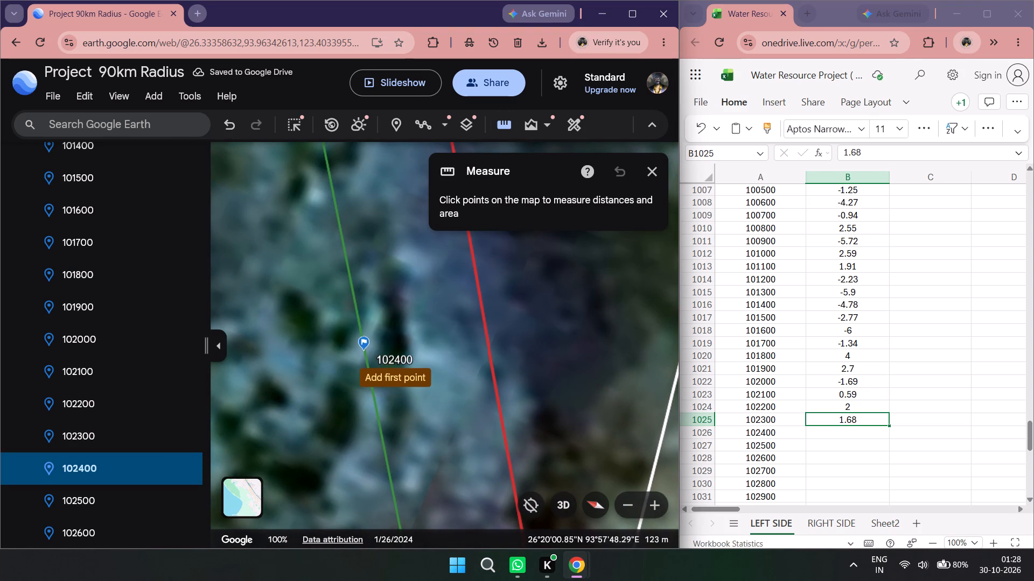
left_click(365, 352)
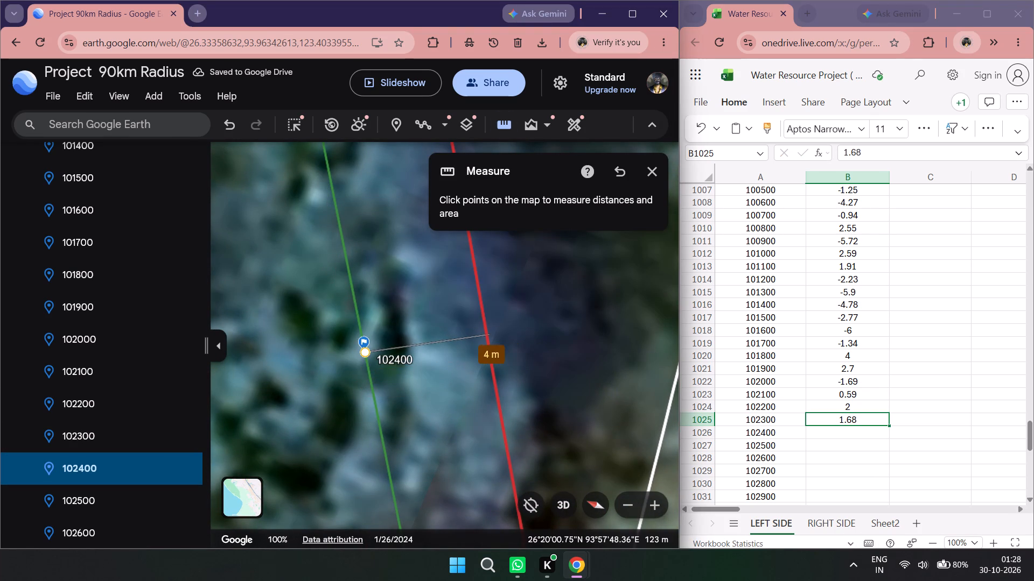
double_click(828, 438)
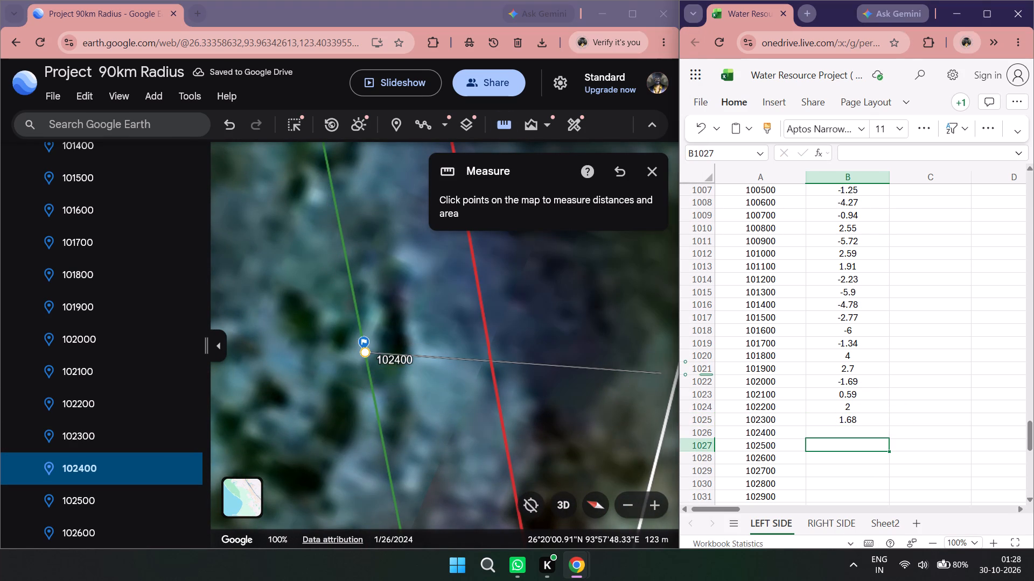
double_click(834, 433)
key("4")
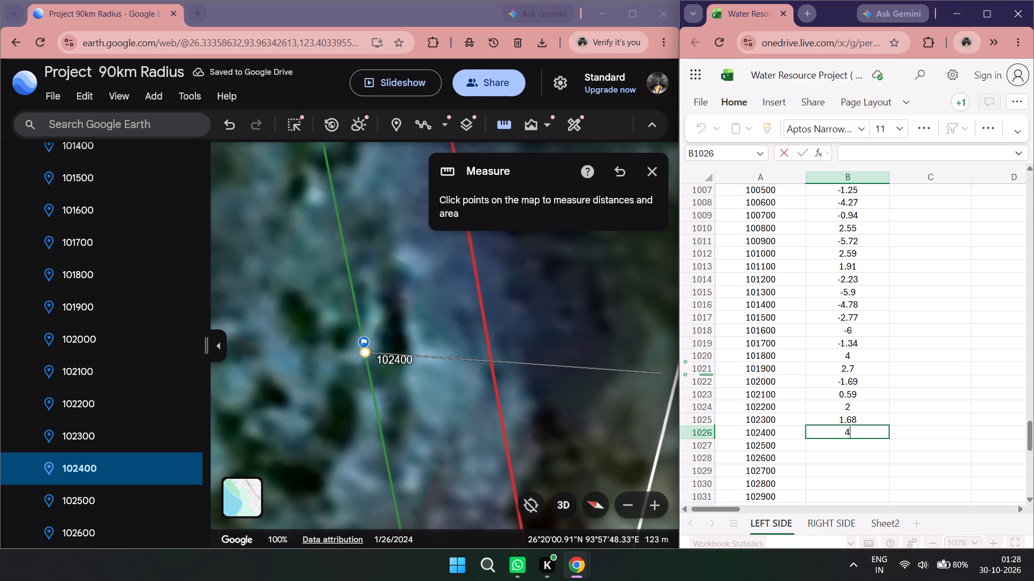
Measure from the 102500 placemark to the red bank line and enter -1.81 as the LEFT SIDE value for chainage 102500.
double_click(109, 507)
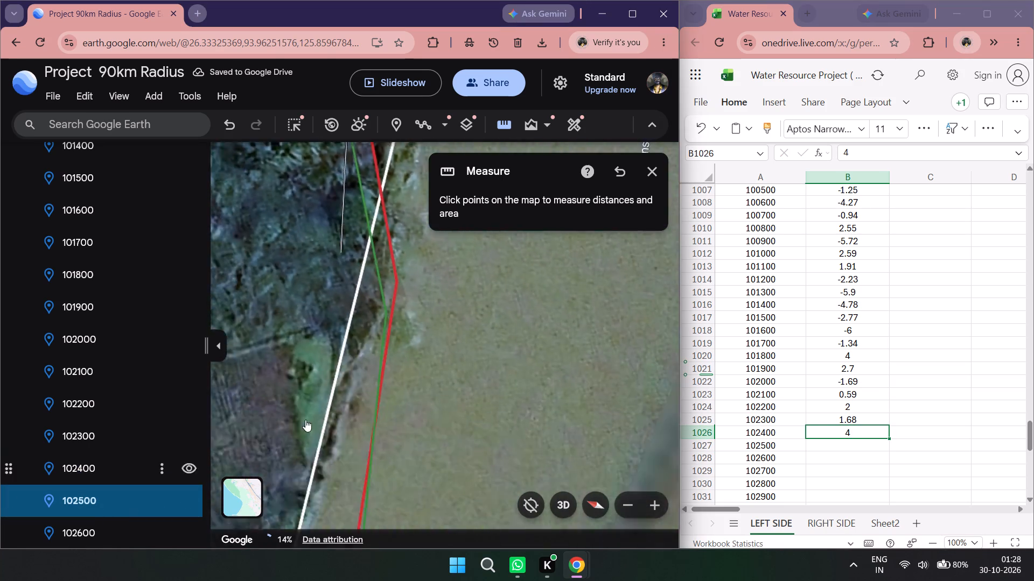
double_click(508, 124)
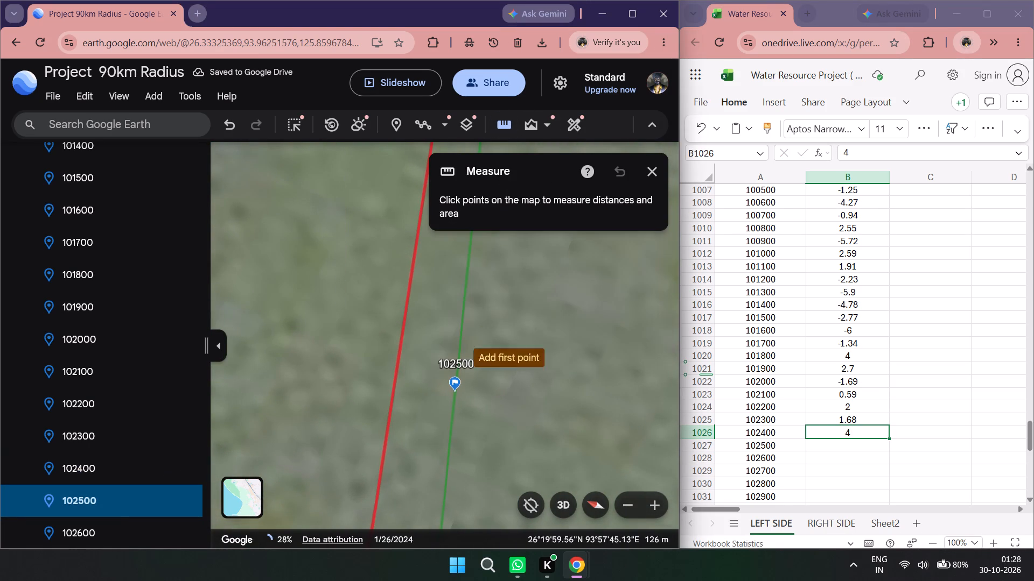
left_click(455, 393)
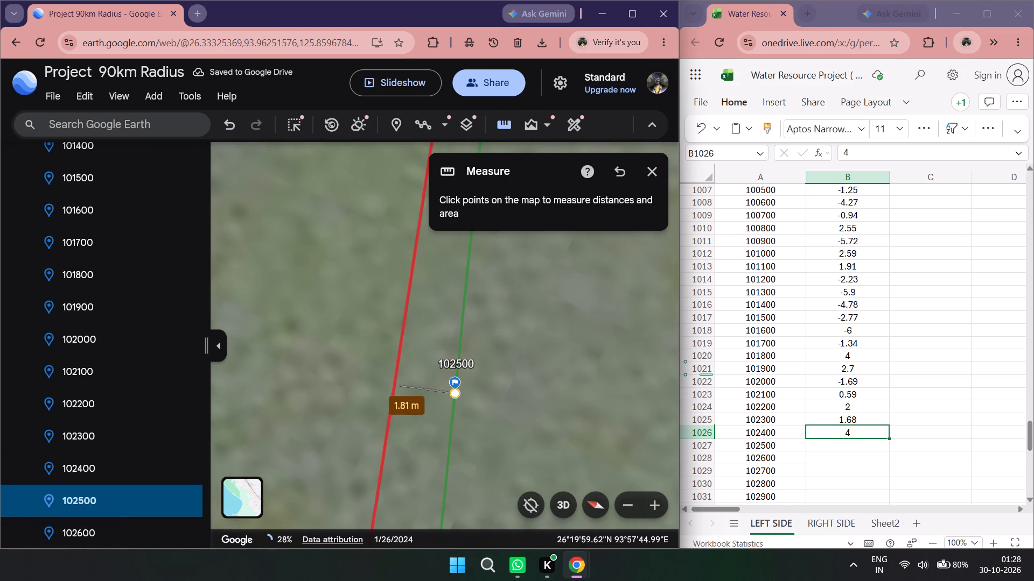
double_click(856, 443)
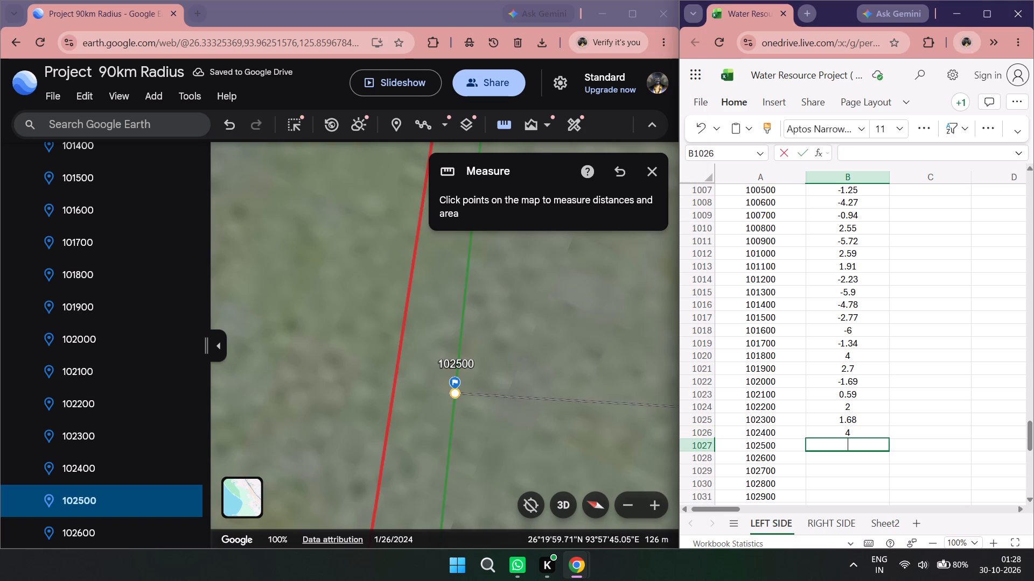
type("-1.8")
key("1")
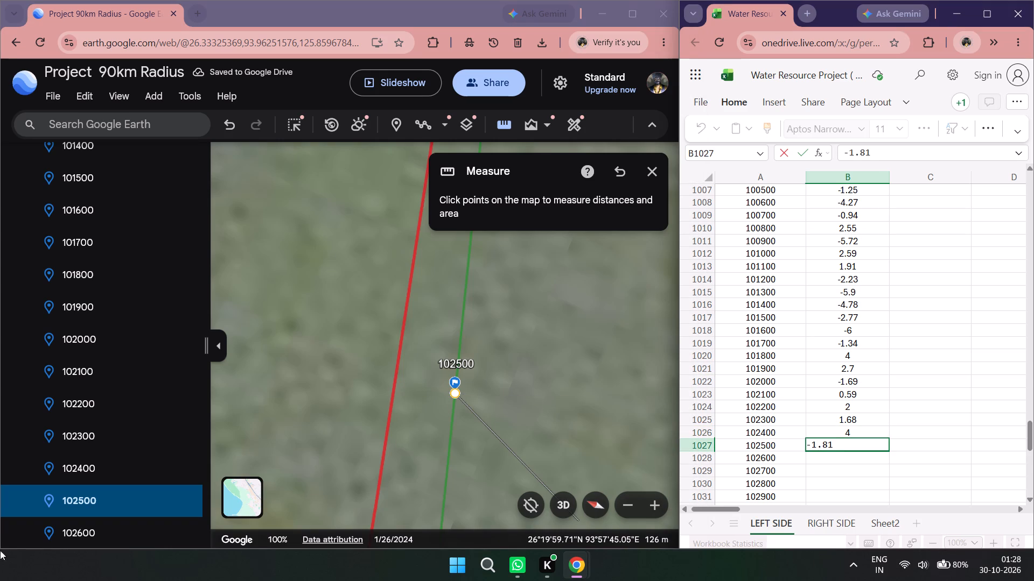
Measure from the 102600 placemark to the red bank line and enter 3.44 as the LEFT SIDE value for chainage 102600.
double_click(101, 535)
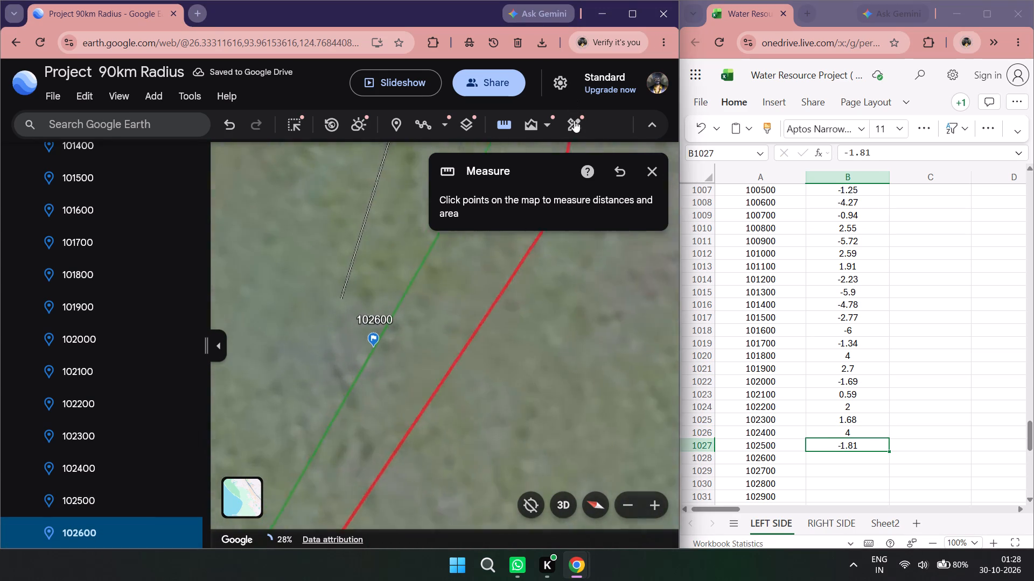
double_click(504, 122)
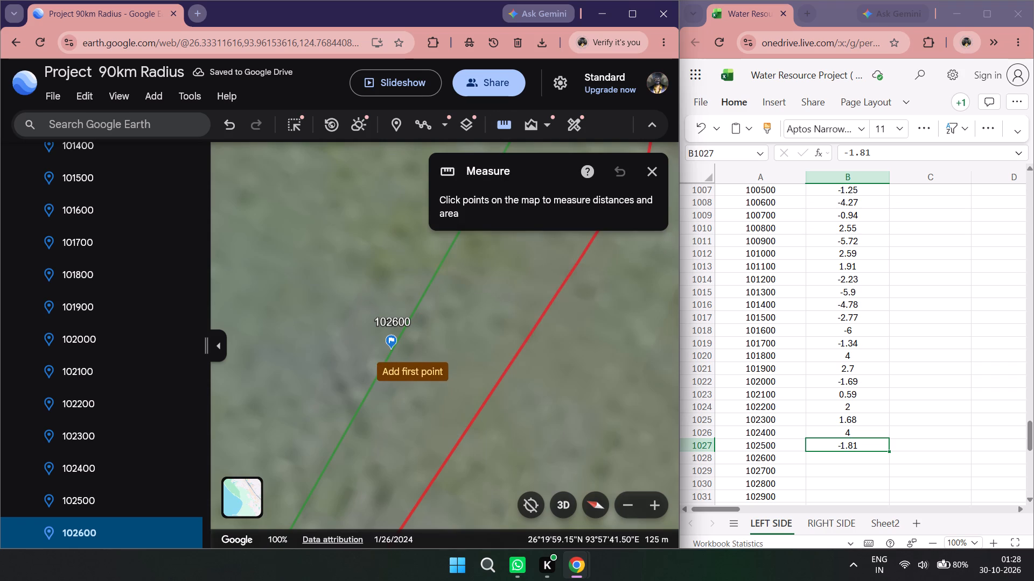
left_click(392, 349)
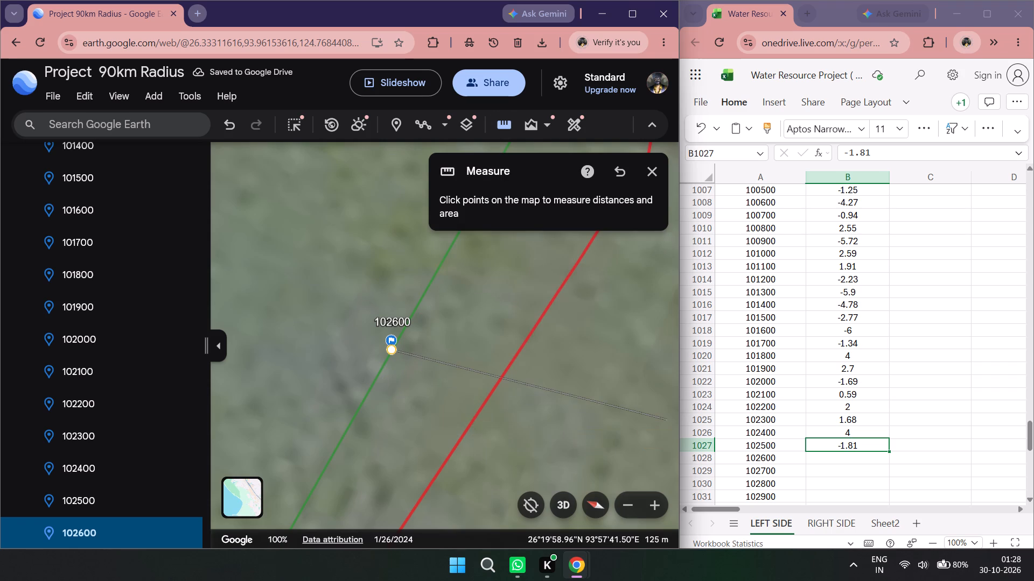
double_click(842, 460)
double_click(837, 460)
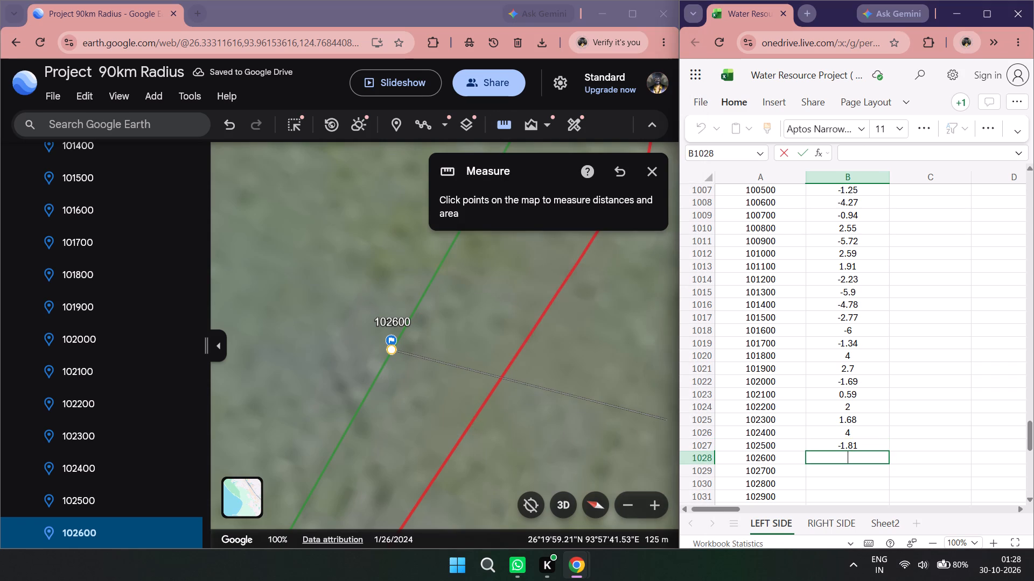
key("3")
key("period")
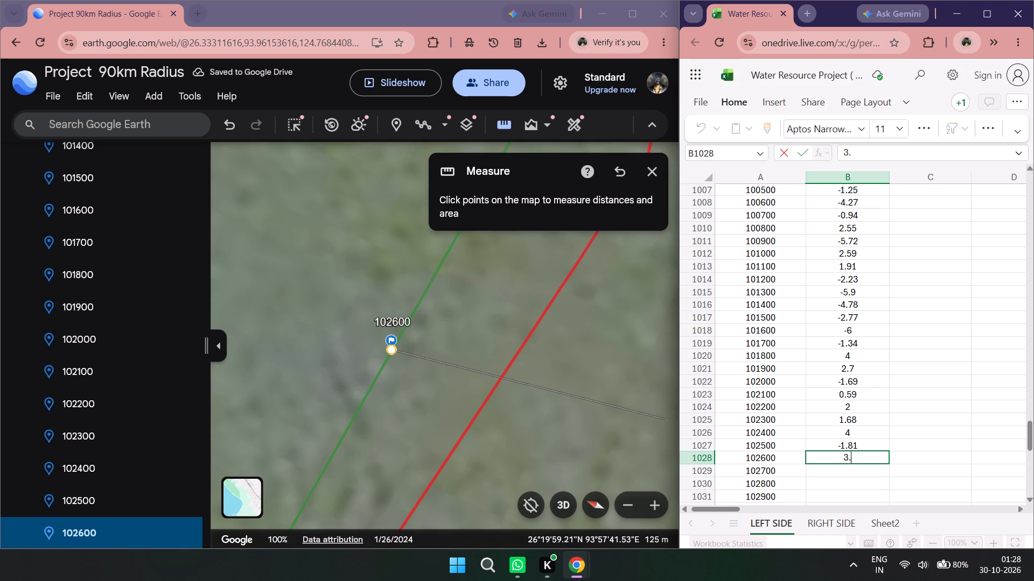
type("44")
Measure from the 102700 placemark to the red bank line and enter 0.3 as the LEFT SIDE value for chainage 102700.
scroll(102, 456, "down", 9)
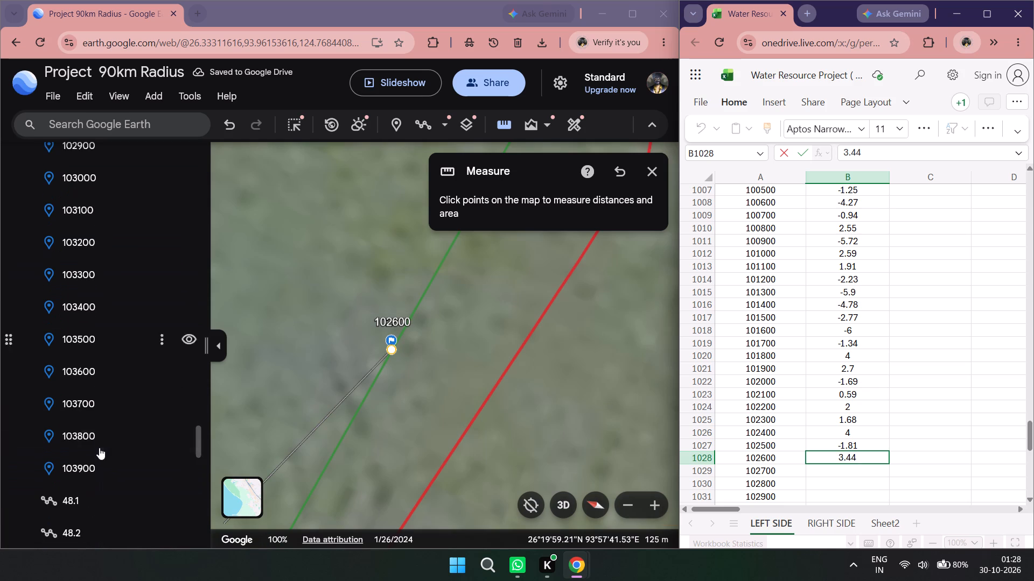
scroll(64, 383, "up", 3)
double_click(105, 246)
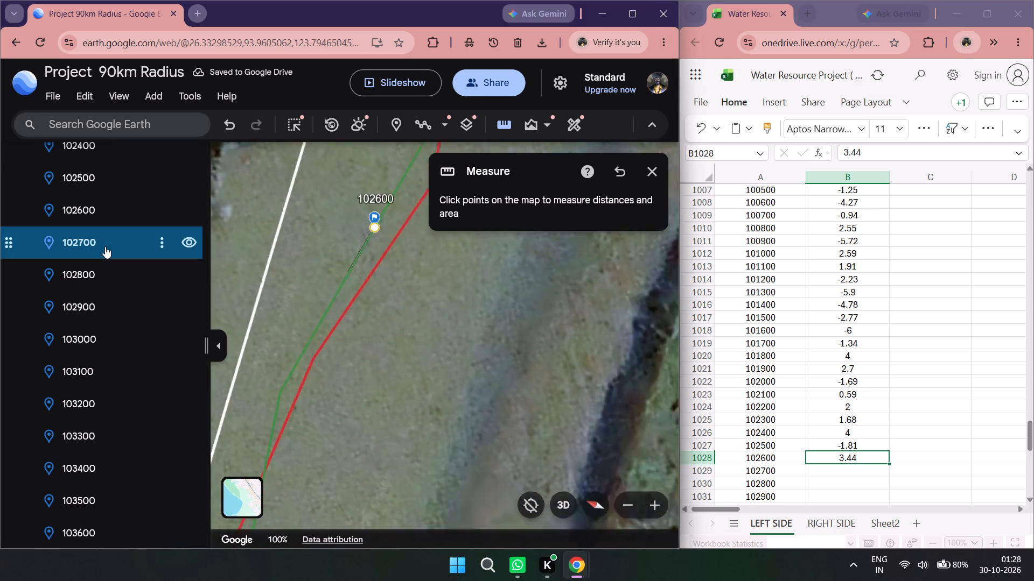
scroll(317, 234, "up", 4)
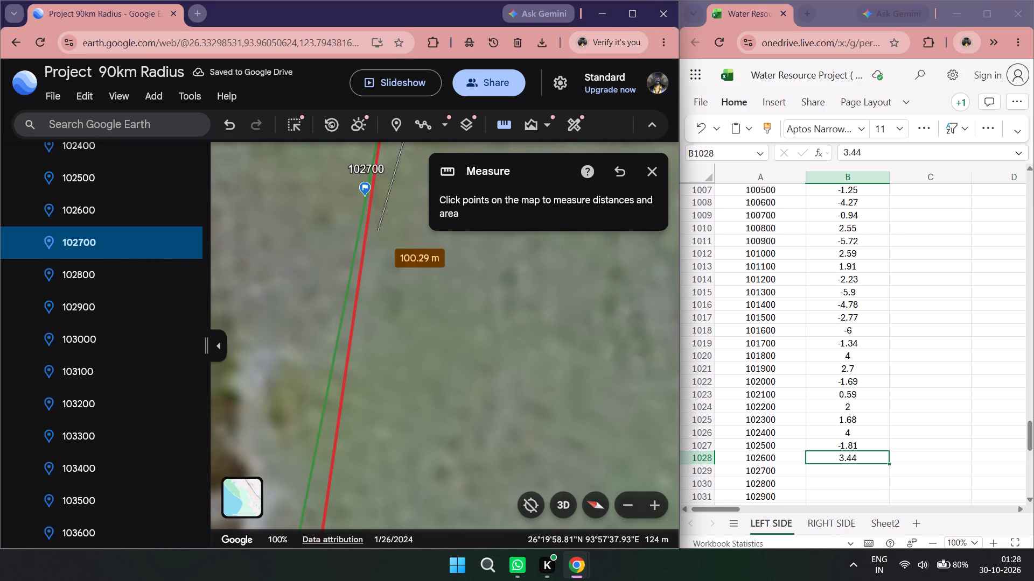
left_click_drag(423, 239, 435, 451)
double_click(500, 127)
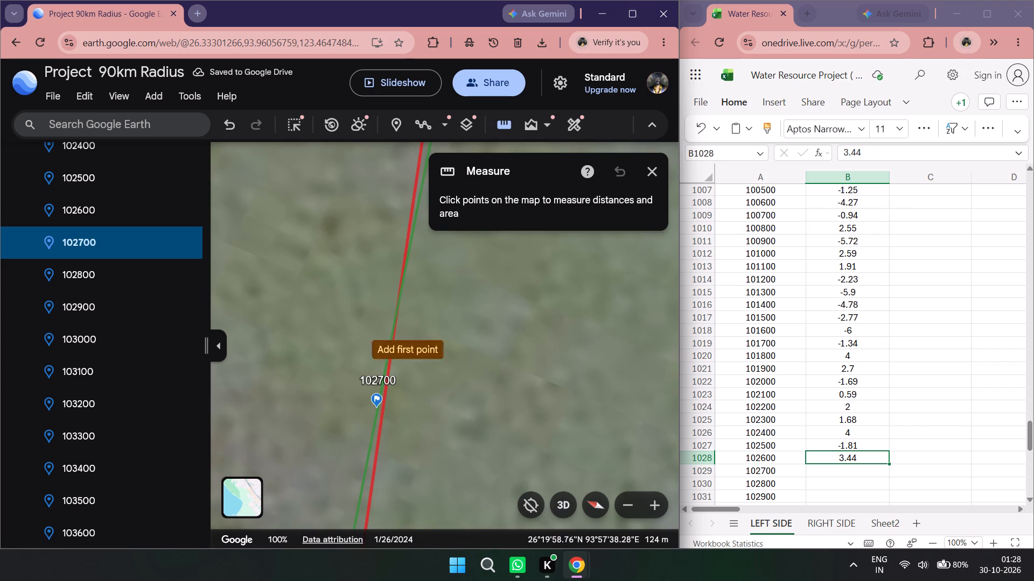
scroll(347, 413, "up", 4)
left_click(376, 405)
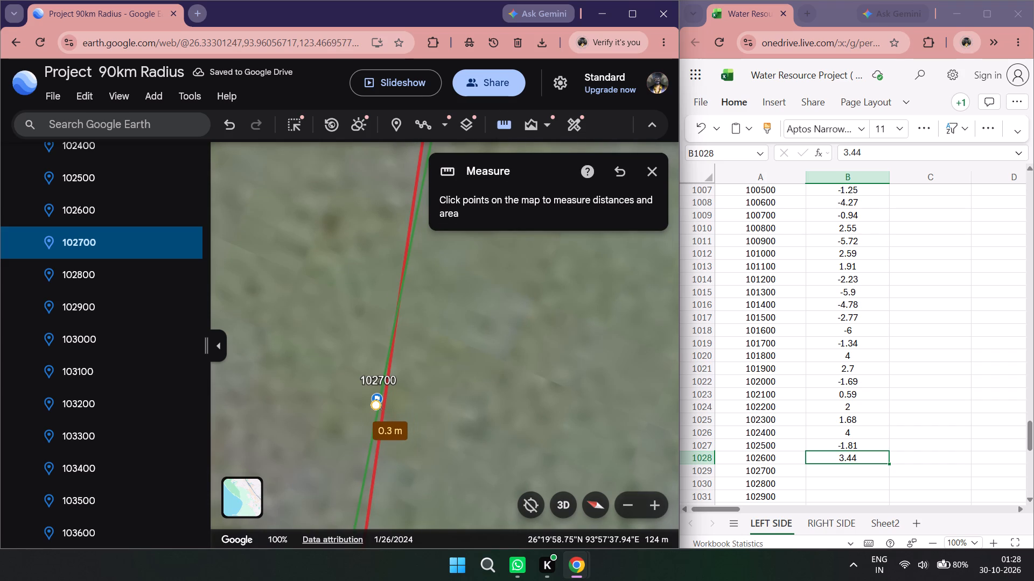
double_click(850, 470)
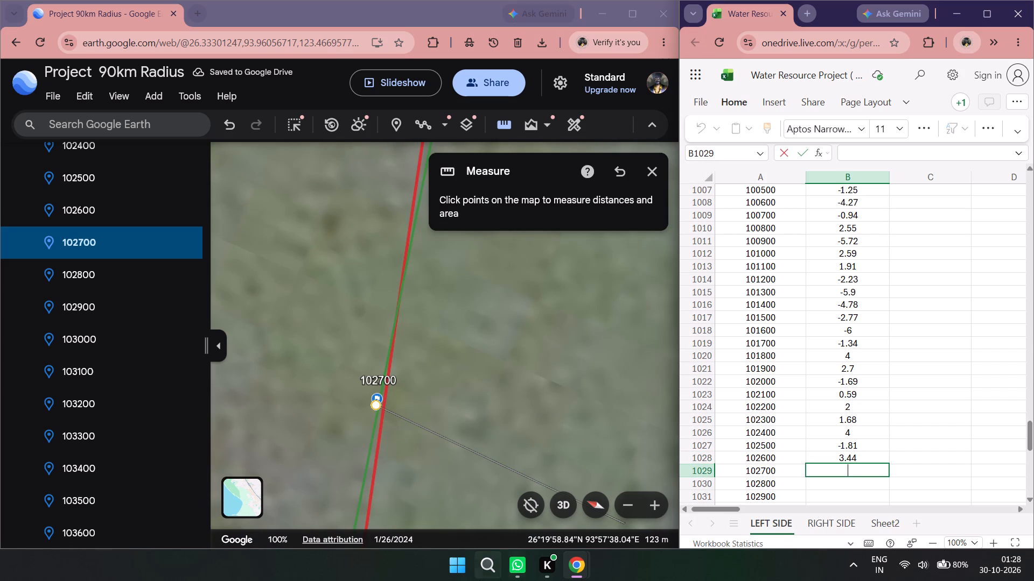
type("0.3")
Measure from the 102800 placemark to the red bank line and enter 0.78 as the LEFT SIDE value for chainage 102800.
double_click(124, 274)
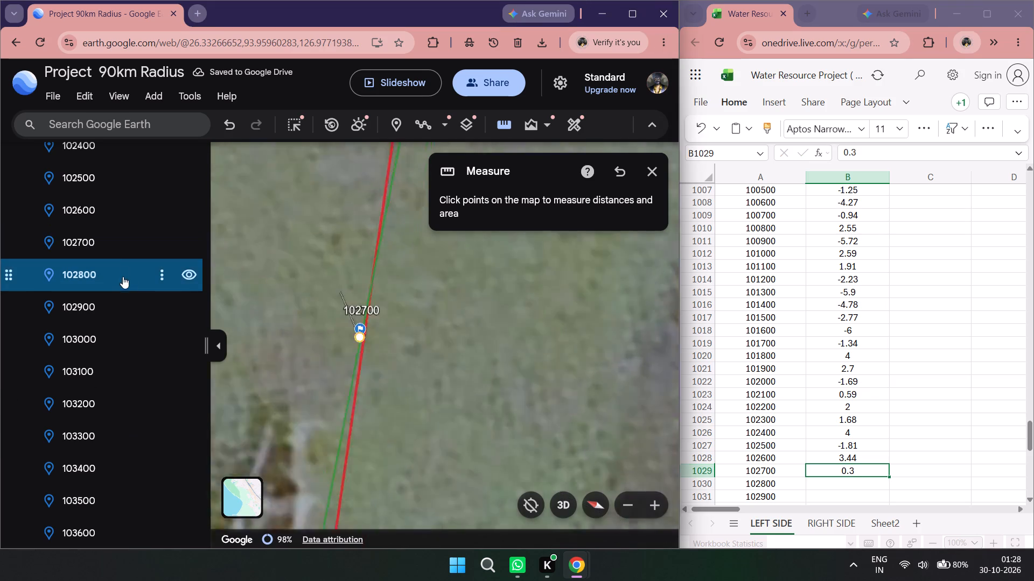
double_click(513, 129)
scroll(207, 349, "up", 3)
left_click_drag(283, 306, 364, 320)
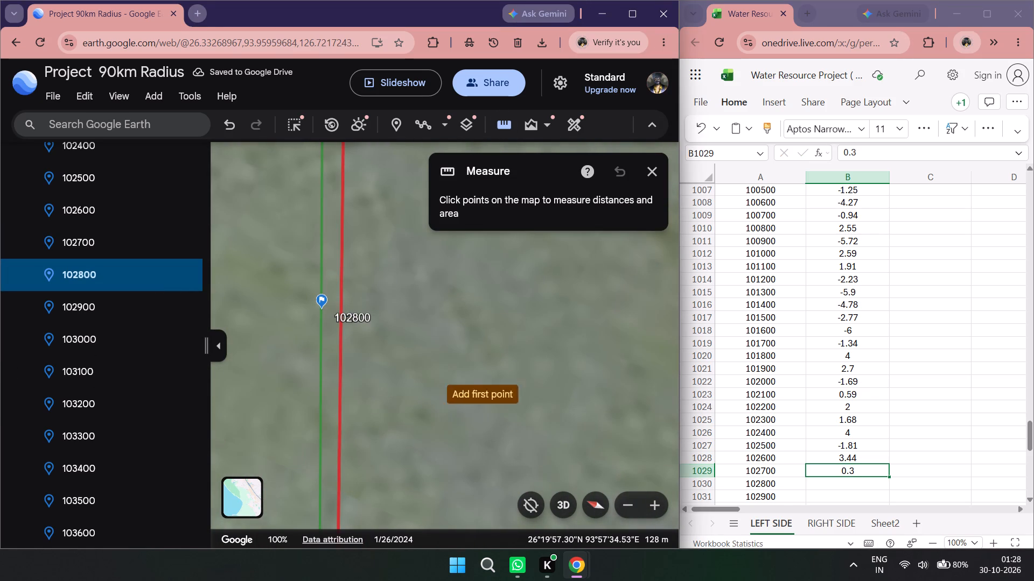
left_click(321, 310)
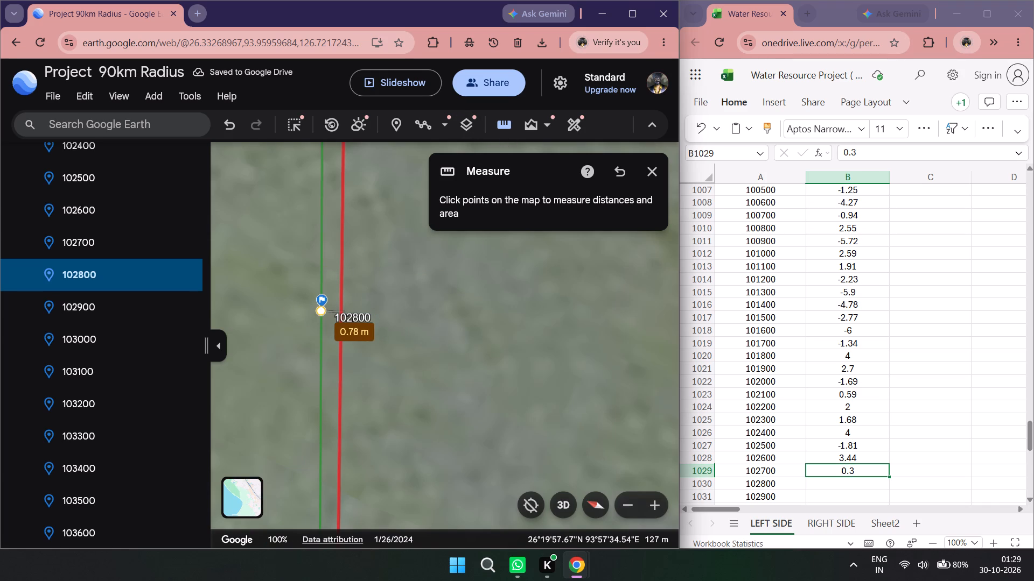
double_click(841, 483)
type("0.")
type("78")
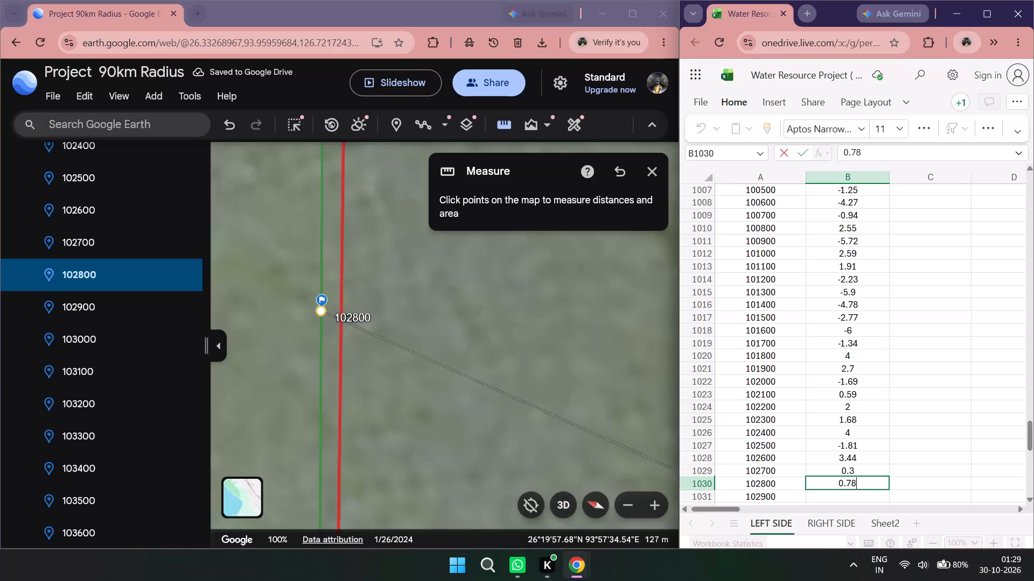
Measure from the 102900 placemark to the red bank line and enter 2.31 as the LEFT SIDE value for chainage 102900.
double_click(113, 307)
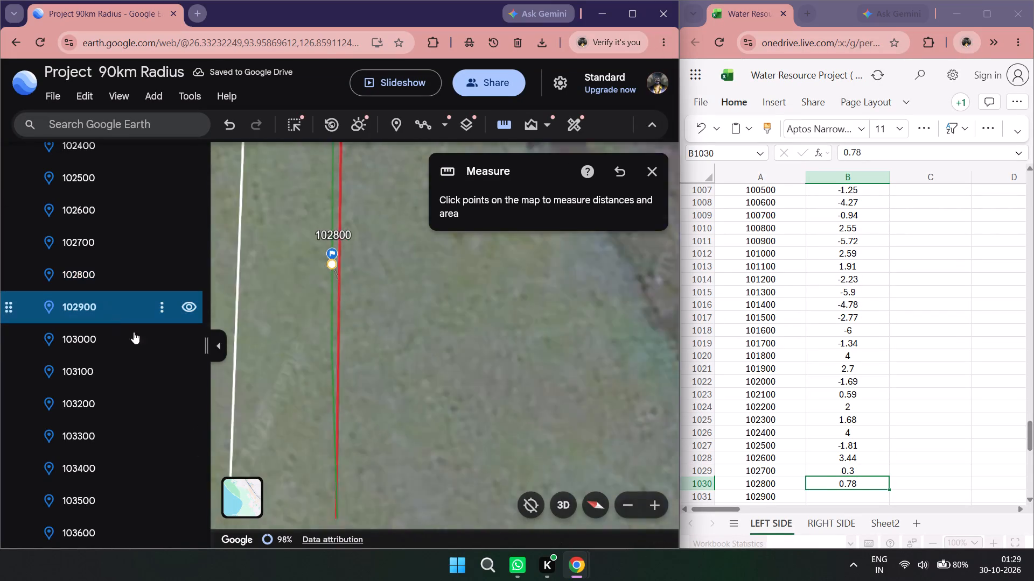
double_click(500, 123)
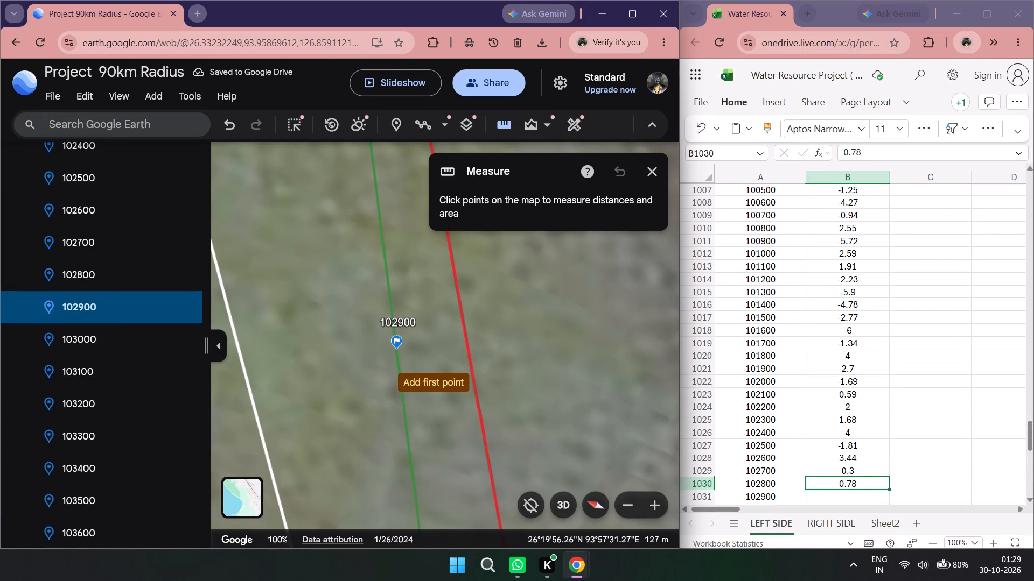
left_click(396, 354)
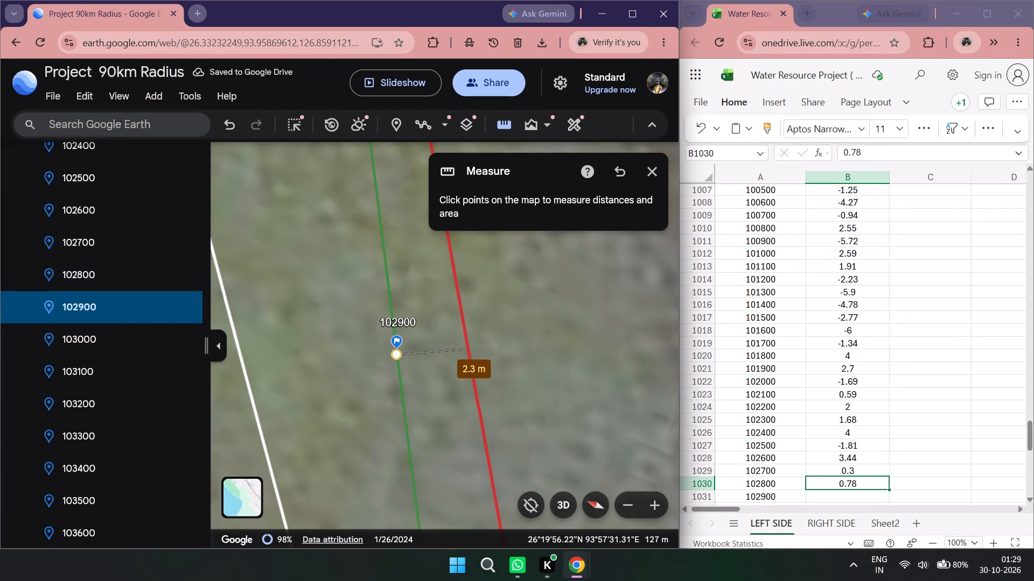
scroll(837, 388, "down", 3)
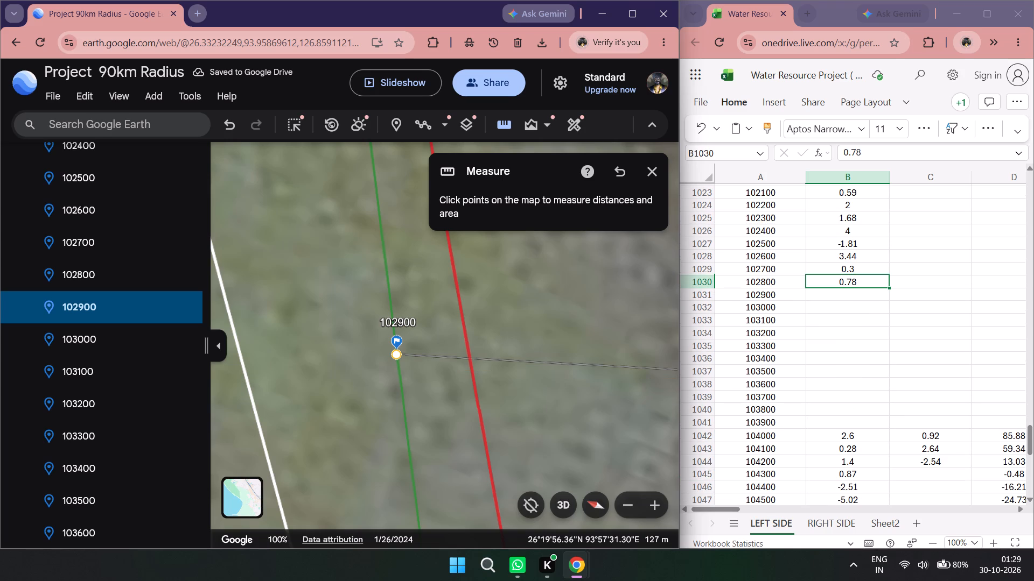
double_click(851, 295)
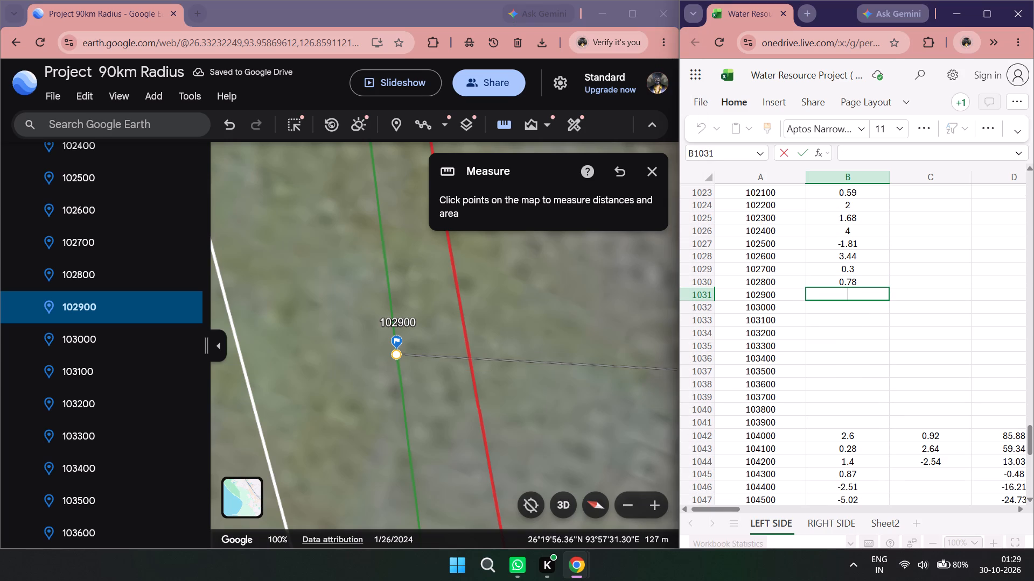
type("2.31")
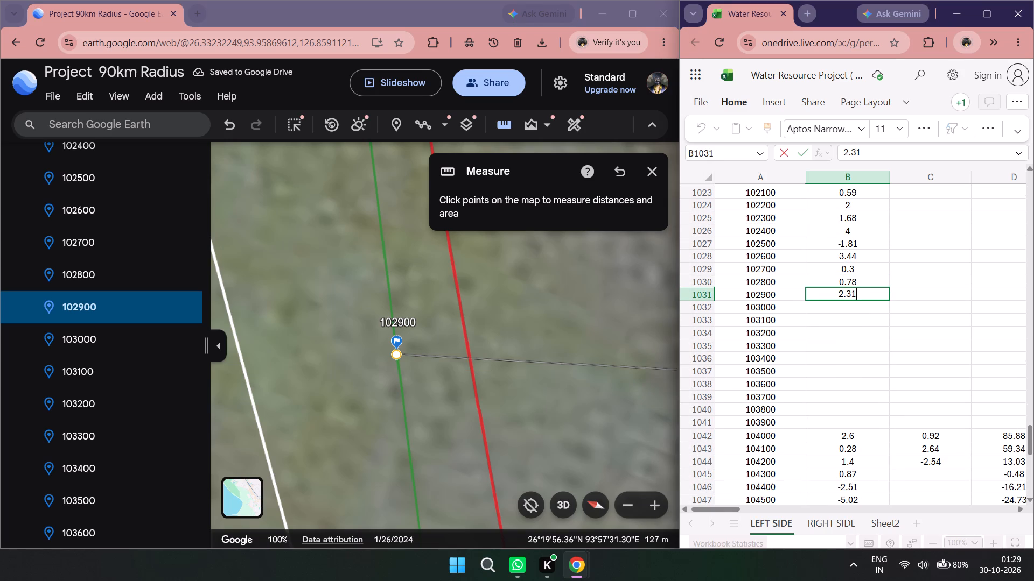
Measure from the 103000 placemark to the red bank line and enter -2 as the LEFT SIDE value for chainage 103000.
double_click(66, 344)
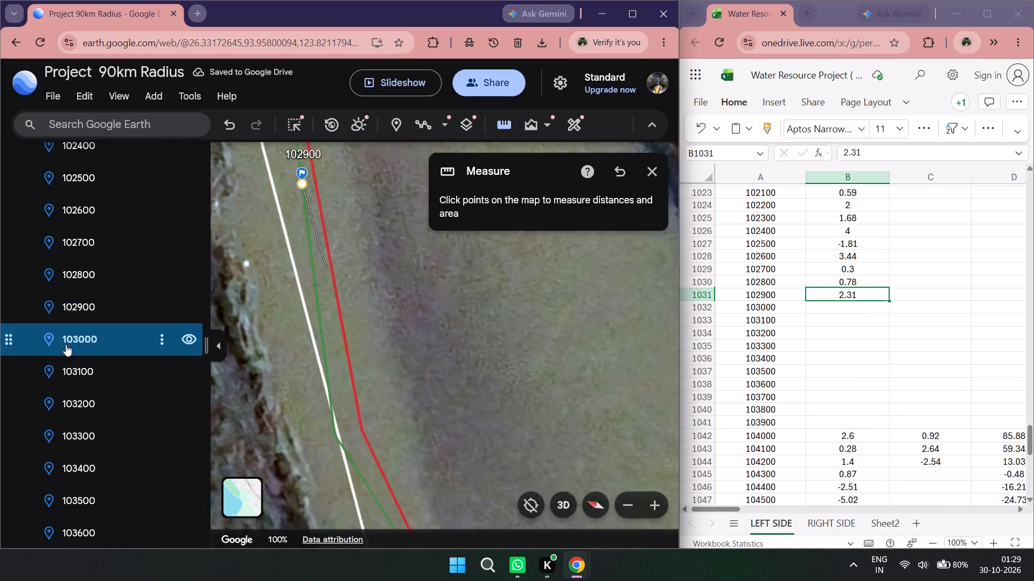
double_click(508, 124)
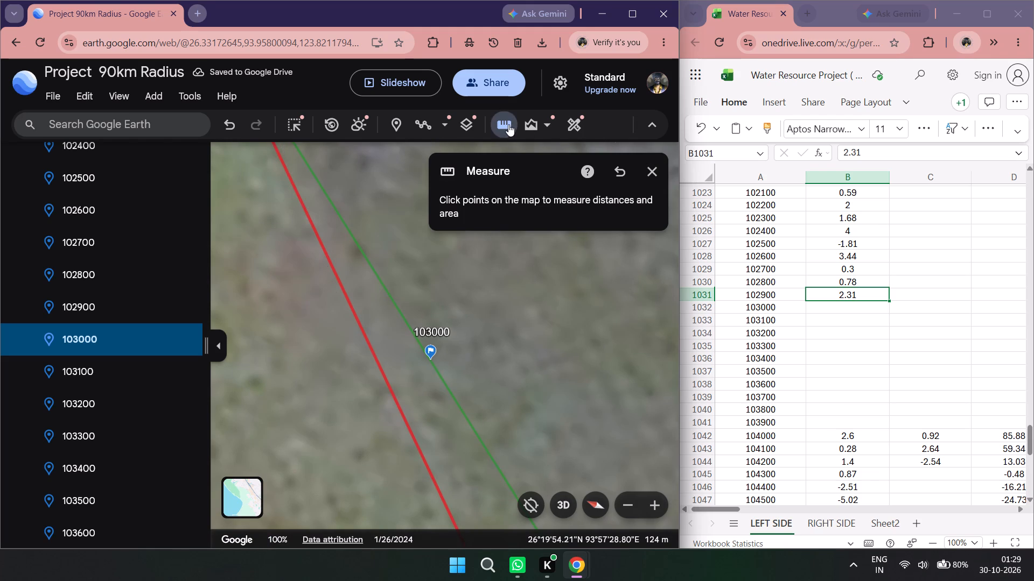
left_click(432, 361)
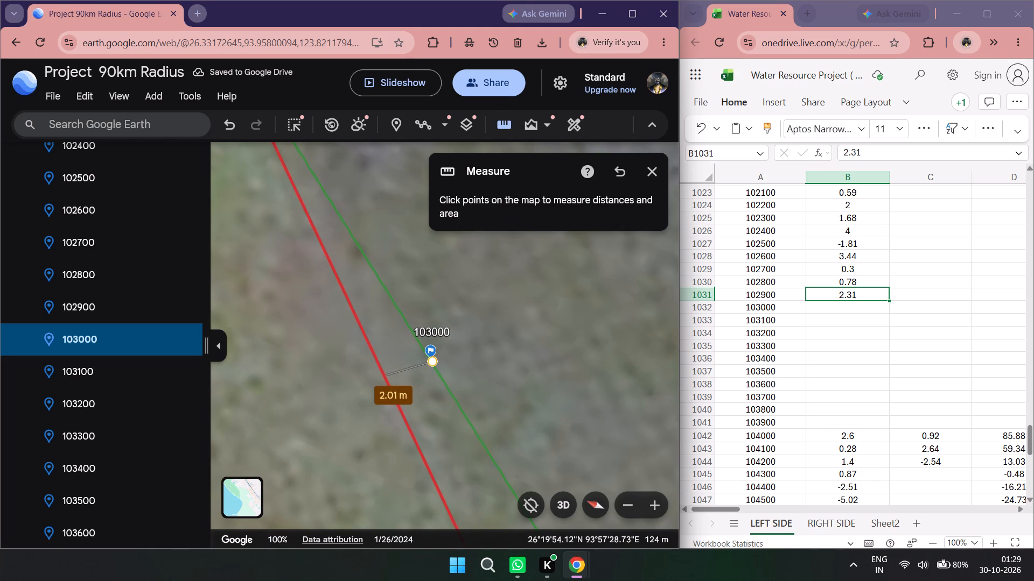
double_click(874, 309)
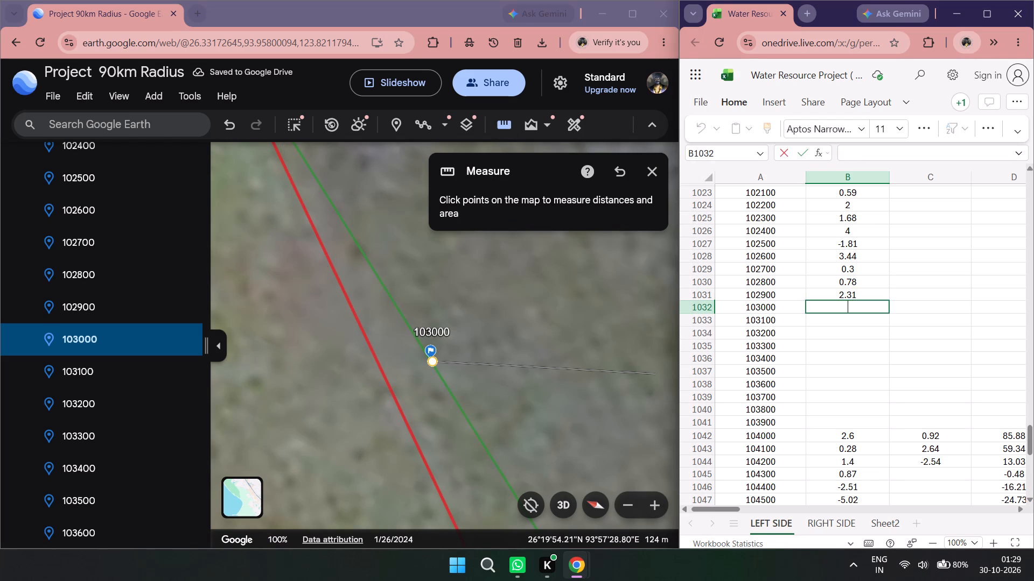
type("-2")
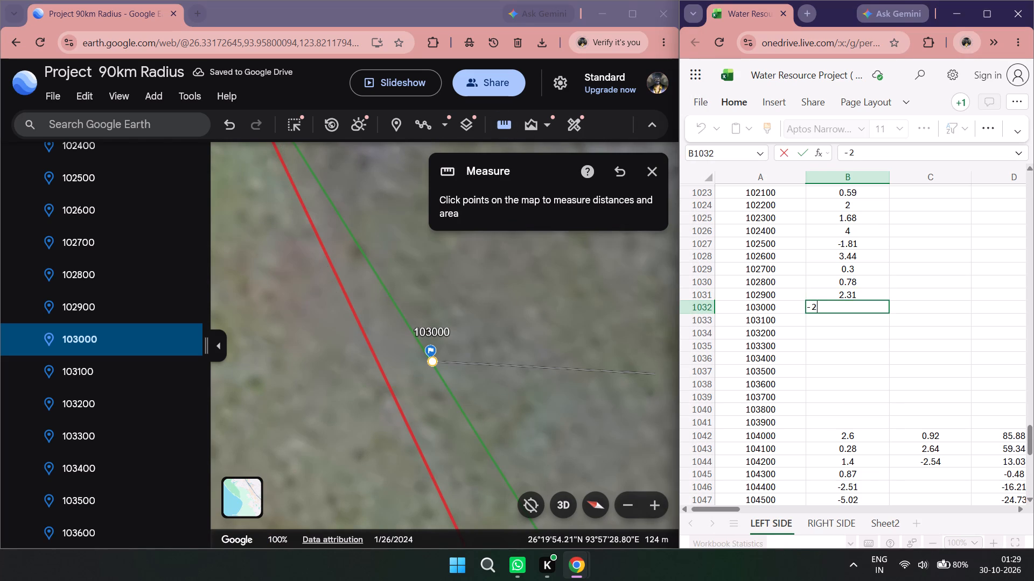
Measure from the 103100 placemark to the red bank line and enter 1.97 as the LEFT SIDE value for chainage 103100.
double_click(49, 372)
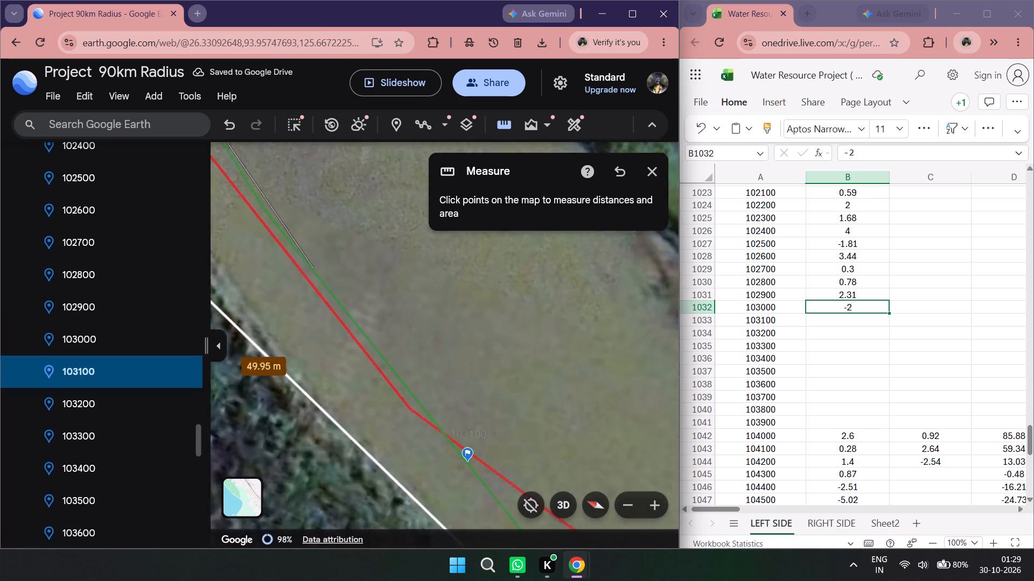
double_click(505, 127)
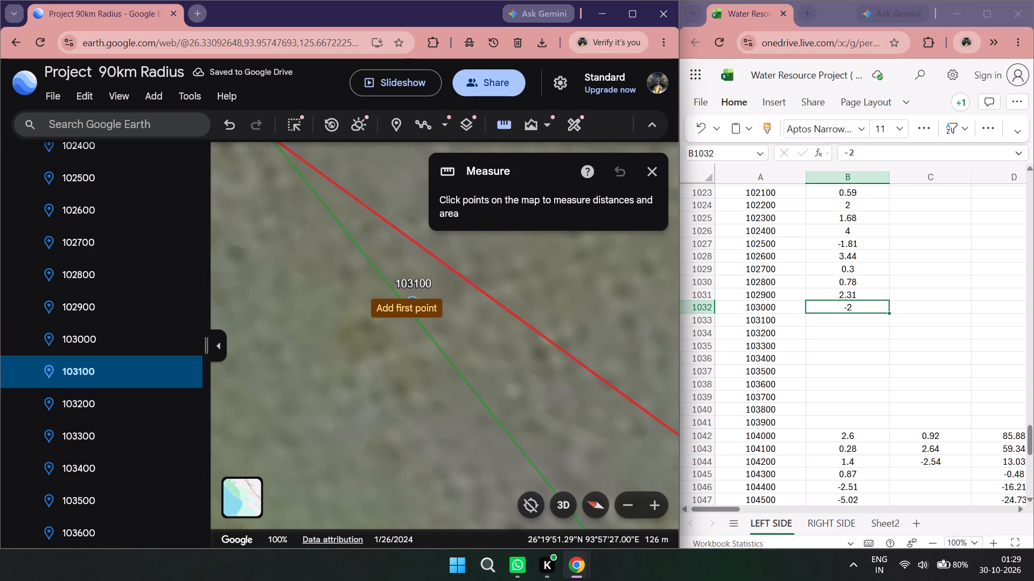
left_click(413, 312)
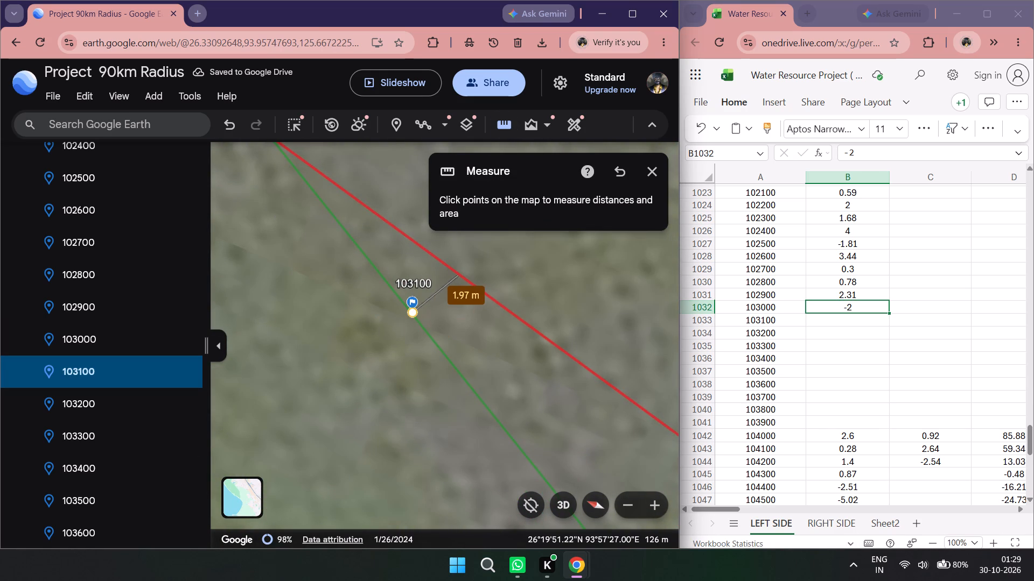
double_click(858, 318)
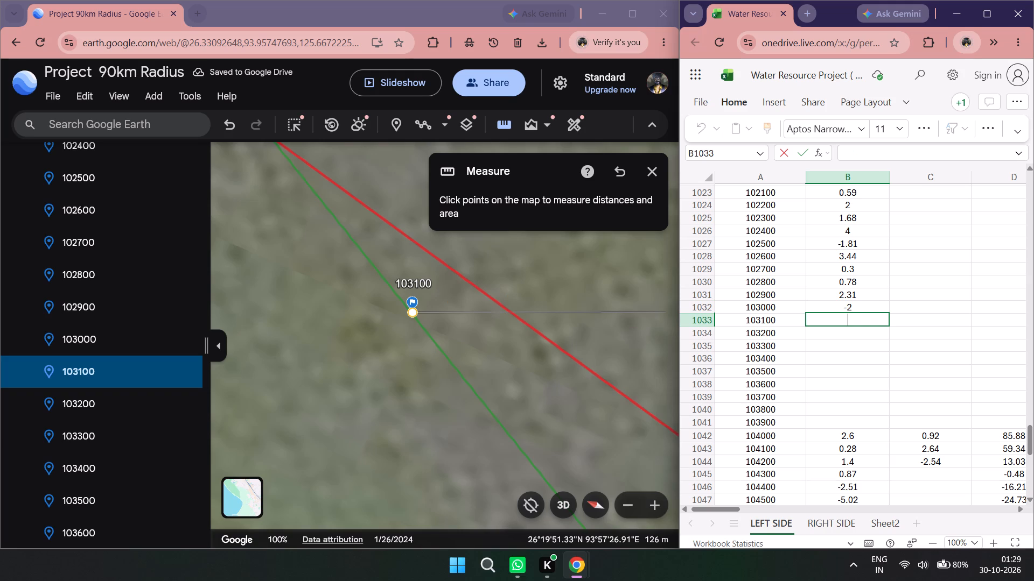
key("1")
key("period")
key("9")
key("7")
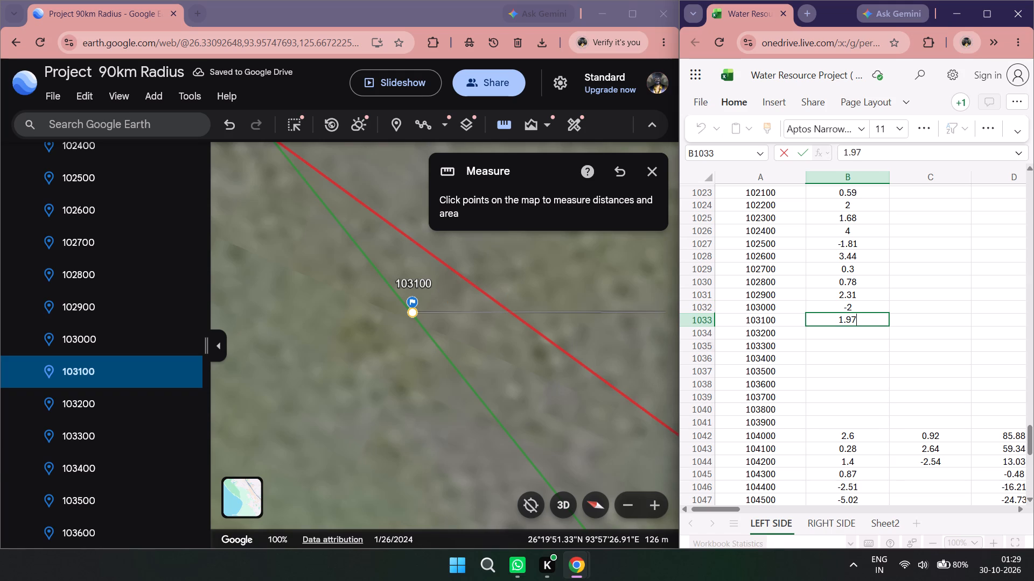
Measure from the 103200 placemark to the red bank line and enter 7.86 as the LEFT SIDE value for chainage 103200.
double_click(79, 402)
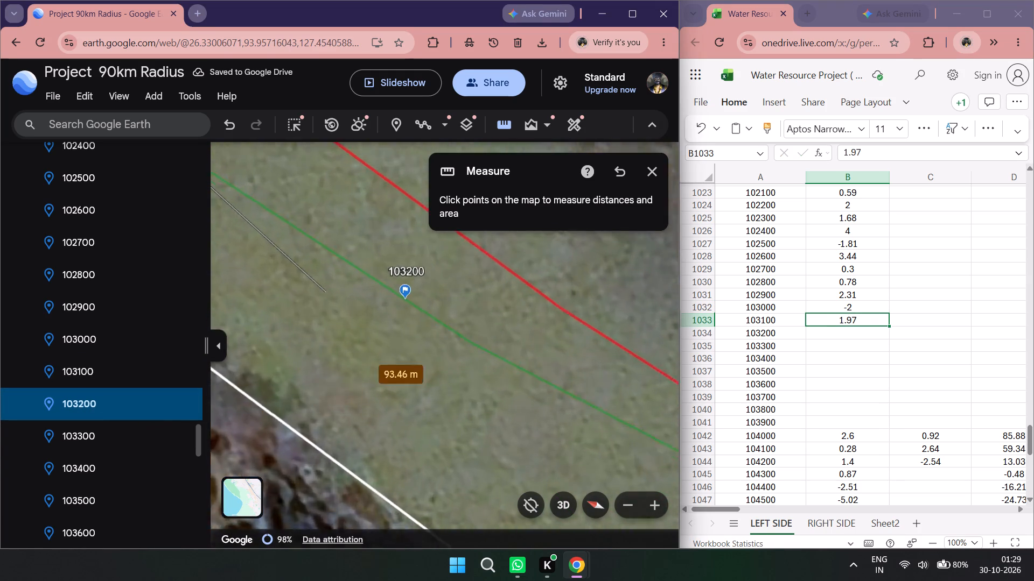
double_click(502, 127)
left_click_drag(398, 288, 356, 392)
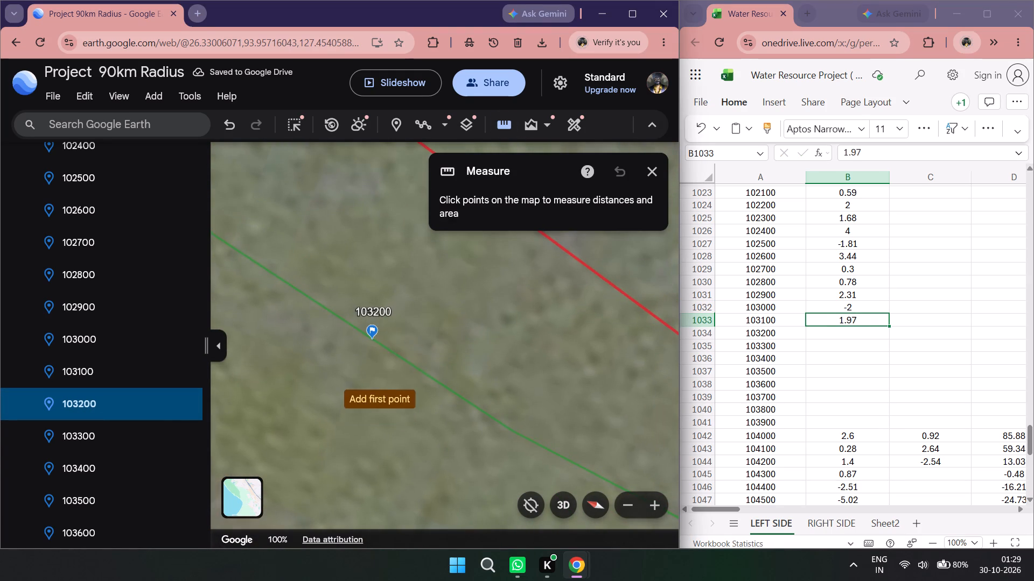
left_click(373, 340)
left_click_drag(478, 292, 429, 378)
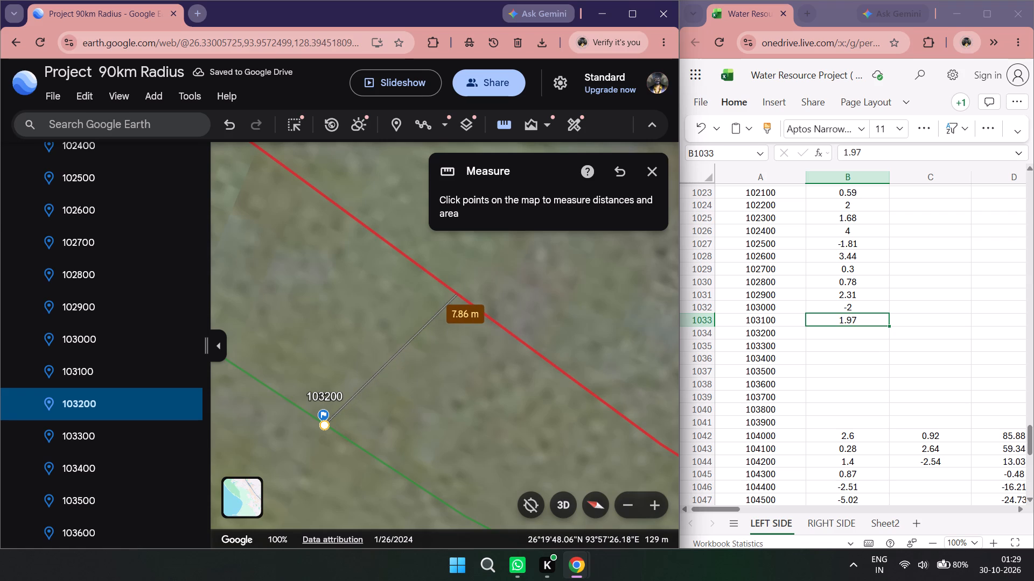
double_click(850, 336)
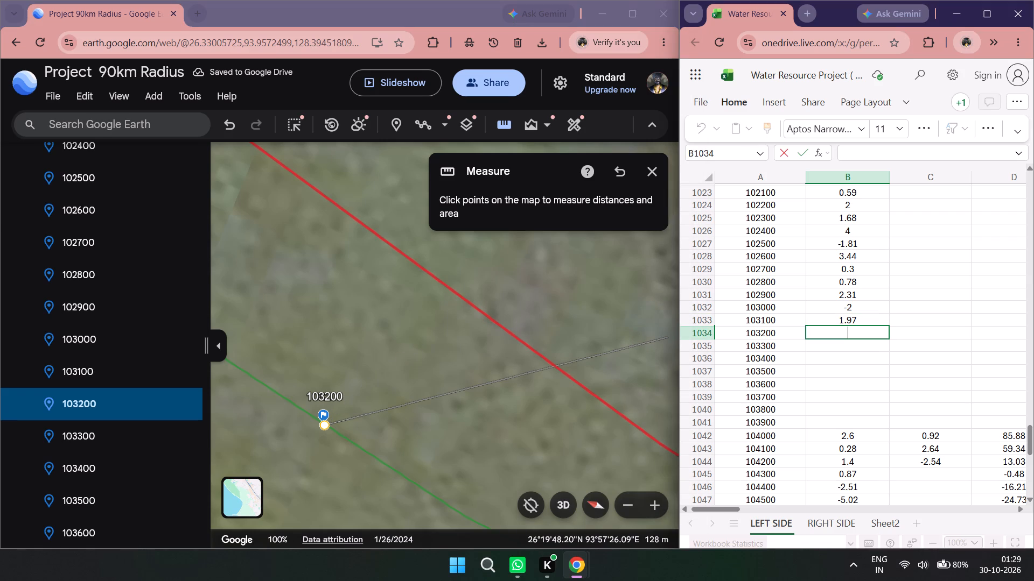
type("7.8")
key("6")
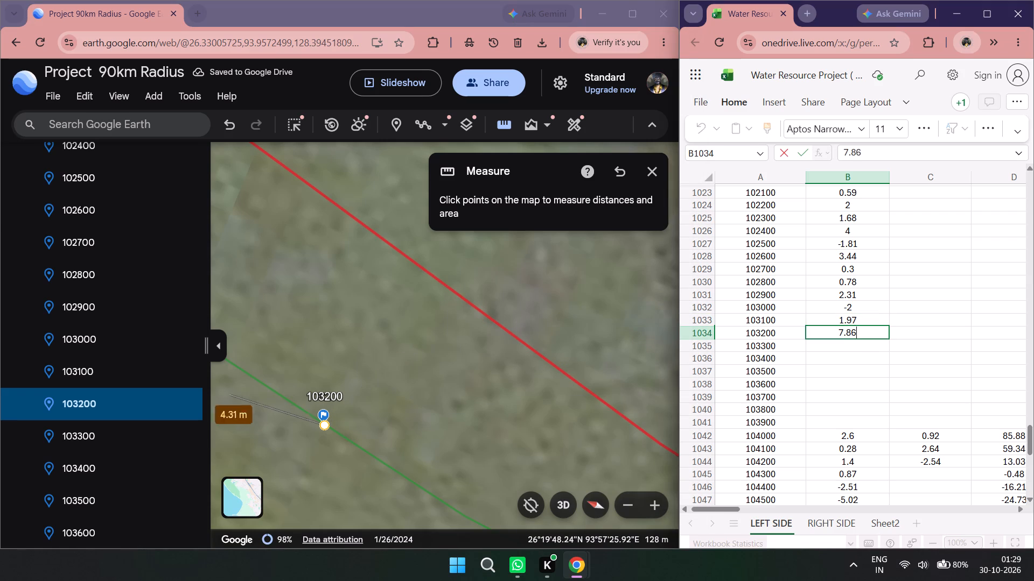
Measure from the 103300 placemark to the red bank line and enter 1.64 as the LEFT SIDE value for chainage 103300.
double_click(131, 421)
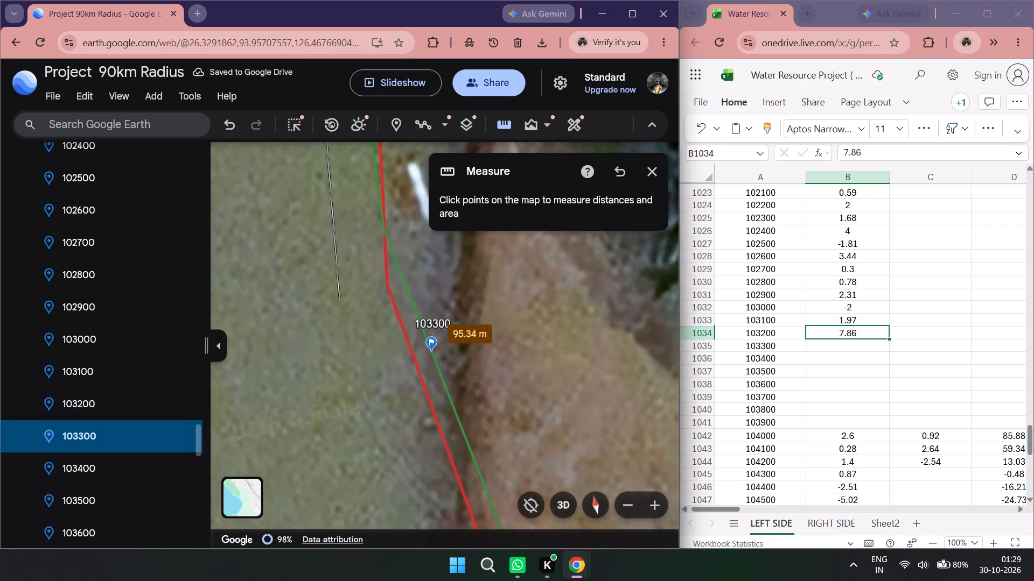
double_click(495, 129)
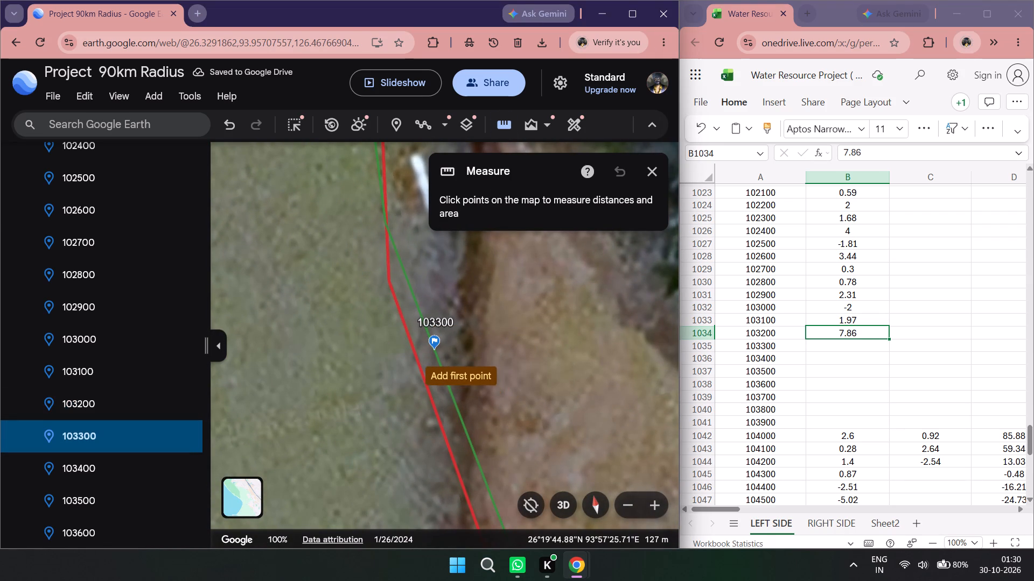
left_click(436, 350)
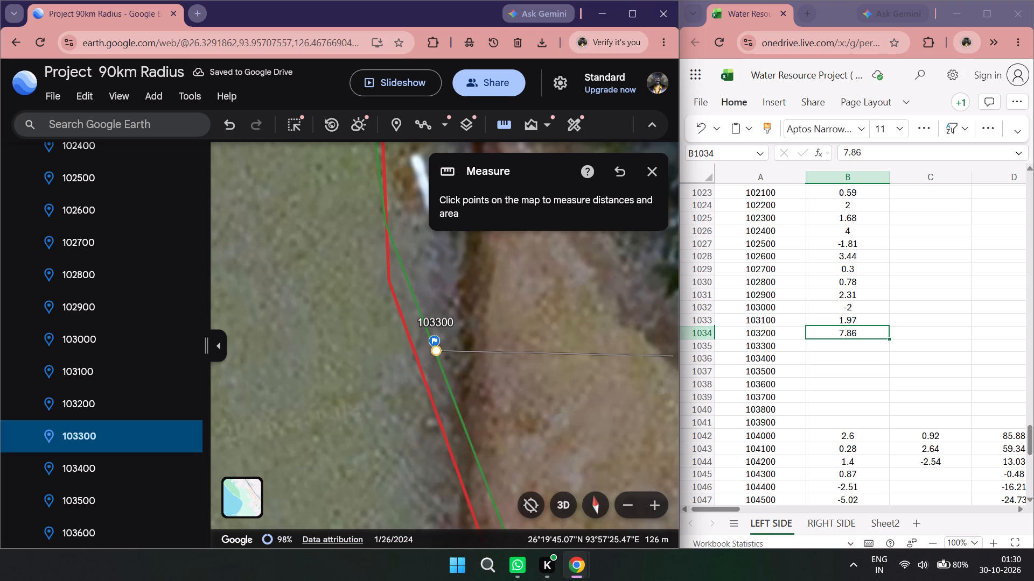
double_click(843, 350)
key("1")
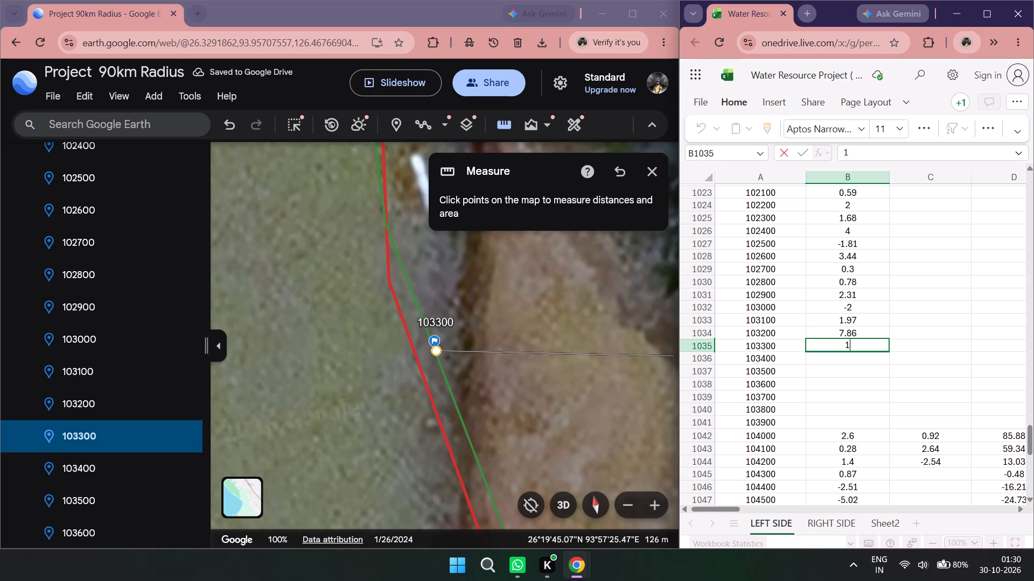
key("period")
key("6")
key("4")
Measure from the 103400 placemark to the red bank line and enter 2.36 as the LEFT SIDE value for chainage 103400.
double_click(83, 471)
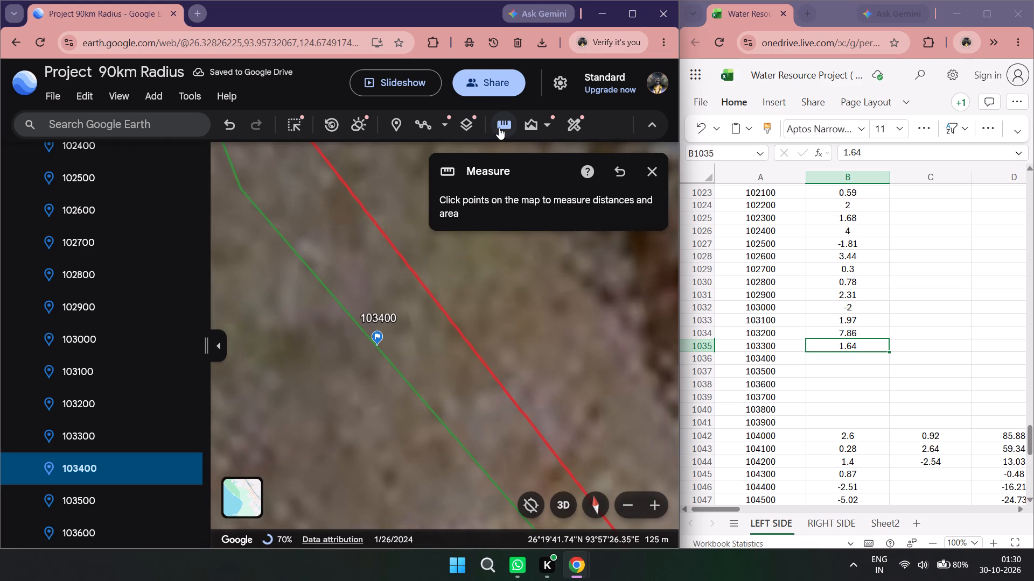
double_click(499, 127)
left_click(378, 345)
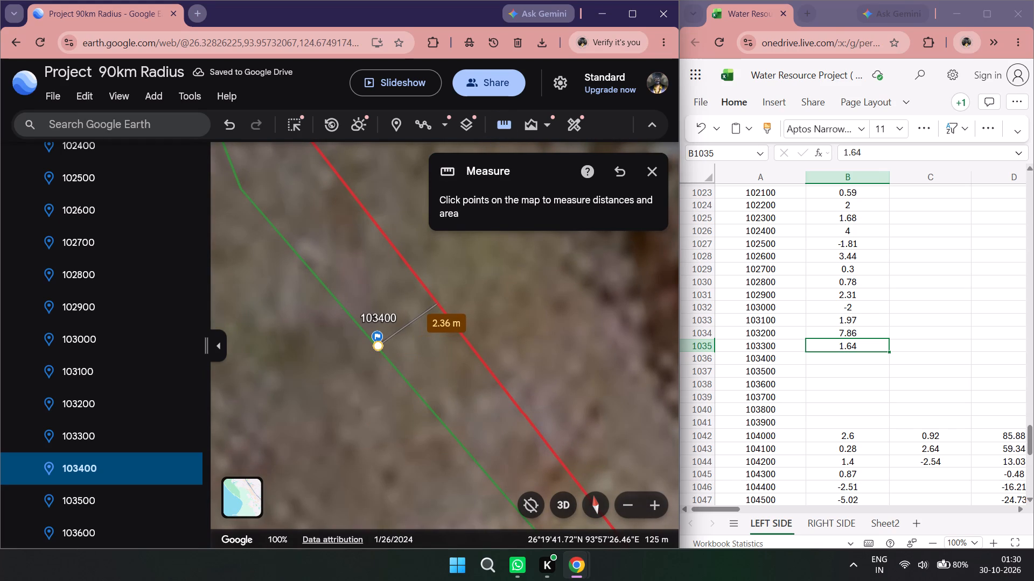
double_click(839, 358)
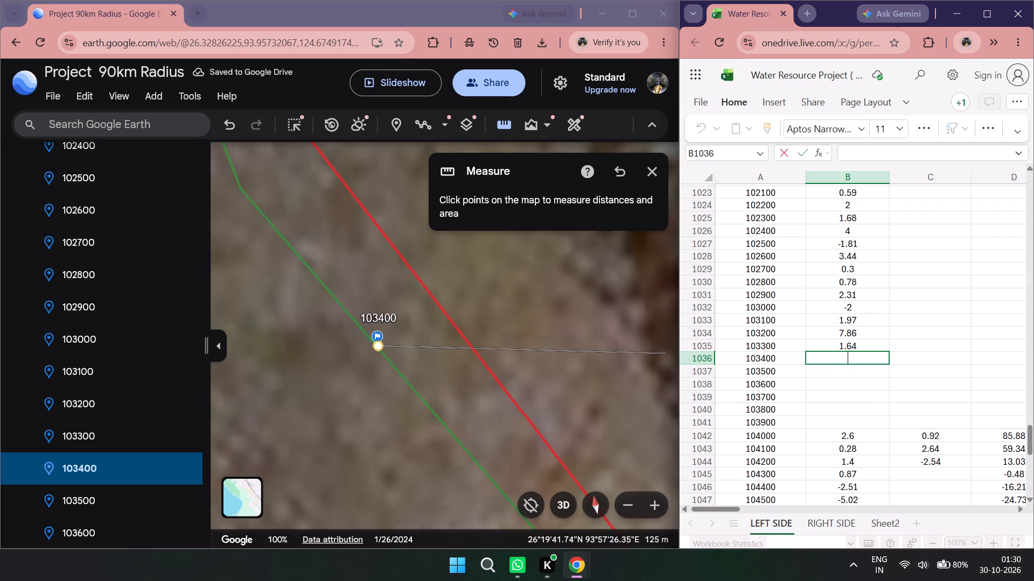
type("2.")
type("36")
Measure from the 103500 placemark to the red bank line and enter -3.62 as the LEFT SIDE value for chainage 103500.
double_click(130, 493)
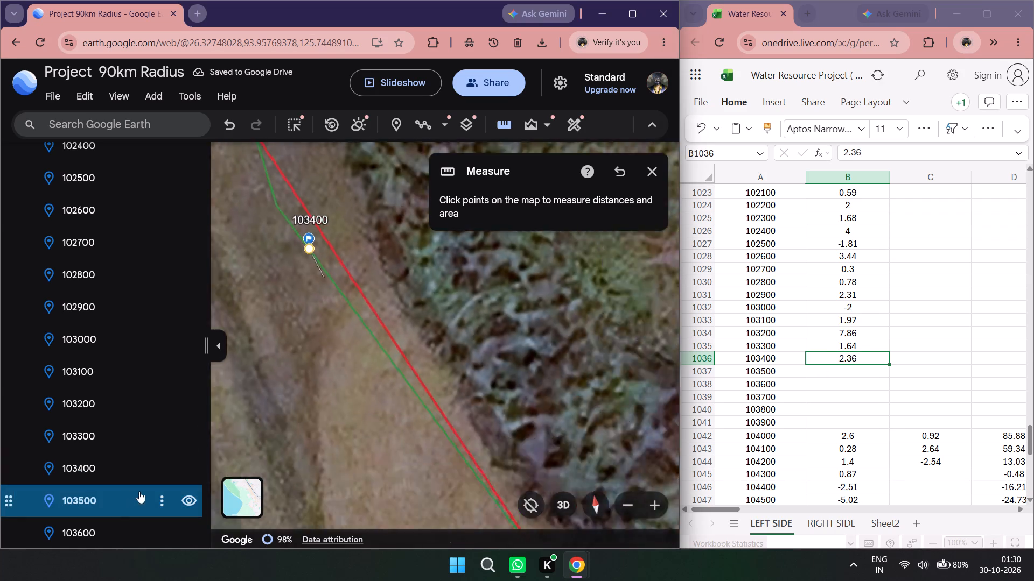
left_click(499, 129)
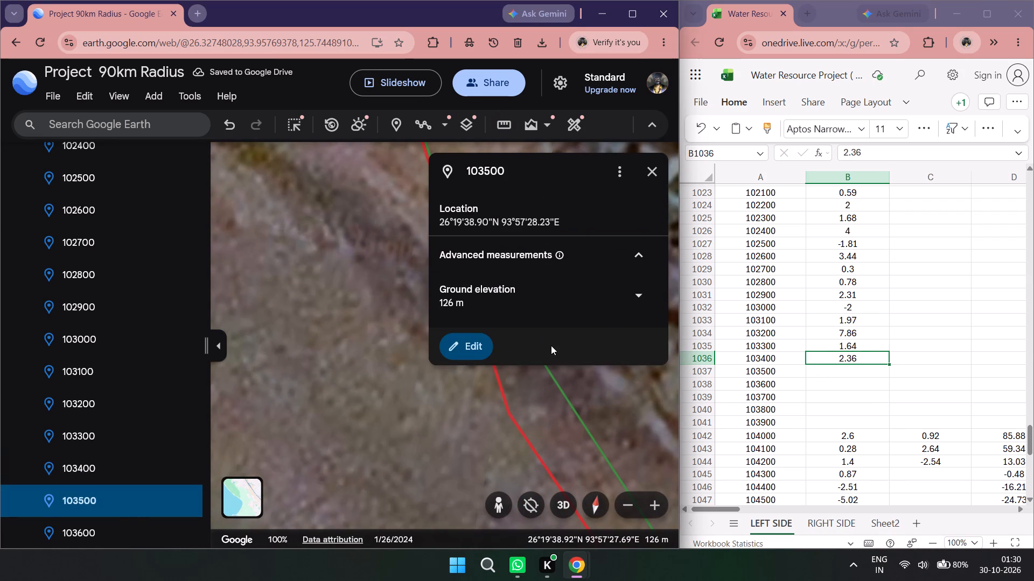
left_click(516, 412)
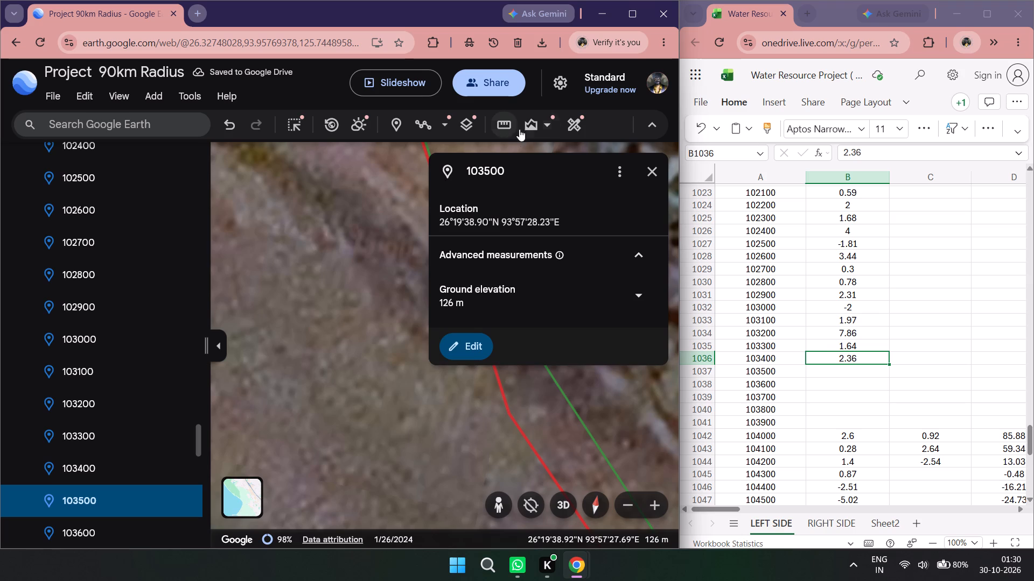
left_click(499, 116)
left_click(538, 352)
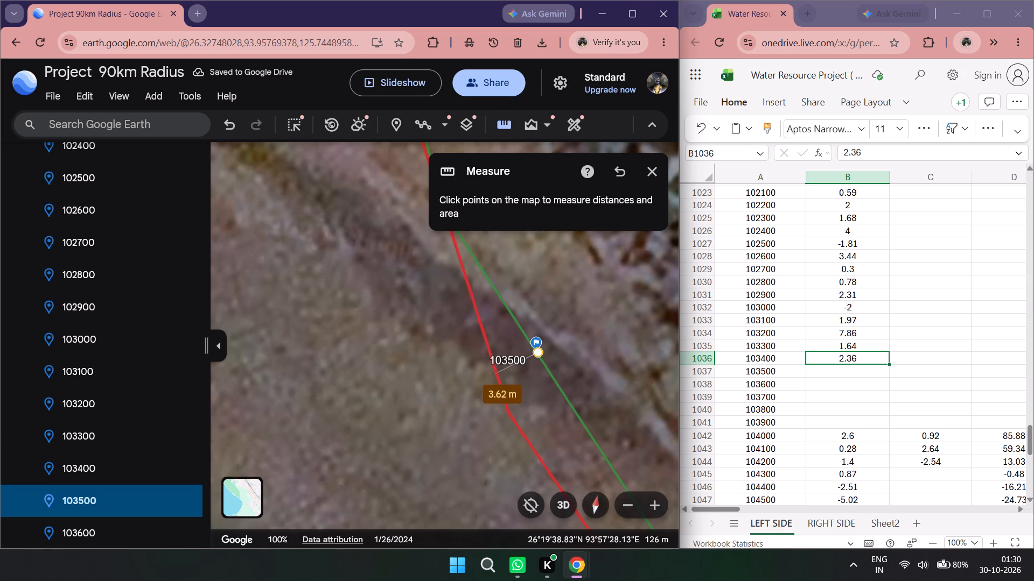
double_click(849, 373)
key("minus")
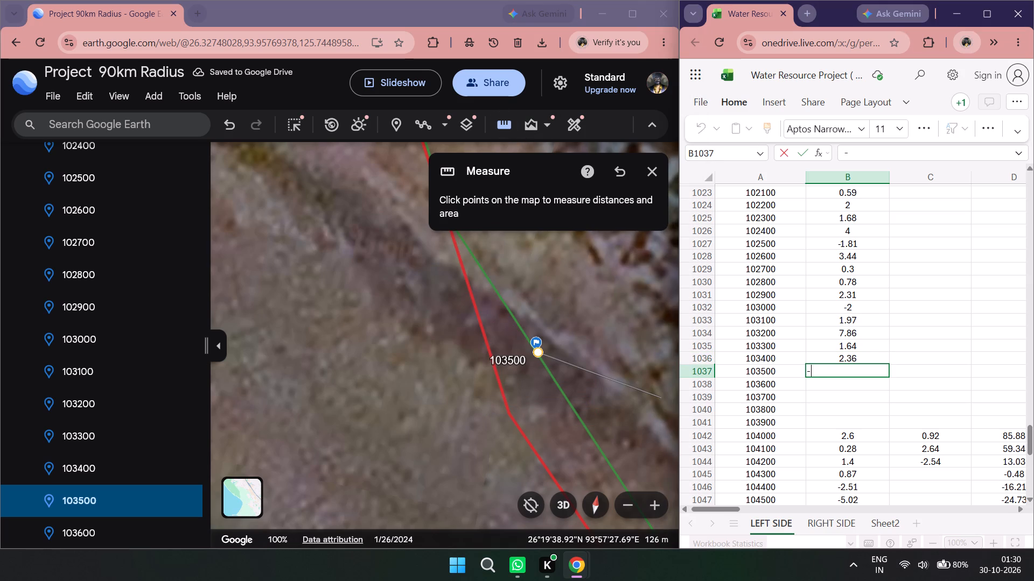
type("3.")
key("6")
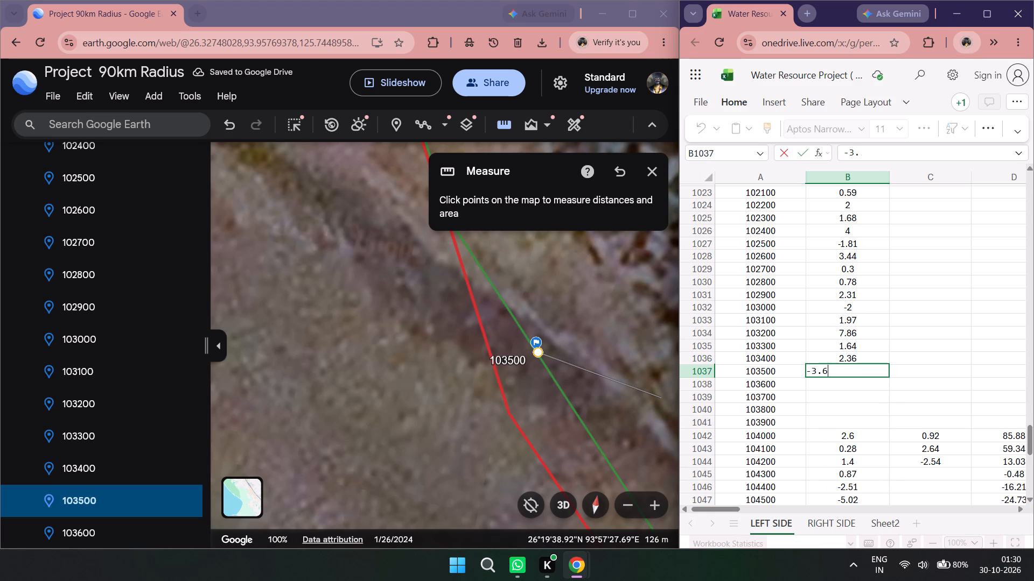
key("3")
key("BackSpace")
key("2")
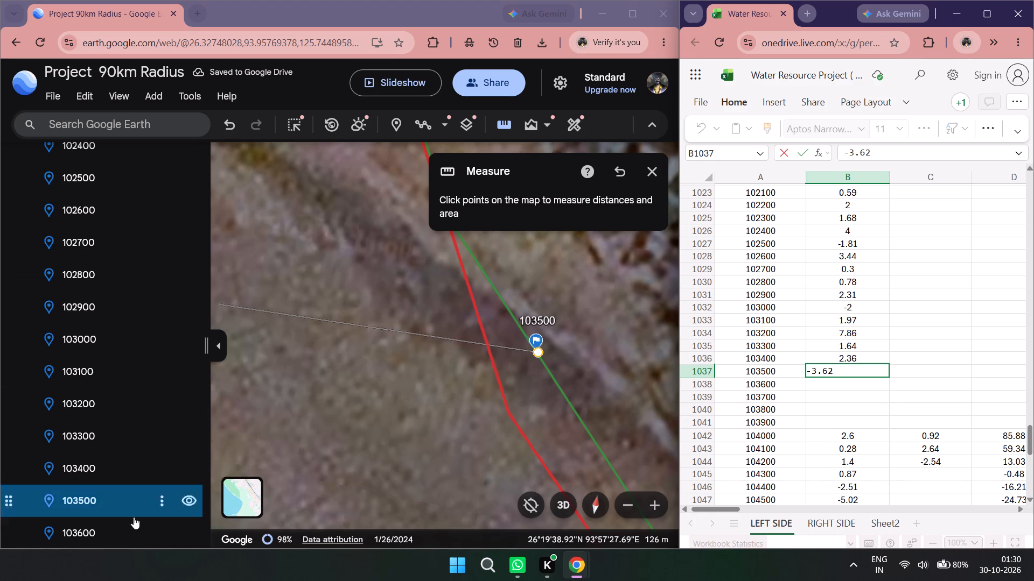
Measure from the 103600 placemark to the red bank line and enter -2.12 as the LEFT SIDE value for chainage 103600.
double_click(135, 526)
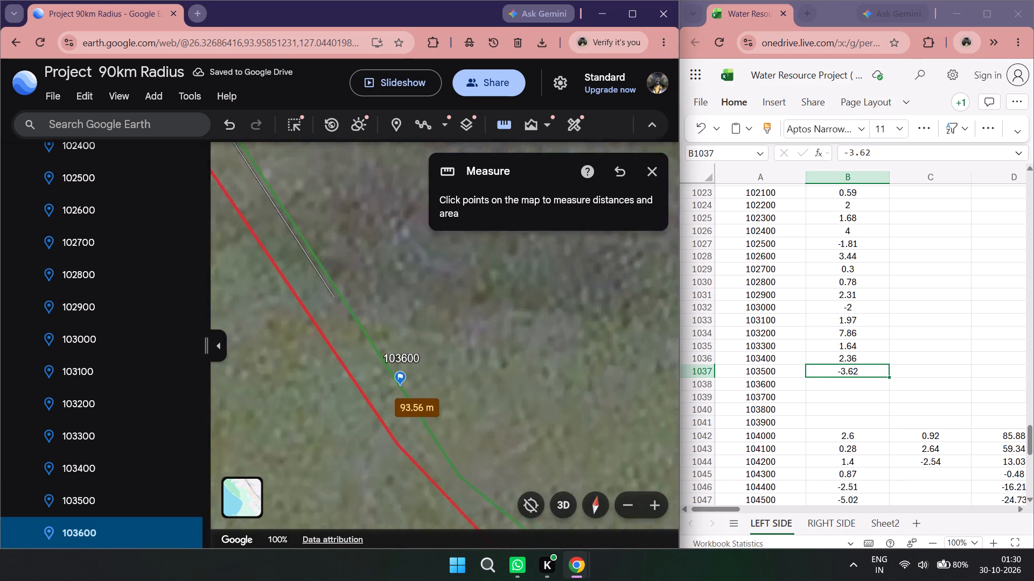
double_click(514, 120)
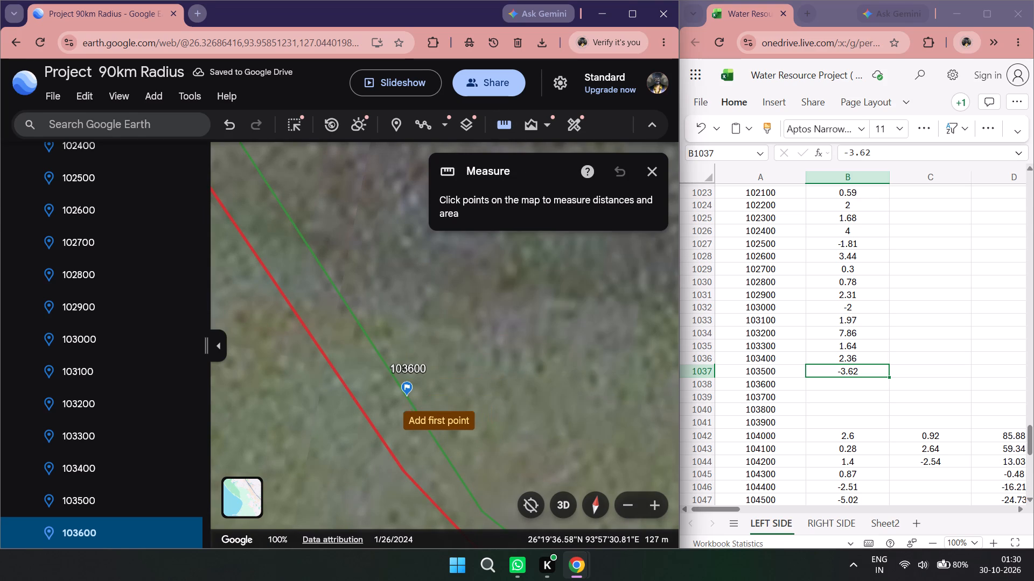
left_click(407, 399)
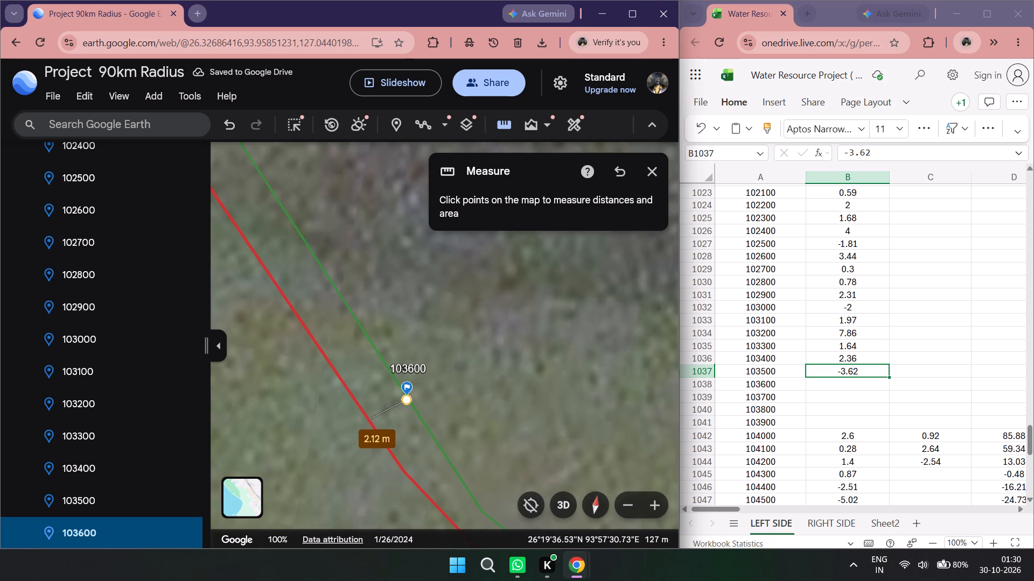
double_click(856, 382)
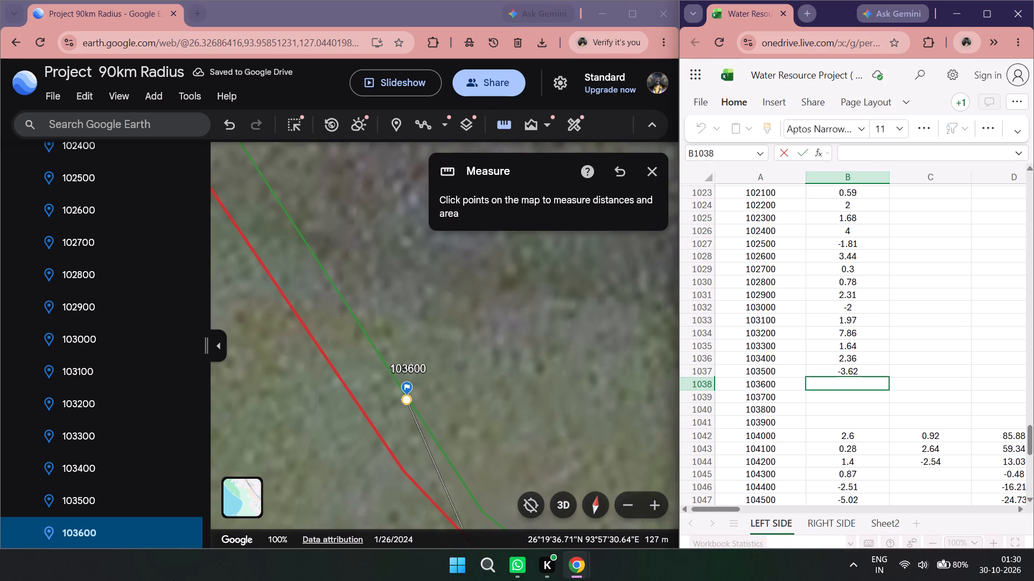
type("-2.12")
Measure from the 103700 placemark to the red bank line and enter -1.46 as the LEFT SIDE value for chainage 103700.
scroll(87, 438, "down", 2)
double_click(104, 455)
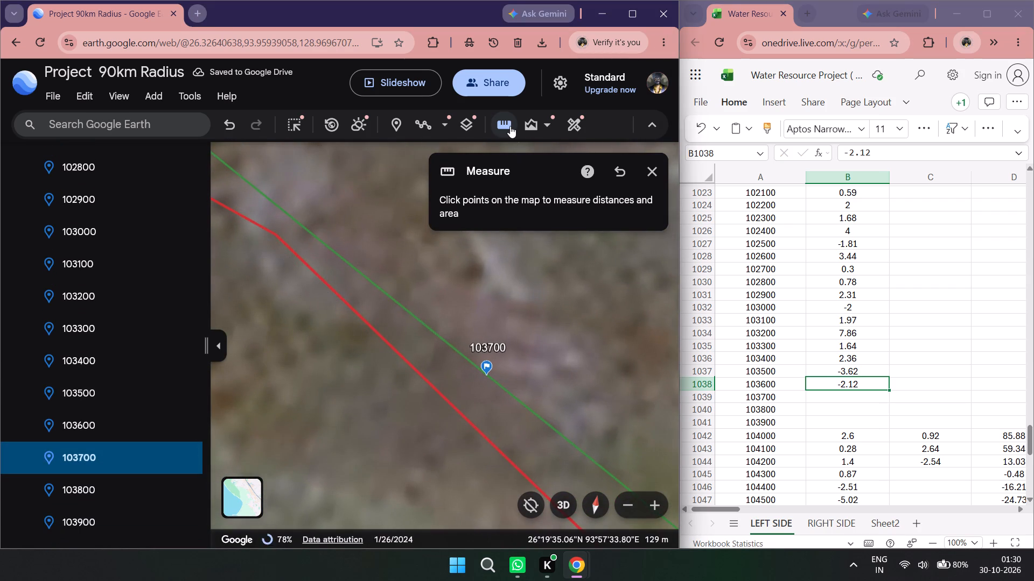
double_click(510, 125)
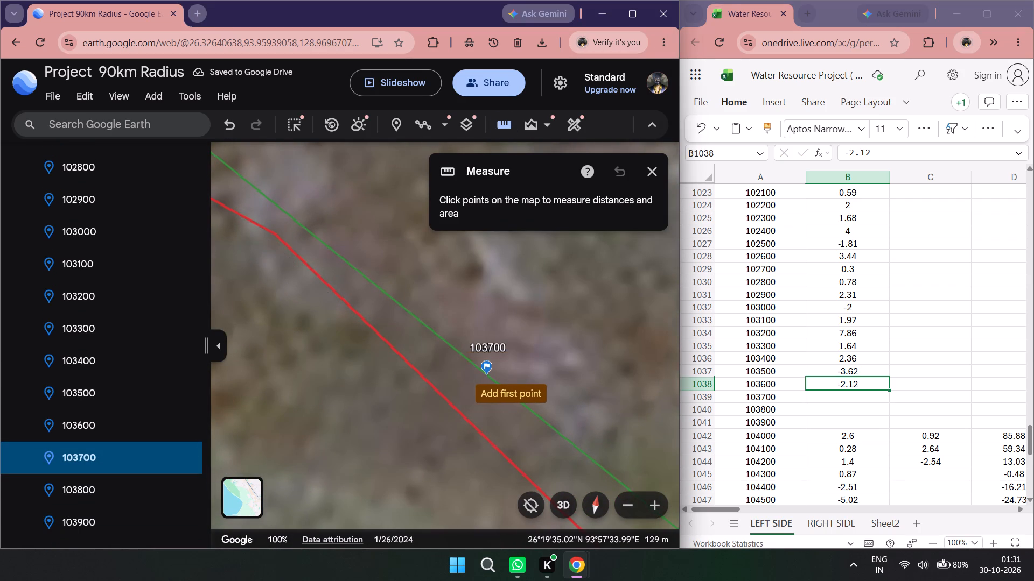
left_click(486, 373)
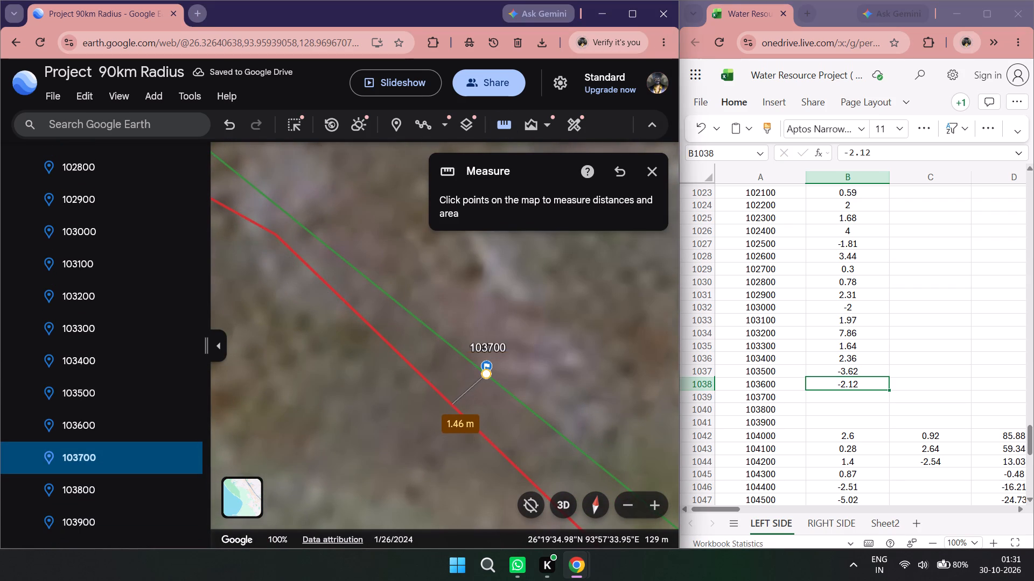
double_click(860, 400)
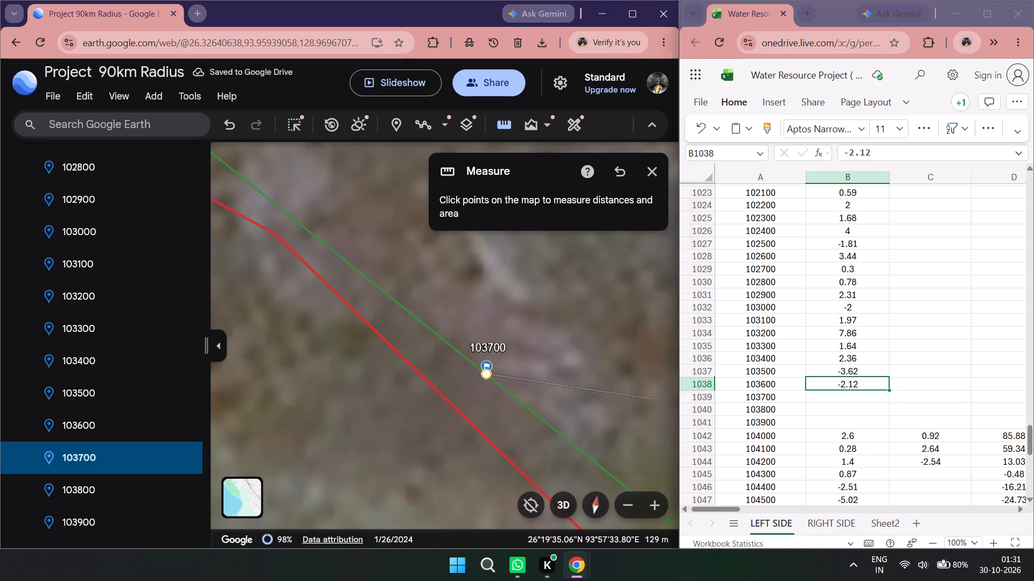
type("-1.4")
key("6")
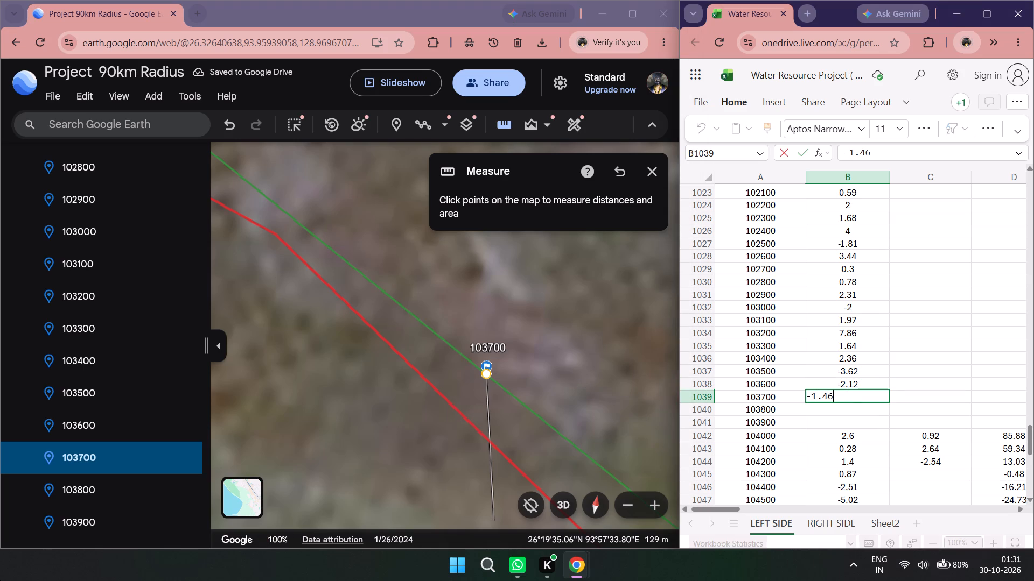
Measure from the 103800 placemark to the red bank line and enter 1.83 as the LEFT SIDE value for chainage 103800.
double_click(121, 491)
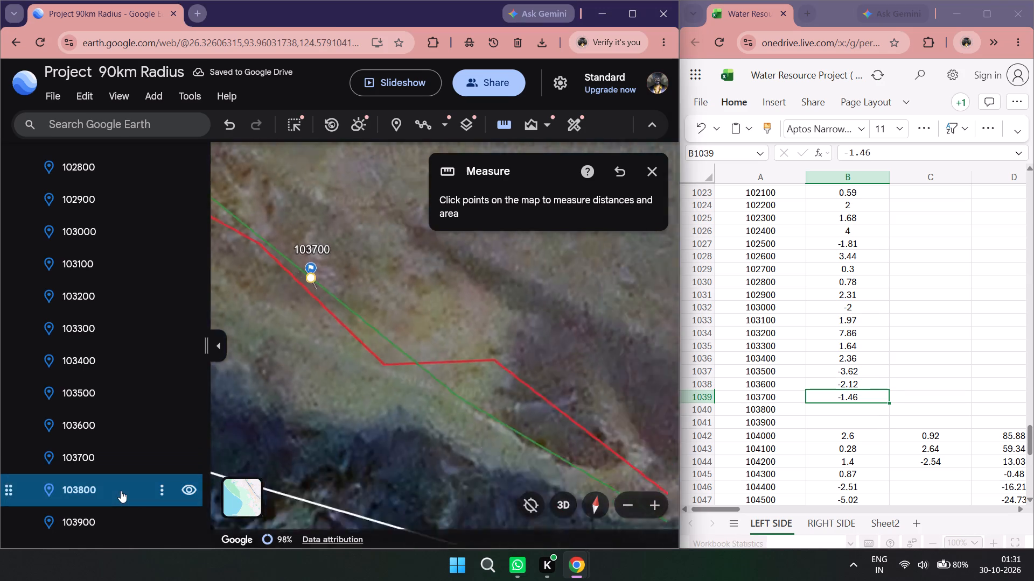
double_click(505, 126)
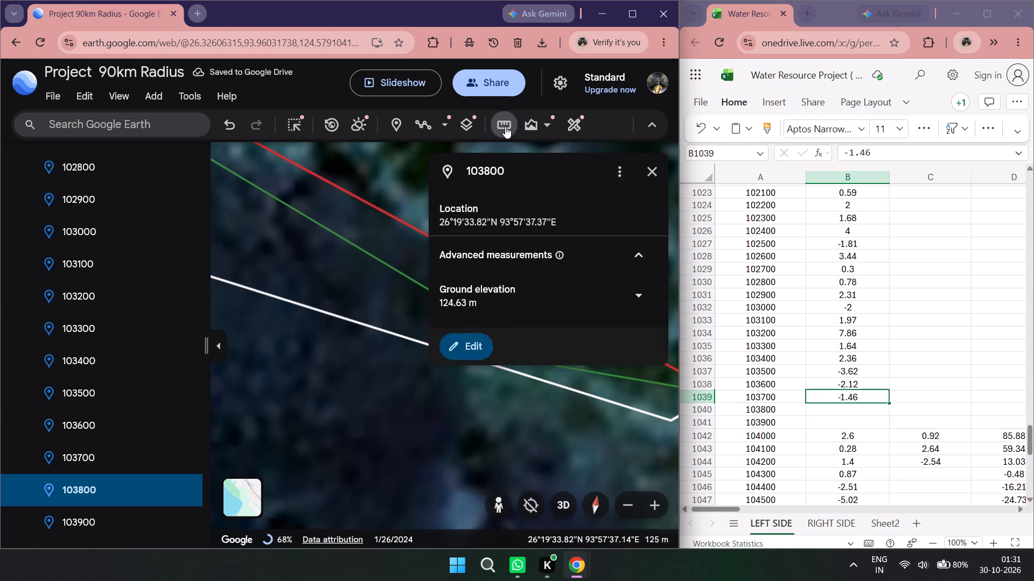
left_click(511, 337)
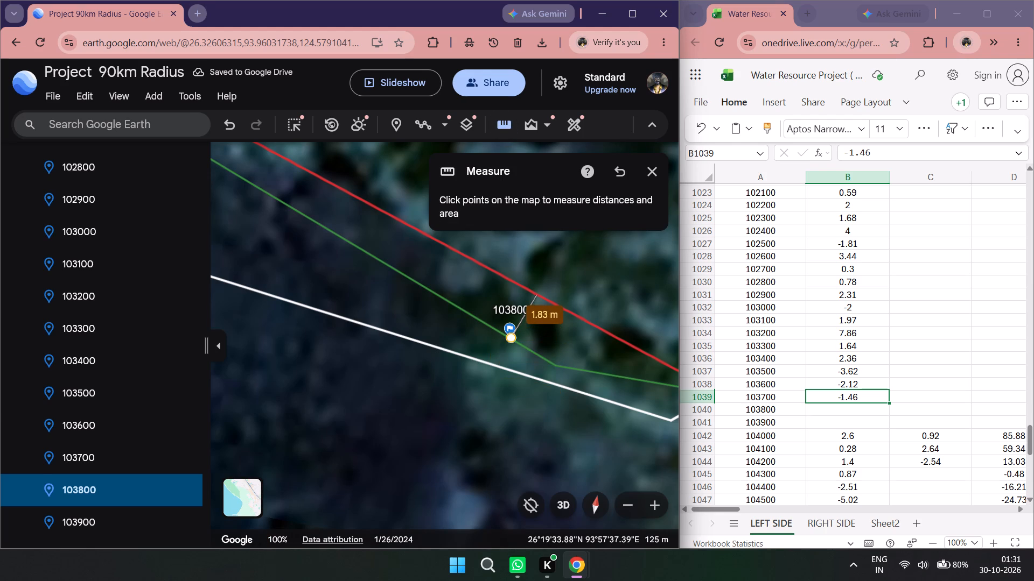
double_click(865, 408)
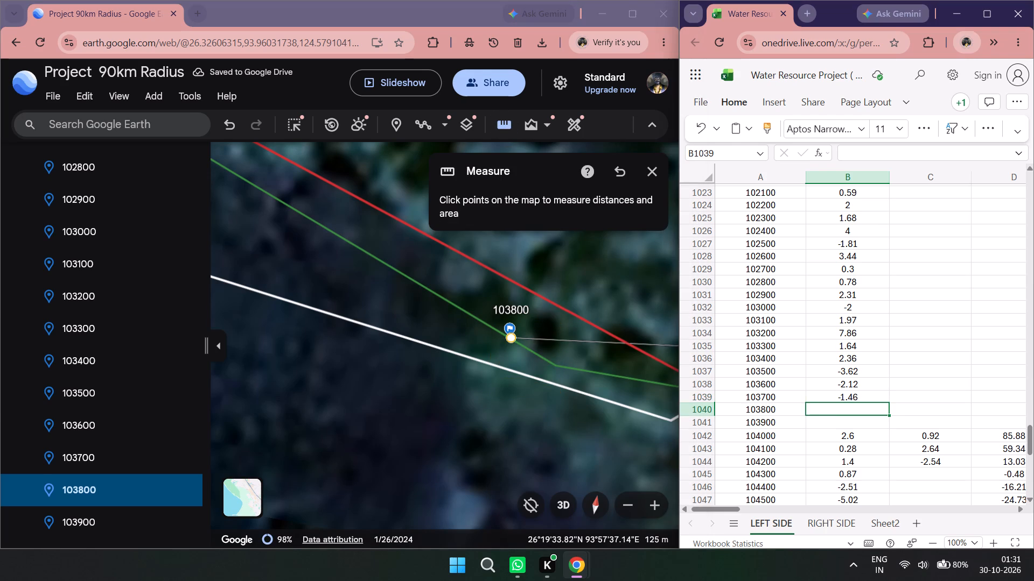
type("1.83")
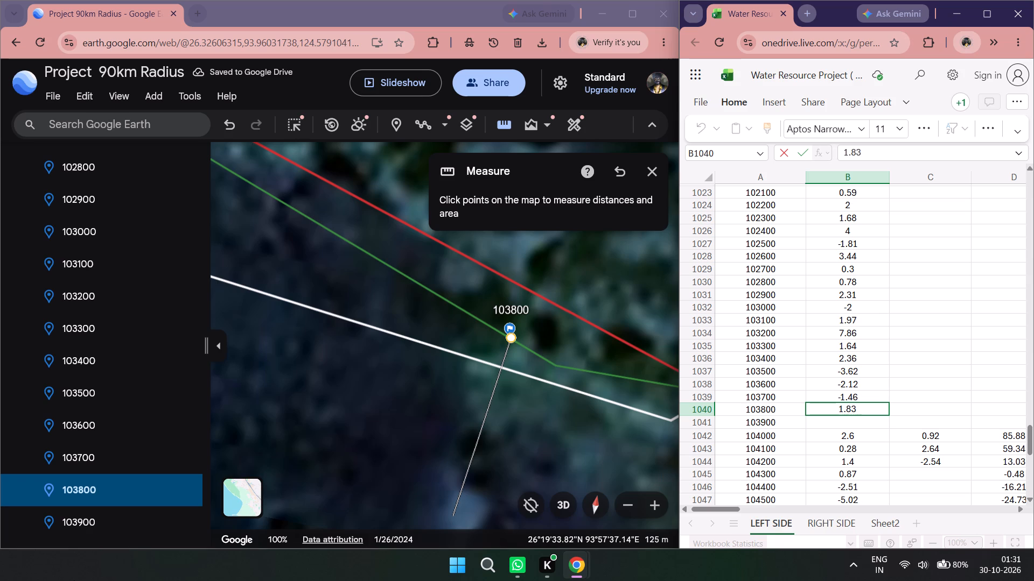
Measure from the 103900 placemark to the red bank line and enter -1.5 as the LEFT SIDE value for chainage 103900.
double_click(127, 522)
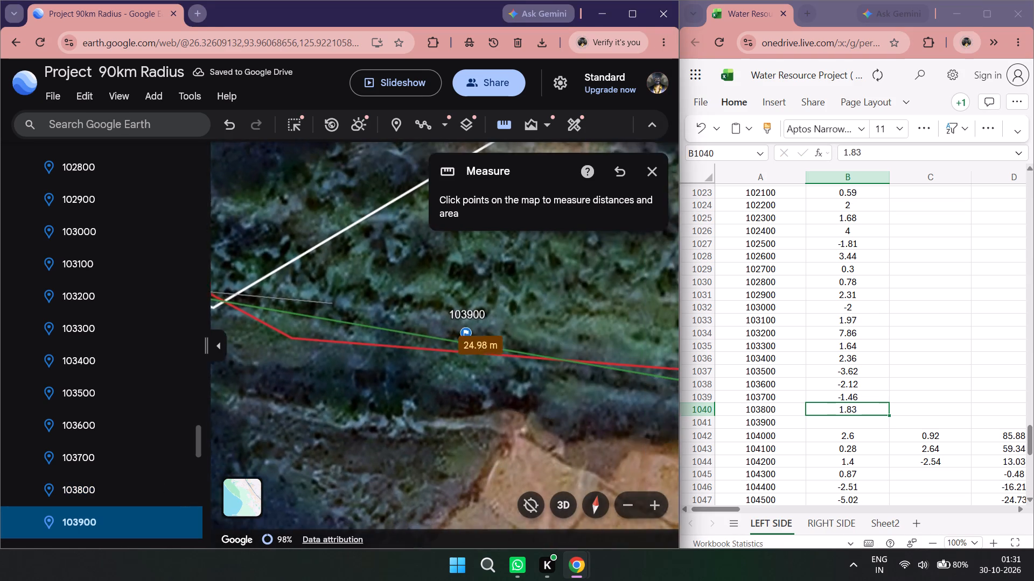
double_click(504, 113)
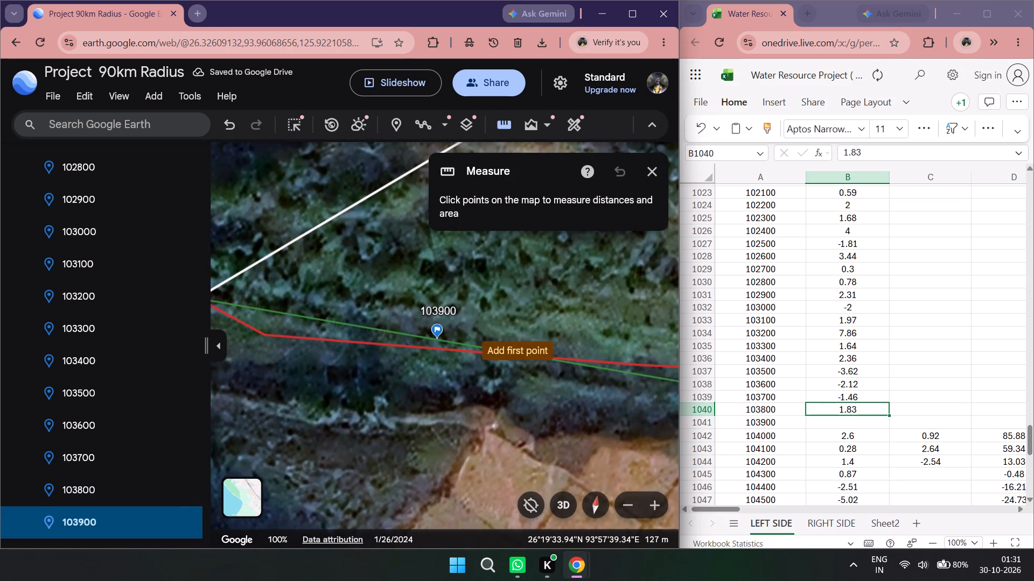
scroll(435, 384, "up", 3)
left_click_drag(449, 309, 437, 389)
scroll(437, 389, "up", 3)
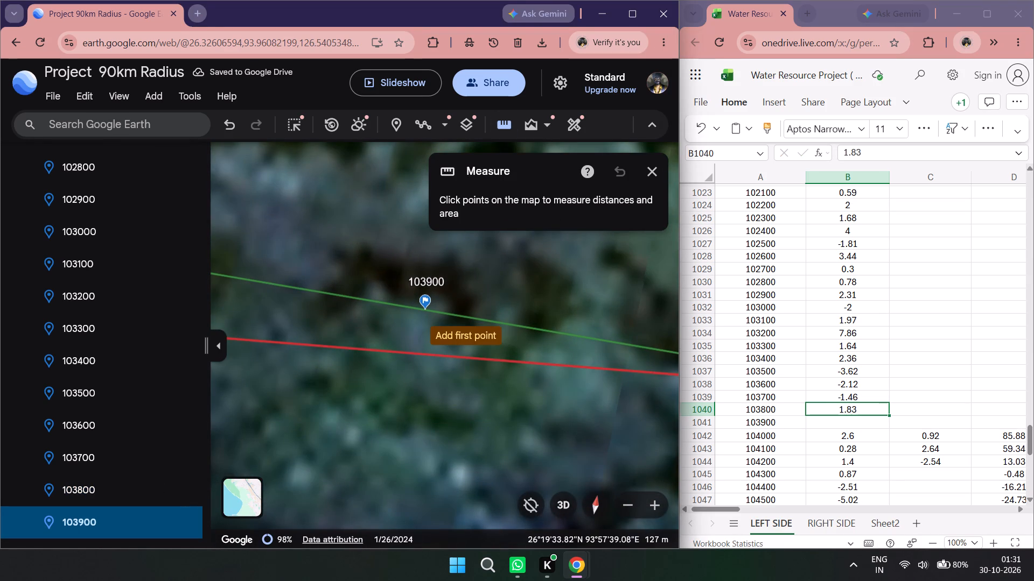
left_click(426, 309)
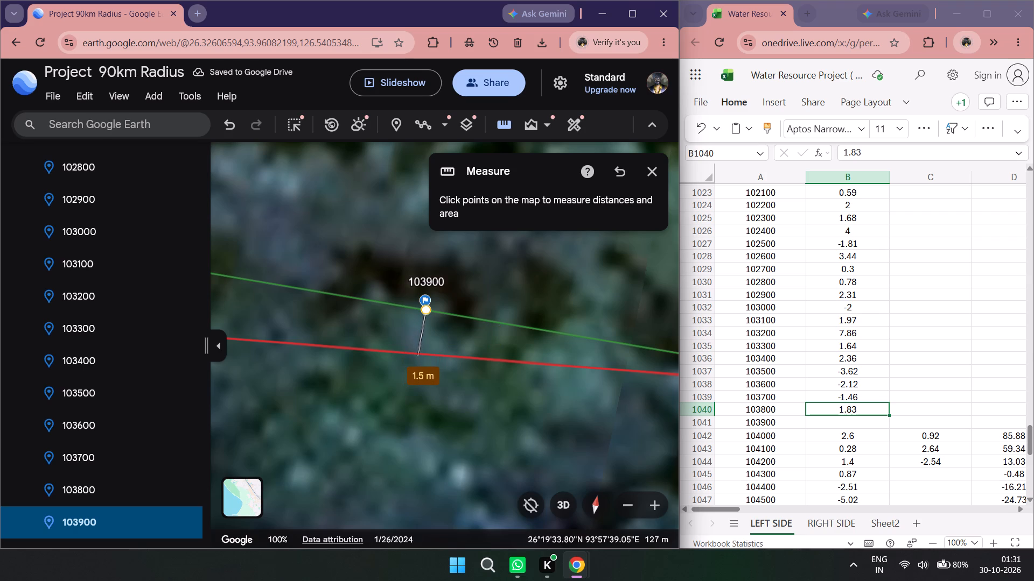
left_click(856, 421)
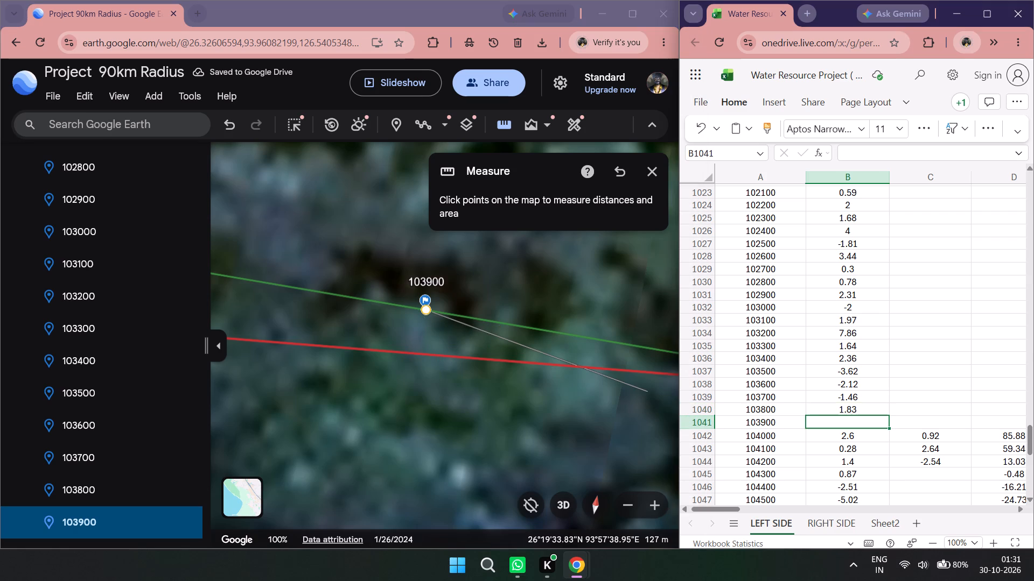
double_click(856, 421)
type("-1")
type(".5")
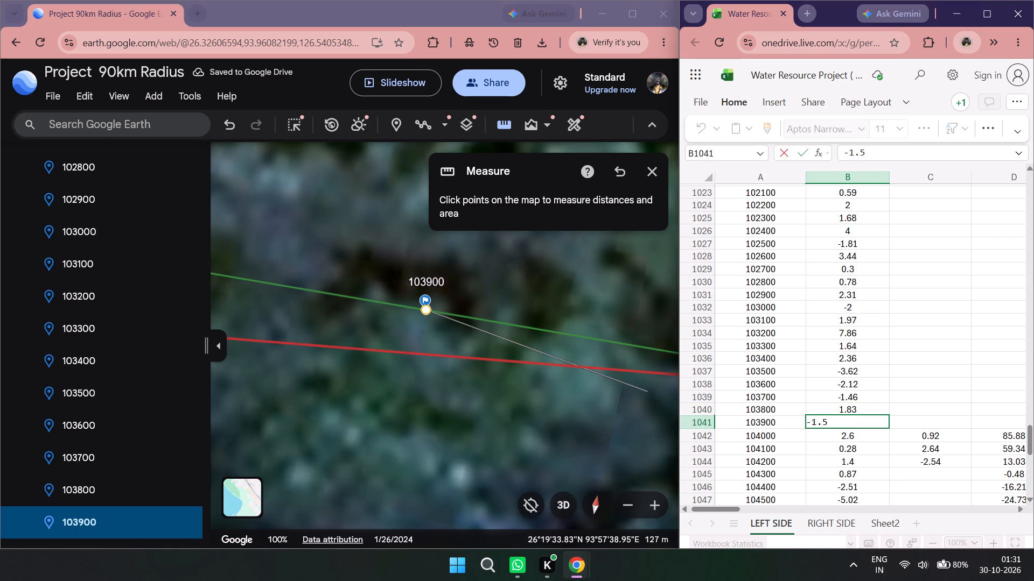
scroll(102, 510, "down", 1)
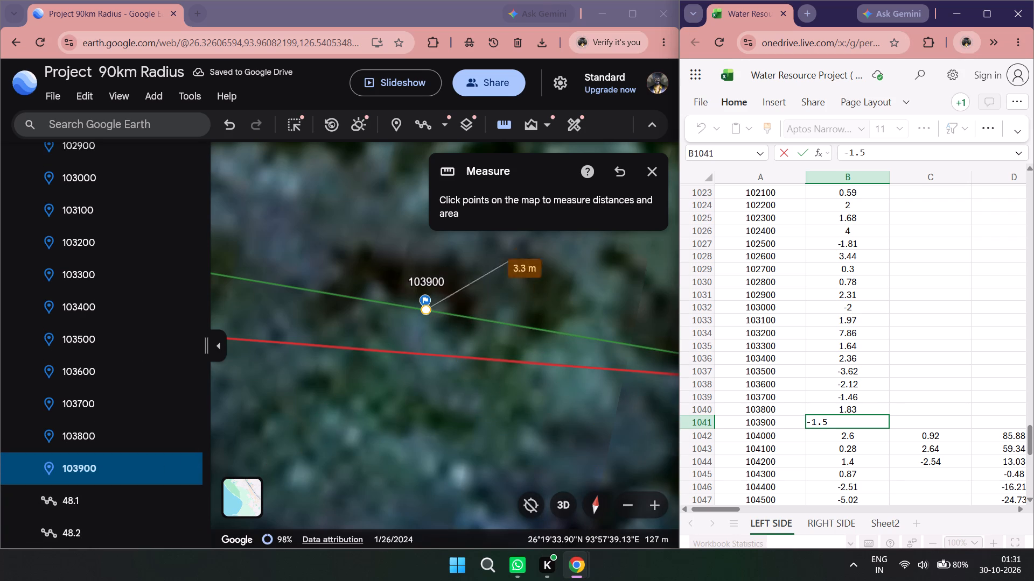
left_click(509, 124)
Examine the bank lines and chainage placemarks along the river around 103900 and onward past 104100.
scroll(401, 454, "down", 2)
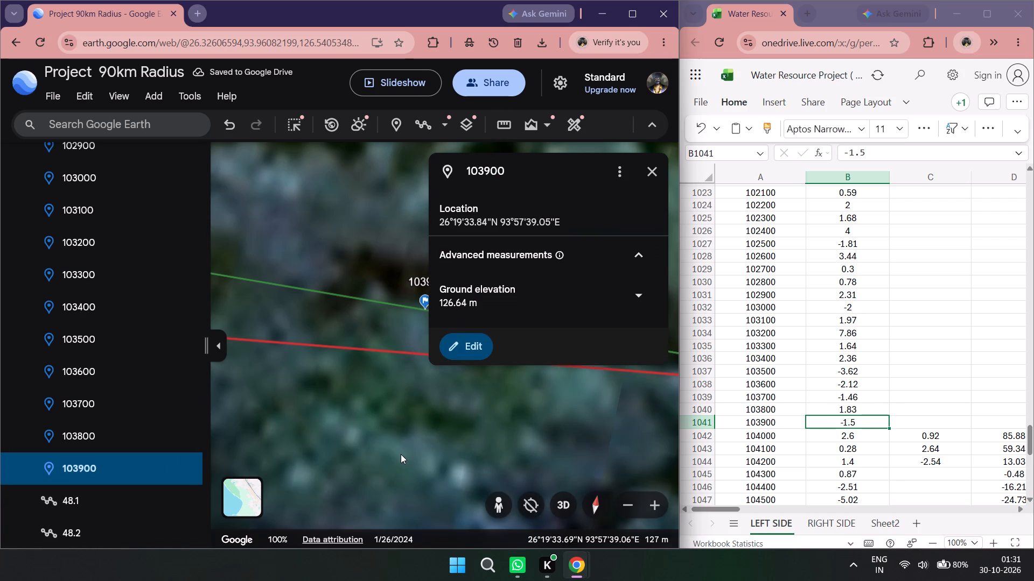
scroll(401, 454, "down", 4)
left_click_drag(487, 452, 237, 417)
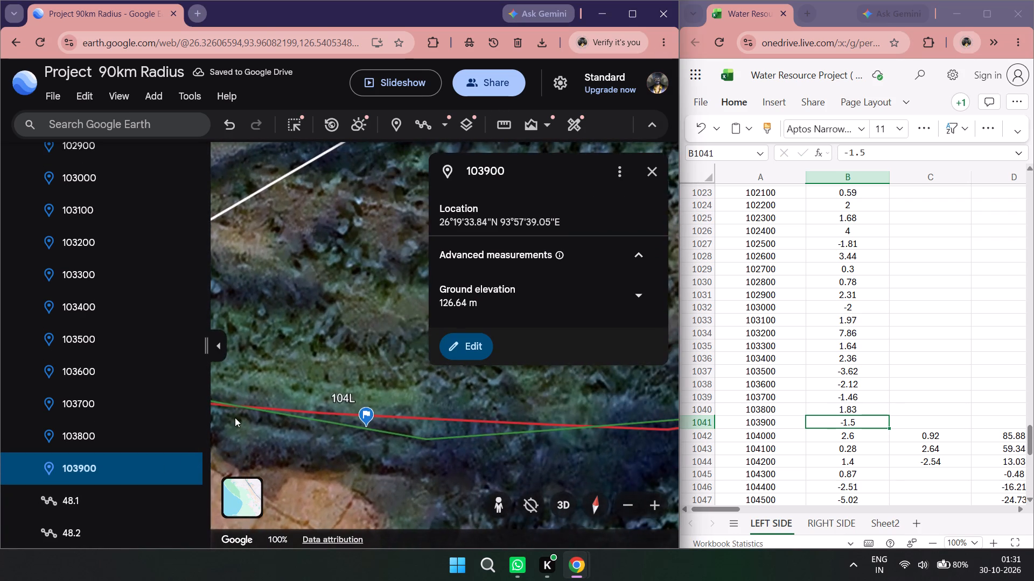
scroll(364, 416, "down", 4)
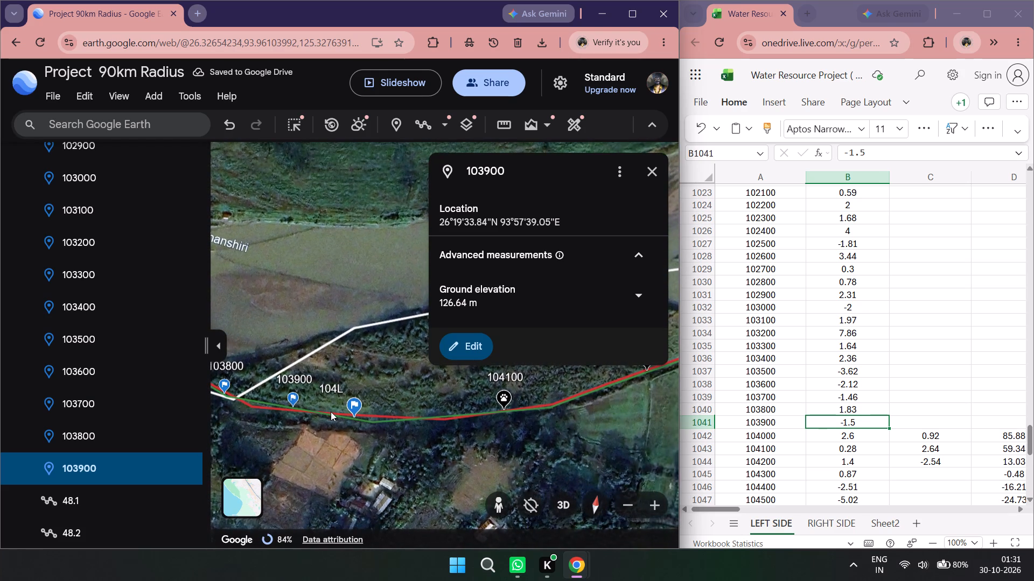
scroll(331, 412, "down", 3)
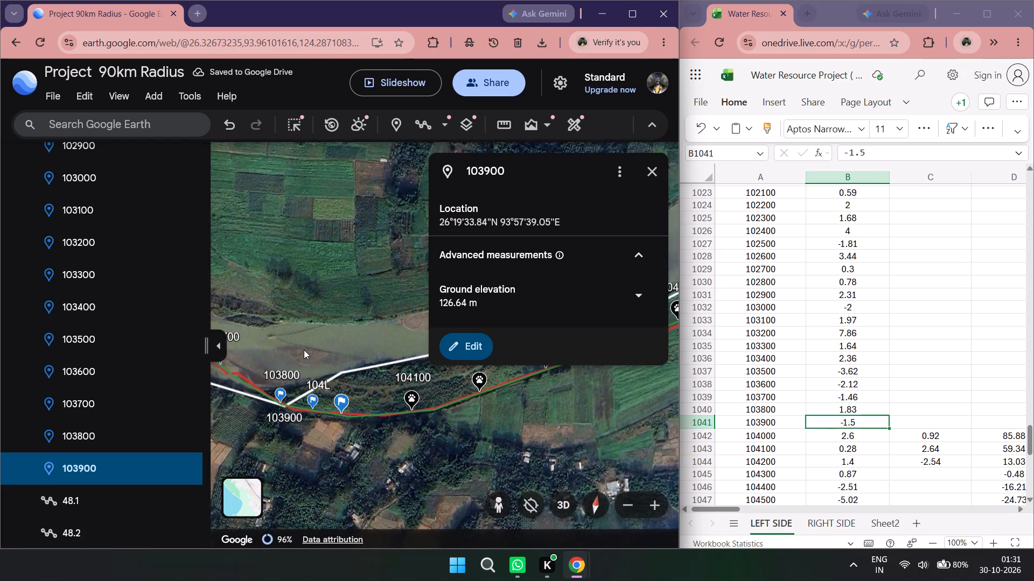
left_click_drag(304, 350, 437, 428)
Hide the "arunav 2012 both" folder with its red 2012 bank lines.
scroll(136, 387, "up", 6)
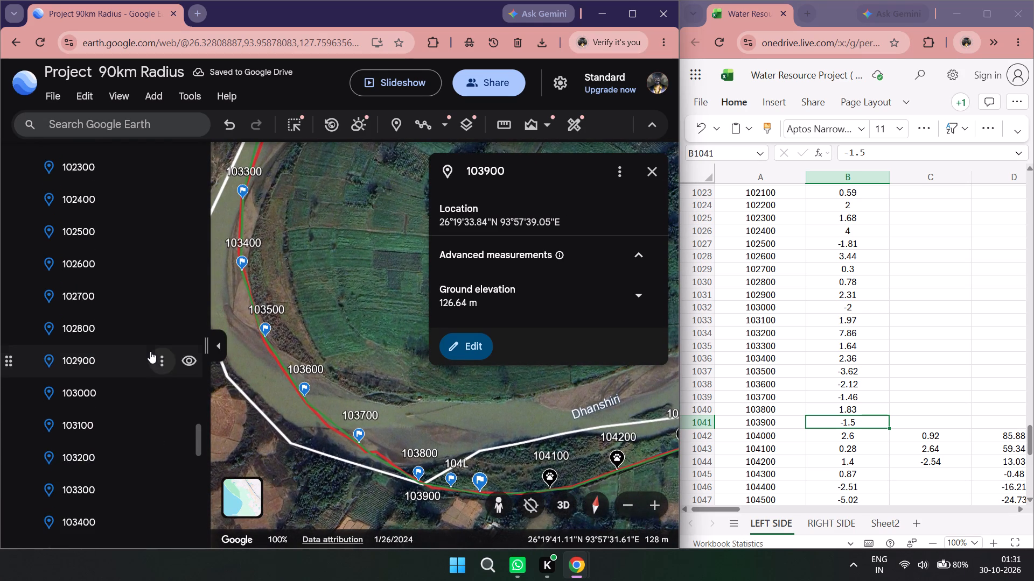
scroll(150, 351, "up", 18)
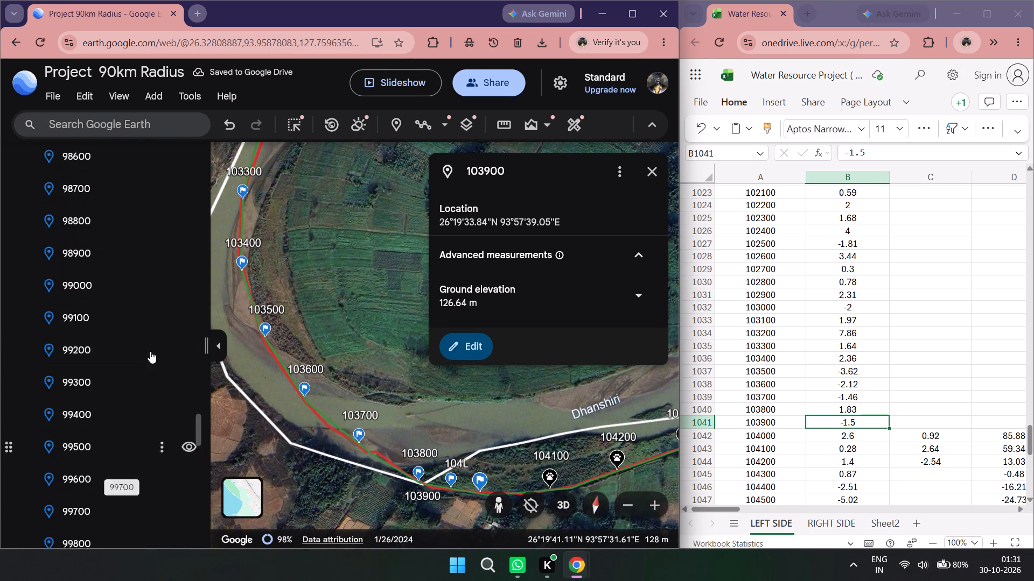
scroll(150, 351, "up", 20)
scroll(150, 351, "up", 6)
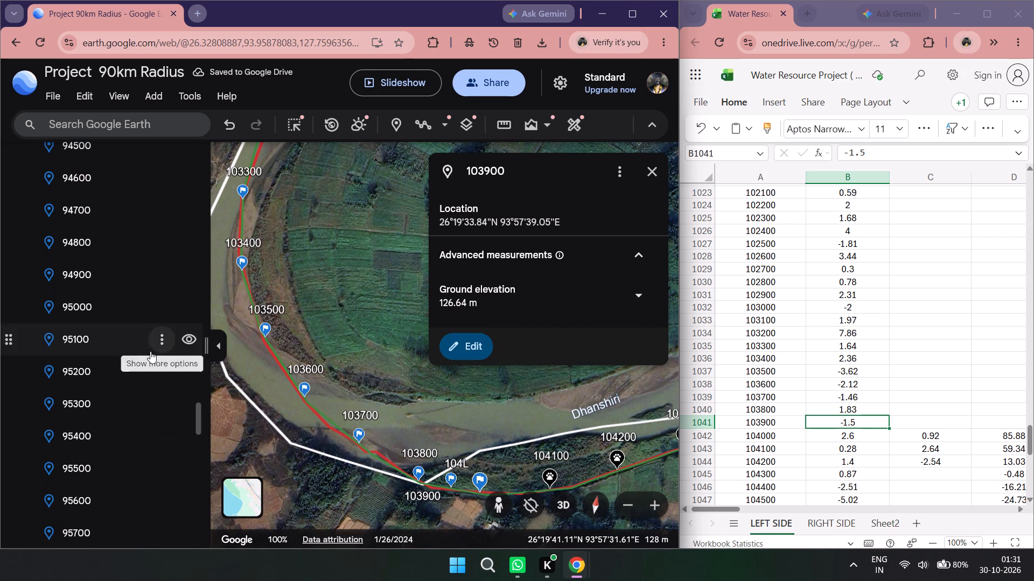
scroll(150, 351, "up", 10)
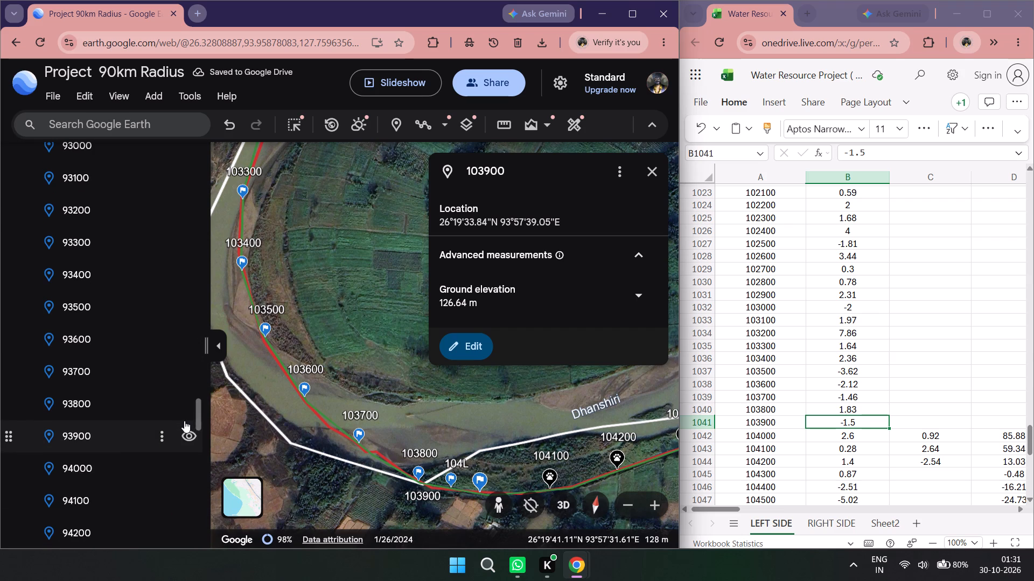
left_click_drag(198, 419, 229, 111)
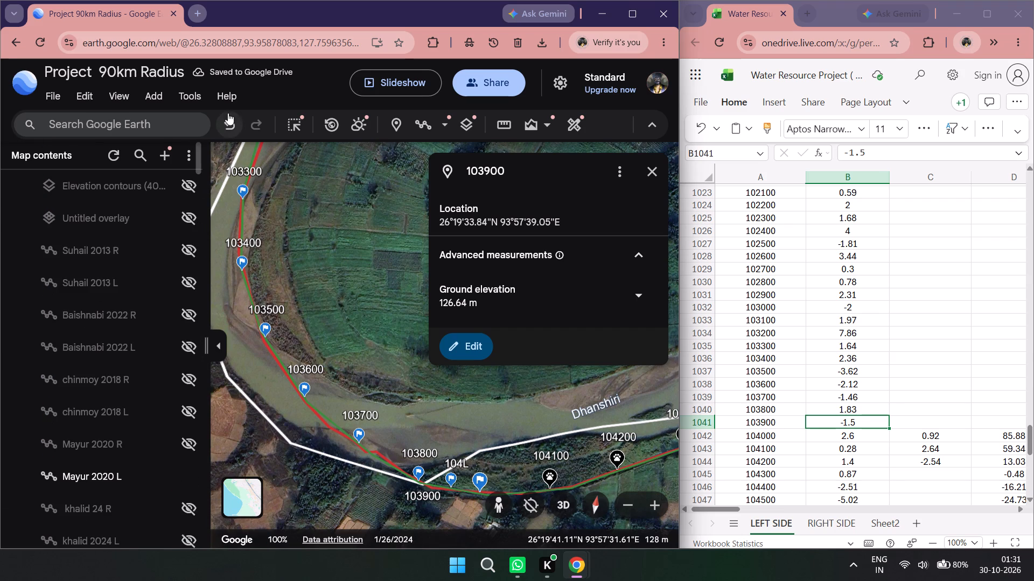
scroll(103, 427, "down", 3)
scroll(127, 380, "down", 1)
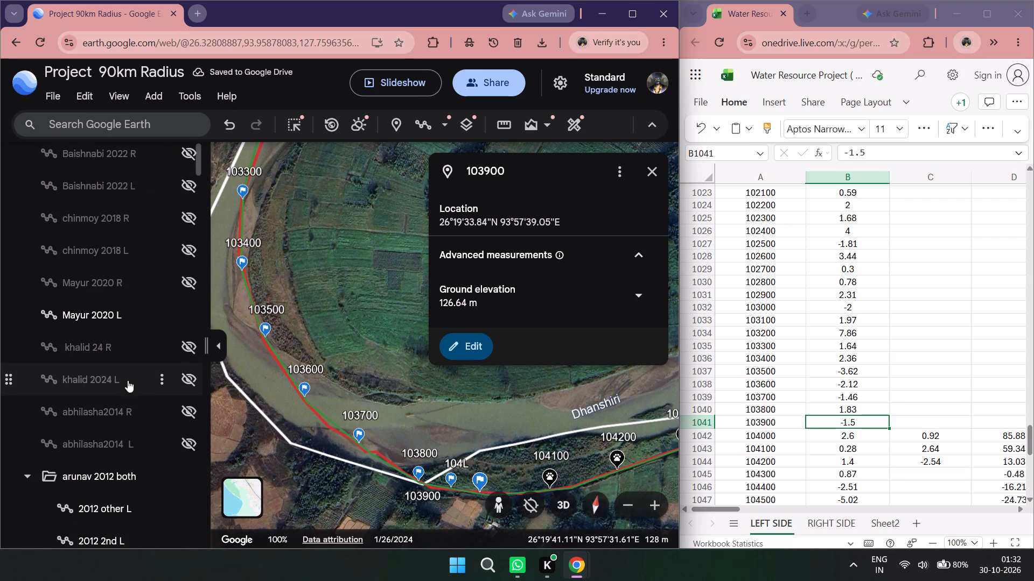
scroll(128, 380, "down", 1)
scroll(130, 444, "down", 1)
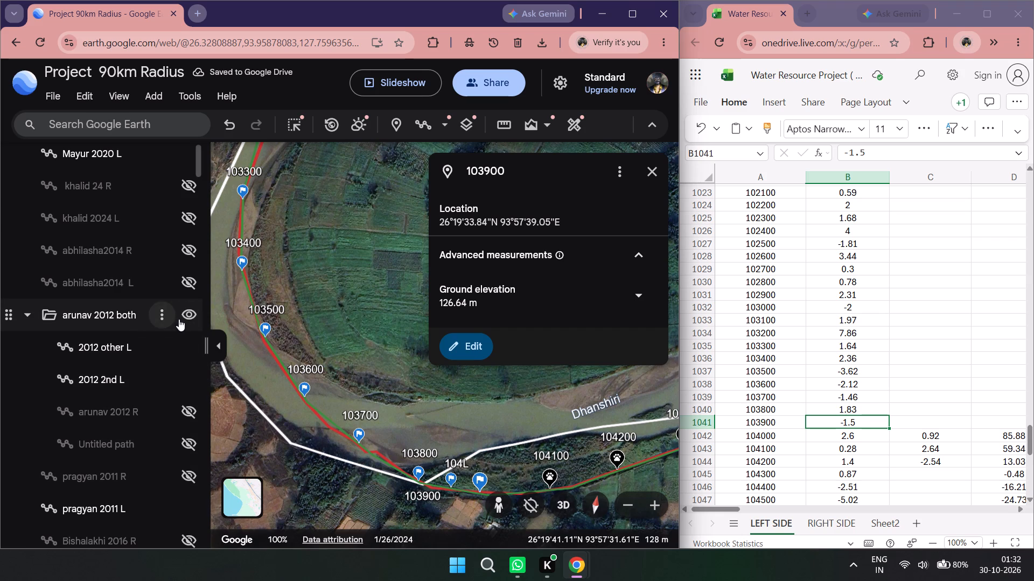
left_click(179, 318)
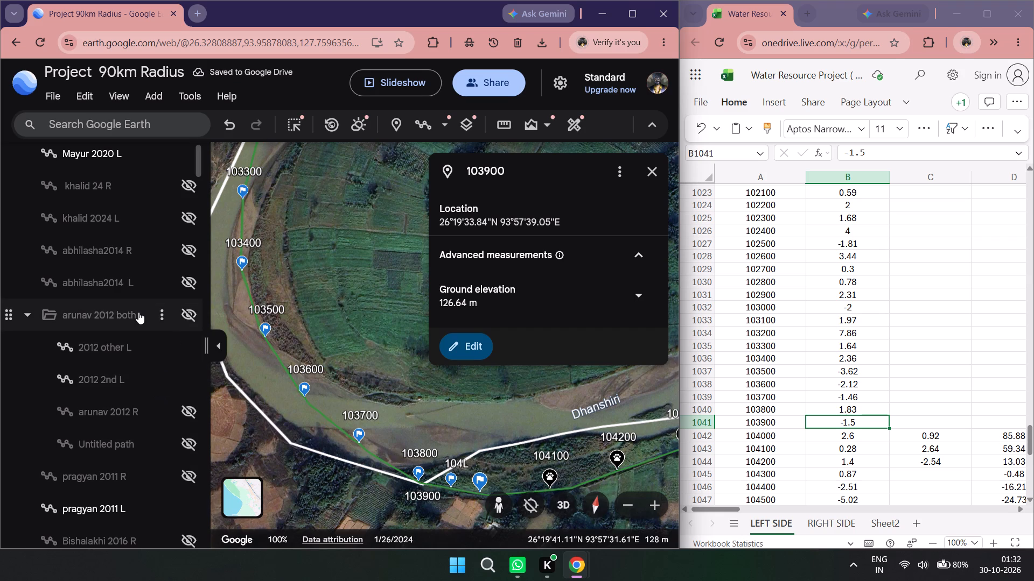
Show the "Suhail 2013 L" bank line on the map.
scroll(138, 312, "up", 6)
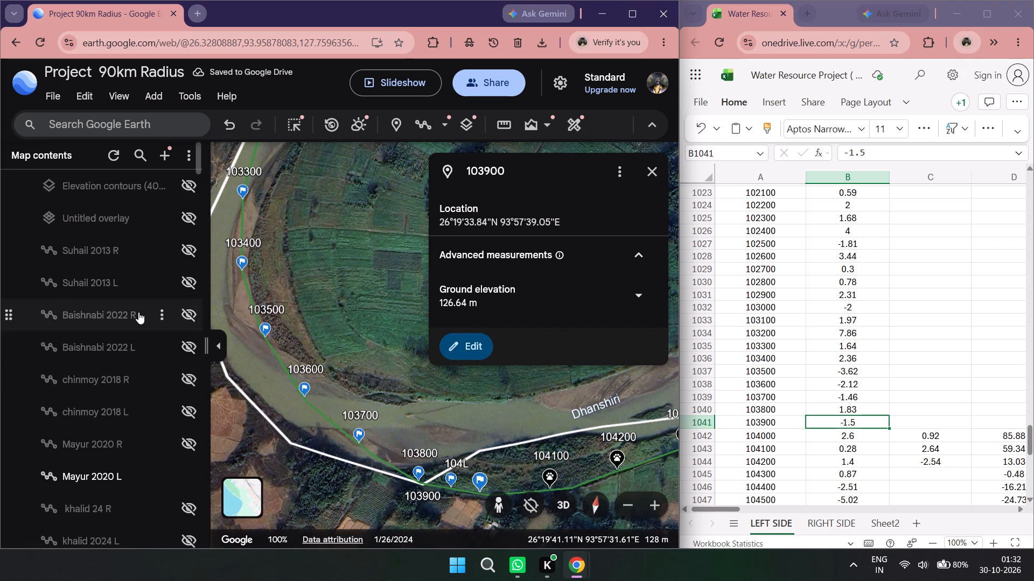
left_click(191, 288)
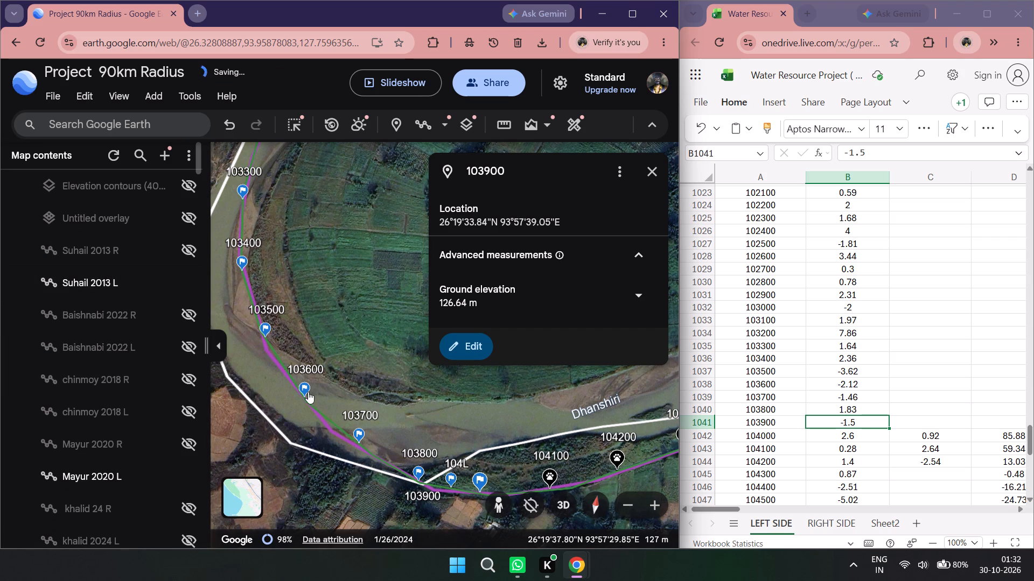
Look through the map contents list for the chainage placemarks.
scroll(56, 395, "down", 3)
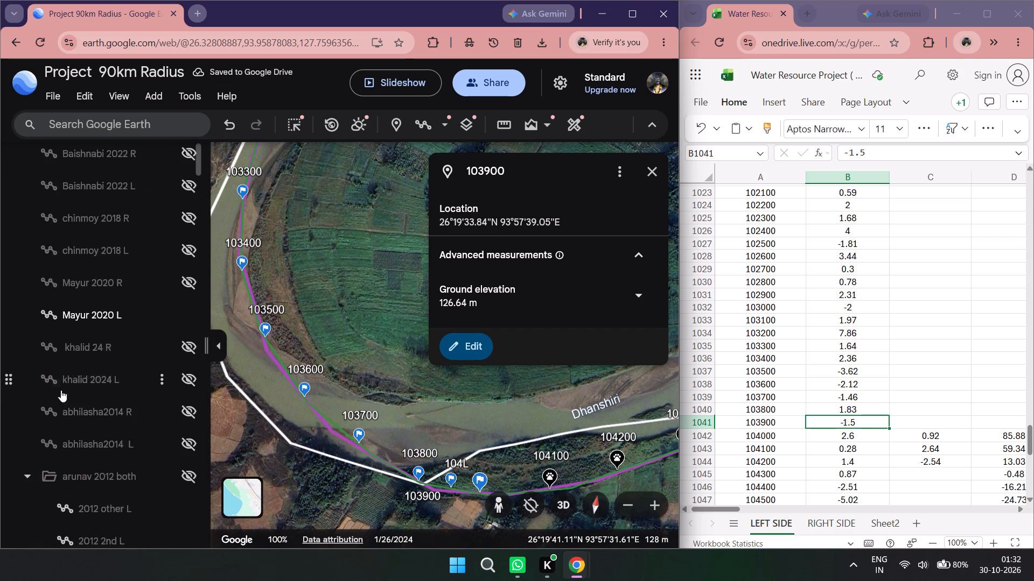
scroll(66, 384, "down", 20)
scroll(66, 384, "down", 3)
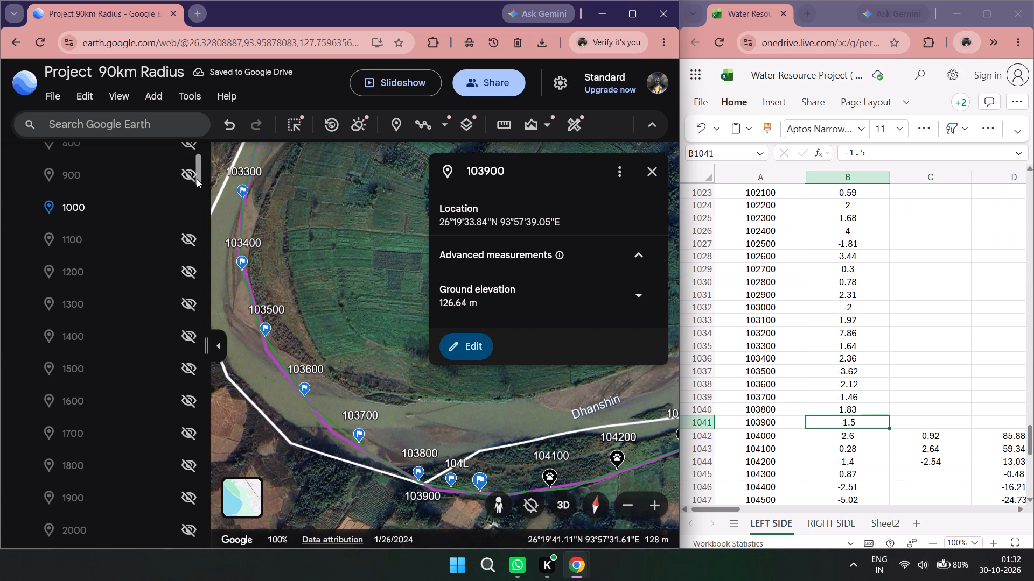
left_click_drag(197, 179, 194, 195)
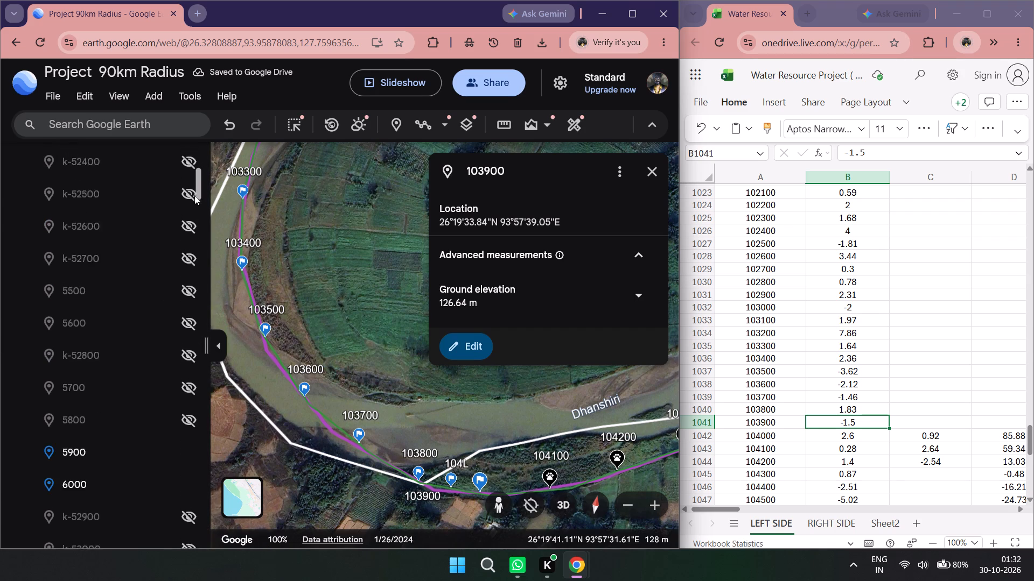
left_click_drag(194, 195, 190, 273)
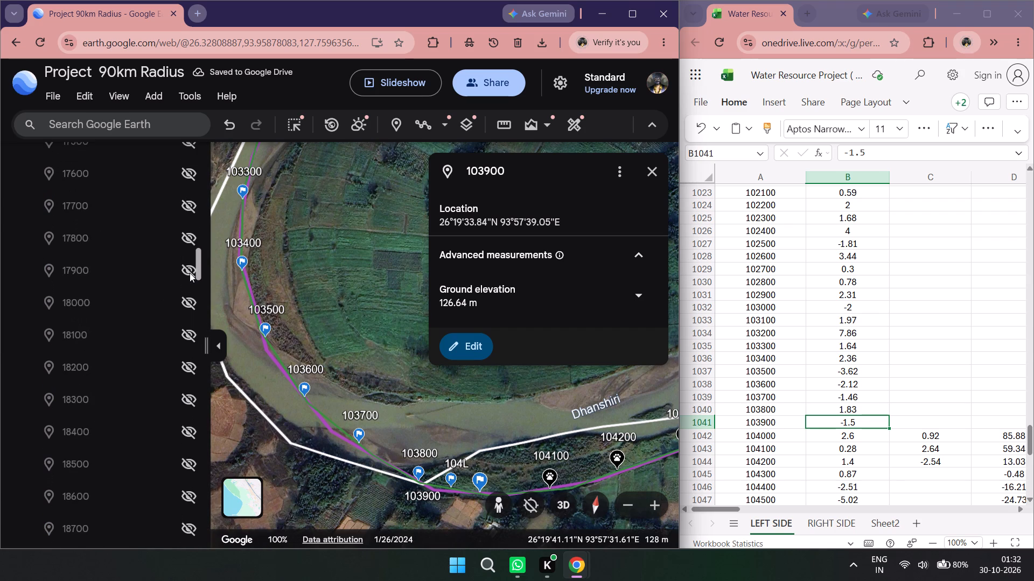
left_click_drag(190, 273, 180, 315)
Review the LEFT SIDE sheet's column headings, from CHAINAGE(m) and 2011-2012 across to REMARKS.
scroll(948, 303, "down", 4)
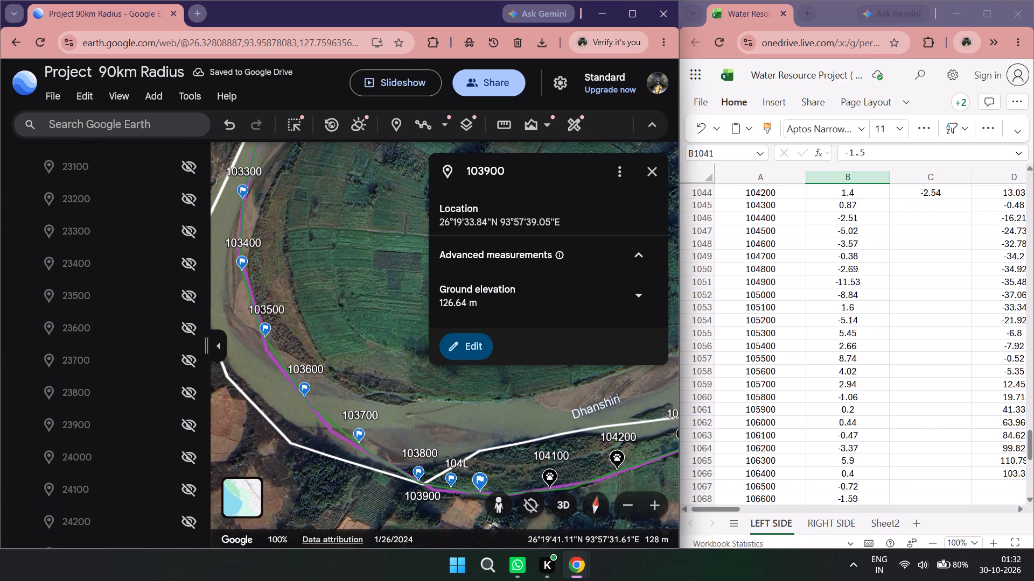
scroll(941, 303, "down", 5)
left_click_drag(1028, 454, 1028, 183)
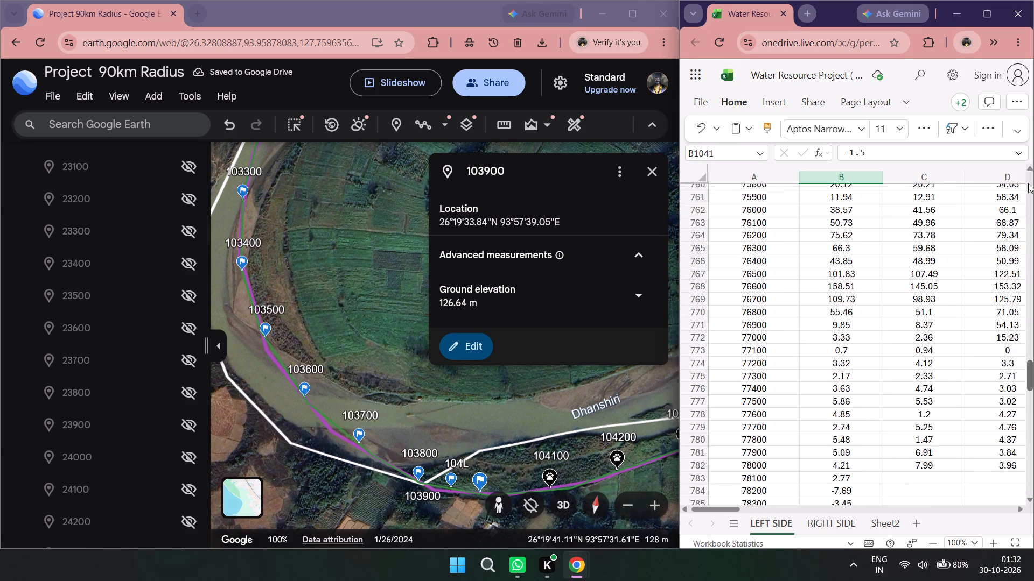
left_click_drag(1028, 183, 962, 167)
right_click_drag(1028, 140, 1028, 133)
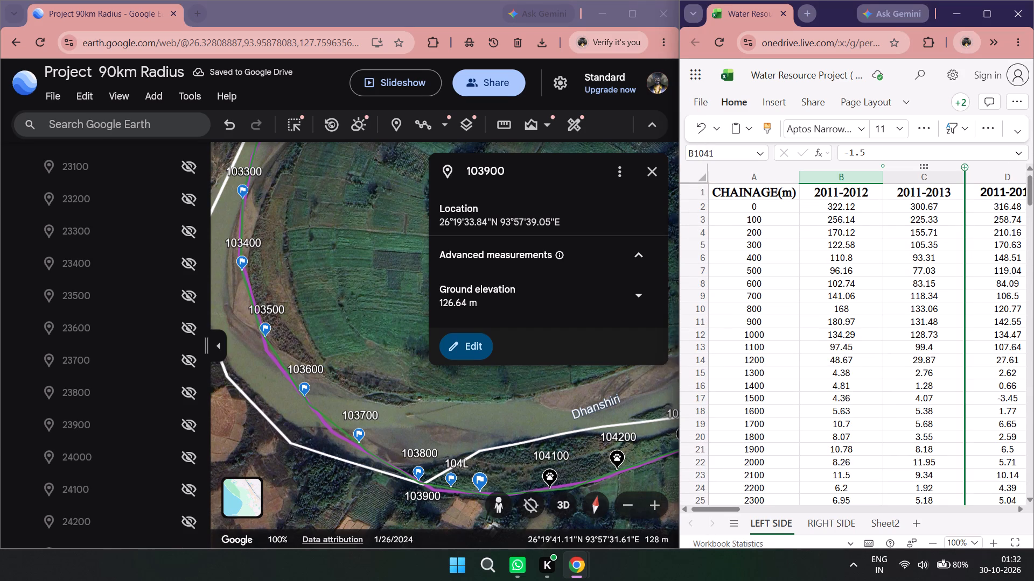
left_click_drag(907, 278, 907, 278)
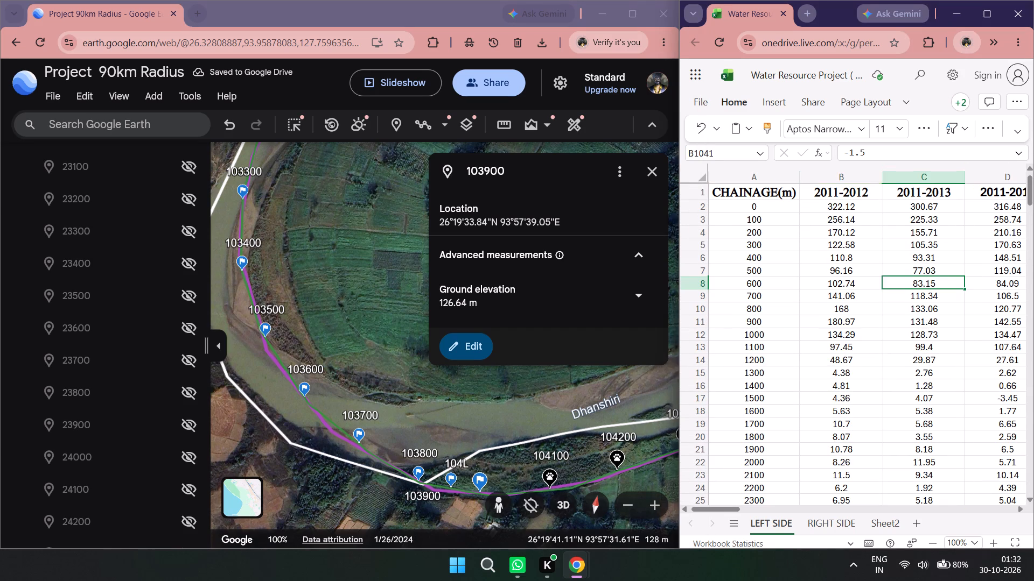
left_click_drag(907, 278, 857, 280)
left_click(871, 322)
left_click_drag(714, 512, 827, 519)
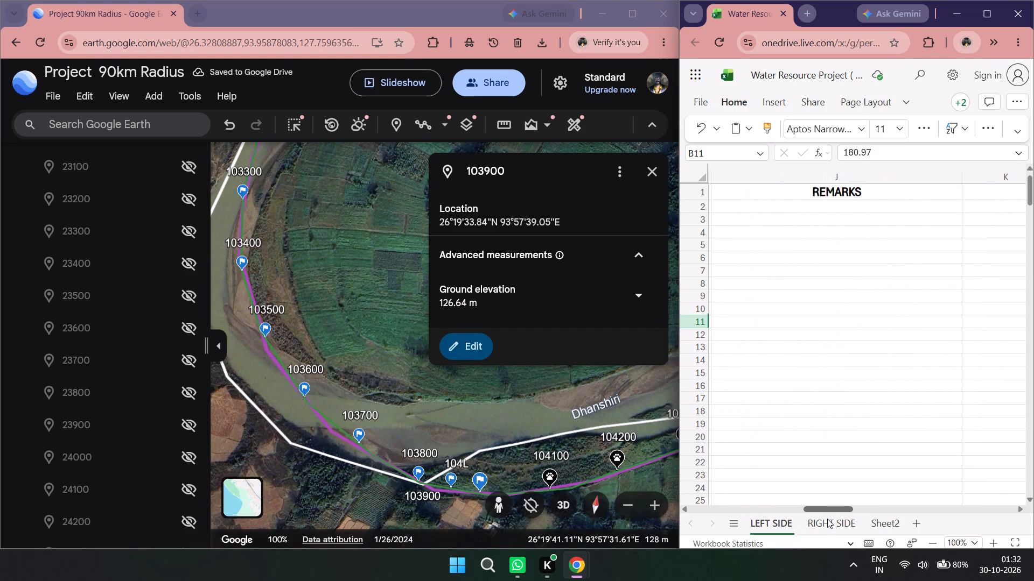
left_click_drag(827, 519, 749, 507)
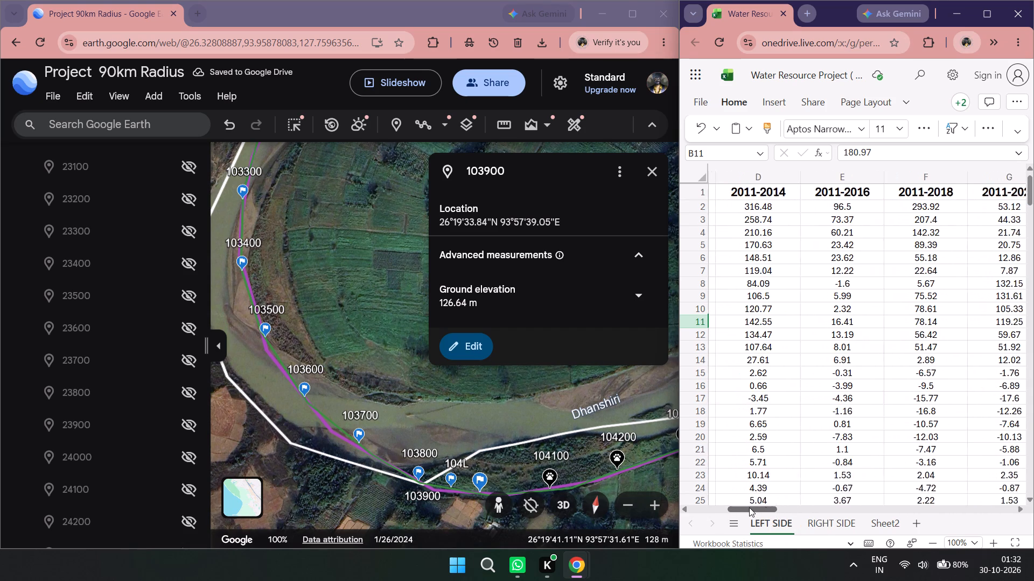
left_click_drag(749, 507, 716, 504)
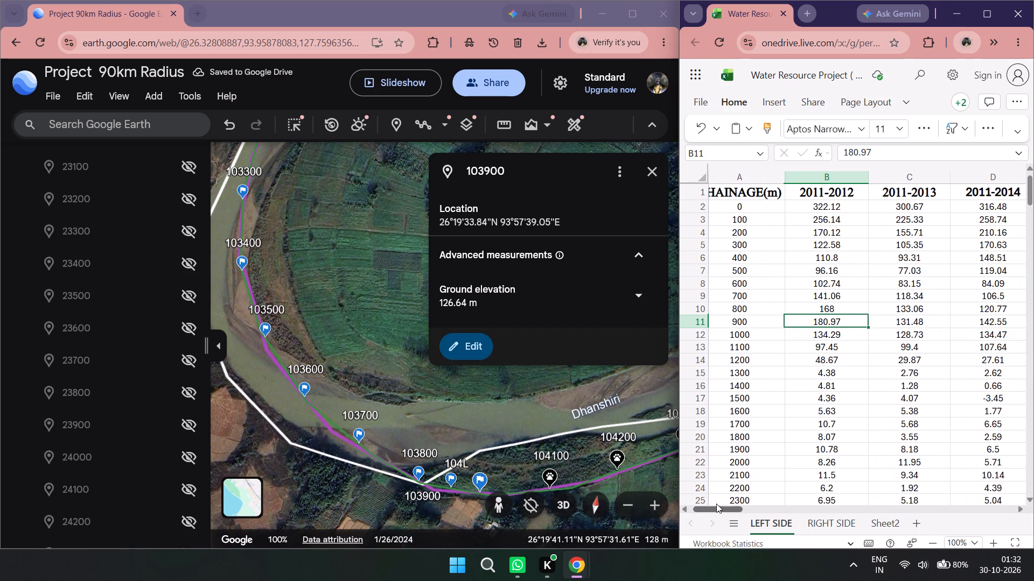
left_click_drag(716, 504, 747, 497)
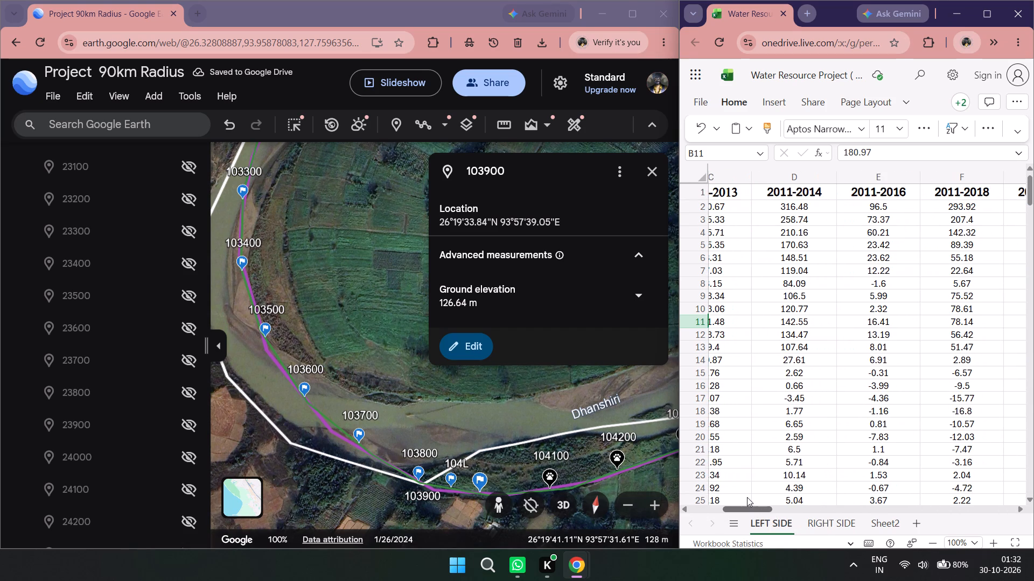
left_click_drag(747, 497, 767, 499)
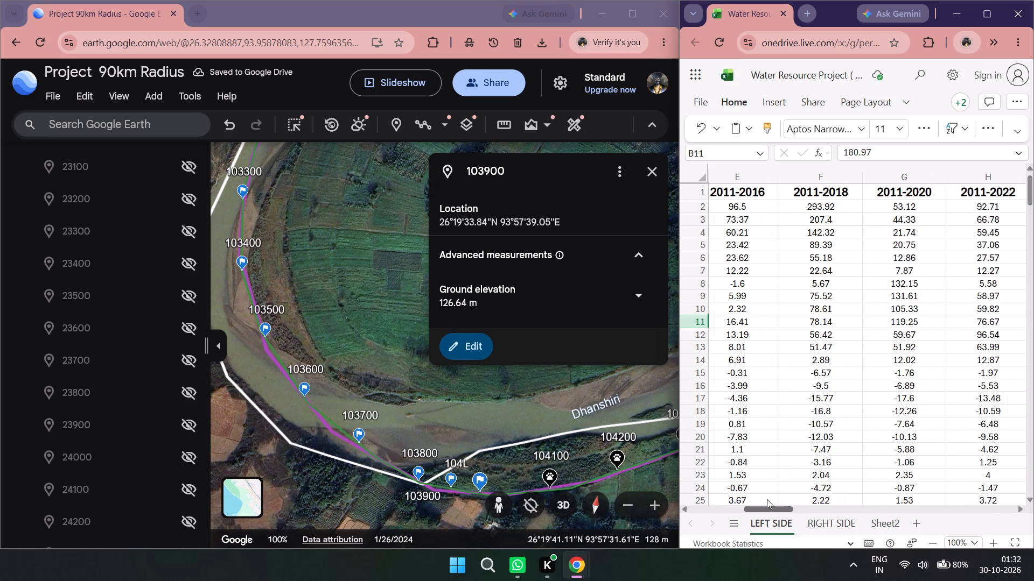
left_click_drag(767, 499, 675, 505)
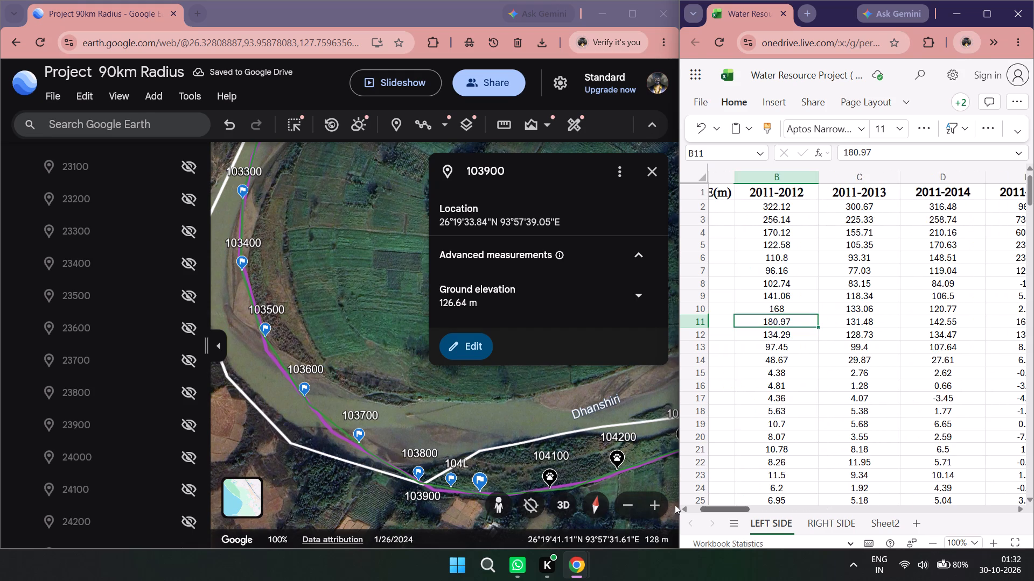
left_click_drag(675, 505, 521, 505)
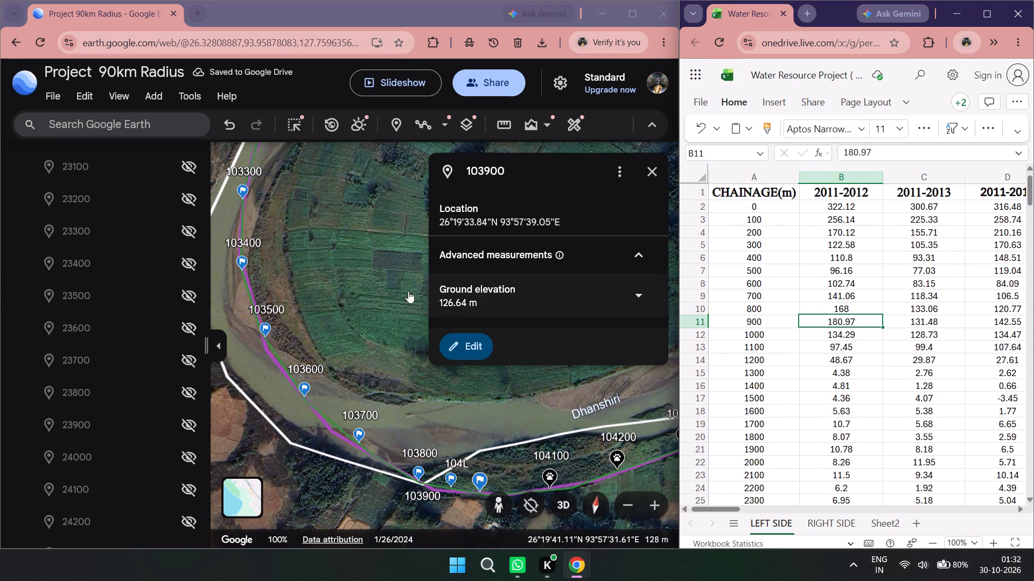
Find the 91100 placemark in the map contents and fly the map to it.
scroll(109, 275, "up", 8)
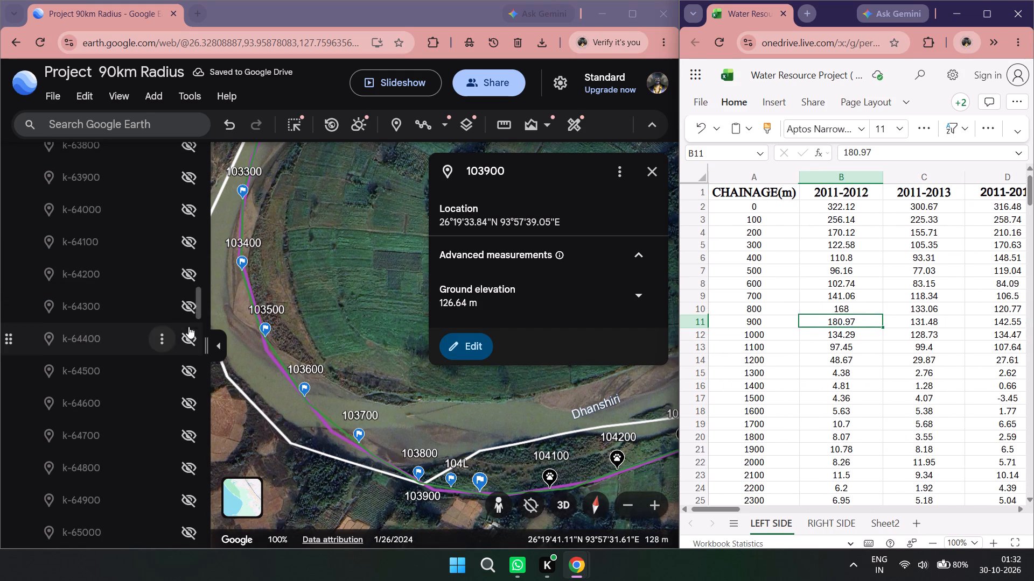
left_click_drag(201, 311, 220, 206)
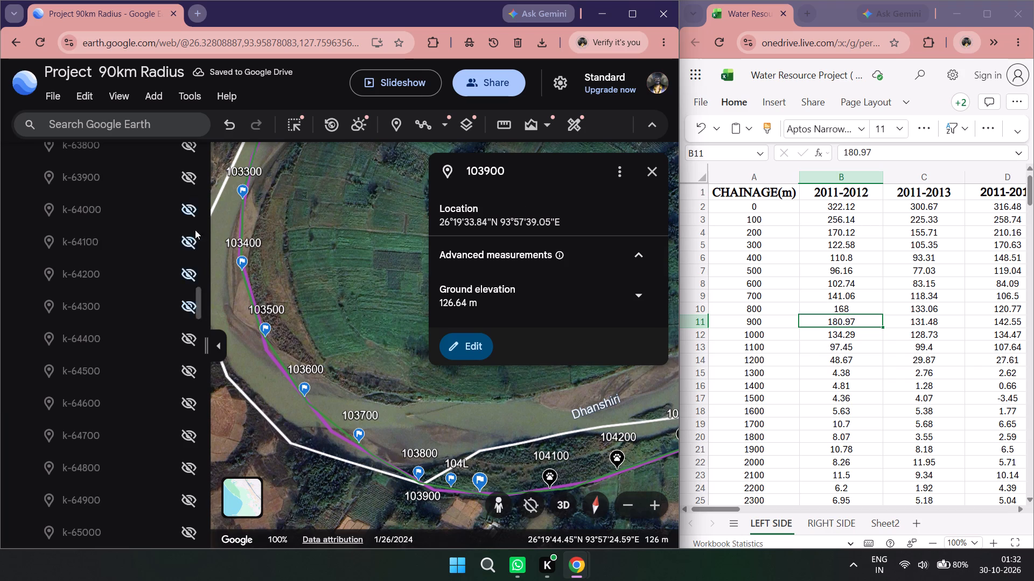
left_click(134, 258)
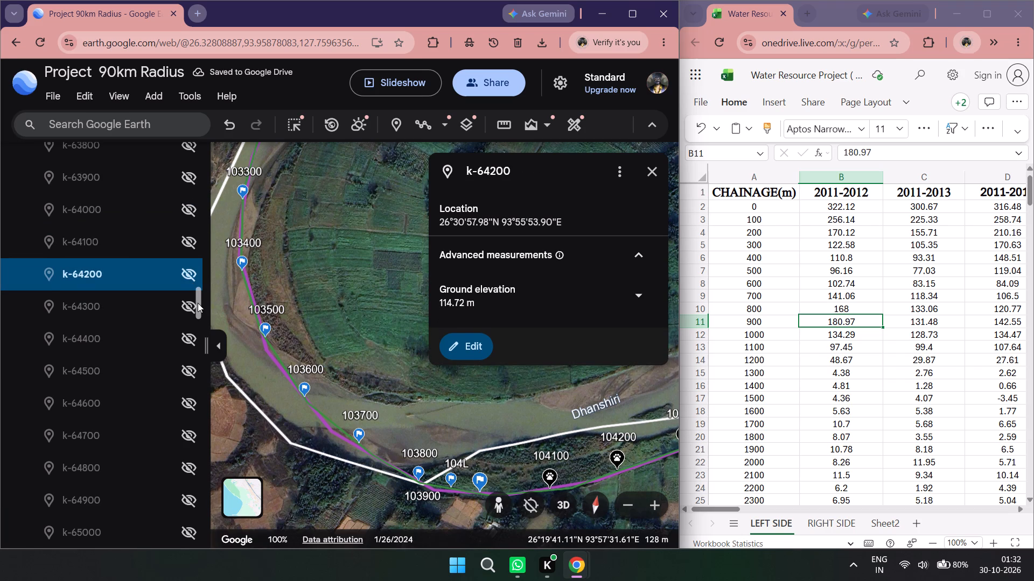
left_click_drag(198, 303, 247, 112)
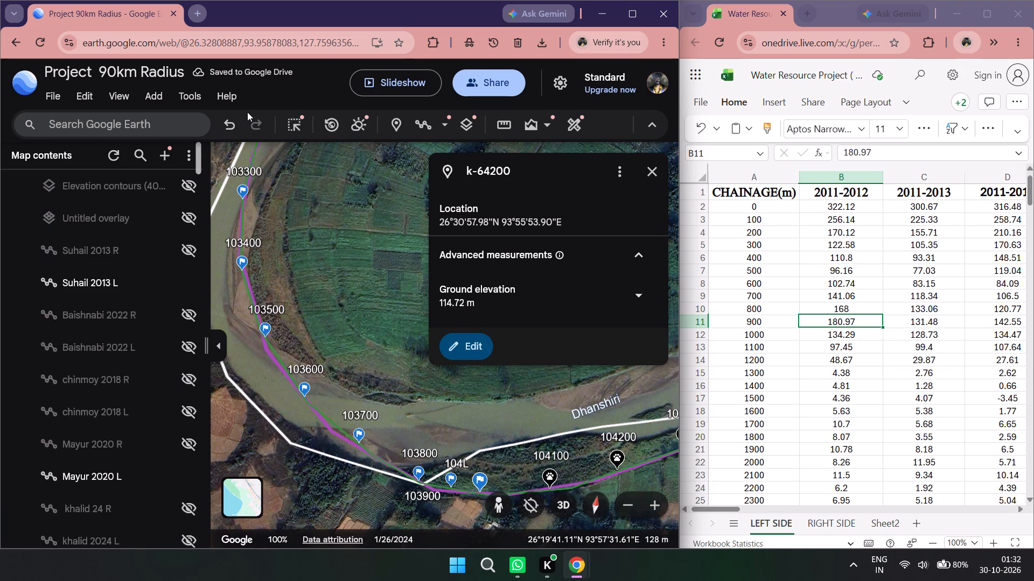
left_click_drag(247, 112, 248, 110)
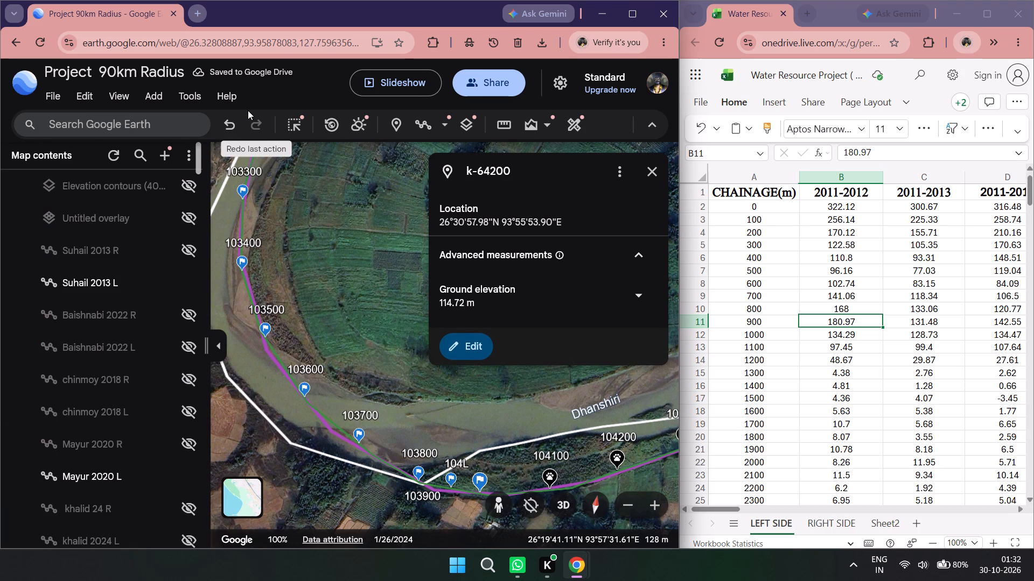
left_click_drag(248, 110, 216, 272)
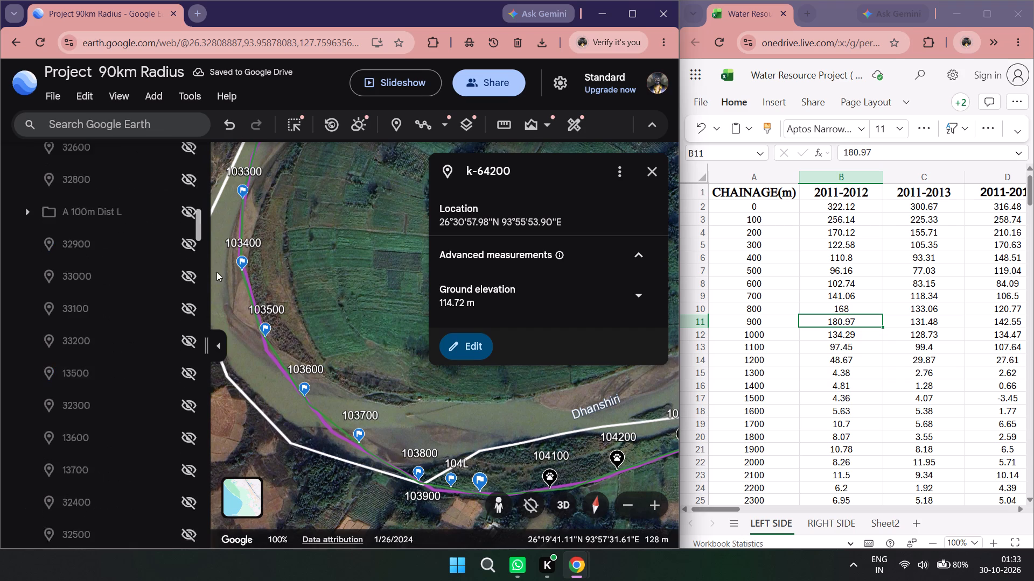
left_click_drag(216, 272, 211, 405)
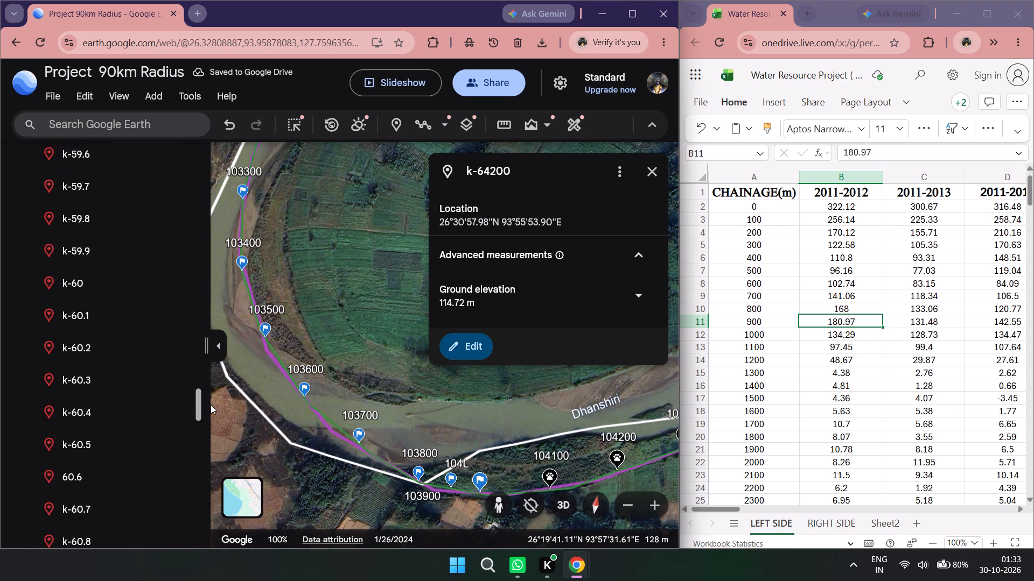
left_click_drag(211, 405, 212, 355)
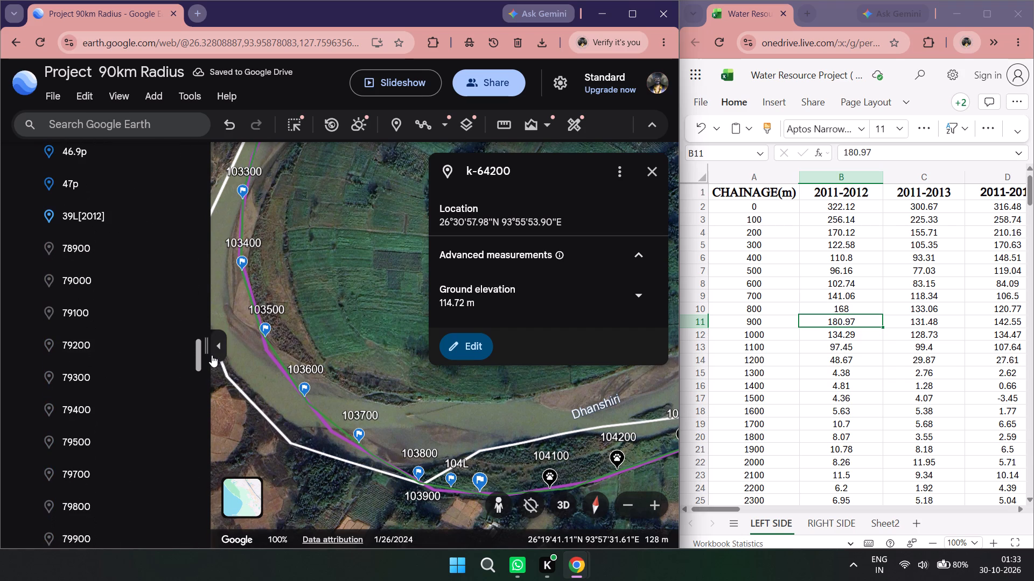
left_click_drag(212, 355, 208, 414)
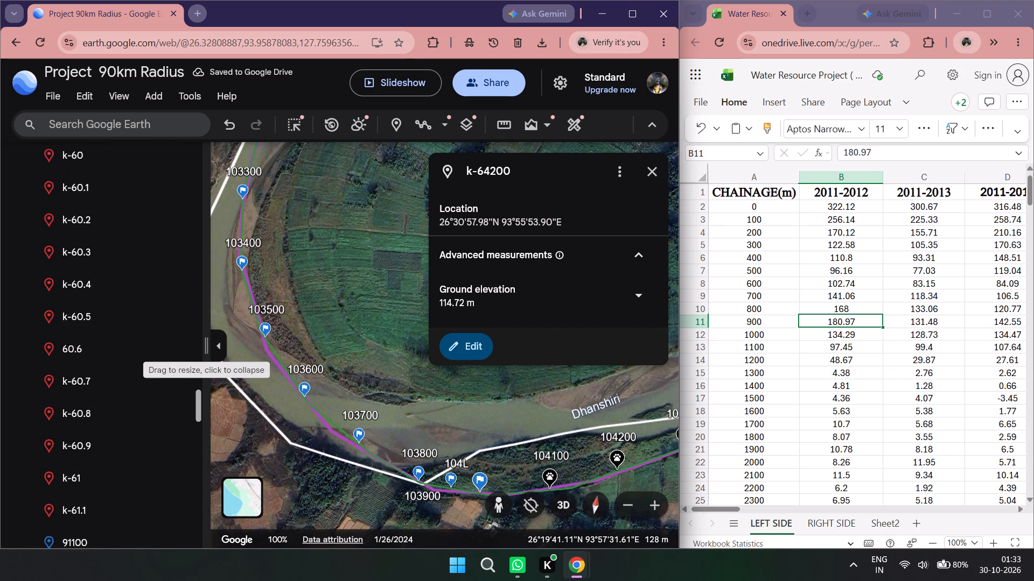
left_click_drag(208, 414, 206, 428)
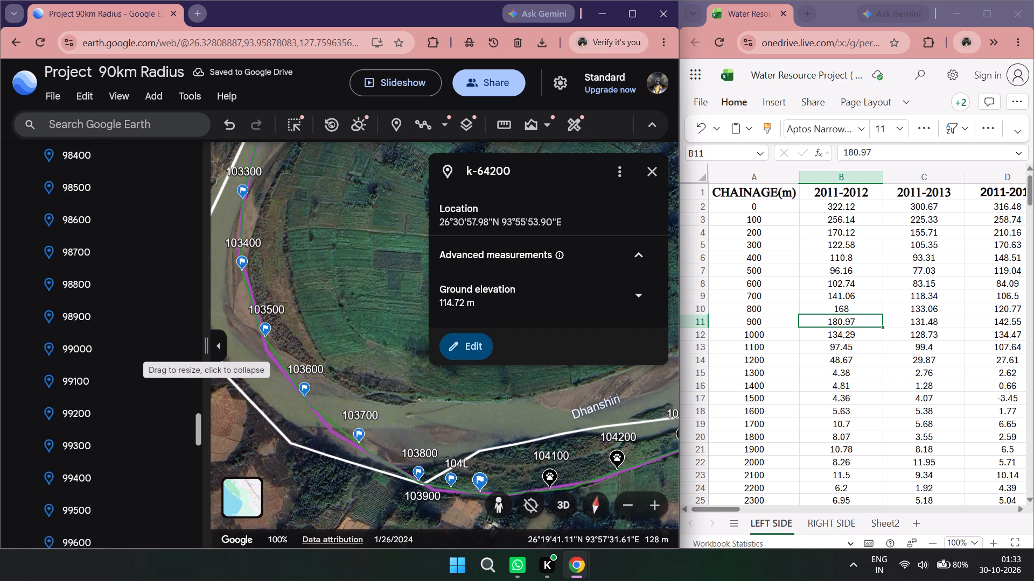
left_click_drag(206, 428, 213, 408)
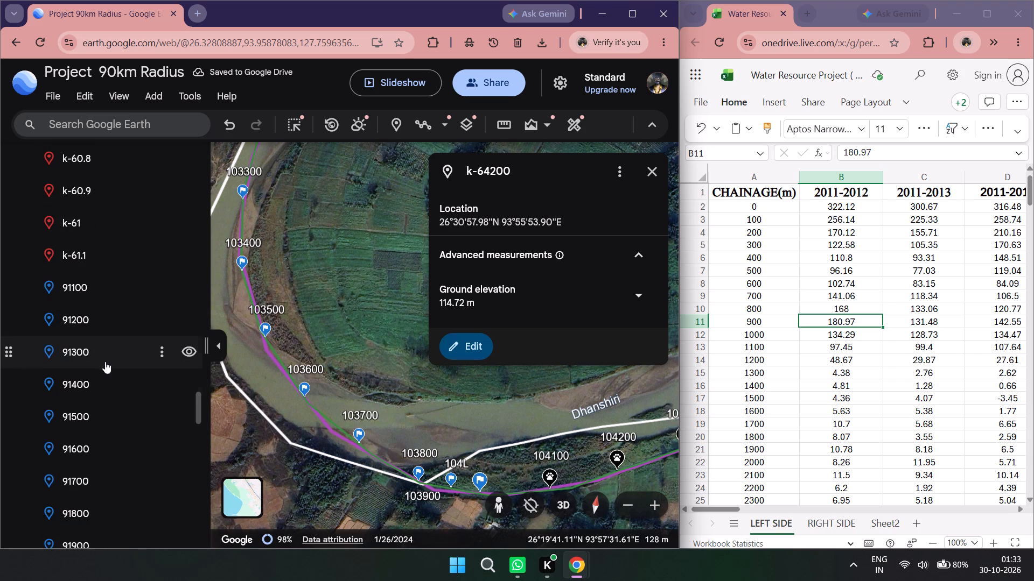
left_click(85, 293)
left_click(85, 293)
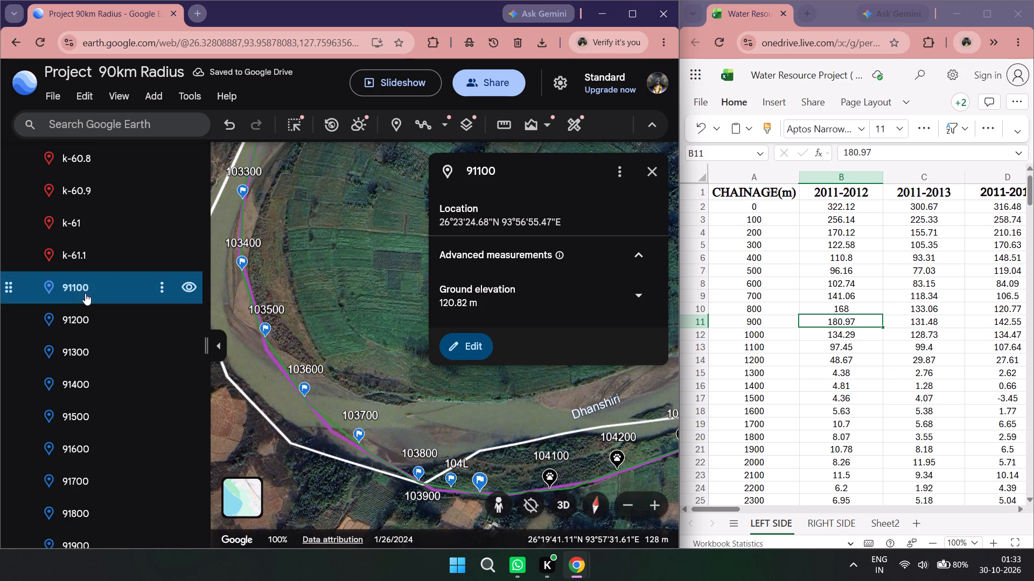
double_click(85, 293)
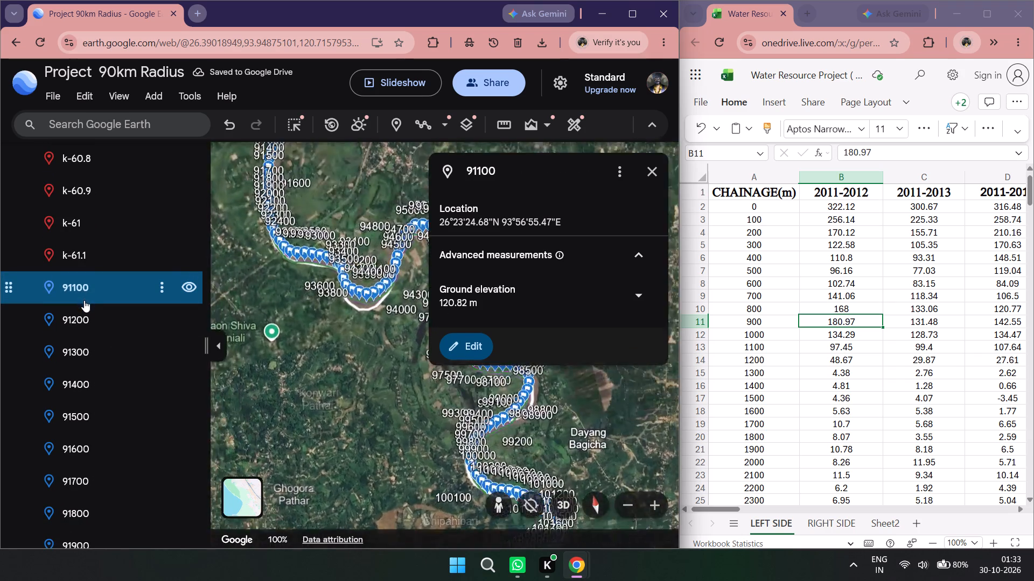
Locate the 91L placemark up close, examine the bank lines beside it, and close the 91100 placemark details.
left_click_drag(343, 282, 372, 456)
scroll(362, 393, "down", 4)
left_click_drag(408, 286, 368, 464)
left_click_drag(369, 358, 304, 490)
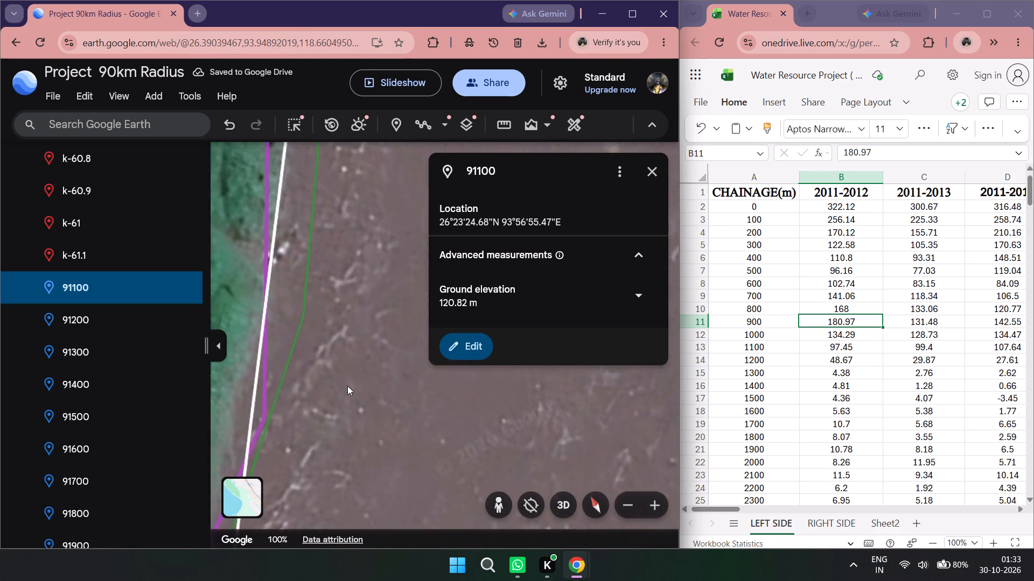
scroll(348, 385, "down", 3)
left_click_drag(348, 385, 348, 476)
scroll(329, 429, "up", 3)
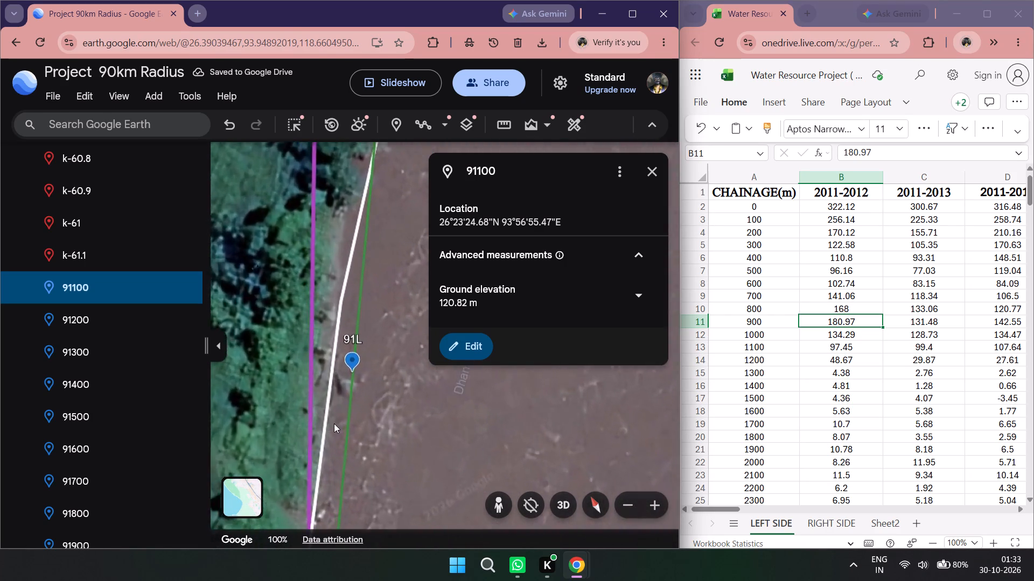
scroll(334, 423, "up", 4)
left_click_drag(339, 399, 331, 459)
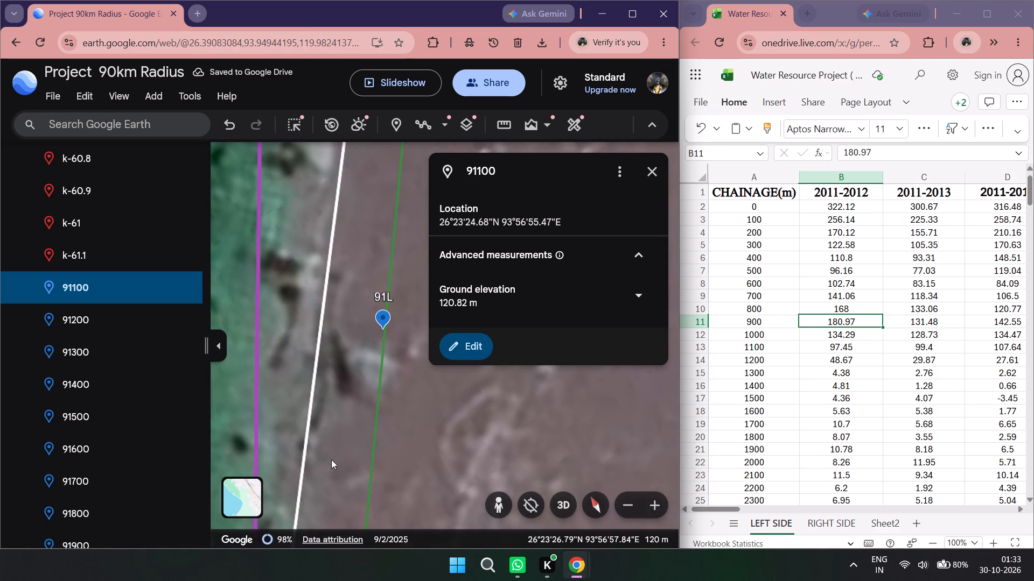
left_click(649, 164)
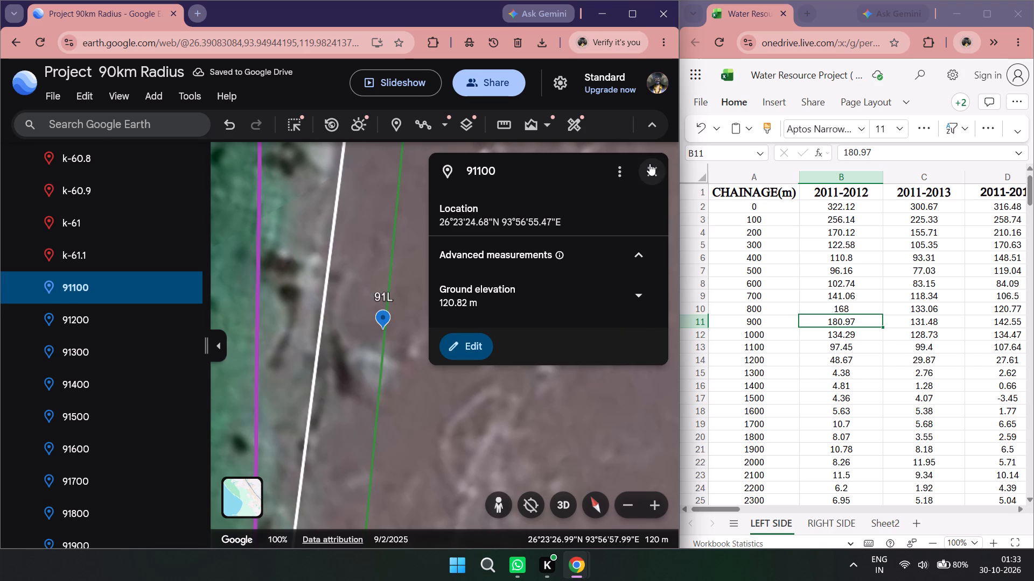
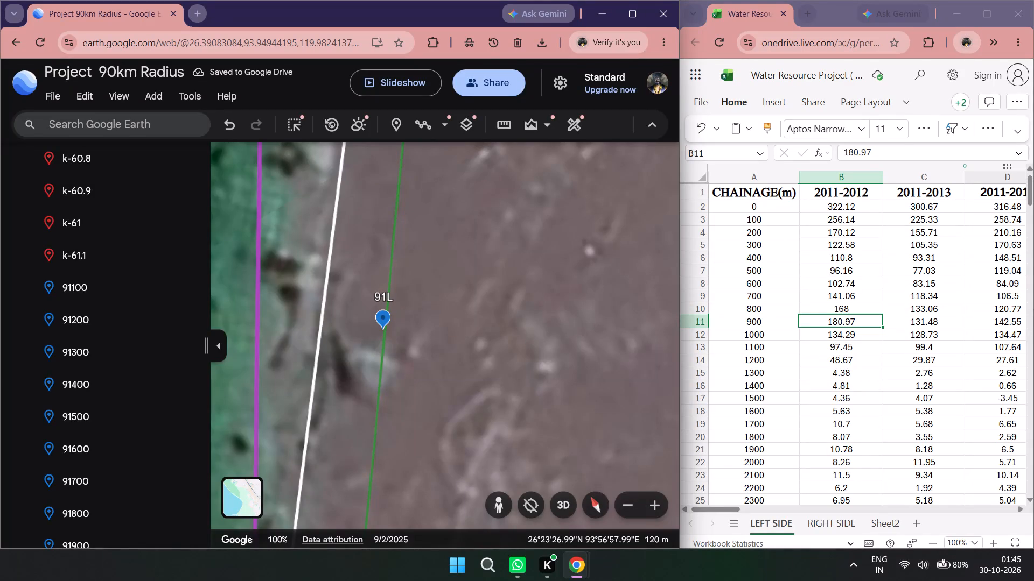
Find the chainage 91000 row in the LEFT SIDE sheet and select its empty 2011-2013 cell.
scroll(935, 299, "down", 12)
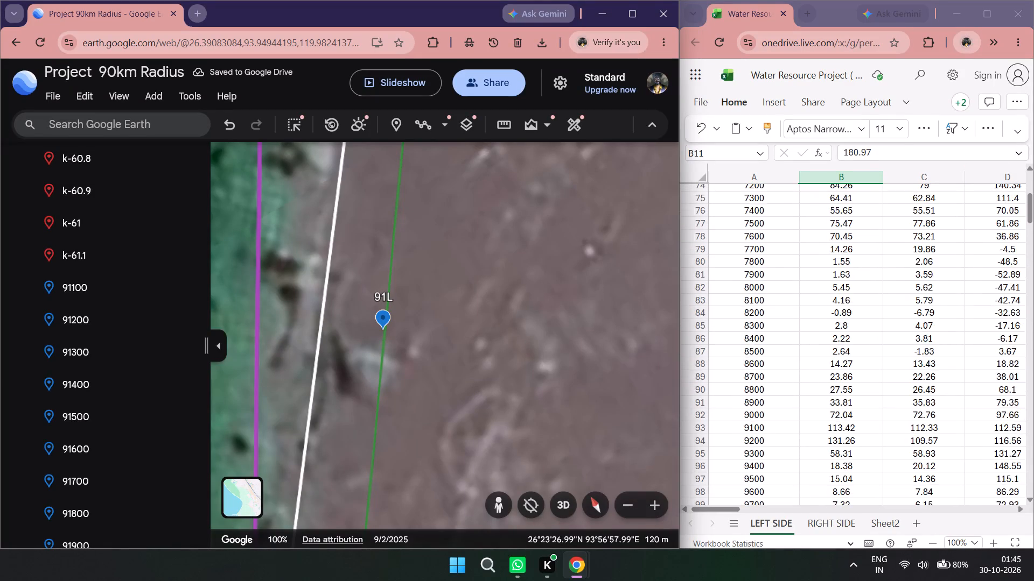
scroll(935, 299, "down", 18)
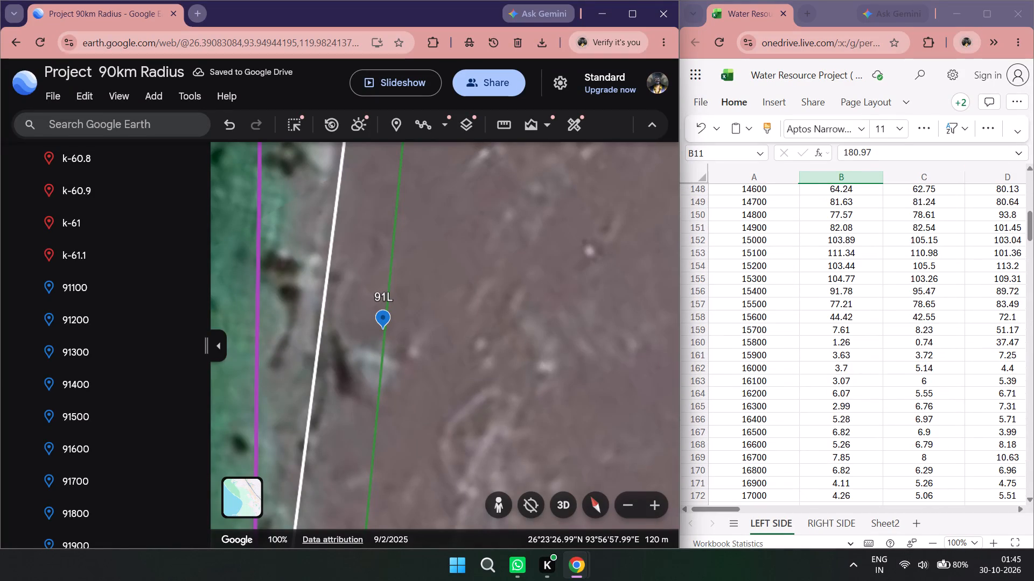
left_click_drag(1028, 236, 1028, 338)
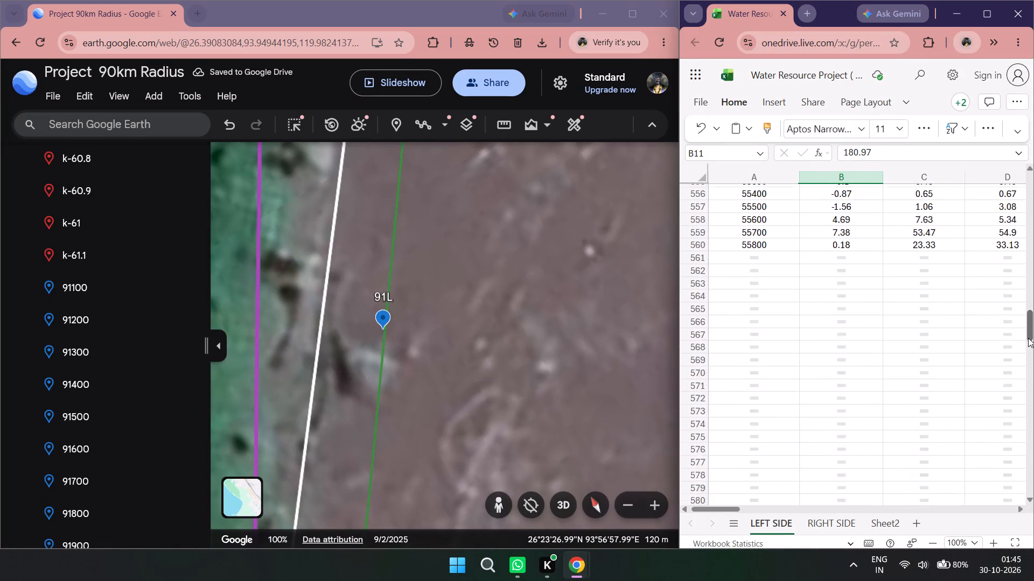
left_click_drag(1028, 338, 1033, 394)
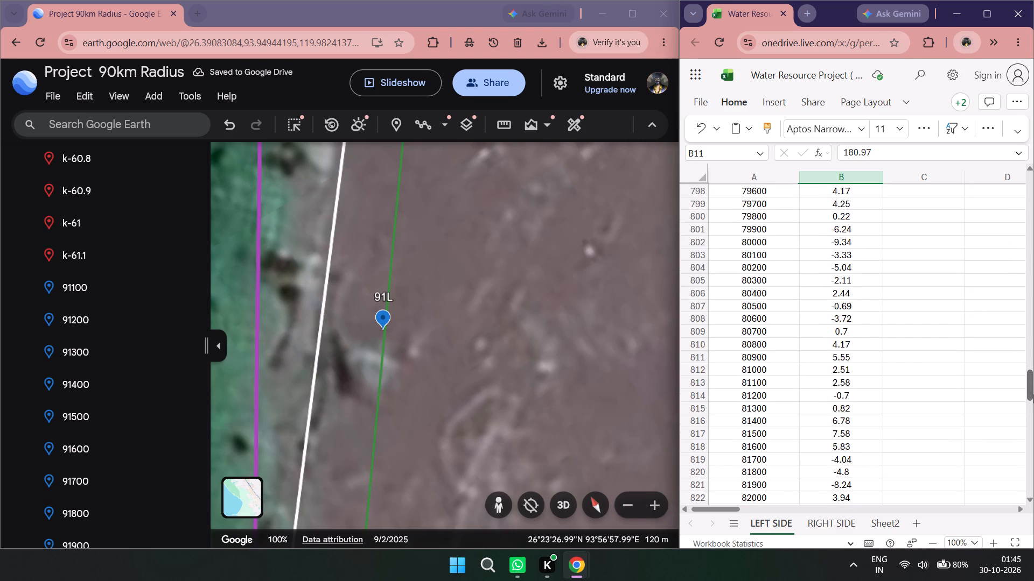
left_click_drag(1033, 394, 1033, 396)
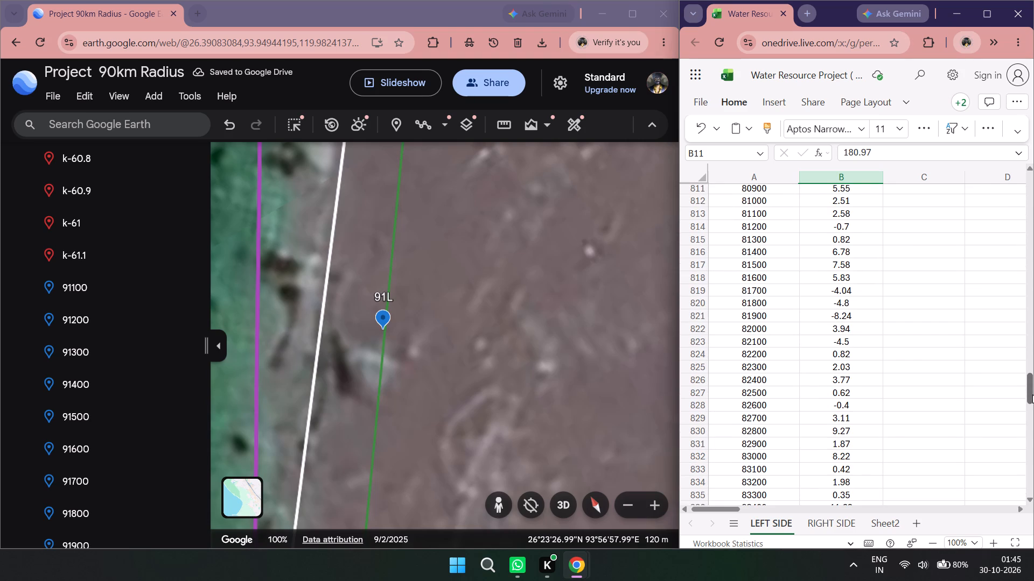
scroll(816, 303, "down", 3)
scroll(816, 303, "up", 1)
scroll(816, 303, "down", 3)
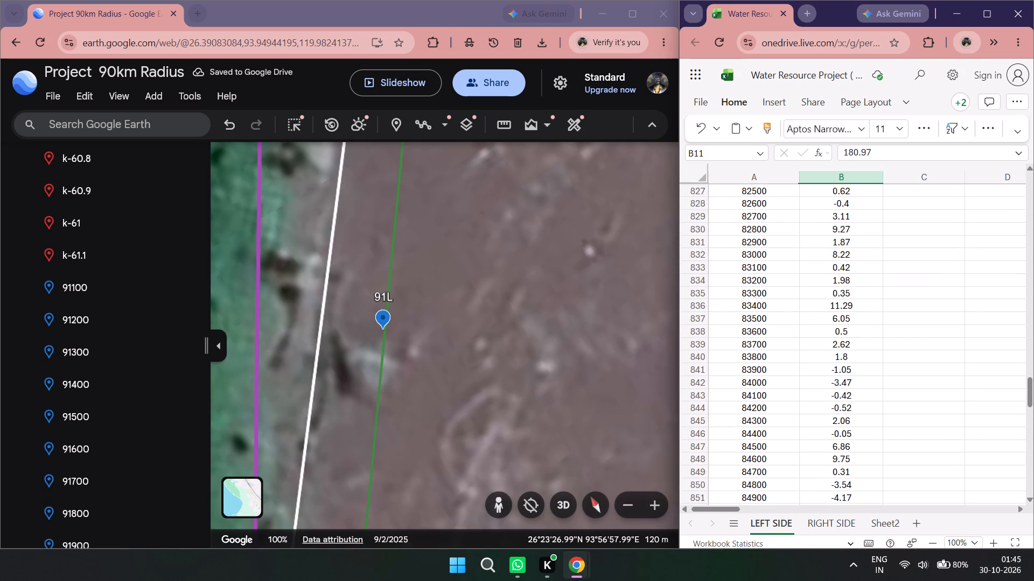
scroll(815, 303, "down", 16)
scroll(795, 296, "up", 2)
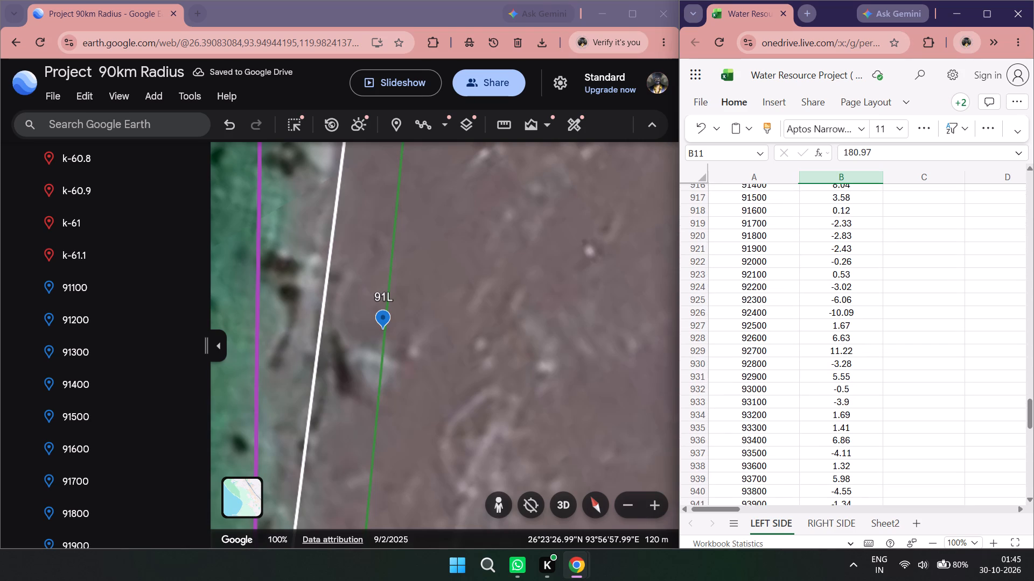
scroll(794, 297, "up", 2)
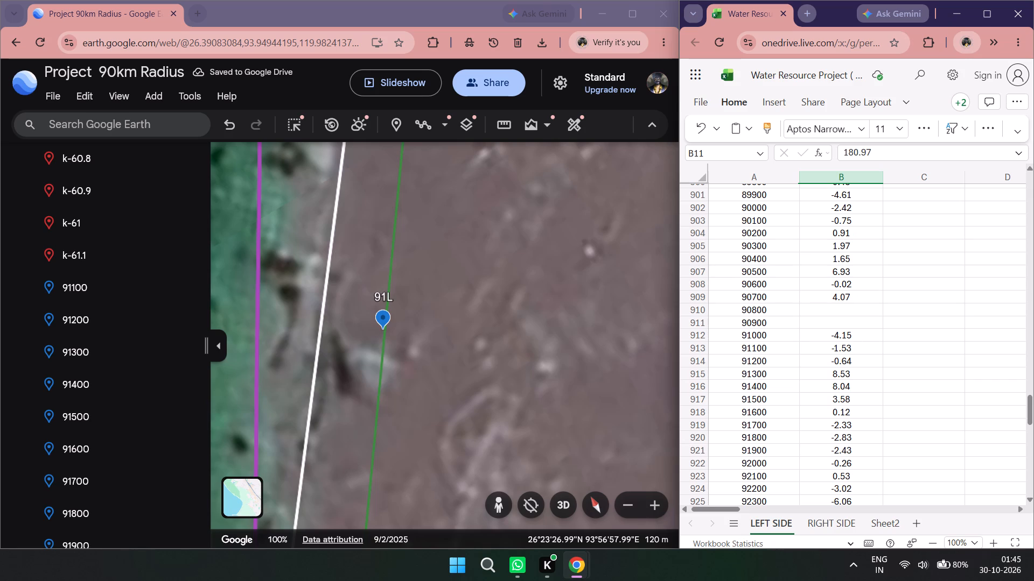
left_click(918, 338)
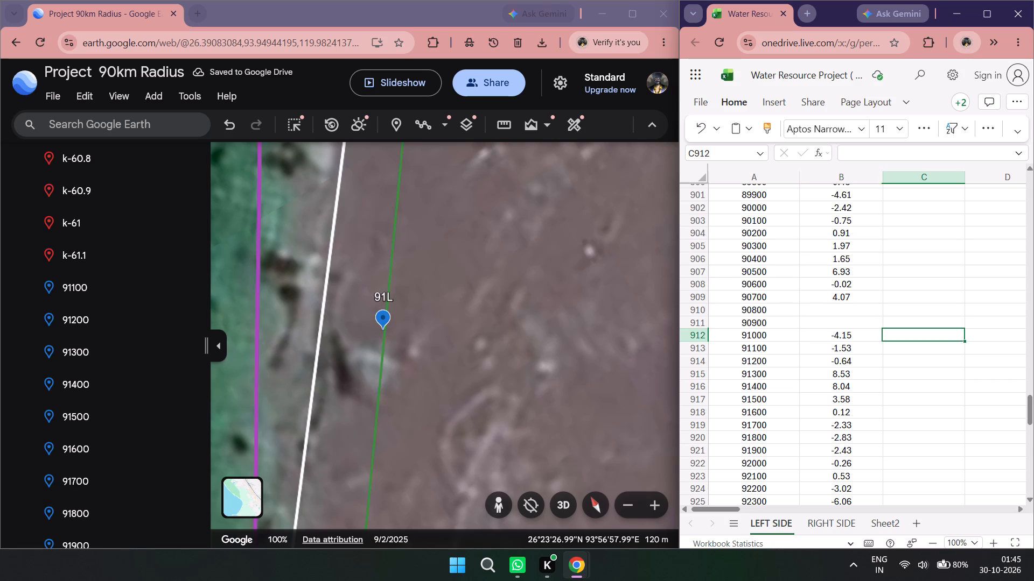
Review the offsets in the rows above chainage 91000 to see how far each column is filled.
scroll(919, 315, "up", 10)
scroll(919, 315, "up", 11)
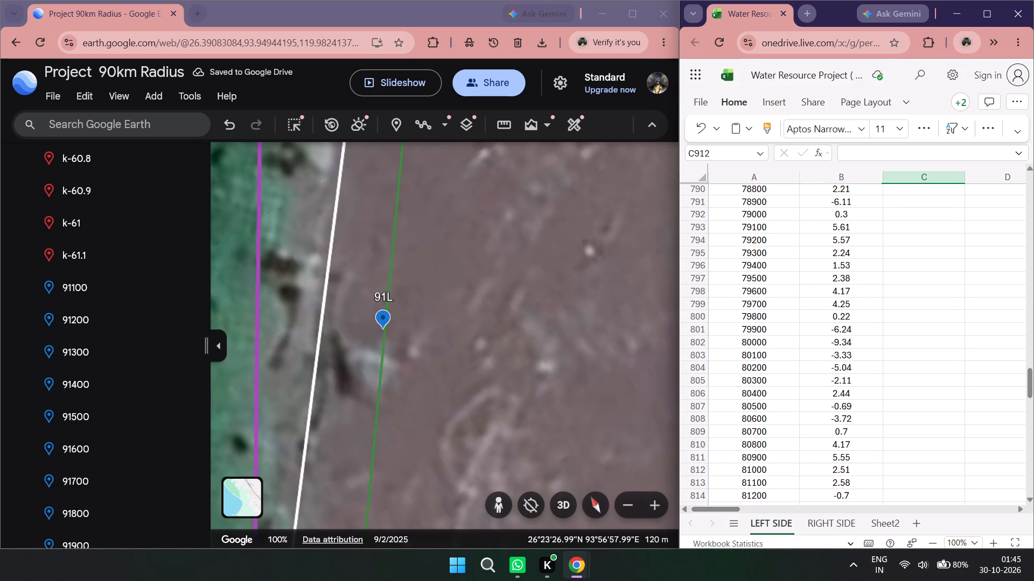
scroll(919, 308, "up", 12)
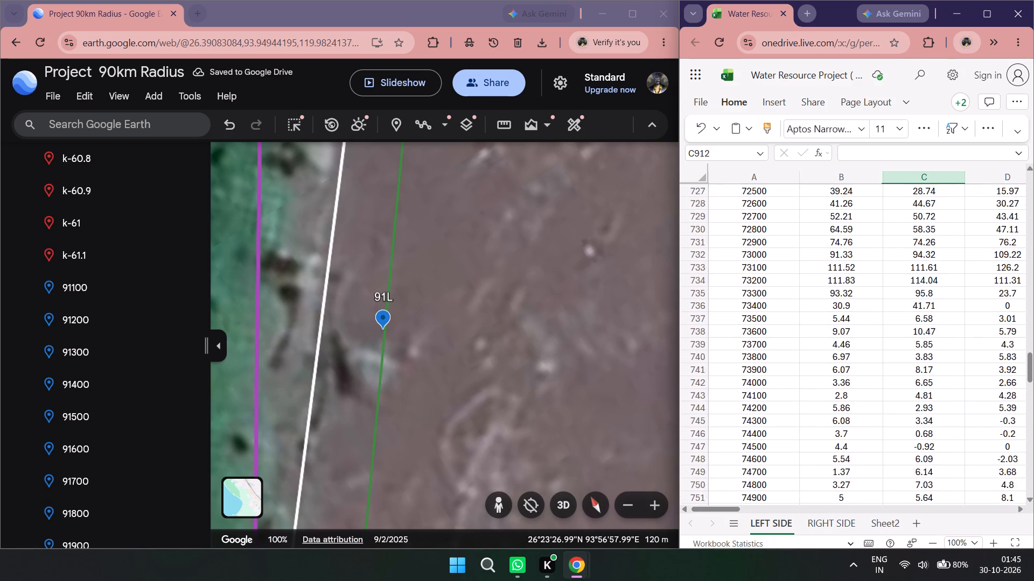
scroll(919, 308, "down", 4)
scroll(919, 308, "down", 18)
scroll(919, 308, "up", 1)
scroll(919, 308, "down", 7)
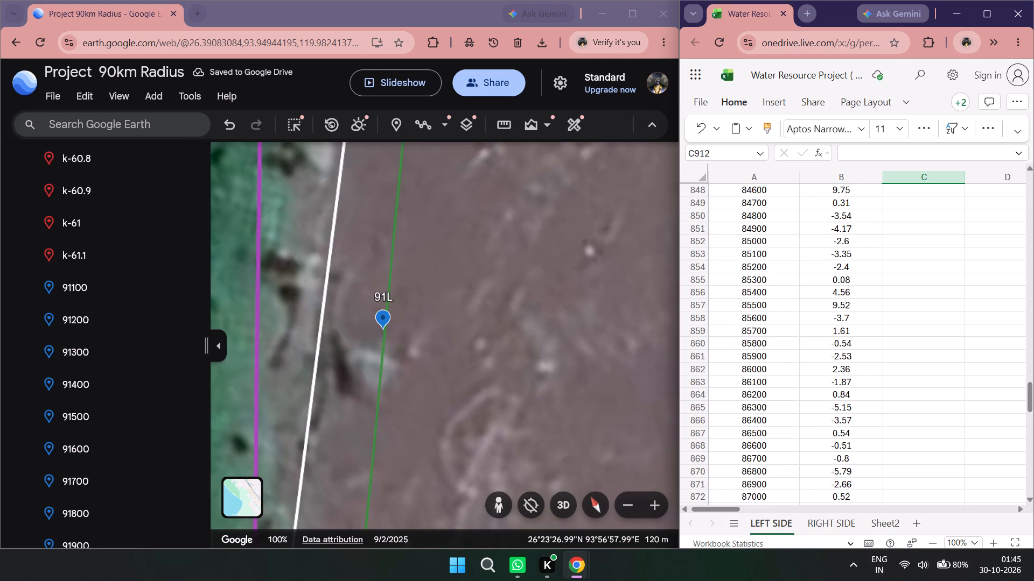
scroll(919, 308, "up", 1)
scroll(919, 308, "down", 11)
scroll(919, 308, "up", 5)
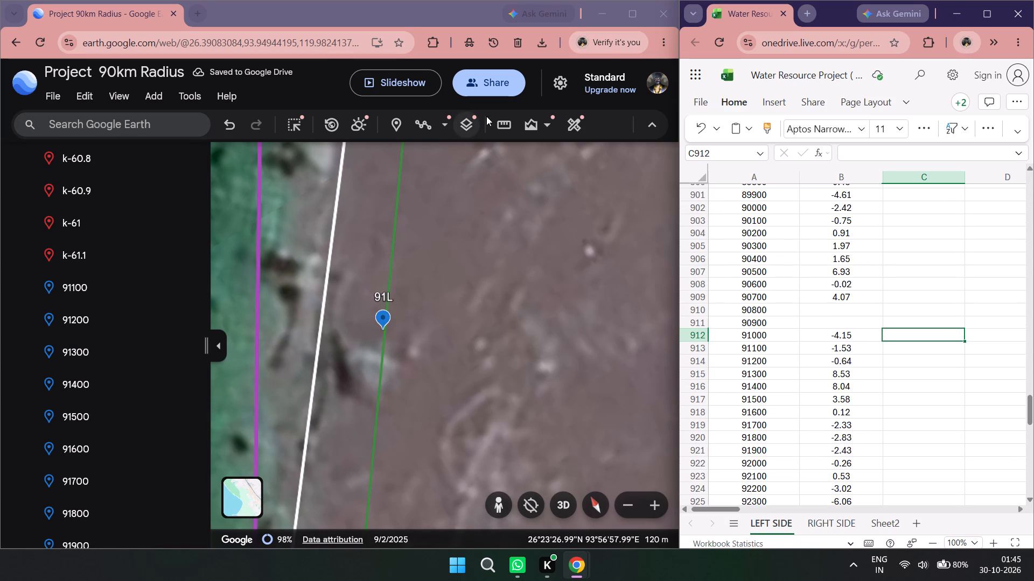
Measure the distance from the 91L placemark's point on the green line across to the magenta bank line.
left_click(501, 126)
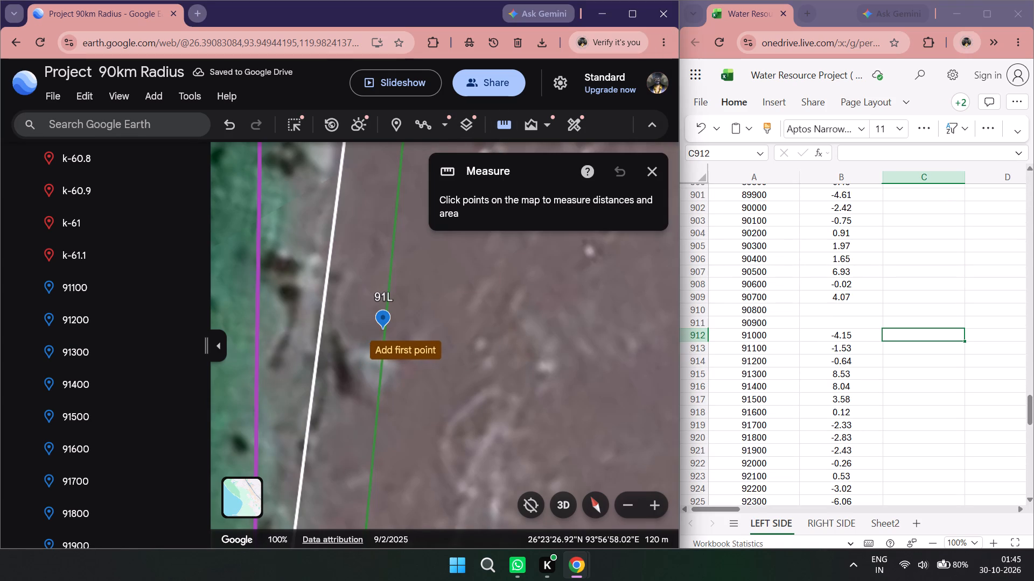
left_click(386, 331)
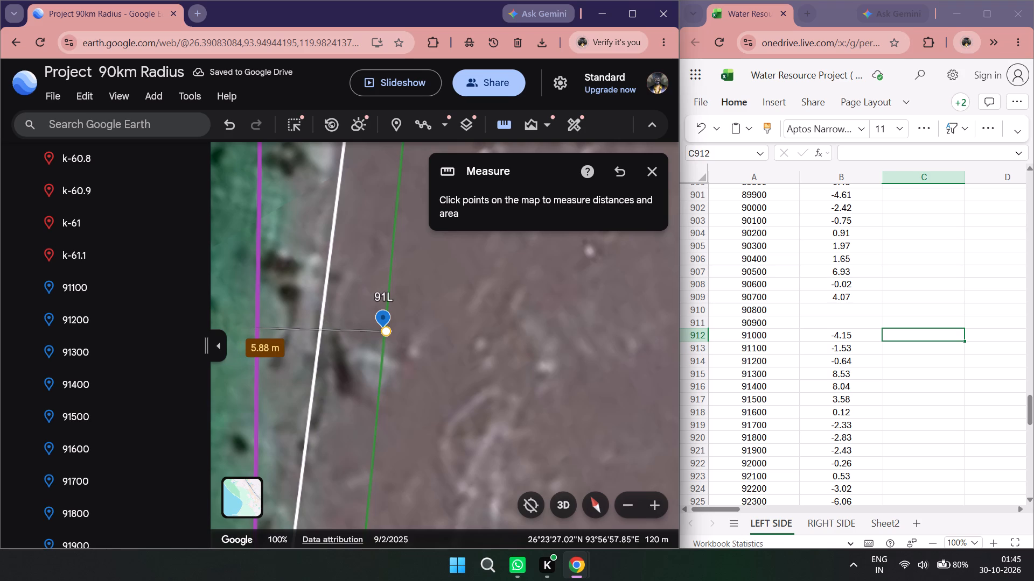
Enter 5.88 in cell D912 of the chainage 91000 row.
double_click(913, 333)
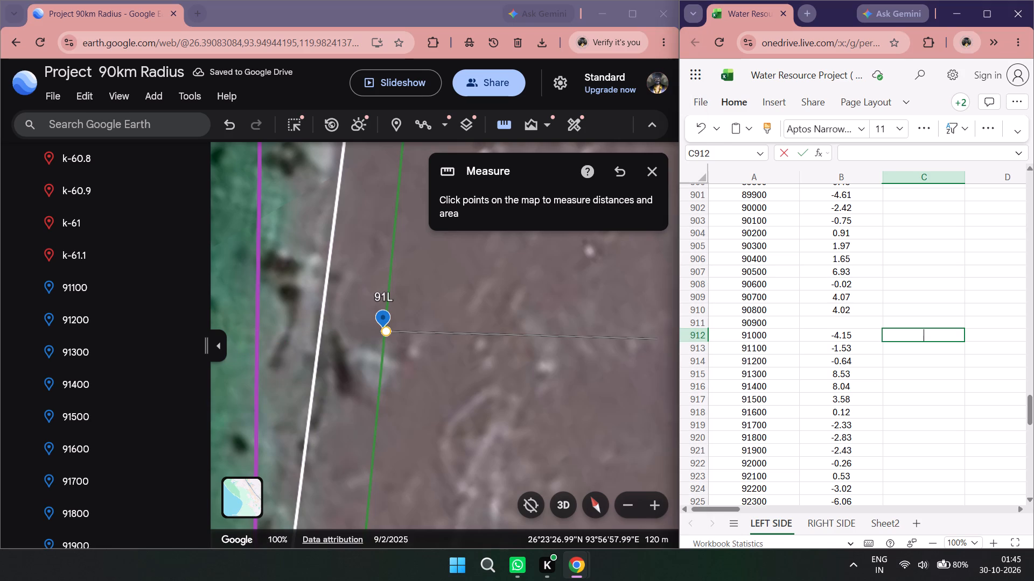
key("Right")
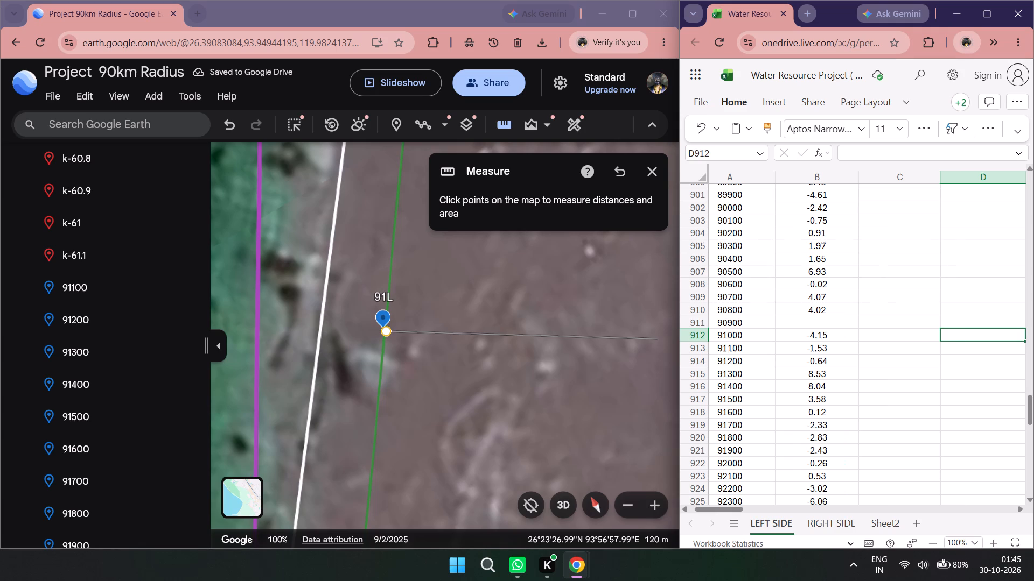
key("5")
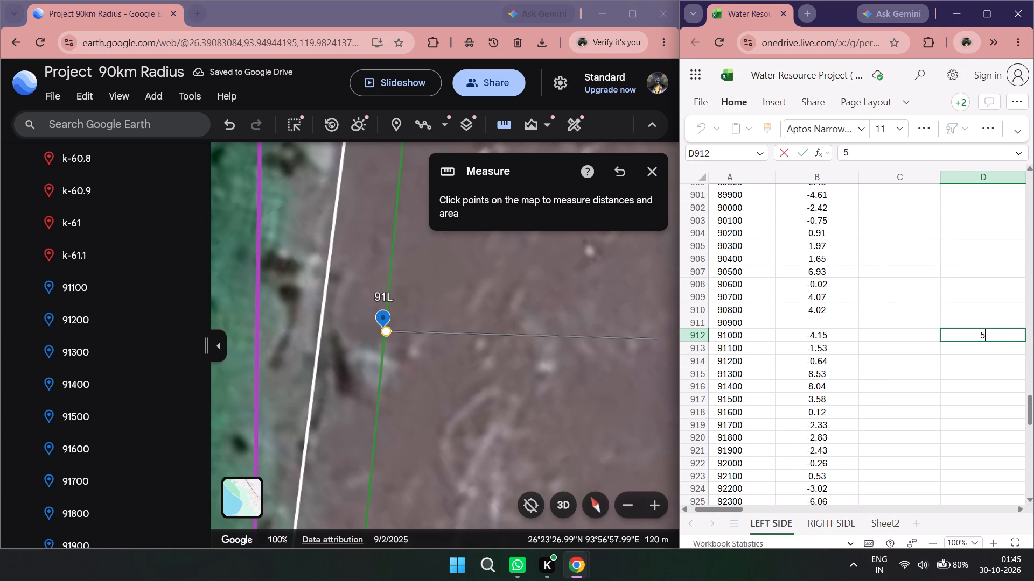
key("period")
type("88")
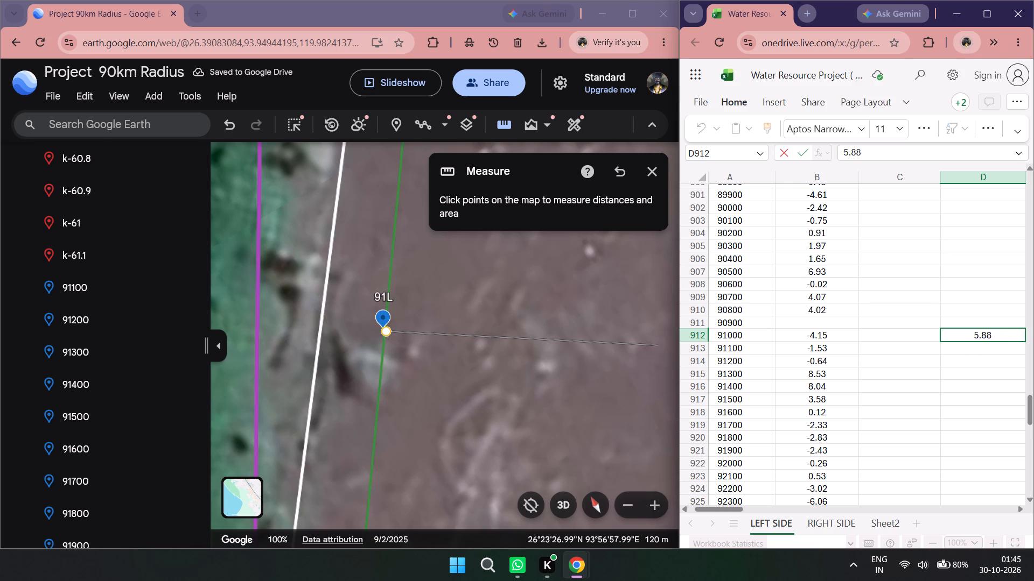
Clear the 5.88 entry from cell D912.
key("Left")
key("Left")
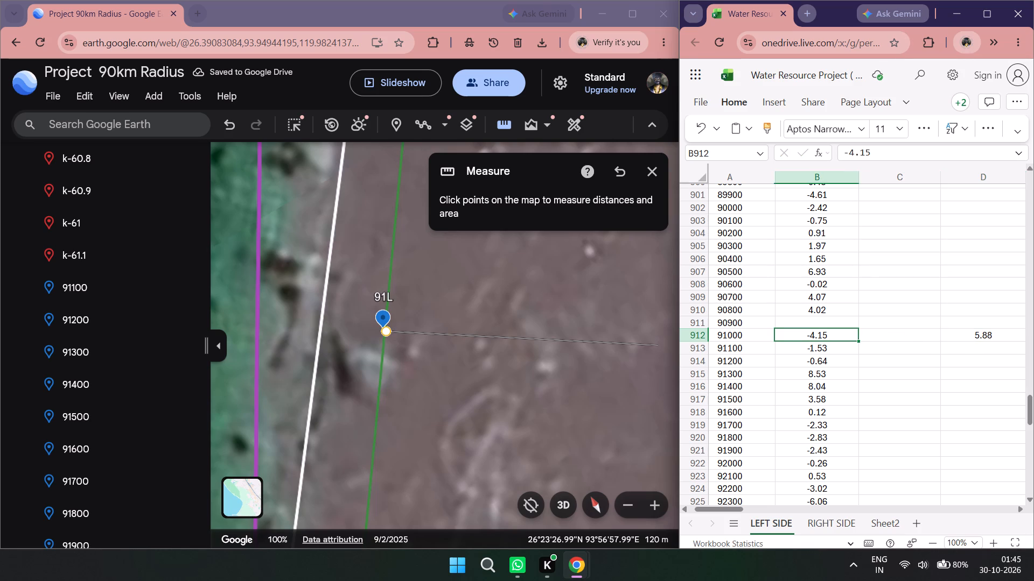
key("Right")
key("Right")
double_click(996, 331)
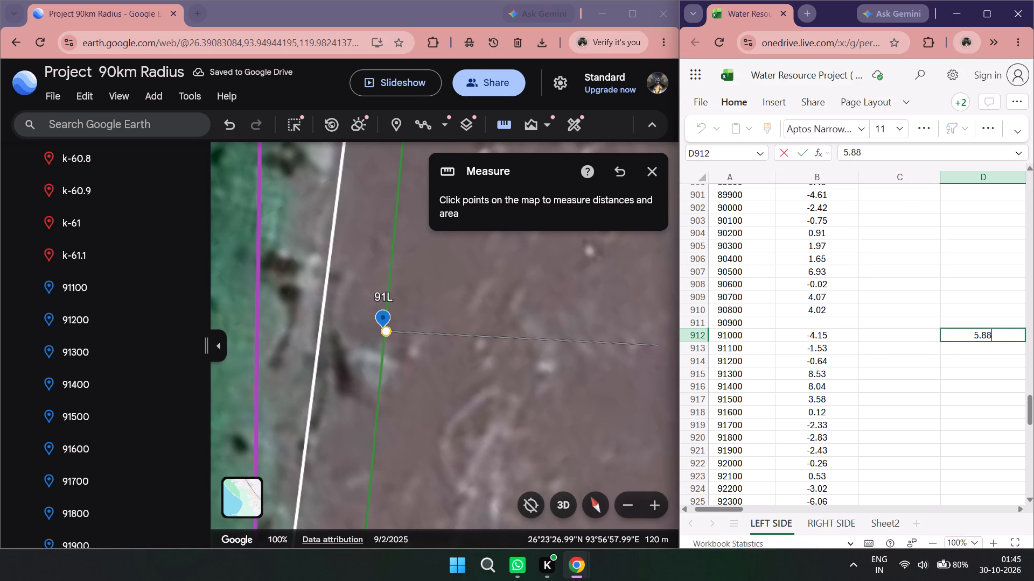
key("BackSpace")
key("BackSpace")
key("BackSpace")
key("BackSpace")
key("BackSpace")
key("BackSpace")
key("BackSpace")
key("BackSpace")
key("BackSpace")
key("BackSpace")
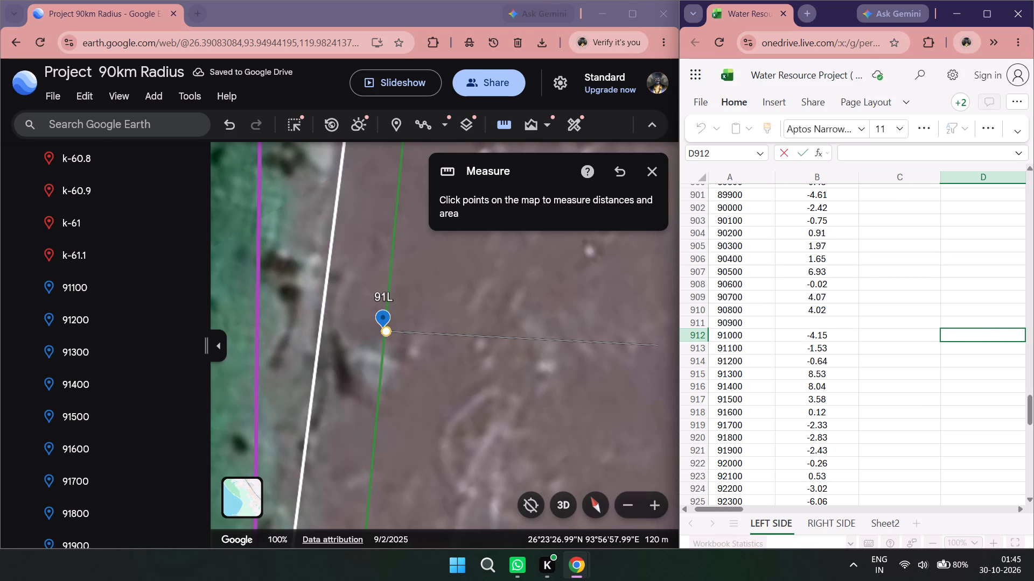
Enter -5.88 in the 2011-2013 cell for chainage 91000 and end the map measurement.
double_click(891, 336)
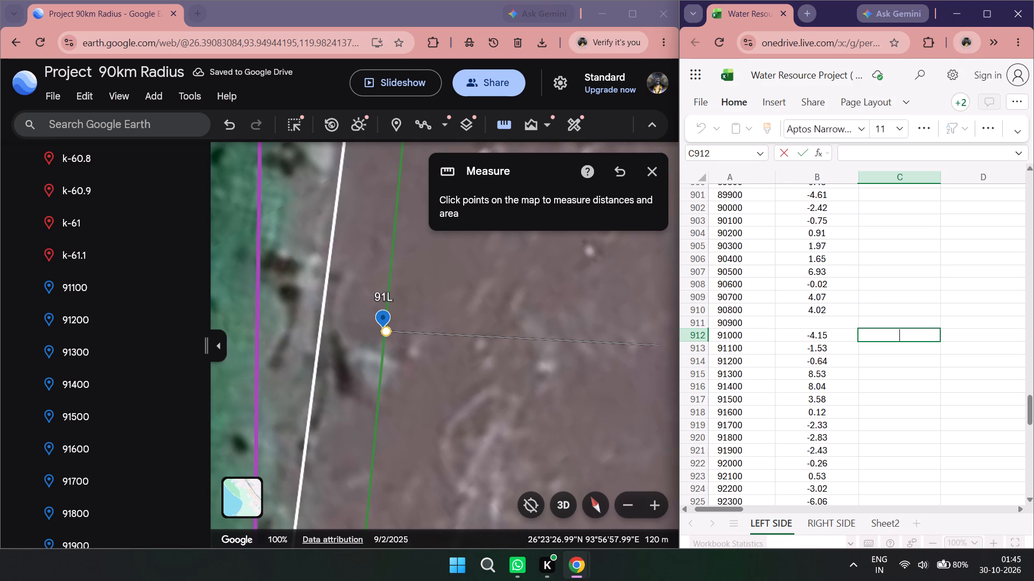
left_click_drag(1030, 414, 968, 131)
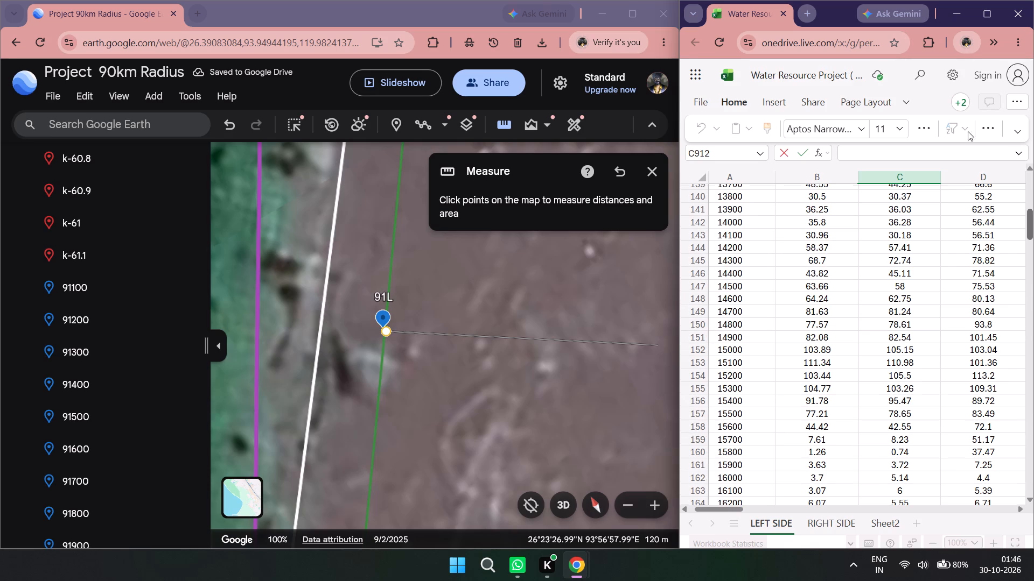
left_click_drag(968, 131, 1001, 416)
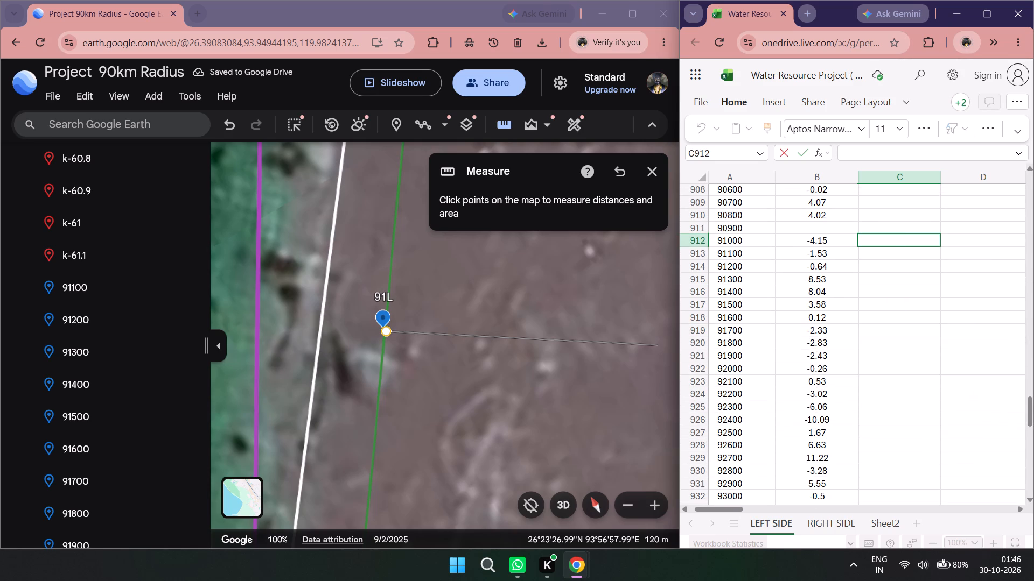
key("minus")
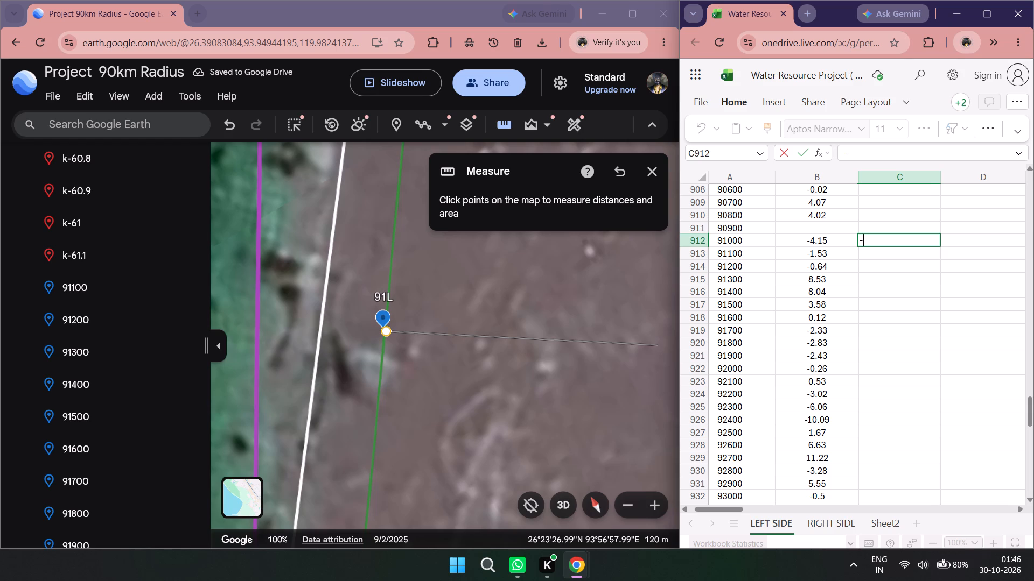
type("5.88")
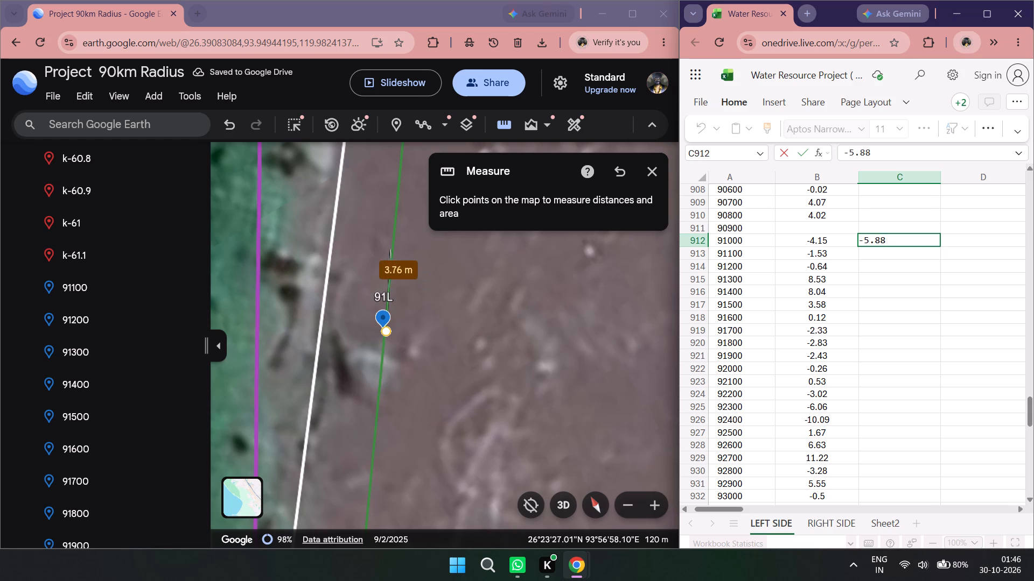
left_click(504, 118)
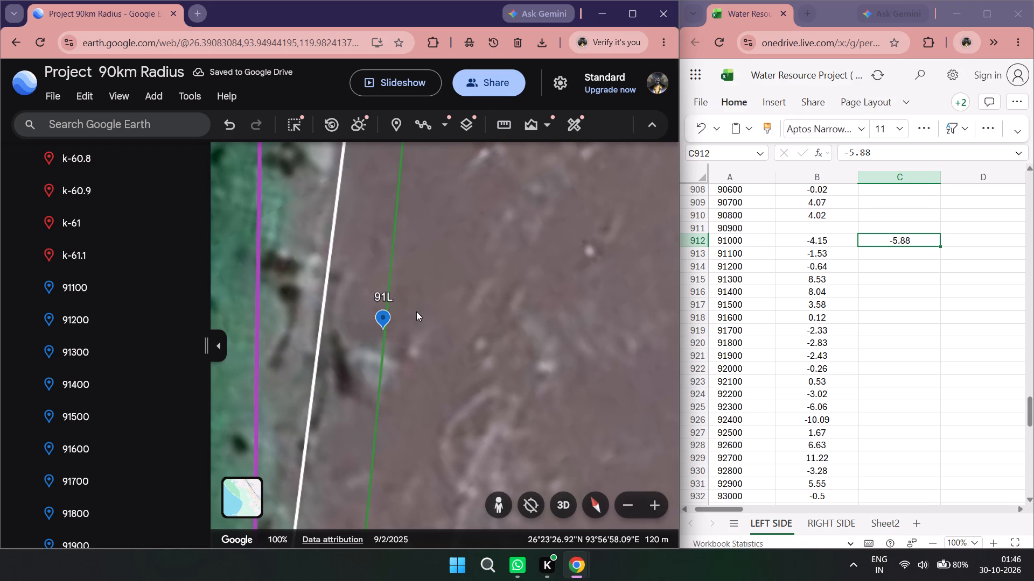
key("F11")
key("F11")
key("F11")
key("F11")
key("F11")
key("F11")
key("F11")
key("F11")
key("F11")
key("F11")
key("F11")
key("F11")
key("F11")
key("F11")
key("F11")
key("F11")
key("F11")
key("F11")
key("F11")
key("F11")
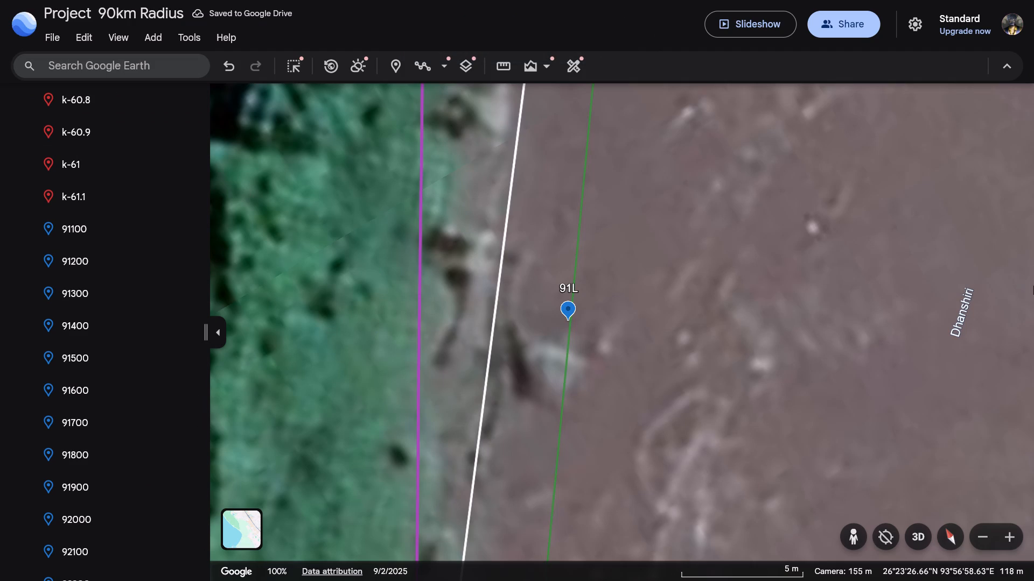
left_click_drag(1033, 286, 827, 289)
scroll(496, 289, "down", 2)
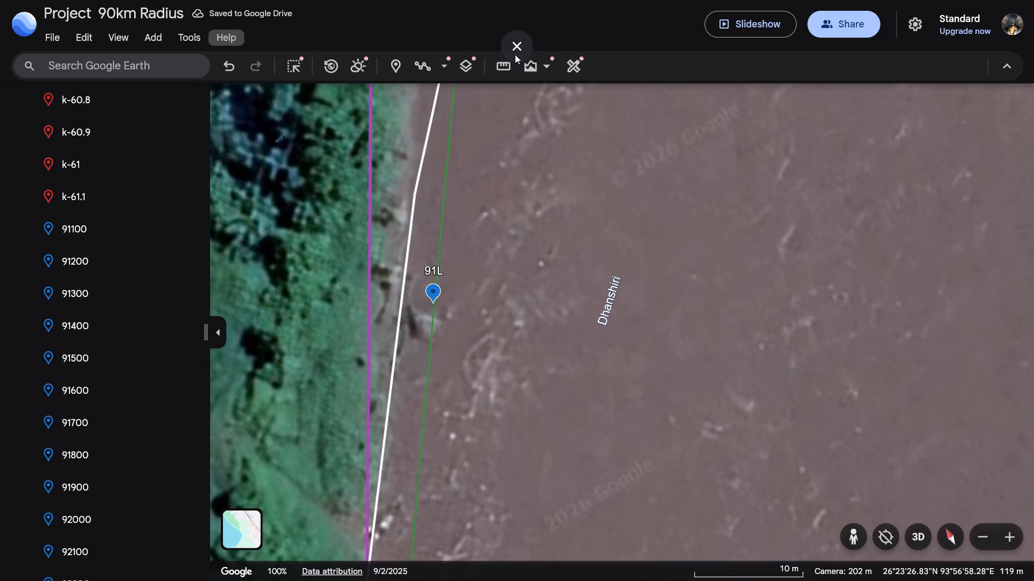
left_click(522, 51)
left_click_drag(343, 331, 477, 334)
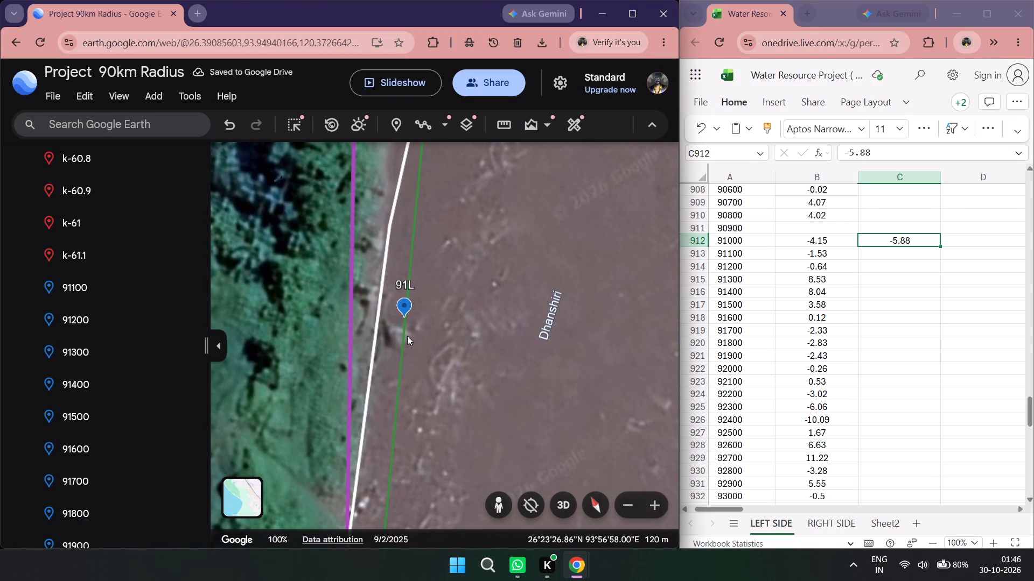
Measure from the 91200 placemark on the green line across to the magenta bank line and enter -2.5 in cell C913 for chainage 91100.
double_click(117, 321)
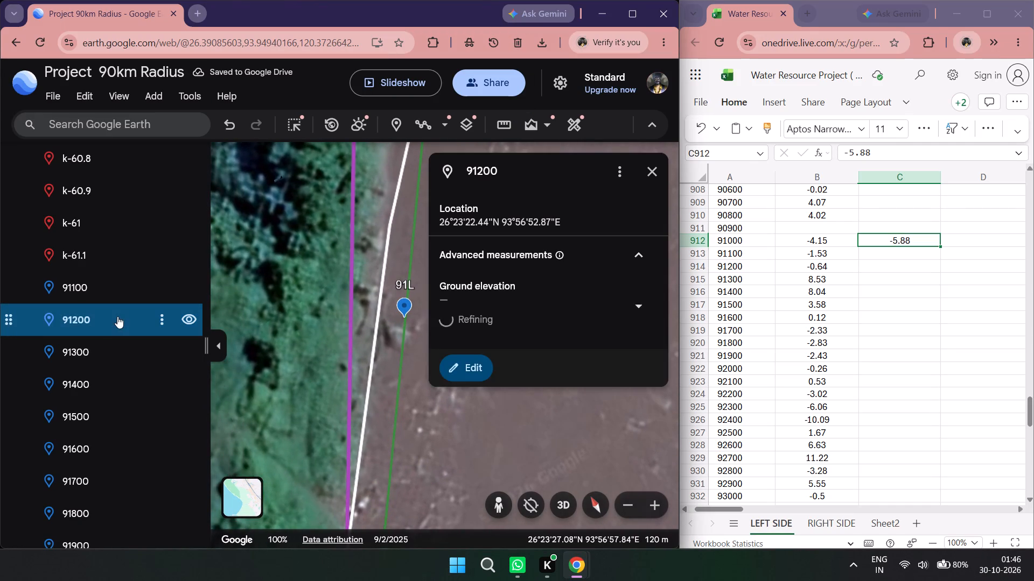
double_click(119, 317)
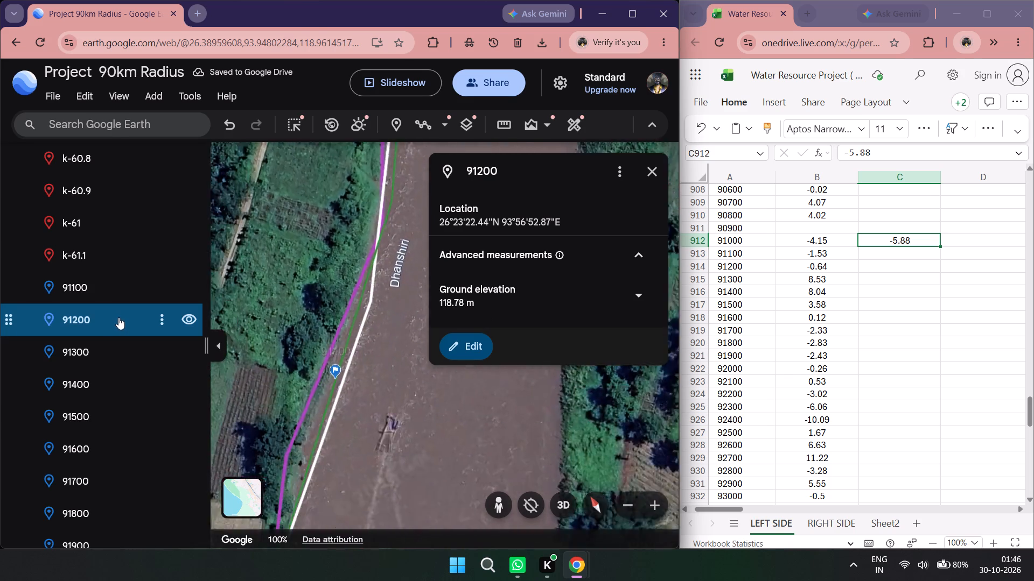
left_click(109, 290)
double_click(109, 290)
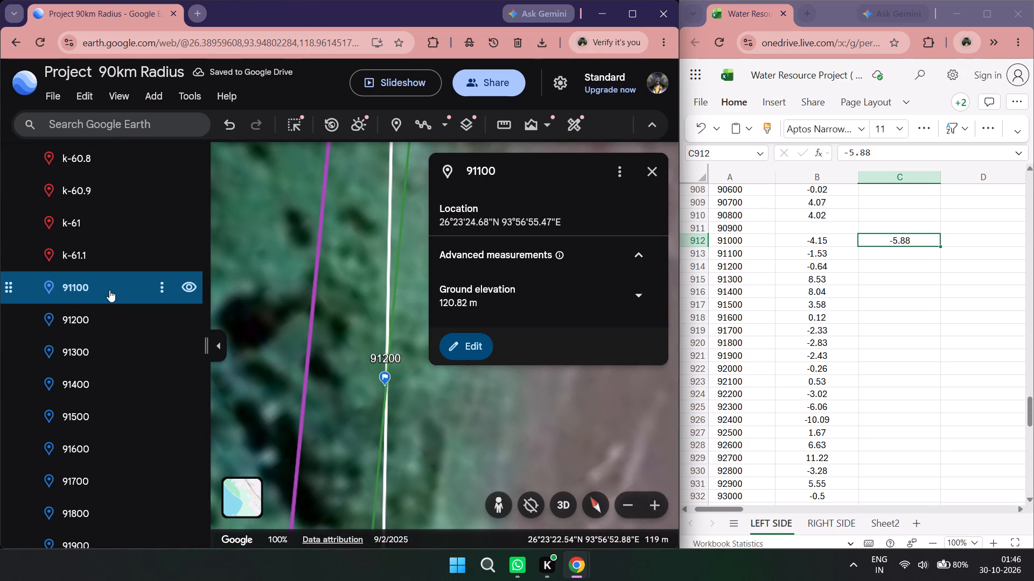
double_click(109, 310)
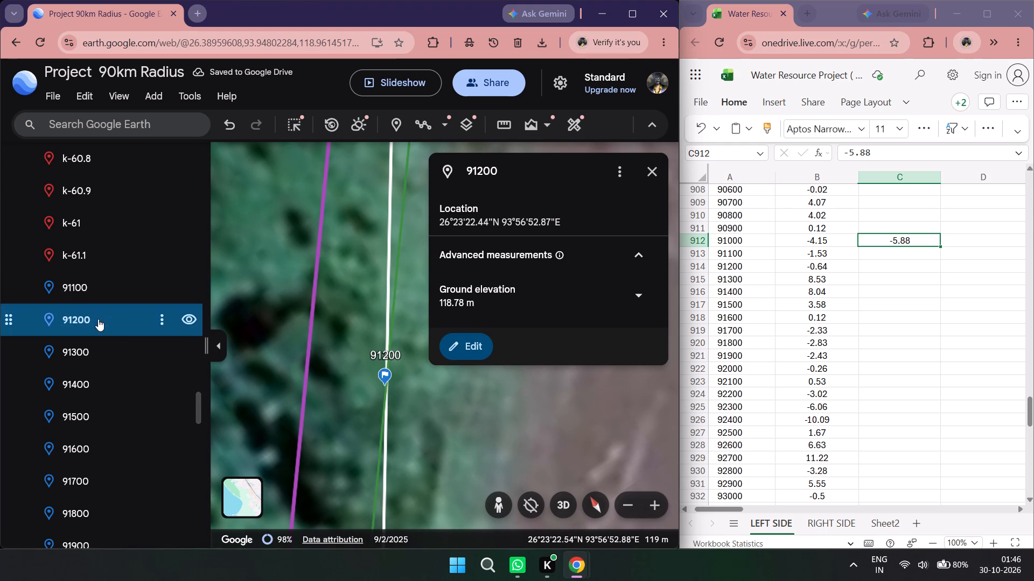
left_click(502, 119)
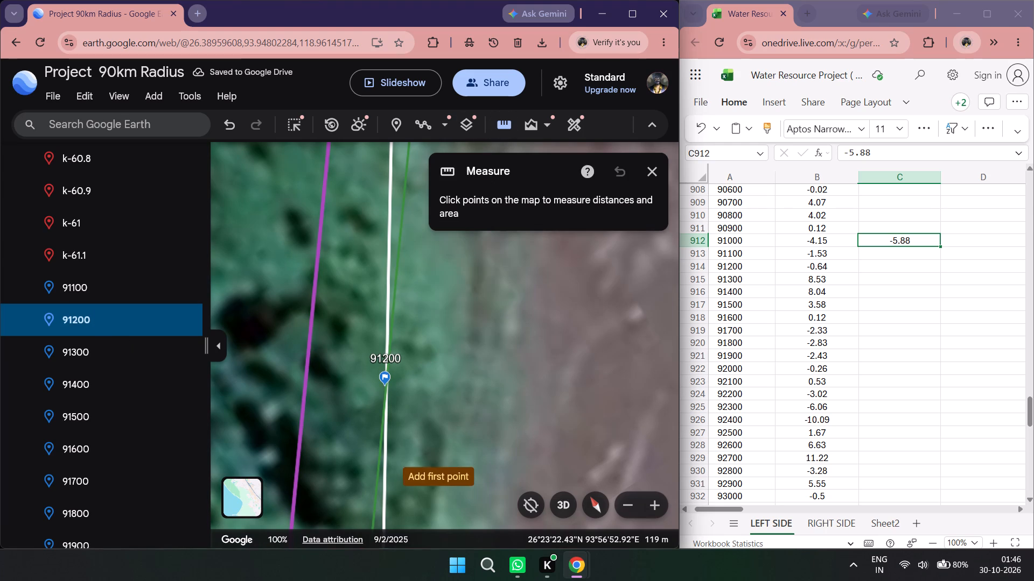
scroll(387, 388, "up", 5)
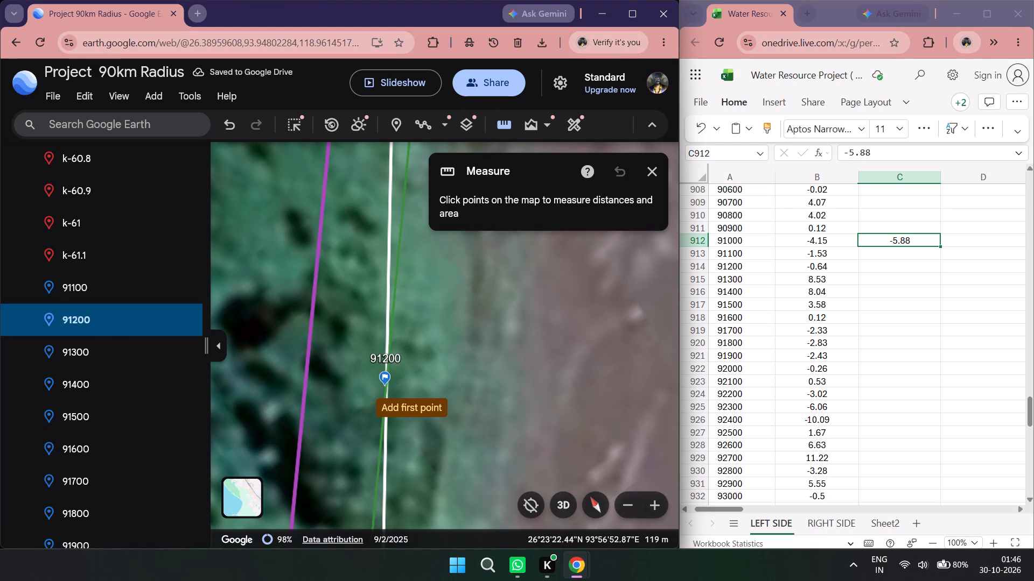
left_click(386, 388)
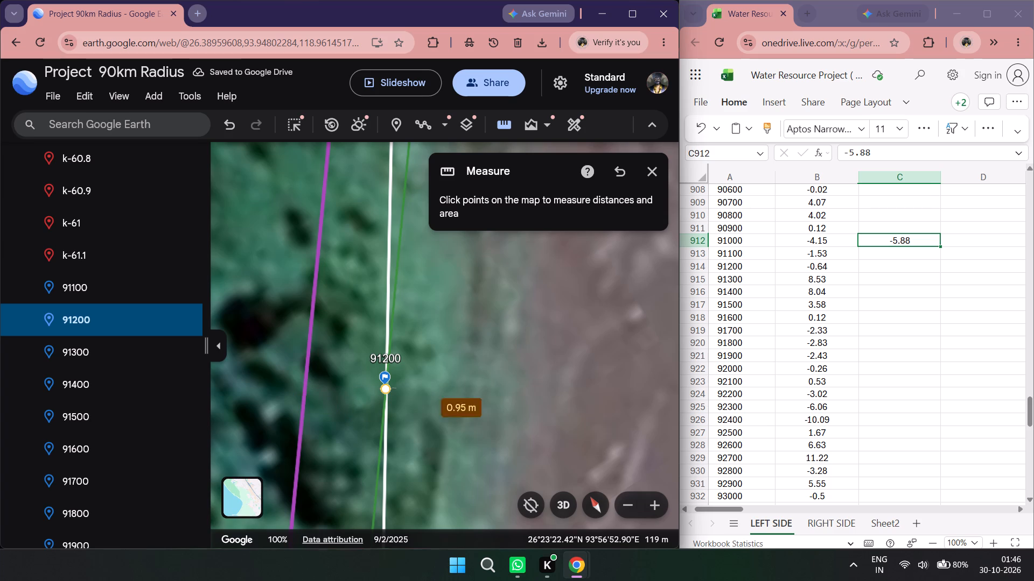
double_click(912, 250)
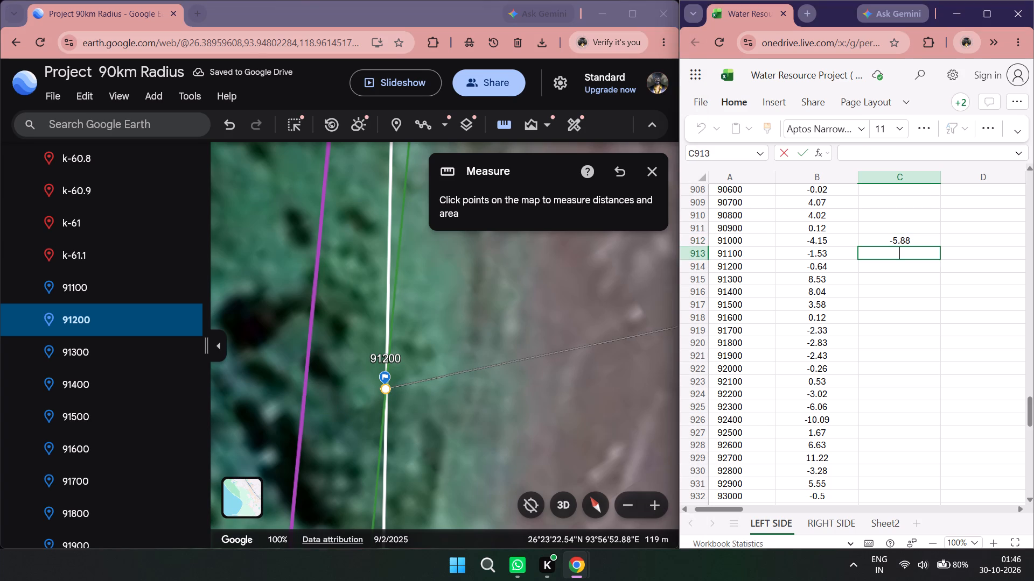
key("minus")
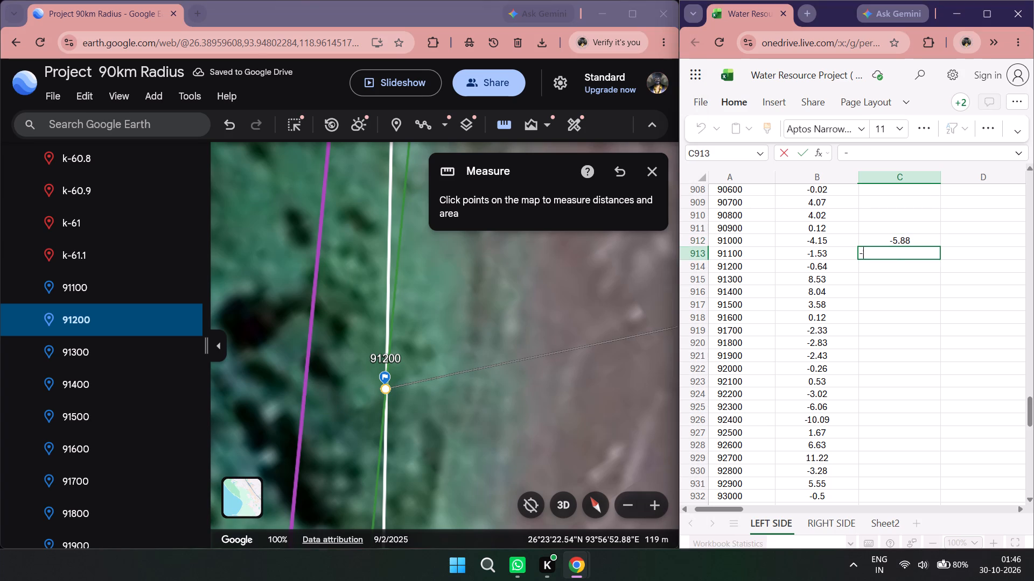
key("2")
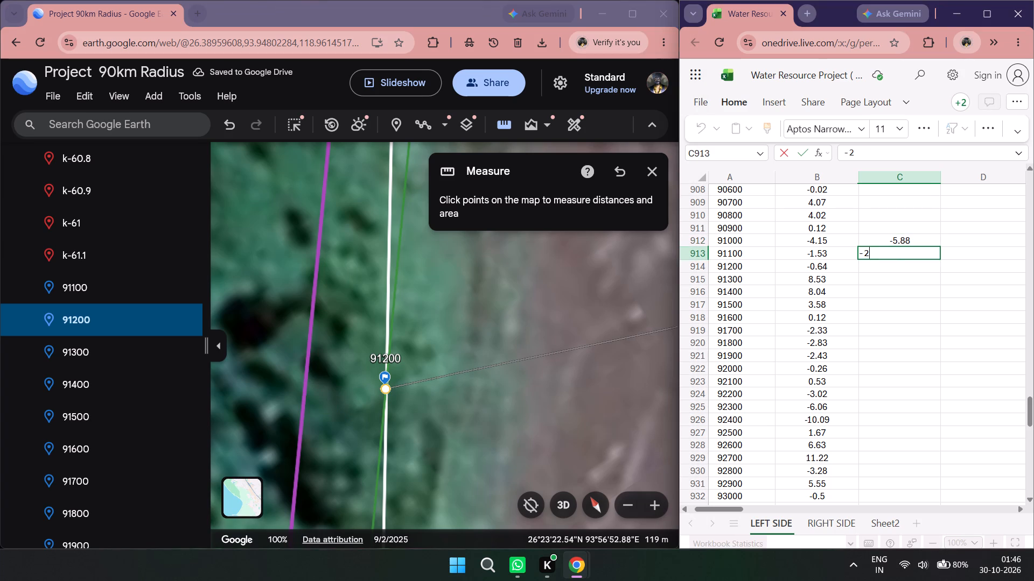
key("period")
key("5")
Measure from the 91300 placemark across to the magenta bank line and enter 6.81 in cell C914 for chainage 91200.
double_click(48, 345)
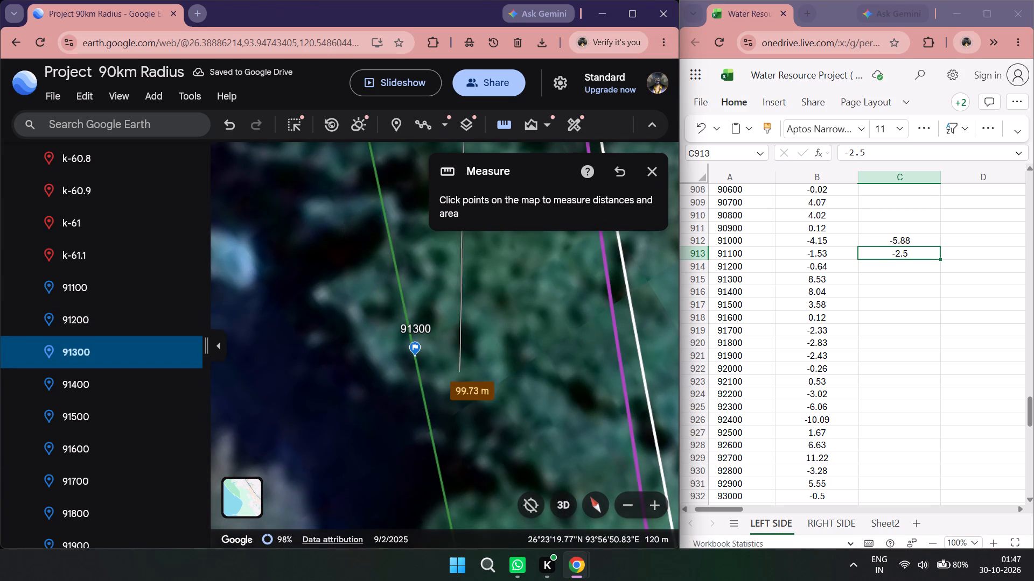
left_click(511, 124)
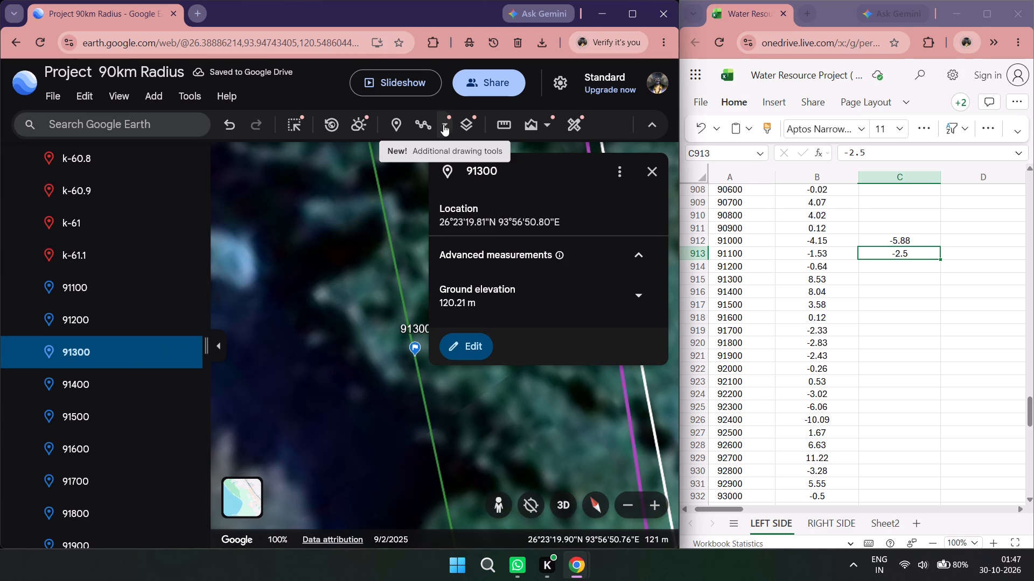
left_click(506, 119)
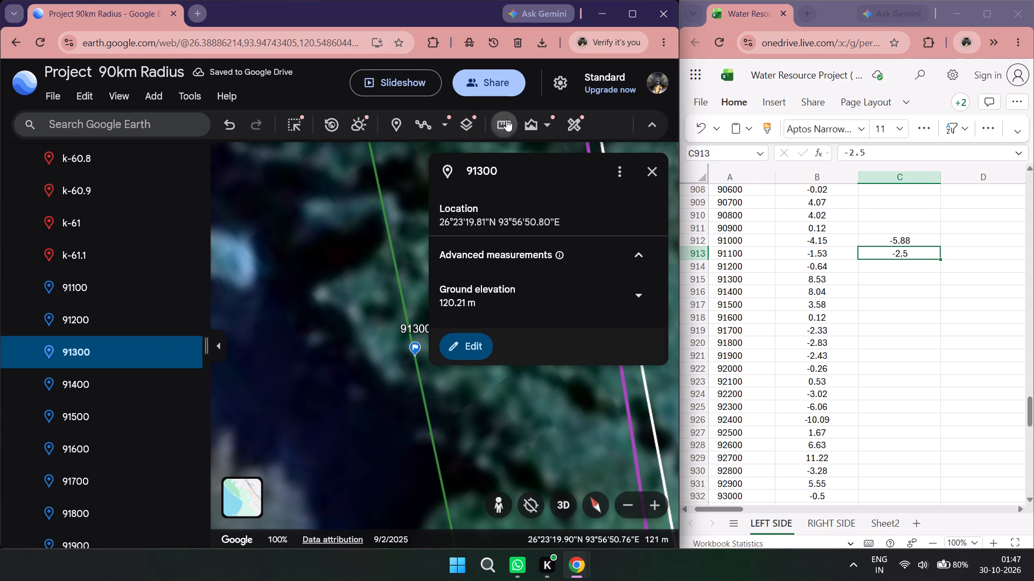
left_click(415, 357)
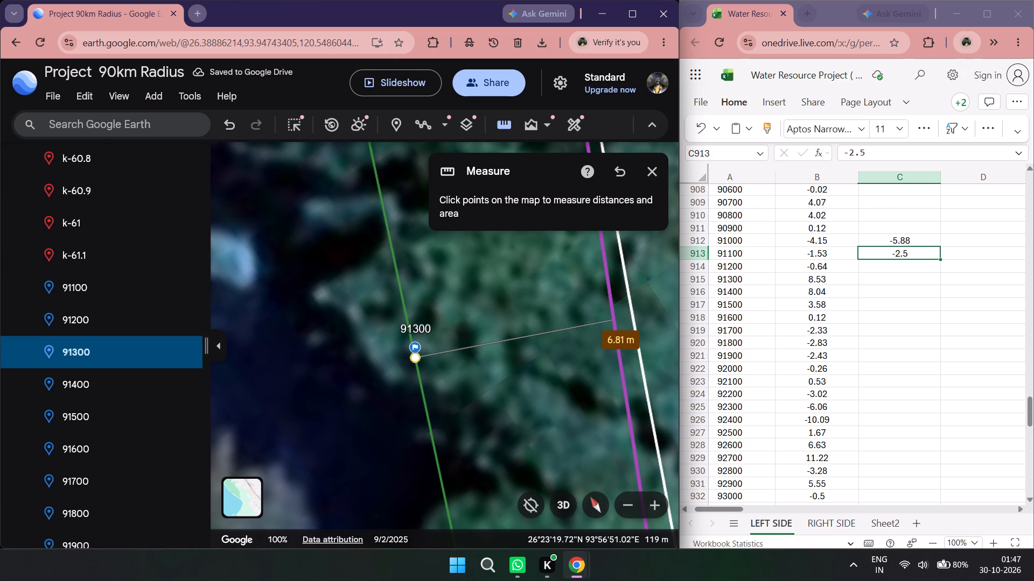
double_click(909, 268)
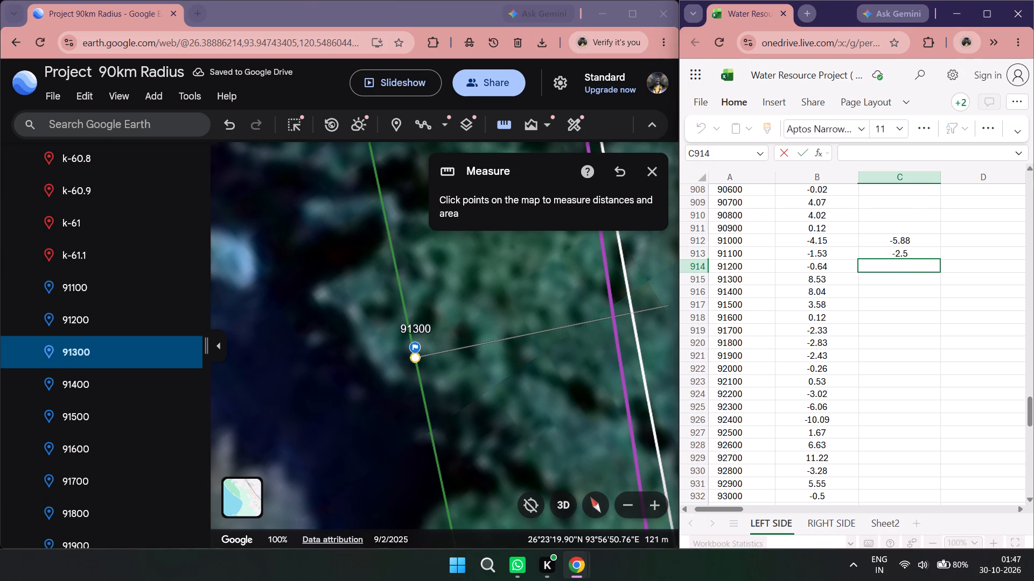
type("6.")
key("8")
key("1")
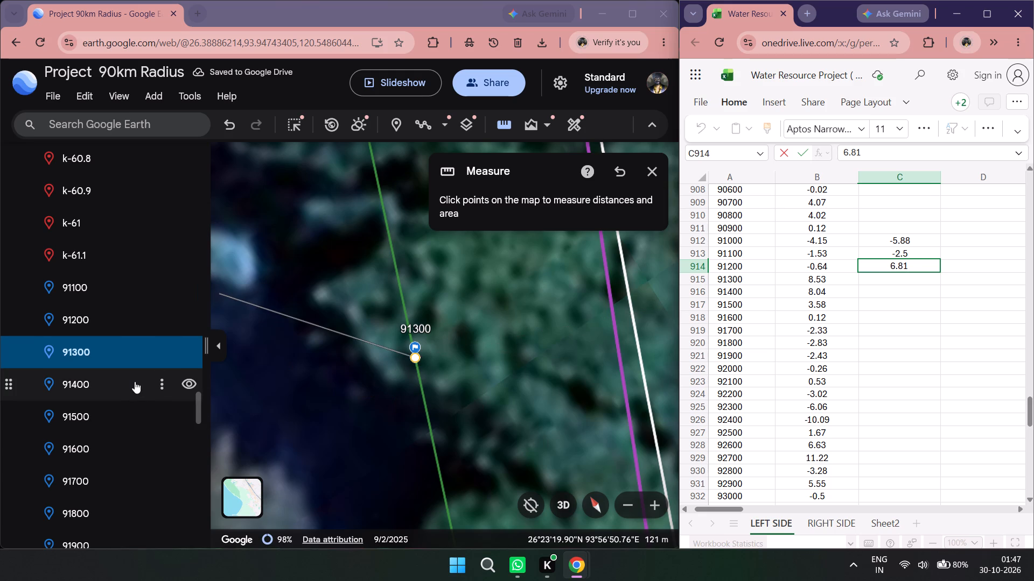
Measure from the 91400 placemark across to the magenta bank line and enter 4.46 in cell C915 for chainage 91300.
double_click(129, 378)
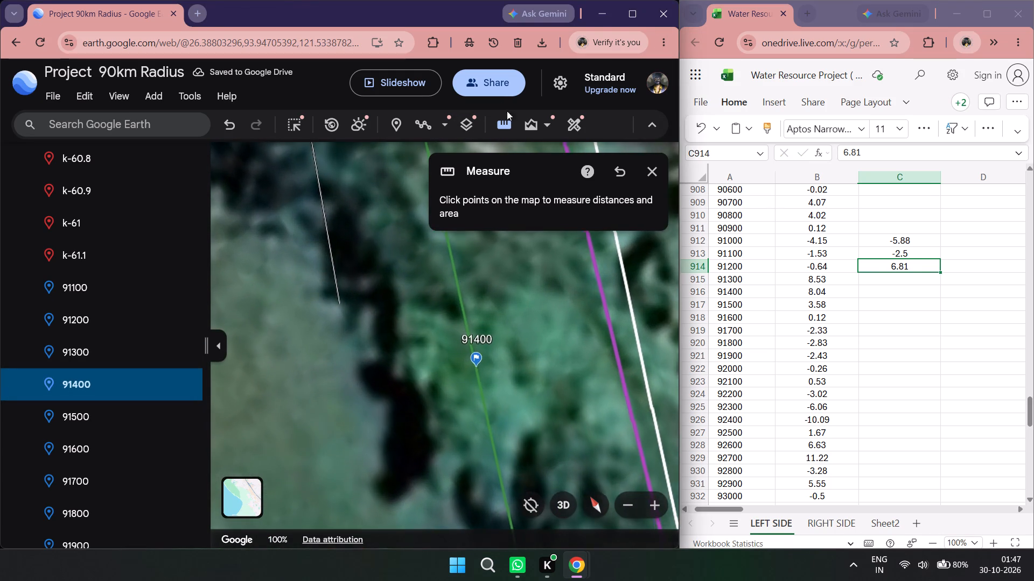
left_click(508, 122)
left_click_drag(310, 415, 200, 410)
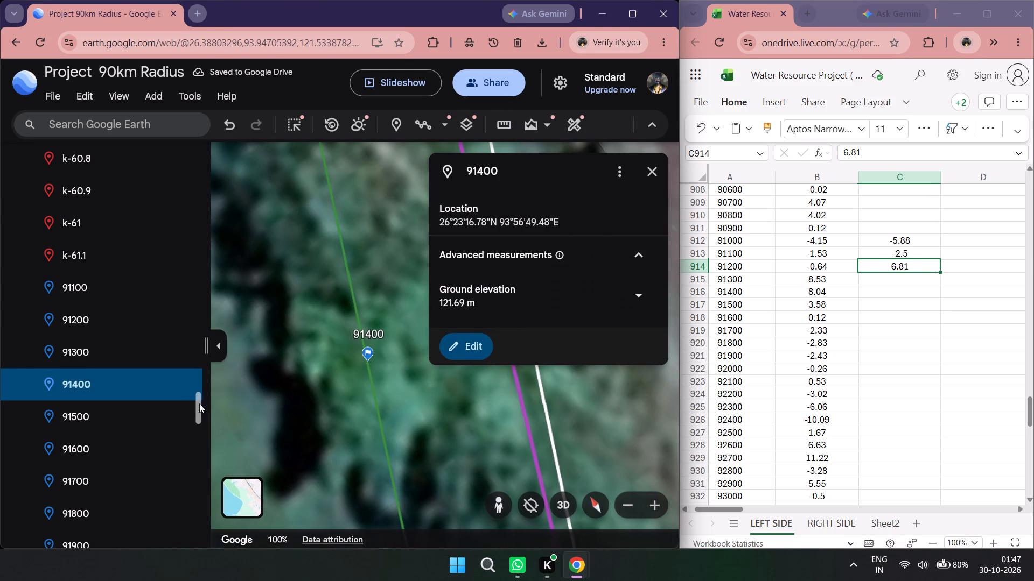
left_click(506, 126)
left_click(367, 362)
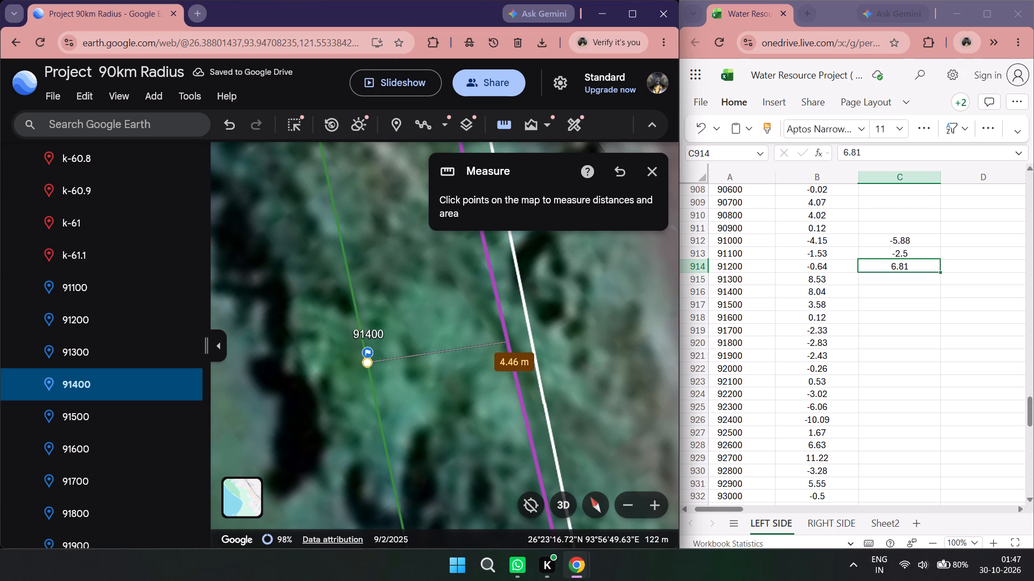
double_click(895, 285)
double_click(897, 278)
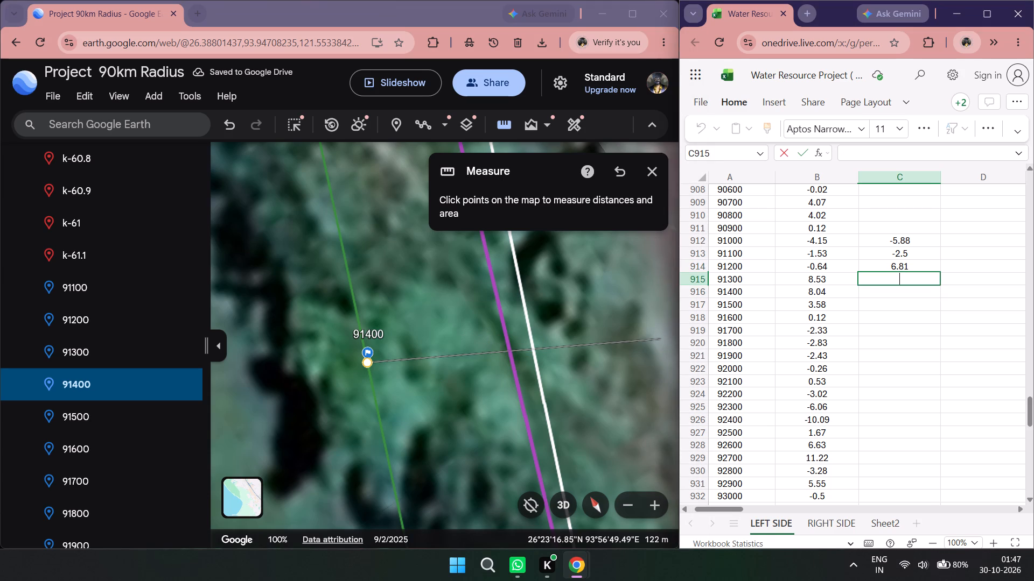
type("4.")
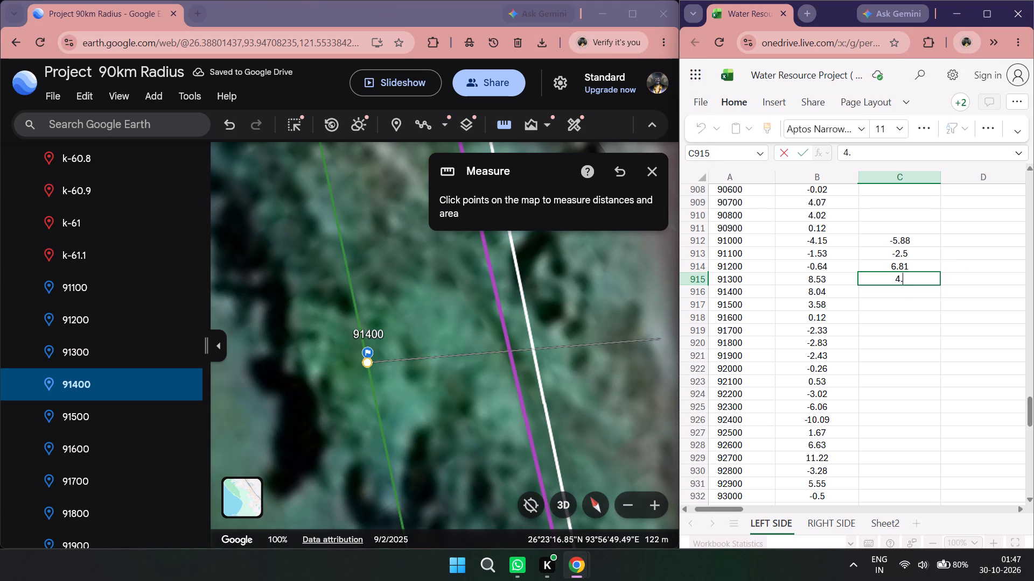
type("46")
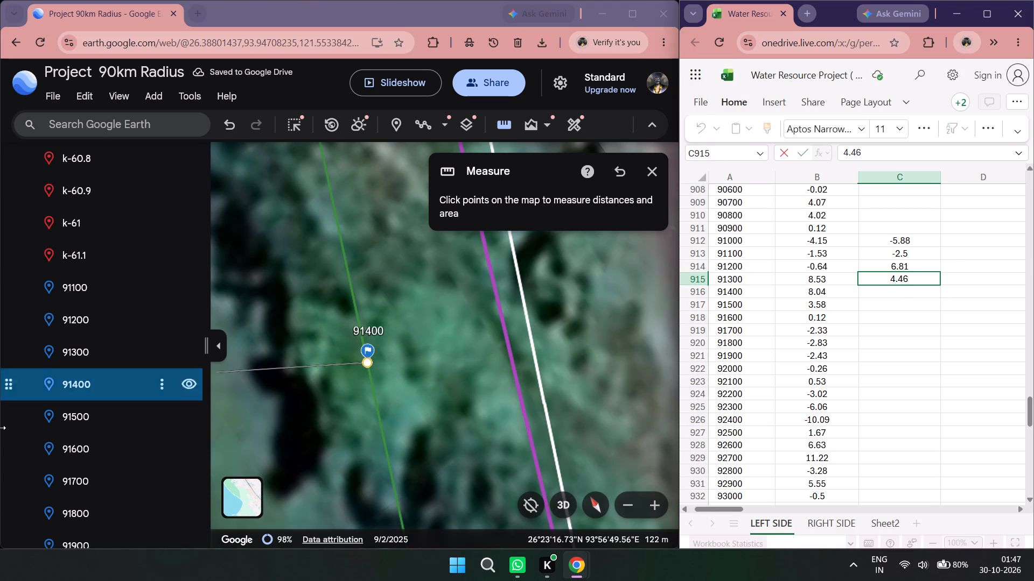
Measure from the 91500 placemark across to the magenta bank line and enter -1.32 in cell C916 for chainage 91400.
double_click(67, 418)
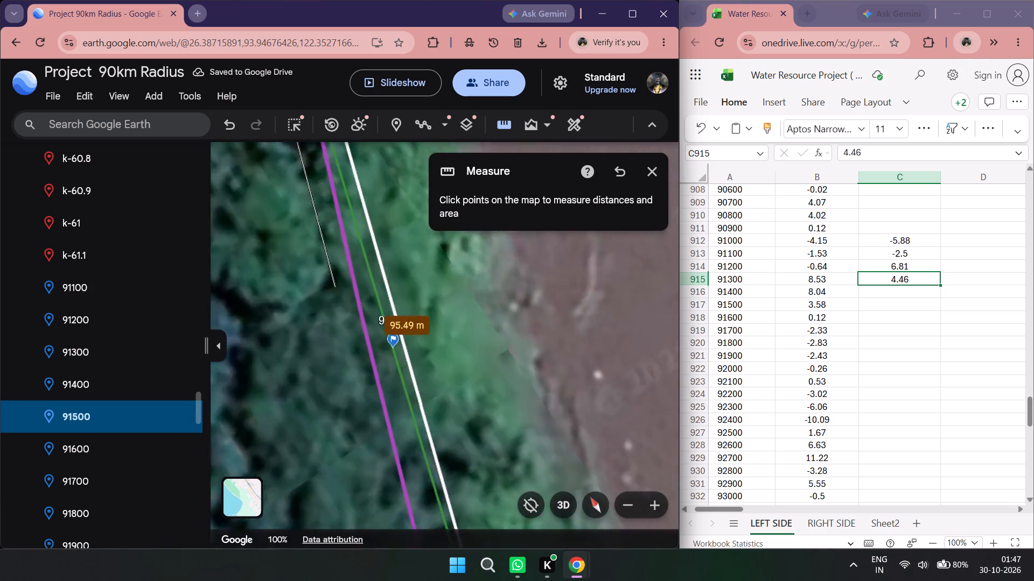
double_click(502, 127)
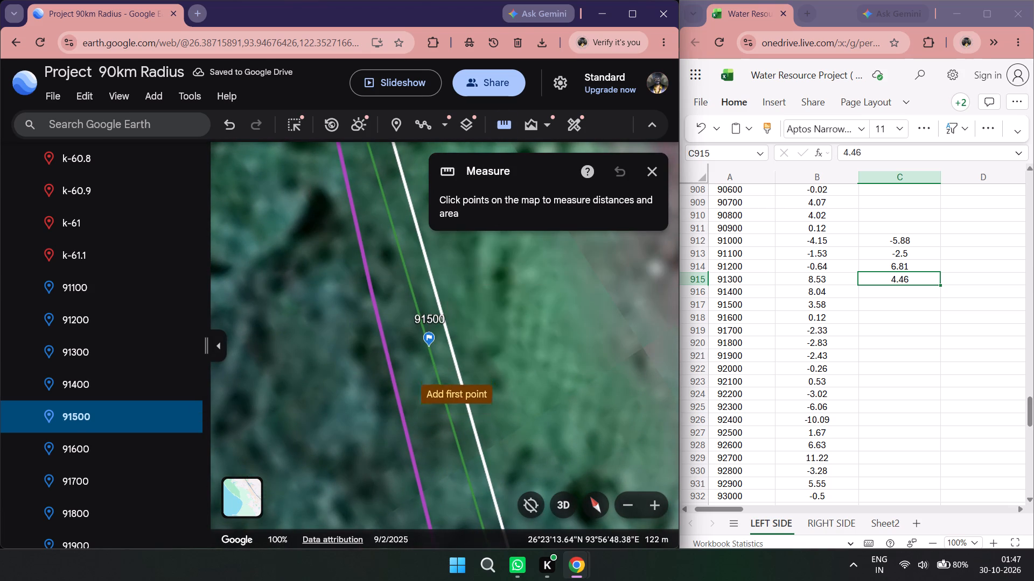
left_click(429, 346)
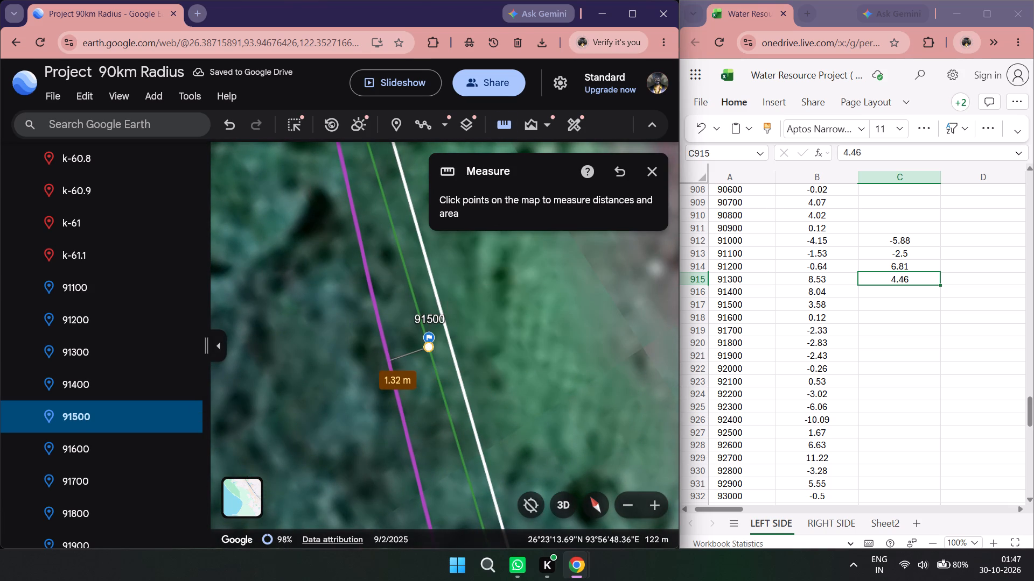
double_click(897, 295)
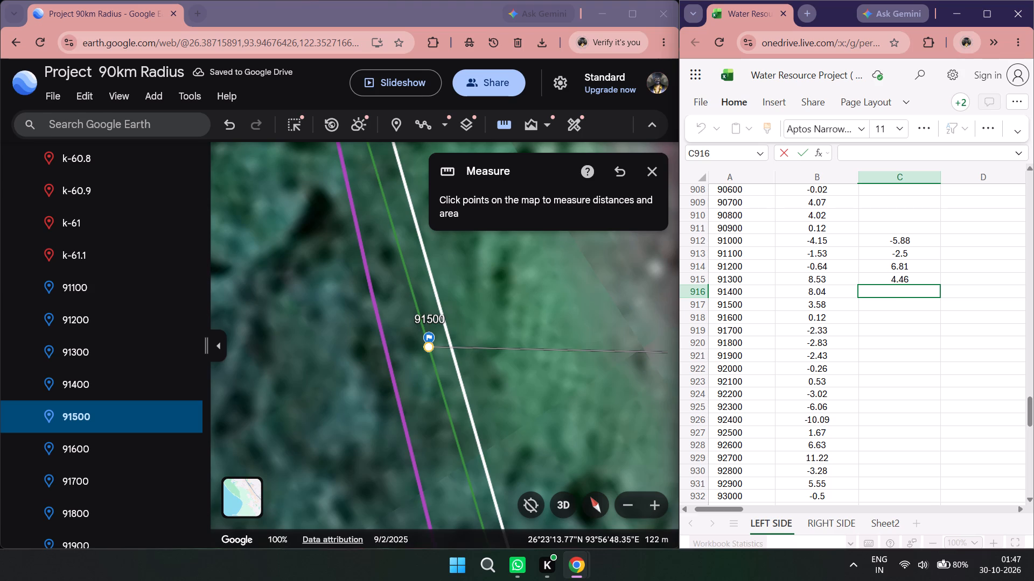
type("-1.")
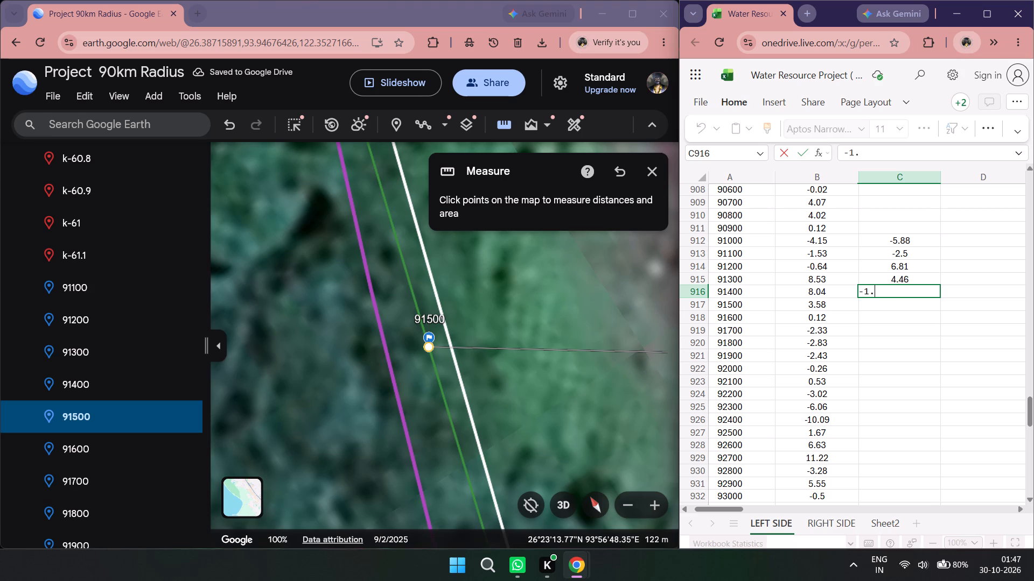
type("32")
Measure from the 91600 placemark across to the magenta bank line and enter -6.16 in cell C917 for chainage 91500.
double_click(117, 446)
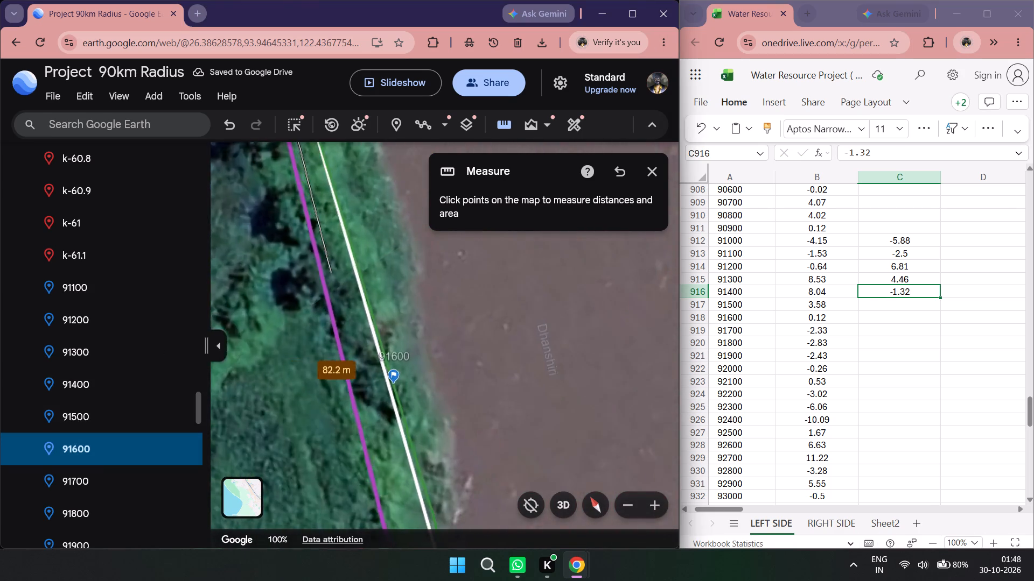
double_click(503, 117)
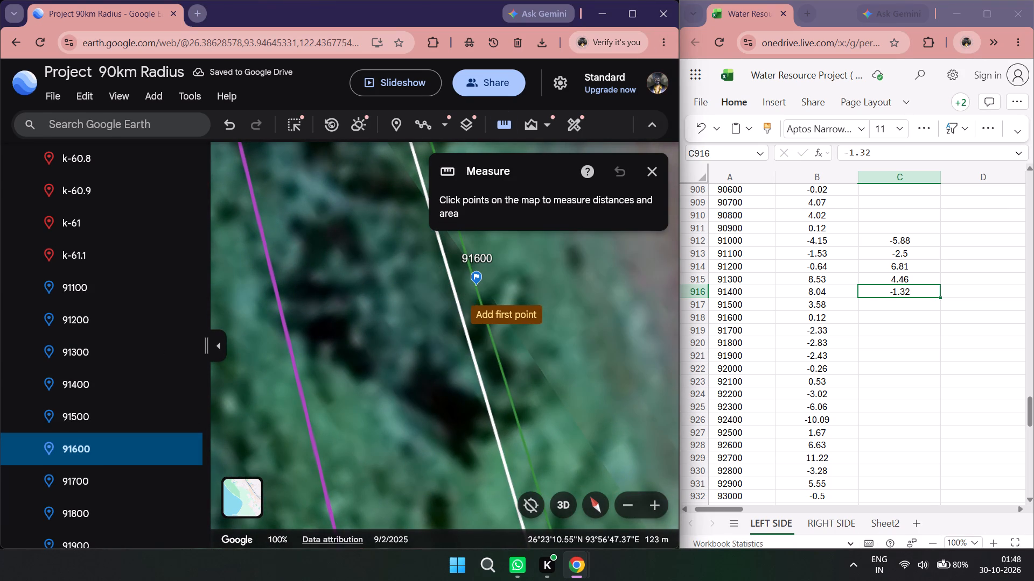
left_click(477, 287)
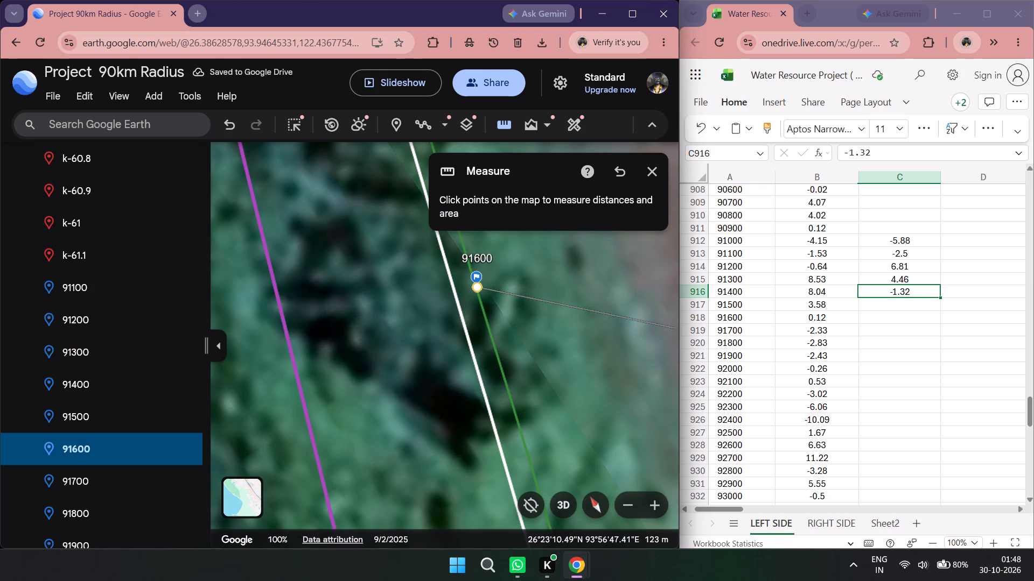
double_click(876, 304)
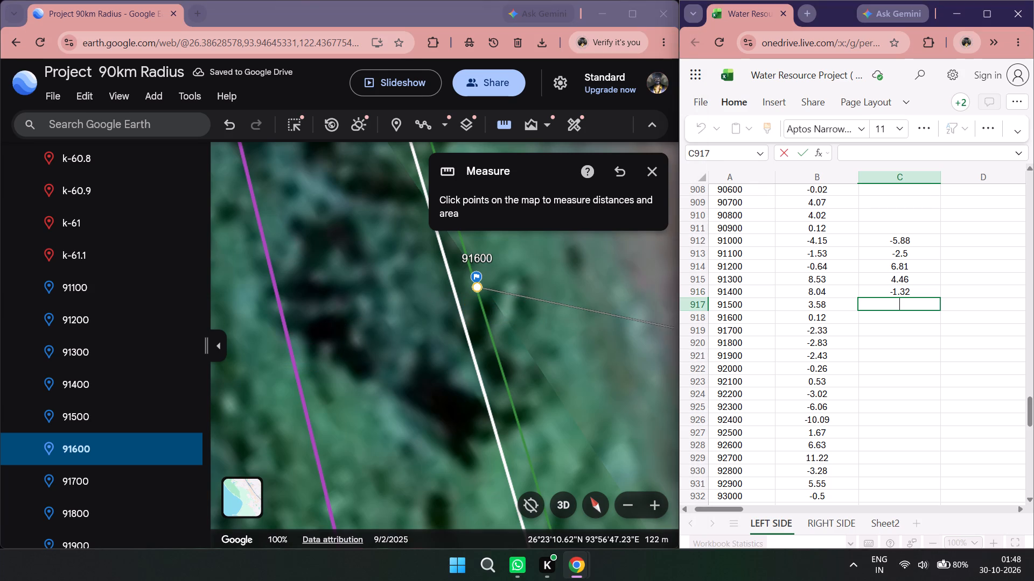
key("minus")
key("6")
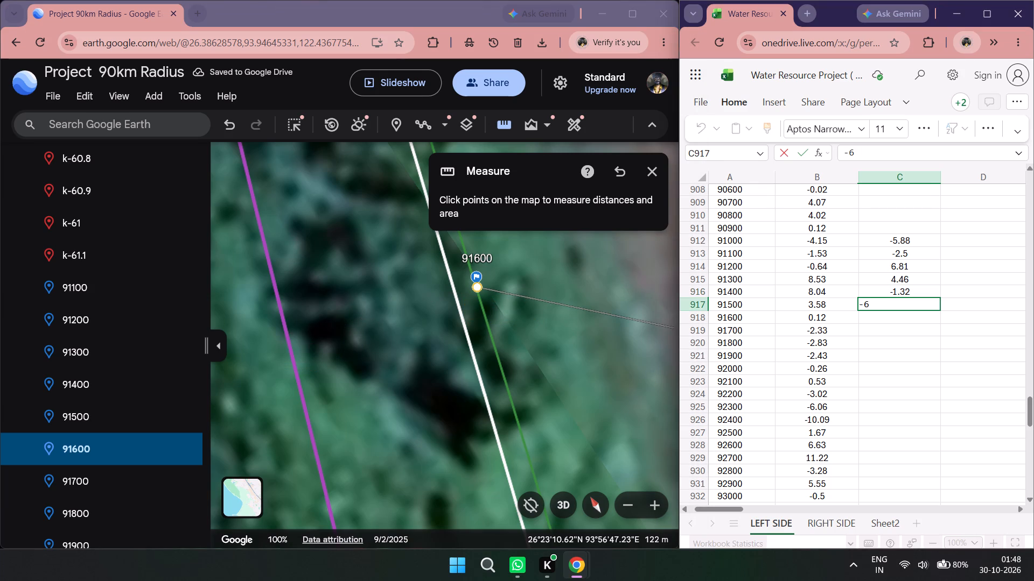
key("period")
type("16")
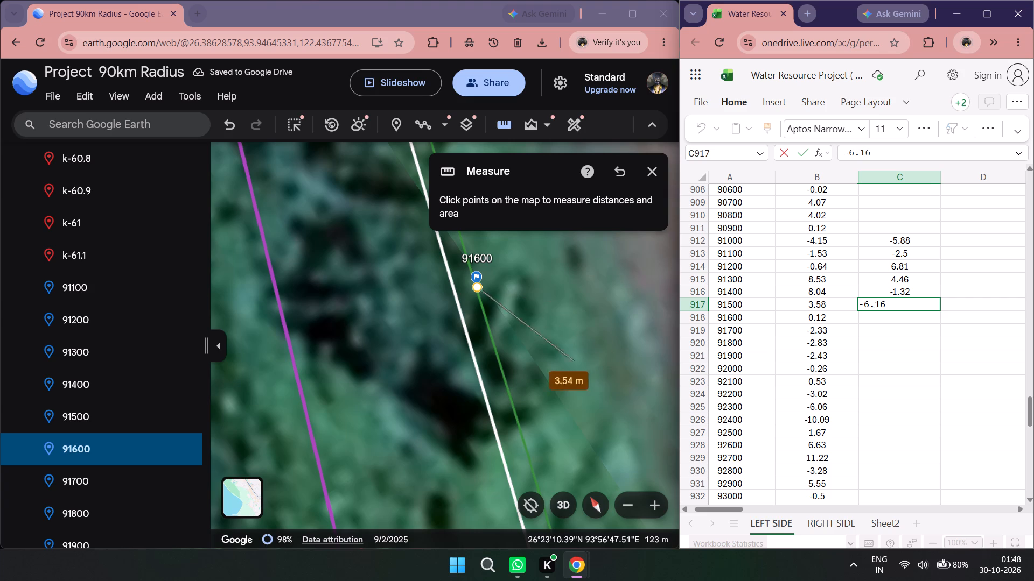
Measure from the 91700 placemark across to the magenta bank line and enter -13.06 in cell C918 for chainage 91600.
double_click(114, 475)
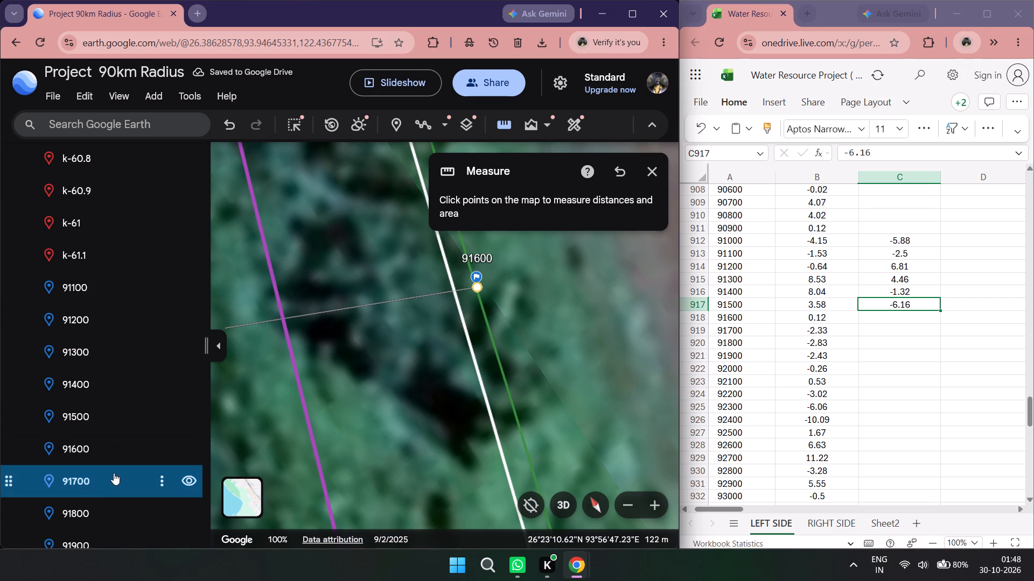
double_click(114, 473)
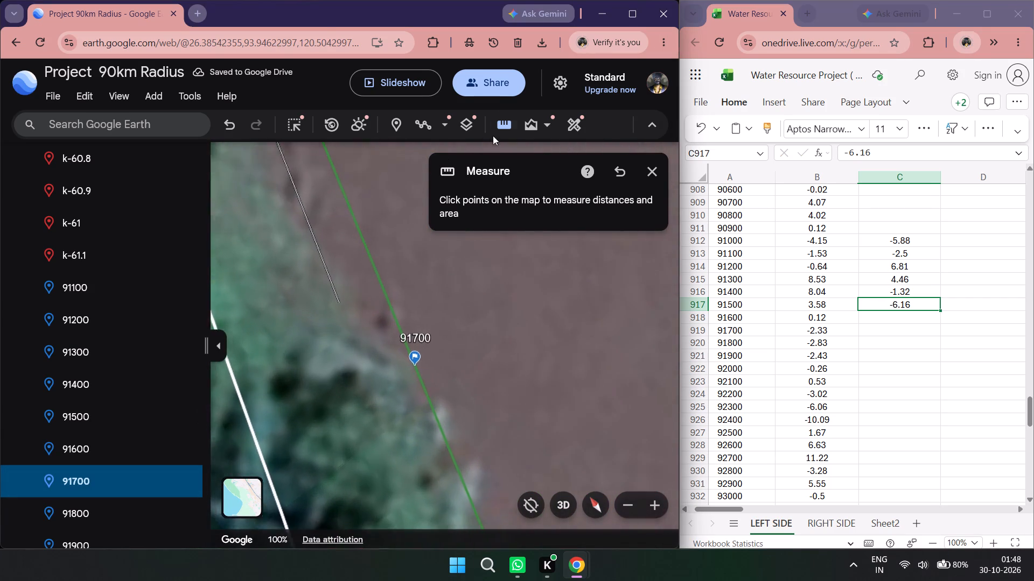
double_click(506, 130)
left_click_drag(420, 332, 497, 286)
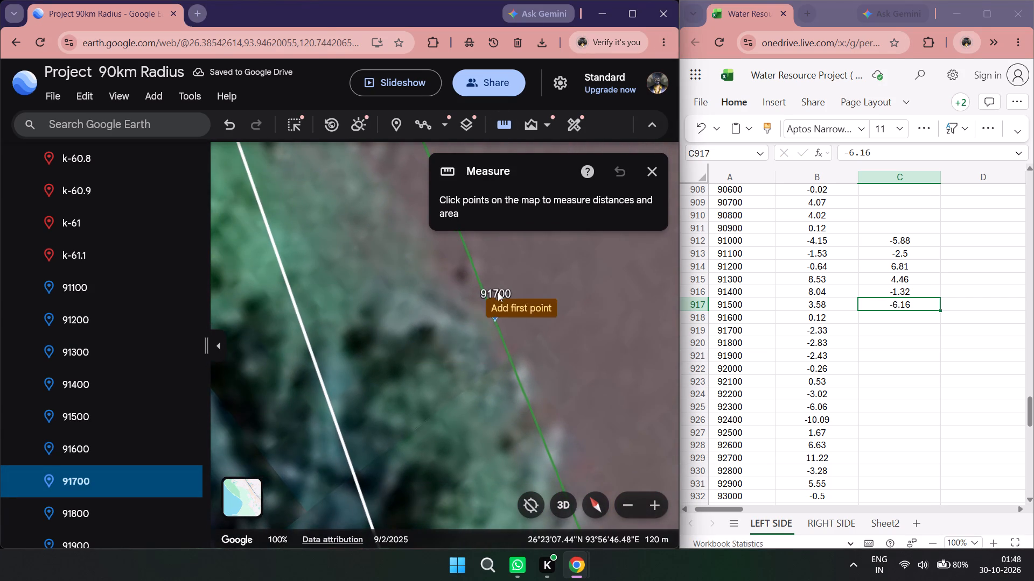
scroll(441, 349, "down", 3)
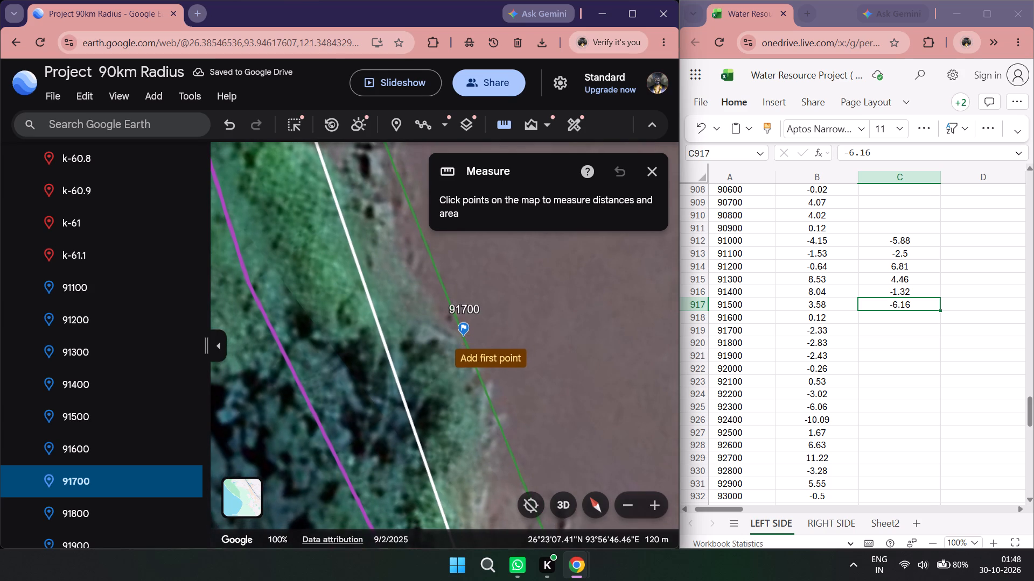
left_click(465, 336)
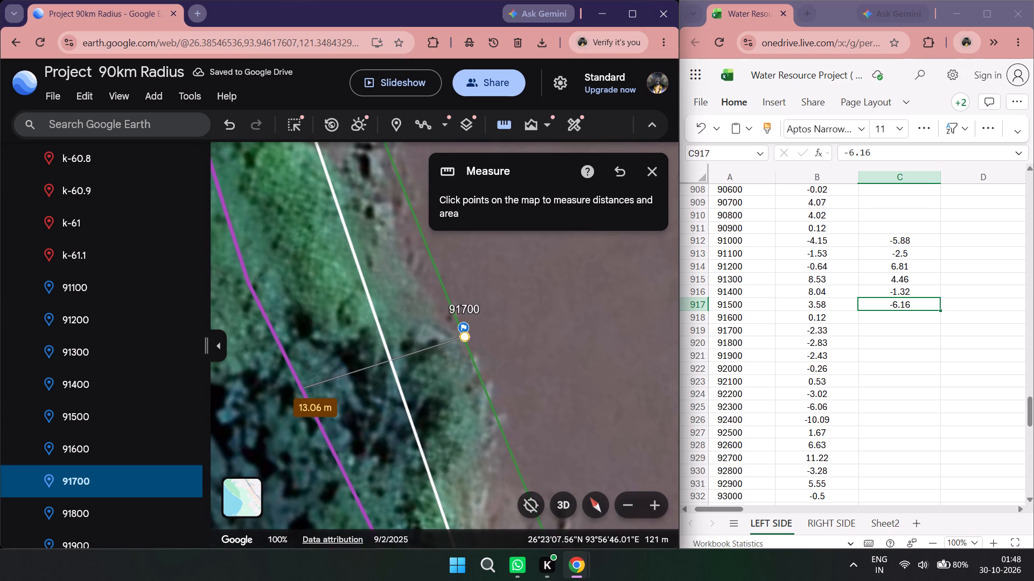
double_click(903, 322)
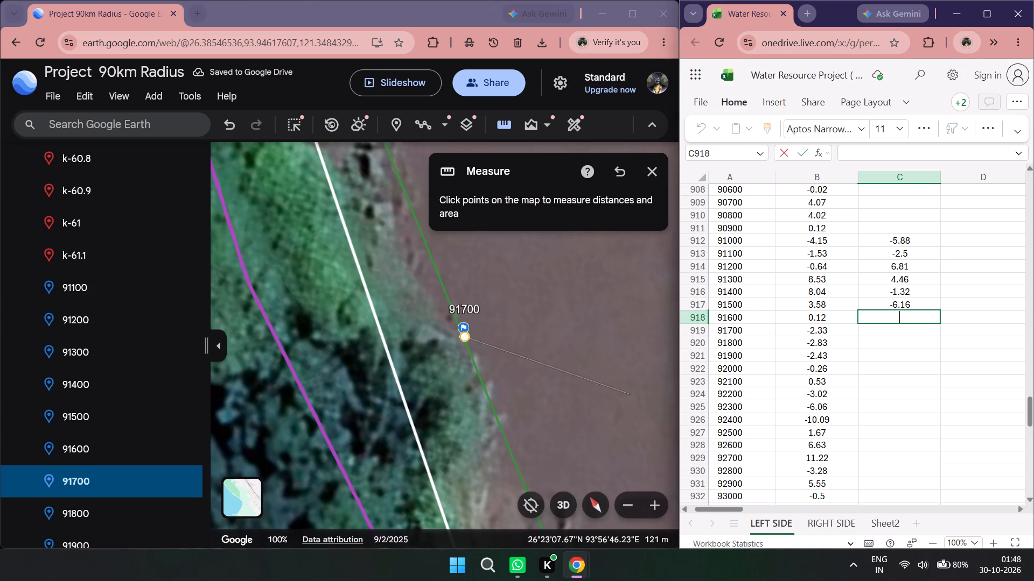
key("minus")
key("1")
type("3.0")
key("6")
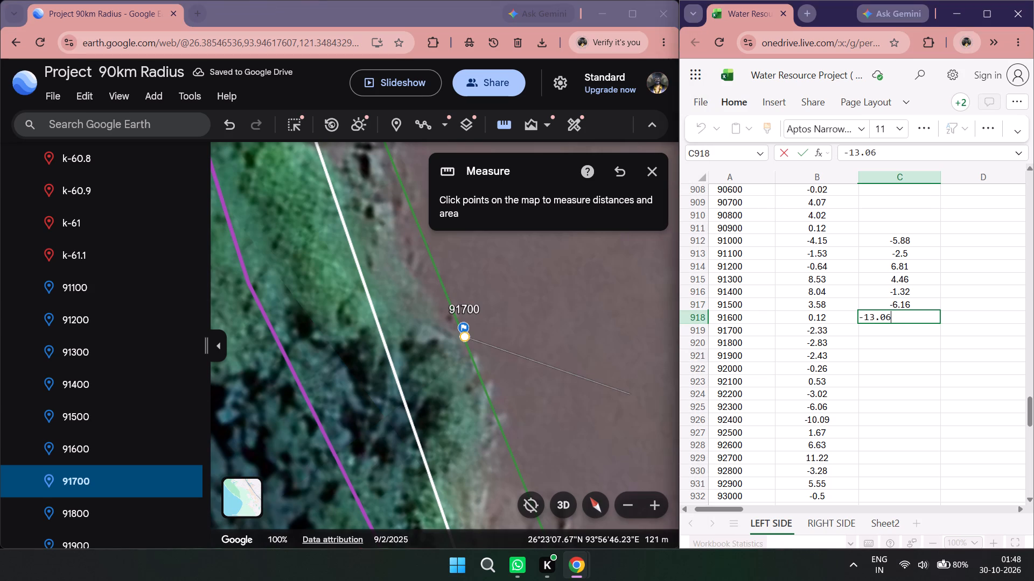
Measure from the 91800 placemark across to the magenta bank line and enter 0-6.73 in cell C919 for chainage 91700.
double_click(57, 513)
scroll(109, 457, "down", 3)
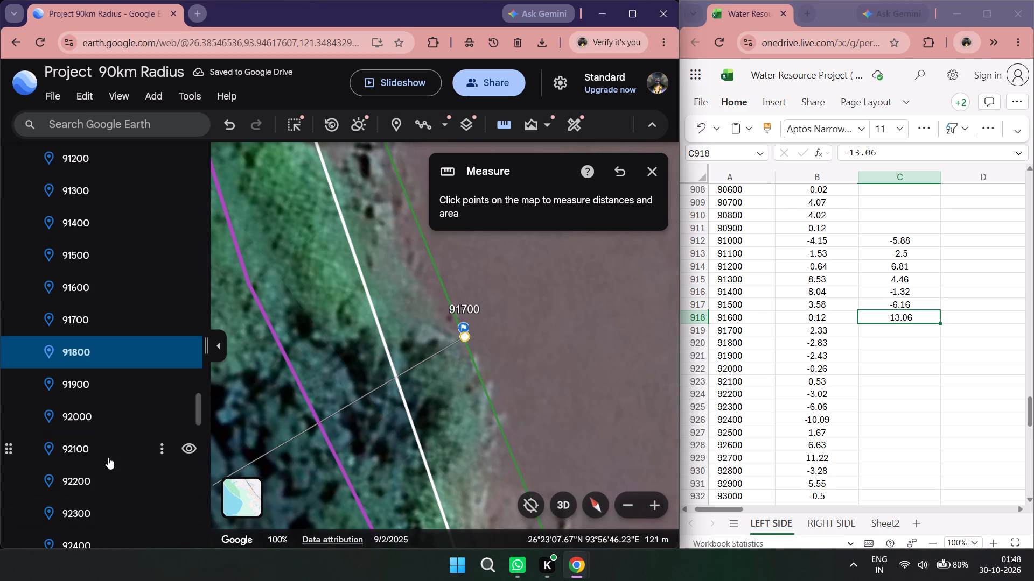
double_click(106, 349)
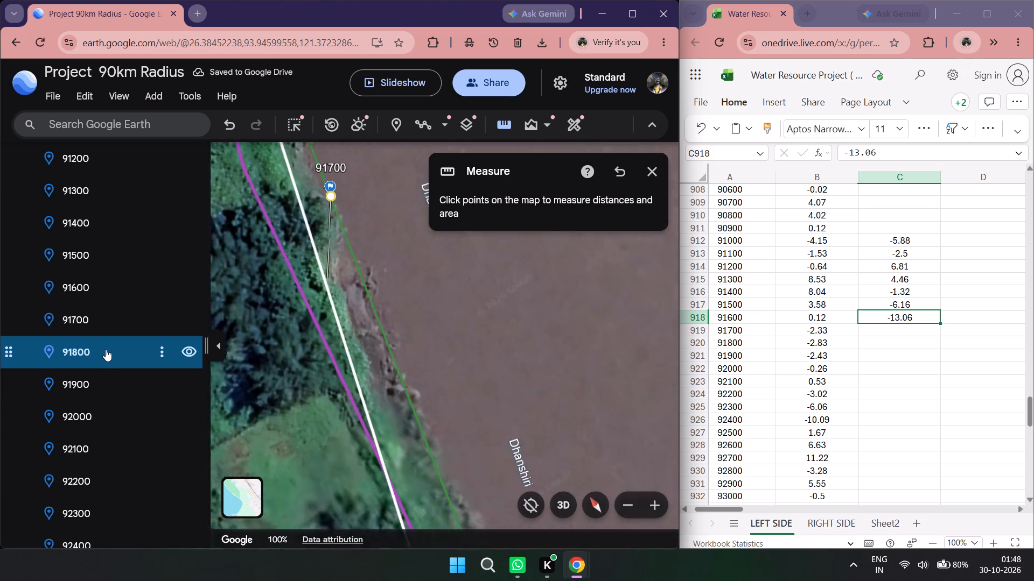
double_click(507, 126)
left_click_drag(330, 317, 343, 318)
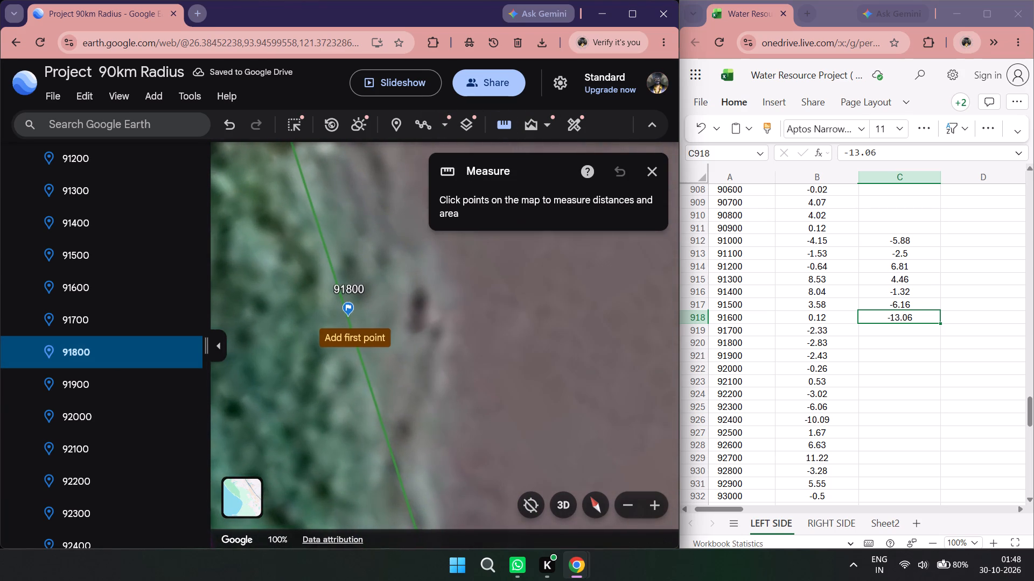
left_click_drag(343, 318, 445, 285)
left_click(461, 286)
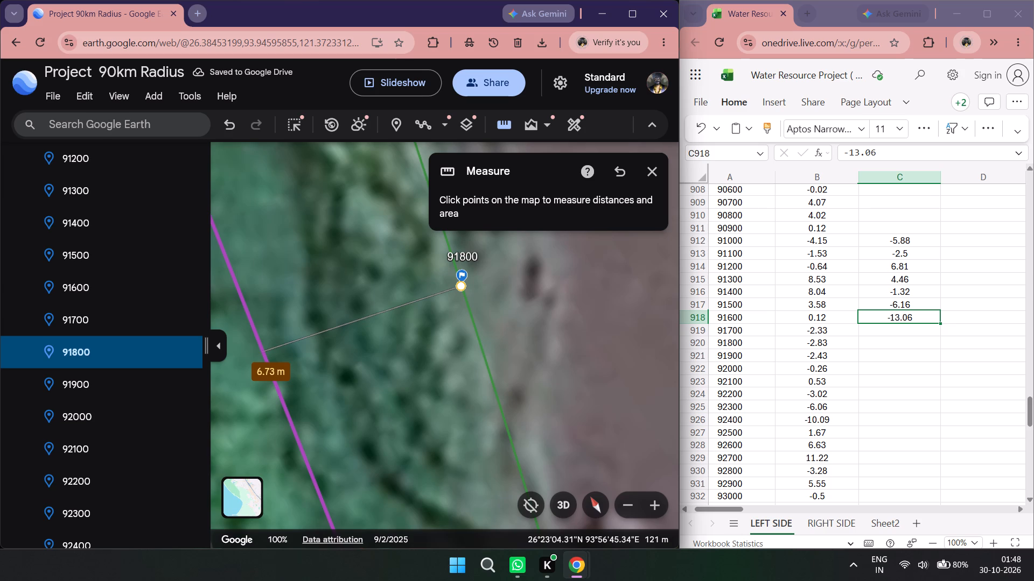
double_click(902, 332)
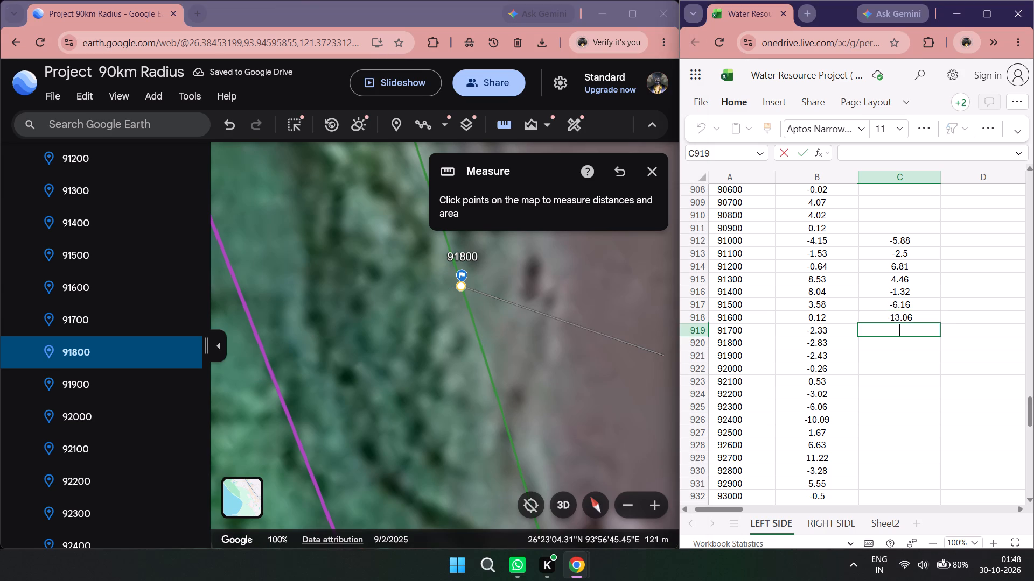
type("0-")
type("6.")
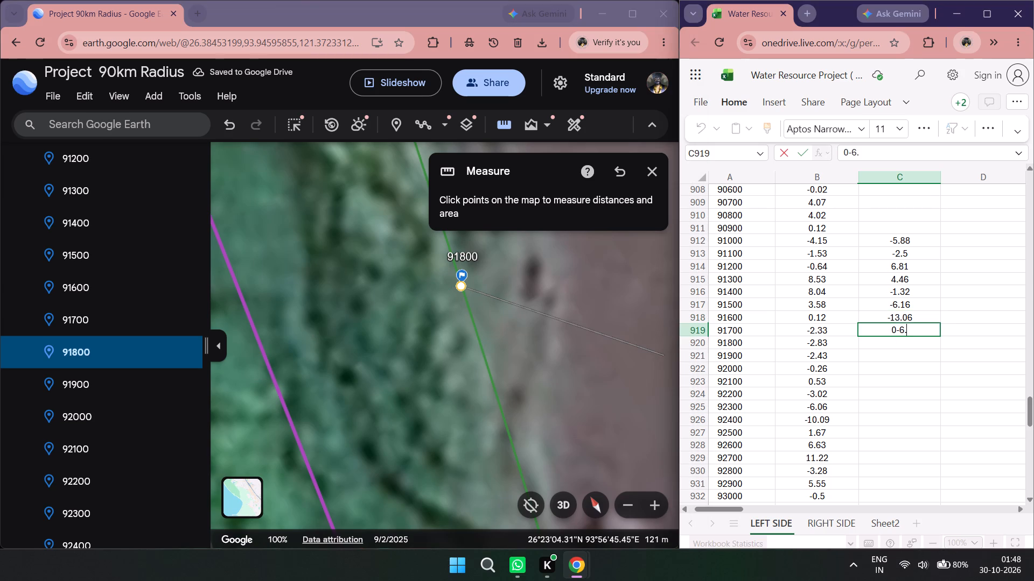
key("7")
key("3")
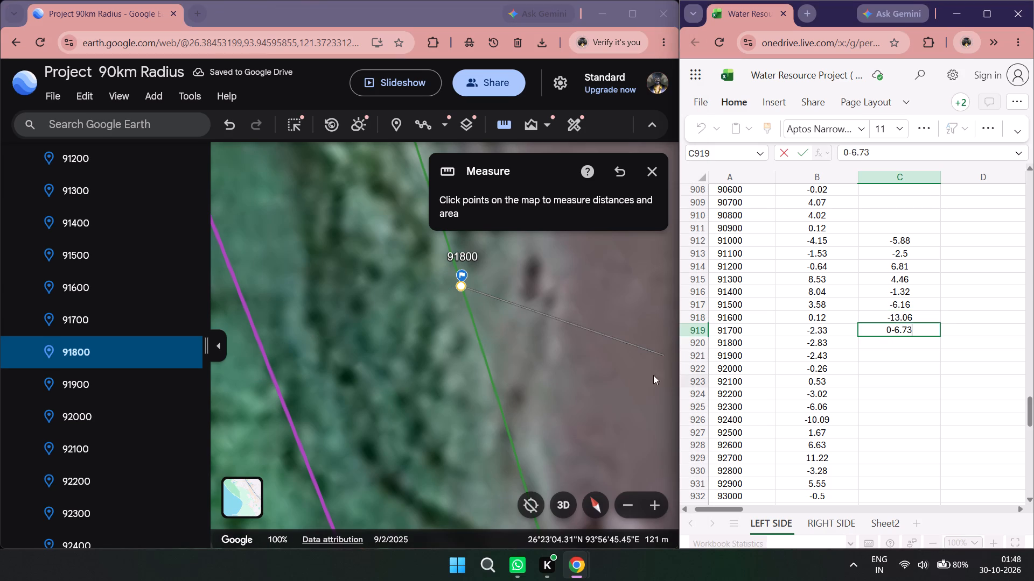
Measure from the 91900 placemark across to the magenta bank line and enter -0.6 in cell C920 for chainage 91800.
double_click(78, 378)
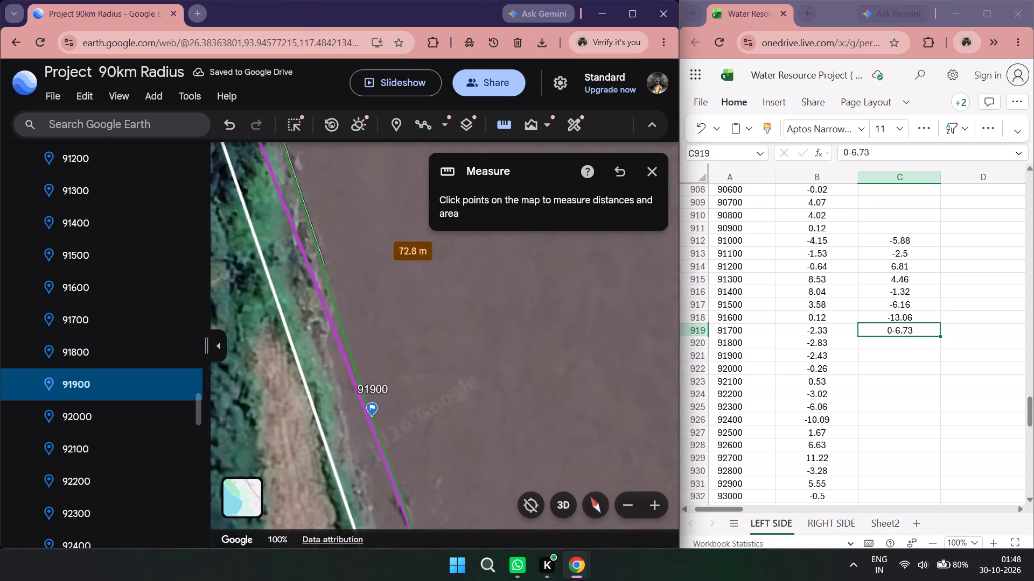
left_click(505, 131)
left_click_drag(331, 342, 379, 341)
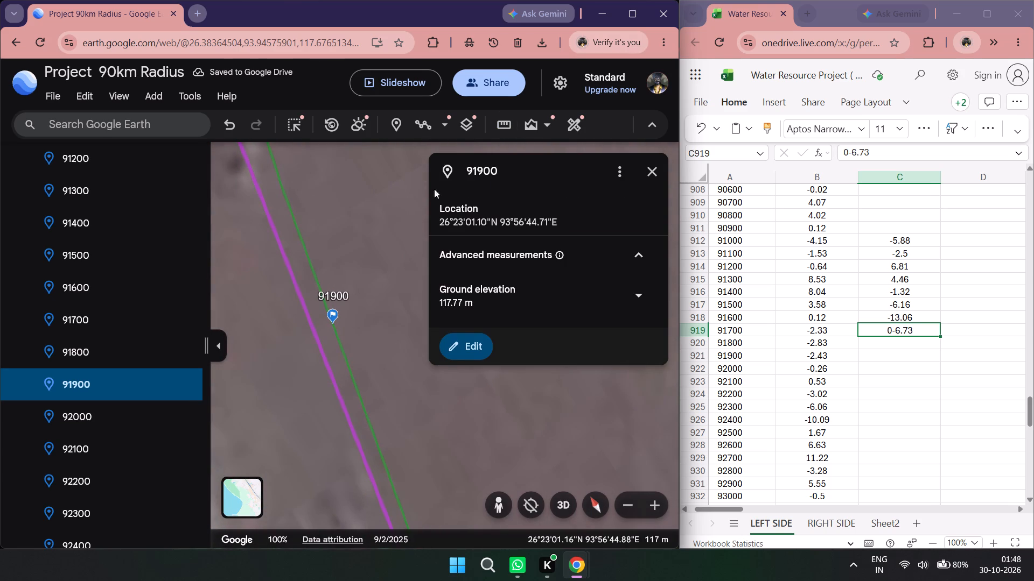
left_click(511, 127)
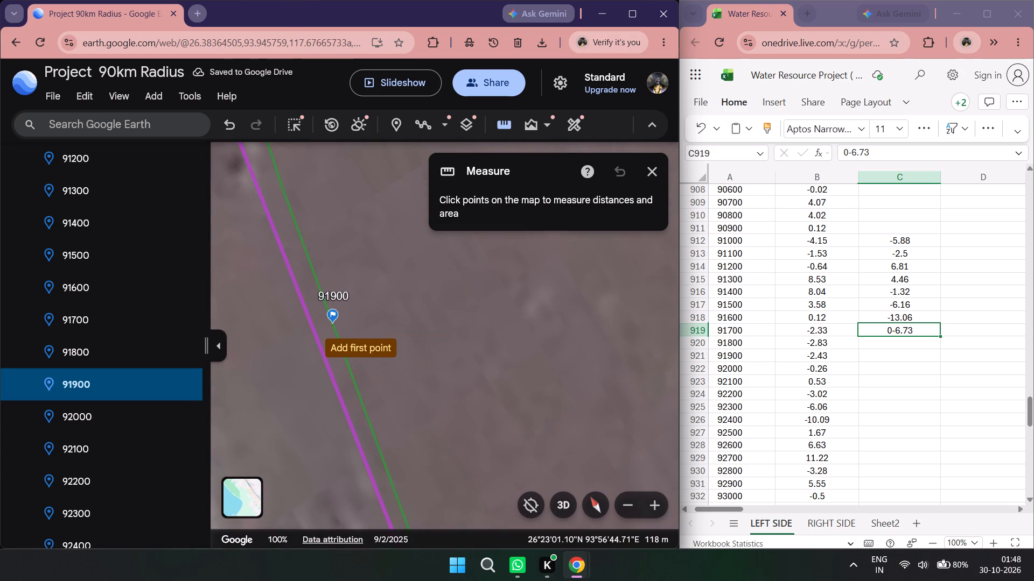
scroll(337, 323, "up", 3)
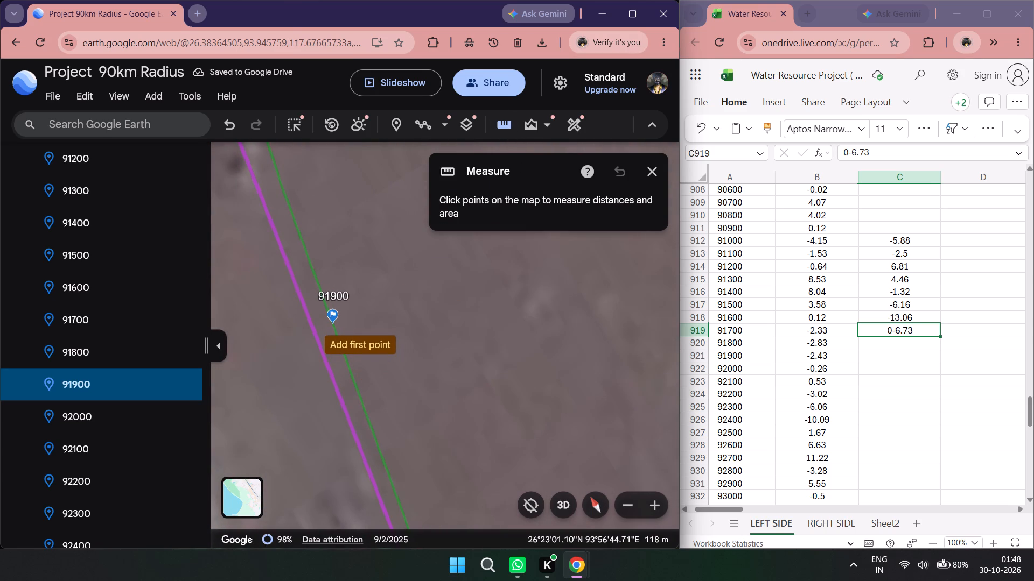
left_click(332, 324)
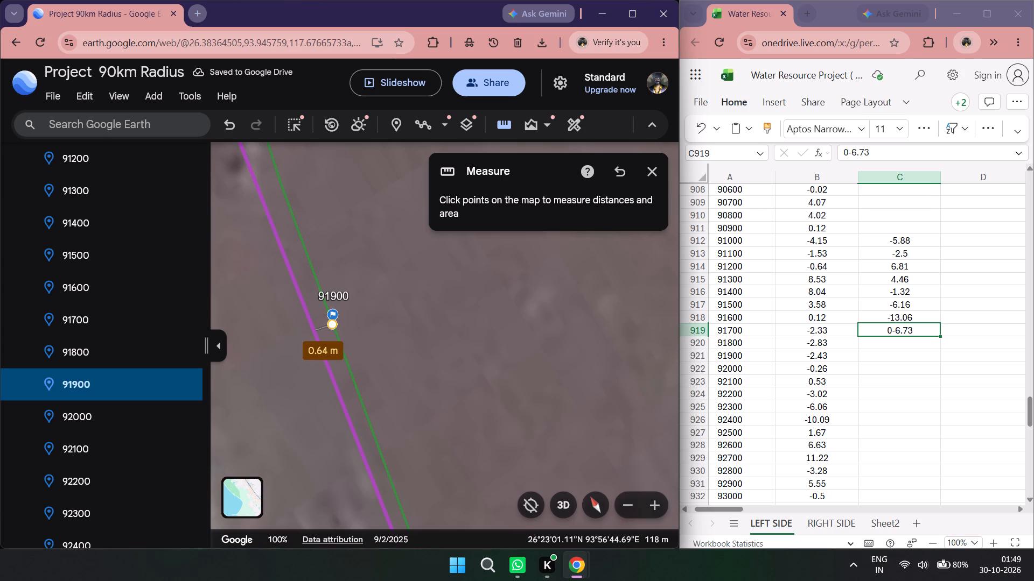
double_click(886, 342)
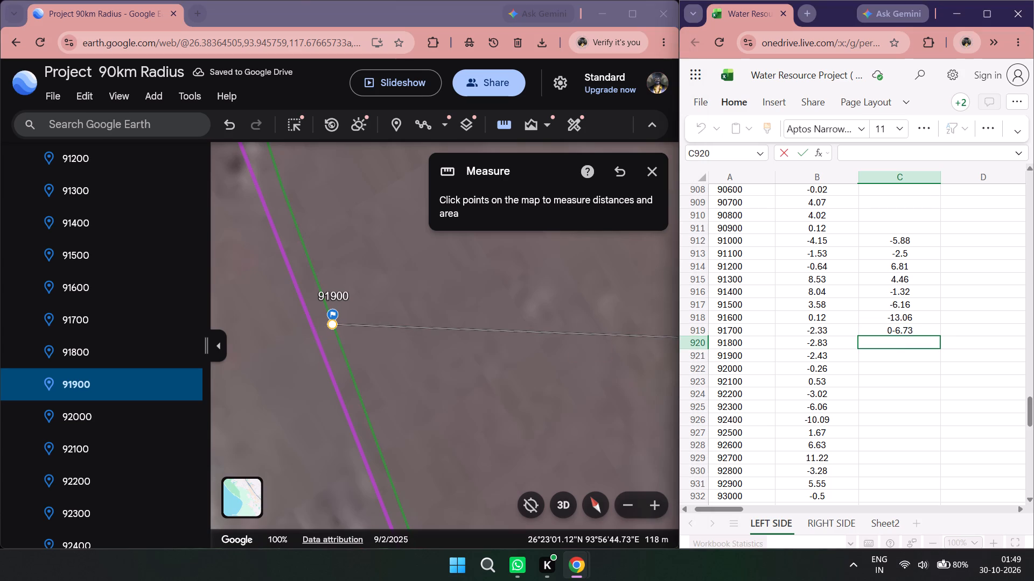
key("0")
key("BackSpace")
key("minus")
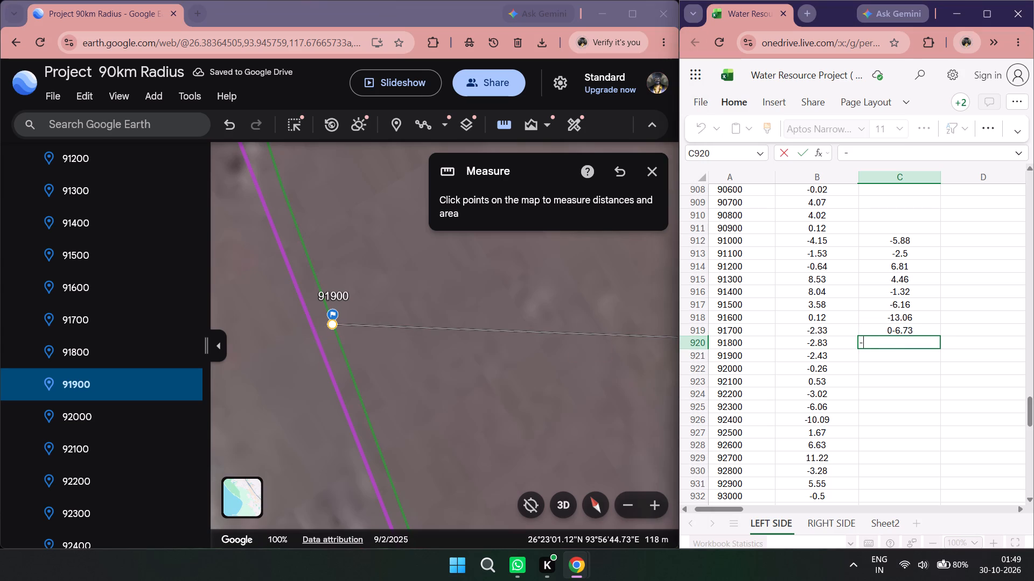
key("0")
key("period")
key("6")
Measure from the 92000 placemark across to the magenta bank line and enter 0.23 in cell C921 for chainage 91900.
double_click(111, 420)
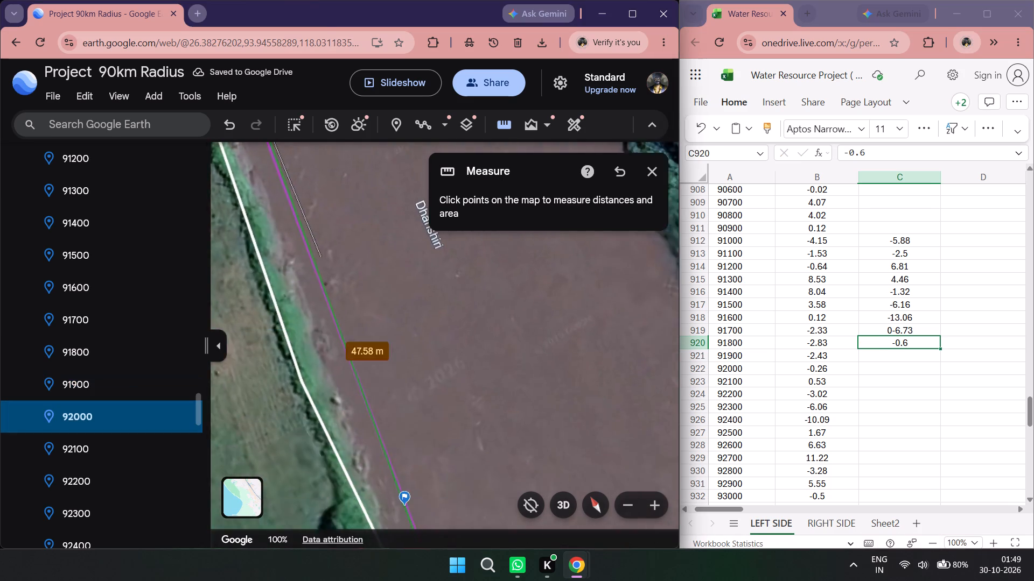
left_click(506, 126)
left_click(505, 130)
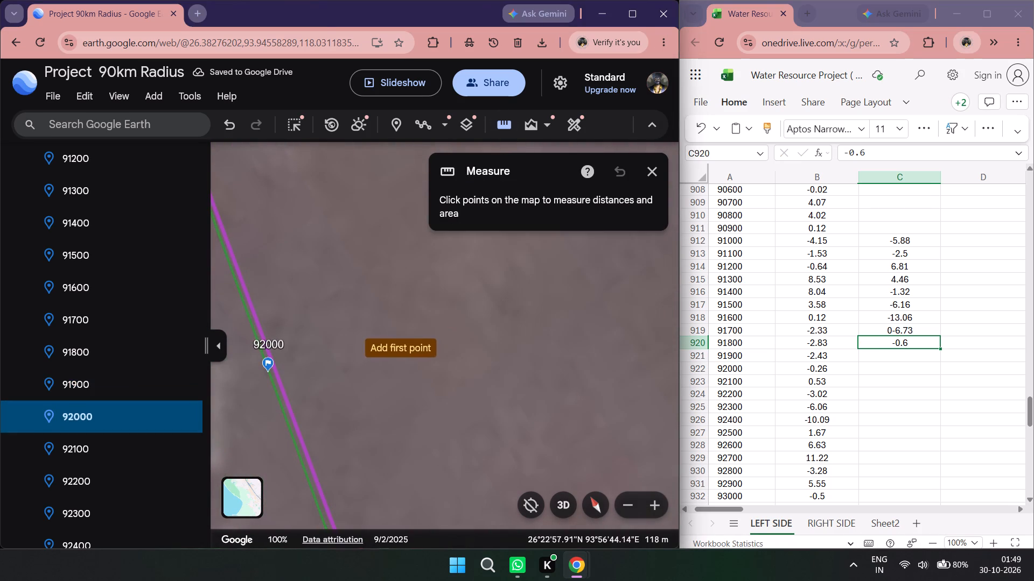
scroll(375, 328, "up", 3)
left_click_drag(291, 388, 347, 380)
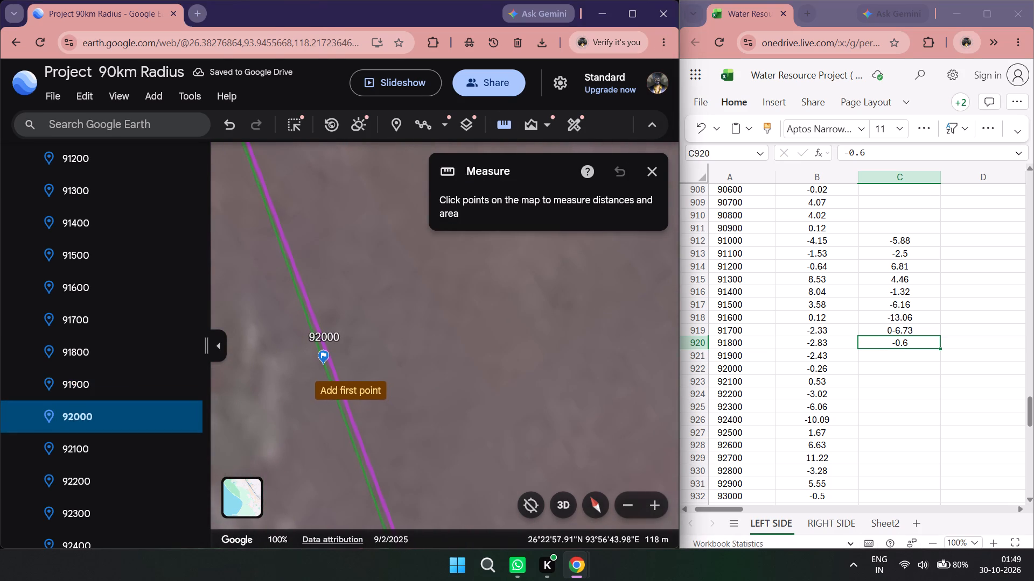
left_click(326, 370)
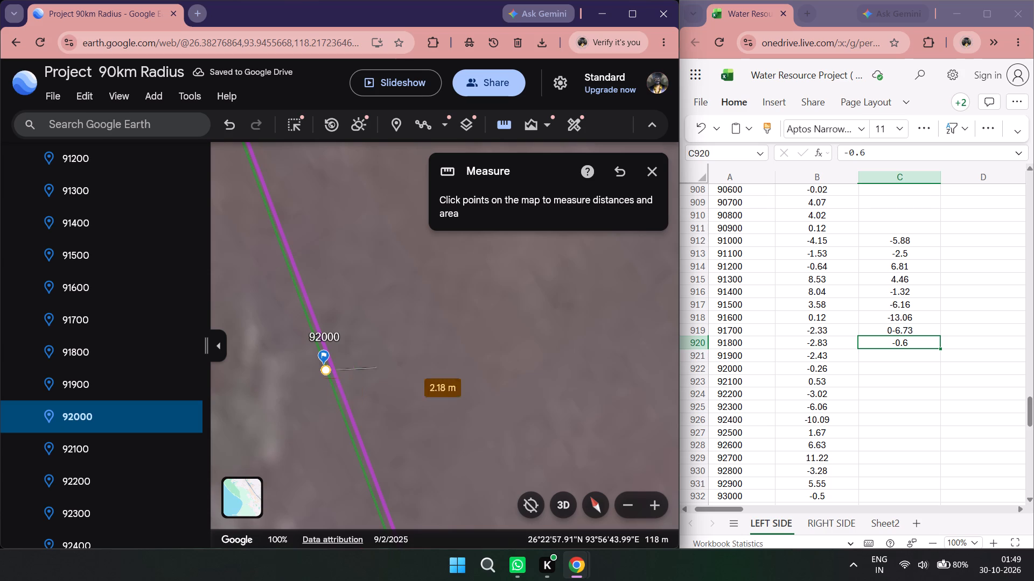
double_click(898, 360)
type("0.")
type("23")
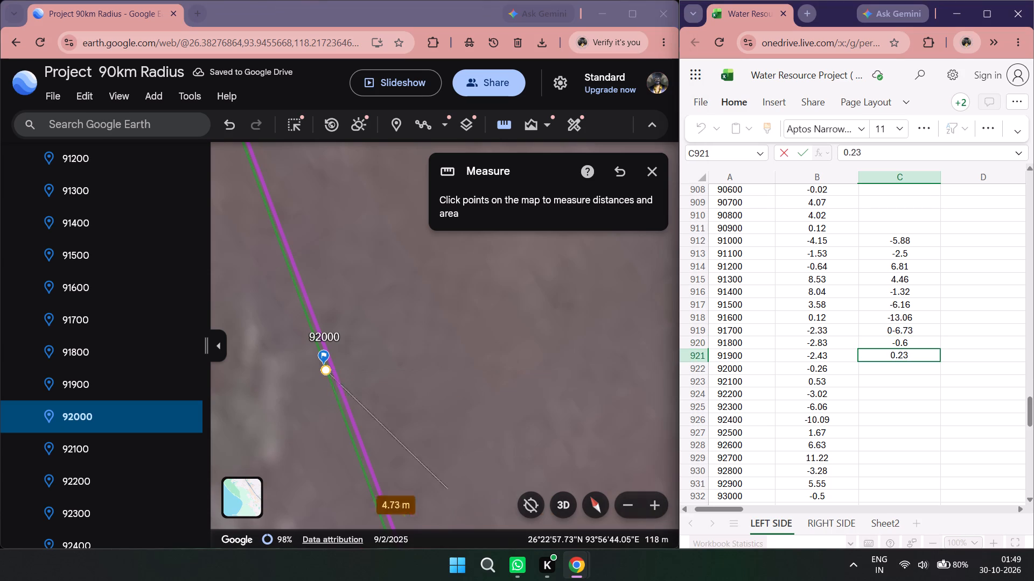
Measure from the 92100 placemark across to the magenta bank line and enter -3.5 in cell C922 for chainage 92000.
double_click(114, 444)
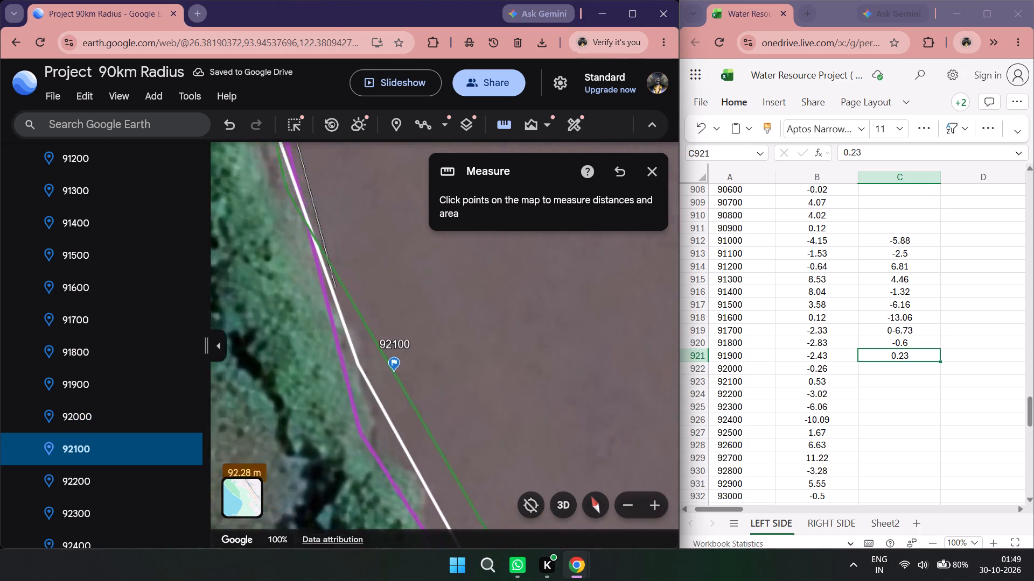
double_click(501, 124)
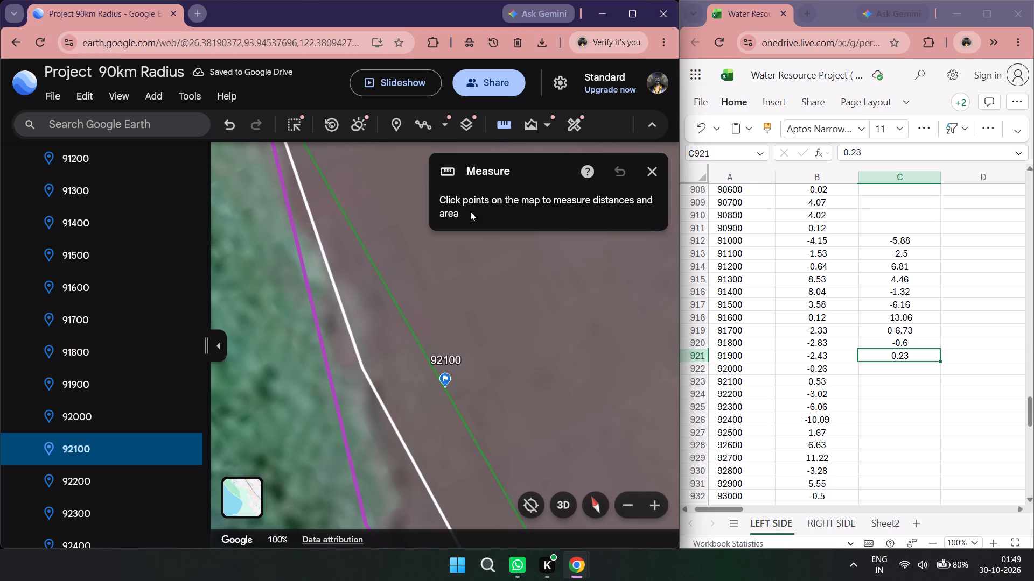
left_click(445, 390)
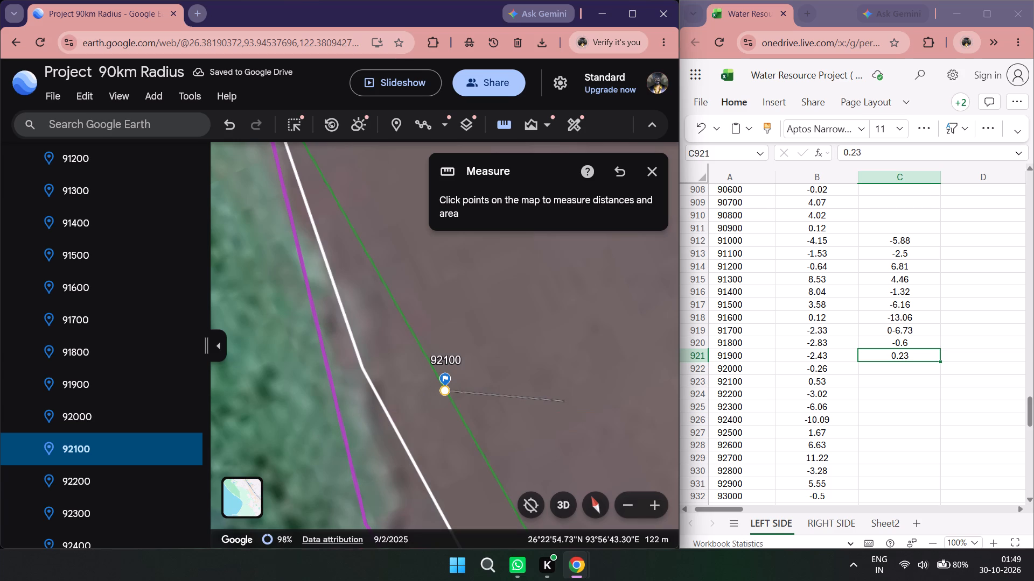
double_click(911, 366)
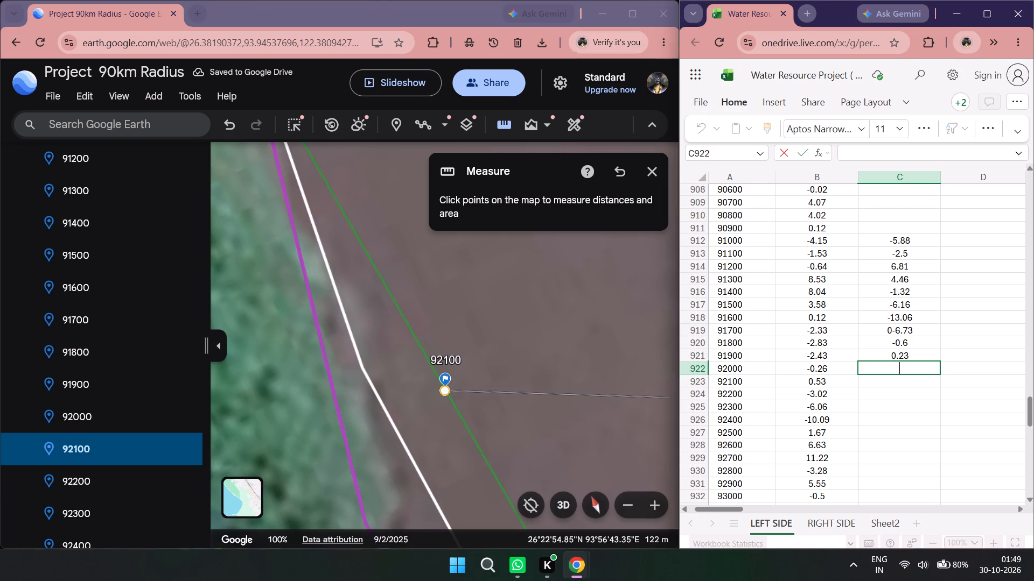
key("minus")
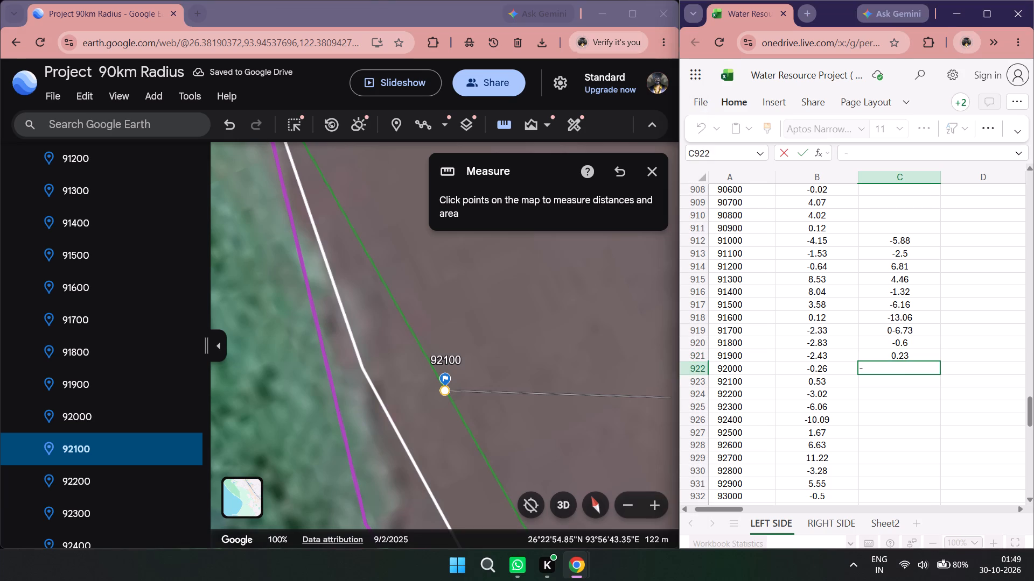
type("3.5")
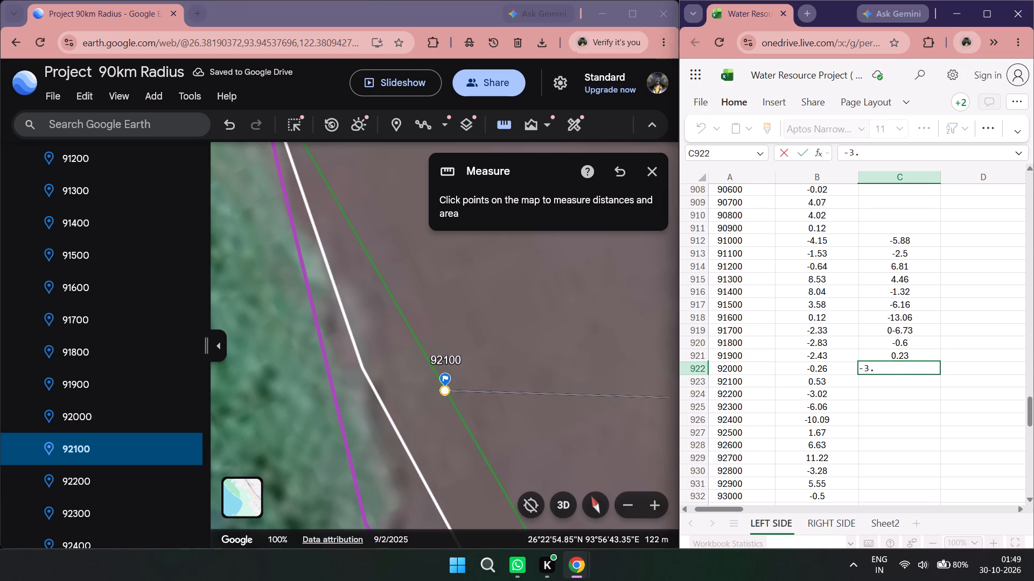
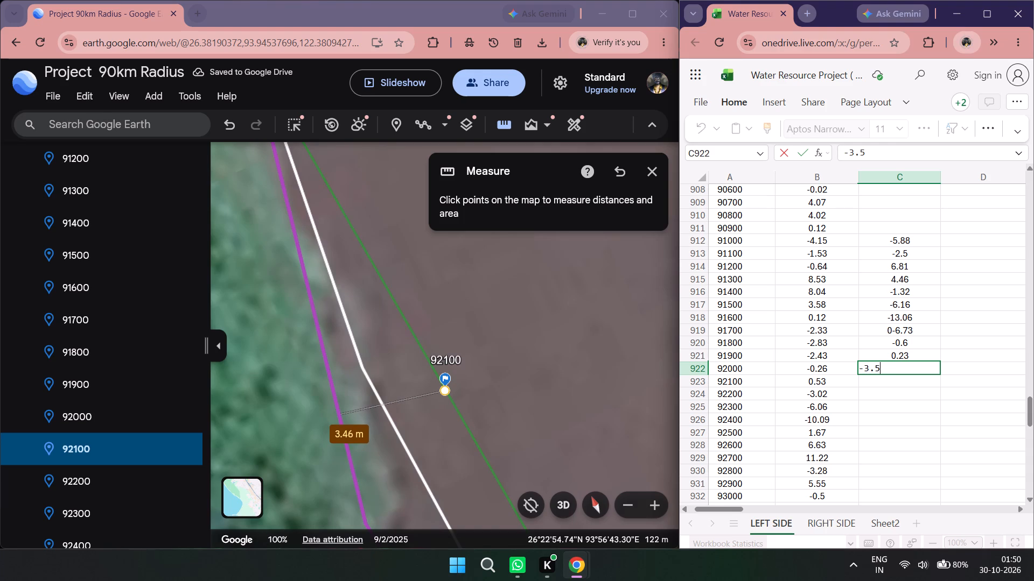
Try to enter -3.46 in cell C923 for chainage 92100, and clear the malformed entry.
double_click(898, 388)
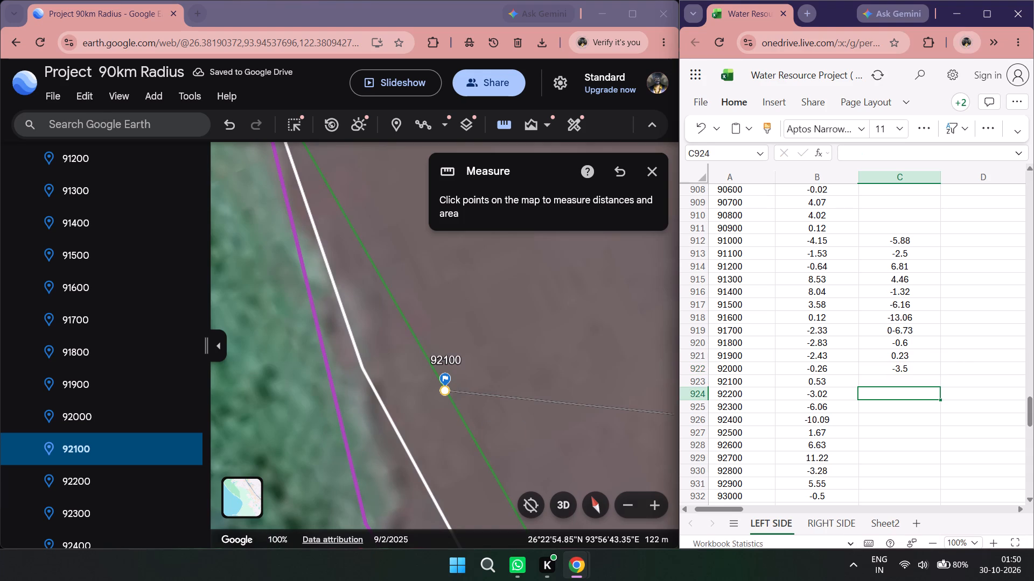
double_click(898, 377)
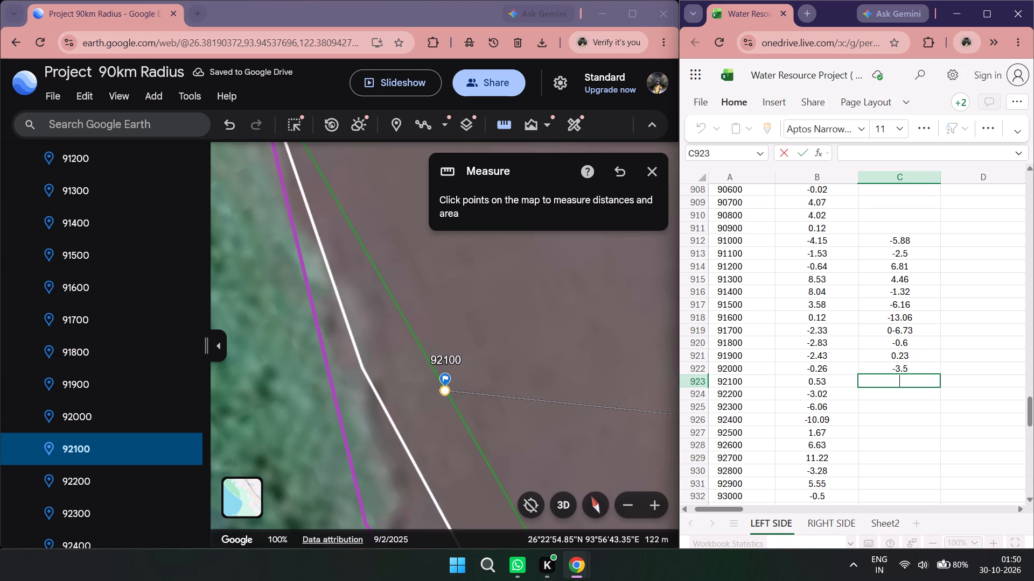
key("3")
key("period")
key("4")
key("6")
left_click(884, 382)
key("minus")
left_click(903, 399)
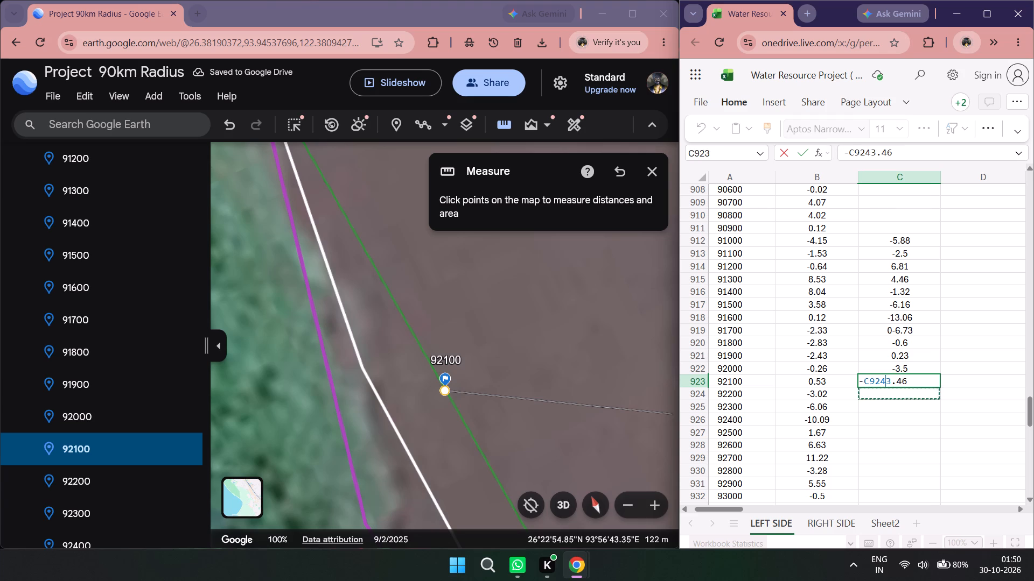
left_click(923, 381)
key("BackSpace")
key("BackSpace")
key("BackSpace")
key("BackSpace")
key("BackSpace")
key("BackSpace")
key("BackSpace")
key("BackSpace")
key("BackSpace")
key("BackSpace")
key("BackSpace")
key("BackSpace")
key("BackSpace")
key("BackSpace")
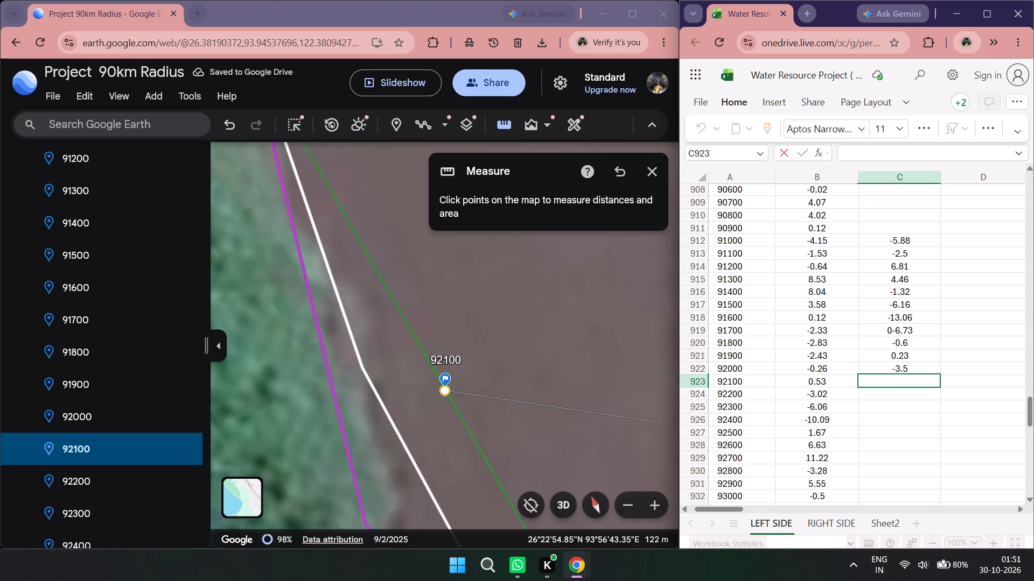
Enter -34.5 in cell C923 for chainage 92100.
key("minus")
type("34.5")
key("9")
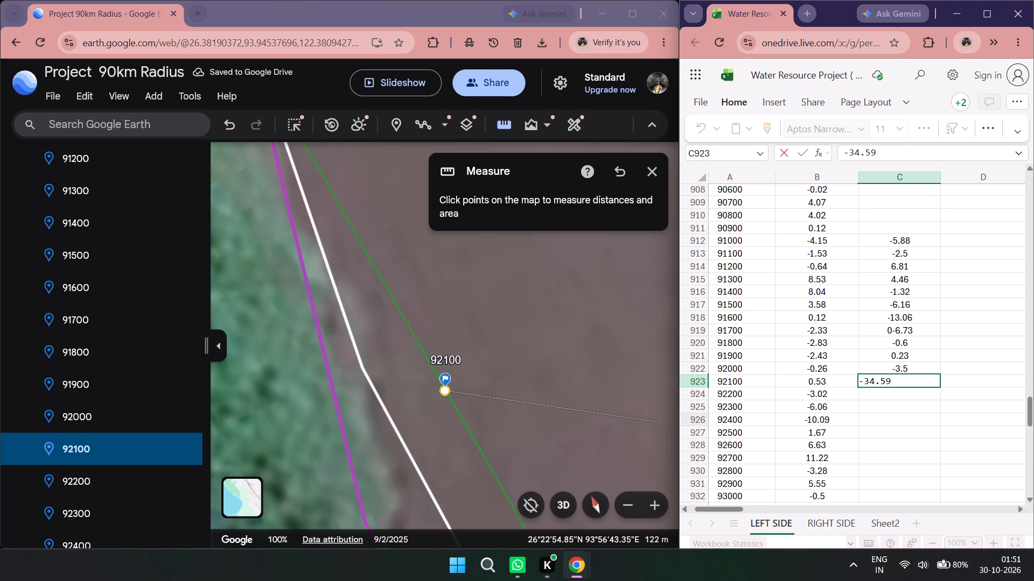
double_click(71, 491)
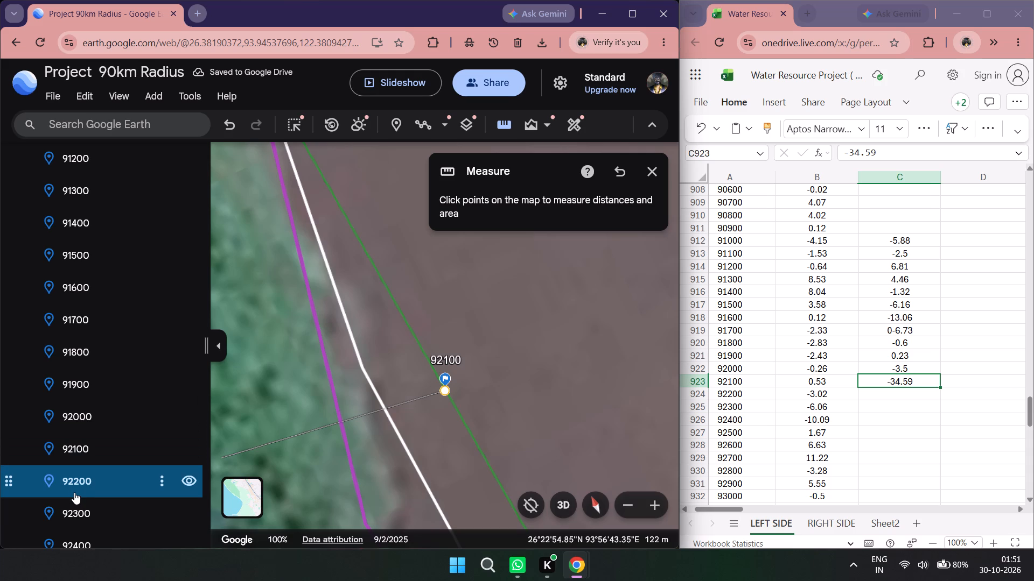
left_click(913, 380)
double_click(913, 382)
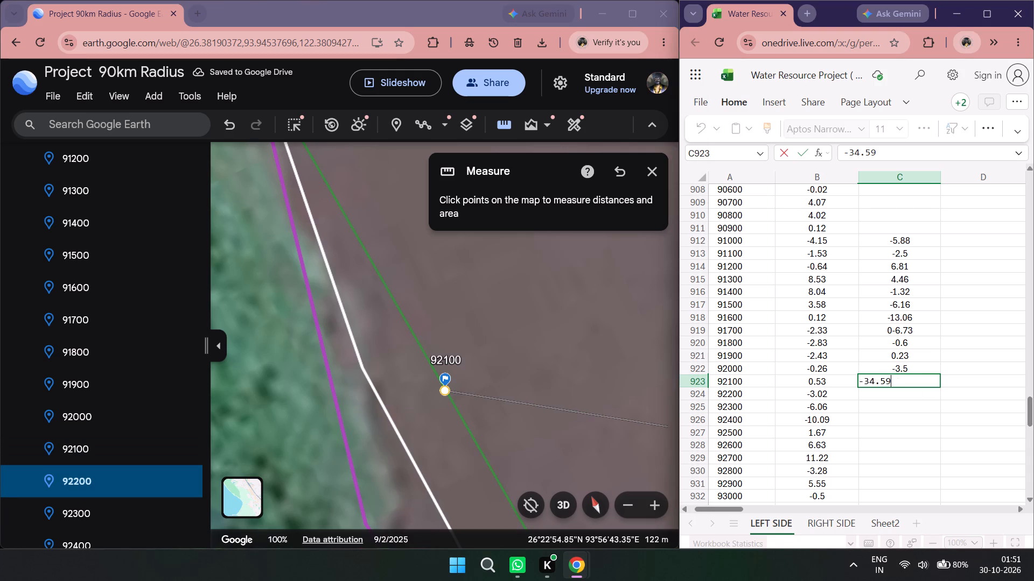
key("BackSpace")
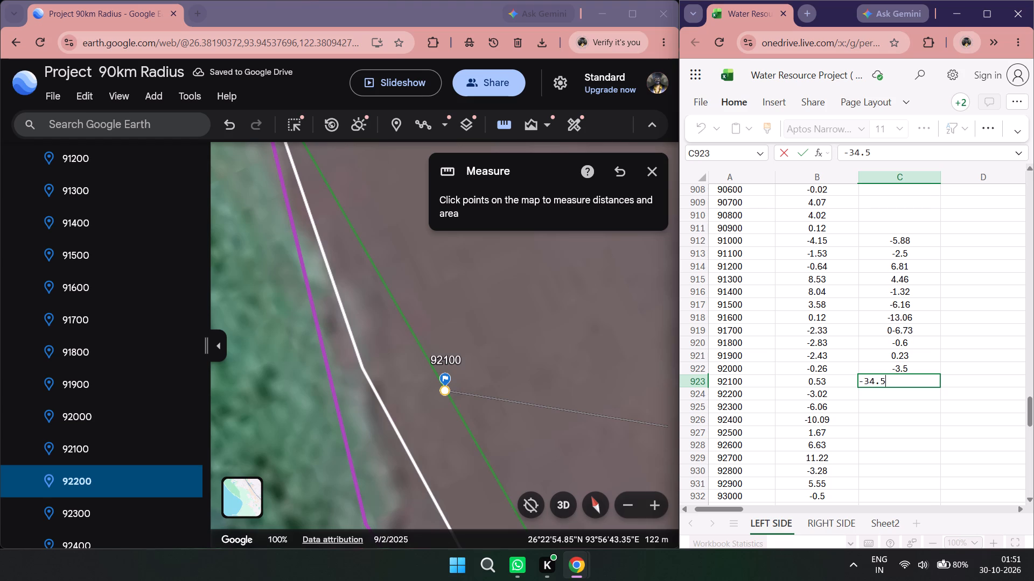
double_click(894, 395)
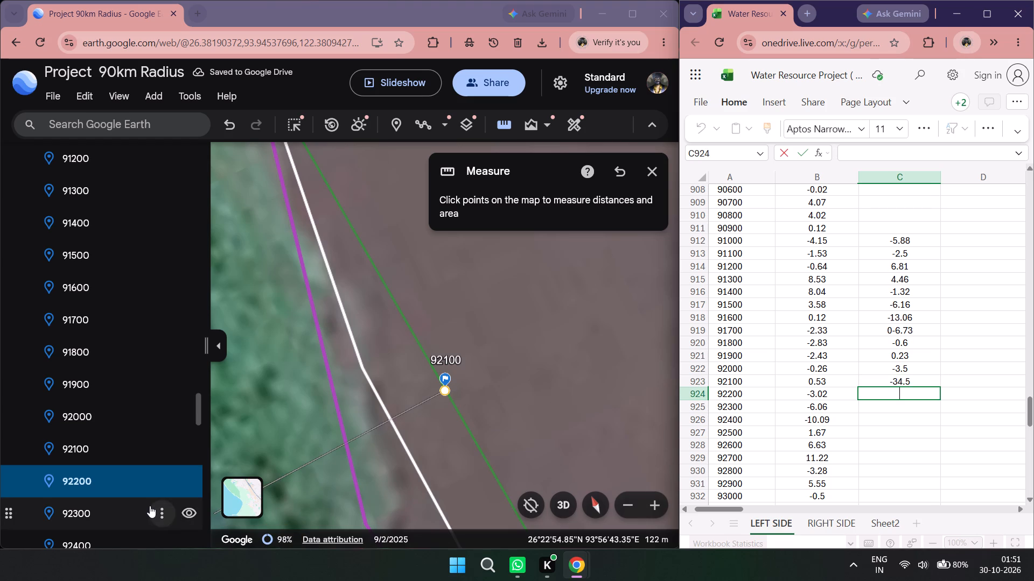
Measure from the 92200 placemark across to the magenta bank line and enter -0.36 in cell C924 for chainage 92200.
double_click(124, 476)
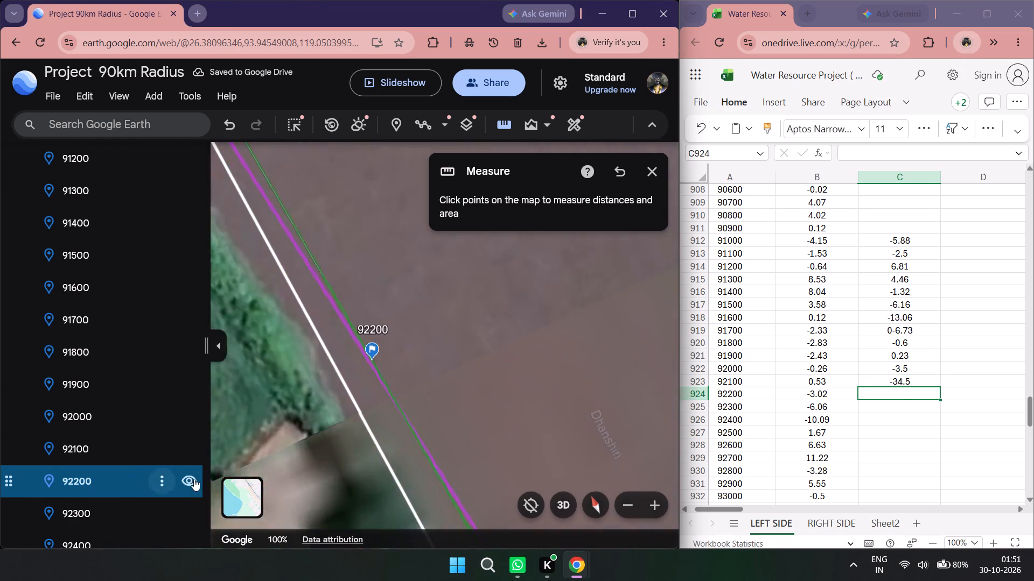
double_click(503, 127)
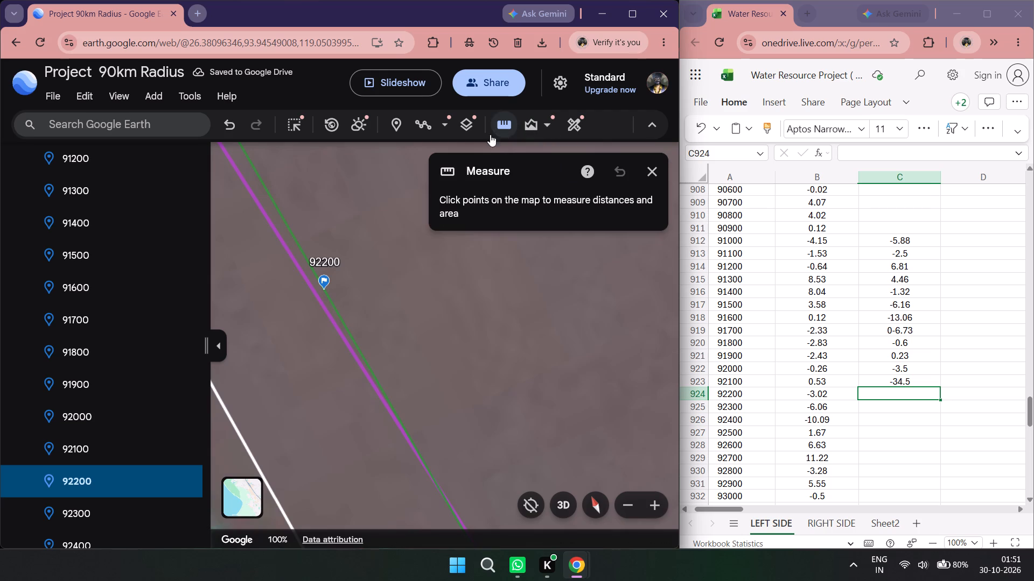
scroll(346, 251, "up", 3)
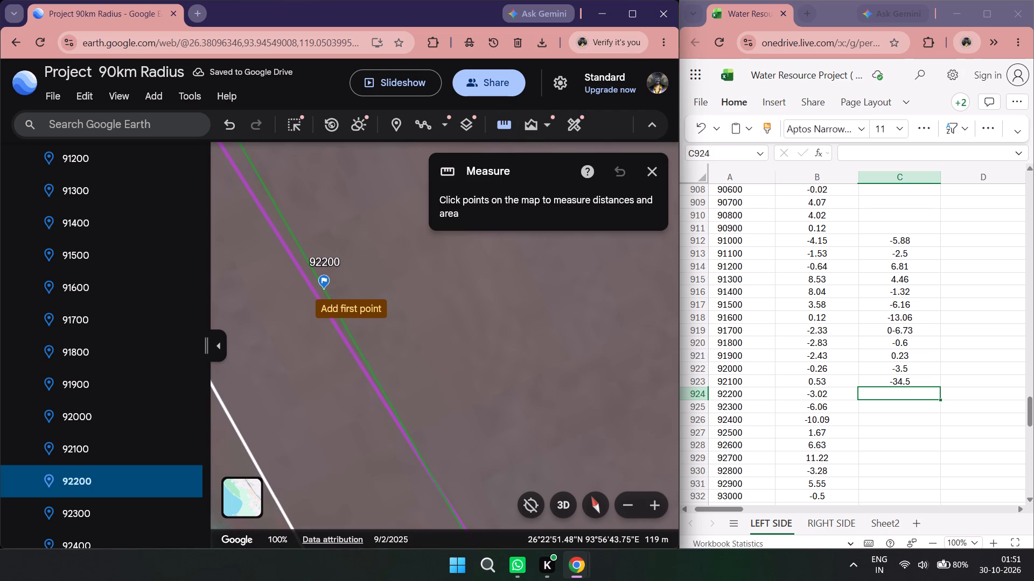
left_click(325, 288)
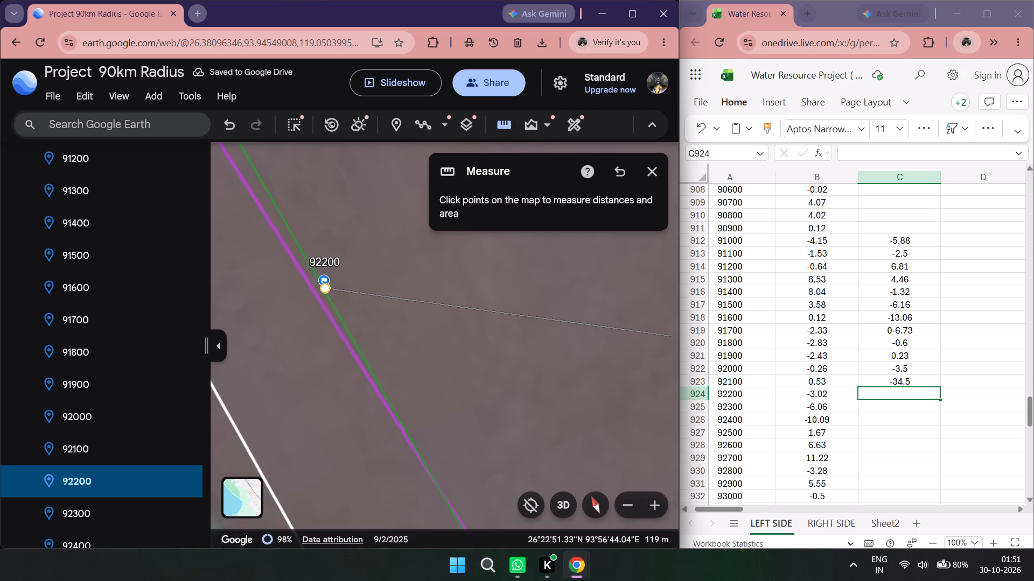
double_click(903, 394)
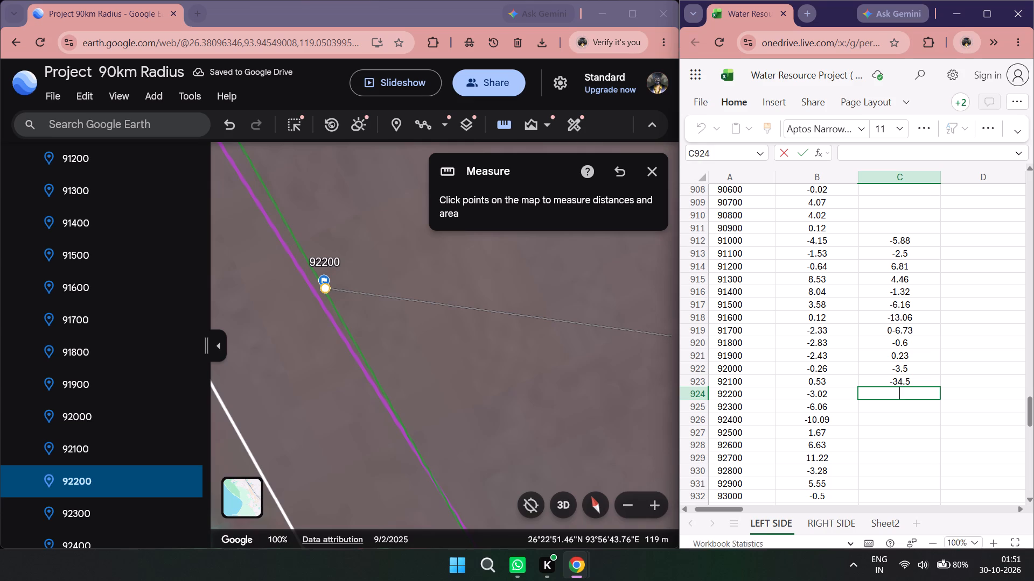
type("-0.36")
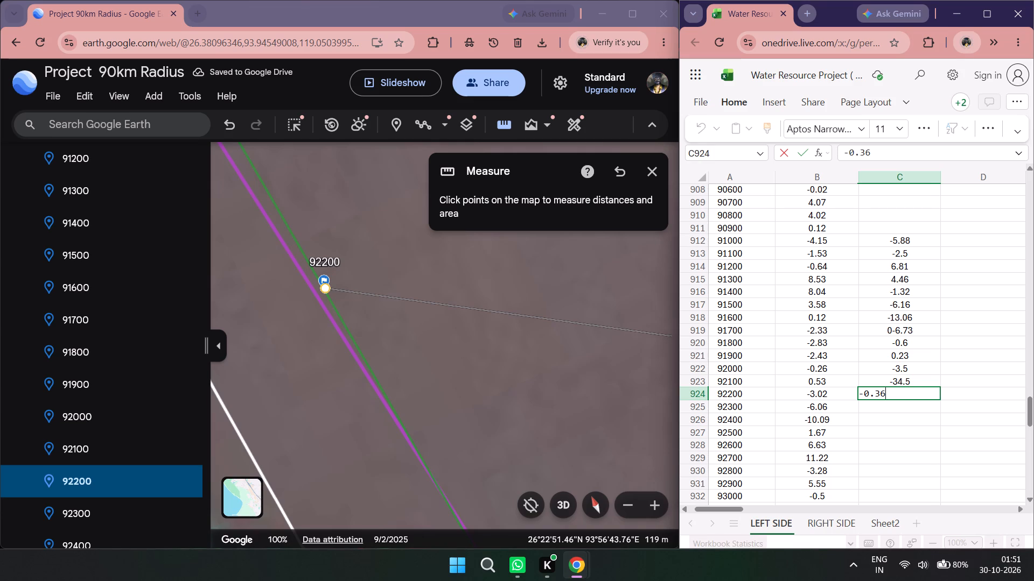
Measure from the 92300 placemark across to the magenta bank line and enter -3 in cell C925 for chainage 92300.
double_click(103, 505)
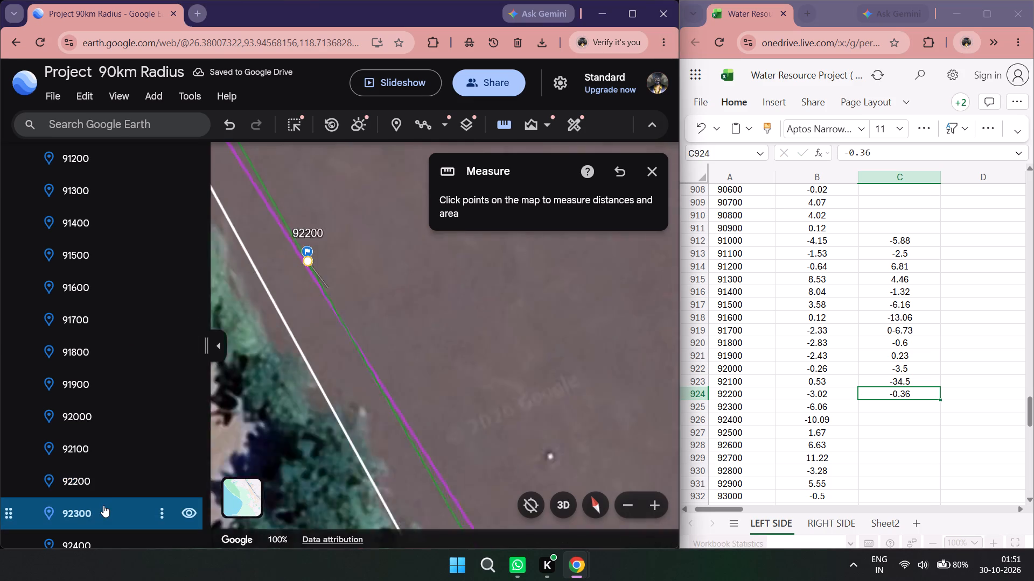
scroll(86, 450, "down", 7)
scroll(86, 441, "up", 2)
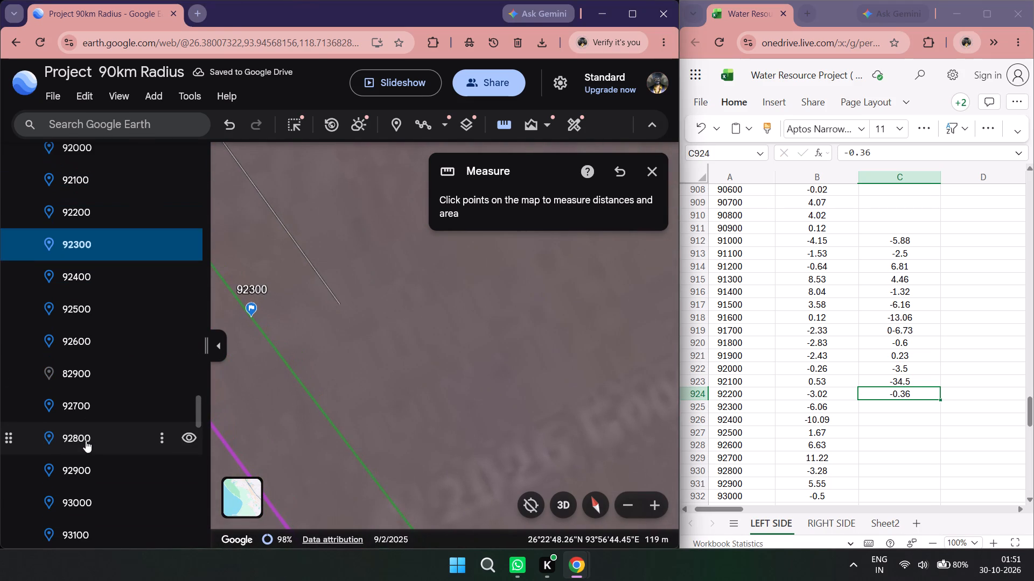
left_click_drag(324, 338, 408, 285)
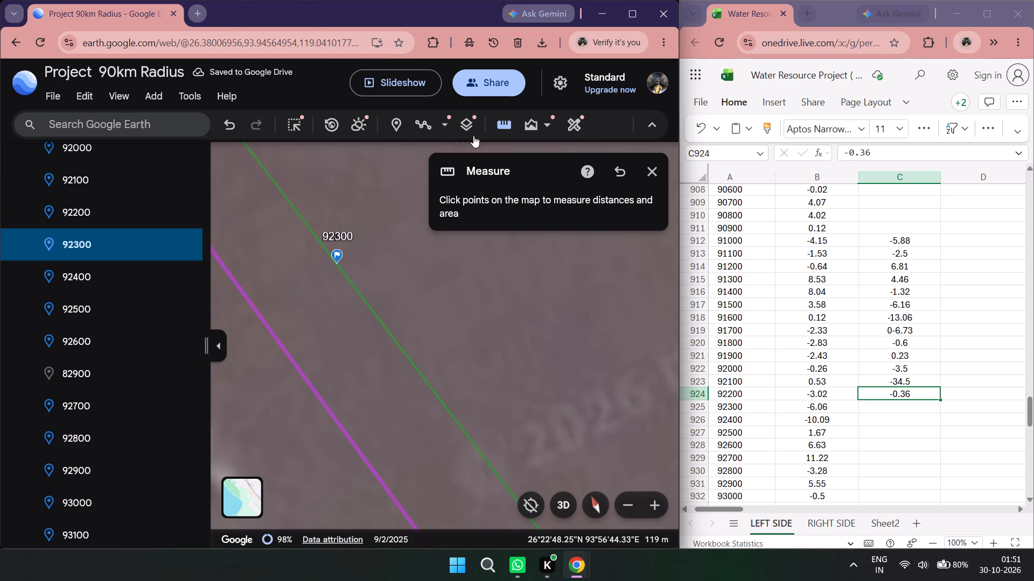
double_click(505, 122)
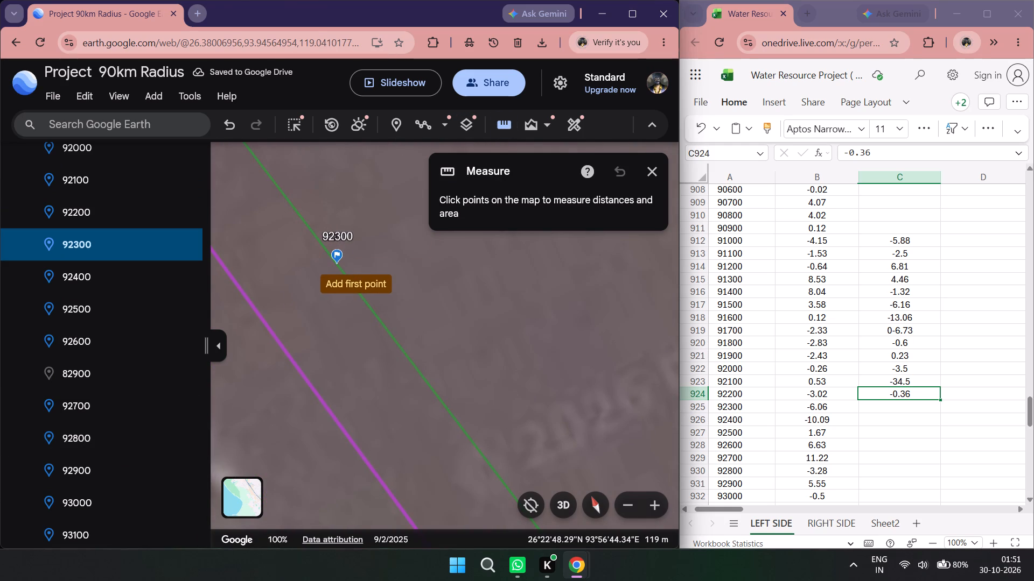
left_click(337, 265)
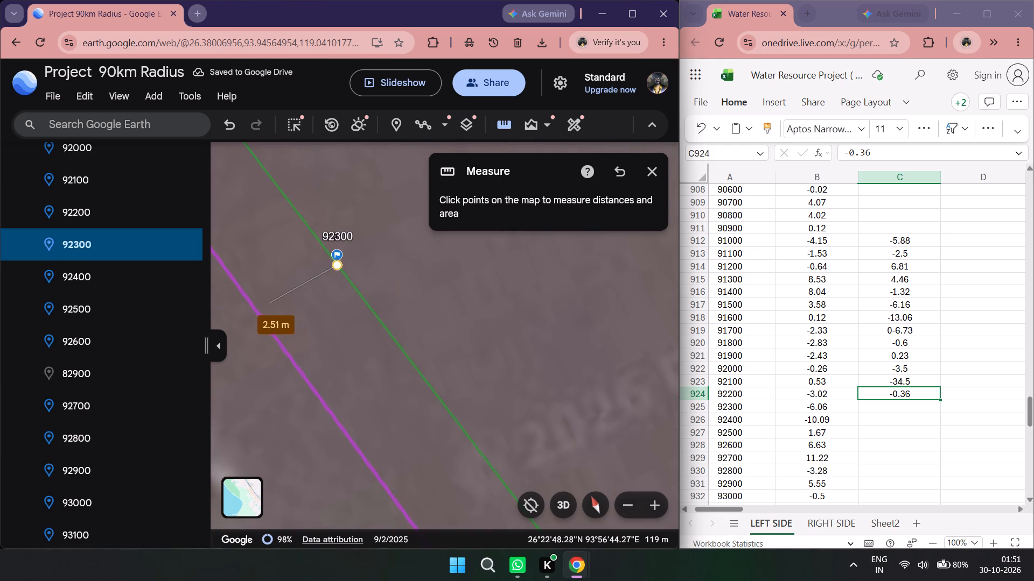
double_click(905, 408)
key("minus")
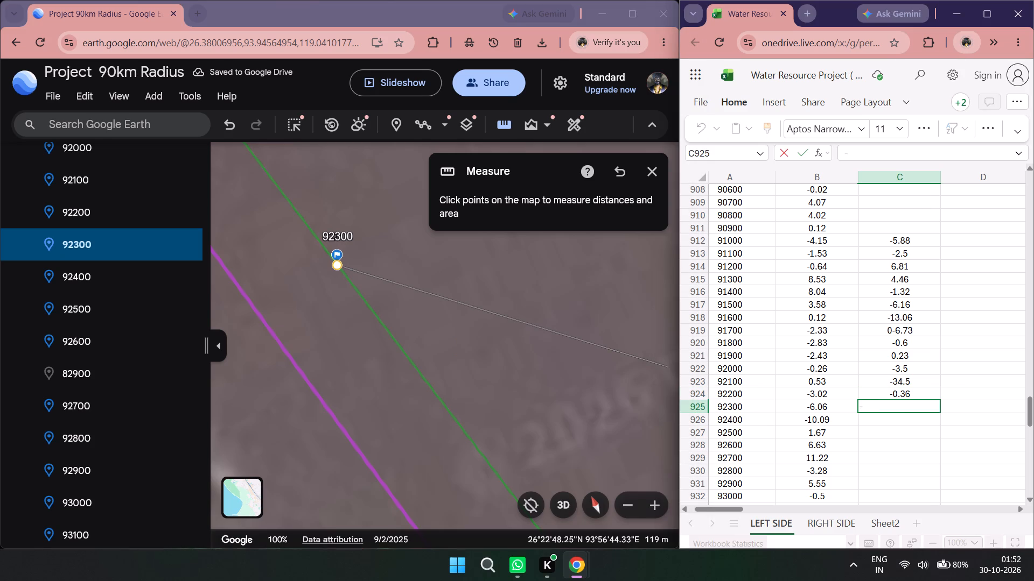
key("3")
Measure from the 92400 placemark across to the magenta bank line and enter 1.33 in cell C926 for chainage 92400.
double_click(120, 282)
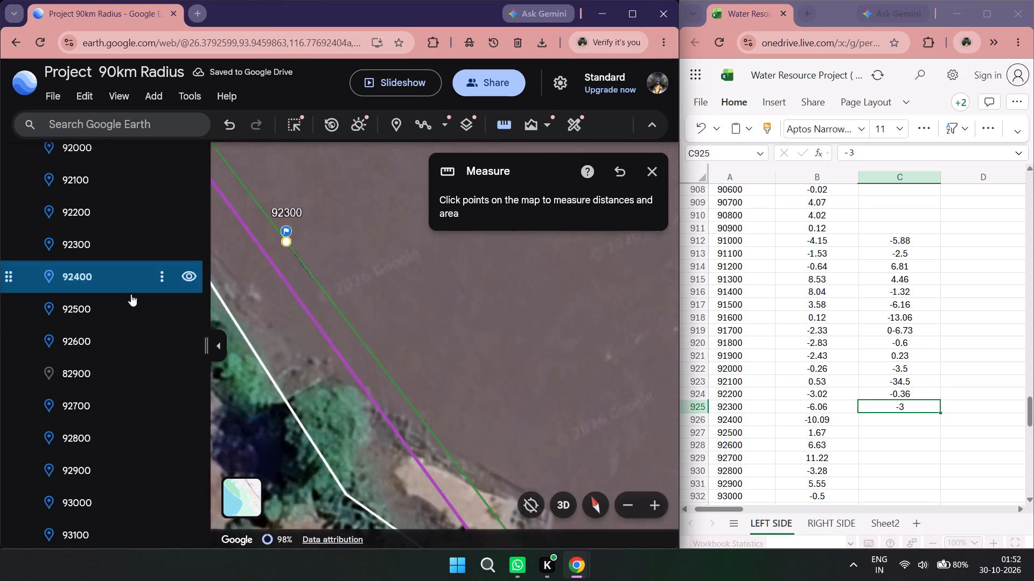
double_click(499, 123)
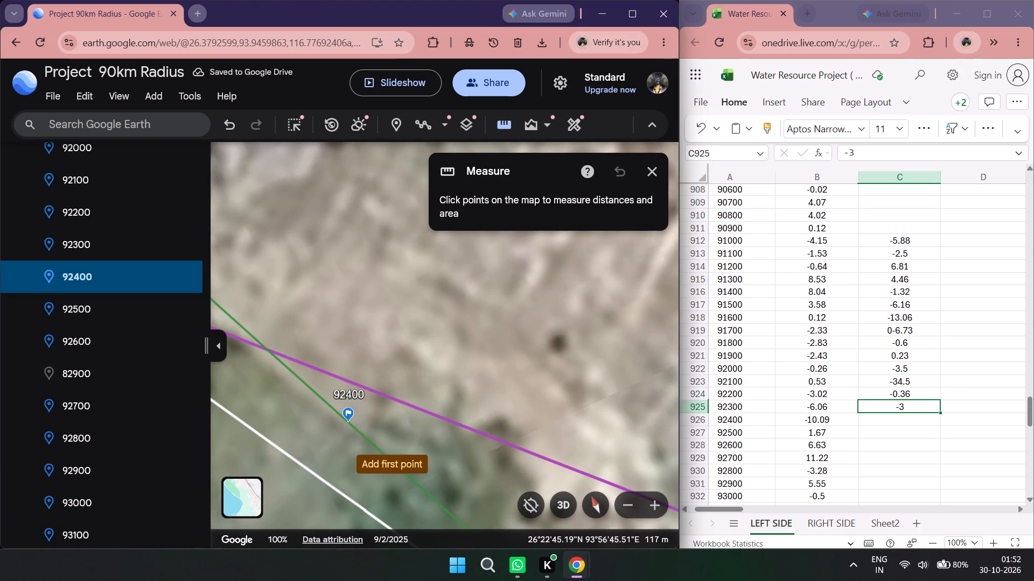
left_click(349, 423)
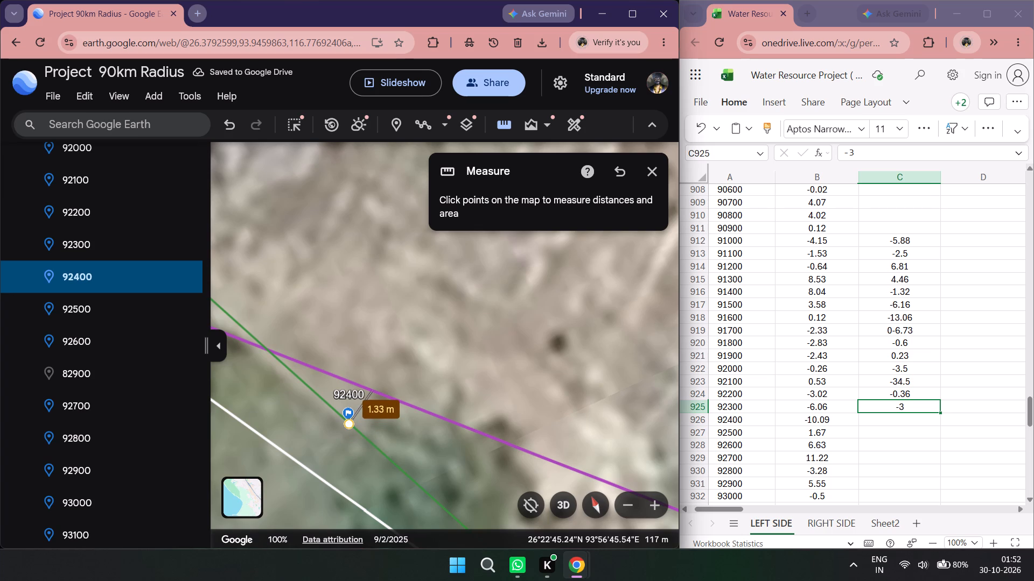
double_click(903, 419)
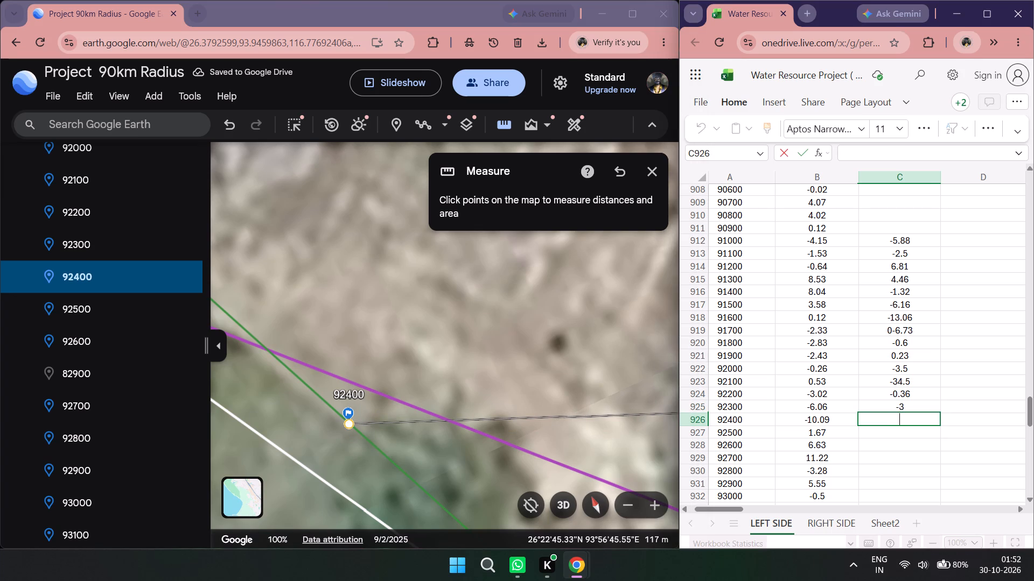
type("1.")
type("33")
Measure from the 92500 placemark across to the magenta bank line and enter 11.03 in cell C927 for chainage 92500.
double_click(101, 310)
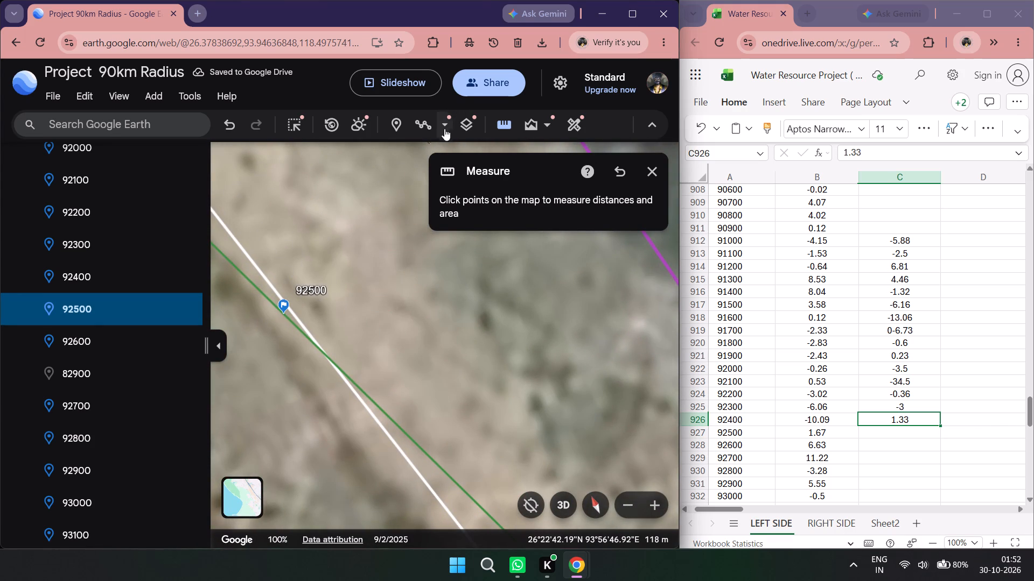
double_click(500, 118)
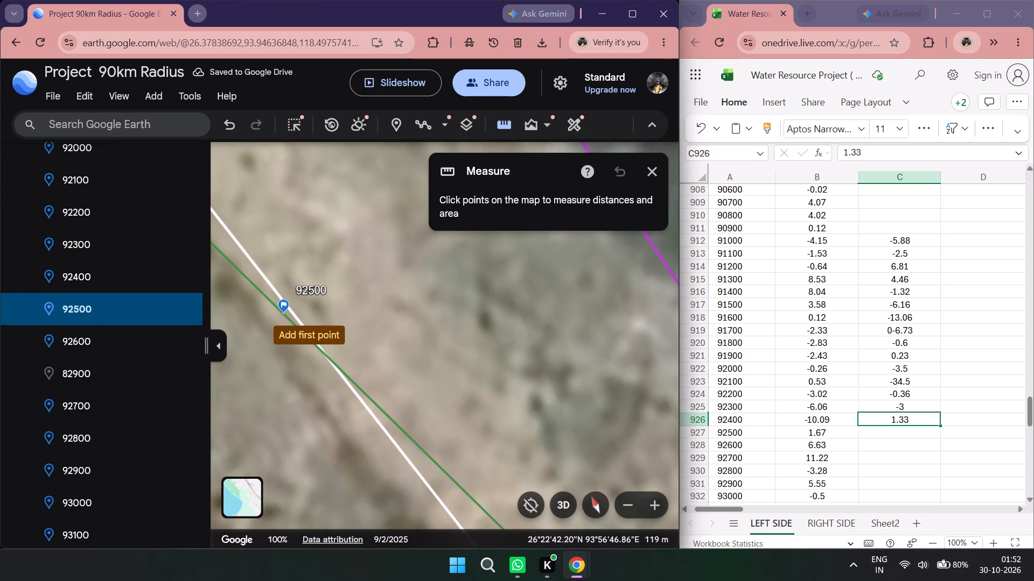
left_click(284, 315)
scroll(298, 297, "down", 3)
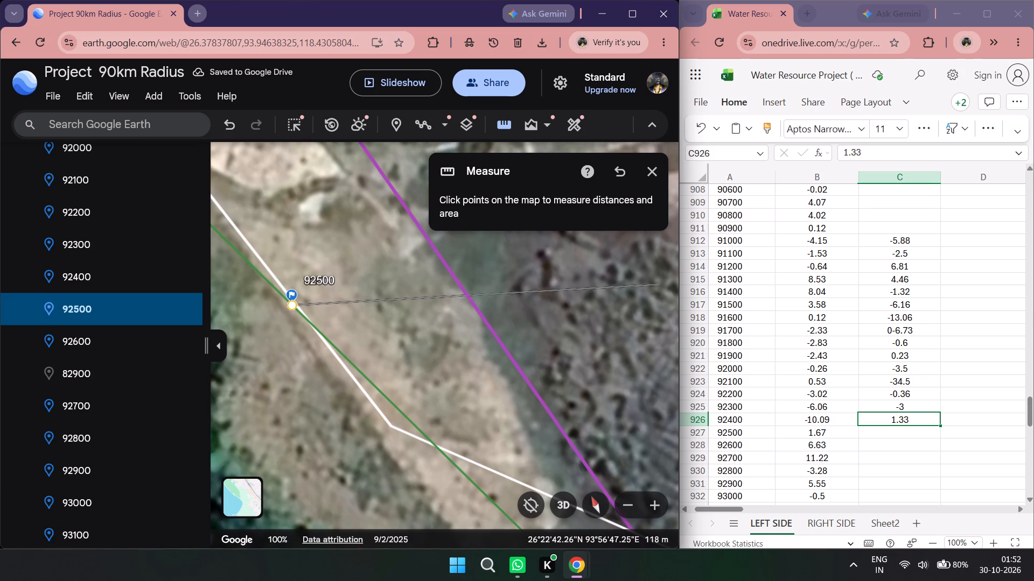
double_click(890, 435)
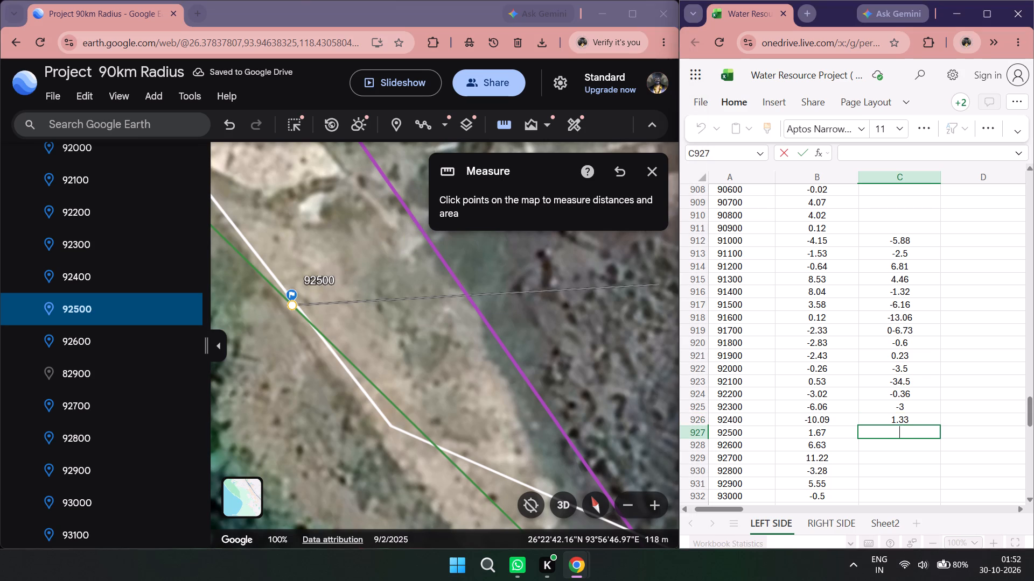
type("11")
key("period")
key("0")
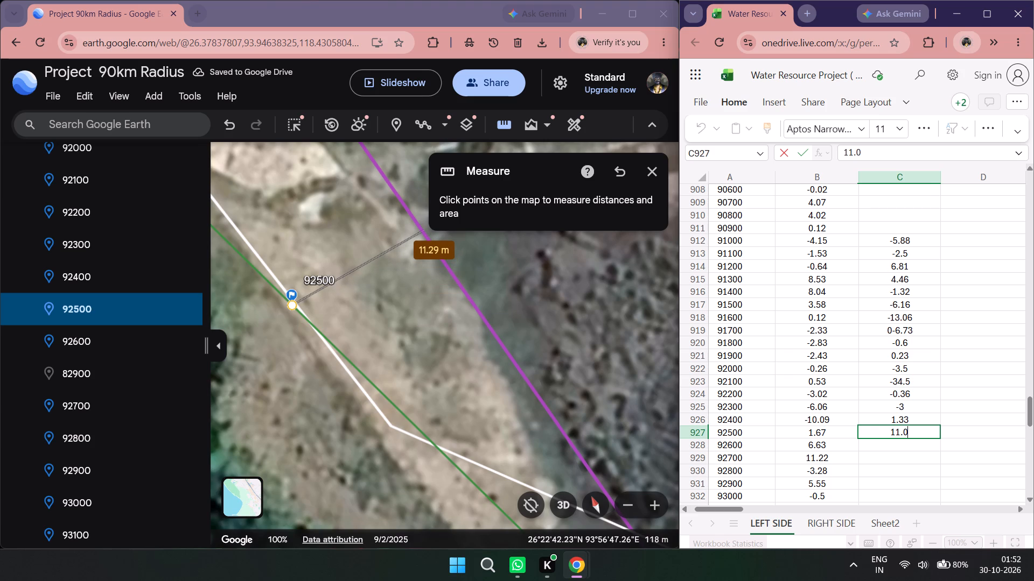
key("3")
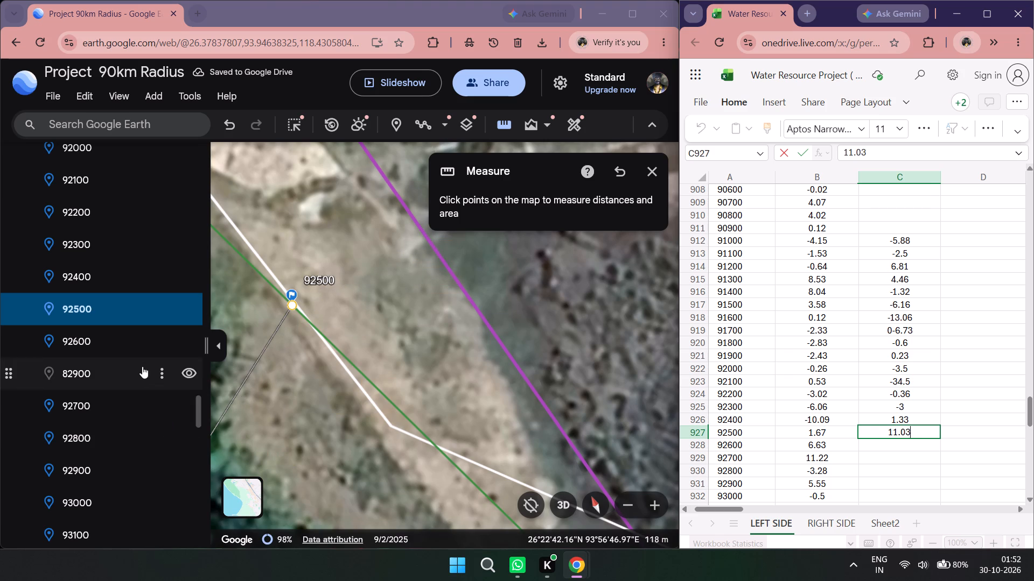
Measure from the 92600 placemark across to the magenta bank line and enter 6.59 in cell C928 for chainage 92600.
double_click(140, 340)
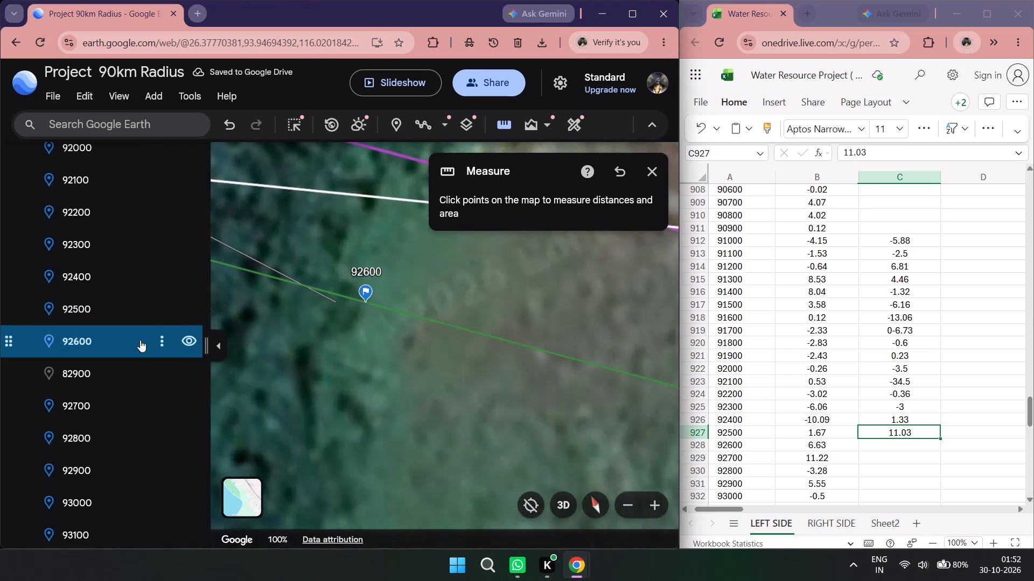
scroll(371, 263, "down", 3)
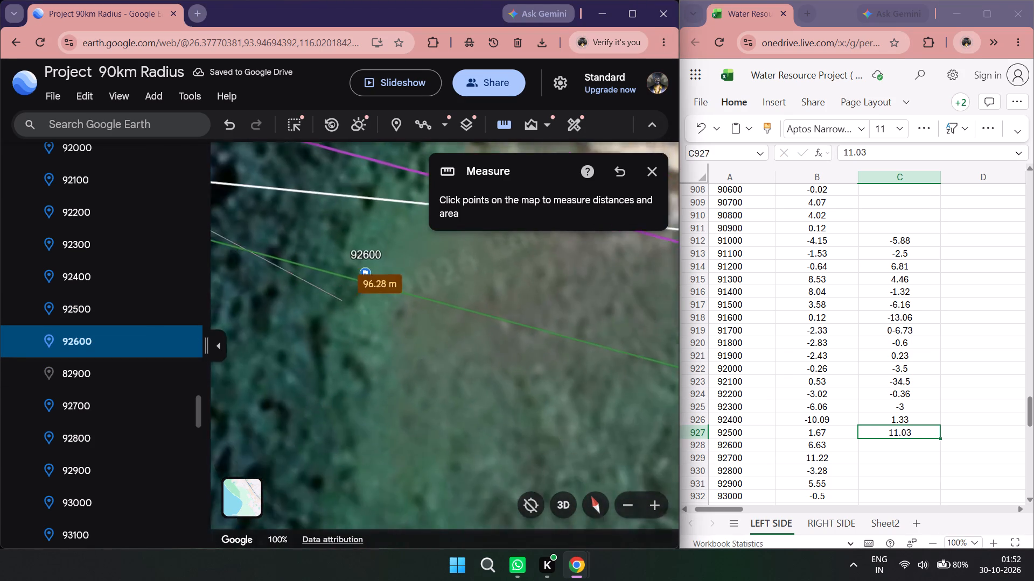
left_click_drag(375, 247, 368, 298)
double_click(509, 128)
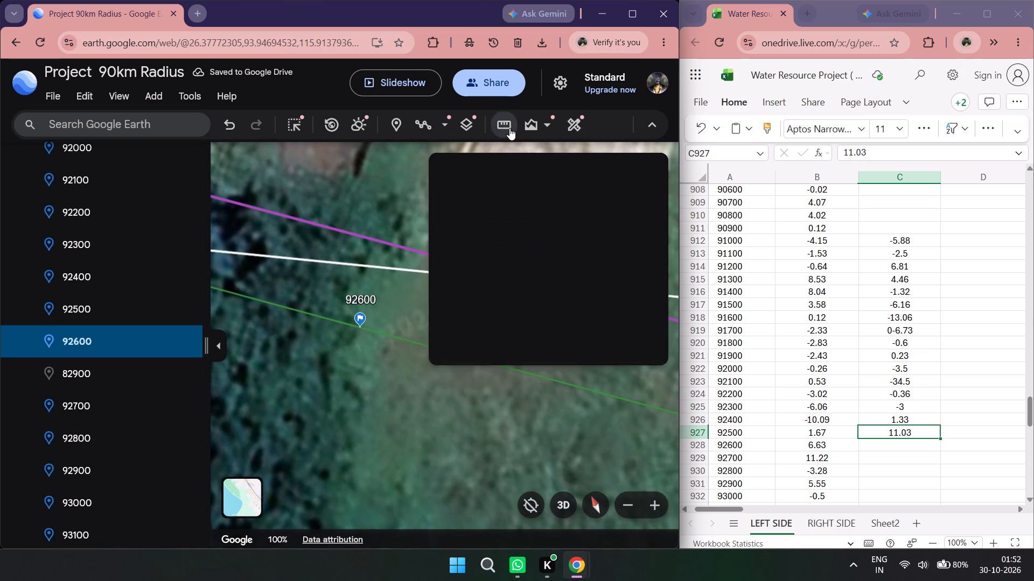
scroll(369, 336, "up", 4)
left_click_drag(365, 334, 367, 422)
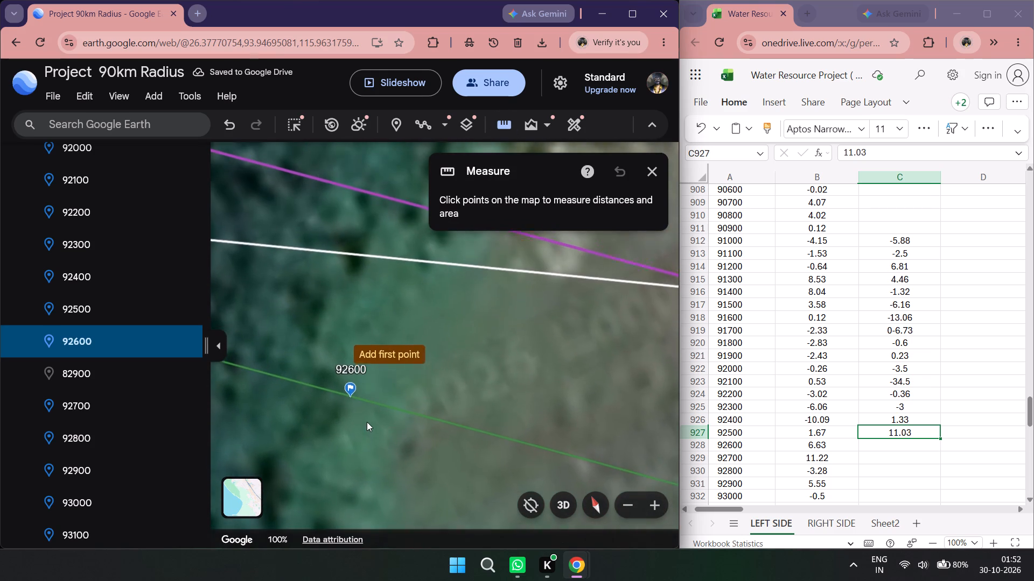
left_click_drag(367, 422, 367, 427)
left_click(351, 408)
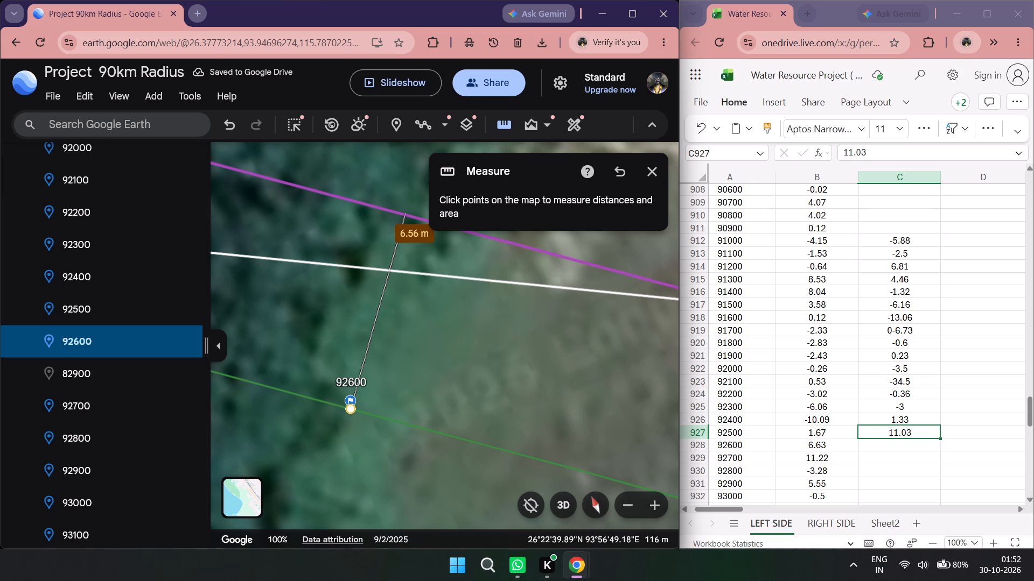
double_click(882, 450)
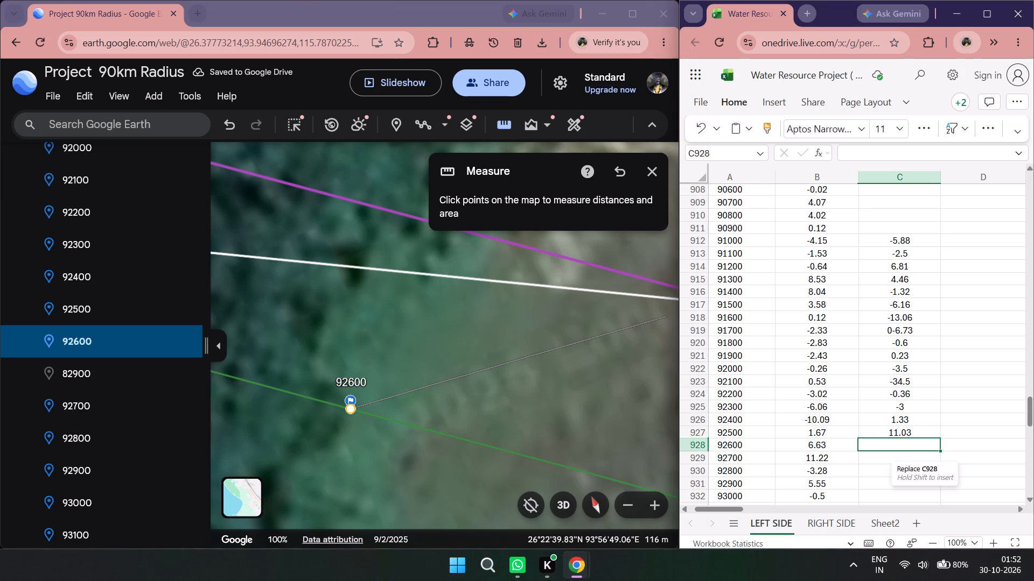
double_click(885, 447)
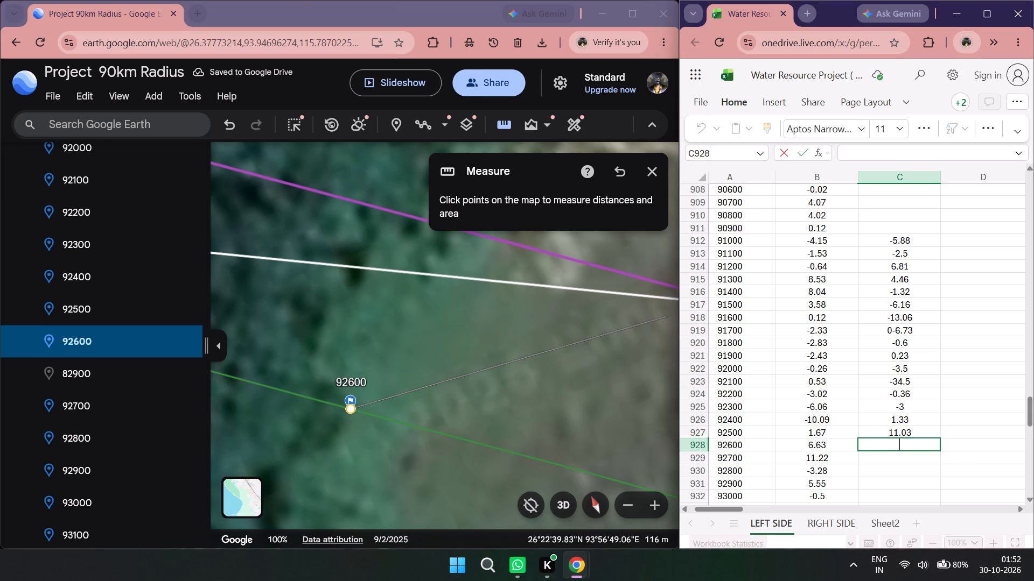
type("6.")
type("59")
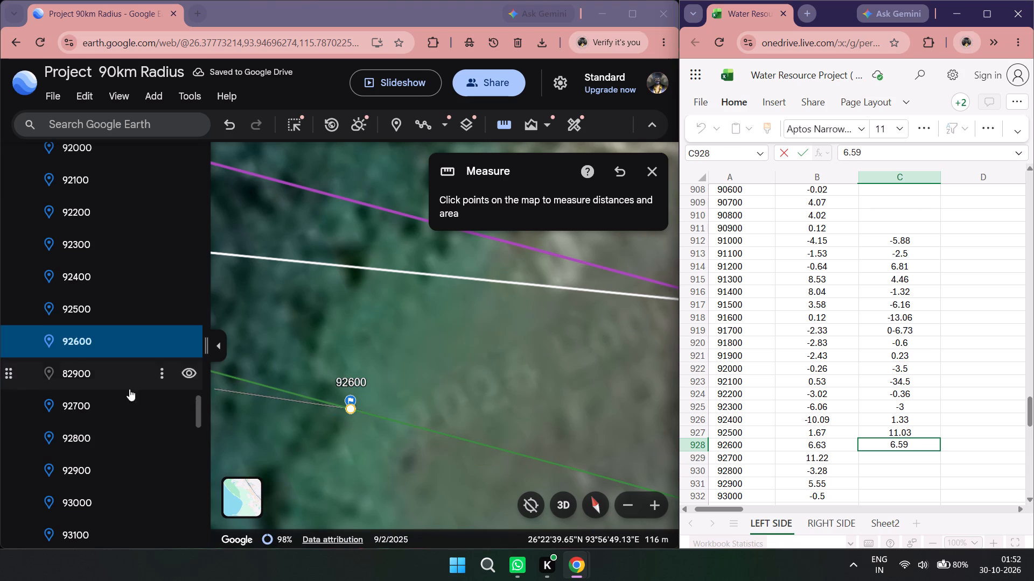
Measure from the 92700 placemark across to the magenta bank line and enter 12.09 in cell C929 for chainage 92700.
double_click(78, 406)
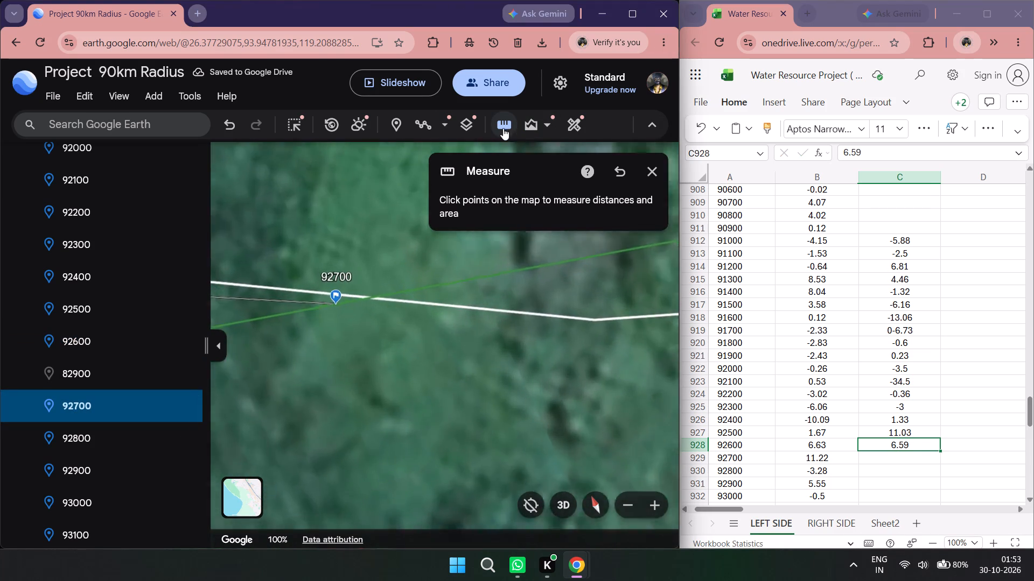
double_click(502, 127)
scroll(373, 300, "down", 3)
left_click_drag(361, 210, 360, 253)
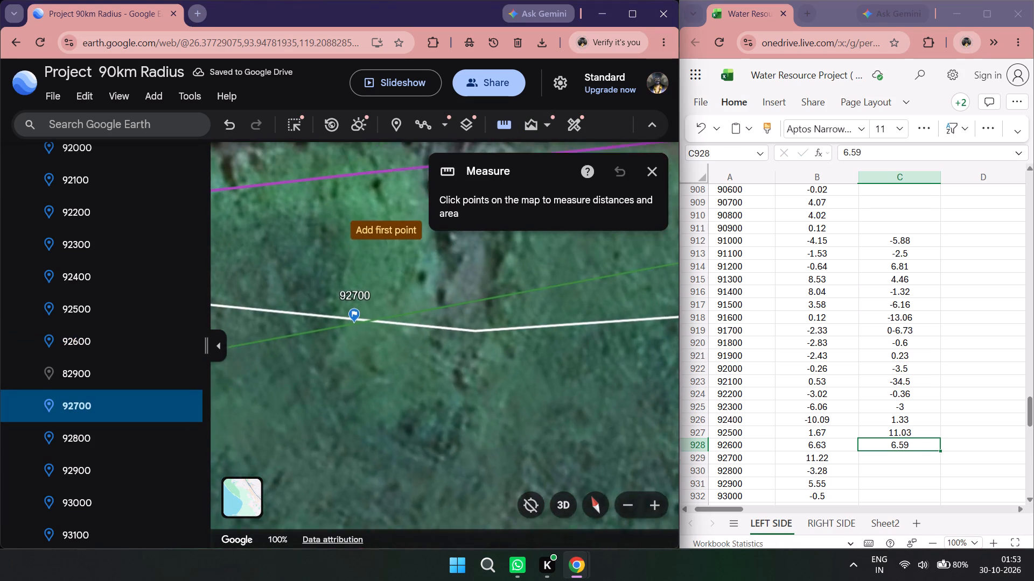
left_click_drag(360, 253, 360, 266)
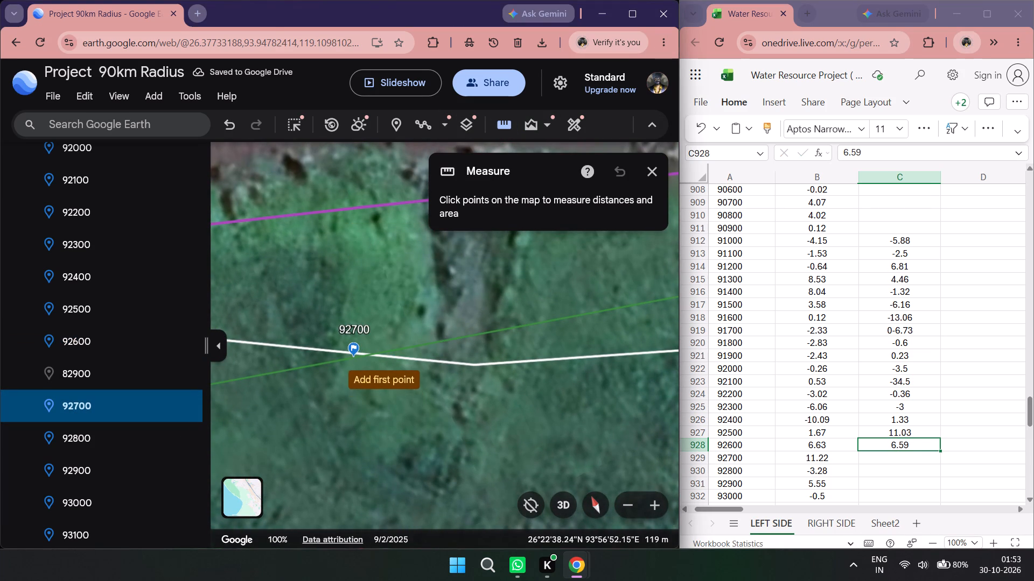
scroll(353, 360, "up", 4)
left_click_drag(354, 353, 354, 400)
left_click(354, 400)
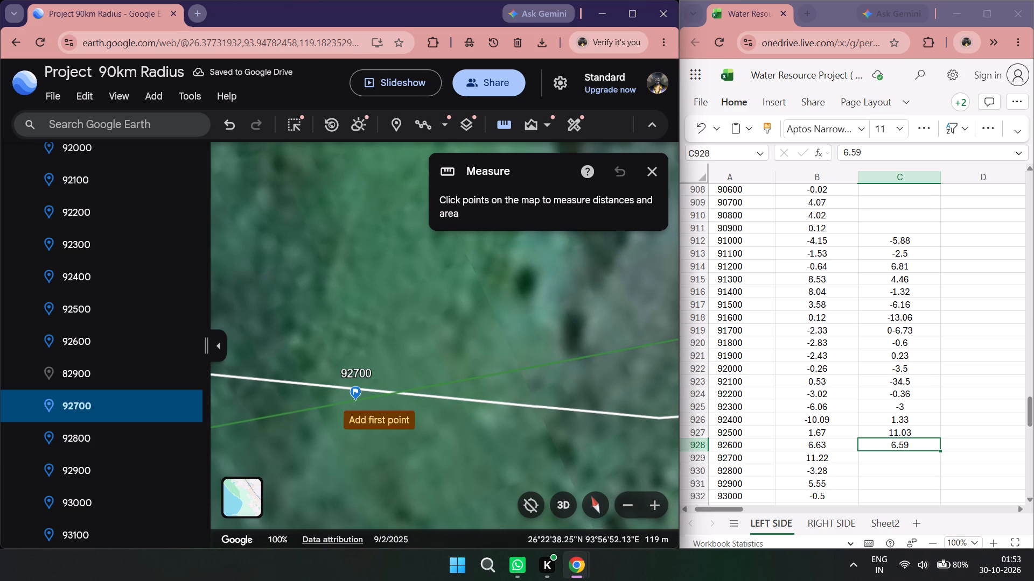
left_click_drag(349, 267, 347, 419)
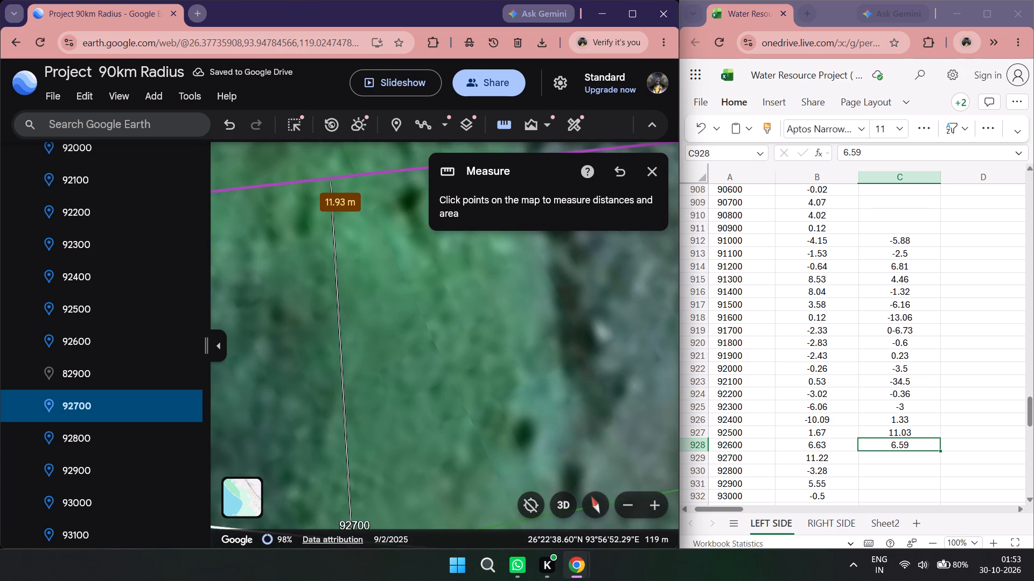
double_click(914, 463)
double_click(896, 461)
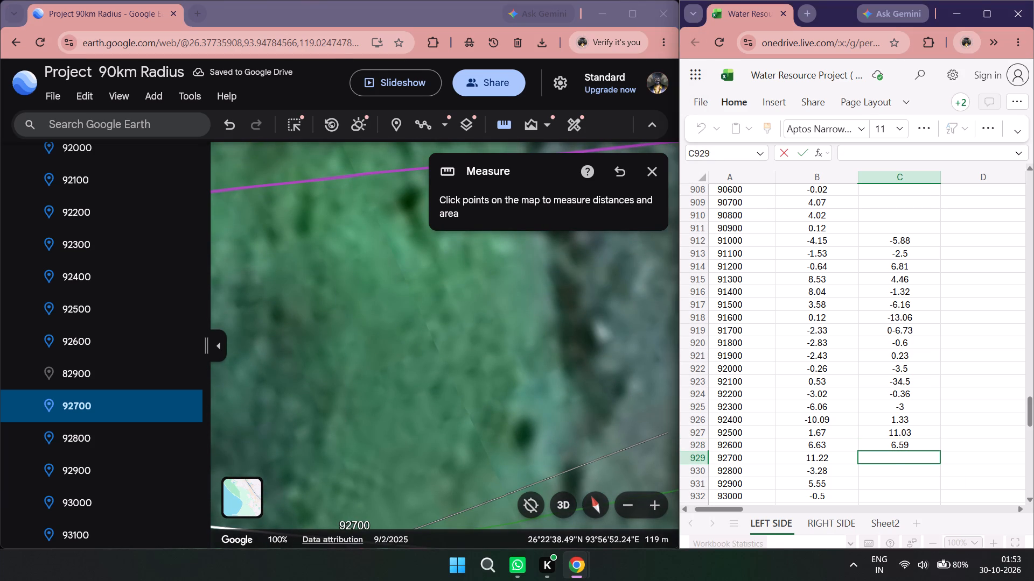
type("12.0")
key("9")
Measure from the 92800 placemark across to the magenta bank line and enter 2.86 in cell C930 for chainage 92800.
double_click(94, 440)
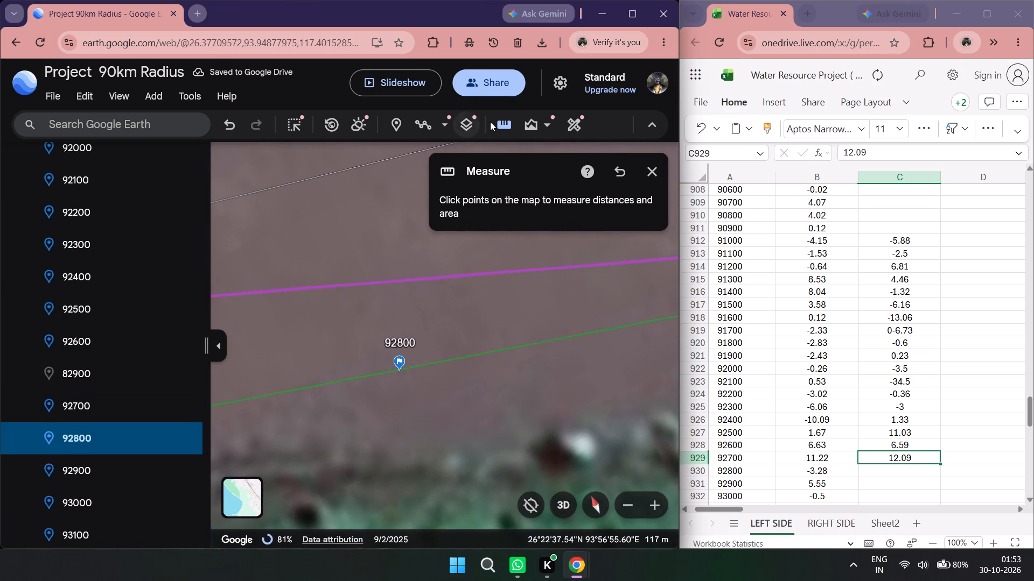
double_click(494, 122)
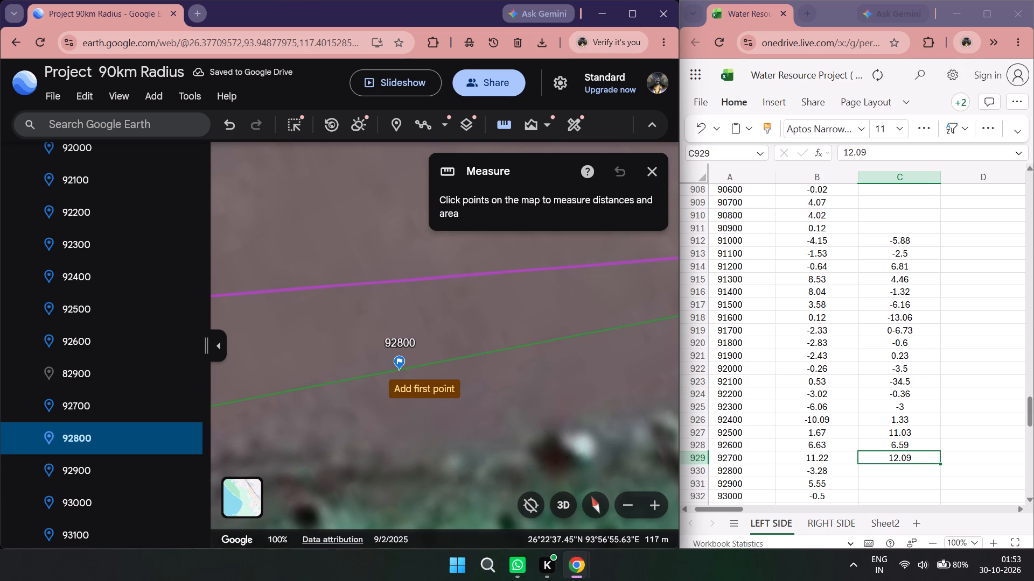
left_click(400, 369)
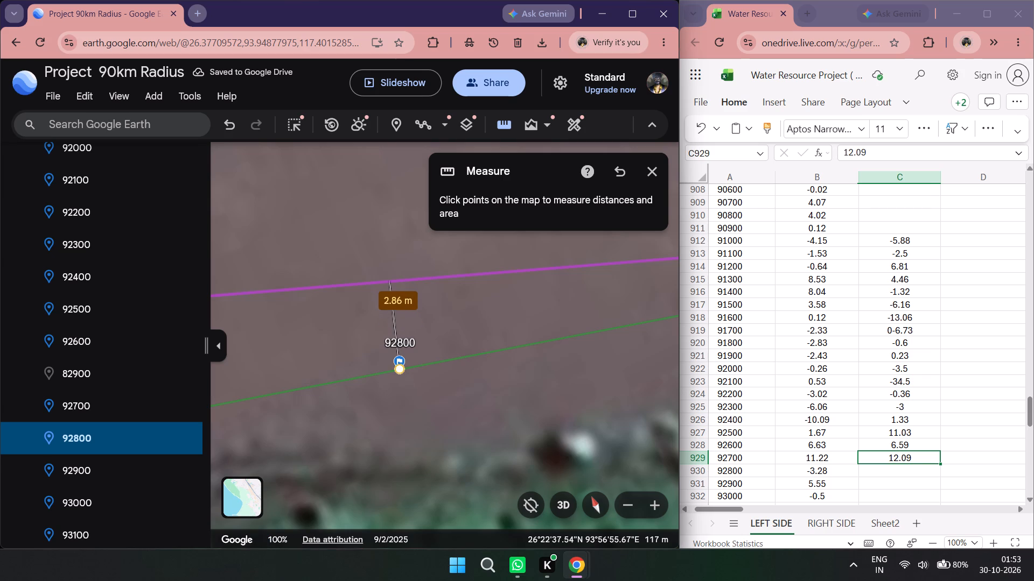
double_click(896, 474)
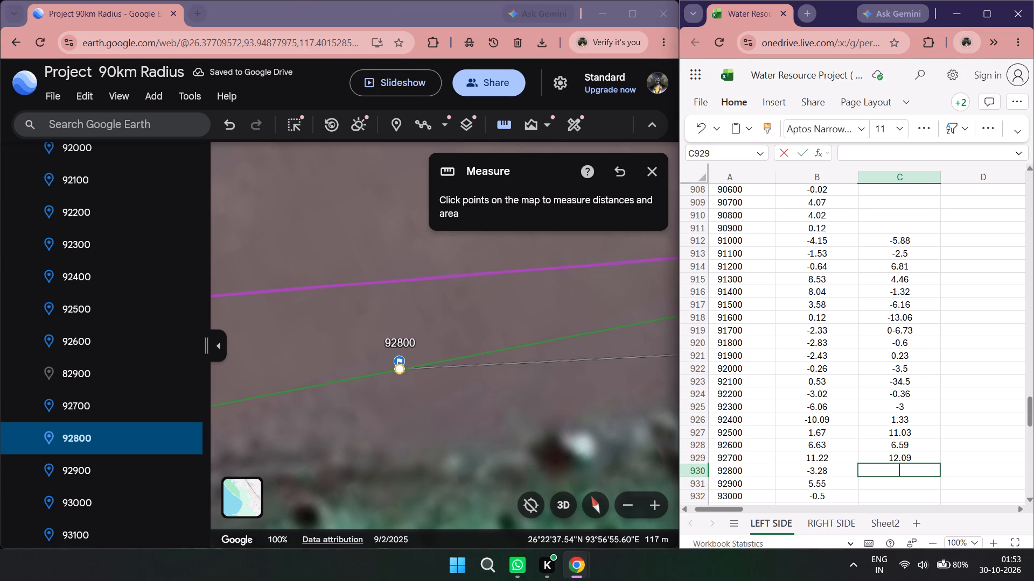
key("2")
key("period")
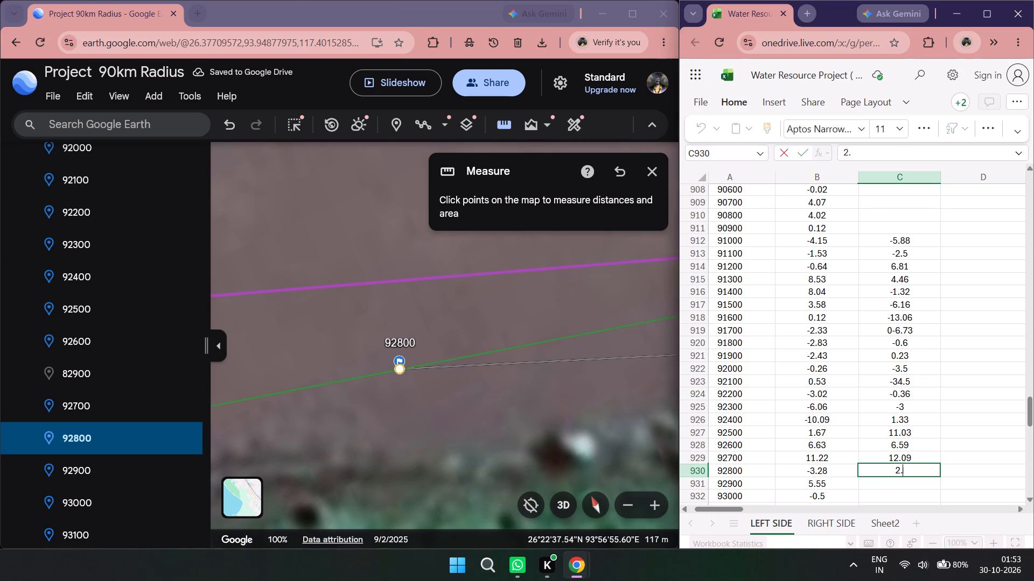
type("86")
Measure from the 92900 placemark across to the magenta bank line and enter 6.86 in cell C931 for chainage 92900.
double_click(82, 460)
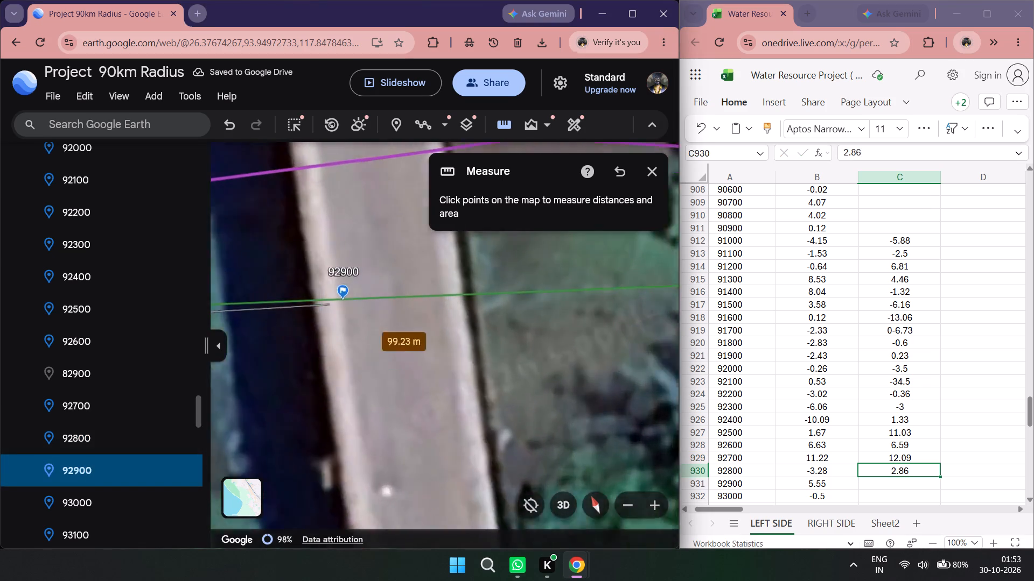
scroll(366, 321, "down", 3)
double_click(497, 125)
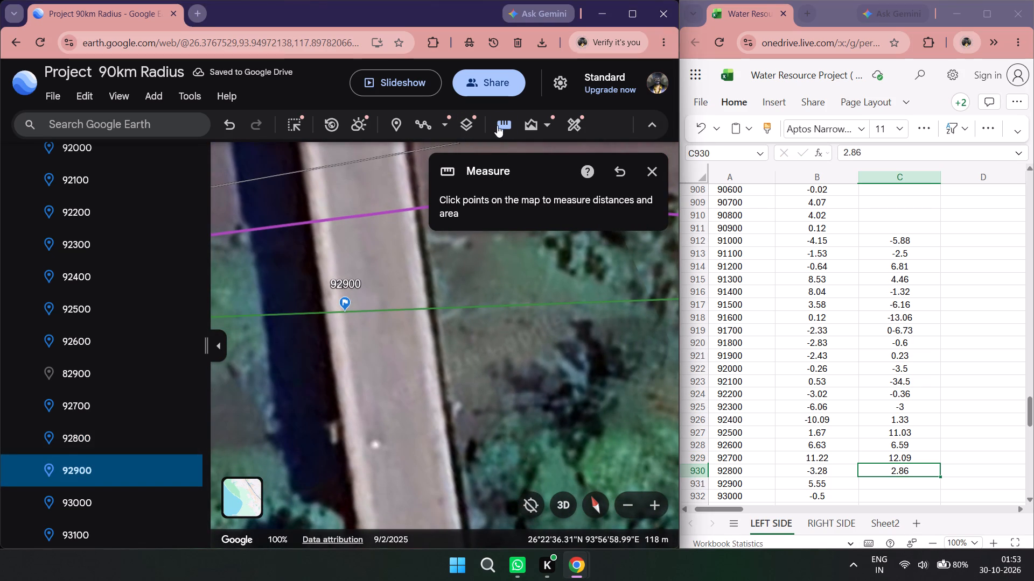
left_click(345, 313)
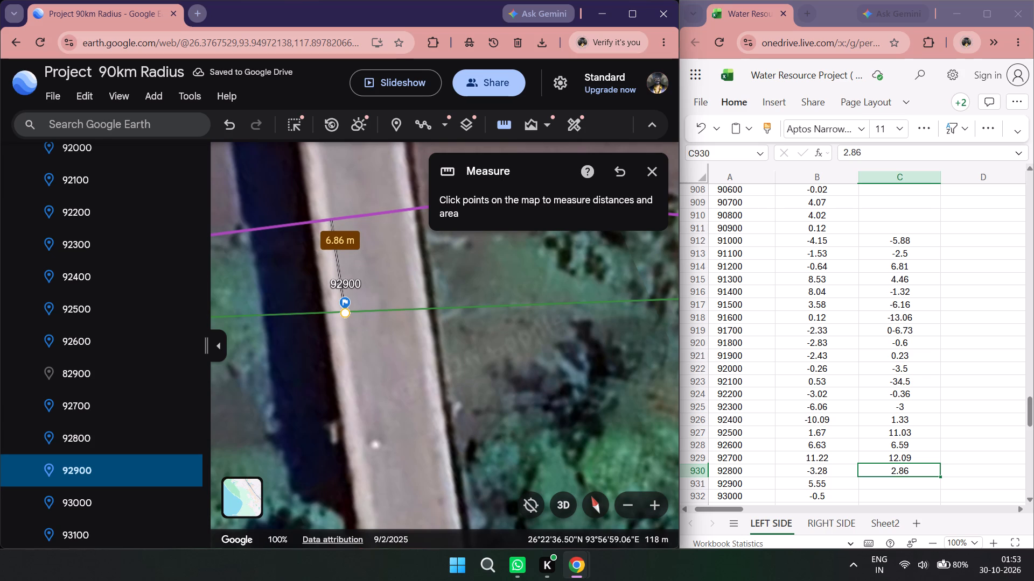
double_click(888, 483)
type("6.86")
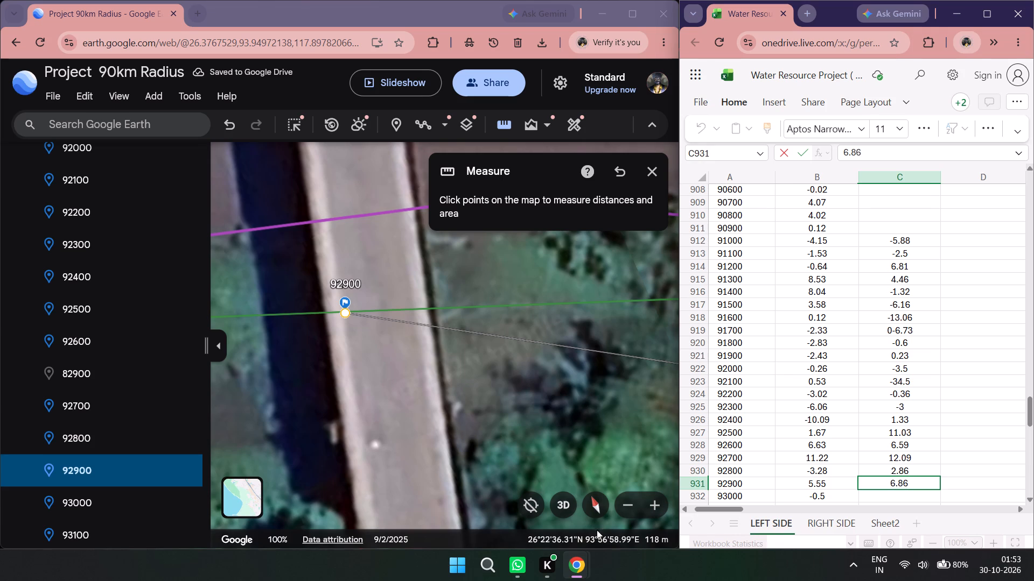
Measure from the 93000 placemark across to the magenta bank line and enter 4.03 in cell C932 for chainage 93000.
double_click(96, 493)
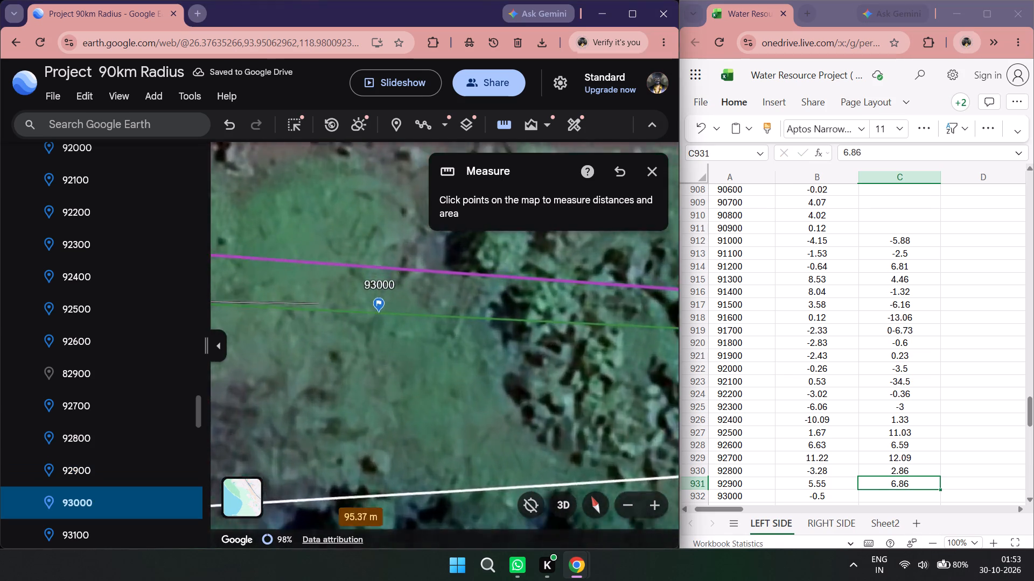
left_click_drag(365, 429, 360, 466)
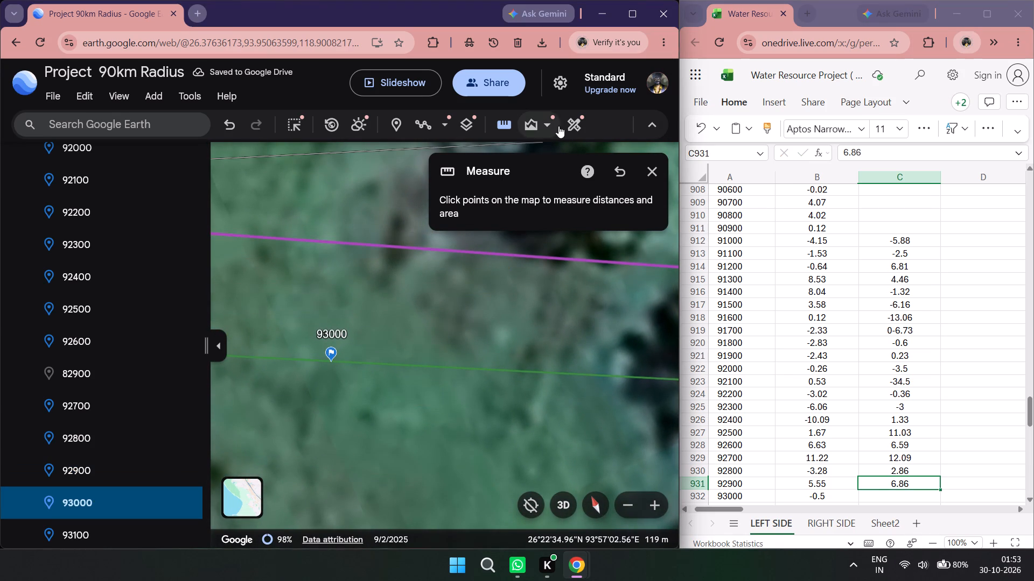
left_click(511, 122)
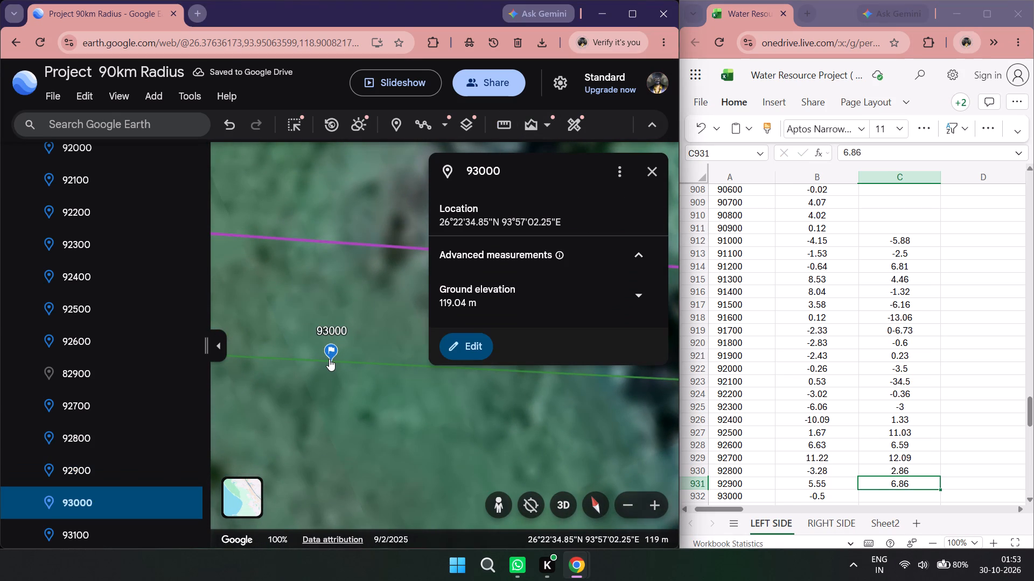
left_click(329, 359)
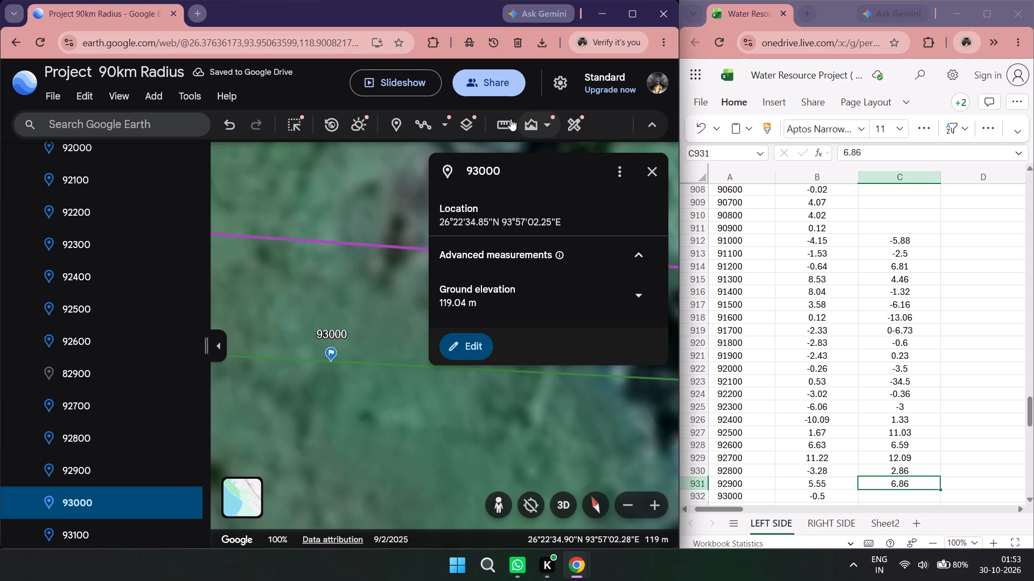
left_click(511, 119)
left_click(330, 359)
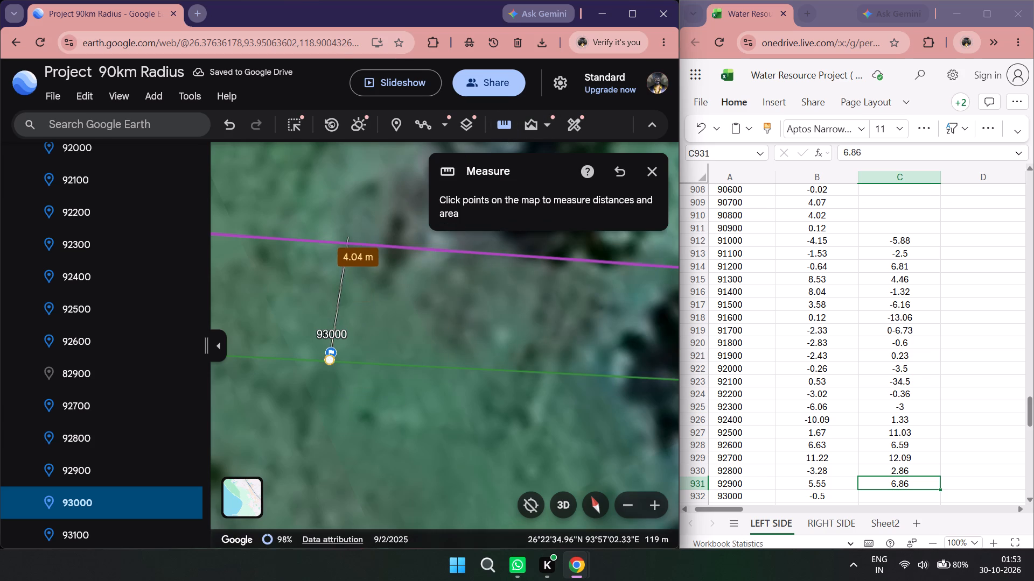
scroll(903, 466, "down", 1)
double_click(901, 426)
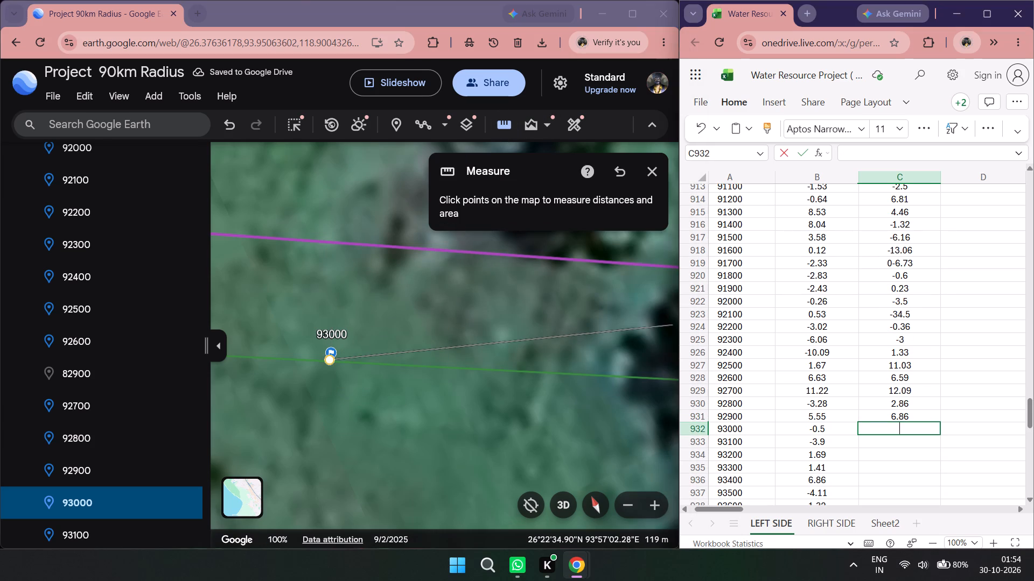
type("4.03")
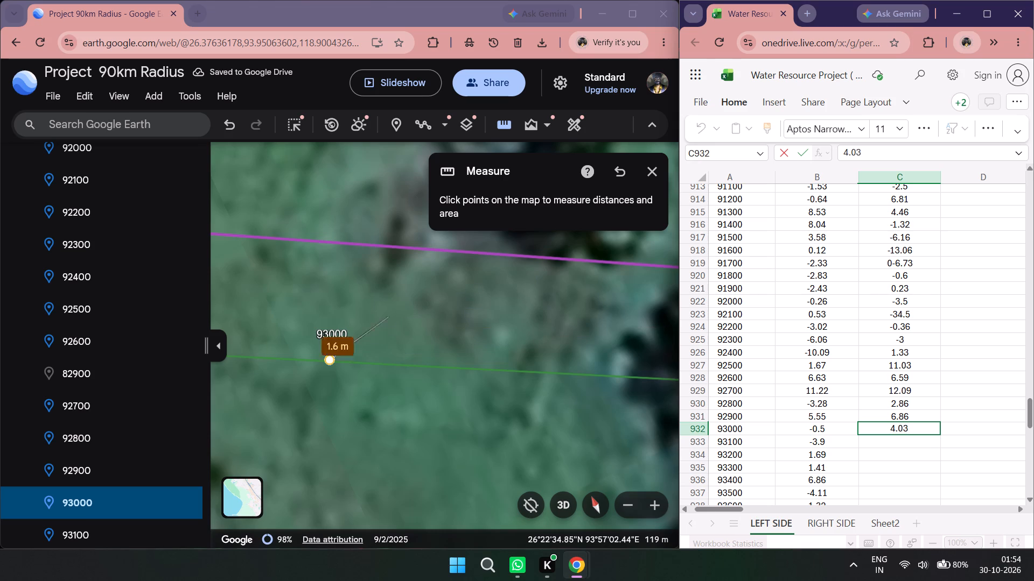
Measure from the 93100 placemark across to the magenta bank line and enter 1.77 in cell C933 for chainage 93100.
scroll(65, 343, "down", 6)
double_click(107, 207)
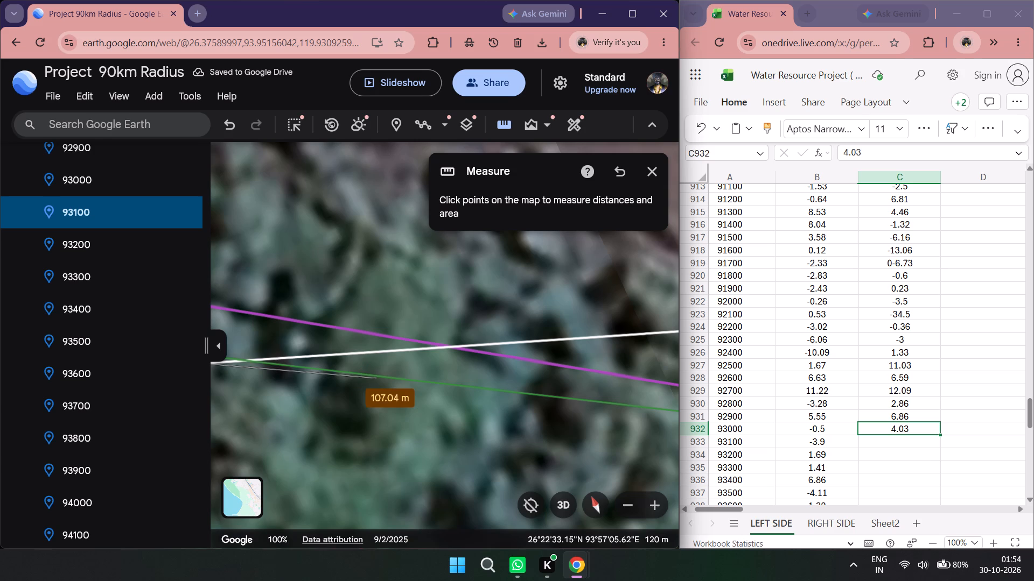
double_click(499, 129)
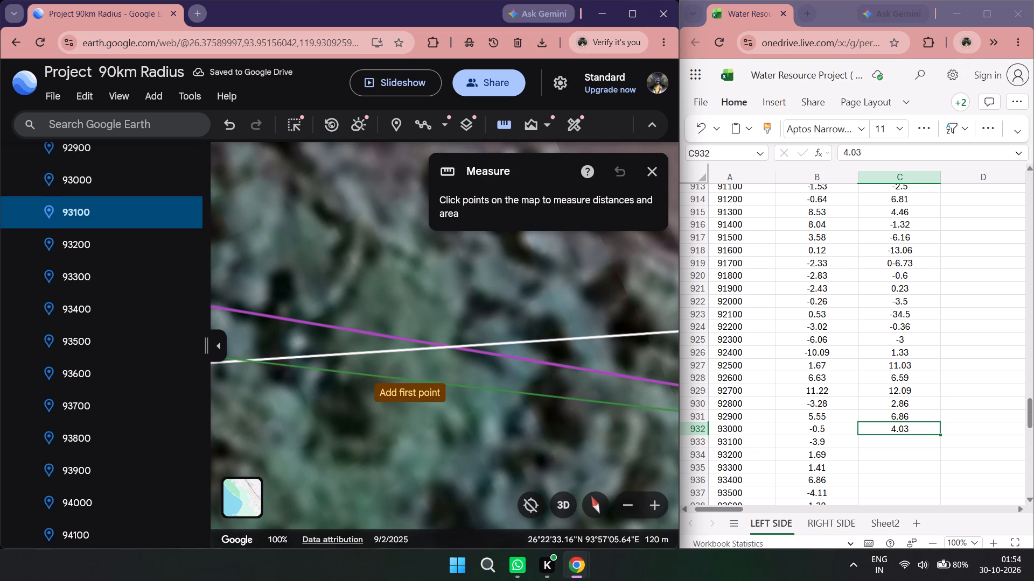
scroll(378, 371, "down", 5)
scroll(316, 363, "up", 2)
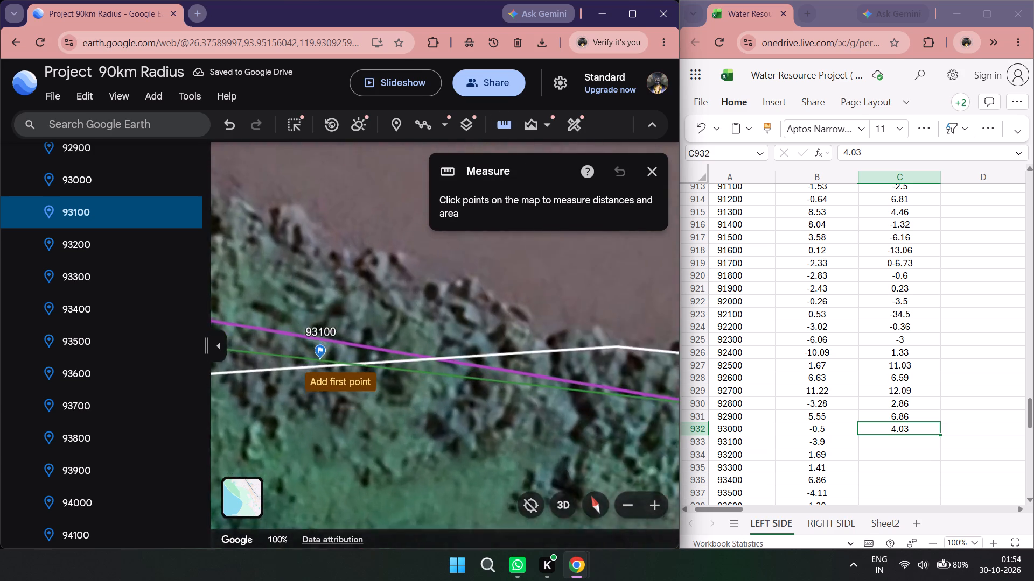
left_click_drag(299, 373, 331, 407)
left_click(354, 394)
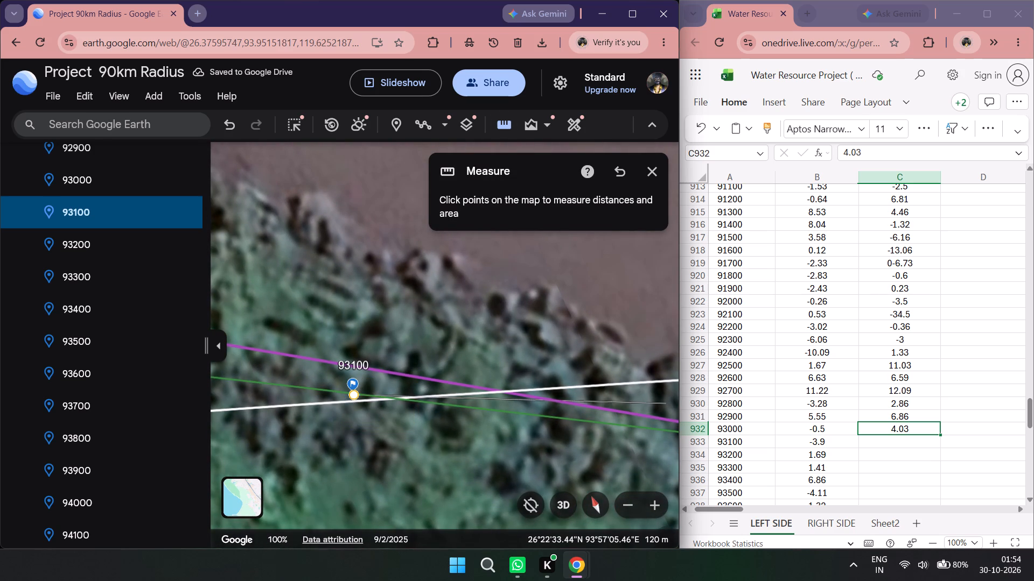
double_click(886, 444)
type("1.")
type("77")
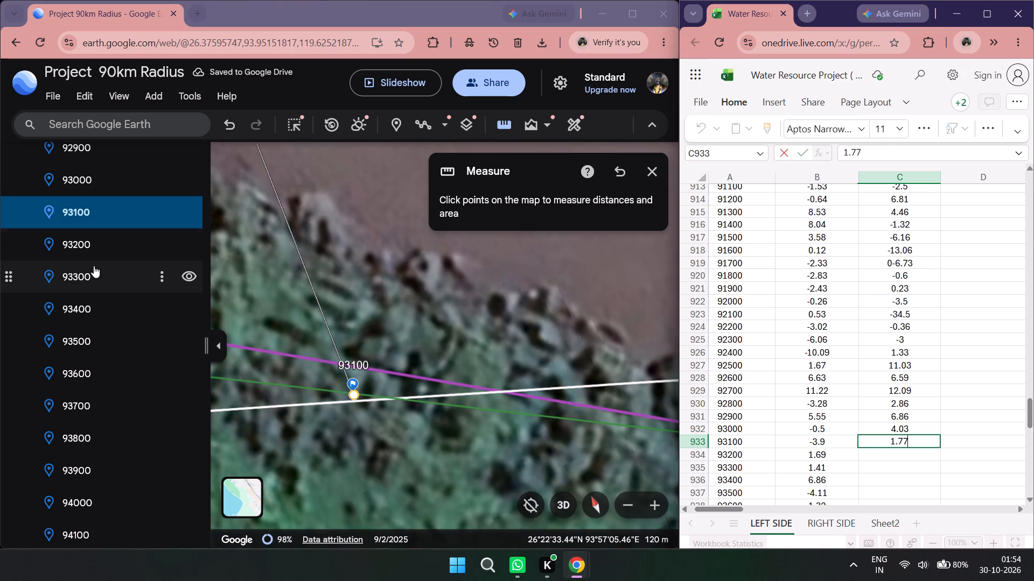
Measure from the 93200 placemark across to the magenta bank line and enter 2.77 in cell C934 for chainage 93200.
double_click(96, 252)
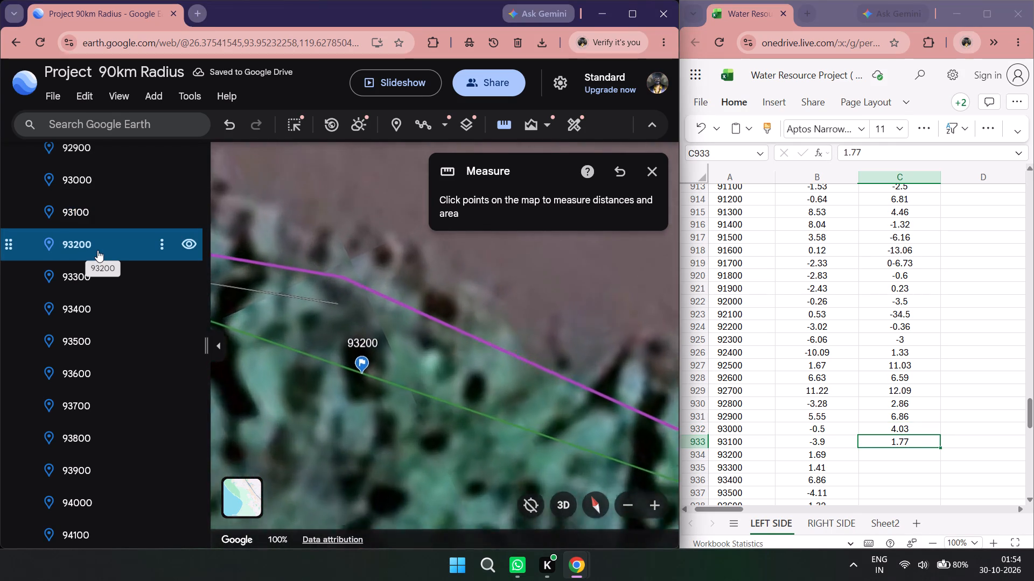
double_click(507, 130)
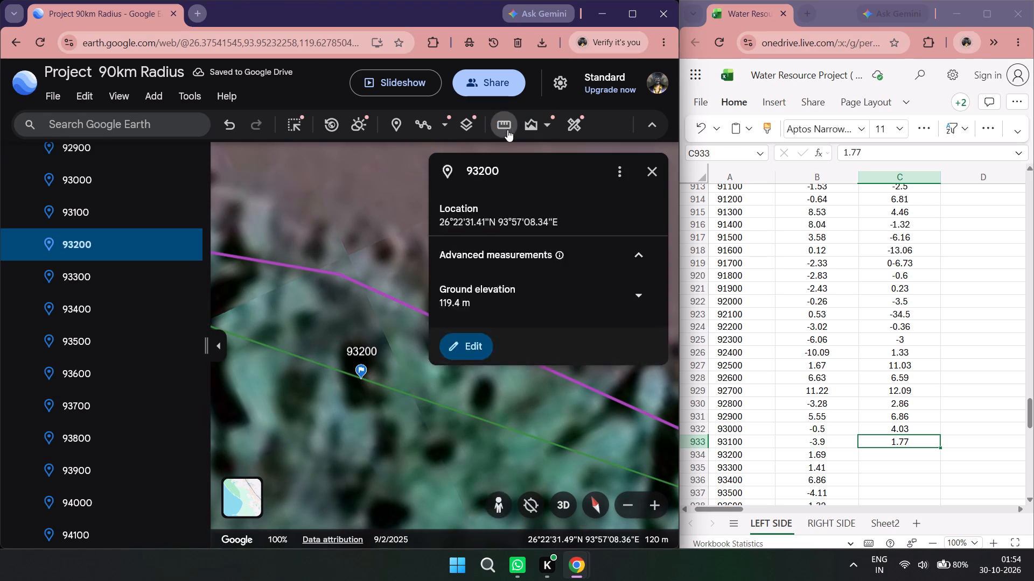
left_click(363, 380)
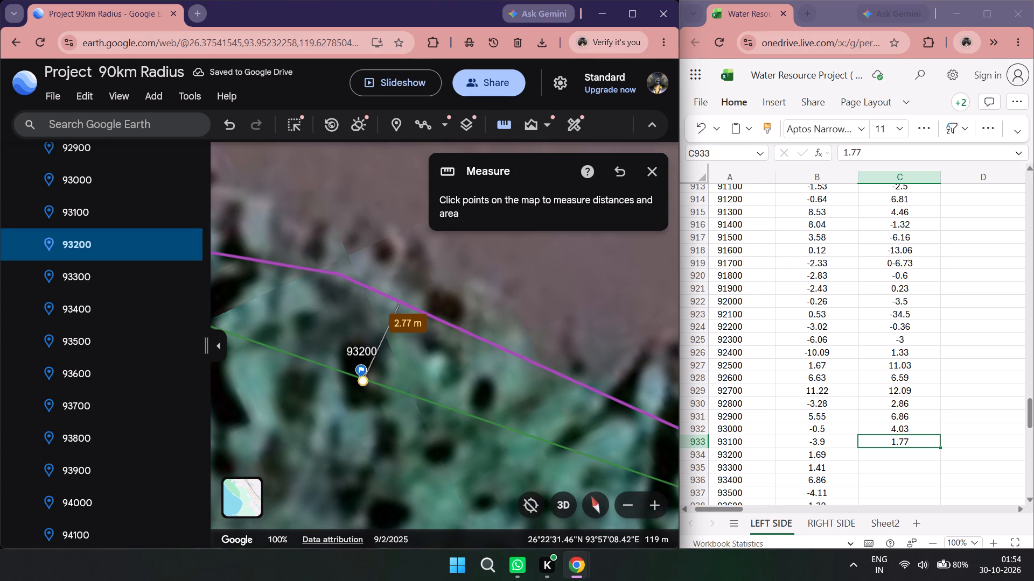
double_click(918, 456)
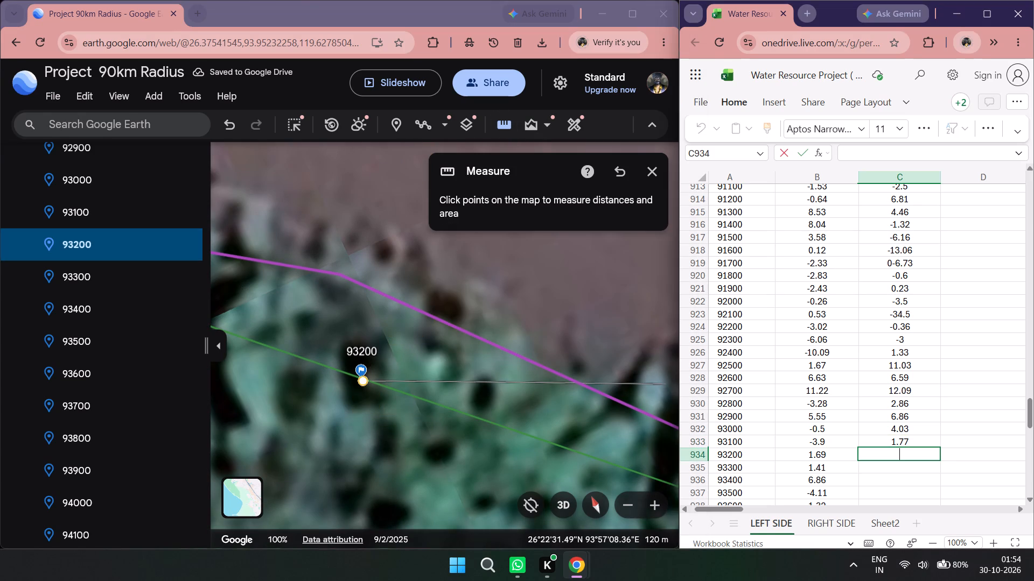
type("2.77")
Check the magenta bank line's offset at the 93300 placemark and enter 0.1 in cell C935 for chainage 93300.
double_click(101, 278)
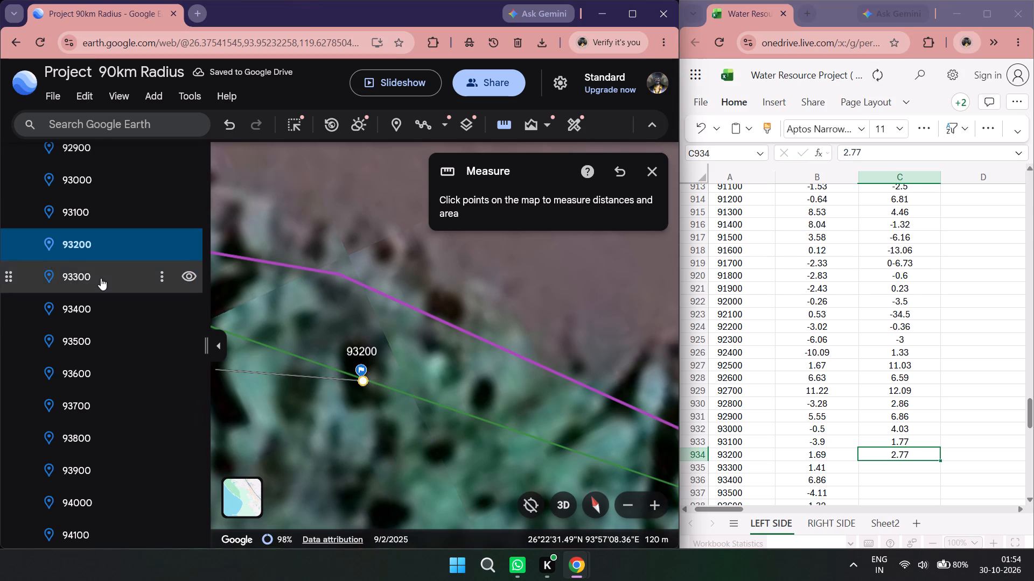
scroll(480, 380, "up", 2)
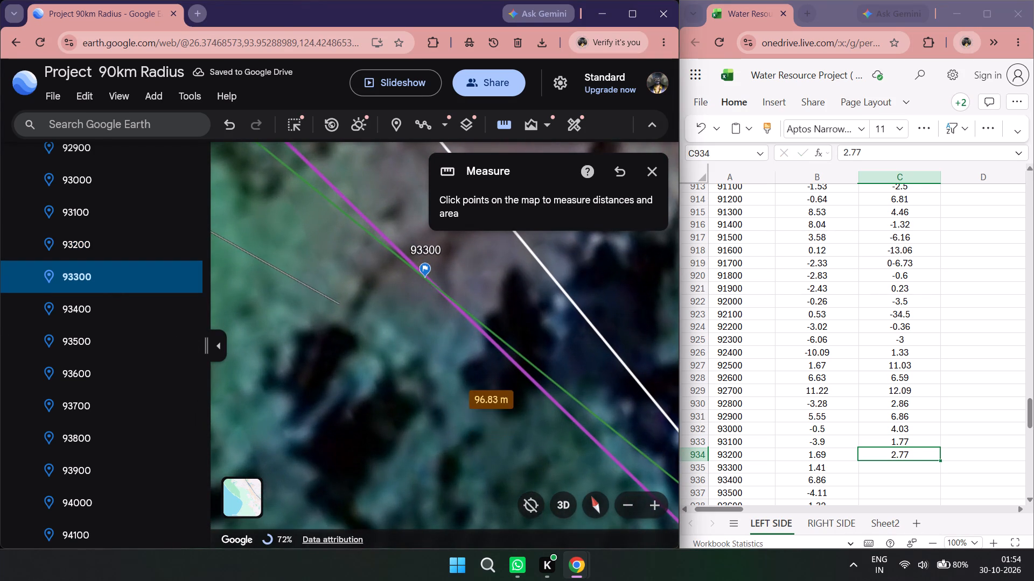
scroll(480, 380, "up", 2)
double_click(509, 132)
scroll(402, 297, "up", 3)
double_click(906, 471)
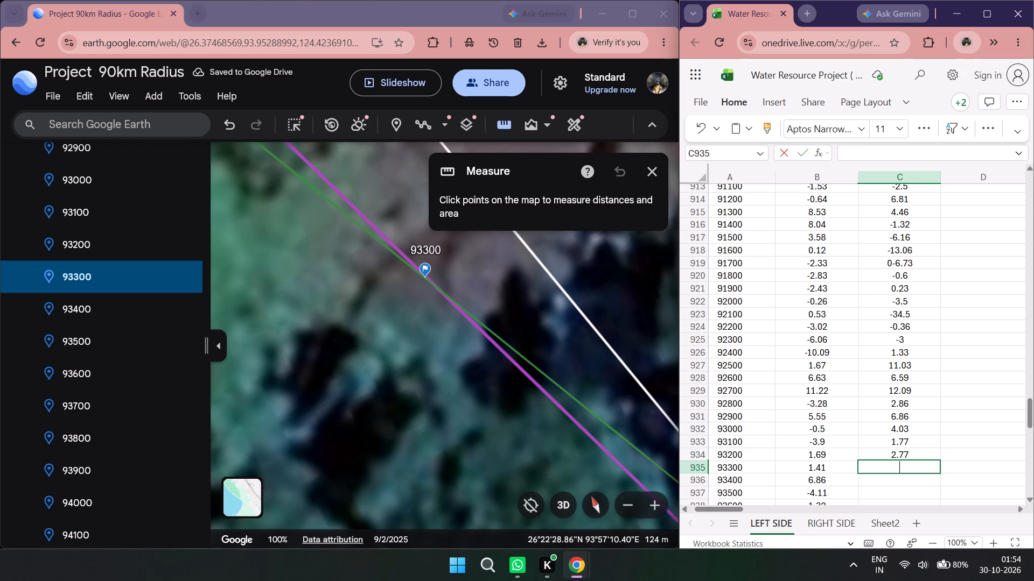
type("0.1")
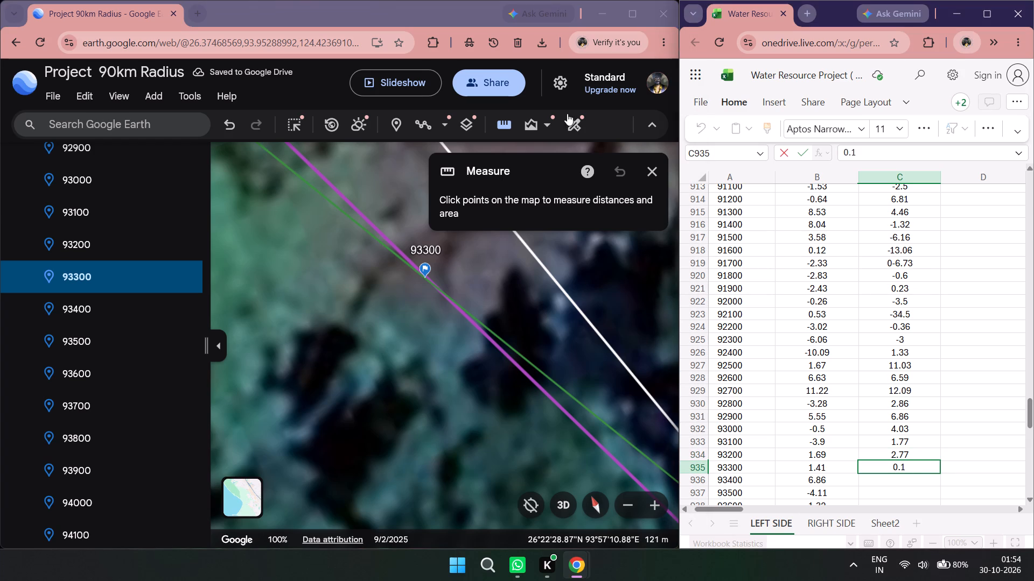
Measure from the 93400 placemark across to the magenta bank line and enter 2.29 in cell C936 for chainage 93400.
double_click(508, 122)
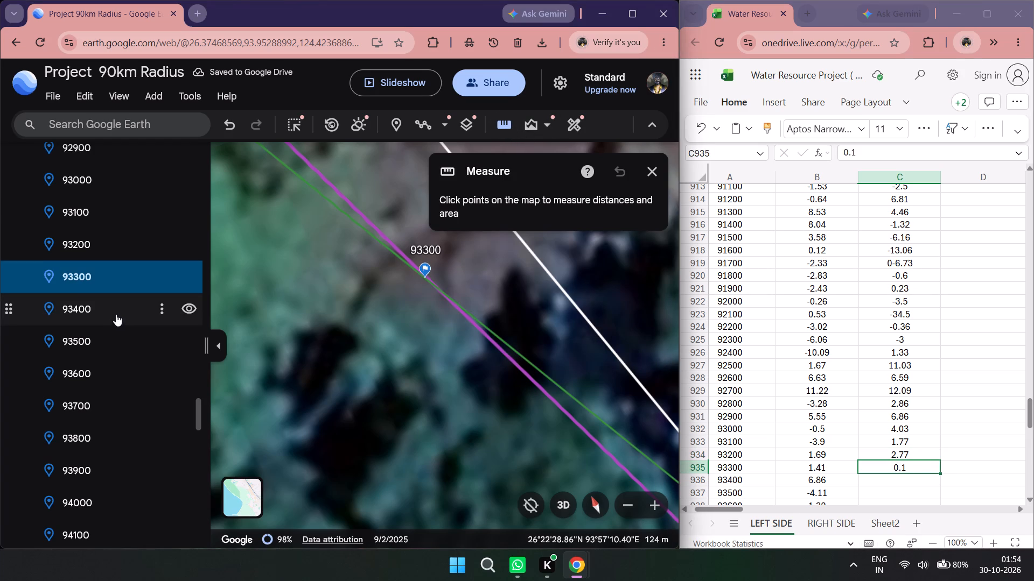
left_click(115, 311)
double_click(121, 309)
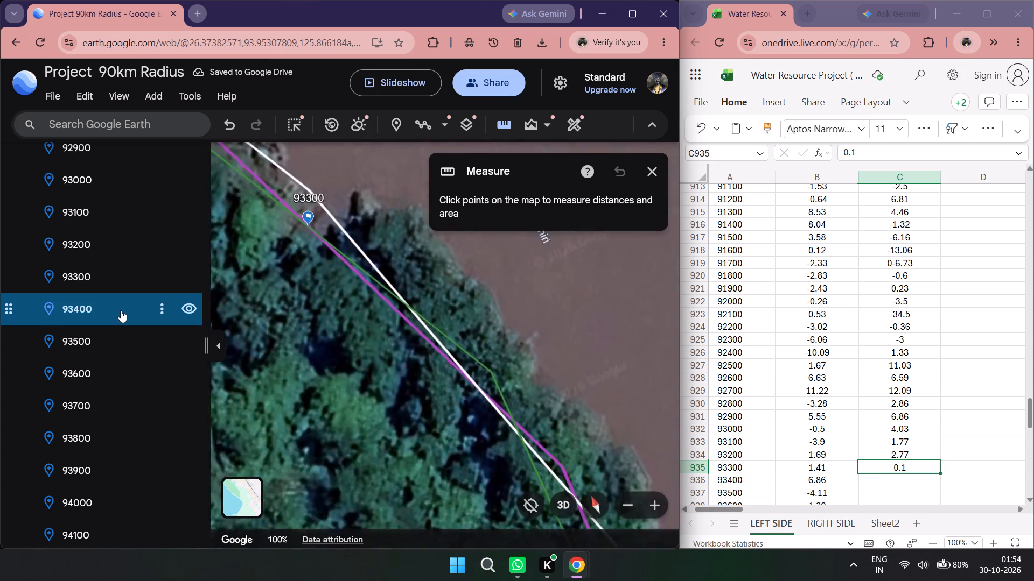
scroll(332, 320, "up", 4)
left_click_drag(336, 324, 360, 324)
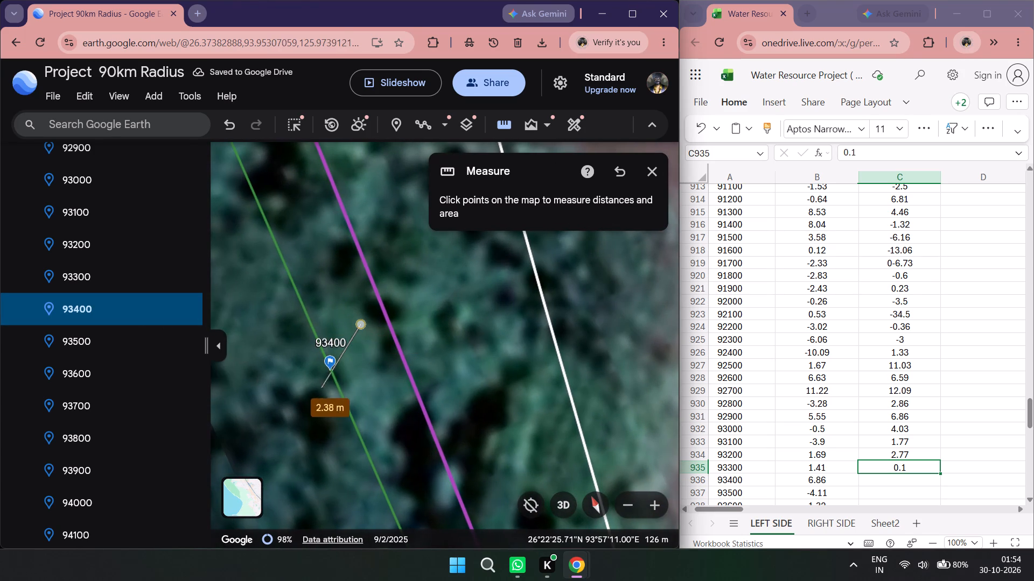
double_click(503, 126)
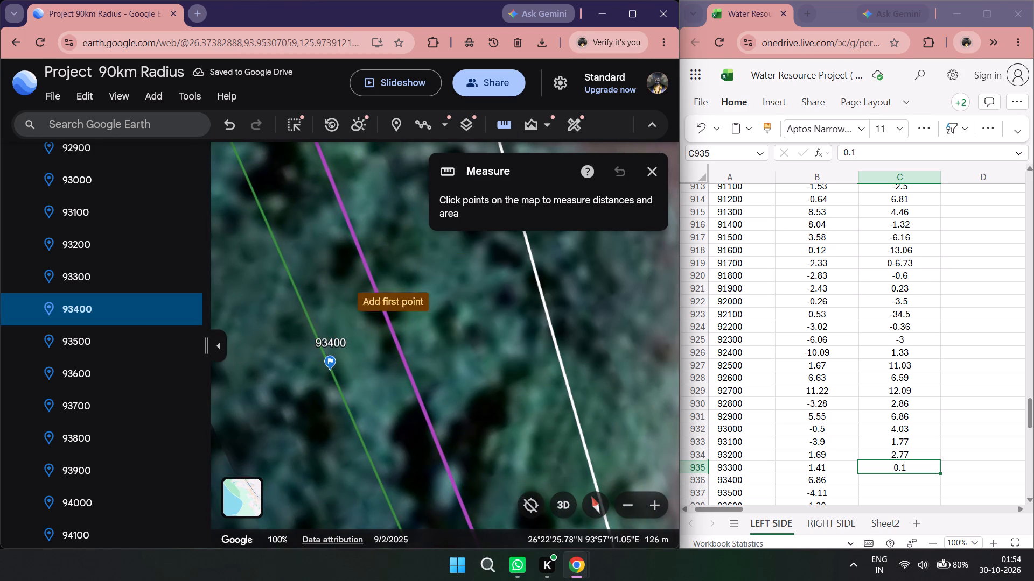
left_click(330, 372)
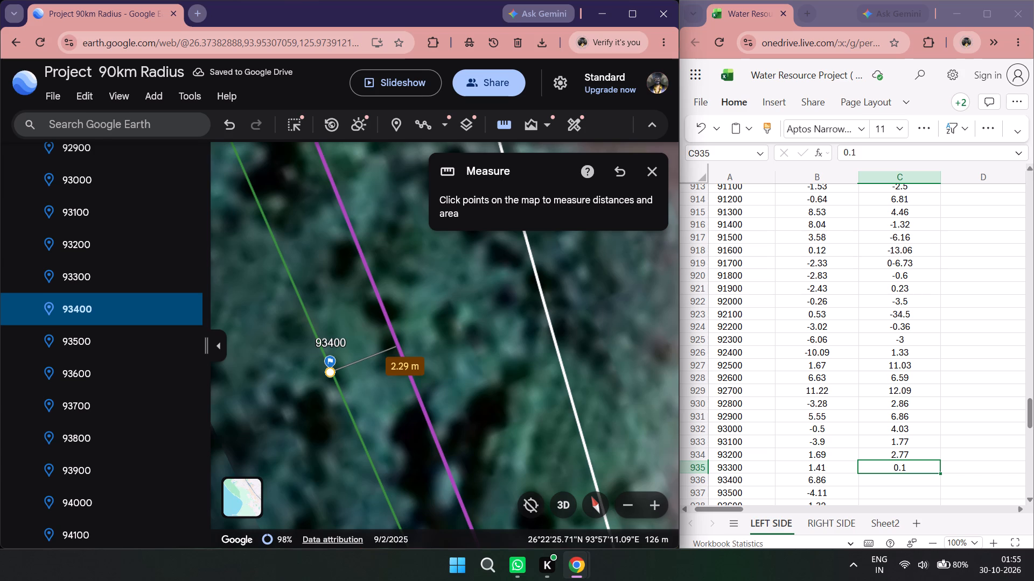
double_click(909, 480)
key("2")
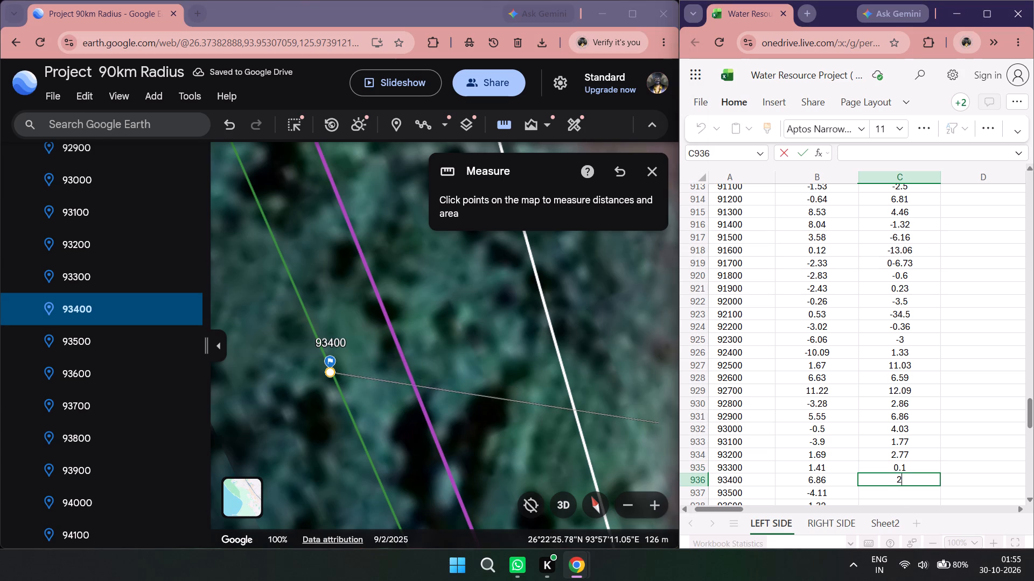
type(".29")
Measure from the 93500 placemark across to the magenta bank line and enter 1.17 in cell C937 for chainage 93500.
double_click(75, 345)
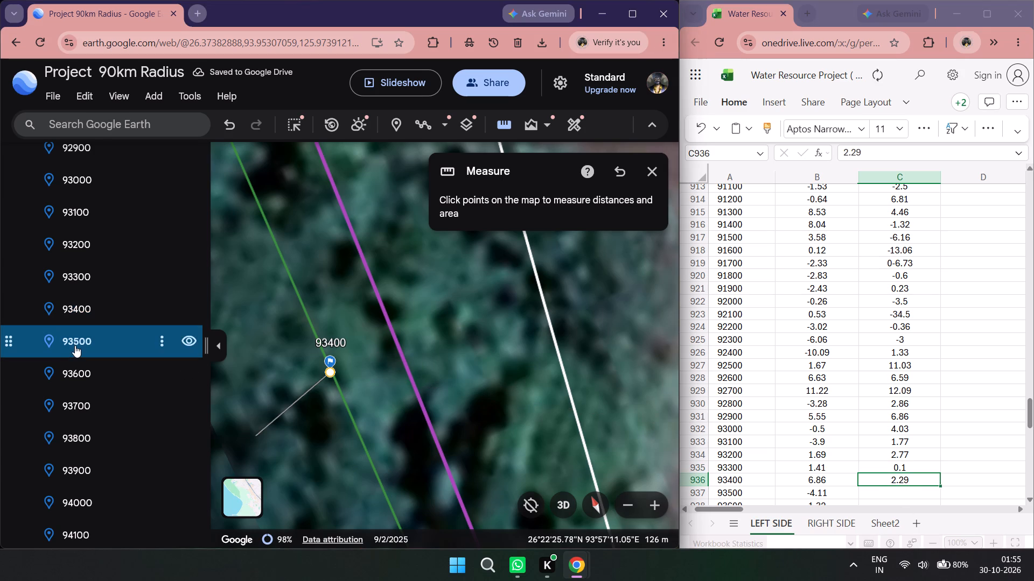
double_click(77, 345)
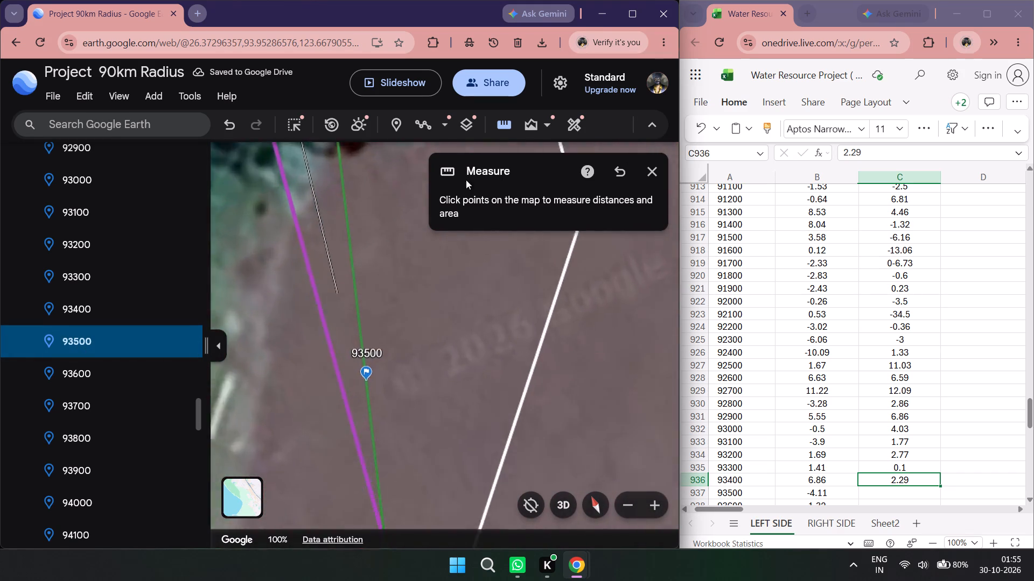
double_click(512, 120)
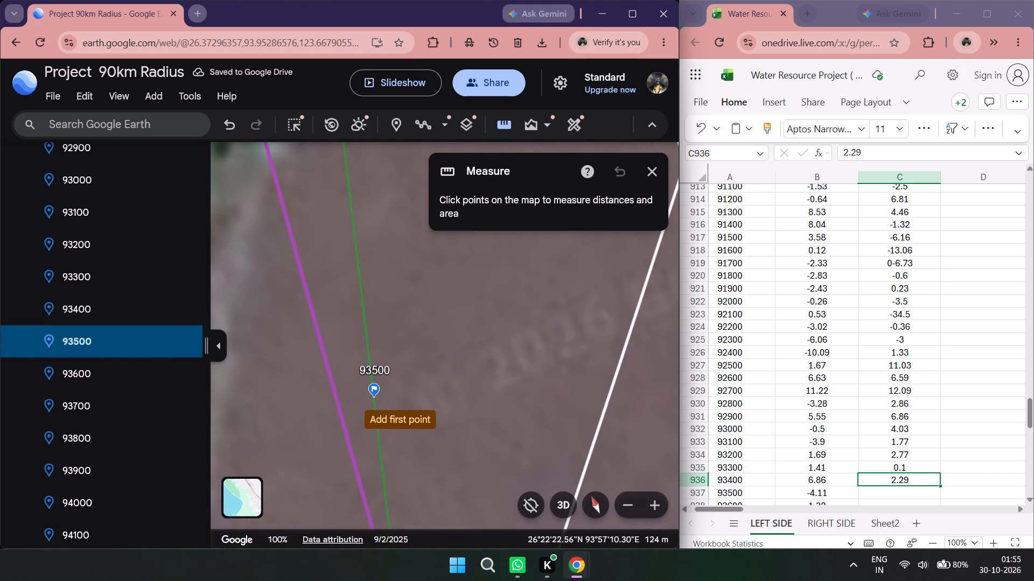
left_click(373, 398)
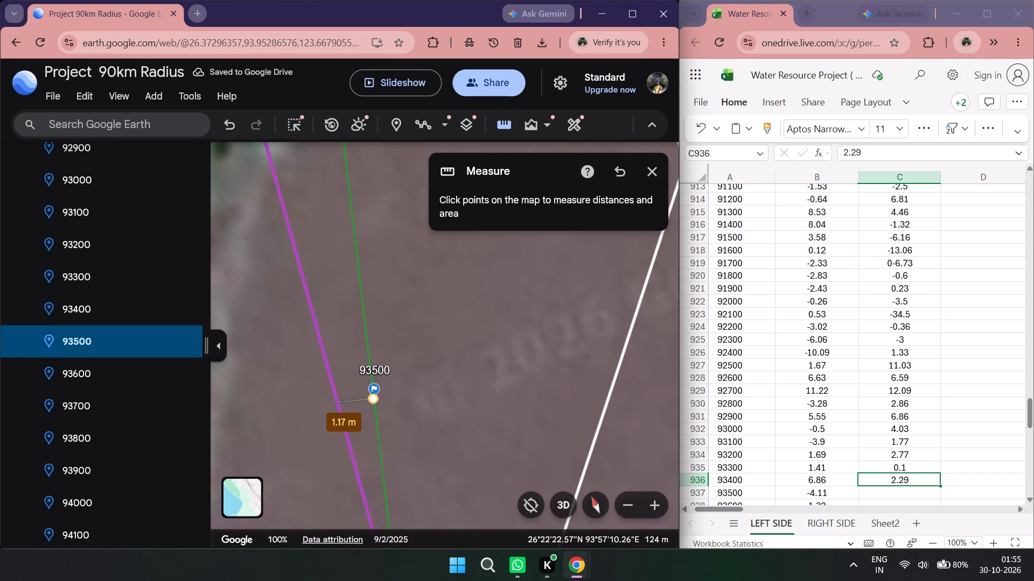
scroll(828, 472, "down", 4)
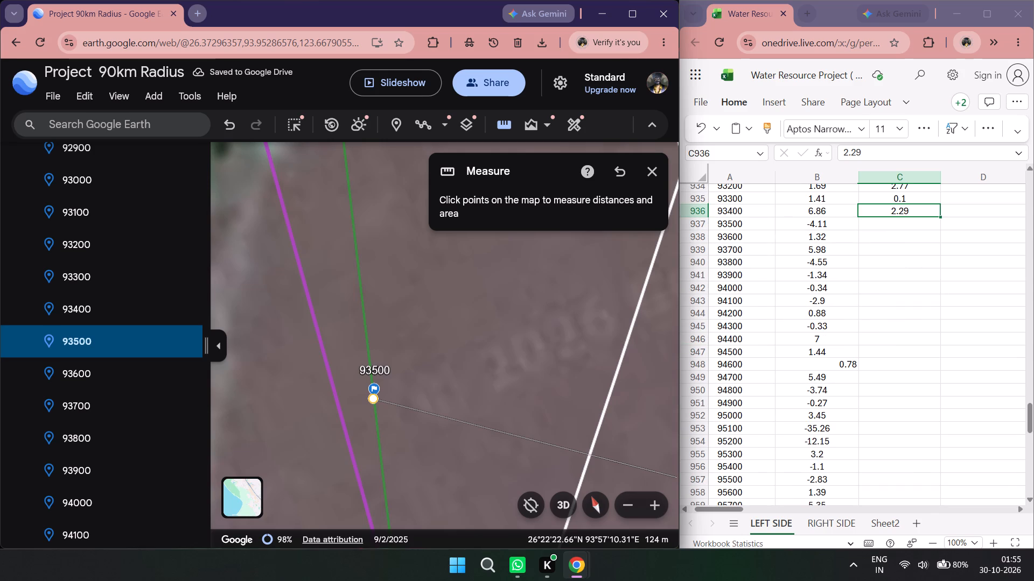
double_click(909, 223)
type("1.1")
key("7")
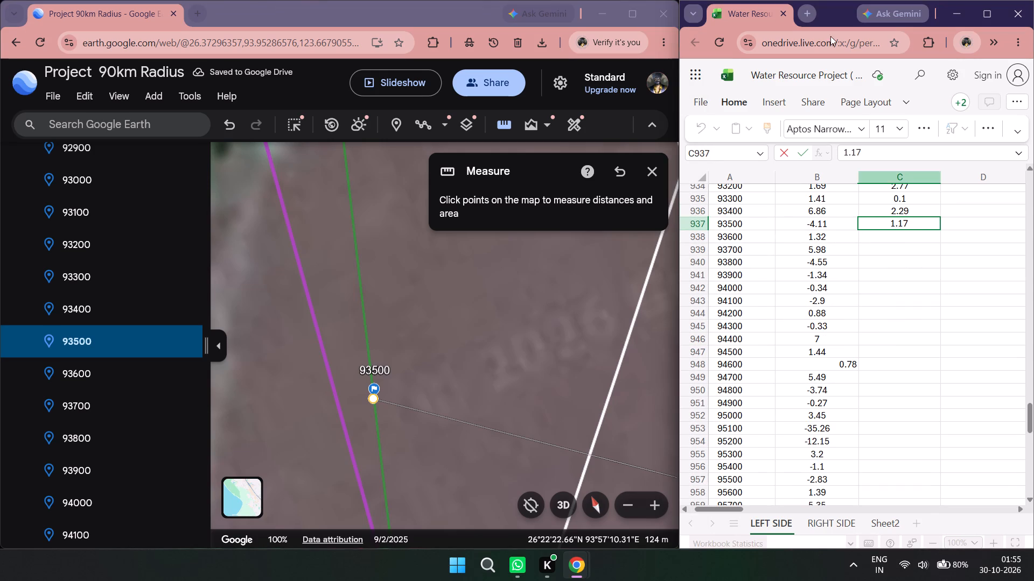
Measure from the 93600 placemark across to the magenta bank line and enter 3.3 in cell C938 for chainage 93600.
double_click(95, 371)
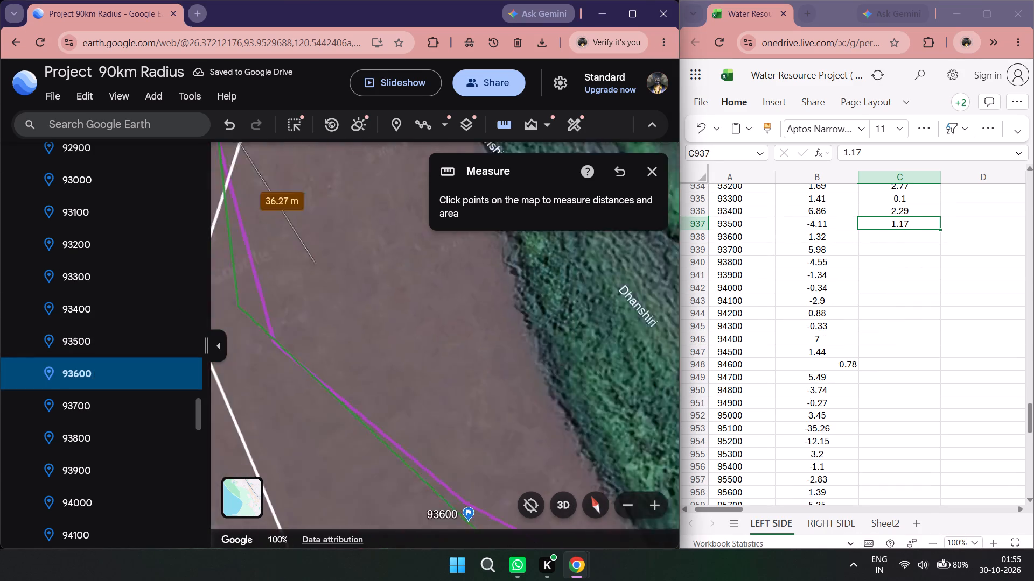
double_click(499, 124)
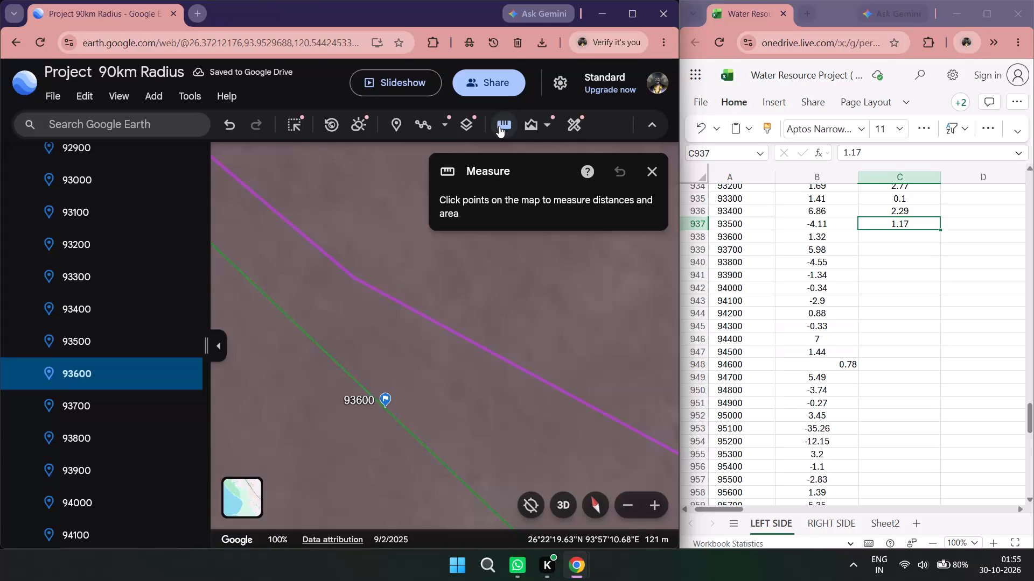
left_click(386, 409)
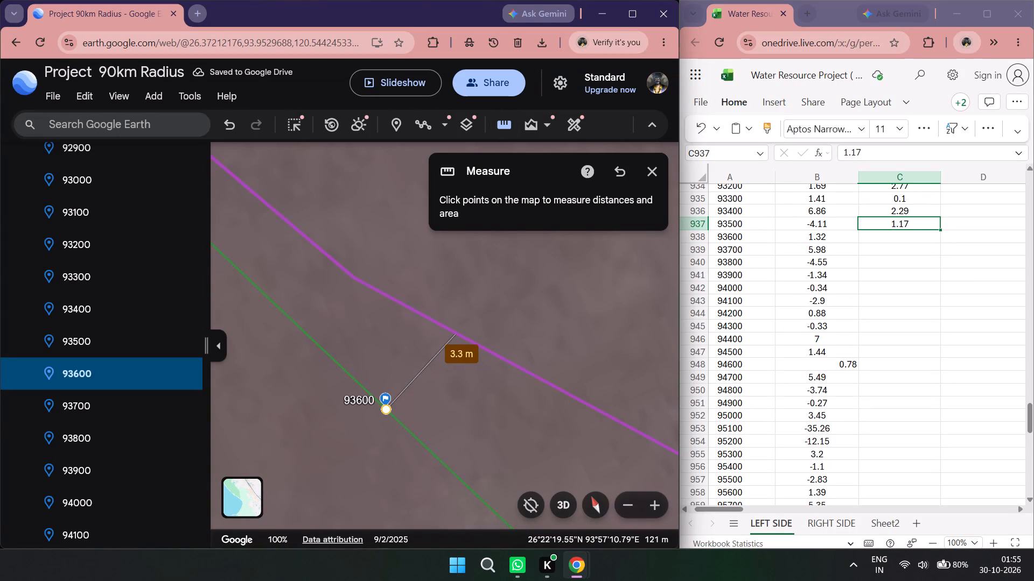
double_click(892, 238)
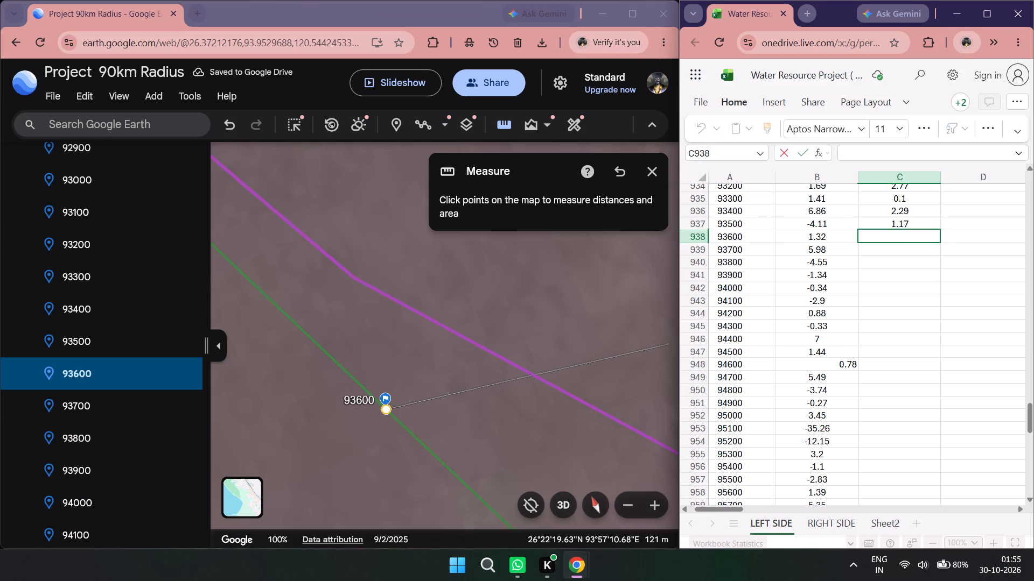
type("3.3")
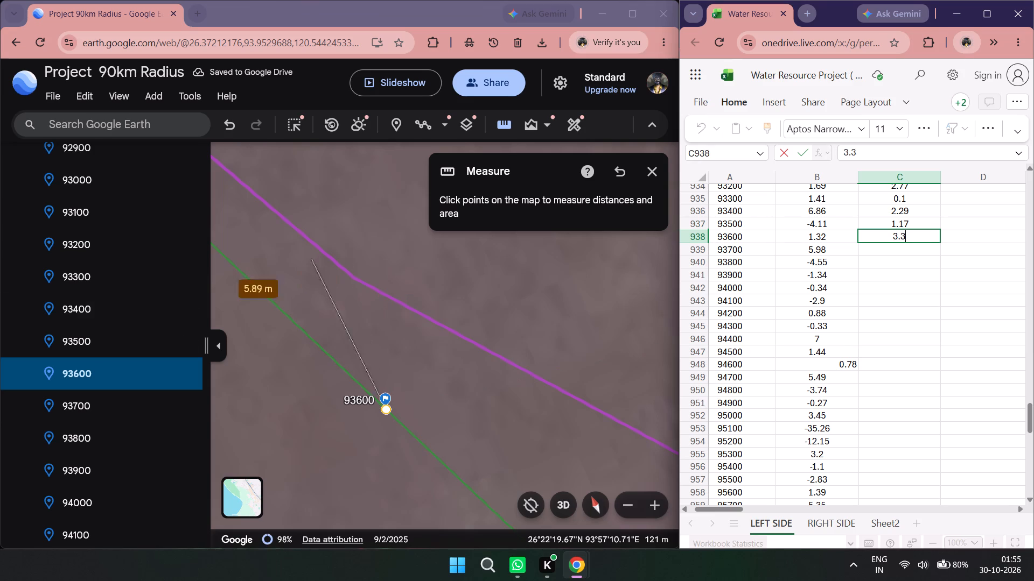
Measure from the 93700 placemark across to the magenta bank line and enter 3.82 in cell C939 for chainage 93700.
double_click(92, 411)
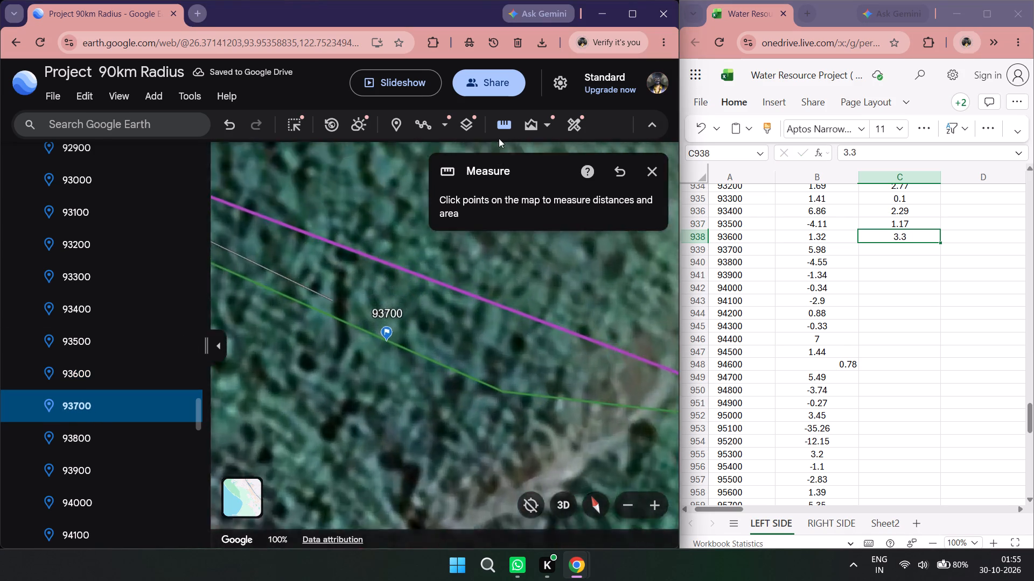
double_click(500, 135)
left_click(396, 353)
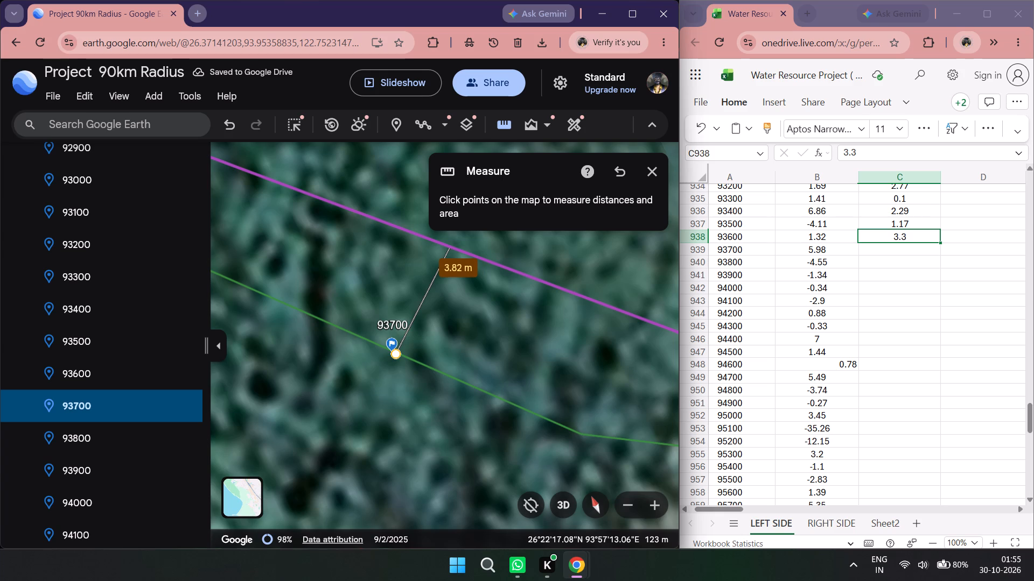
double_click(895, 249)
type("3.82")
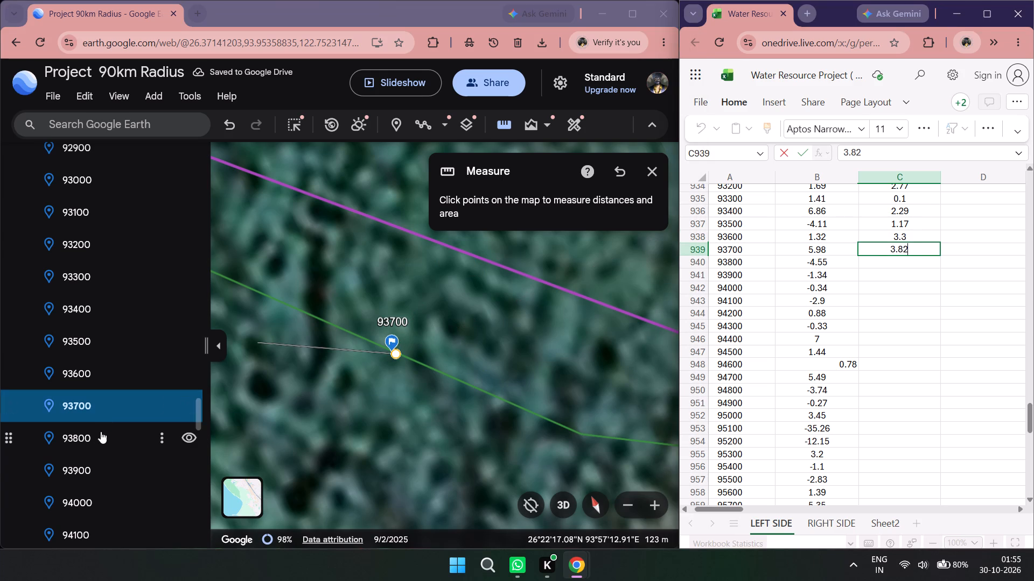
Measure from the 93800 placemark across to the magenta bank line and enter -4.3 in cell C940 for chainage 93800.
double_click(99, 438)
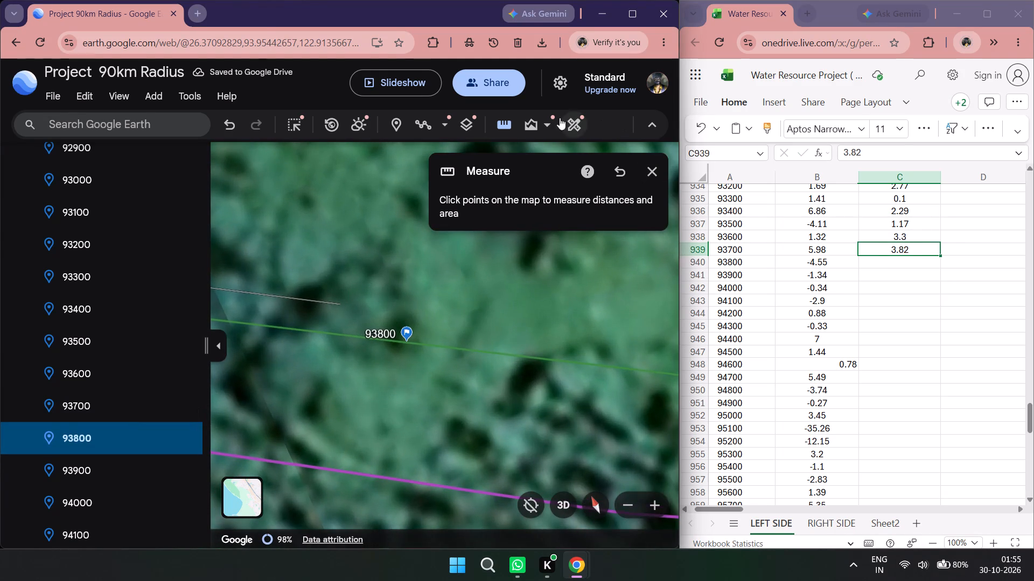
double_click(508, 116)
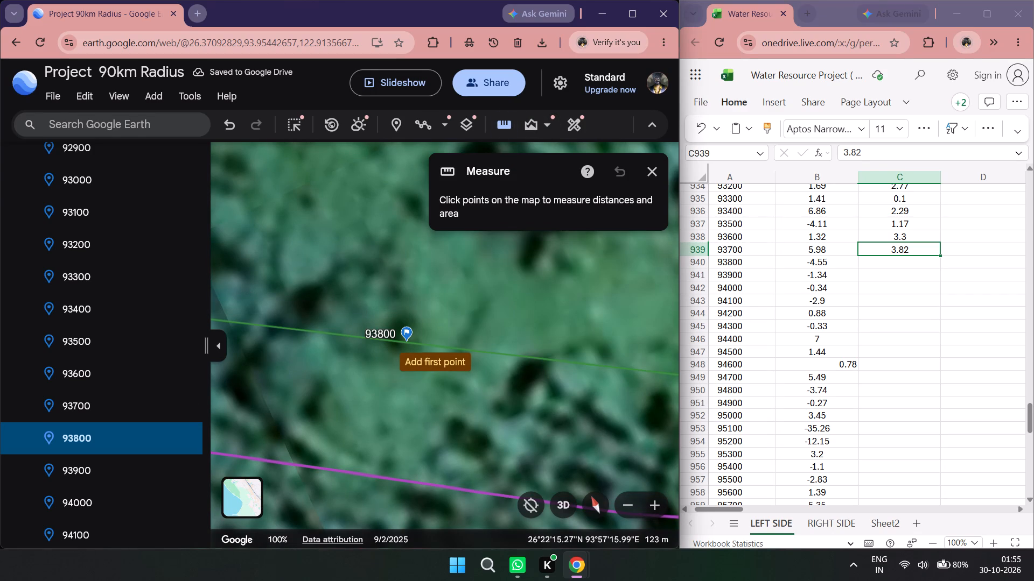
left_click(406, 344)
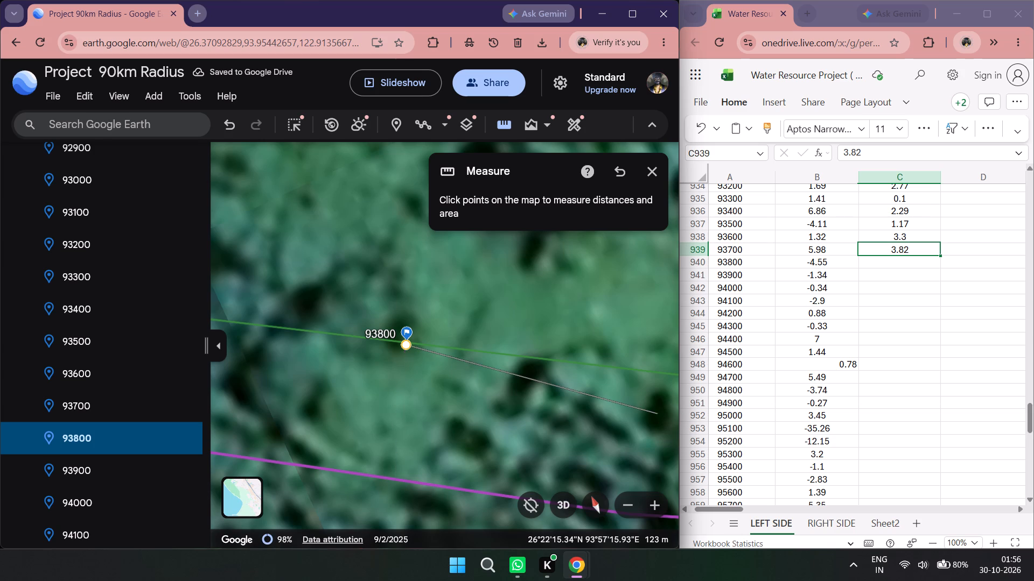
double_click(898, 264)
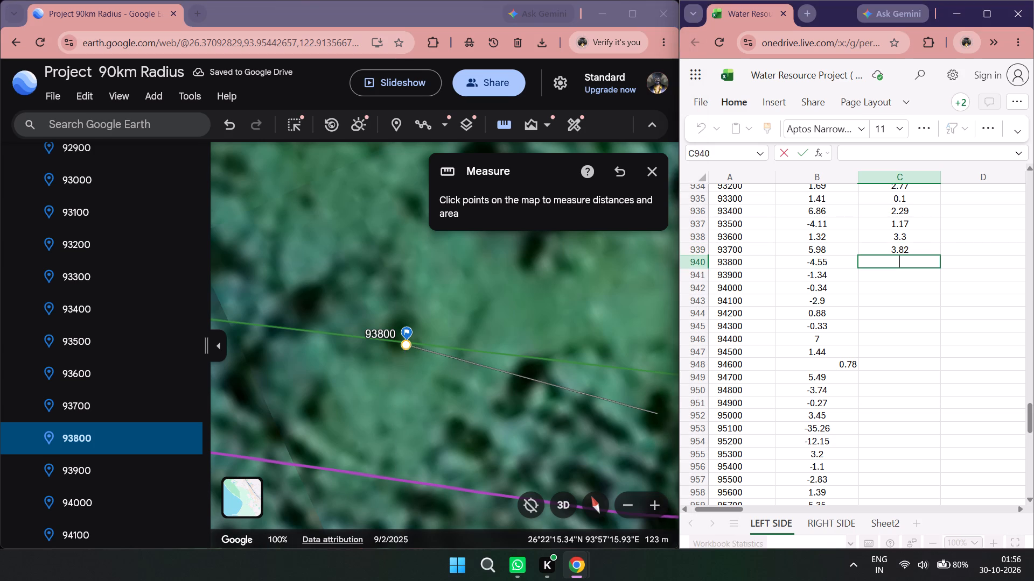
key("minus")
type("4.3")
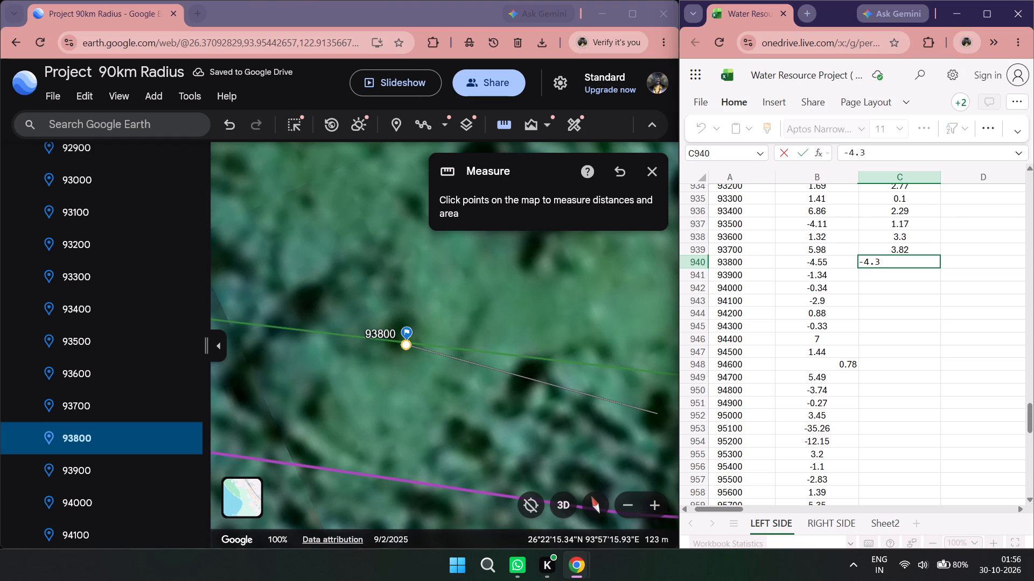
Bring the 93900 placemark into view on the map for the bank line measurement.
double_click(82, 471)
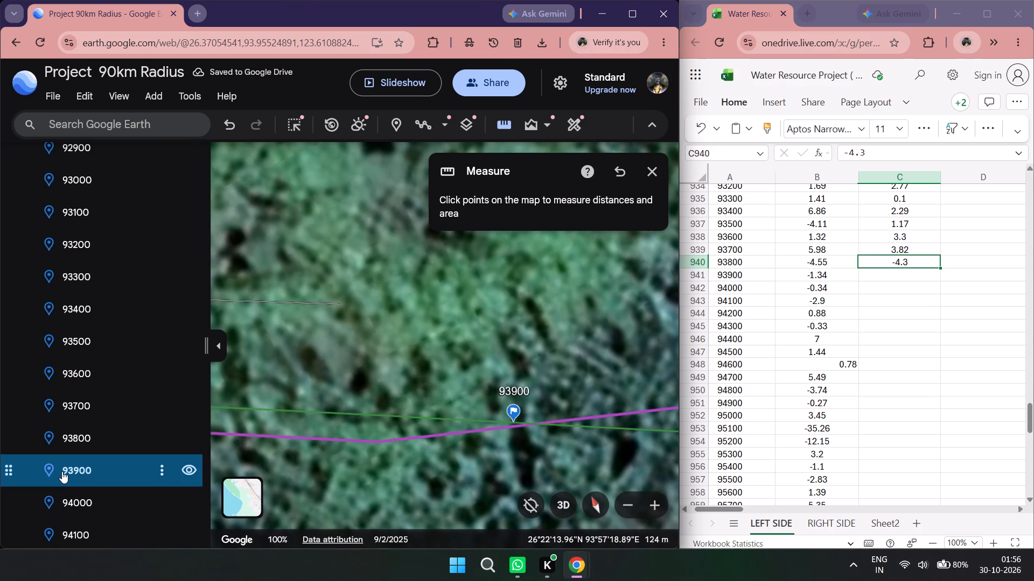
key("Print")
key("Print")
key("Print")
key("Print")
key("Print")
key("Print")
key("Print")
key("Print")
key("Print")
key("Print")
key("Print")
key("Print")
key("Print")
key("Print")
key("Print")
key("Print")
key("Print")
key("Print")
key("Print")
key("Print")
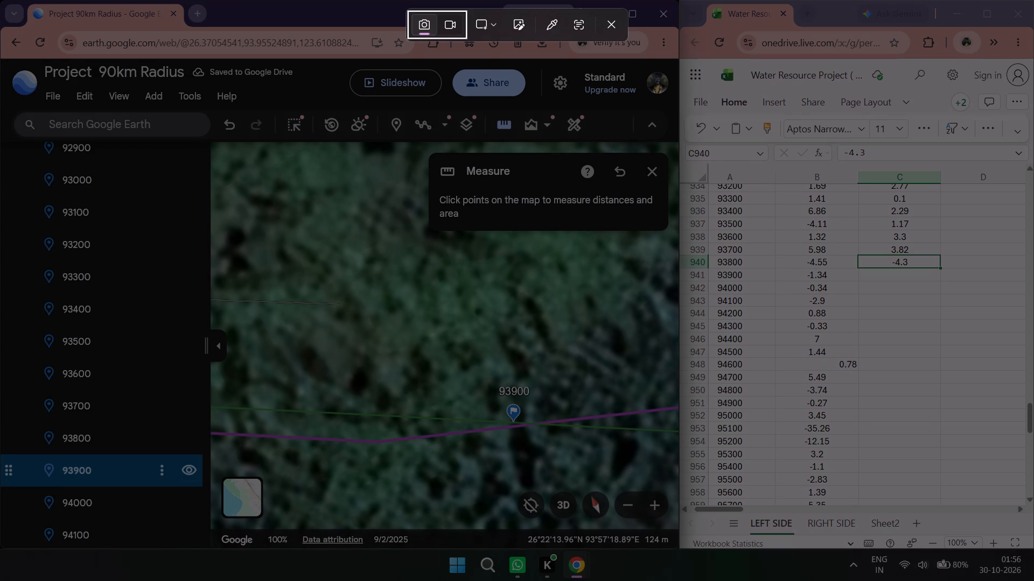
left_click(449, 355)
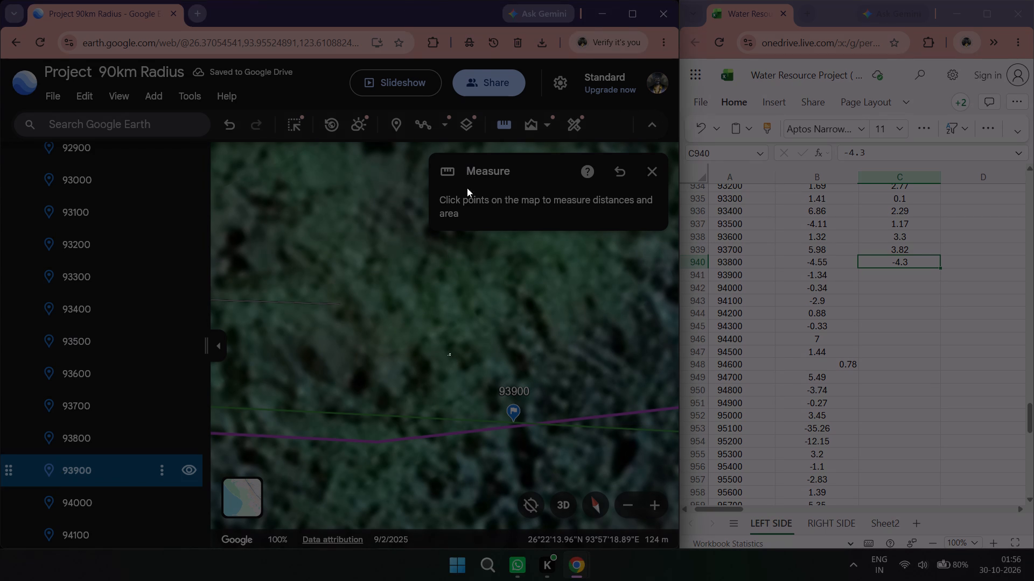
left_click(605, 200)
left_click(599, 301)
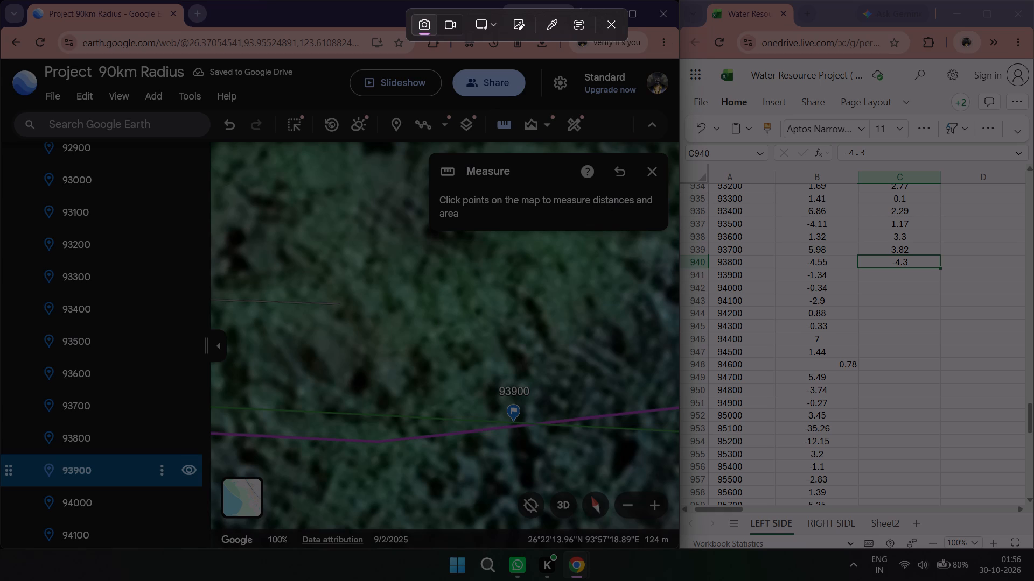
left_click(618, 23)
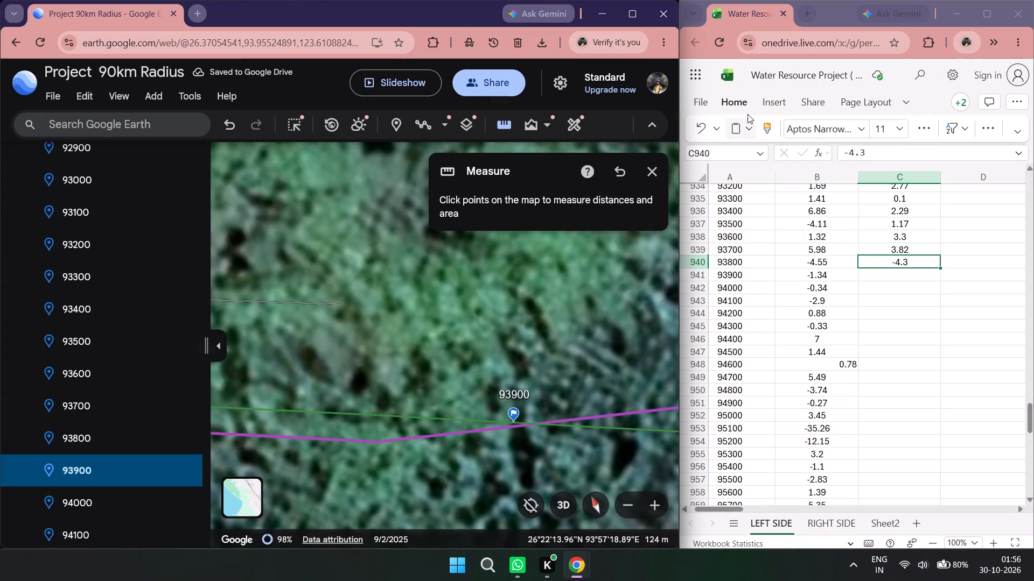
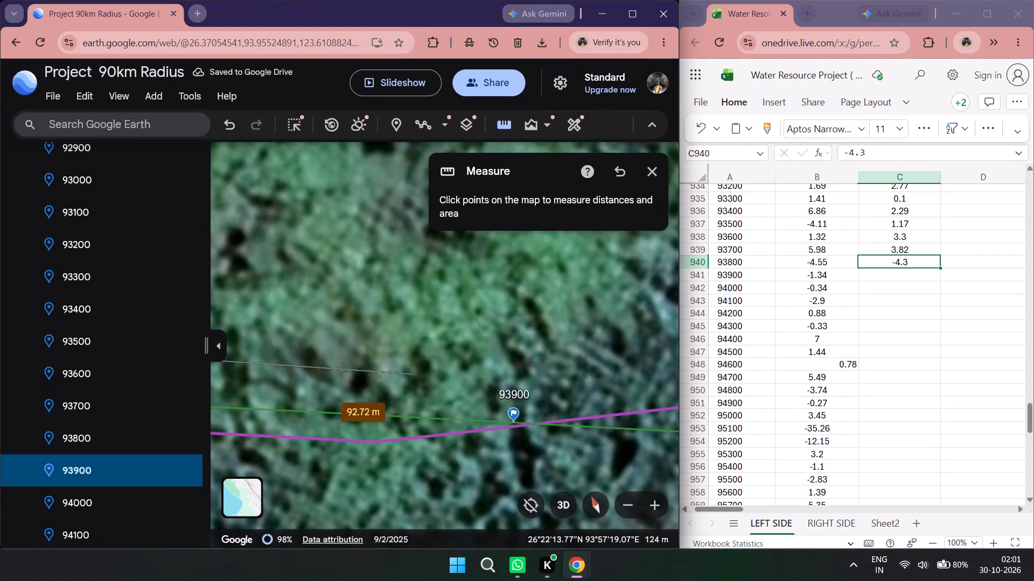
Measure the offset from placemark 93900 to the purple line and record -0.28 in column C of the 93900 row.
double_click(129, 469)
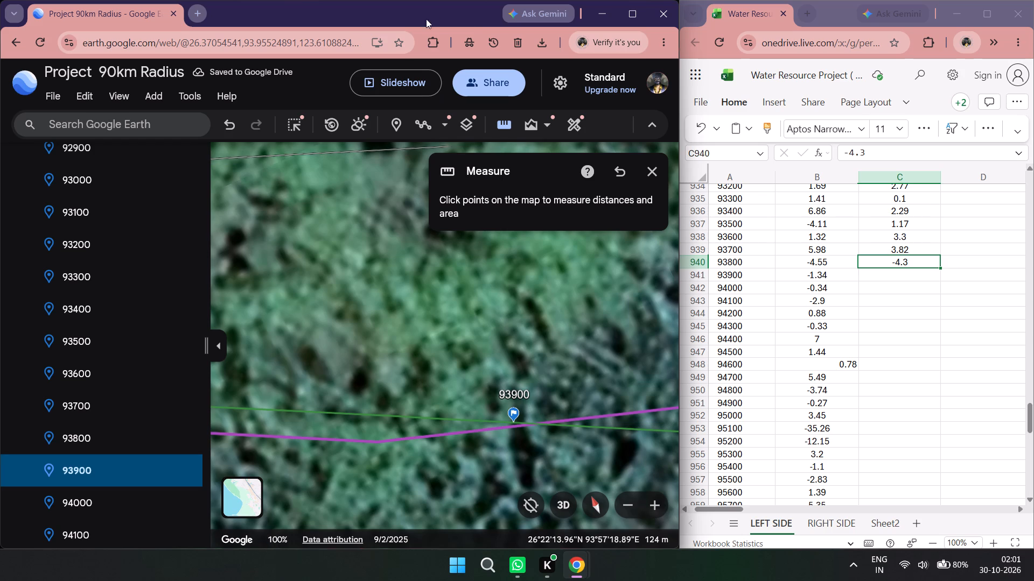
double_click(509, 128)
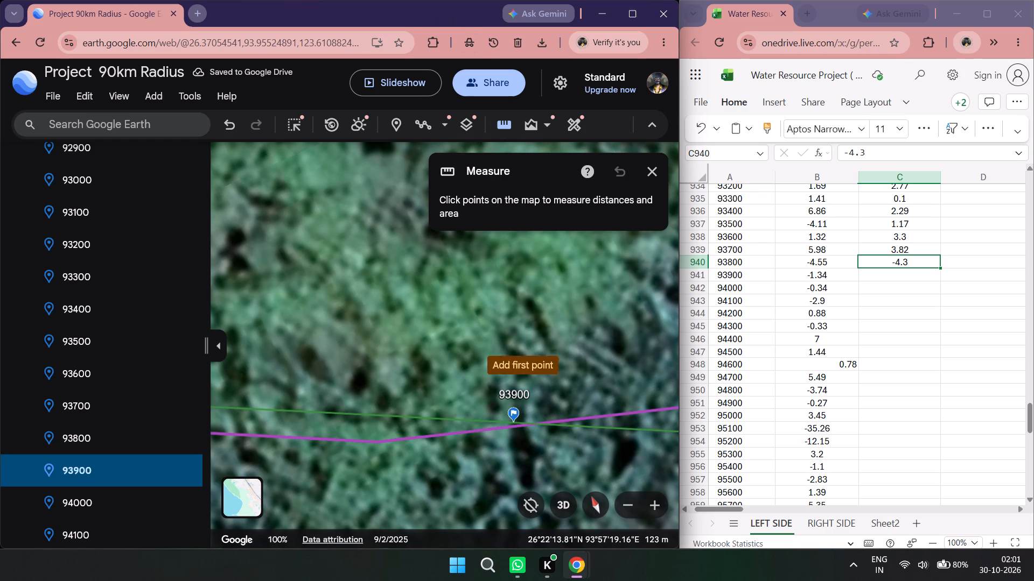
scroll(501, 447, "up", 4)
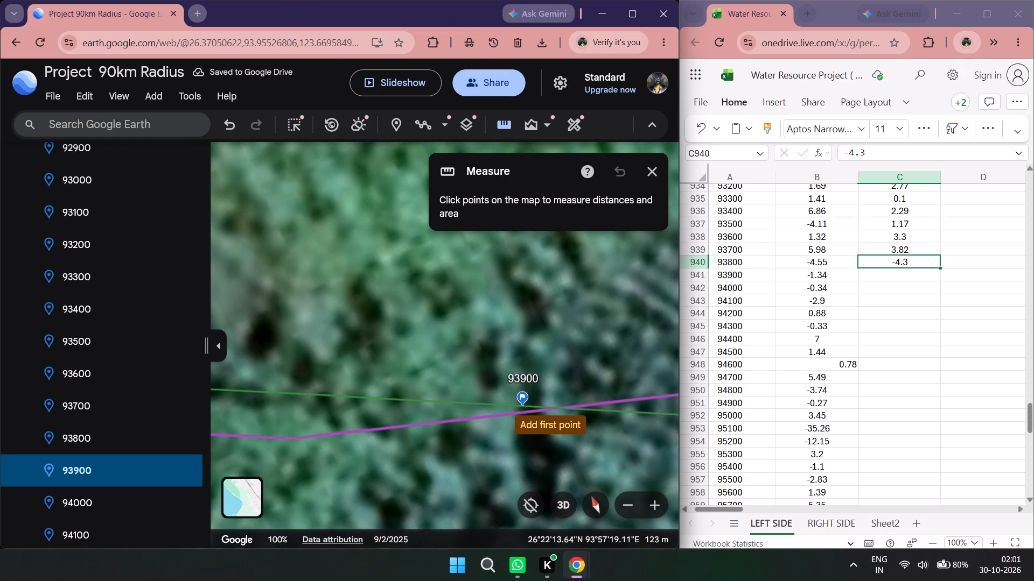
left_click(522, 406)
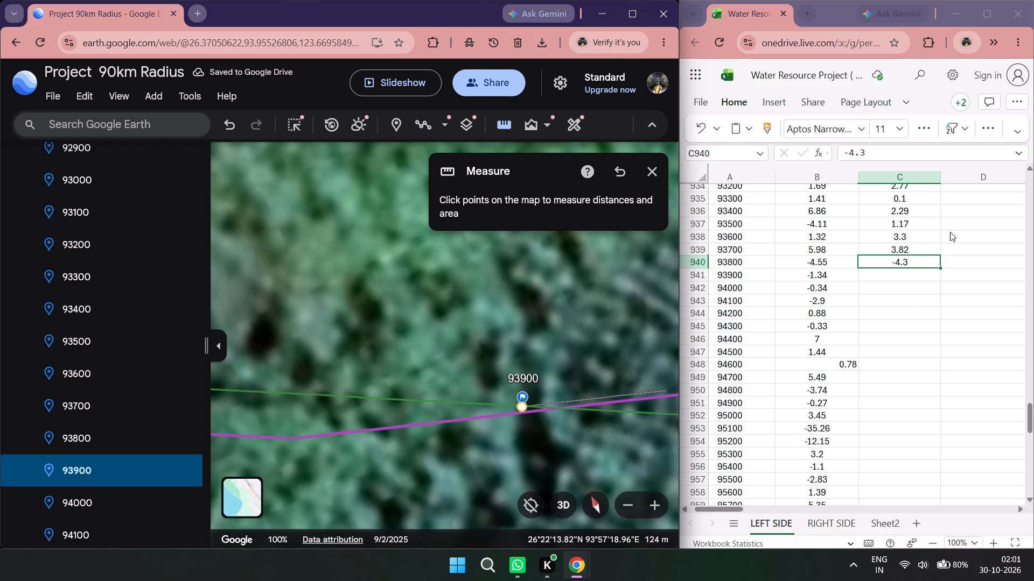
double_click(909, 279)
type("-0")
type(".2")
key("8")
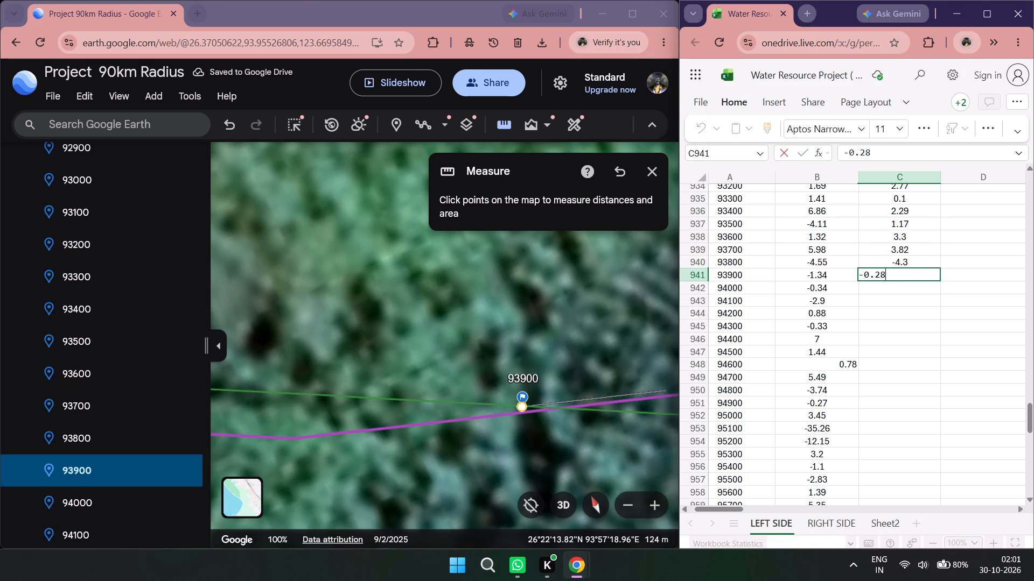
Measure the offset from placemark 94000 to the purple line and record 0.91 in column C of the 94000 row.
double_click(92, 508)
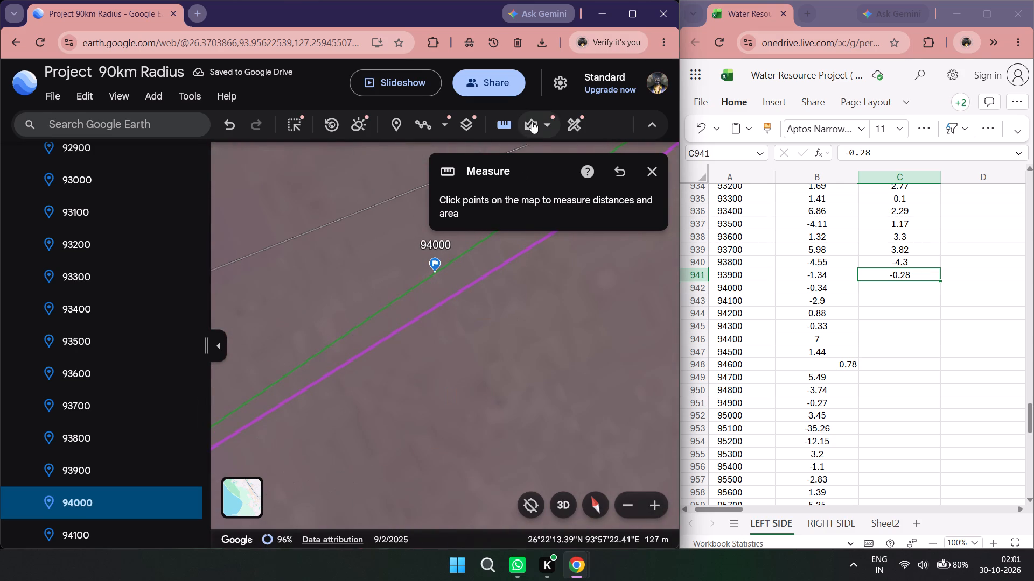
double_click(511, 126)
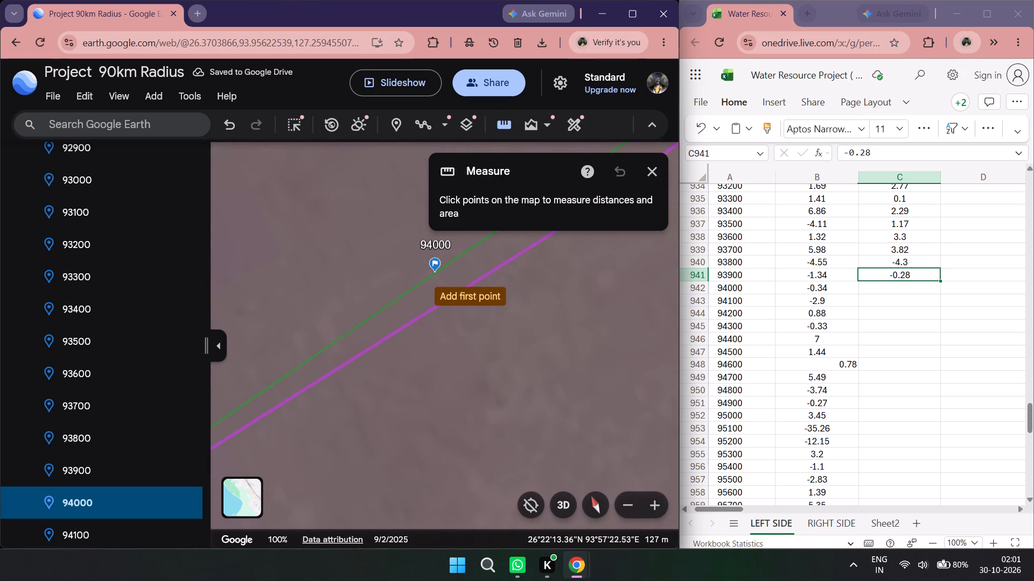
left_click(436, 272)
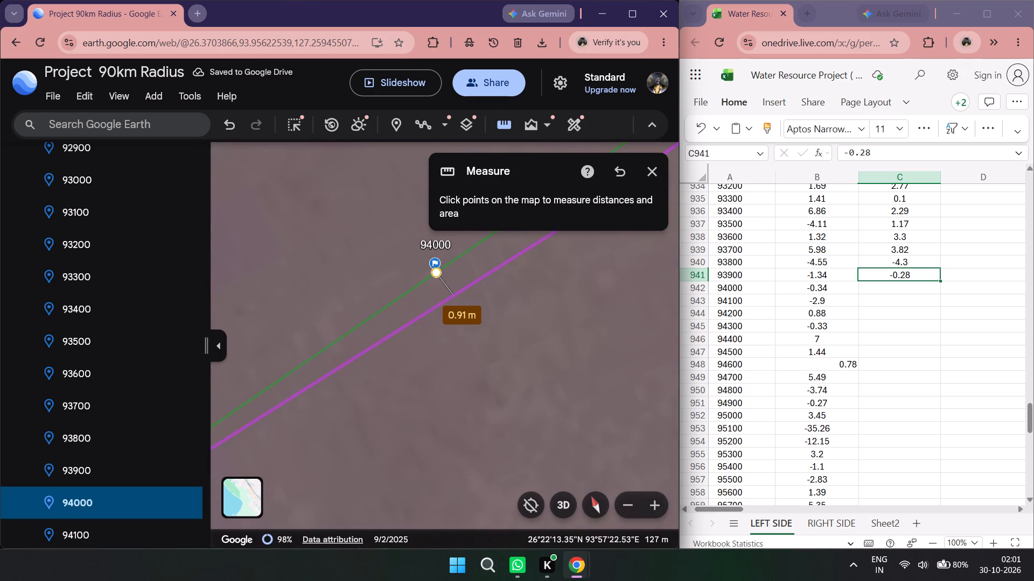
double_click(887, 287)
type("0.91")
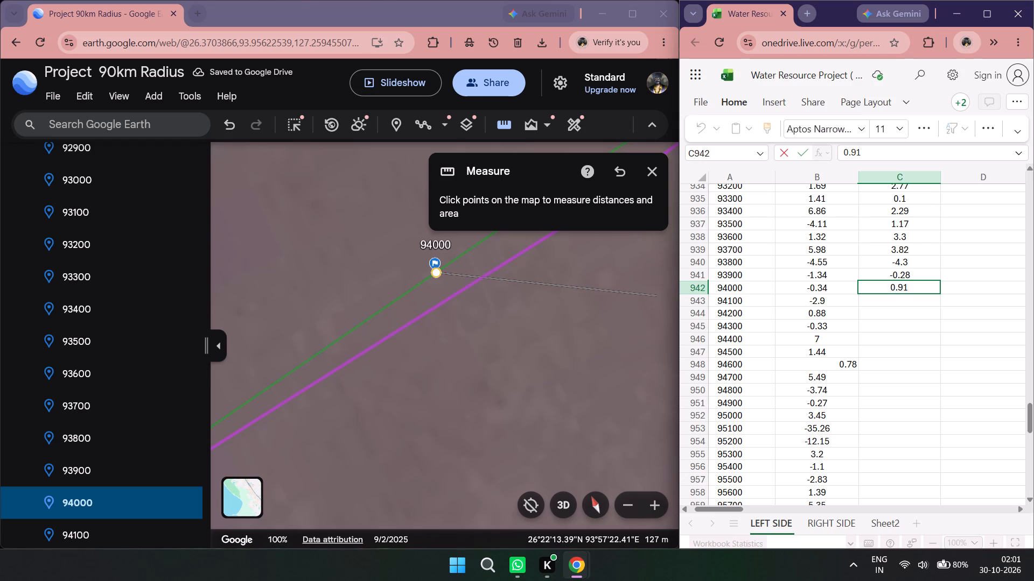
Examine the course of the green and purple lines along the river around placemark 94000.
scroll(357, 341, "down", 1)
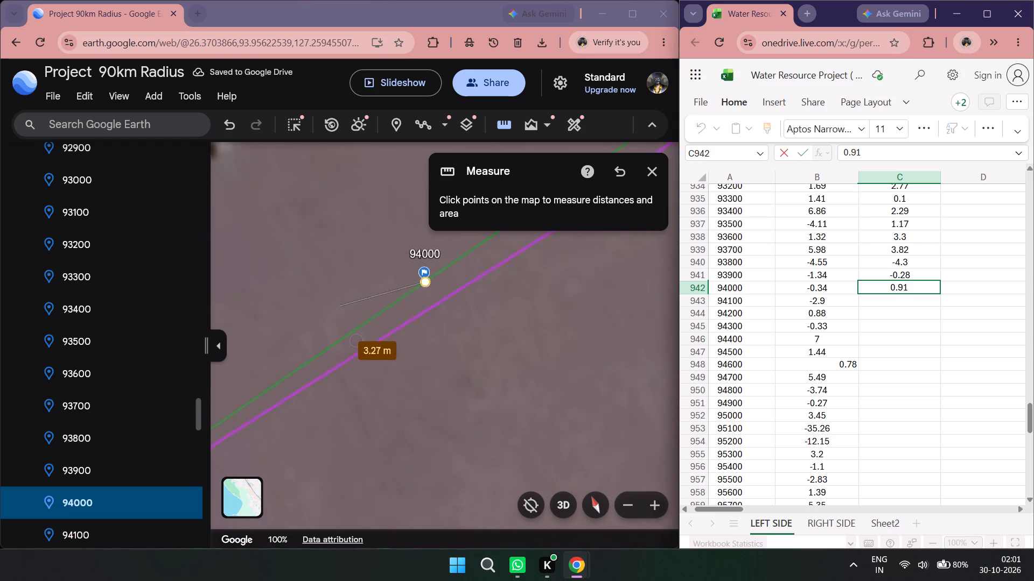
scroll(369, 327, "down", 3)
scroll(369, 327, "up", 1)
scroll(371, 327, "down", 11)
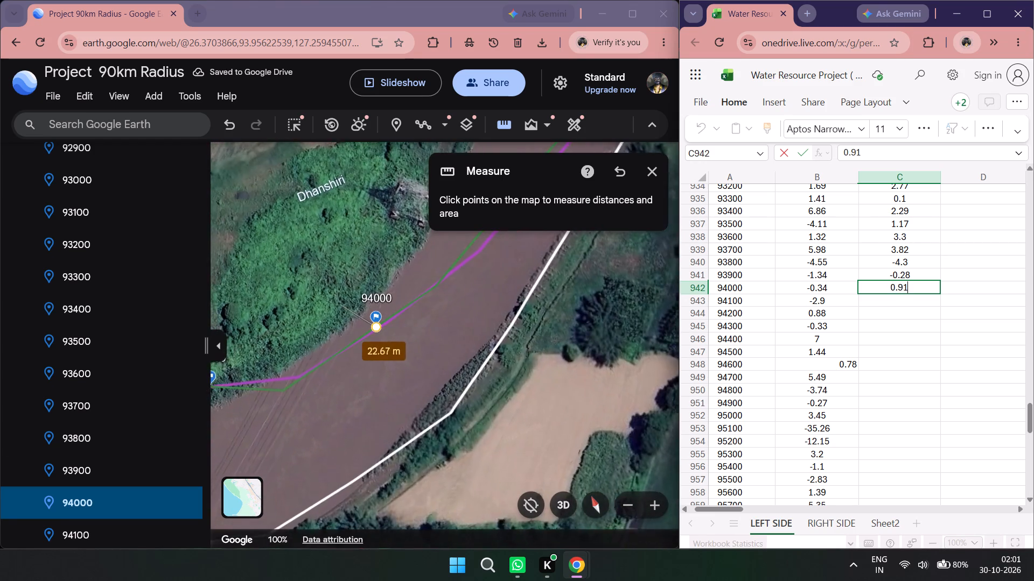
scroll(373, 331, "down", 5)
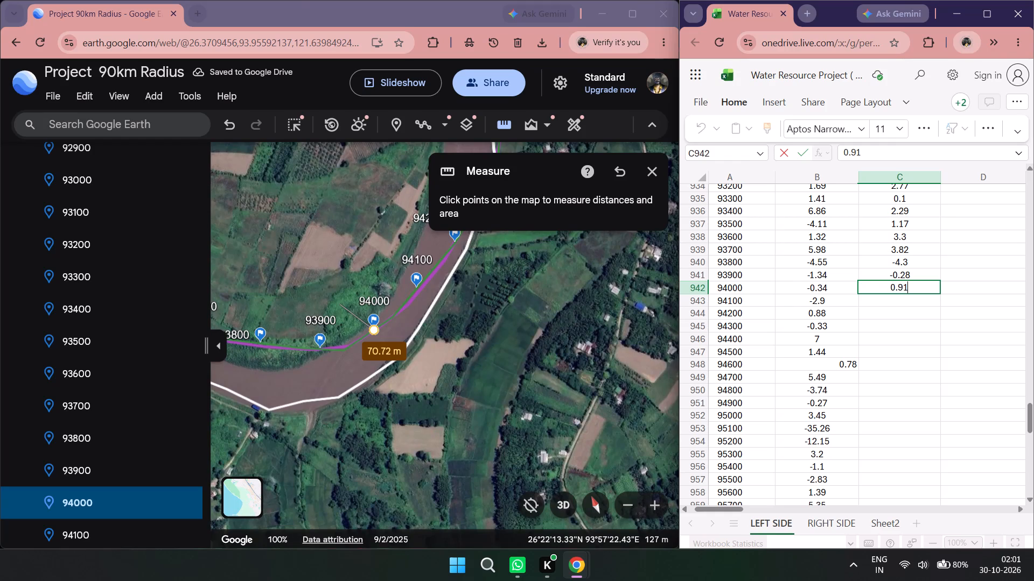
scroll(373, 331, "up", 20)
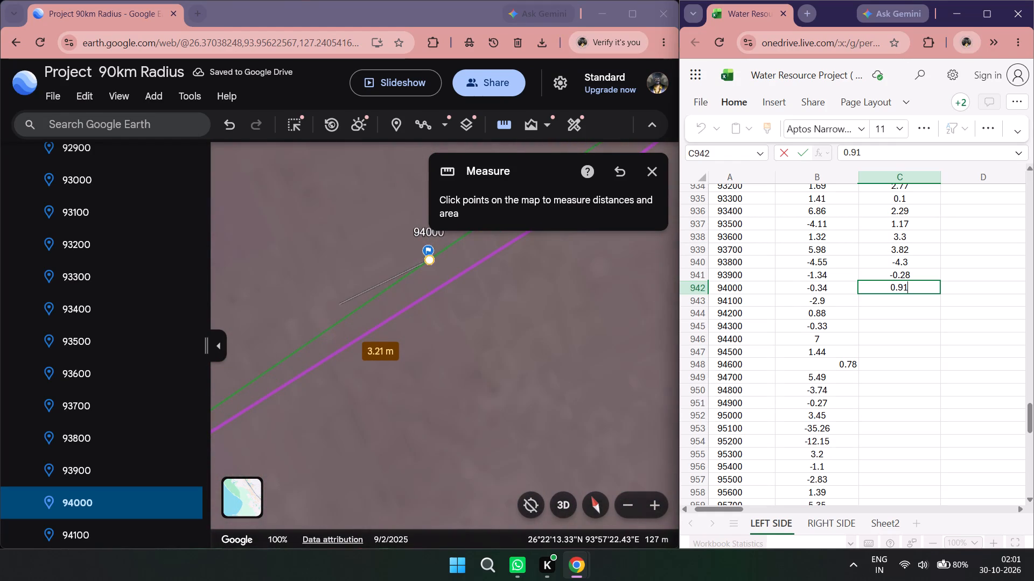
Measure the offset from placemark 94100 to the purple line and record 5.61 in column C of the 94100 row.
scroll(101, 494, "down", 2)
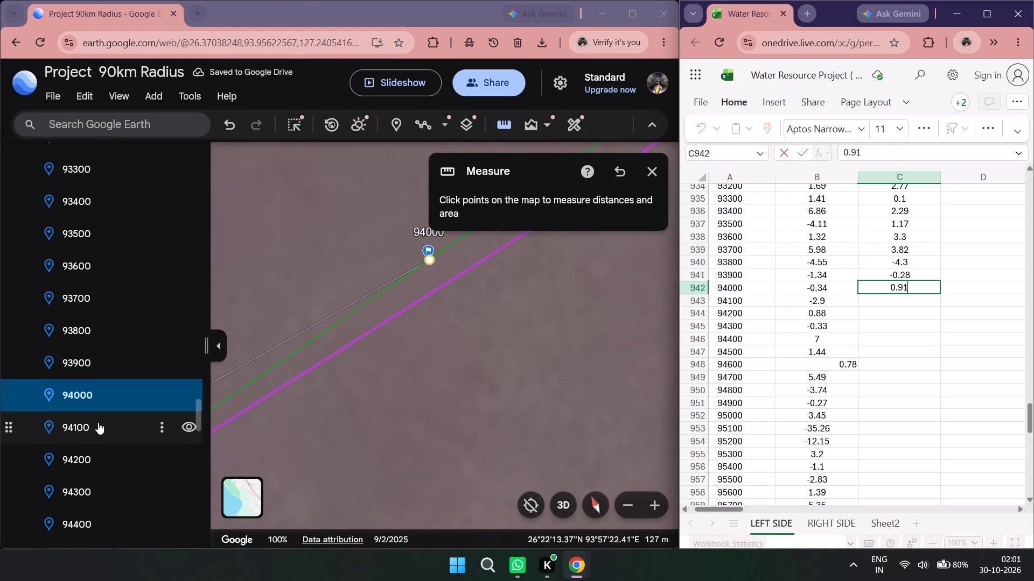
double_click(98, 422)
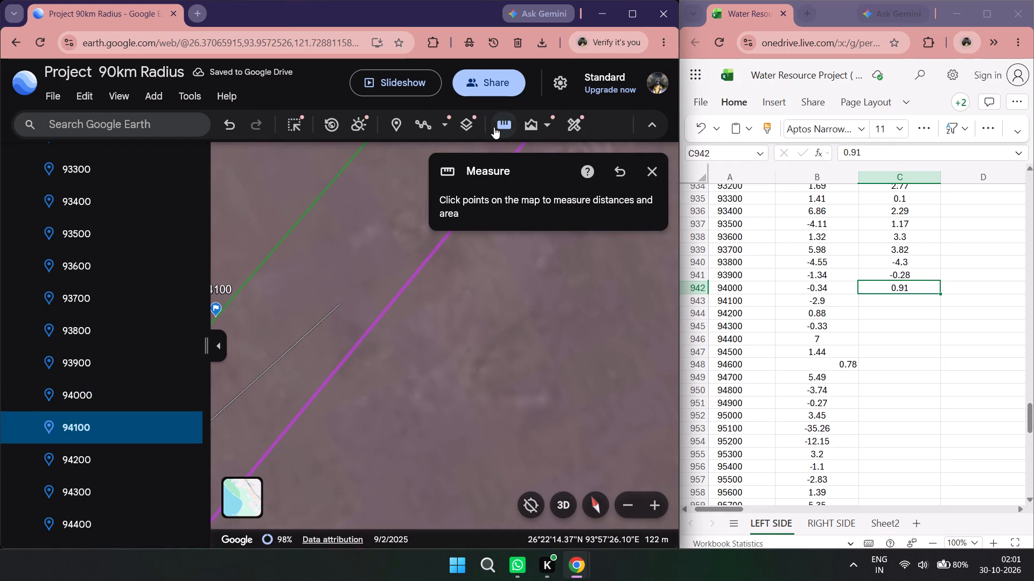
double_click(494, 127)
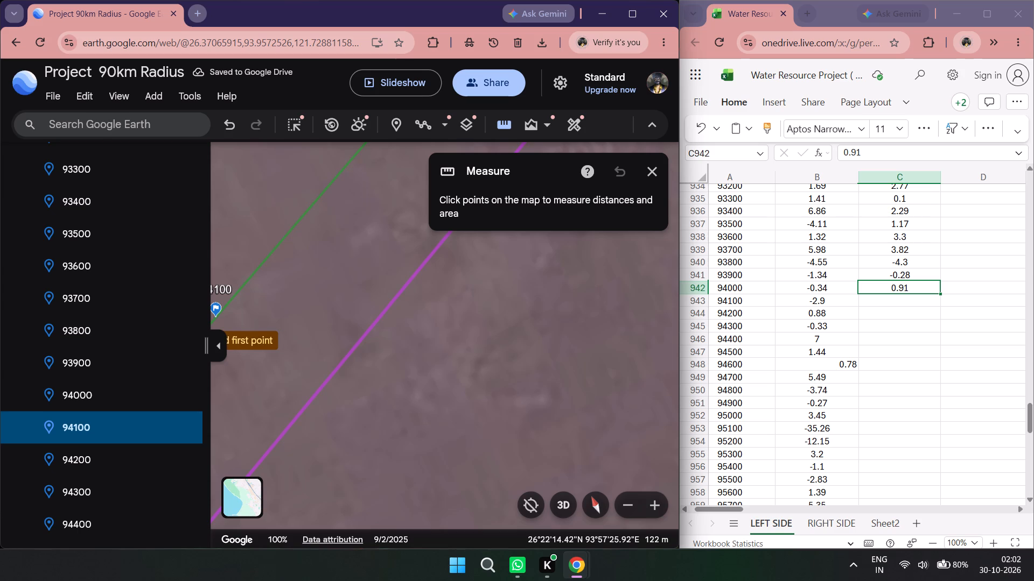
left_click(216, 318)
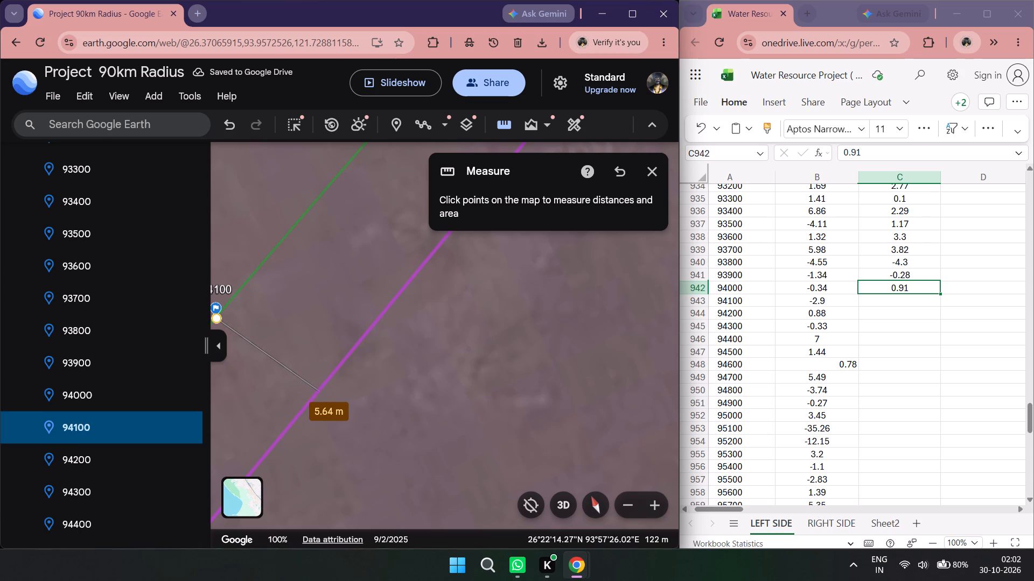
double_click(890, 303)
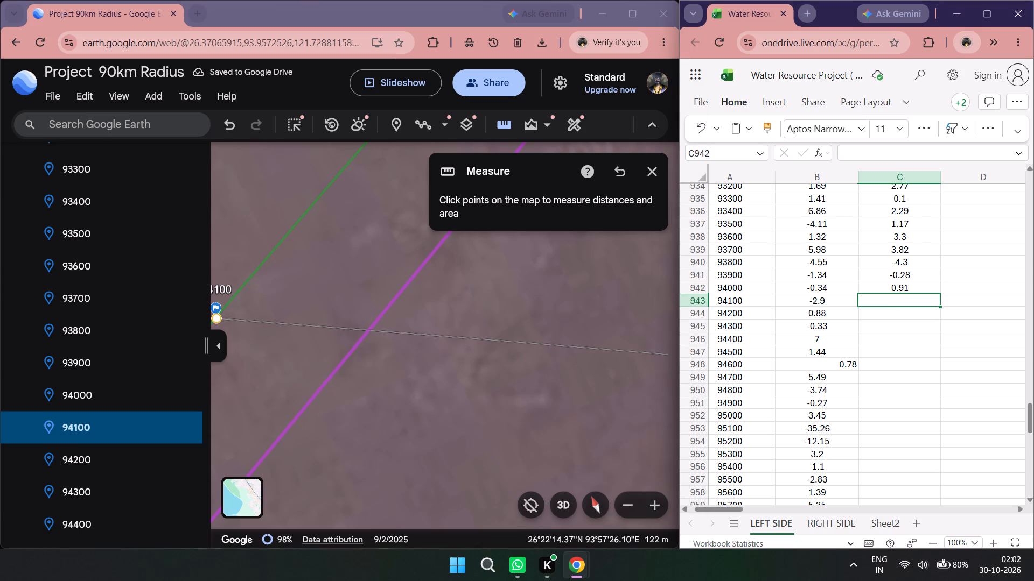
type("5.")
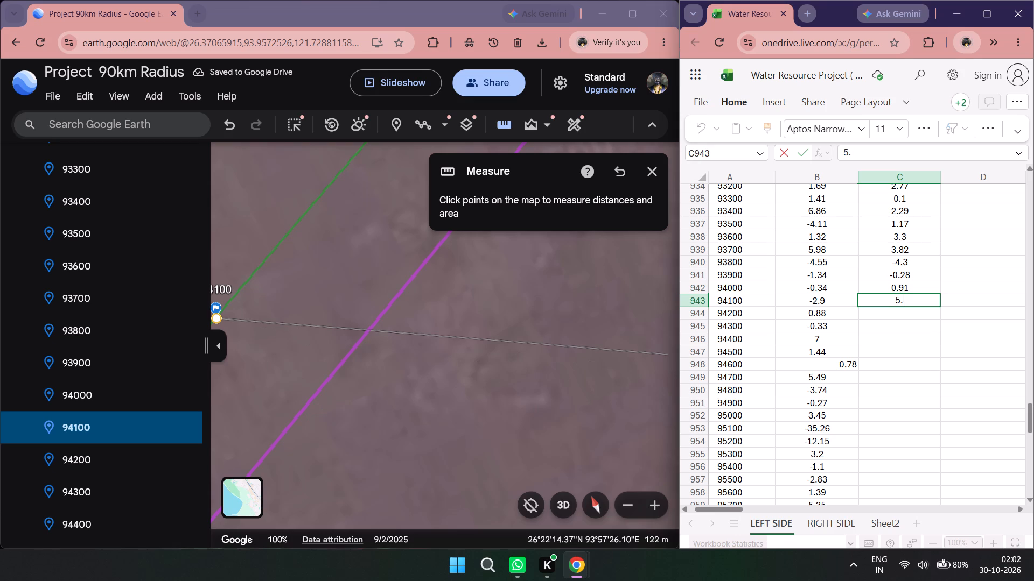
type("61")
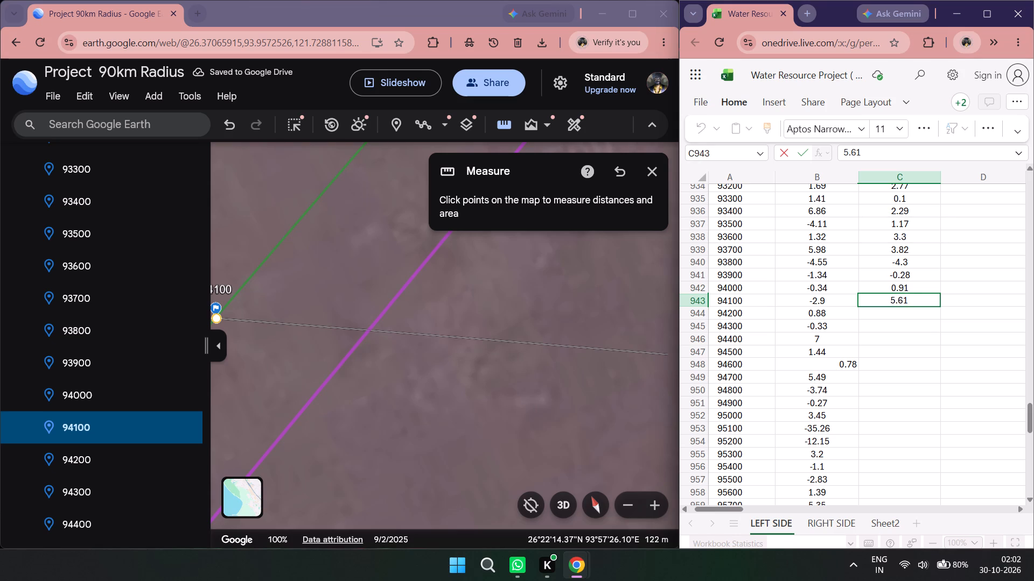
Measure the offset from placemark 94200 to the purple line and record -1.02 in column C of the 94200 row.
double_click(99, 457)
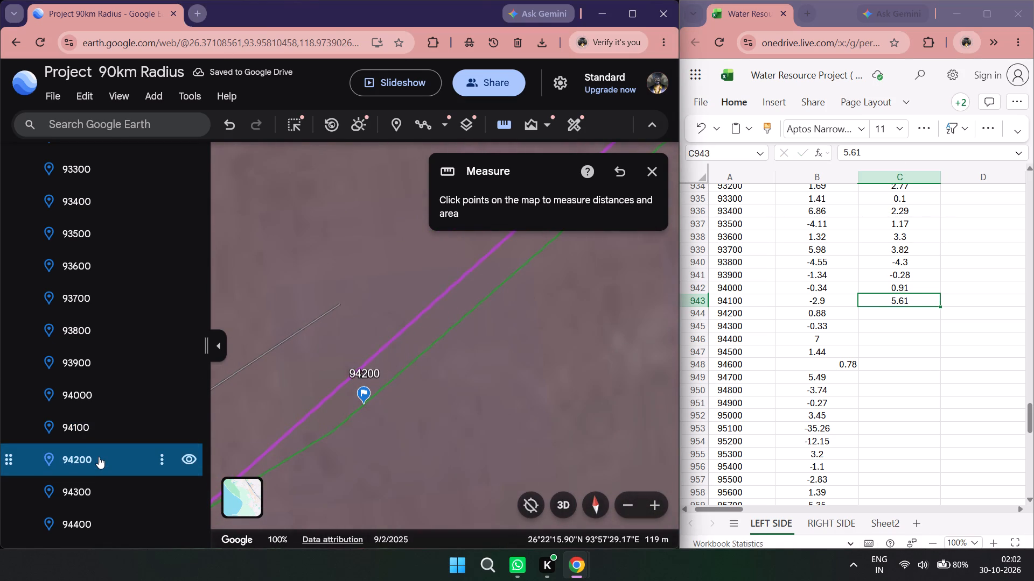
double_click(497, 131)
scroll(337, 401, "up", 4)
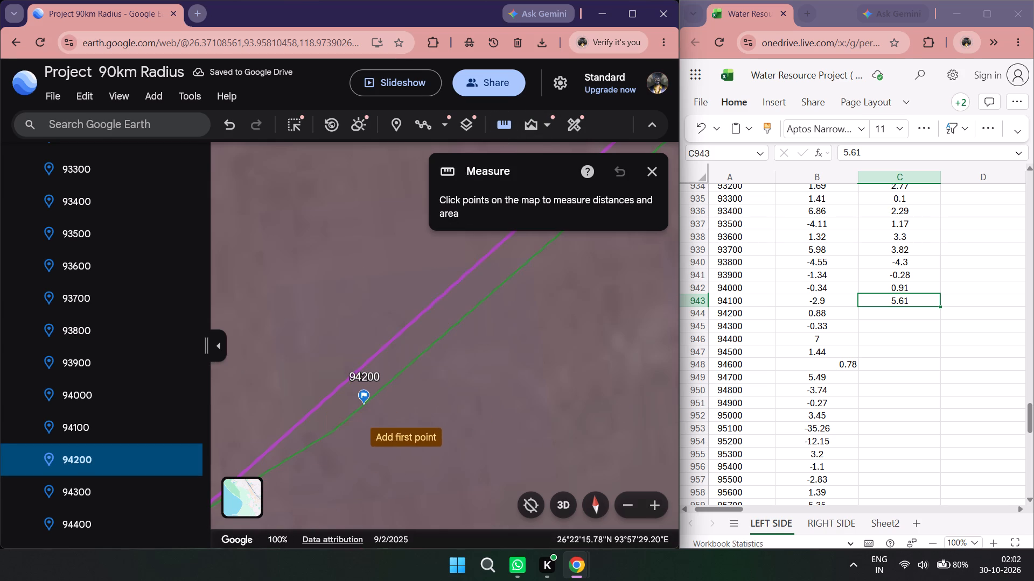
left_click(365, 406)
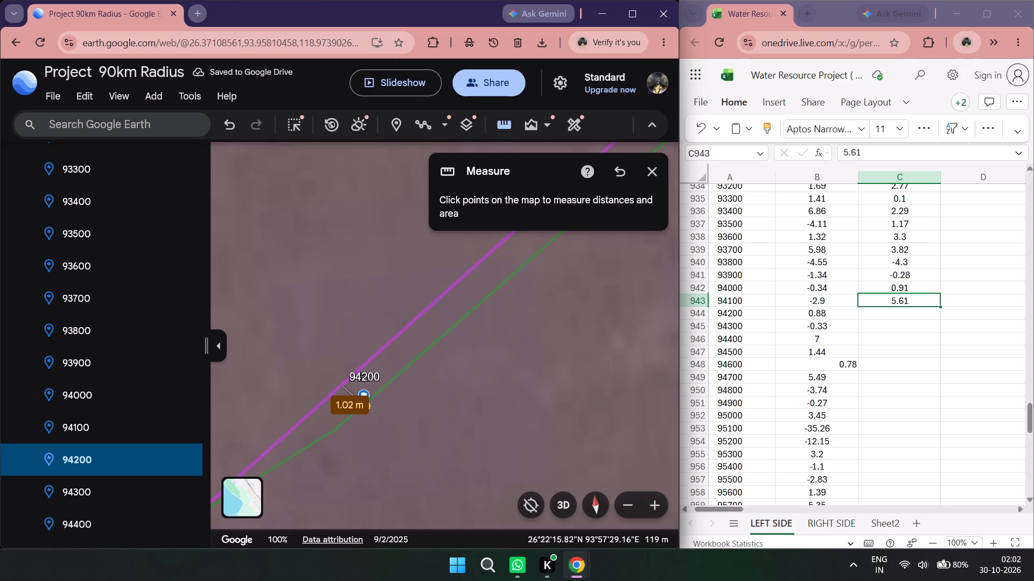
double_click(904, 318)
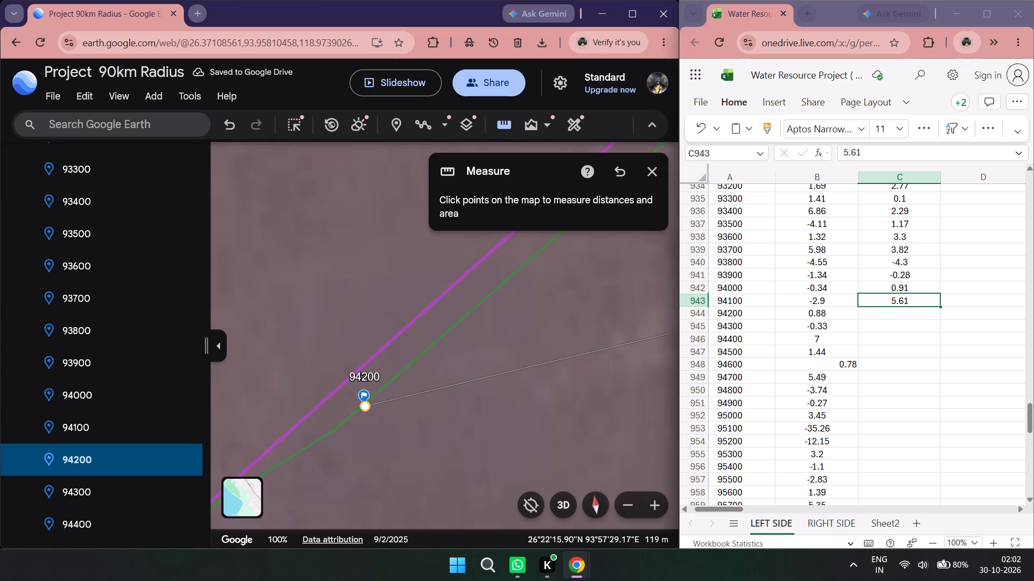
type("-0")
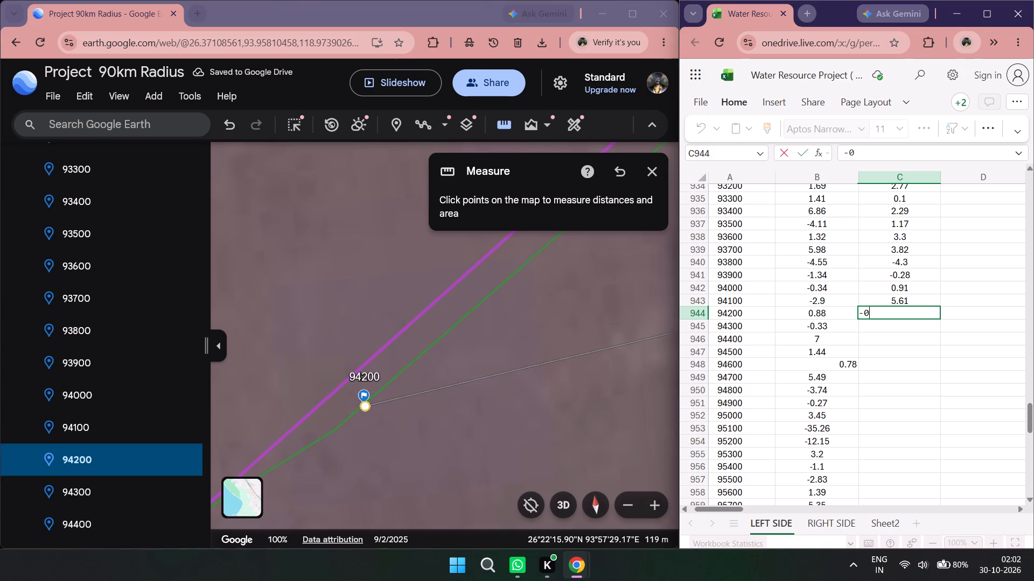
key("BackSpace")
key("1")
key("period")
type("02")
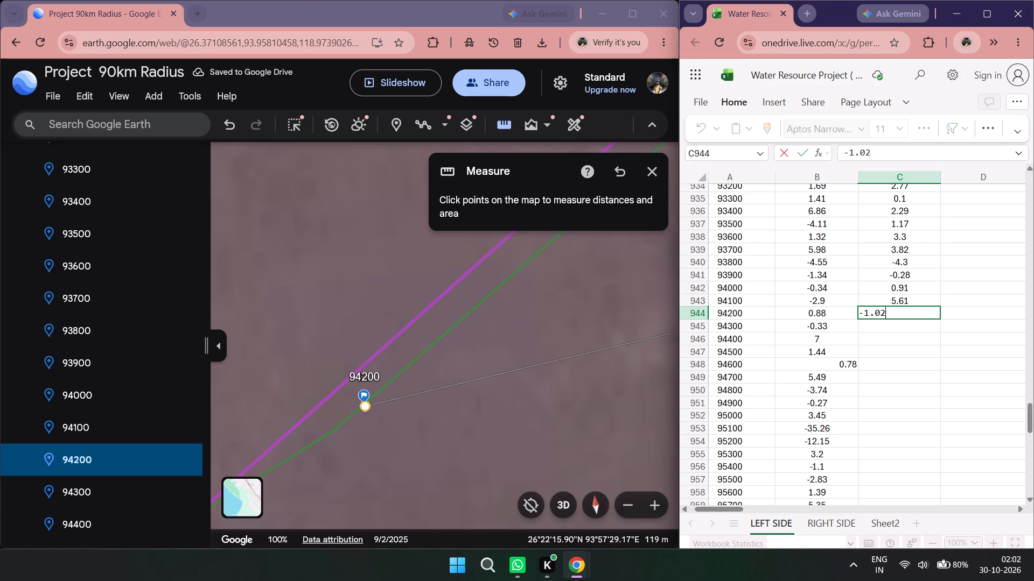
Measure the offset from placemark 94300 to the purple line and record -1.99 in column C of the 94300 row.
double_click(95, 498)
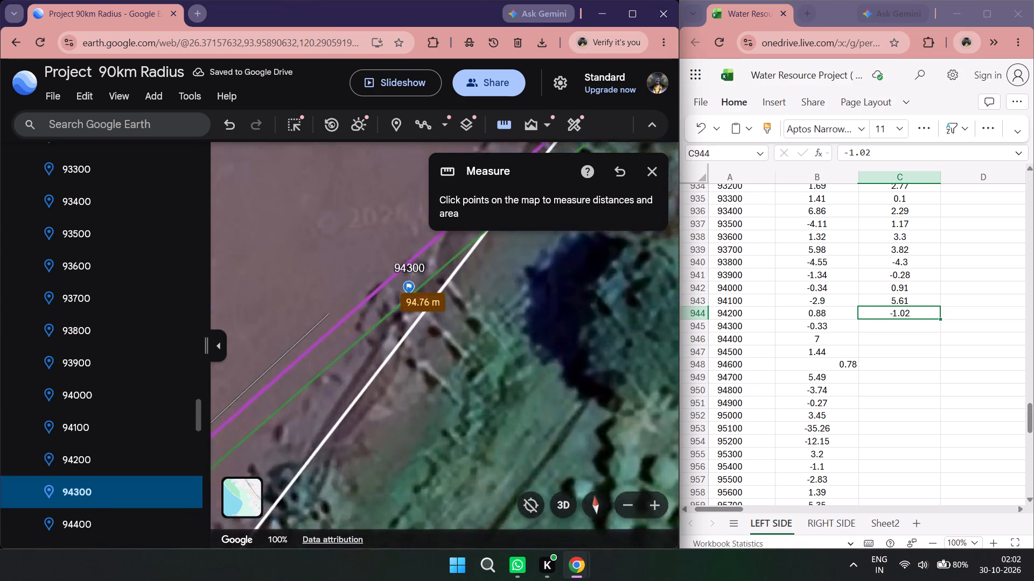
double_click(502, 121)
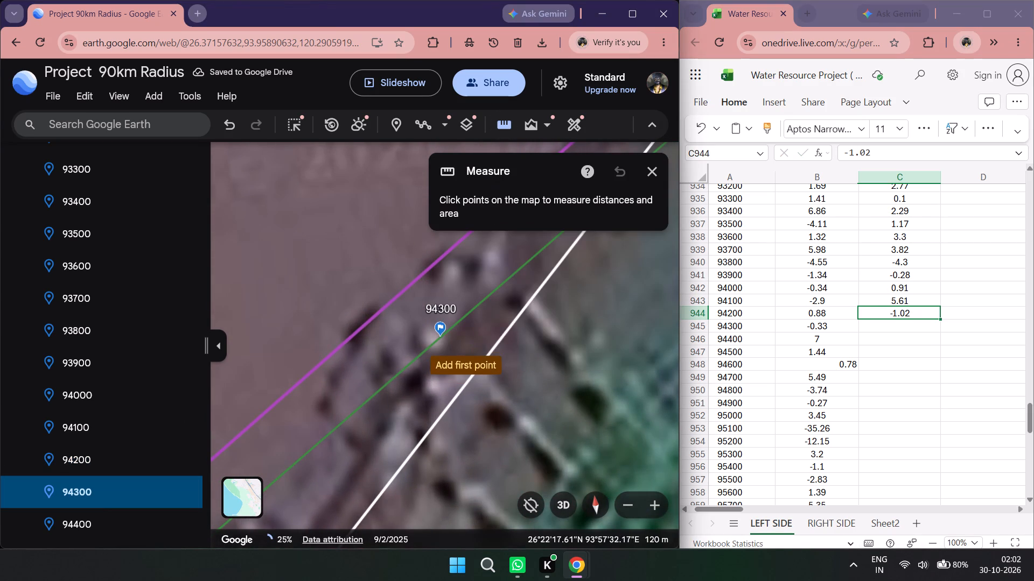
left_click(441, 337)
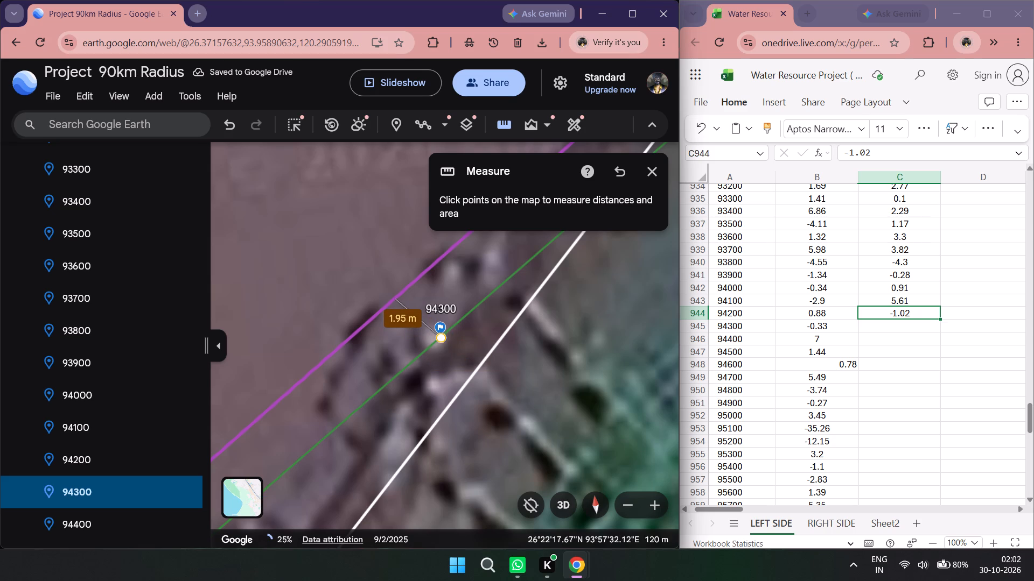
double_click(900, 323)
key("minus")
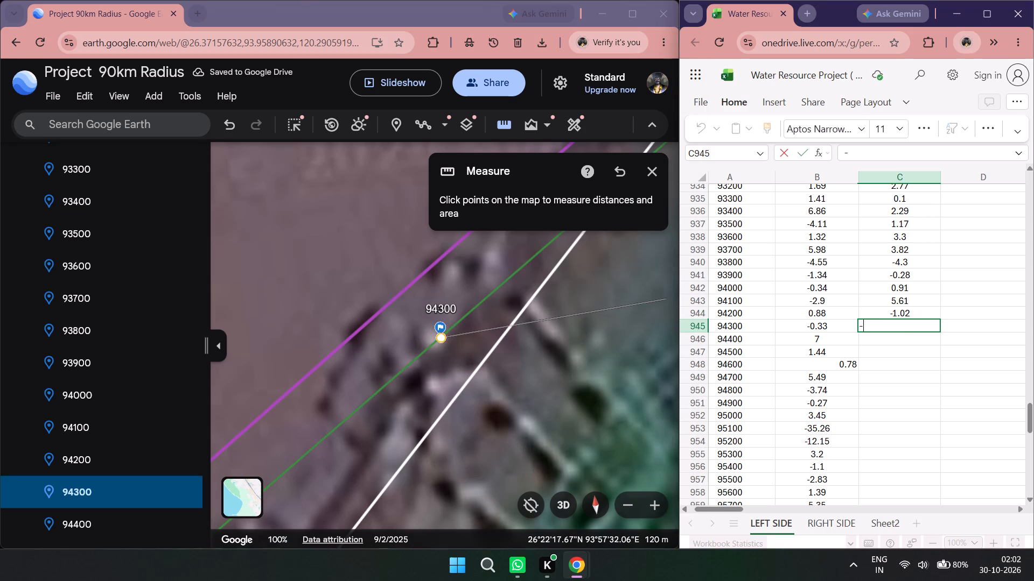
key("1")
type(".99")
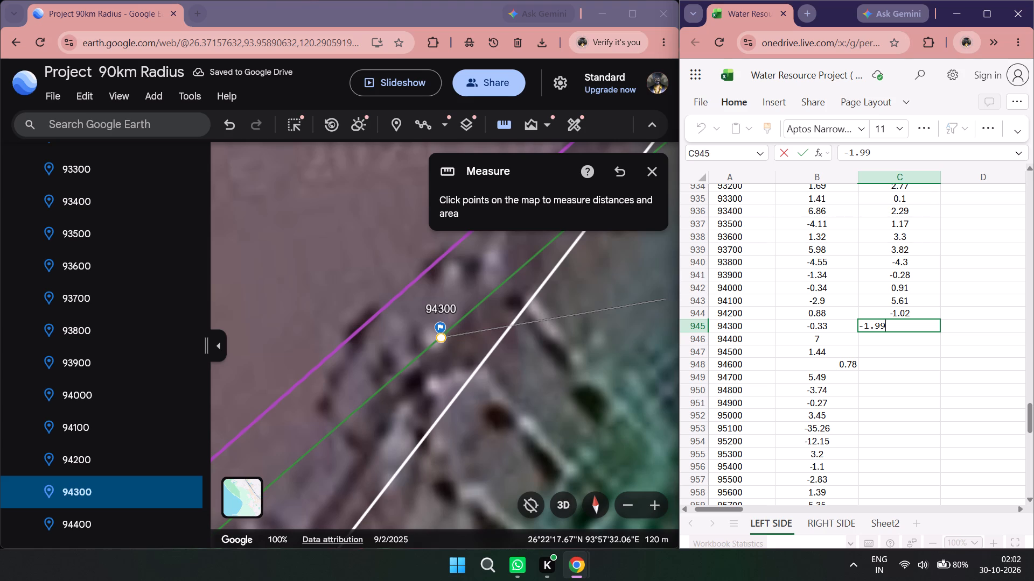
Measure the offset from placemark 94400 to the purple line and record 2.56 in column C of the 94400 row.
double_click(68, 525)
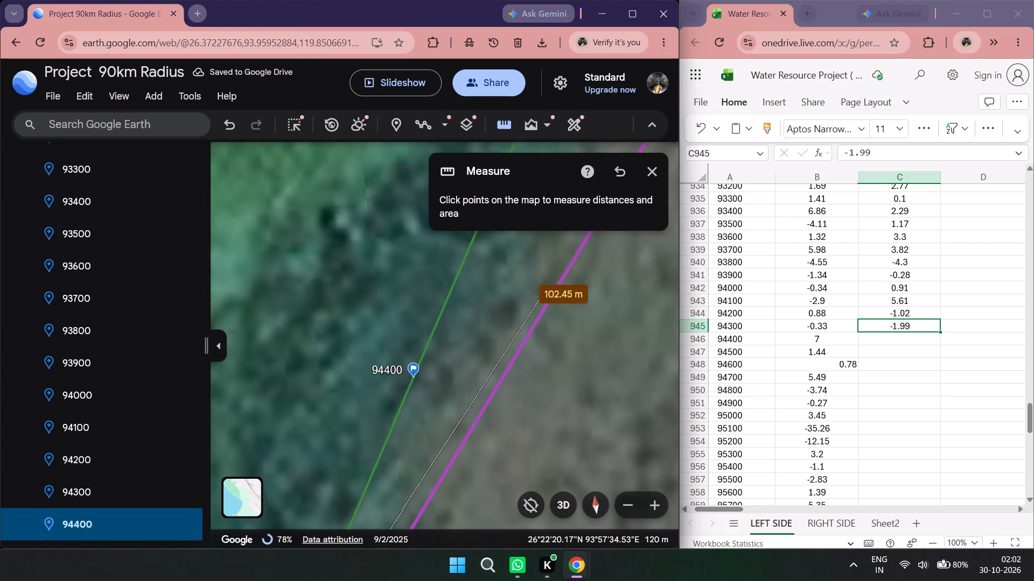
double_click(505, 129)
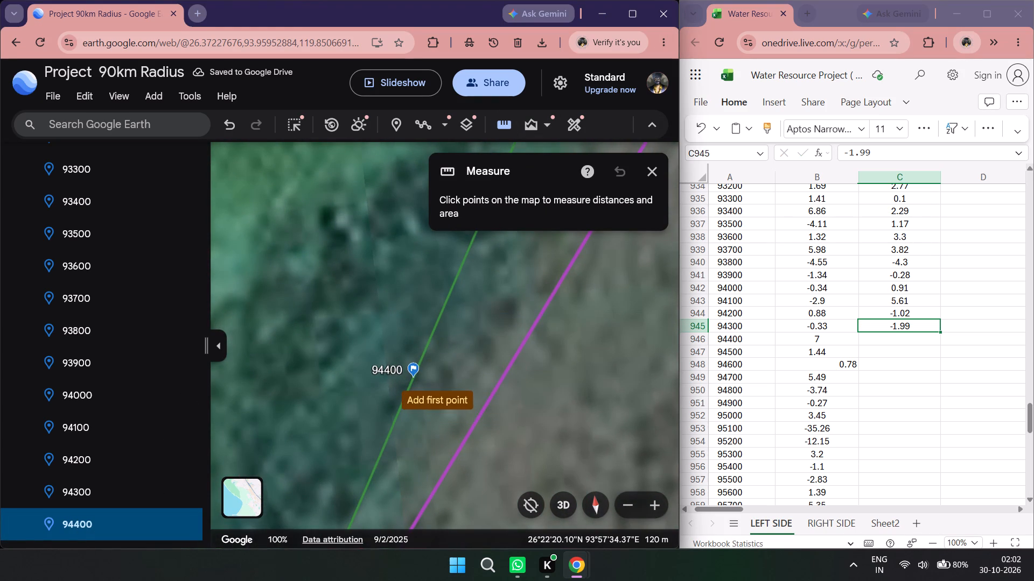
left_click(413, 380)
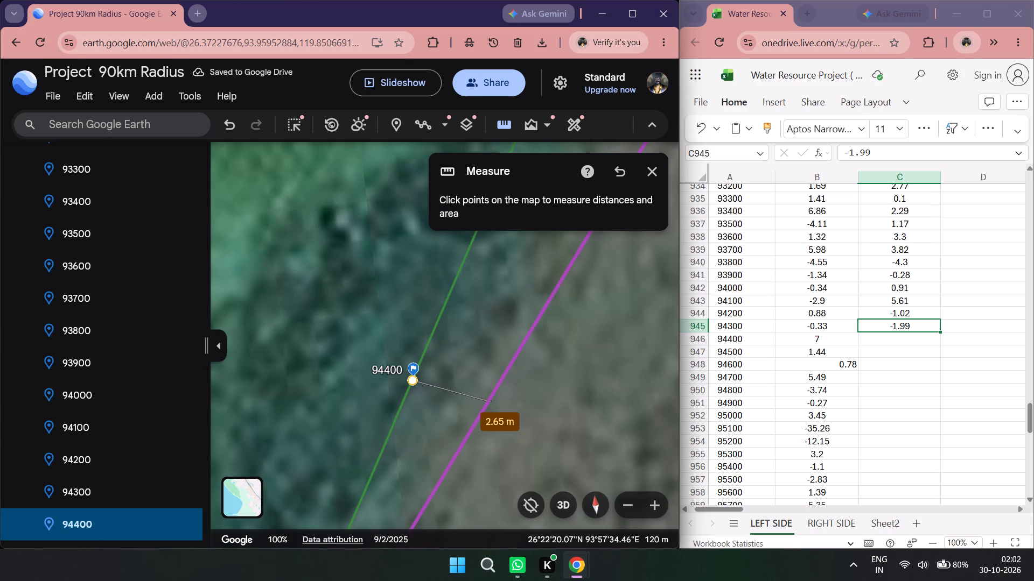
double_click(884, 341)
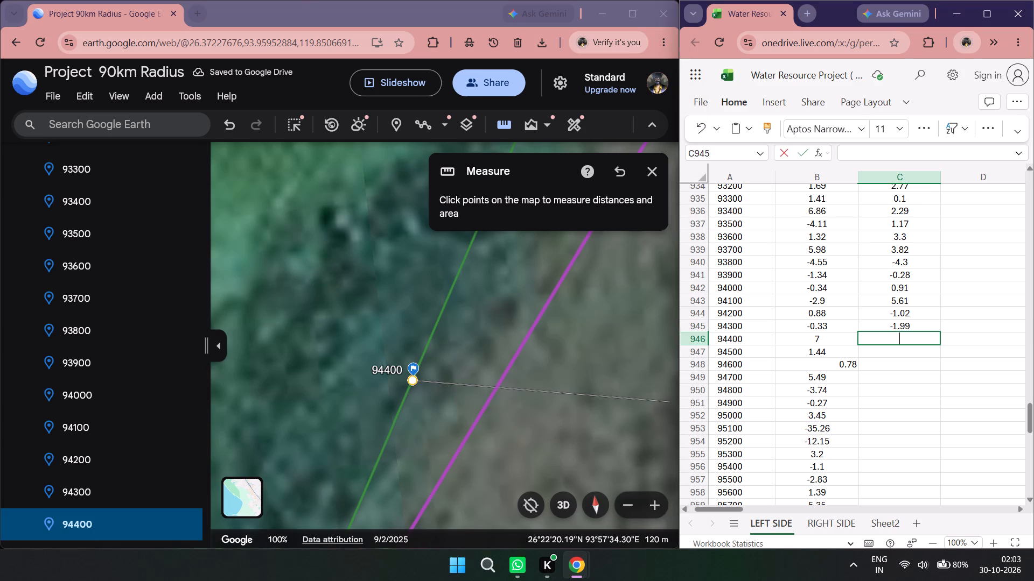
key("2")
key("period")
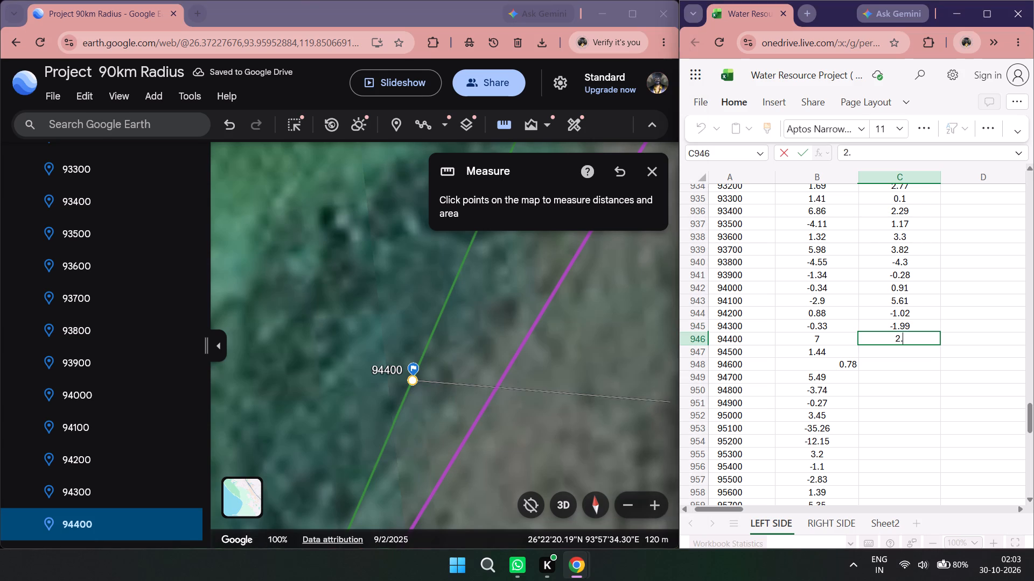
key("5")
key("6")
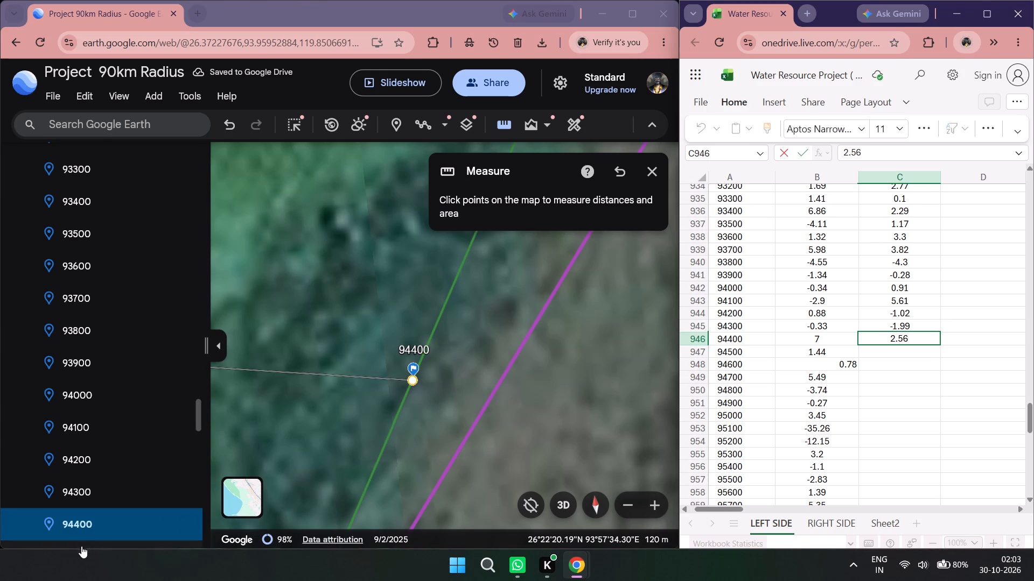
Measure the offset from placemark 94500 to the purple line and record 2.53 in column C of the 94500 row.
scroll(93, 507, "down", 5)
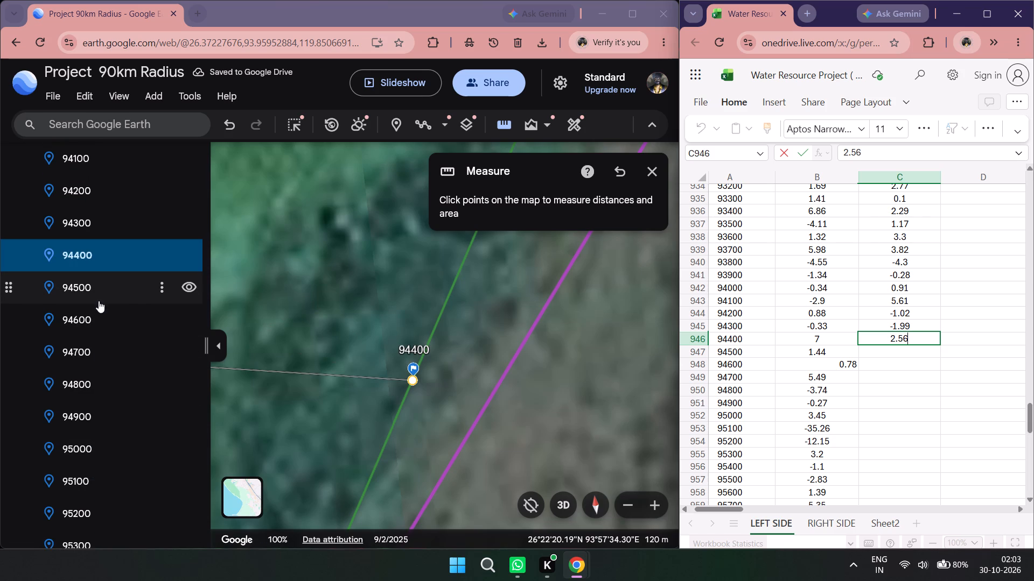
double_click(98, 294)
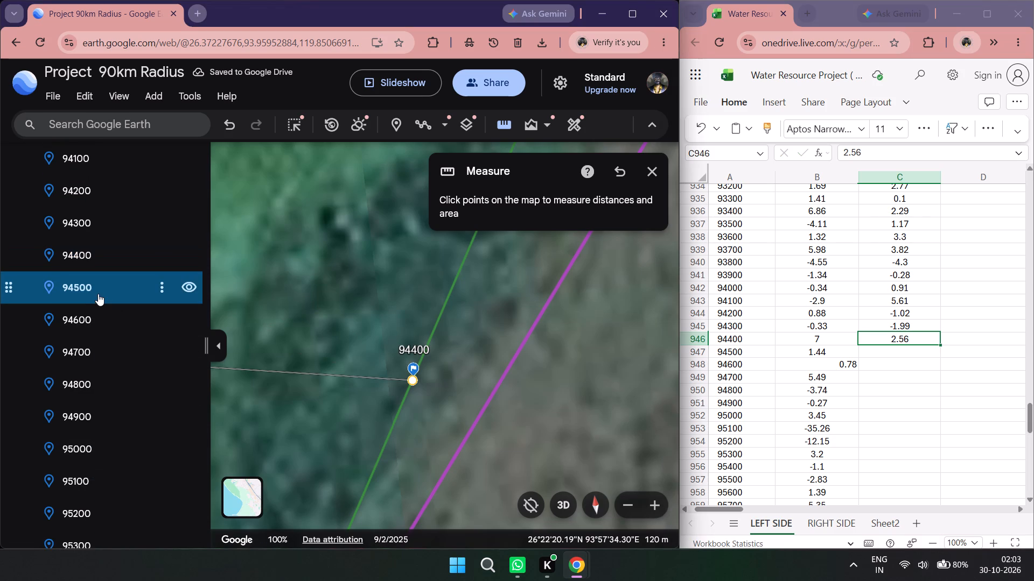
double_click(100, 292)
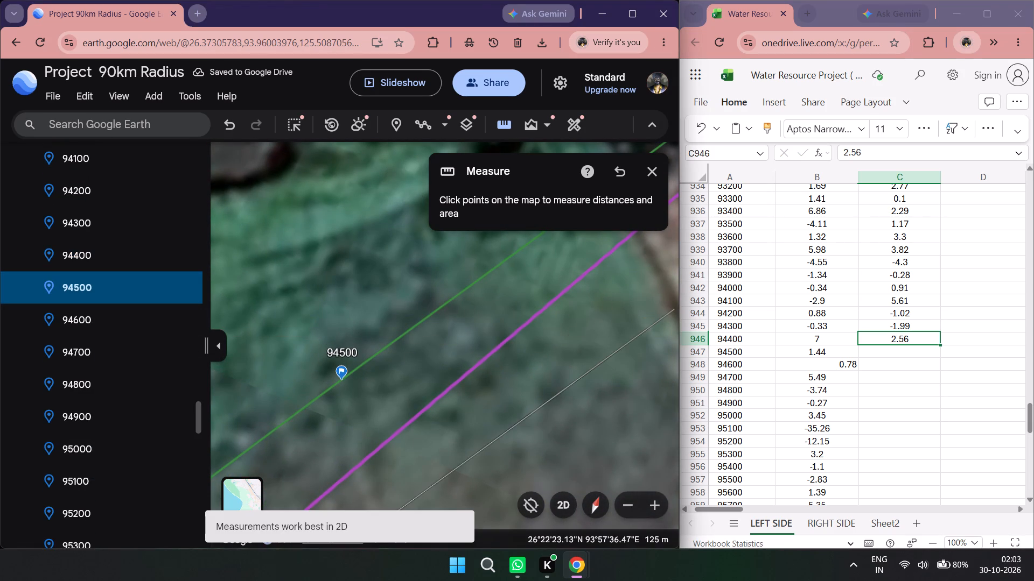
double_click(499, 122)
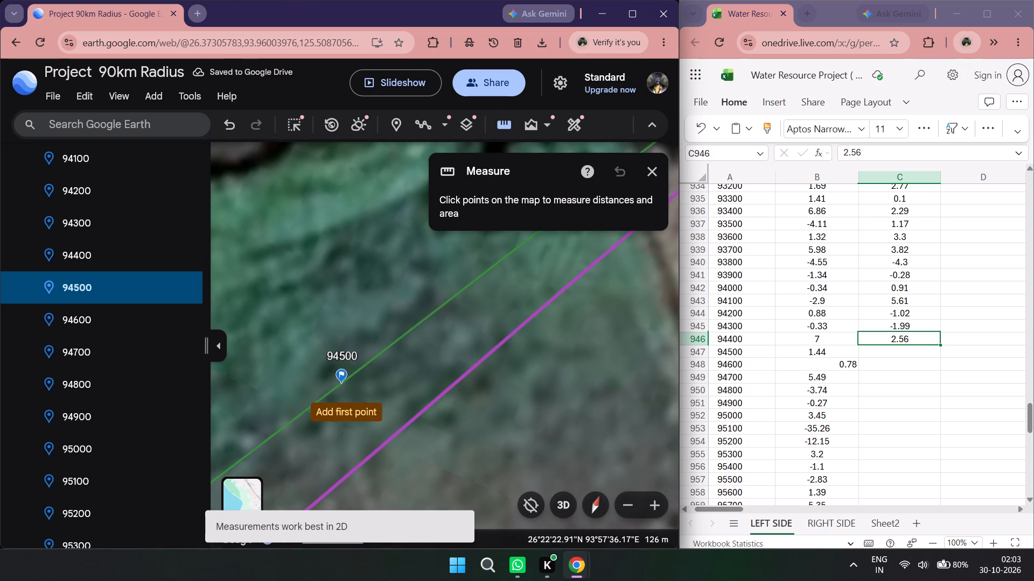
left_click(341, 385)
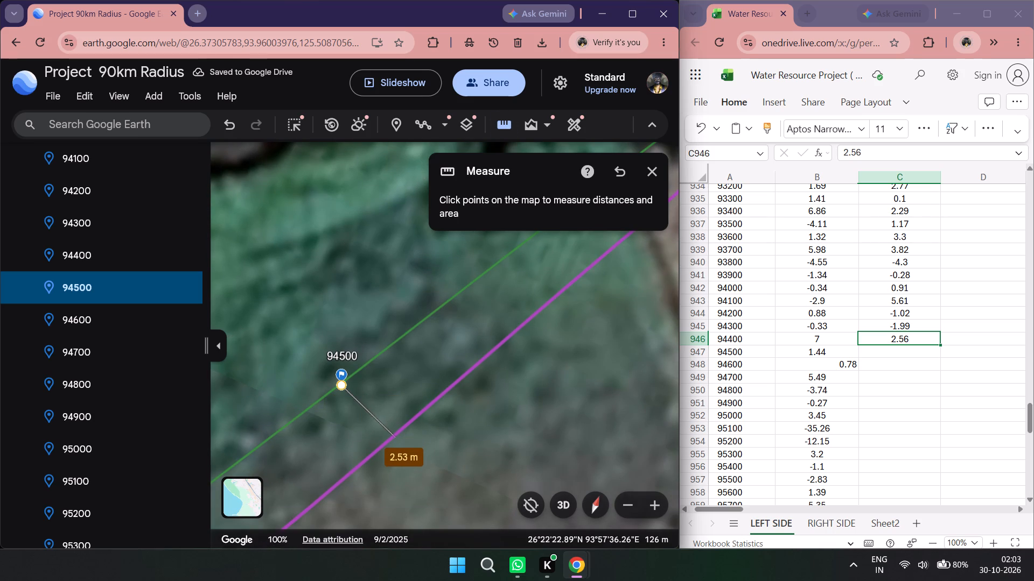
double_click(901, 350)
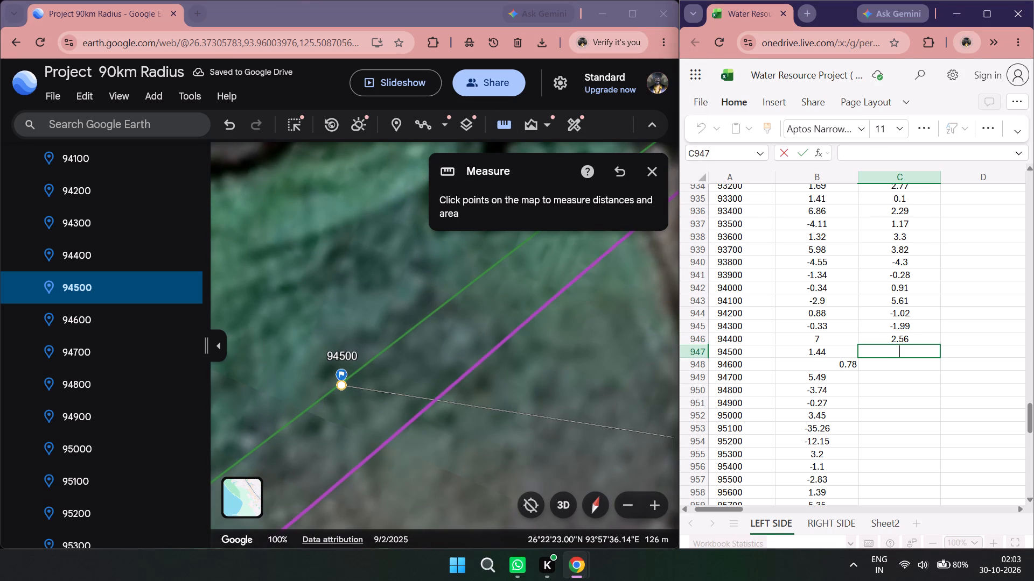
key("2")
key("period")
type("53")
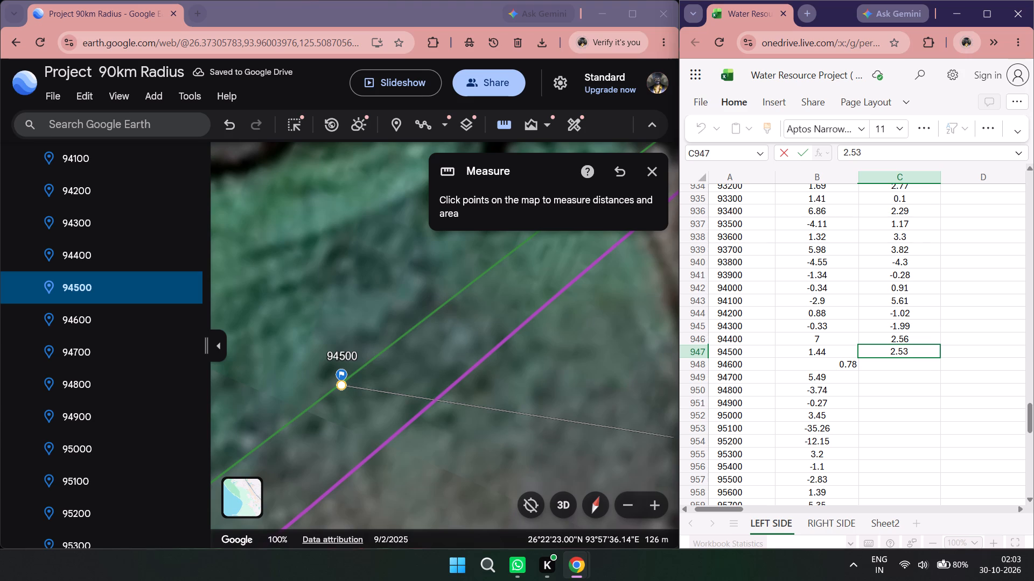
Measure the offset from placemark 94600 to the purple line and record -0.43 in column C of the 94600 row.
double_click(119, 323)
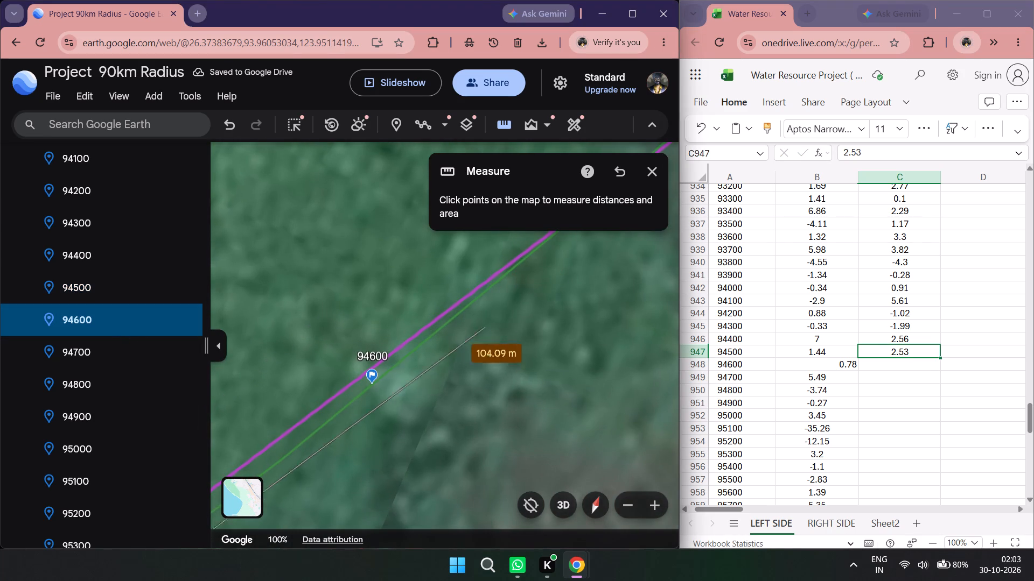
scroll(479, 341, "up", 3)
double_click(507, 127)
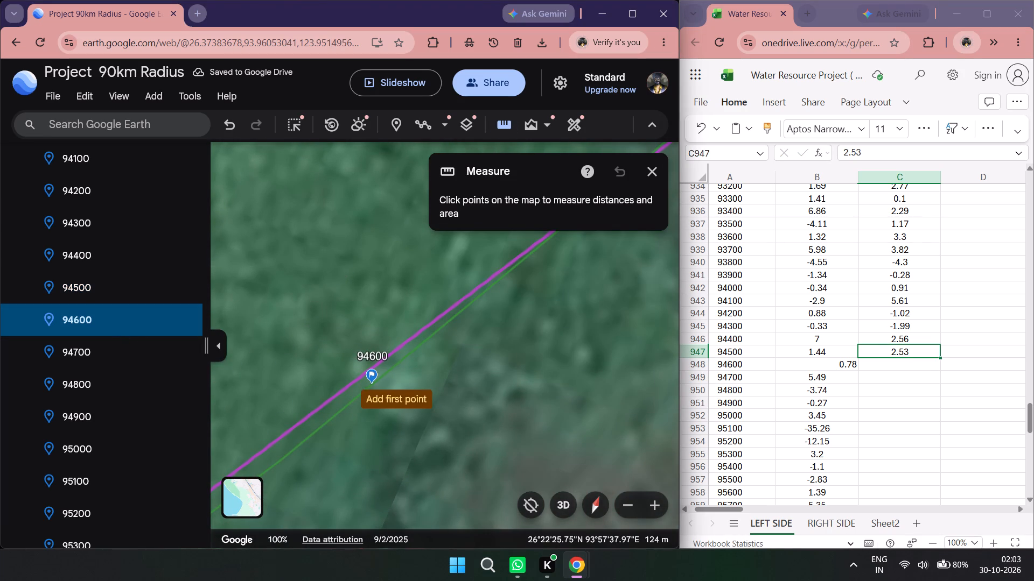
left_click(375, 383)
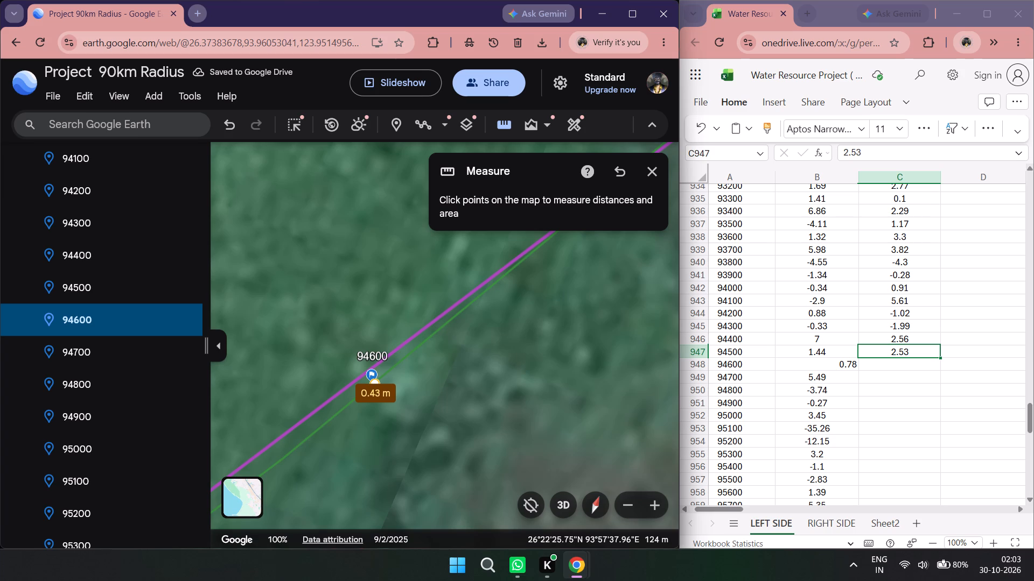
double_click(909, 365)
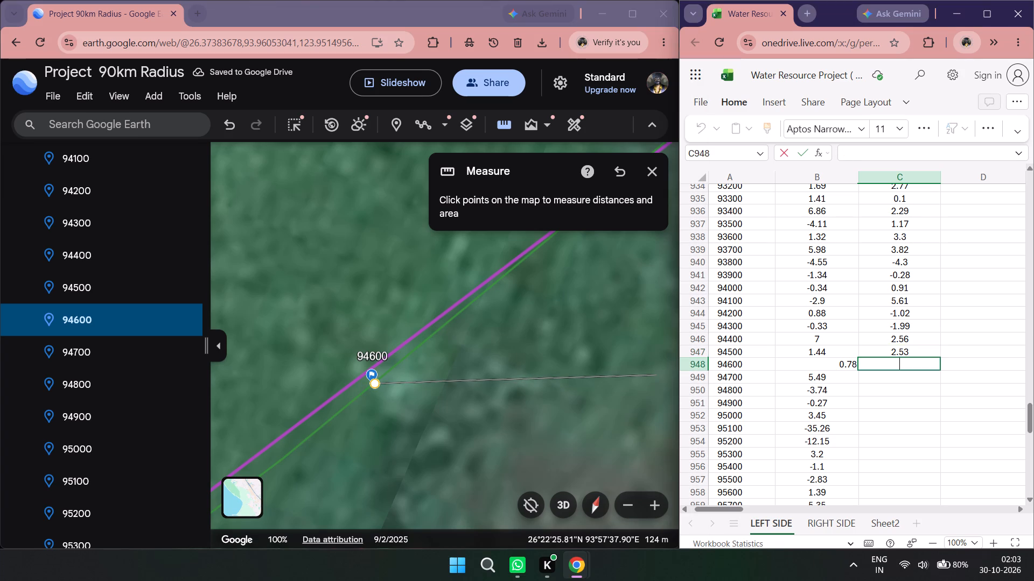
type("-0")
type(".43")
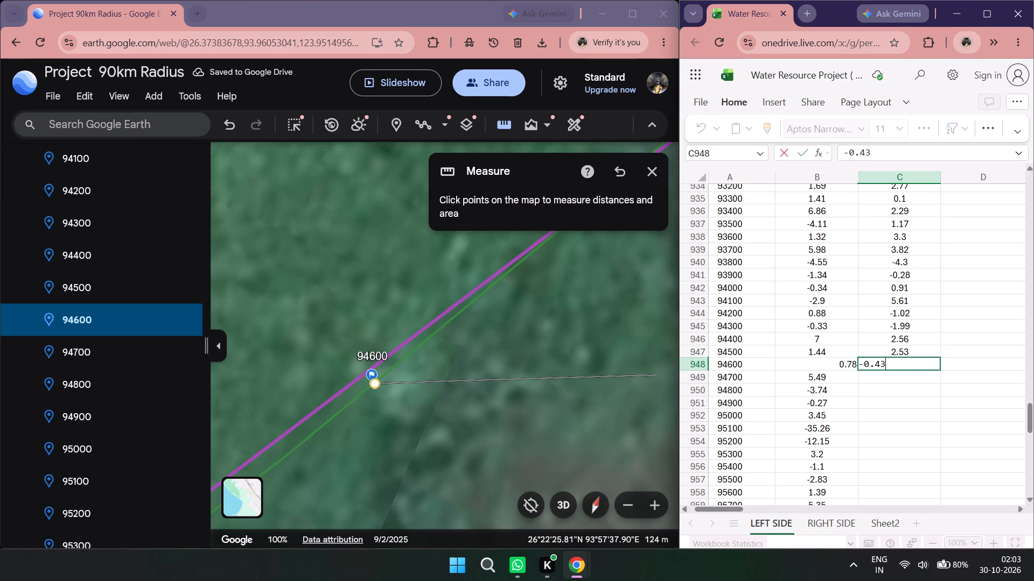
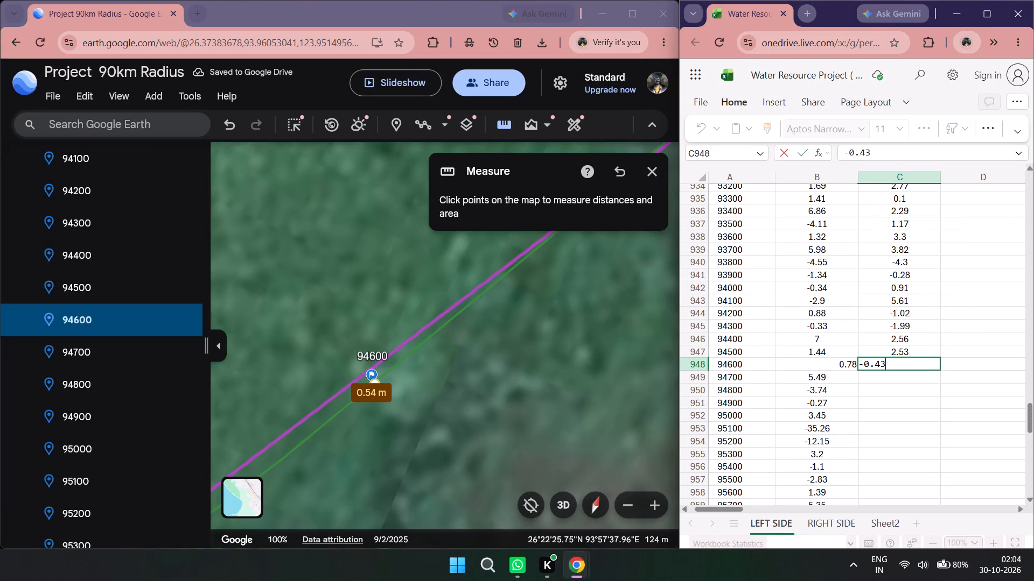
Measure the offset from placemark 94700 to the purple line and record 3.1 in column C of the 94700 row.
double_click(113, 352)
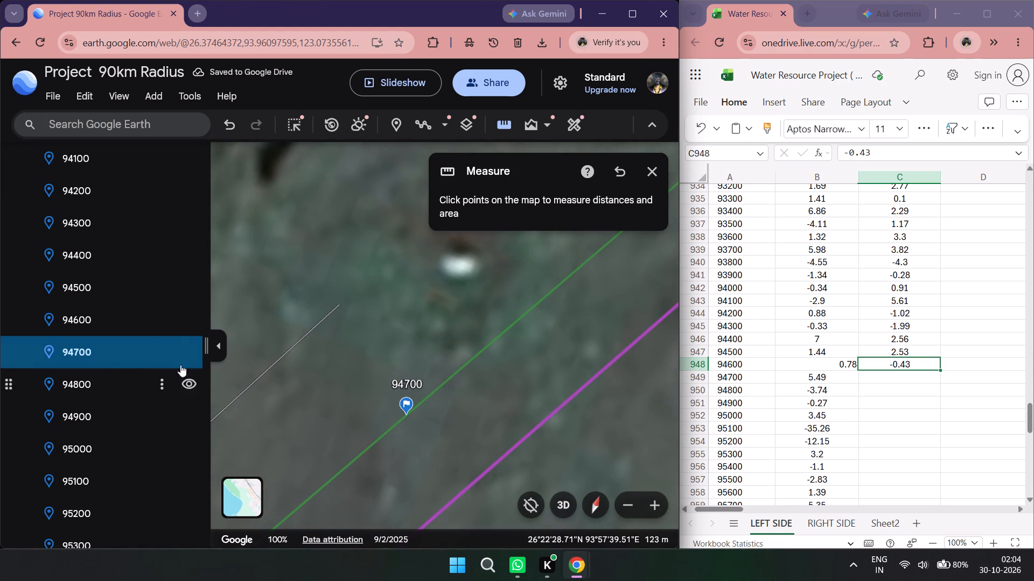
double_click(509, 127)
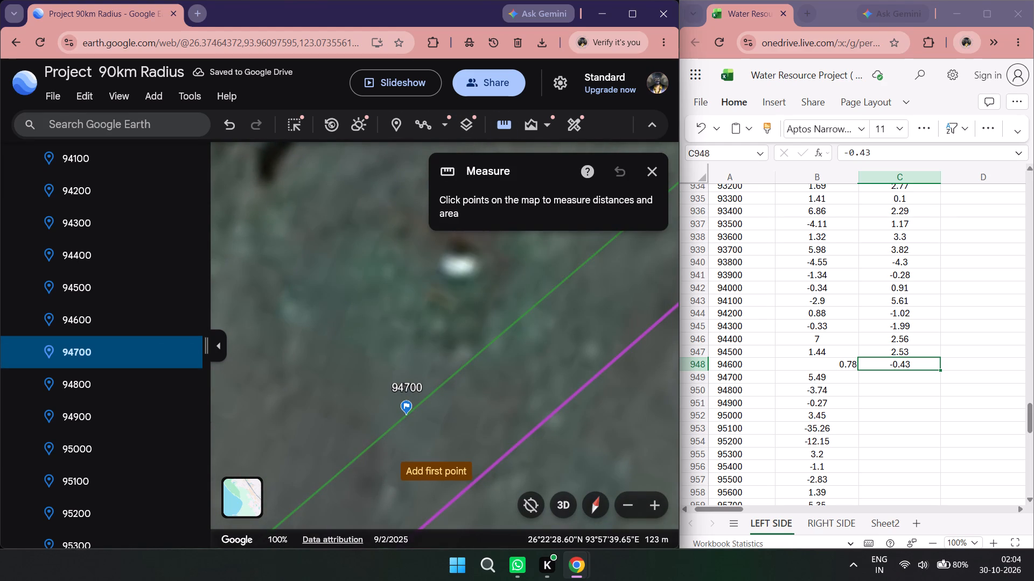
scroll(408, 415, "up", 4)
left_click(408, 415)
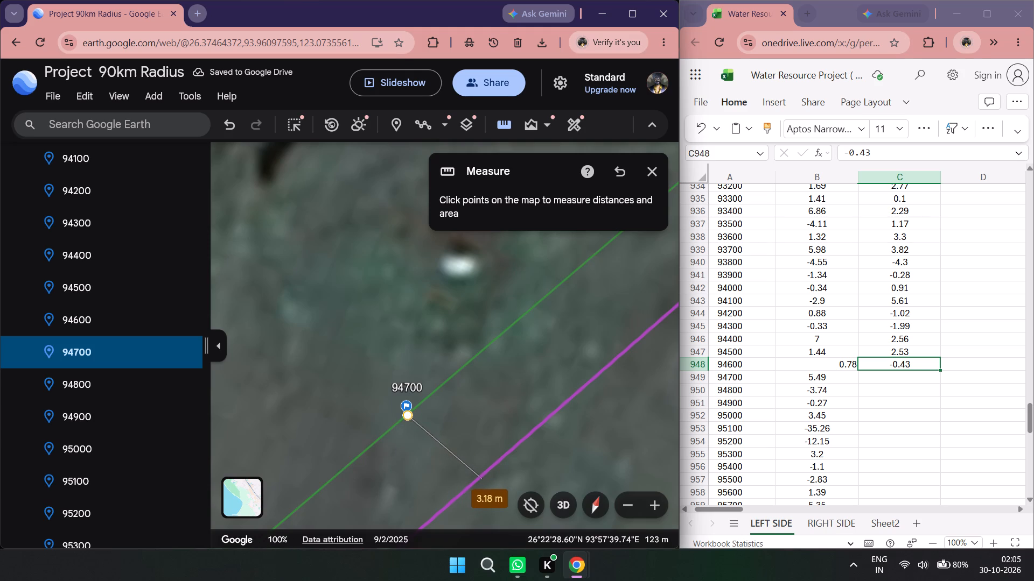
double_click(884, 376)
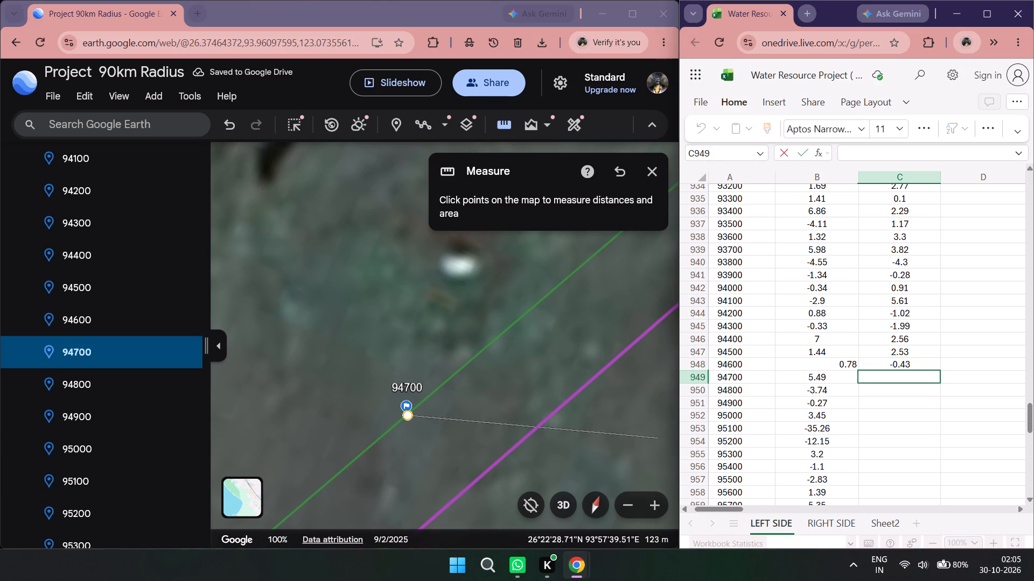
key("3")
type(".1")
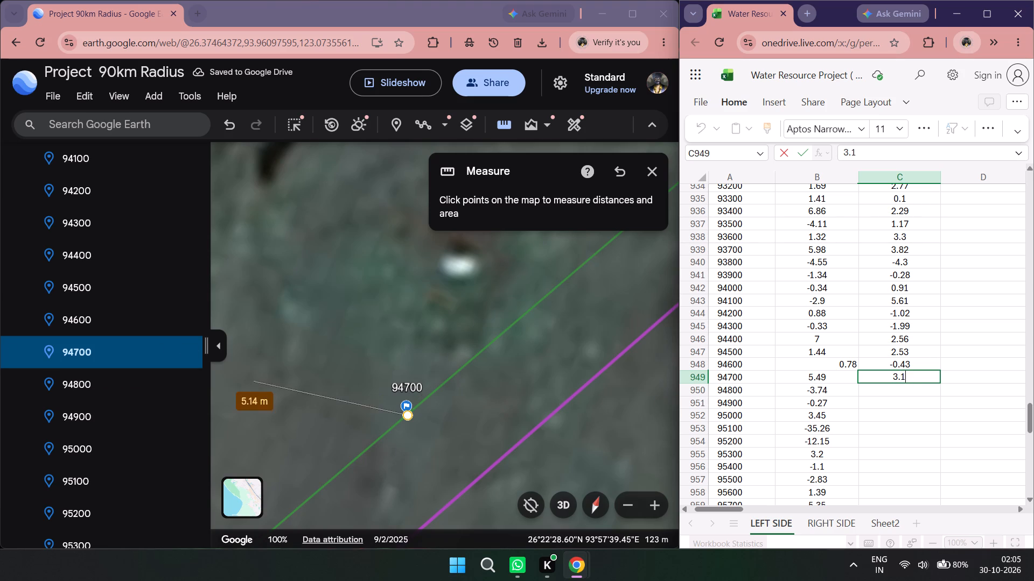
Examine on which side of the green line the purple line runs around placemarks 94700 and 94800.
left_click(116, 386)
double_click(116, 386)
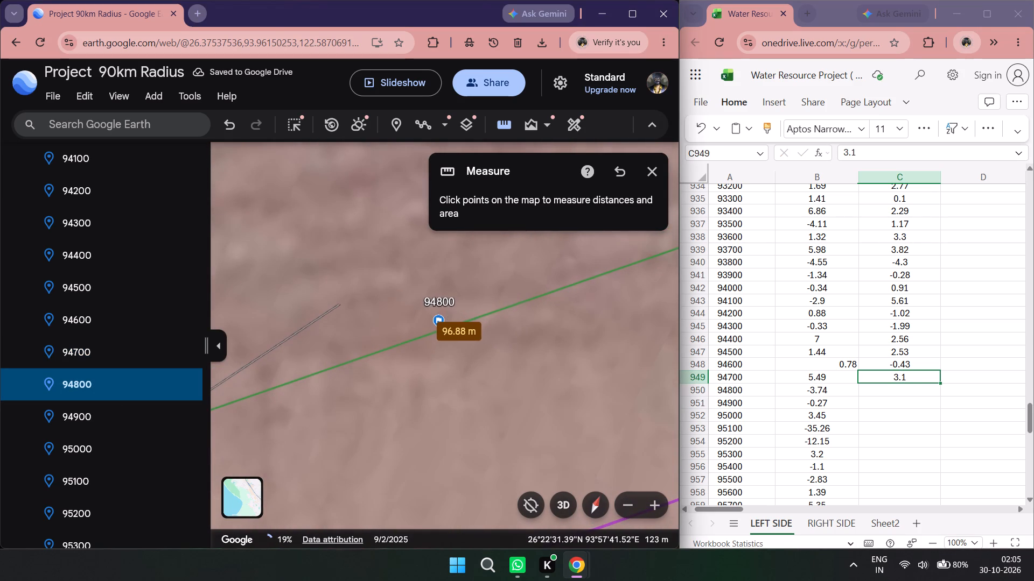
left_click(505, 124)
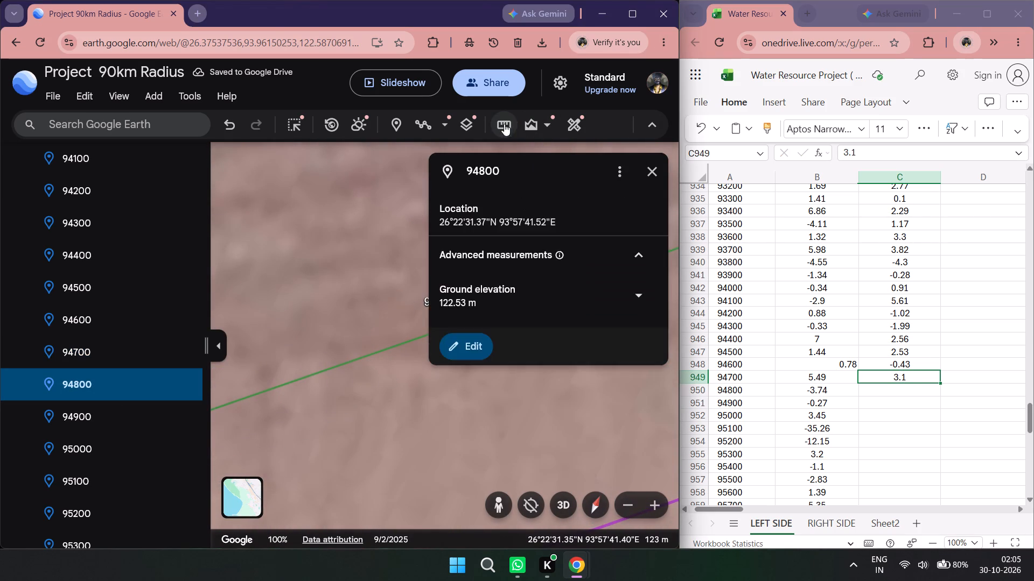
left_click(504, 124)
scroll(464, 306, "down", 8)
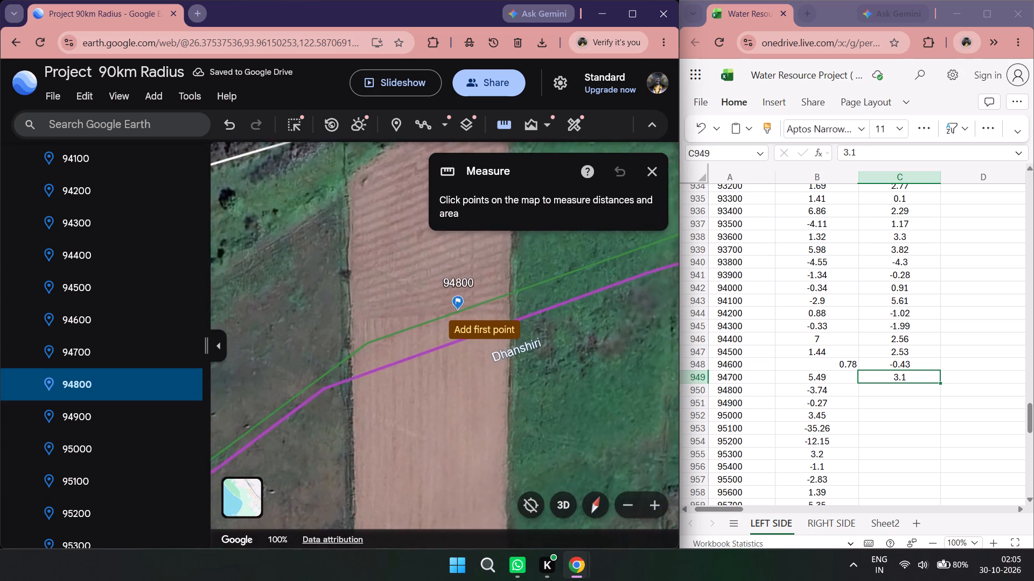
scroll(460, 309, "up", 2)
scroll(460, 309, "down", 7)
scroll(459, 309, "up", 2)
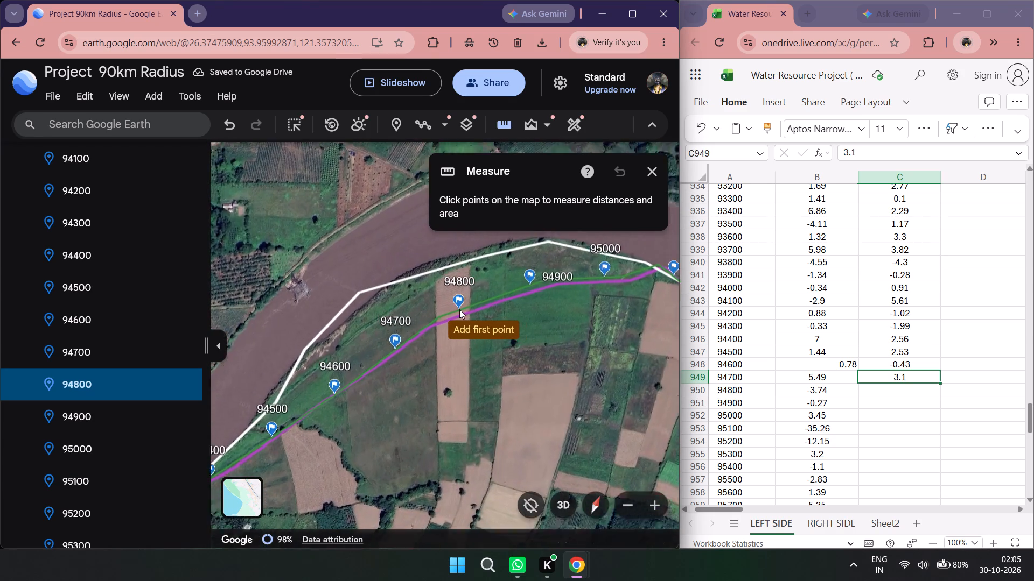
scroll(459, 309, "up", 2)
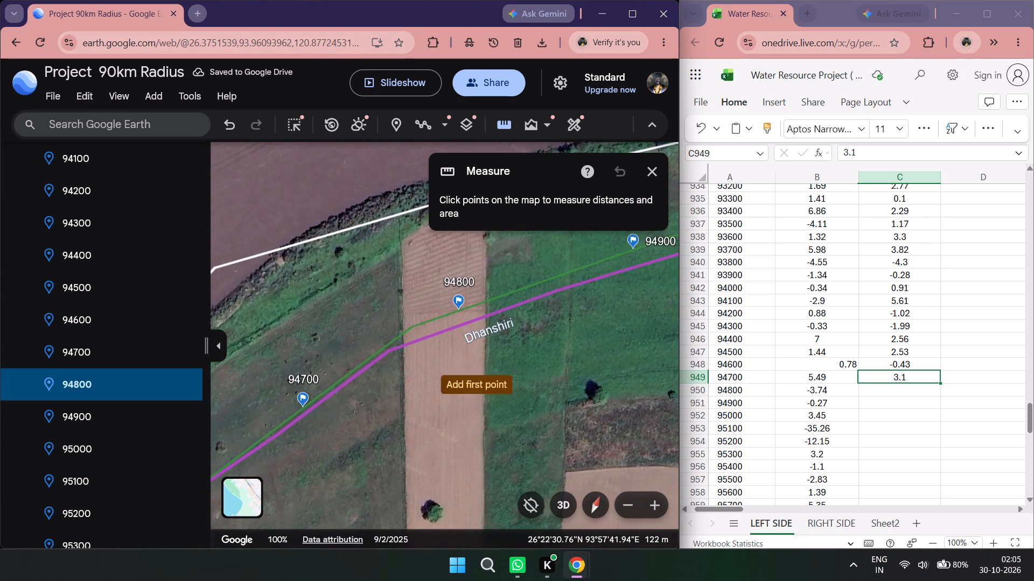
scroll(408, 264, "down", 7)
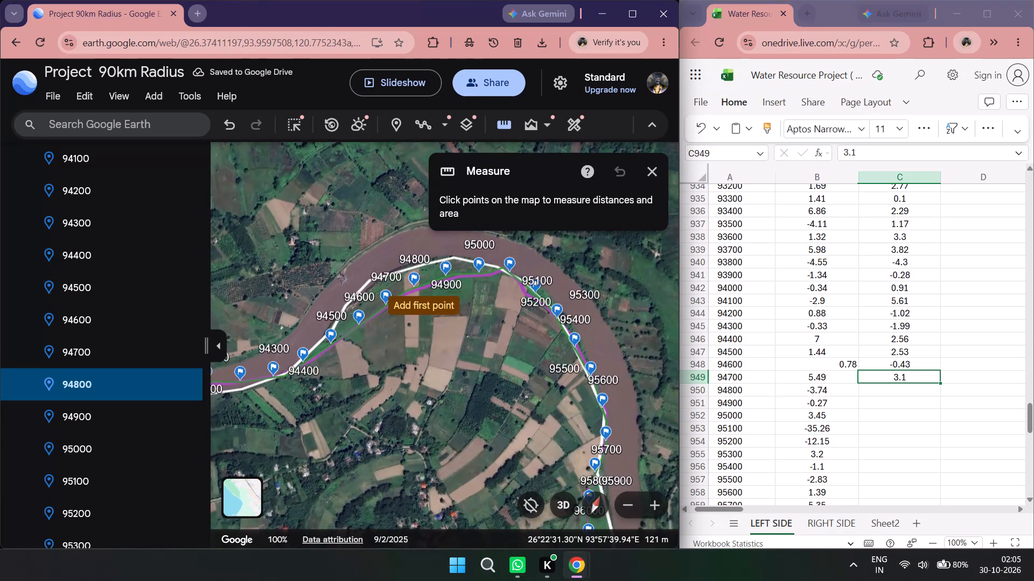
scroll(394, 296, "up", 9)
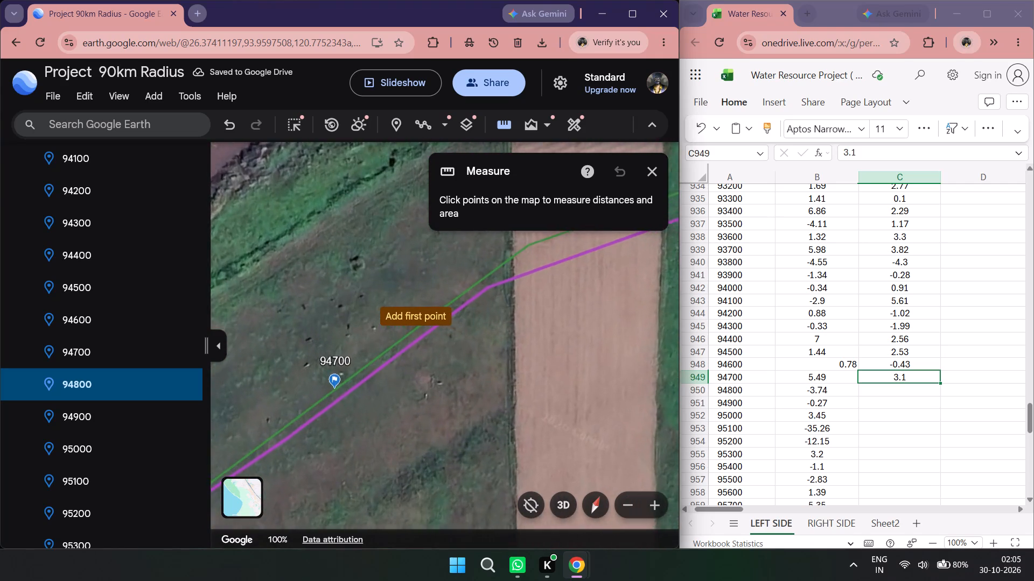
scroll(391, 296, "up", 1)
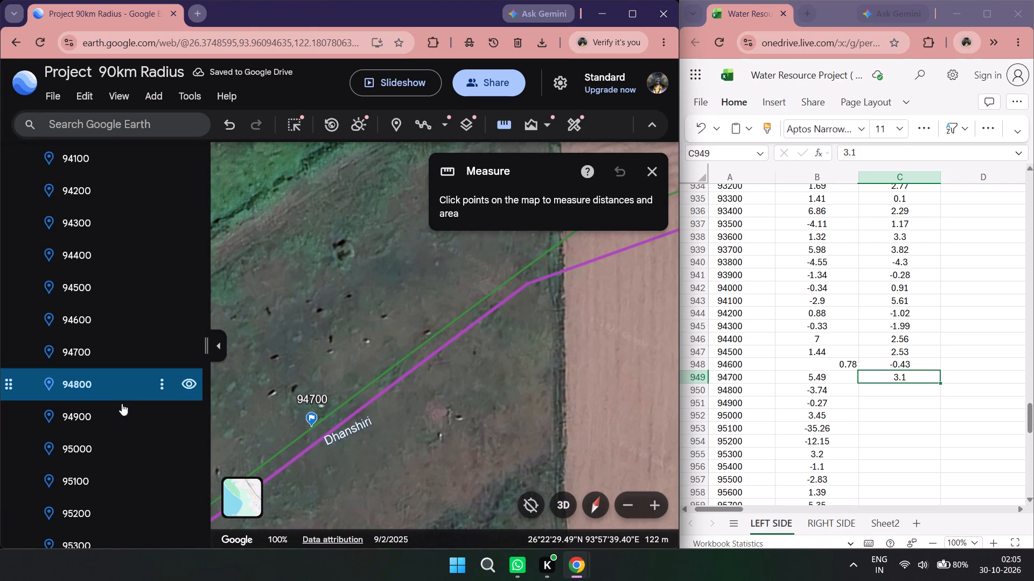
left_click(124, 382)
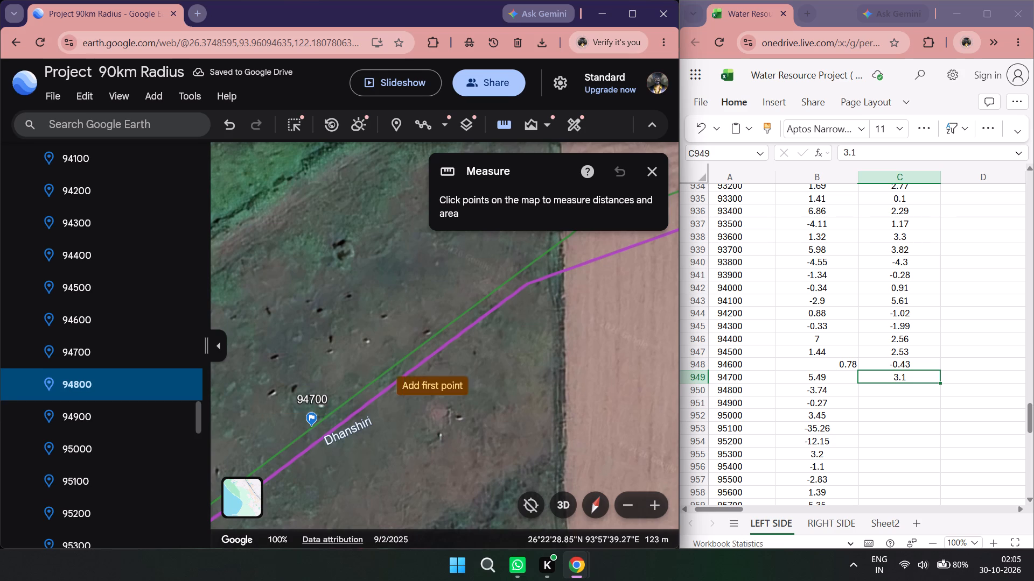
Correct the column C value of the 94700 row to -3.01.
double_click(911, 379)
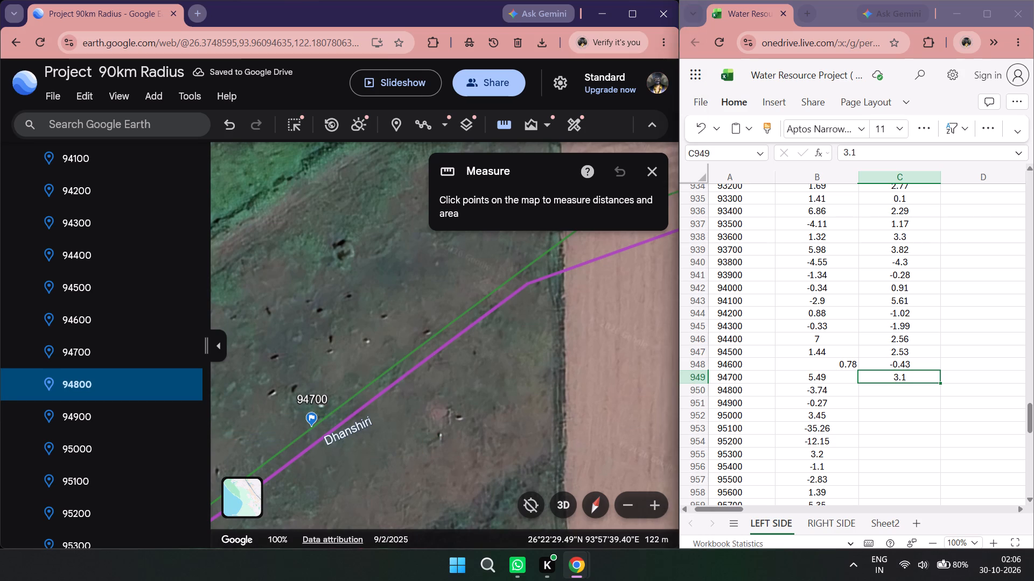
key("BackSpace")
key("BackSpace")
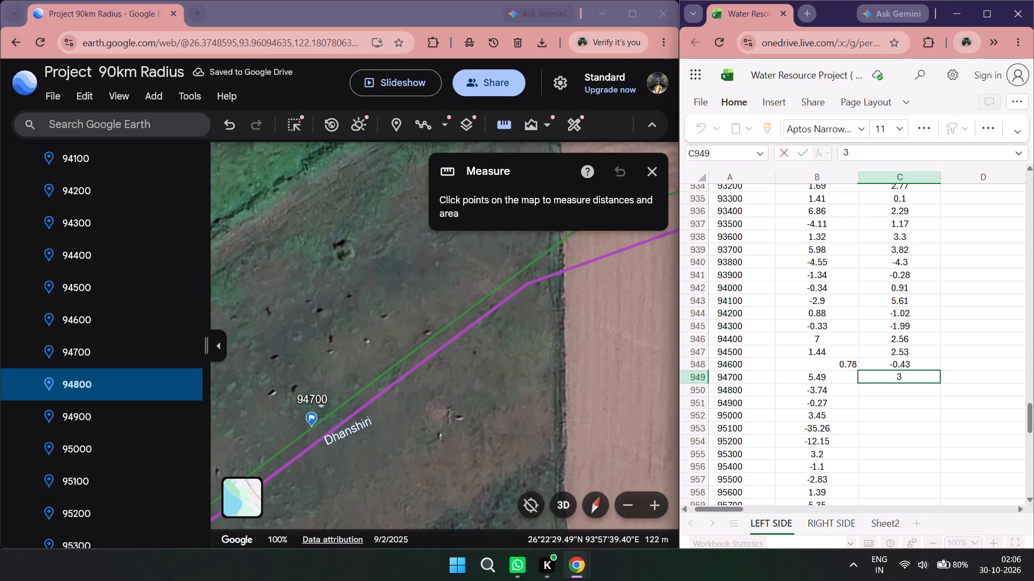
key("BackSpace")
type("-3.")
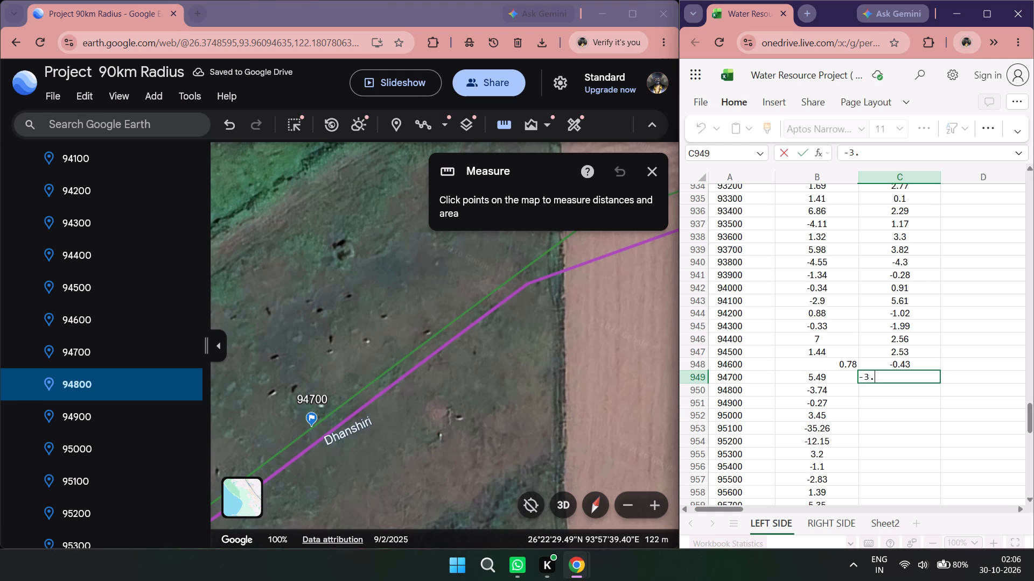
type("01")
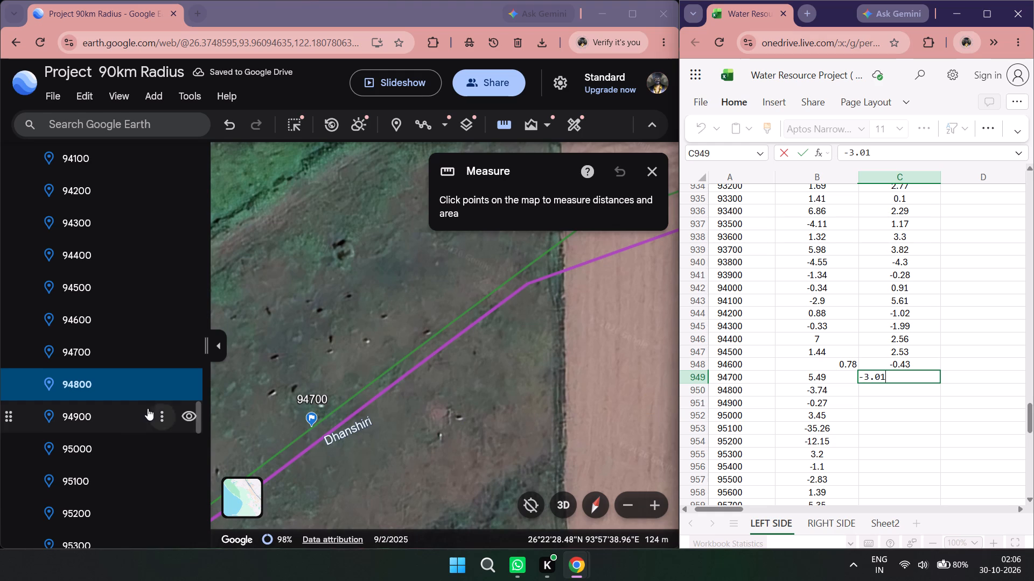
Measure the offset from placemark 94800 to the purple line and record -7.81 in column C of the 94800 row.
double_click(128, 389)
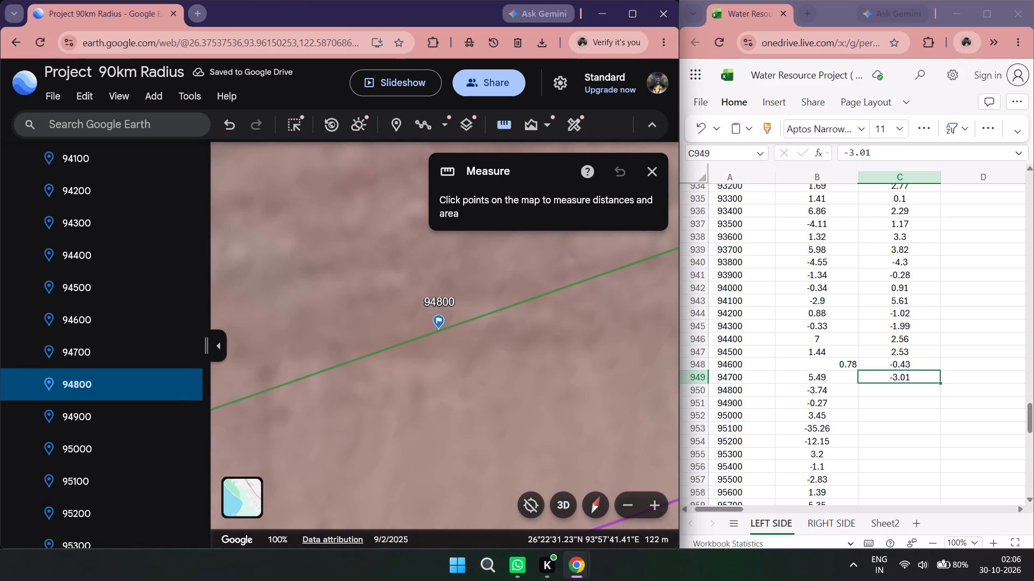
scroll(532, 403, "down", 13)
scroll(517, 405, "up", 3)
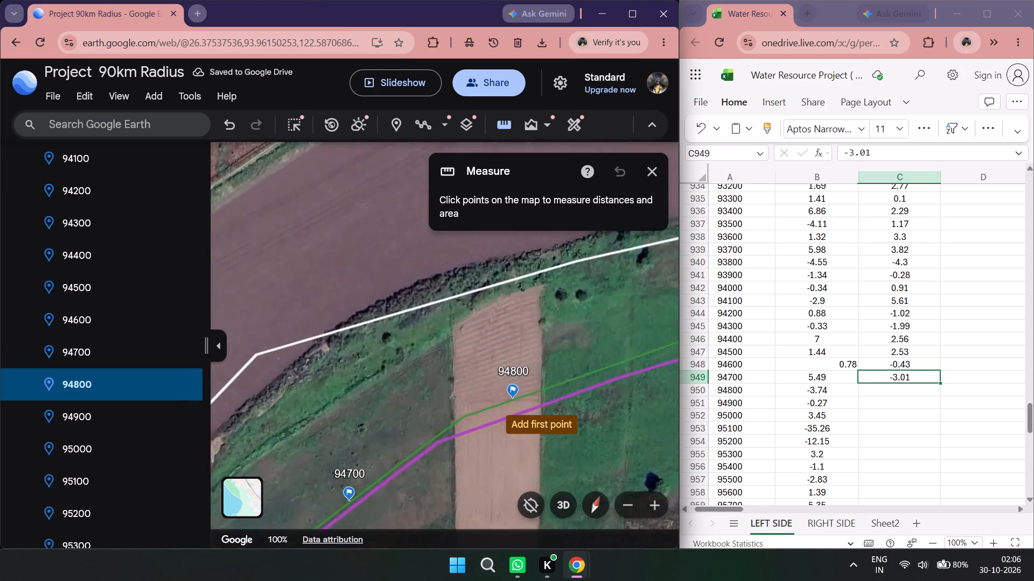
scroll(515, 405, "up", 7)
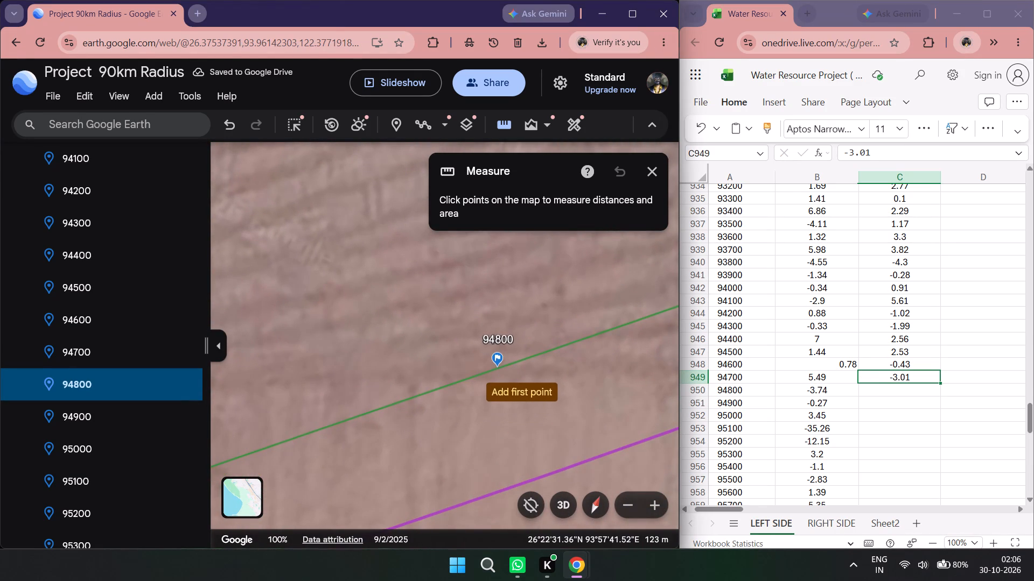
left_click(500, 368)
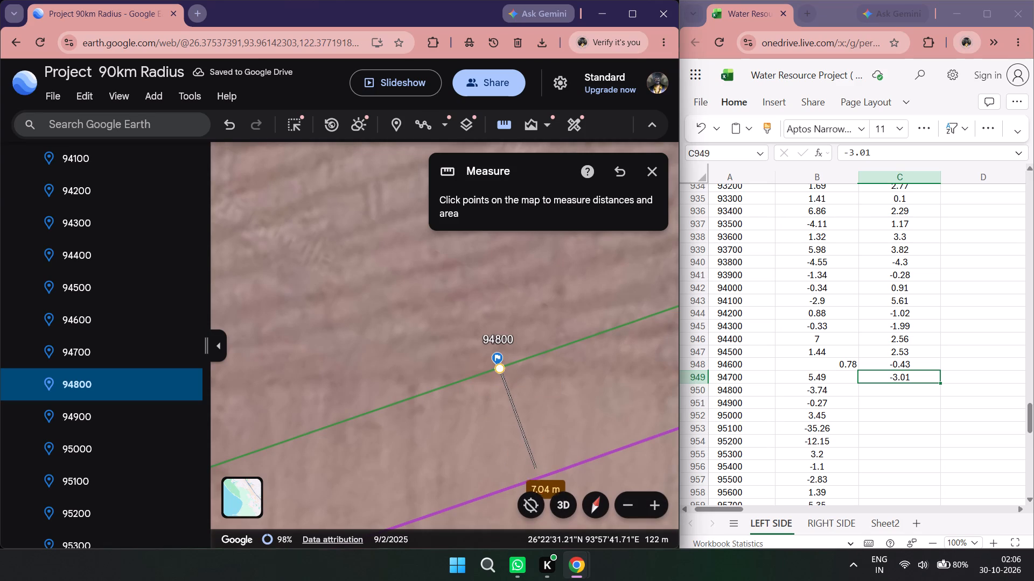
scroll(541, 477, "down", 2)
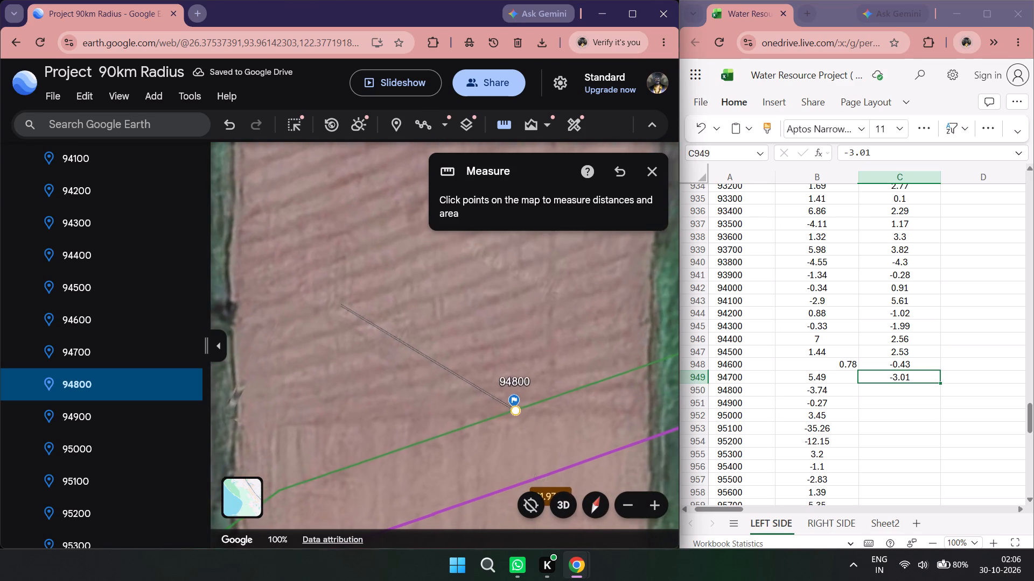
left_click_drag(540, 460, 521, 419)
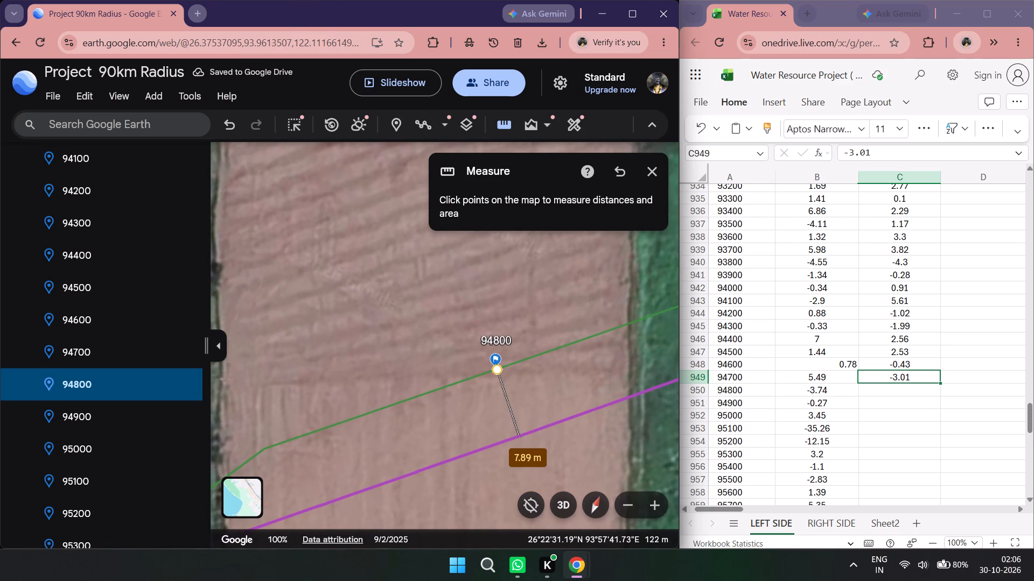
double_click(884, 393)
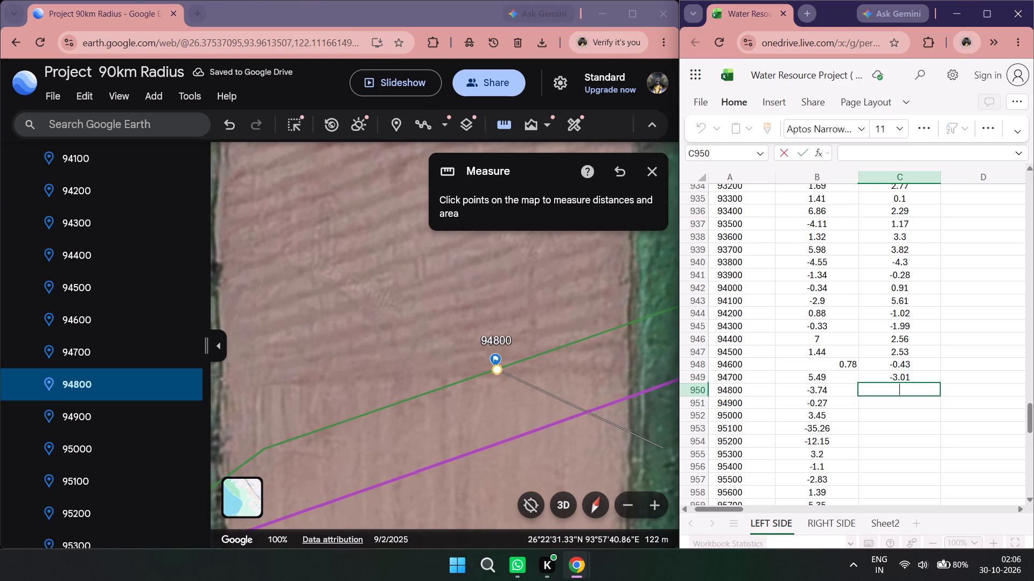
key("minus")
type("7.81")
Measure the offset from placemark 94900 to the purple line and record -9.05 in column C of the 94900 row.
double_click(121, 414)
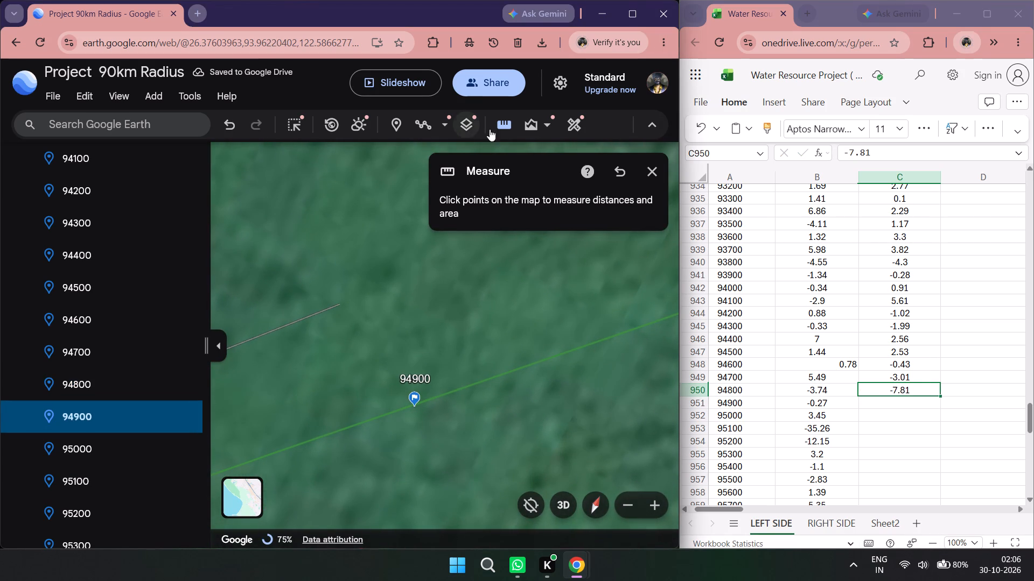
double_click(506, 130)
scroll(457, 416, "down", 3)
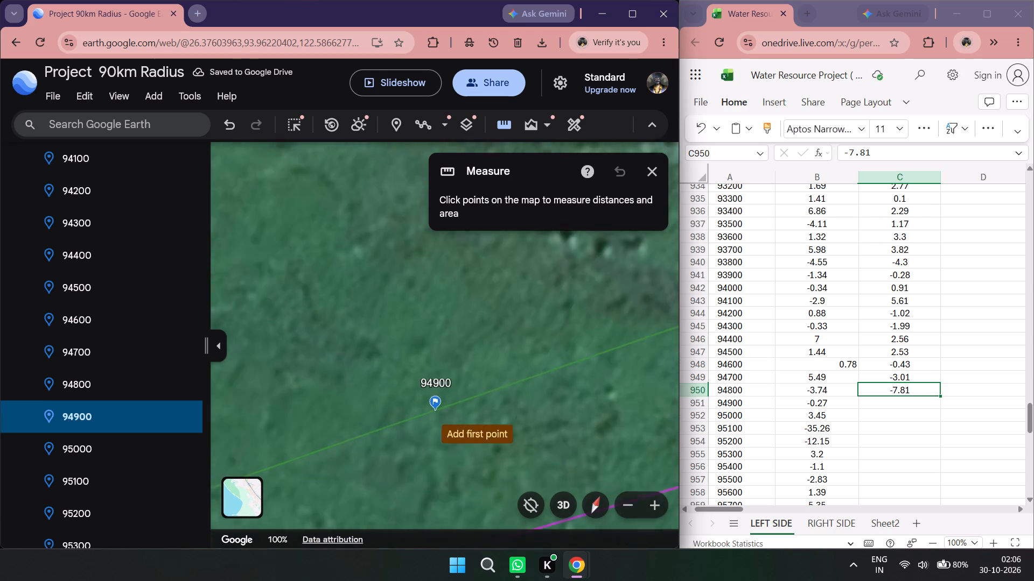
left_click_drag(464, 424, 429, 358)
left_click(407, 349)
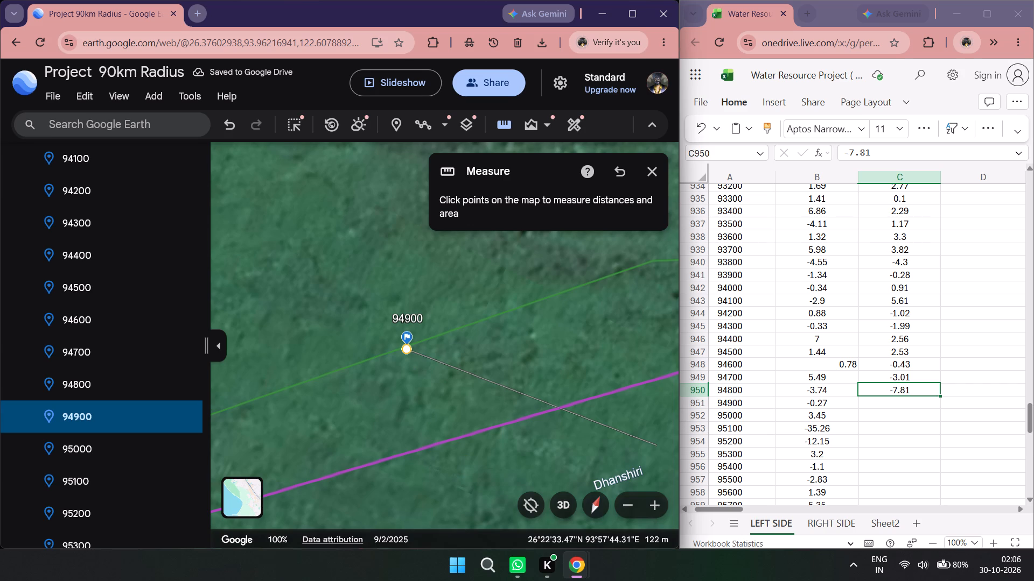
double_click(890, 405)
key("minus")
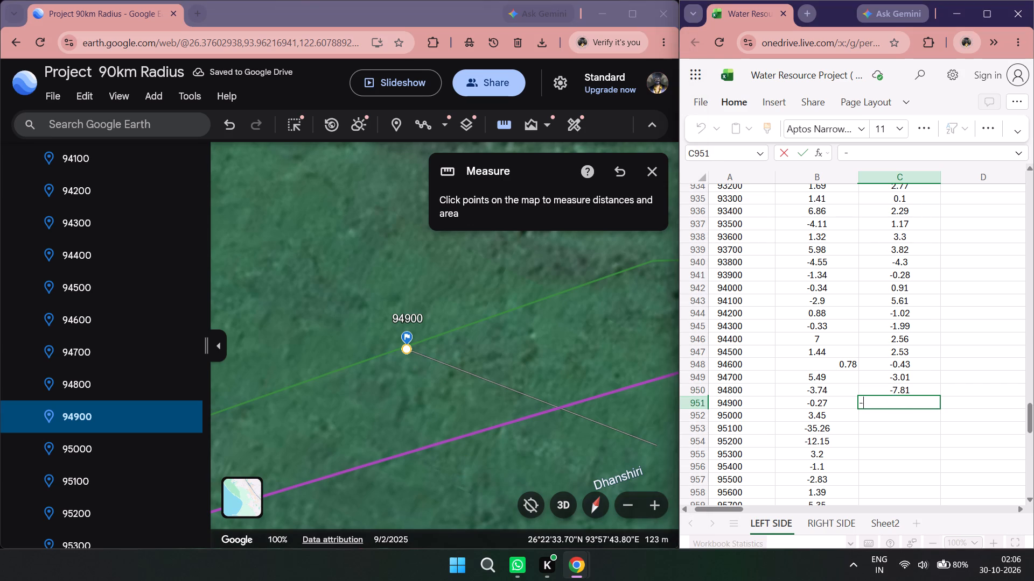
type("9.05")
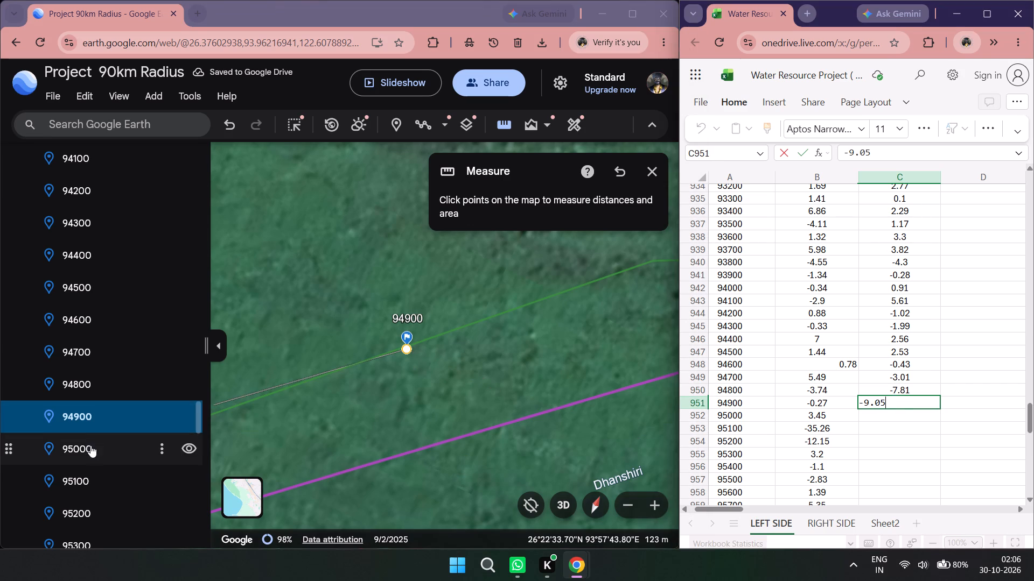
Measure the offset from placemark 95000 to the purple line and record -5.52 in column C of the 95000 row.
double_click(90, 446)
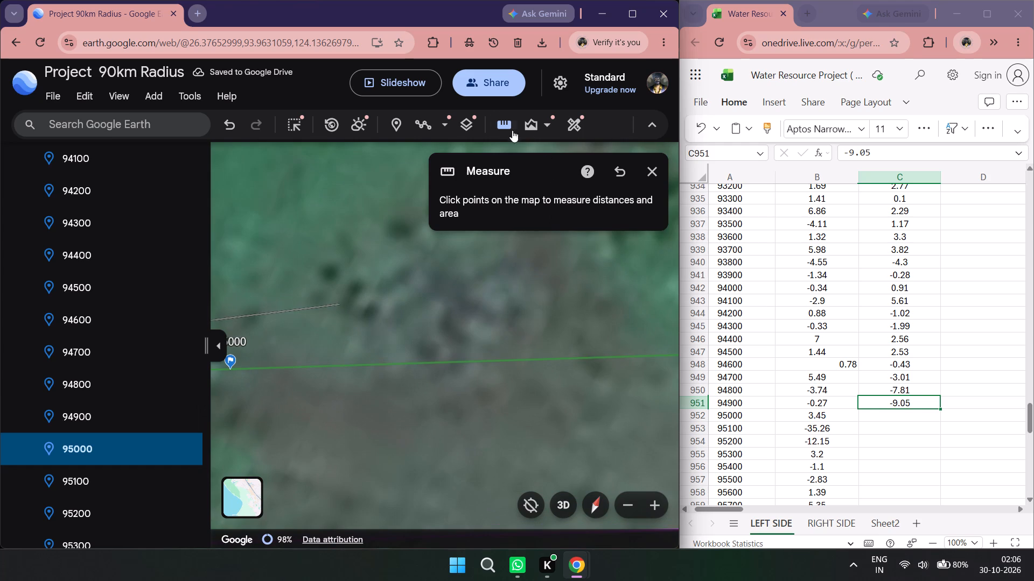
left_click(503, 126)
left_click(503, 126)
left_click_drag(396, 266, 498, 157)
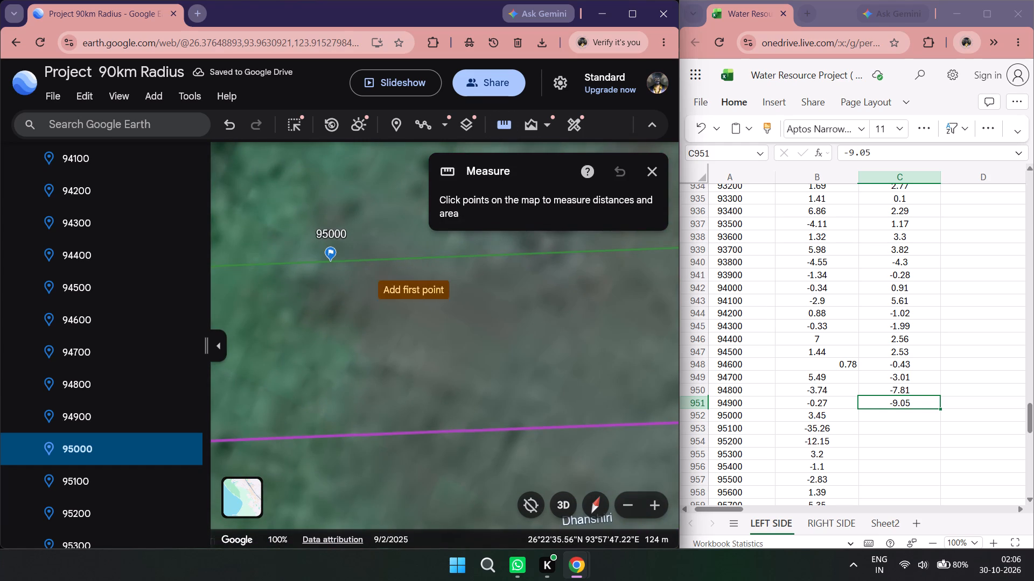
left_click(332, 263)
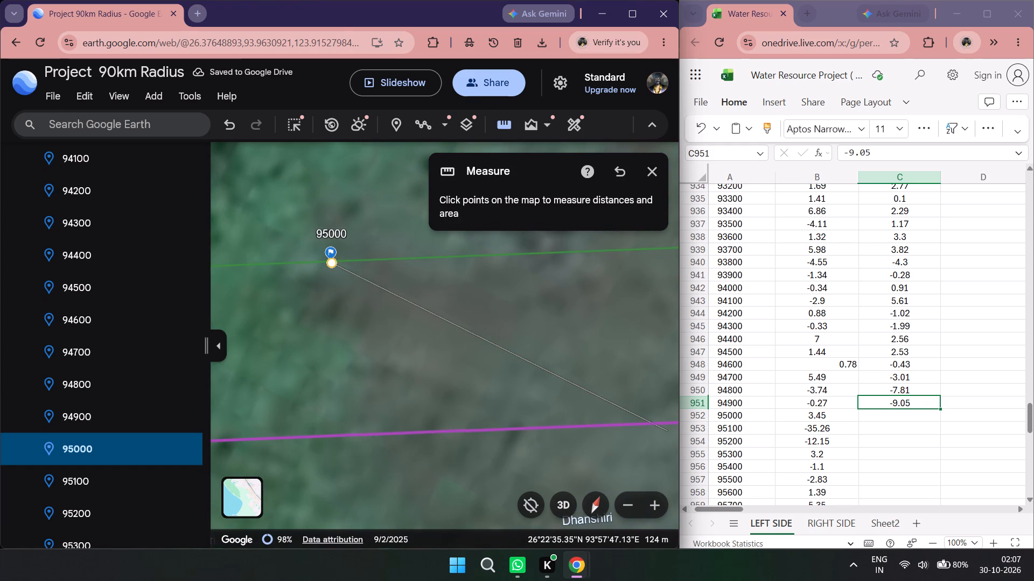
double_click(896, 416)
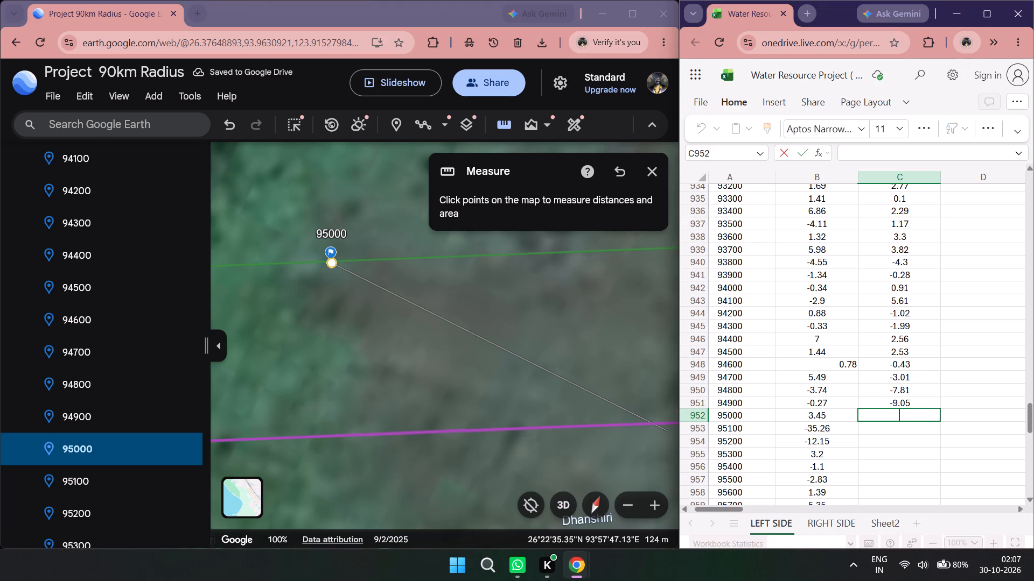
key("minus")
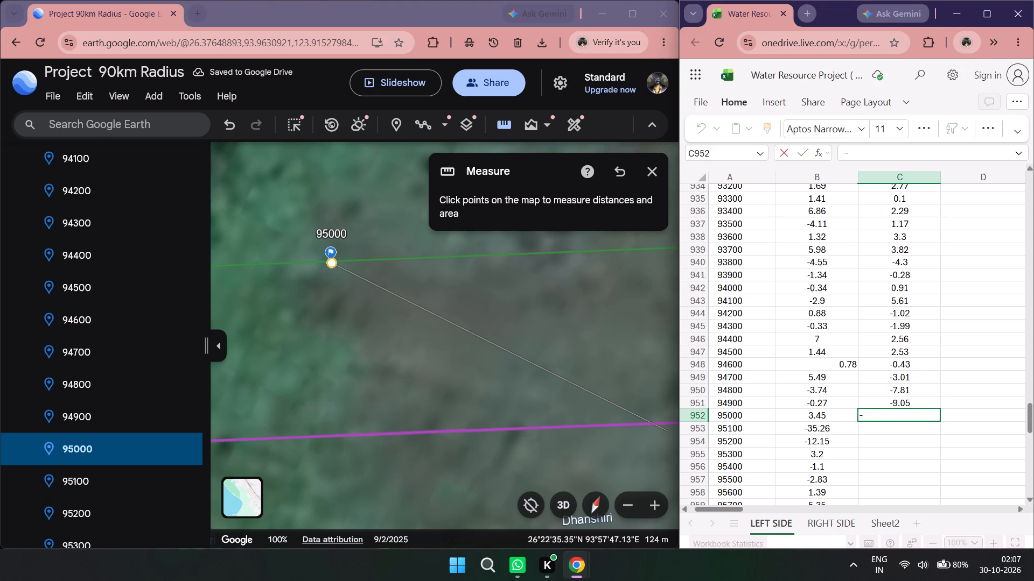
type("5.52")
Measure the offset from placemark 95100 to the purple line and record 0.27 in column C of the 95100 row.
double_click(90, 488)
double_click(124, 476)
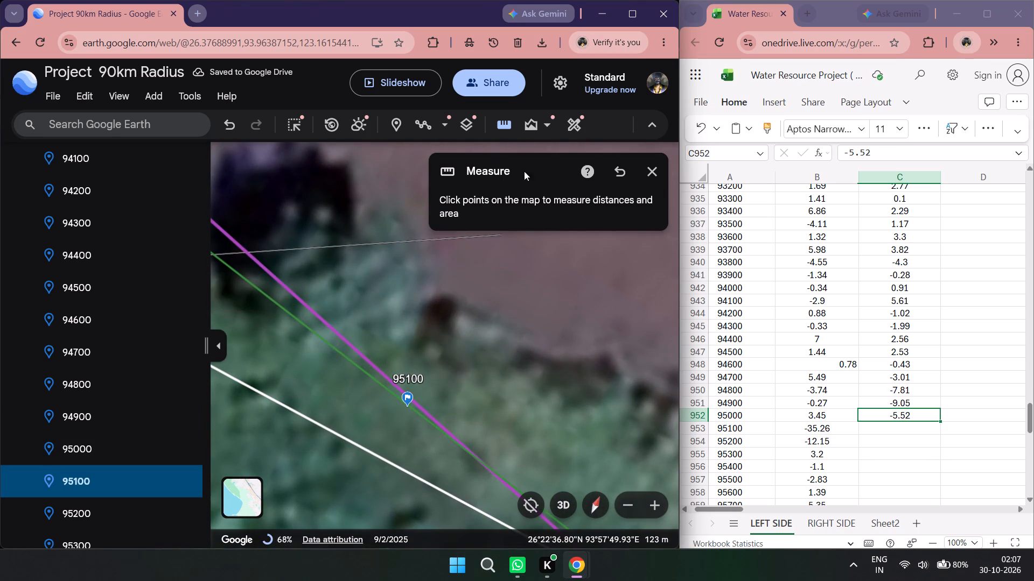
double_click(506, 130)
scroll(441, 325, "up", 3)
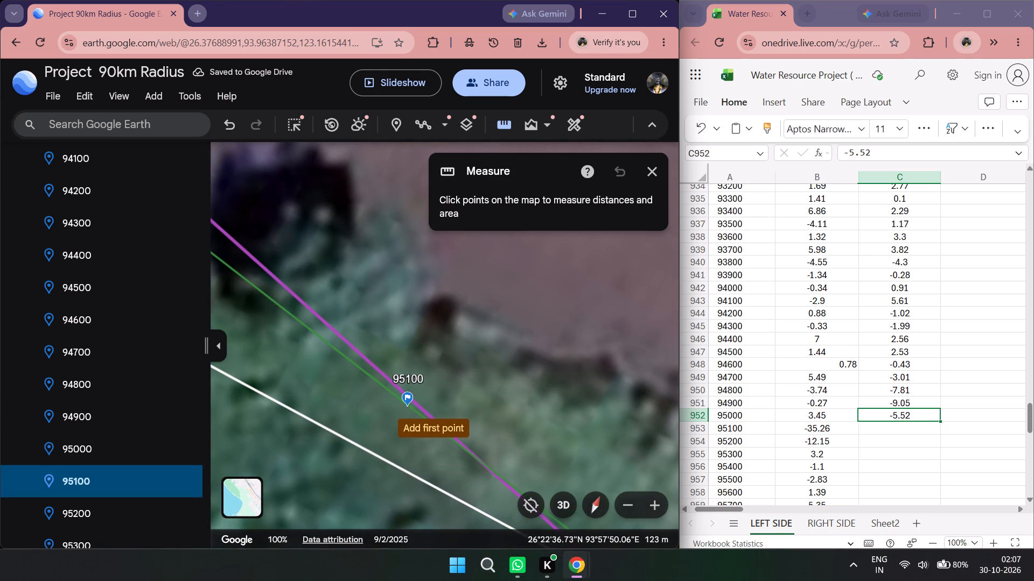
left_click(408, 408)
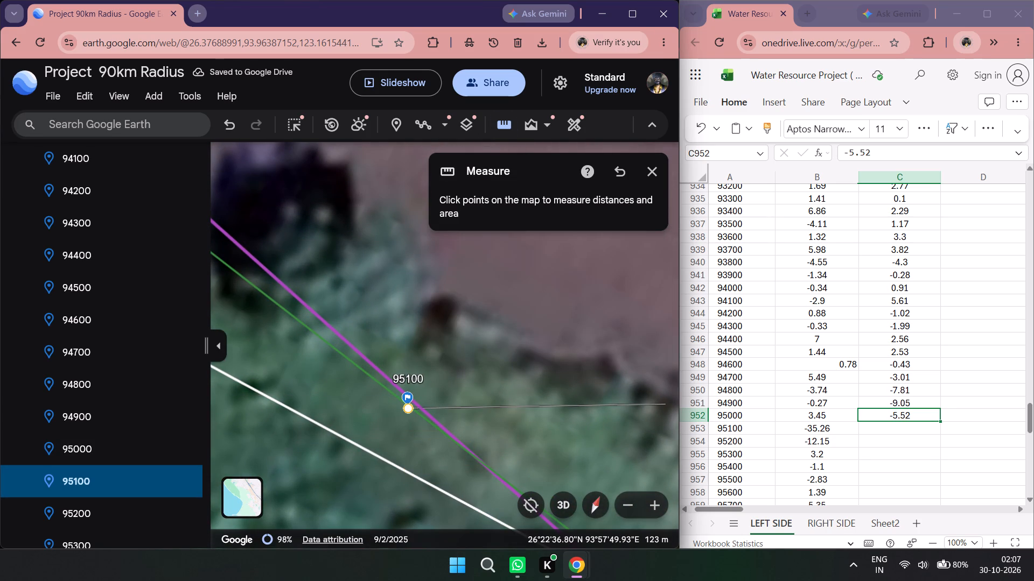
double_click(893, 429)
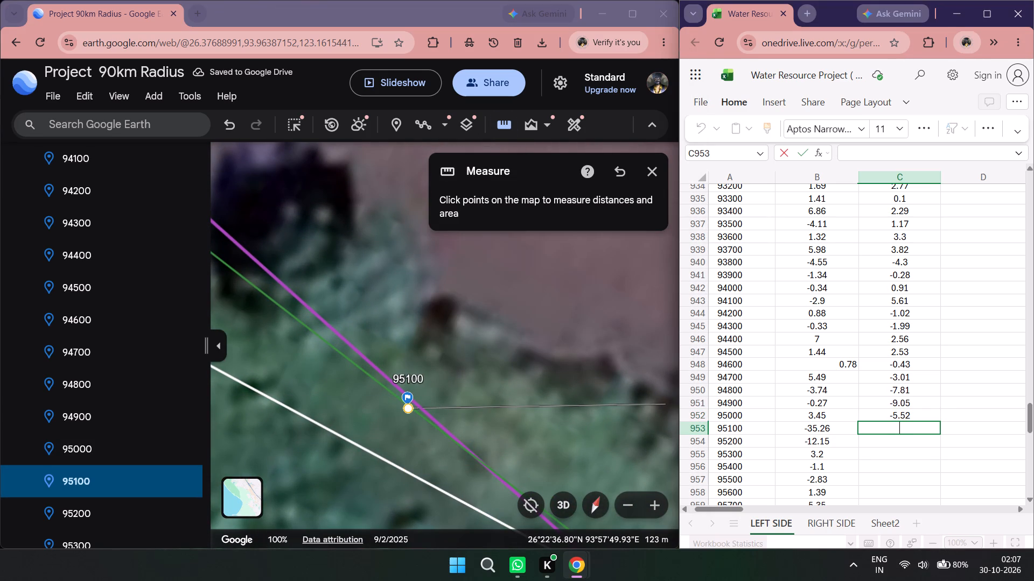
type("0.27")
Examine where the purple line runs relative to the green line around placemark 95200.
double_click(60, 516)
scroll(69, 500, "down", 3)
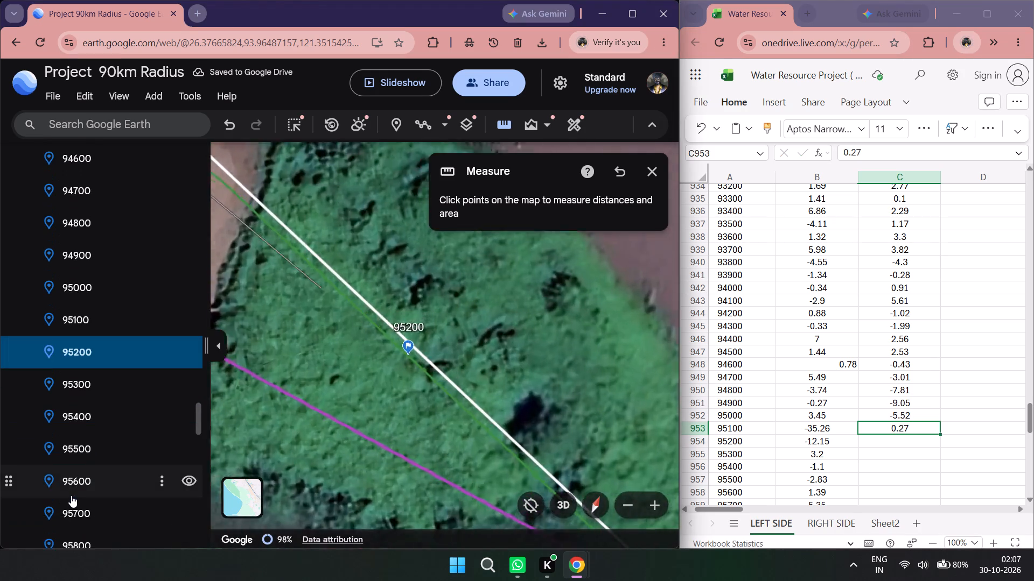
scroll(71, 495, "down", 4)
scroll(70, 486, "up", 1)
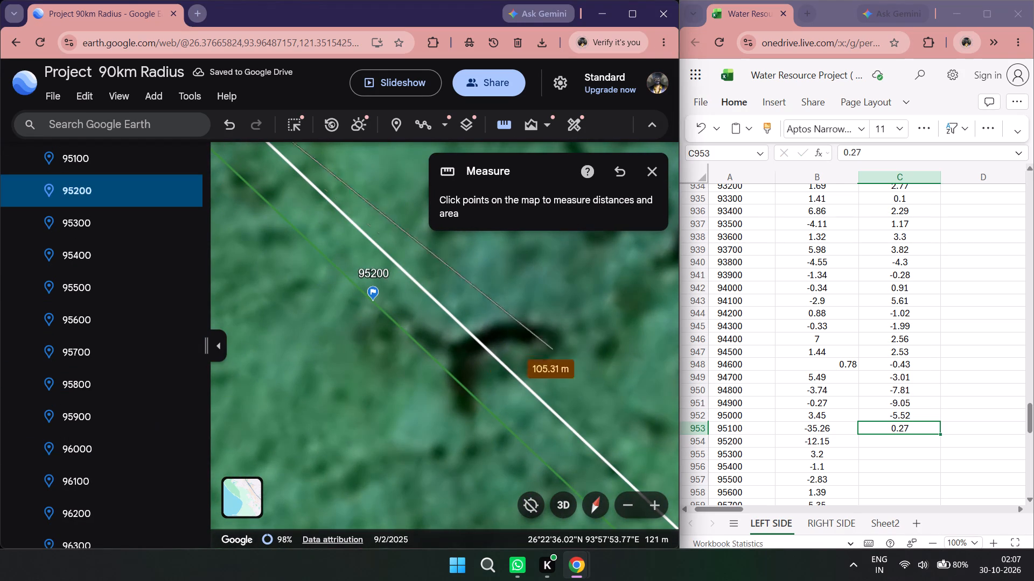
double_click(506, 122)
scroll(409, 370, "down", 7)
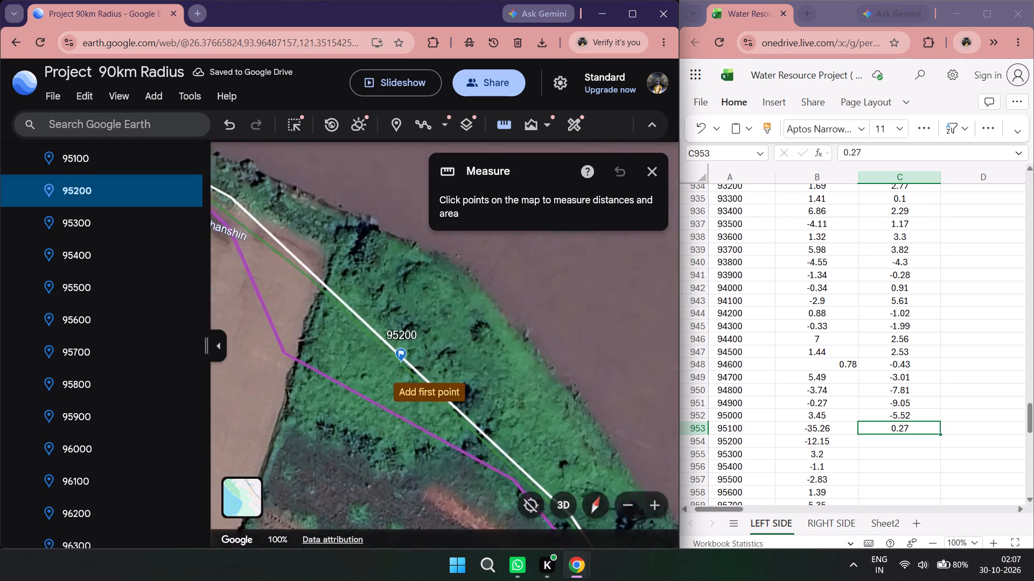
scroll(405, 372, "up", 8)
left_click_drag(381, 376, 429, 258)
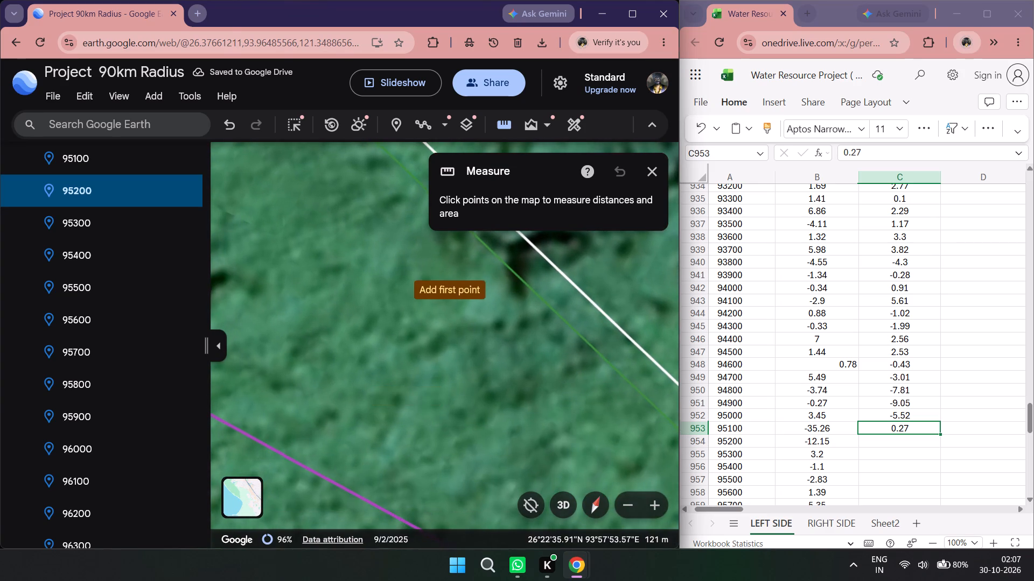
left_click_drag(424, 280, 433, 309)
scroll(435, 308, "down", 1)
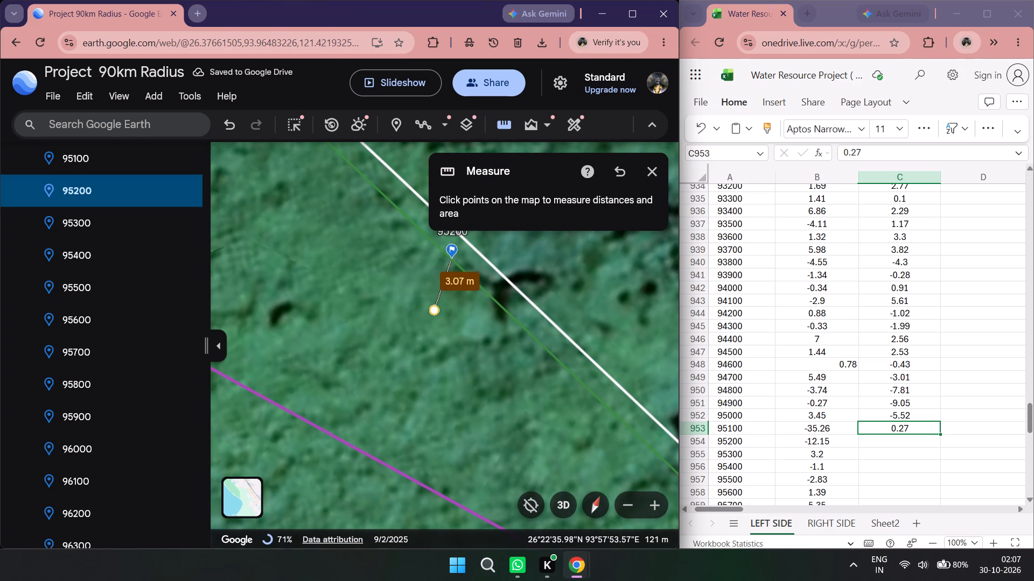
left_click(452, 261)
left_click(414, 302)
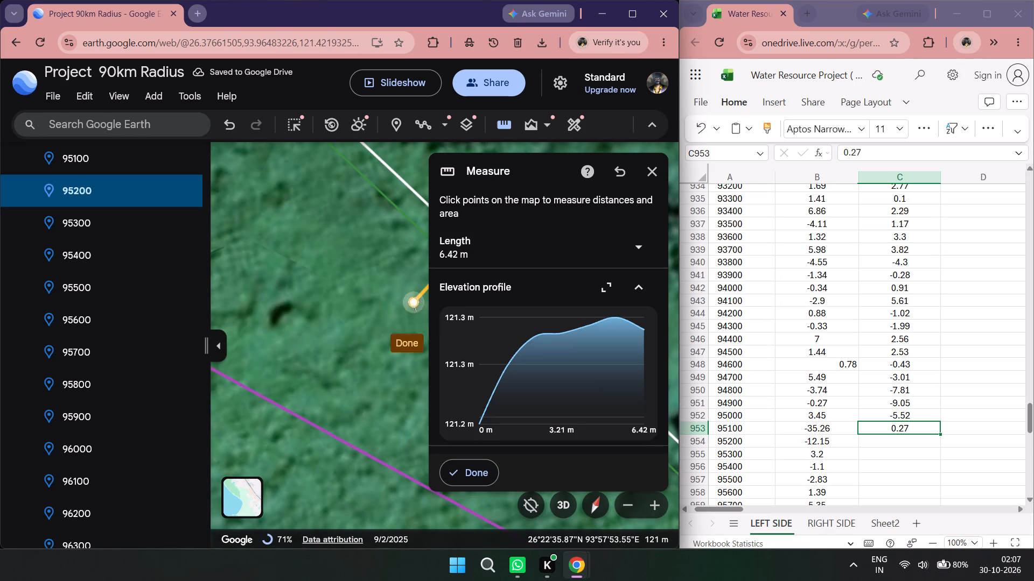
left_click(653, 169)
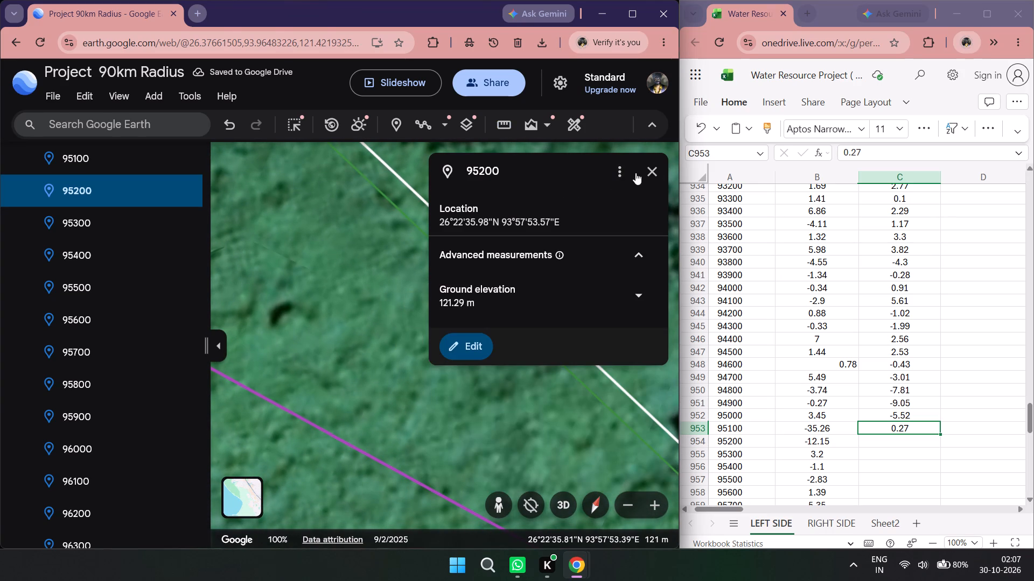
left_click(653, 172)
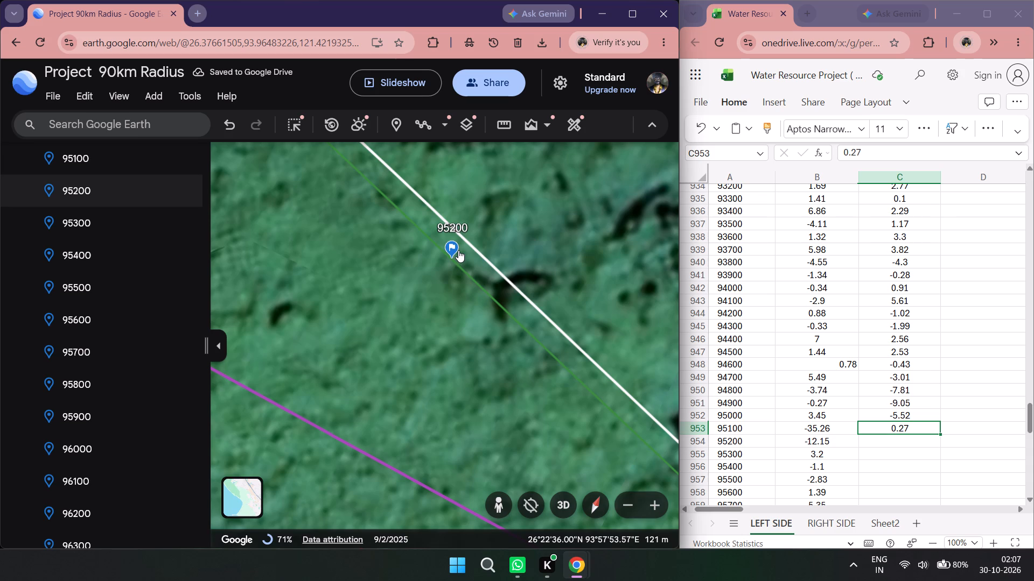
Measure the offset from placemark 95200 to the purple line and record -12.87 in column C of the 95200 row.
left_click(497, 122)
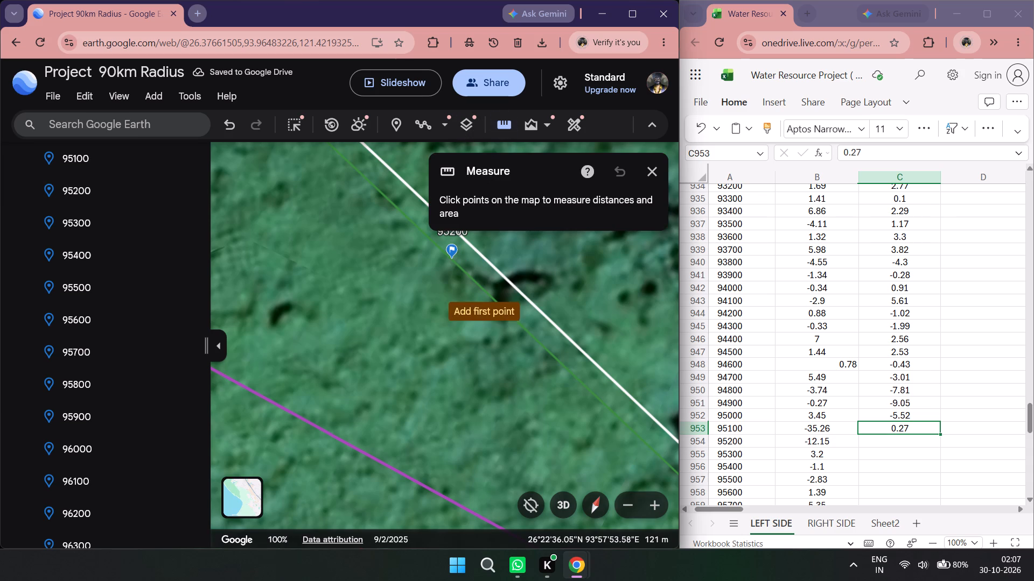
left_click(452, 260)
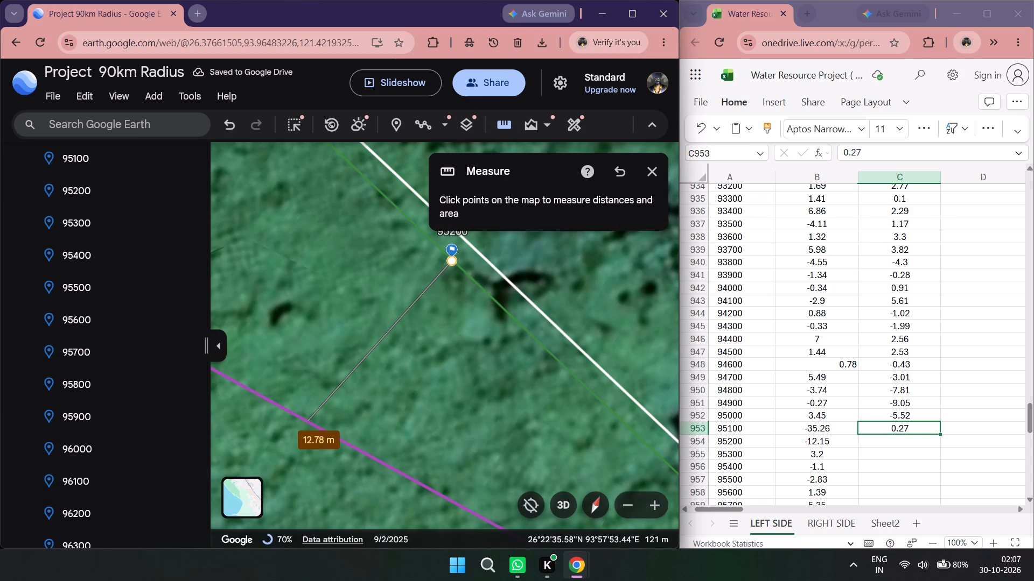
double_click(908, 440)
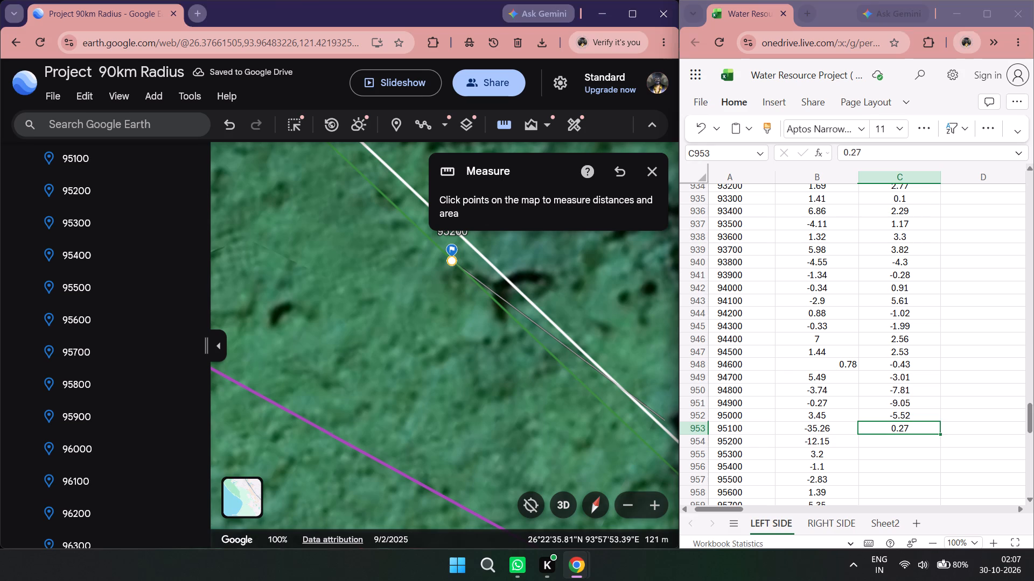
type("-12.")
key("8")
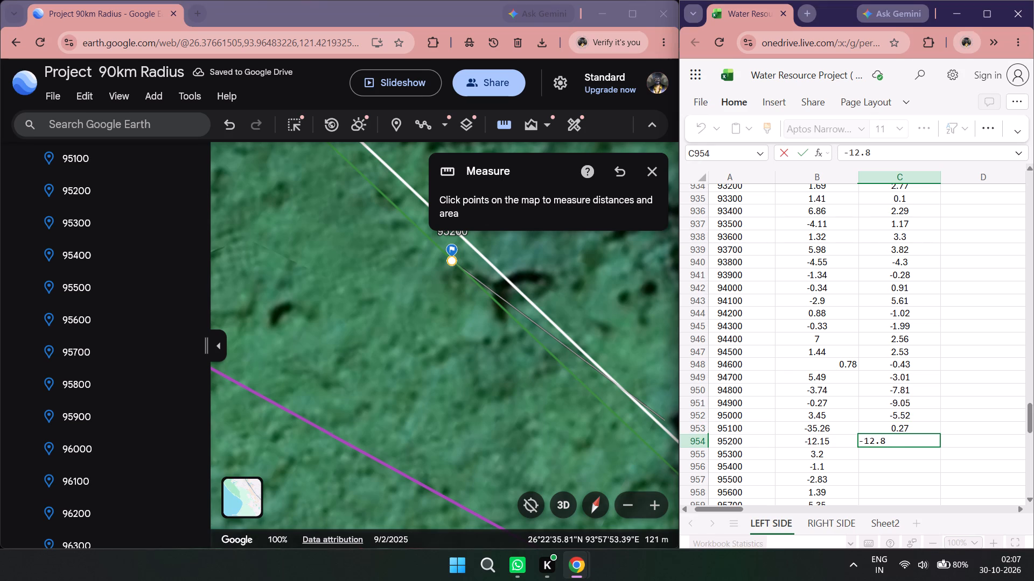
key("7")
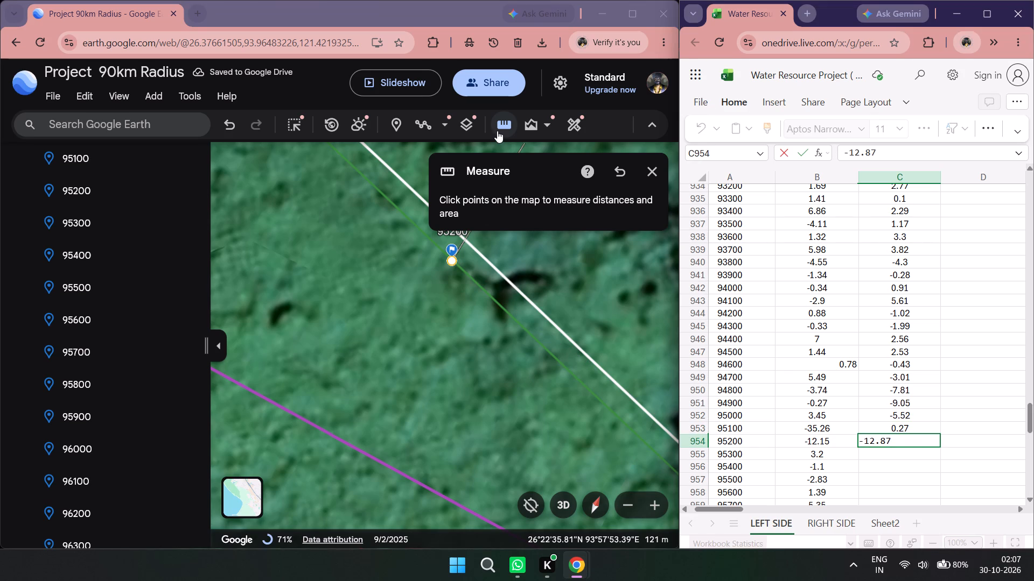
left_click(497, 131)
Measure the offset from placemark 95300 to the purple line and record 1.1 in column C of the 95300 row.
scroll(123, 359, "down", 4)
scroll(123, 358, "up", 4)
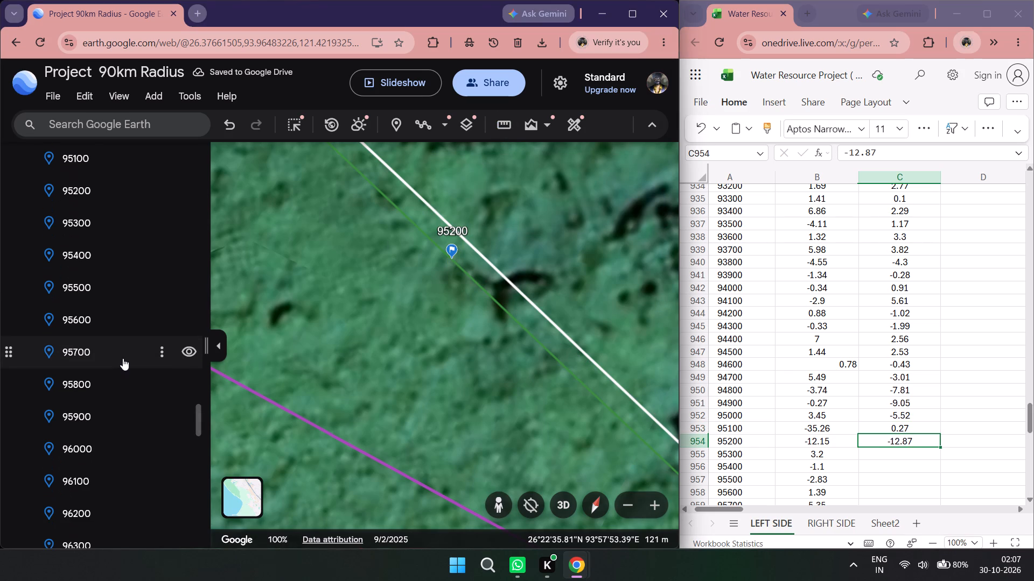
scroll(106, 388, "down", 3)
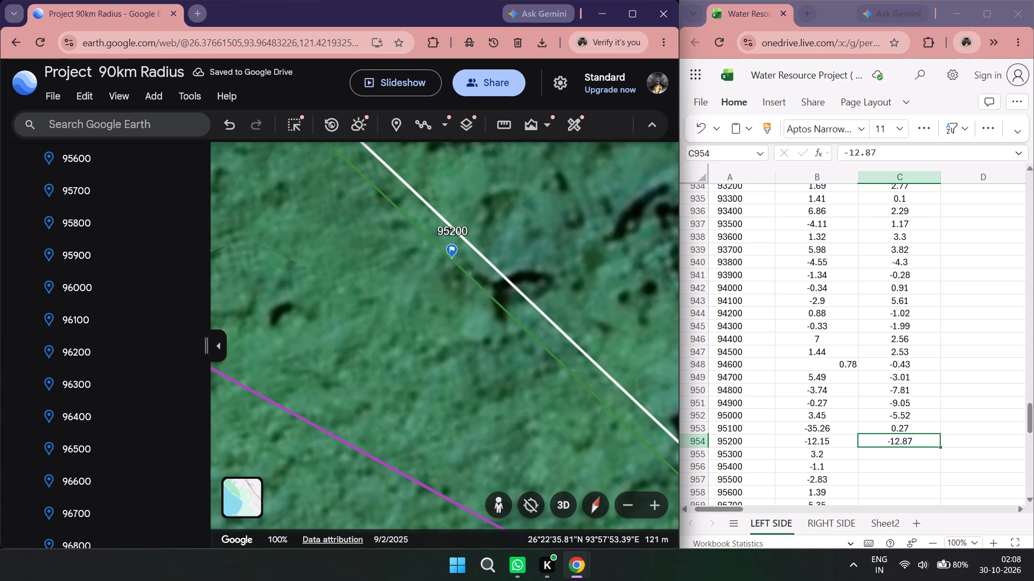
scroll(71, 365, "up", 3)
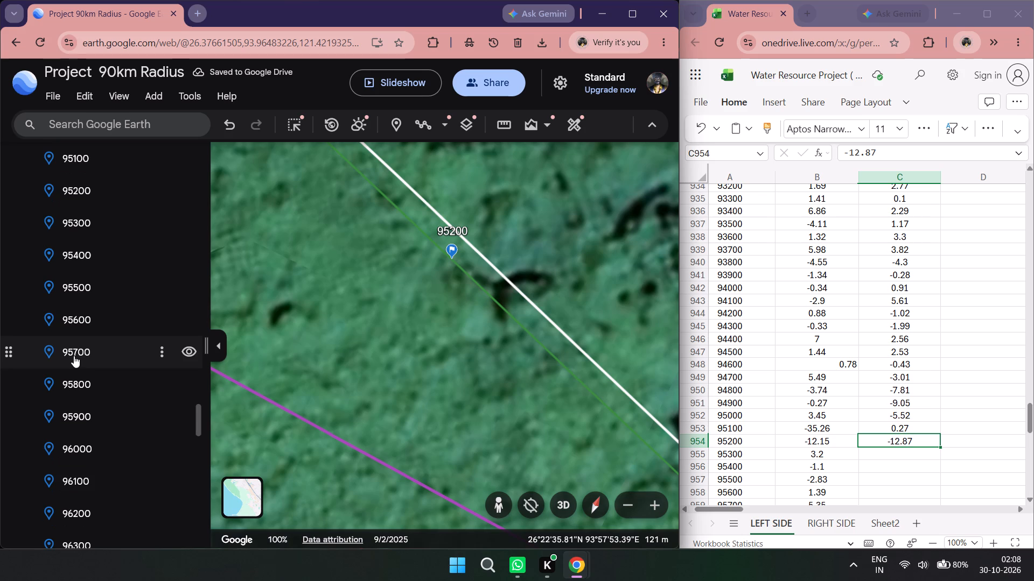
double_click(88, 226)
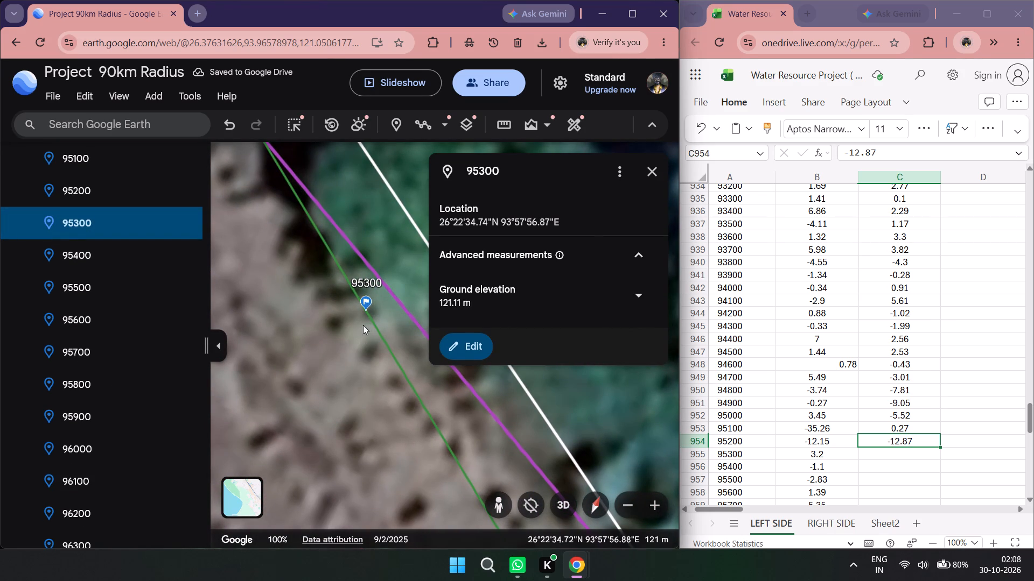
double_click(507, 123)
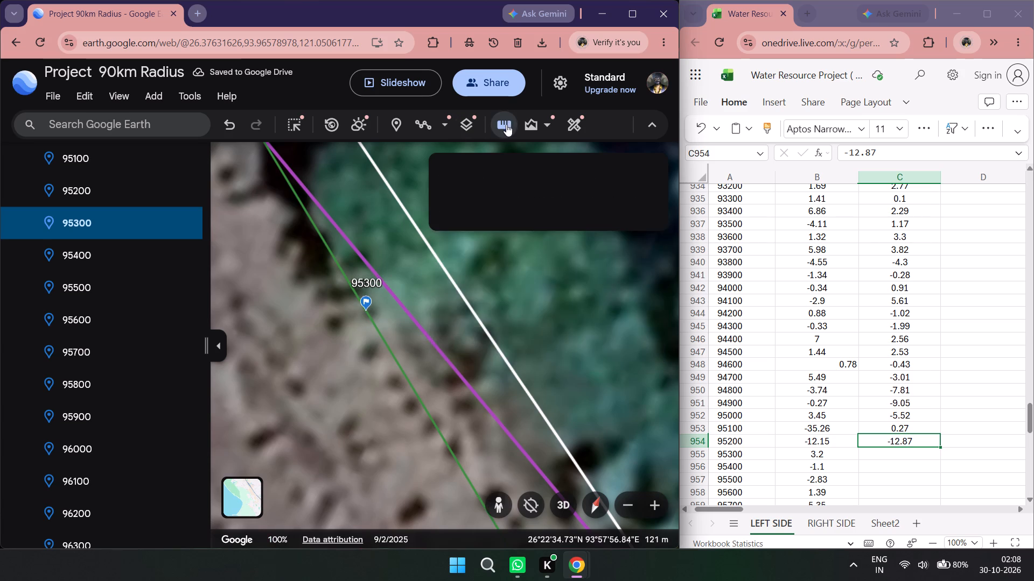
left_click(509, 122)
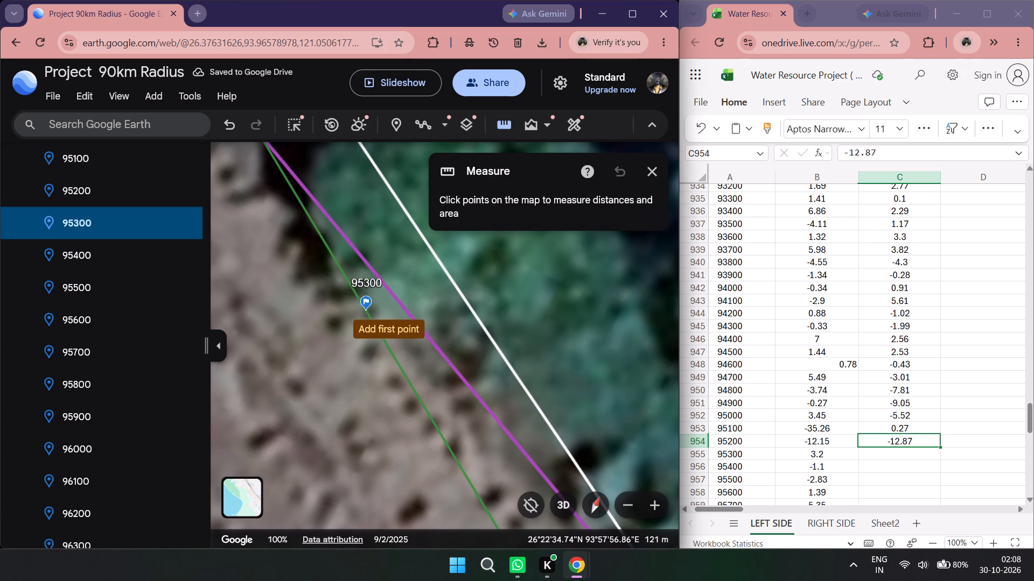
left_click(364, 310)
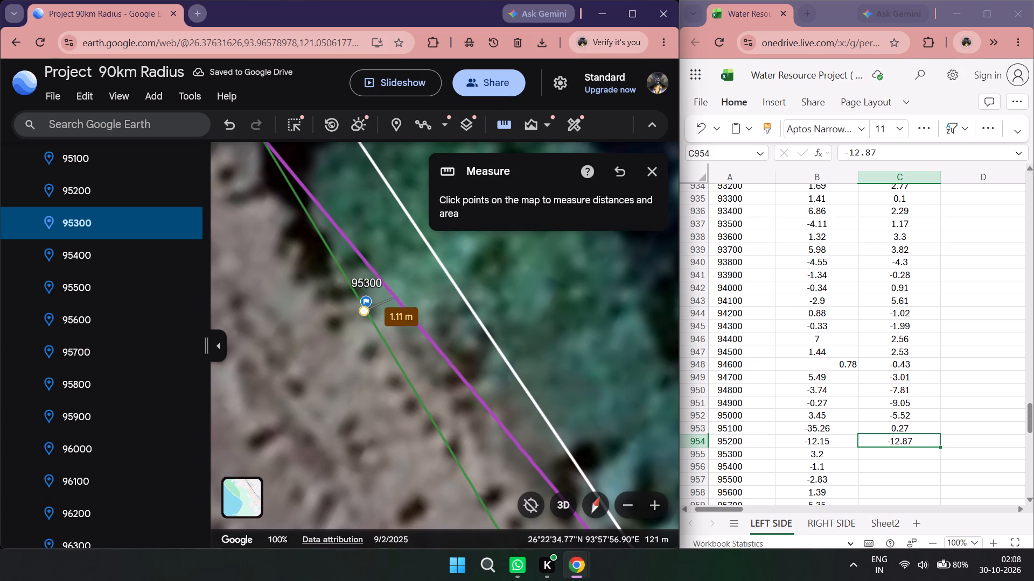
double_click(903, 450)
type("1.1")
Measure the offset from placemark 95400 to the purple line and record 7.3 in column C of the 95400 row.
double_click(119, 257)
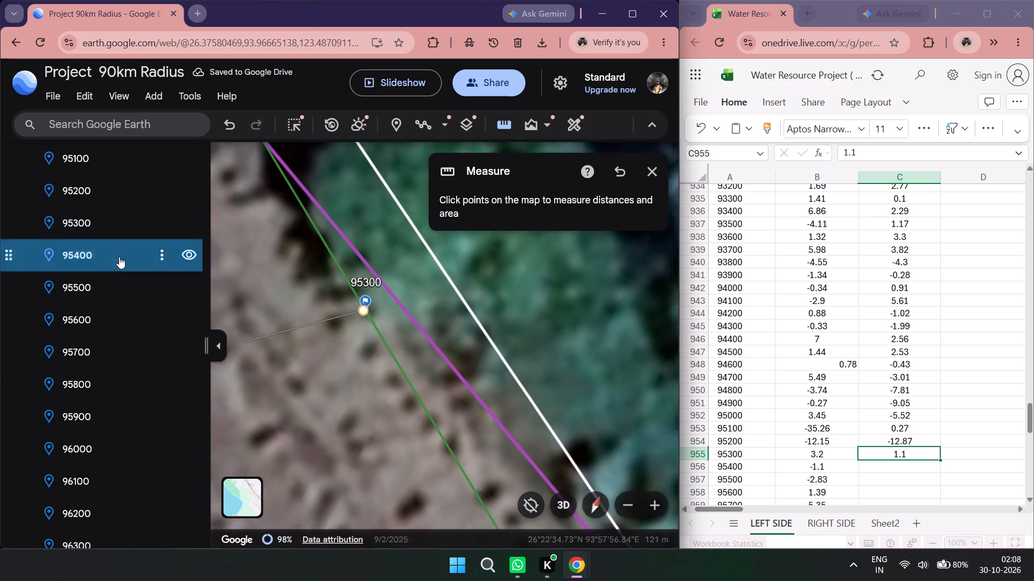
scroll(417, 342, "down", 1)
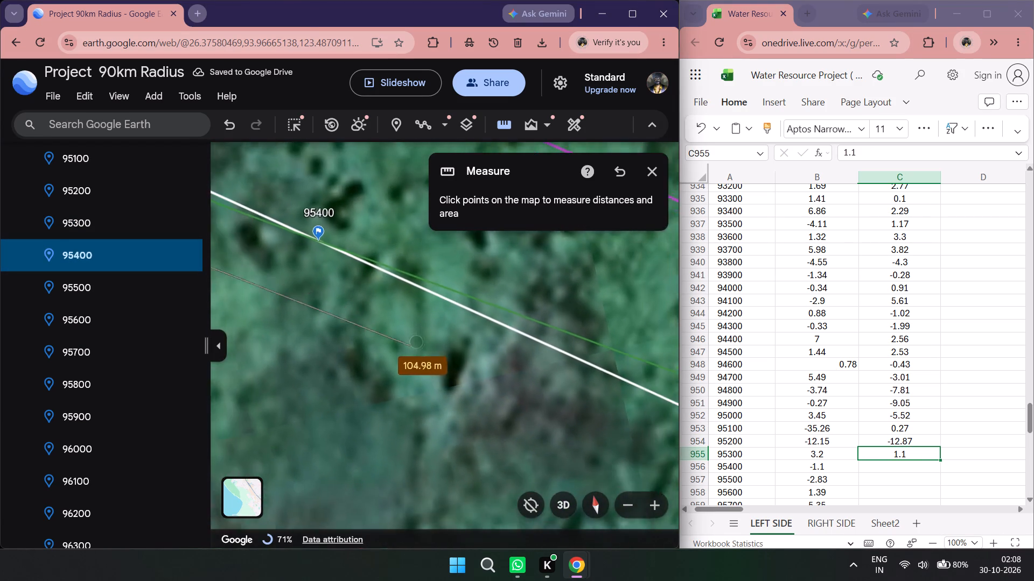
left_click_drag(365, 332, 344, 493)
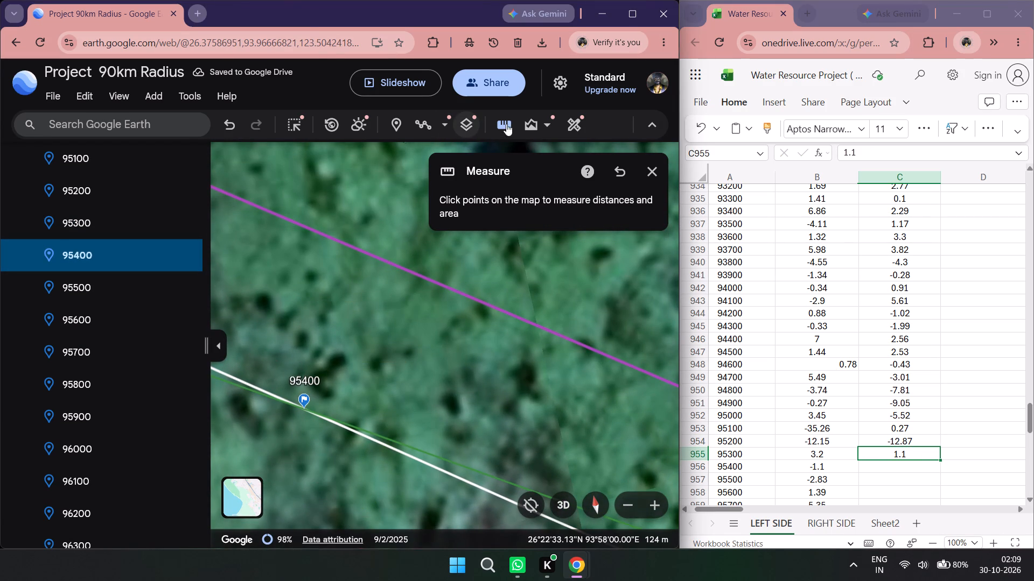
double_click(506, 124)
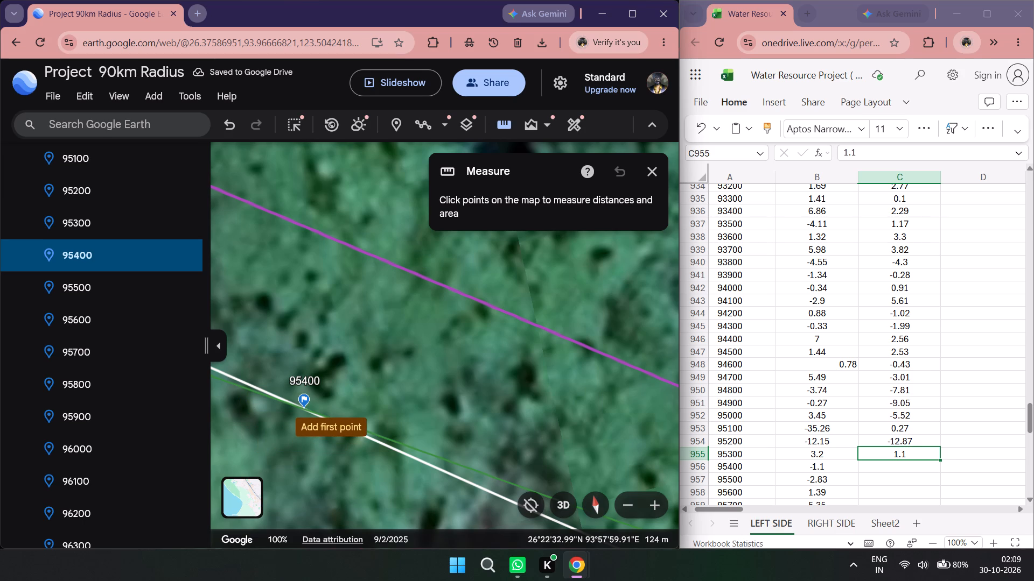
left_click(304, 410)
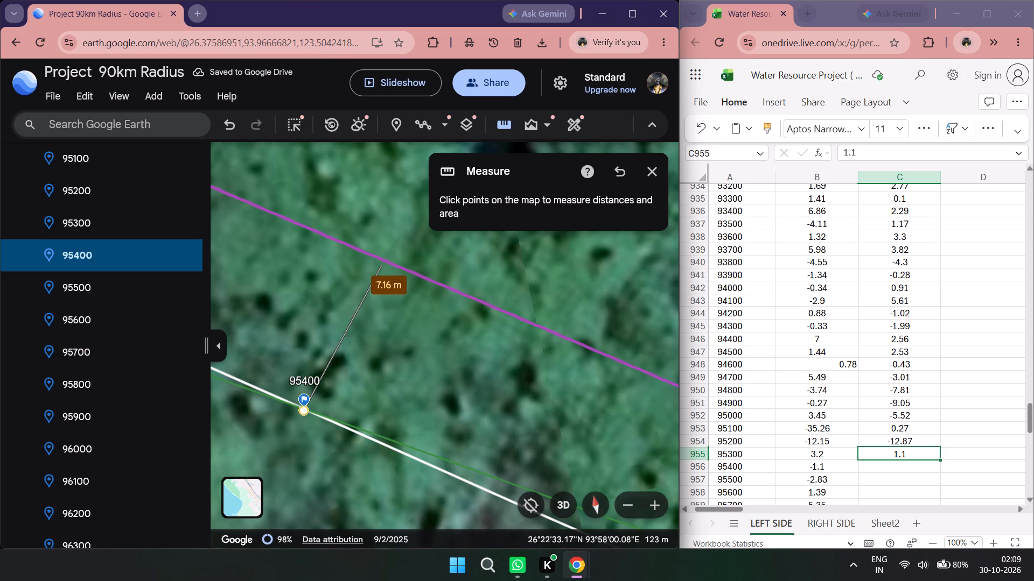
left_click(907, 460)
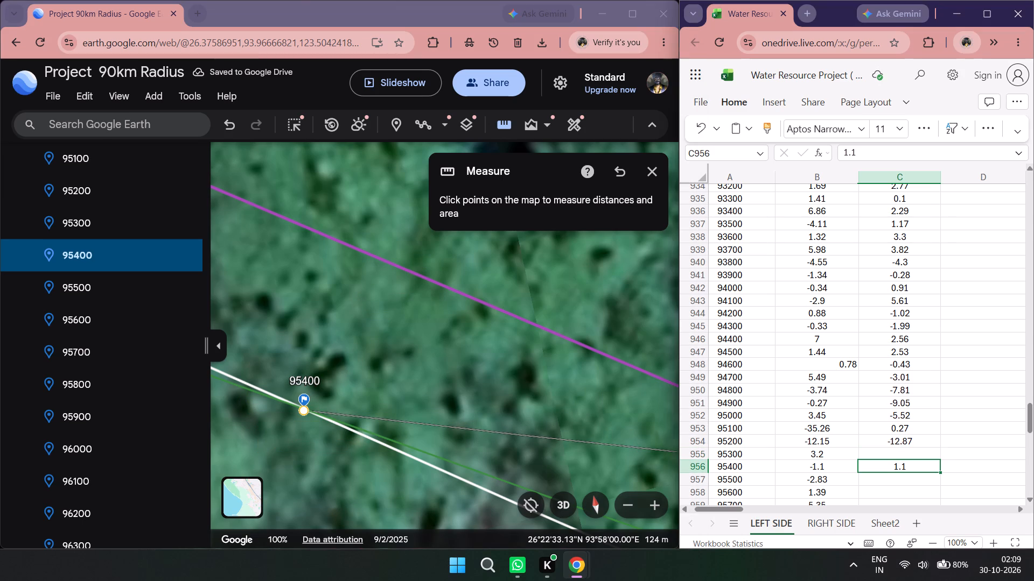
left_click(904, 457)
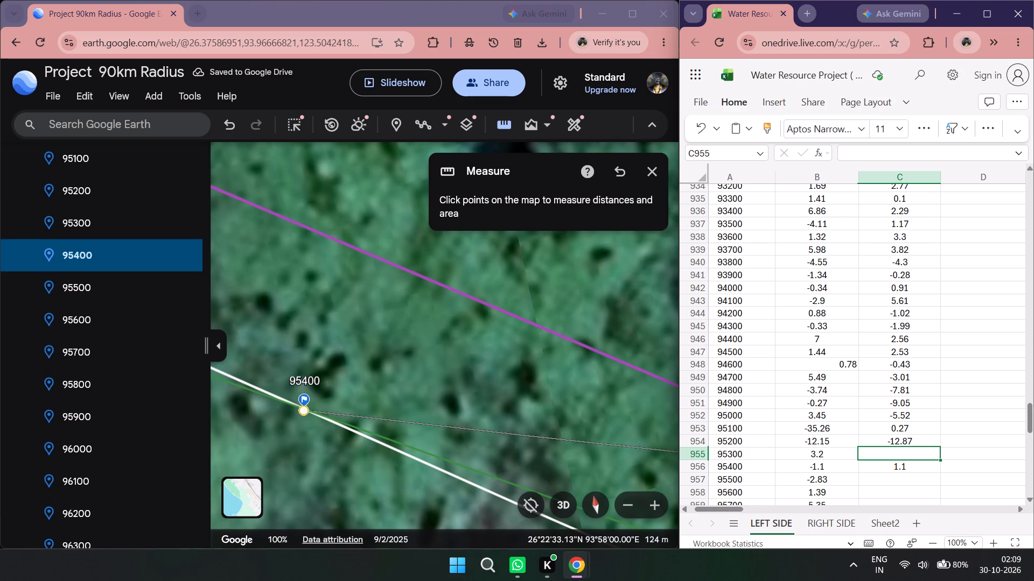
double_click(908, 467)
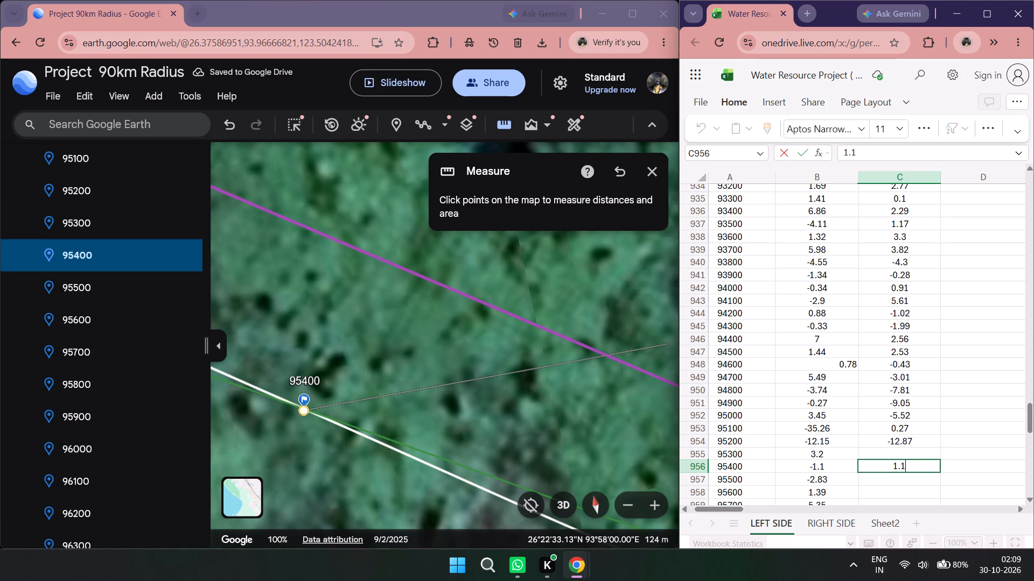
key("BackSpace")
key("BackSpace")
key("BackSpace")
key("7")
key("period")
key("3")
Re-enter 1.1 in column C of the 95300 row.
left_click(909, 449)
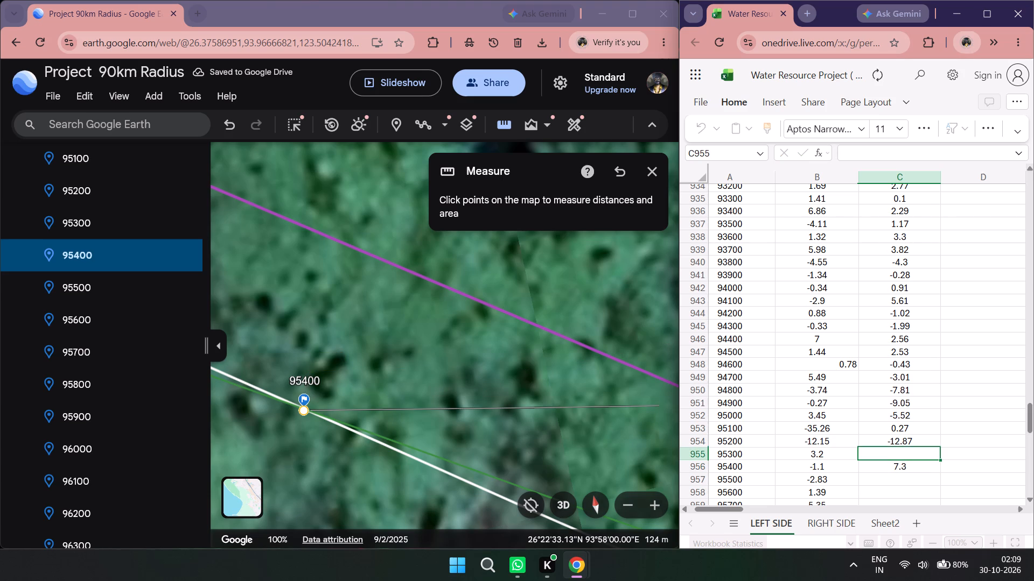
triple_click(904, 450)
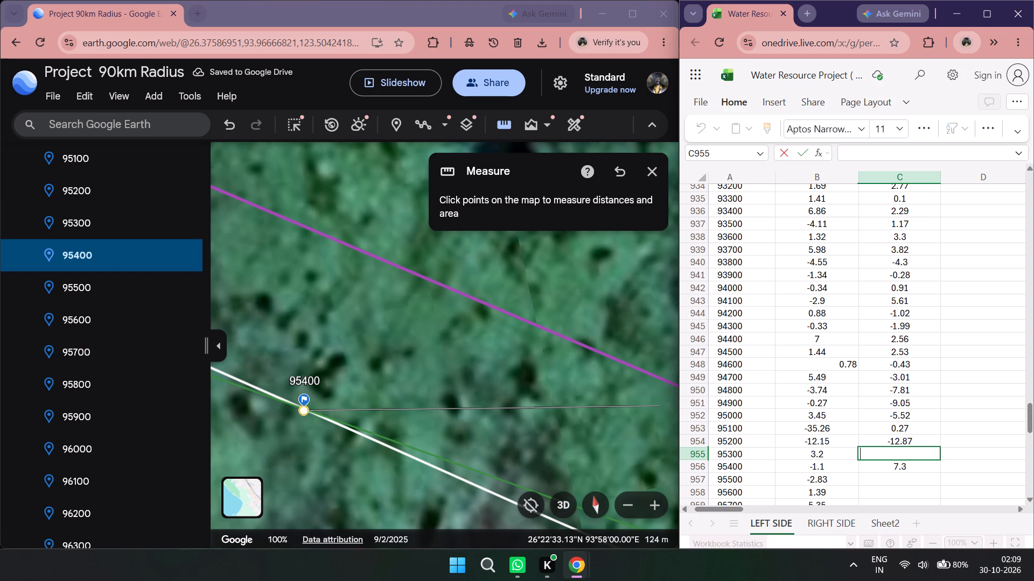
type("1.1")
Measure the offset from placemark 95500 to the purple line and record 2.58 in column C of the 95500 row.
double_click(111, 286)
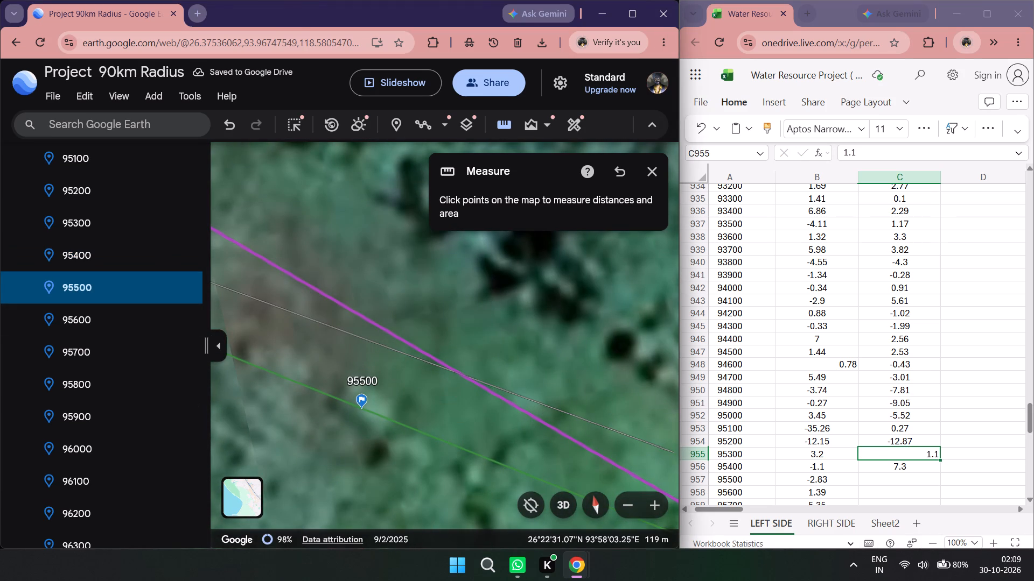
left_click(746, 482)
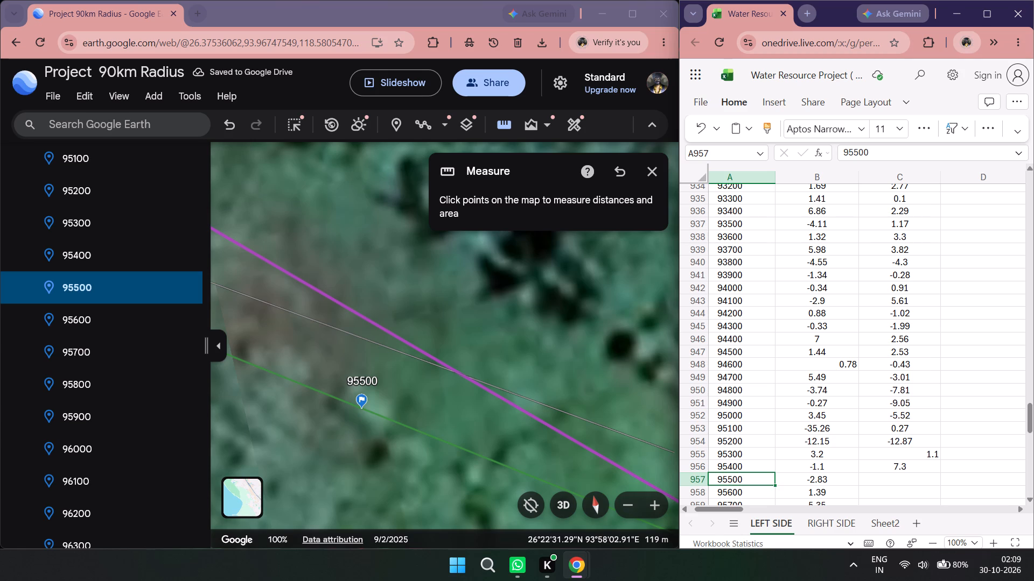
left_click(499, 121)
left_click(498, 124)
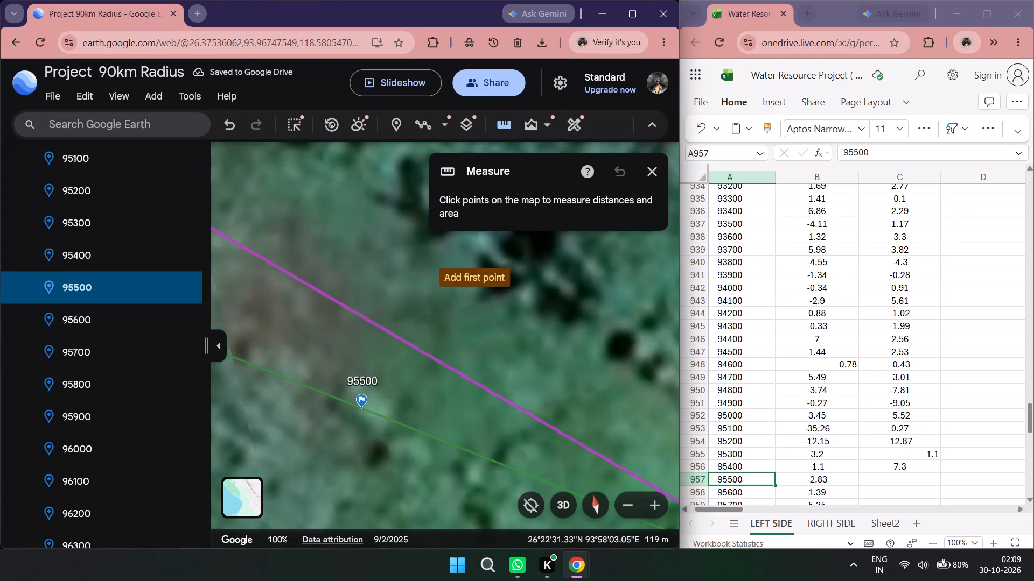
left_click(362, 408)
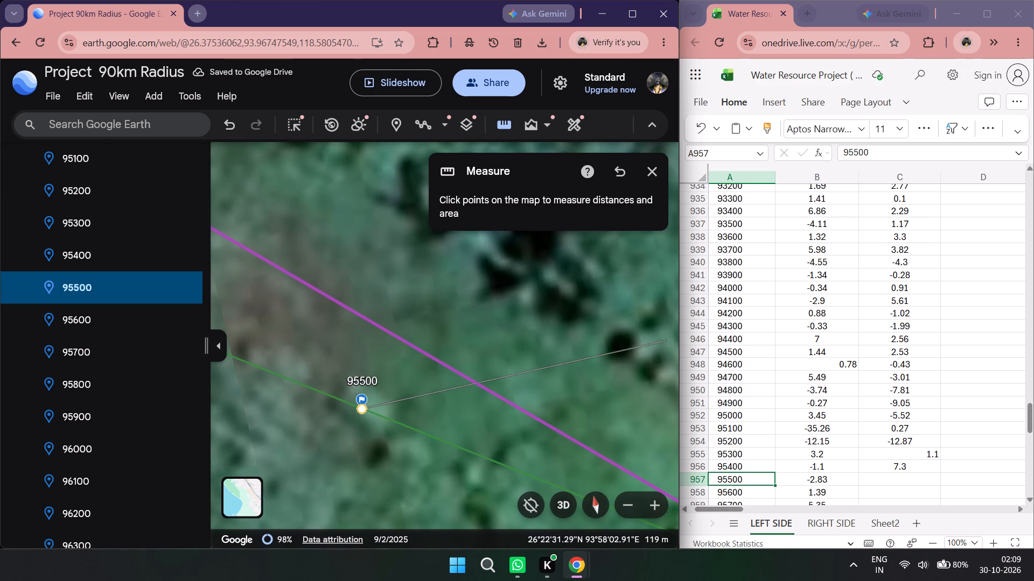
double_click(895, 477)
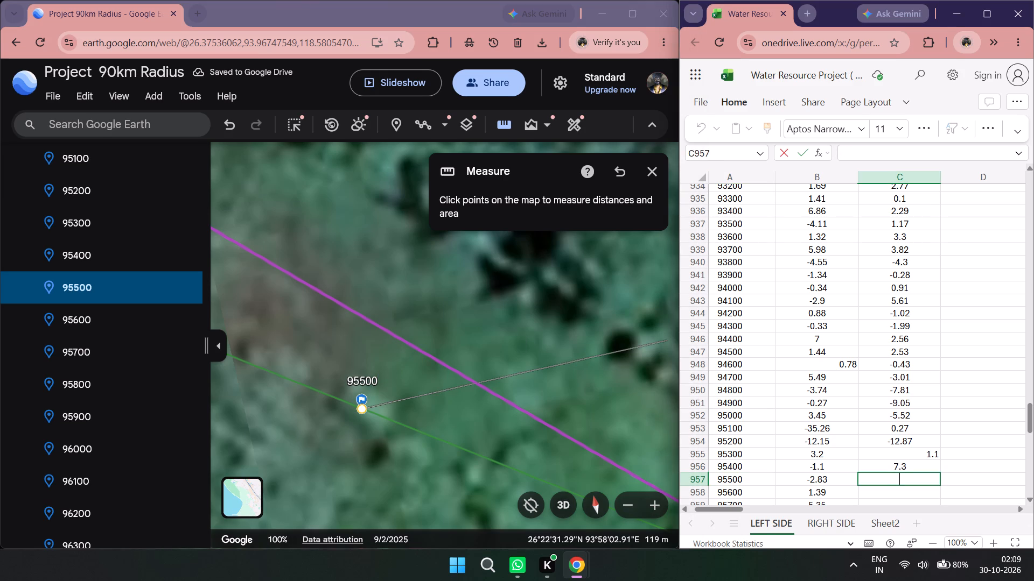
key("2")
key("period")
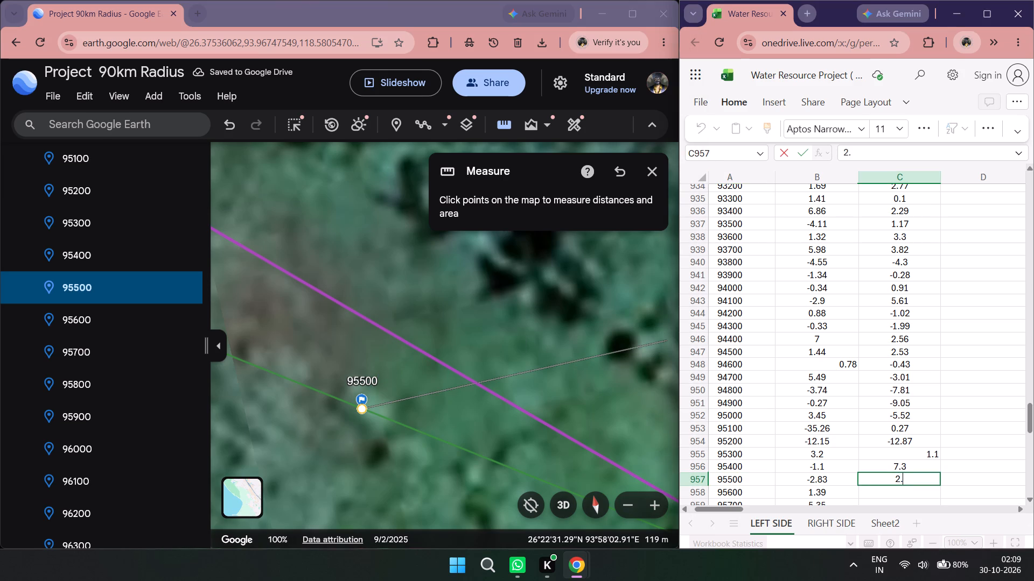
type("58")
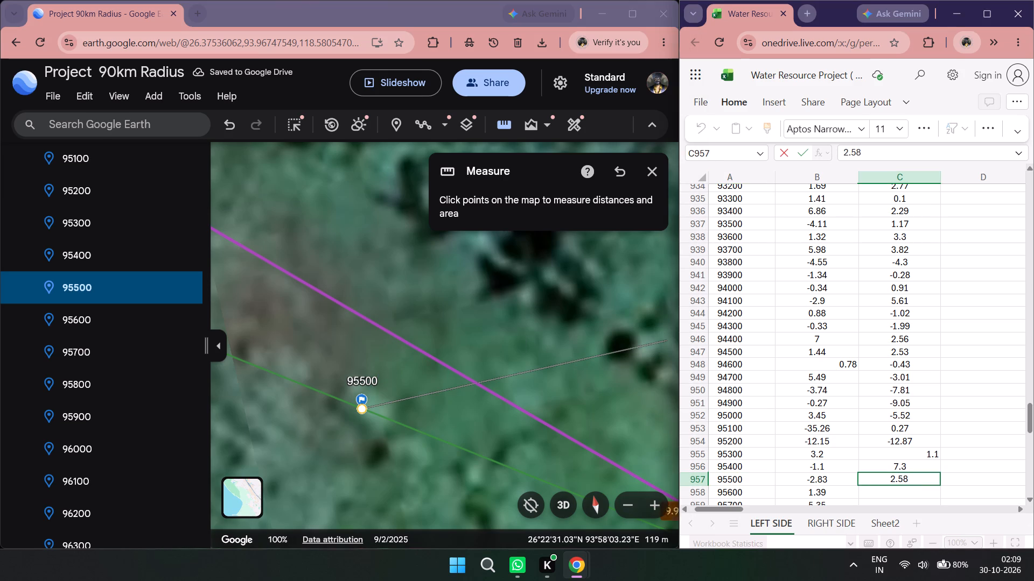
Measure the offset from placemark 95600 to the purple line and record 4.78 in column C of the 95600 row.
double_click(118, 322)
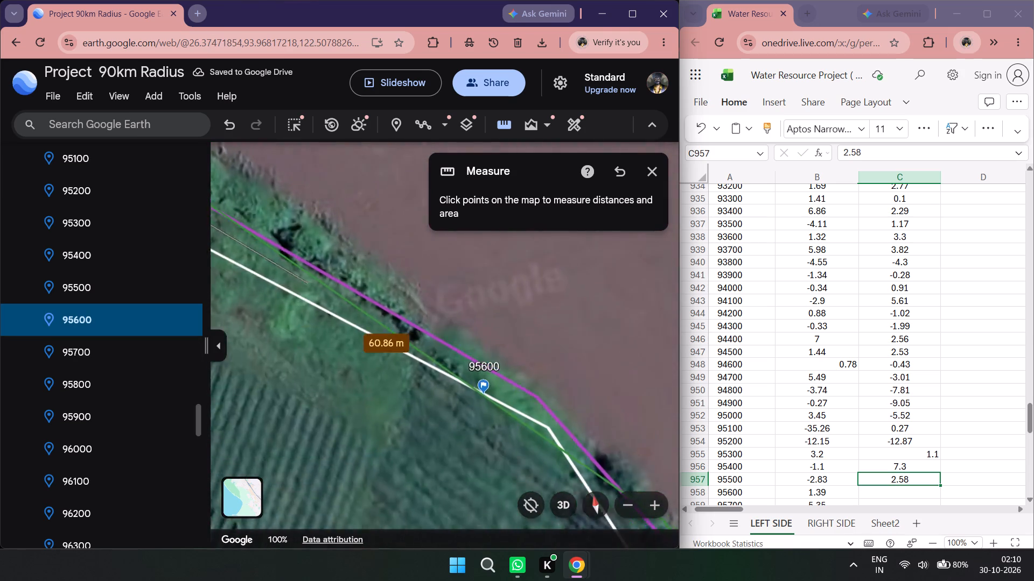
double_click(491, 128)
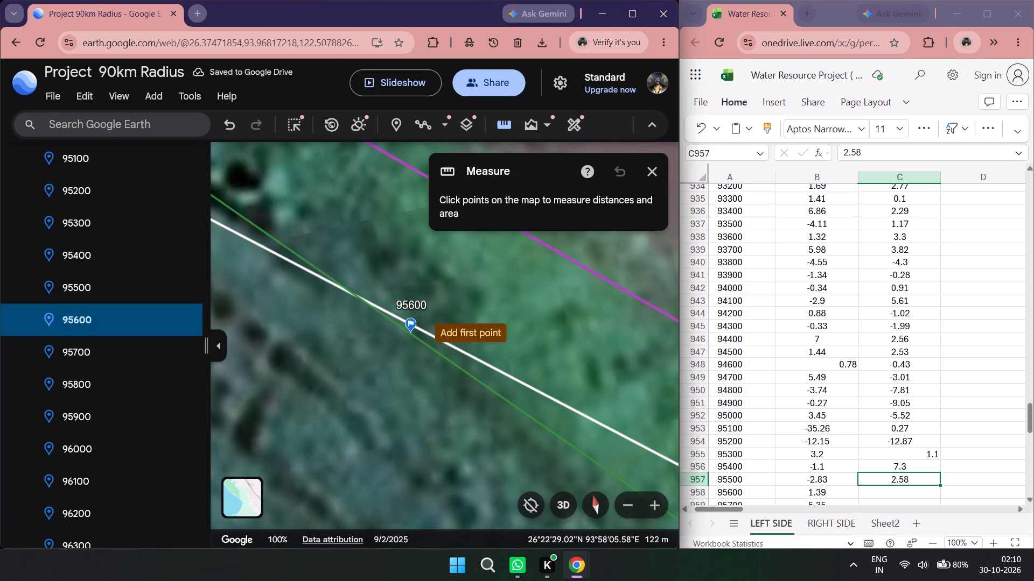
left_click(413, 336)
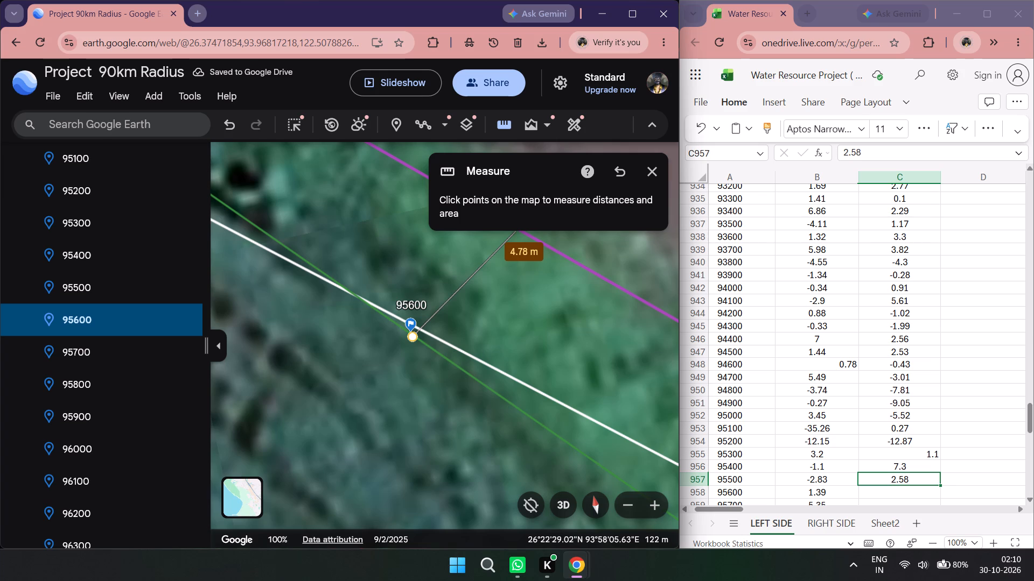
double_click(918, 494)
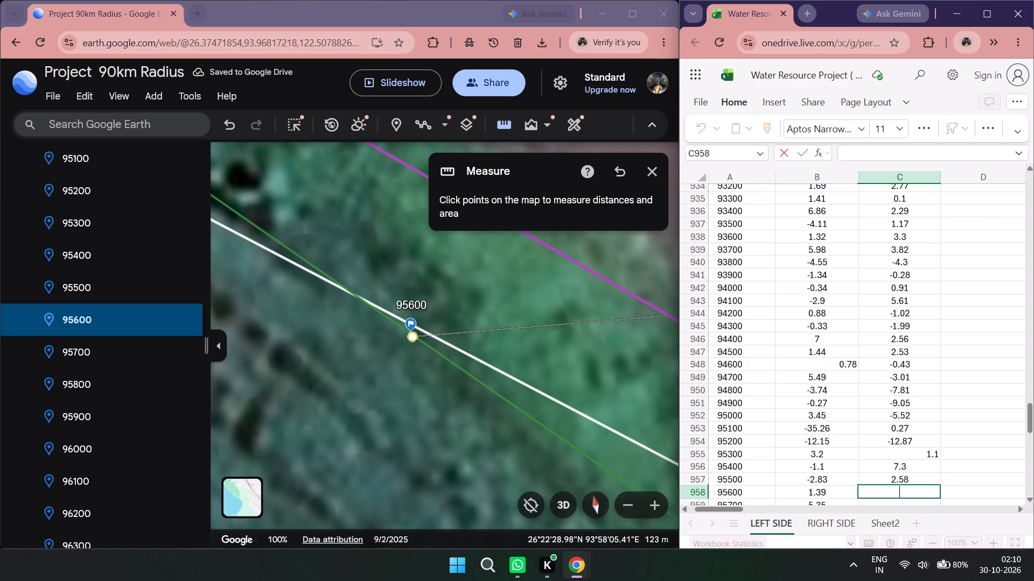
type("4.")
key("7")
key("8")
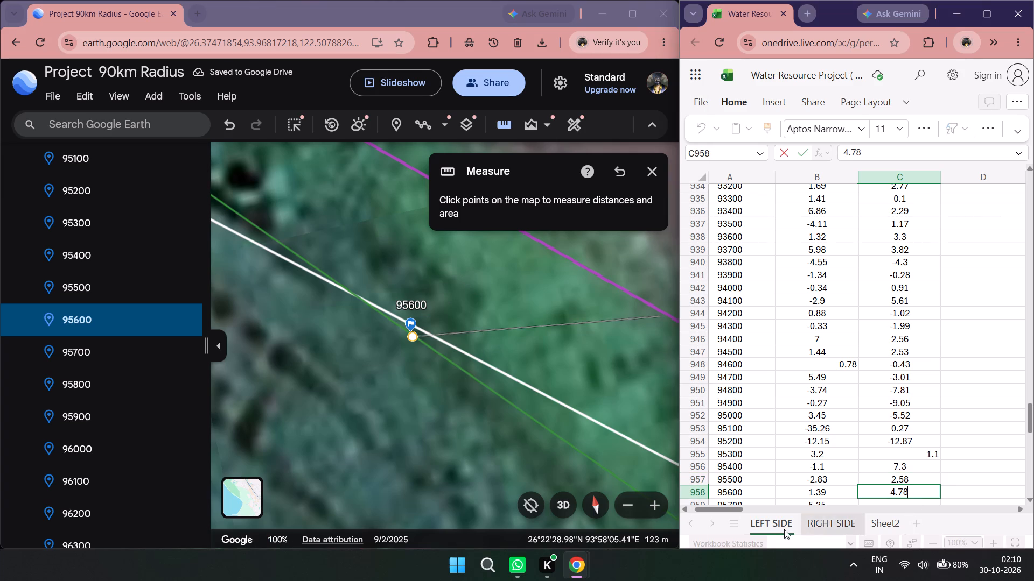
Measure the offset from placemark 95700 to the purple line and record -1.88 in column C of the 95700 row.
double_click(97, 349)
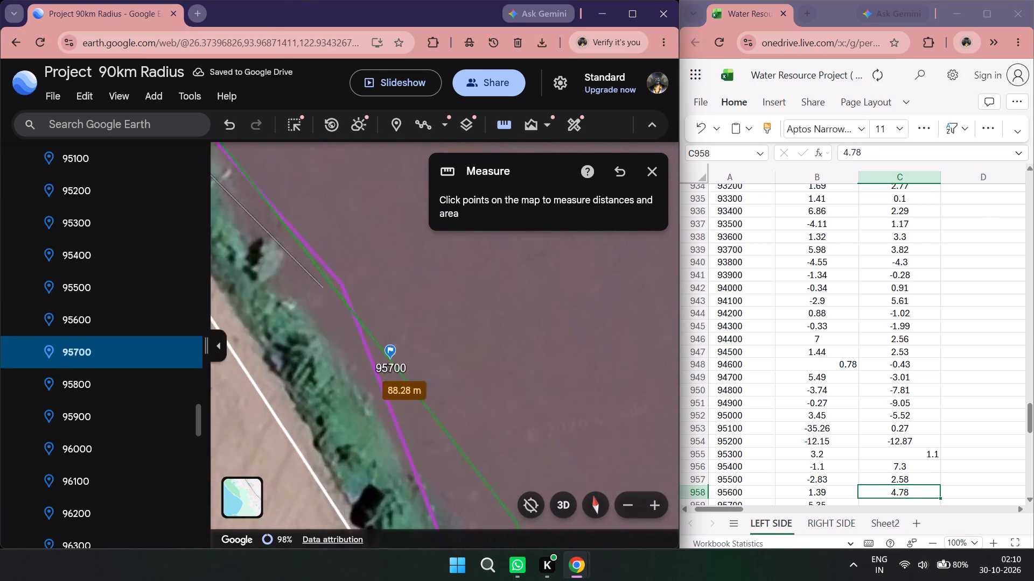
double_click(509, 129)
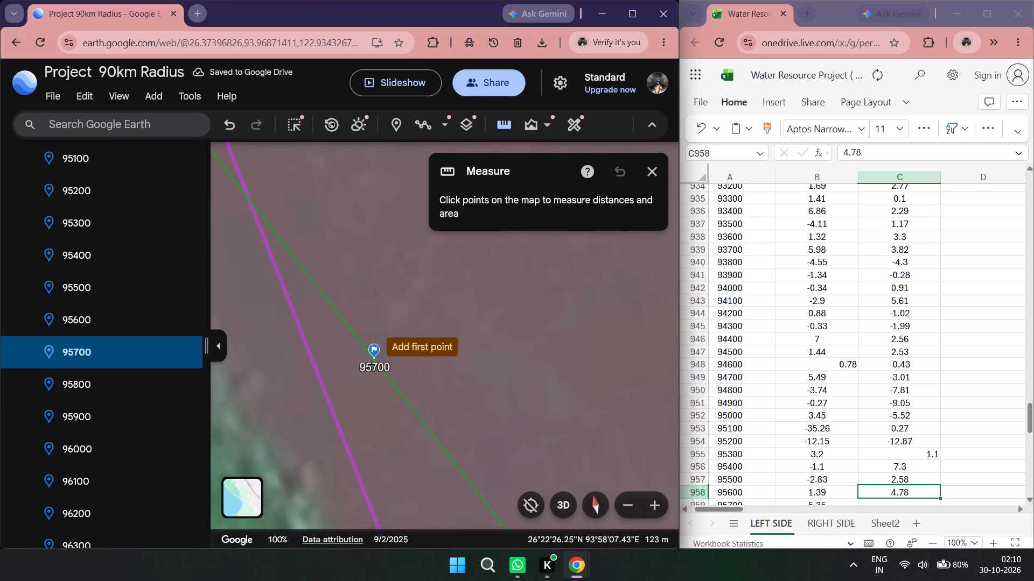
left_click(374, 359)
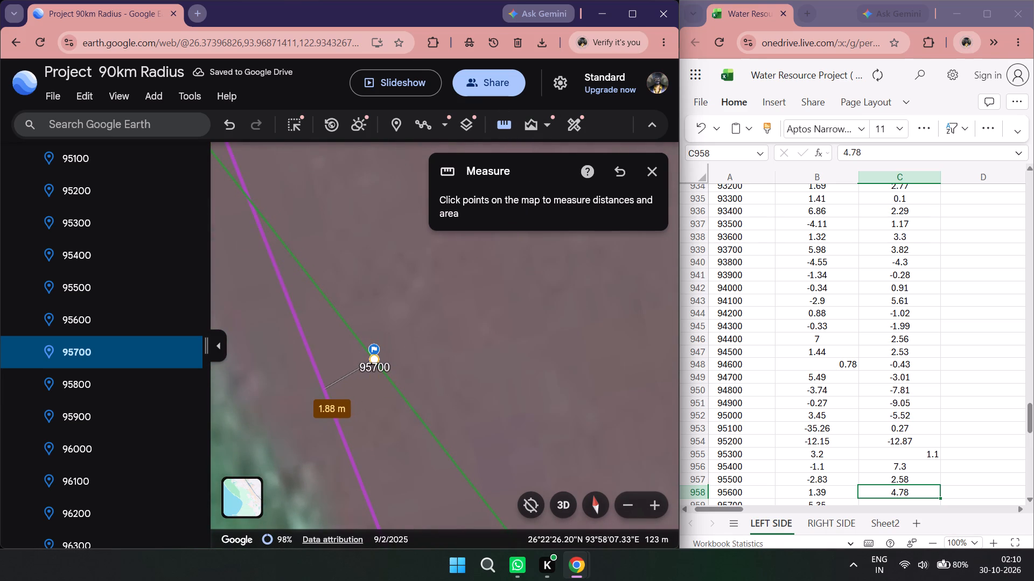
scroll(860, 382, "down", 3)
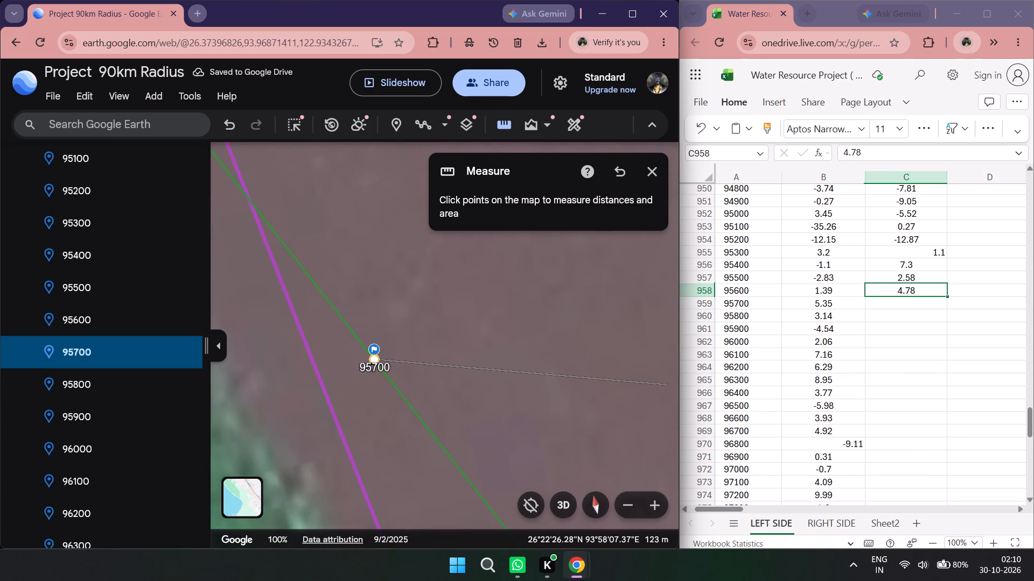
double_click(913, 300)
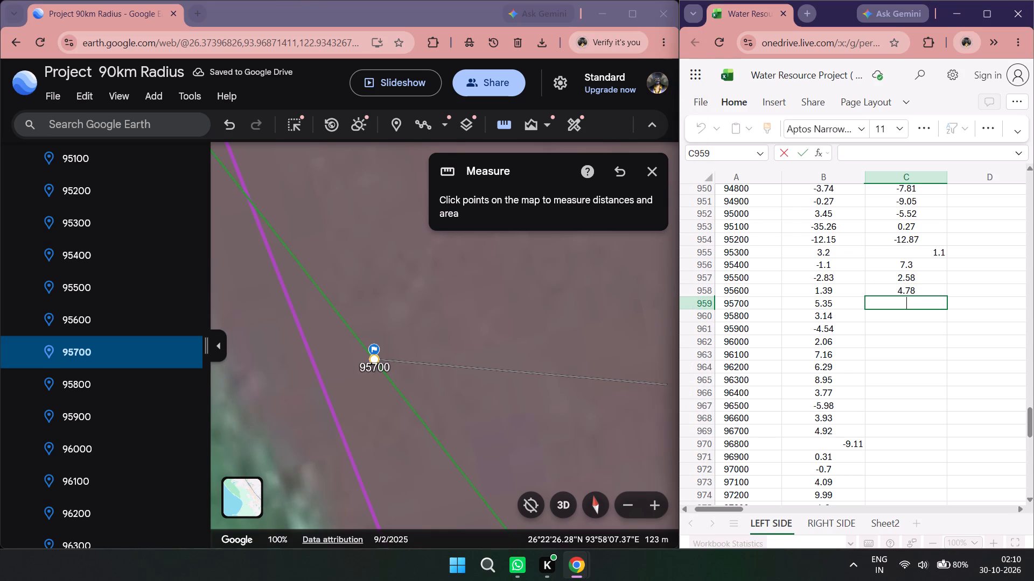
key("minus")
type("1.")
type("88")
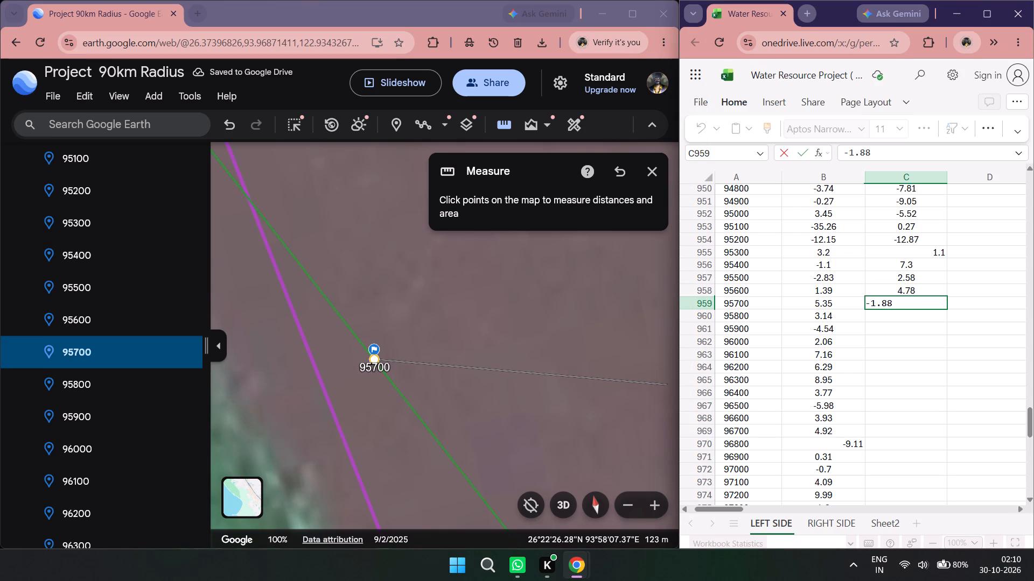
left_click(506, 125)
Measure the offset from placemark 95800 to the purple line and record 0.89 in column C of the 95800 row.
scroll(422, 408, "down", 2)
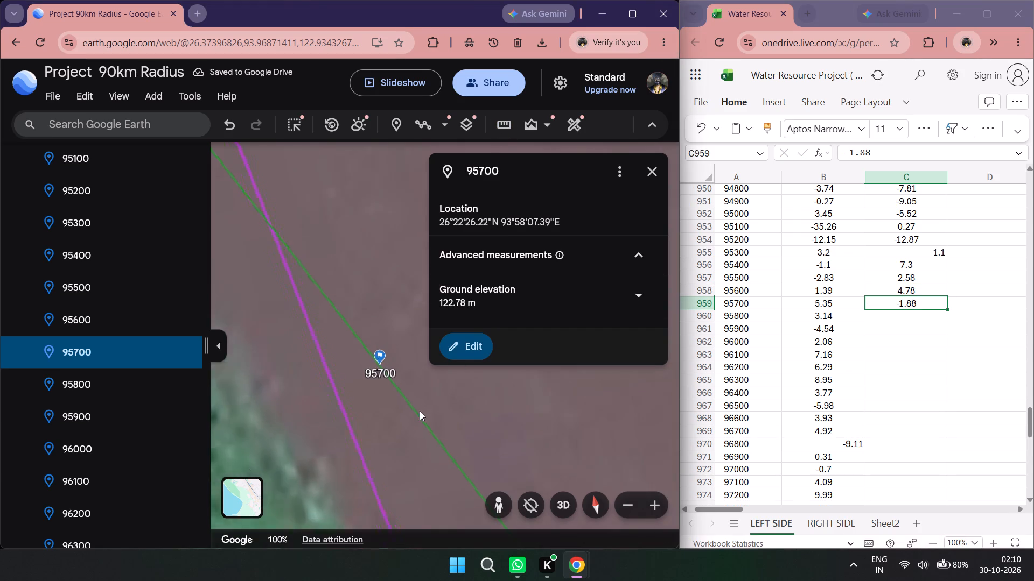
scroll(420, 411, "down", 1)
left_click_drag(414, 428, 307, 201)
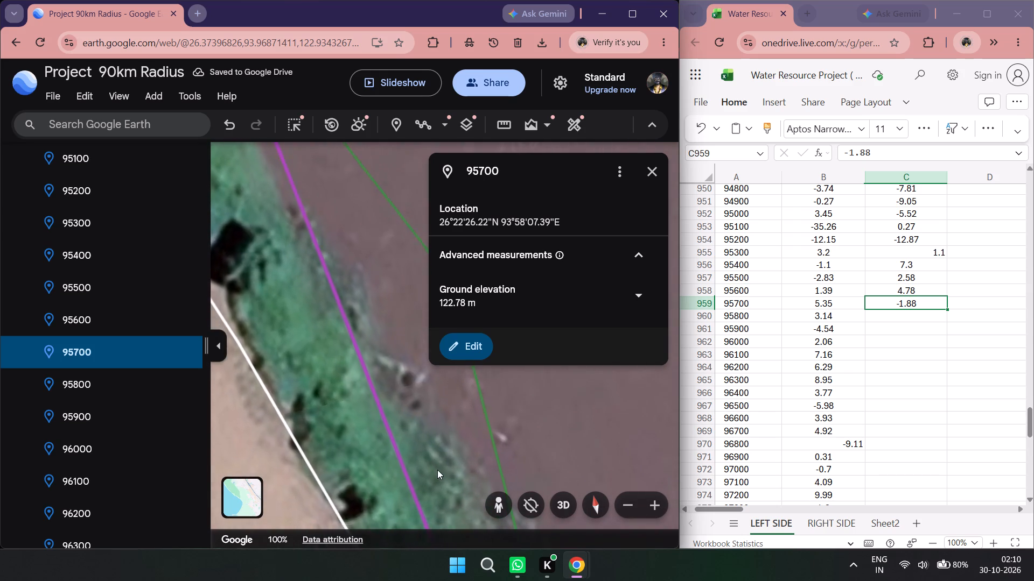
scroll(437, 470, "down", 5)
left_click_drag(437, 459, 389, 300)
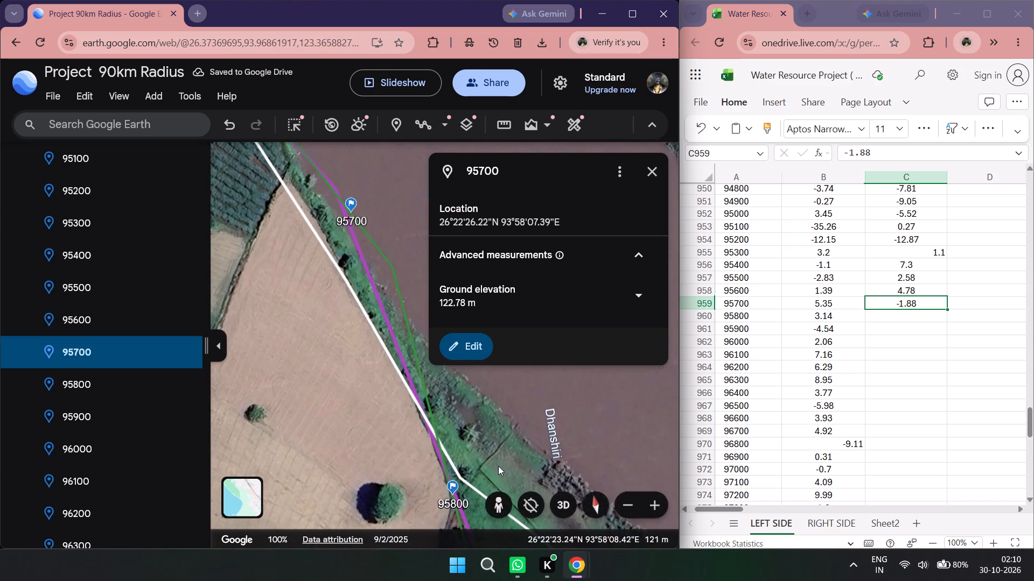
scroll(497, 466, "up", 3)
left_click_drag(501, 464, 460, 276)
scroll(348, 381, "up", 3)
left_click_drag(325, 332, 332, 419)
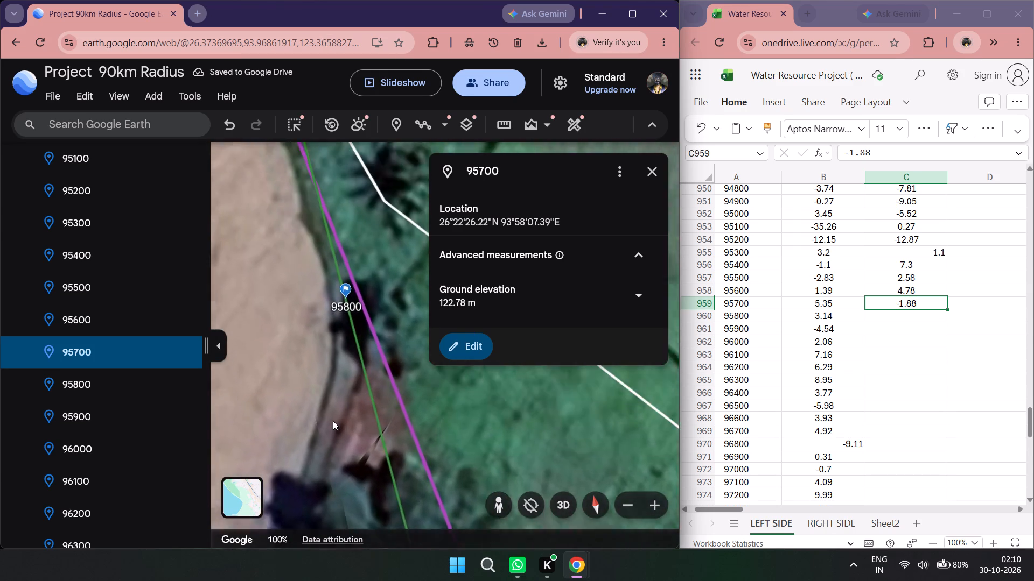
scroll(331, 394, "up", 3)
left_click_drag(325, 354, 308, 444)
left_click(507, 127)
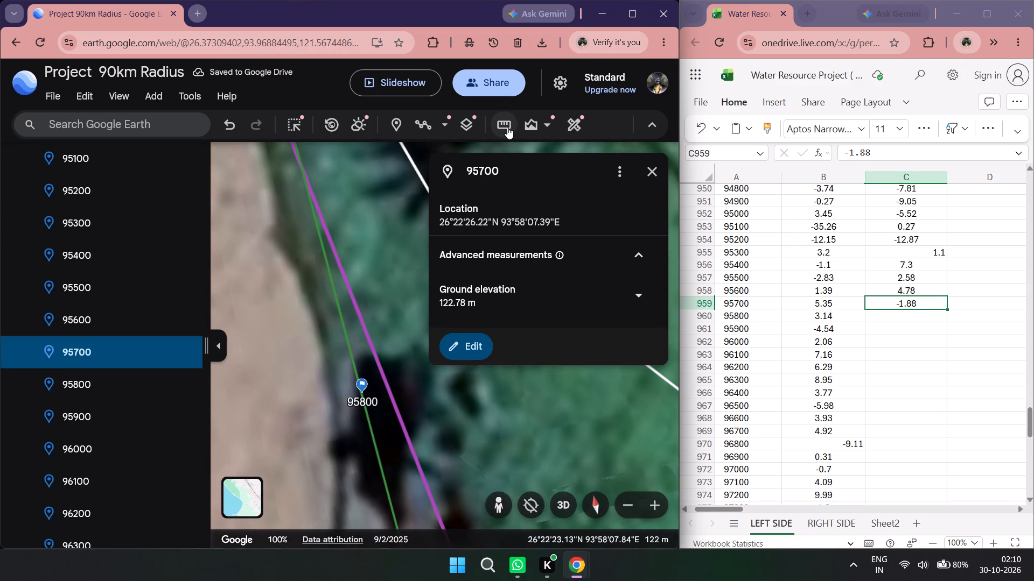
left_click(363, 395)
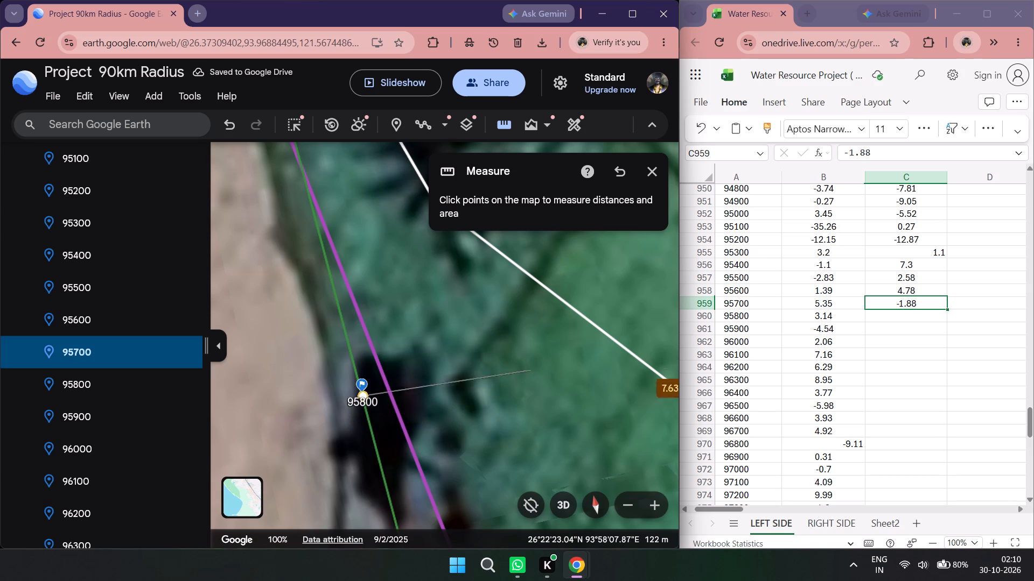
double_click(888, 315)
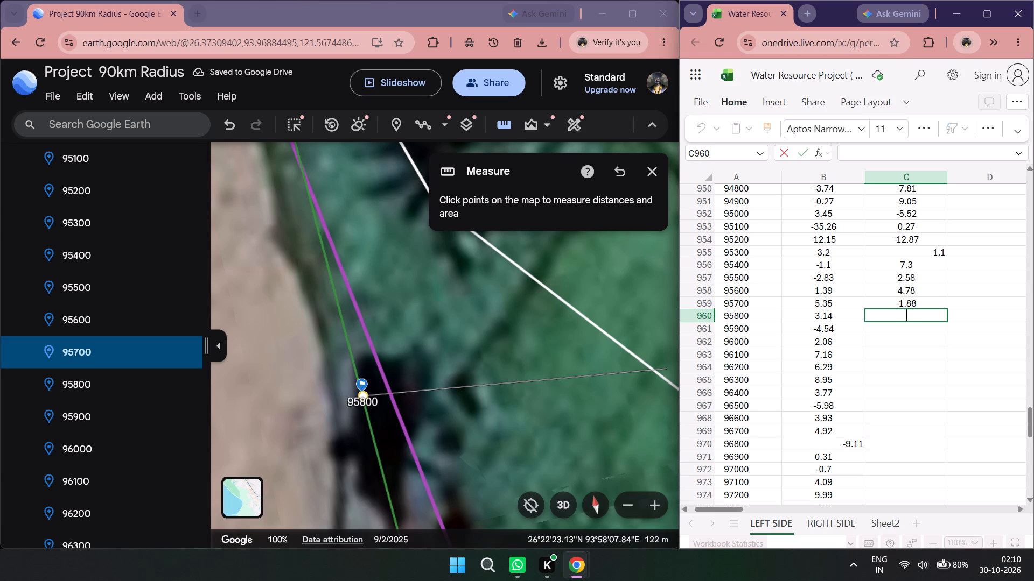
type("0.89")
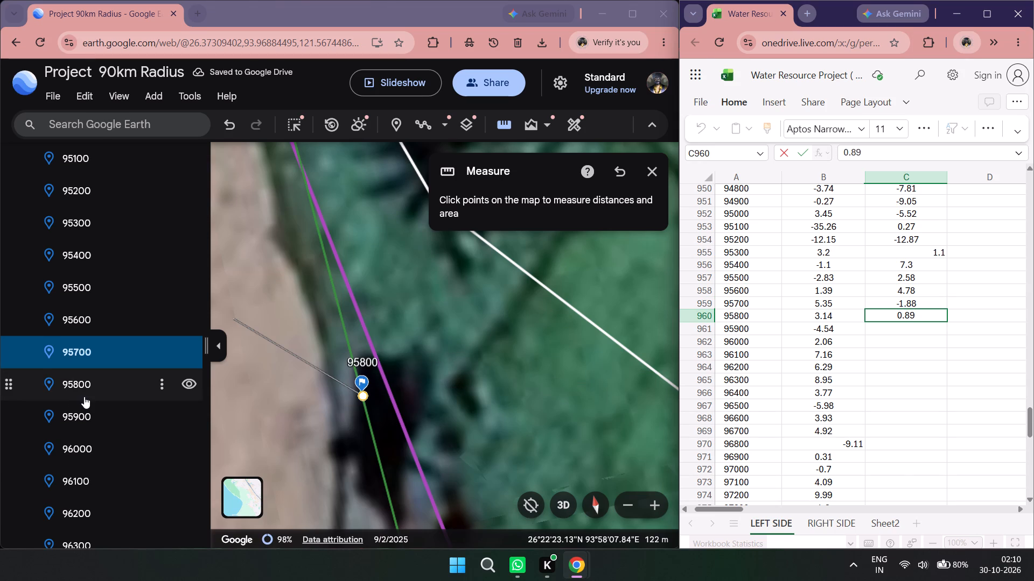
double_click(87, 389)
double_click(72, 384)
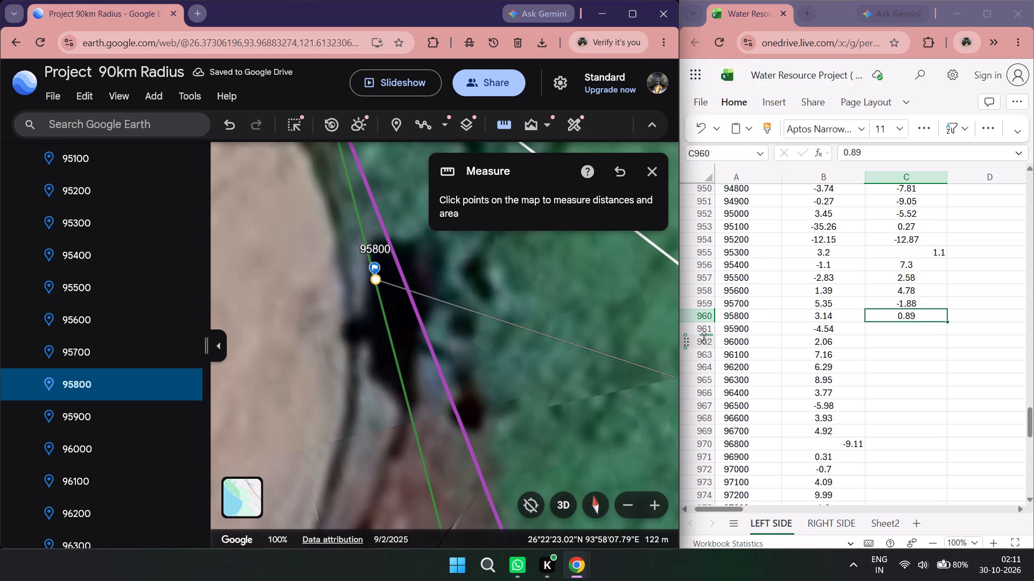
Measure the offset from placemark 95900 to the purple line and record -4.48 in column C of the 95900 row.
double_click(79, 414)
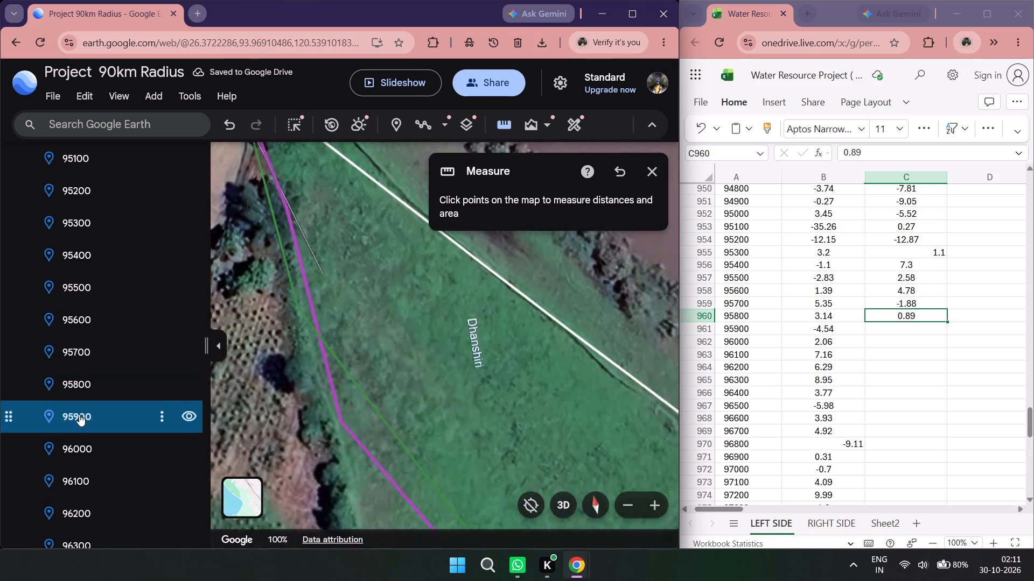
double_click(507, 131)
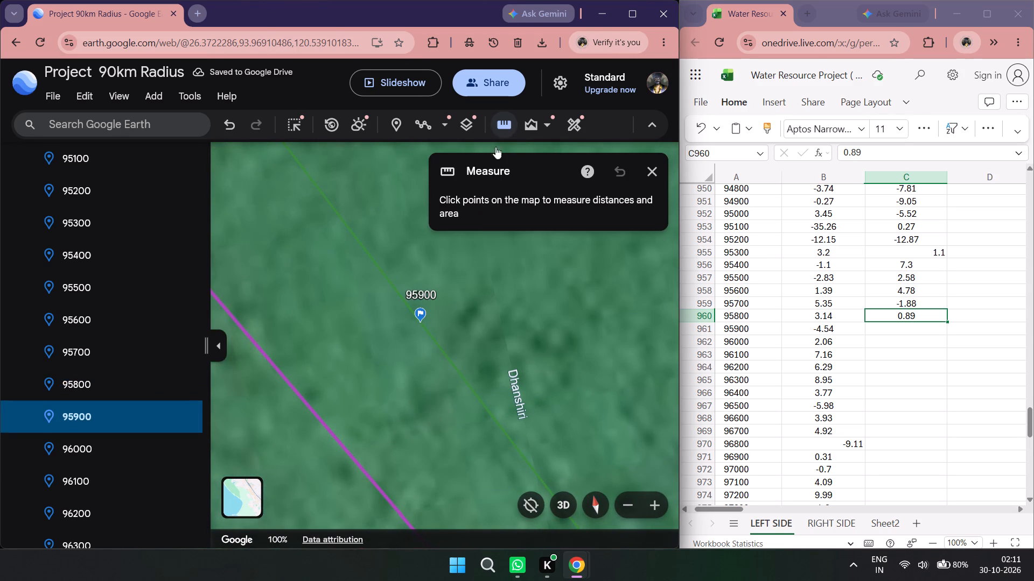
scroll(416, 322, "up", 4)
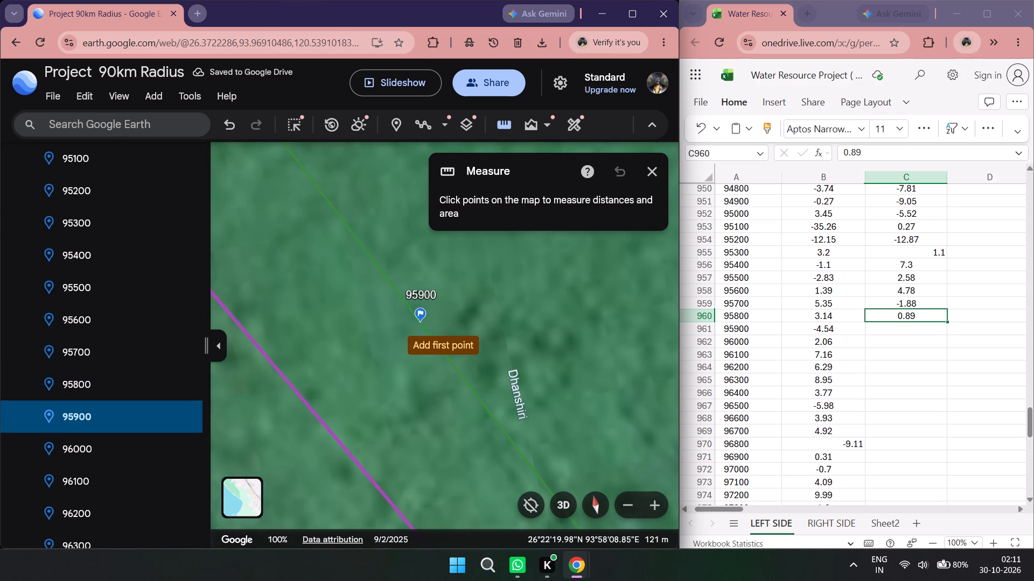
left_click(420, 323)
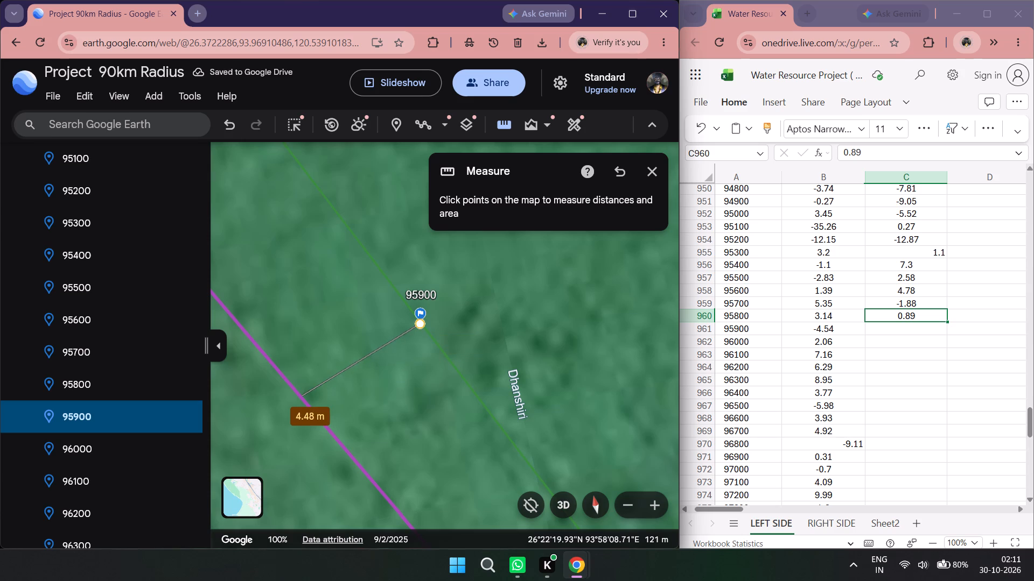
double_click(908, 332)
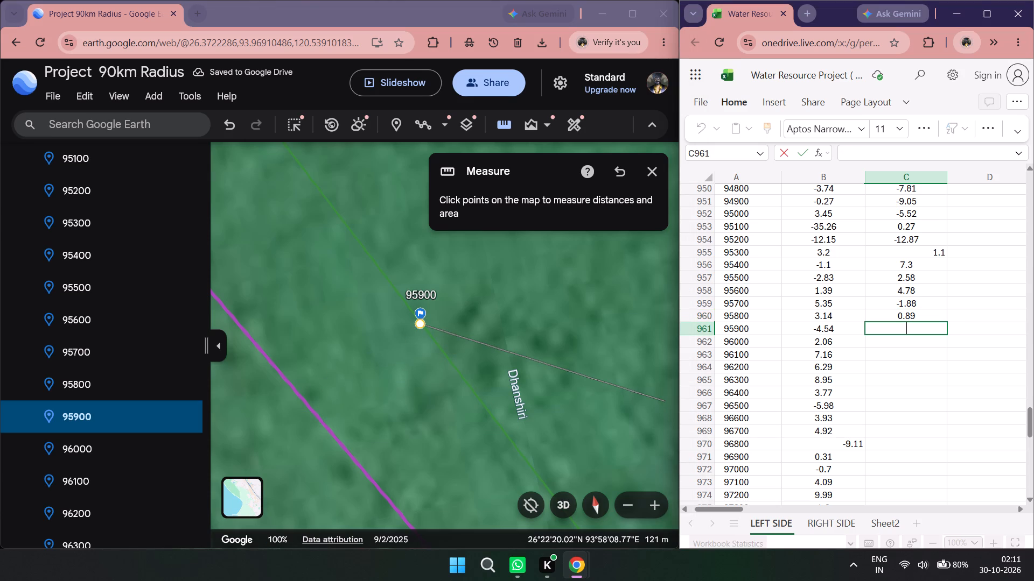
type("-4.48")
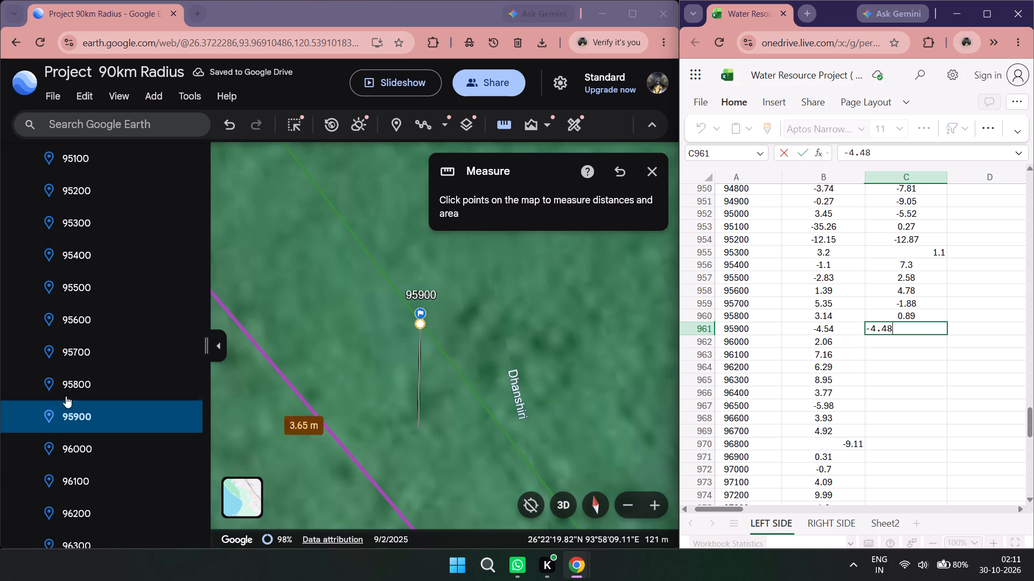
Go to placemark 96000 and start a new measurement of its offset to the purple line.
double_click(107, 456)
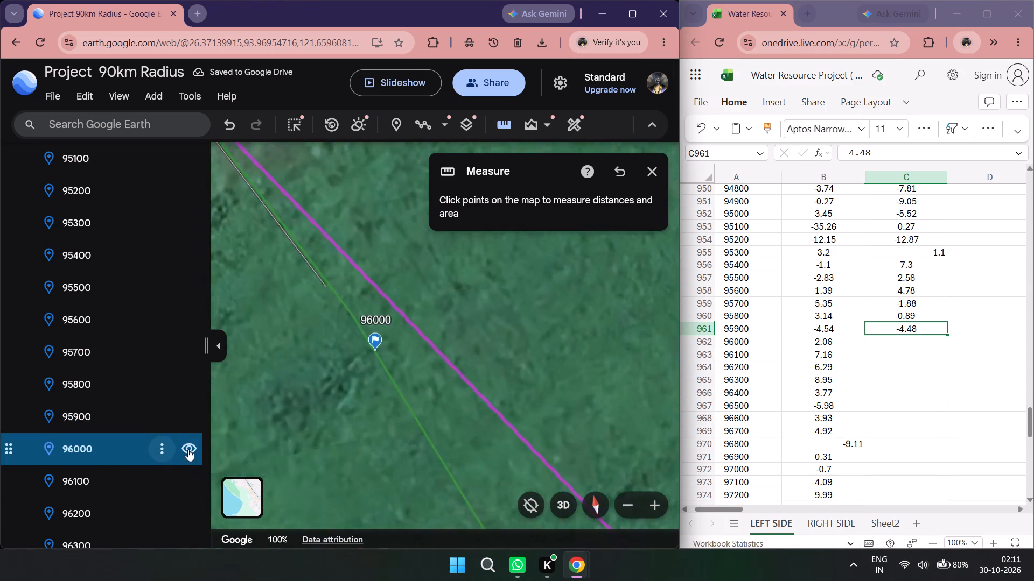
double_click(502, 131)
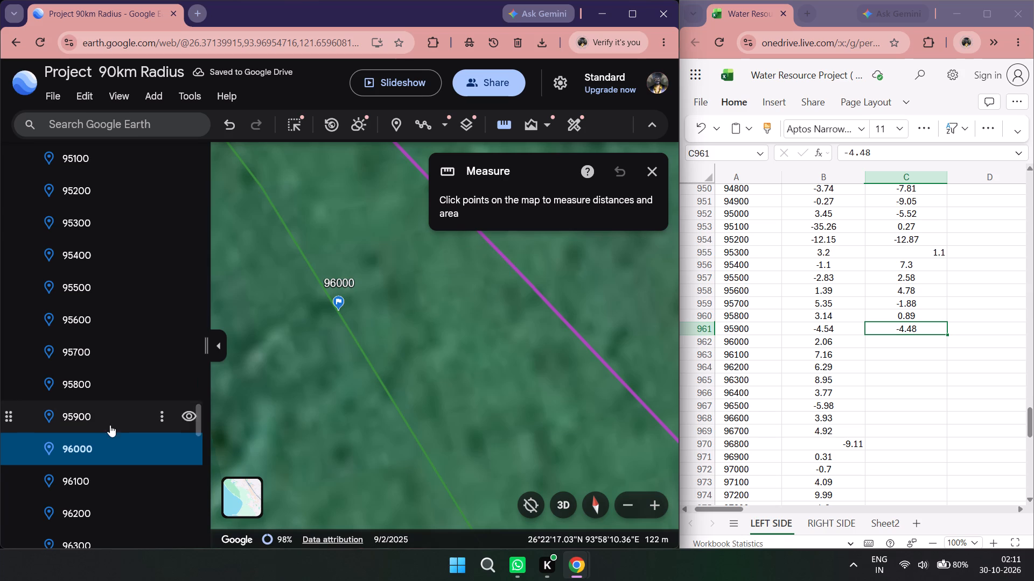
scroll(351, 323, "down", 2)
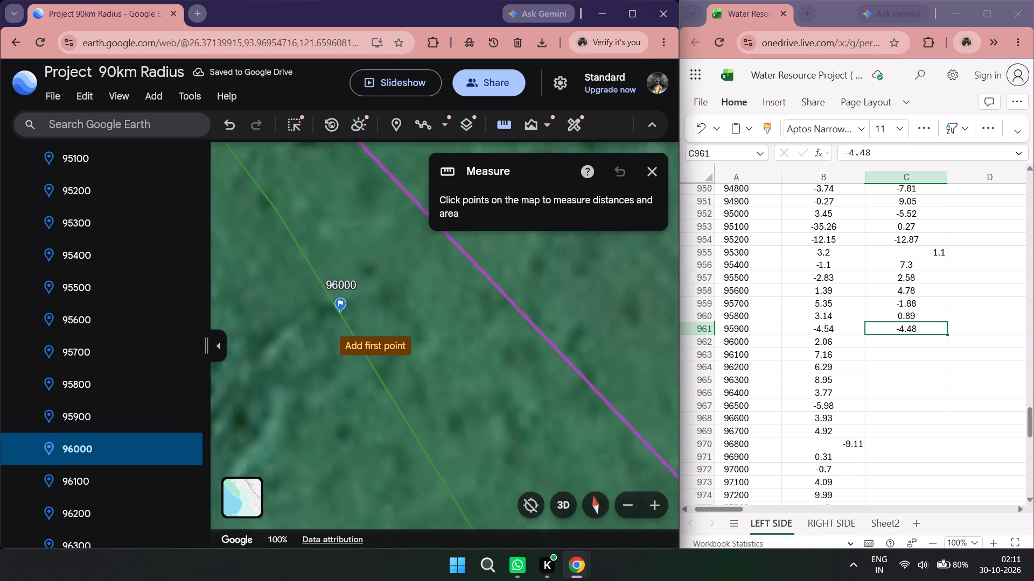
left_click_drag(375, 292, 378, 315)
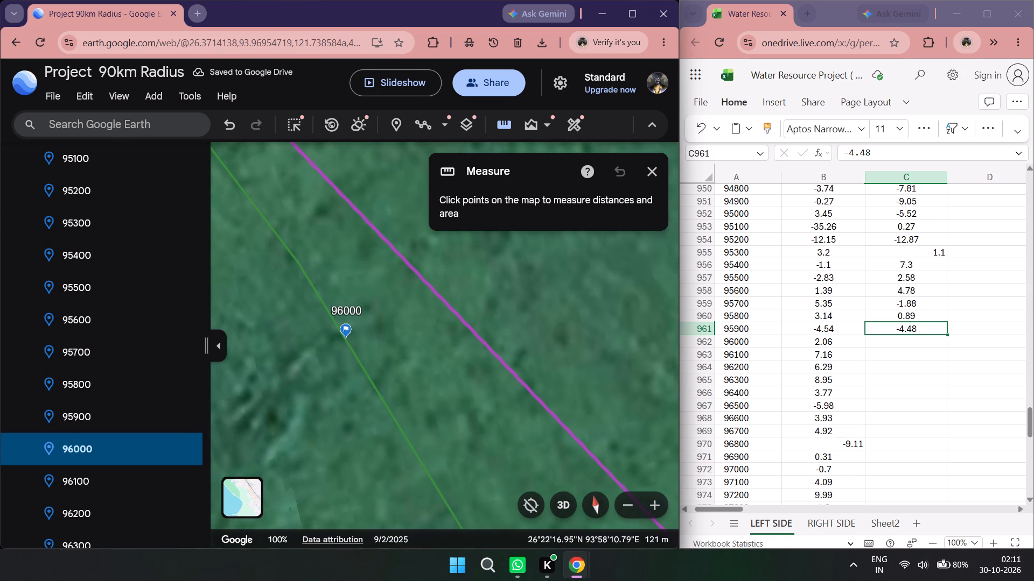
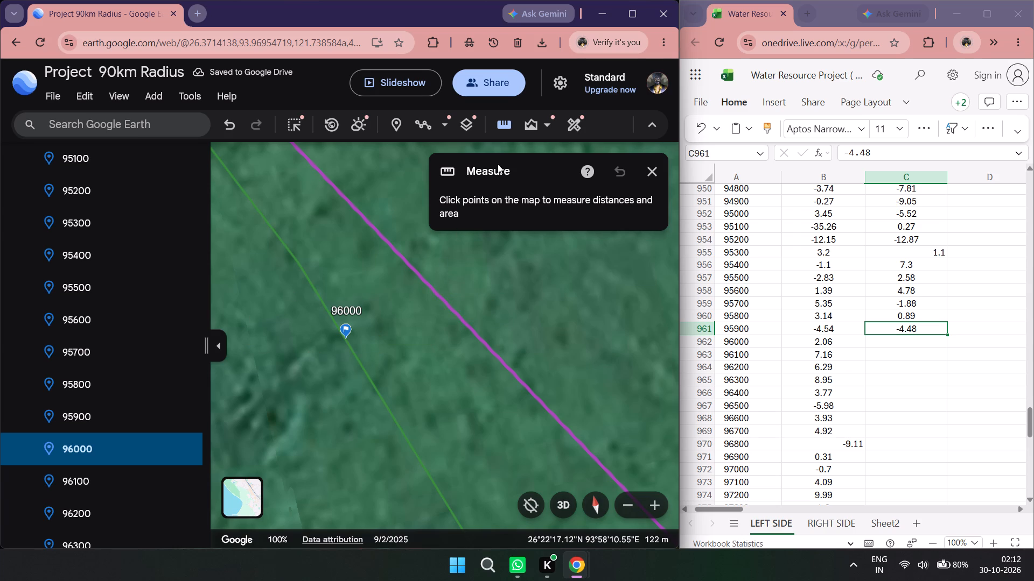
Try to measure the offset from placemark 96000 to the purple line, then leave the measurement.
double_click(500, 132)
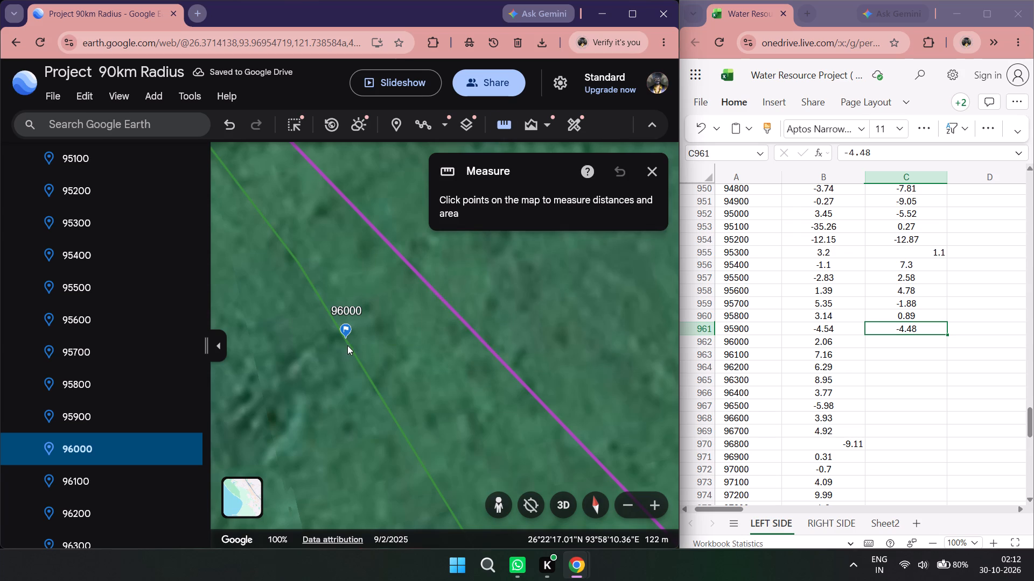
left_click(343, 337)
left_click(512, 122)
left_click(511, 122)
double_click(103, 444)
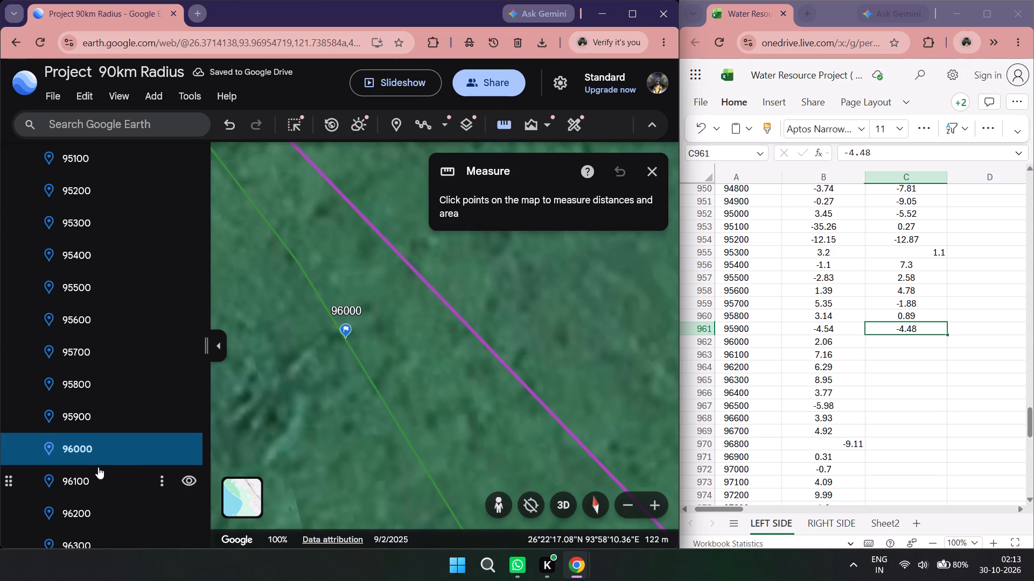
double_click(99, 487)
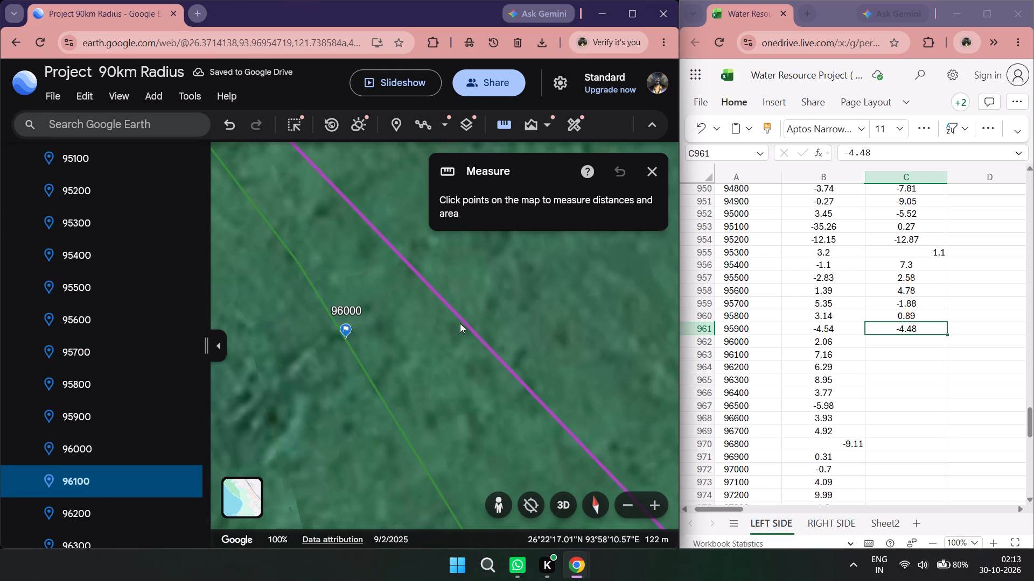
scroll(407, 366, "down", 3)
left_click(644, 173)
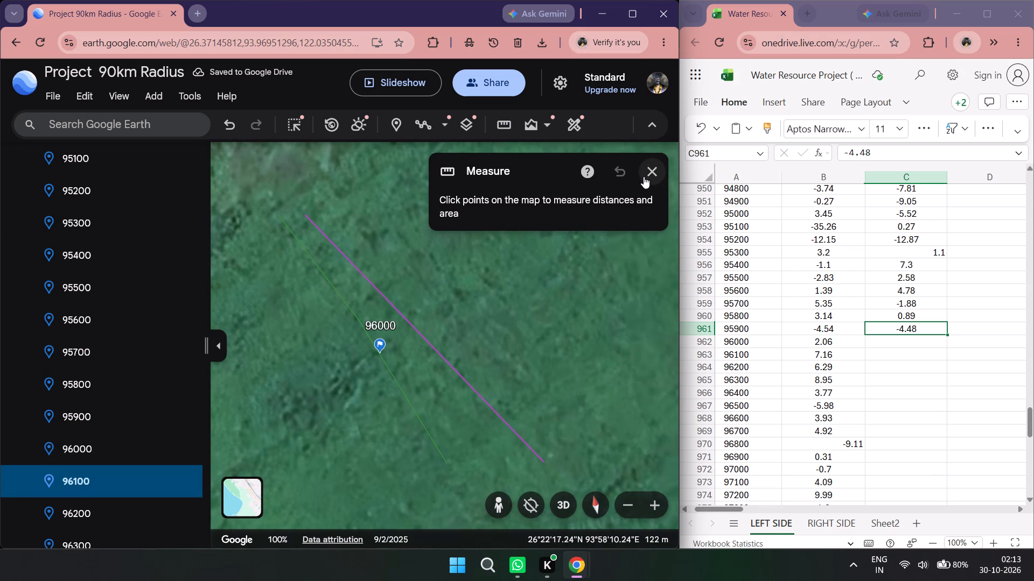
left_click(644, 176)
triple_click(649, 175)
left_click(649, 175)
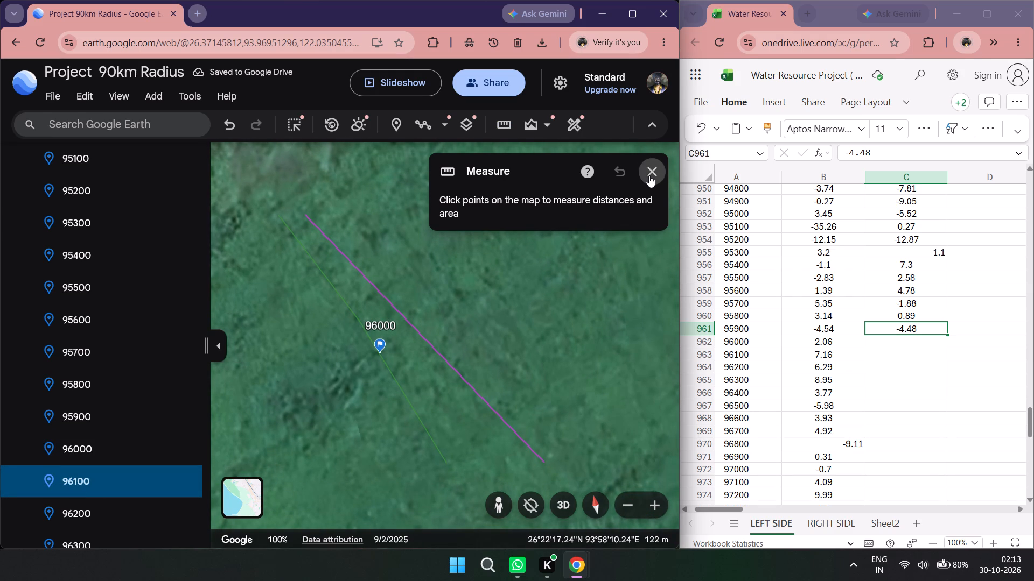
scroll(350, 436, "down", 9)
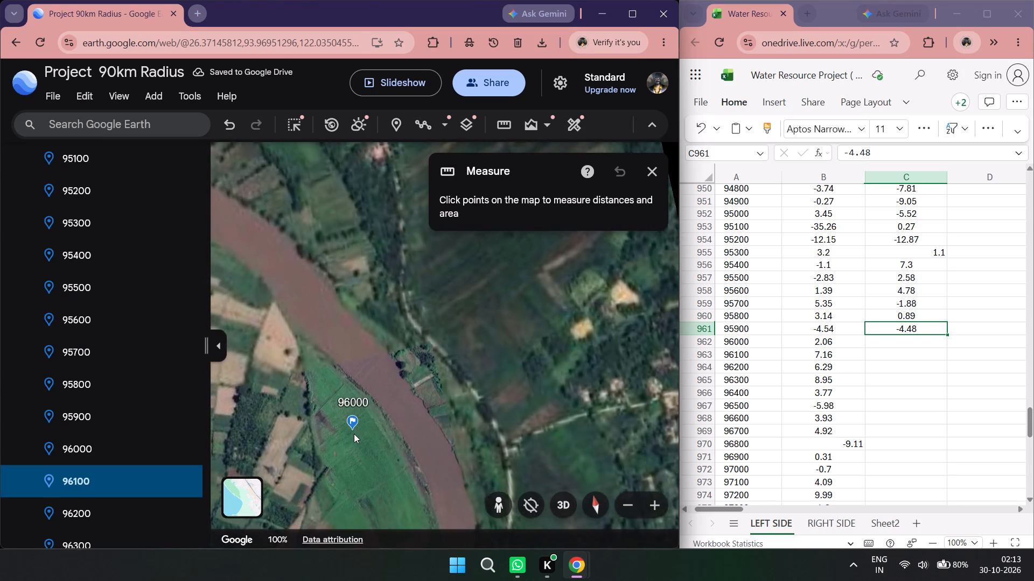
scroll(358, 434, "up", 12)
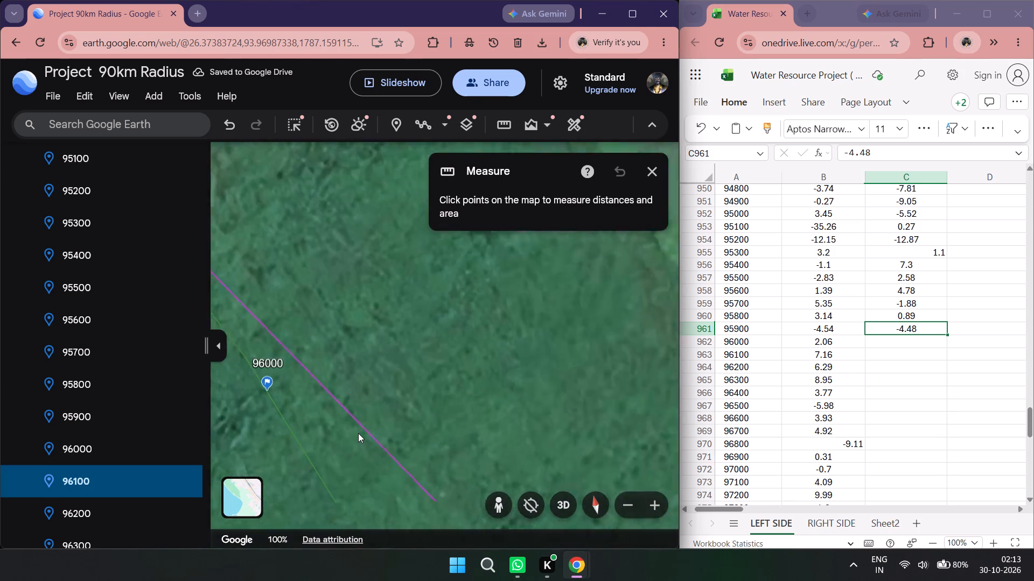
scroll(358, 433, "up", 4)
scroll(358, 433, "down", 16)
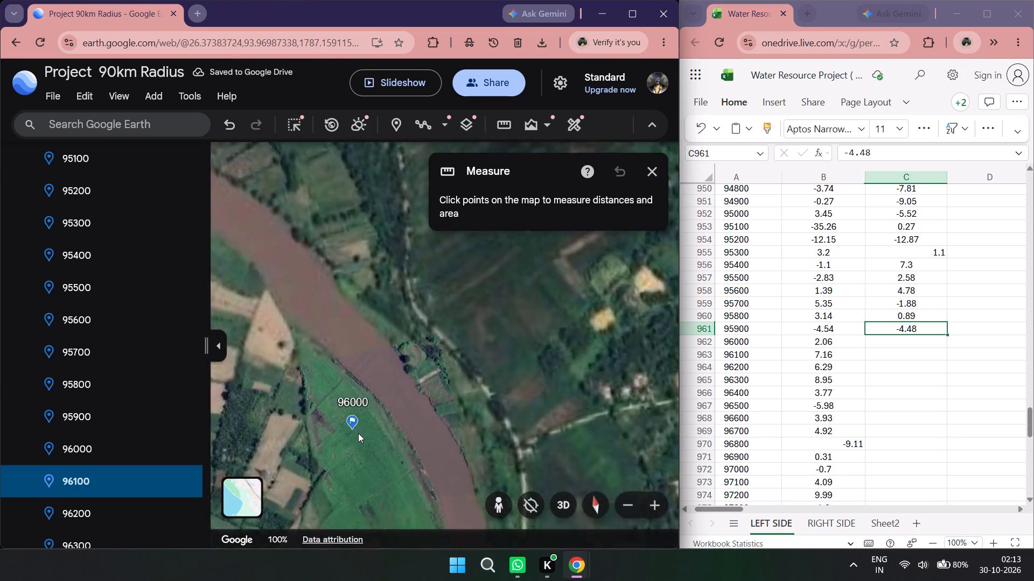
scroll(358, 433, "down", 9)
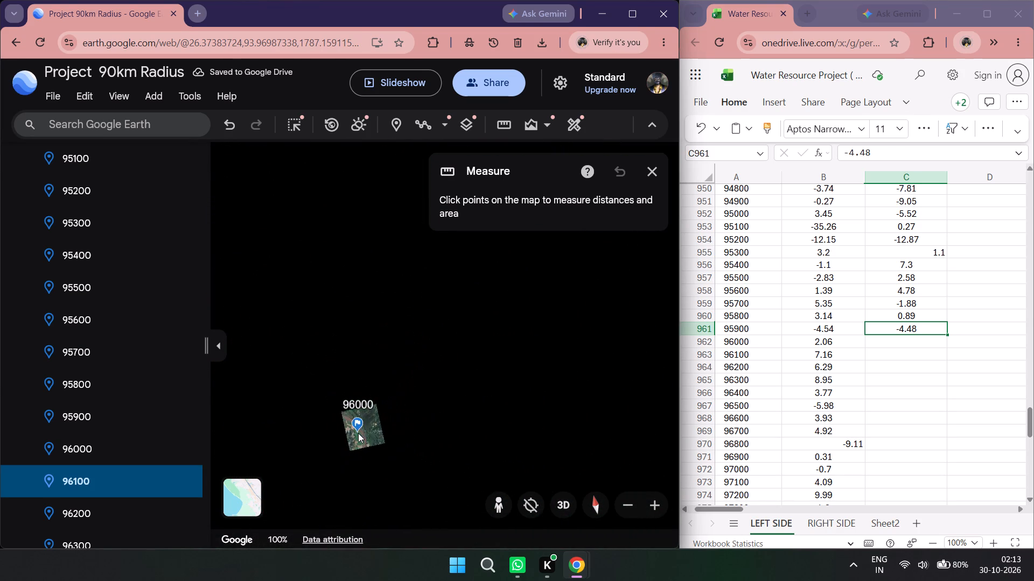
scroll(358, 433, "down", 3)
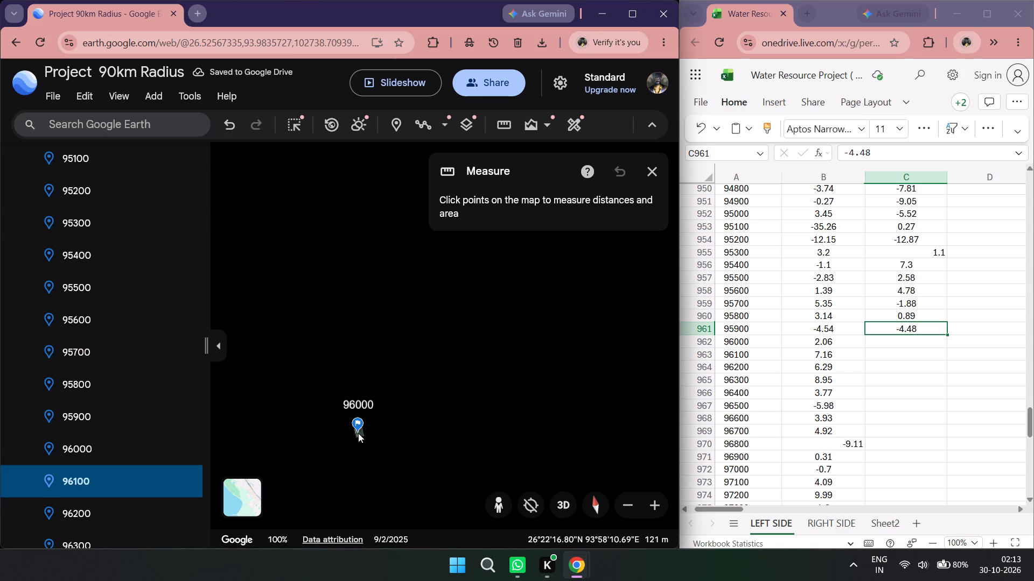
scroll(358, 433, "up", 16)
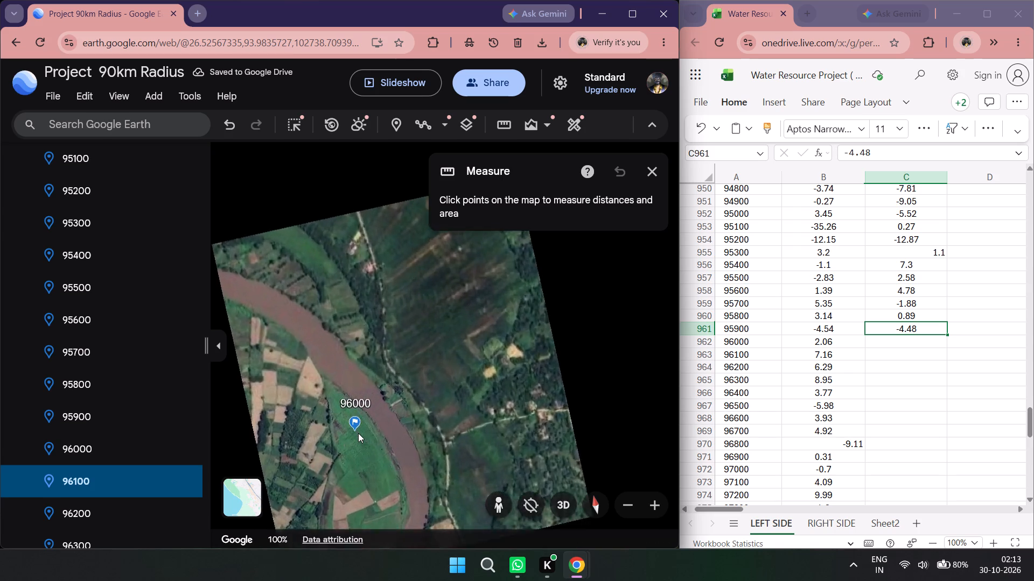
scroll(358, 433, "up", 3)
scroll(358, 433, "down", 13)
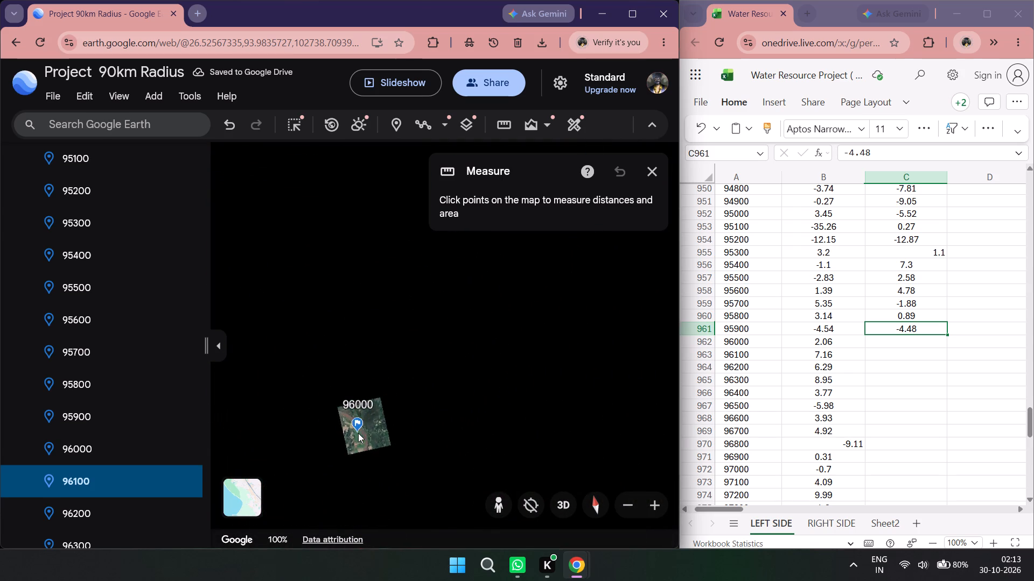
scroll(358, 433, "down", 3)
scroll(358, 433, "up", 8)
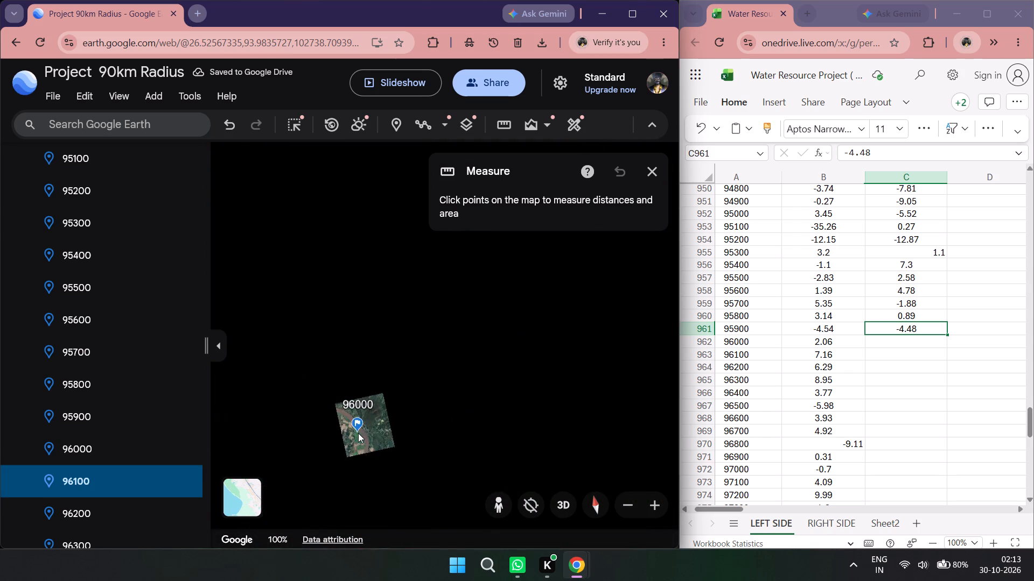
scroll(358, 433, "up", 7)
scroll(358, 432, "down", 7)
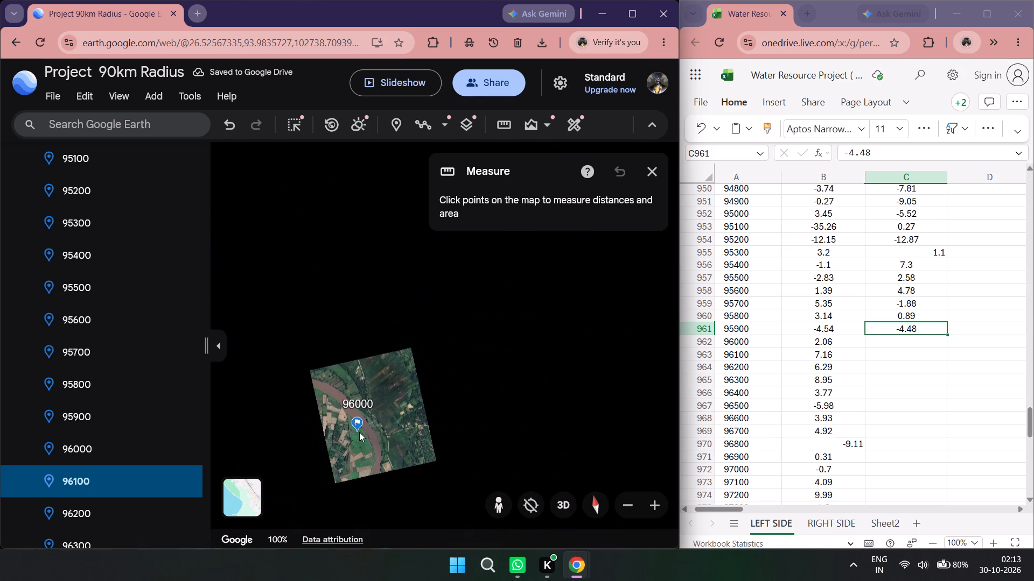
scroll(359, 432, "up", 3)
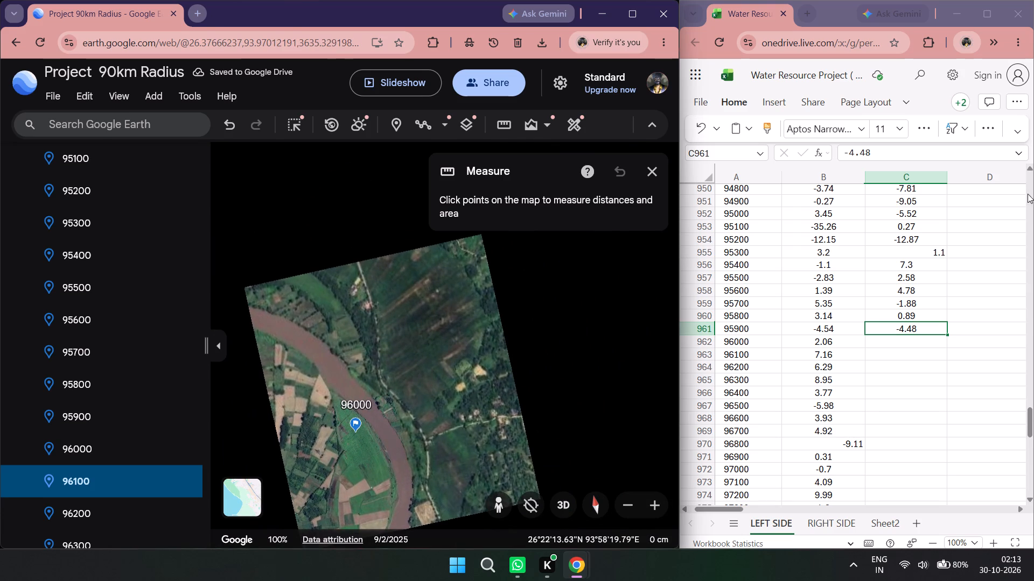
Maximize the window showing the Project 90km Radius map.
left_click(624, 16)
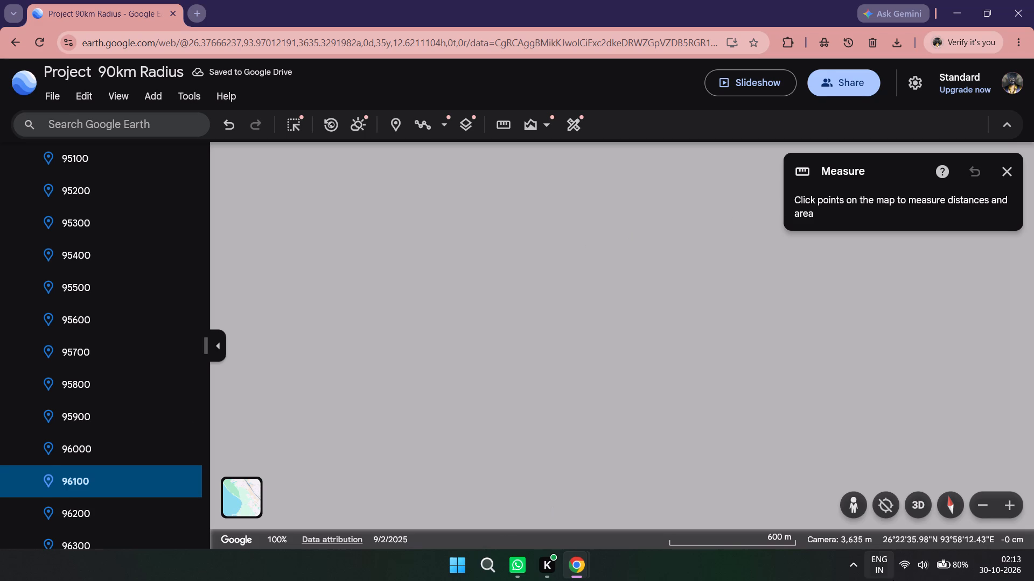
Check the computer's Wi-Fi connection status.
left_click(916, 562)
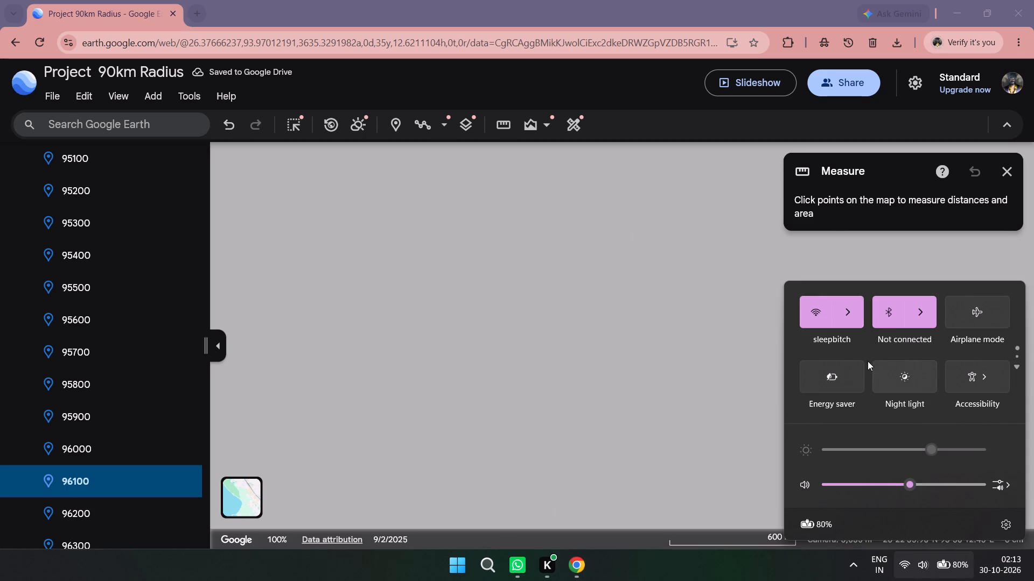
left_click(856, 315)
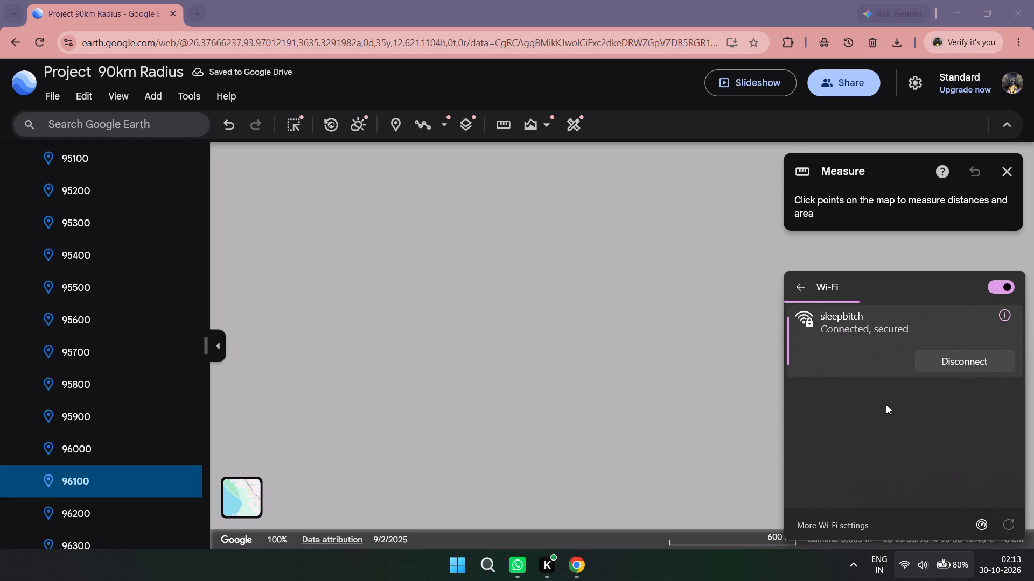
Reload the Project 90km Radius map page.
left_click(45, 45)
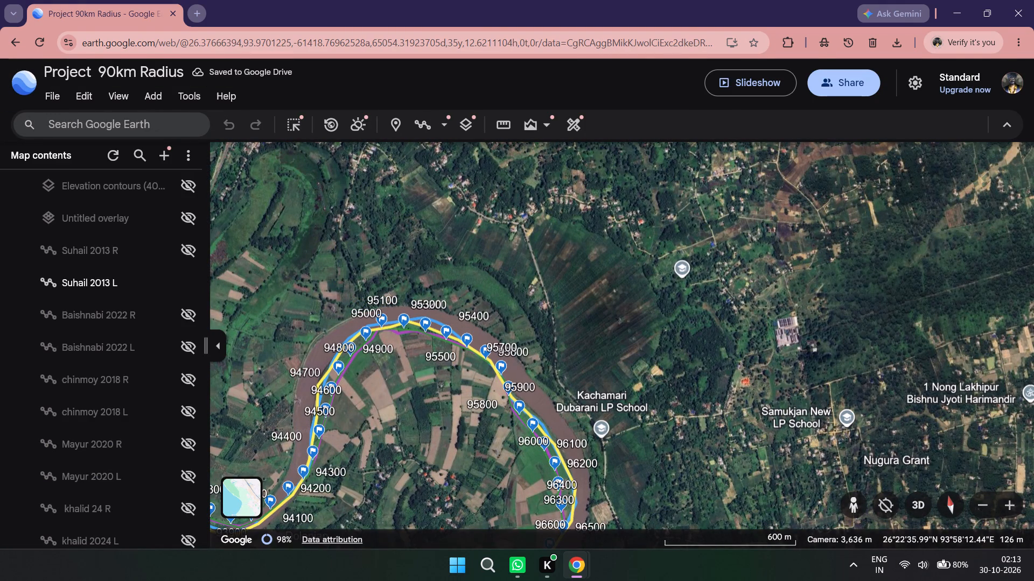
left_click_drag(854, 347, 1033, 111)
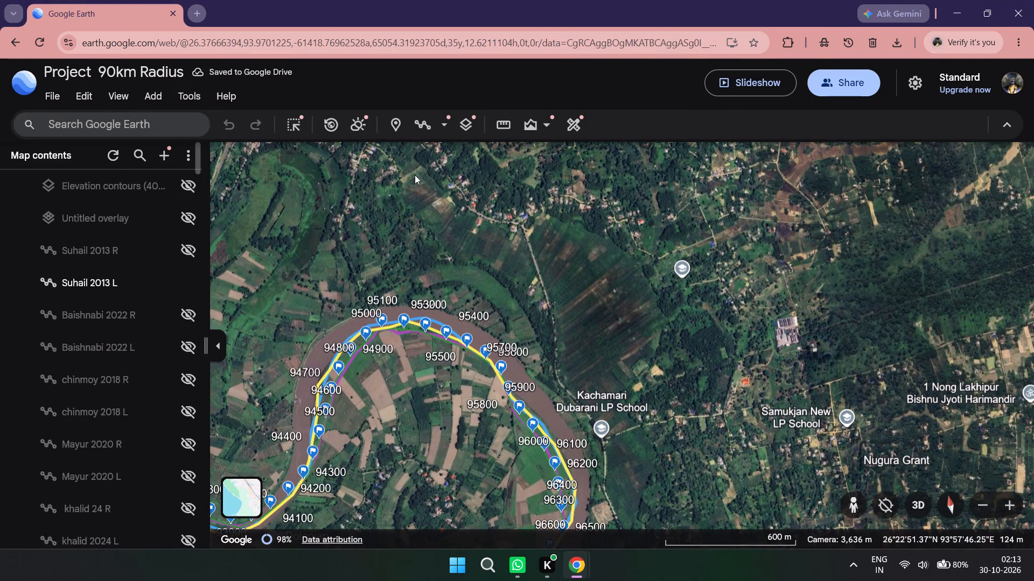
Turn on historical imagery and go back to the Feb 13, 2011 image.
left_click(324, 130)
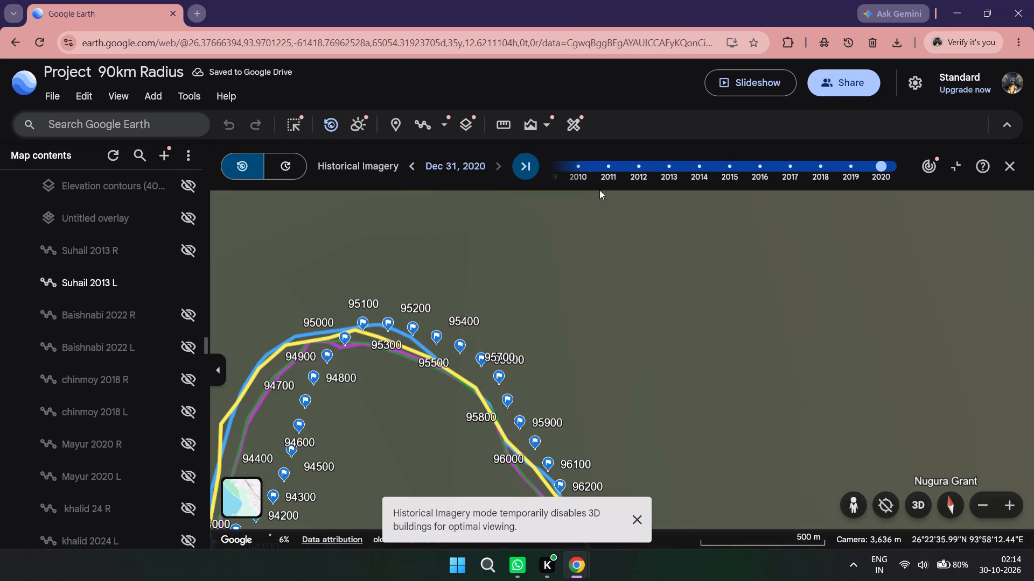
left_click(607, 167)
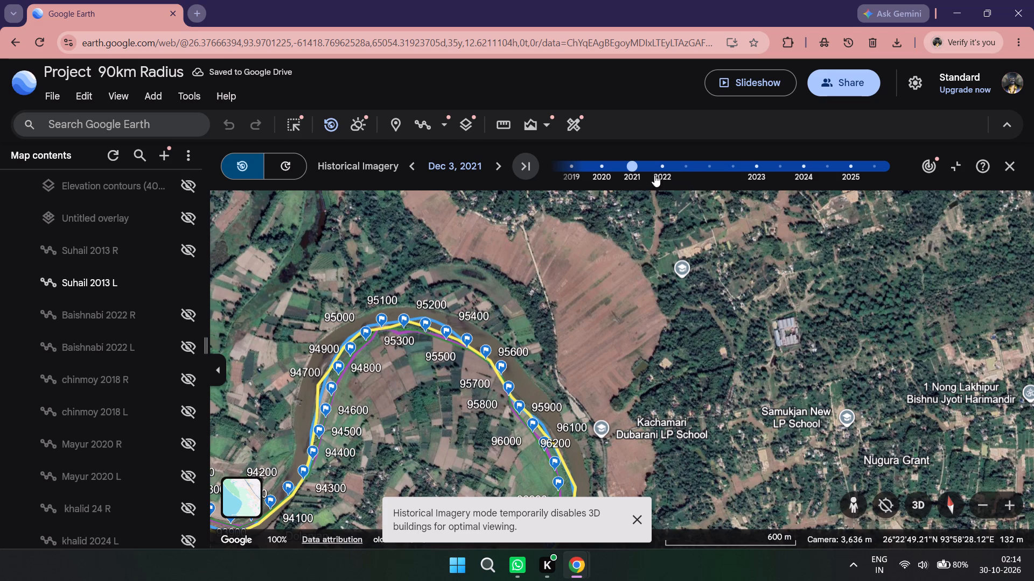
left_click_drag(717, 160, 867, 144)
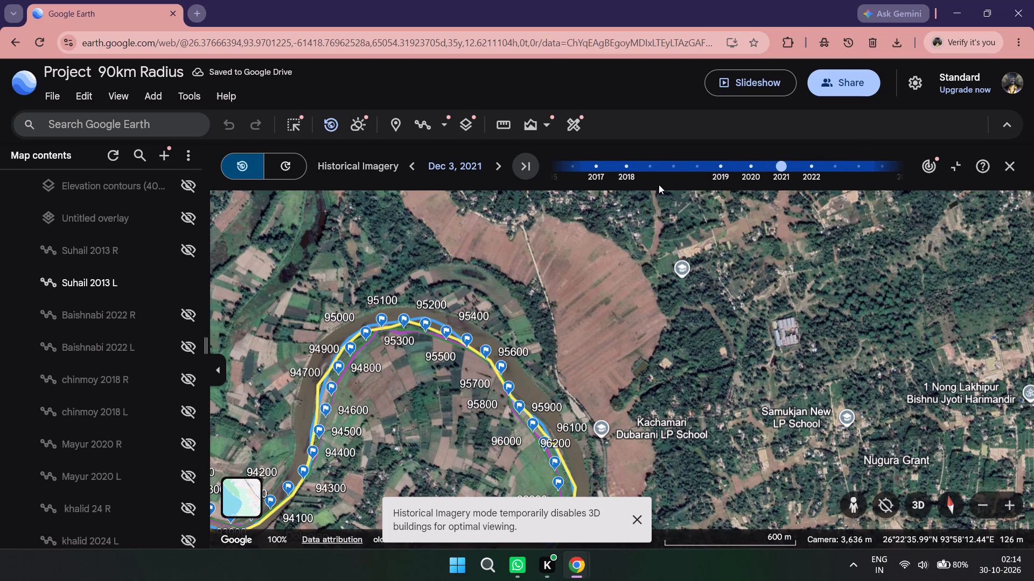
left_click_drag(655, 162, 898, 153)
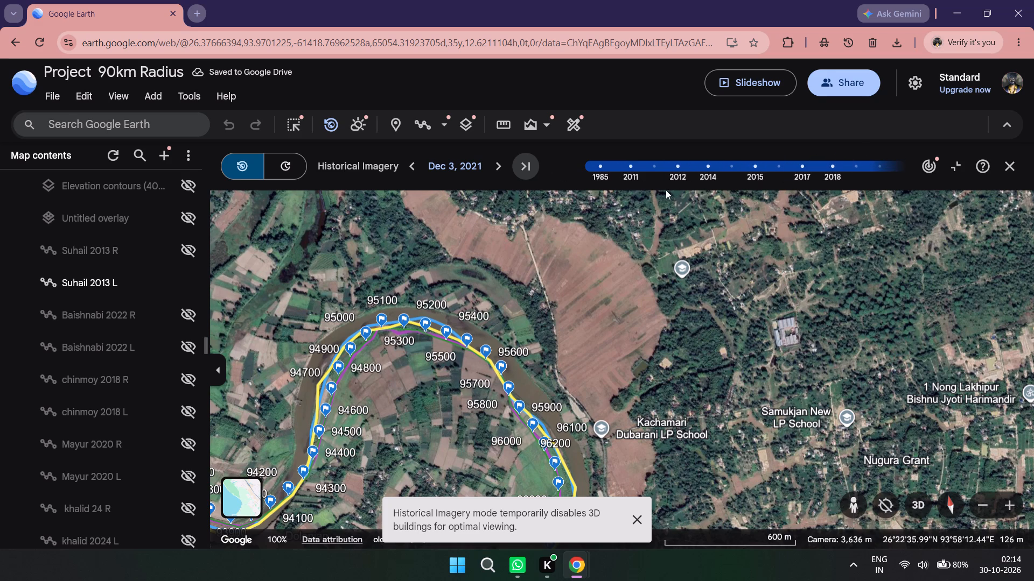
left_click(608, 163)
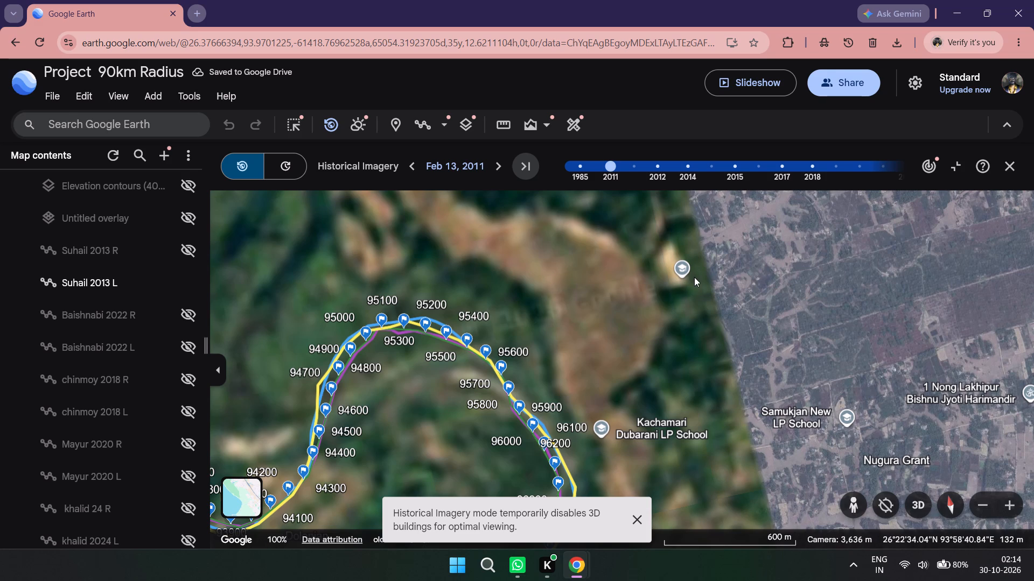
Examine the coverage of the Feb 13, 2011 imagery along the river from several distances and angles.
scroll(798, 345, "down", 5)
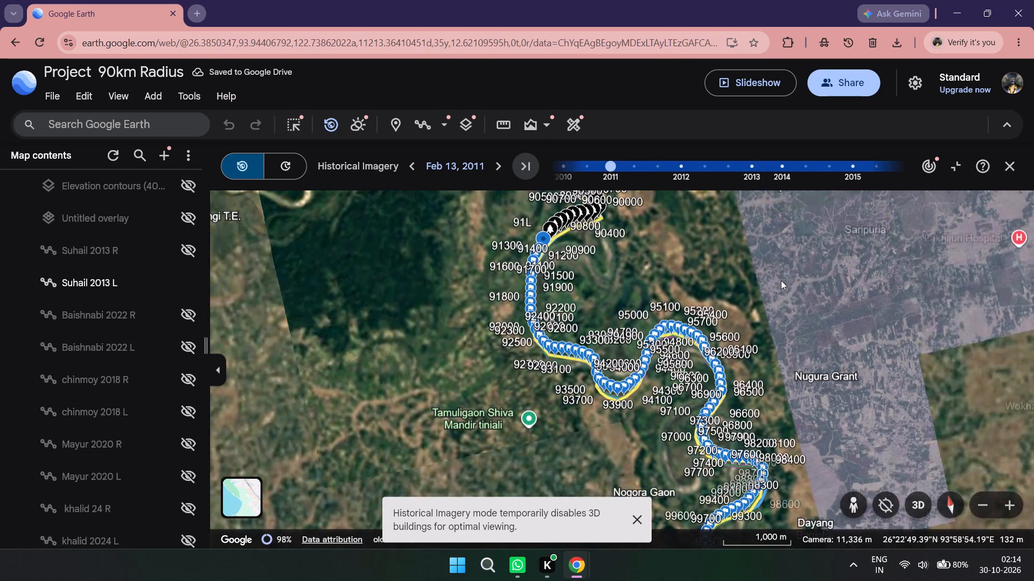
scroll(710, 275, "down", 3)
left_click_drag(787, 256, 786, 256)
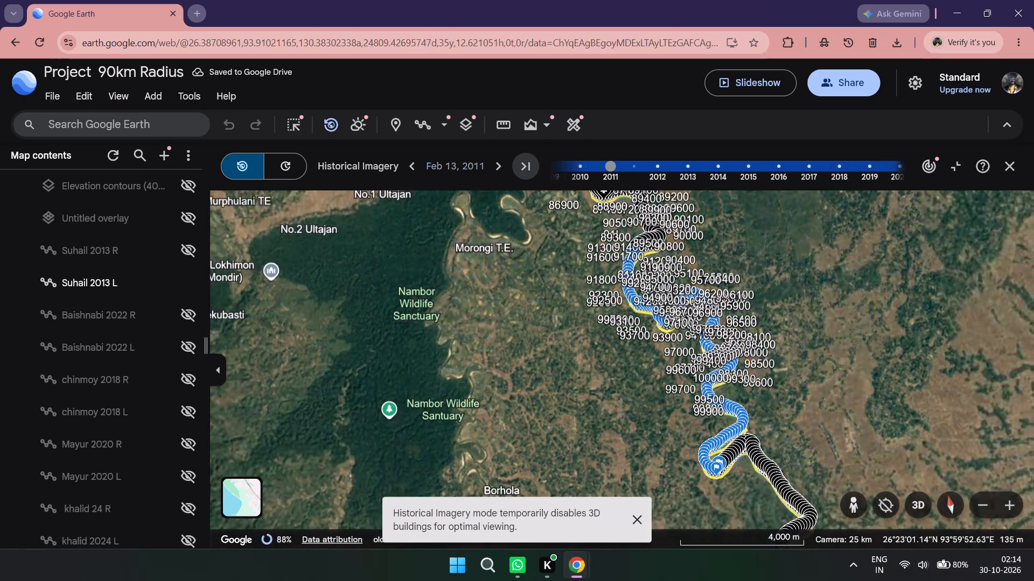
left_click_drag(786, 256, 805, 363)
scroll(698, 369, "up", 10)
left_click_drag(649, 348, 797, 179)
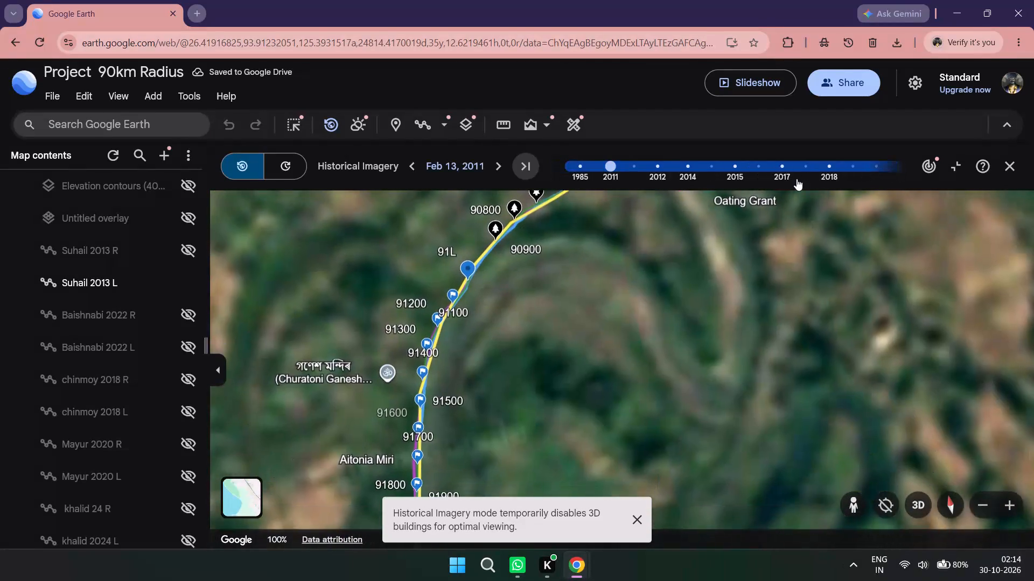
scroll(653, 216, "down", 2)
left_click(611, 165)
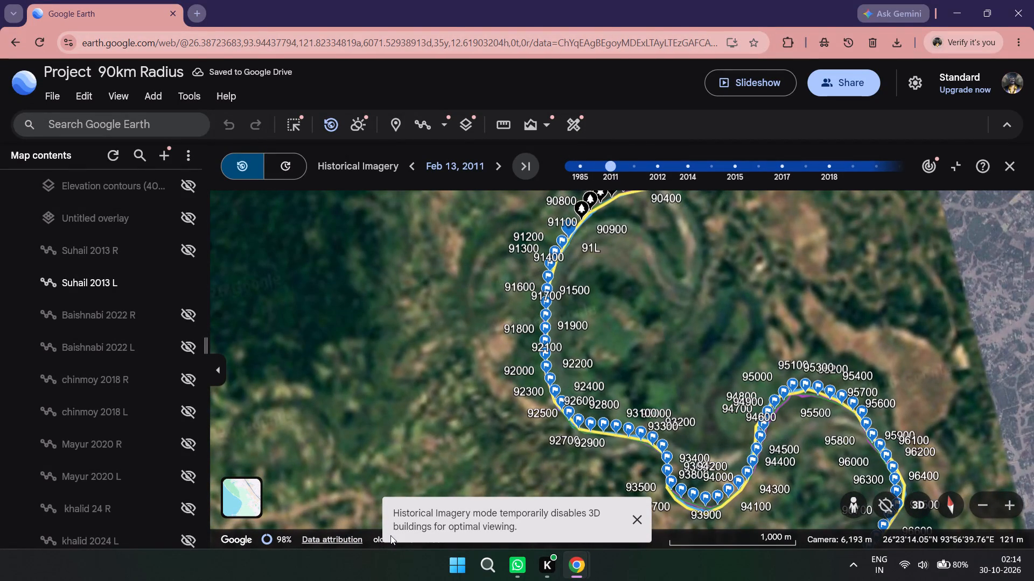
left_click(924, 504)
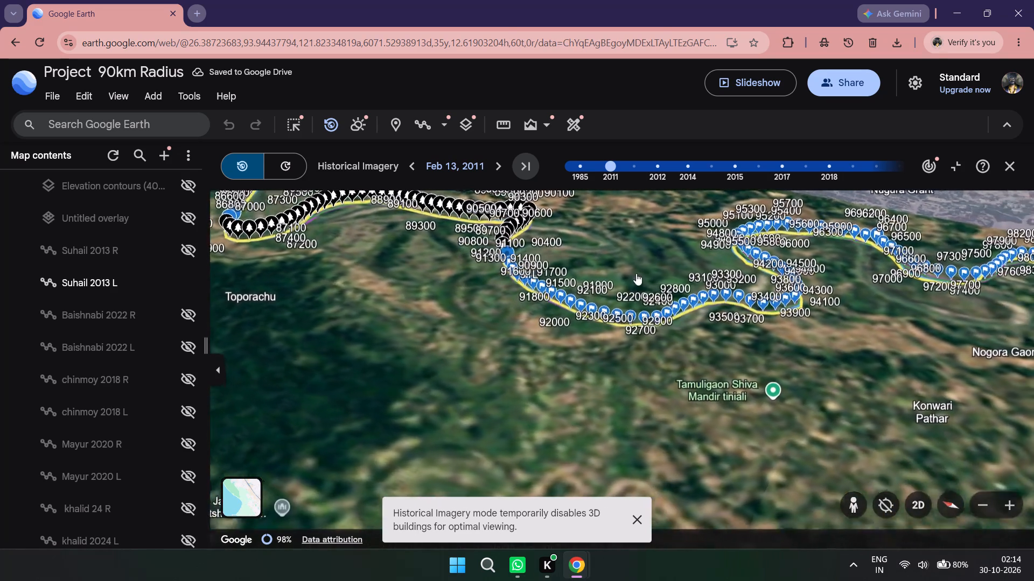
left_click(913, 500)
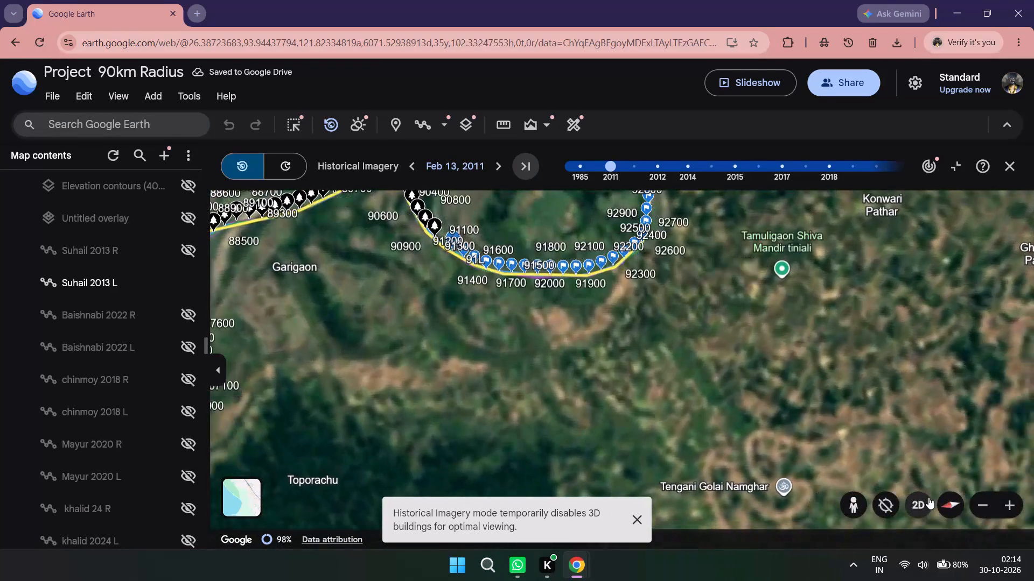
left_click_drag(661, 308, 595, 343)
scroll(595, 343, "down", 10)
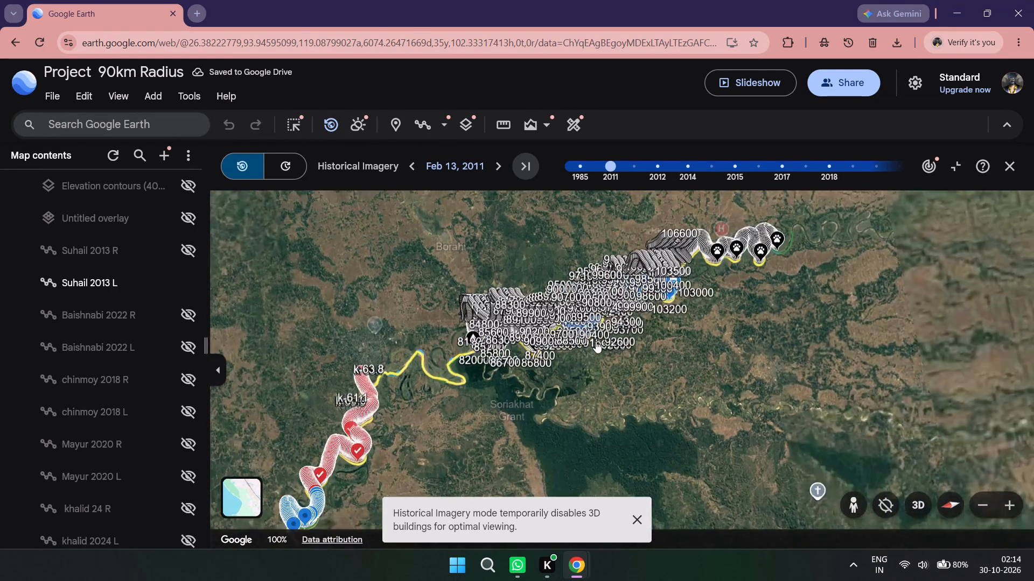
scroll(571, 358, "up", 11)
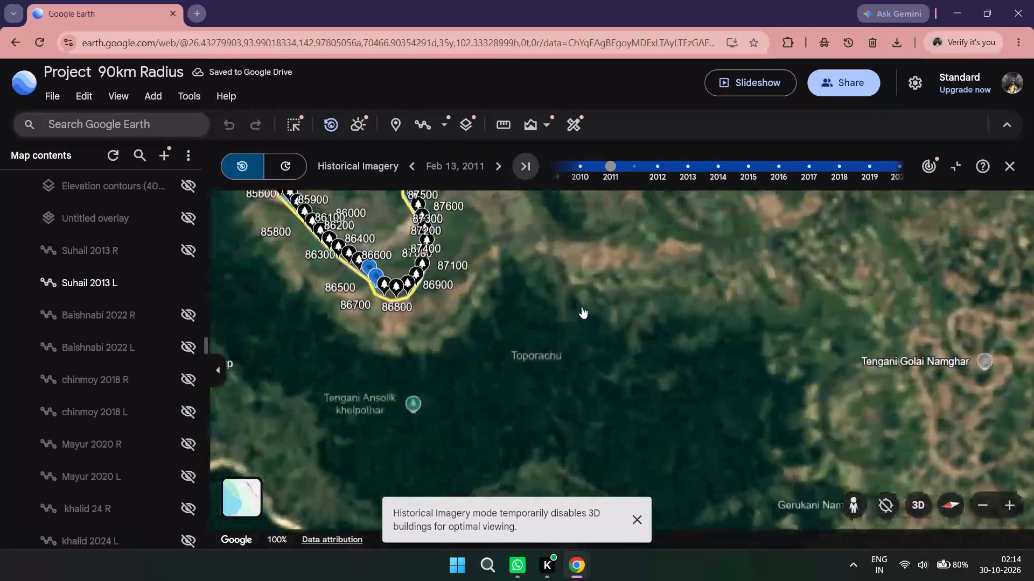
left_click_drag(586, 275, 757, 562)
middle_click_drag(756, 463, 850, 476)
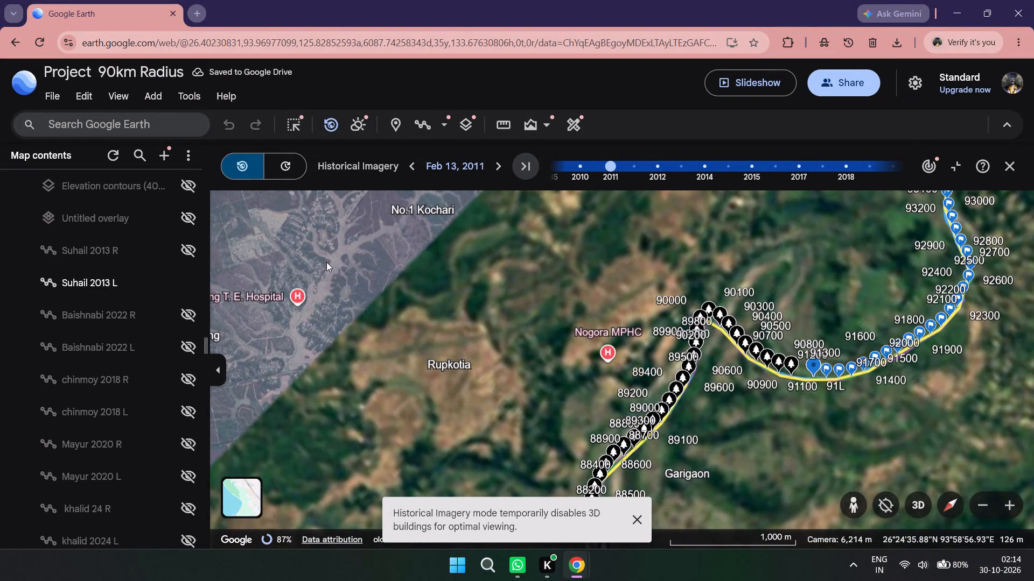
scroll(535, 303, "up", 5)
scroll(535, 301, "down", 6)
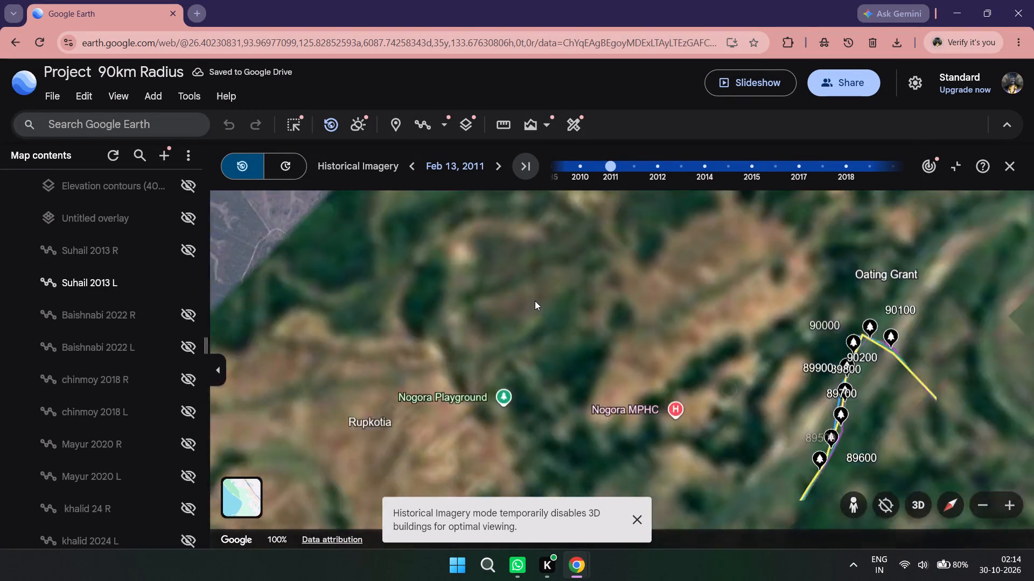
scroll(535, 301, "down", 1)
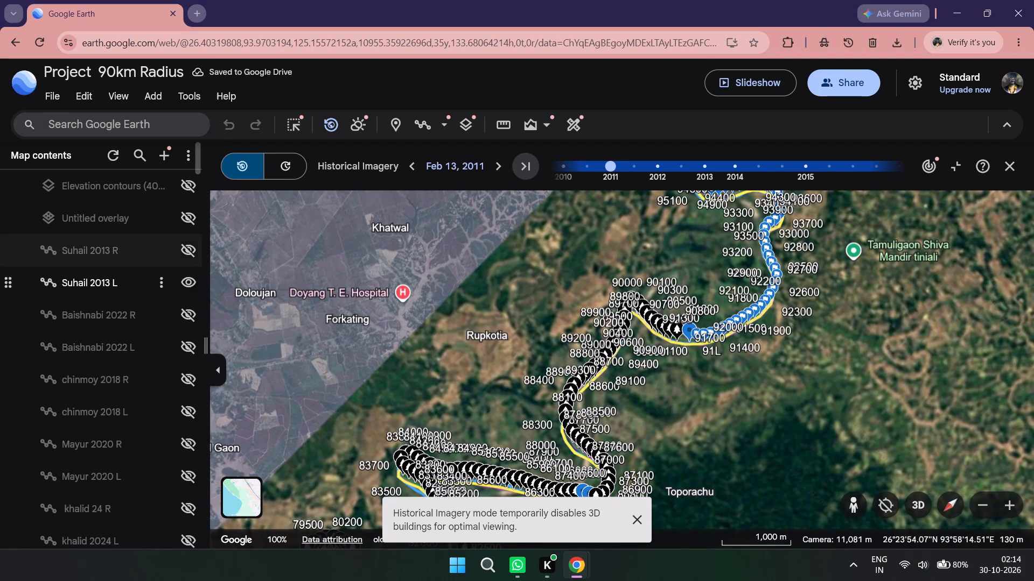
Inspect the bank lines around placemarks 92300 to 92600 close up on the Feb 13, 2011 imagery.
scroll(975, 399, "up", 4)
left_click_drag(456, 310, 448, 447)
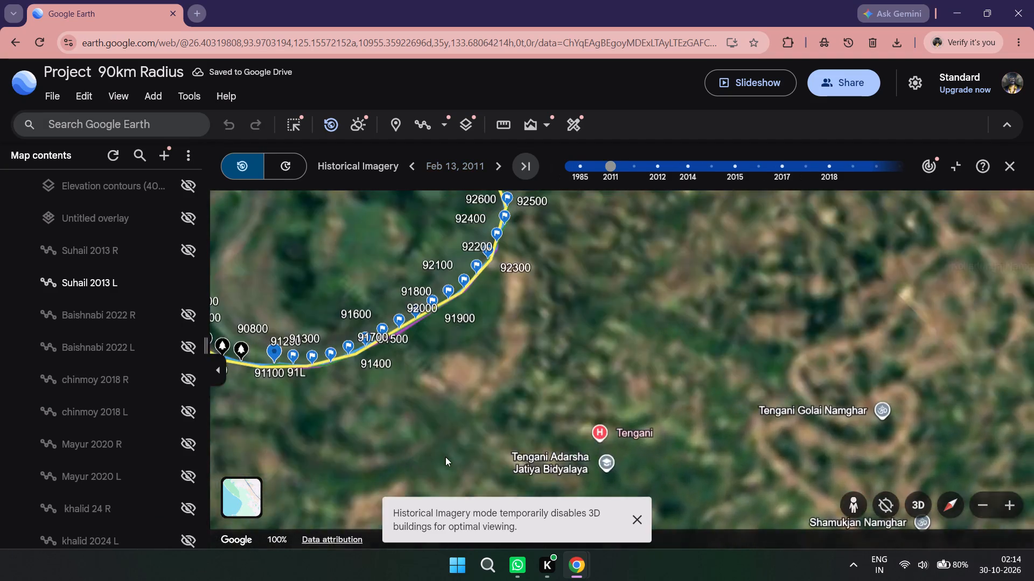
scroll(447, 410, "up", 10)
left_click_drag(687, 385, 402, 460)
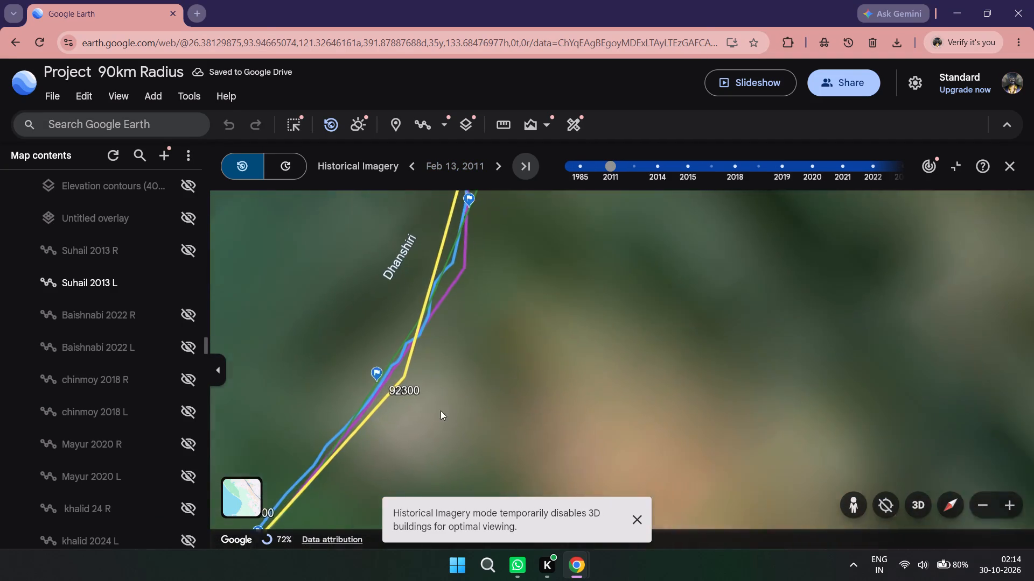
left_click_drag(492, 306, 547, 450)
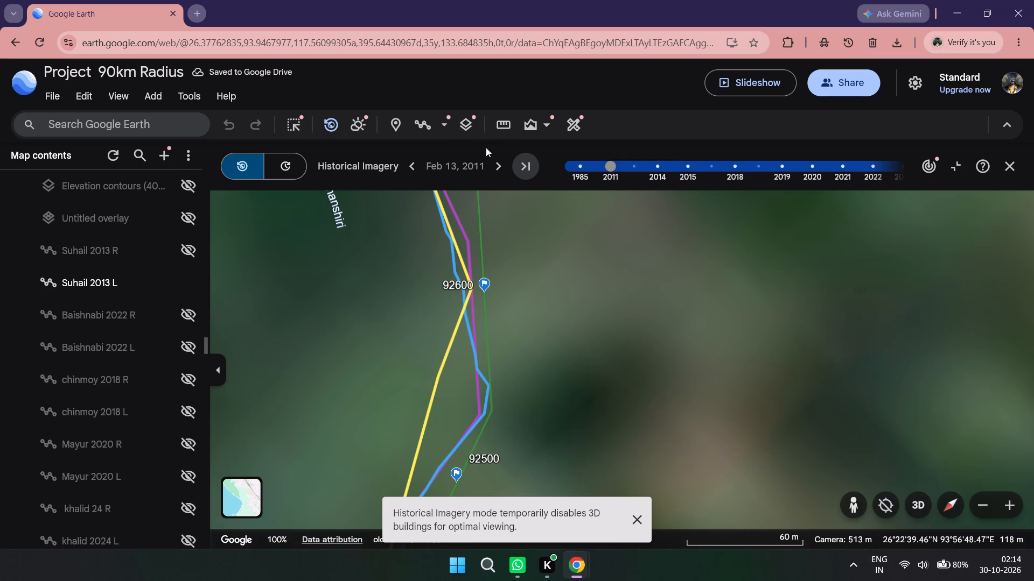
Advance the historical imagery to Oct 6, 2011 and examine the river around placemarks 92200 to 93000.
left_click(503, 164)
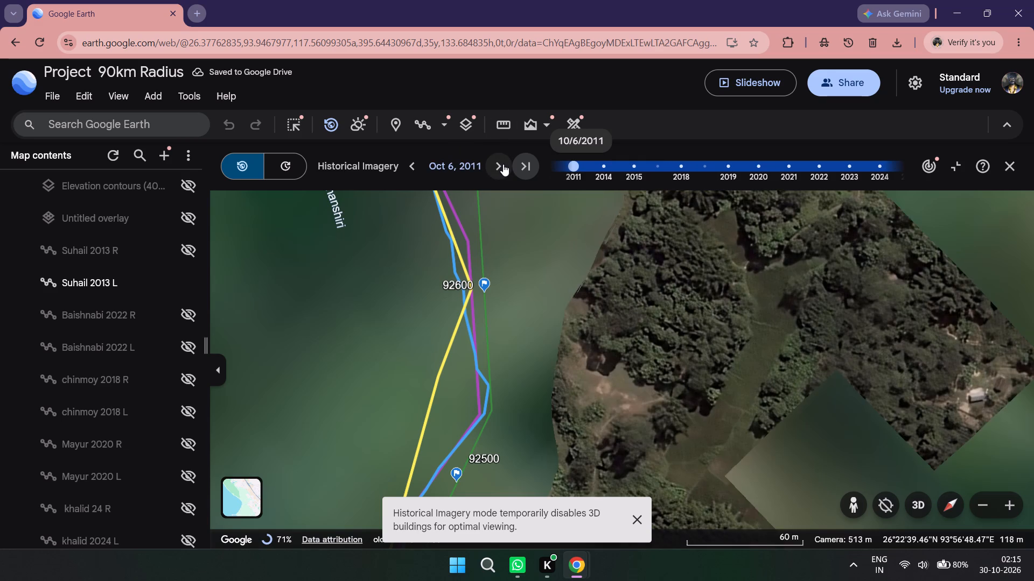
scroll(602, 366, "down", 5)
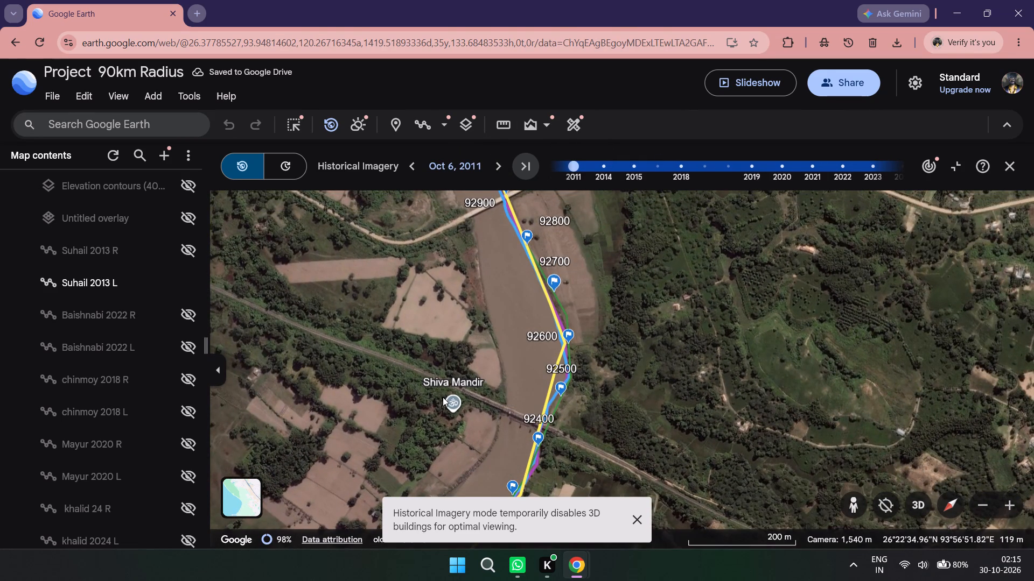
double_click(925, 506)
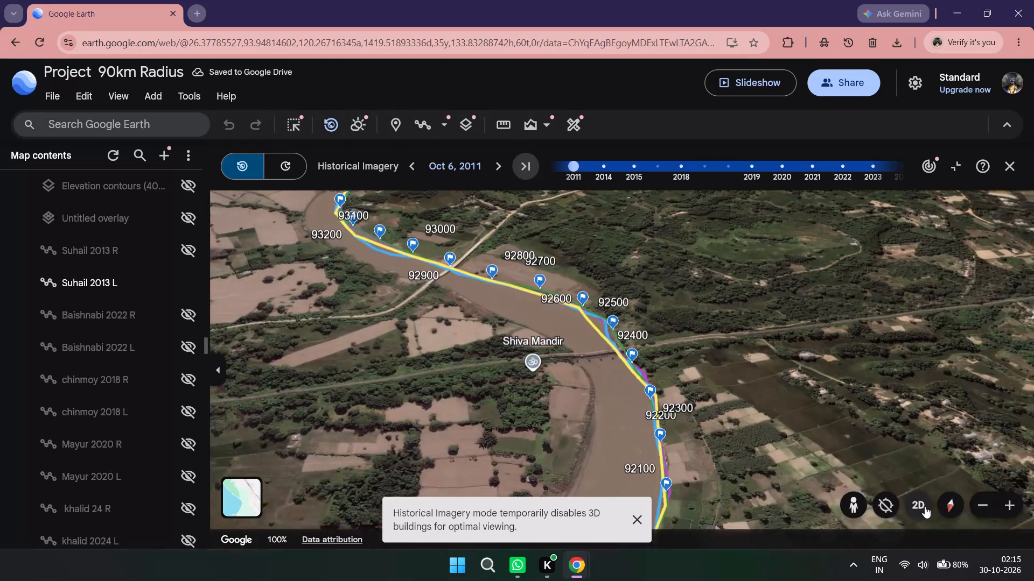
left_click(925, 506)
left_click_drag(731, 373, 799, 400)
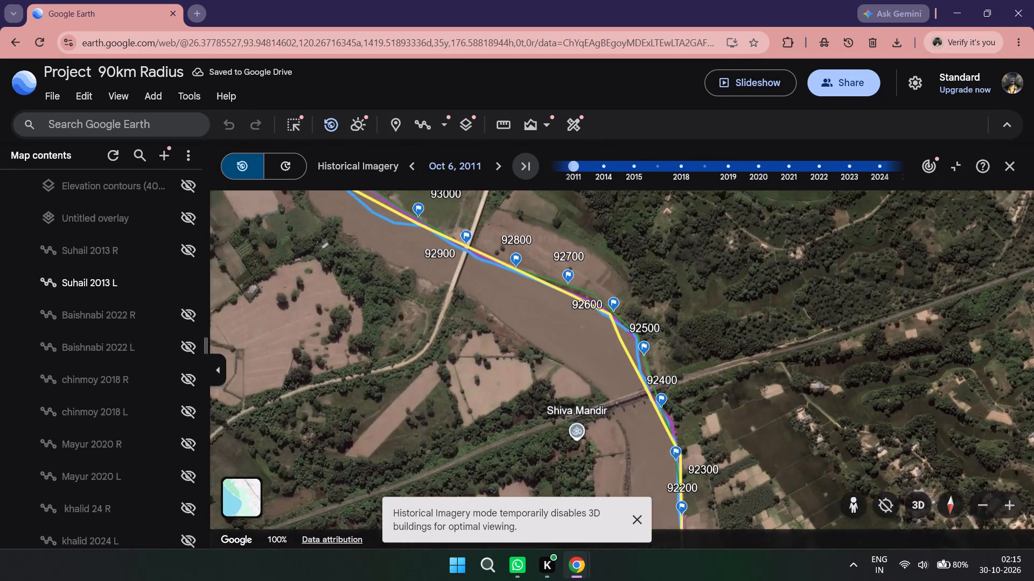
Dismiss the historical imagery notice and look over the river around placemarks 92600 to 93400 on the Oct 6, 2011 imagery.
left_click_drag(799, 400, 802, 400)
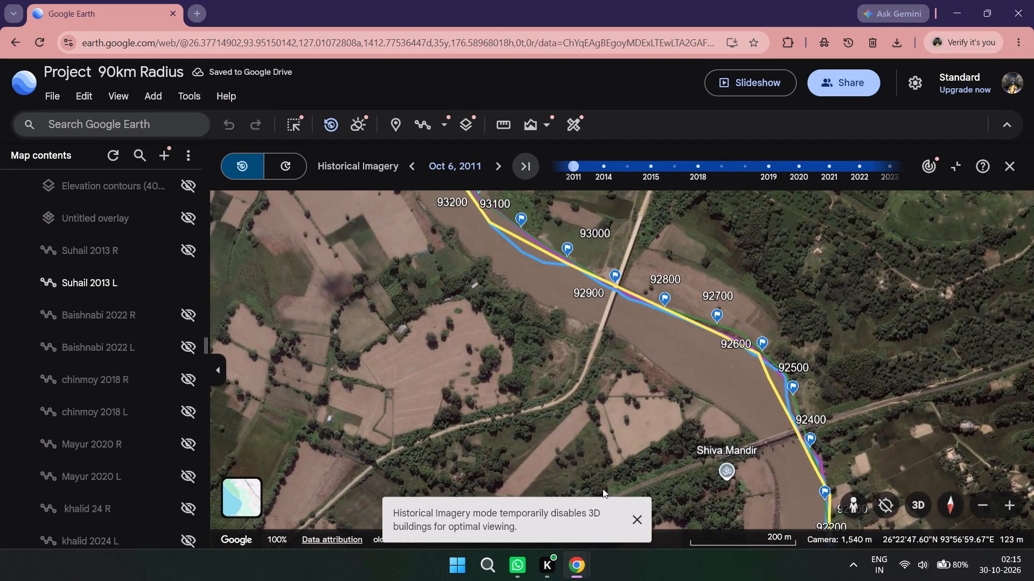
left_click(636, 526)
scroll(644, 421, "down", 4)
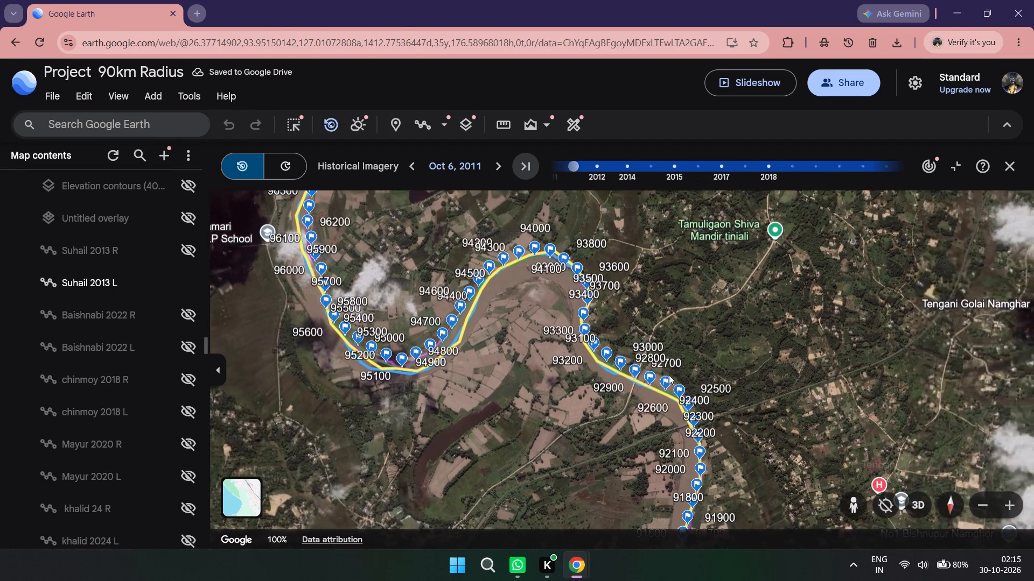
scroll(586, 367, "up", 4)
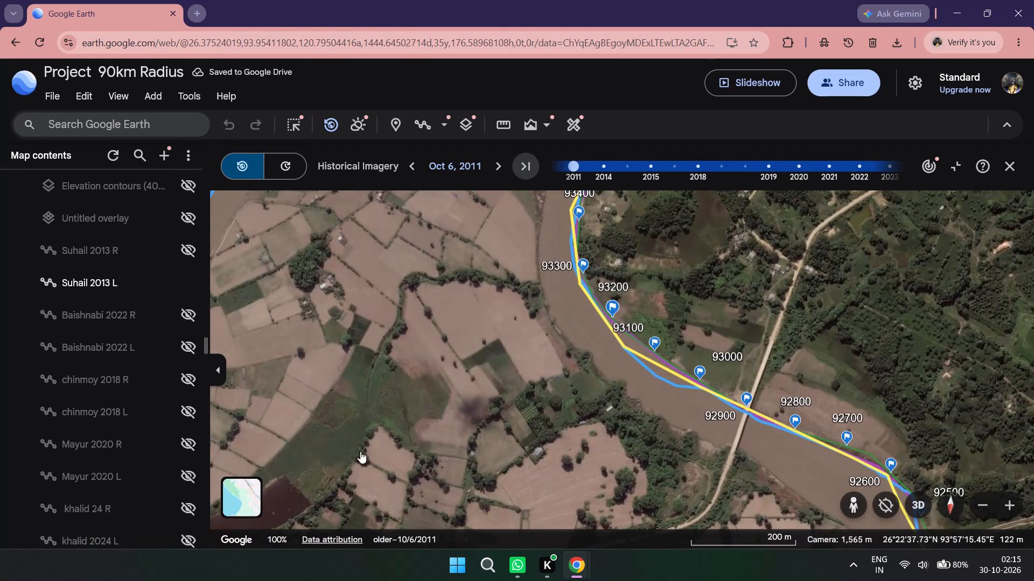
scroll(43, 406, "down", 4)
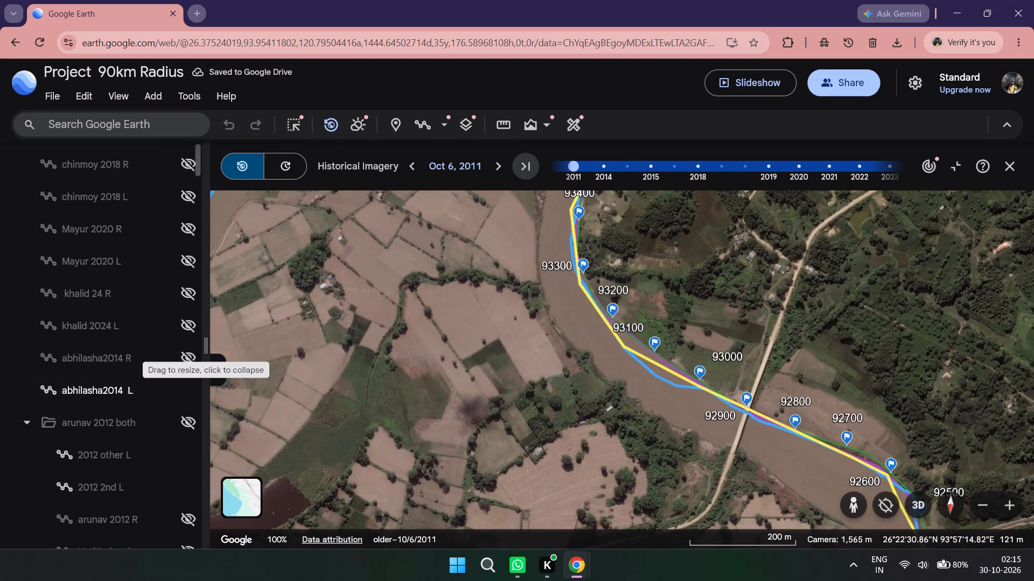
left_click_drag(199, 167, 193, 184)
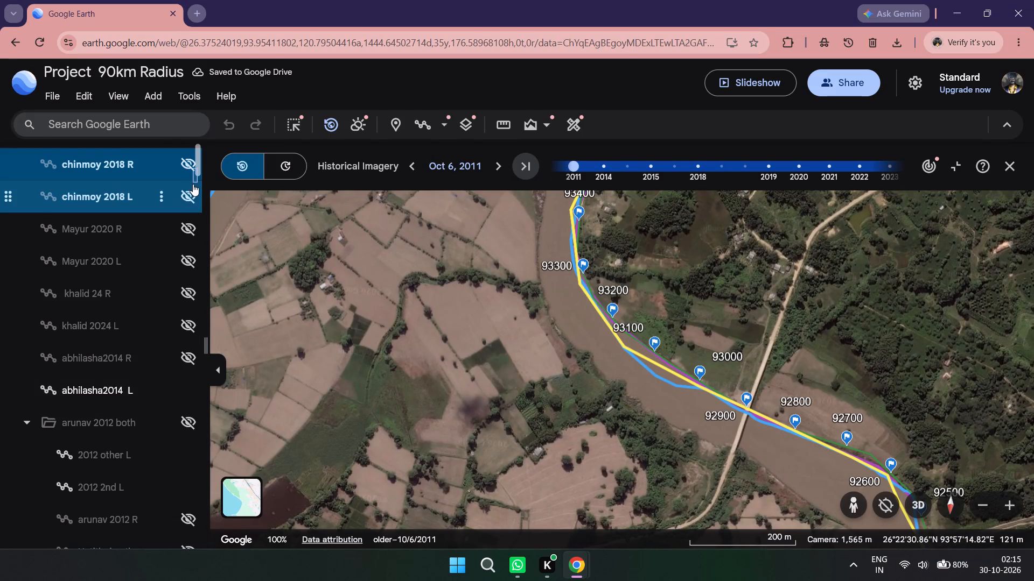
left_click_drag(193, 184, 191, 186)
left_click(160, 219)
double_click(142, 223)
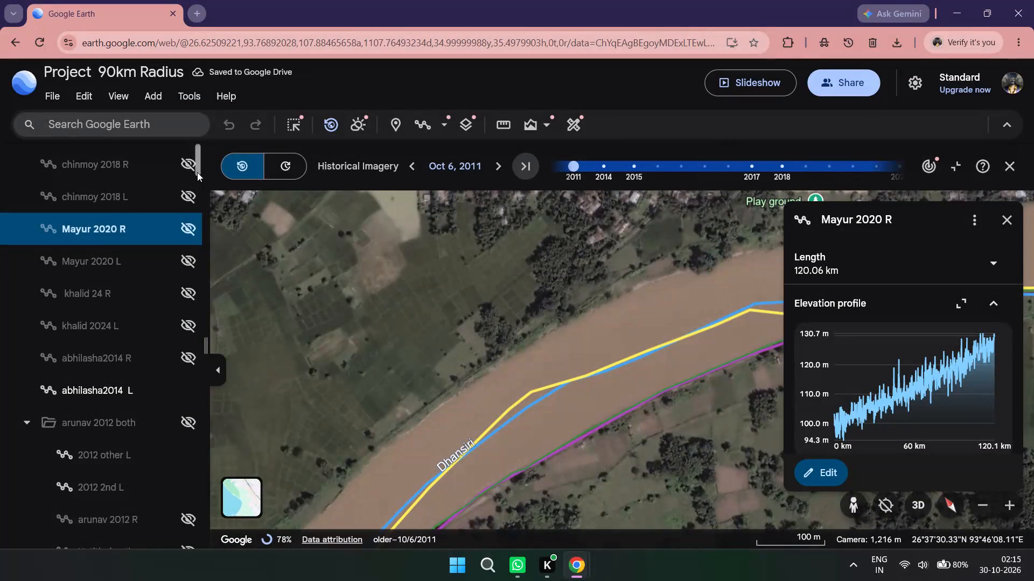
Show the map beside the LEFT SIDE sheet, find placemark 96000 in the map contents and fly to it.
left_click_drag(197, 172, 181, 458)
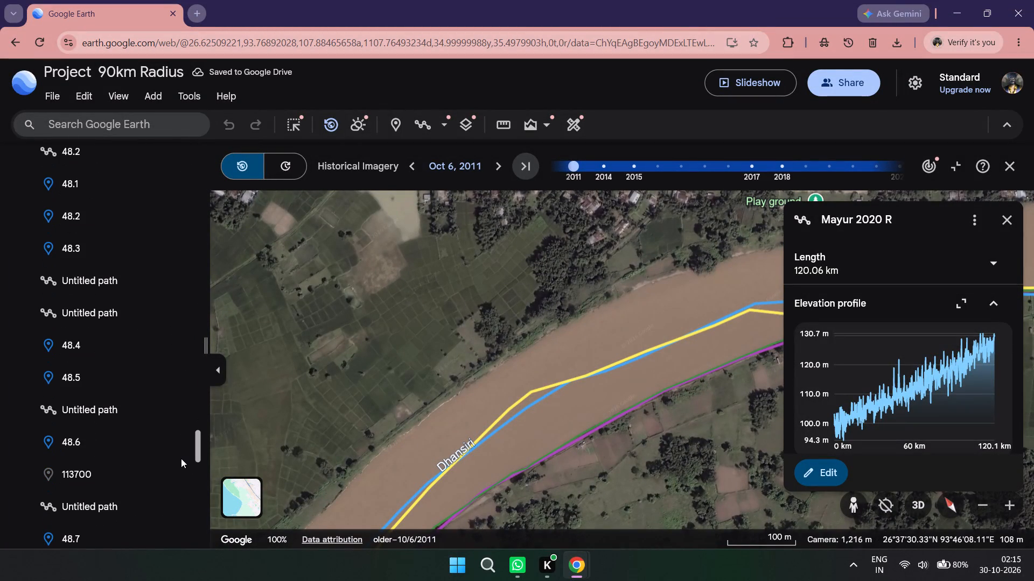
left_click_drag(181, 458, 182, 453)
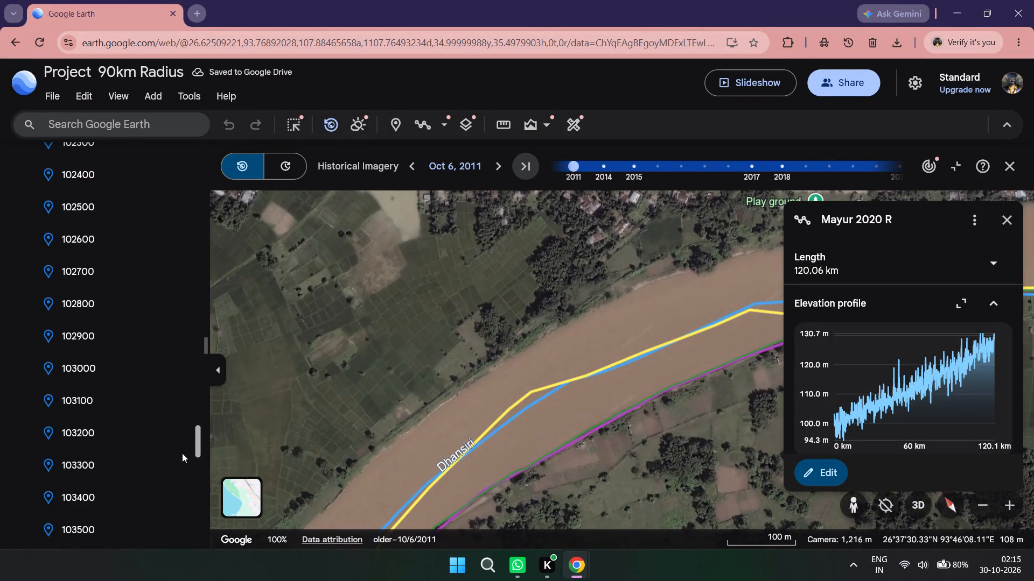
left_click_drag(182, 453, 192, 420)
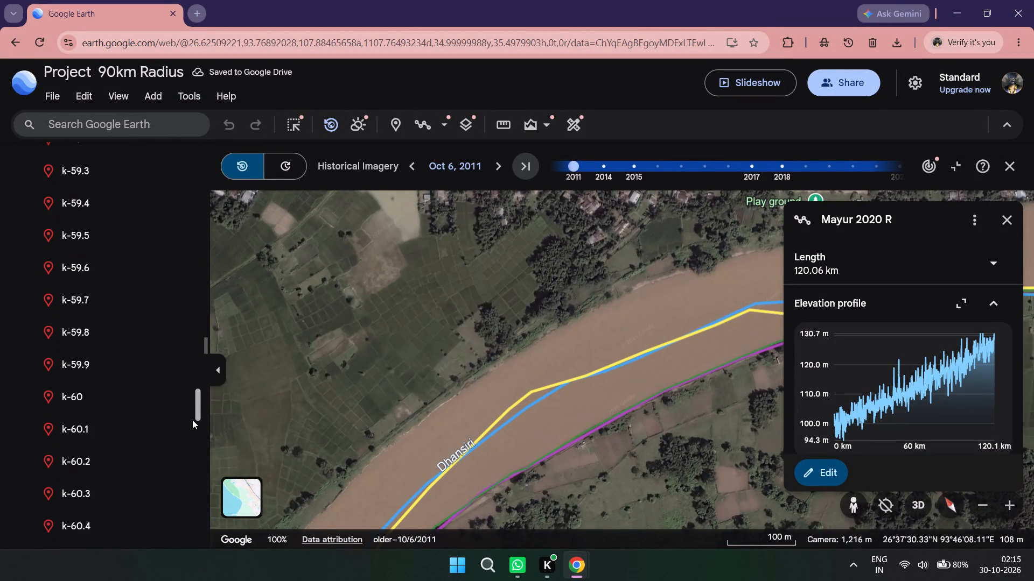
left_click_drag(192, 420, 192, 429)
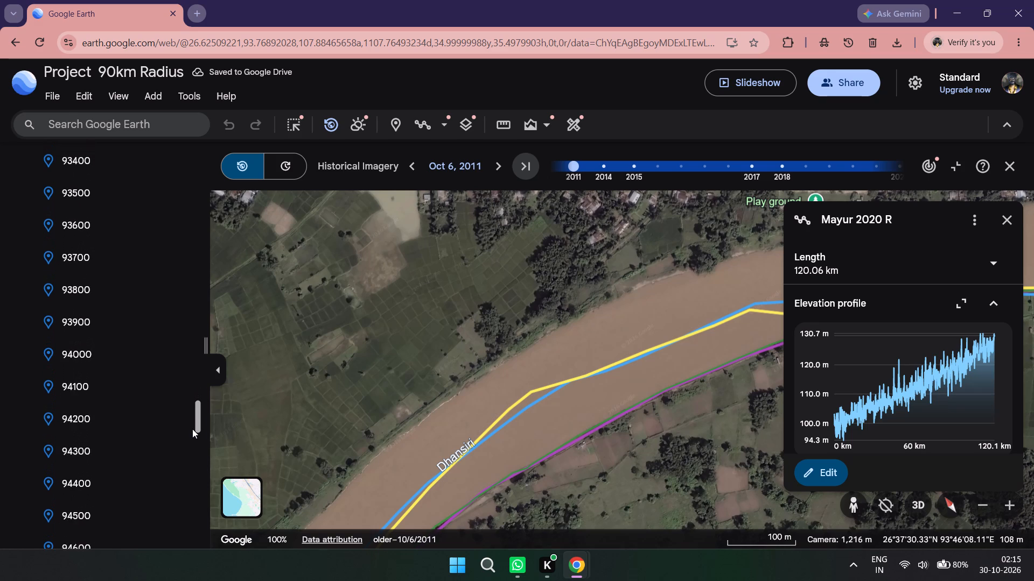
left_click_drag(192, 429, 191, 431)
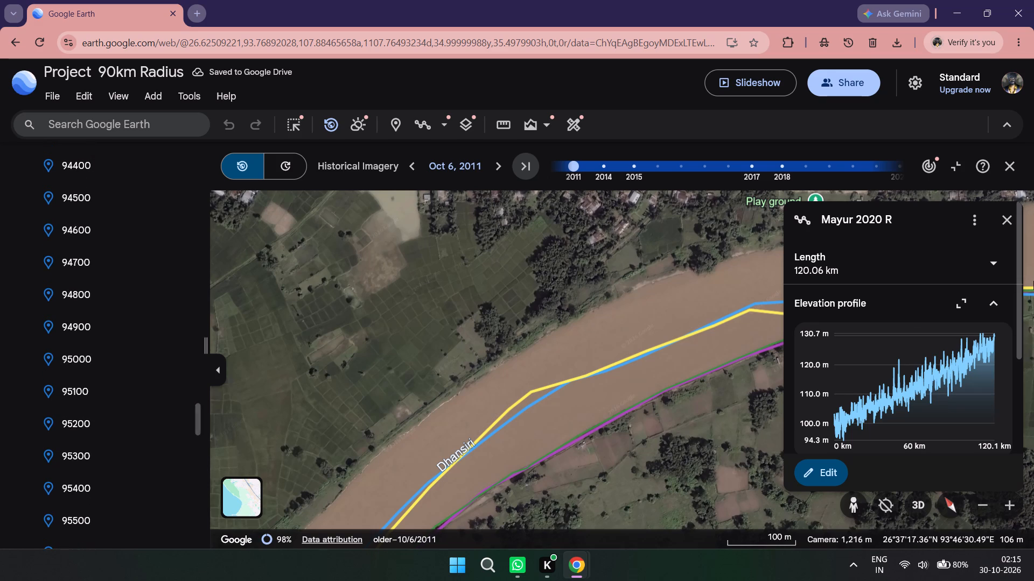
left_click(987, 5)
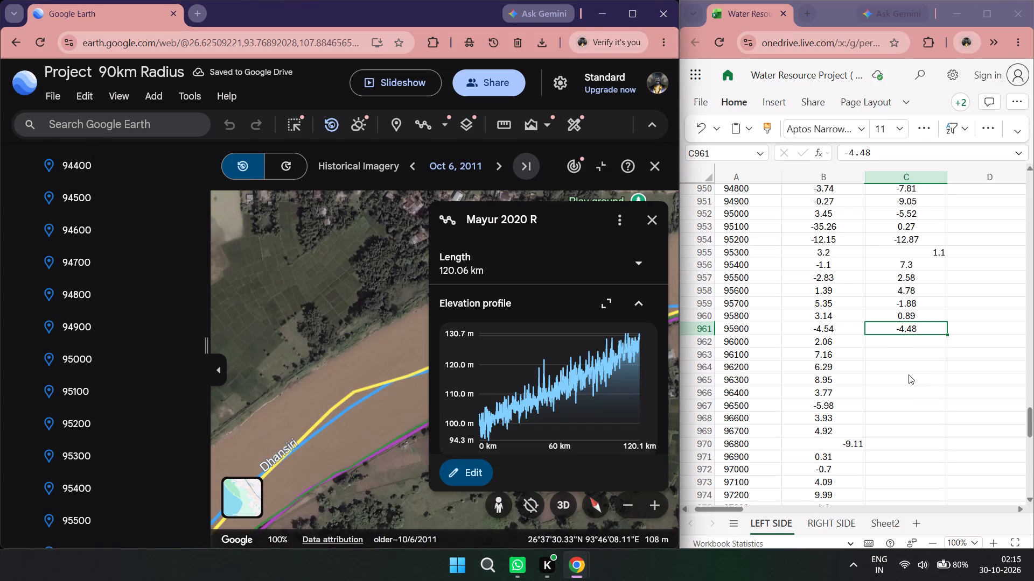
left_click(766, 342)
left_click(766, 342)
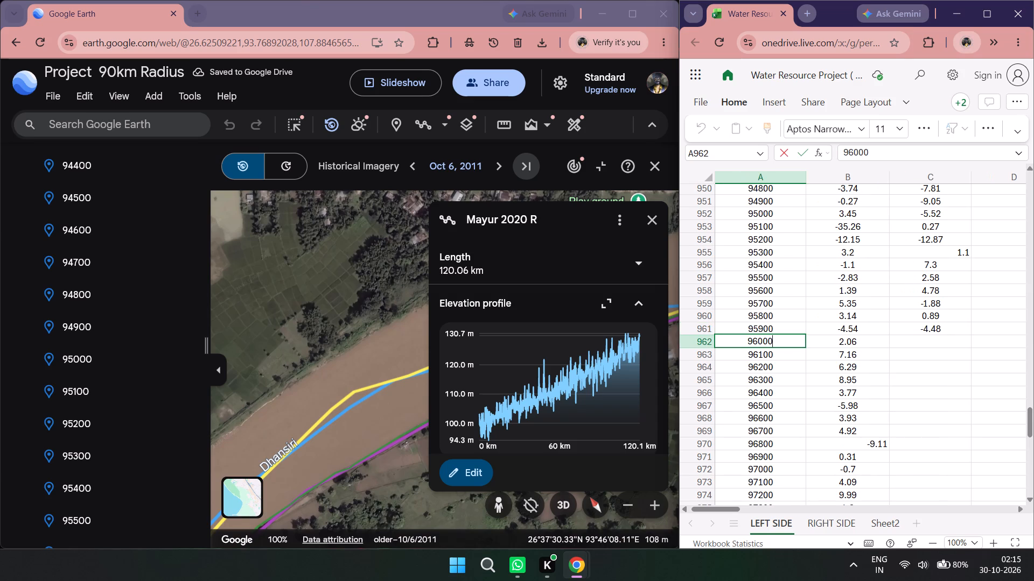
scroll(89, 476, "down", 1)
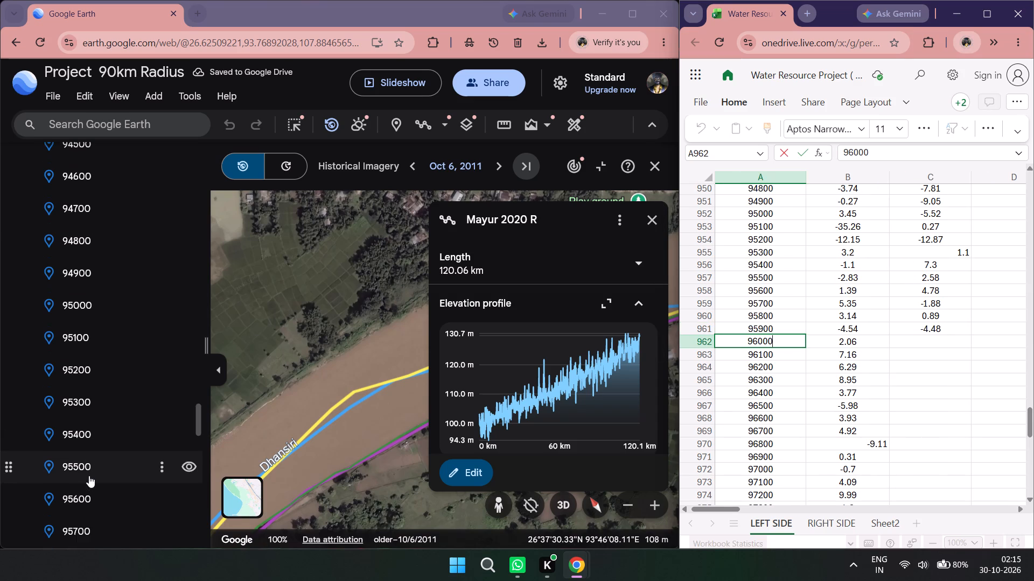
scroll(89, 476, "down", 3)
double_click(92, 467)
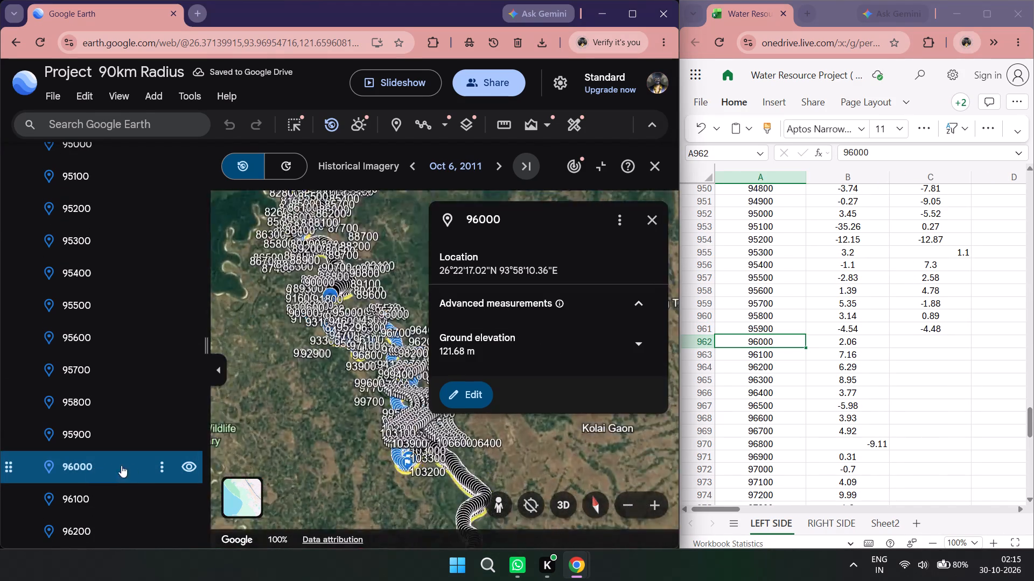
Close the placemark's details and measure the distance from placemark 96000 on the green line across to the purple line.
left_click_drag(304, 394, 289, 420)
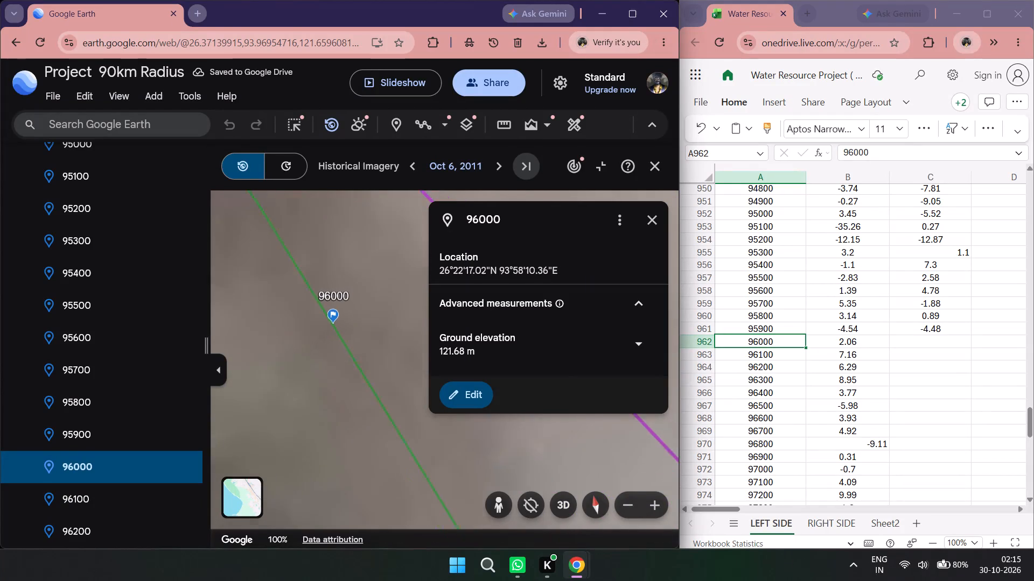
left_click_drag(289, 420, 283, 435)
scroll(288, 425, "down", 8)
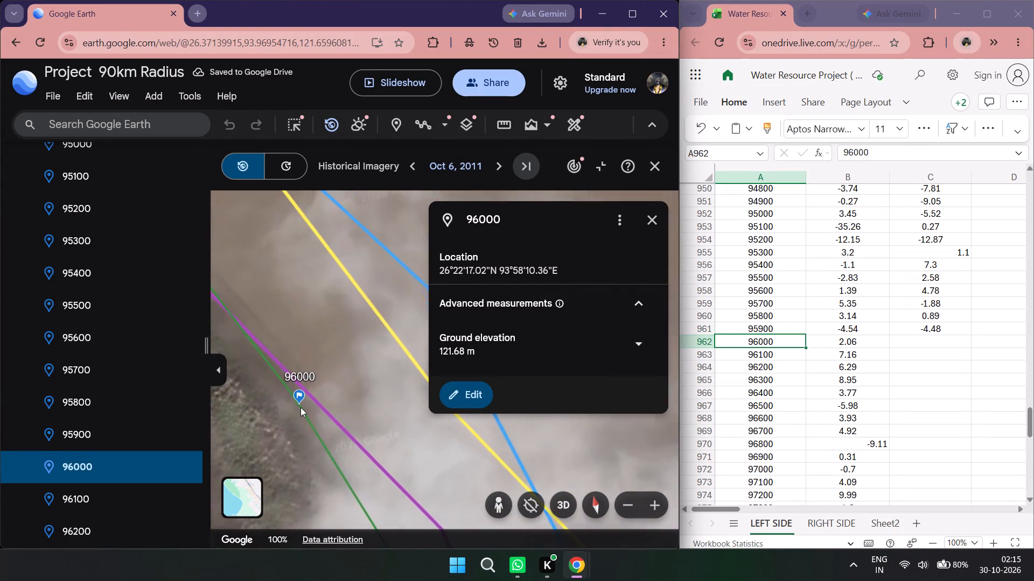
scroll(301, 407, "up", 7)
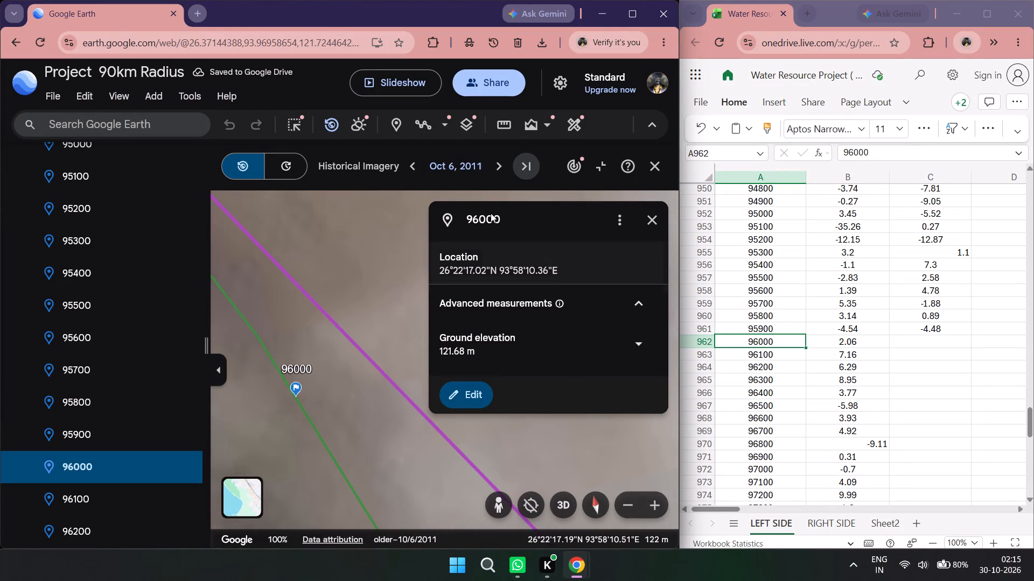
left_click(651, 214)
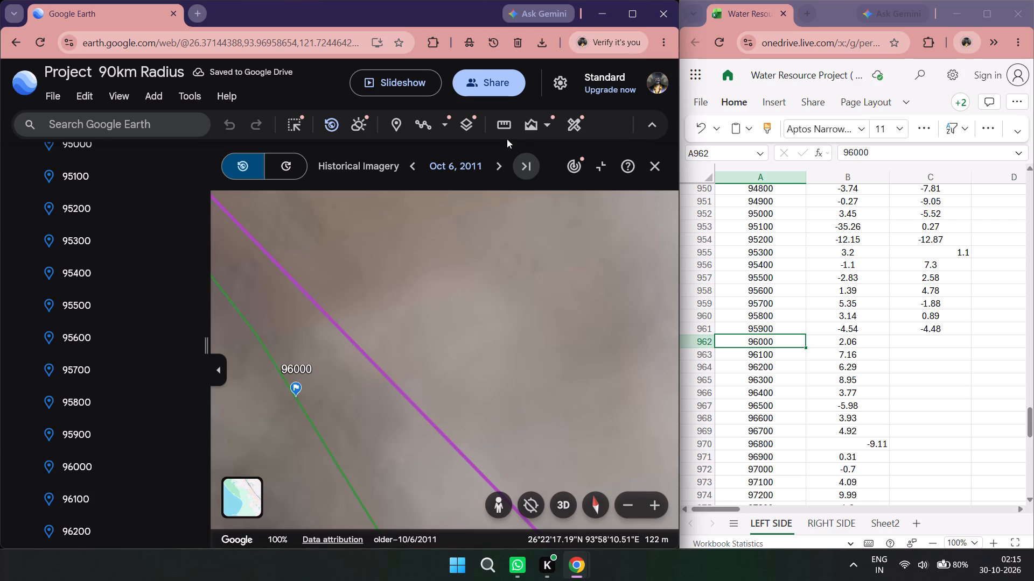
left_click(504, 130)
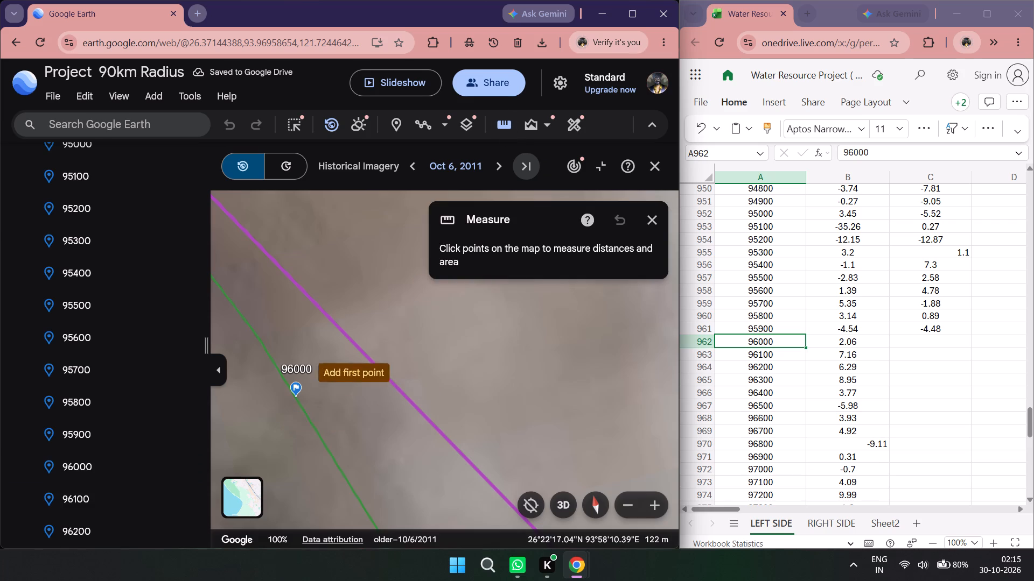
scroll(319, 387, "up", 4)
left_click_drag(319, 387, 386, 372)
scroll(383, 378, "up", 2)
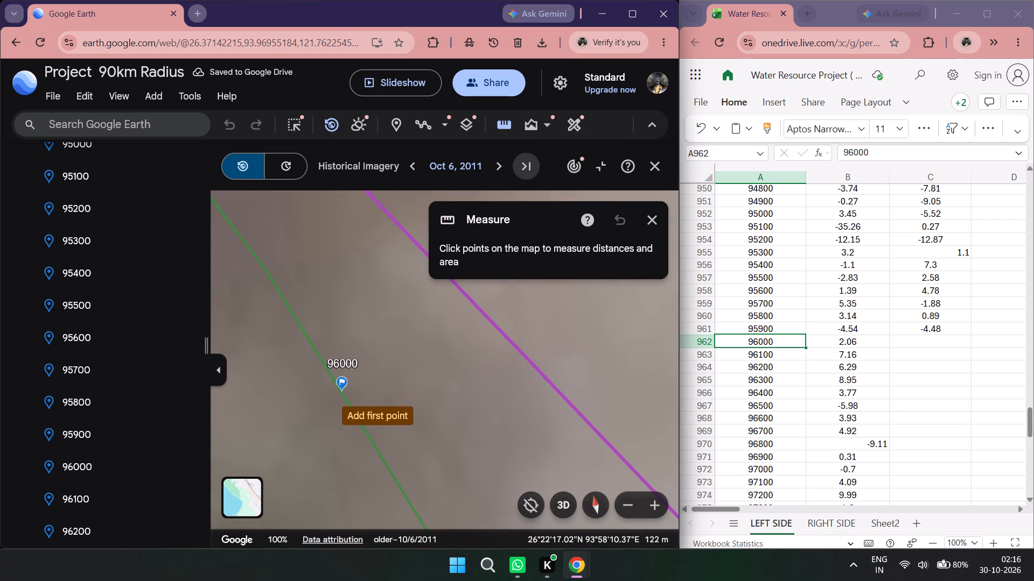
left_click(341, 392)
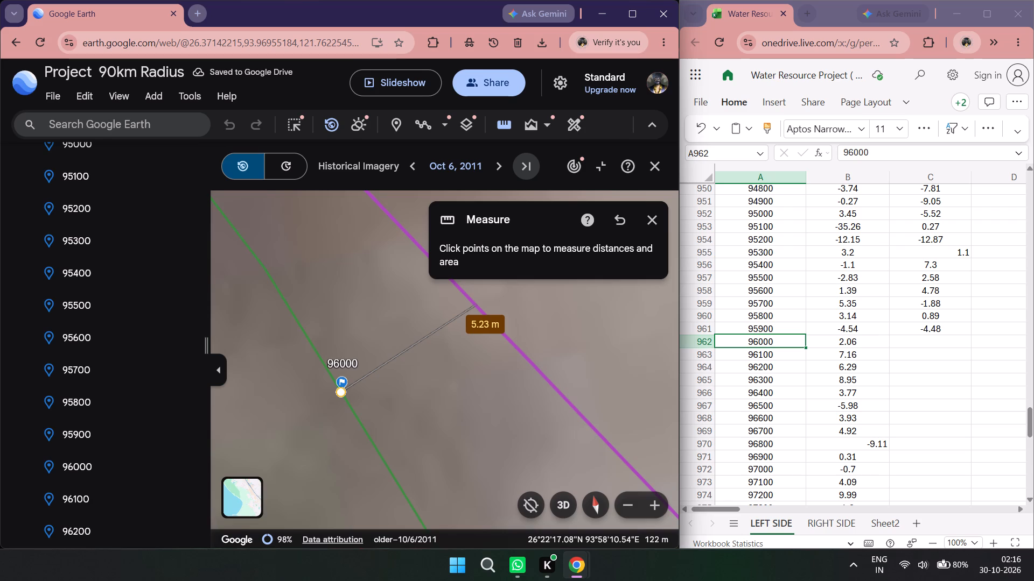
scroll(477, 304, "down", 3)
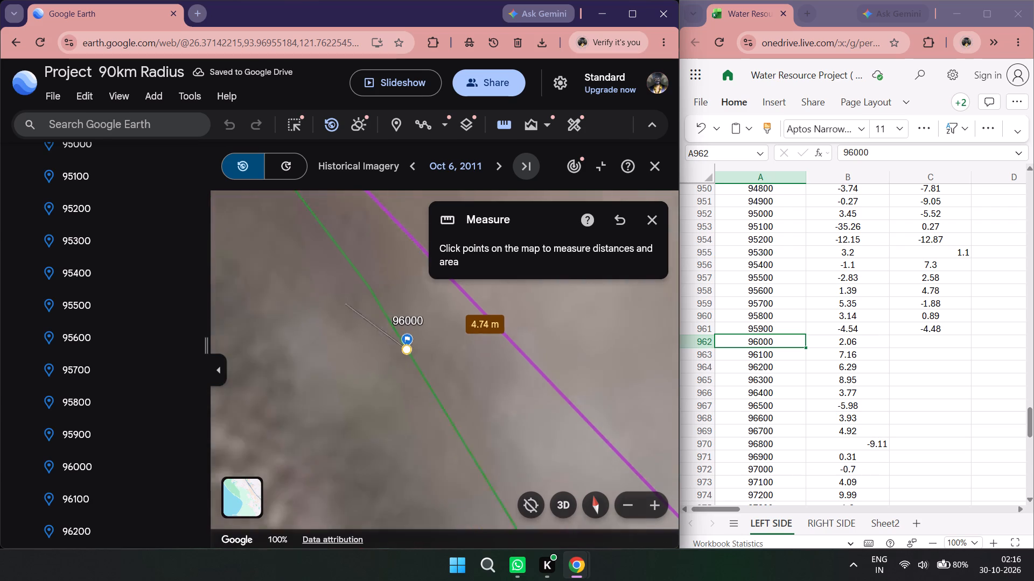
scroll(477, 304, "down", 9)
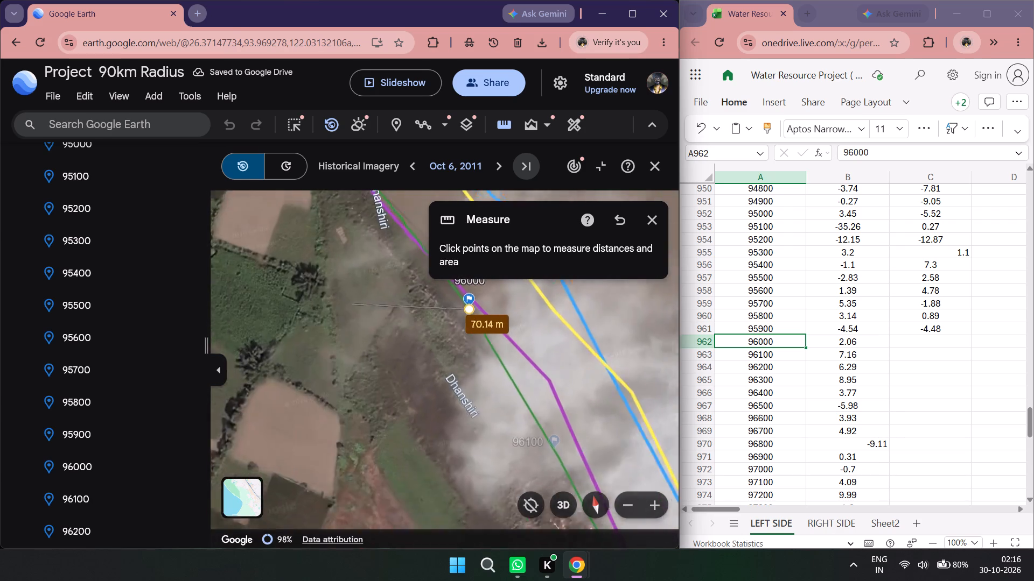
scroll(477, 304, "down", 4)
scroll(477, 304, "up", 15)
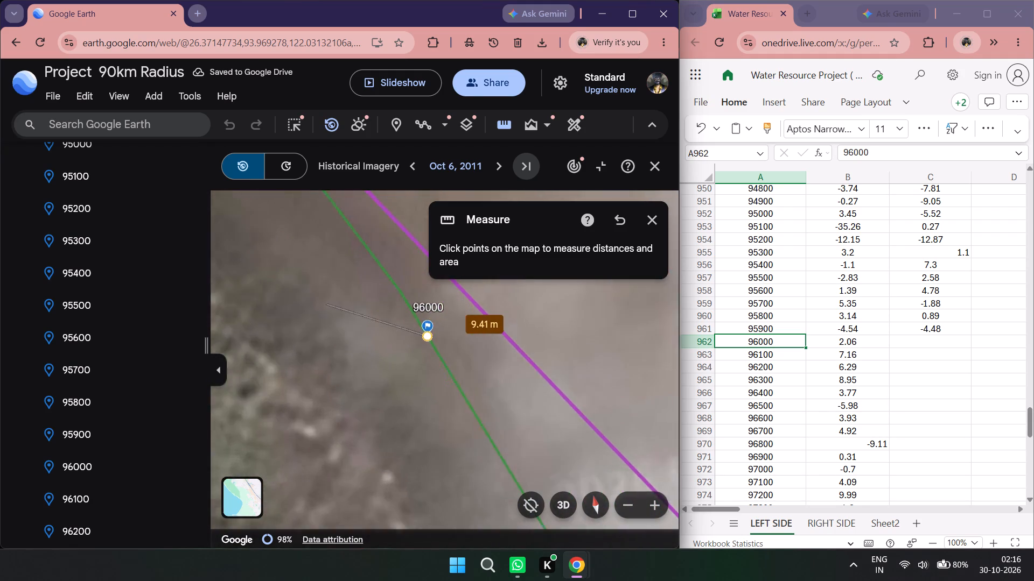
scroll(477, 304, "up", 9)
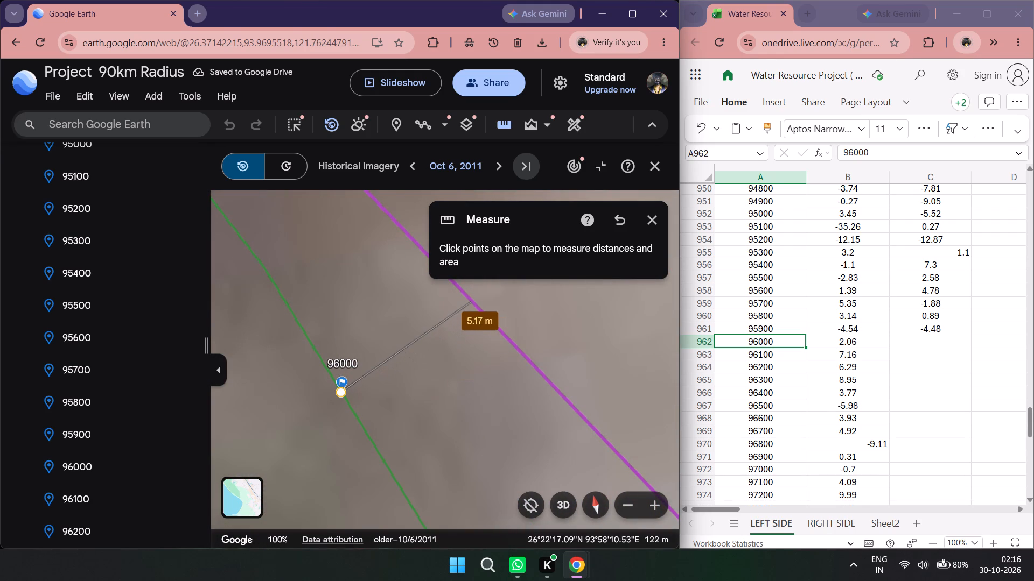
Enter 5.17 in column C of the LEFT SIDE sheet for placemark 96000, cell C962.
double_click(923, 342)
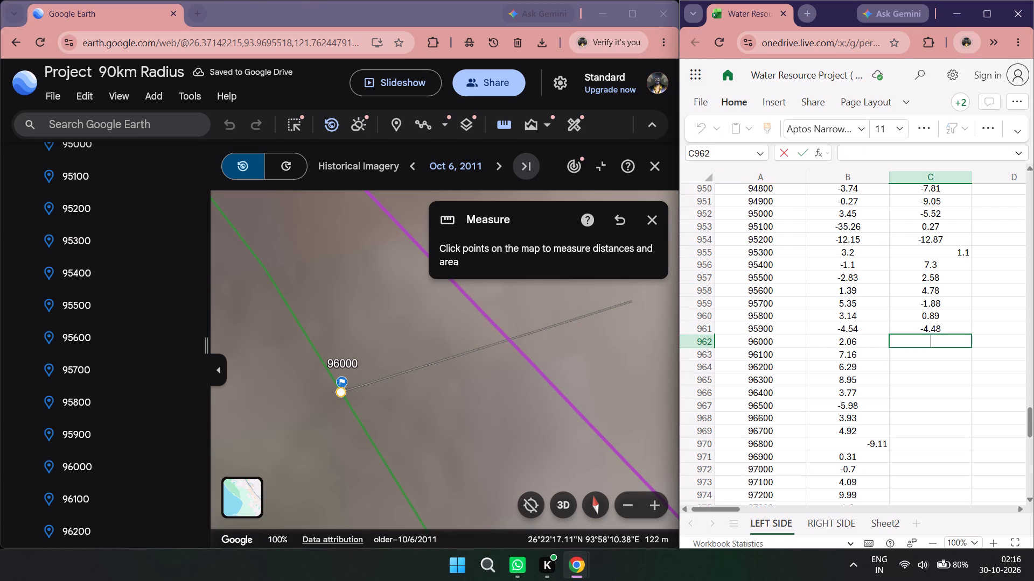
type("5.")
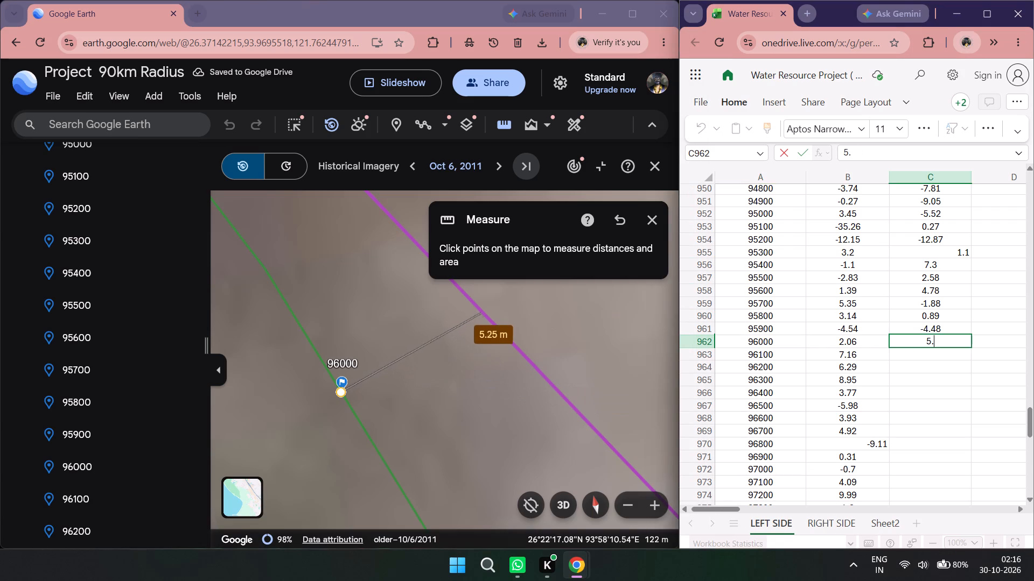
key("1")
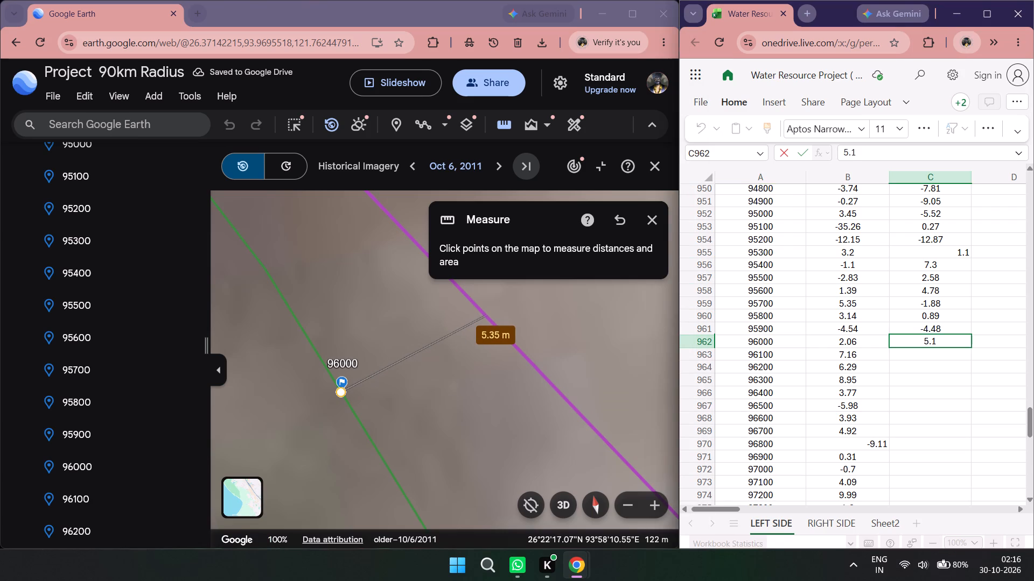
key("7")
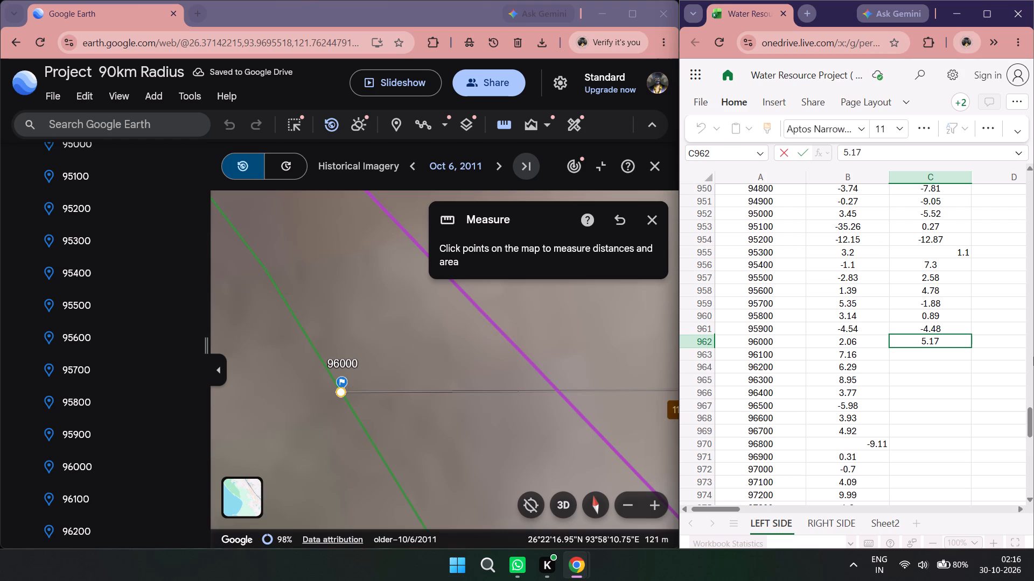
left_click(954, 355)
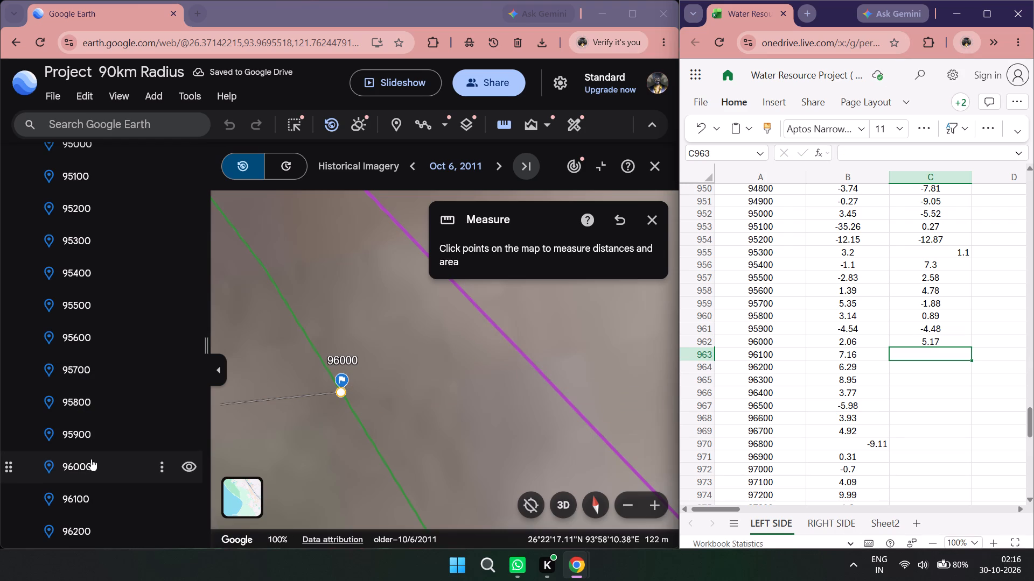
Fly to placemark 96100, measure from the green line across to the purple line, and record 14.15 in cell C963.
double_click(100, 500)
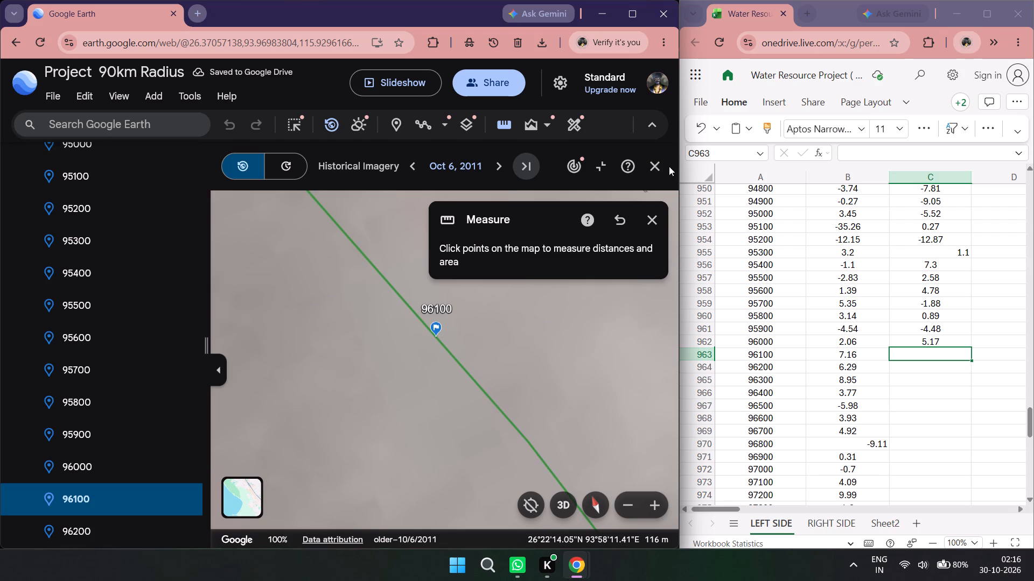
left_click_drag(505, 370, 428, 421)
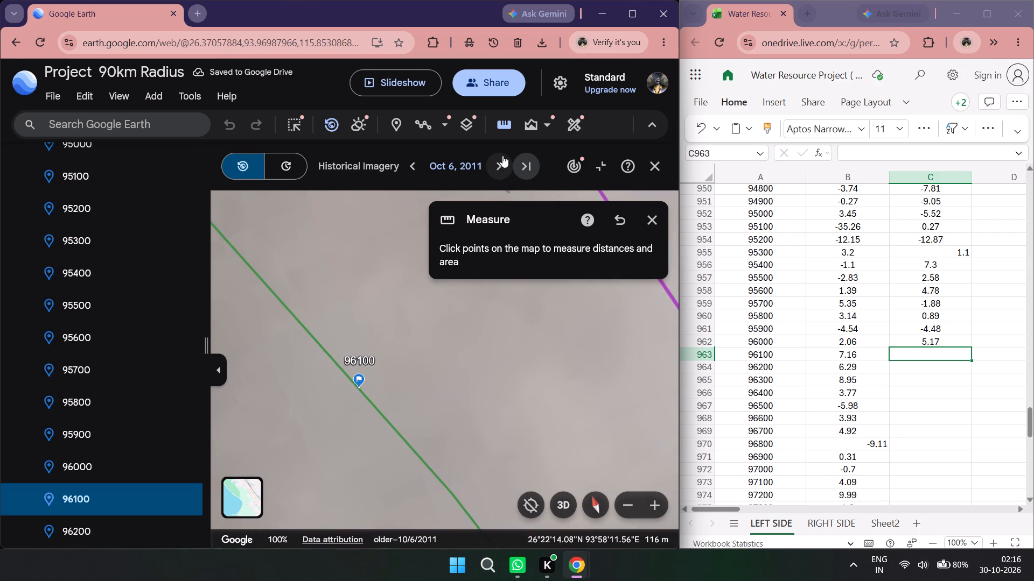
double_click(507, 126)
scroll(479, 335, "down", 1)
left_click_drag(481, 327, 477, 344)
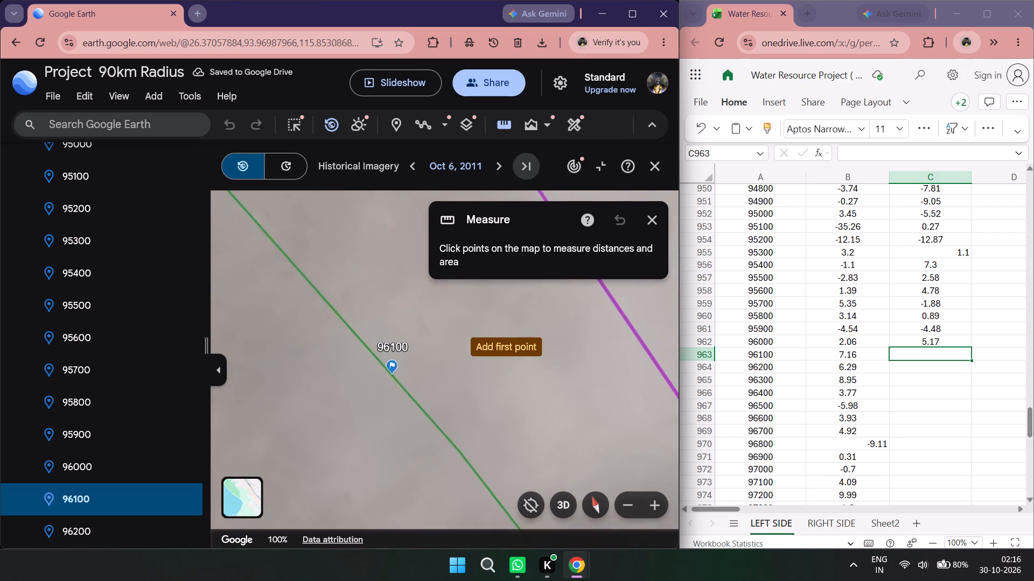
left_click_drag(477, 344, 432, 428)
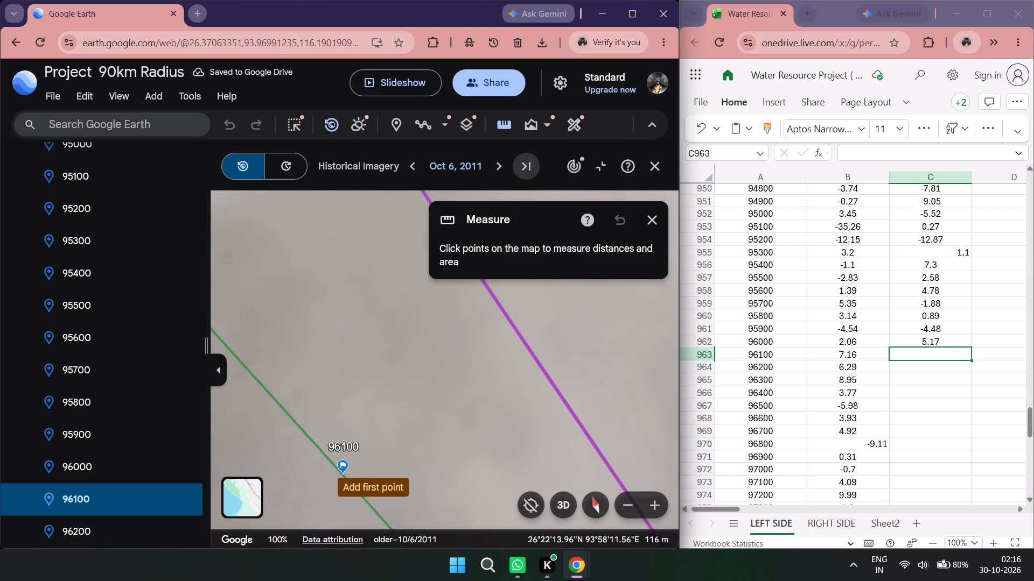
left_click(342, 474)
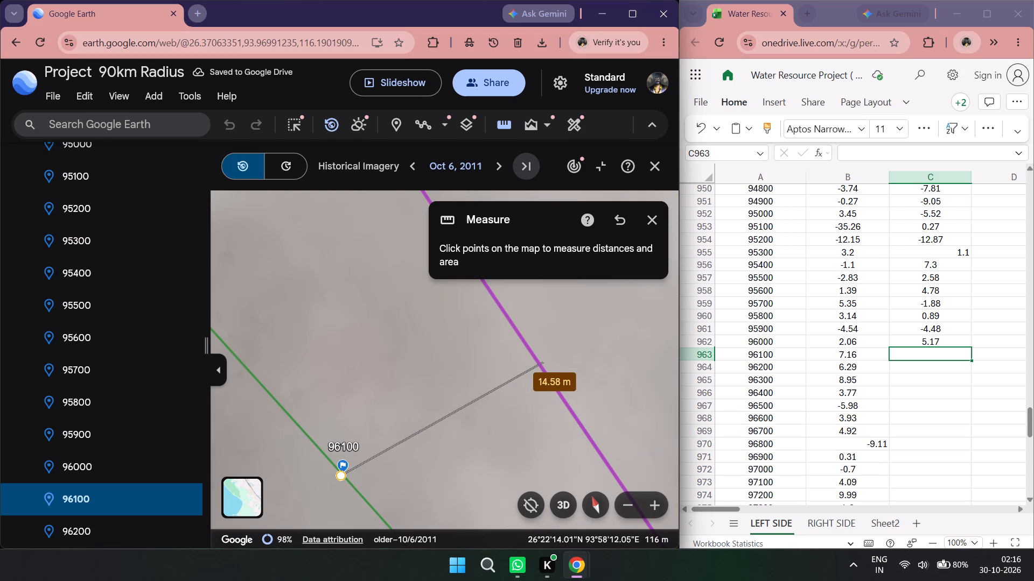
double_click(950, 356)
type("14.15")
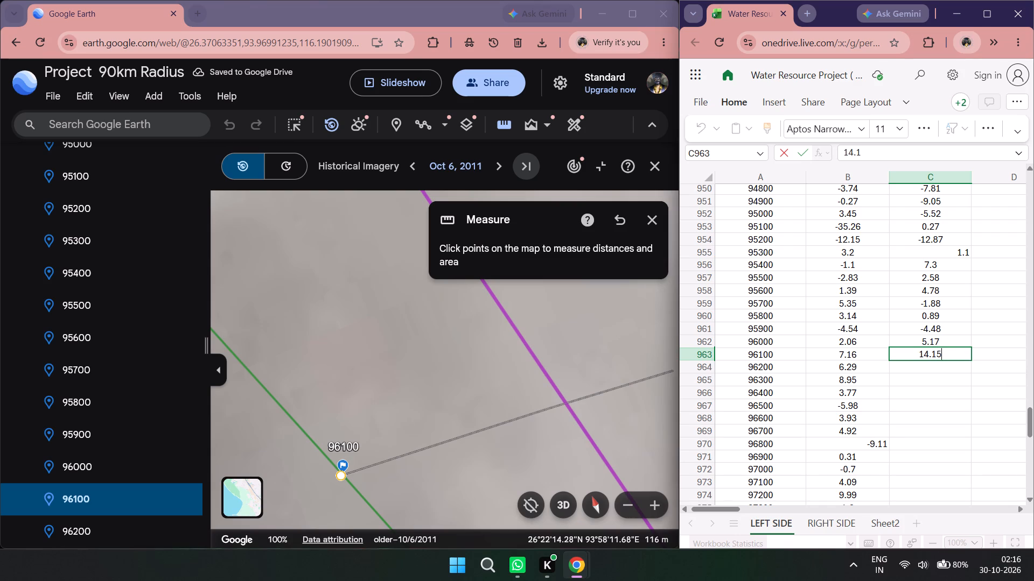
Fly to placemark 96200, measure its distance across to the purple line, and record 5.31 in cell C964.
double_click(82, 536)
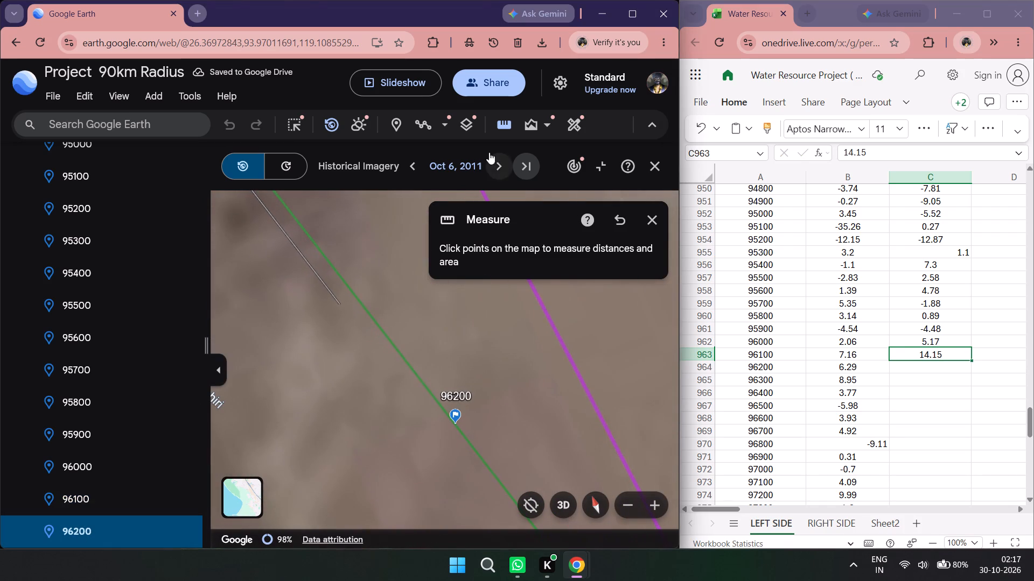
double_click(502, 128)
scroll(455, 438, "up", 2)
left_click(456, 424)
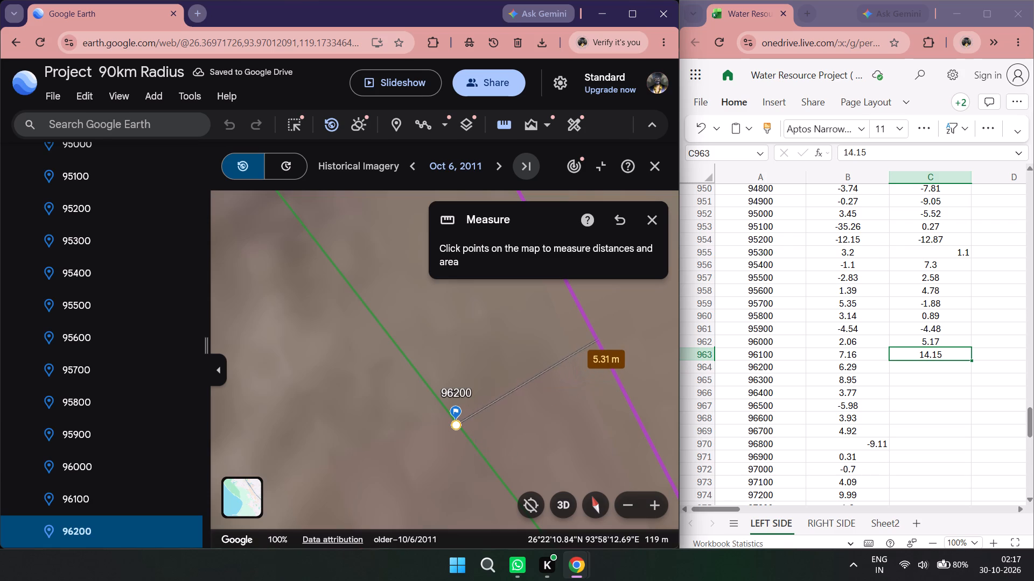
double_click(922, 369)
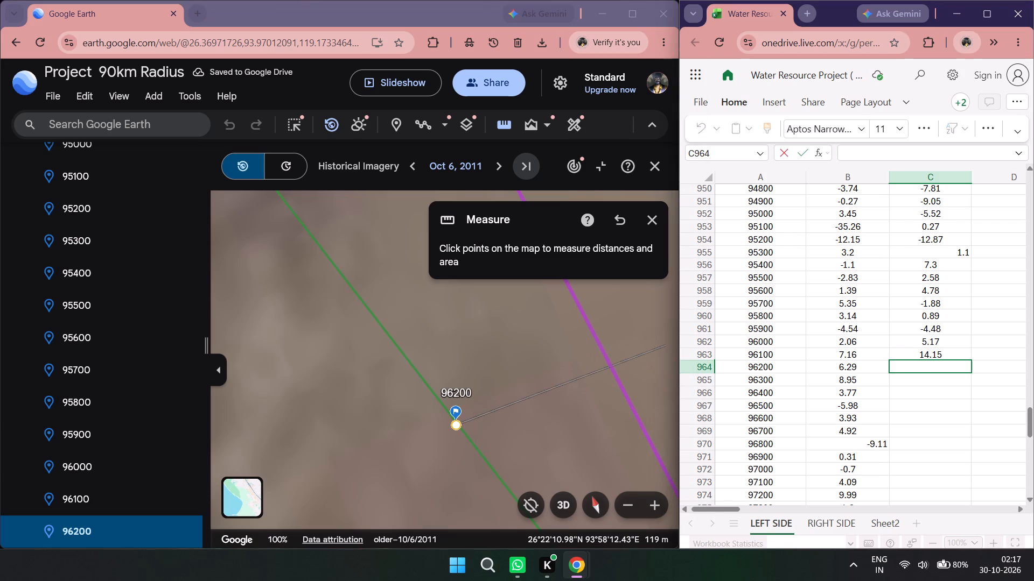
type("5.31")
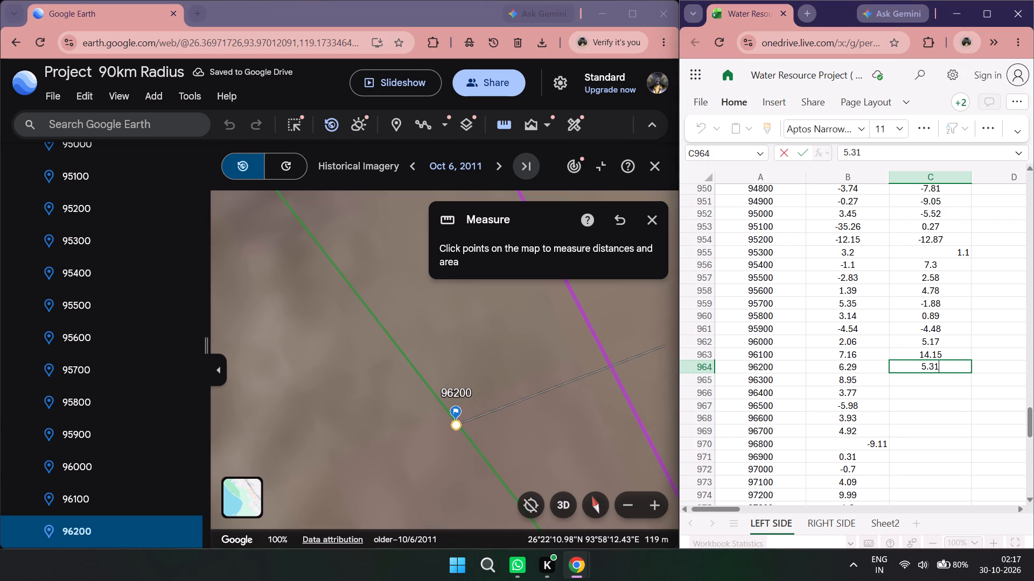
Find placemark 96300 in the map contents, measure its distance across to the purple line, and record 6.64 in cell C965.
scroll(71, 458, "down", 5)
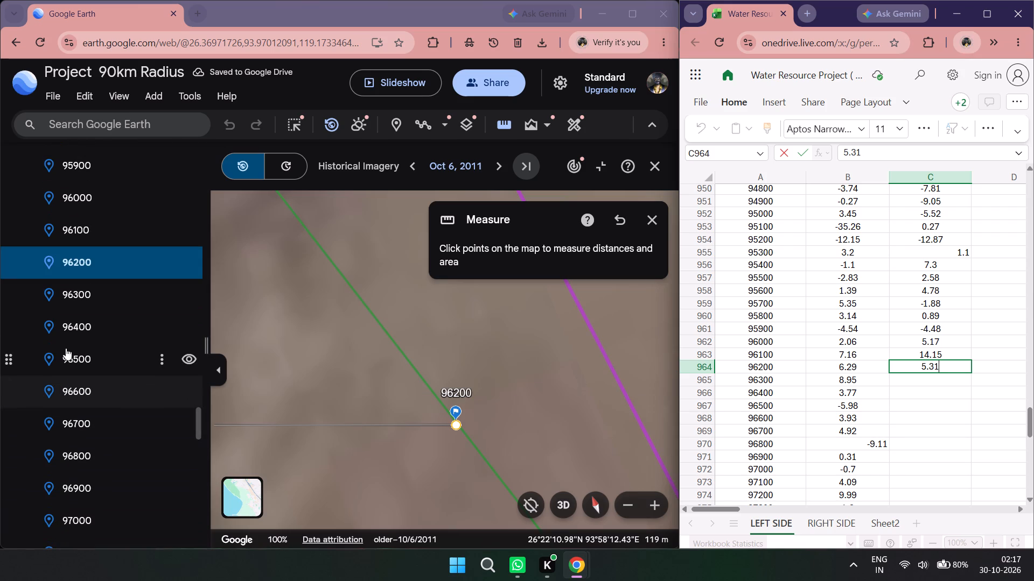
scroll(65, 334, "down", 1)
double_click(83, 238)
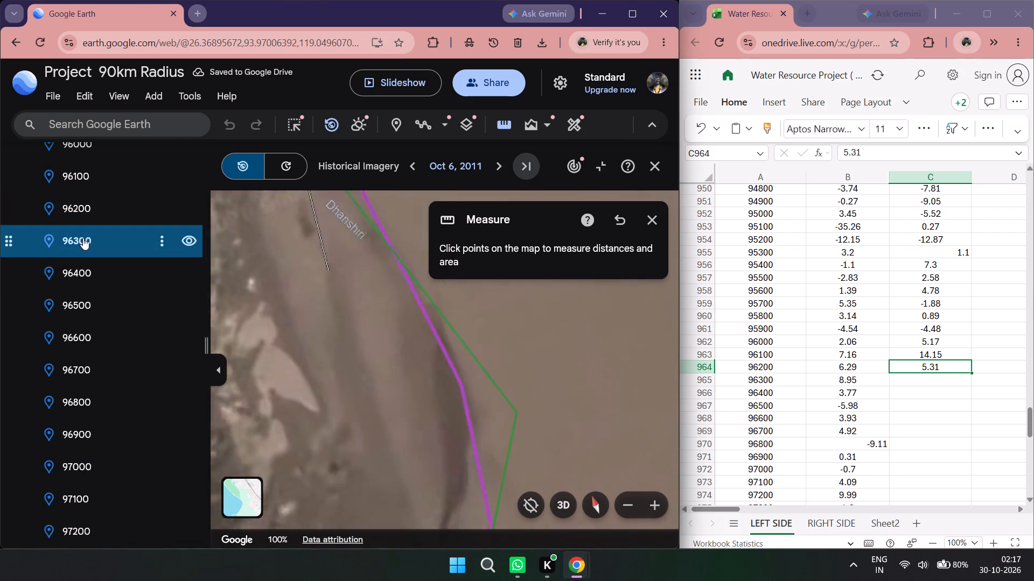
double_click(508, 127)
scroll(525, 419, "down", 5)
scroll(521, 406, "up", 8)
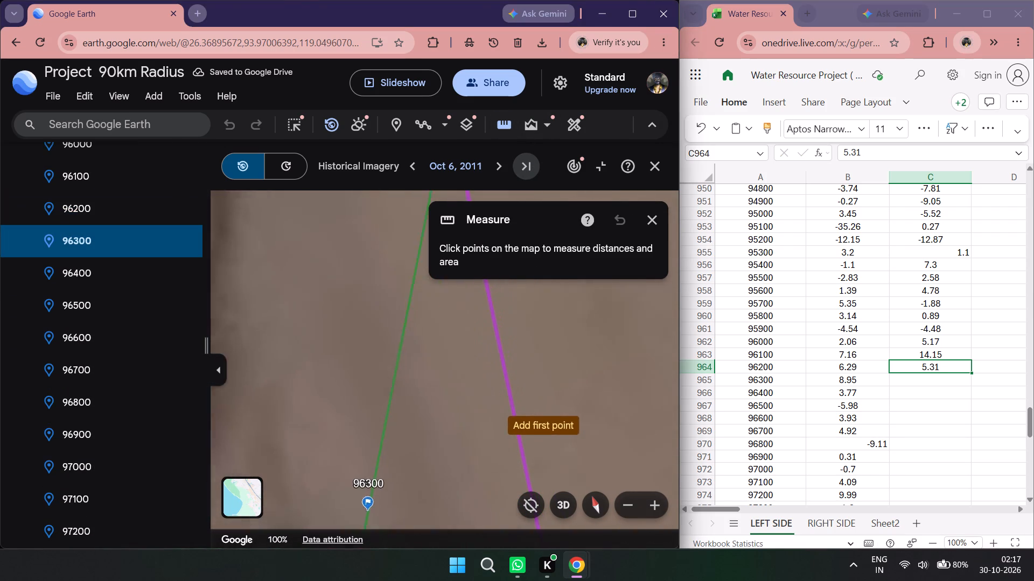
left_click_drag(492, 414, 467, 249)
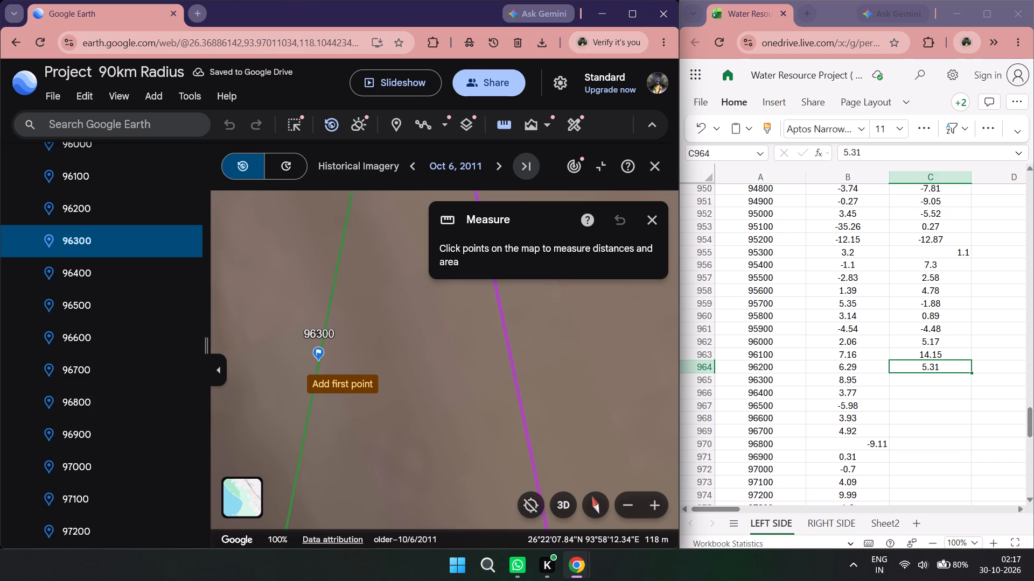
left_click(318, 363)
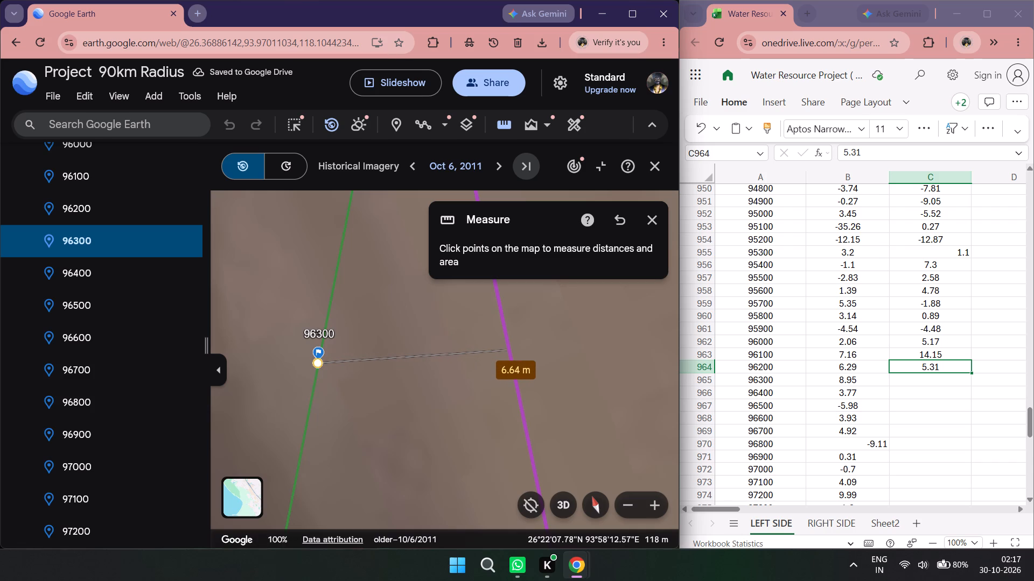
double_click(942, 380)
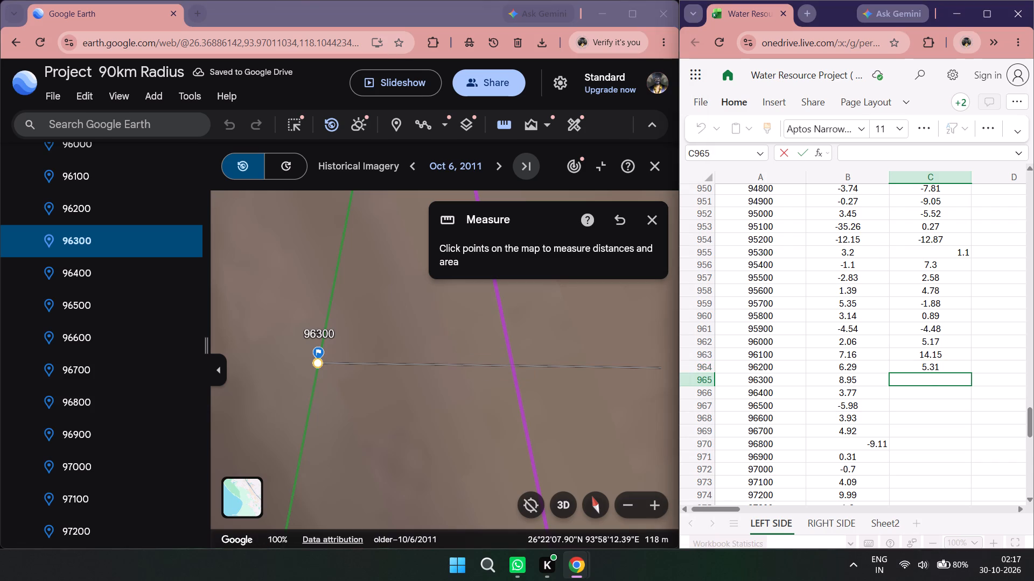
key("6")
key("period")
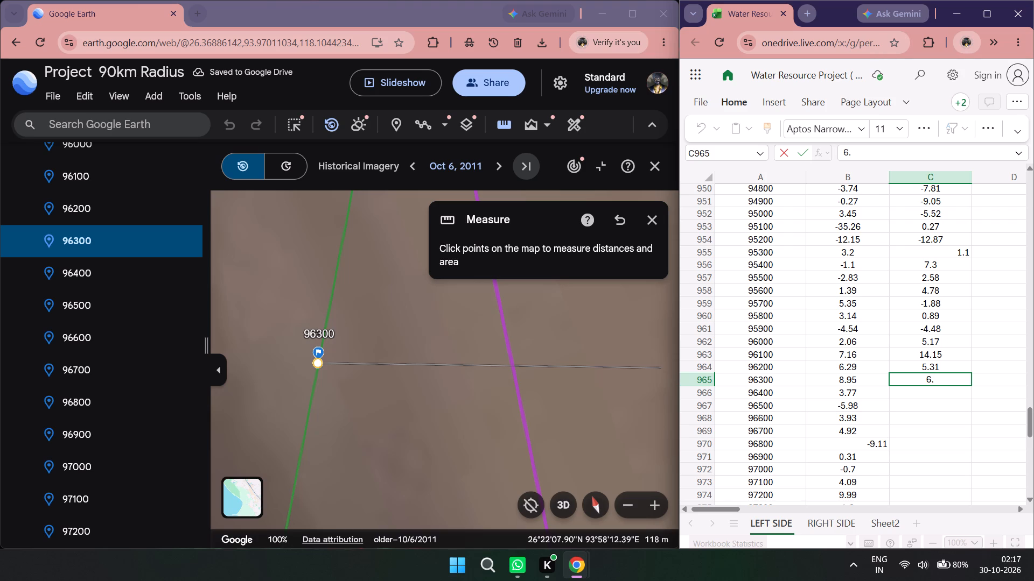
key("6")
key("4")
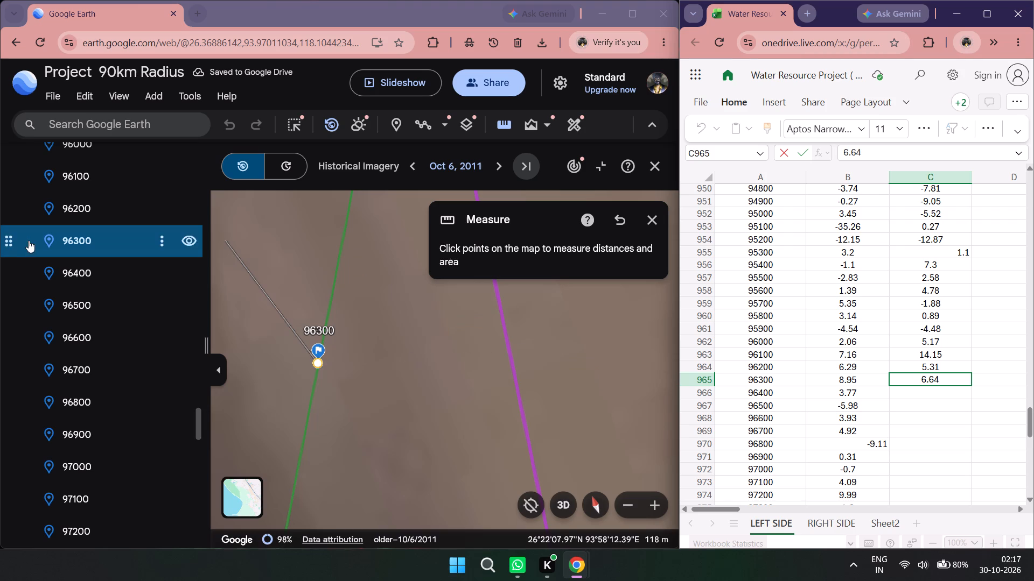
Fly to placemark 96400, measure its distance across to the purple line, and record 5.51 in cell C966.
double_click(95, 267)
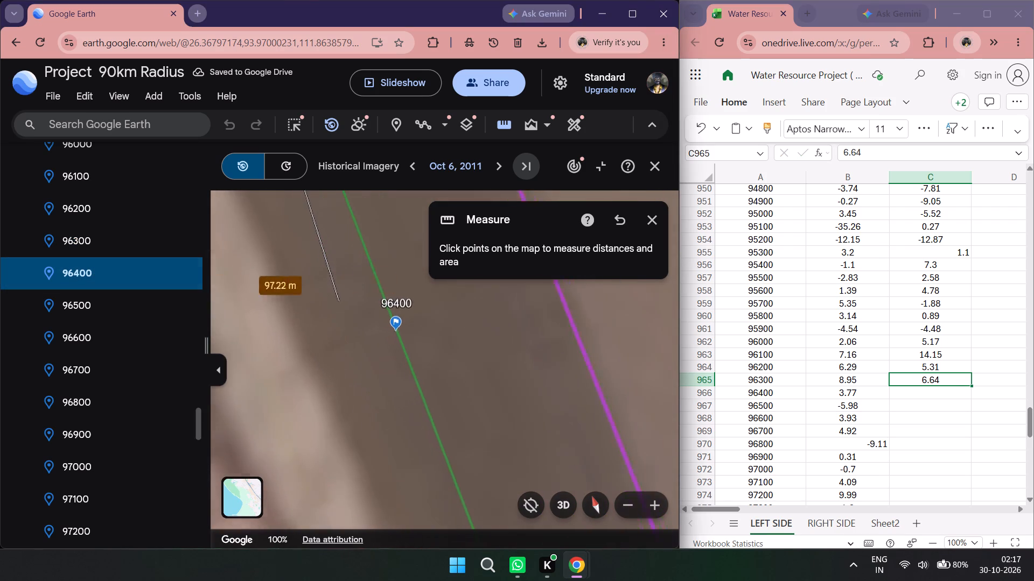
double_click(507, 127)
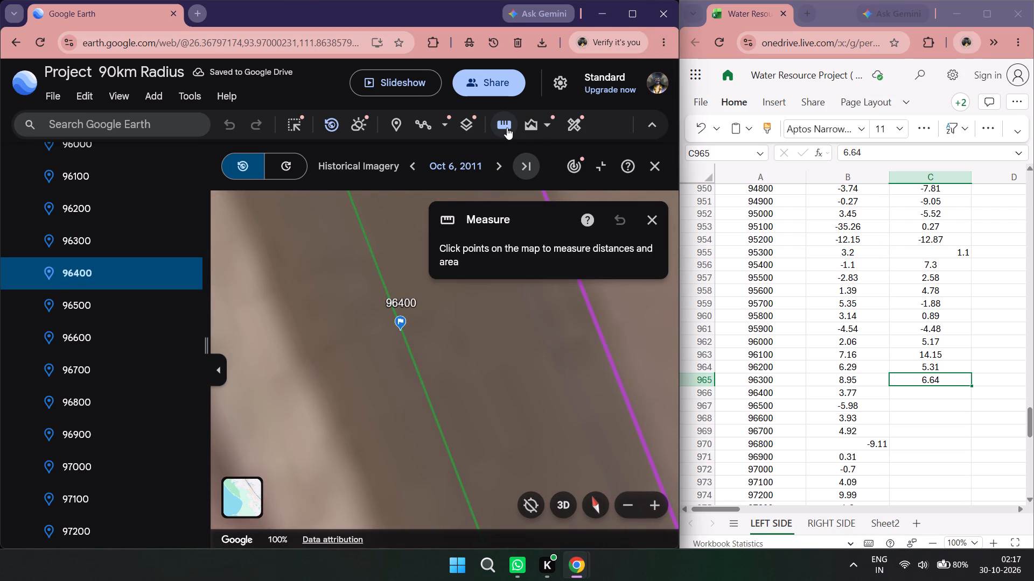
left_click(402, 331)
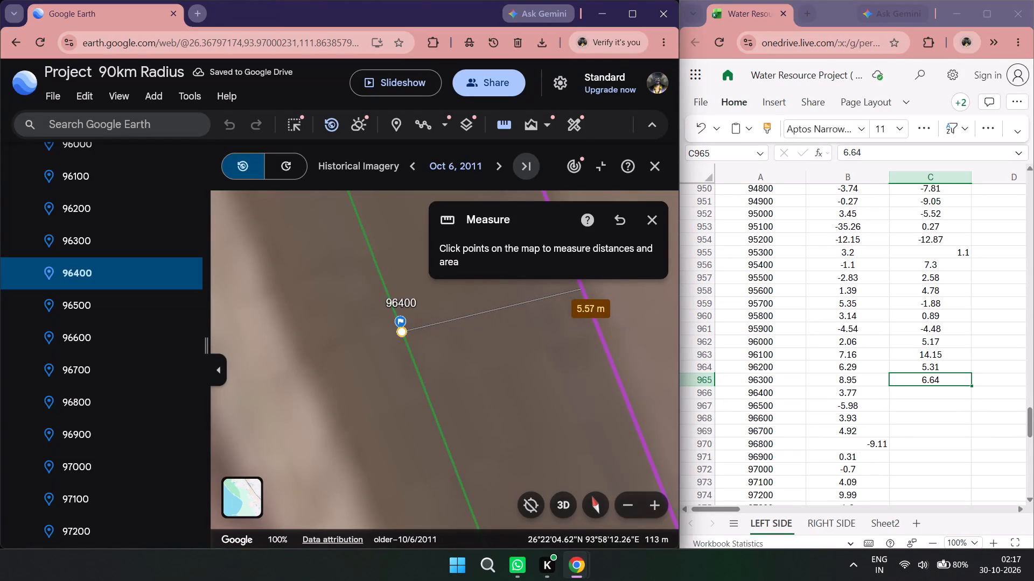
double_click(947, 398)
double_click(930, 391)
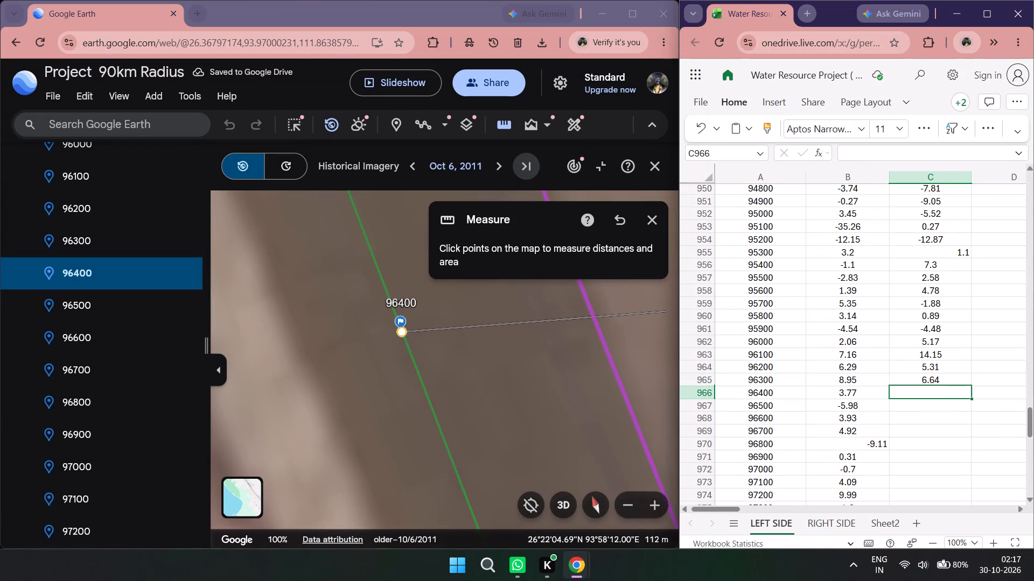
type("5.")
key("5")
key("1")
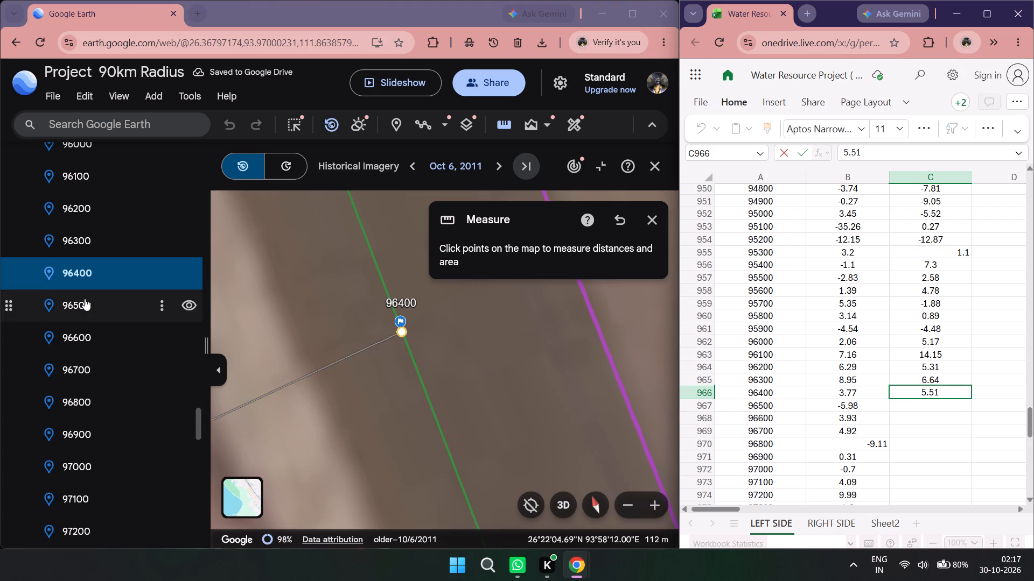
Fly to placemark 96500, measure its distance across to the purple line, and record -2.53 in cell C967.
double_click(85, 299)
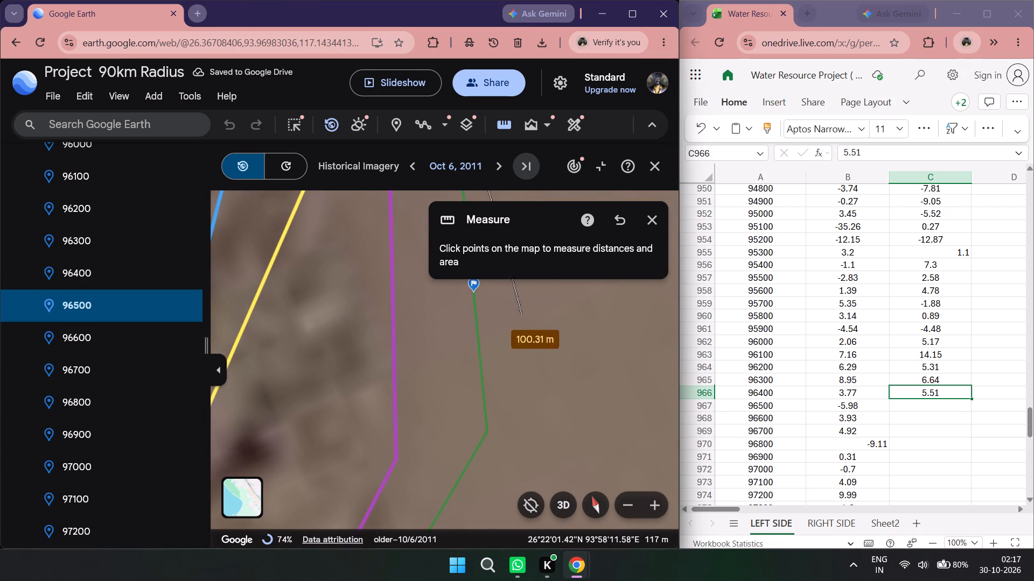
double_click(503, 124)
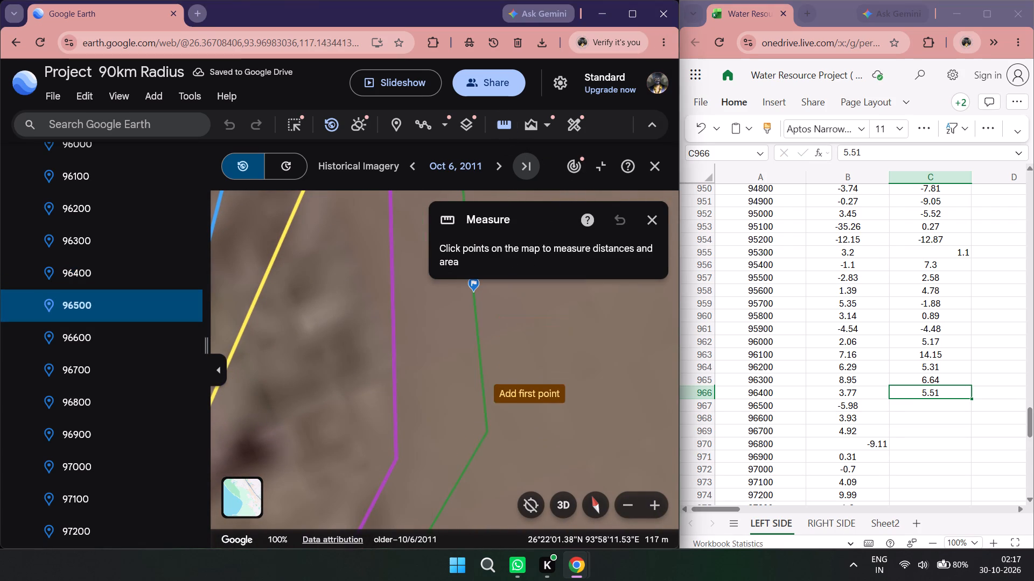
left_click(475, 296)
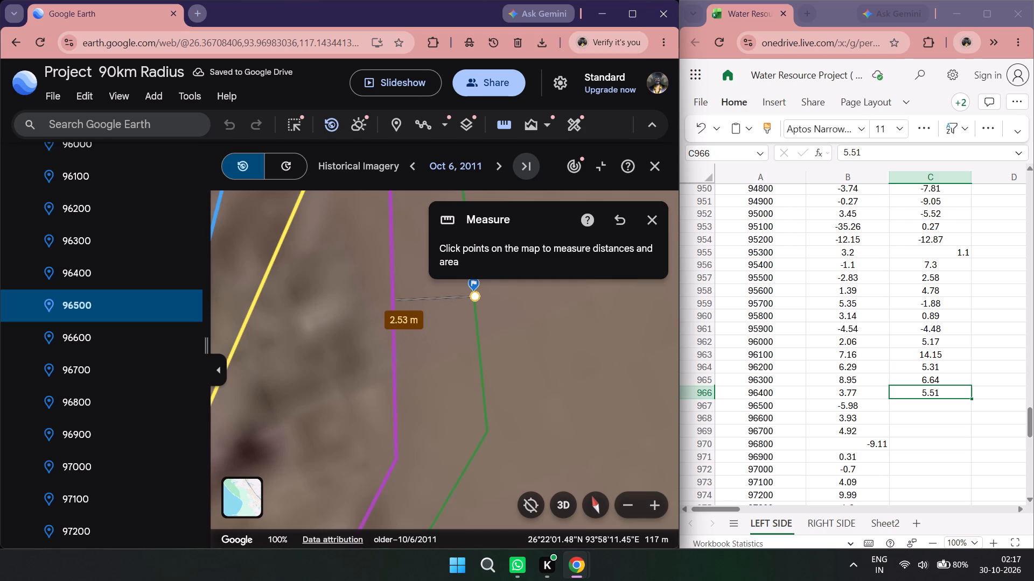
double_click(928, 403)
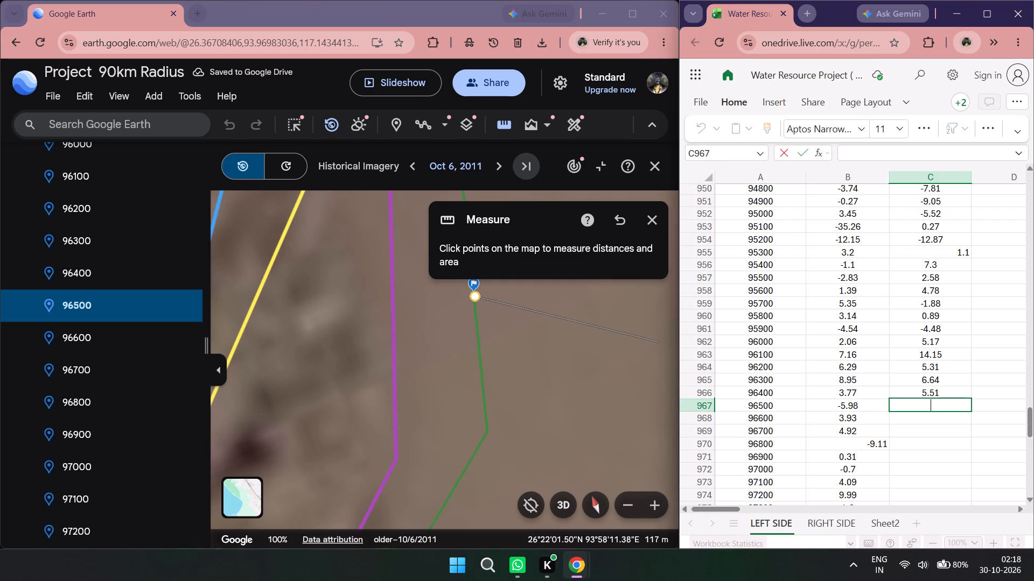
type("-2.53")
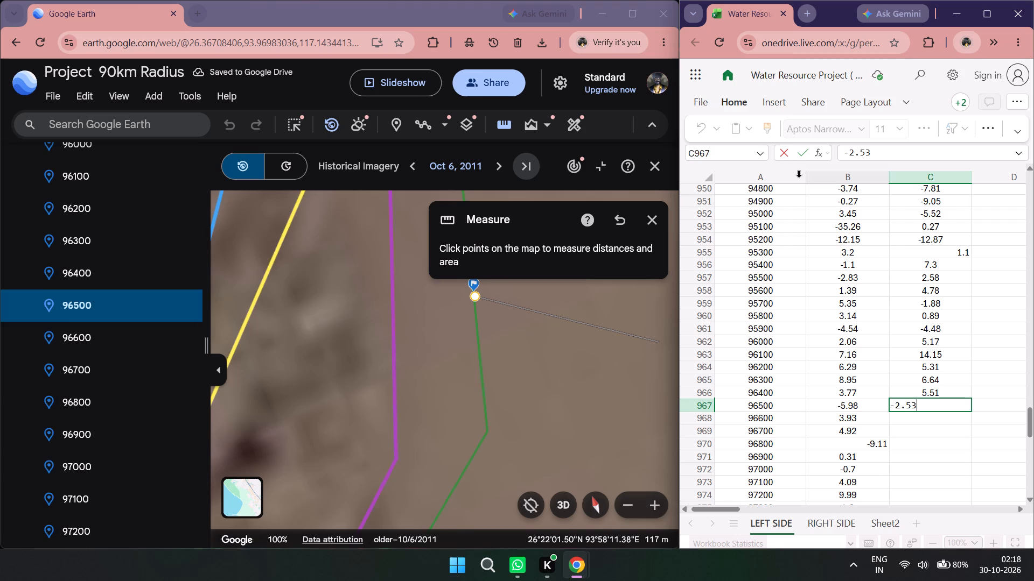
Restart the measurement, measure from placemark 96600 across to the purple line, and record 0.46 in cell C968.
left_click(504, 114)
left_click(509, 117)
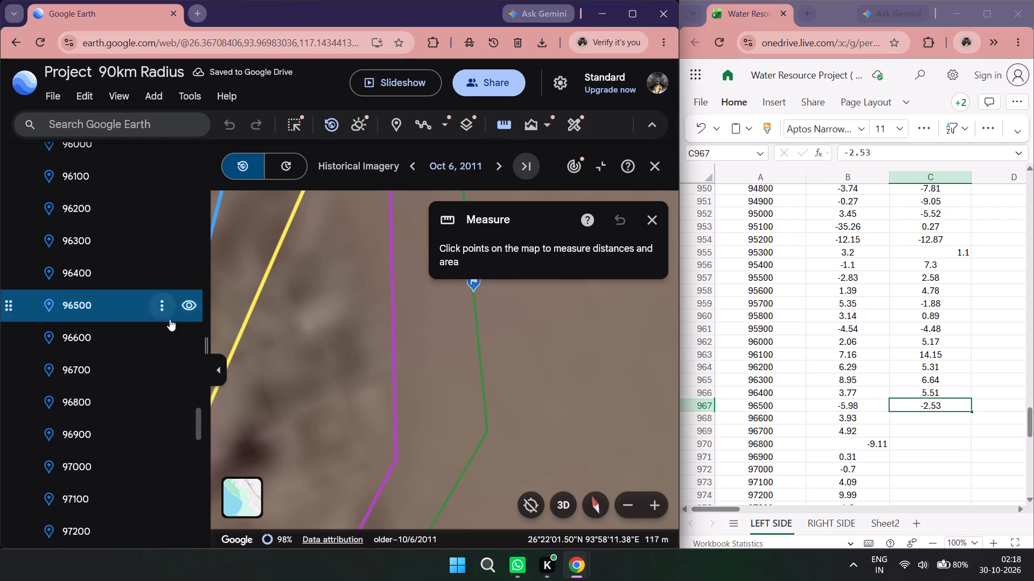
double_click(120, 345)
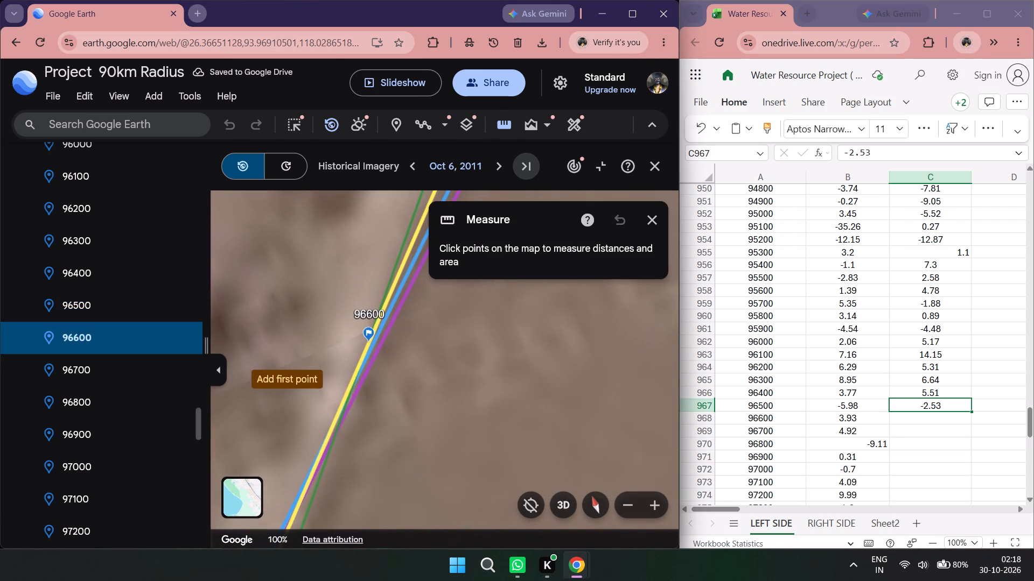
scroll(375, 352, "up", 5)
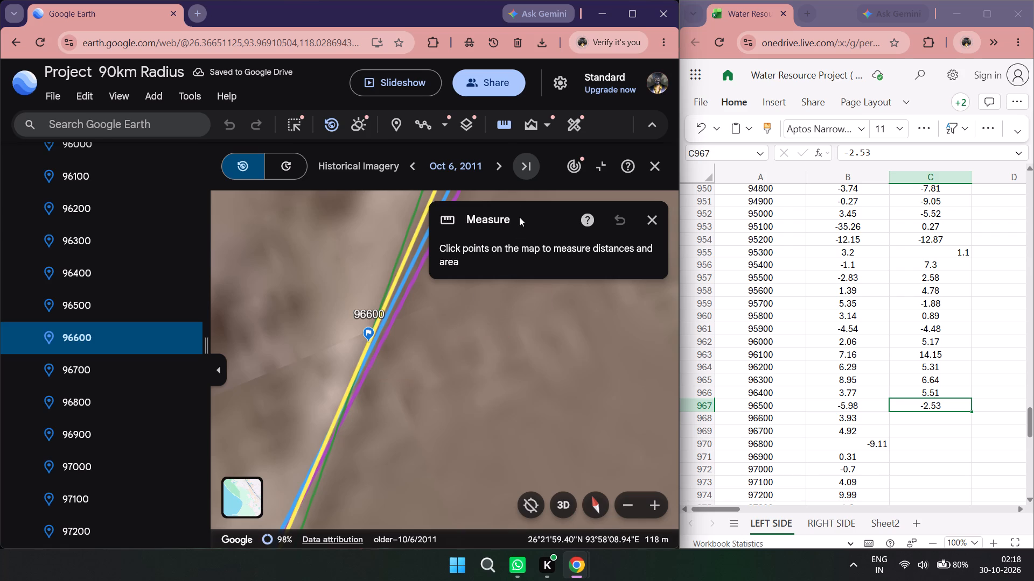
double_click(509, 118)
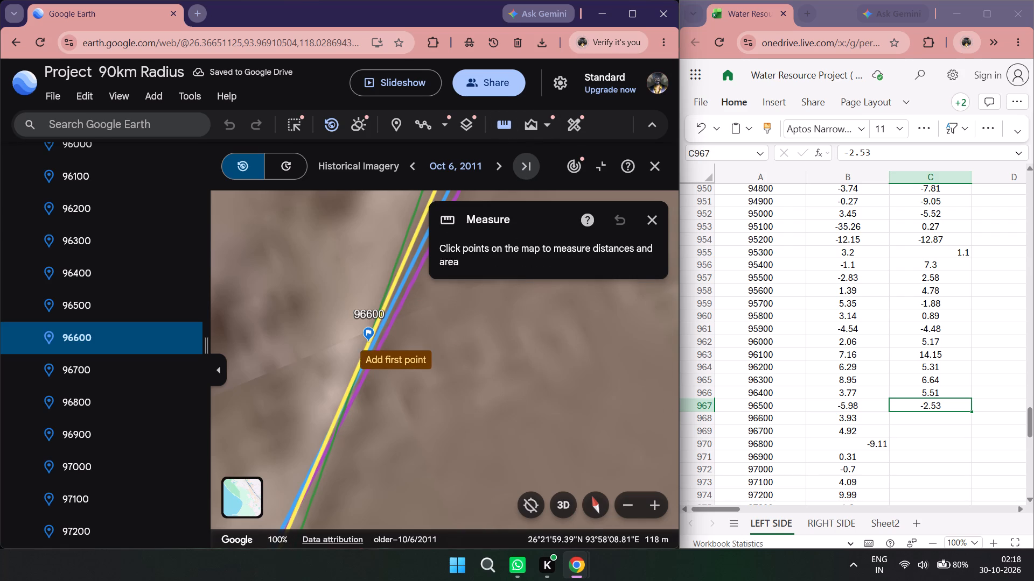
left_click(368, 338)
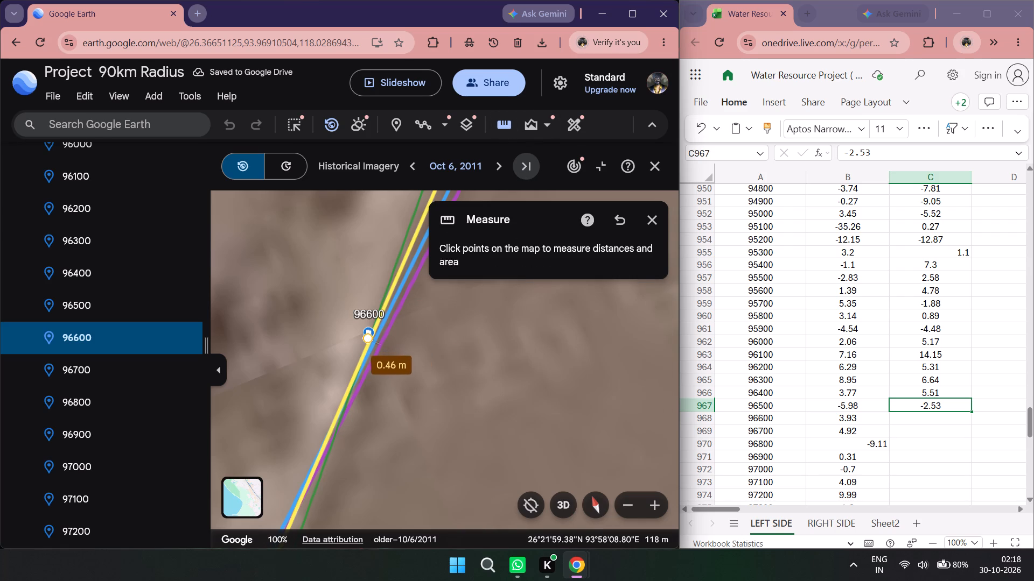
double_click(932, 420)
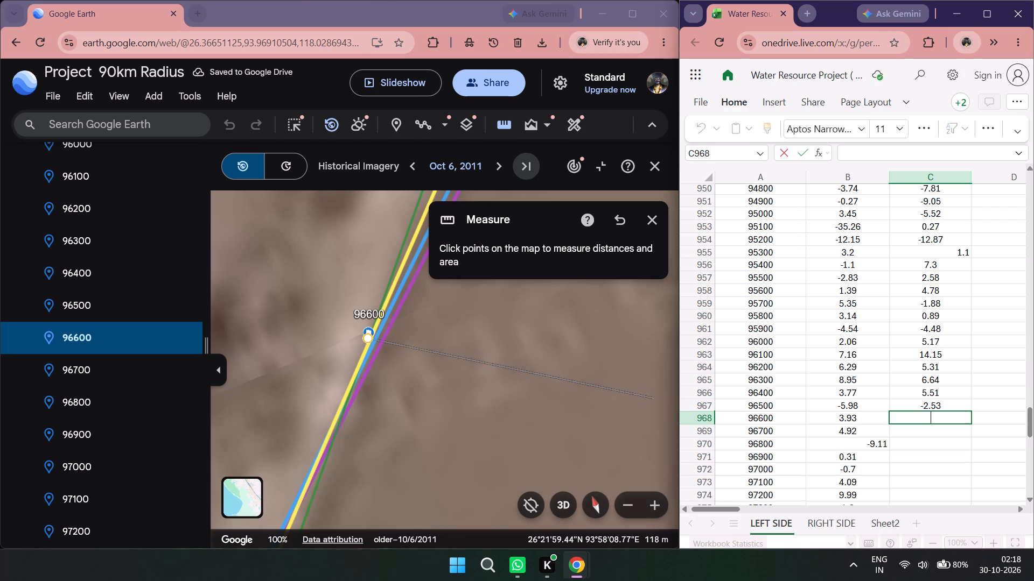
type("0.46")
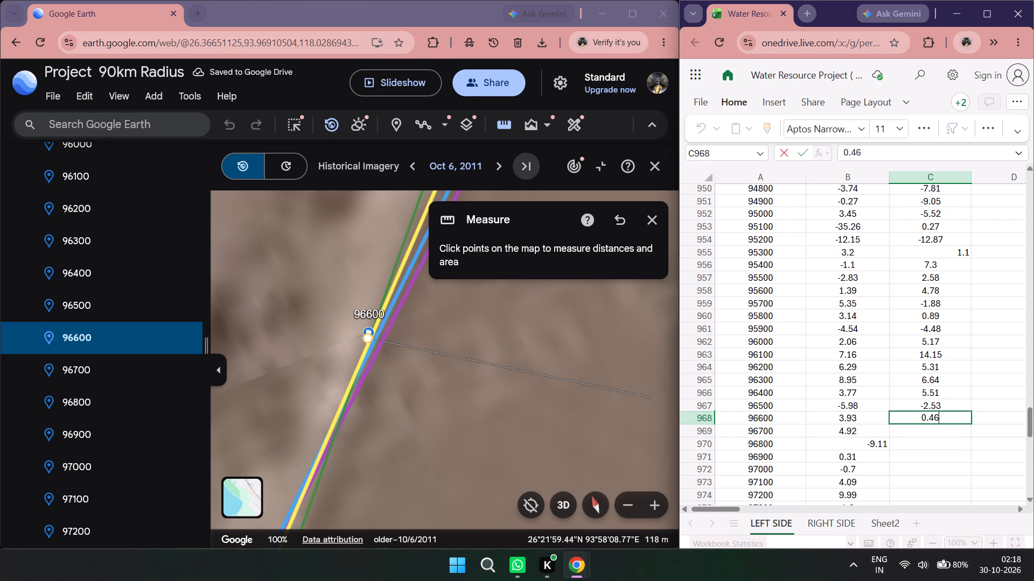
Fly to placemark 96700, measure its distance across to the purple line, and record -3.89 in cell C969.
double_click(133, 375)
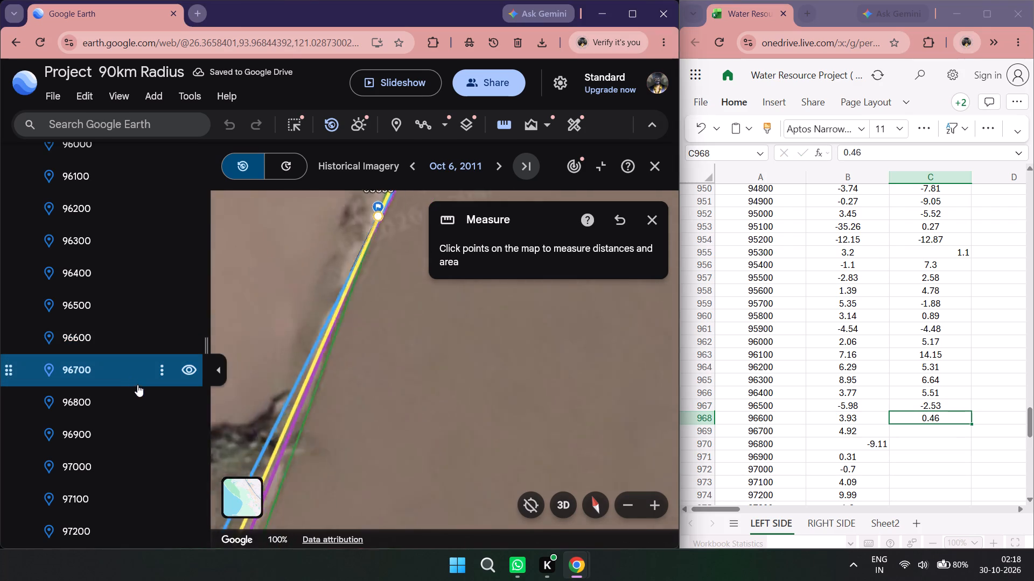
left_click_drag(376, 339, 483, 335)
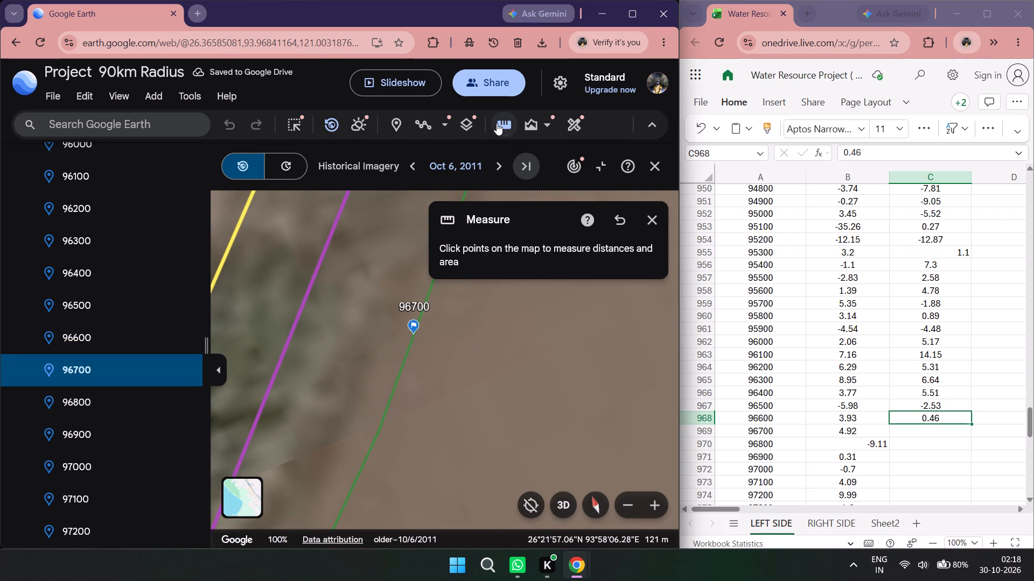
double_click(503, 122)
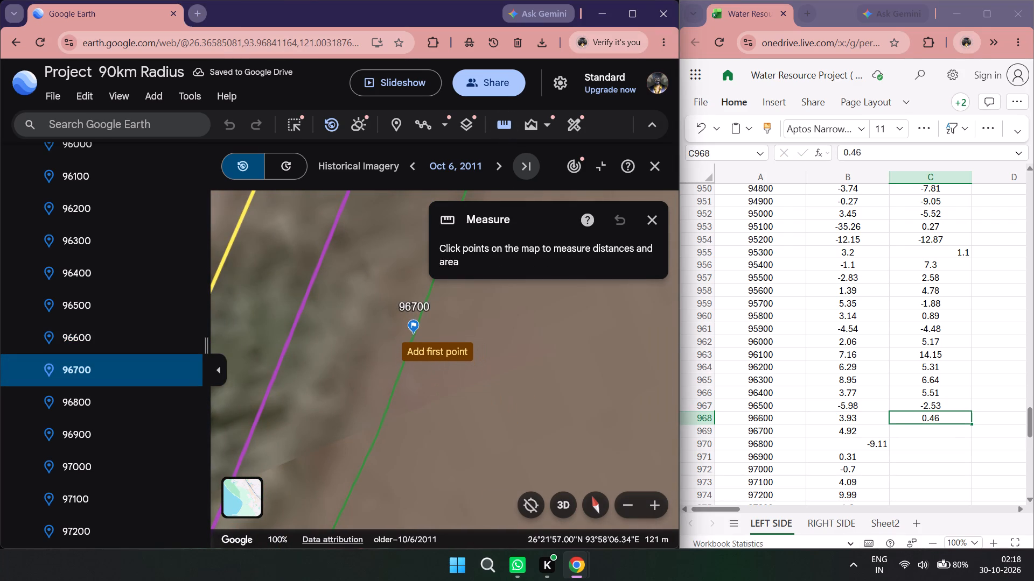
left_click(415, 334)
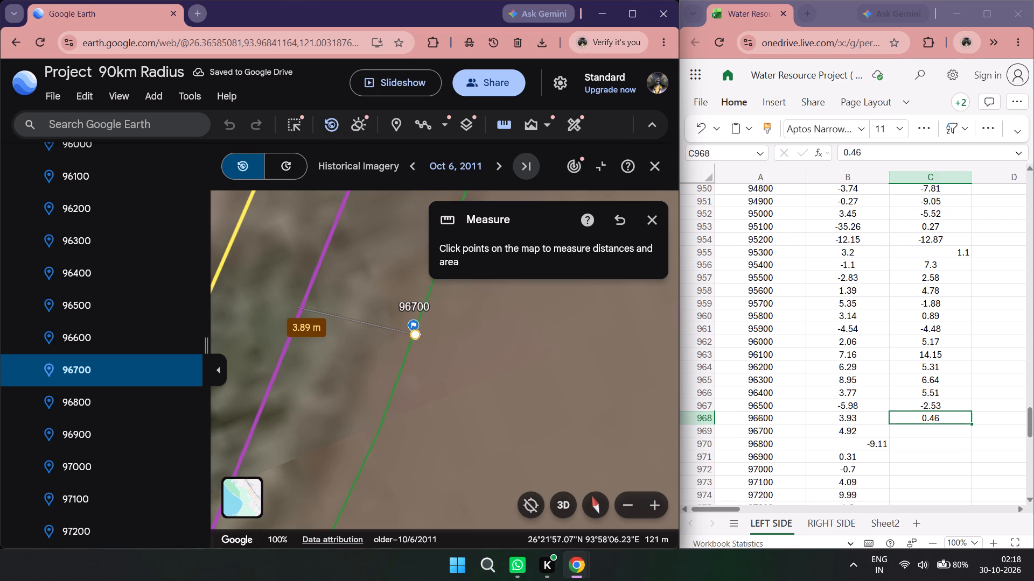
double_click(959, 430)
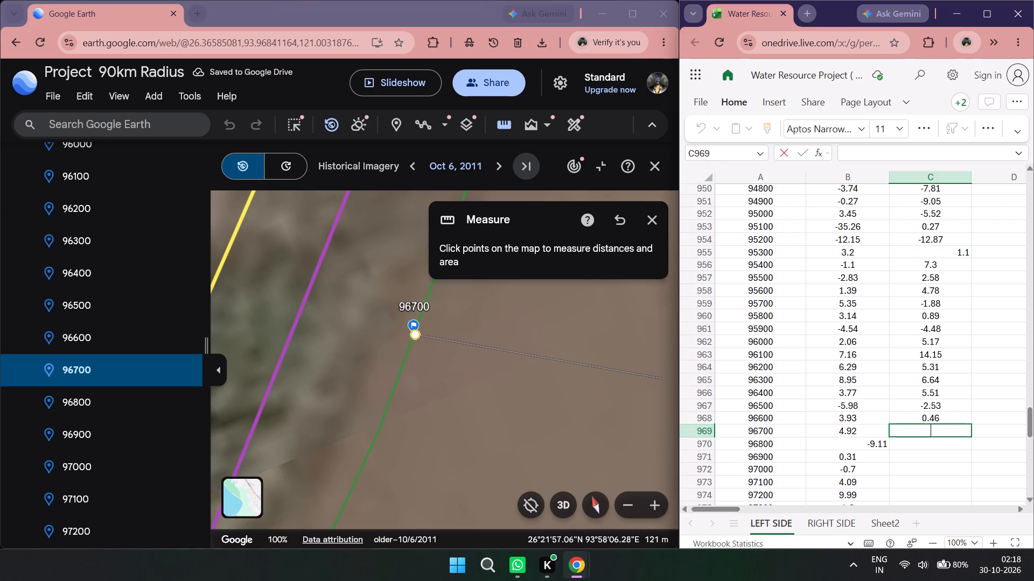
type("-3.")
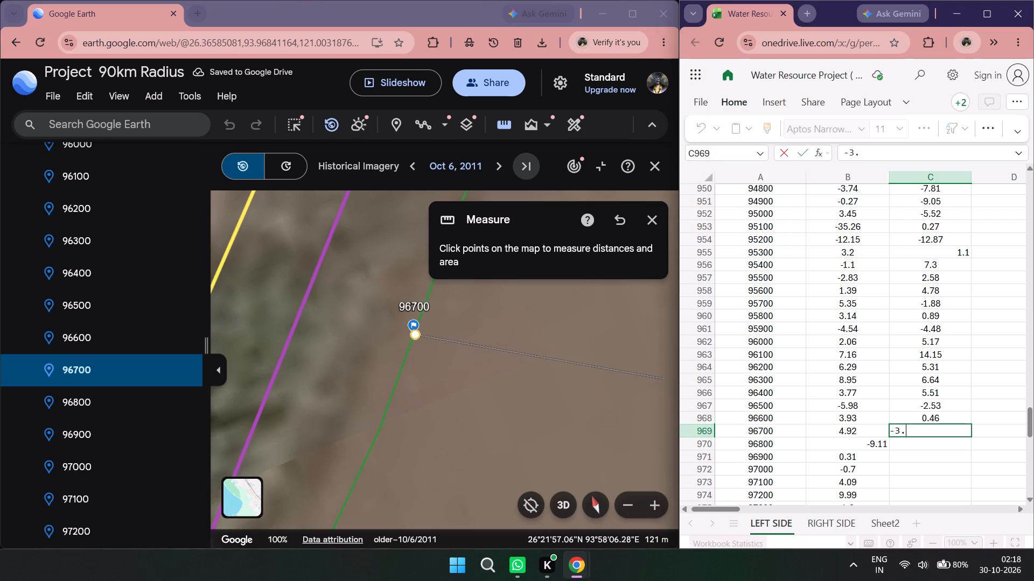
type("89")
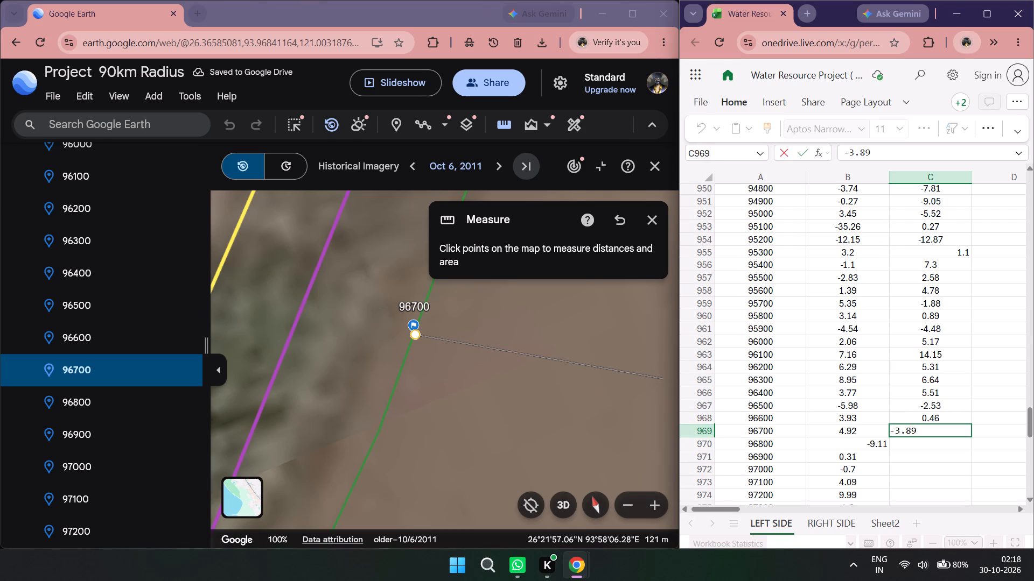
Fly to placemark 96800, measure its distance across to the purple line, and record -3.32 in cell C970.
double_click(61, 405)
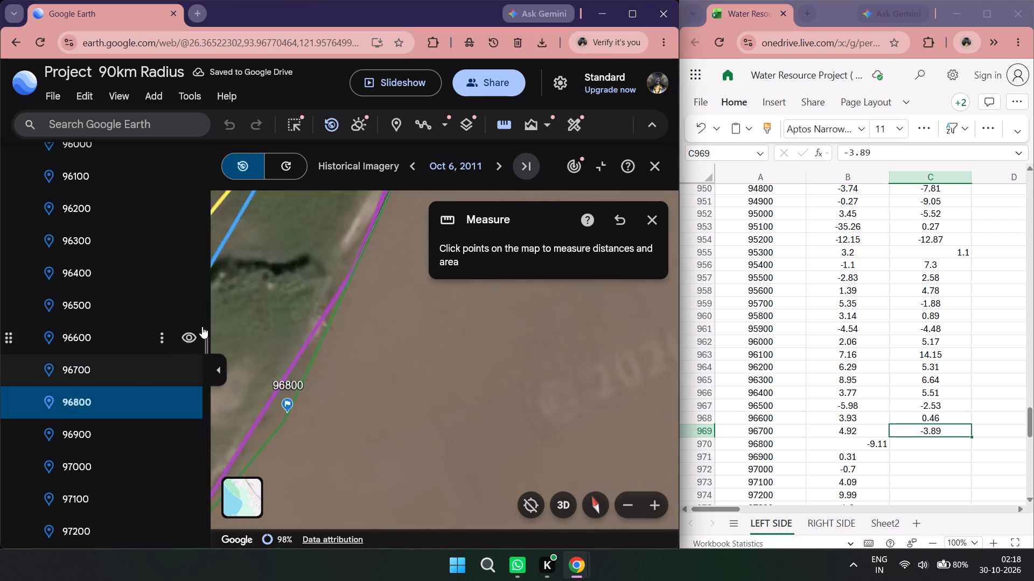
double_click(499, 118)
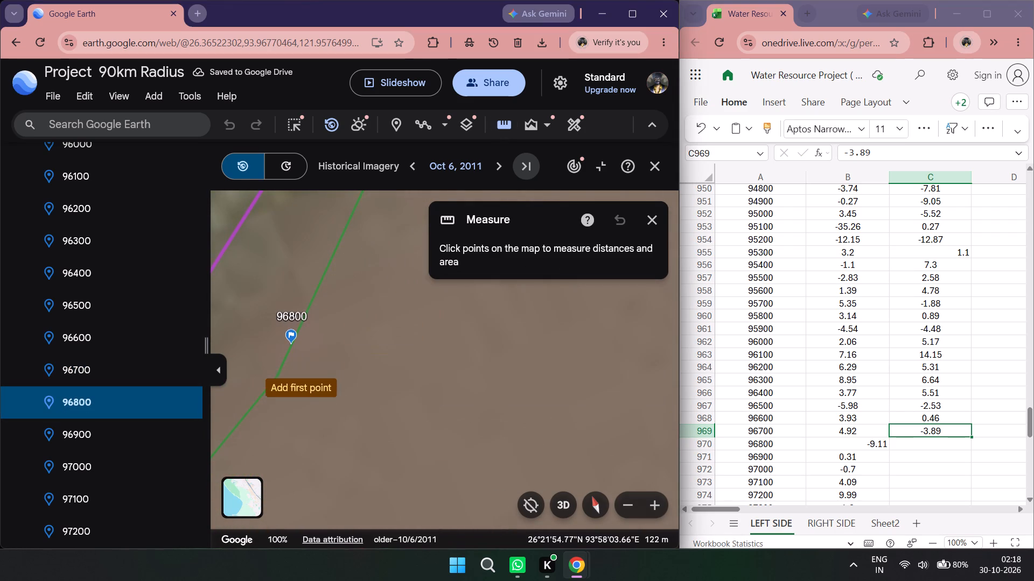
left_click(291, 340)
left_click_drag(240, 304, 346, 313)
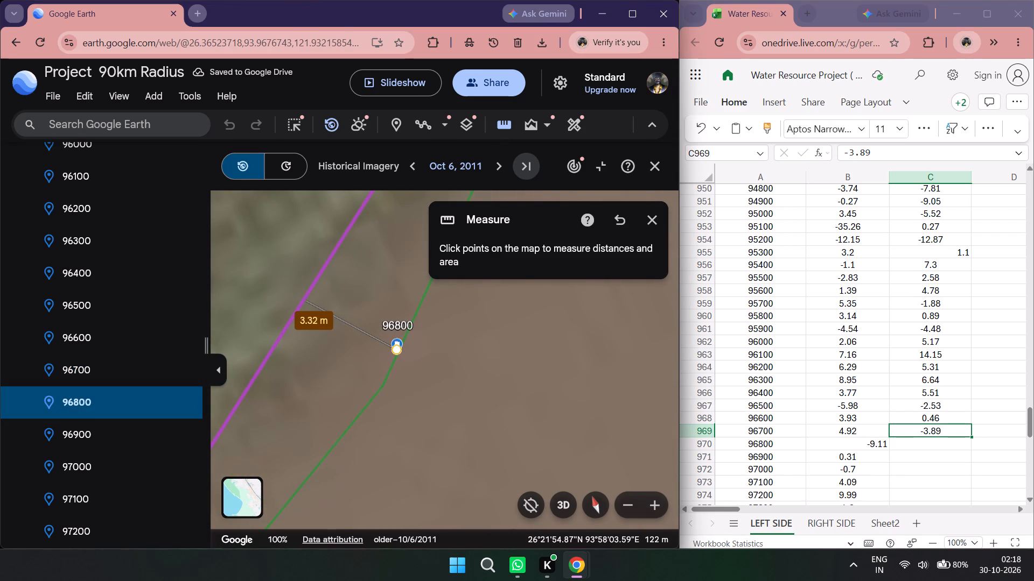
double_click(936, 445)
type("-3,3")
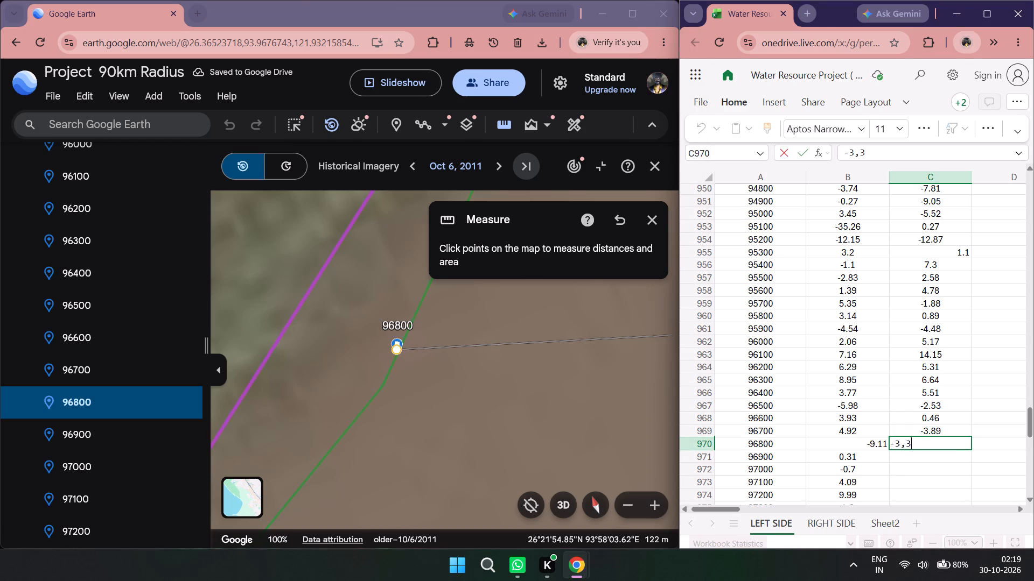
key("BackSpace")
key("BackSpace")
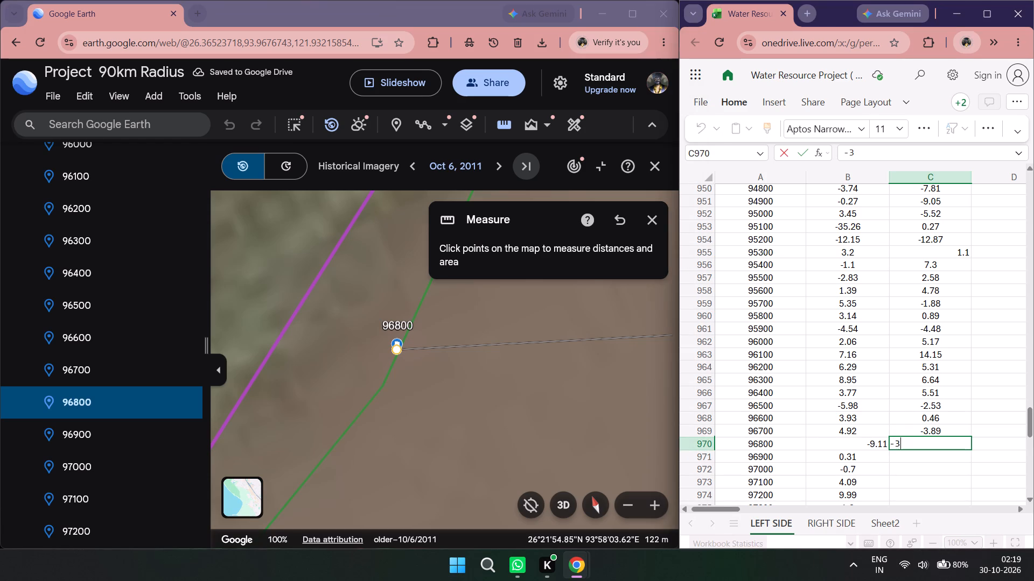
key("period")
type("32")
Fly to placemark 96900, measure its distance across to the purple line, and record 4.27 in cell C971.
double_click(505, 129)
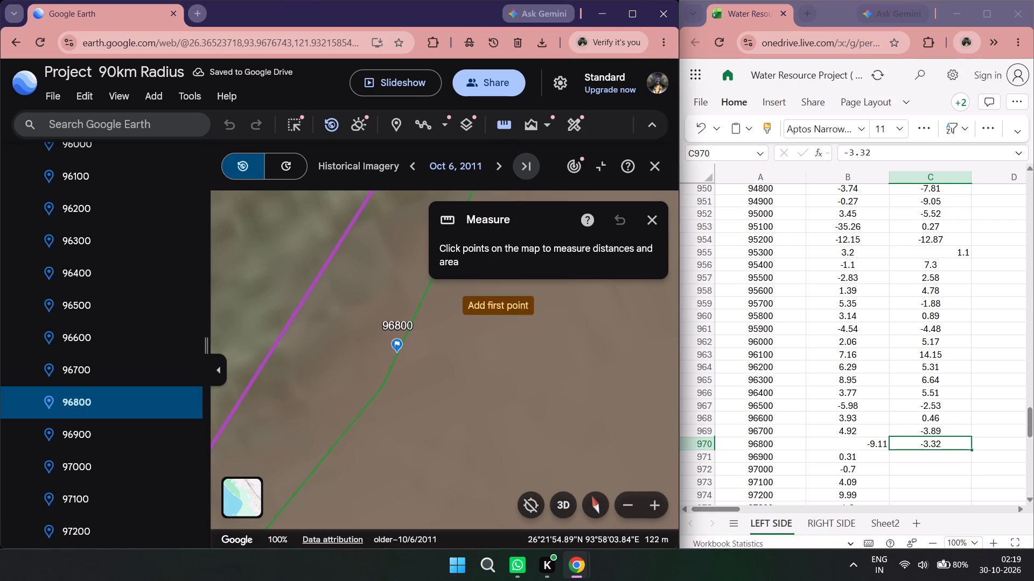
scroll(418, 426, "down", 3)
left_click_drag(417, 427, 458, 317)
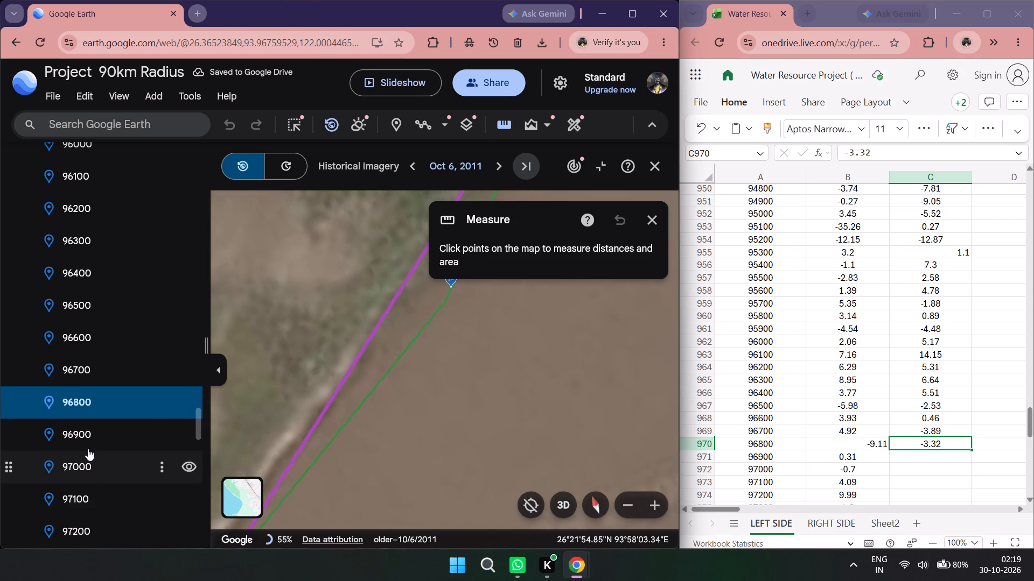
double_click(90, 438)
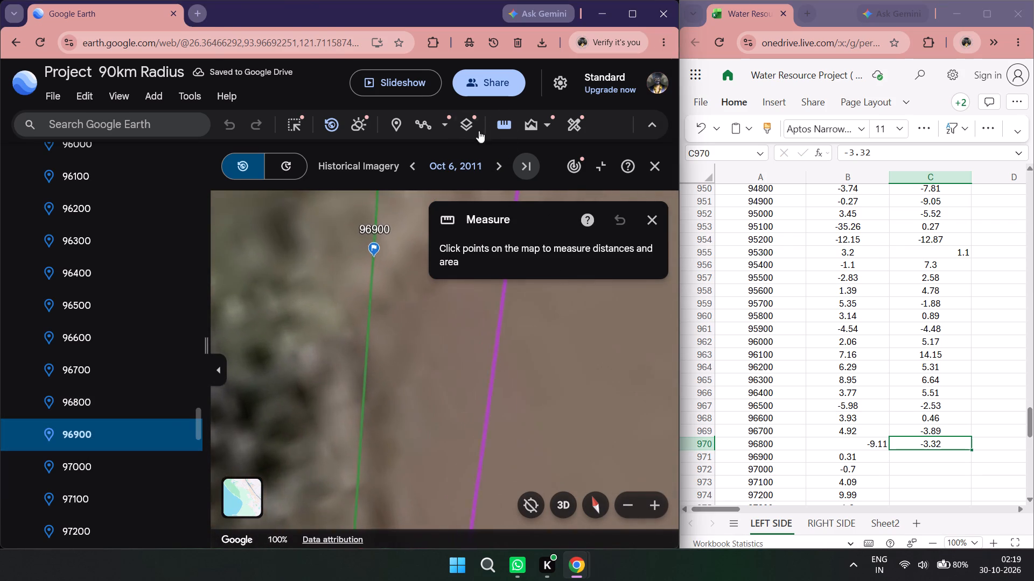
double_click(506, 131)
left_click_drag(380, 273, 382, 277)
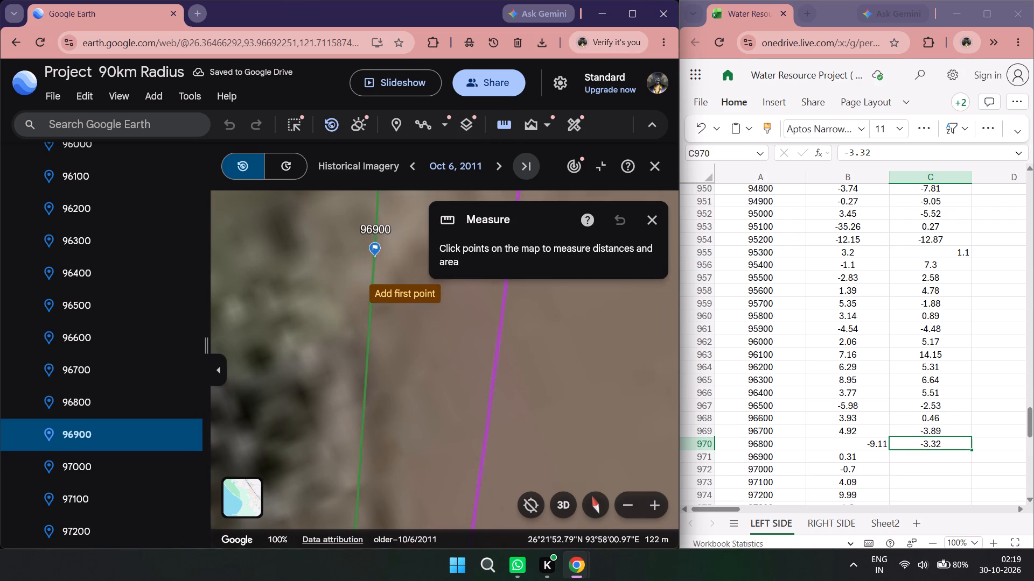
left_click_drag(382, 277, 383, 366)
left_click(377, 349)
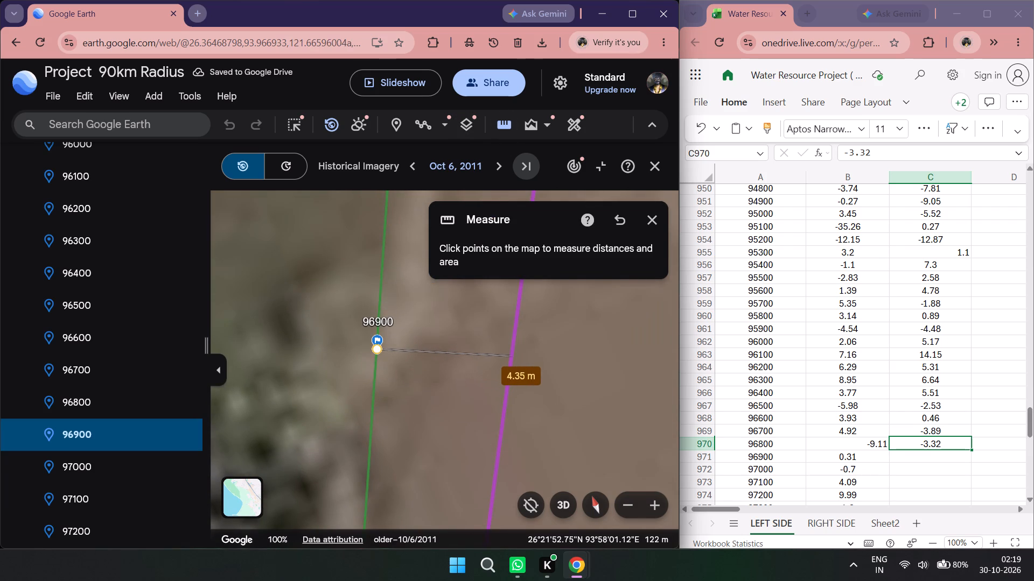
double_click(939, 458)
type("4.")
type("27")
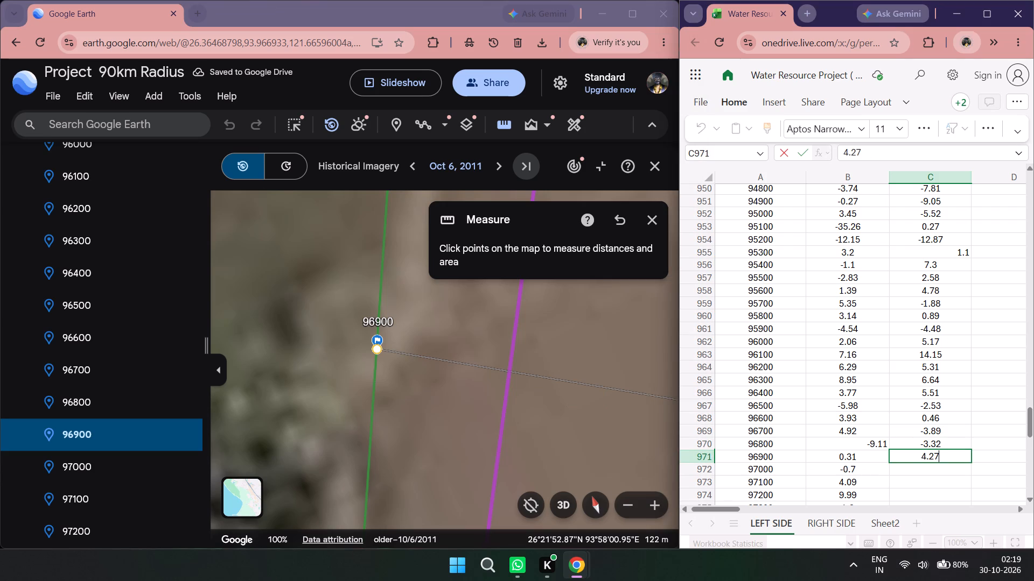
Fly to placemark 97000, measure its distance across to the purple line, and record 2.49 in cell C972.
double_click(121, 463)
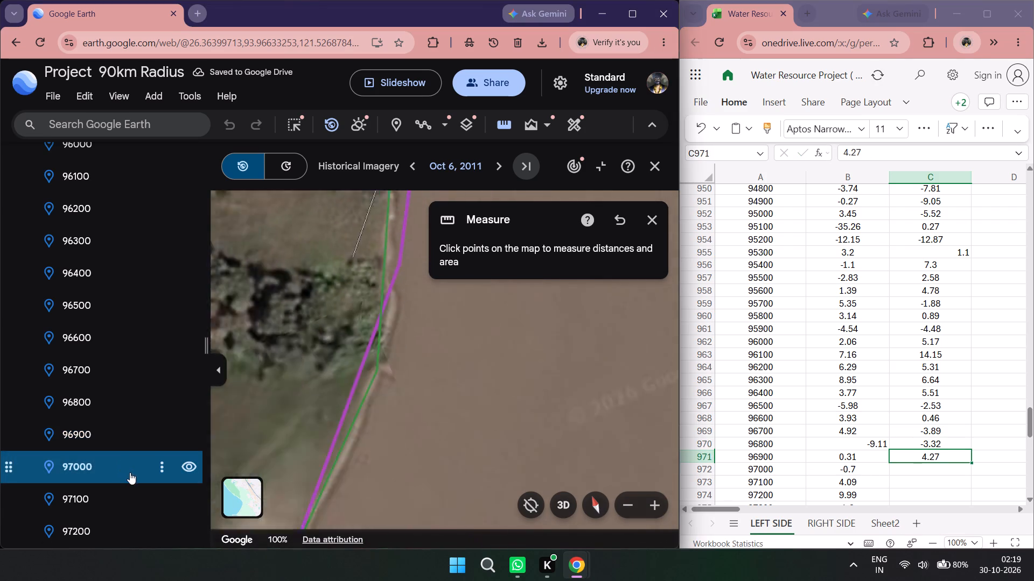
double_click(504, 117)
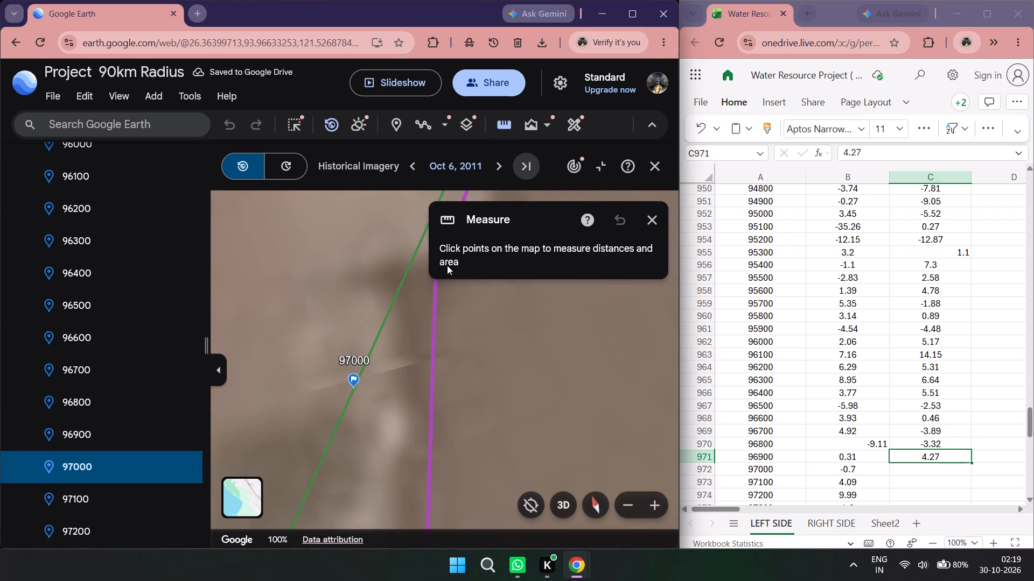
left_click(354, 389)
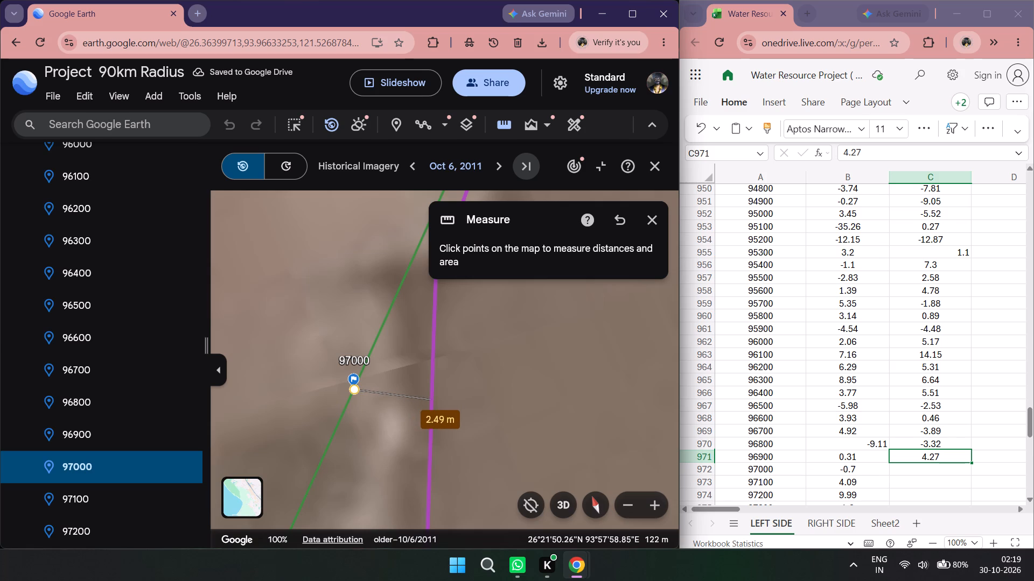
double_click(965, 472)
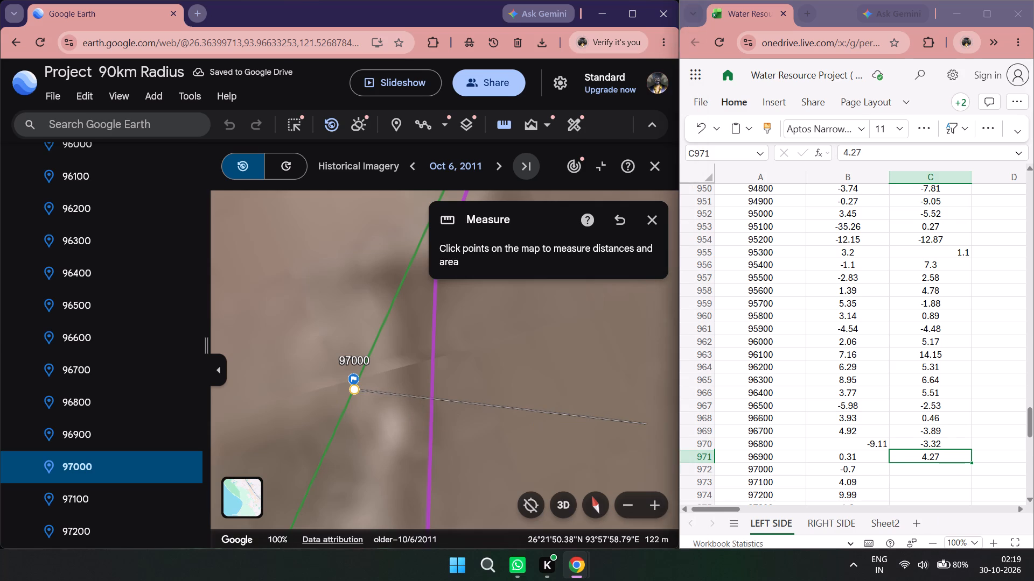
type("2.")
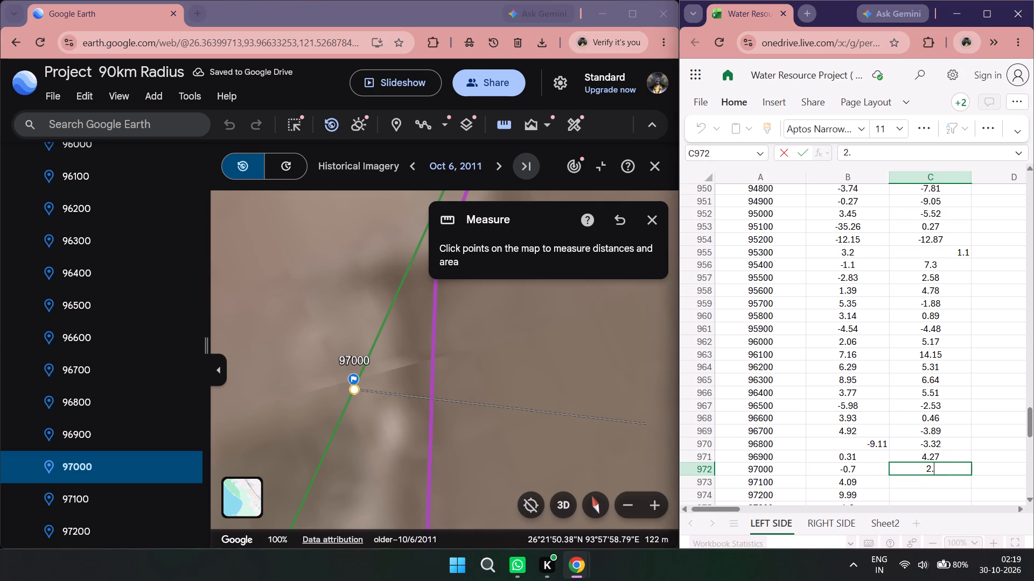
type("49")
Fly to placemark 97100, measure its distance across to the purple line, and record 2.15 in cell C973.
double_click(86, 497)
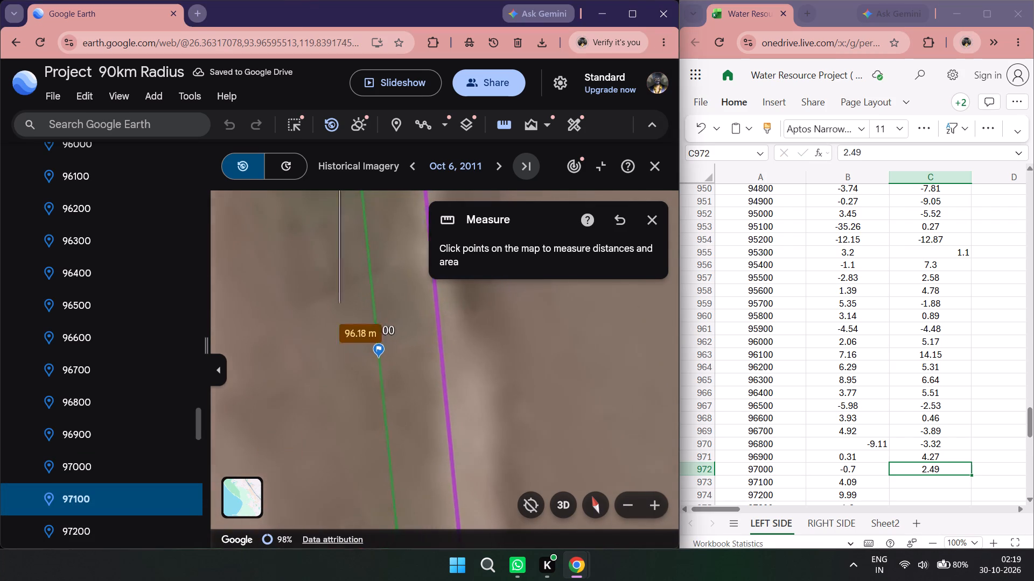
double_click(505, 113)
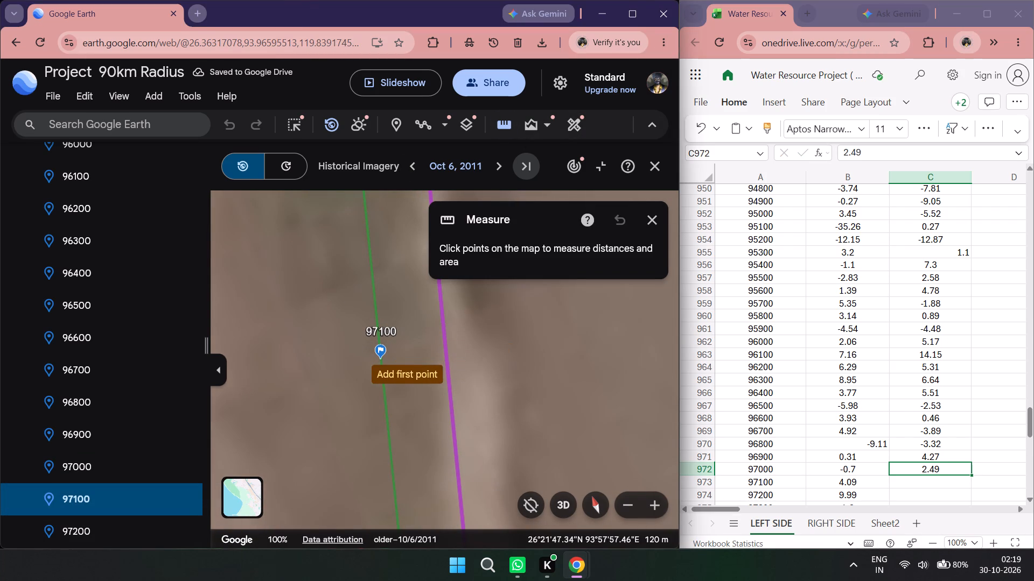
left_click(381, 360)
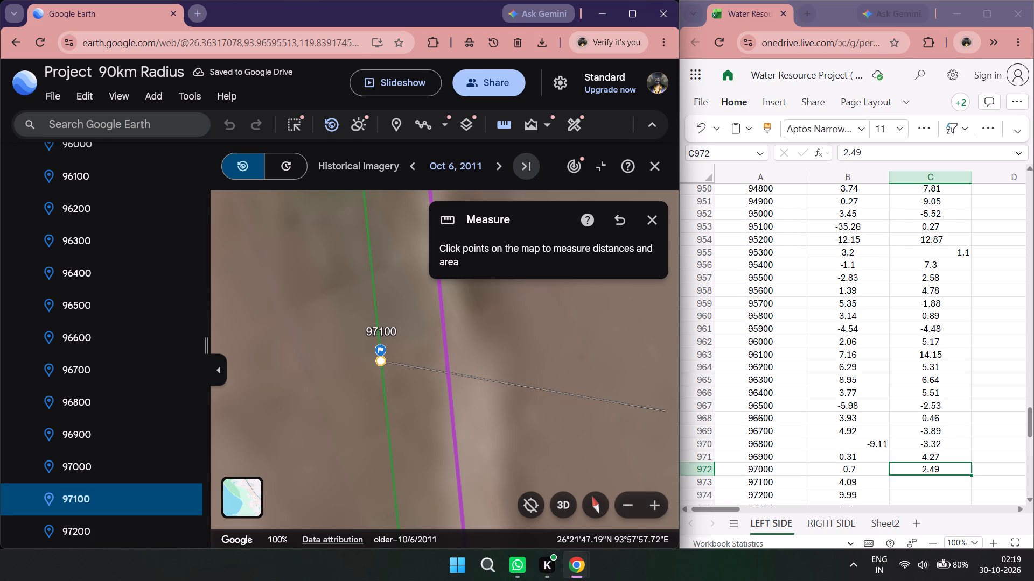
double_click(923, 479)
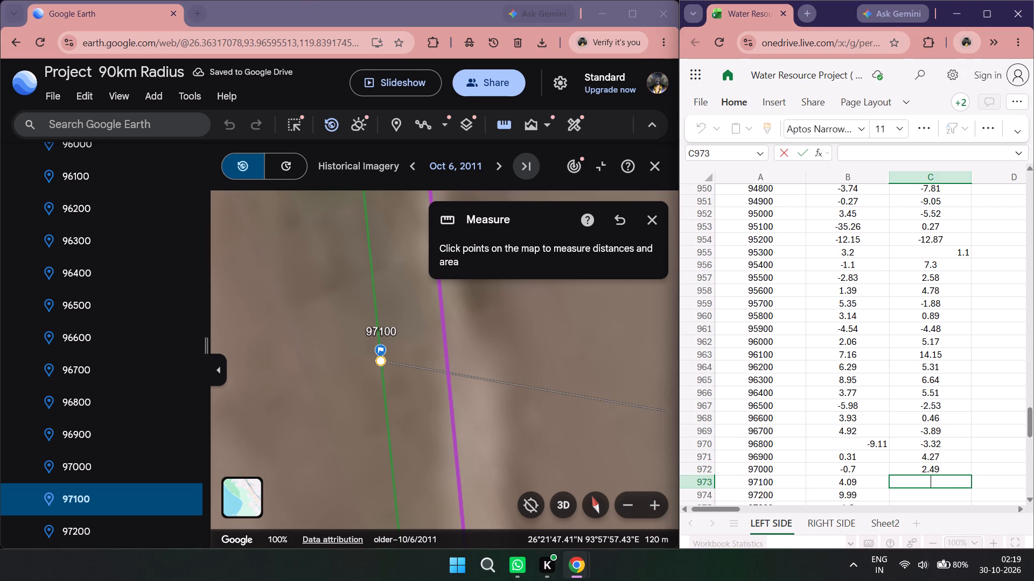
type("2.1")
key("5")
Fly to placemark 97200, measure its distance across to the purple line, and record 4.82 in cell C974.
scroll(39, 392, "down", 8)
scroll(41, 394, "up", 3)
double_click(82, 267)
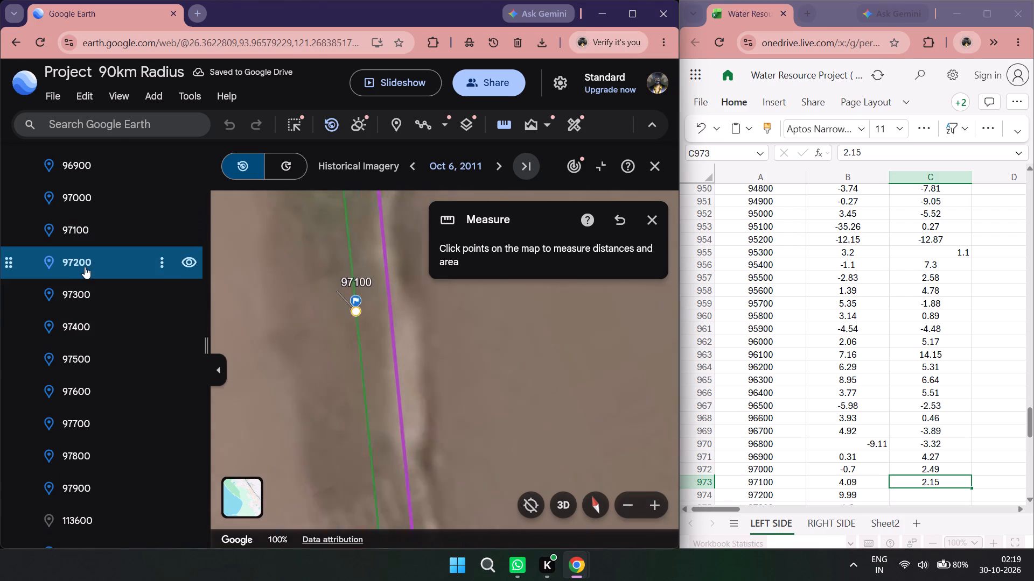
double_click(509, 121)
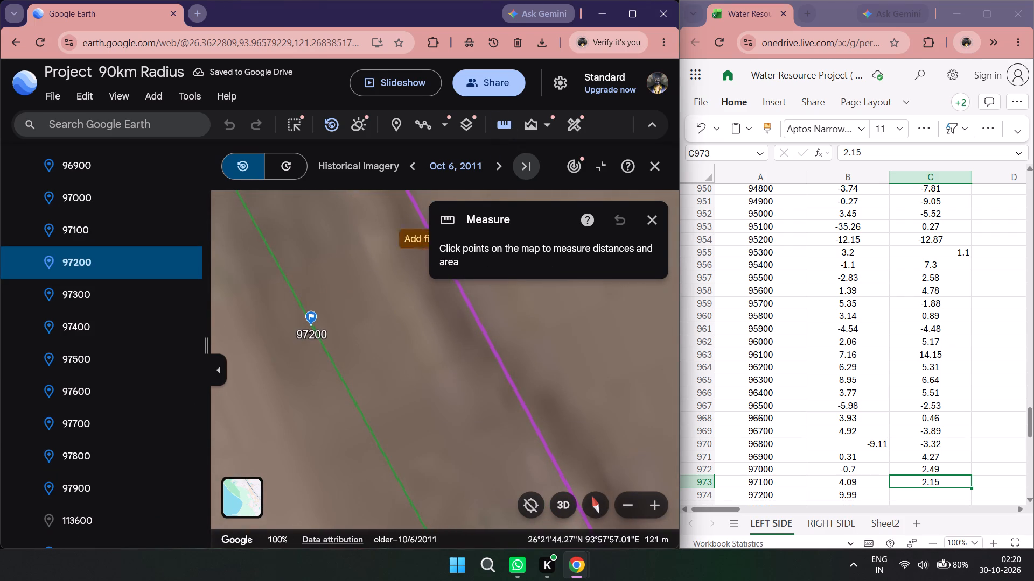
left_click(313, 326)
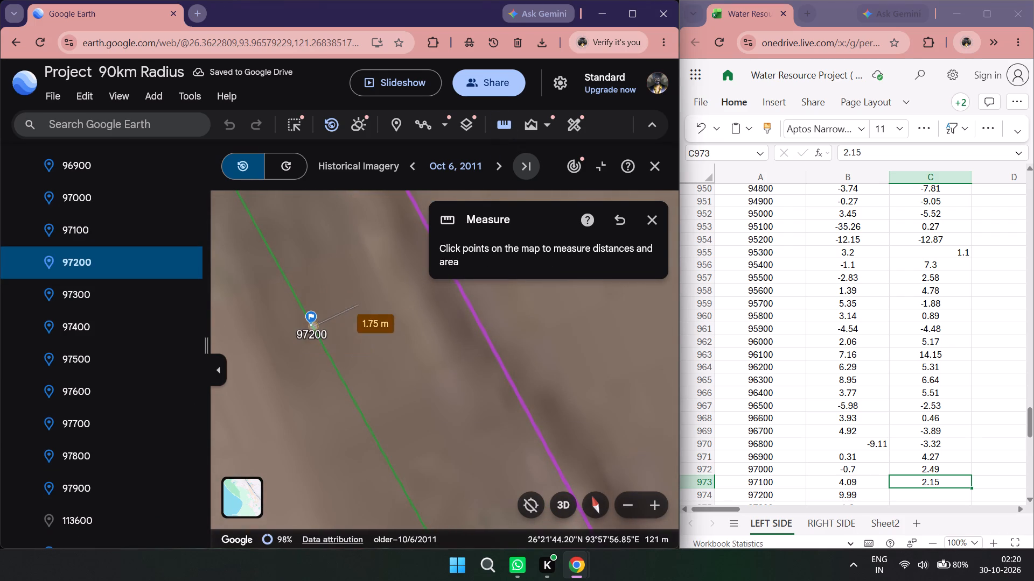
left_click_drag(439, 324, 441, 385)
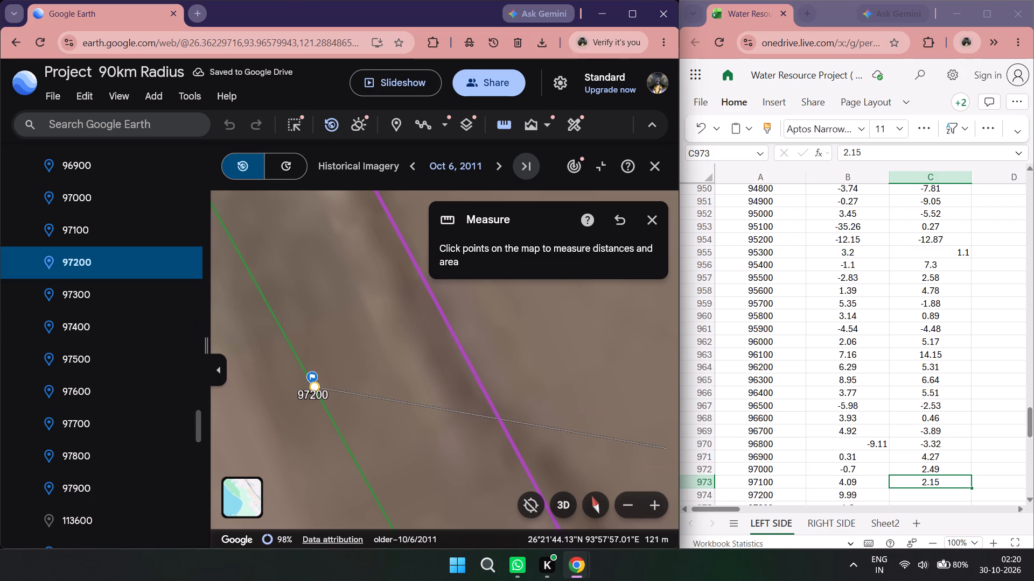
double_click(926, 493)
scroll(912, 461, "down", 3)
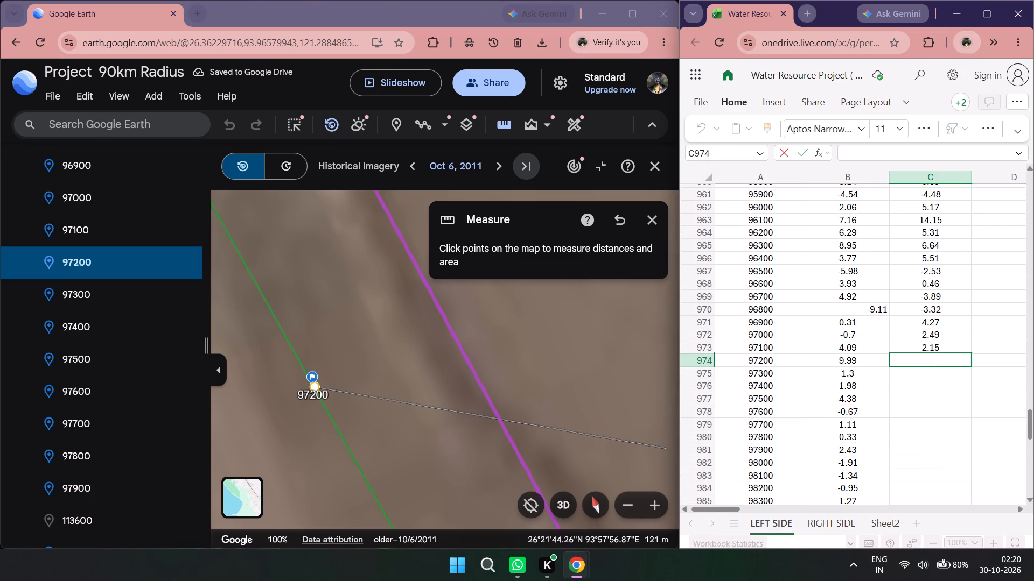
type("4.")
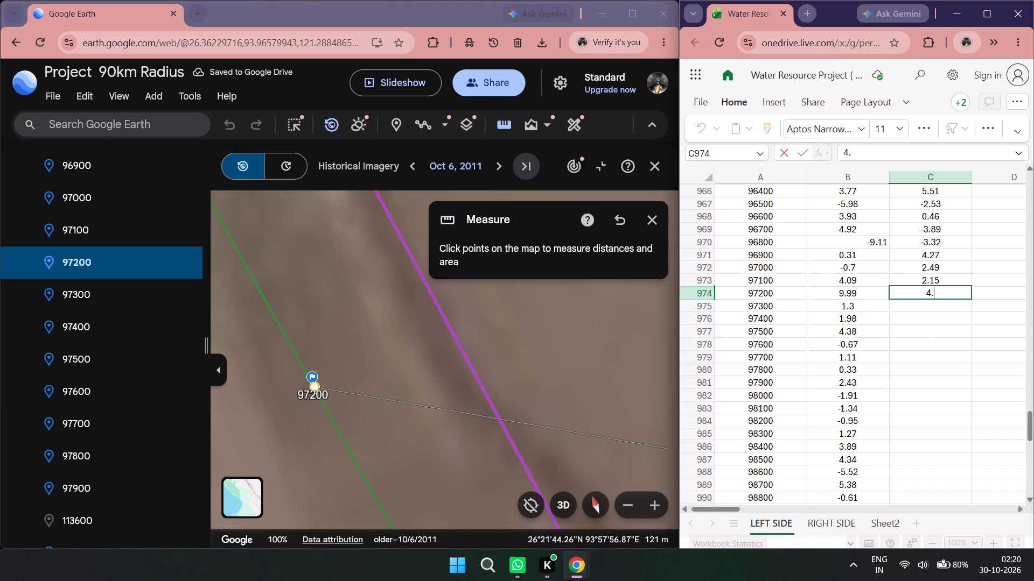
type("82")
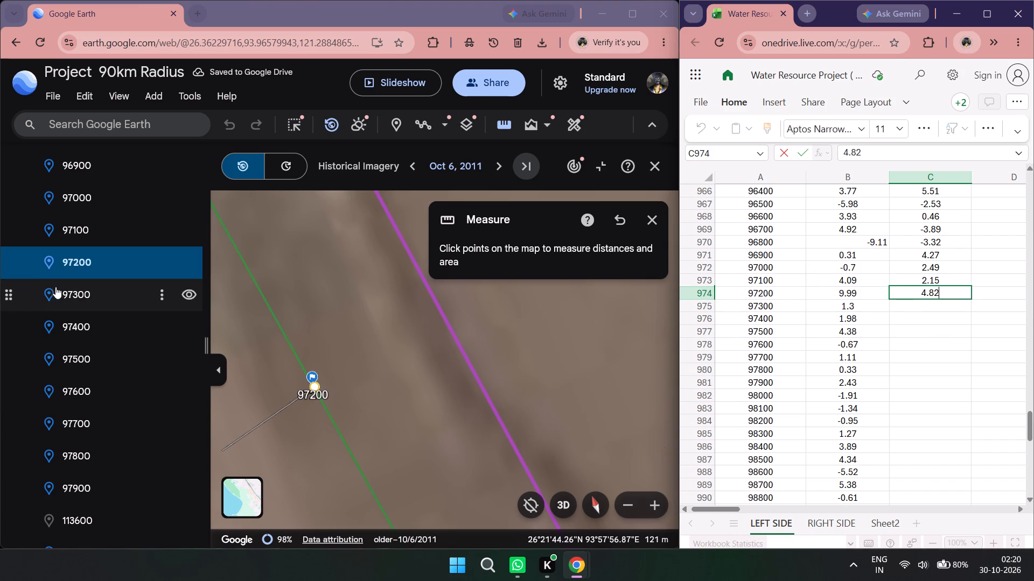
Fly to placemark 97300, measure its distance across to the purple line, and record 3.15 in cell C975.
double_click(57, 287)
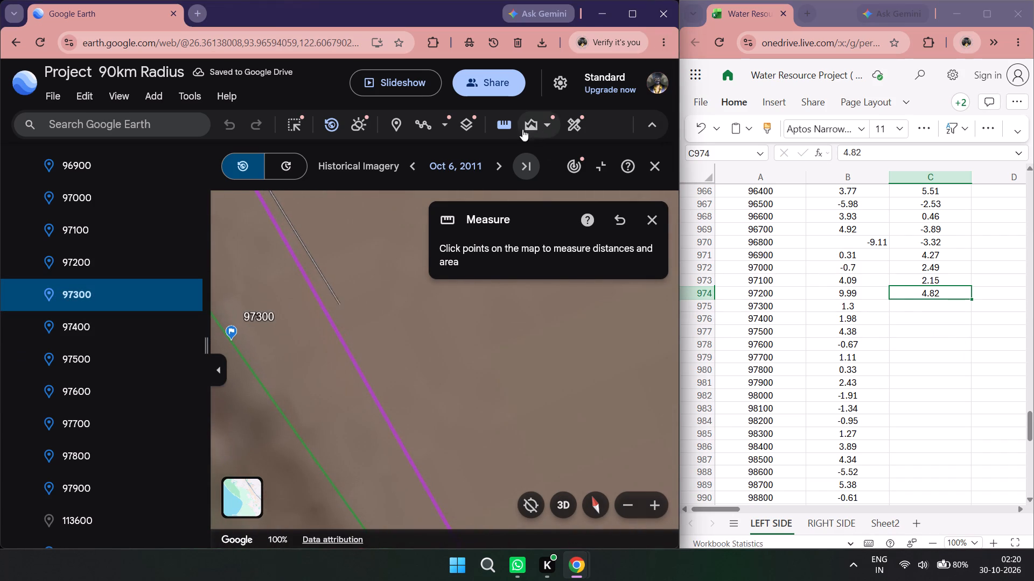
double_click(502, 122)
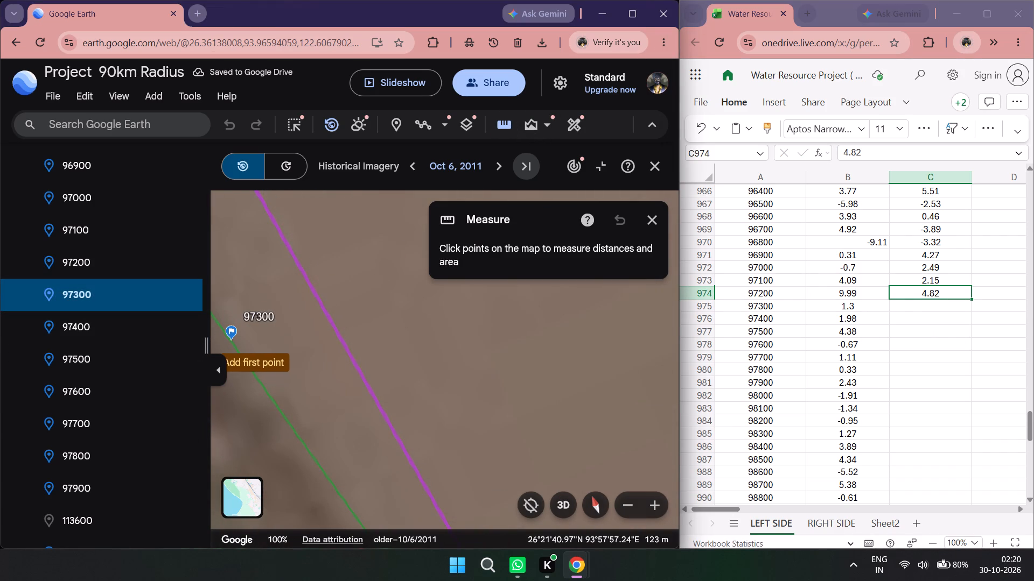
left_click(231, 342)
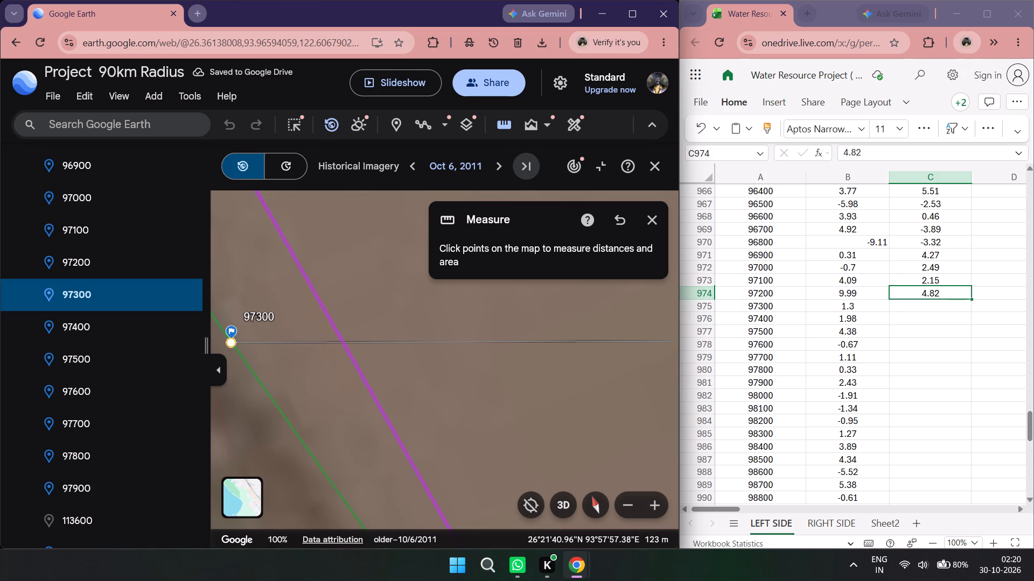
double_click(940, 308)
type("3.15")
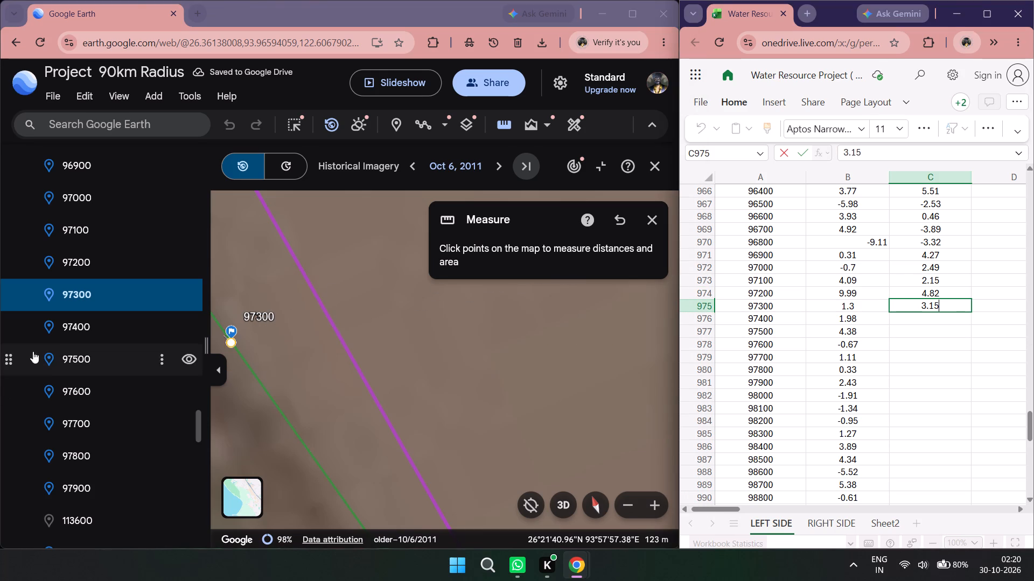
Fly to placemark 97400, measure its distance across to the purple line, and record 6.38 in cell C976.
double_click(66, 328)
left_click(501, 119)
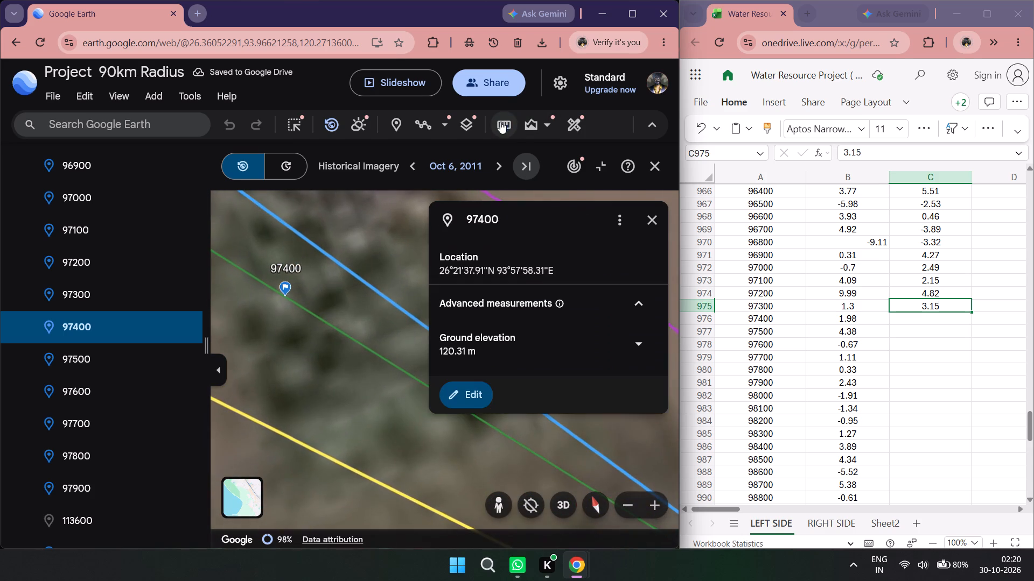
left_click_drag(316, 349, 288, 481)
scroll(306, 450, "down", 2)
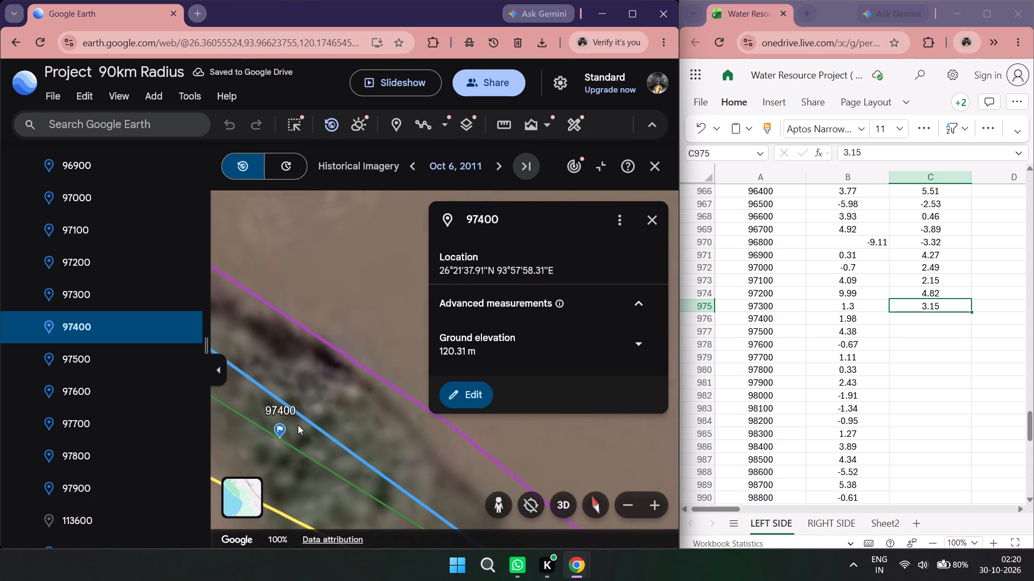
left_click(496, 124)
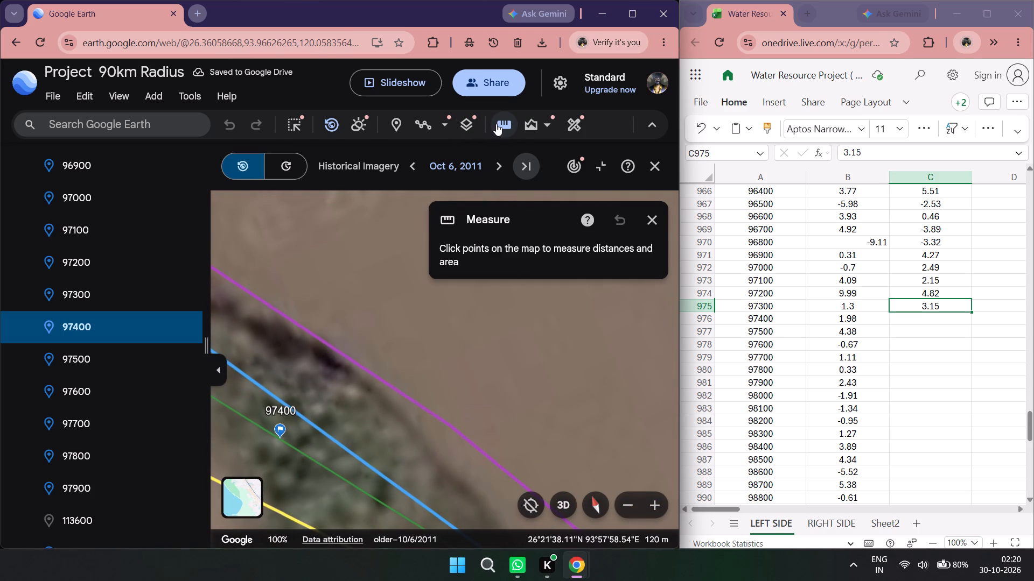
left_click(280, 438)
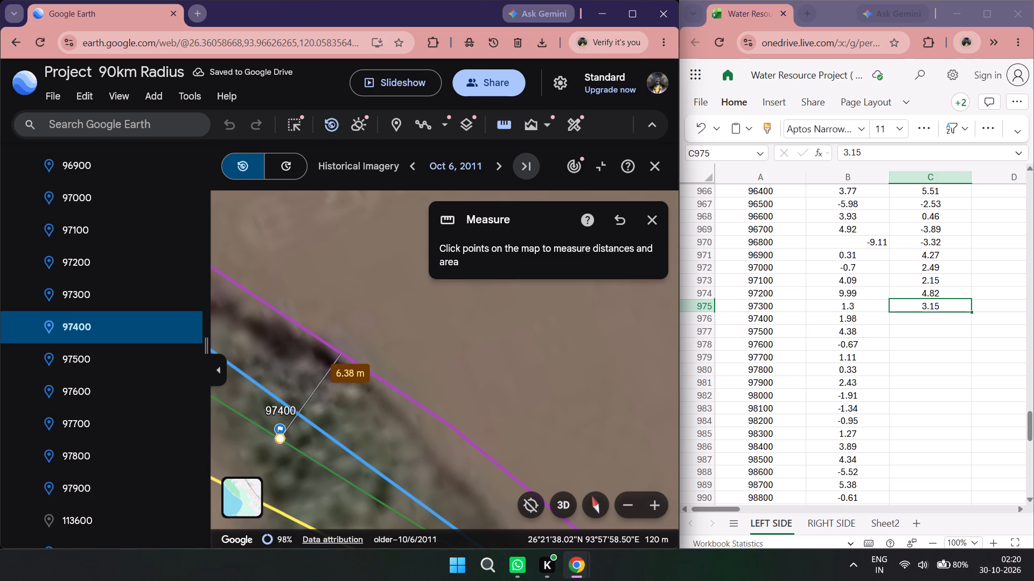
double_click(930, 319)
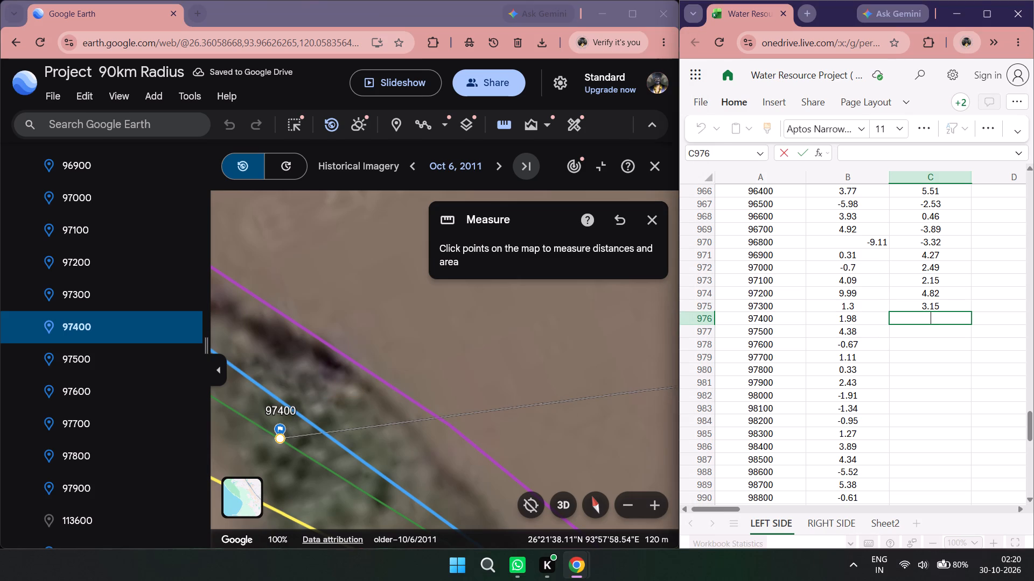
type("6.38")
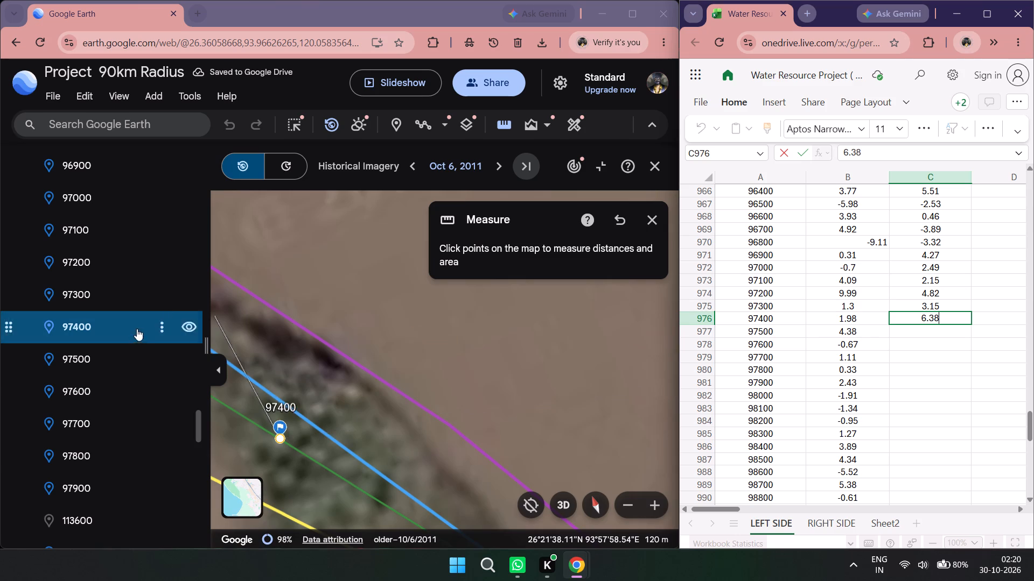
Fly to placemark 97500, measure its distance across to the purple line, and record 4.13 in cell C977.
double_click(129, 353)
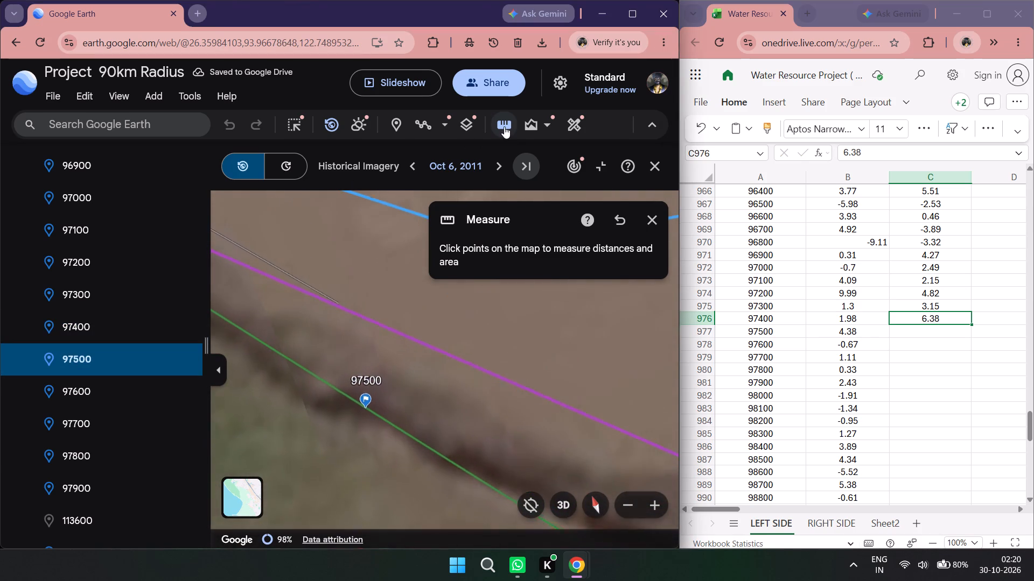
double_click(504, 126)
left_click(366, 410)
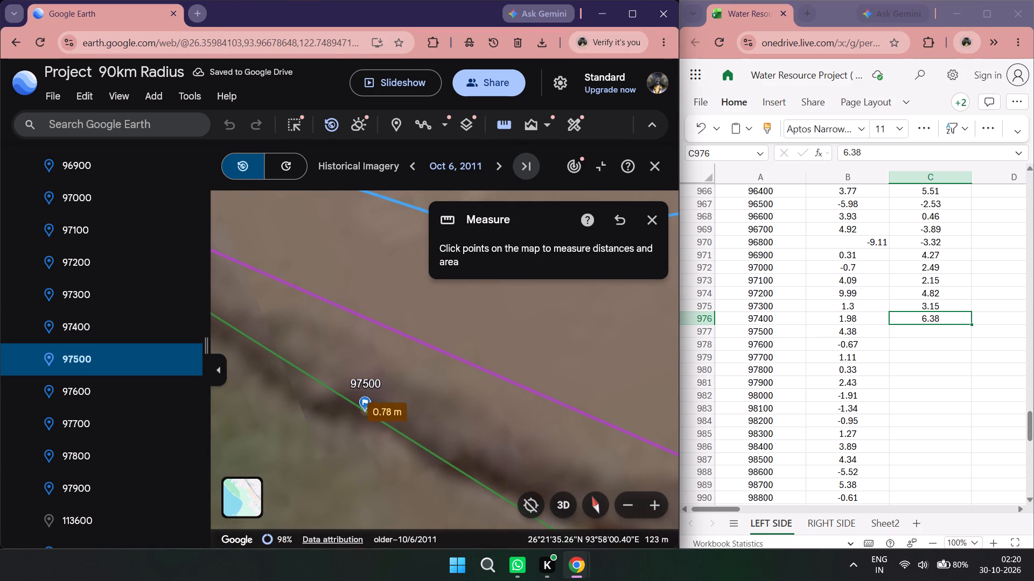
double_click(930, 333)
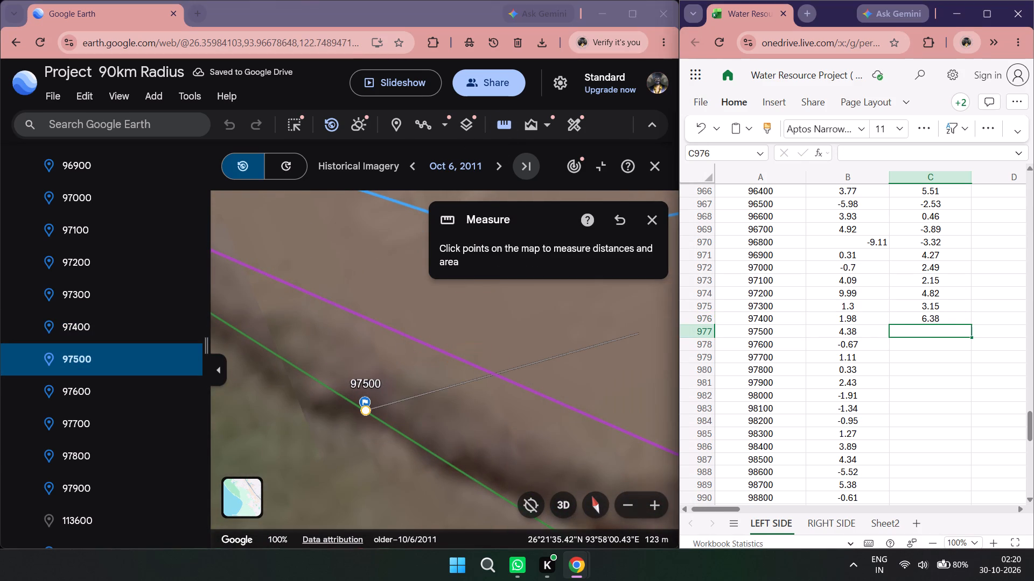
type("4.")
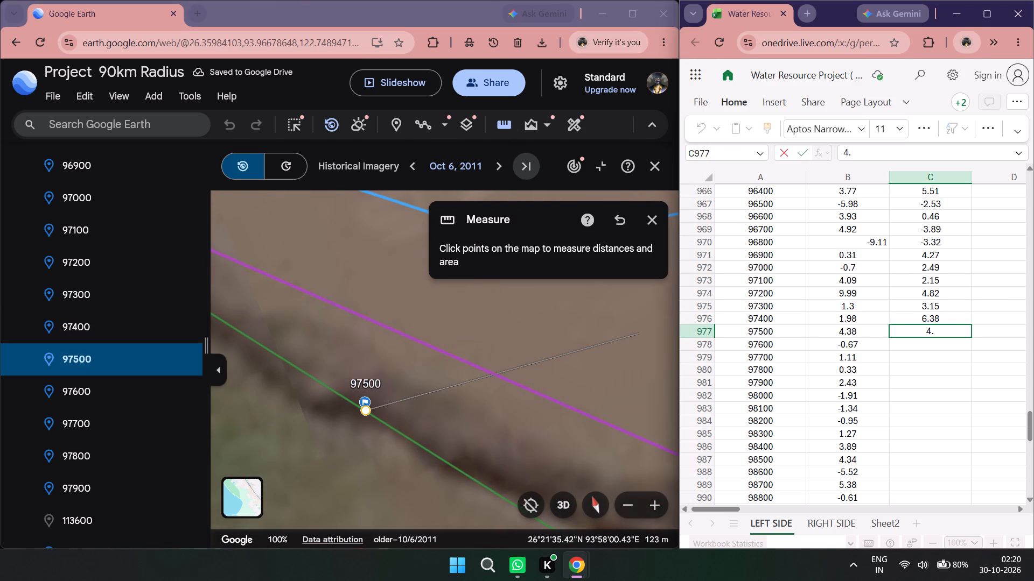
type("13")
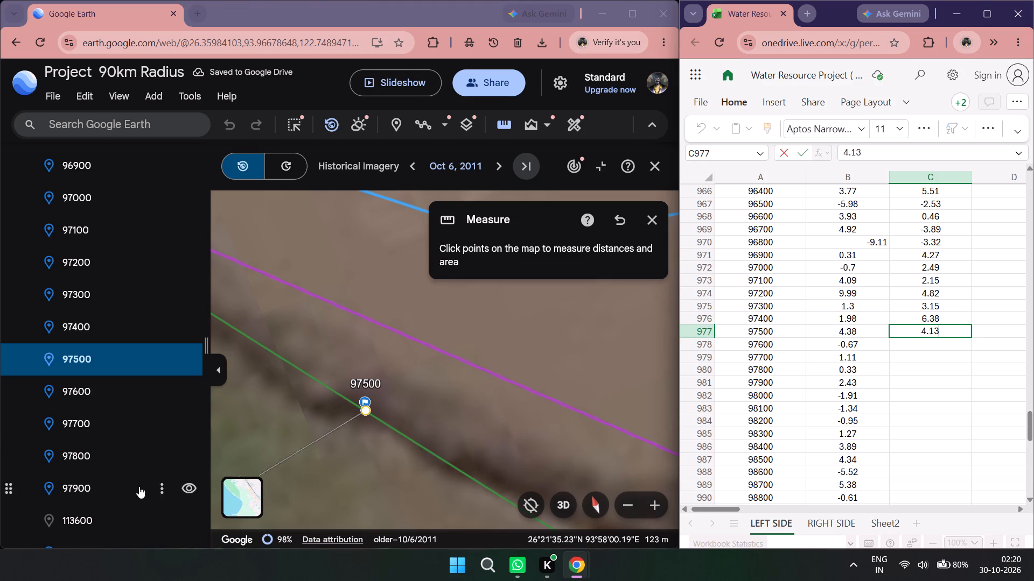
Fly to placemark 97600, measure its distance across to the purple line, and record -5.35 in cell C978.
double_click(82, 398)
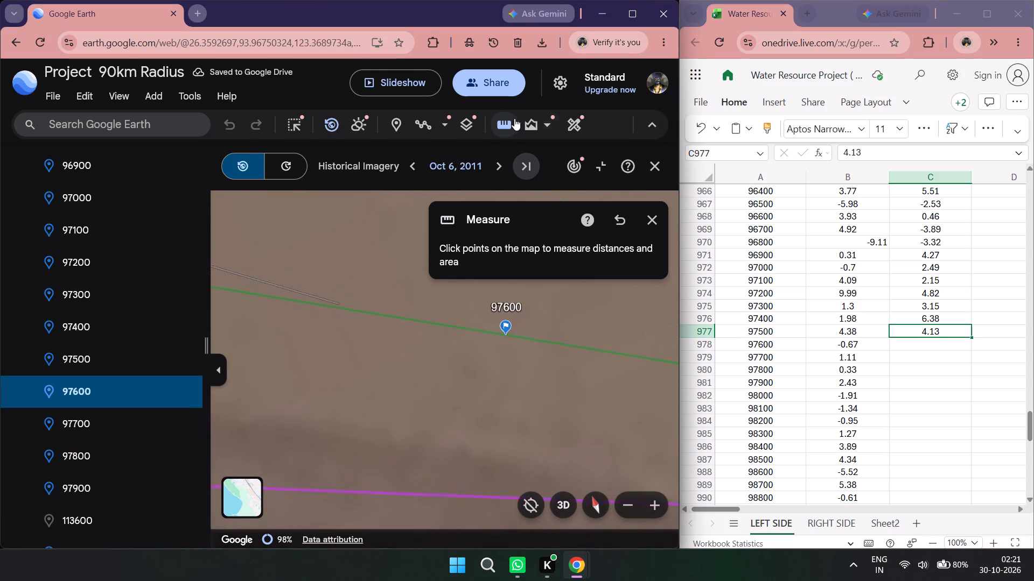
double_click(509, 118)
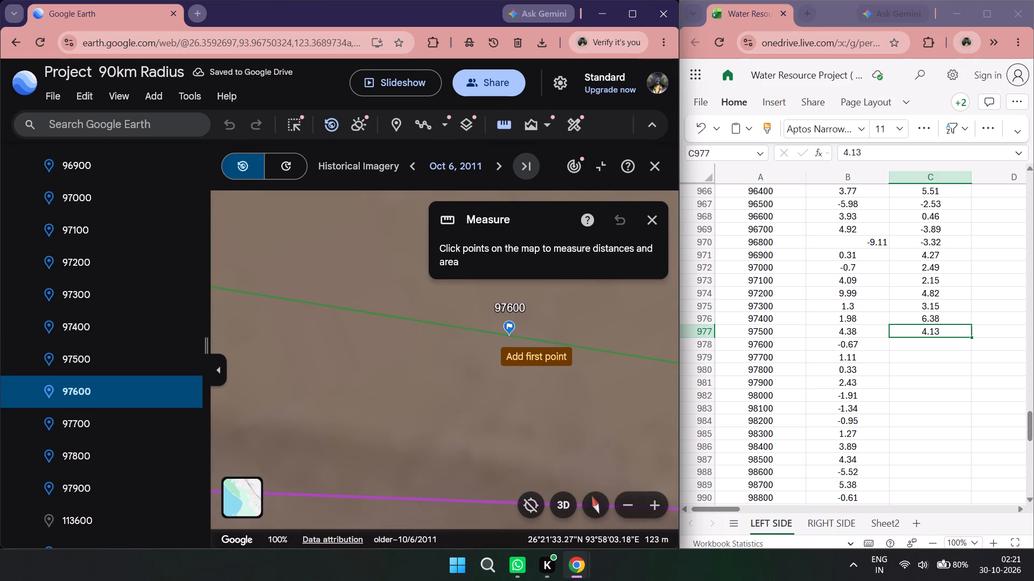
left_click(512, 337)
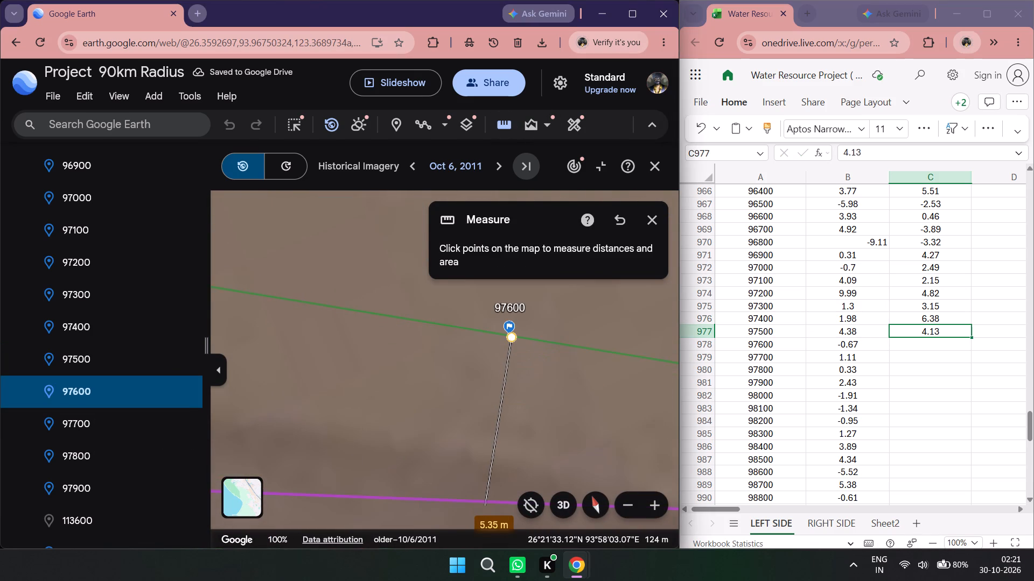
double_click(944, 343)
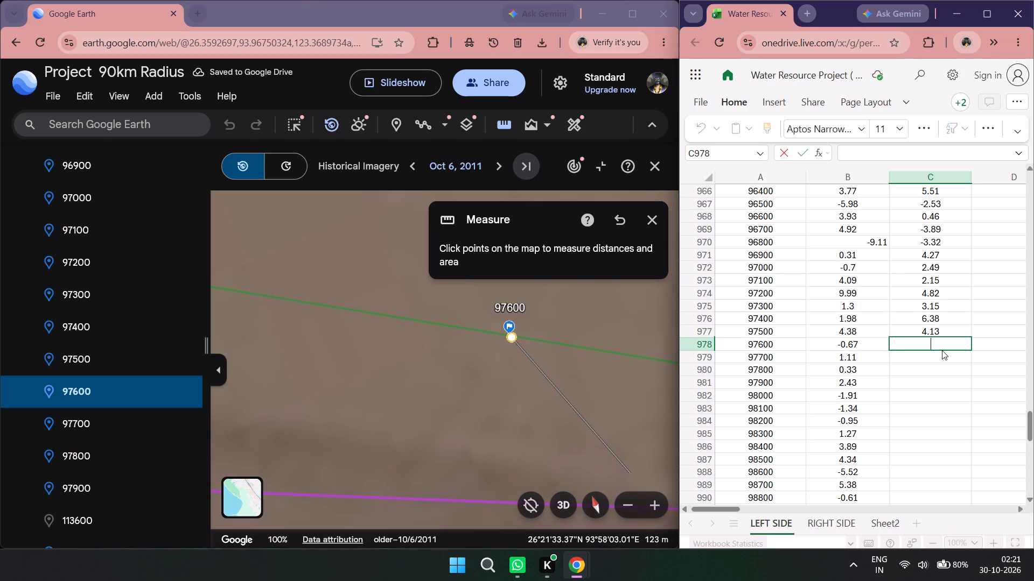
key("minus")
type("5.35")
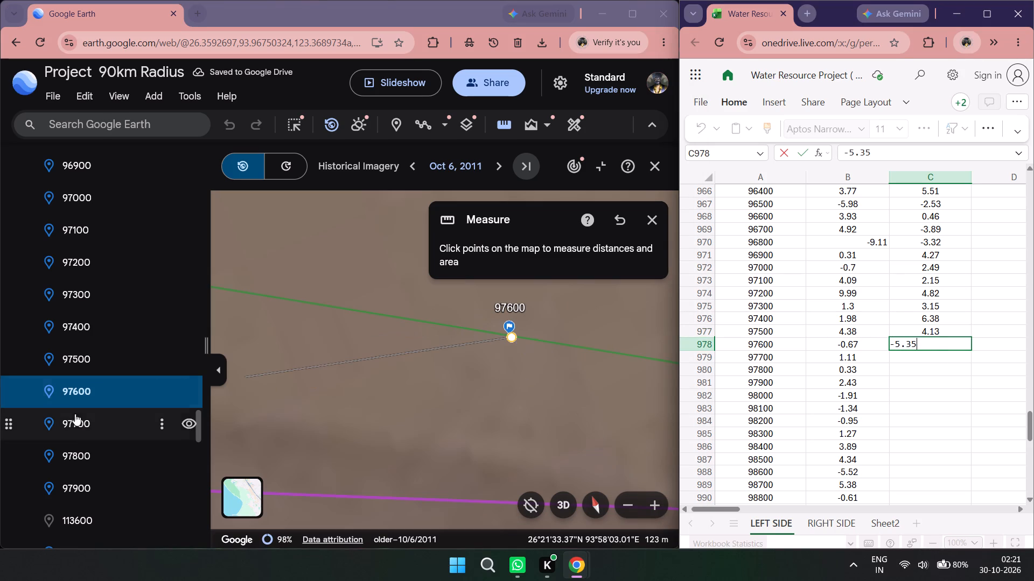
Fly to placemark 97700, measure its distance across to the purple line, and record 2.72 in cell C979.
double_click(80, 427)
double_click(510, 126)
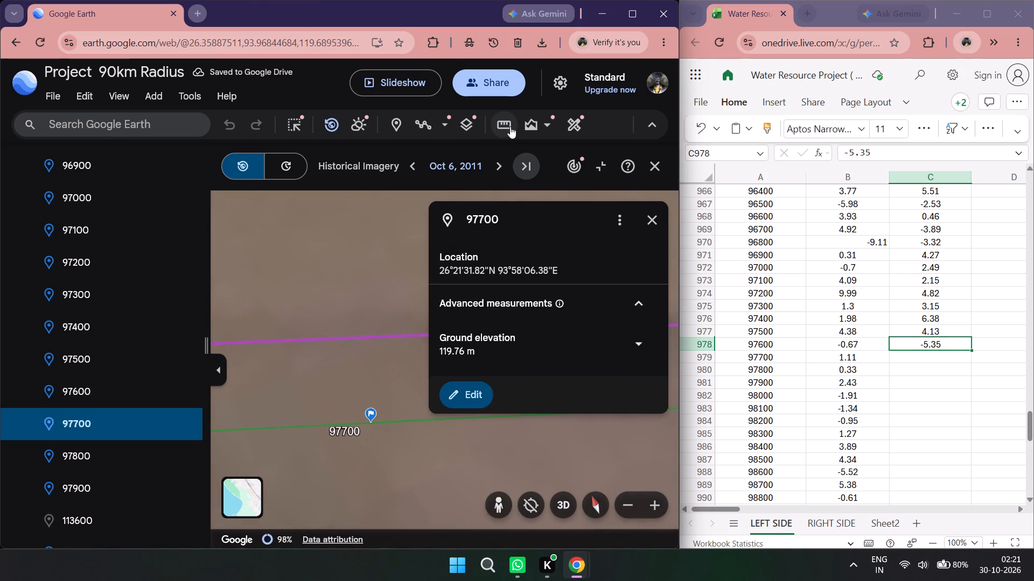
left_click(369, 422)
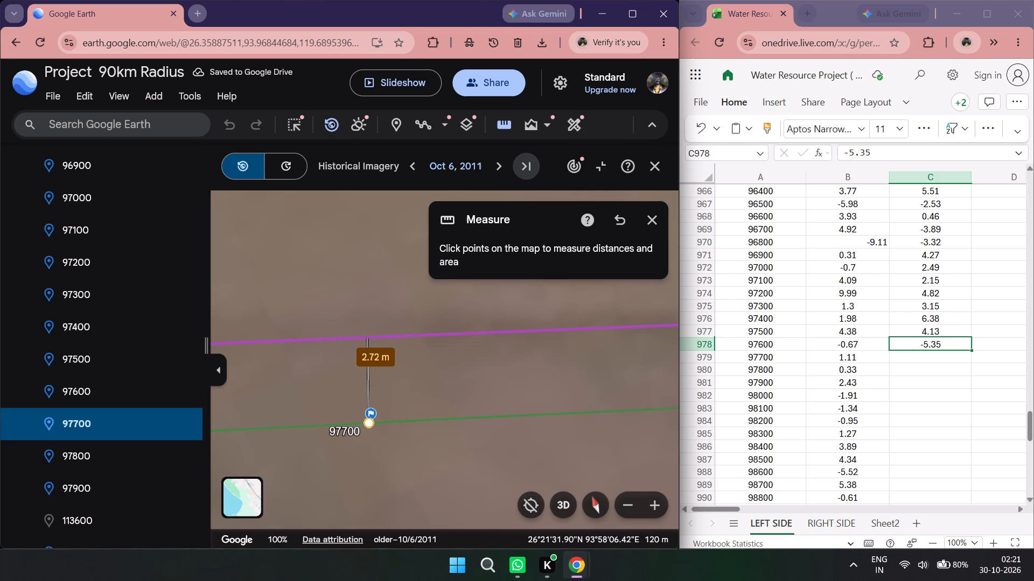
double_click(911, 359)
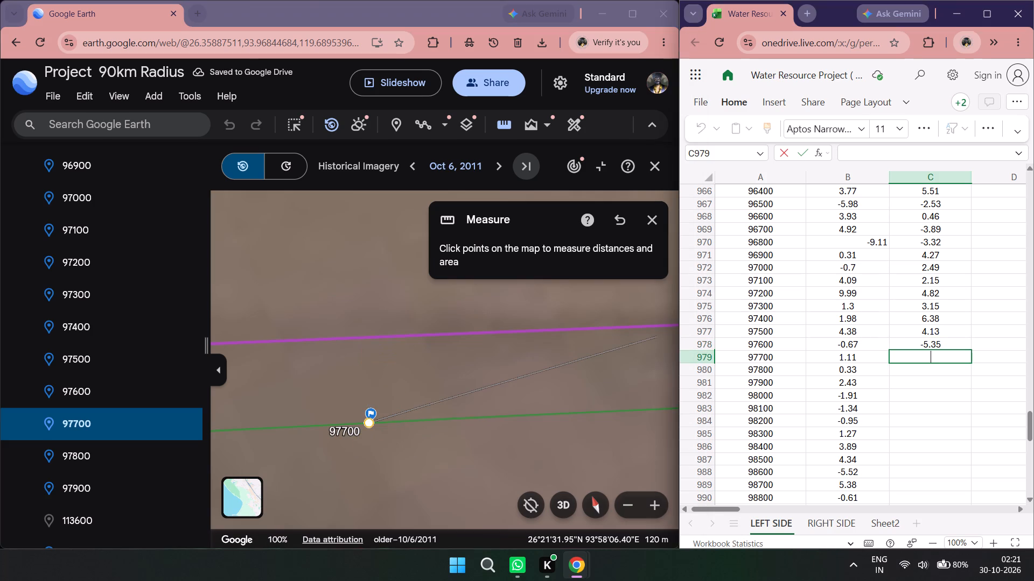
type("2.")
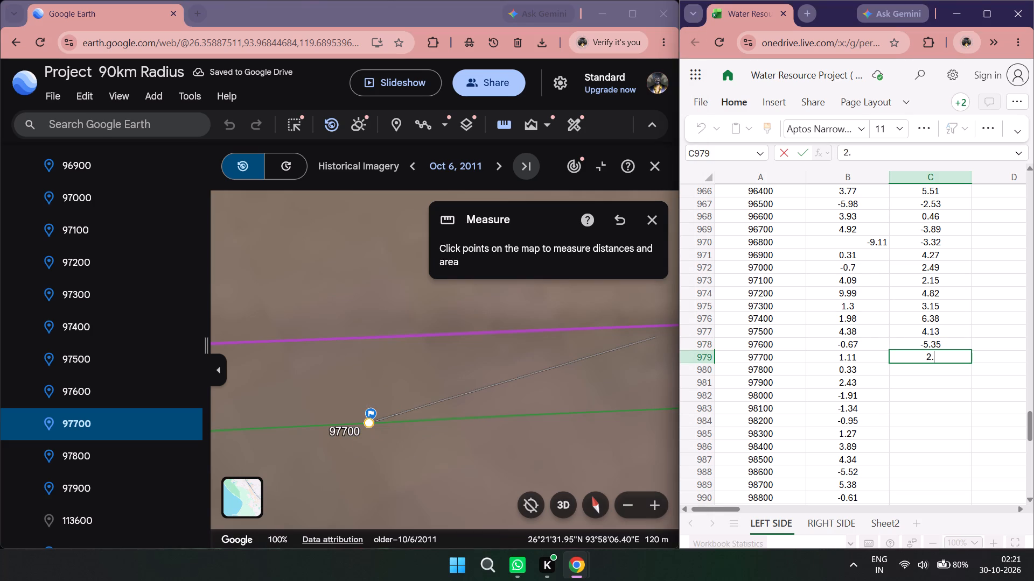
type("72")
Fly to placemark 97800, measure its distance across to the purple line, and record -6.35 in cell C980.
double_click(97, 458)
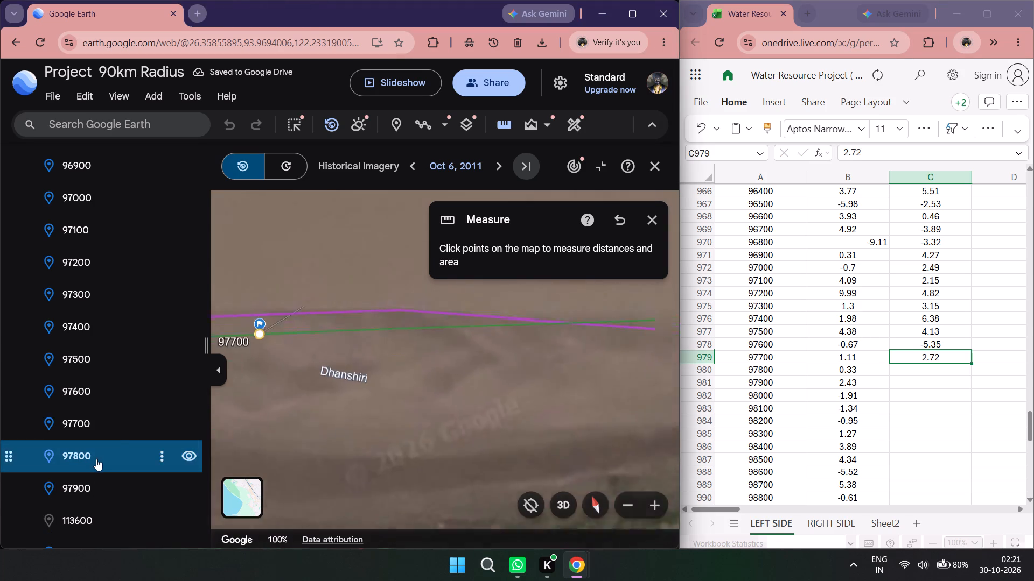
double_click(500, 121)
left_click_drag(357, 413, 367, 402)
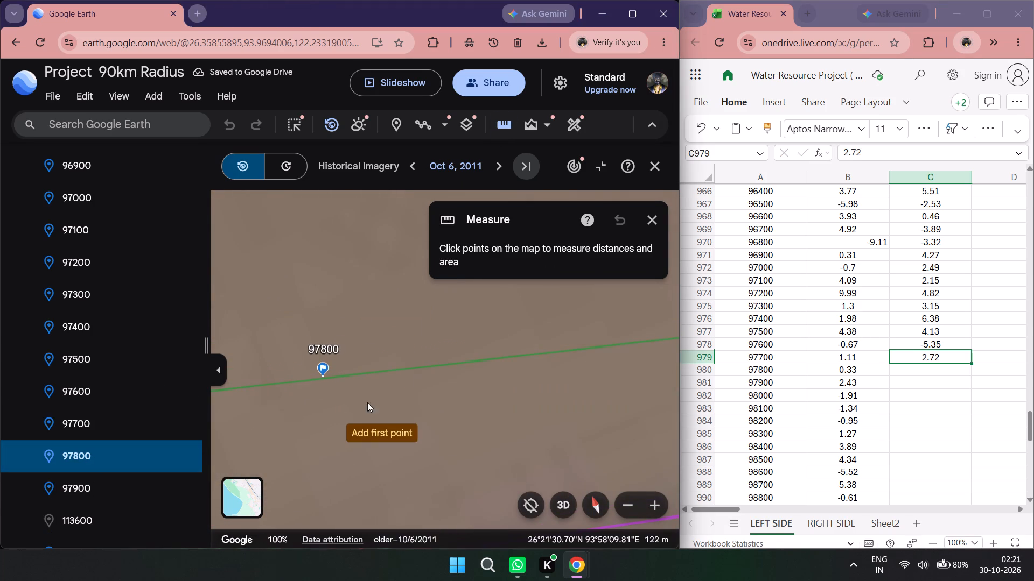
left_click_drag(367, 402, 368, 304)
left_click(332, 271)
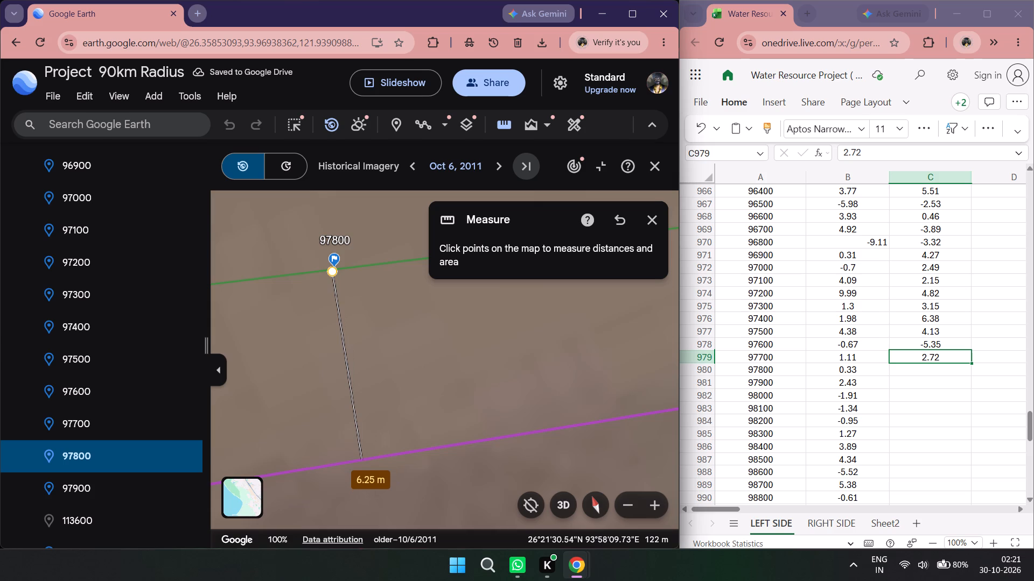
double_click(928, 371)
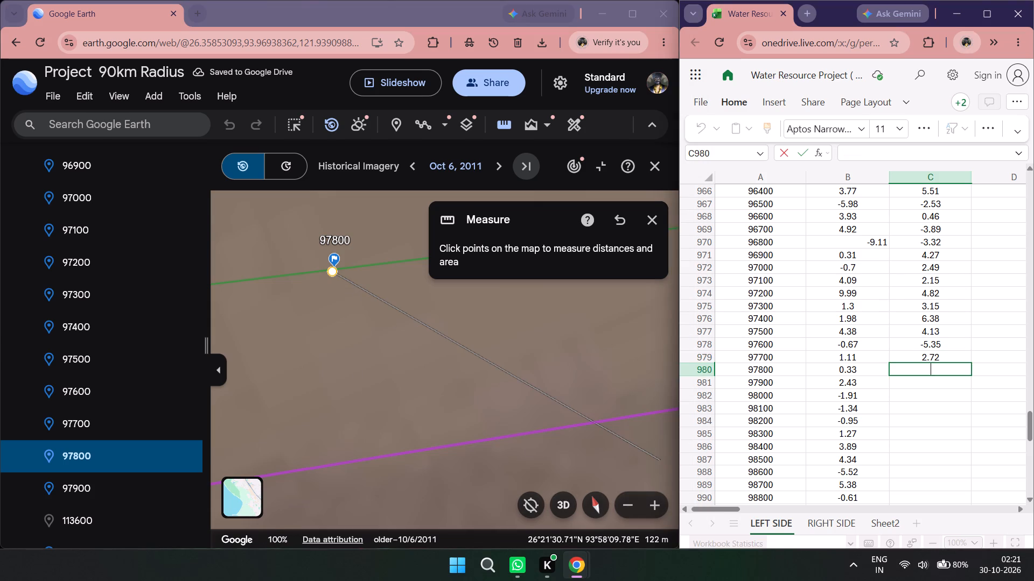
key("minus")
key("6")
type(".35")
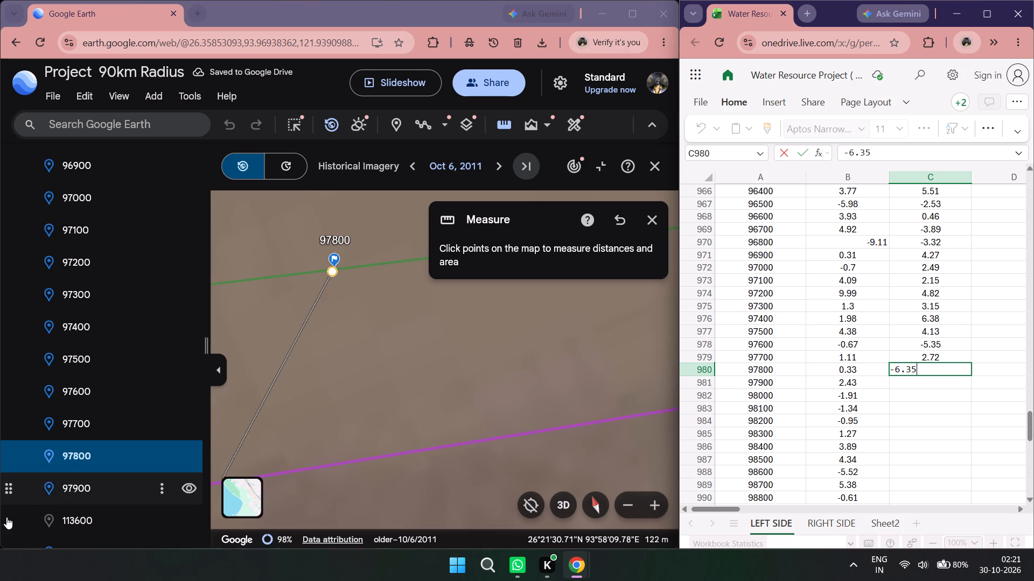
Fly to placemark 97900, measure its distance across to the purple line, and record 1.54 in cell C981.
double_click(58, 494)
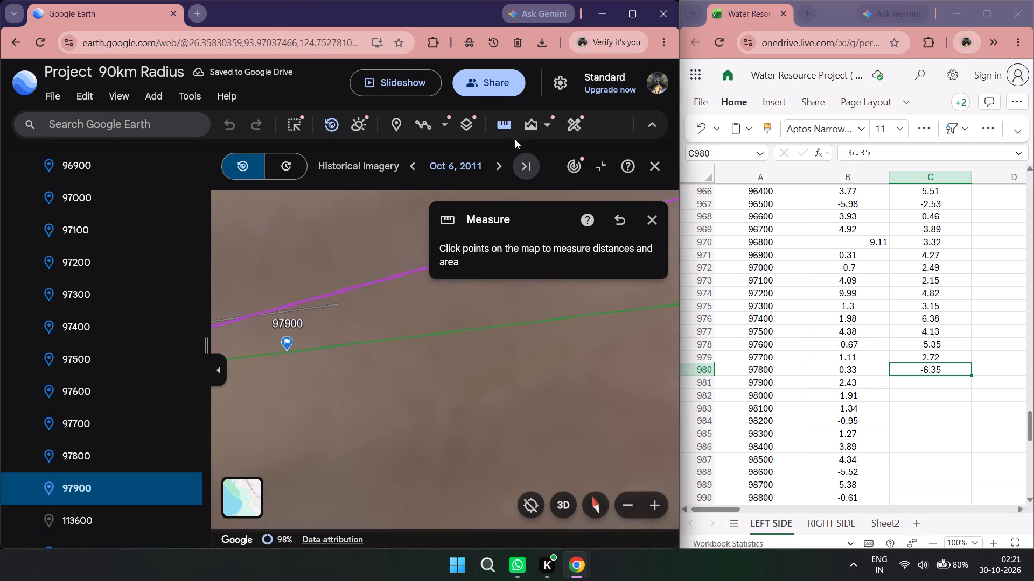
double_click(501, 121)
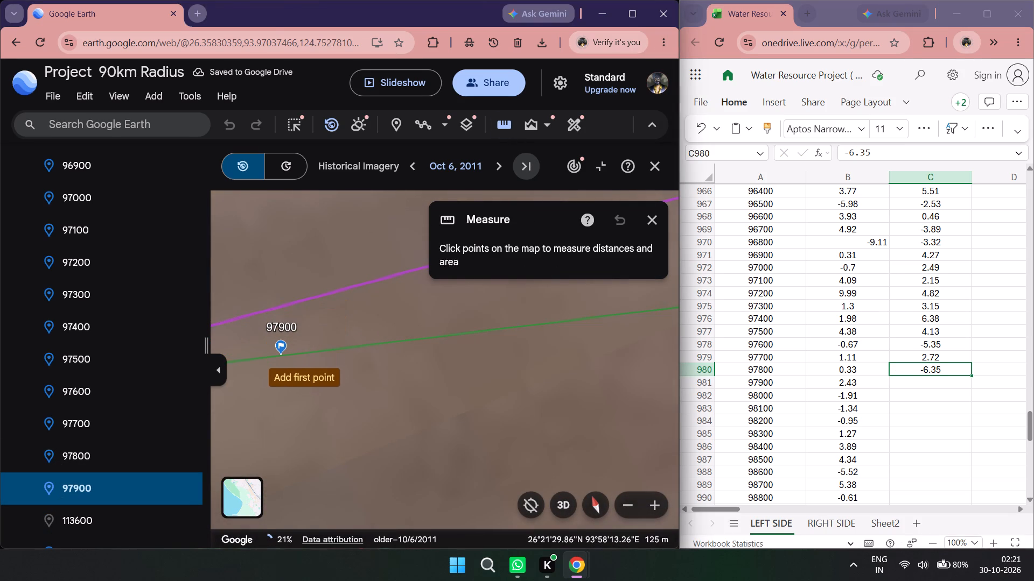
left_click(280, 357)
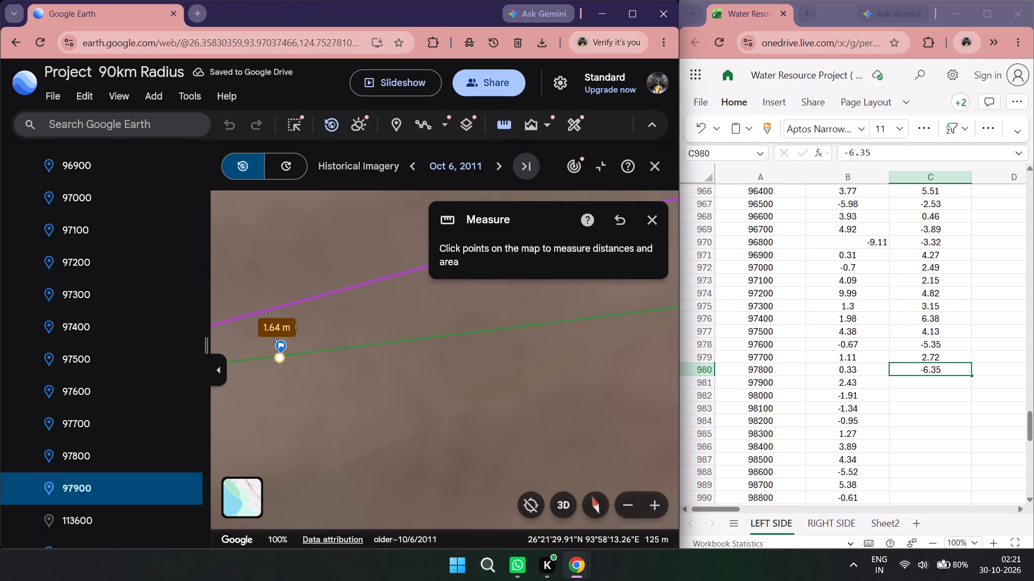
double_click(942, 388)
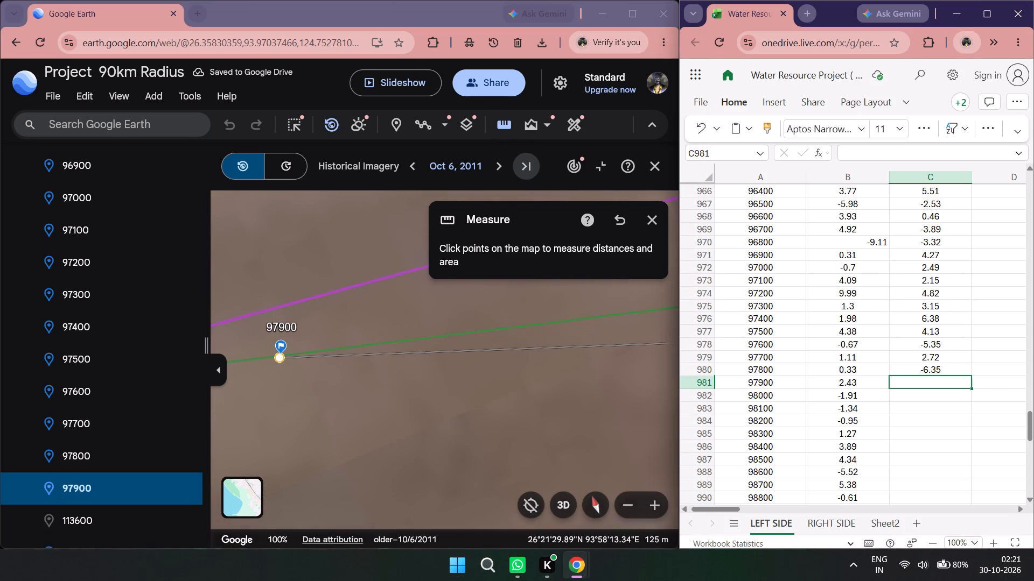
double_click(937, 381)
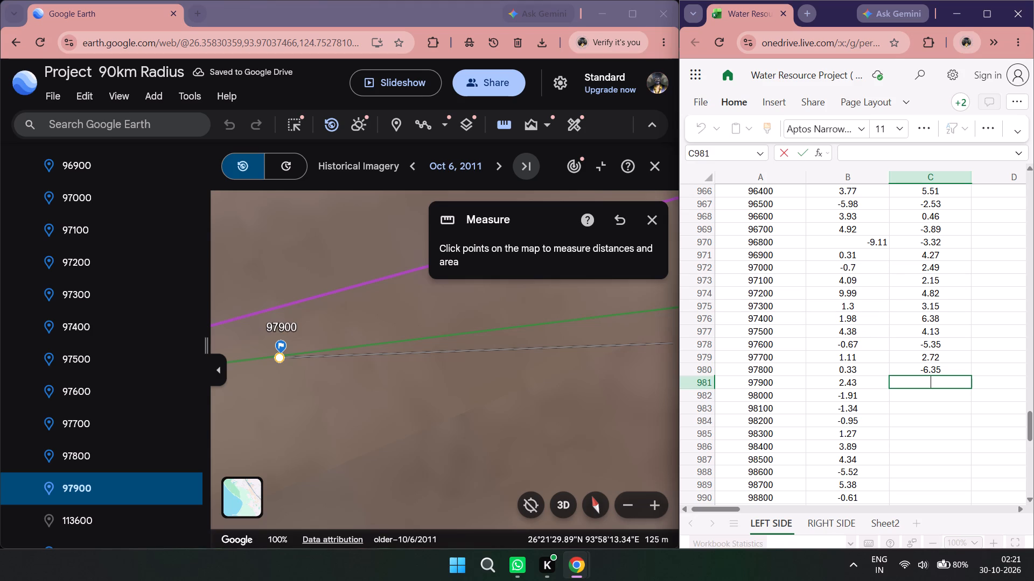
type("1.54")
Fly to placemark 98000, listed after placemark 113600.
scroll(96, 498, "down", 1)
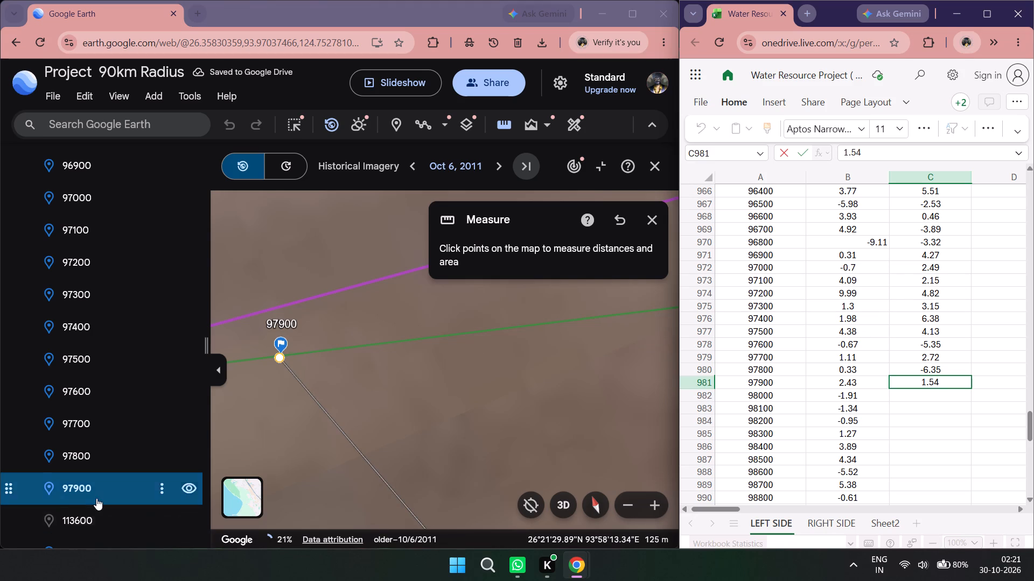
scroll(96, 498, "down", 2)
double_click(86, 396)
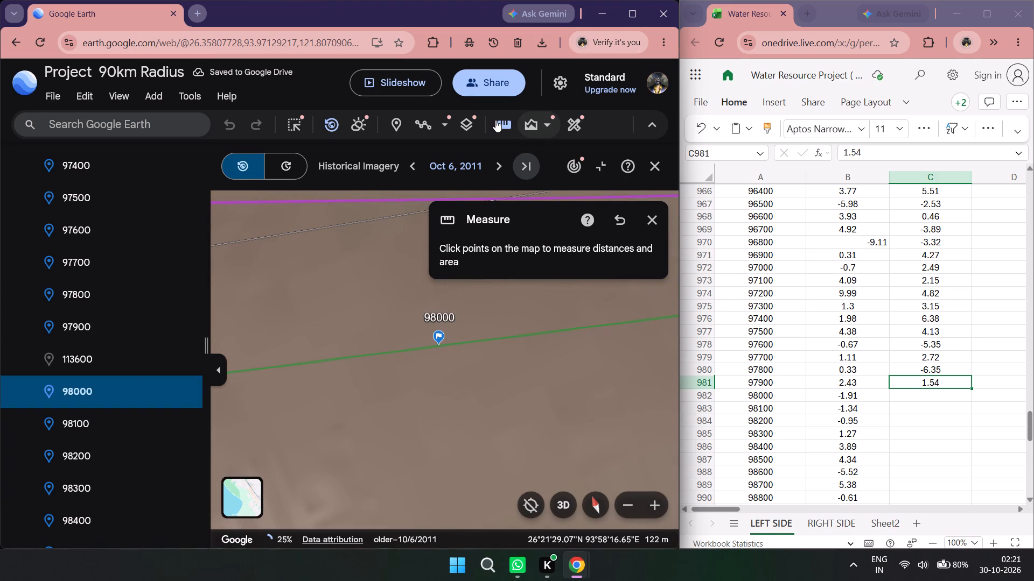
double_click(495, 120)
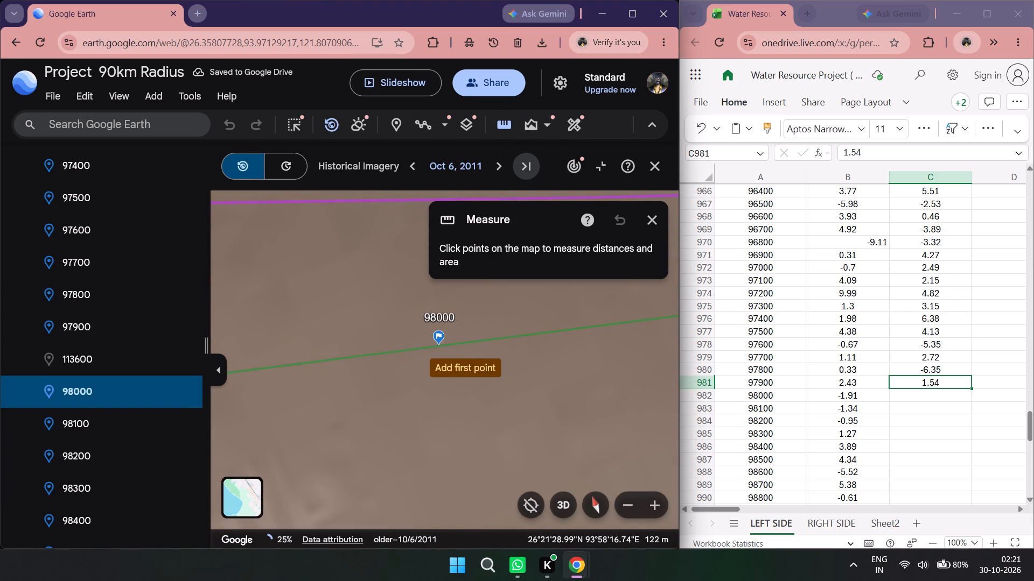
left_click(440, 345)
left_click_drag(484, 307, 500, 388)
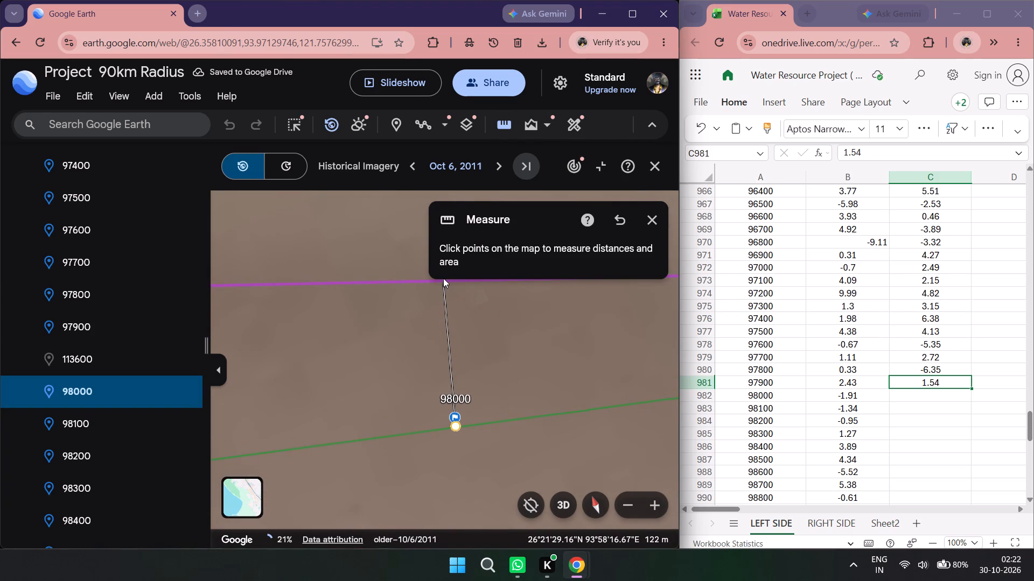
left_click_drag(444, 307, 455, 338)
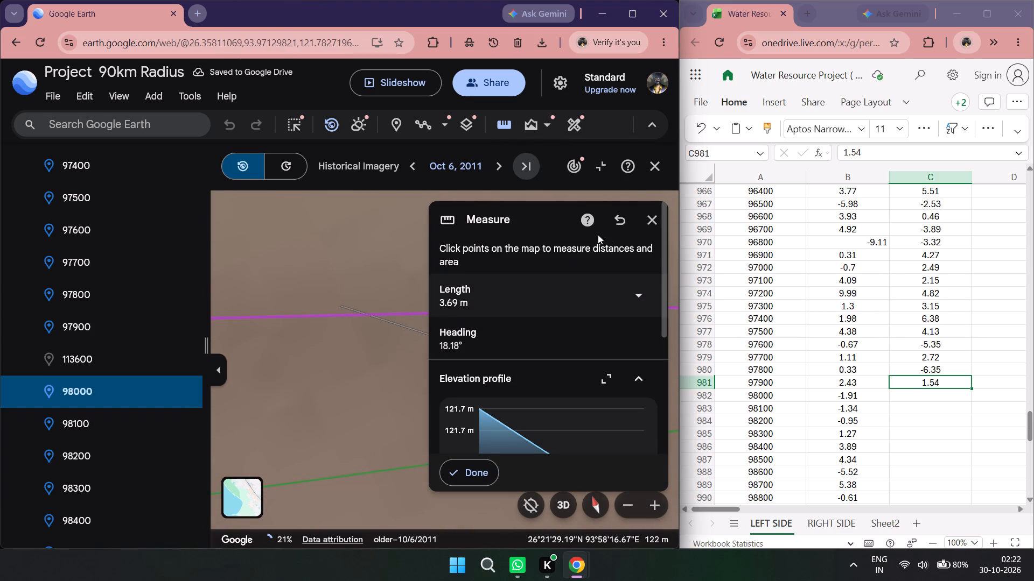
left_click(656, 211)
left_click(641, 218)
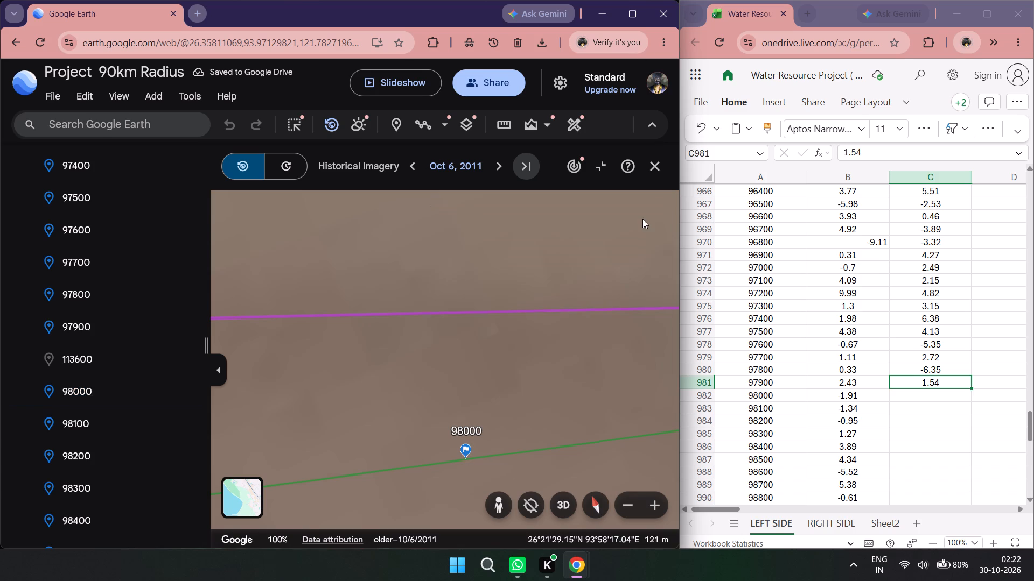
Measure the distance from placemark 98000 across to the purple line and record 4.77 in cell C982.
double_click(917, 395)
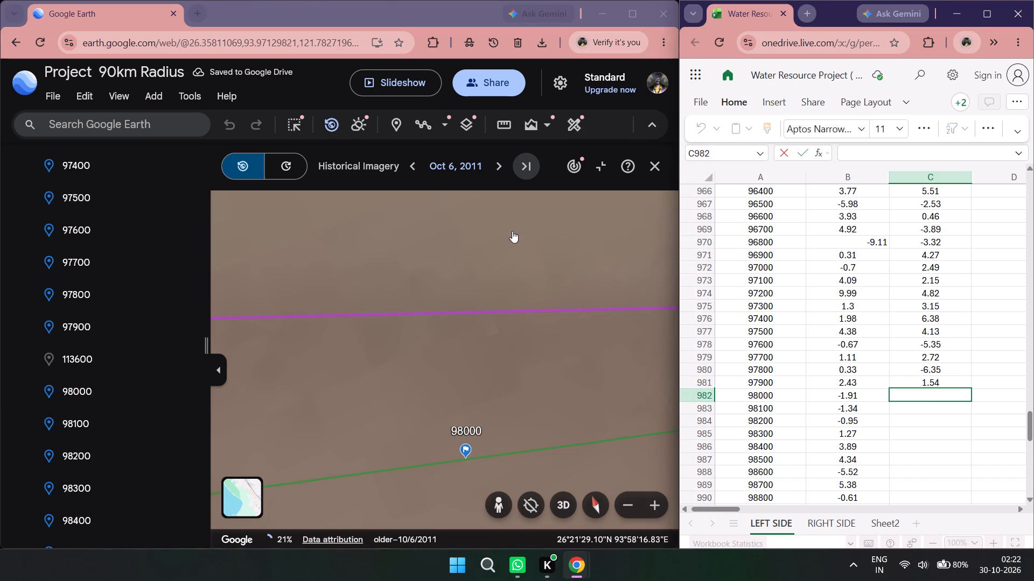
left_click(498, 122)
left_click(466, 462)
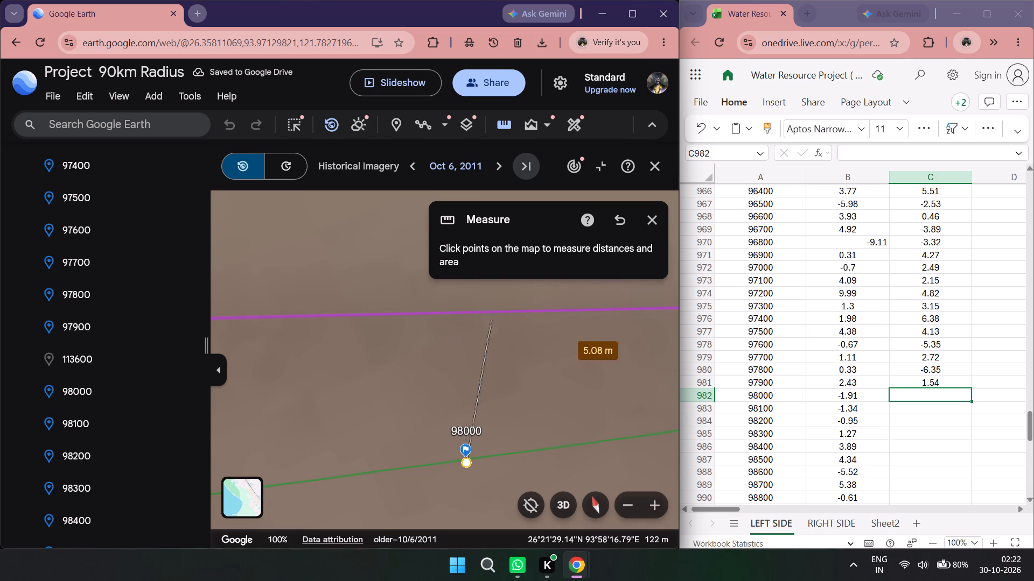
double_click(934, 396)
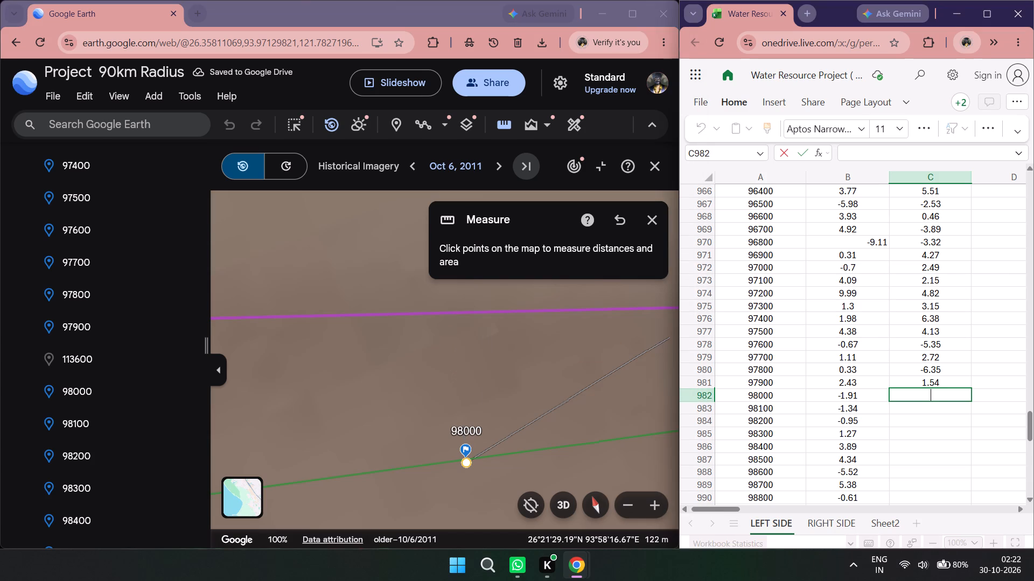
type("4.")
type("77")
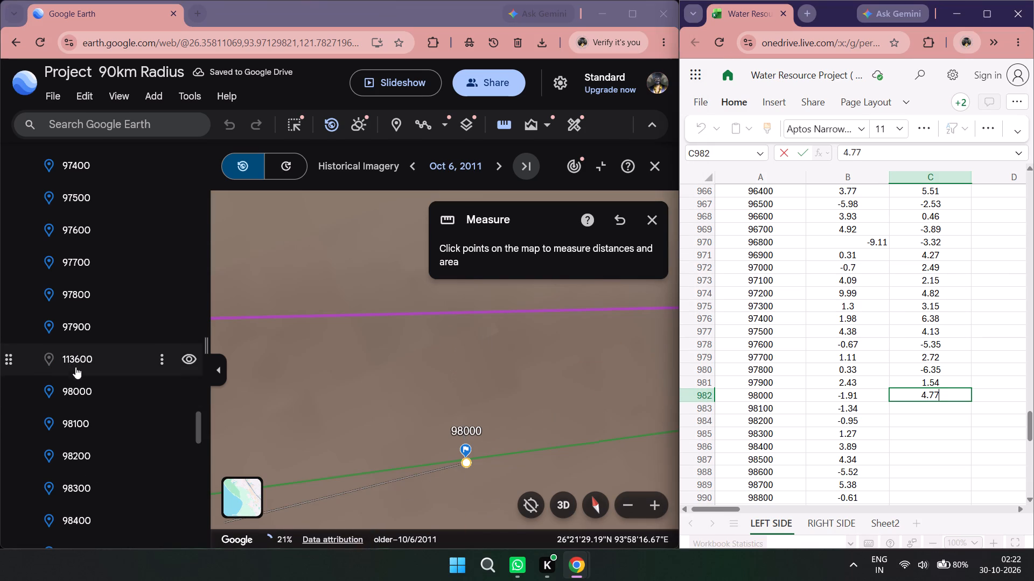
Fly to placemark 98100, measure its distance across to the purple line, and record -0.8 in cell C983.
double_click(93, 423)
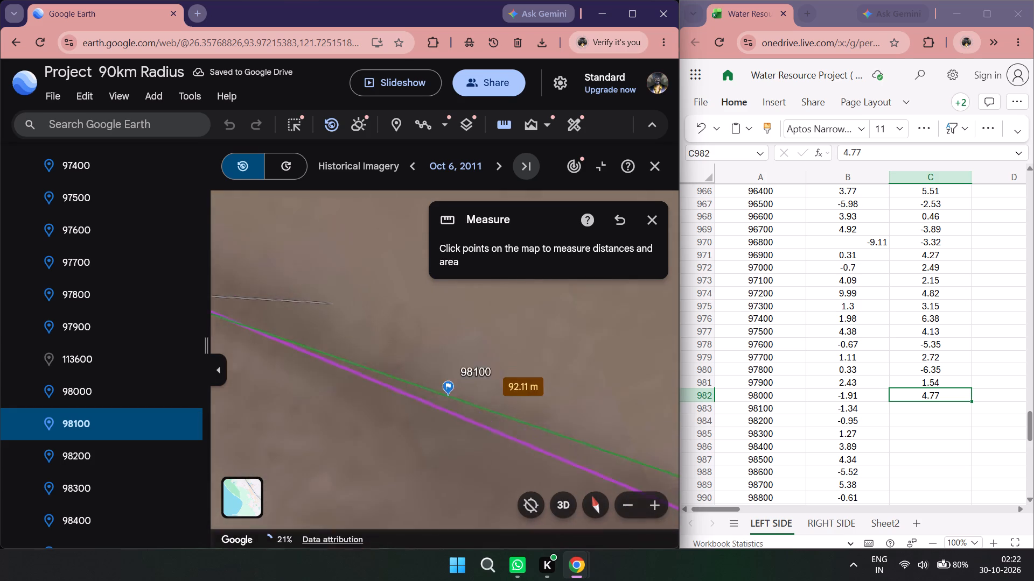
double_click(508, 132)
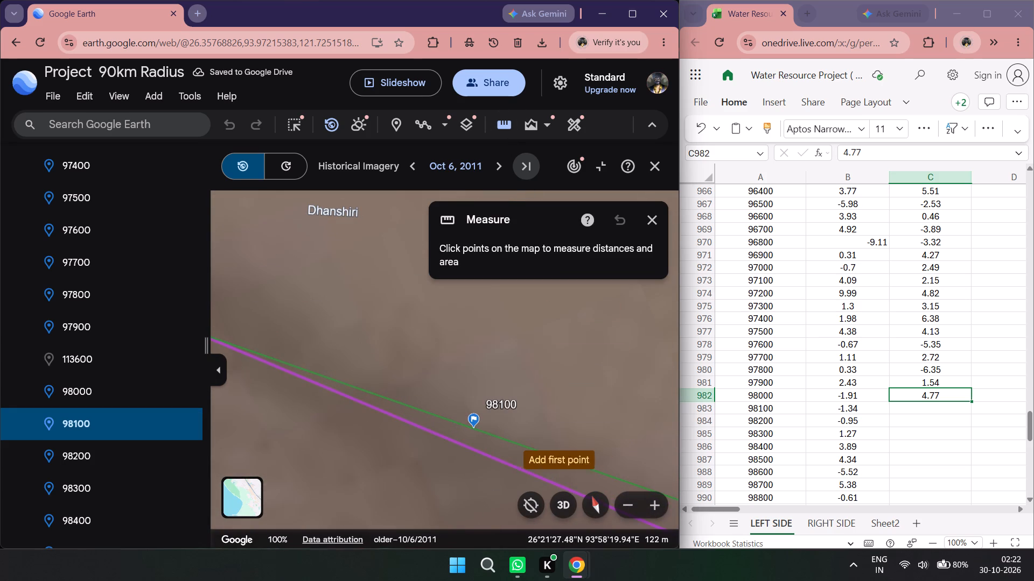
left_click(477, 426)
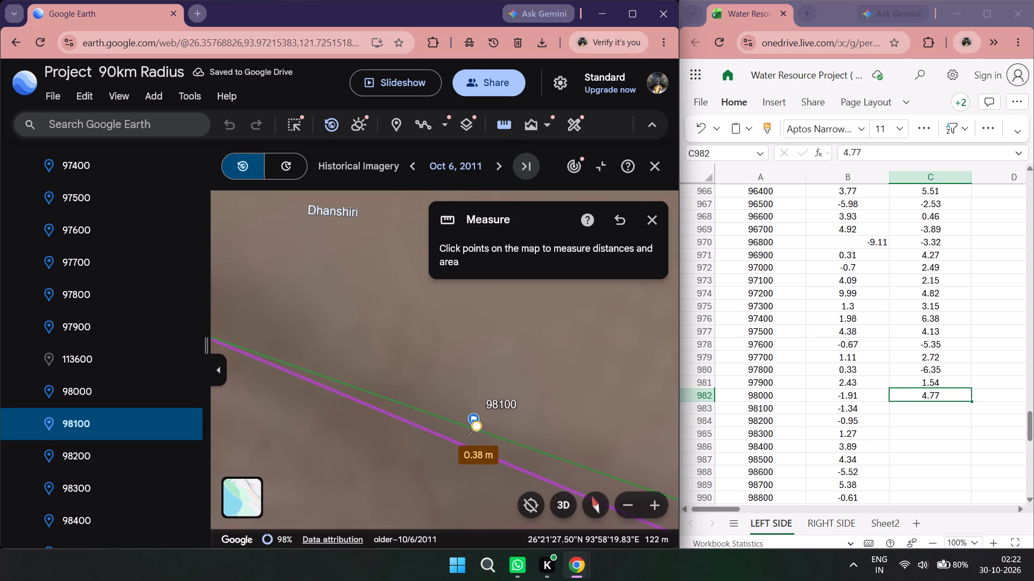
double_click(936, 407)
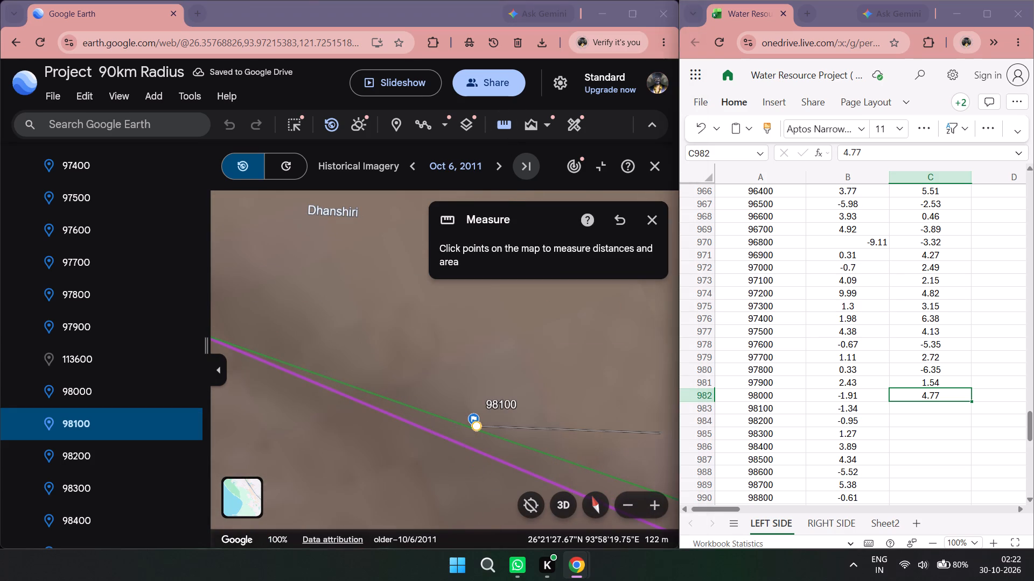
type("-0.")
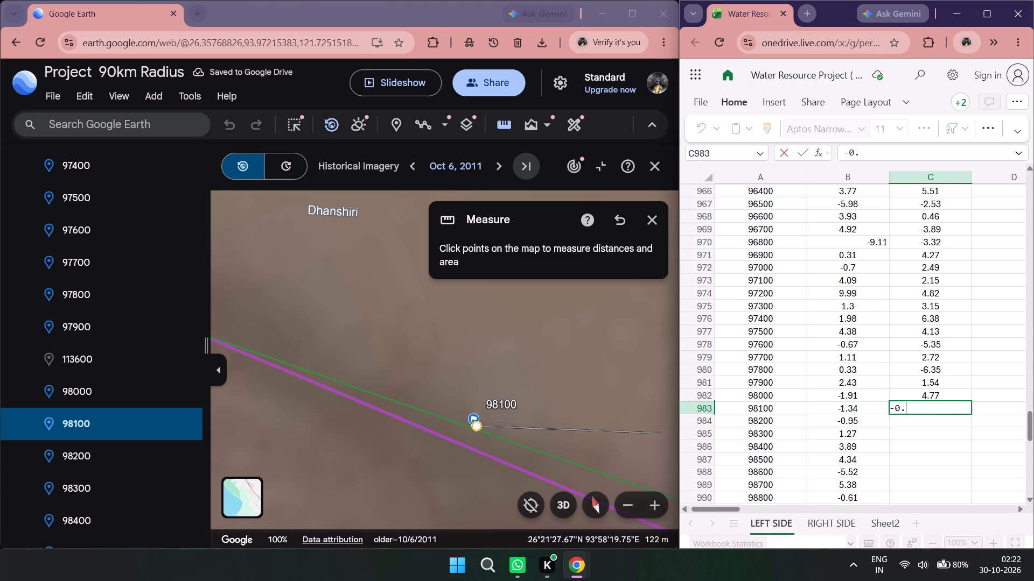
key("8")
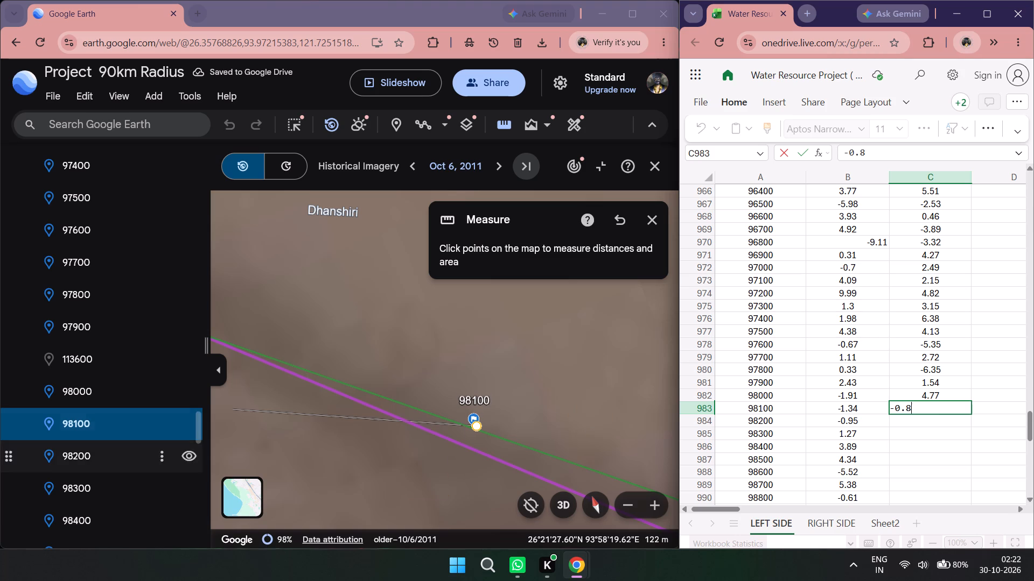
Fly to placemark 98200, measure its distance across to the purple line, and record -1.26 in cell C984.
double_click(59, 469)
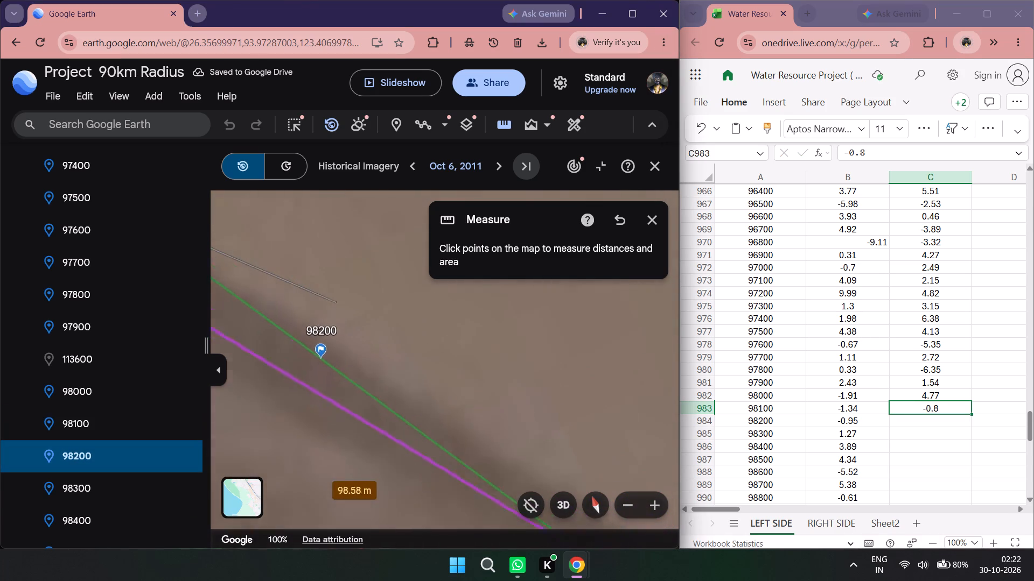
double_click(512, 137)
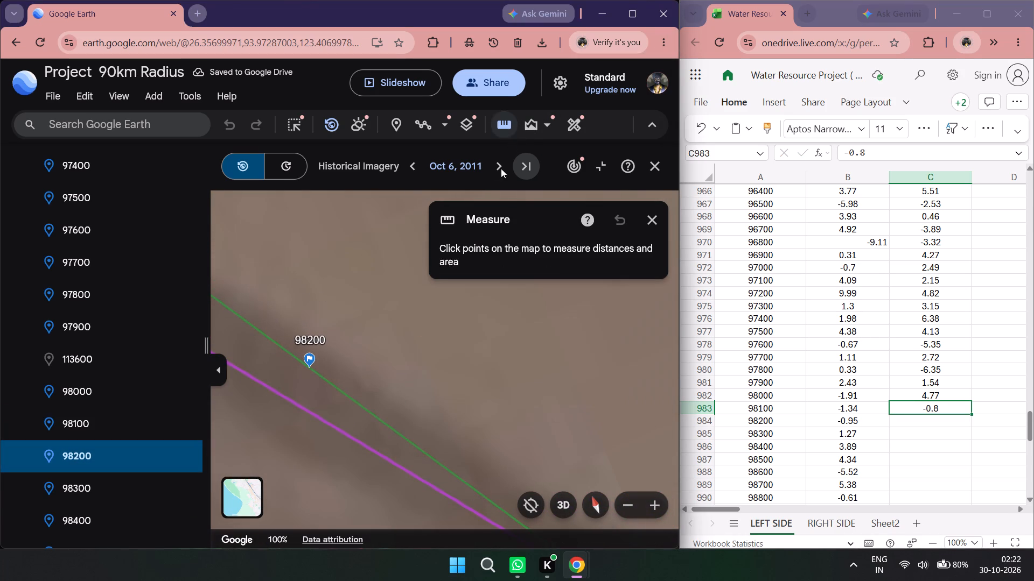
left_click(311, 367)
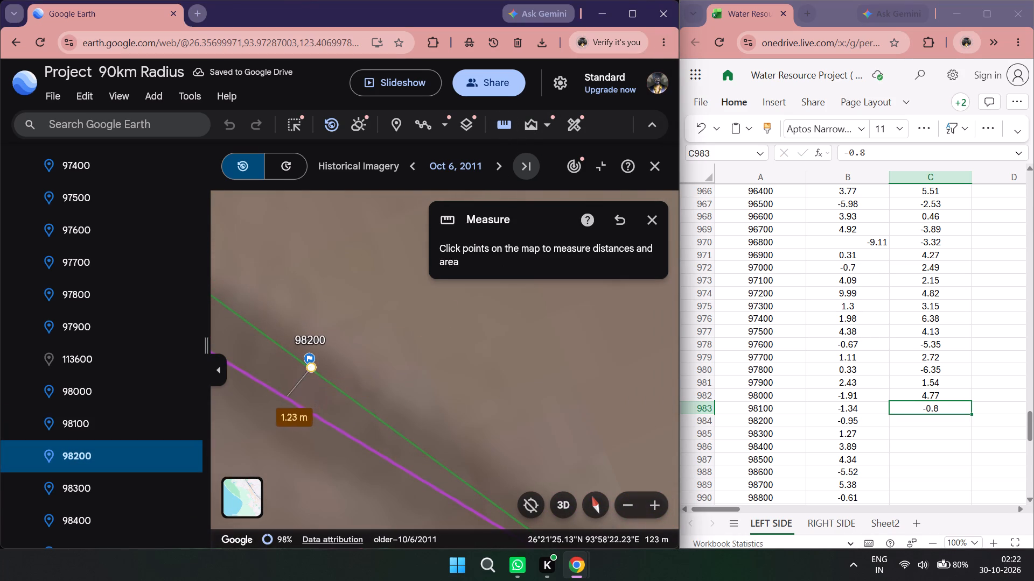
double_click(911, 423)
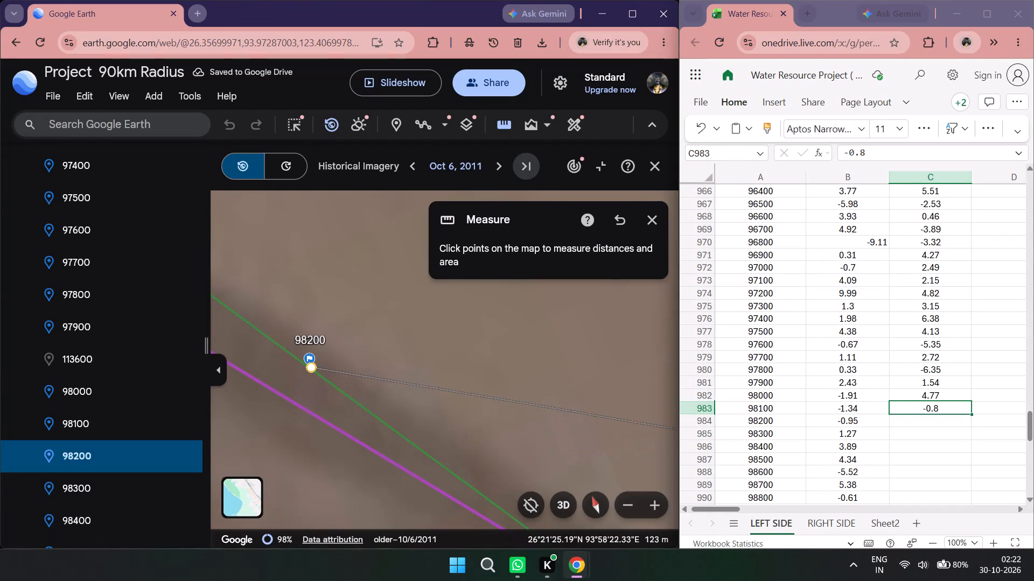
type("-1.26")
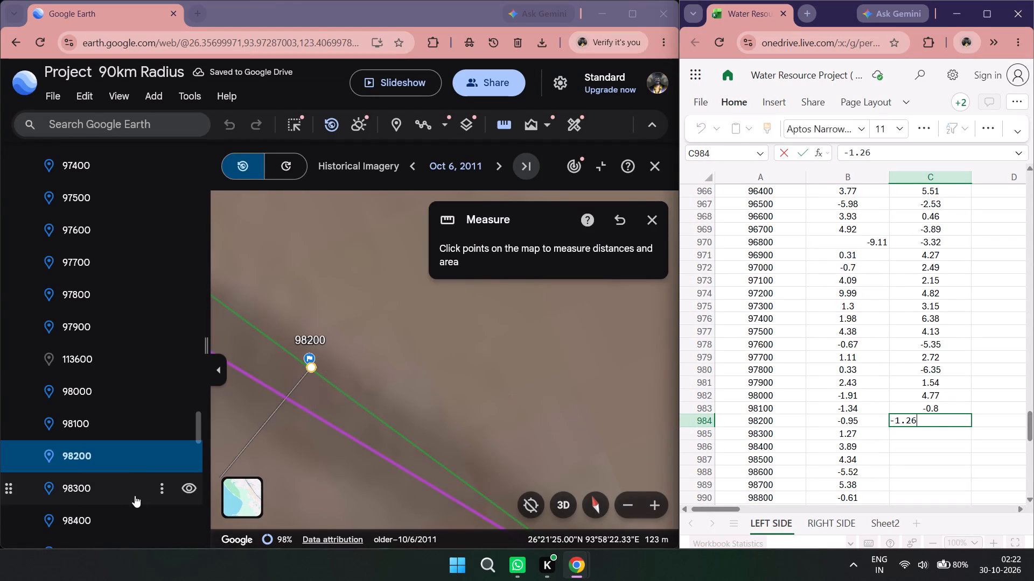
Fly to placemark 98300, measure its distance across to the purple line, and record 1.34 in cell C985.
double_click(81, 493)
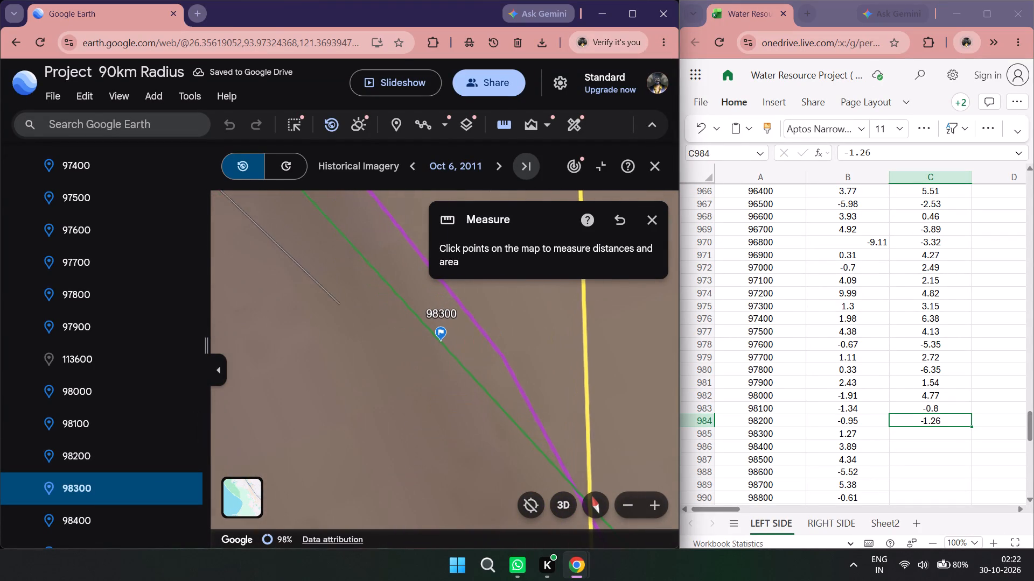
double_click(501, 119)
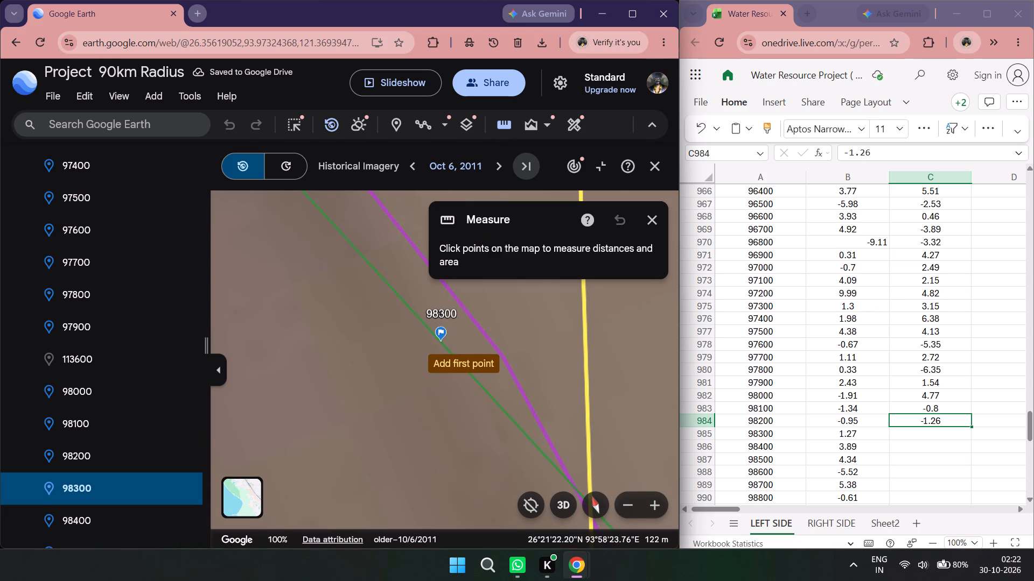
left_click(441, 343)
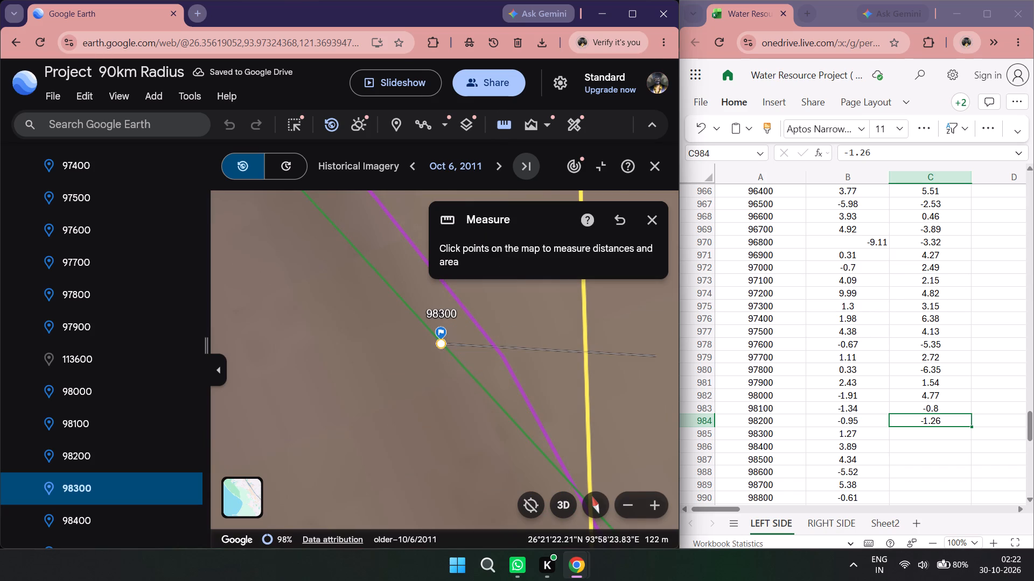
double_click(944, 435)
type("1.35")
key("BackSpace")
key("4")
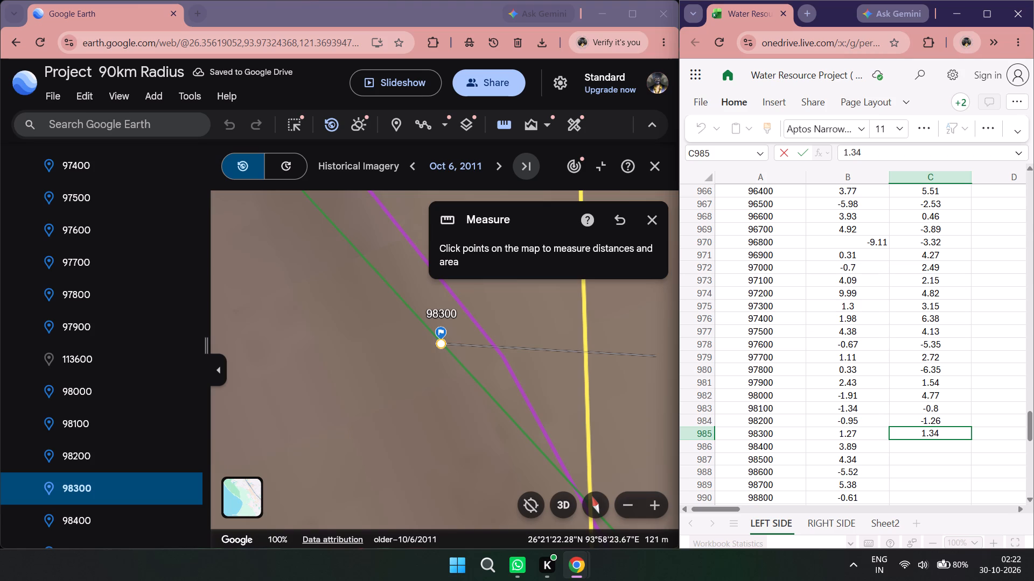
Fly to placemark 98400, measure its distance across to the purple line, and record 4.2 in cell C986.
double_click(79, 519)
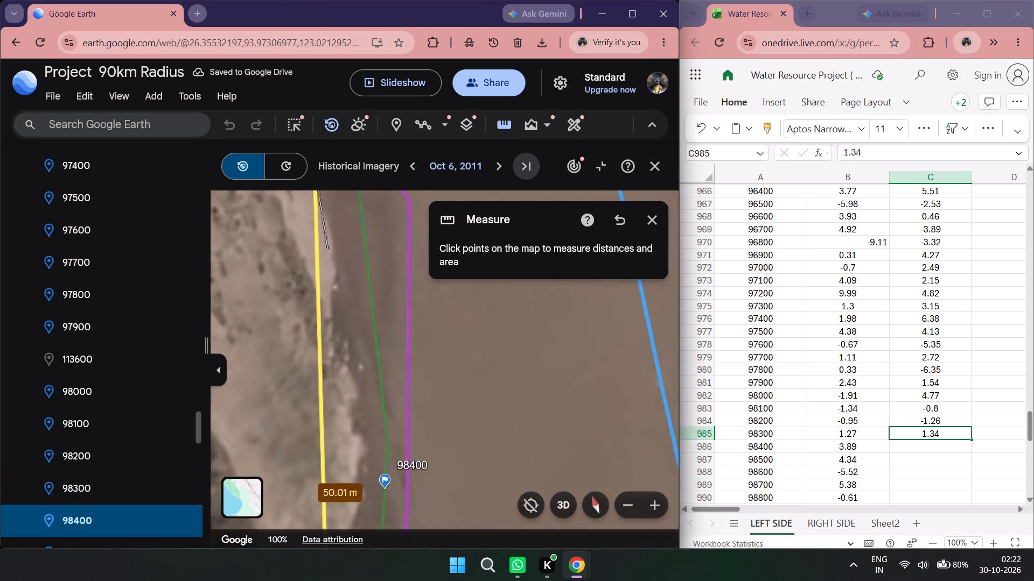
double_click(500, 126)
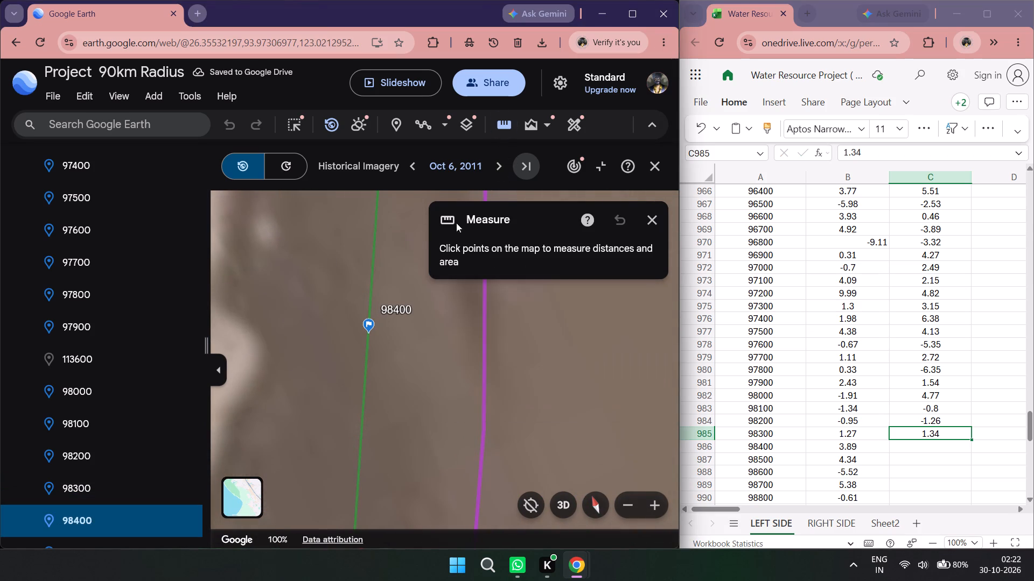
left_click(368, 337)
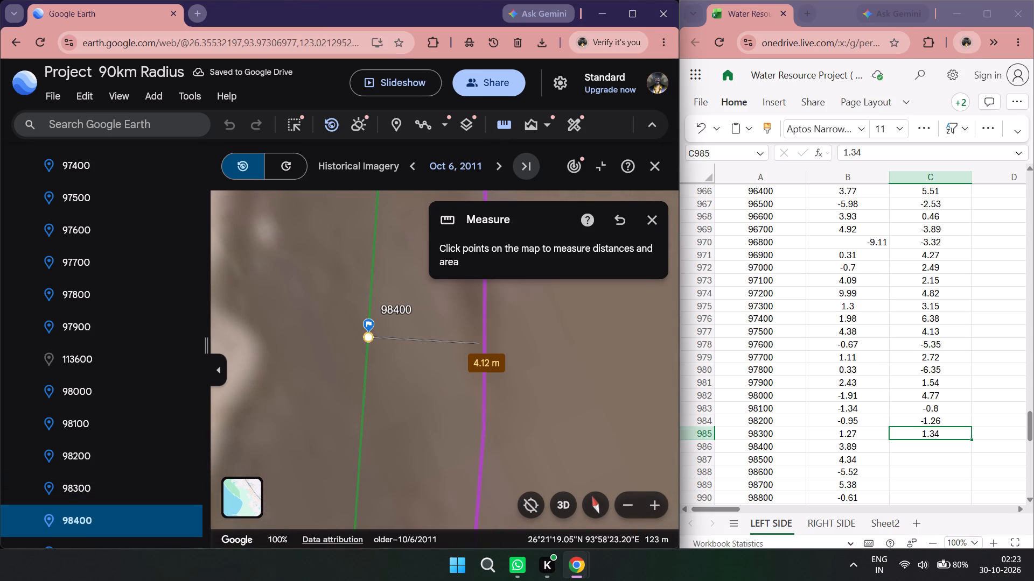
double_click(941, 448)
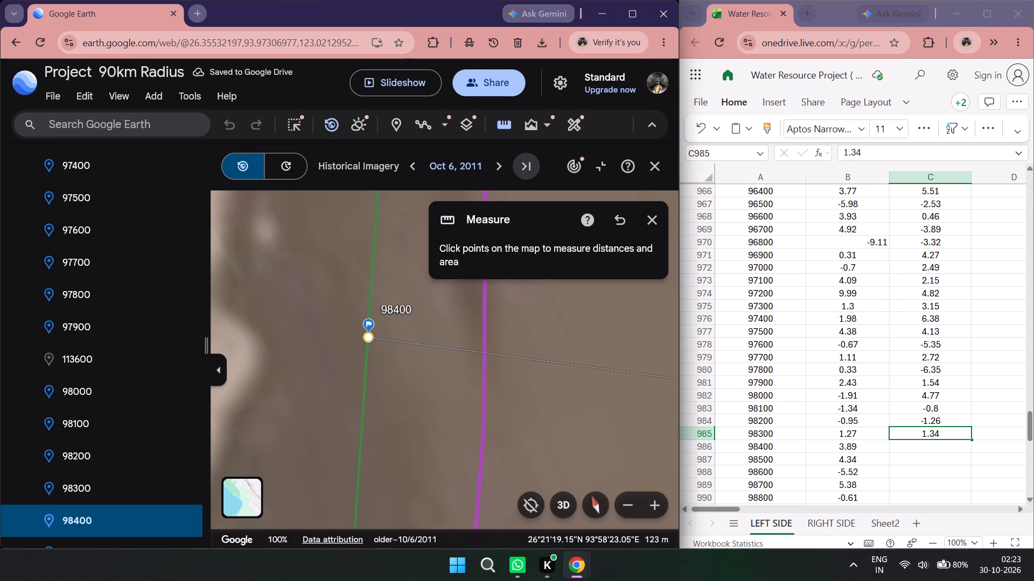
type("4.2")
Fly to placemark 98500, measure its distance across to the purple line, and record 3,61 in cell C987.
scroll(72, 432, "down", 3)
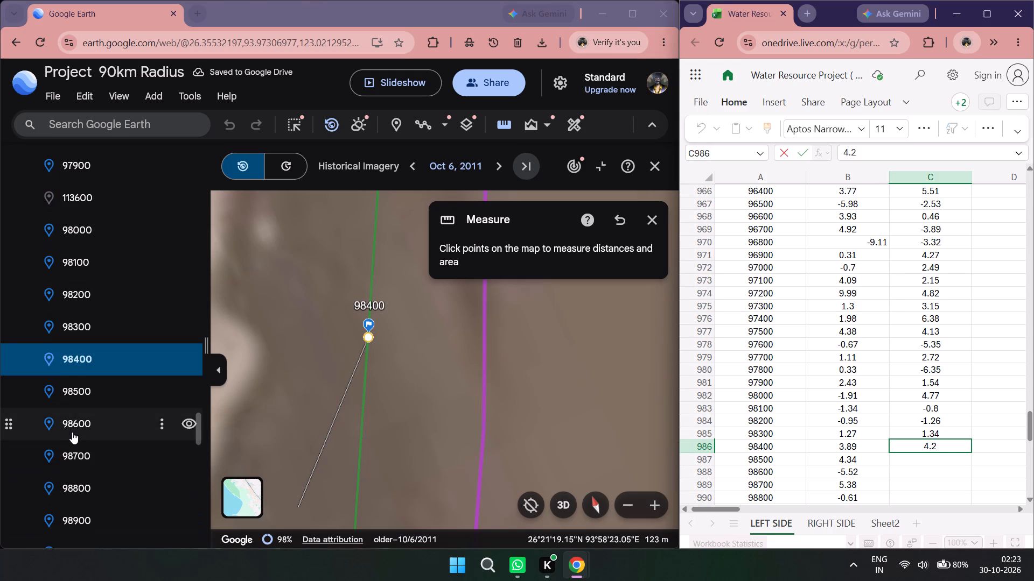
scroll(74, 431, "down", 2)
left_click(87, 287)
double_click(87, 287)
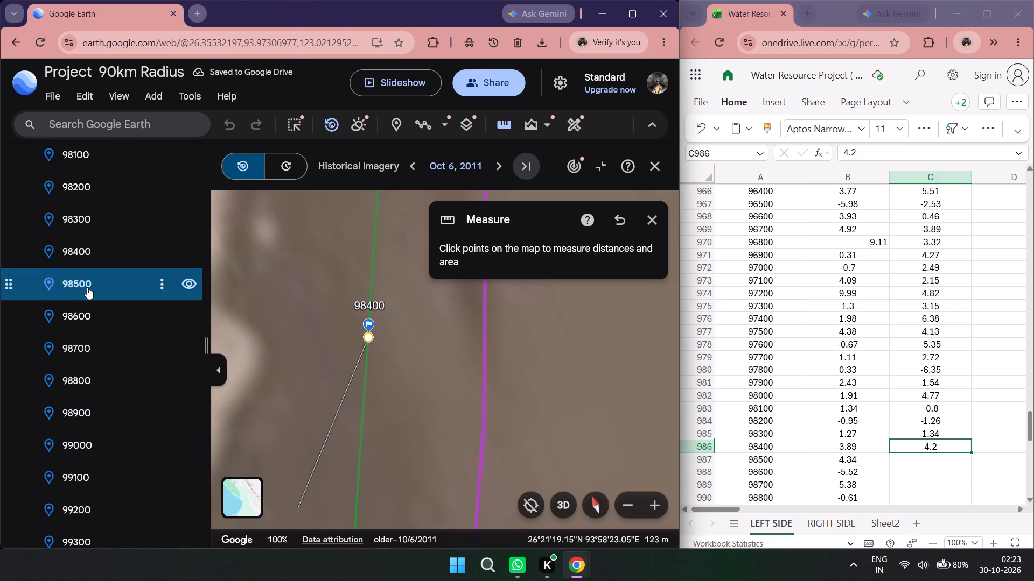
left_click_drag(496, 395, 415, 351)
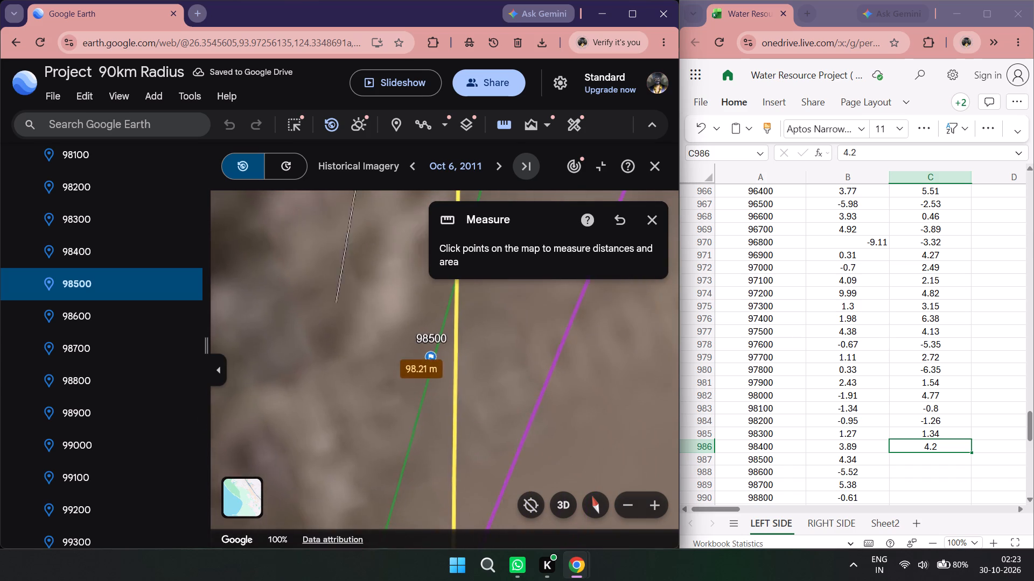
double_click(505, 127)
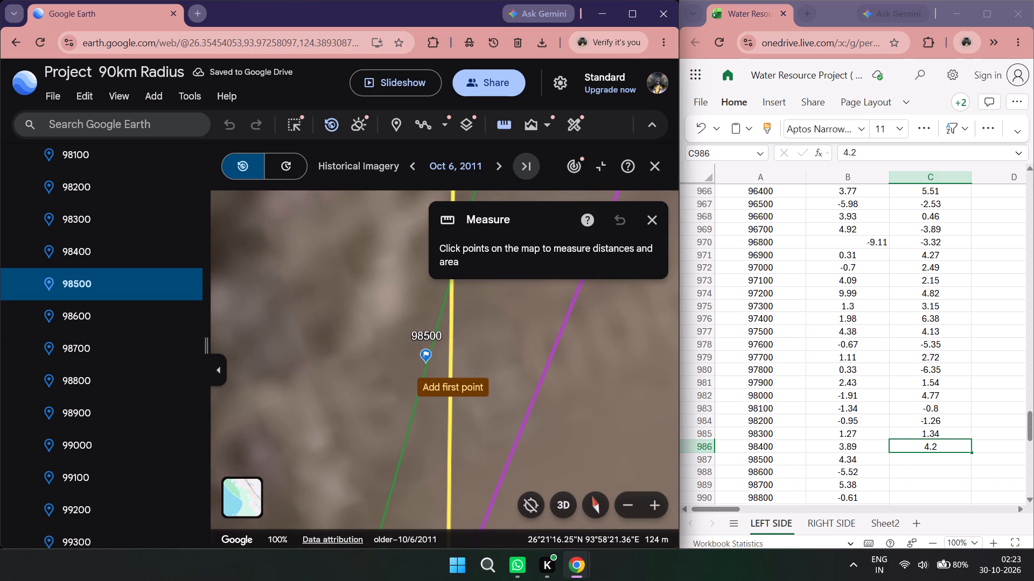
left_click(427, 364)
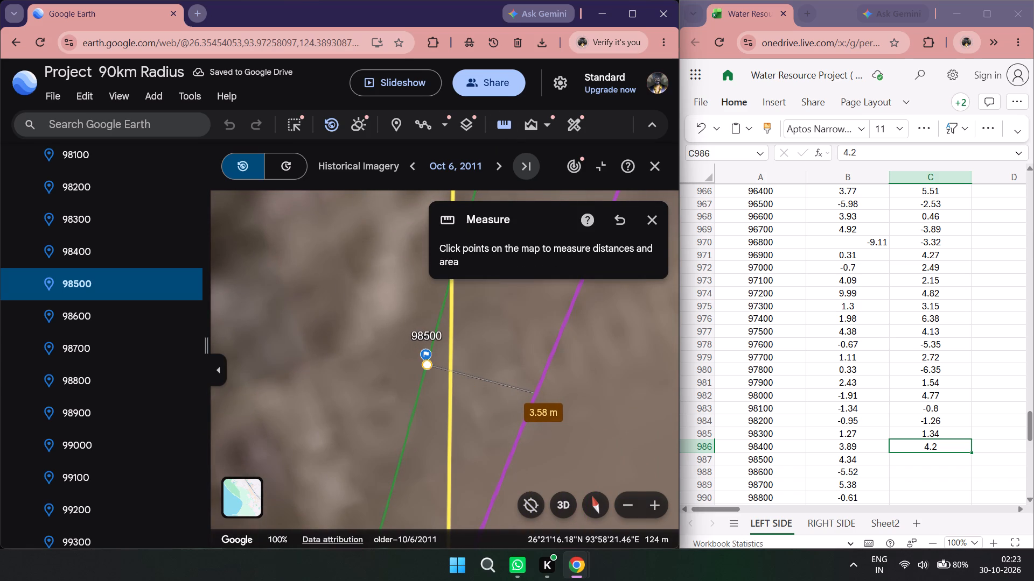
double_click(933, 462)
type("3,")
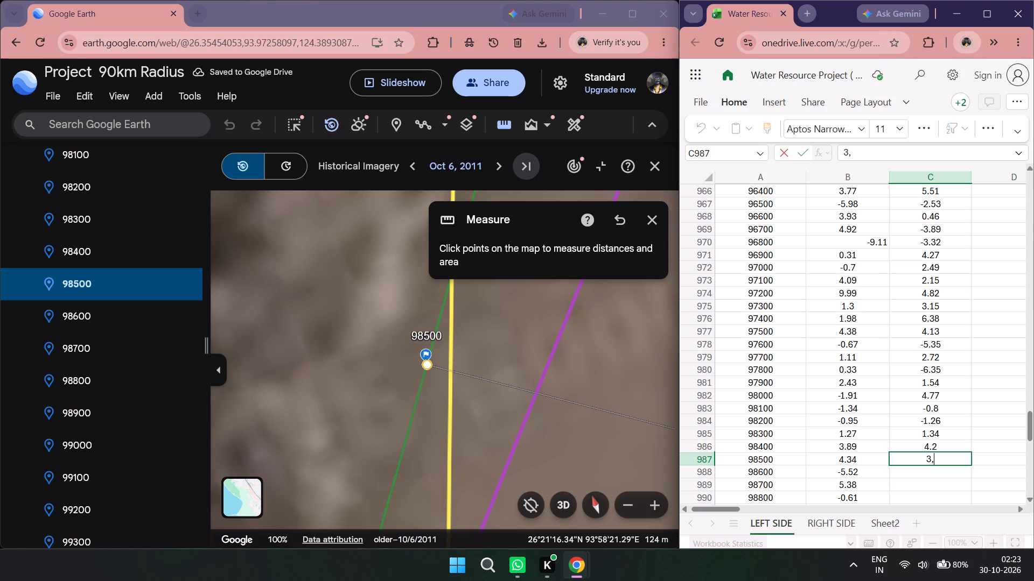
type("61")
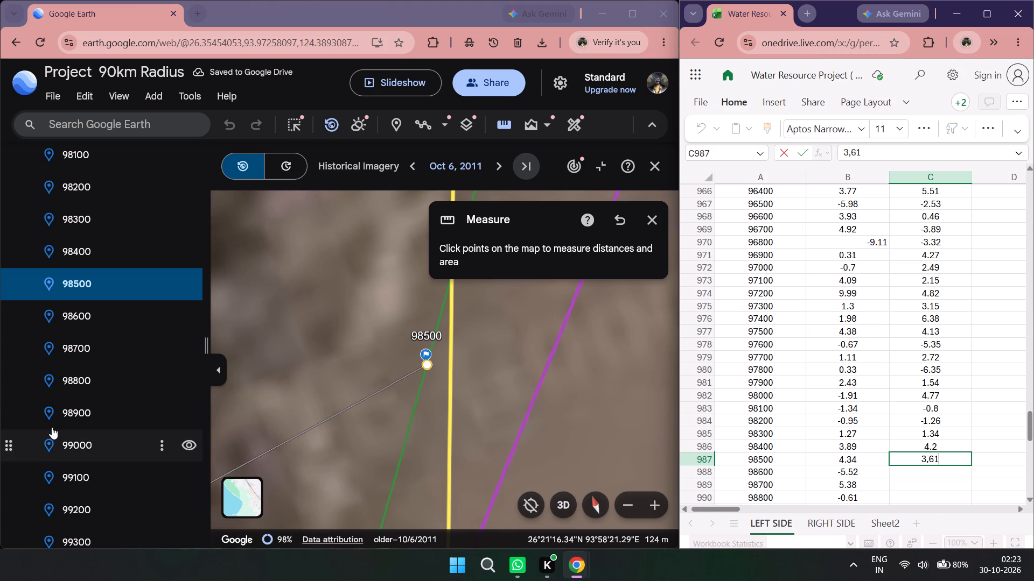
Fly to placemark 98600, measure its distance across to the purple line, and record -0.6 in cell C988.
double_click(88, 322)
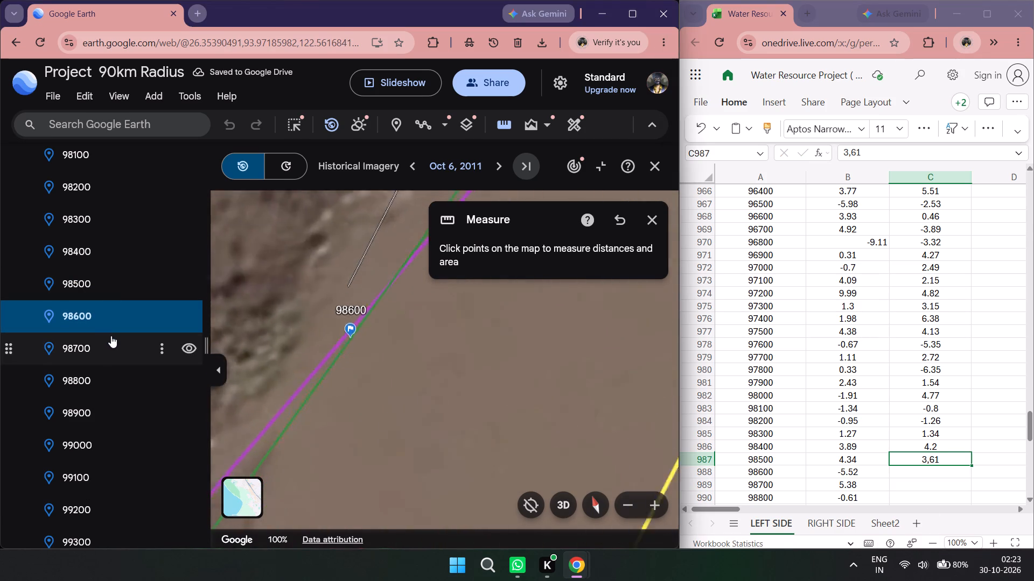
scroll(302, 379, "down", 3)
scroll(368, 394, "down", 2)
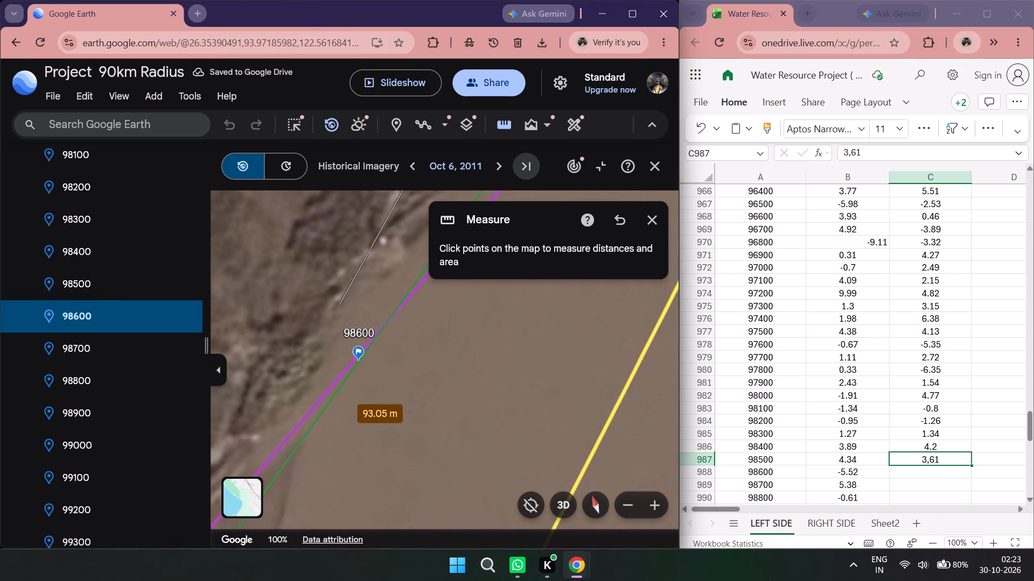
scroll(360, 372, "up", 7)
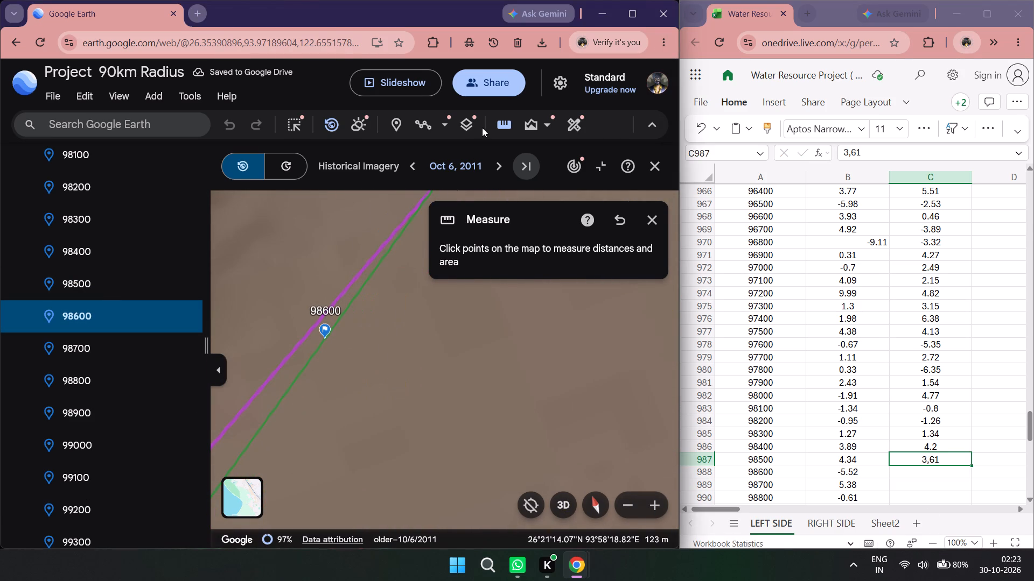
double_click(498, 122)
left_click(326, 341)
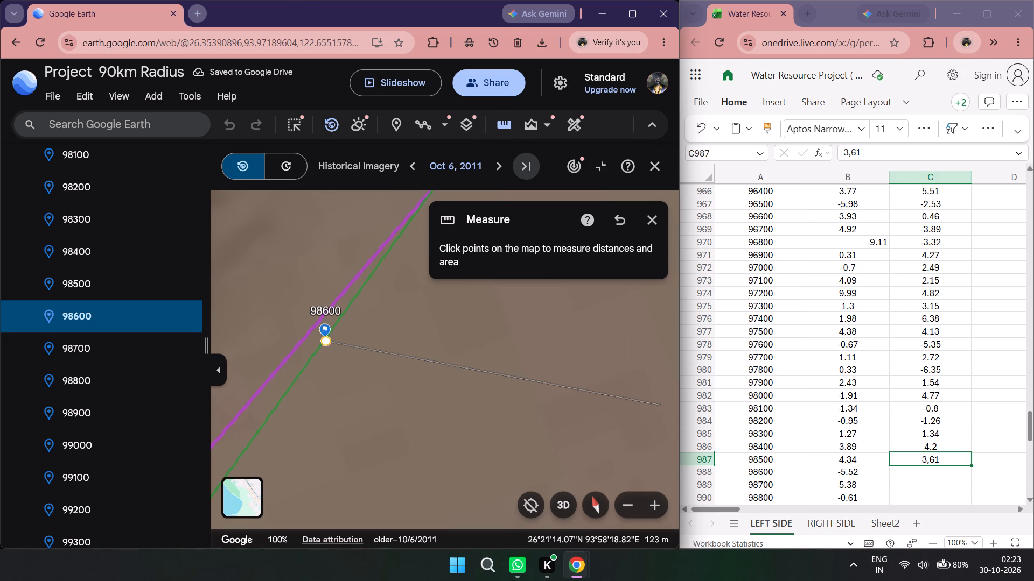
left_click(932, 472)
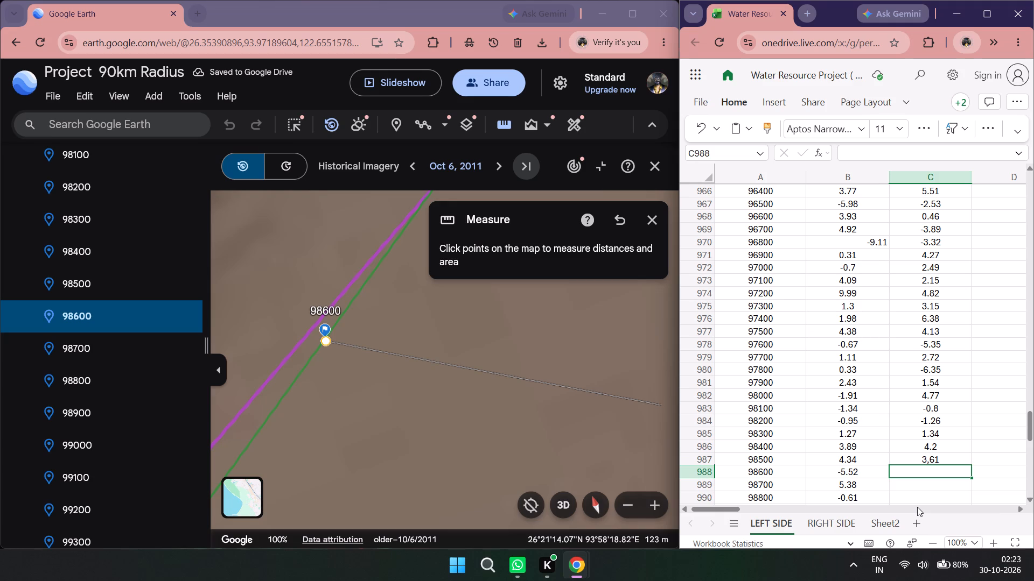
key("minus")
type("0.")
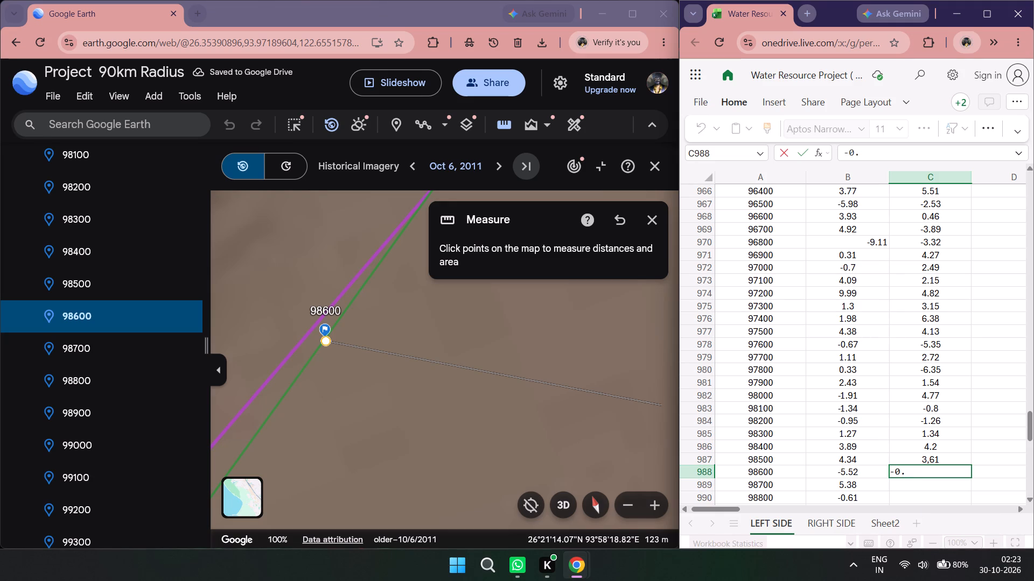
key("6")
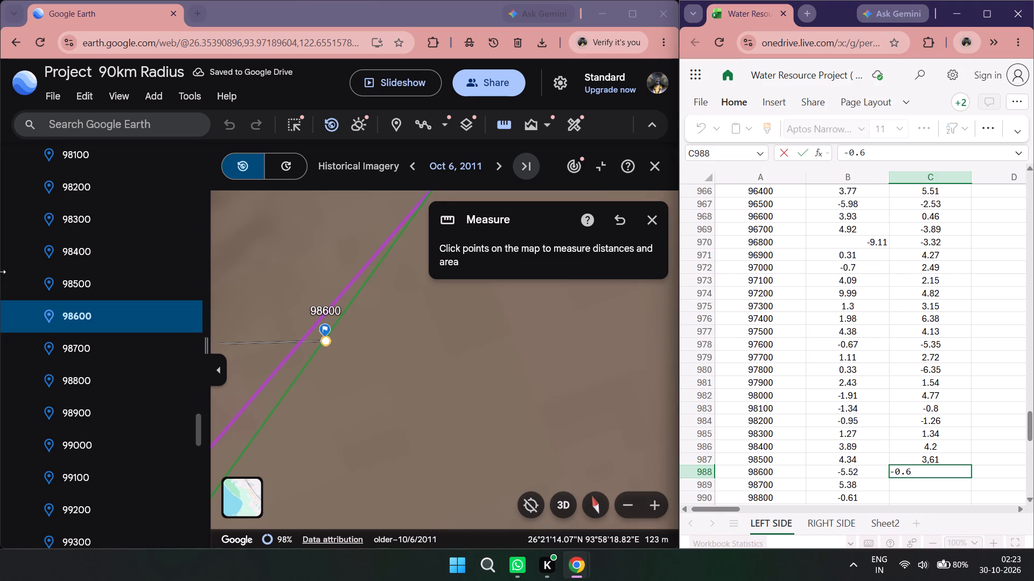
Fly to placemark 98700, measure its distance across to the purple line, and record 0.76 in cell C989.
double_click(97, 351)
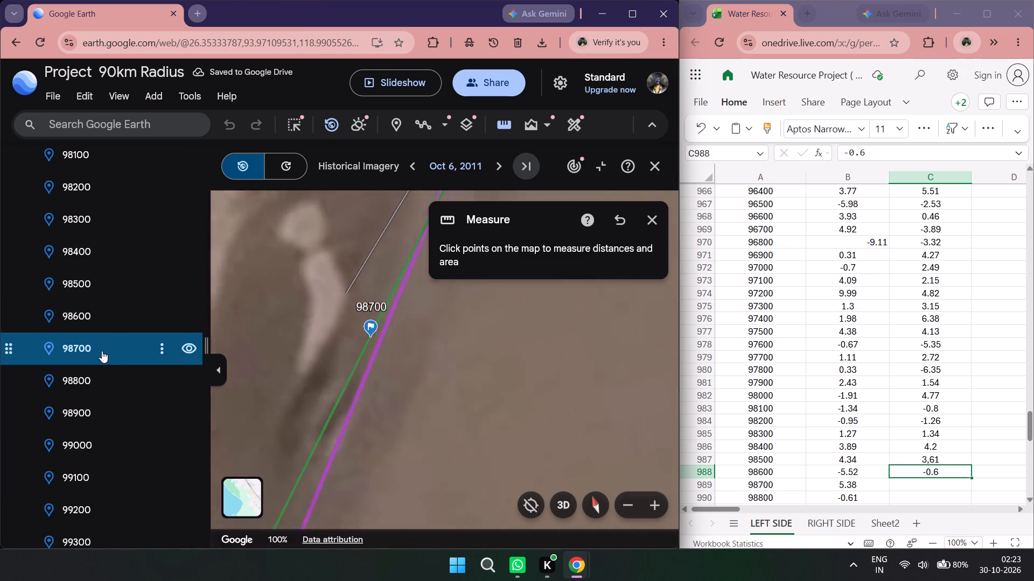
left_click_drag(445, 413, 375, 345)
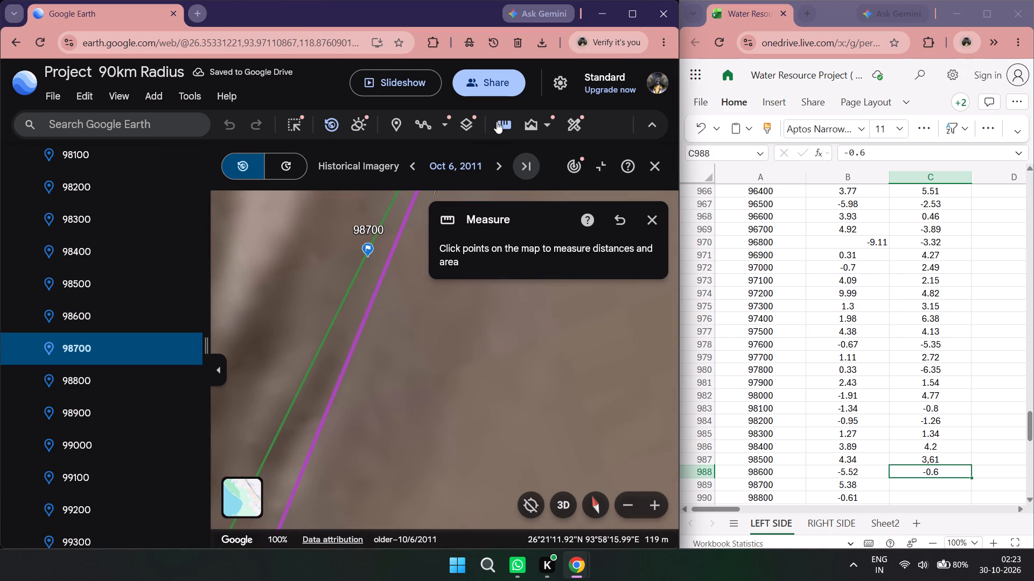
double_click(497, 122)
left_click_drag(437, 370, 368, 422)
scroll(350, 409, "down", 1)
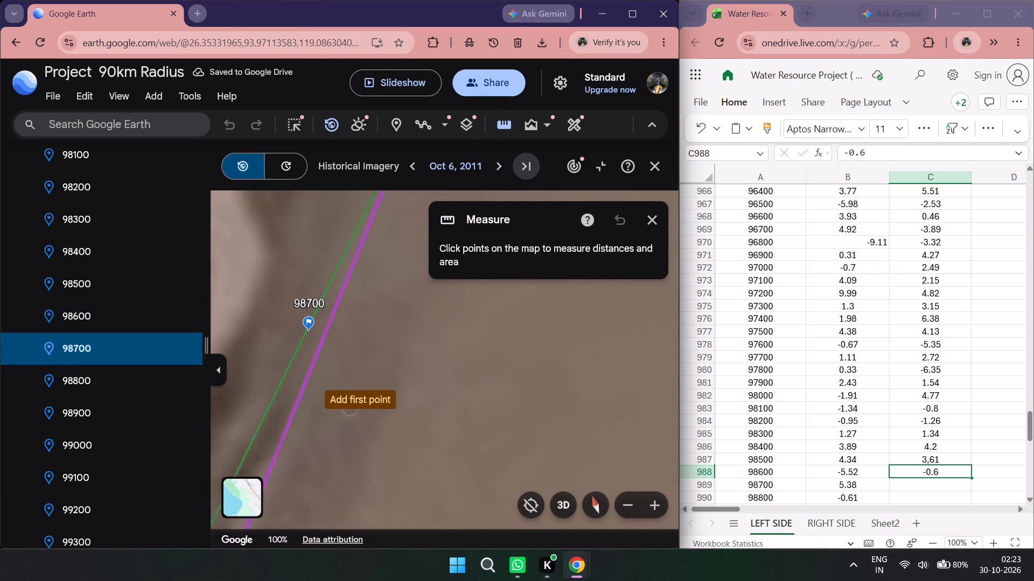
left_click(311, 342)
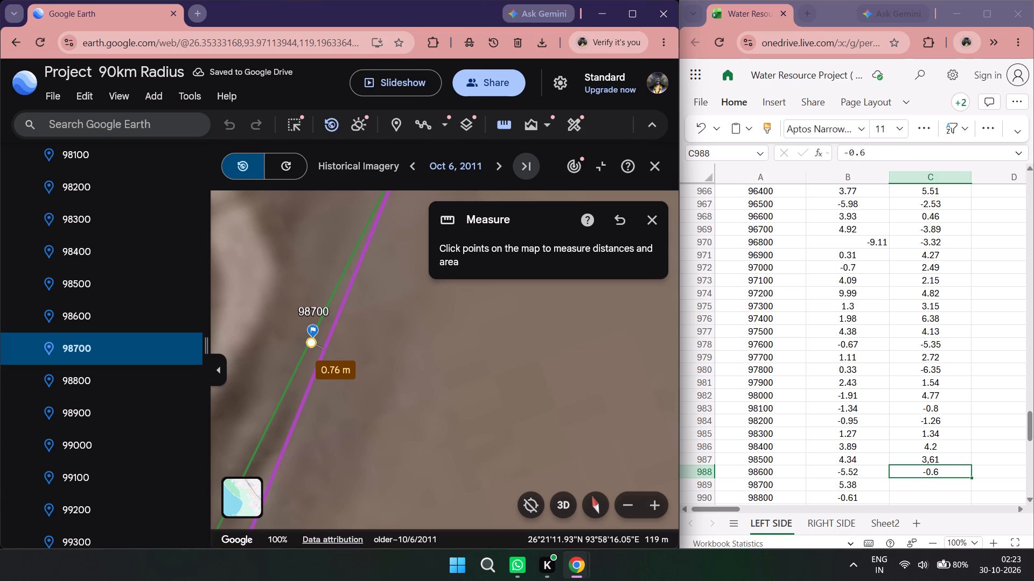
double_click(931, 487)
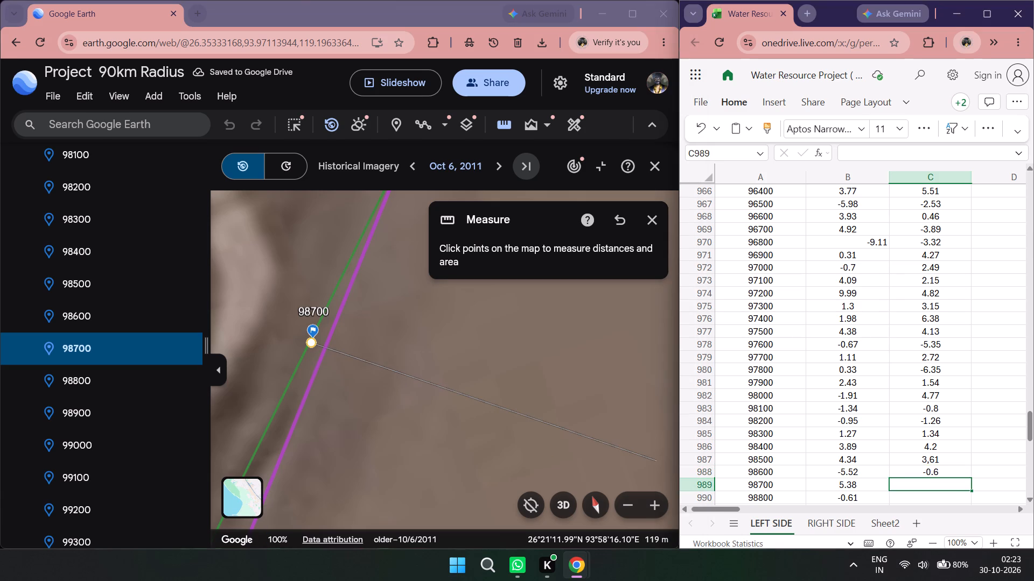
type("0.76")
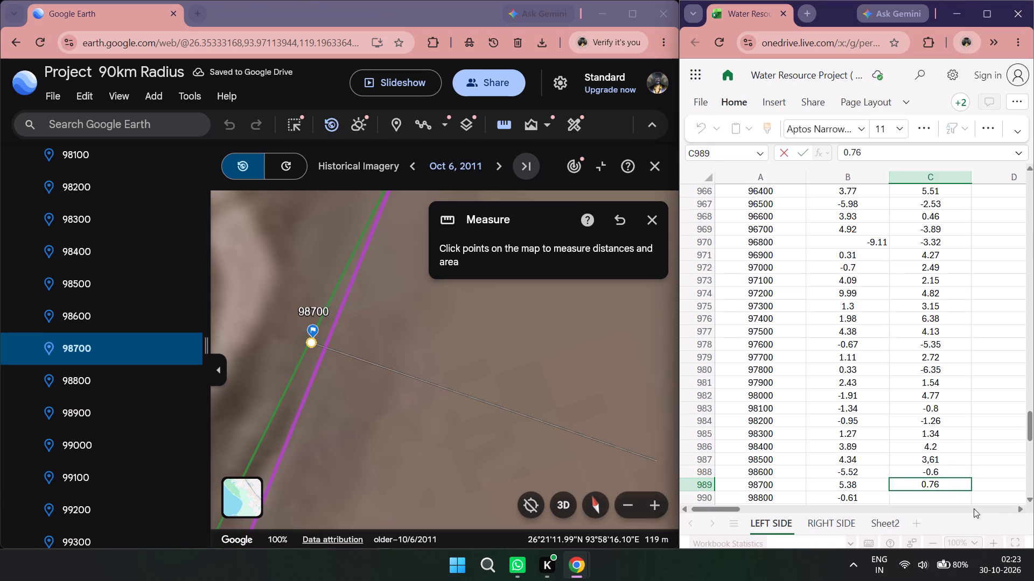
Fly to placemark 98800, measure its distance across to the purple line, and record 0.42 in cell C990.
double_click(71, 378)
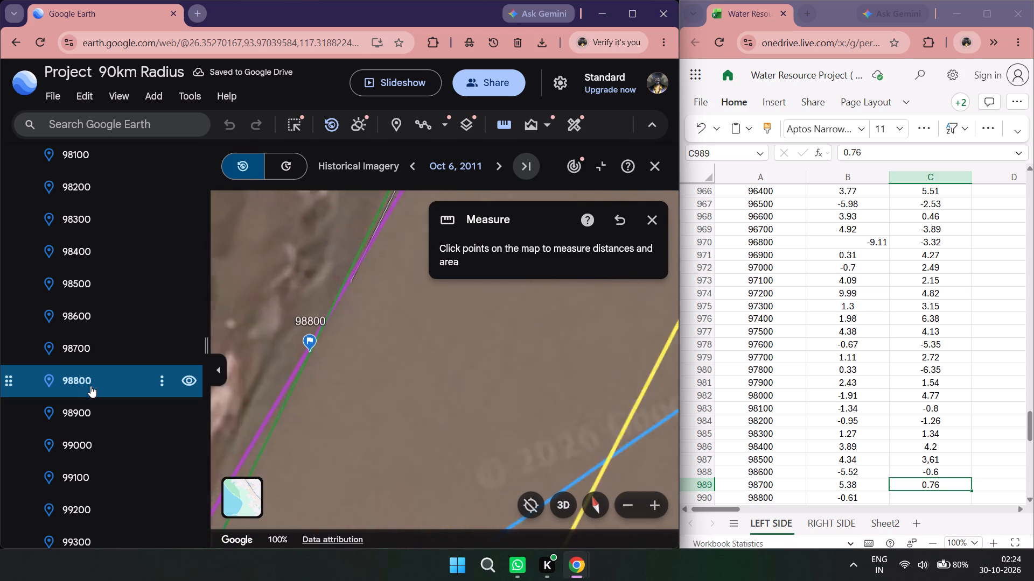
double_click(500, 127)
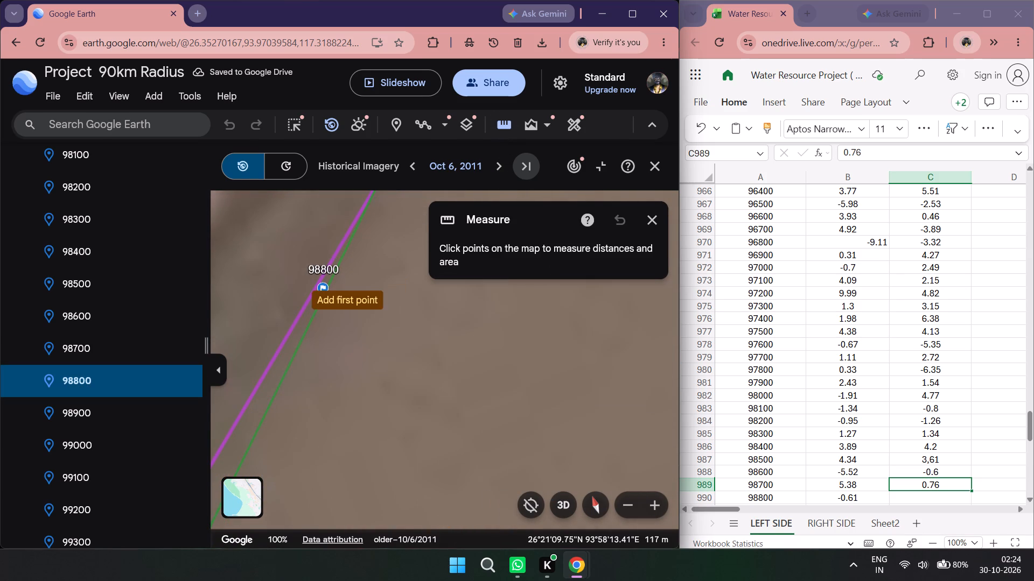
scroll(327, 292, "up", 3)
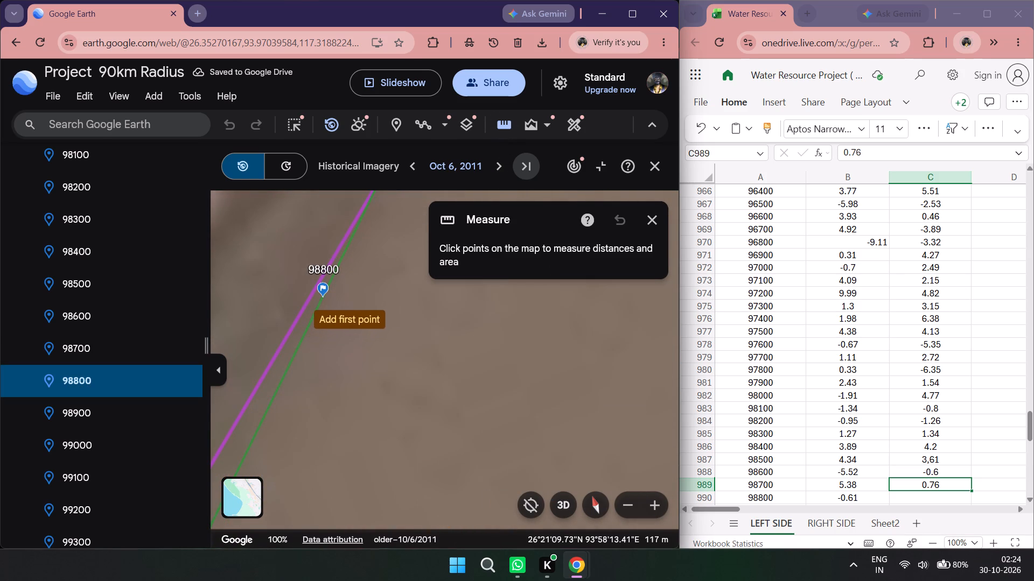
left_click(325, 297)
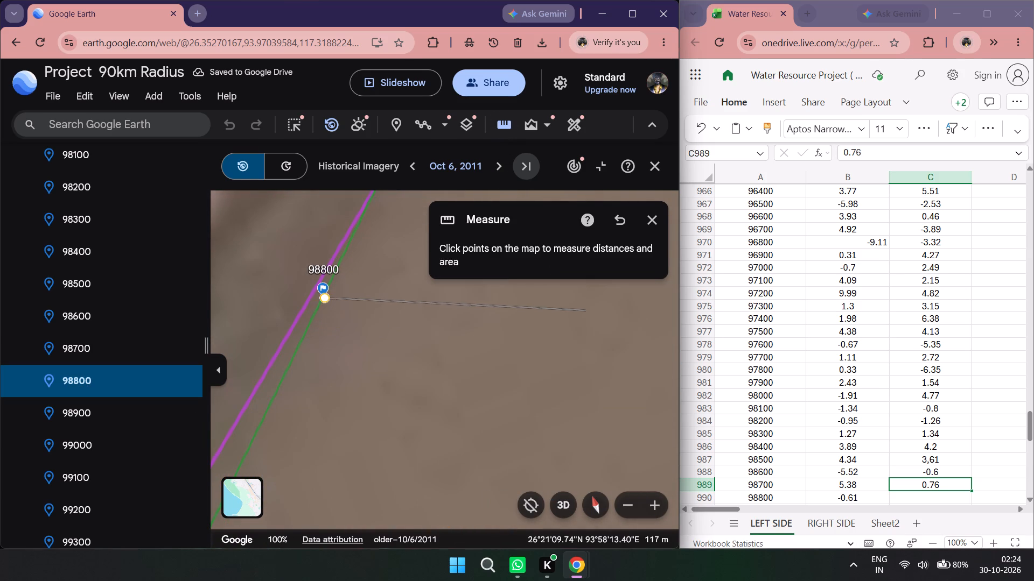
double_click(924, 498)
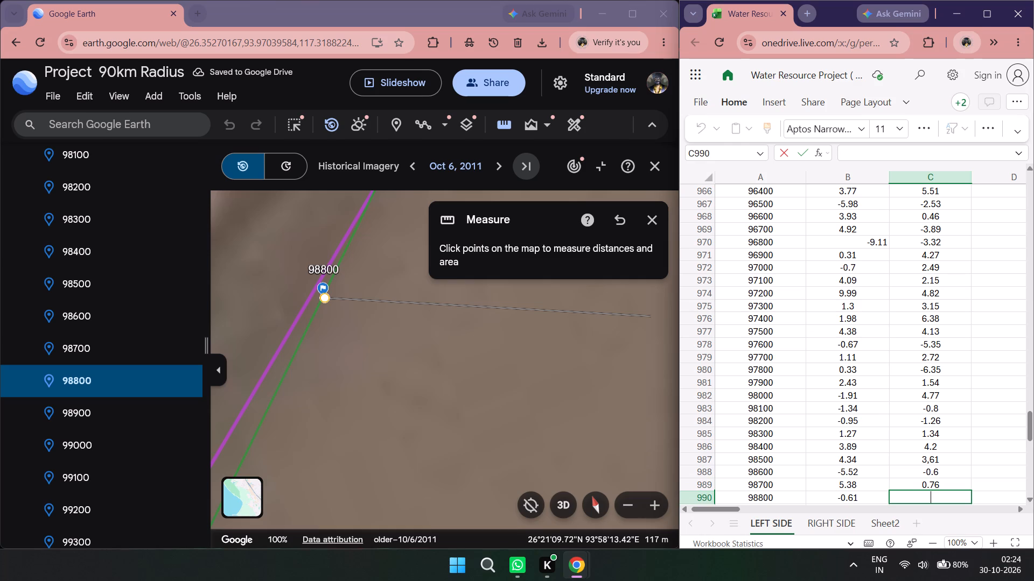
scroll(912, 457, "down", 1)
type("0.")
type("42")
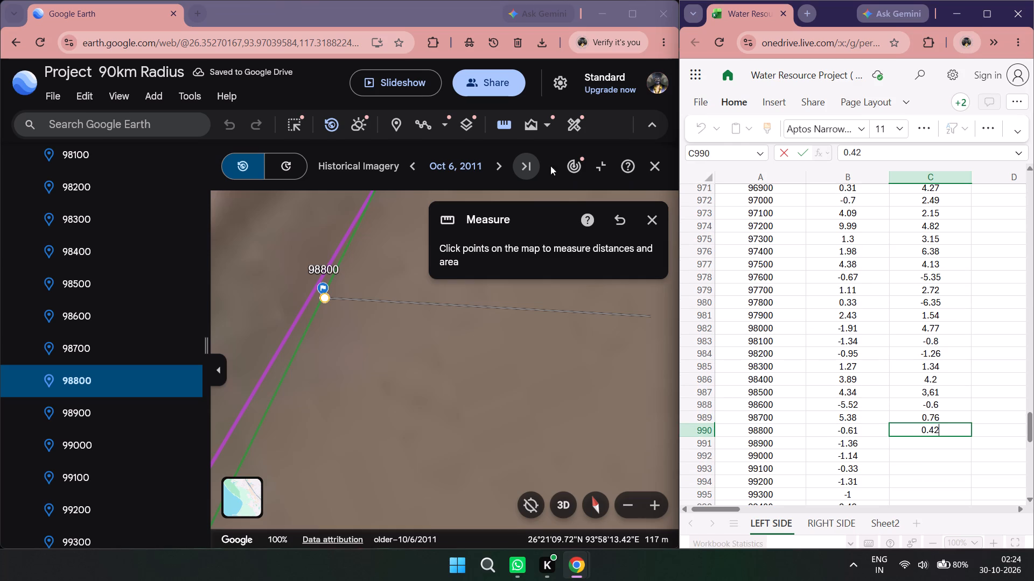
left_click(505, 125)
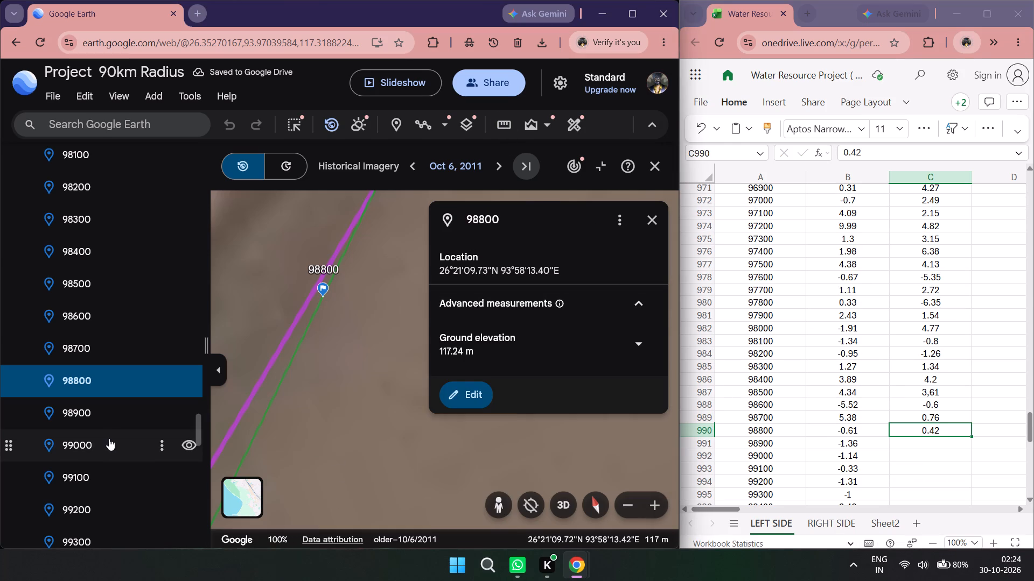
Fly to placemark 98900, measure its distance across to the purple line, and record -2.49 in cell C991.
double_click(104, 419)
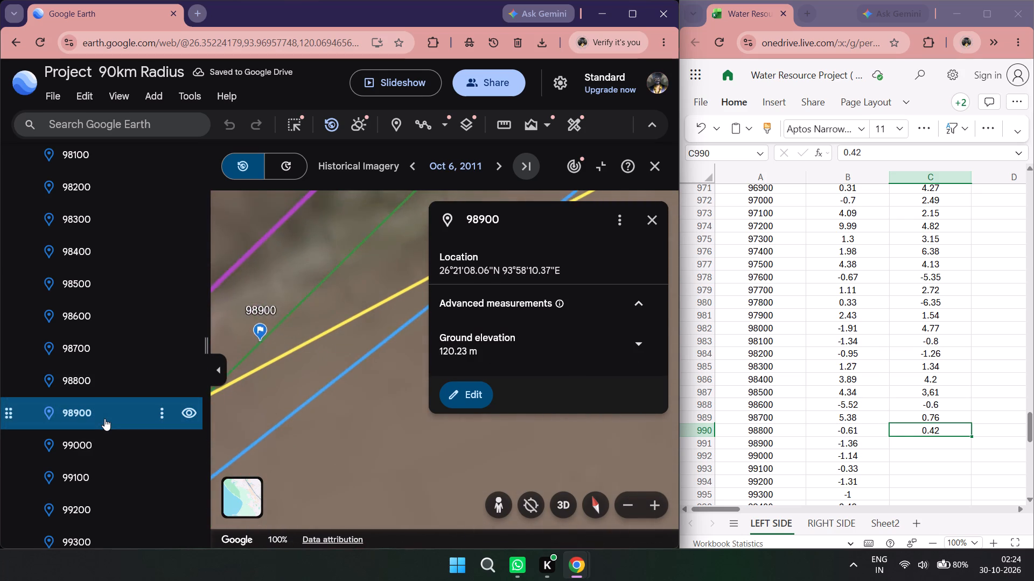
left_click_drag(337, 426, 469, 436)
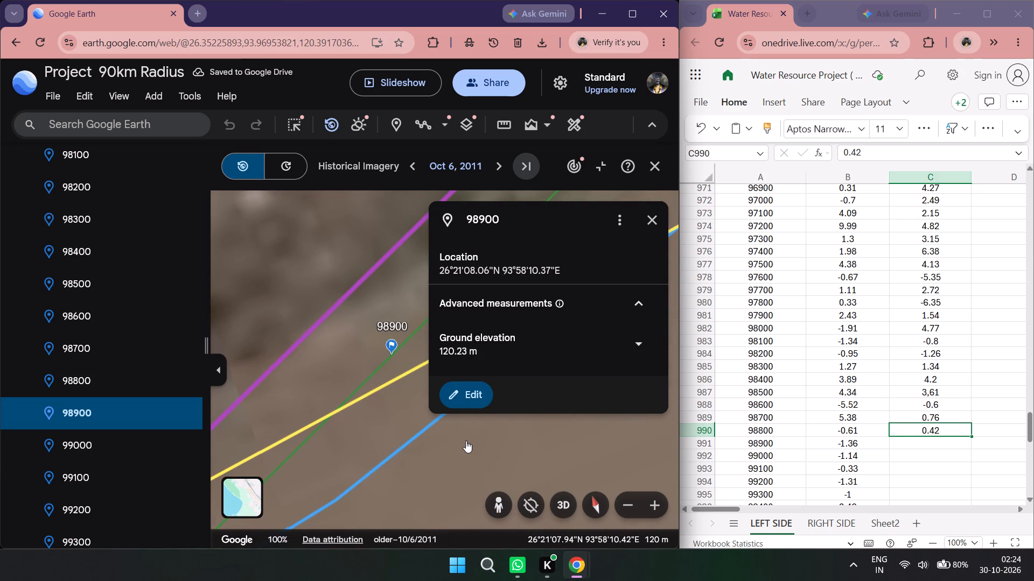
left_click(497, 126)
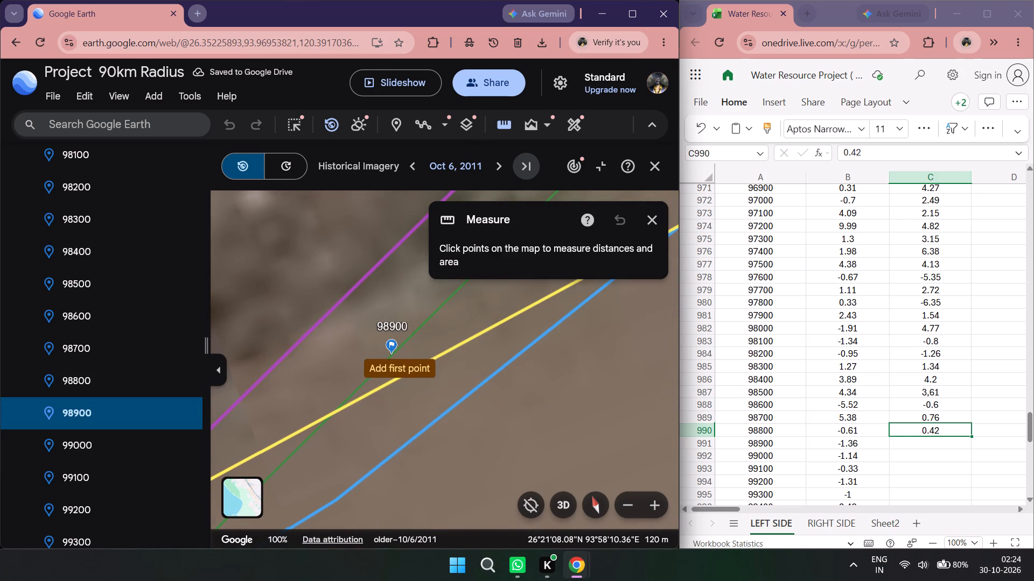
left_click(390, 353)
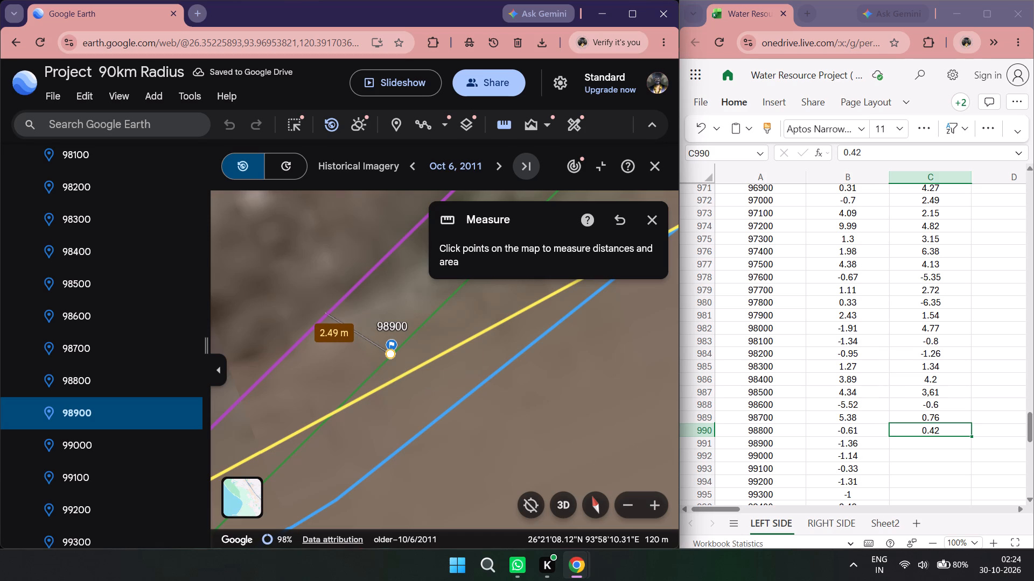
double_click(940, 448)
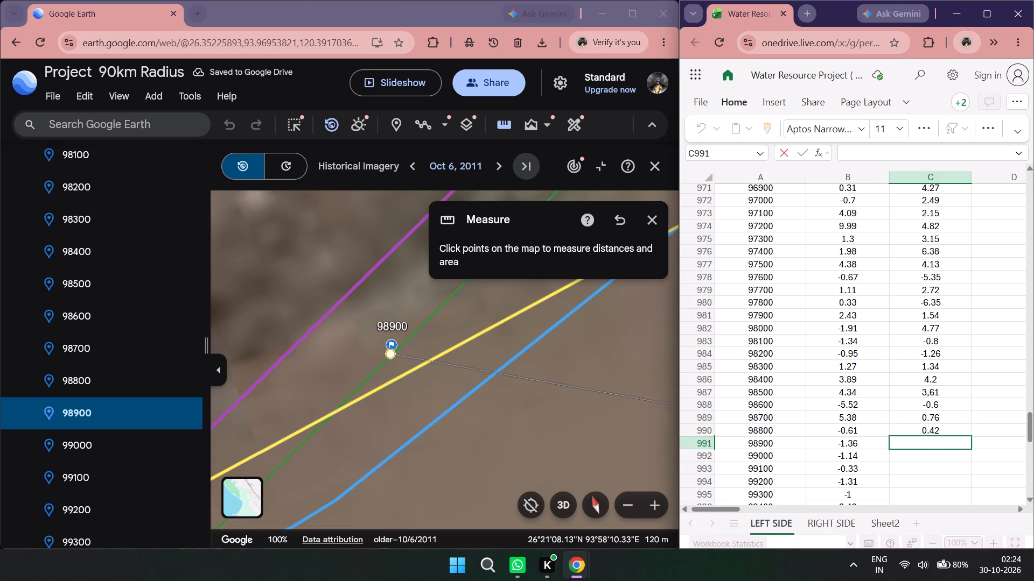
type("-2.")
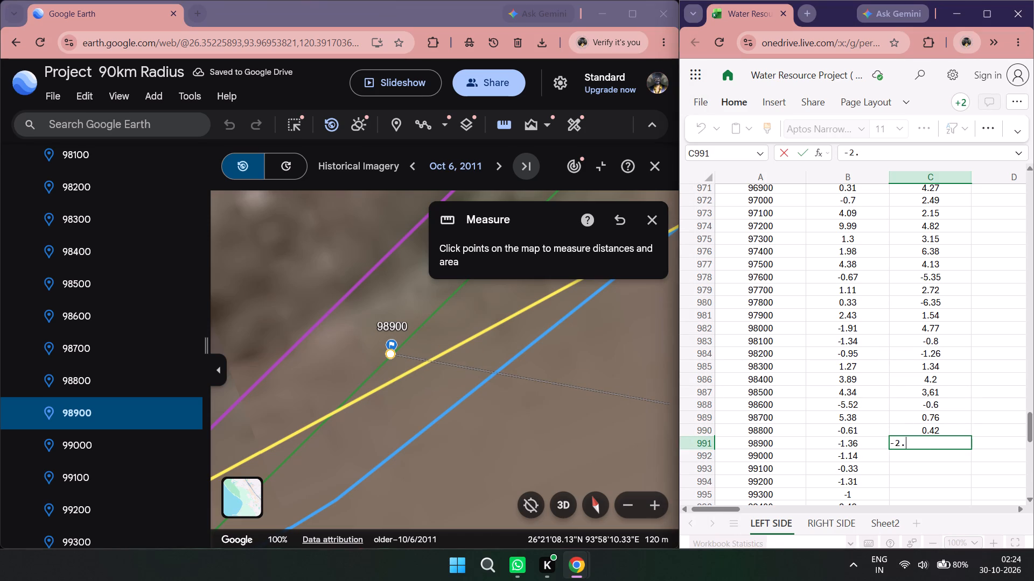
type("49")
Fly to placemark 99000, measure its distance across to the purple line, and record 1.16 in cell C992.
double_click(66, 444)
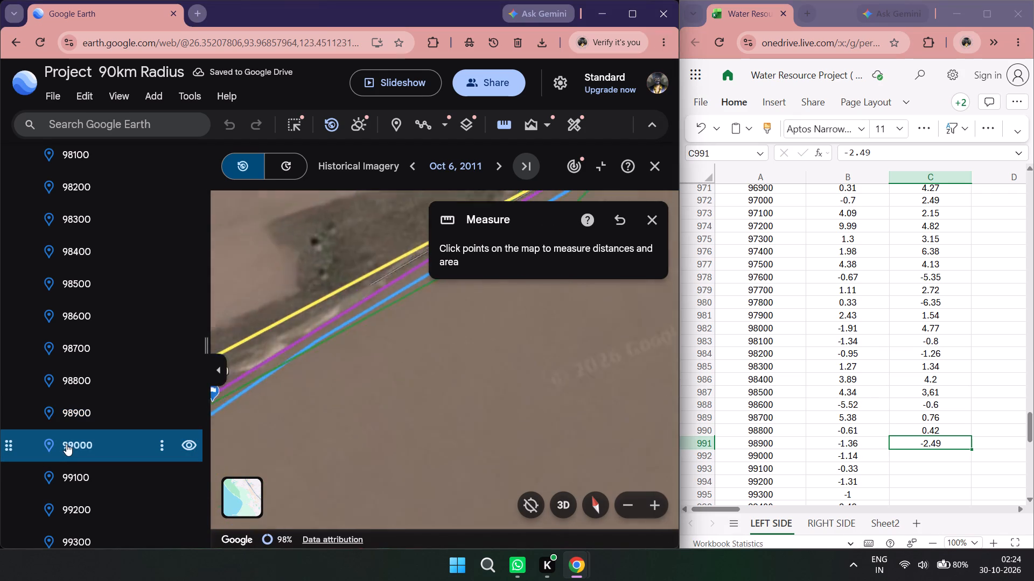
double_click(507, 118)
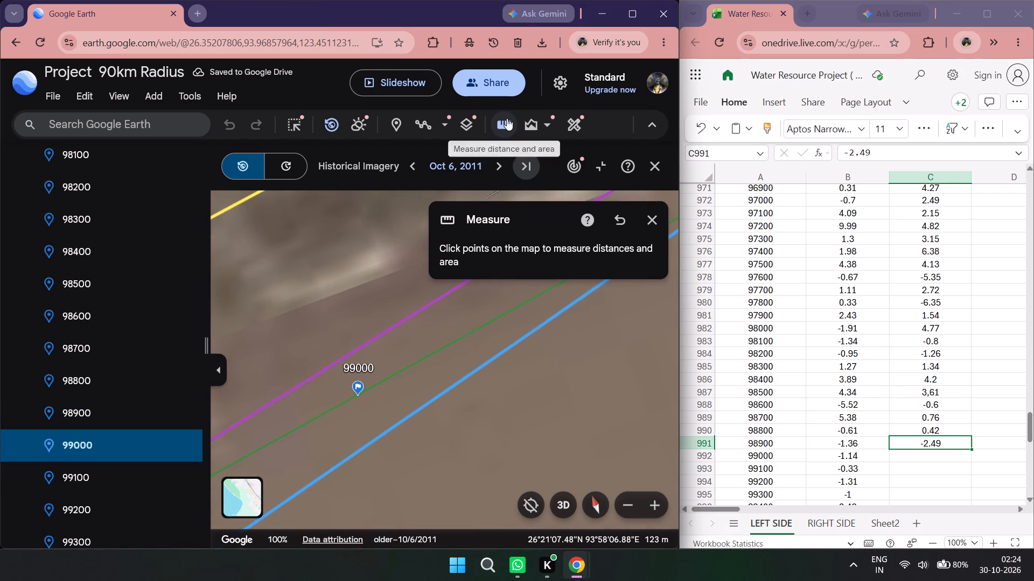
left_click(360, 392)
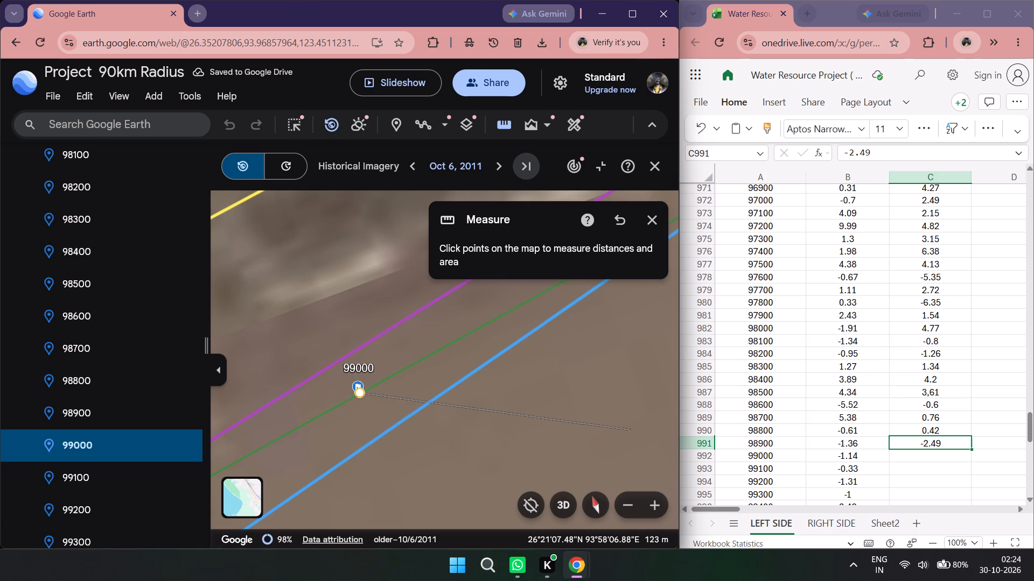
double_click(936, 458)
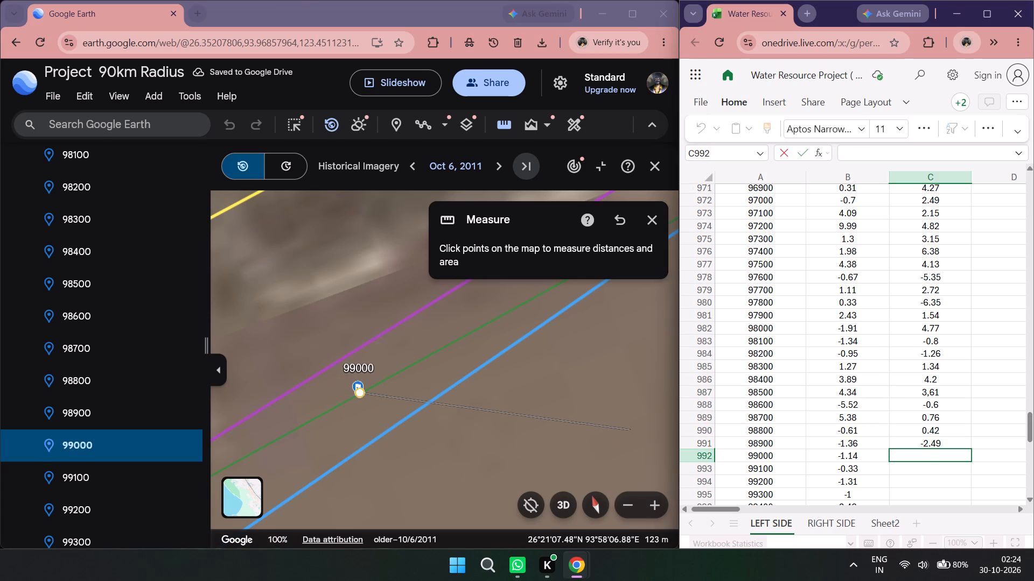
type("1.1")
key("6")
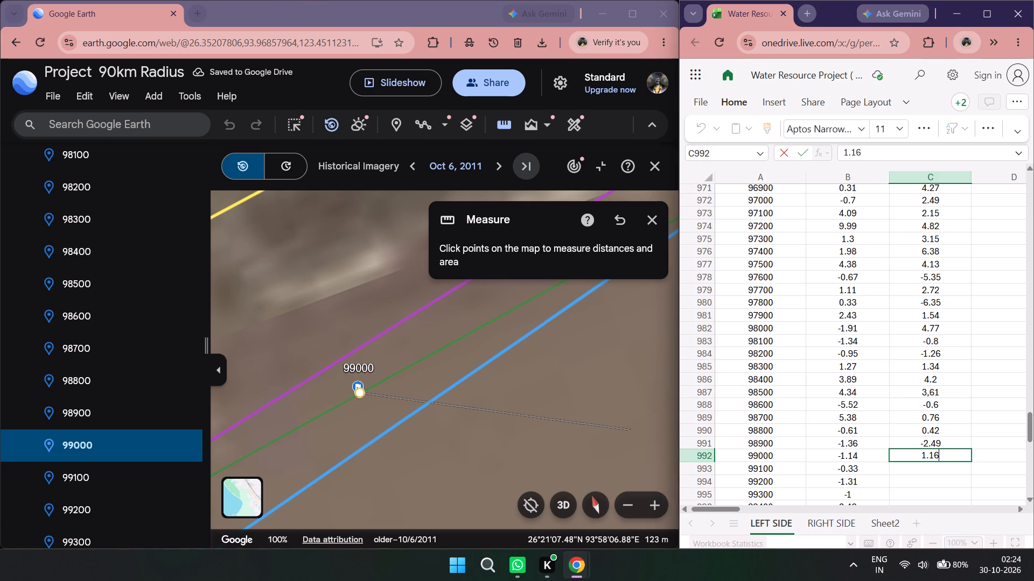
Fly to placemark 99100, measure its distance across to the purple line, and record -0.85 in cell C993.
double_click(86, 478)
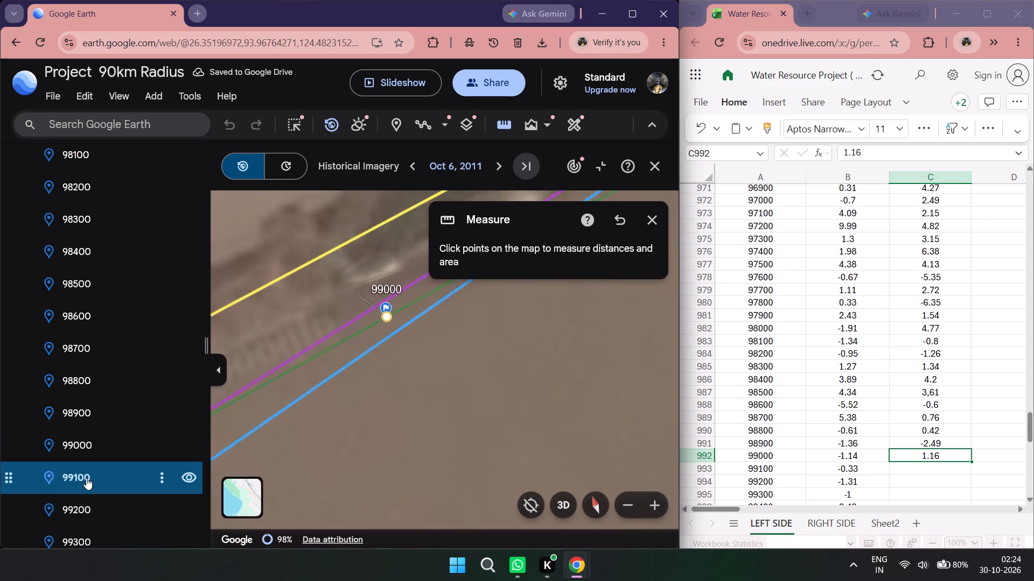
left_click_drag(476, 438, 516, 370)
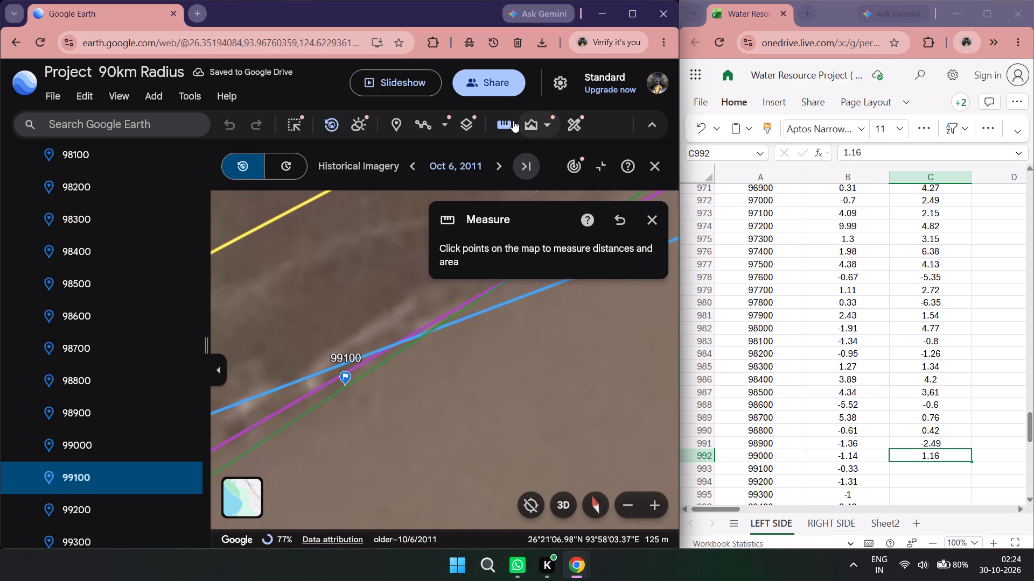
double_click(508, 121)
scroll(348, 394, "up", 6)
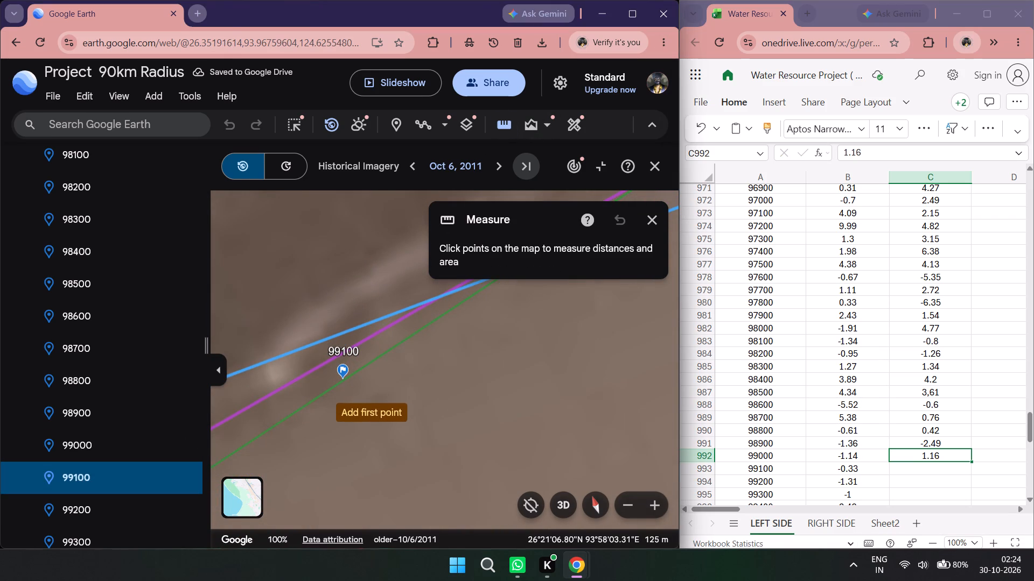
left_click(345, 380)
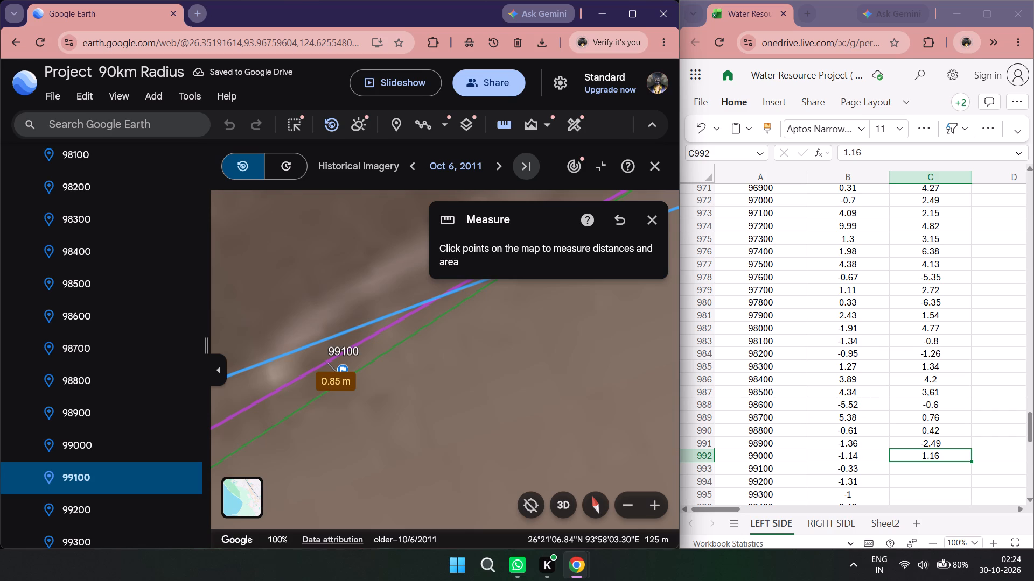
double_click(939, 468)
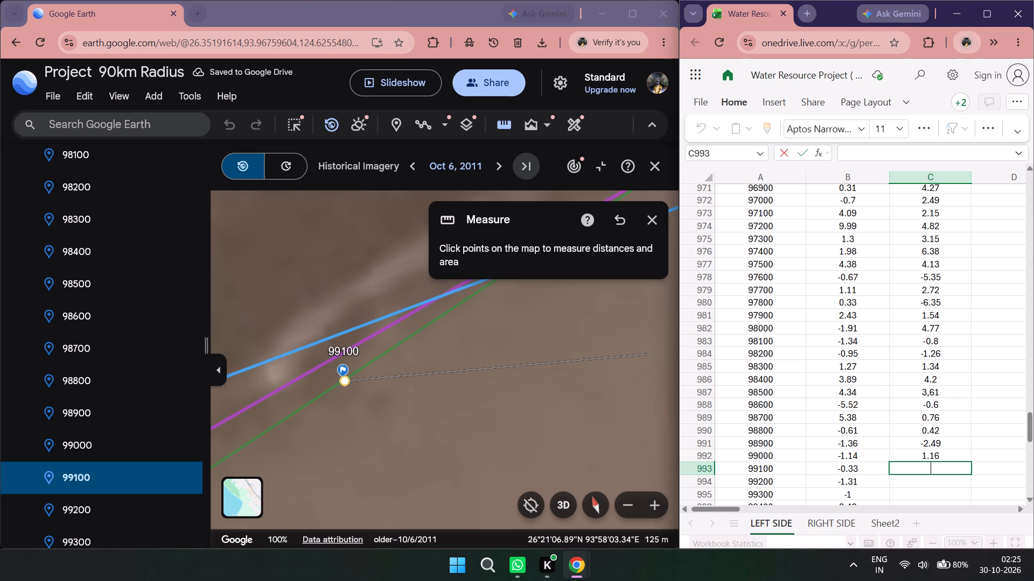
type("-0.85")
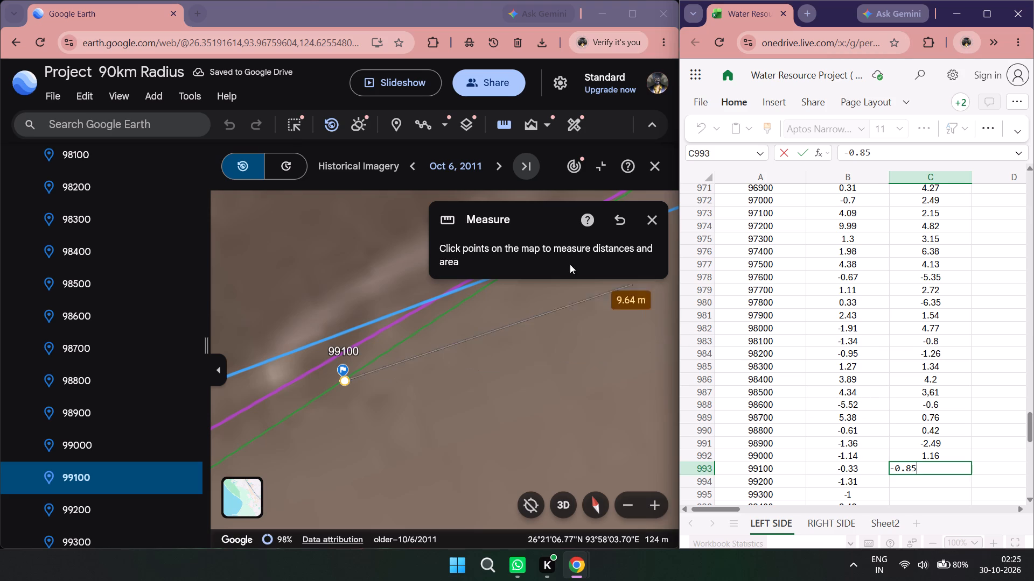
left_click(509, 117)
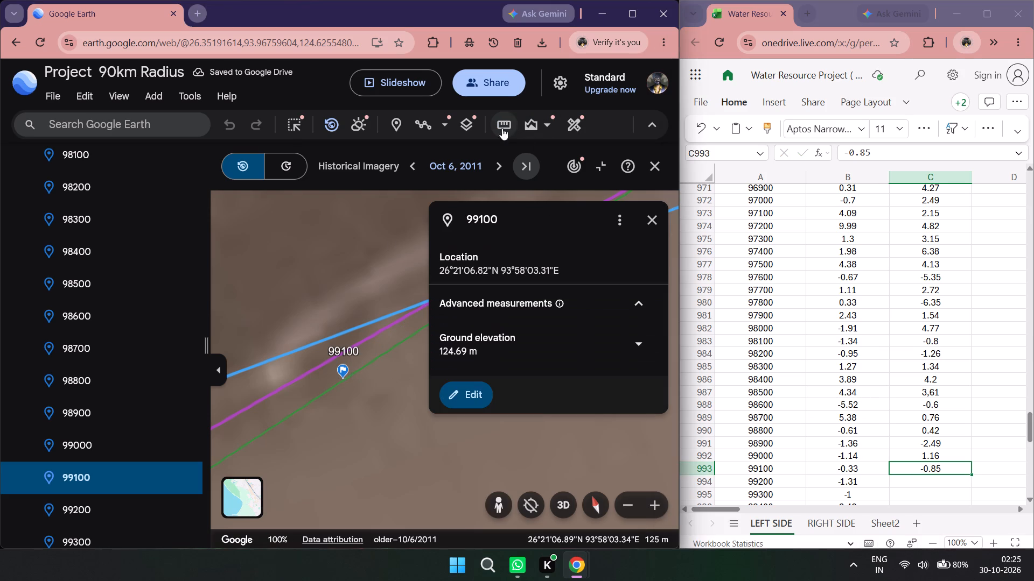
Fly to placemark 99200, measure its distance across to the purple line, and record -3.42 in cell C994.
double_click(109, 508)
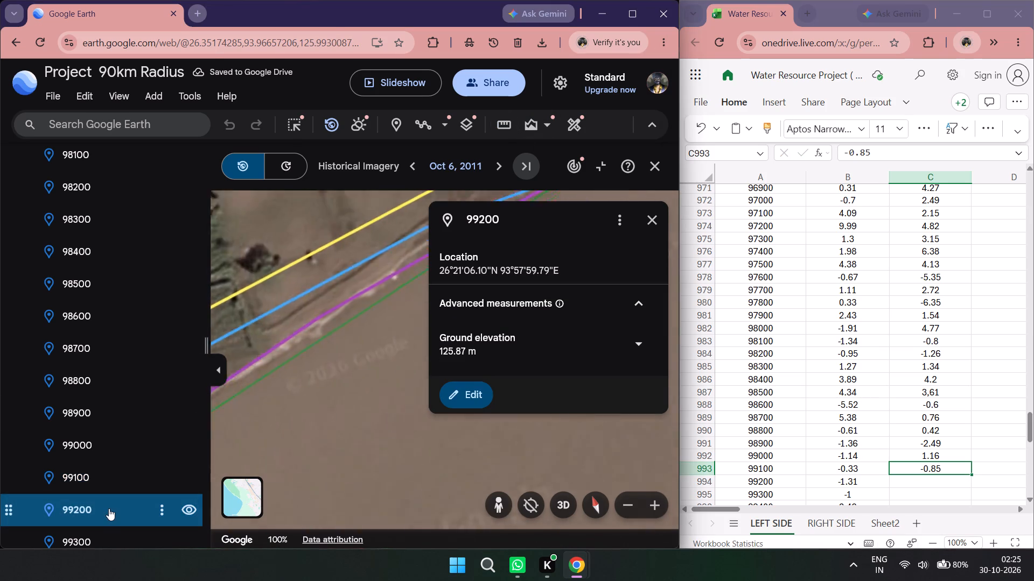
scroll(96, 454, "down", 7)
scroll(95, 453, "up", 1)
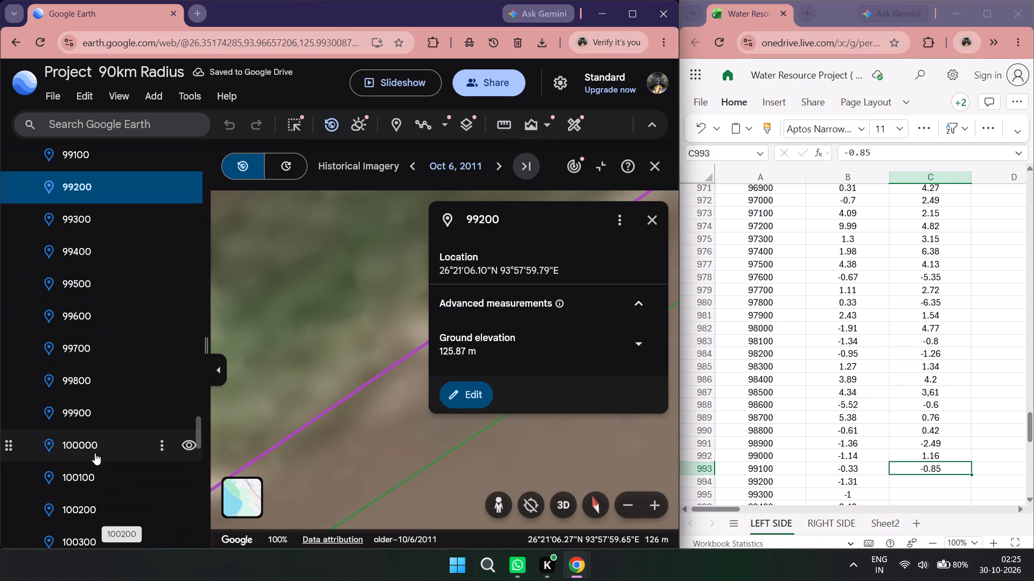
left_click(657, 214)
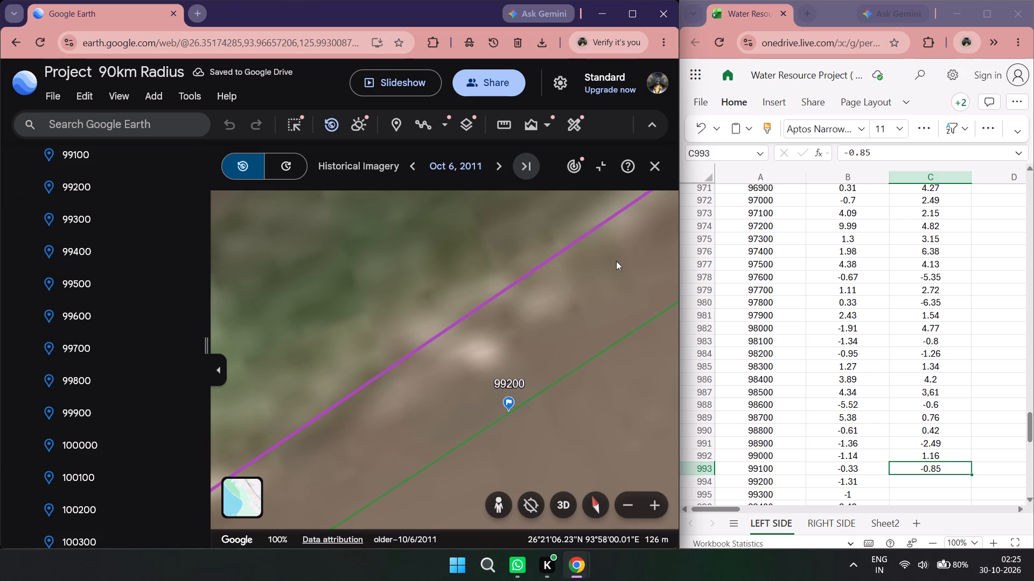
left_click(500, 126)
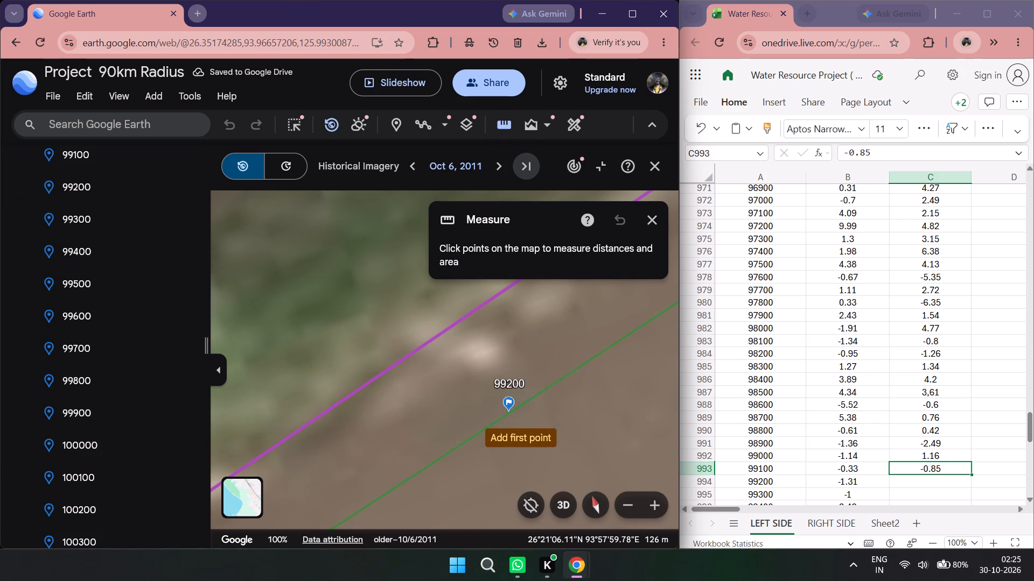
left_click(511, 413)
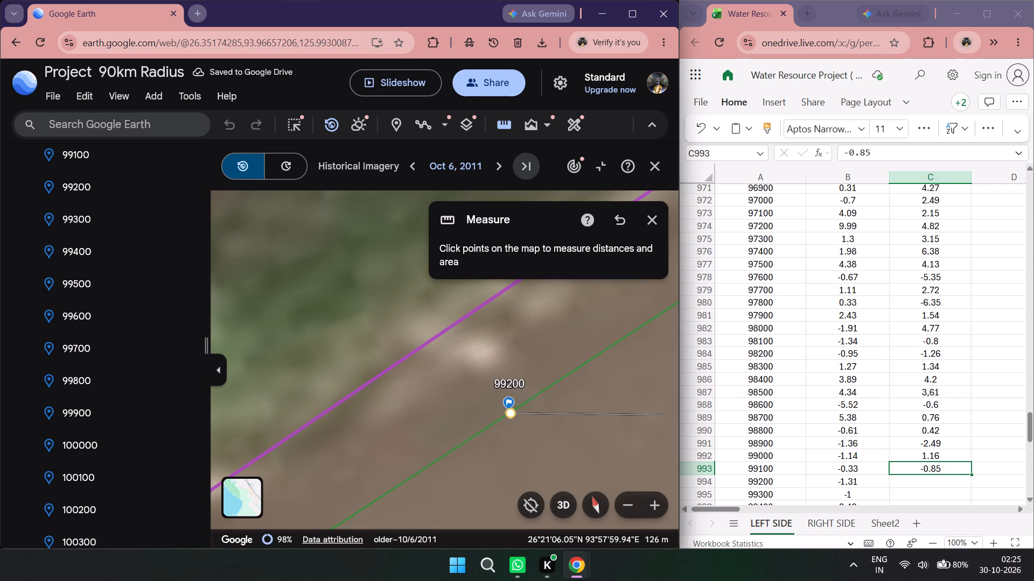
double_click(944, 484)
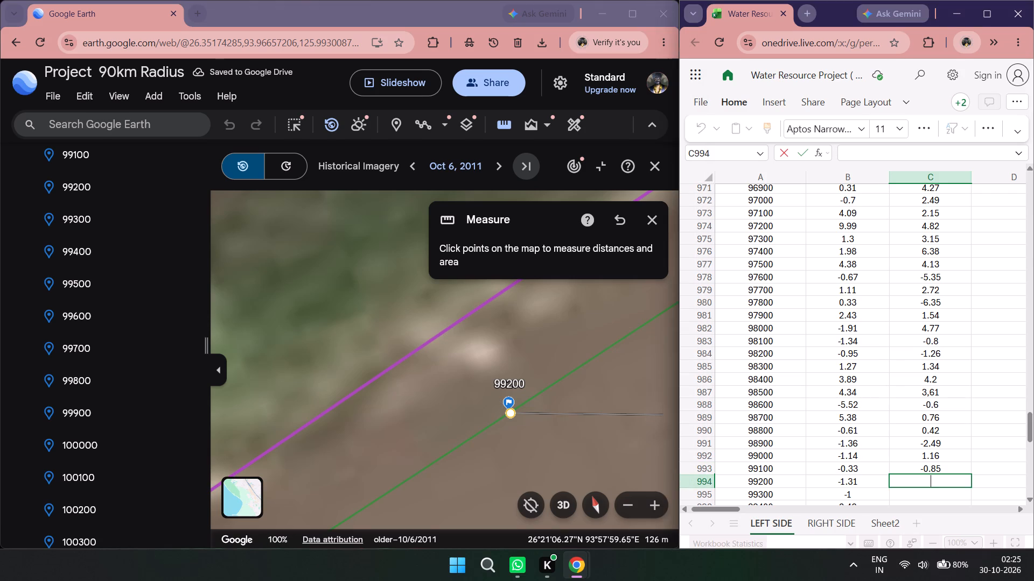
key("minus")
key("3")
type(".42")
Fly to placemark 99300, measure its distance across to the purple line, and record -5.02 in cell C995.
scroll(130, 292, "up", 2)
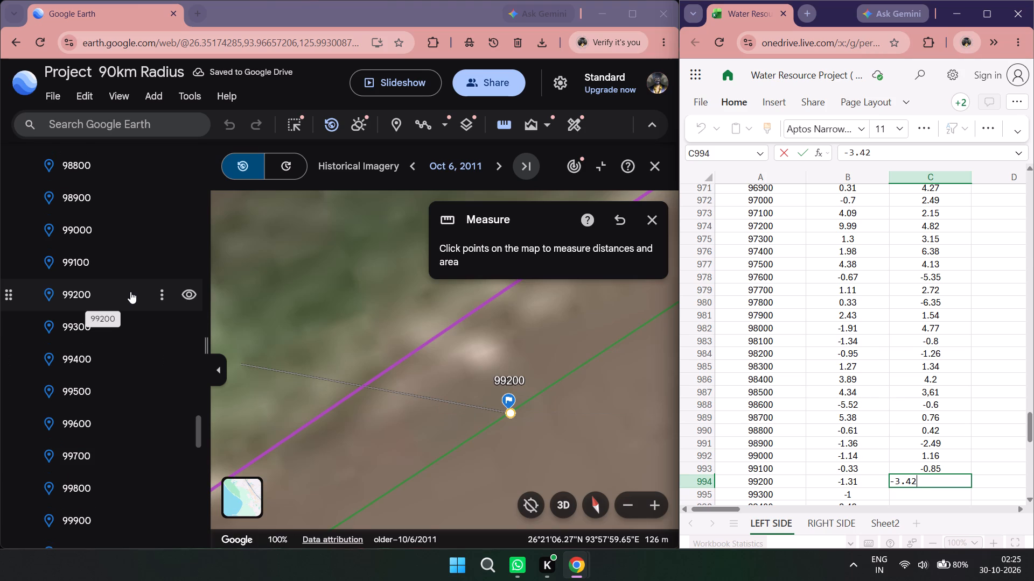
scroll(130, 292, "down", 1)
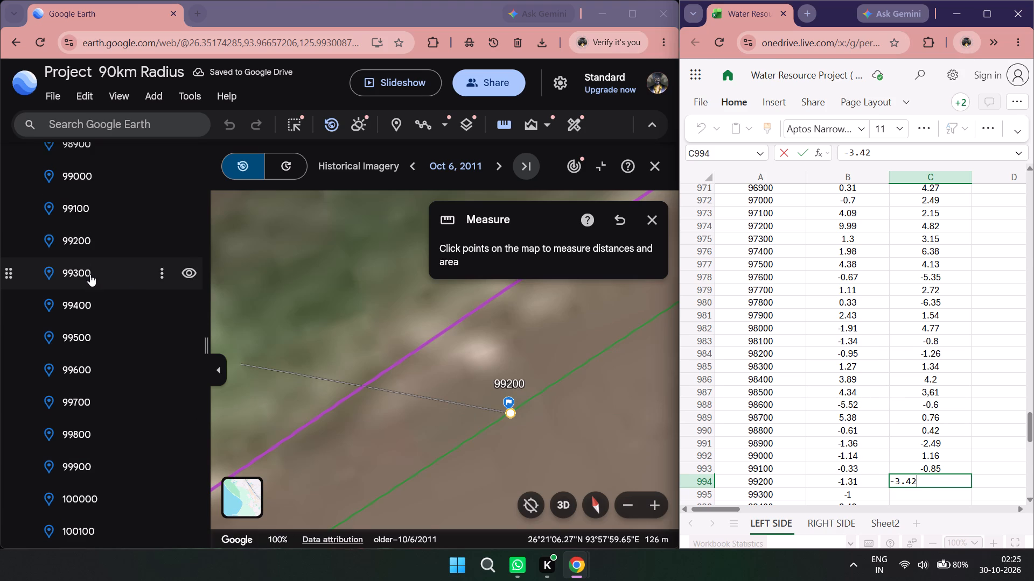
left_click(91, 275)
double_click(91, 275)
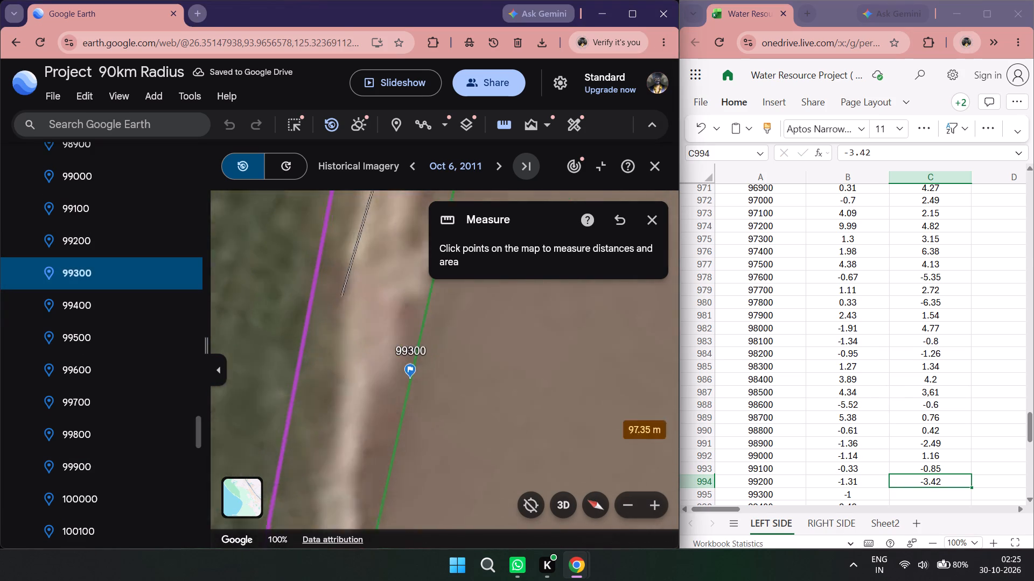
scroll(808, 387, "down", 3)
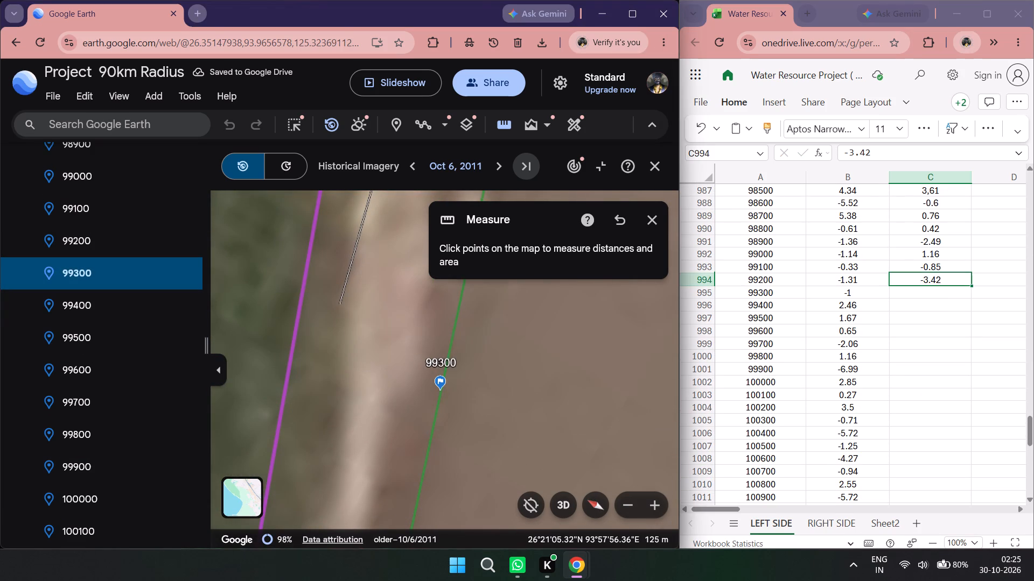
double_click(511, 117)
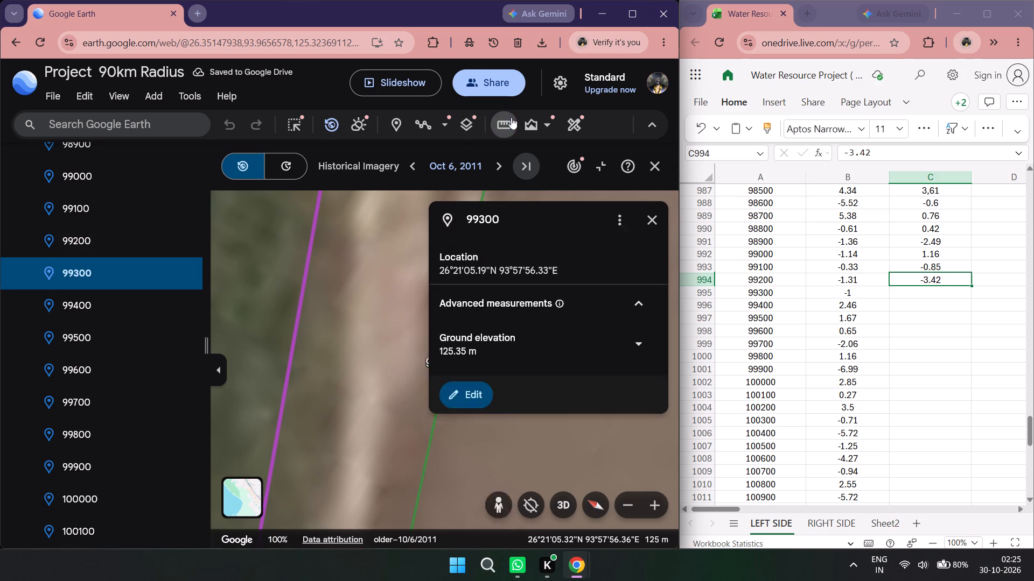
left_click(443, 391)
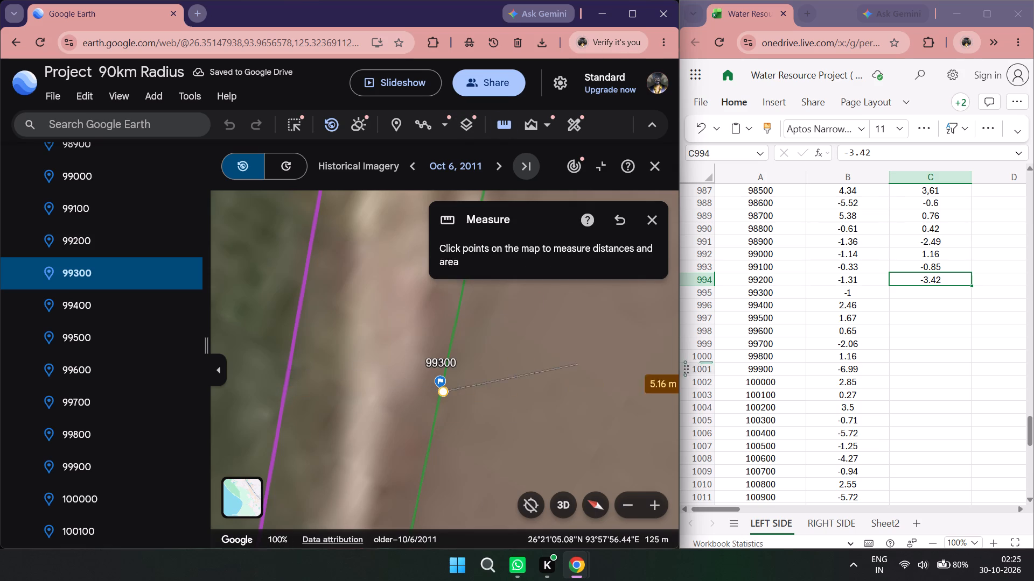
double_click(923, 291)
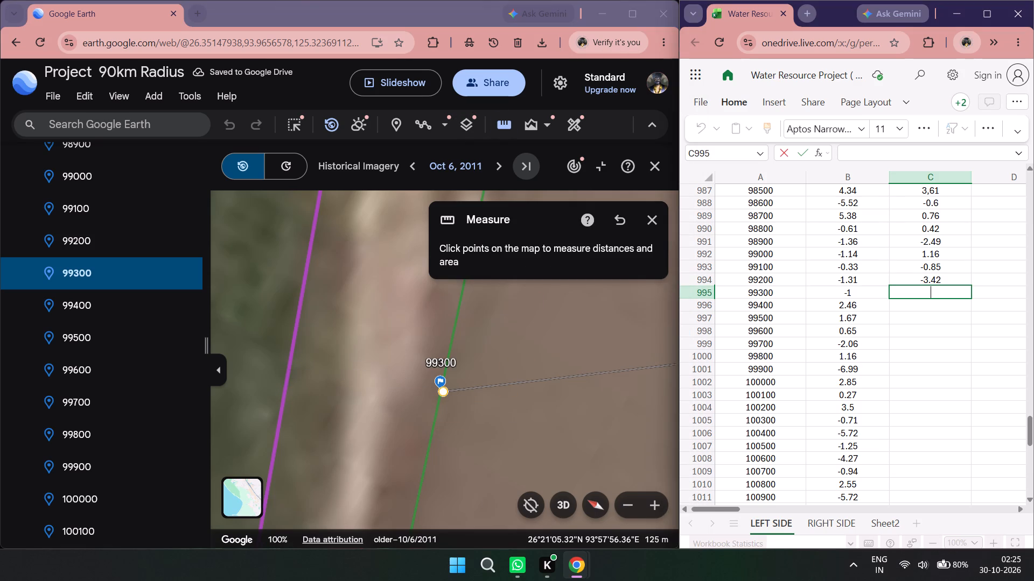
key("minus")
type("5.02")
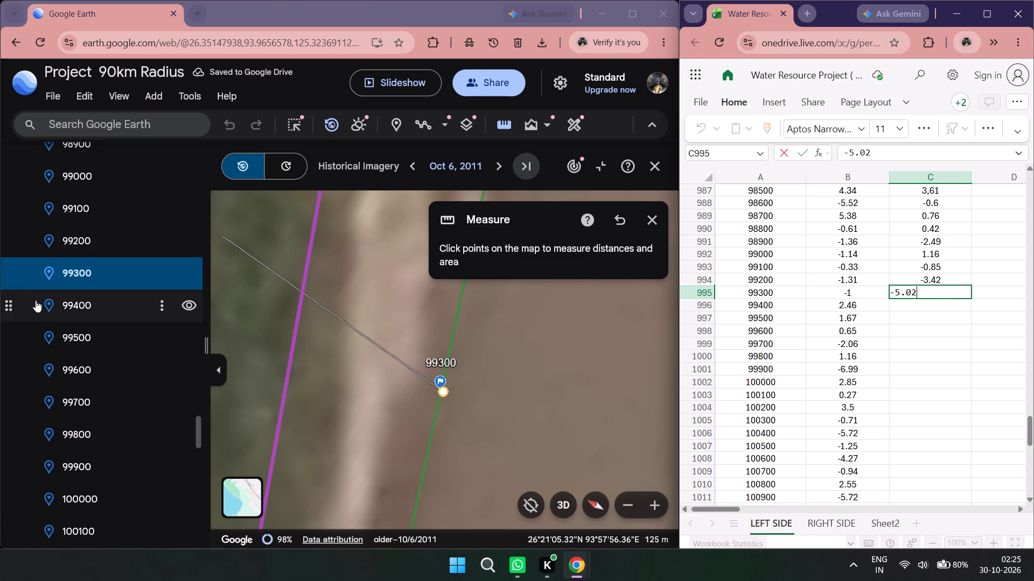
Fly to placemark 99400, measure its distance across to the purple line, and record 1.08 in cell C996.
double_click(45, 311)
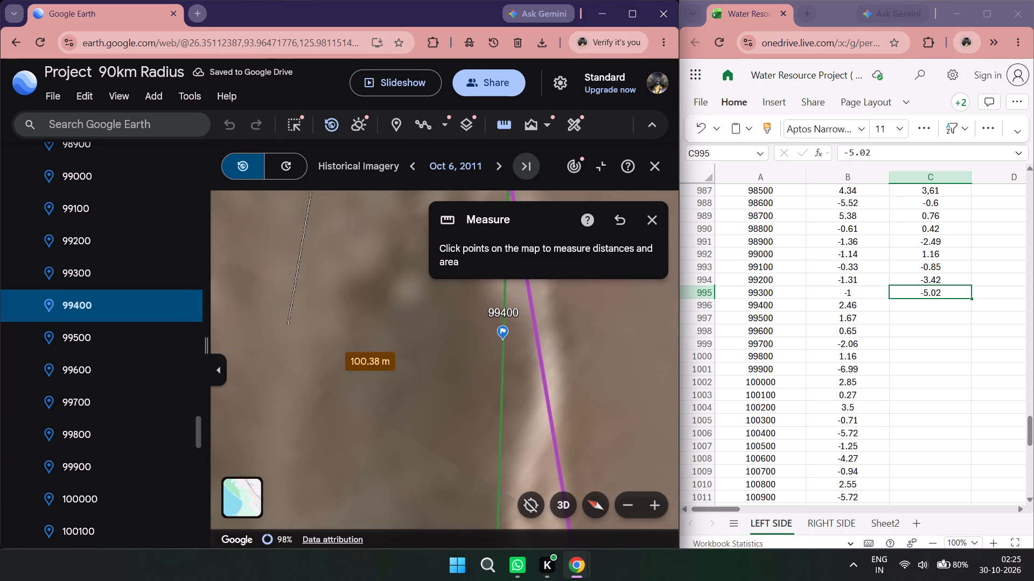
left_click_drag(404, 381, 315, 389)
double_click(500, 126)
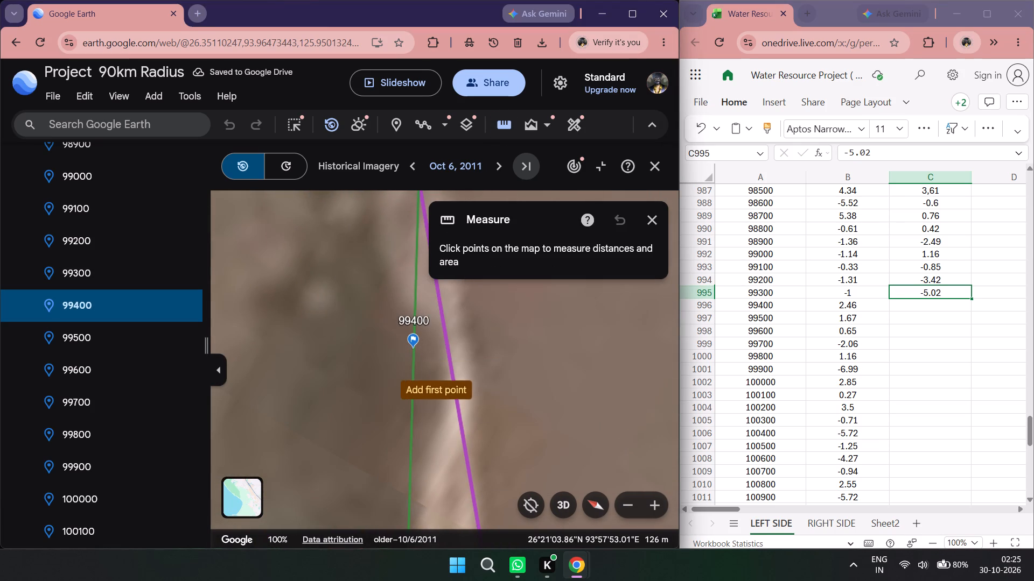
left_click(413, 350)
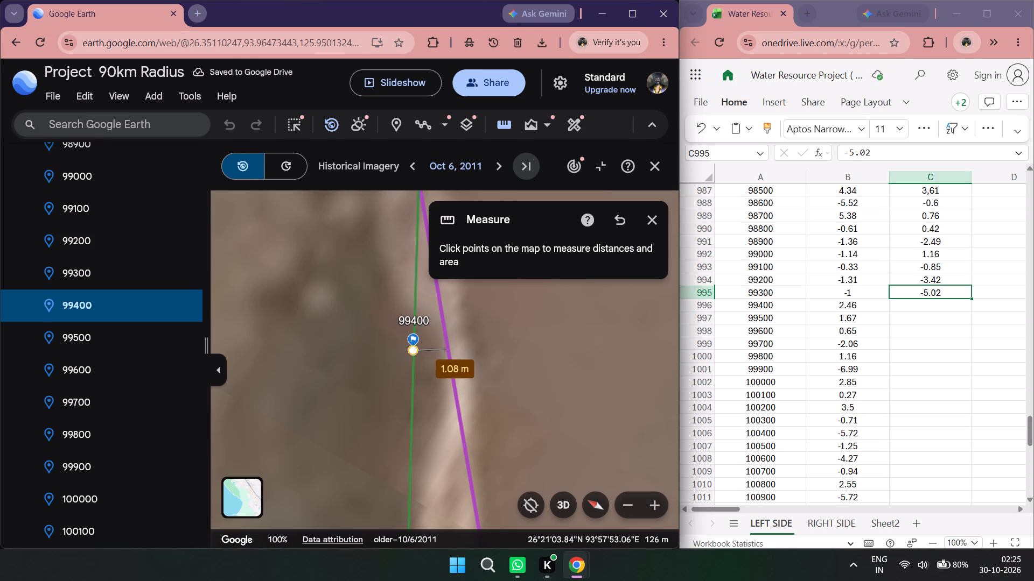
double_click(935, 306)
key("1")
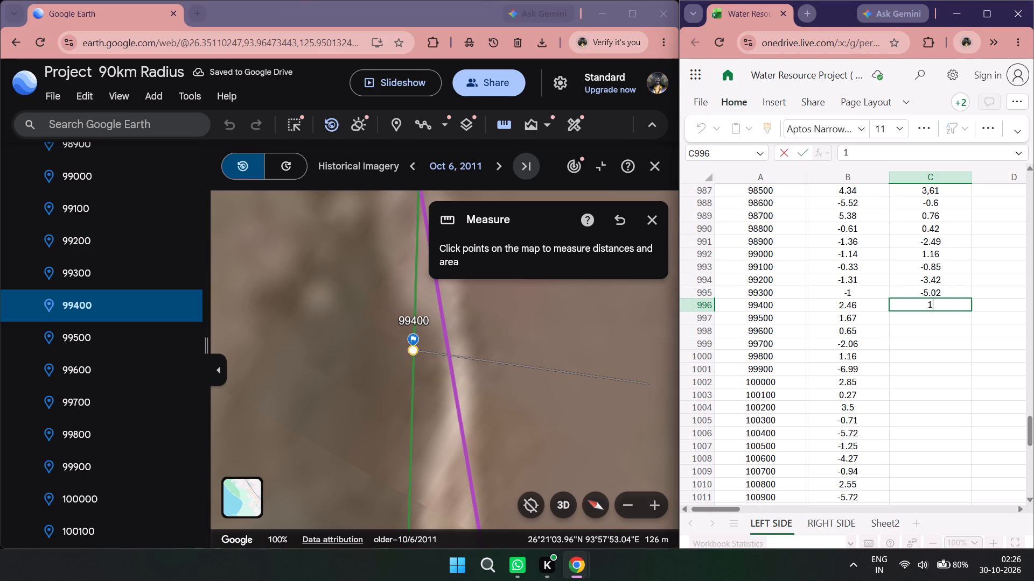
type(".08")
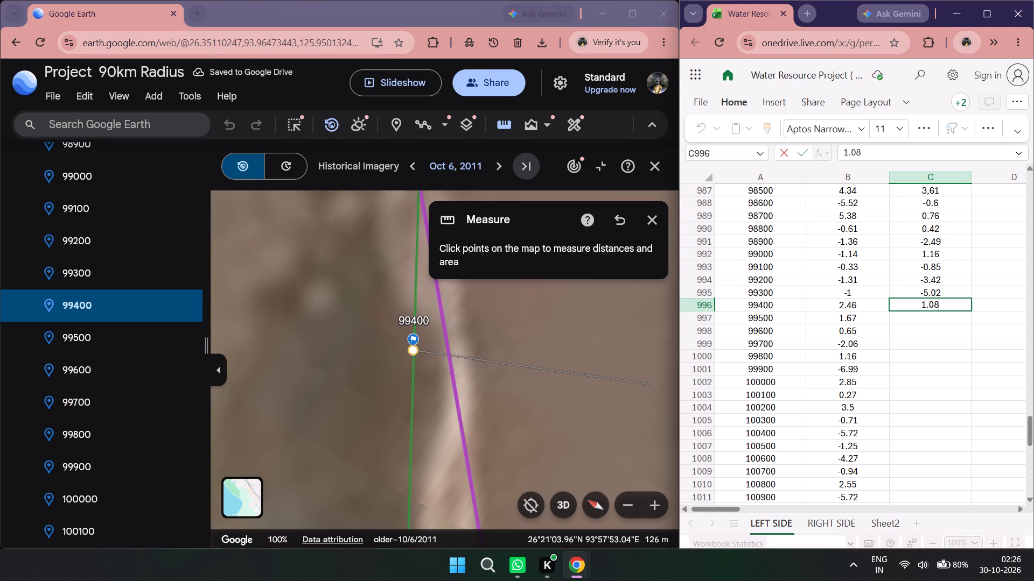
Fly to placemark 99500, measure its distance across to the purple line, and record 3.22 in cell C997.
double_click(68, 330)
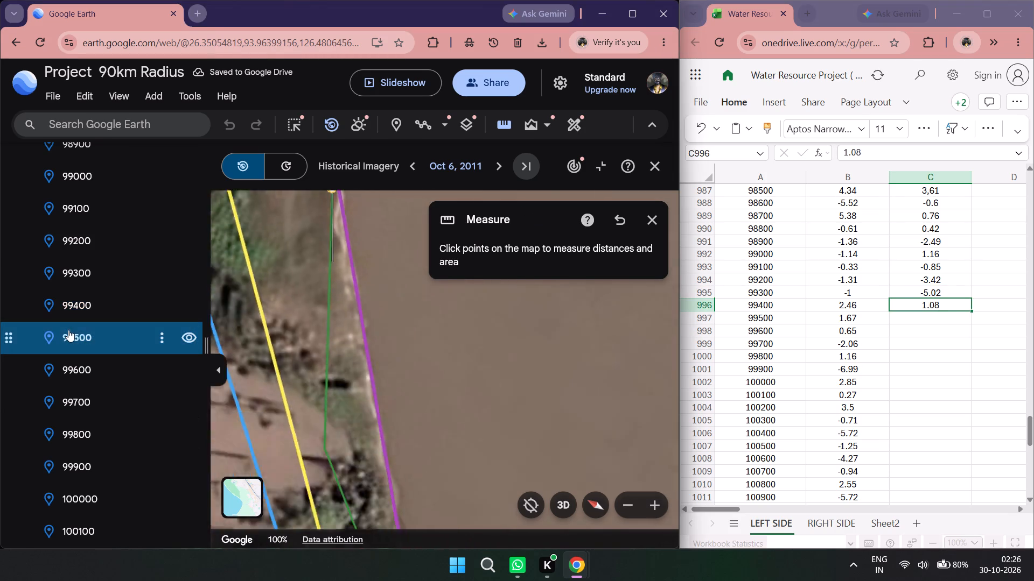
double_click(500, 124)
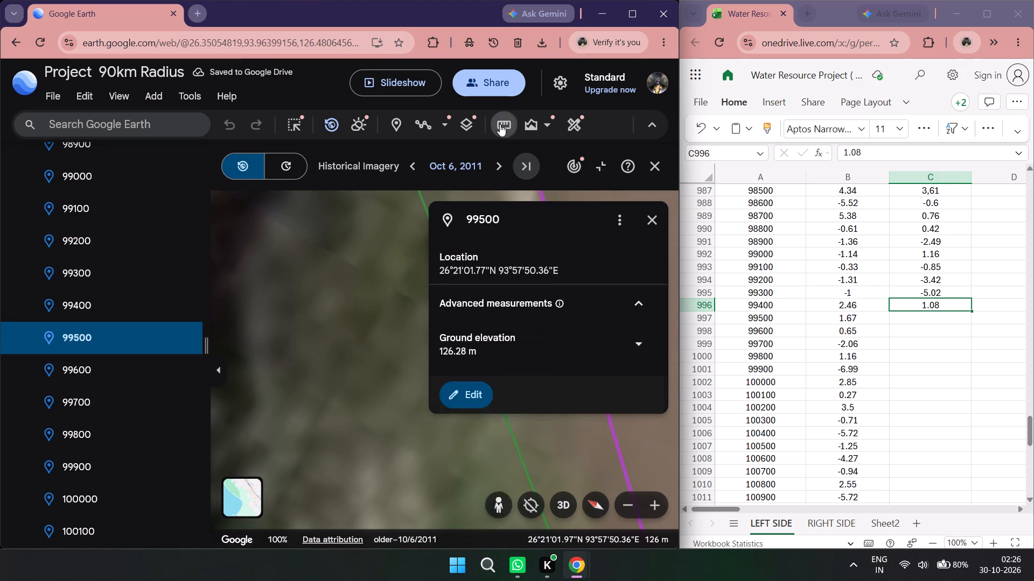
left_click(499, 401)
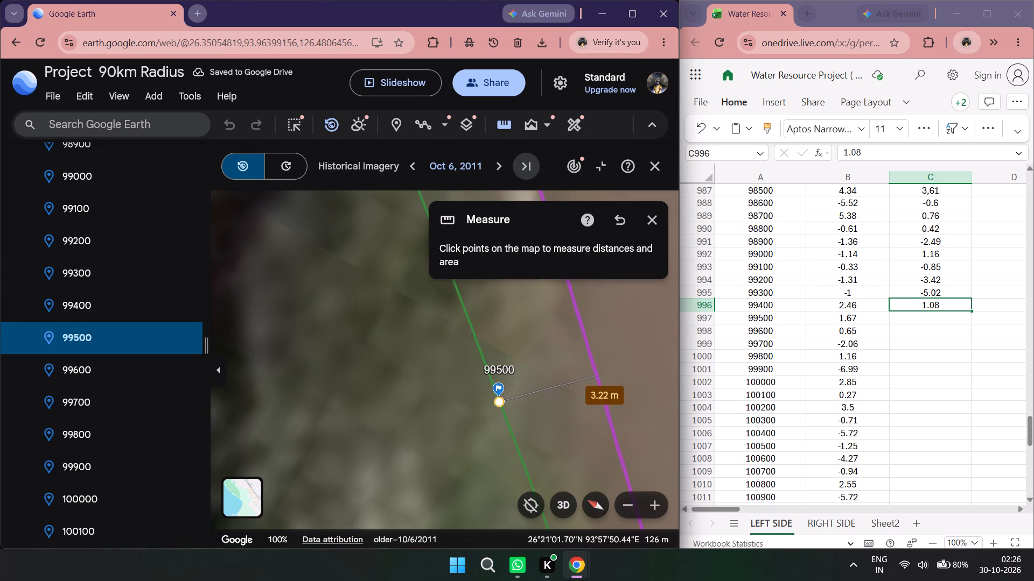
double_click(940, 320)
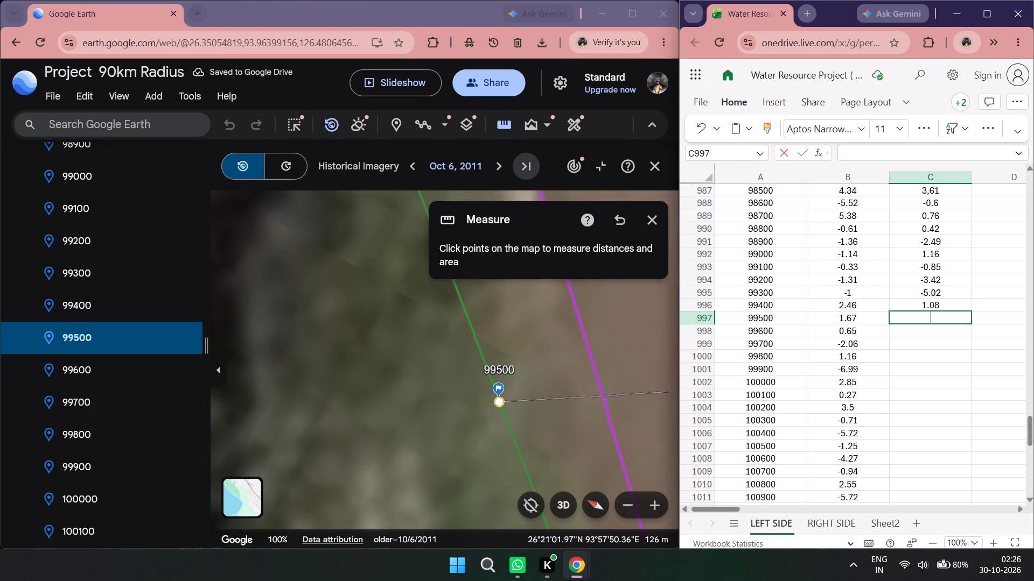
key("3")
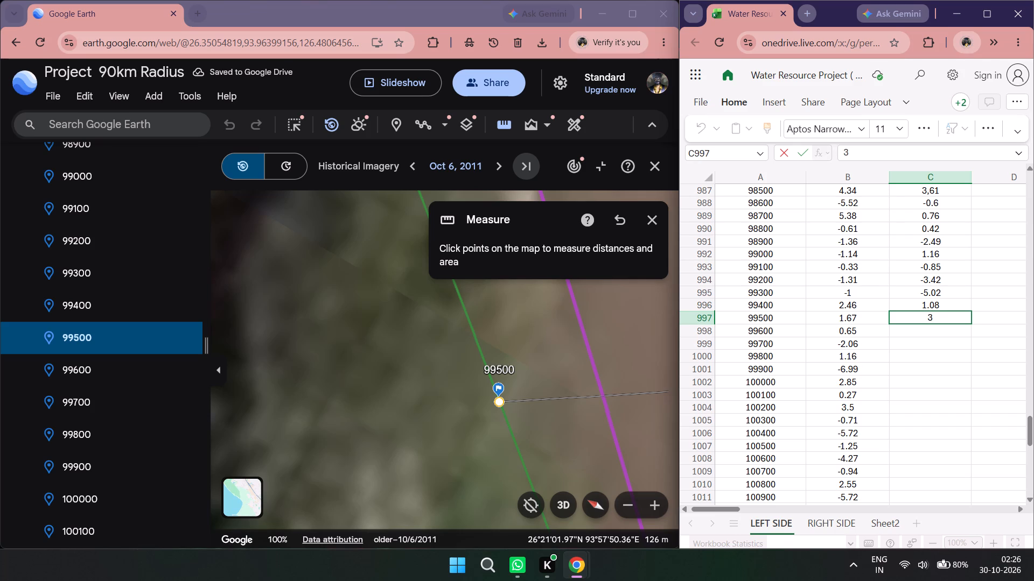
type(".22")
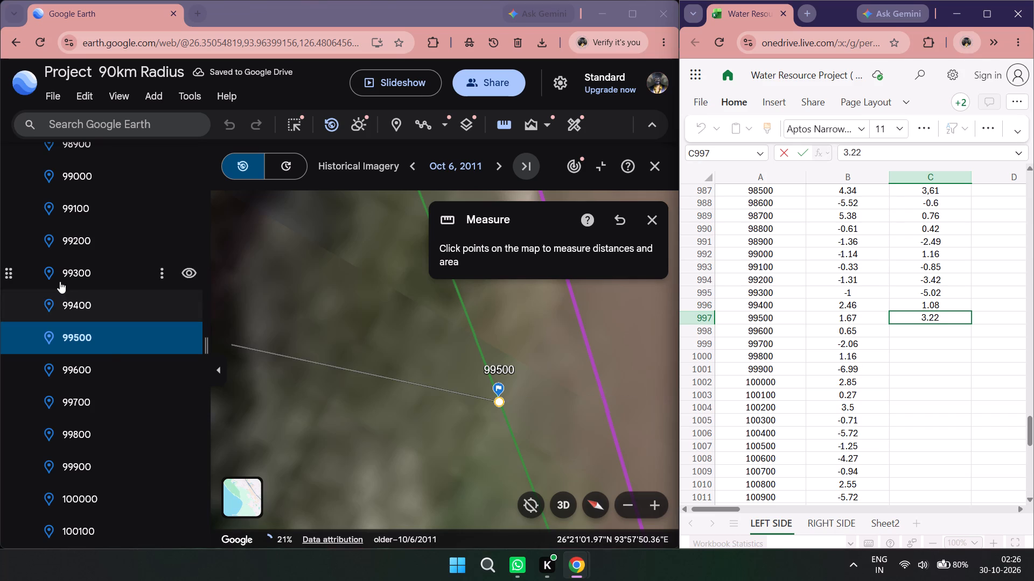
Fly to placemark 99600, measure its distance across to the purple line, and record 1.19 in cell C998.
double_click(88, 374)
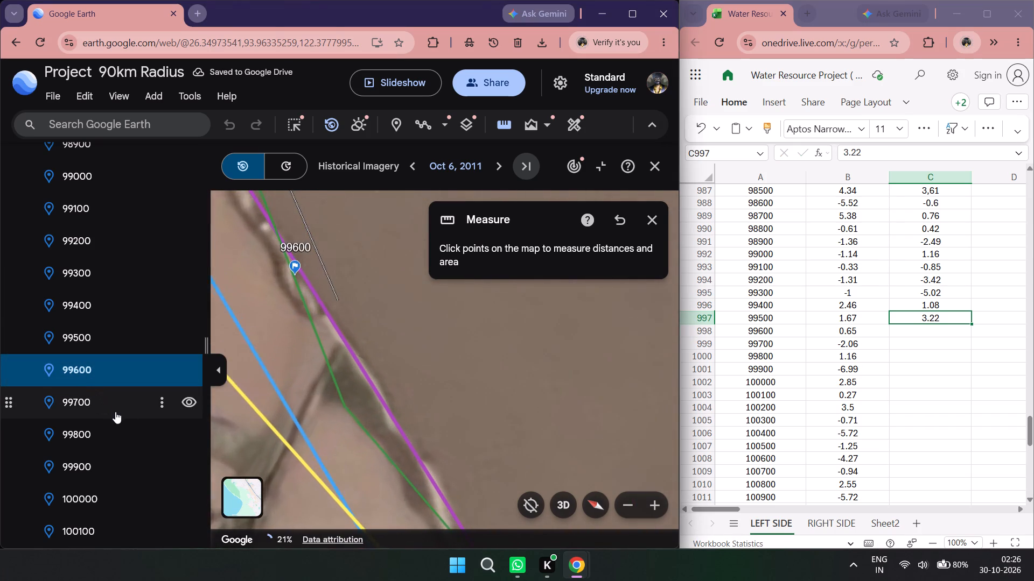
scroll(449, 150, "up", 2)
double_click(507, 129)
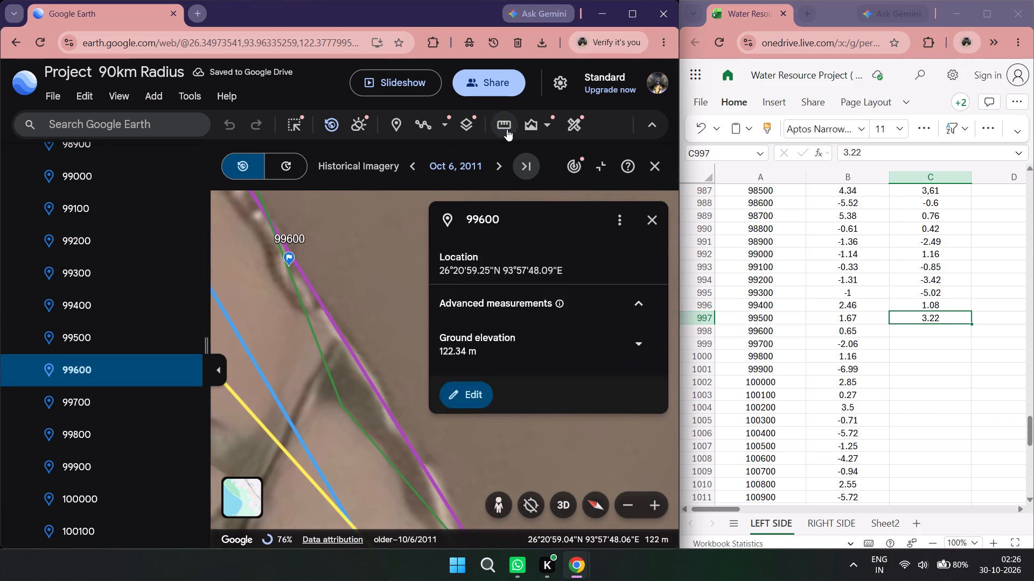
left_click(287, 268)
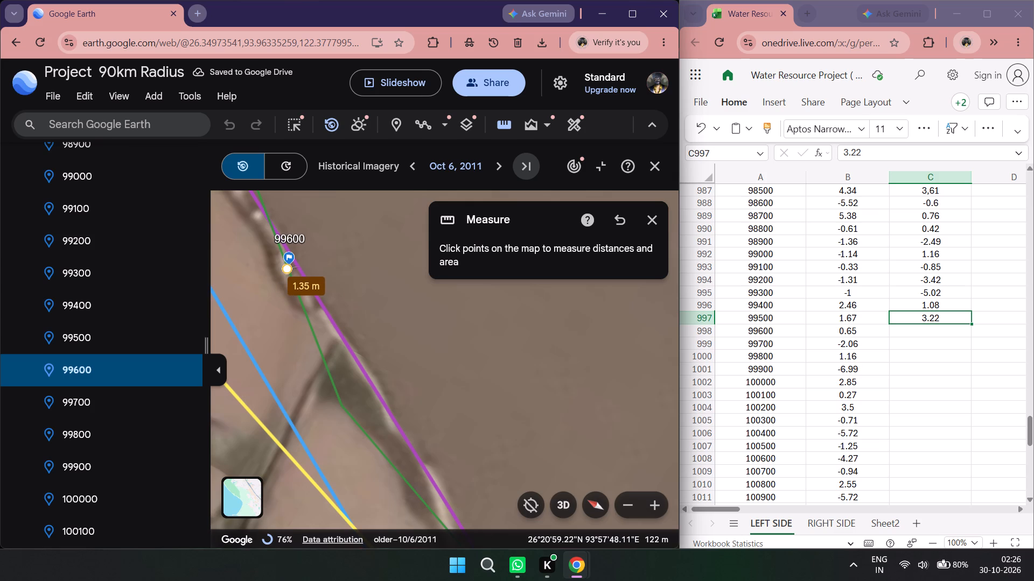
double_click(933, 332)
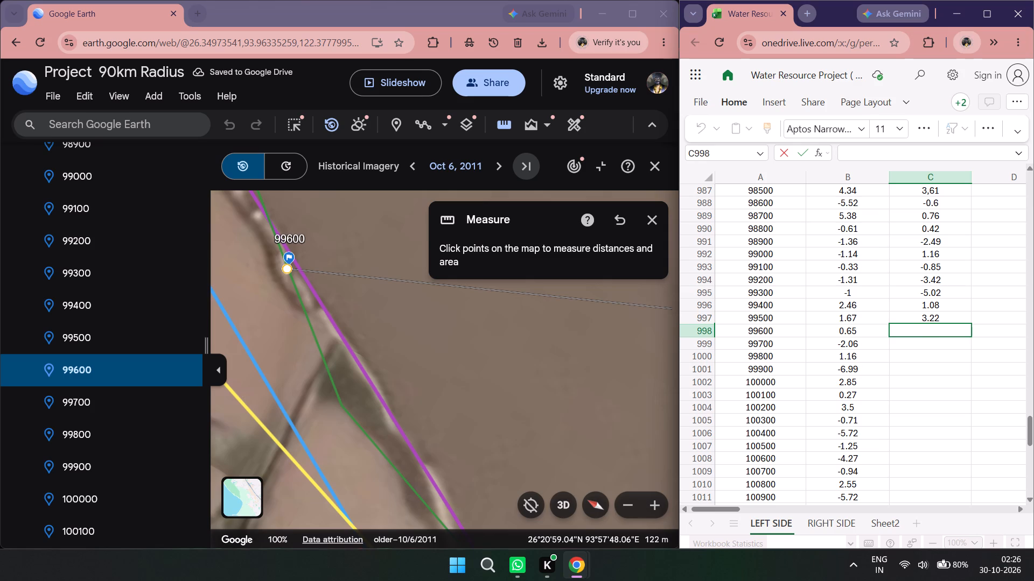
key("1")
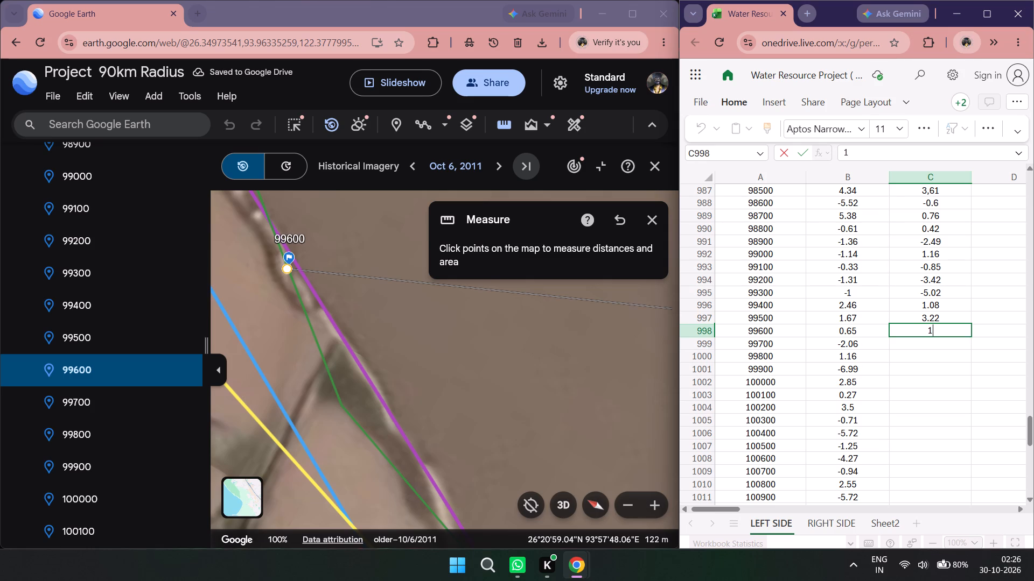
type(".1")
key("9")
Fly to placemark 99700, measure its distance across to the purple line, and record 0.28 in cell C999.
double_click(131, 413)
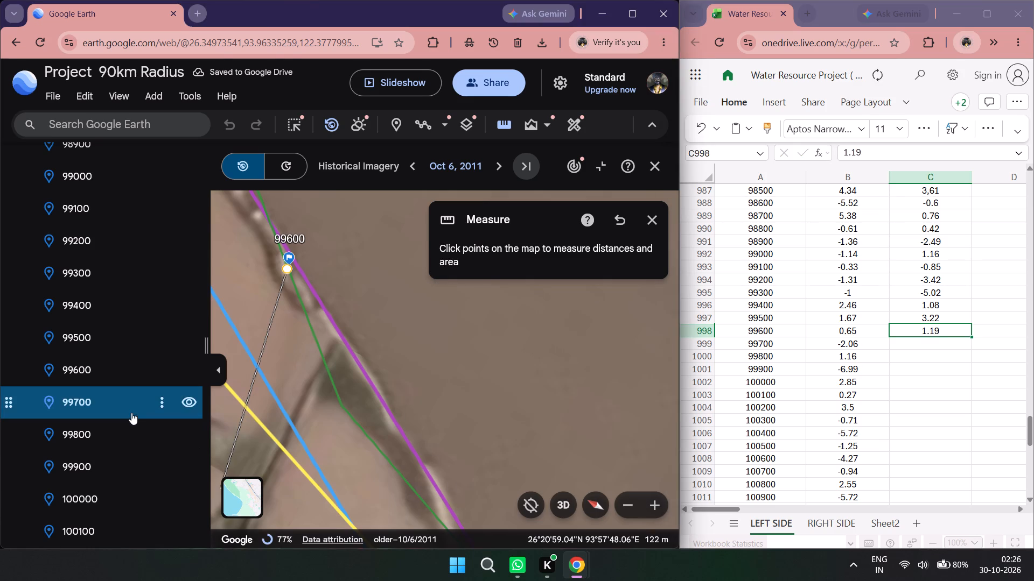
double_click(496, 128)
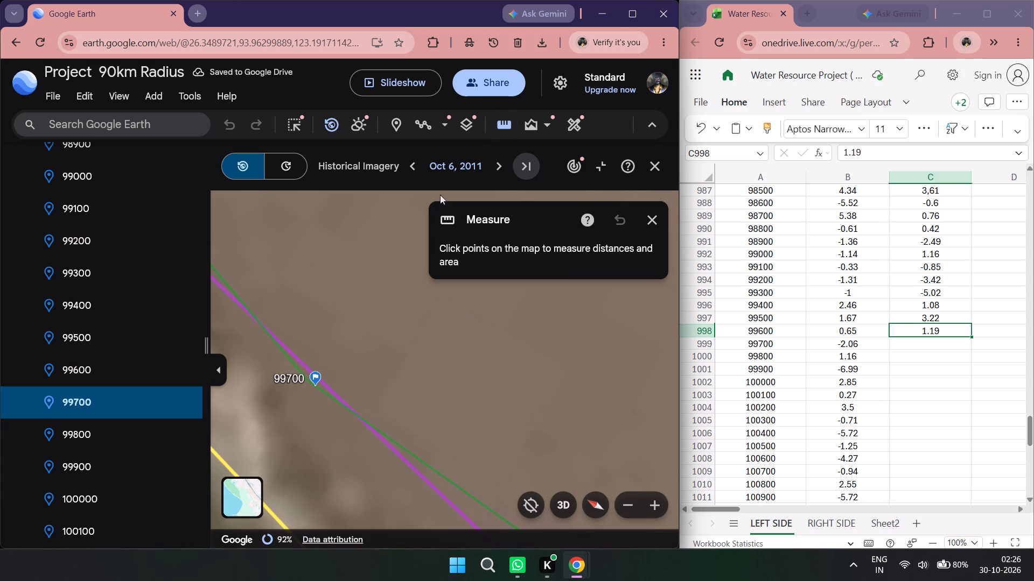
scroll(297, 423, "up", 3)
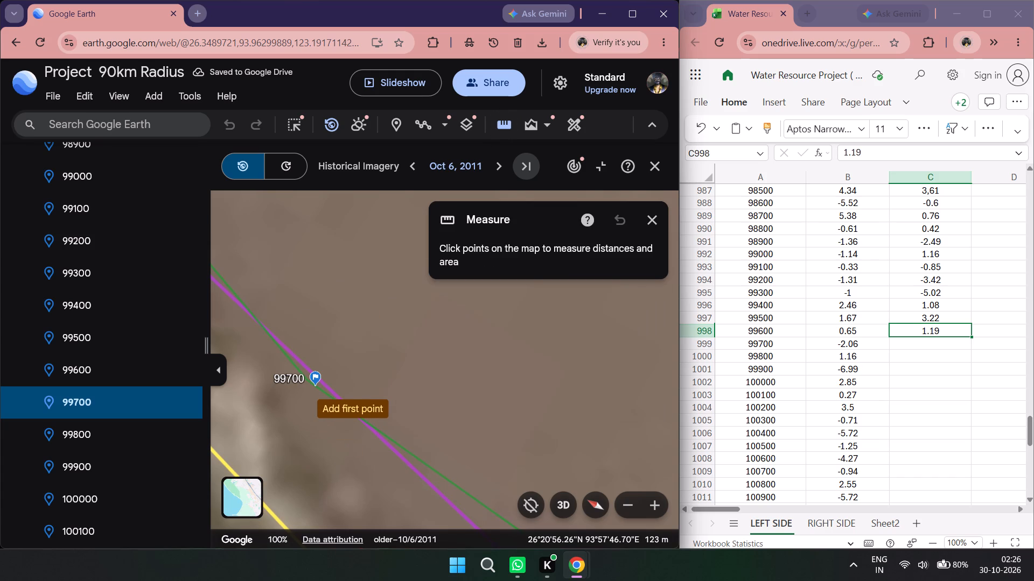
left_click(314, 388)
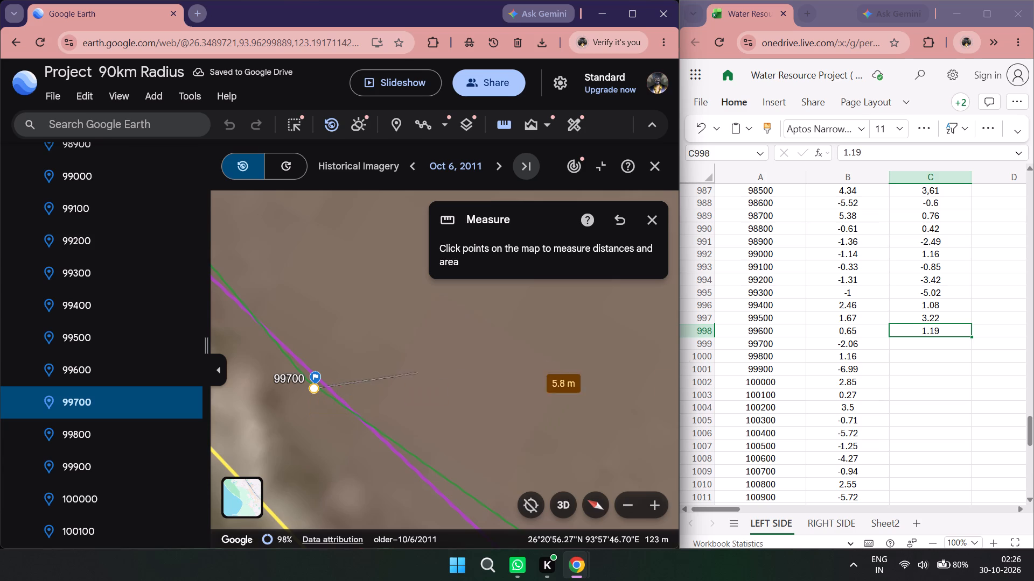
double_click(924, 346)
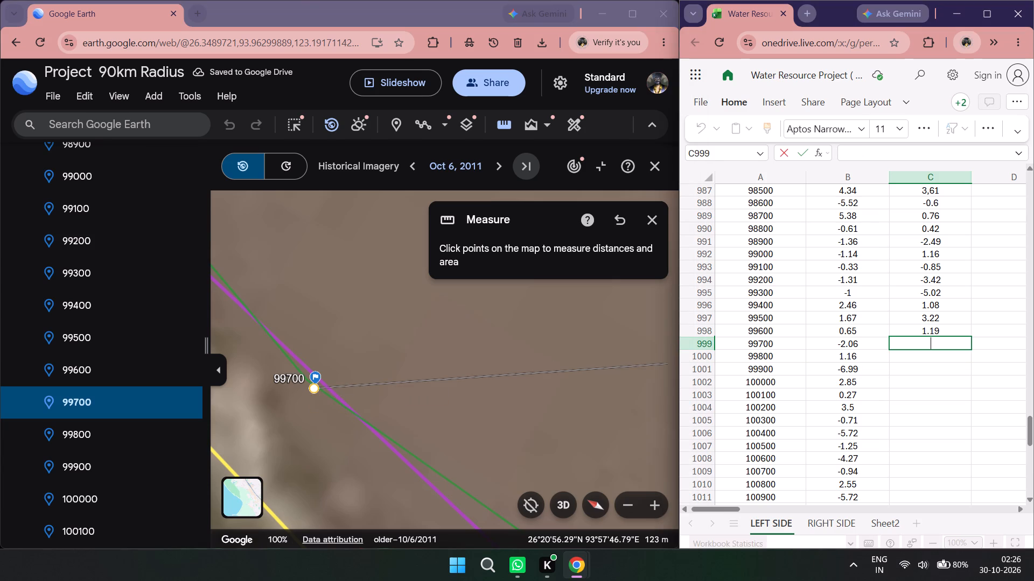
key("0")
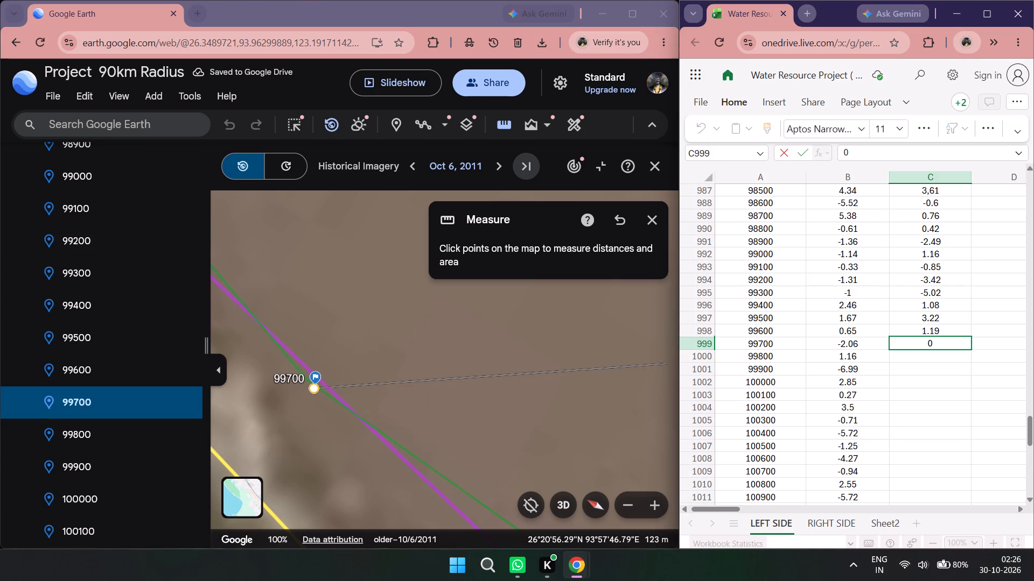
type(".2")
key("8")
Fly to placemark 99800, measure its distance across to the purple line, and enter -035 in cell C1000.
double_click(81, 441)
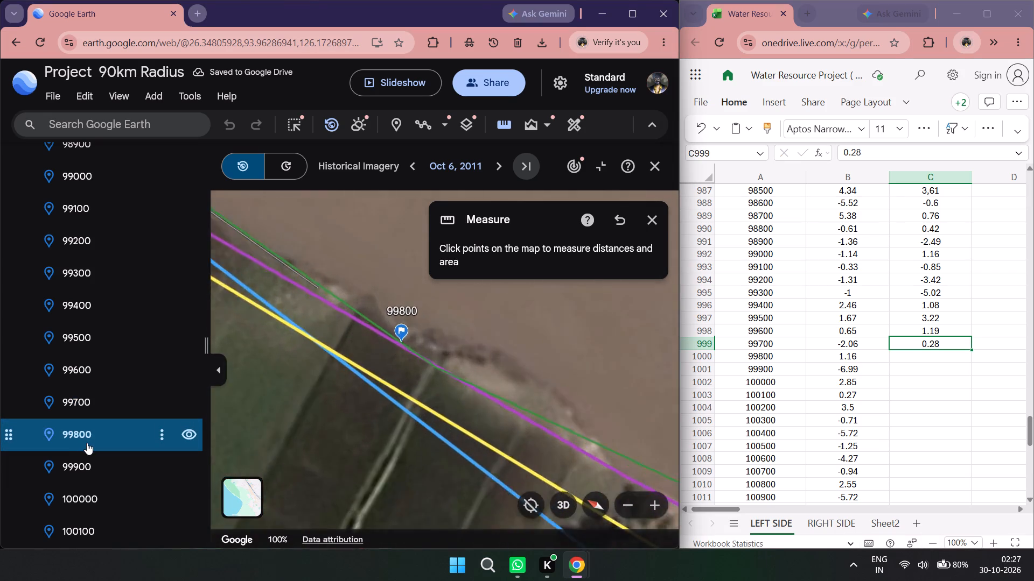
double_click(495, 122)
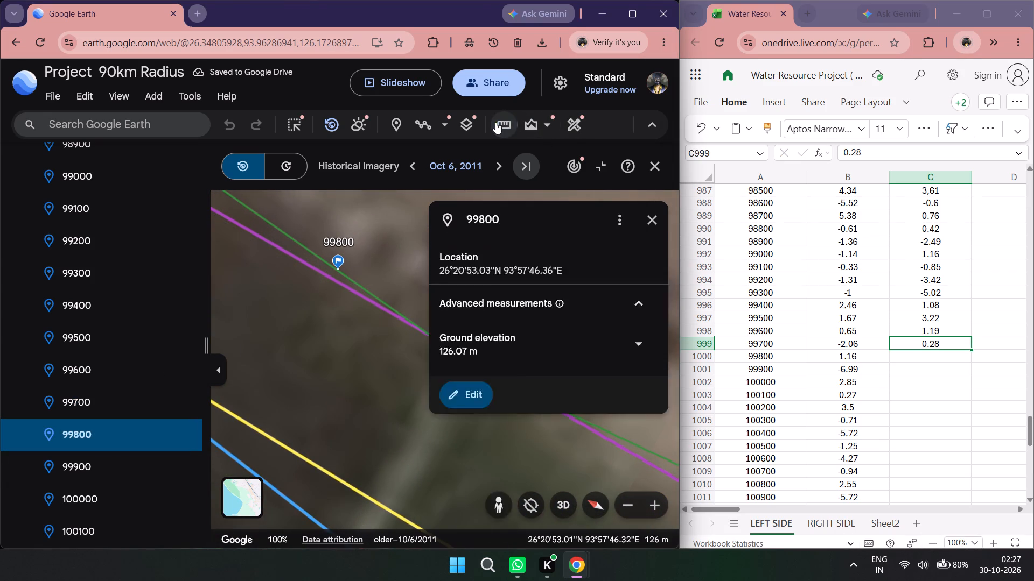
scroll(345, 289, "up", 4)
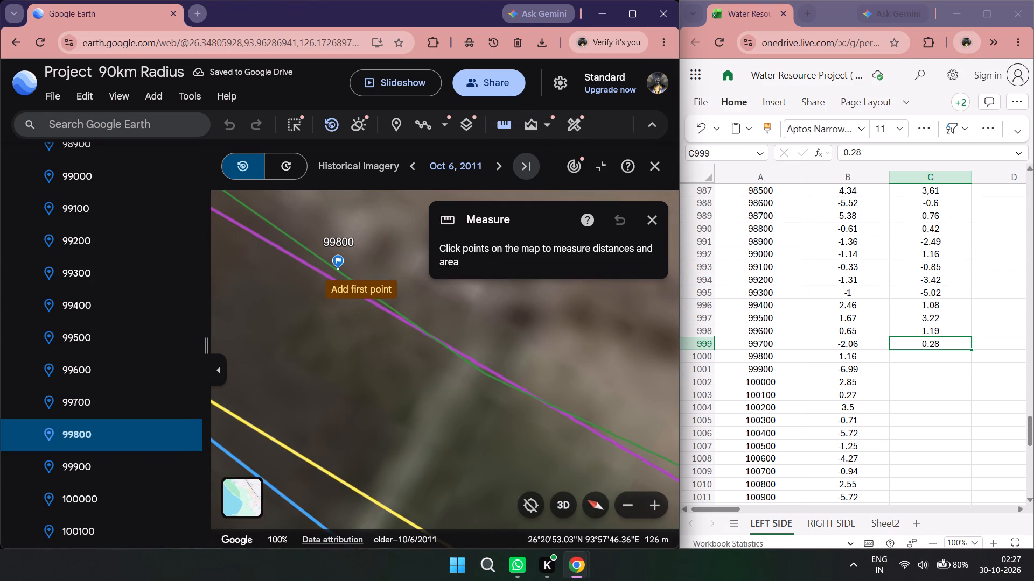
left_click(340, 269)
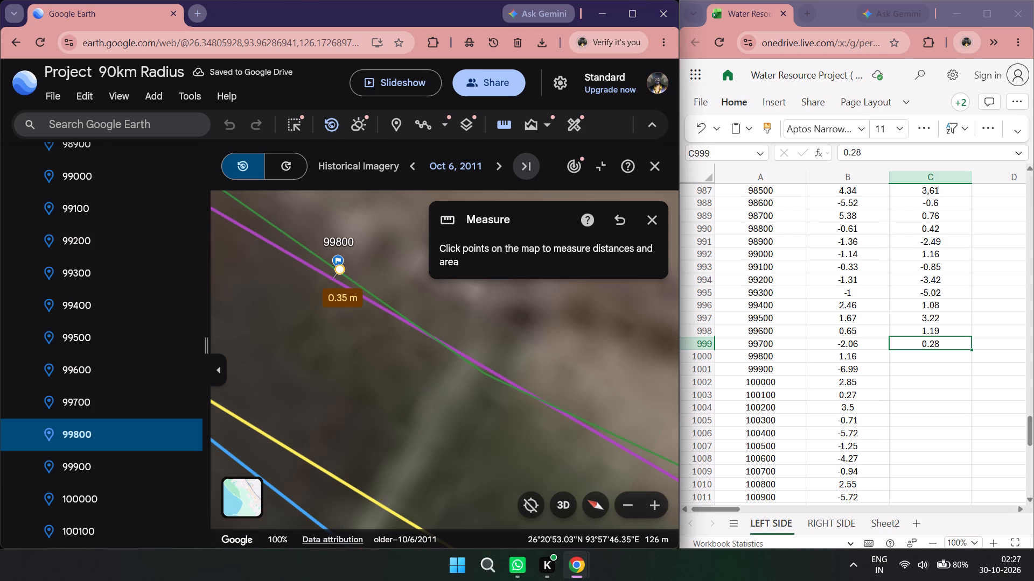
double_click(938, 360)
type("-0")
type("35")
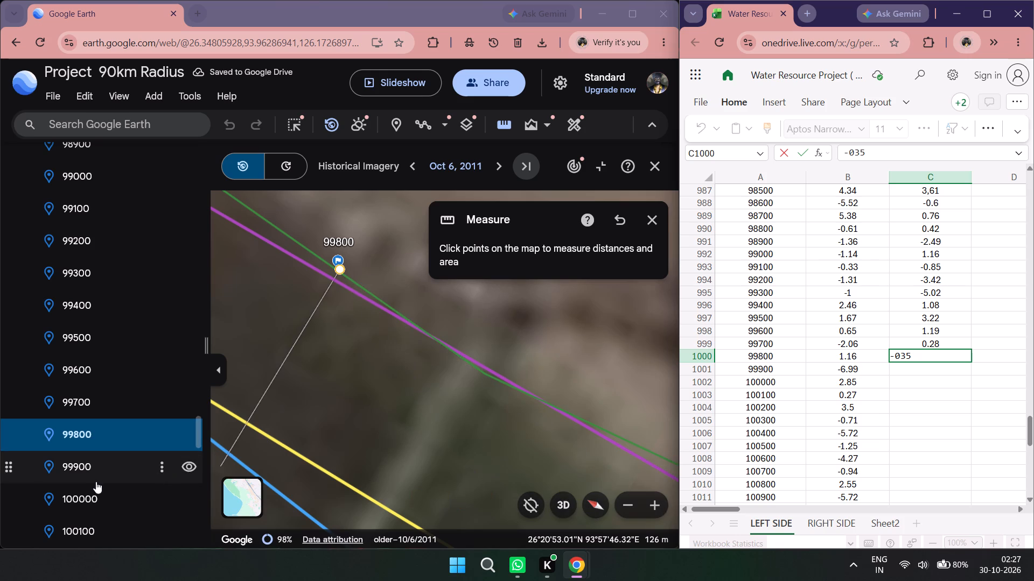
Fly to placemark 99900, measure its distance across to the purple line, and record -6.5 in cell C1001.
double_click(97, 464)
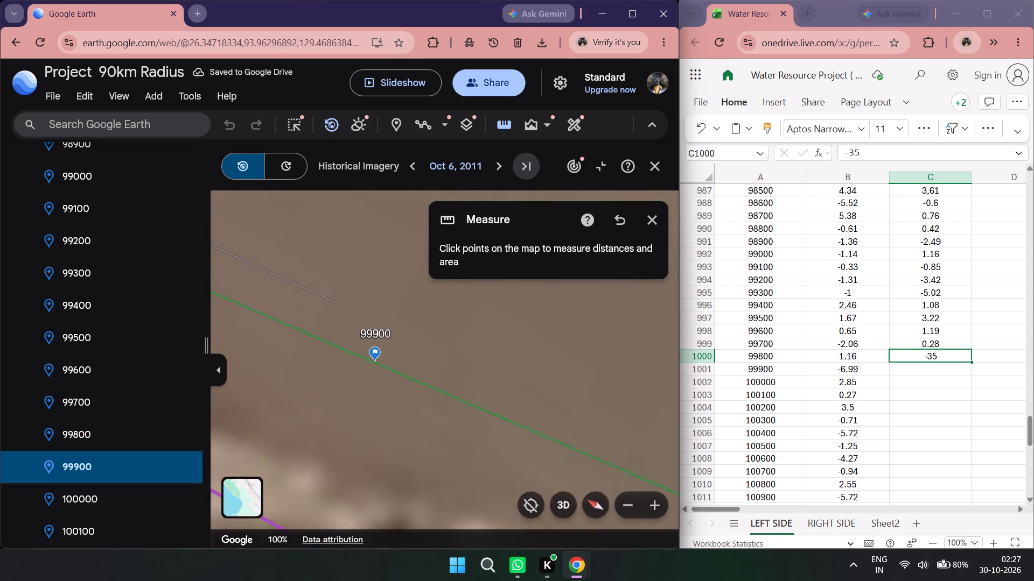
scroll(313, 388, "down", 2)
left_click_drag(312, 389, 323, 349)
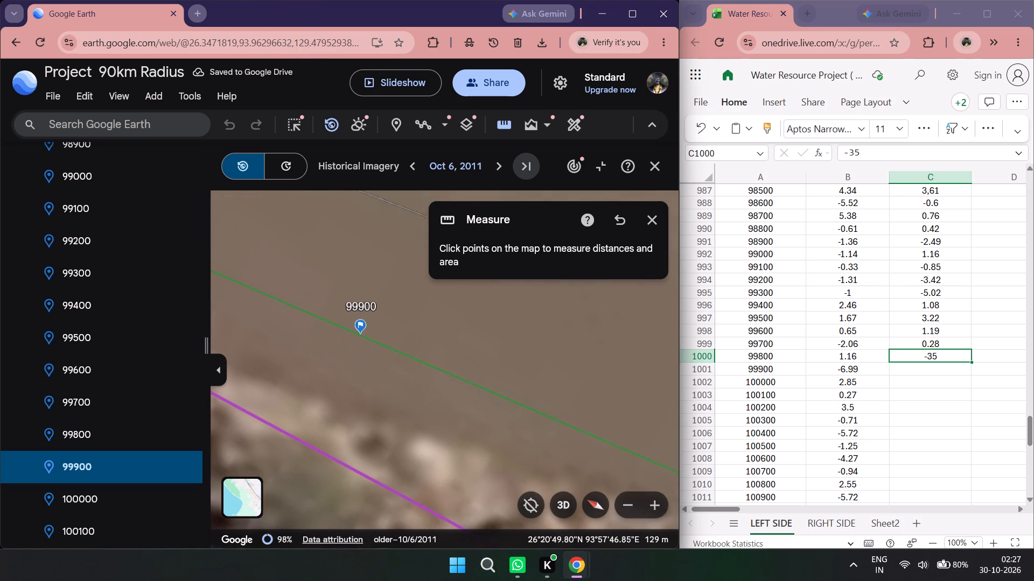
double_click(504, 124)
scroll(354, 341, "up", 3)
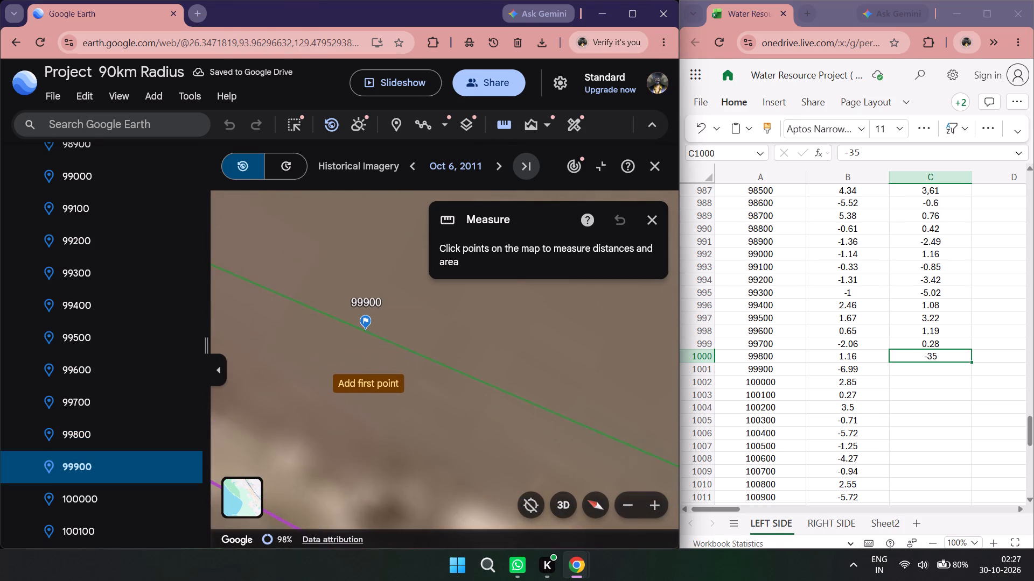
left_click_drag(343, 366, 366, 332)
left_click(390, 296)
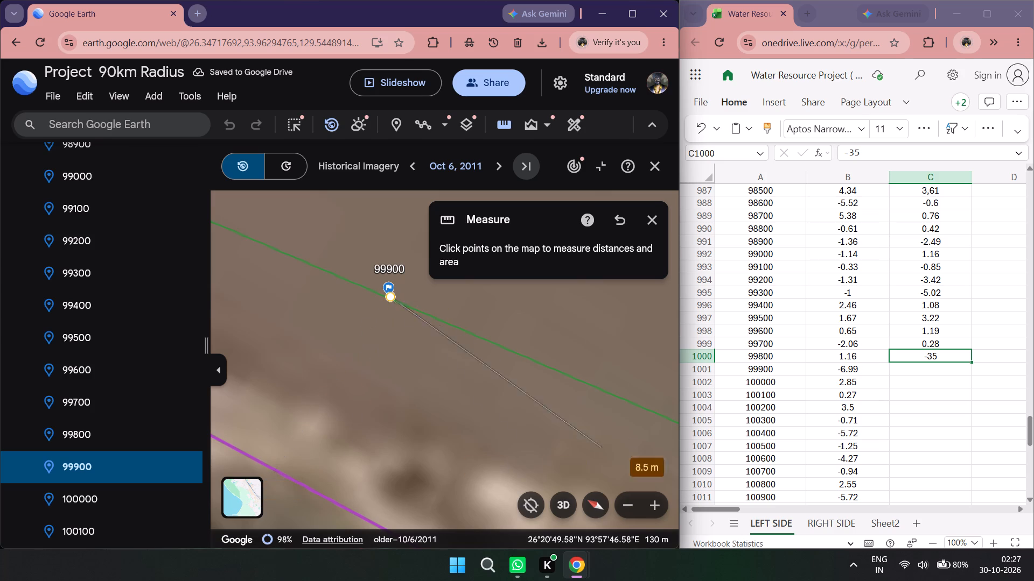
double_click(933, 369)
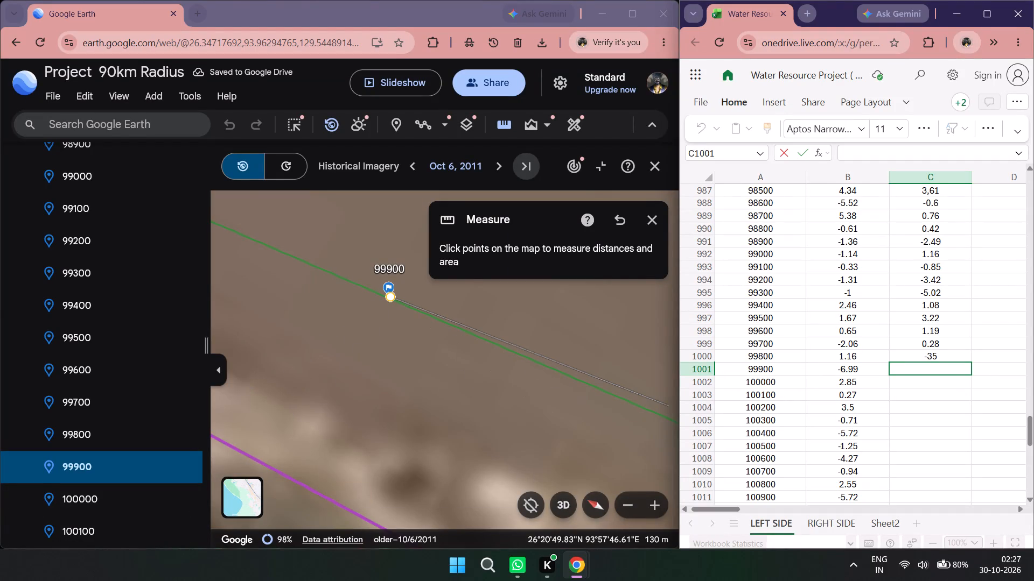
key("minus")
type("6.5")
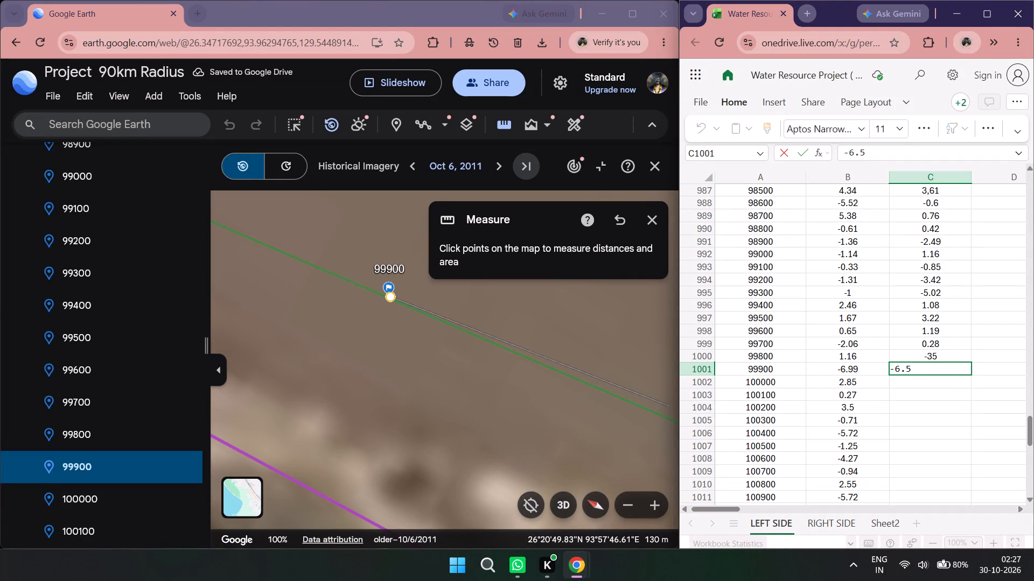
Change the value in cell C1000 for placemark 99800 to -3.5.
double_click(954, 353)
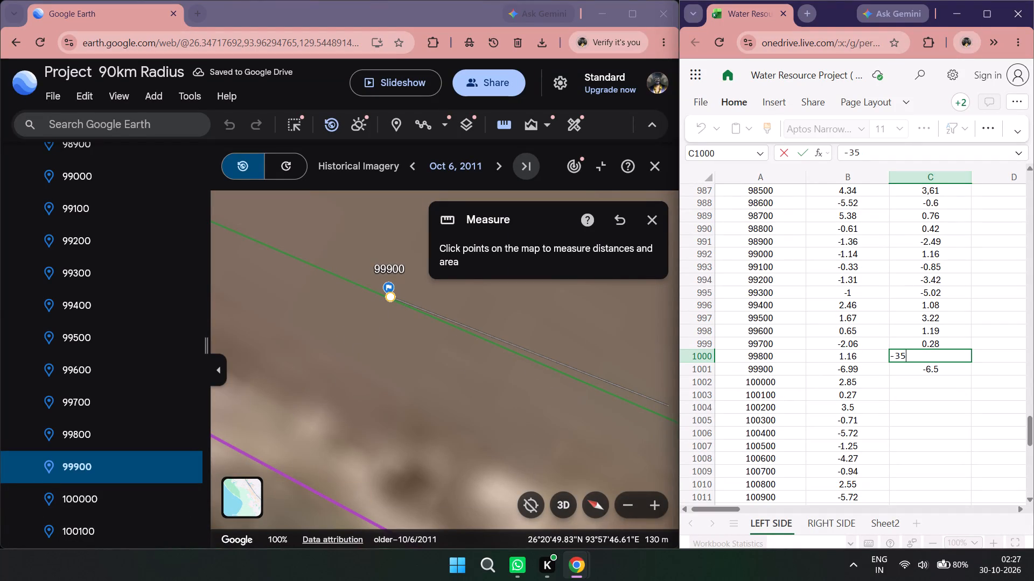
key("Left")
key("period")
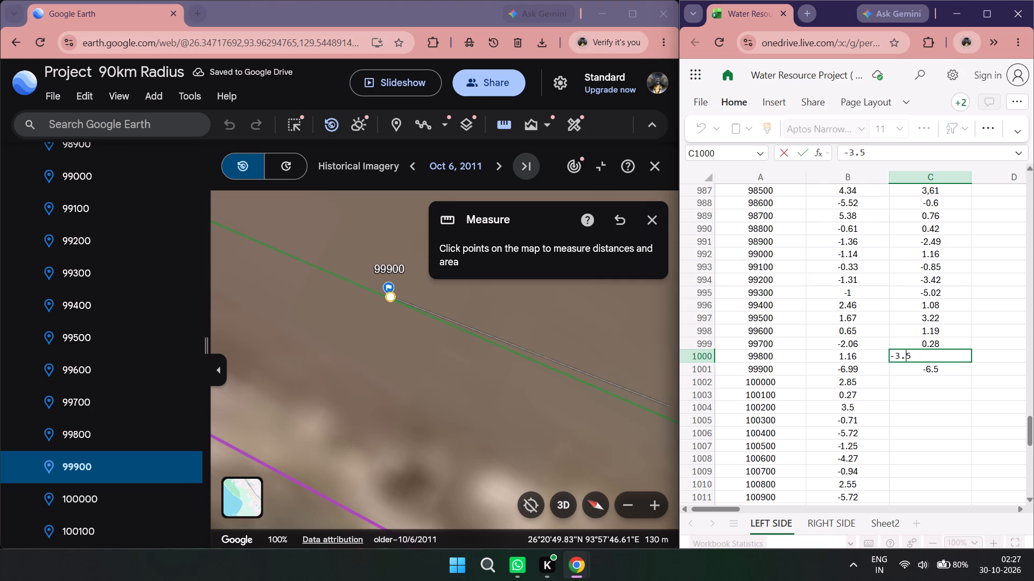
Fly to placemark 100000 and measure its distance across to the purple line.
double_click(100, 500)
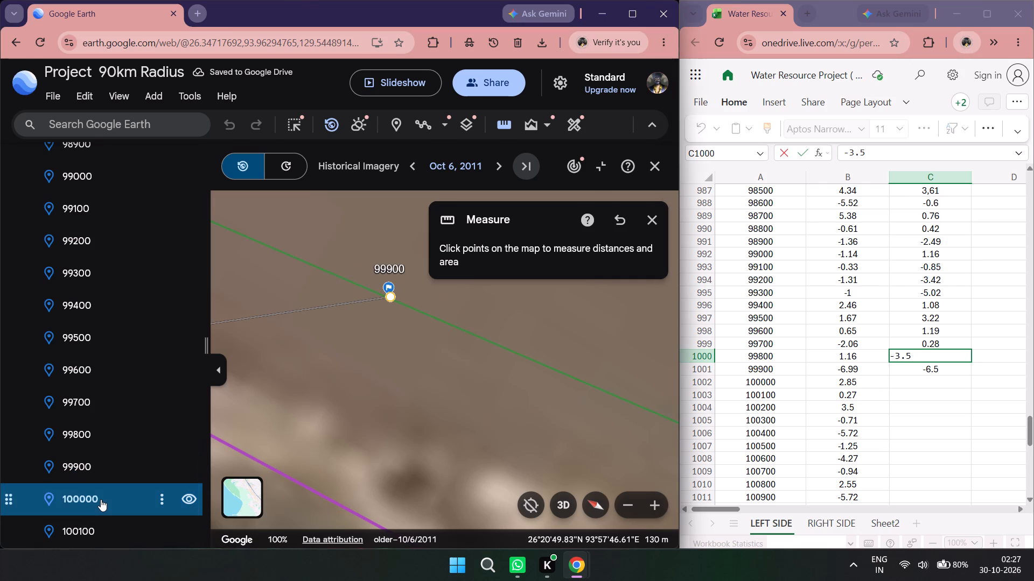
left_click_drag(561, 356, 518, 381)
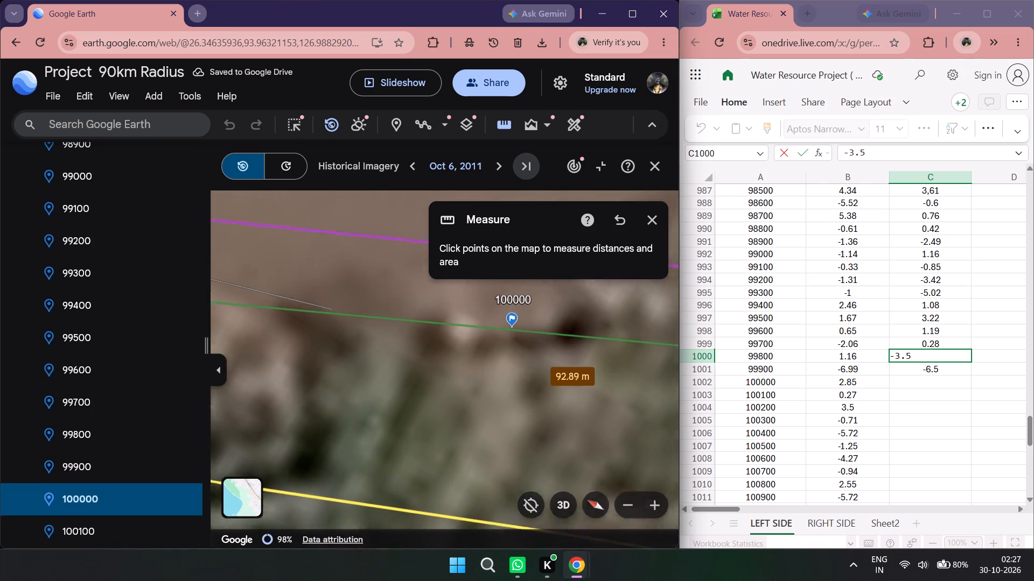
left_click_drag(518, 381, 452, 422)
double_click(513, 126)
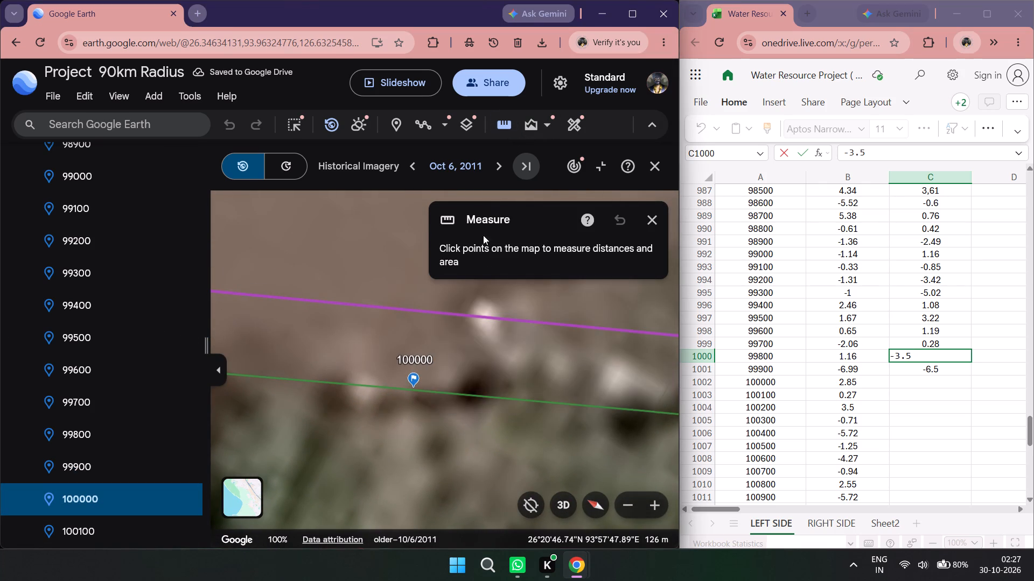
left_click(414, 389)
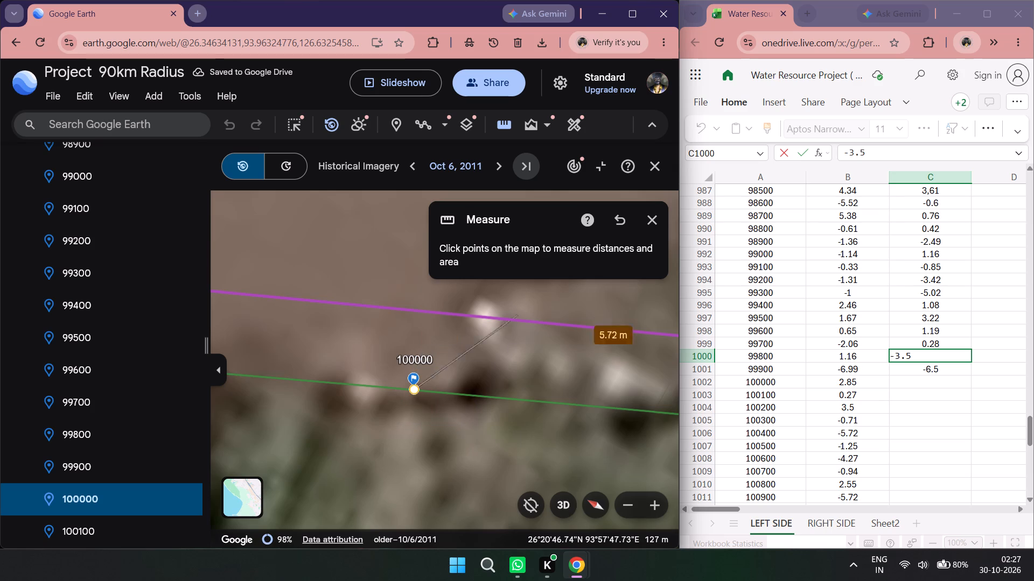
Clear the entry in cell C1000 for placemark 99800 and replace it with -3.25.
double_click(932, 381)
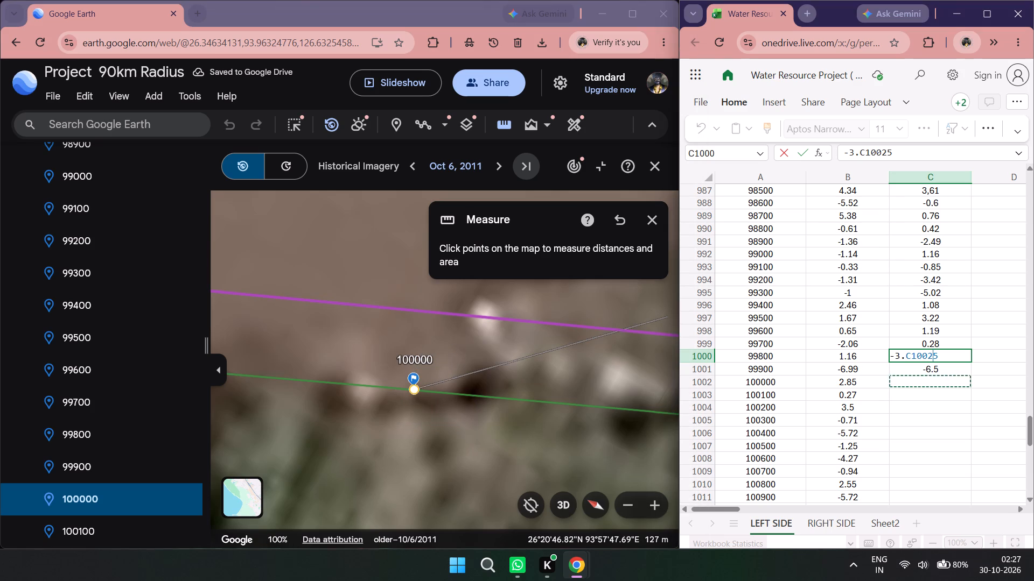
double_click(944, 354)
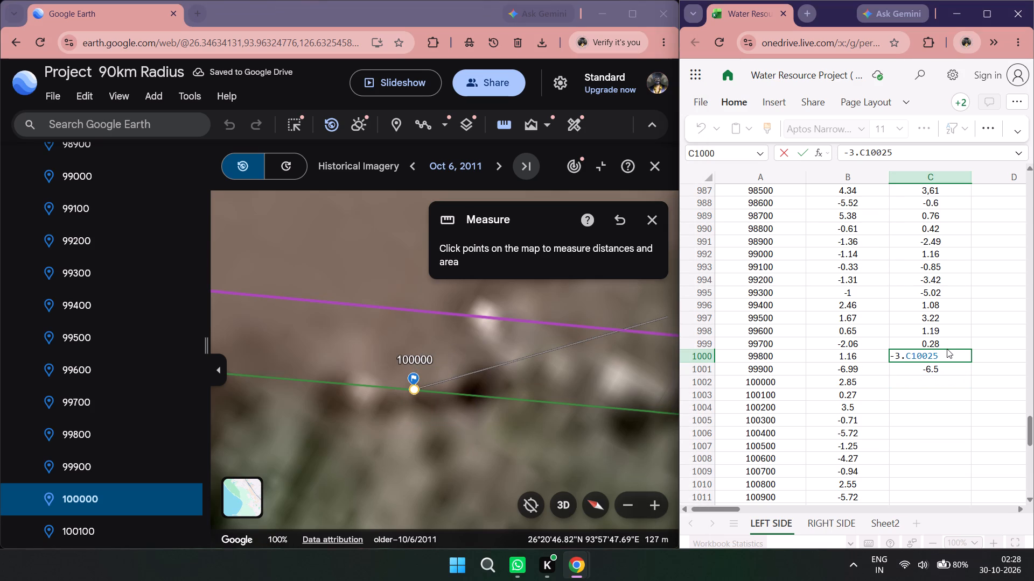
left_click_drag(947, 349, 906, 353)
key("BackSpace")
key("BackSpace")
key("BackSpace")
key("BackSpace")
key("BackSpace")
key("BackSpace")
key("BackSpace")
key("BackSpace")
key("BackSpace")
key("BackSpace")
key("BackSpace")
key("BackSpace")
key("BackSpace")
key("BackSpace")
key("BackSpace")
key("BackSpace")
key("BackSpace")
type("-3.25")
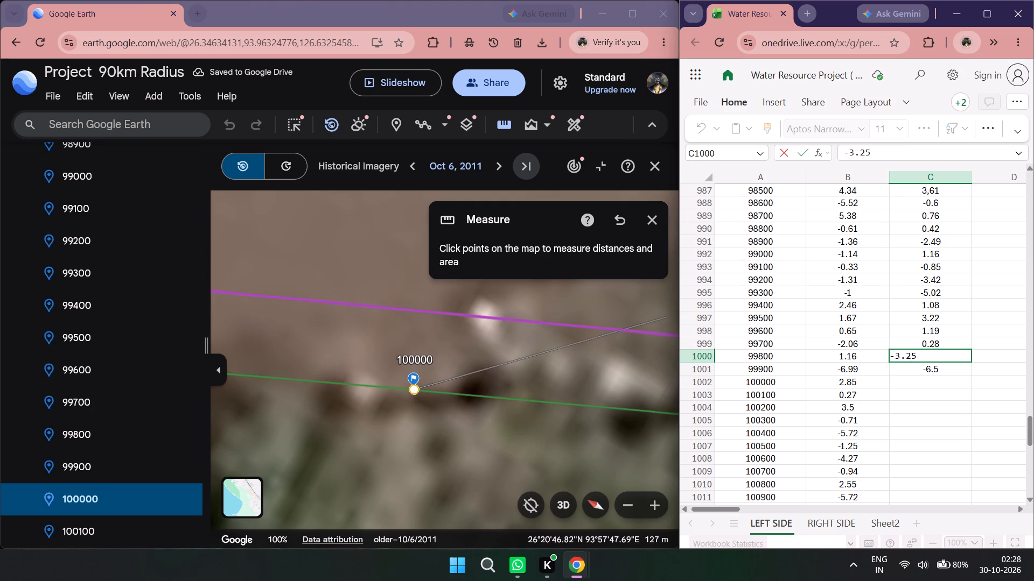
Record 3.55 in cell C1002 as the offset for placemark 100000.
double_click(930, 382)
type("3.")
type("55")
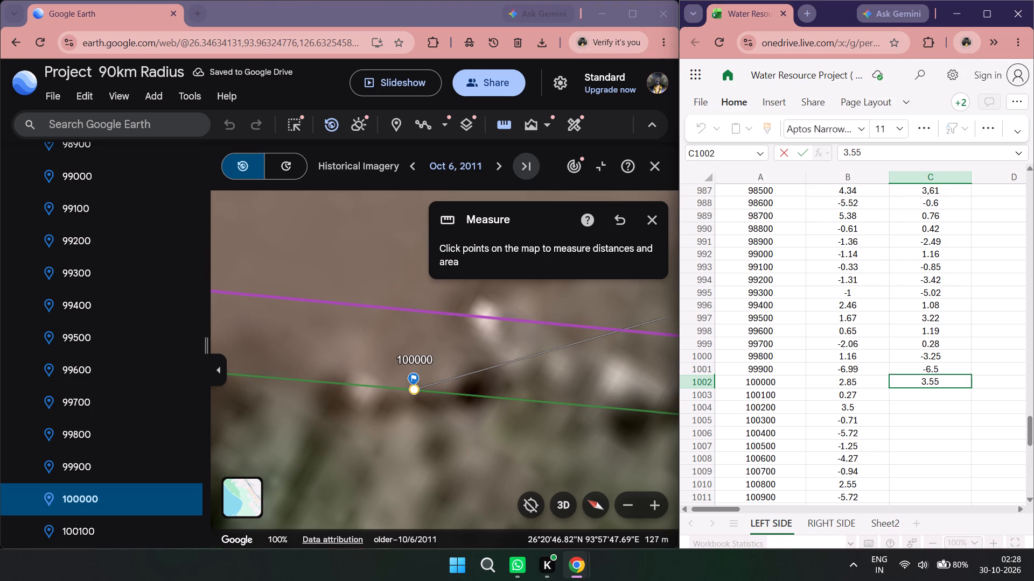
Fly to placemark 100100, check its distance across to the purple line, and record -0.22 in cell C1003.
scroll(102, 438, "down", 4)
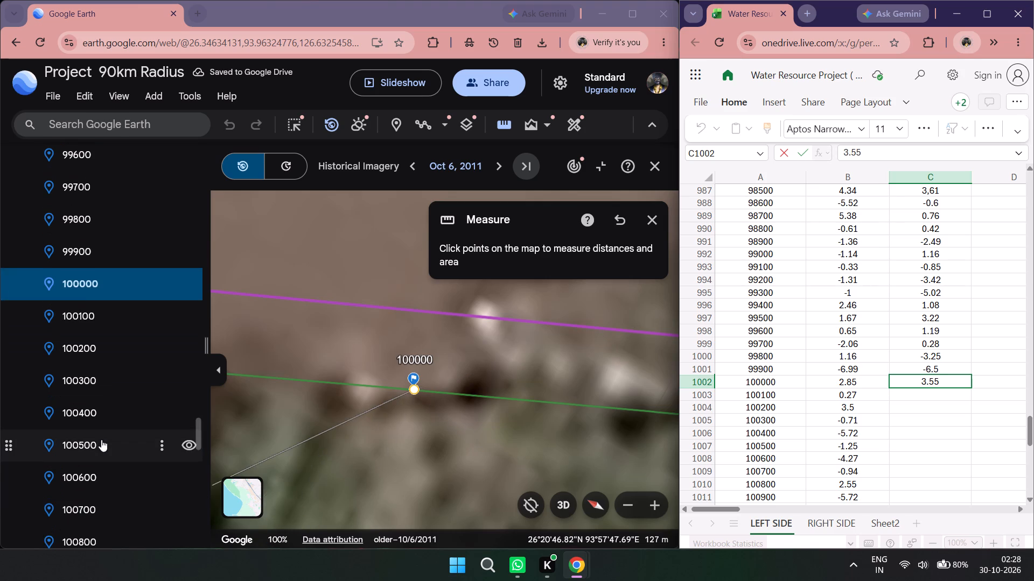
scroll(101, 437, "down", 1)
double_click(100, 265)
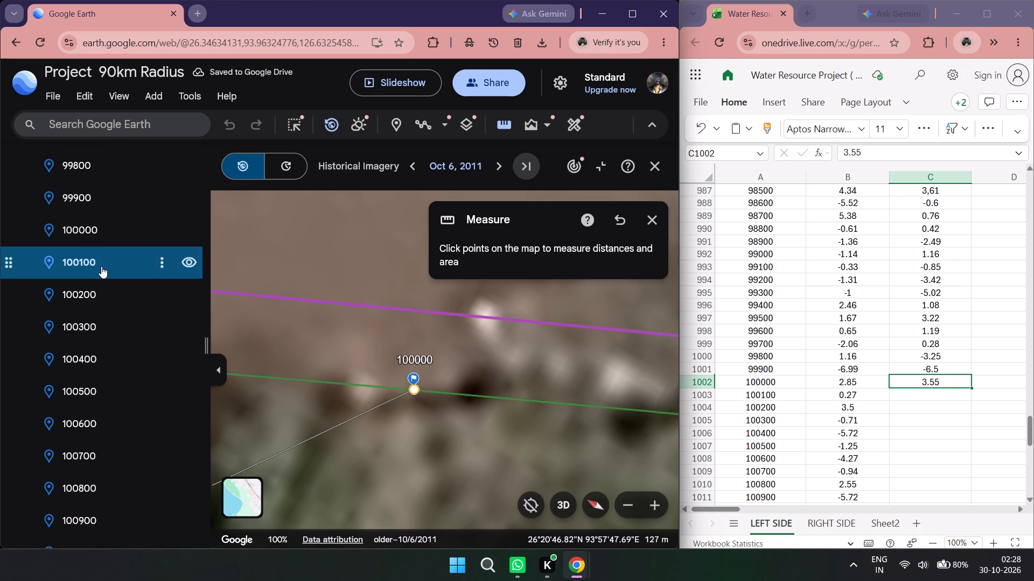
double_click(103, 259)
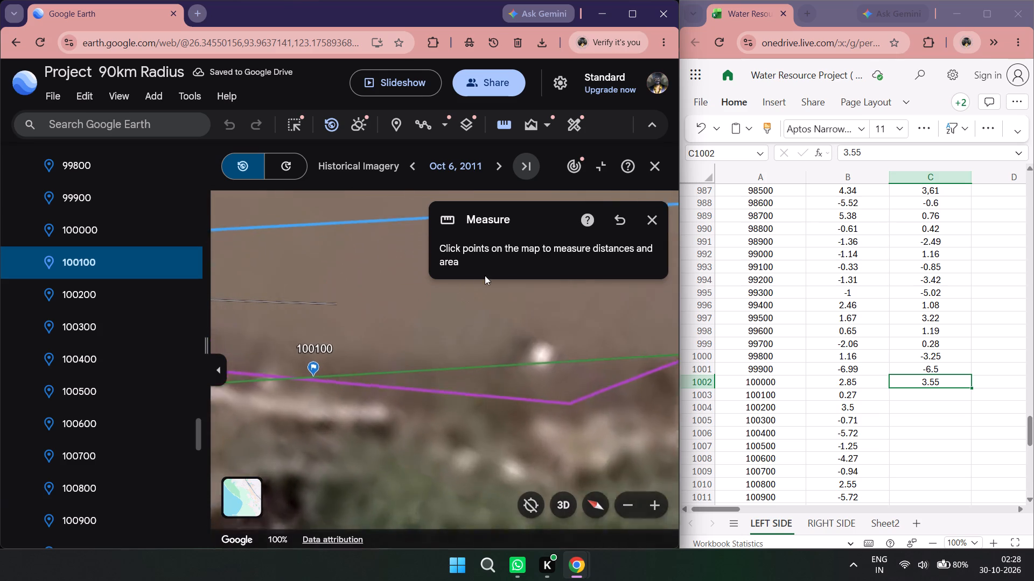
double_click(506, 121)
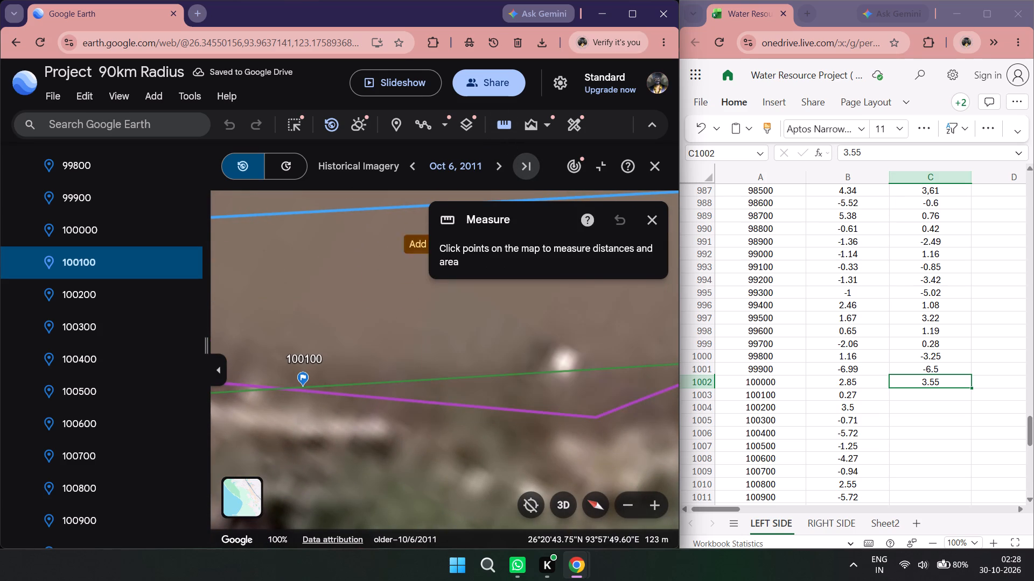
scroll(331, 394, "up", 3)
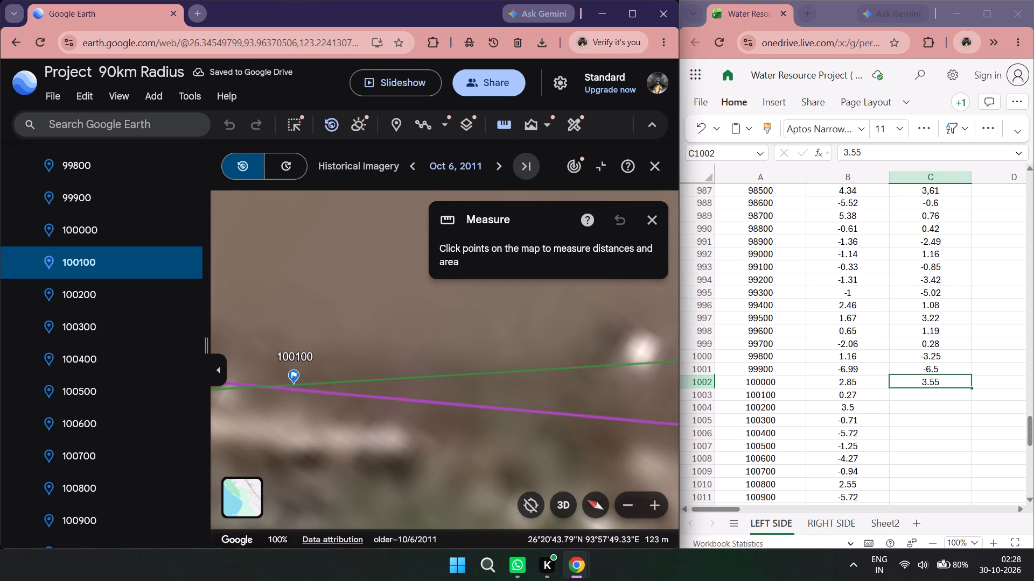
double_click(928, 396)
key("minus")
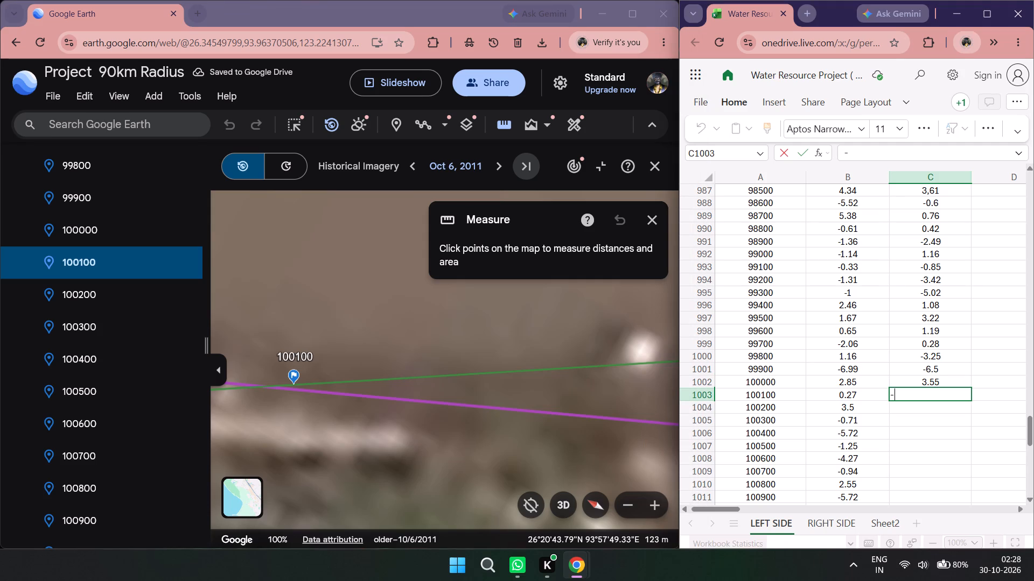
key("2")
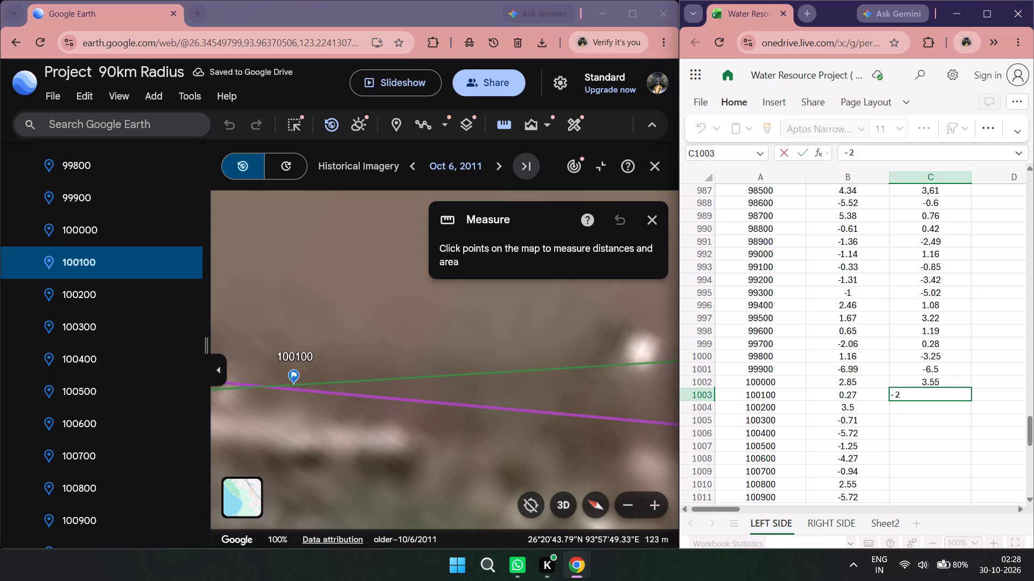
key("period")
key("BackSpace")
key("BackSpace")
type("0.22")
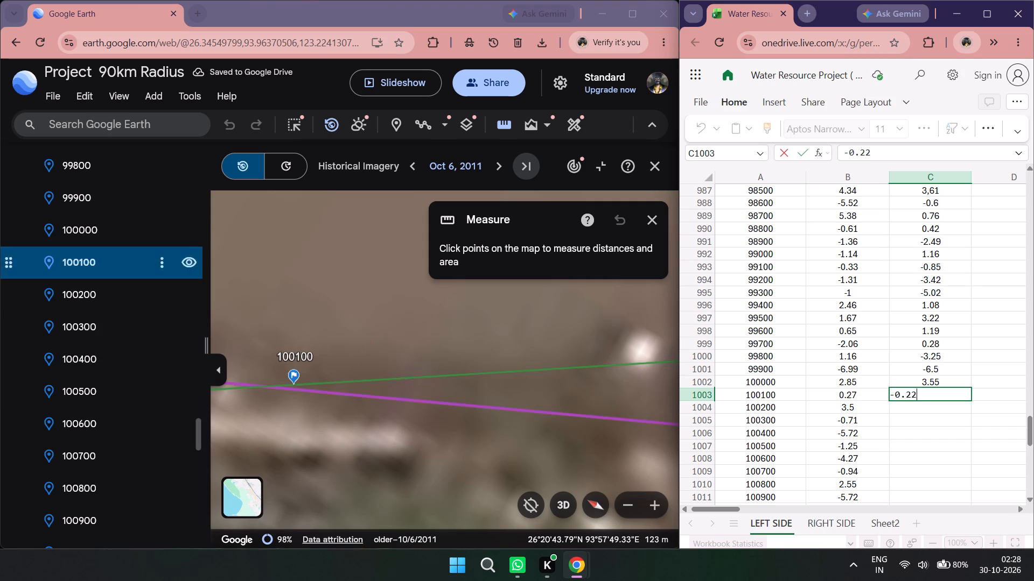
Fly to placemark 100200, measure its distance across to the purple line, and record 5.01 in cell C1004.
double_click(117, 301)
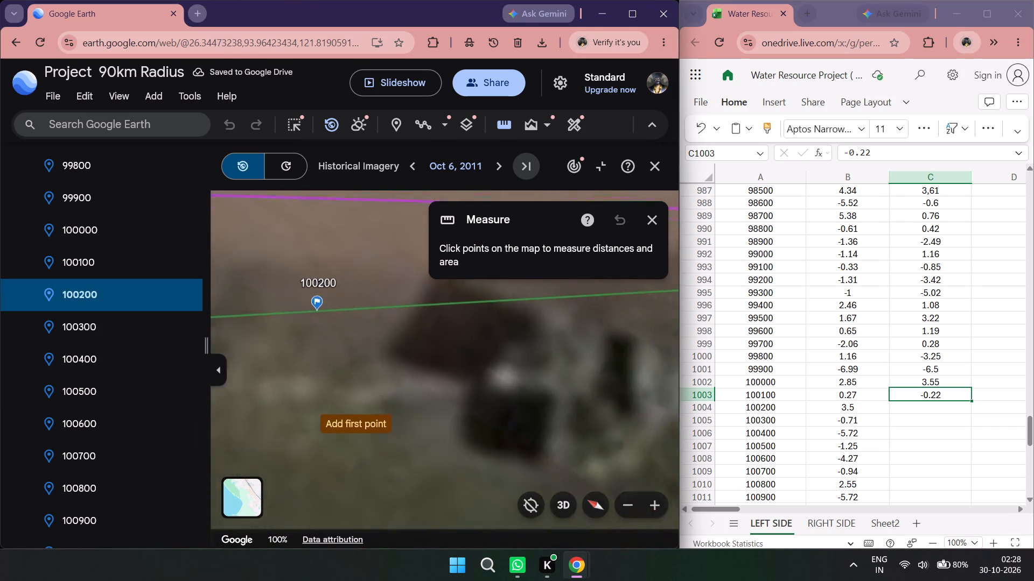
double_click(499, 125)
left_click_drag(316, 237, 330, 268)
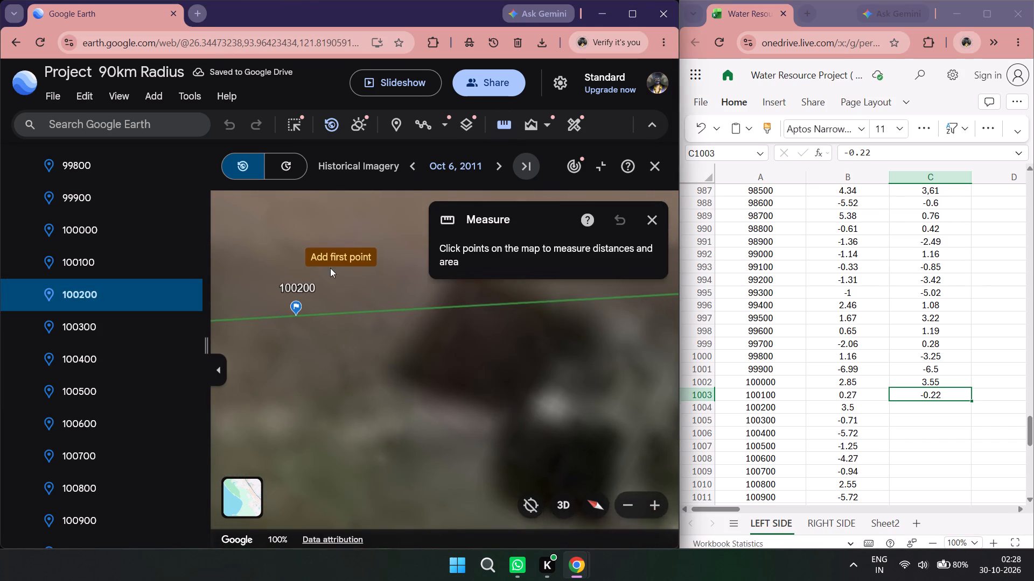
left_click_drag(330, 268, 345, 332)
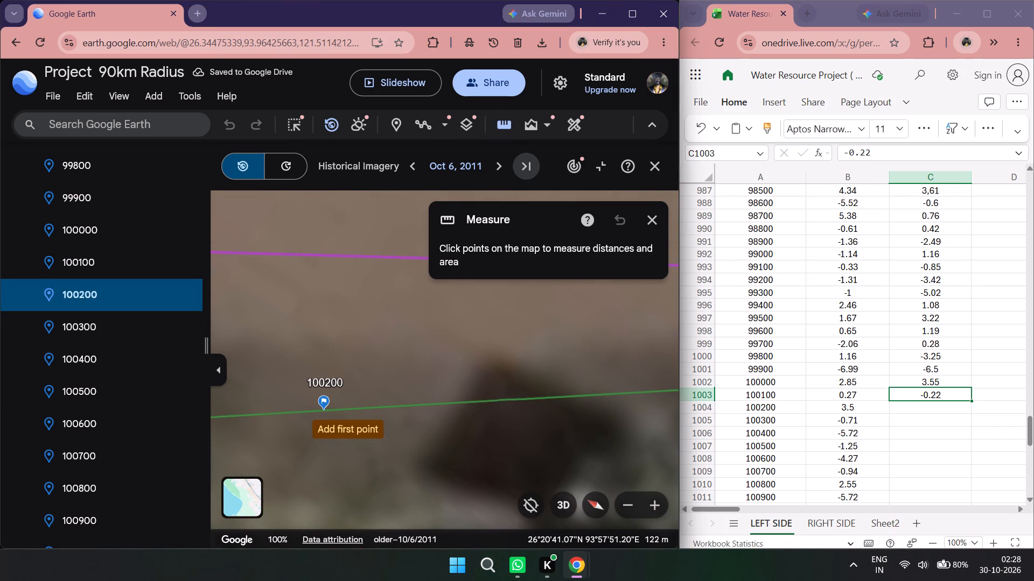
left_click(324, 409)
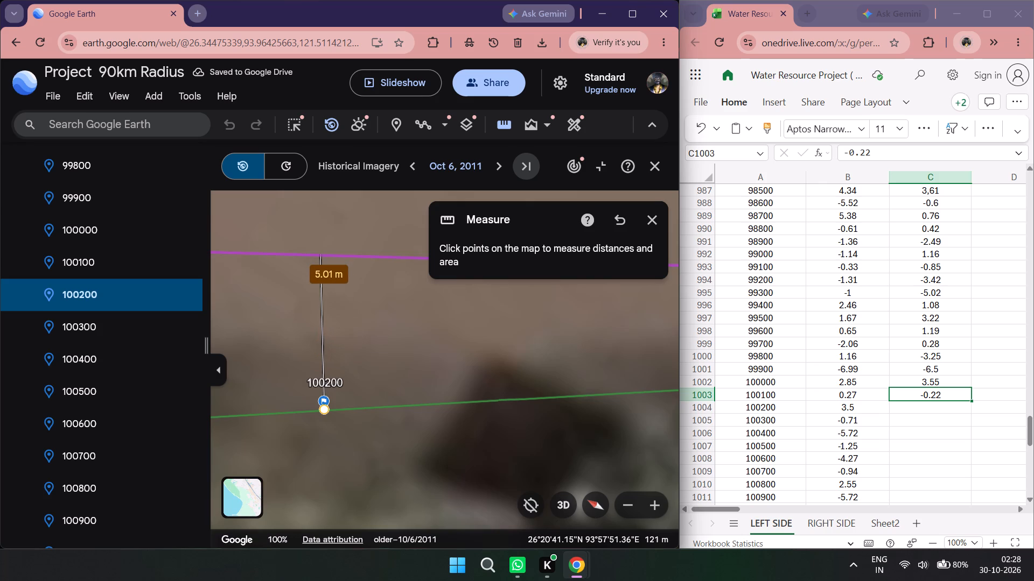
double_click(942, 408)
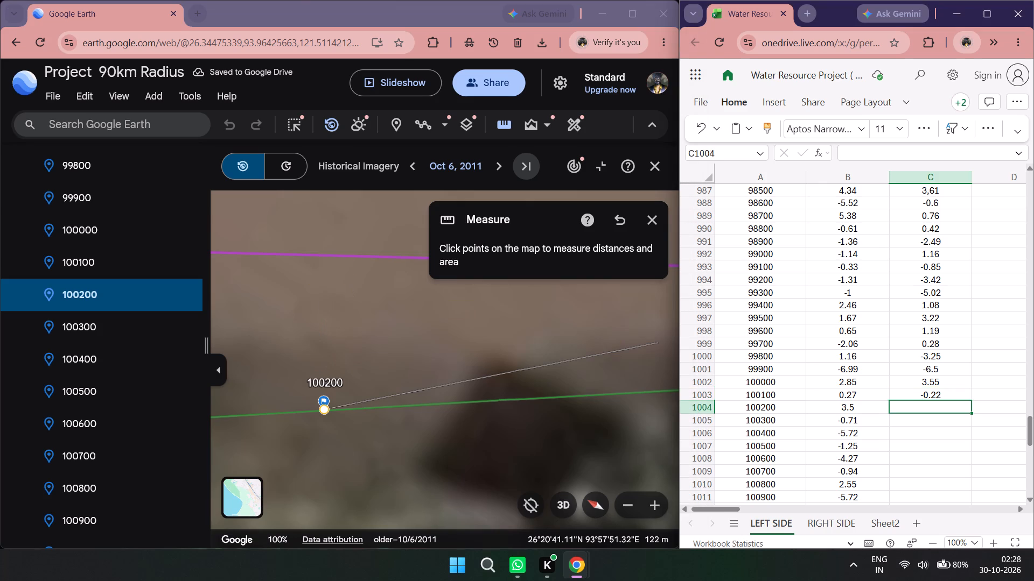
double_click(936, 407)
type("5,")
key("BackSpace")
type(".0")
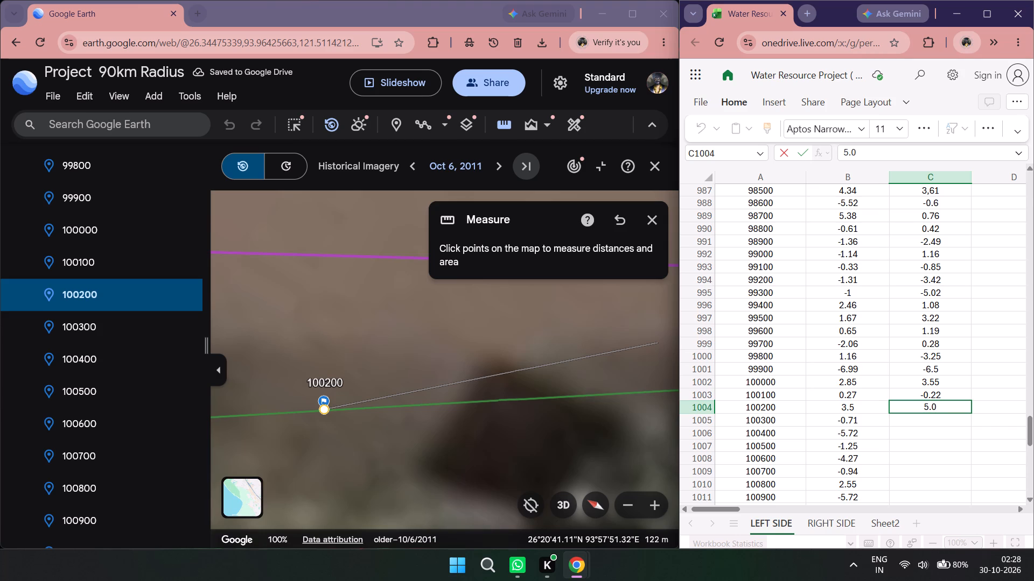
key("1")
Fly to placemark 100300, measure its distance across to the purple line, and record 2.88 in cell C1005.
double_click(122, 330)
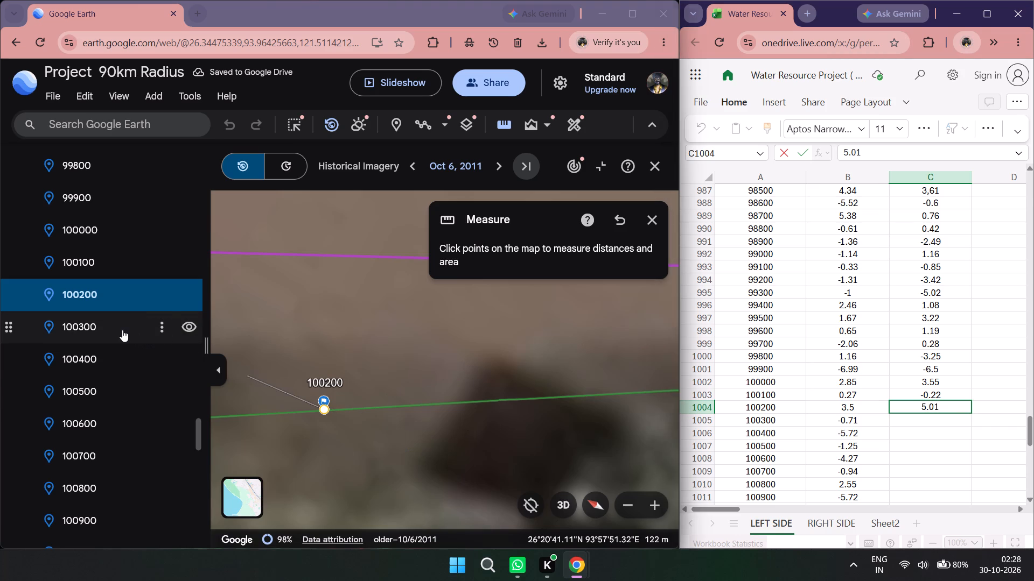
left_click_drag(350, 416, 304, 346)
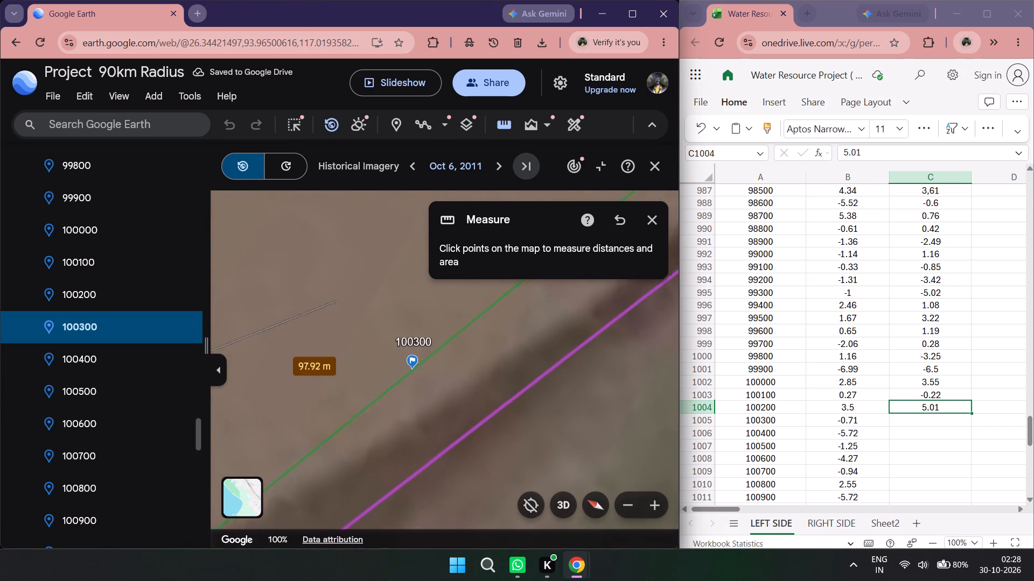
double_click(506, 129)
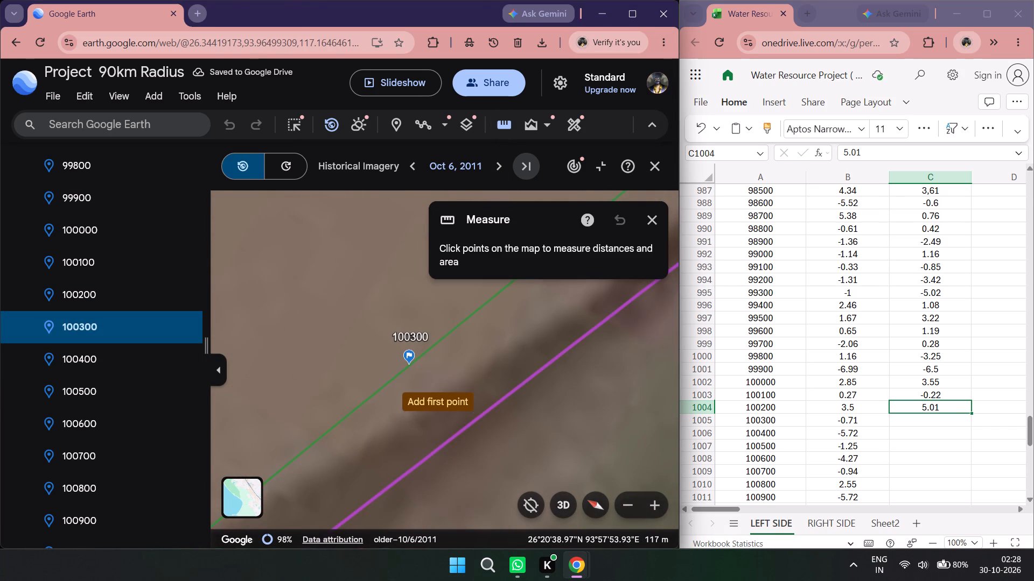
left_click(411, 364)
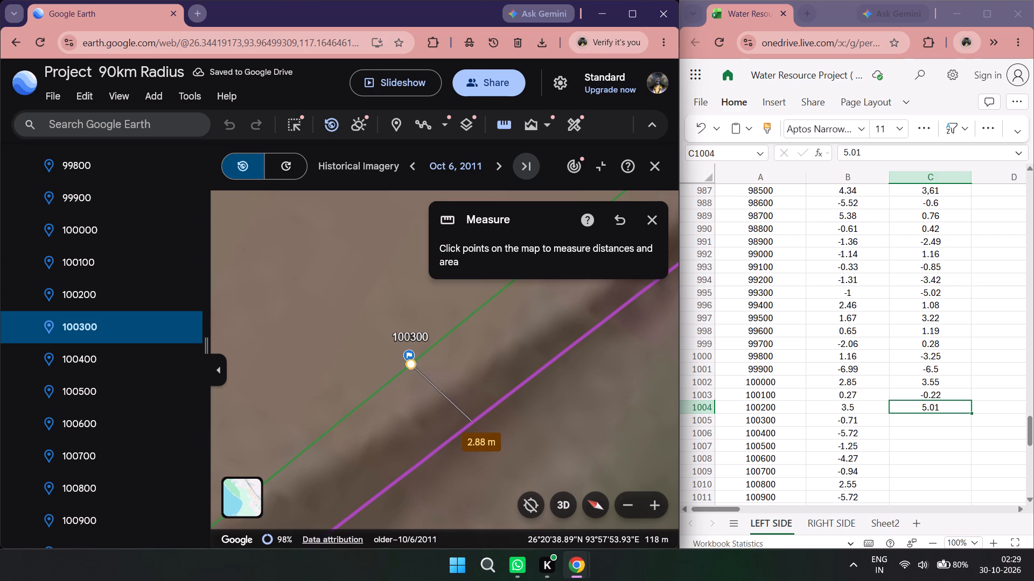
double_click(930, 426)
double_click(928, 422)
type("2.")
type("88")
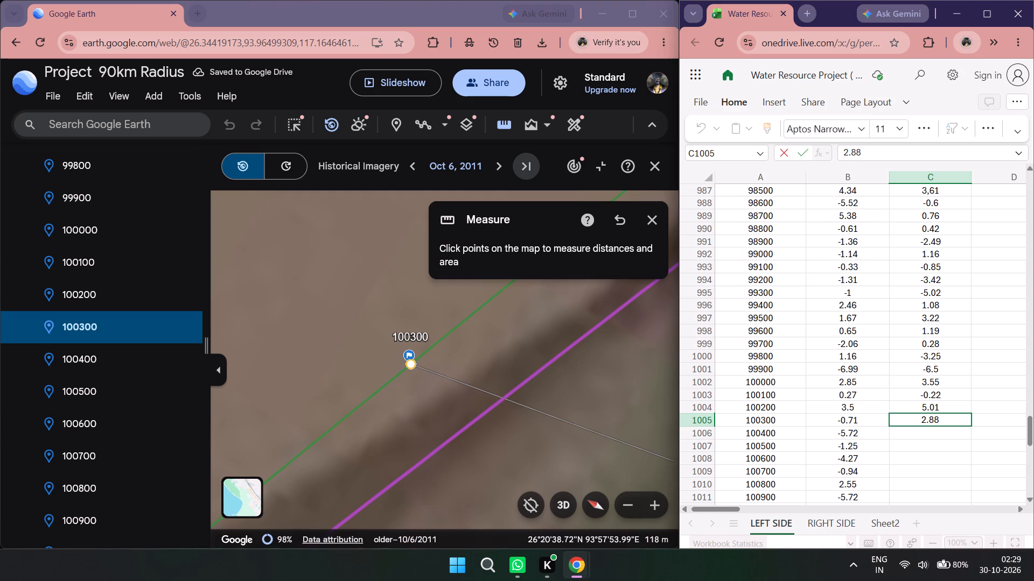
Clear the entry in cell C1005 for placemark 100300 and replace it with -2.88.
key("Left")
key("Left")
key("Right")
key("Right")
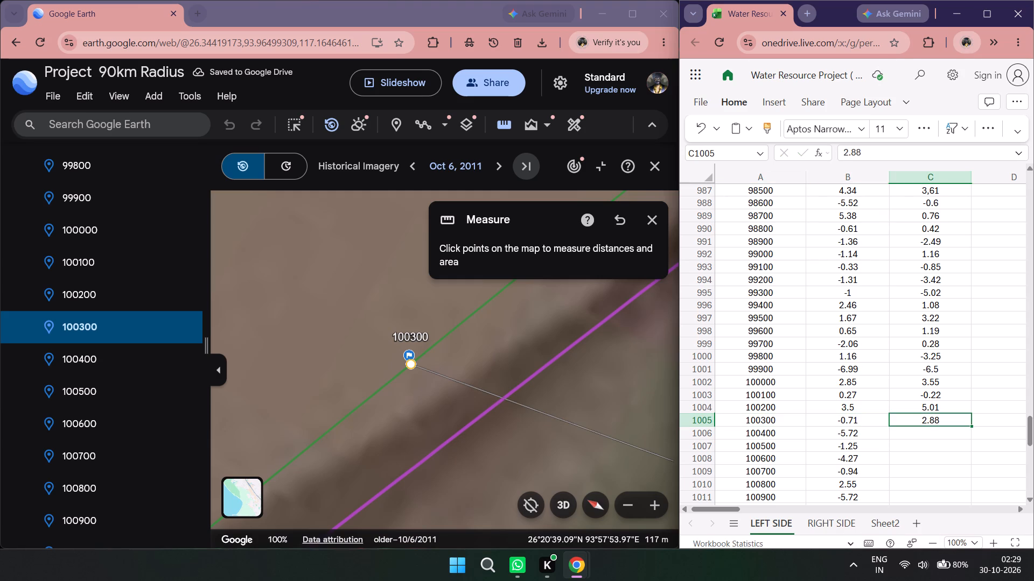
double_click(950, 419)
key("BackSpace")
key("BackSpace")
key("BackSpace")
key("BackSpace")
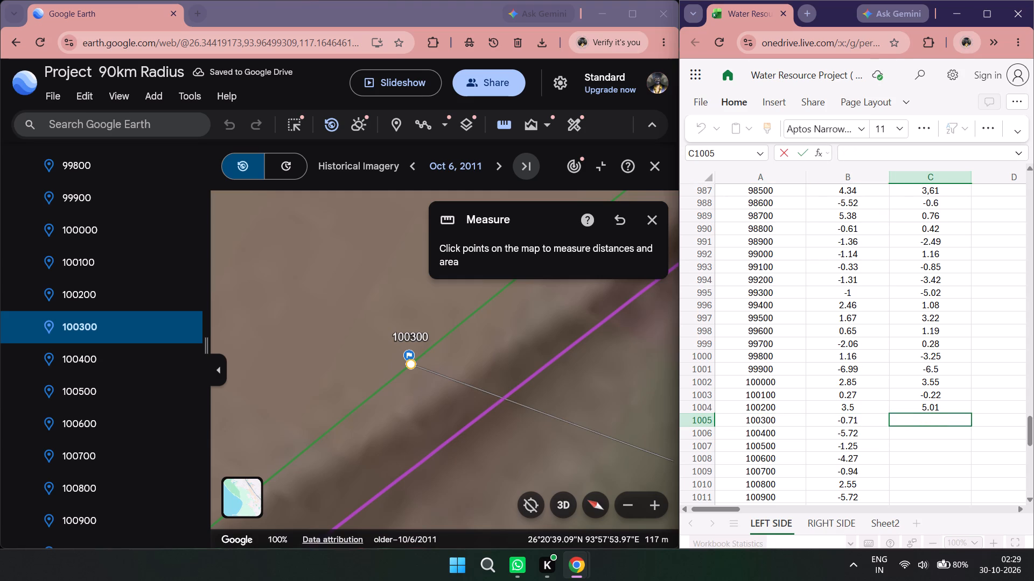
type("-22")
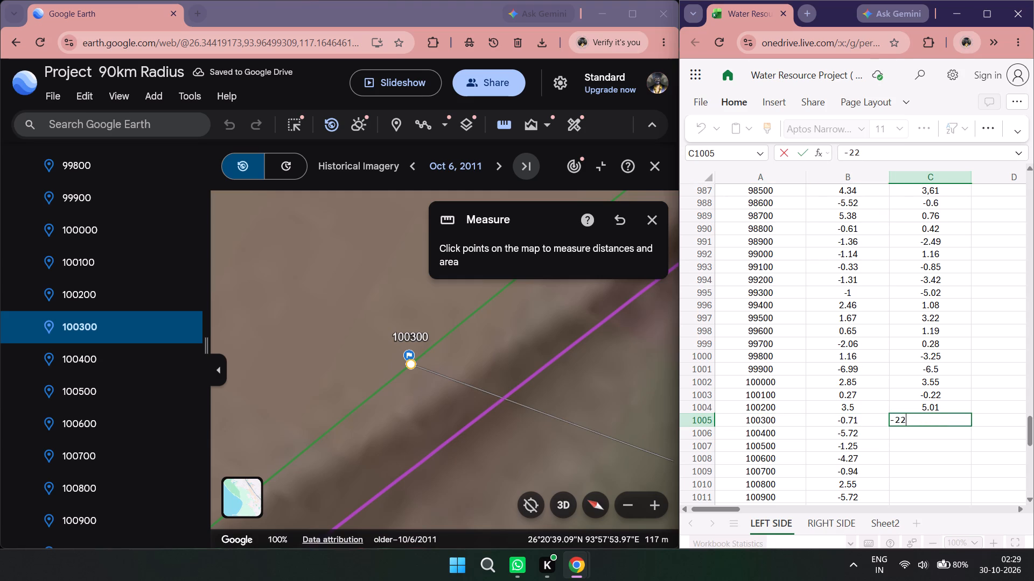
key("BackSpace")
key("period")
type("88")
Fly to placemark 100400, measure its distance across to the purple line, and record -3.3 in cell C1006.
double_click(93, 367)
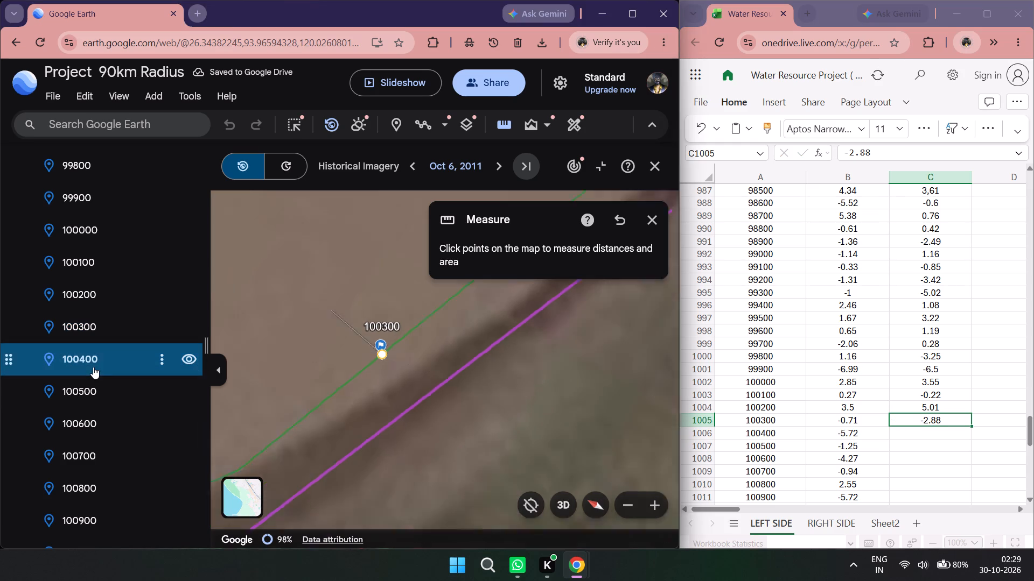
left_click_drag(362, 358, 418, 327)
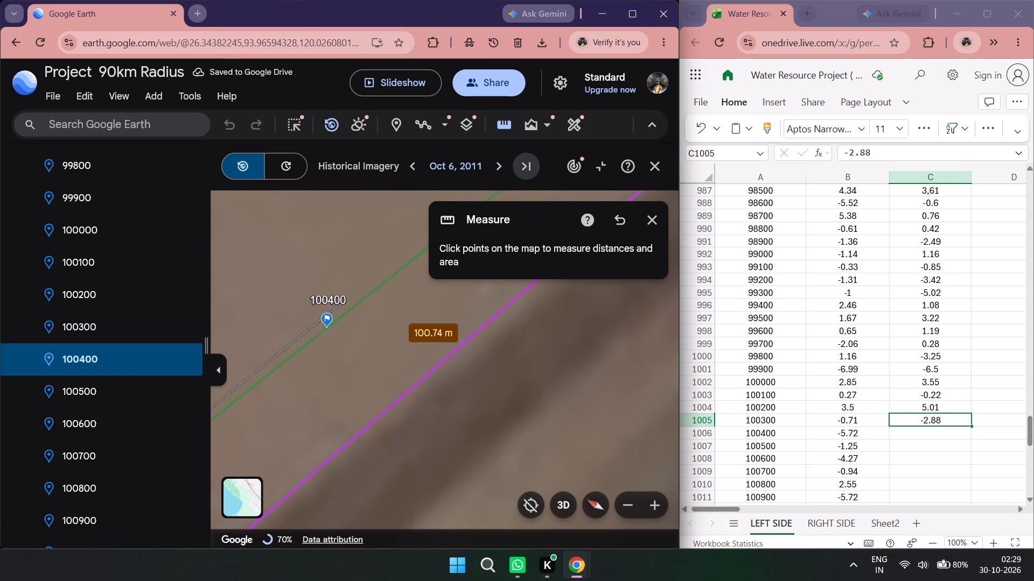
double_click(502, 127)
scroll(318, 340, "up", 3)
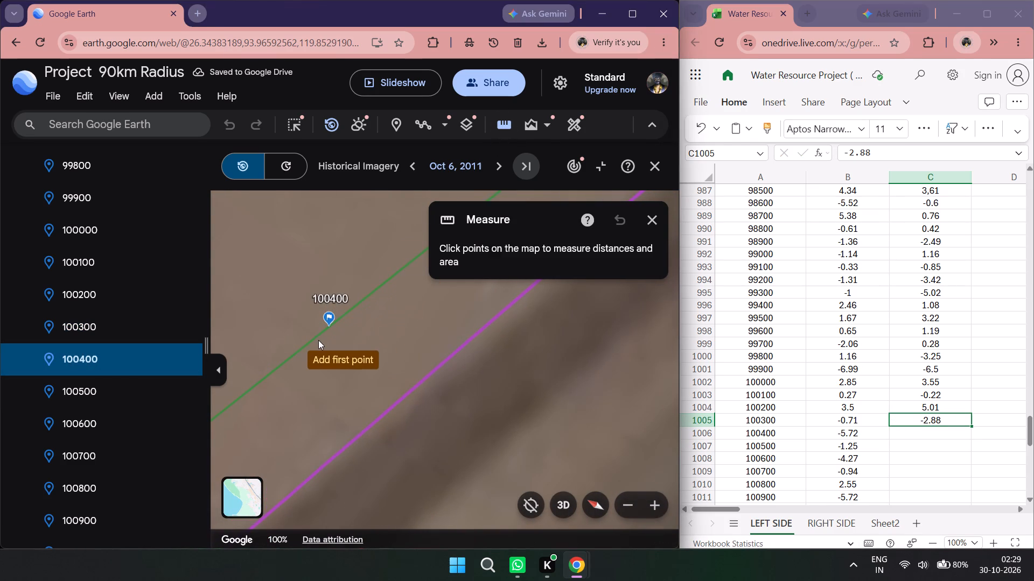
left_click(328, 328)
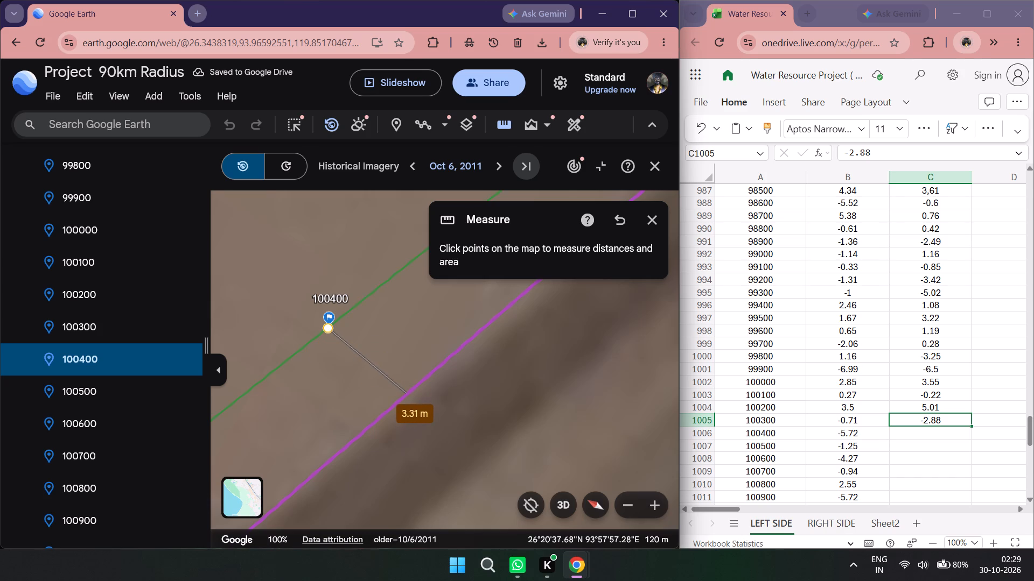
double_click(925, 434)
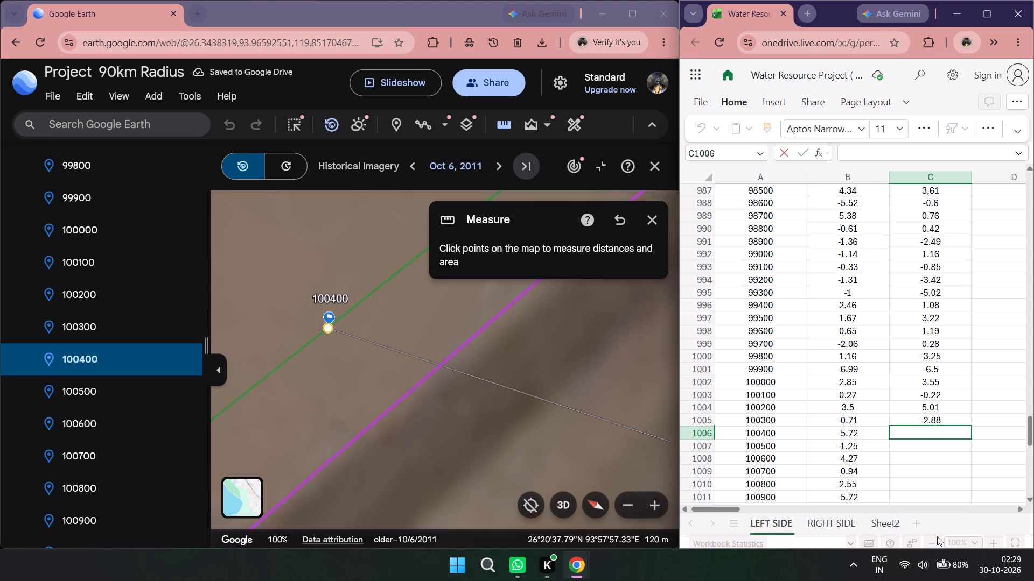
type("-3.3")
Fly to placemark 100500, measure its distance across to the purple line, and record -2.37 in cell C1007.
double_click(139, 395)
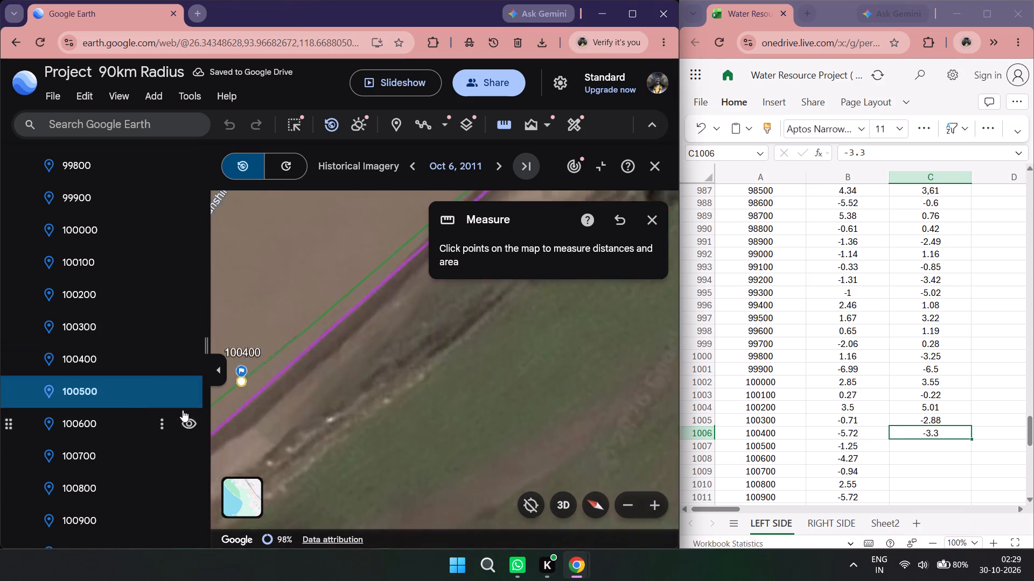
left_click_drag(389, 329, 389, 414)
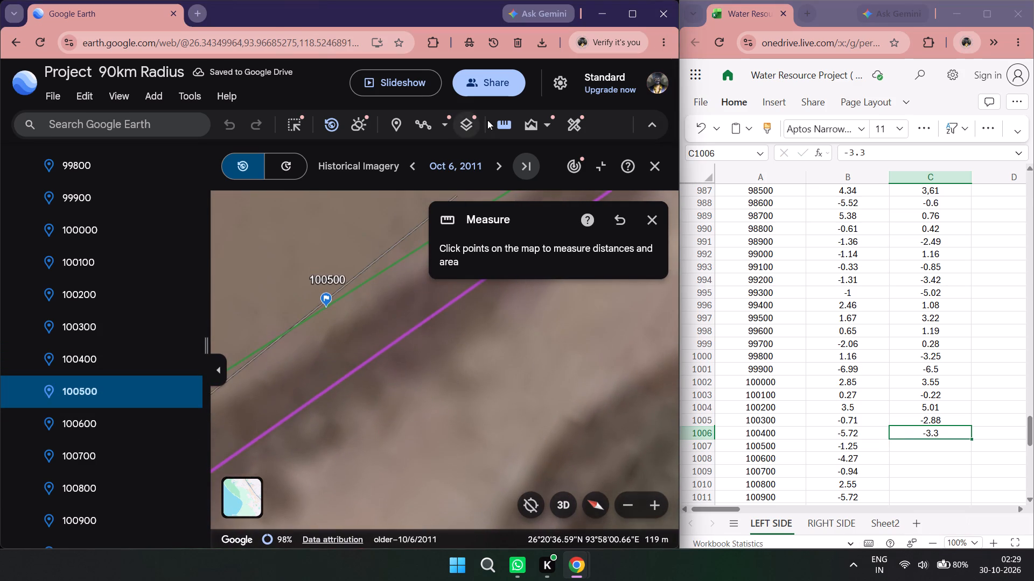
double_click(497, 124)
left_click(331, 303)
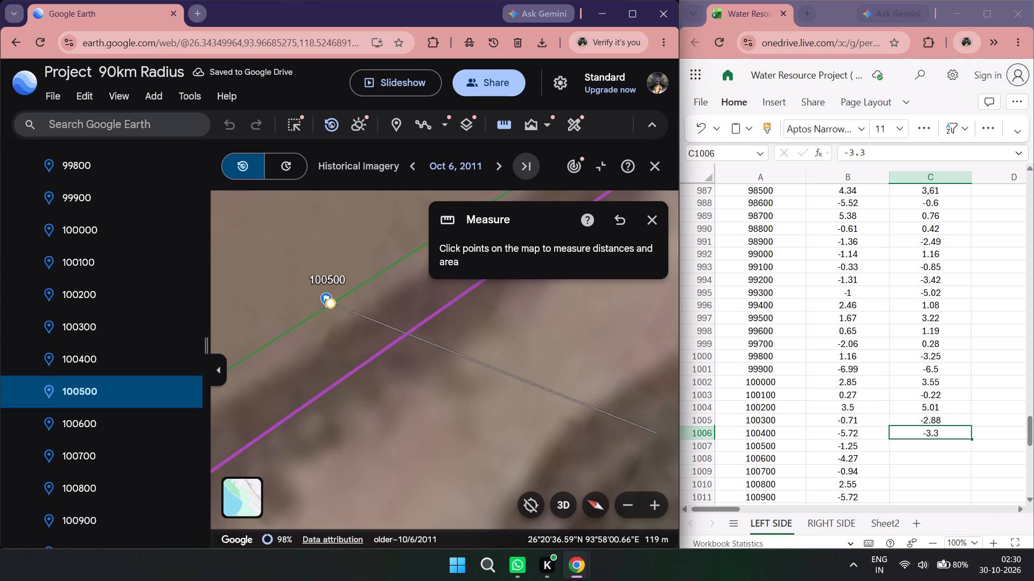
double_click(937, 450)
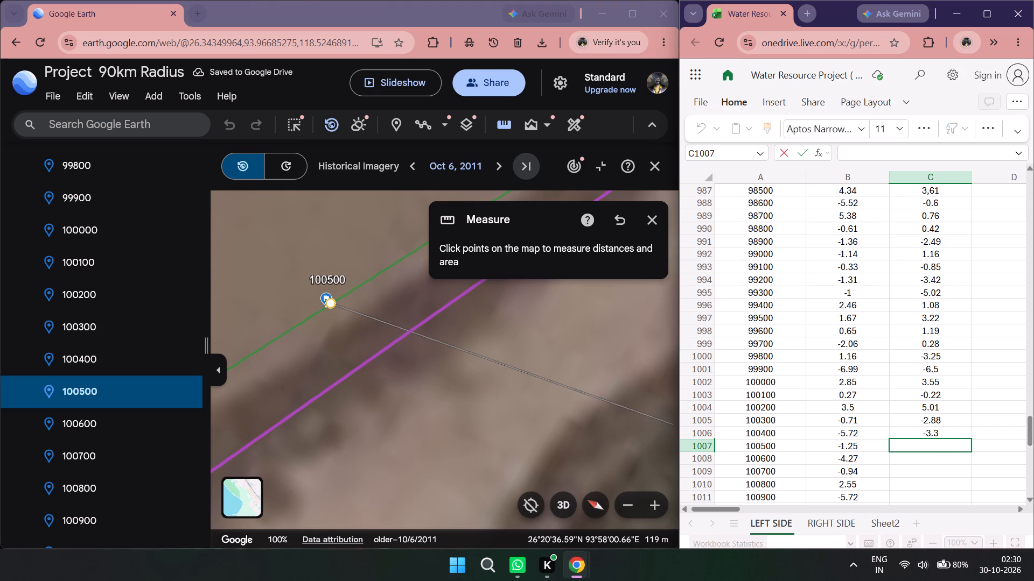
key("2")
key("BackSpace")
key("2")
key("BackSpace")
key("minus")
type("2.37")
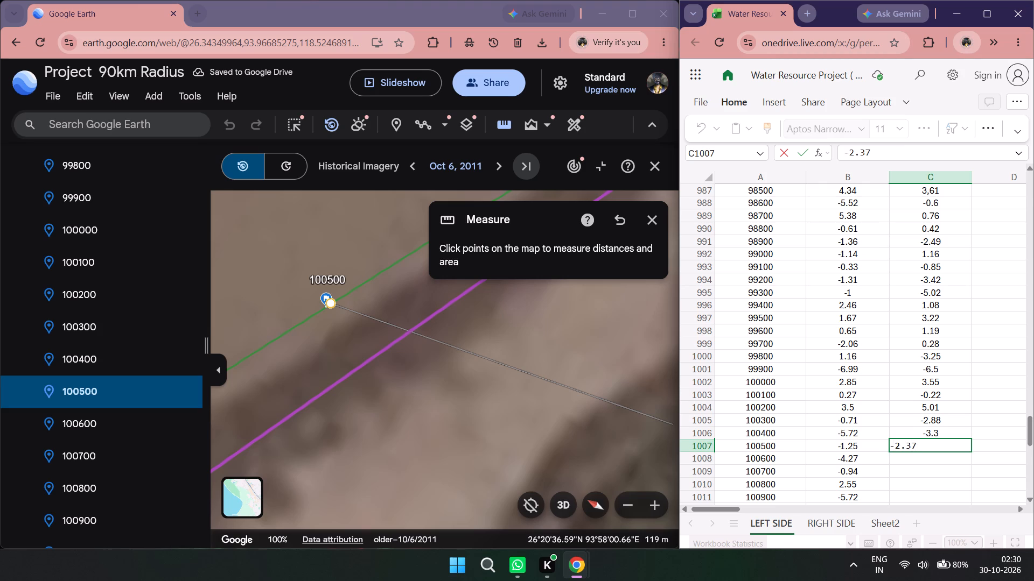
Fly to placemark 100600, measure its distance across to the purple line, and record 7.42 in cell C1008.
double_click(136, 422)
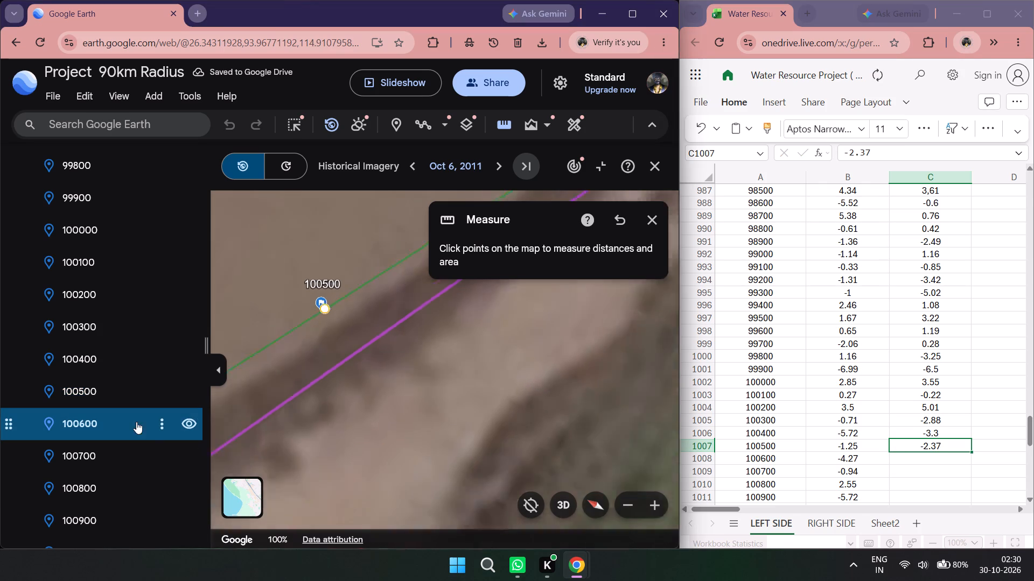
left_click_drag(456, 379, 405, 451)
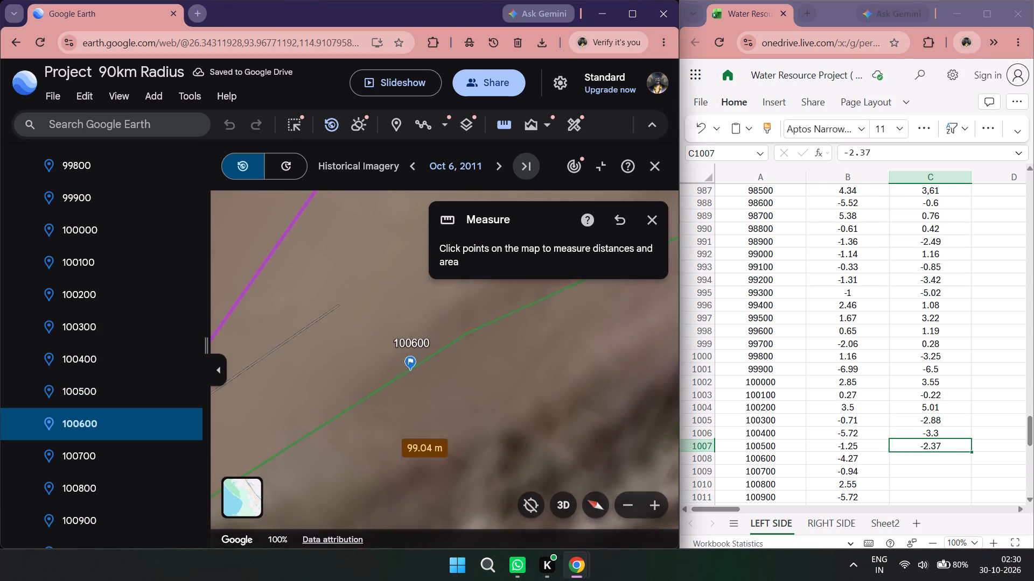
scroll(420, 405, "down", 1)
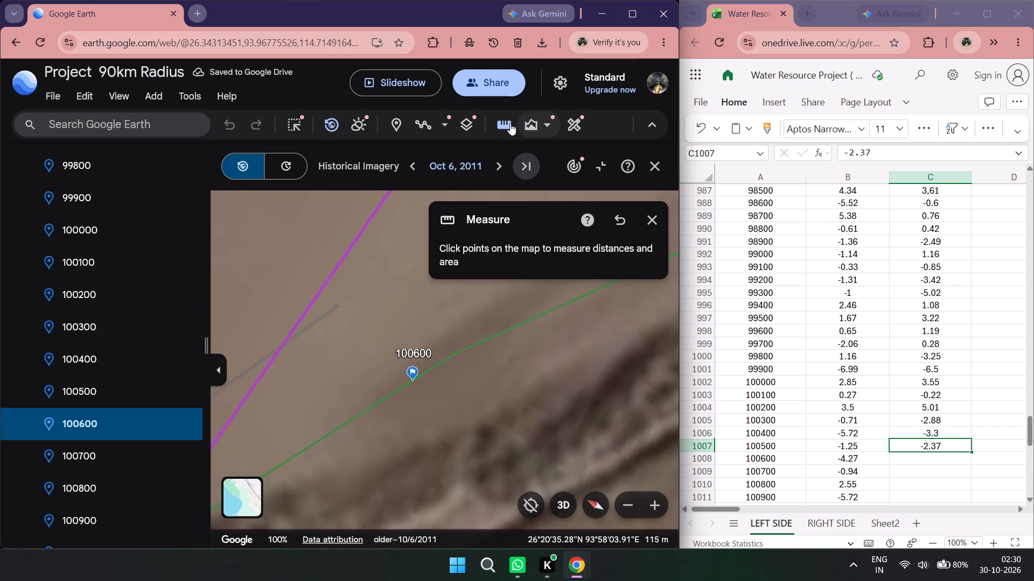
double_click(508, 122)
left_click(413, 380)
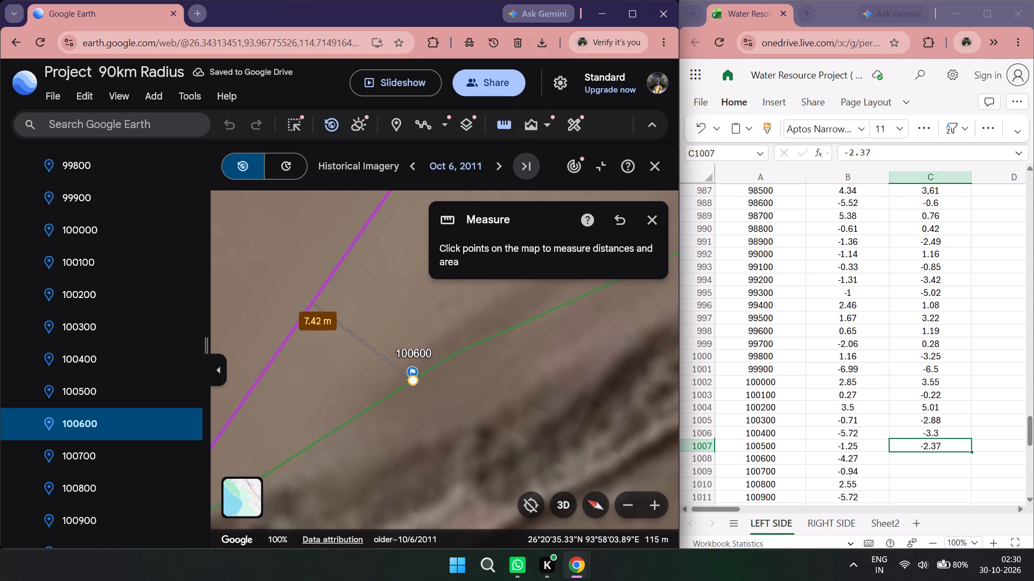
double_click(945, 461)
type("7.42")
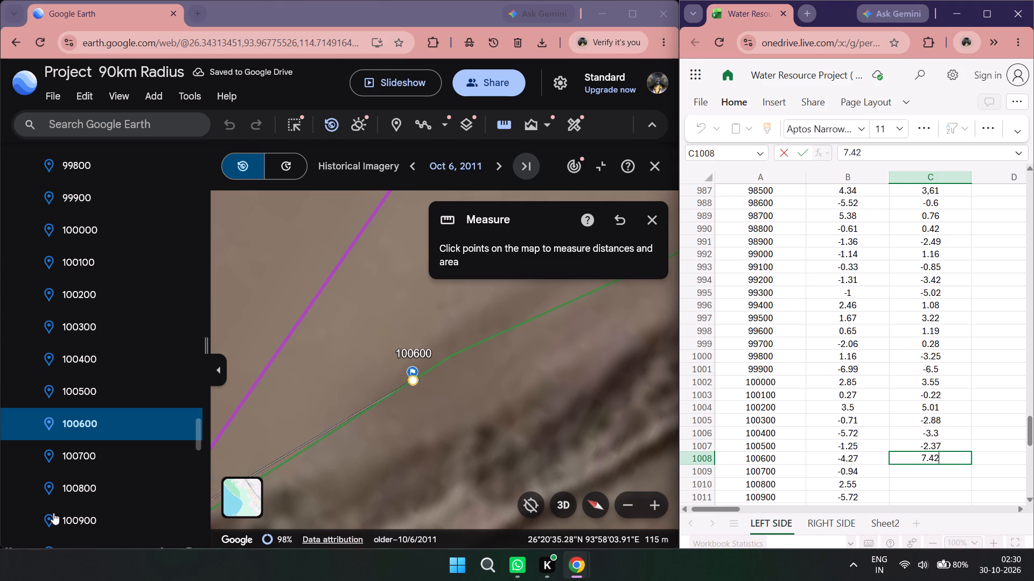
Fly to placemark 100700, measure its distance across to the purple line, and record 41.77 in cell C1009.
double_click(98, 455)
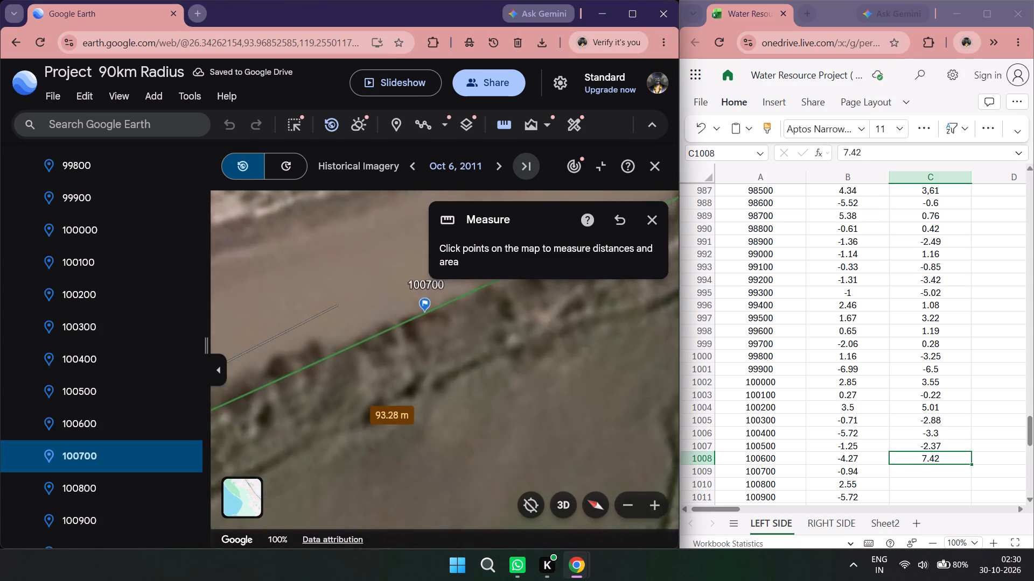
scroll(381, 395, "down", 4)
left_click_drag(380, 402, 380, 454)
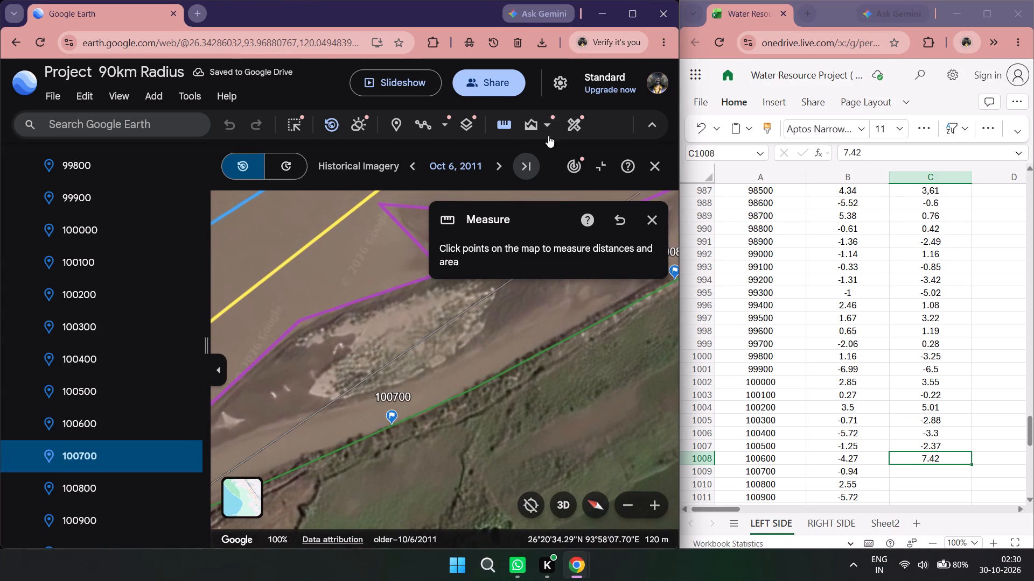
double_click(509, 122)
scroll(412, 388, "up", 3)
left_click_drag(408, 423, 411, 420)
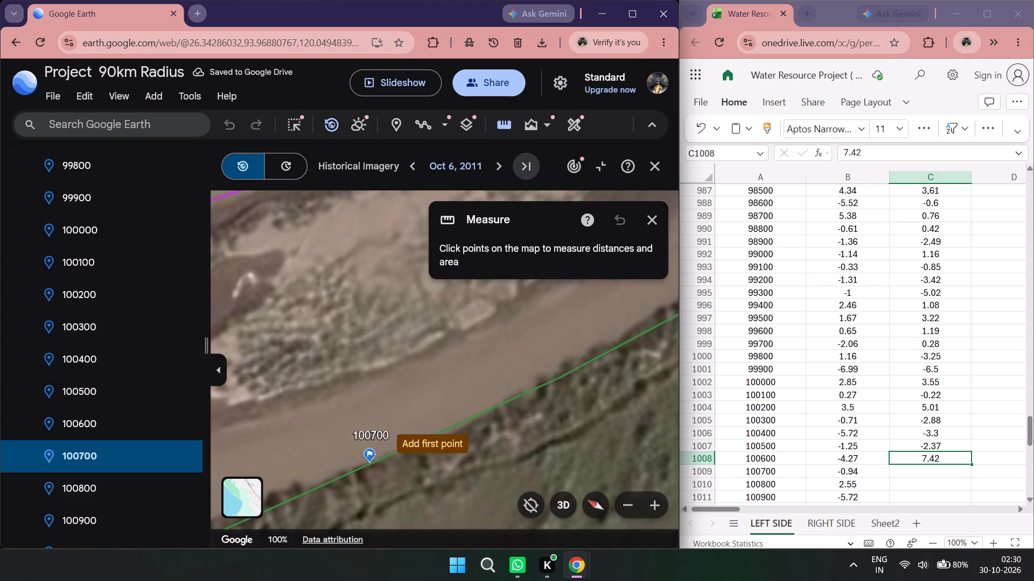
left_click_drag(411, 420, 476, 427)
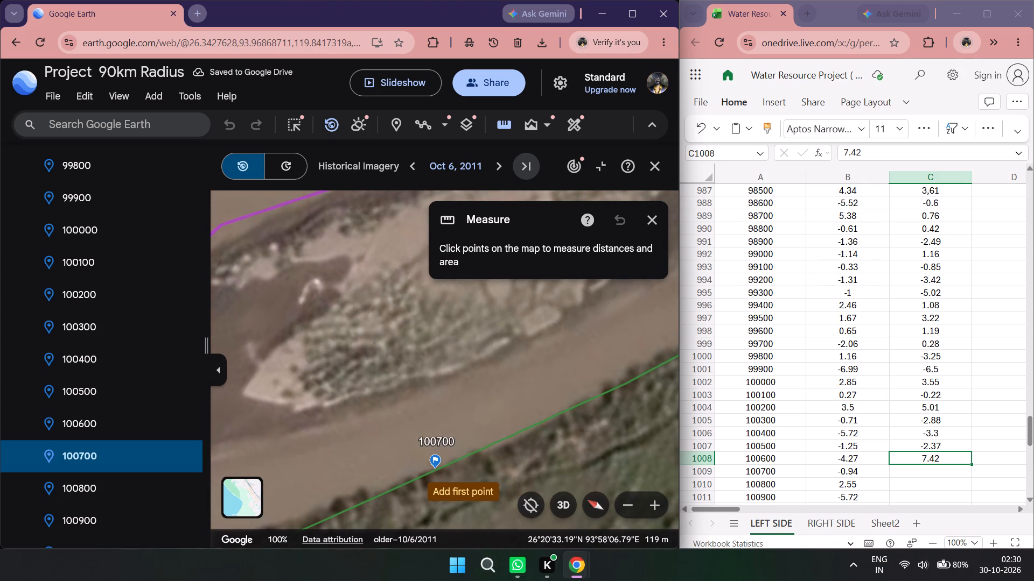
left_click(438, 471)
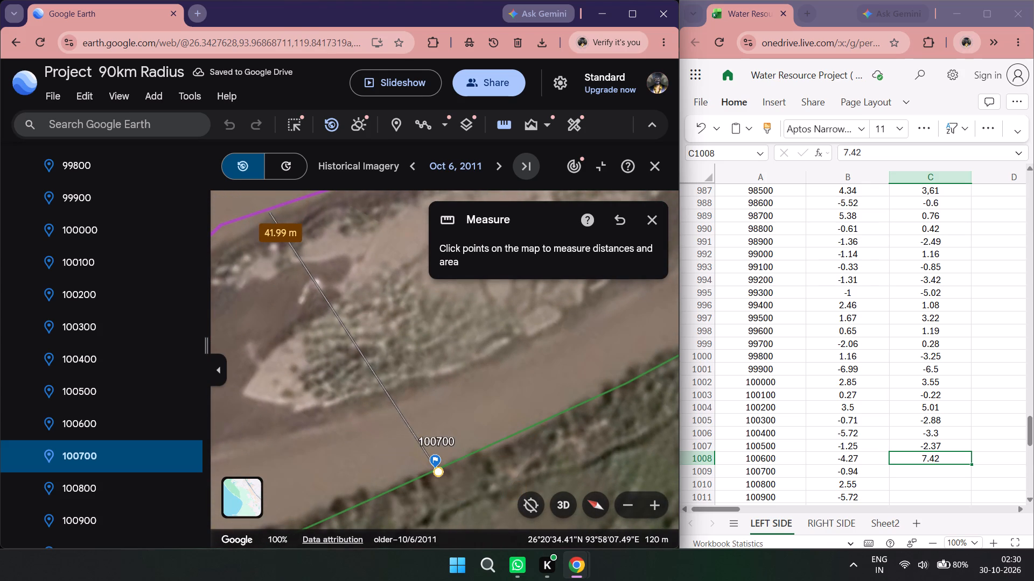
double_click(930, 474)
type("41")
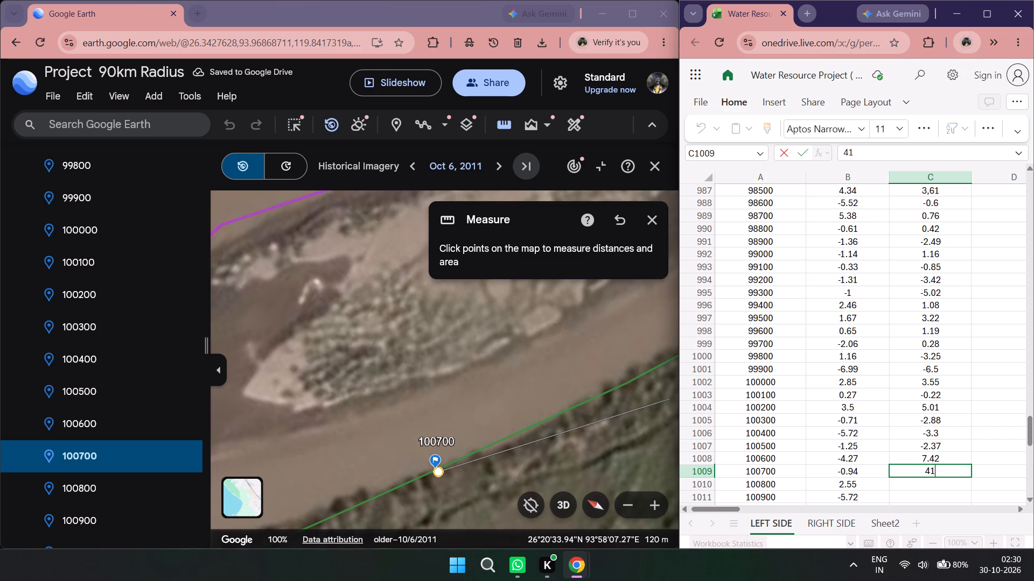
key("period")
type("77")
Fly to placemark 100800, measure its distance across to the purple line, and record 27.29 in cell C1010.
double_click(92, 487)
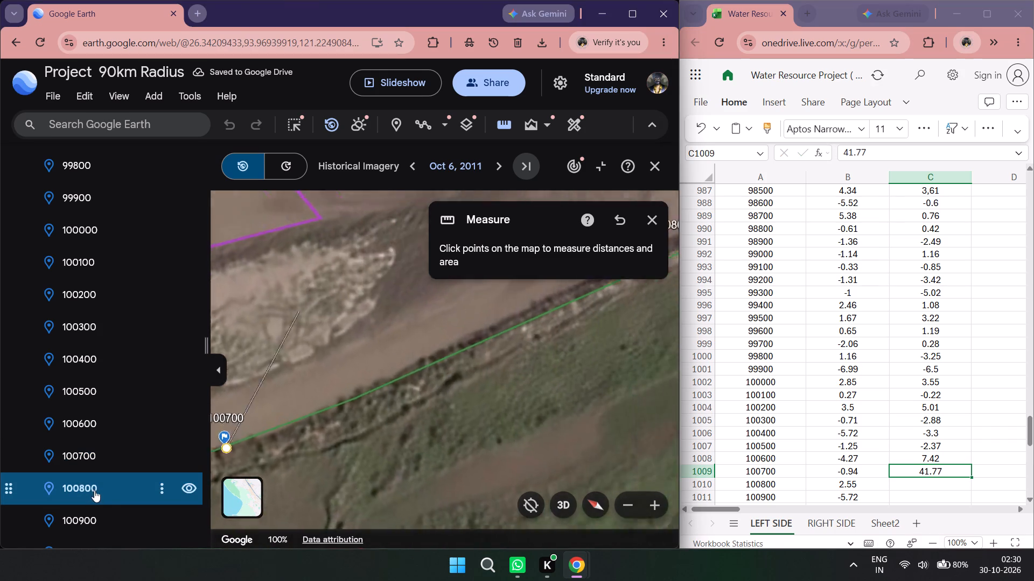
scroll(282, 463, "down", 6)
left_click_drag(302, 399, 315, 392)
left_click(511, 127)
scroll(344, 438, "up", 3)
left_click_drag(325, 445, 378, 490)
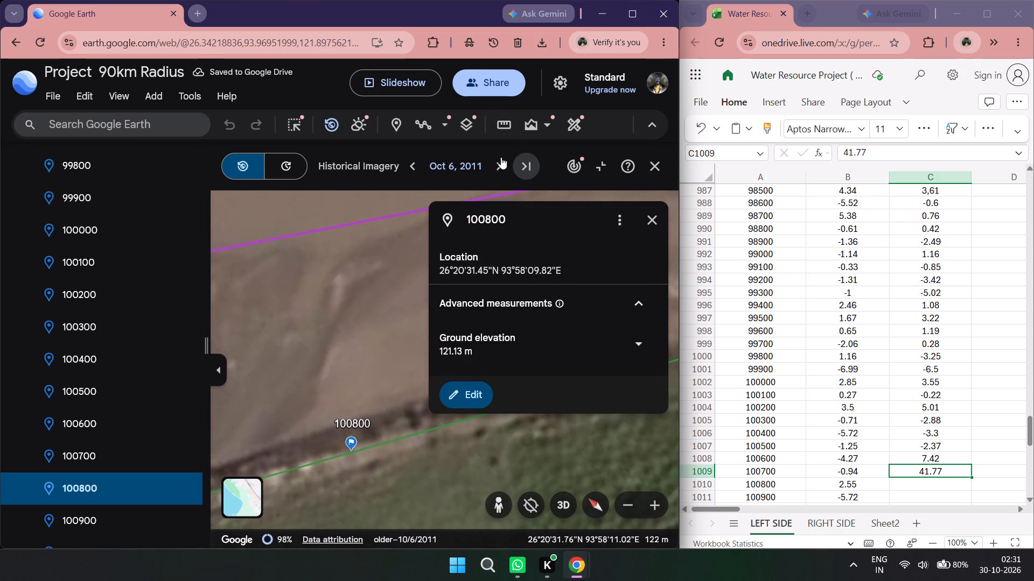
left_click(502, 117)
left_click(353, 454)
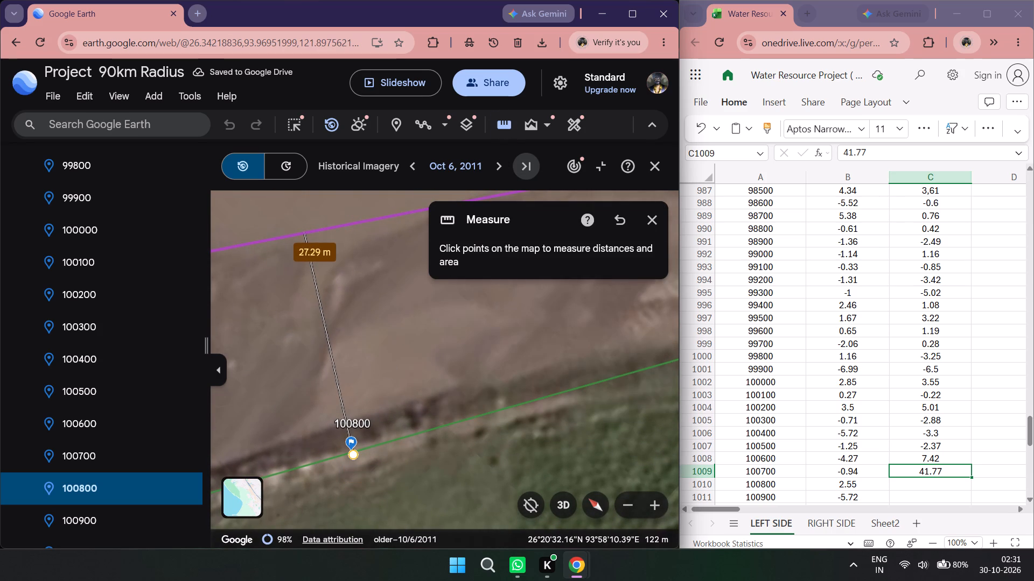
triple_click(936, 487)
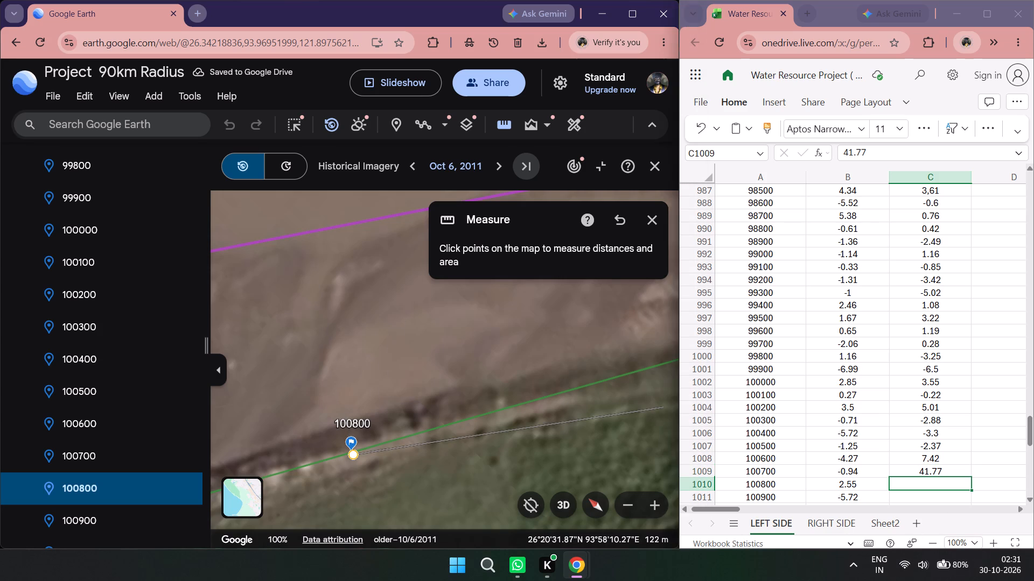
key("2")
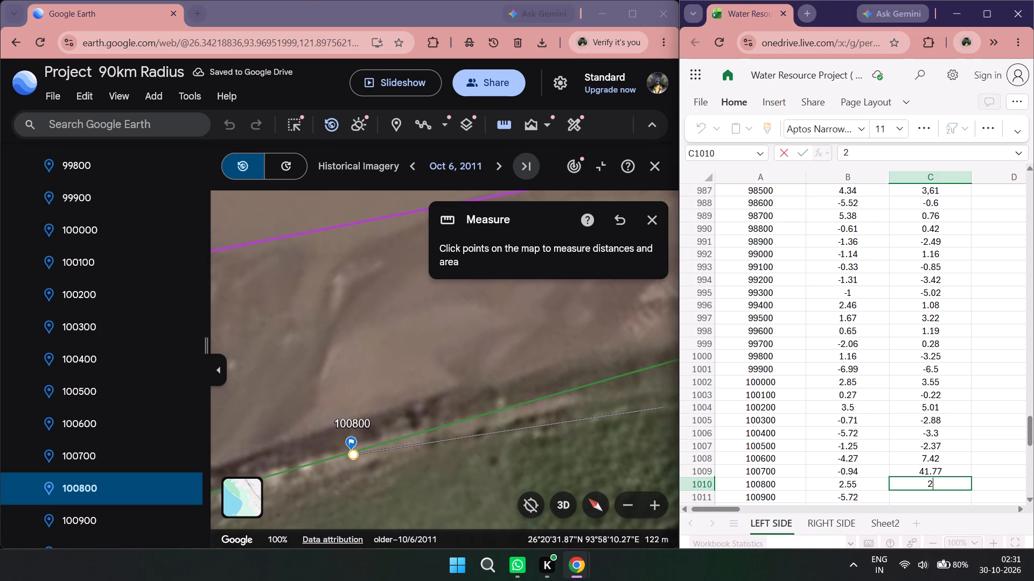
key("7")
type(".29")
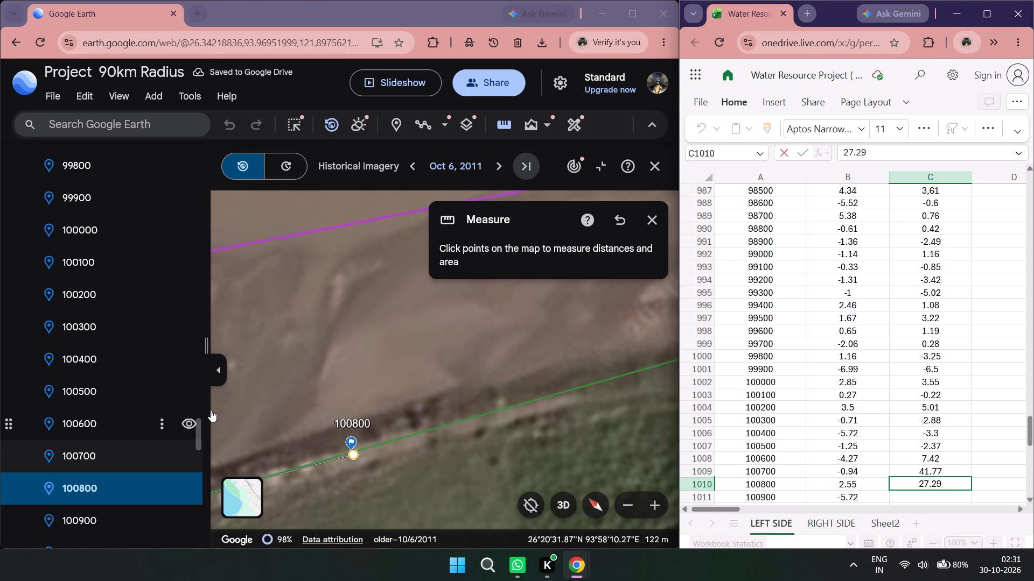
Fly to placemark 100900, measure its distance across to the purple line, and record 5.81 in cell C1011.
scroll(134, 495, "down", 3)
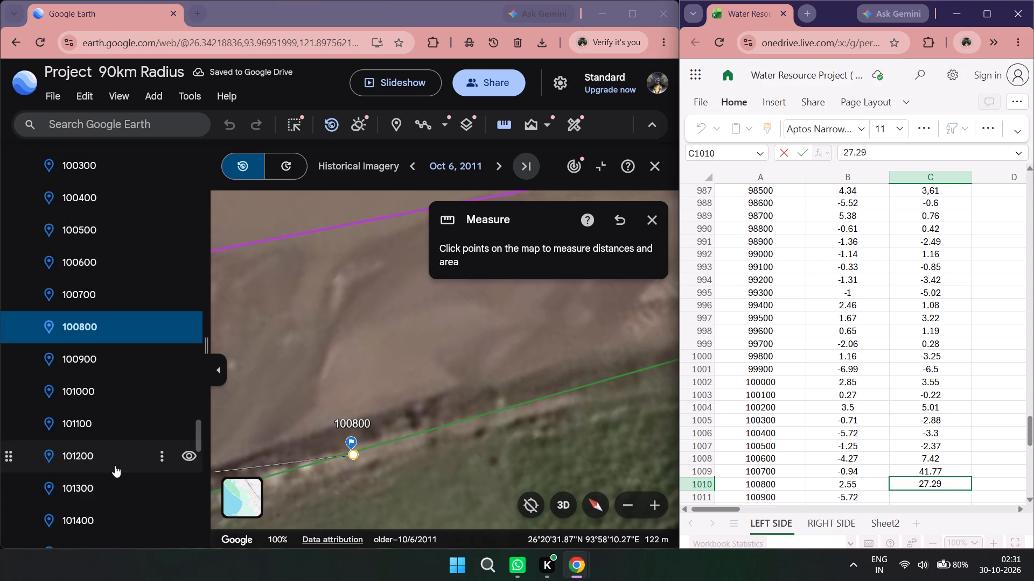
scroll(114, 464, "down", 1)
double_click(90, 304)
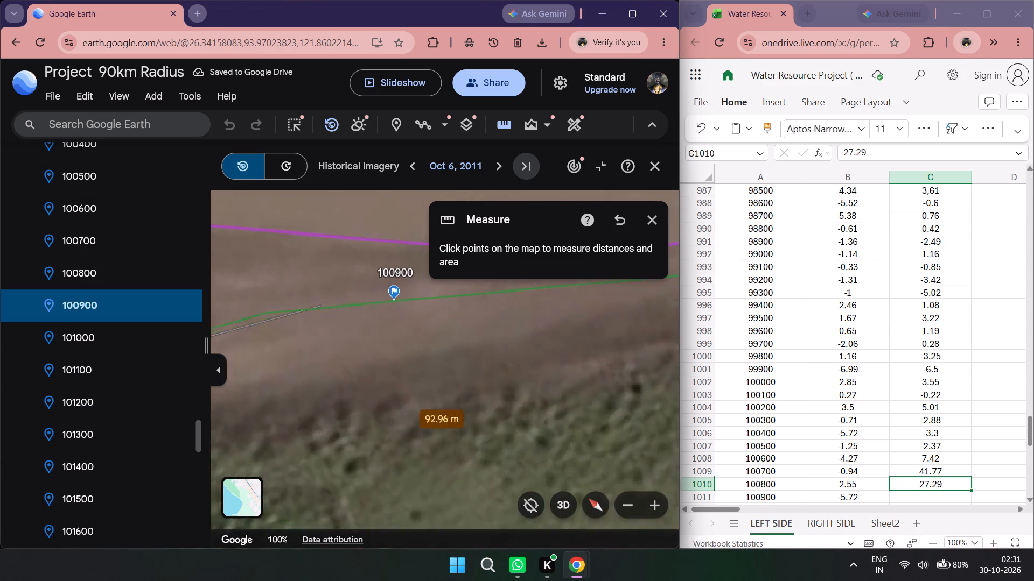
left_click_drag(435, 392, 432, 455)
double_click(505, 128)
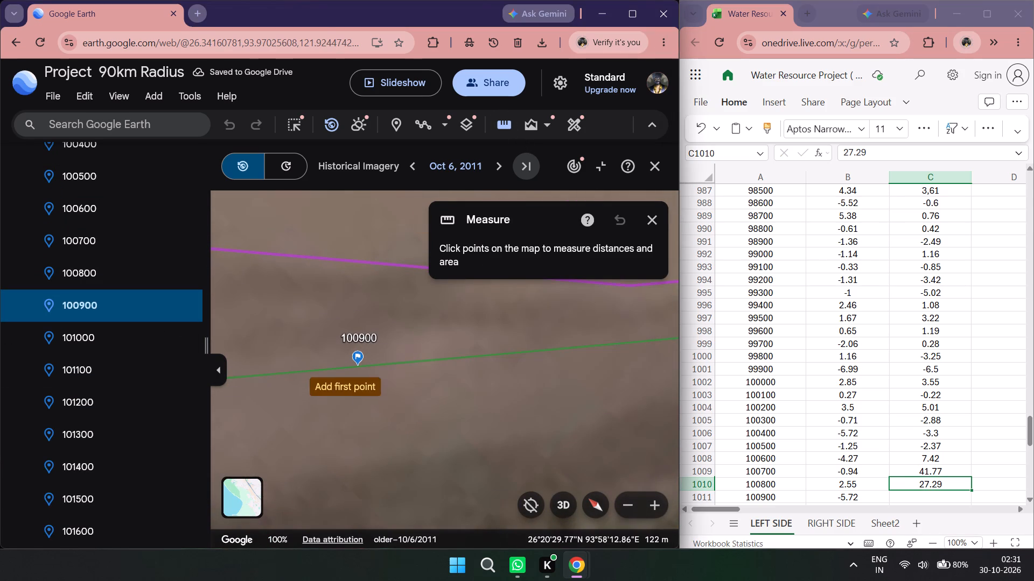
left_click(359, 367)
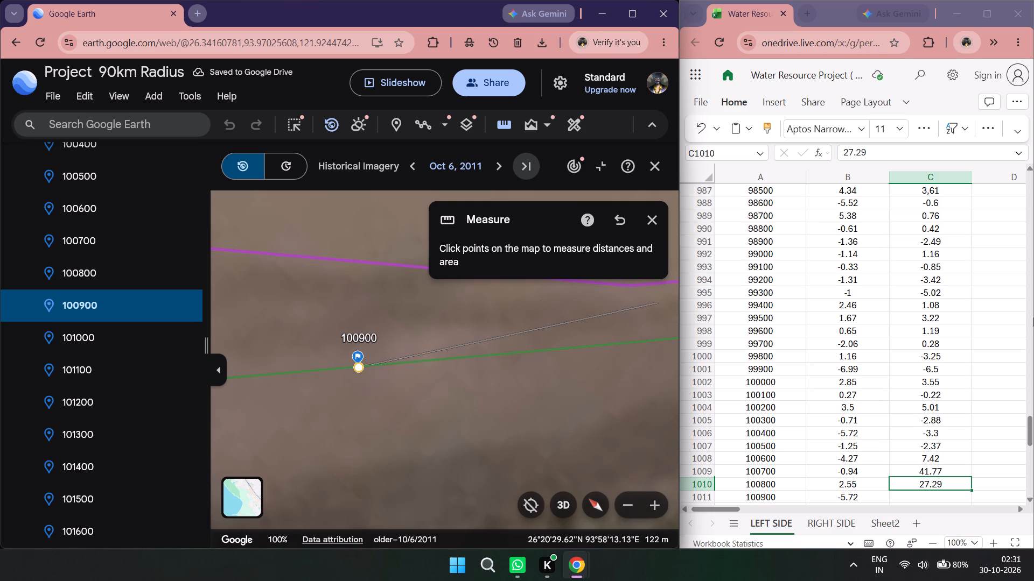
scroll(949, 412, "down", 3)
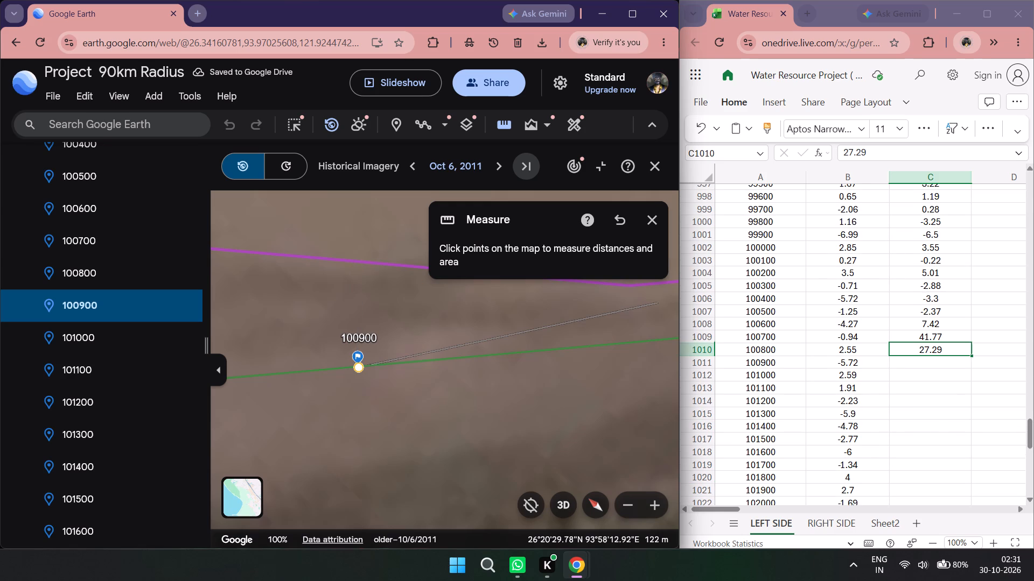
double_click(918, 297)
type("5.81")
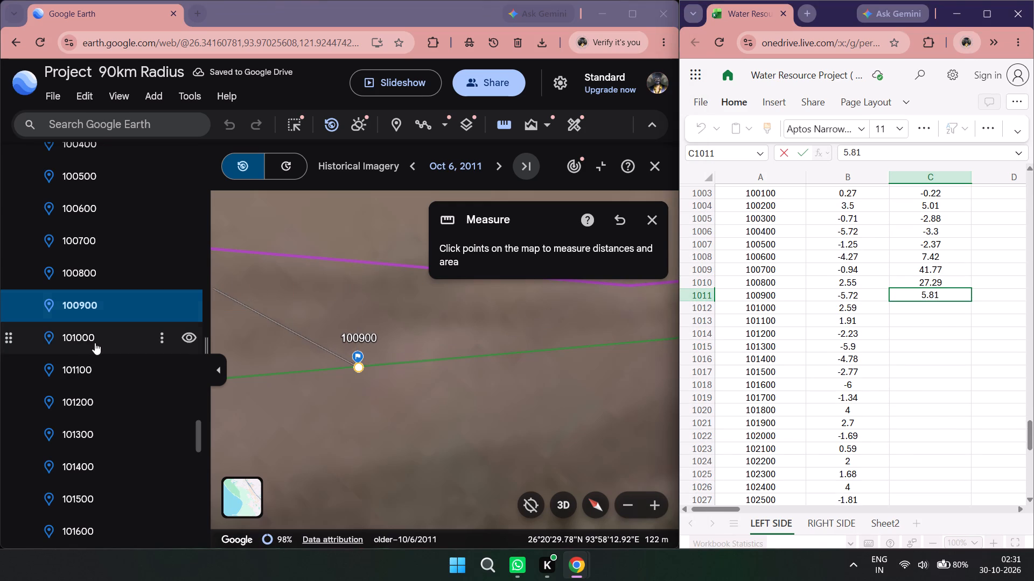
Fly to placemark 101000, measure its distance across to the purple line, and record 2.76 in cell C1012.
double_click(86, 339)
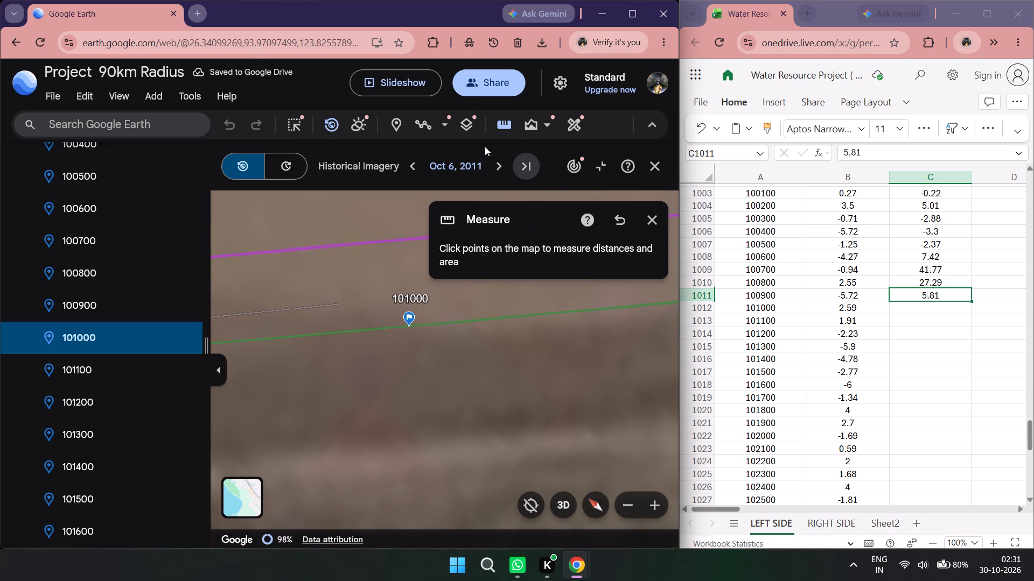
double_click(499, 127)
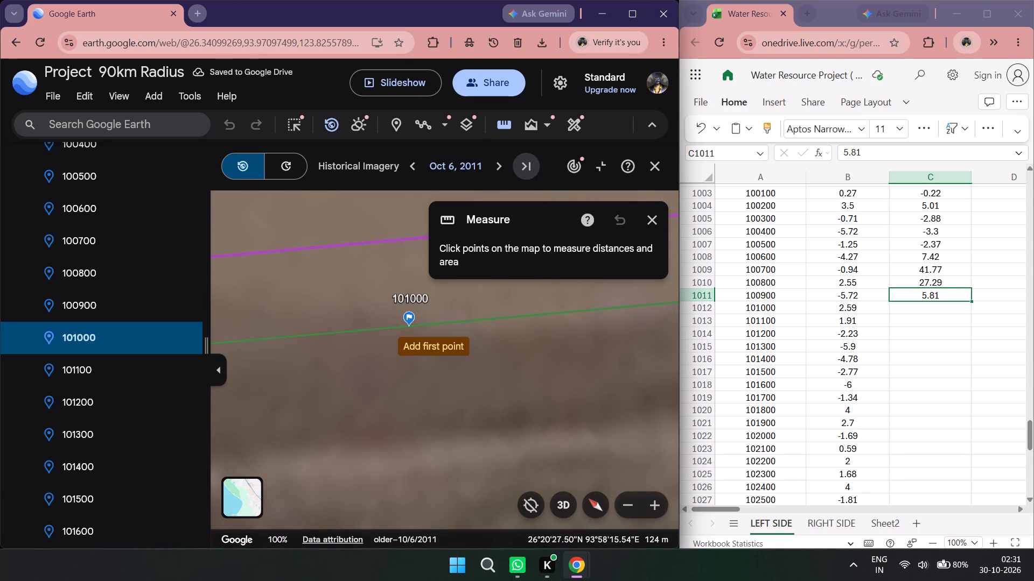
left_click(409, 326)
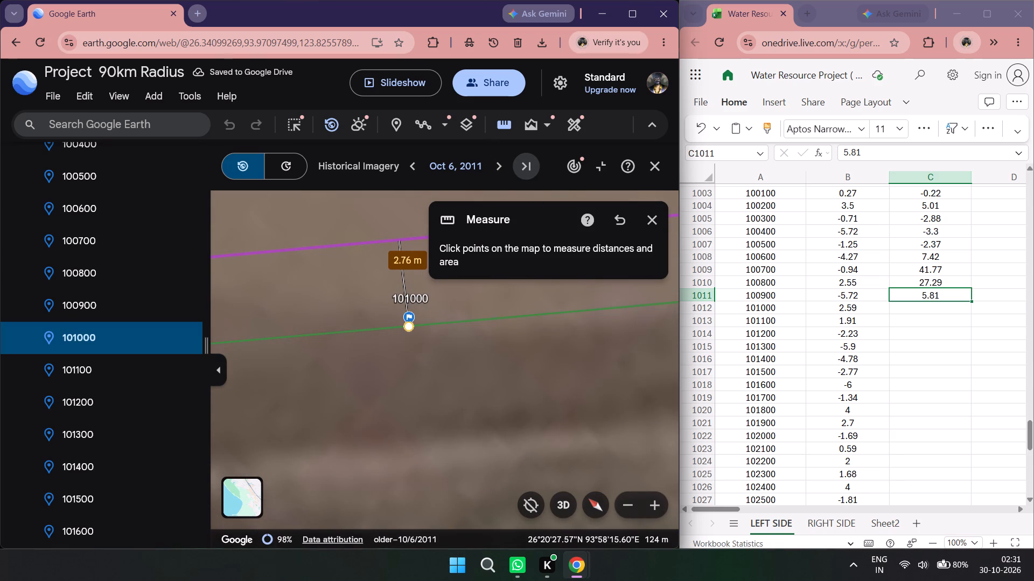
double_click(949, 309)
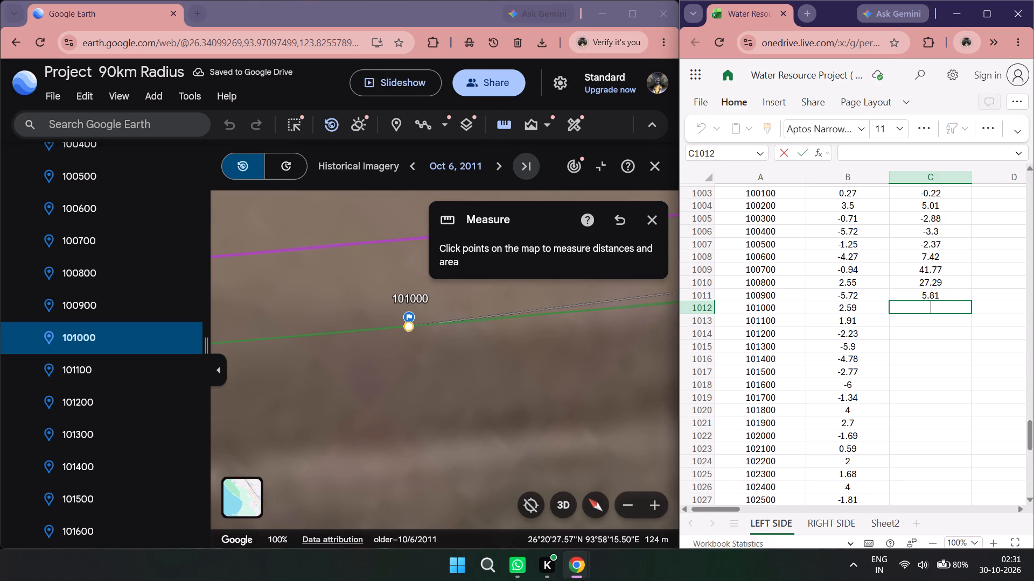
type("2.76")
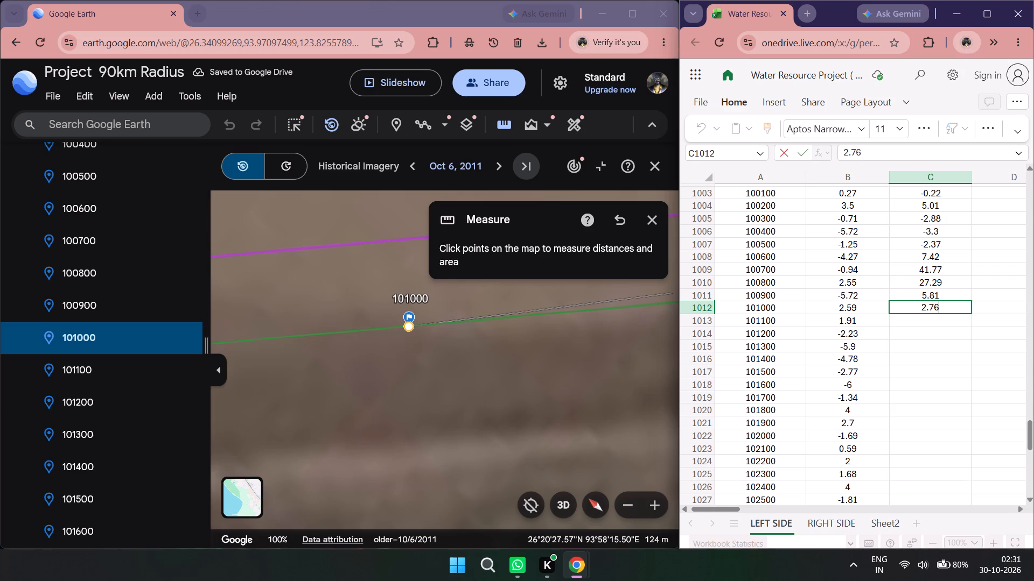
Fly to placemark 101100, measure its distance across to the purple line, and record 3.63 in cell C1013.
double_click(100, 366)
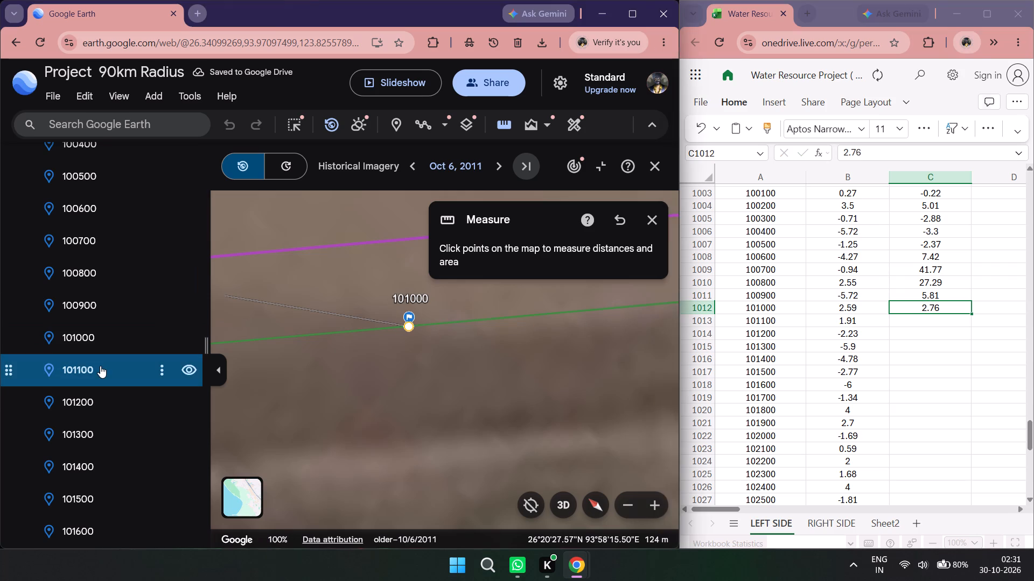
double_click(499, 118)
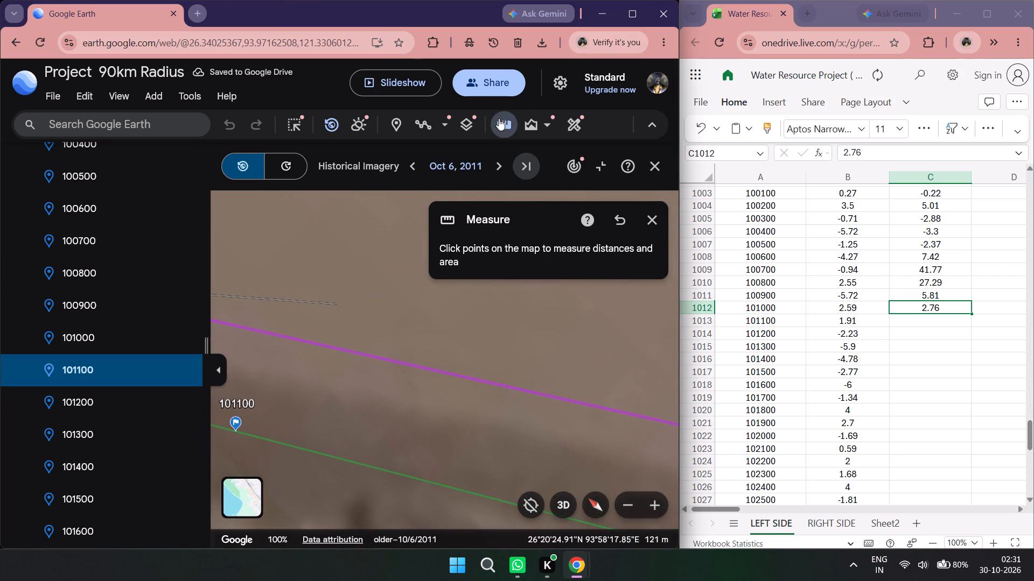
left_click(238, 430)
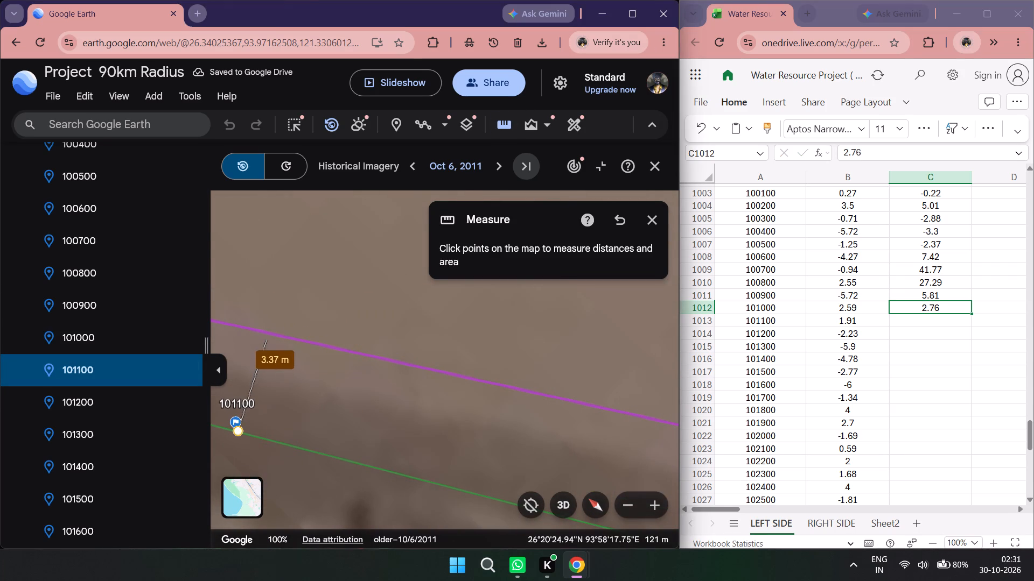
double_click(943, 322)
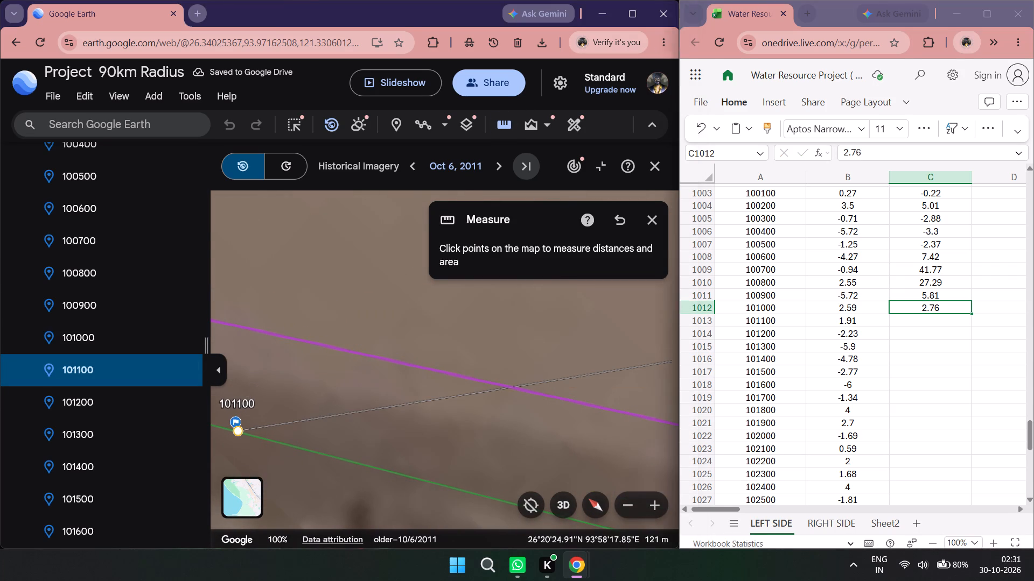
type("3.63")
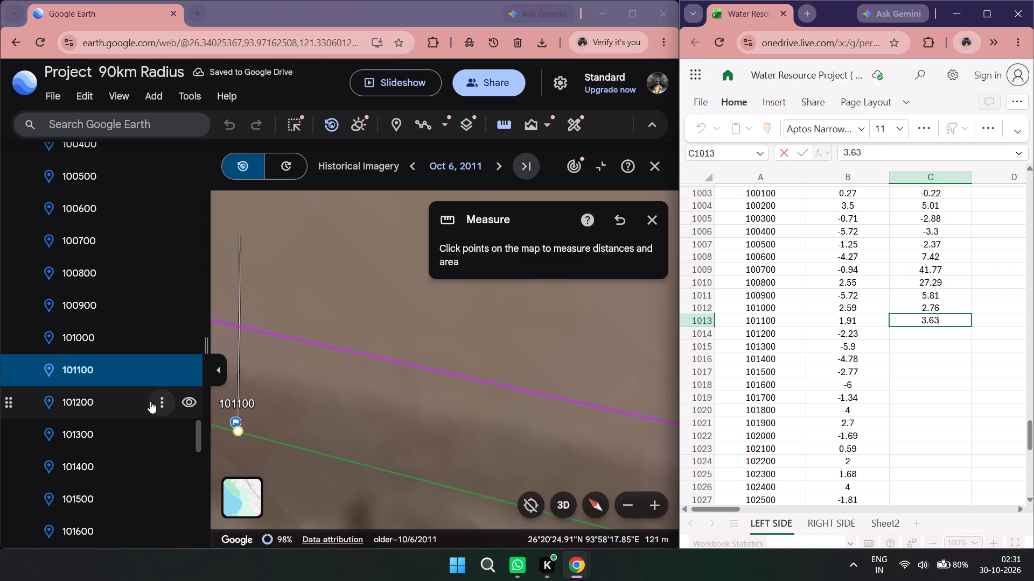
Fly to placemark 101200, measure its distance across to the purple line, and record 1.95 in cell C1014.
double_click(132, 401)
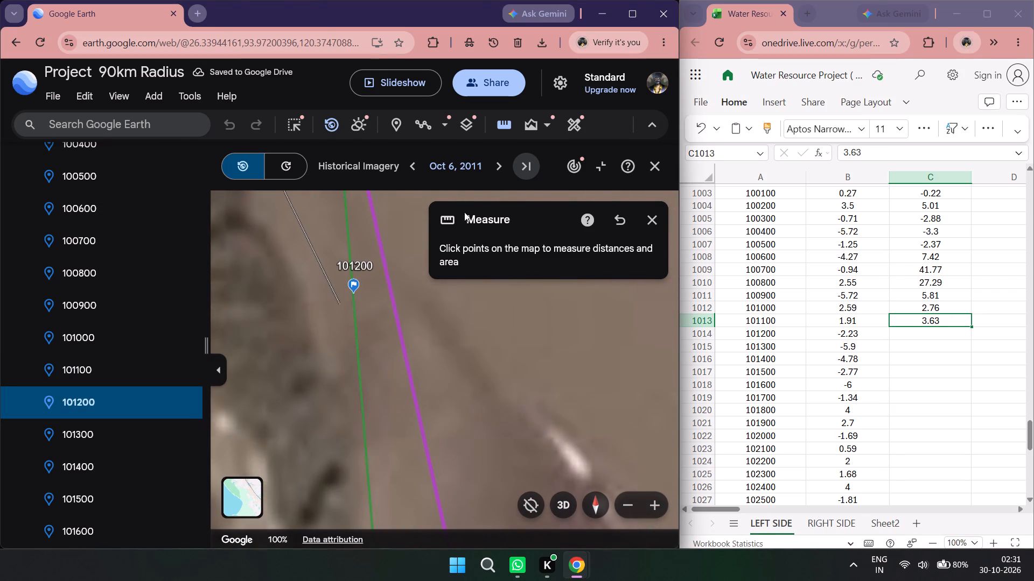
double_click(507, 125)
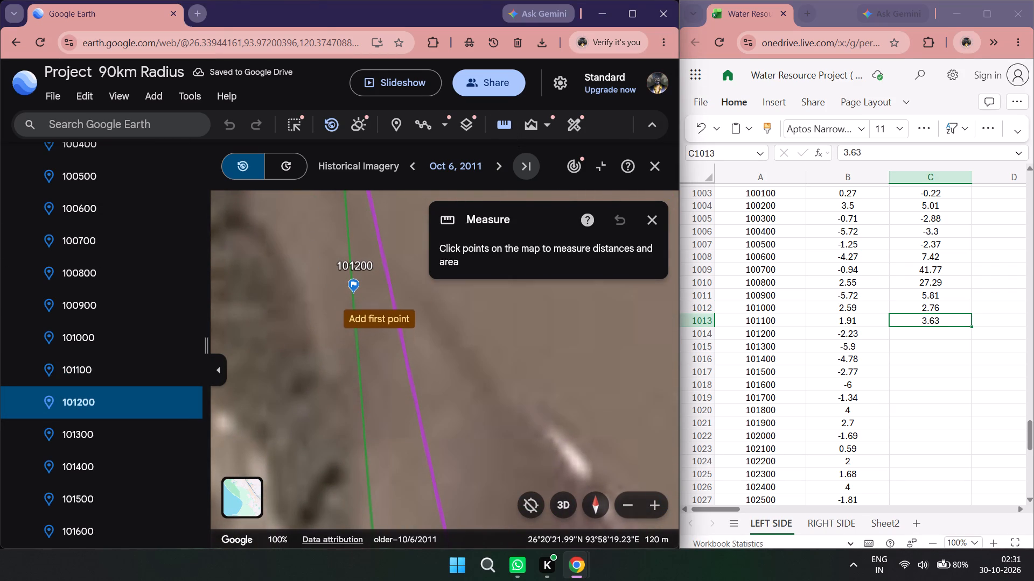
left_click(353, 293)
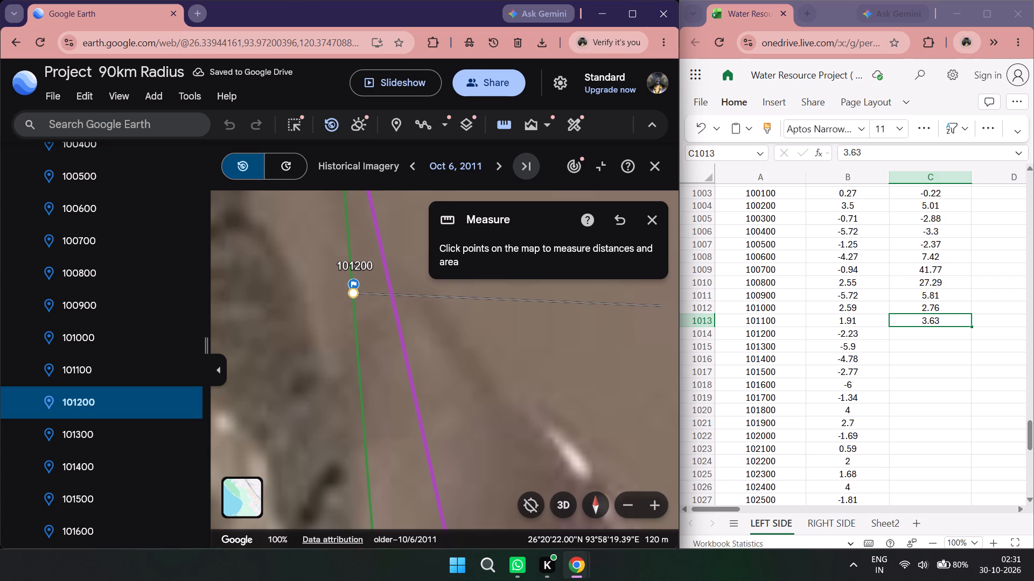
double_click(947, 338)
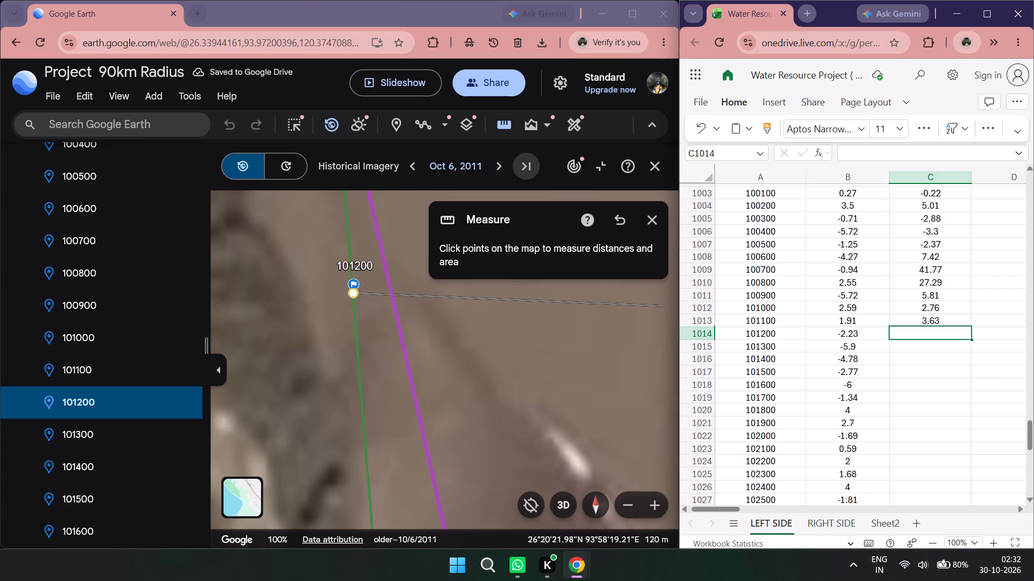
double_click(933, 336)
type("1.95")
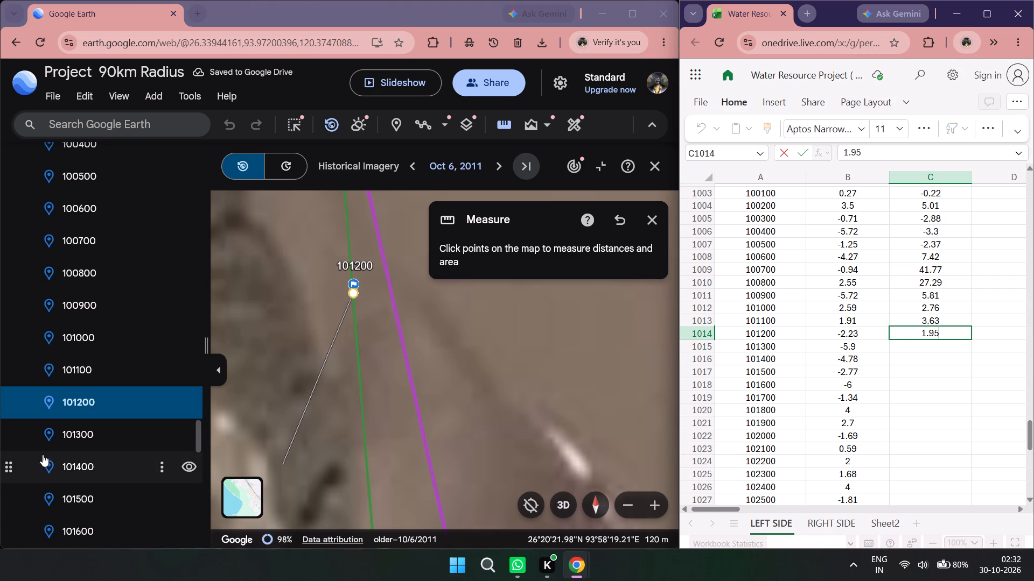
Fly to placemark 101300, measure its distance across to the purple line, and record -4 in cell C1015.
double_click(71, 429)
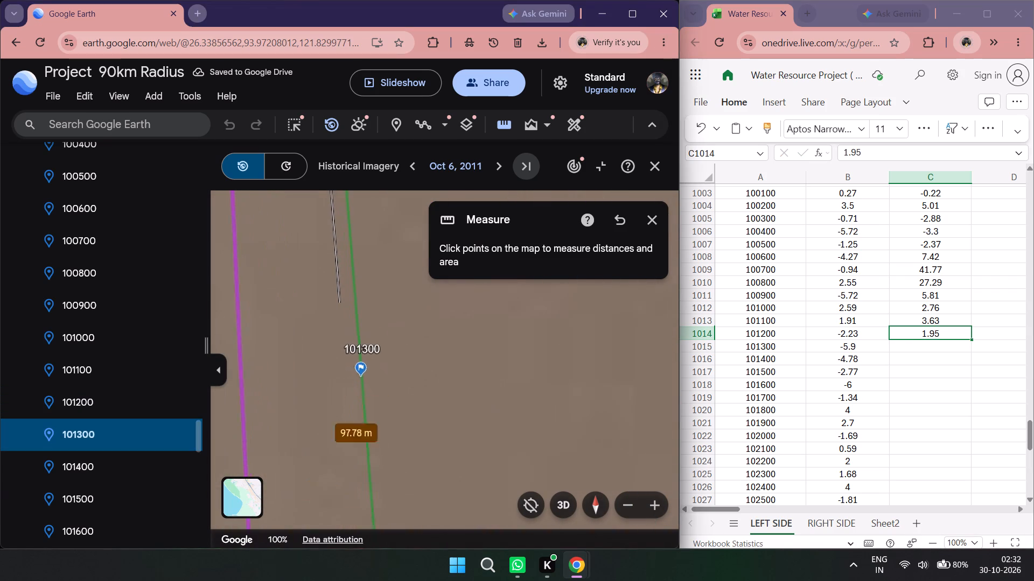
double_click(502, 133)
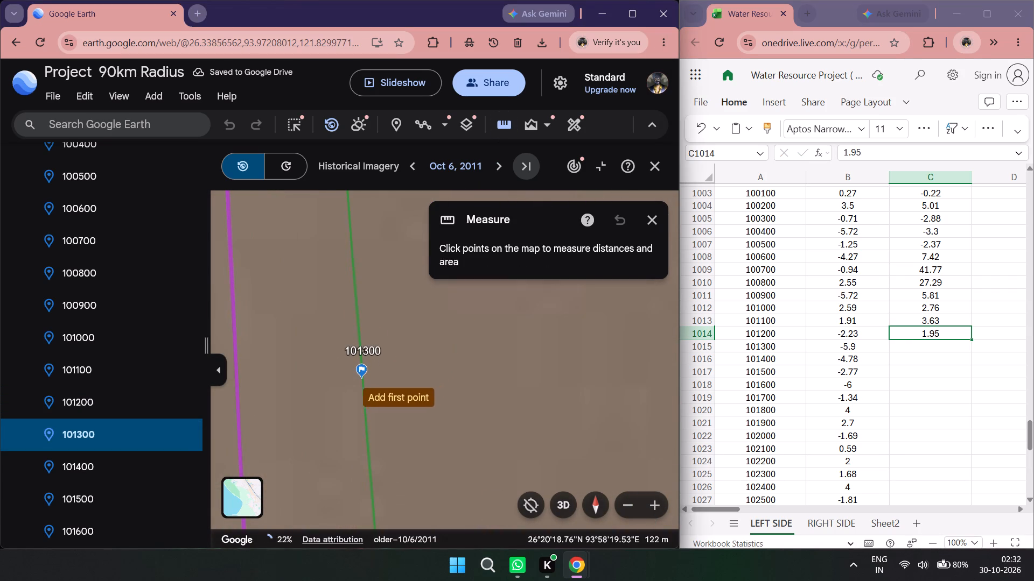
left_click(363, 380)
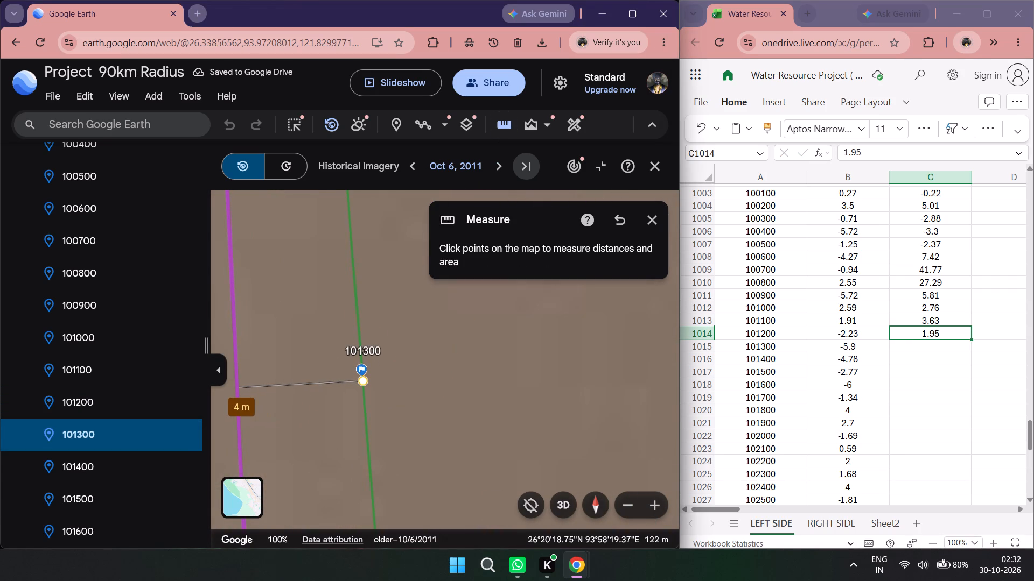
double_click(920, 346)
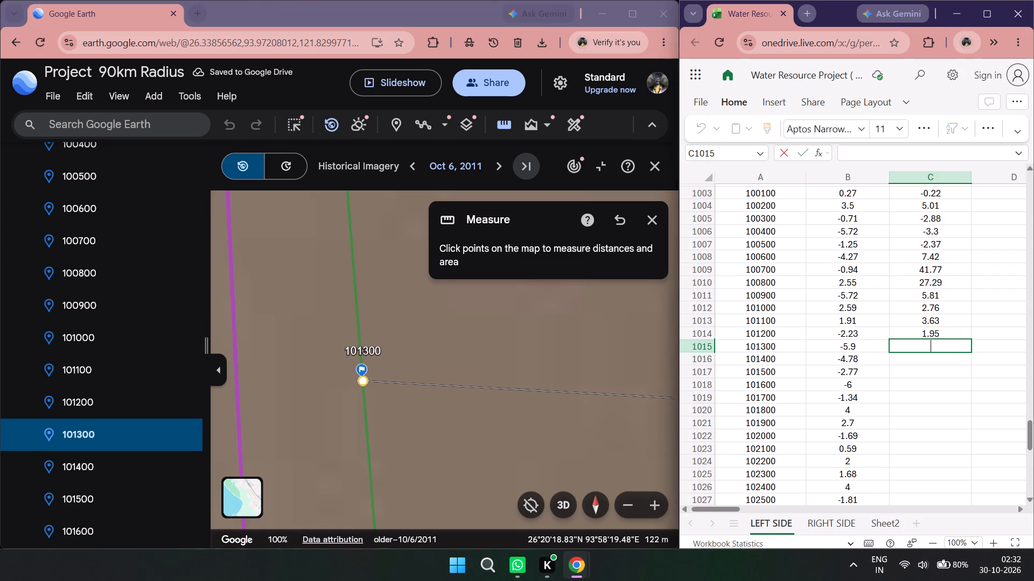
key("4")
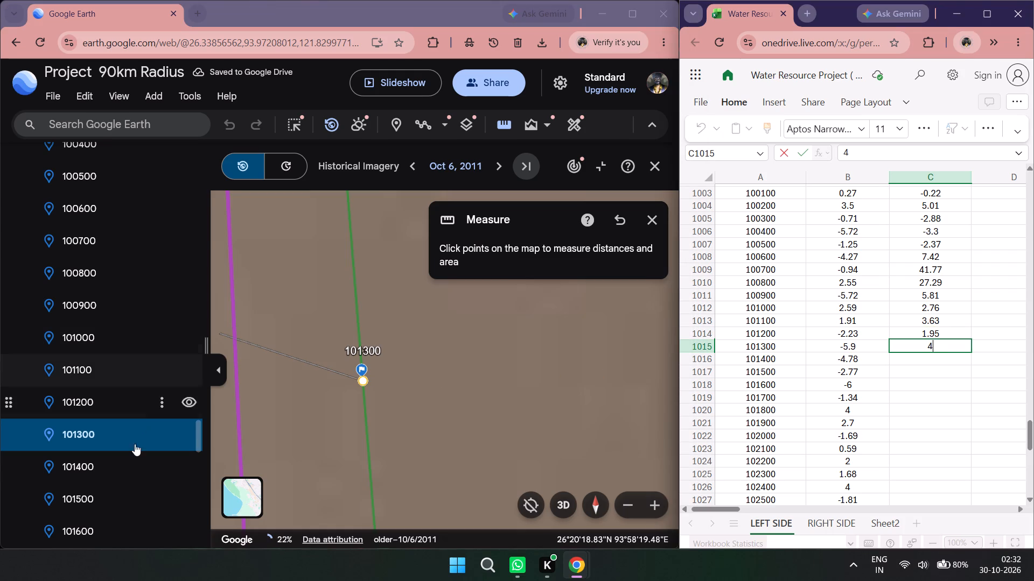
key("BackSpace")
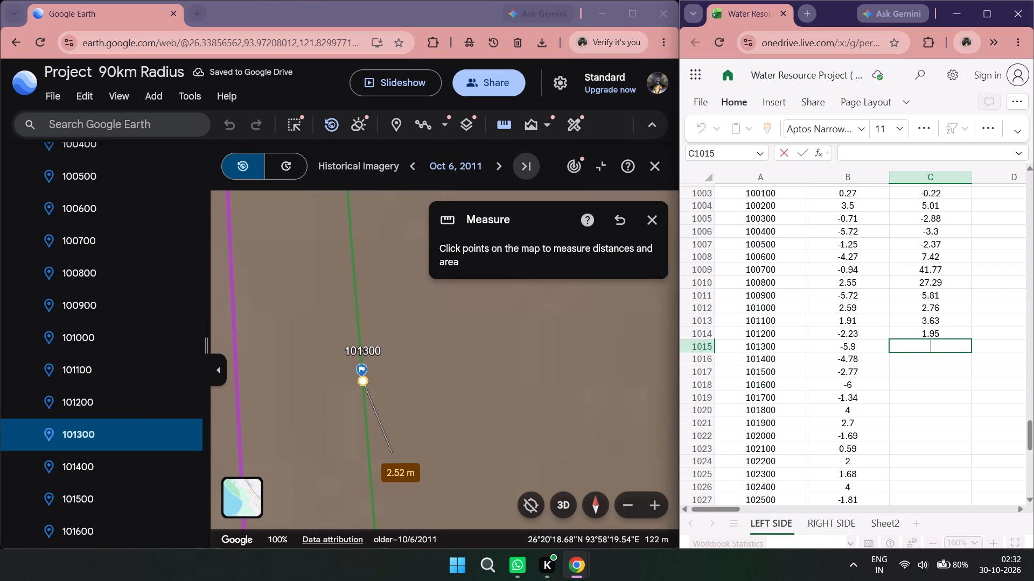
key("minus")
key("4")
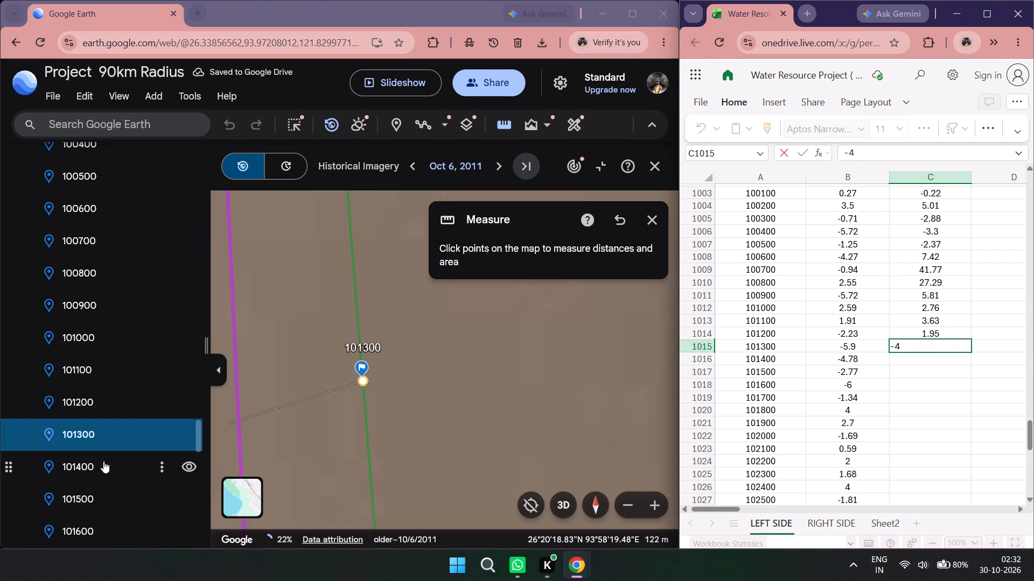
Fly to placemark 101400, measure its distance across to the purple line, and record -4.234 in cell C1016.
double_click(104, 460)
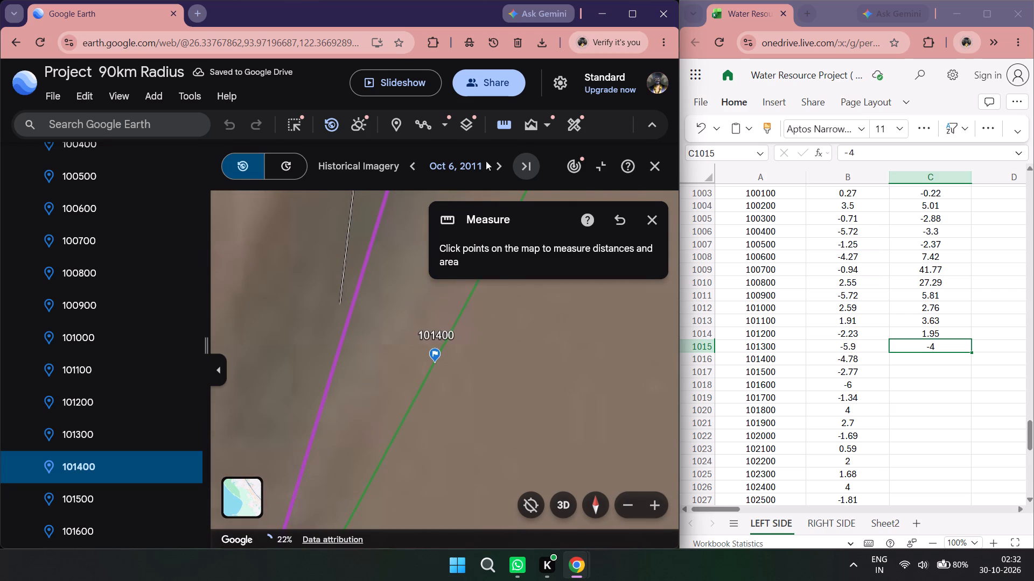
double_click(512, 124)
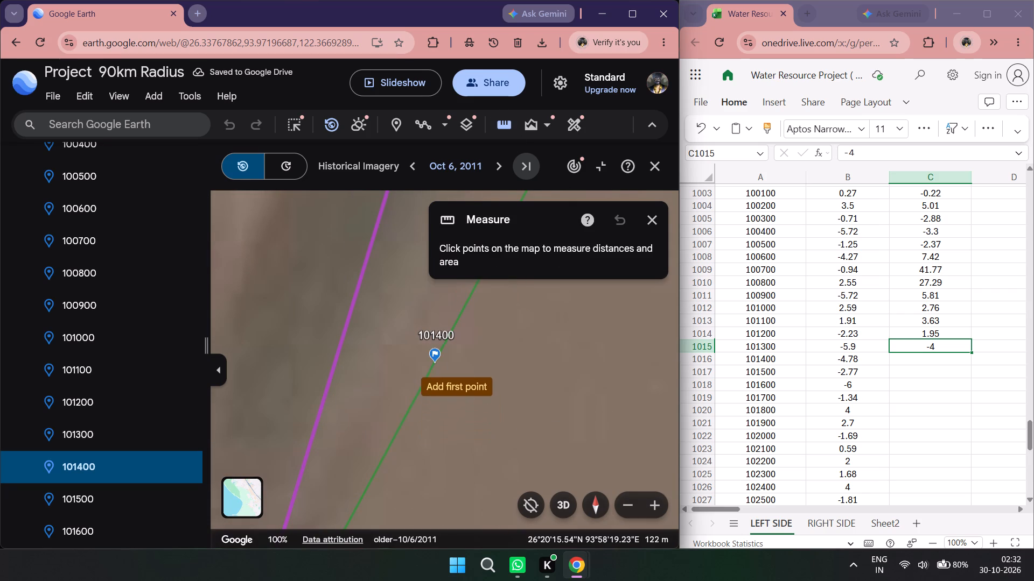
left_click(434, 362)
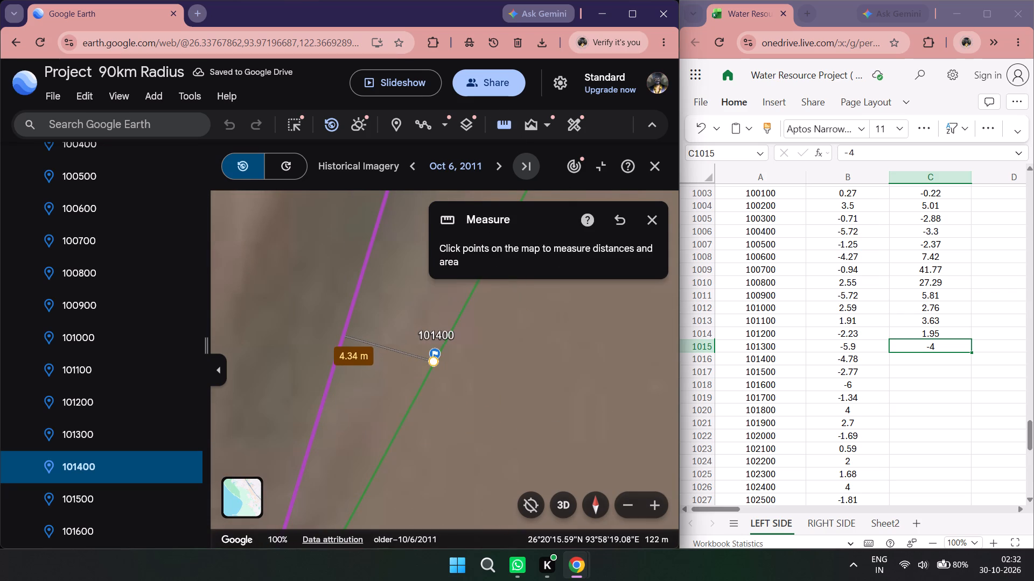
double_click(922, 361)
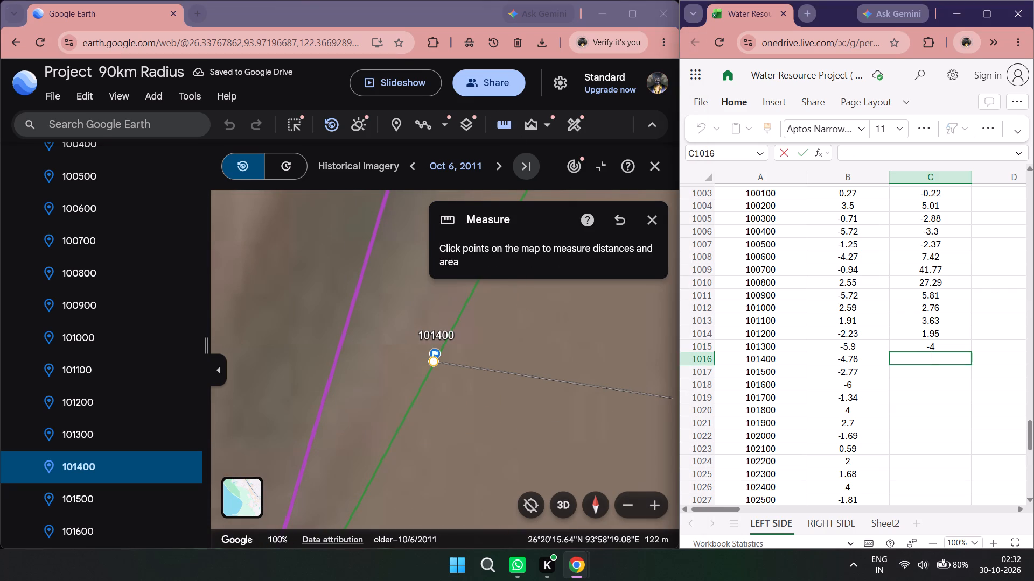
type("-4.")
type("234")
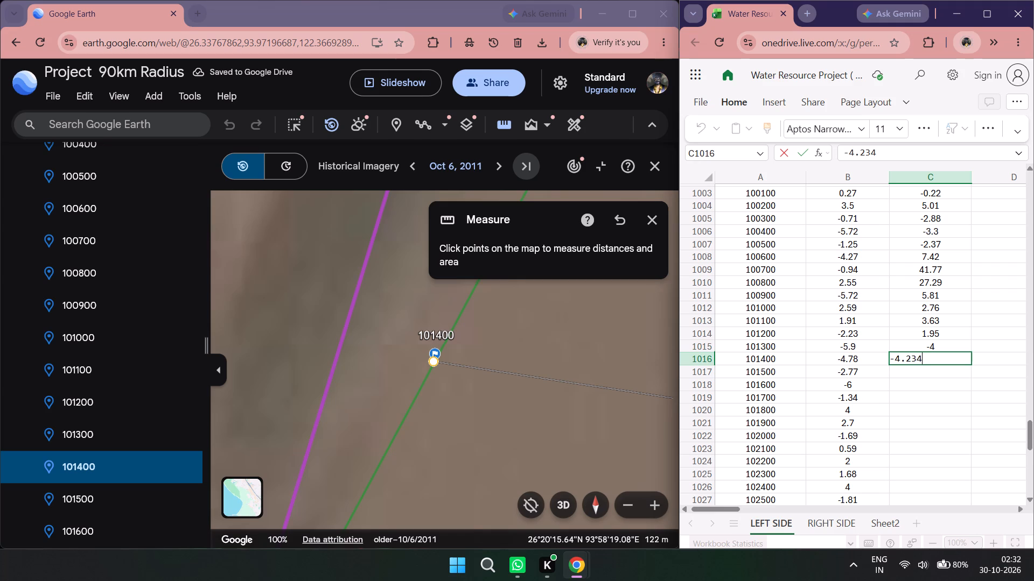
Fly to placemark 101500 and restart the distance measurement there.
double_click(90, 502)
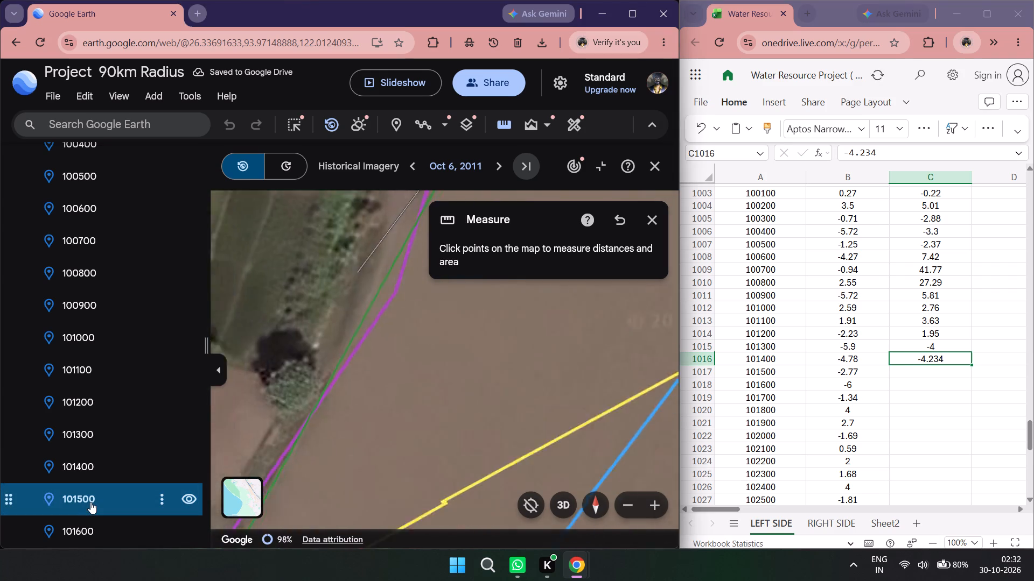
double_click(498, 127)
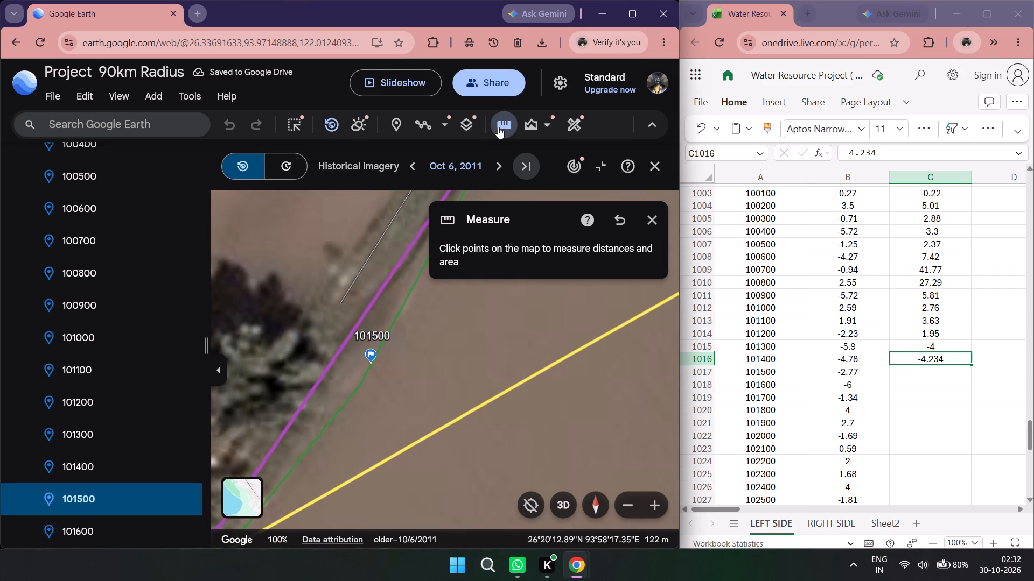
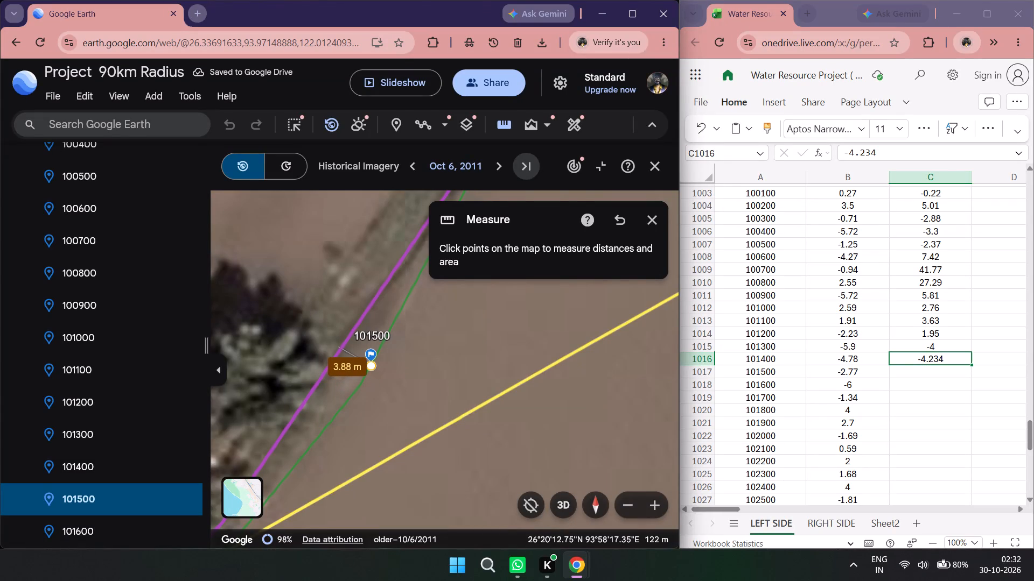
Record the measured offset of placemark 101500 as -3.88 in cell C1017.
double_click(936, 375)
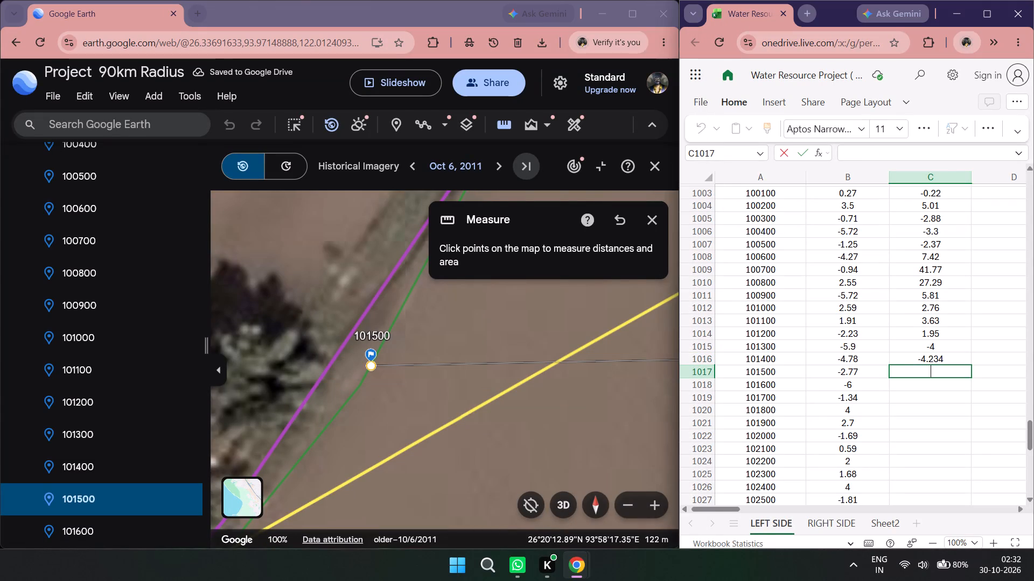
key("minus")
type("3.")
type("88")
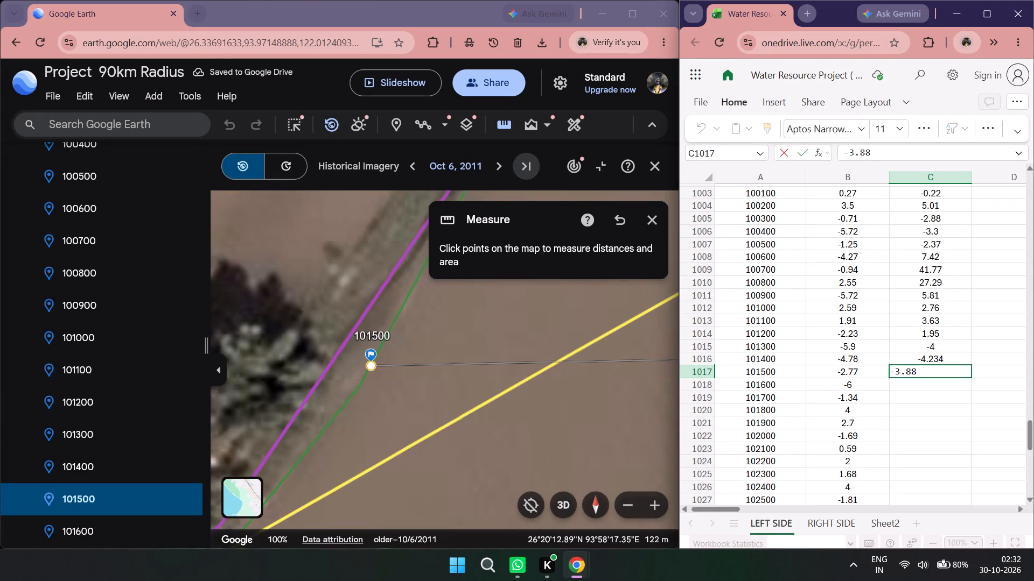
Fly to placemark 101600, measure its distance across to the purple line, and record -4.09 in cell C1018.
scroll(75, 422, "down", 3)
left_click(103, 372)
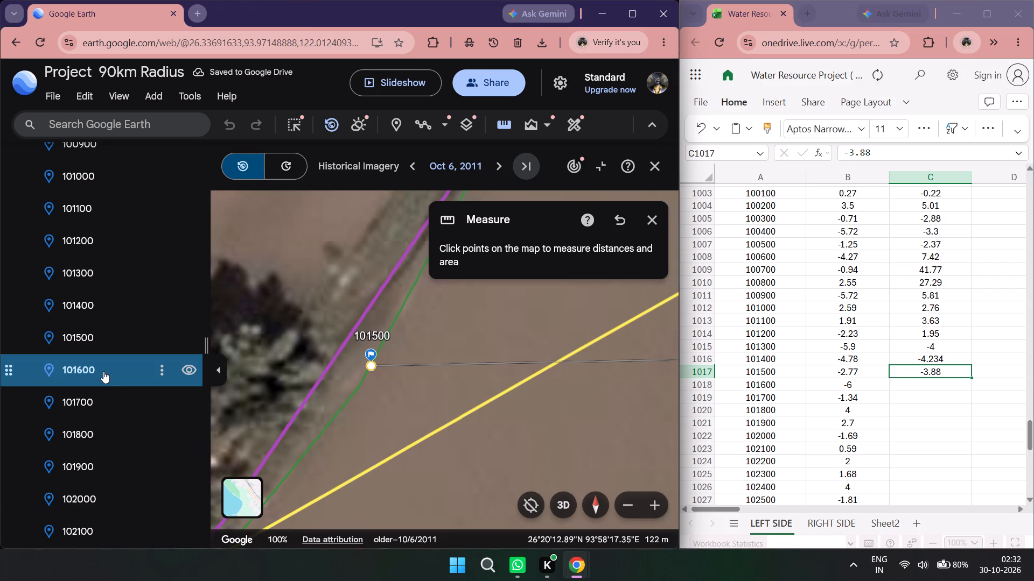
double_click(103, 371)
left_click_drag(484, 345, 484, 345)
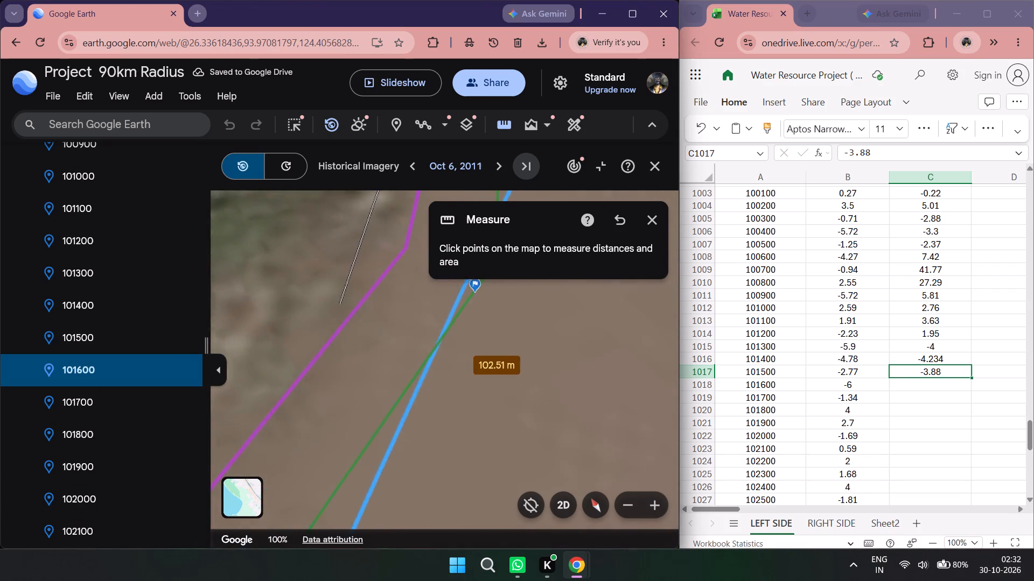
left_click_drag(484, 345, 473, 420)
double_click(505, 116)
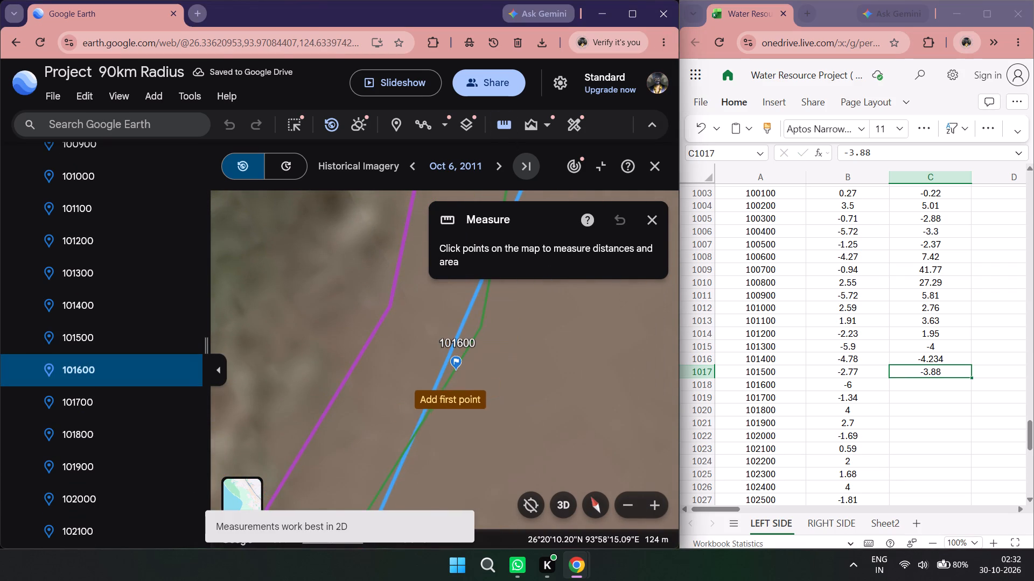
left_click(457, 372)
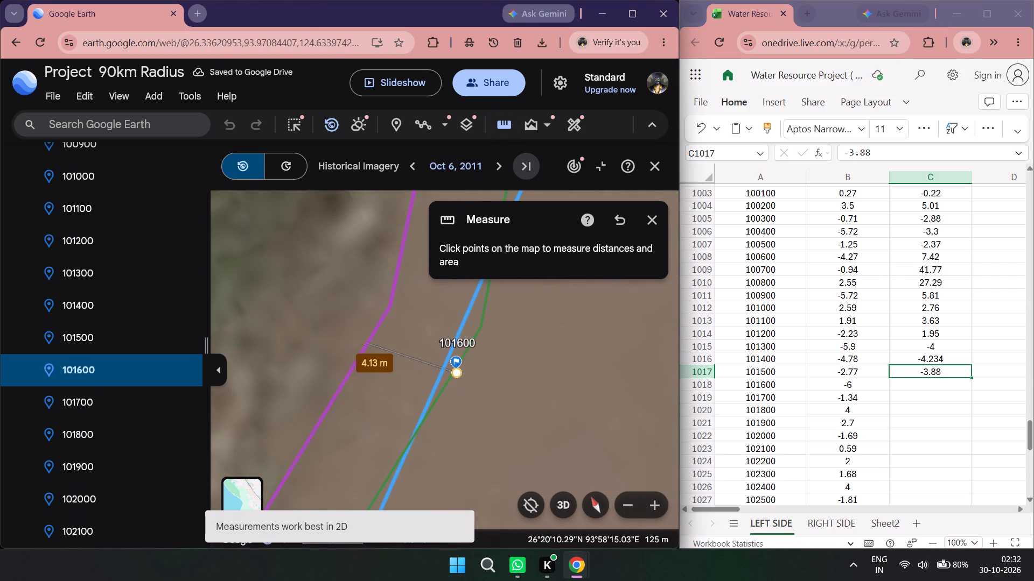
double_click(937, 382)
type("-4.09")
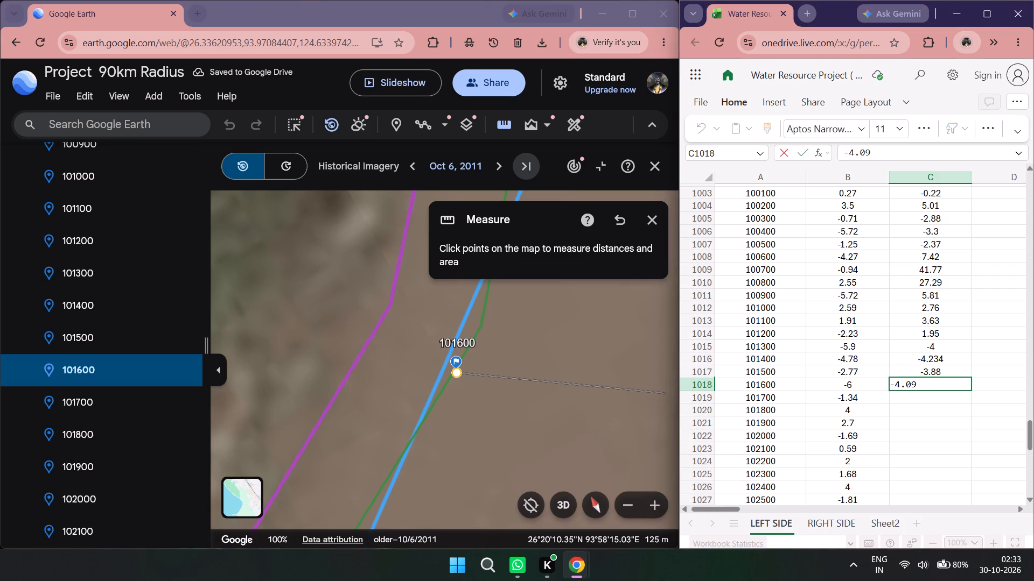
Fly to placemark 101700, measure its distance across to the purple line, and record -4.74 in cell C1019.
double_click(95, 397)
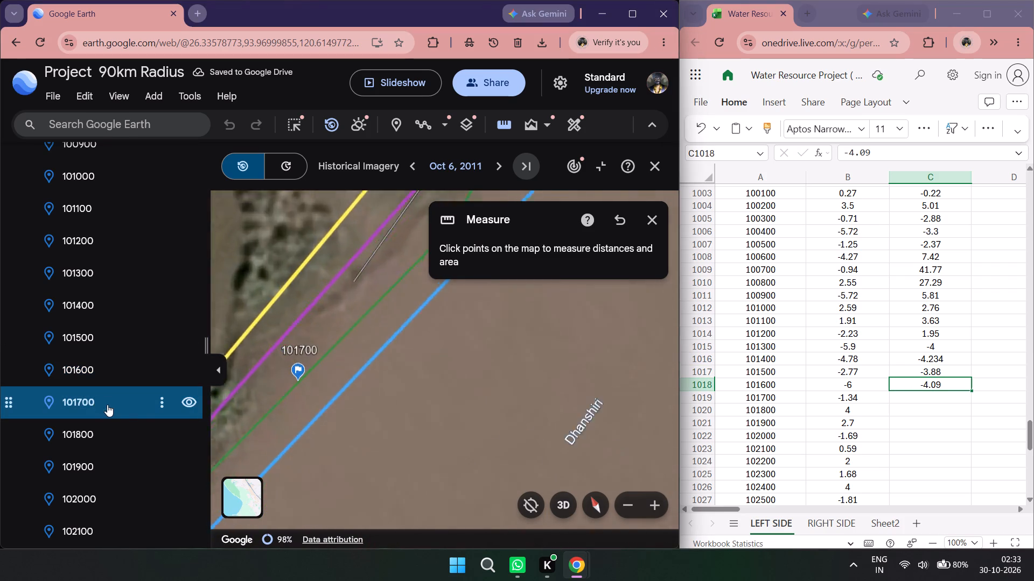
left_click_drag(278, 370, 357, 363)
double_click(504, 116)
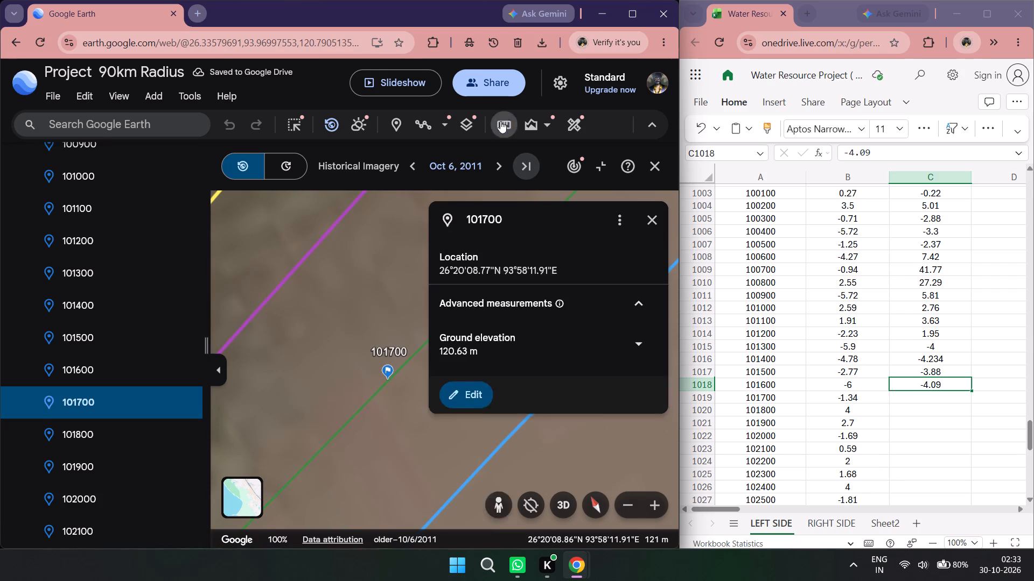
left_click(388, 381)
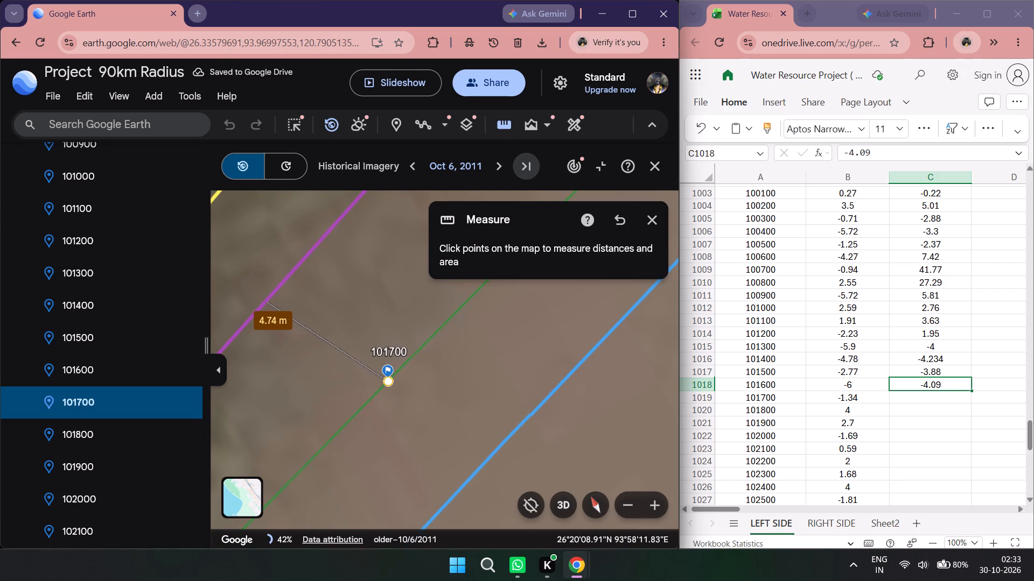
double_click(935, 399)
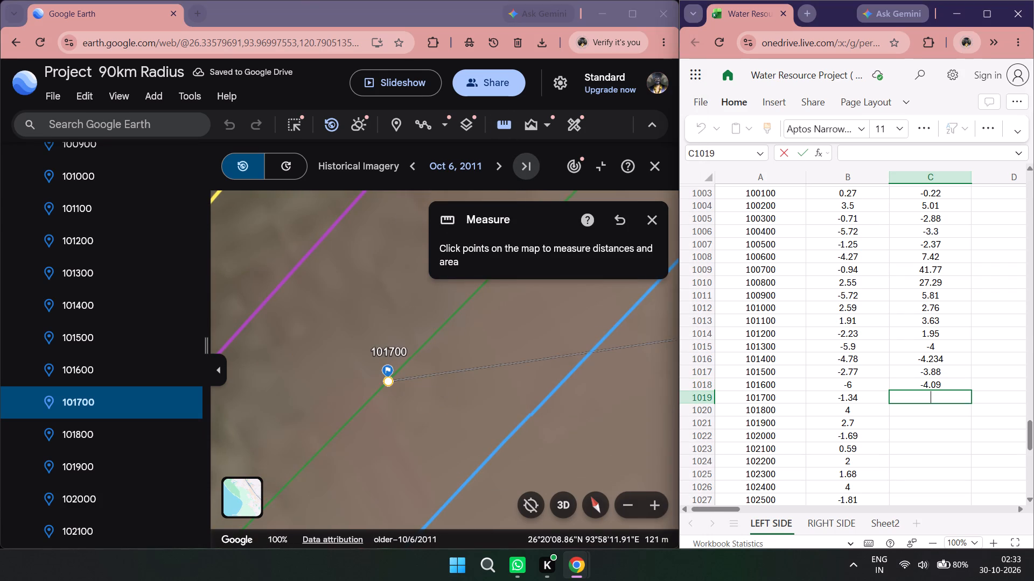
type("-4.")
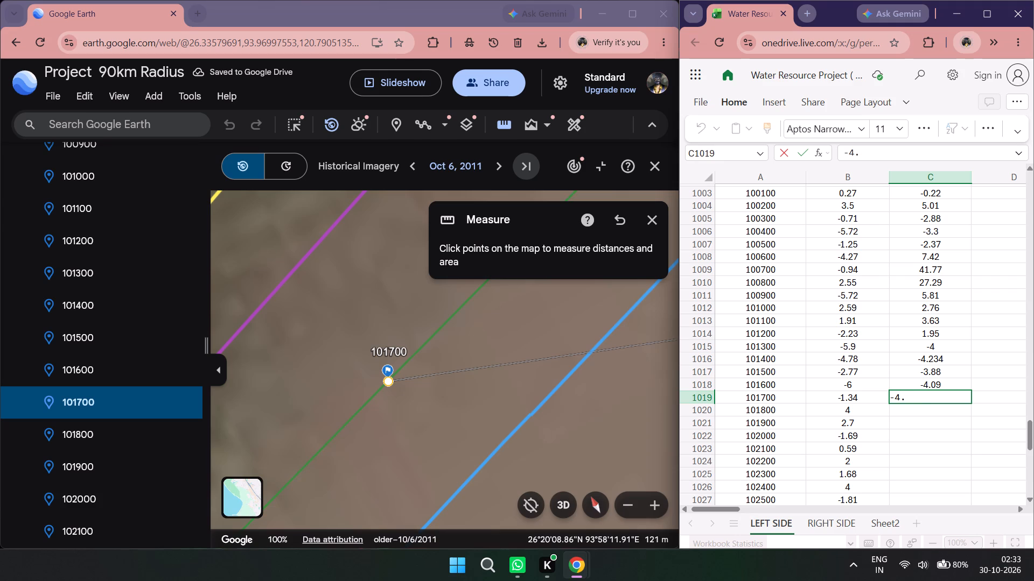
type("74")
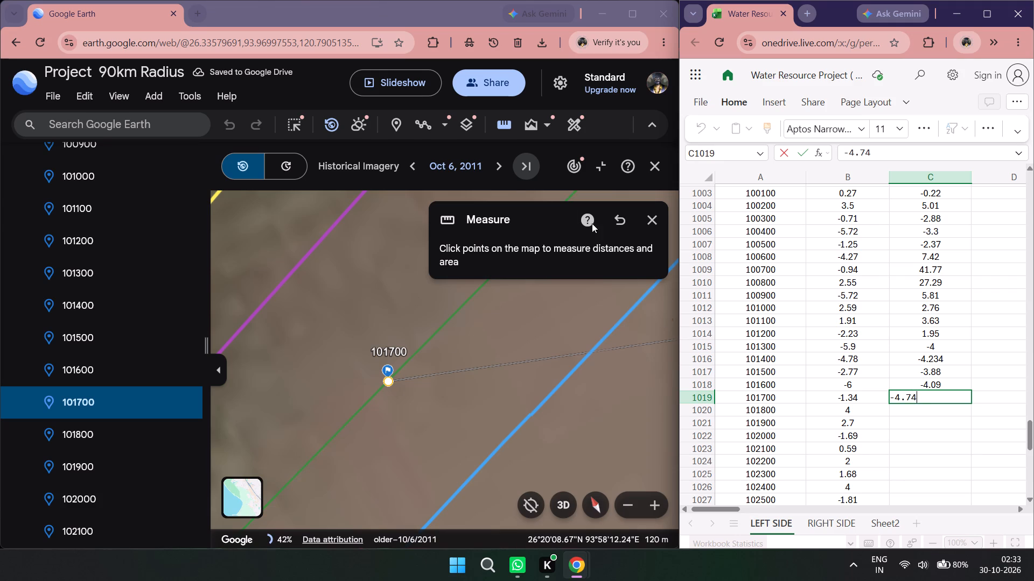
left_click(502, 127)
Fly to placemark 101800, measure its distance across to the purple line, and record -2.98 in cell C1020.
scroll(308, 430, "down", 3)
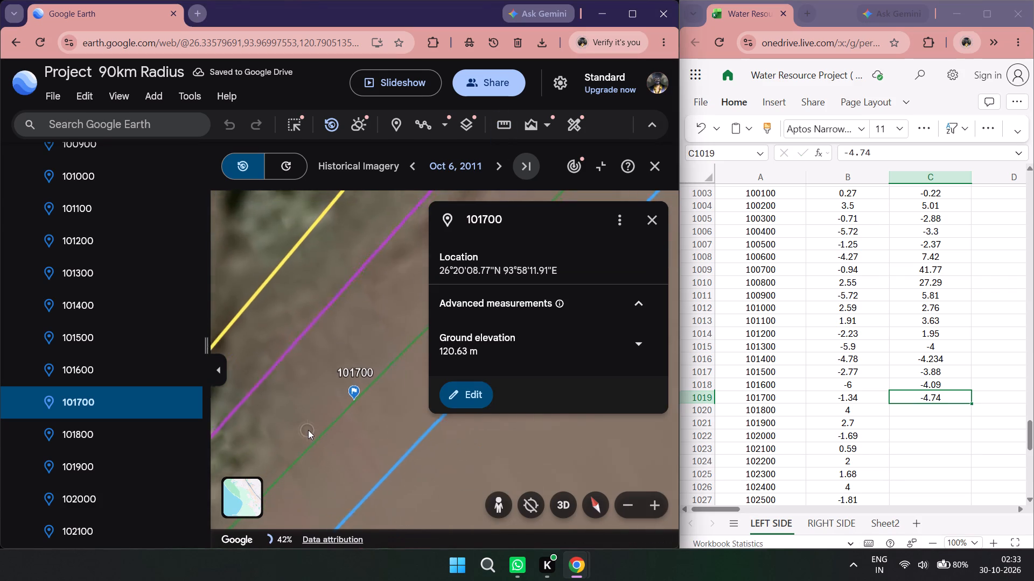
double_click(96, 439)
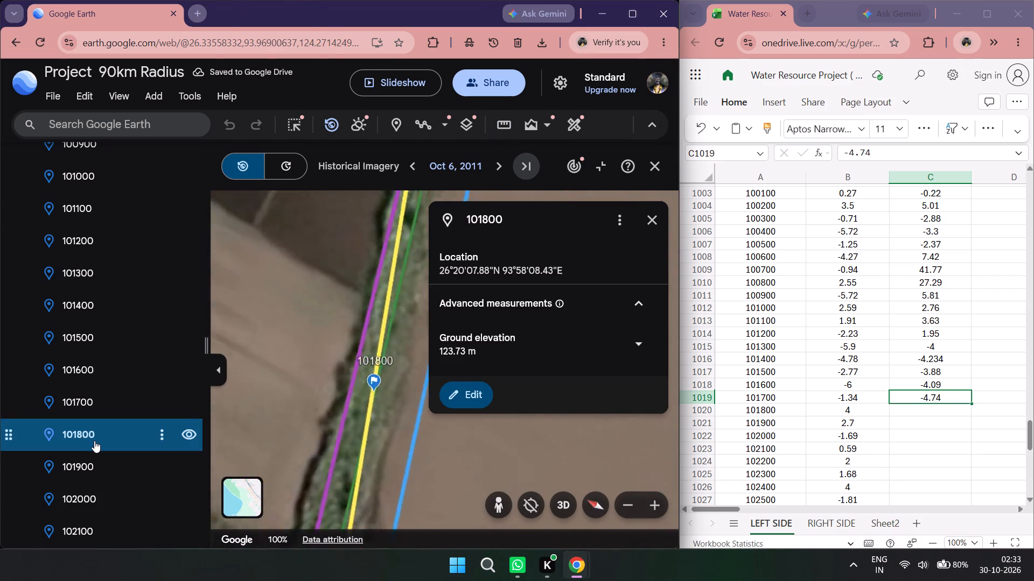
left_click_drag(576, 392, 523, 459)
left_click_drag(539, 447, 381, 464)
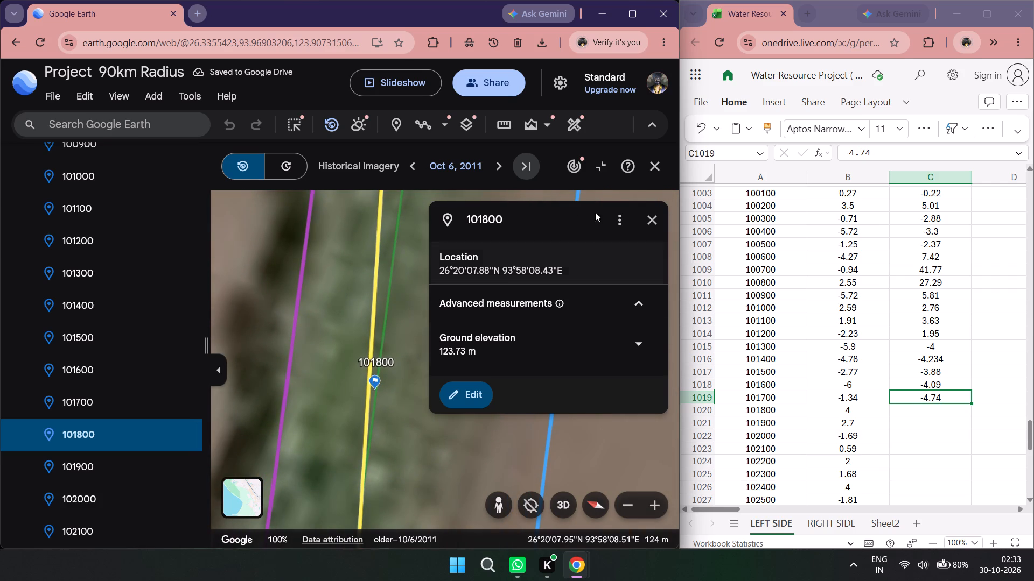
left_click(493, 120)
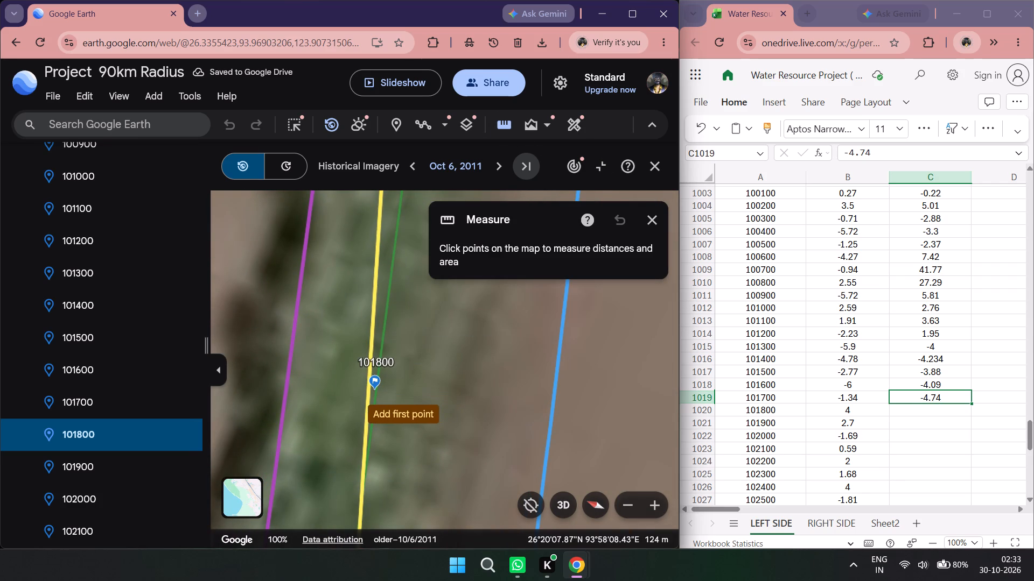
left_click(376, 391)
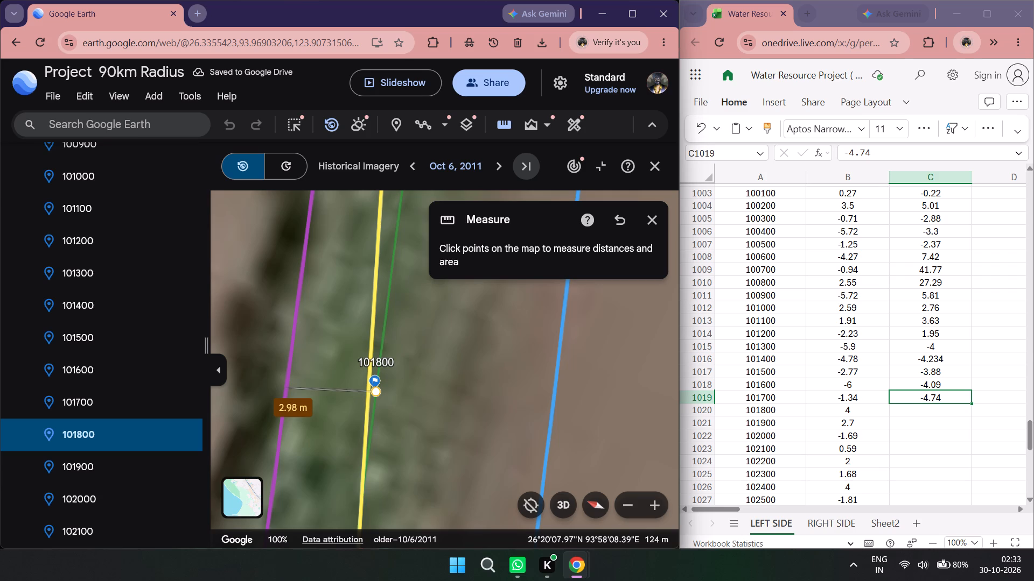
double_click(932, 415)
type("-2.9")
key("8")
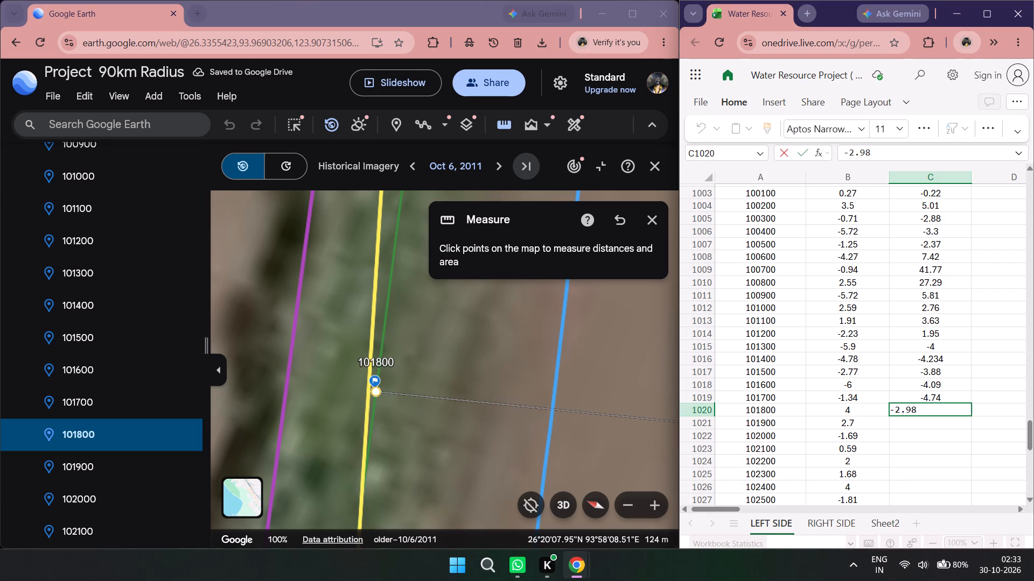
left_click(499, 123)
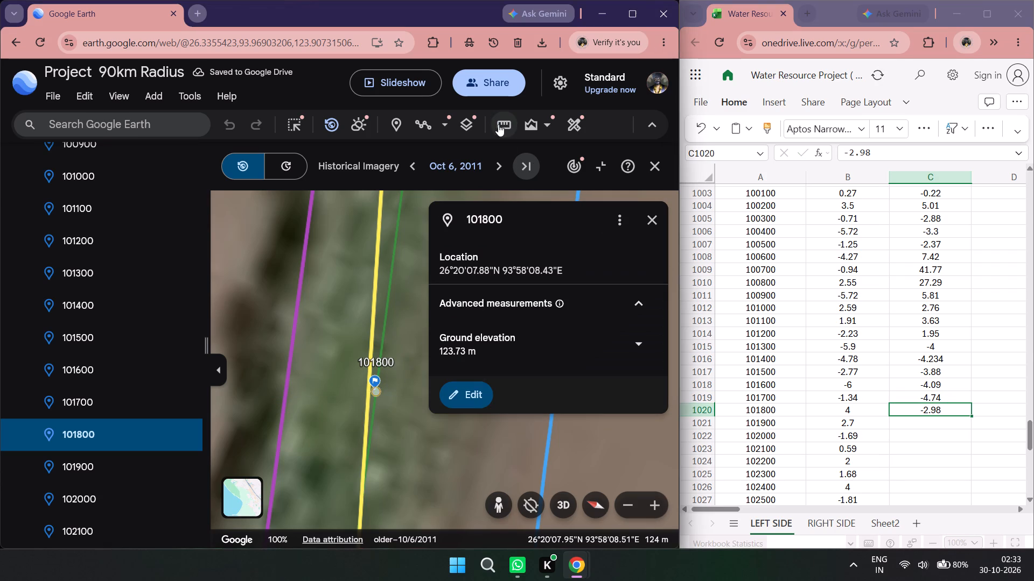
Fly to placemark 101900, measure its distance across to the purple line, and record -1.99 in cell C1021.
double_click(114, 466)
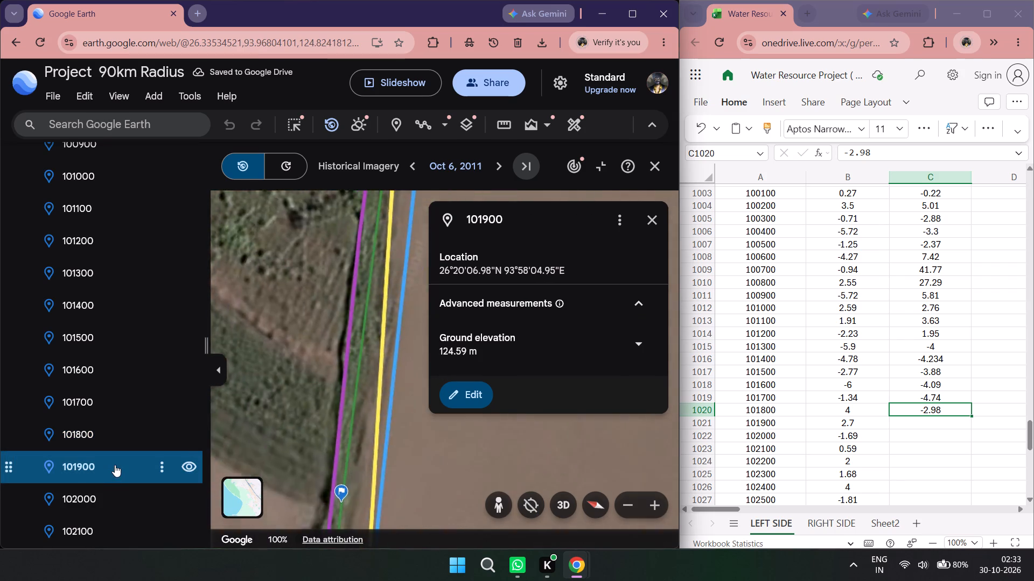
left_click_drag(367, 413, 163, 440)
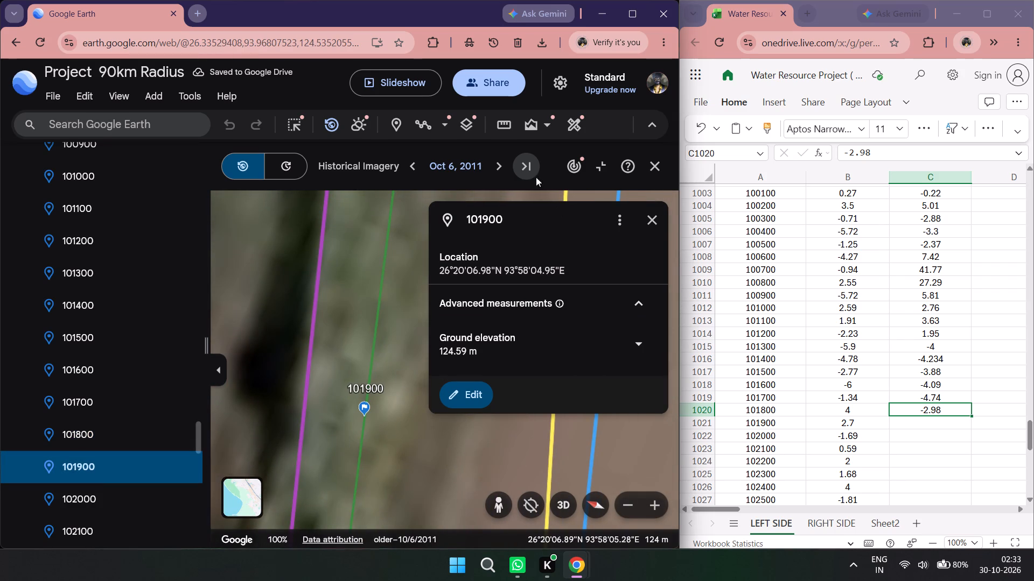
left_click(499, 114)
left_click(366, 417)
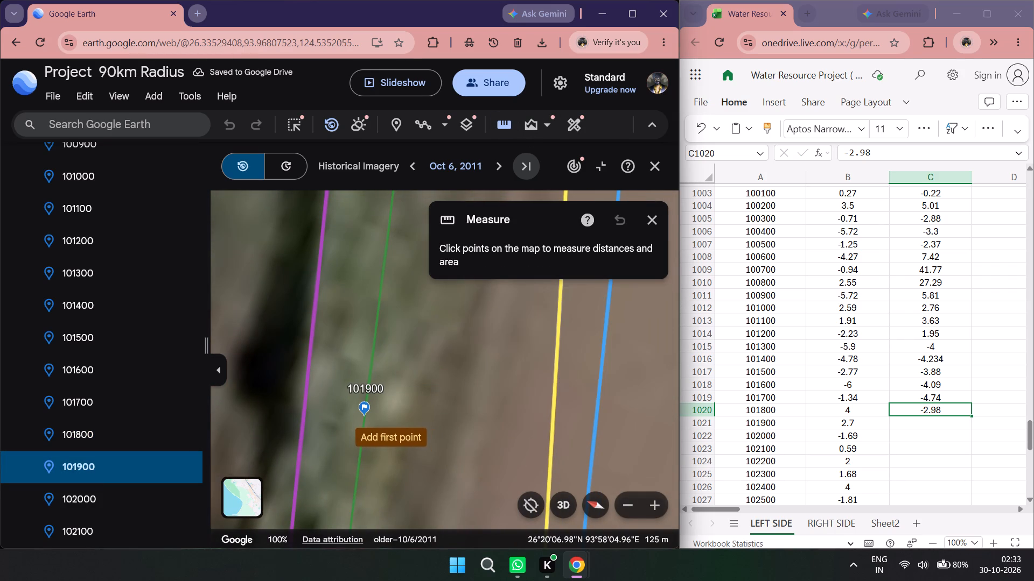
double_click(927, 426)
type("-1")
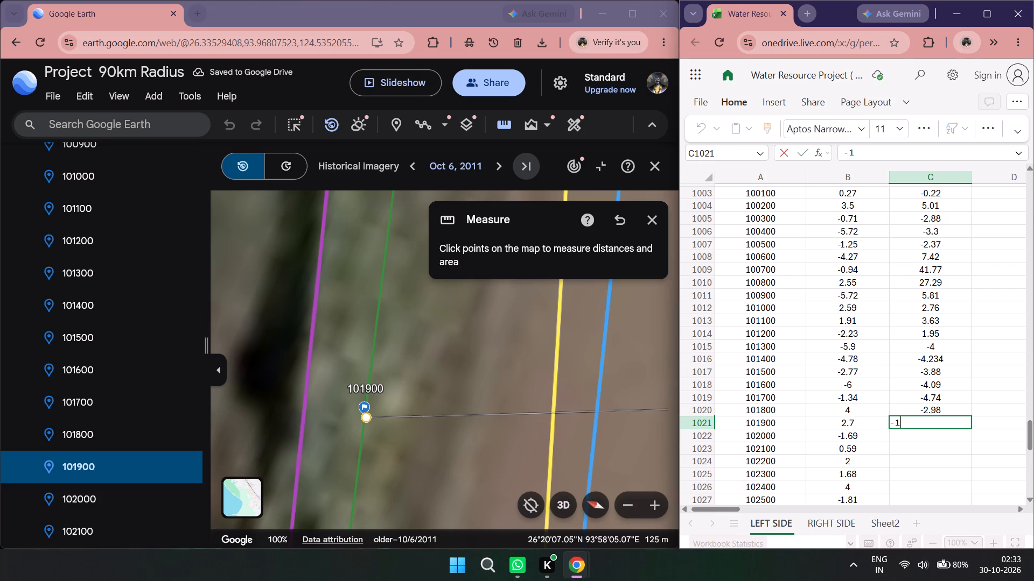
type(".99")
Fly to placemark 102000, measure its distance across to the purple line, and record -1.33 in cell C1022.
triple_click(99, 493)
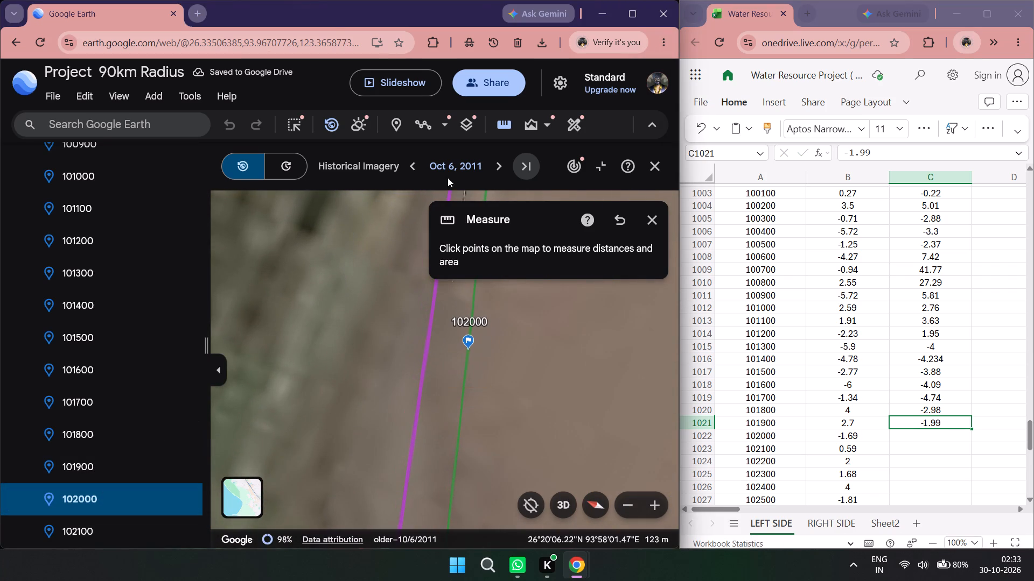
double_click(507, 125)
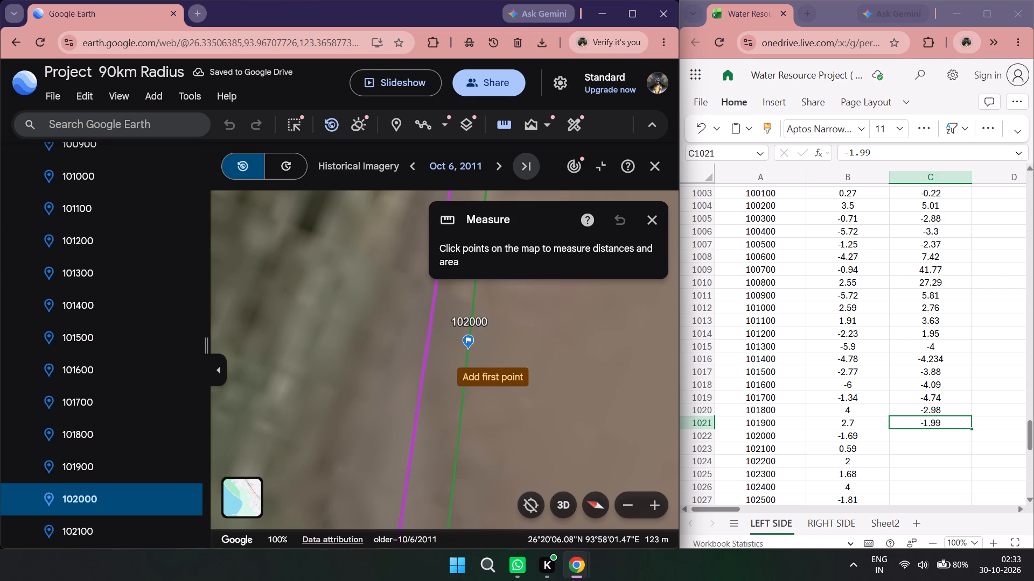
left_click(469, 352)
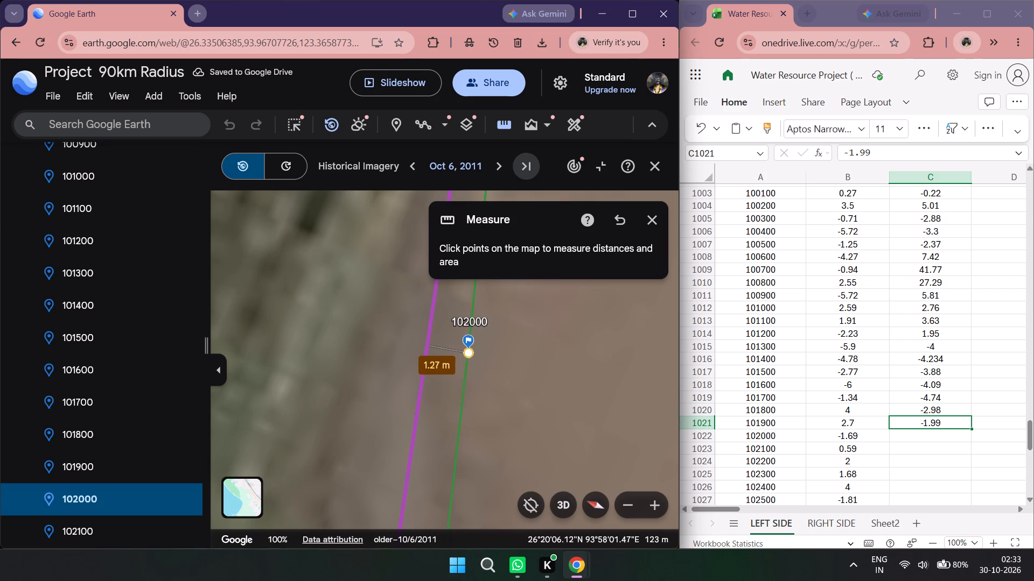
double_click(935, 436)
type("-1.33")
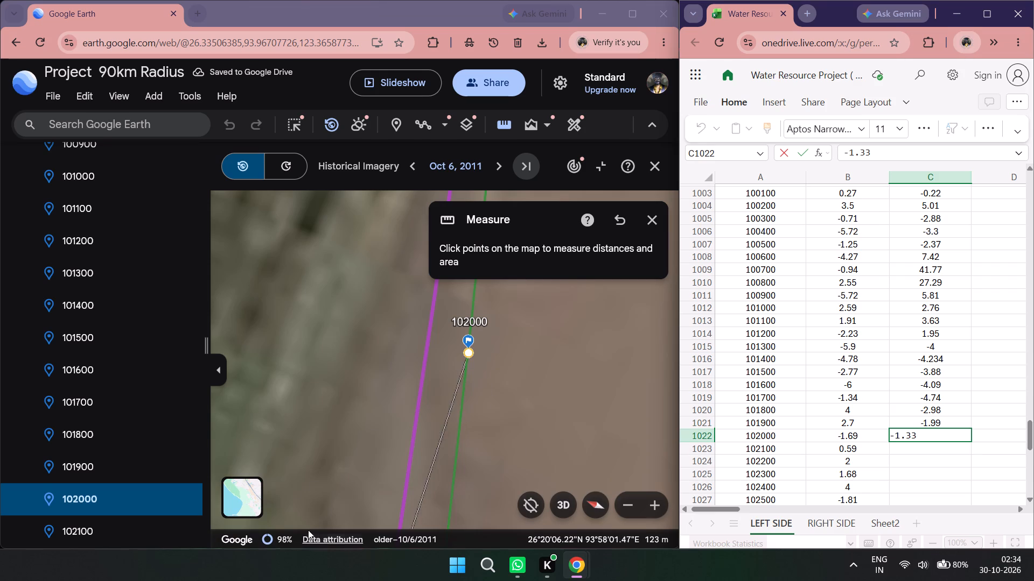
Fly to placemark 102100, measure its distance across to the purple line, and record 0.33 in cell C1023.
scroll(155, 526, "down", 2)
double_click(104, 428)
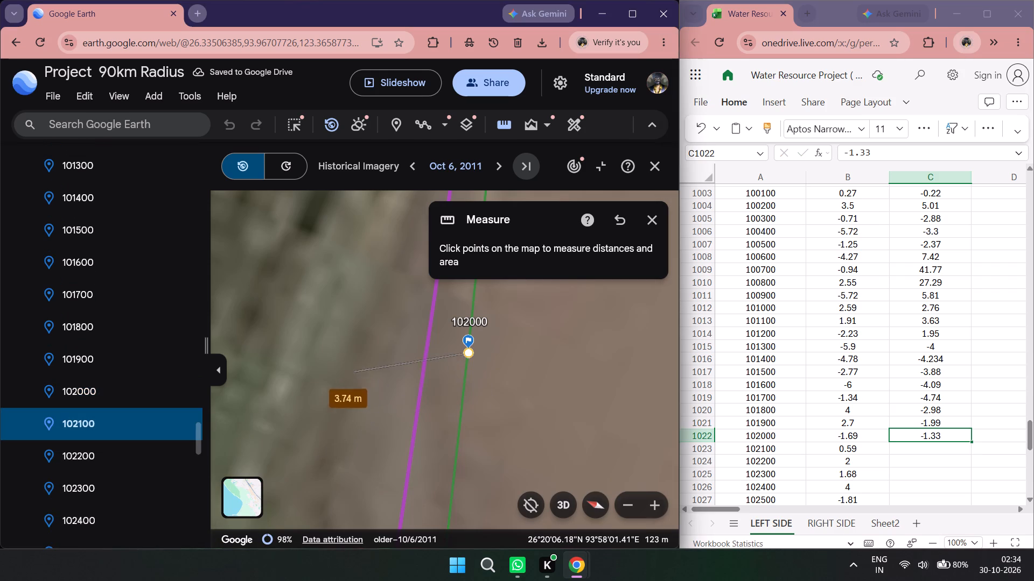
double_click(106, 424)
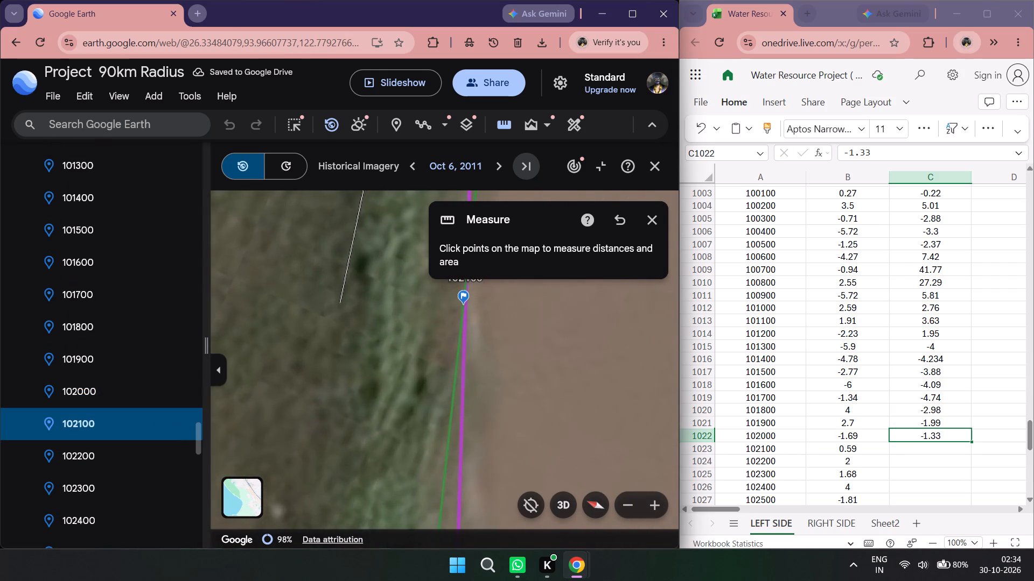
double_click(506, 128)
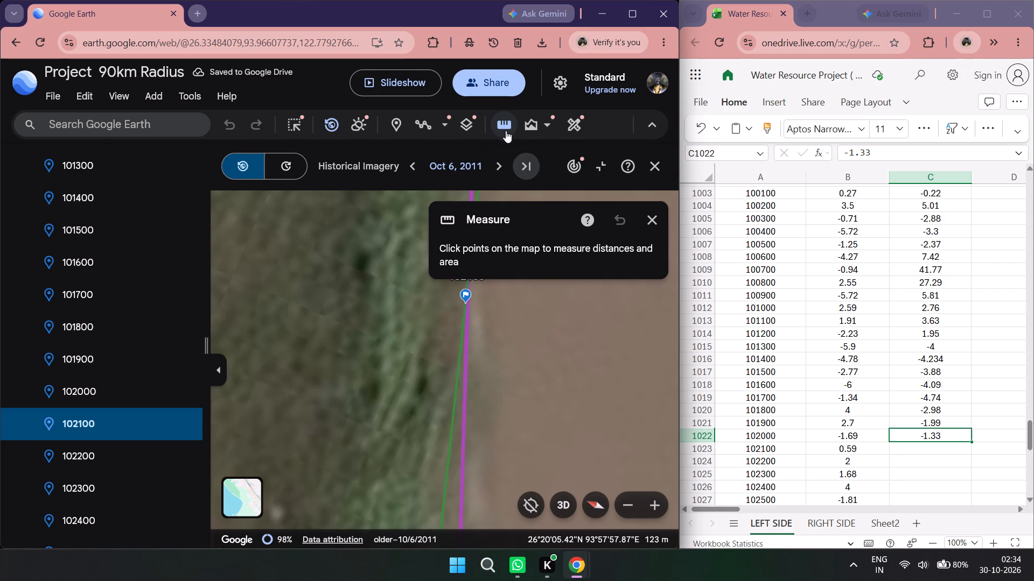
scroll(457, 329, "up", 3)
left_click_drag(456, 326, 428, 441)
scroll(425, 442, "up", 4)
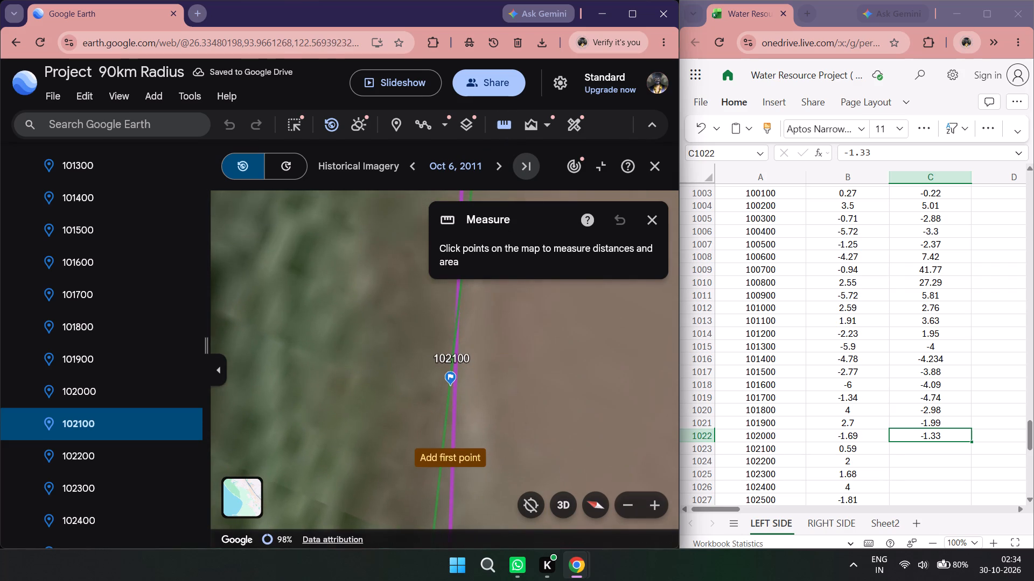
left_click(447, 385)
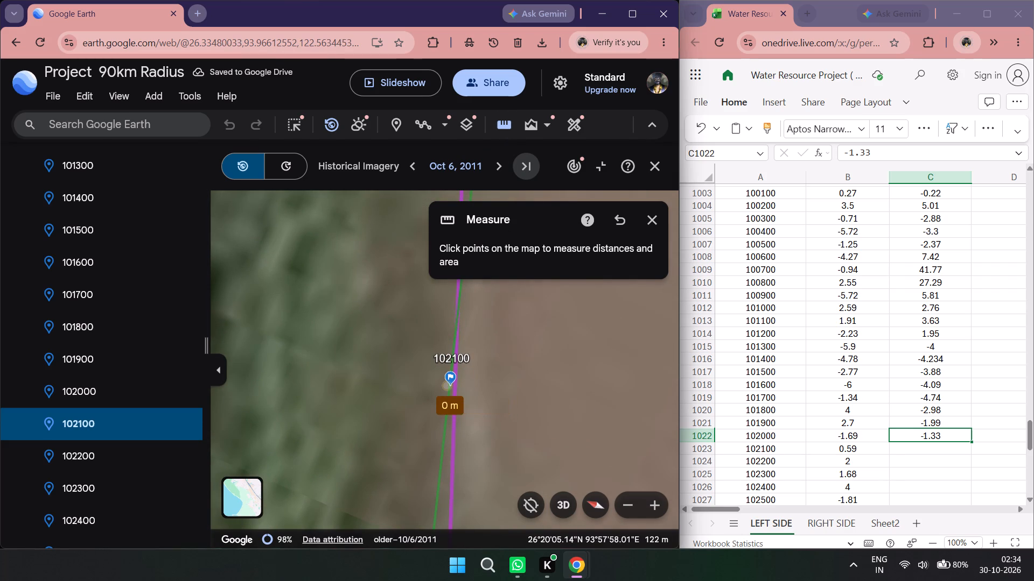
left_click(509, 124)
double_click(926, 448)
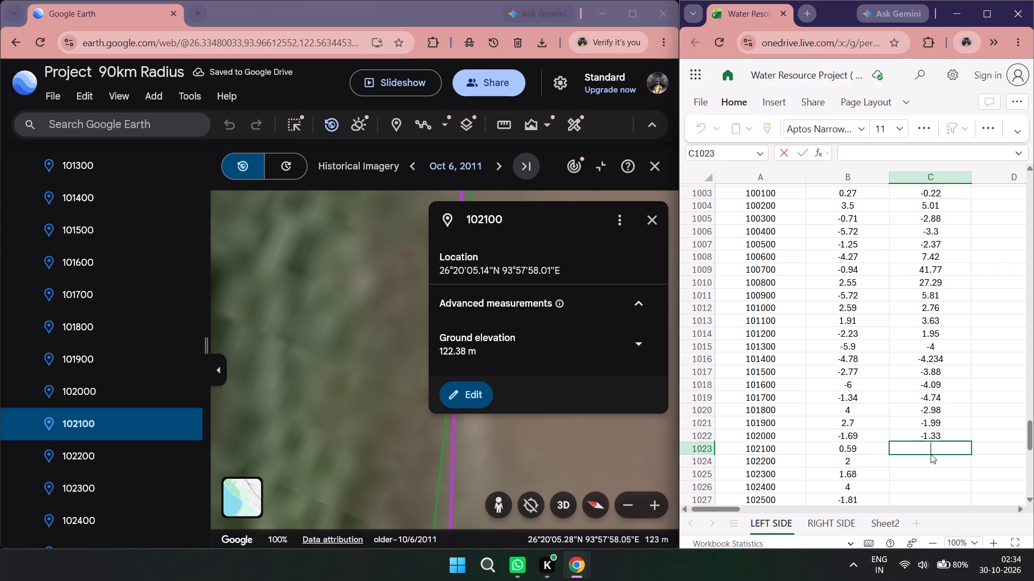
type("0.33")
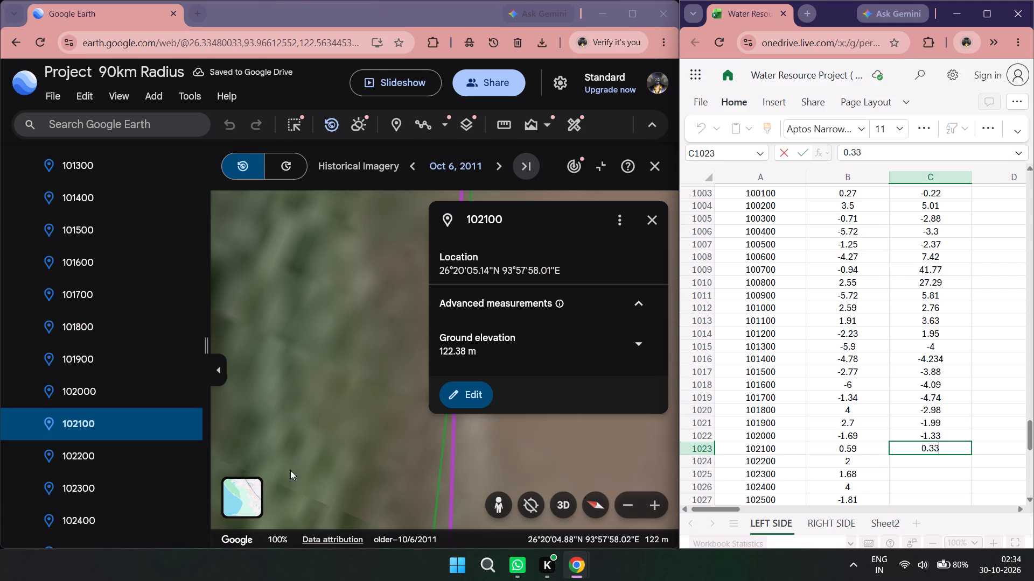
Fly to placemark 102200, measure its distance across to the purple line, and record 2.72 in cell C1024.
double_click(61, 451)
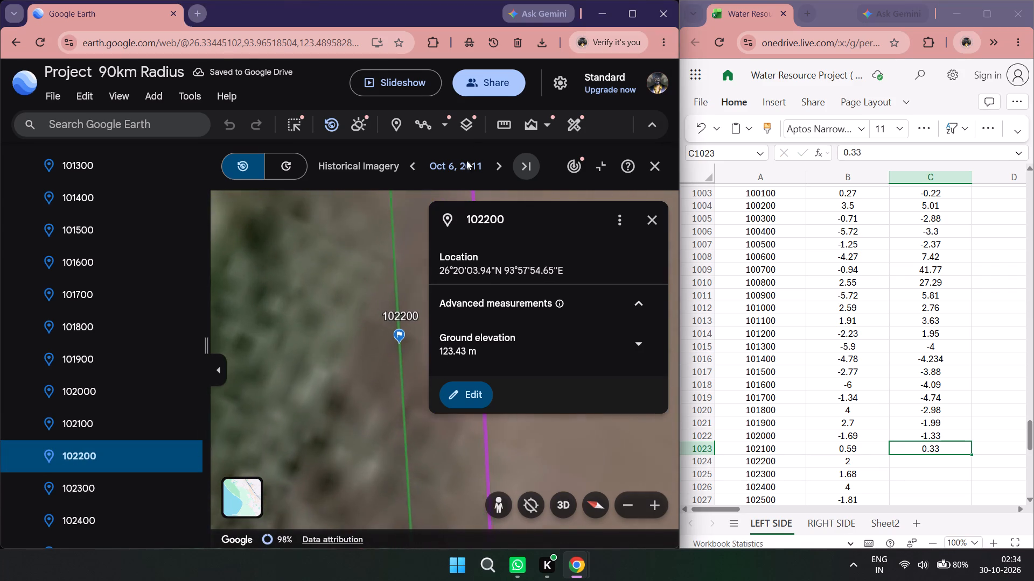
left_click(508, 124)
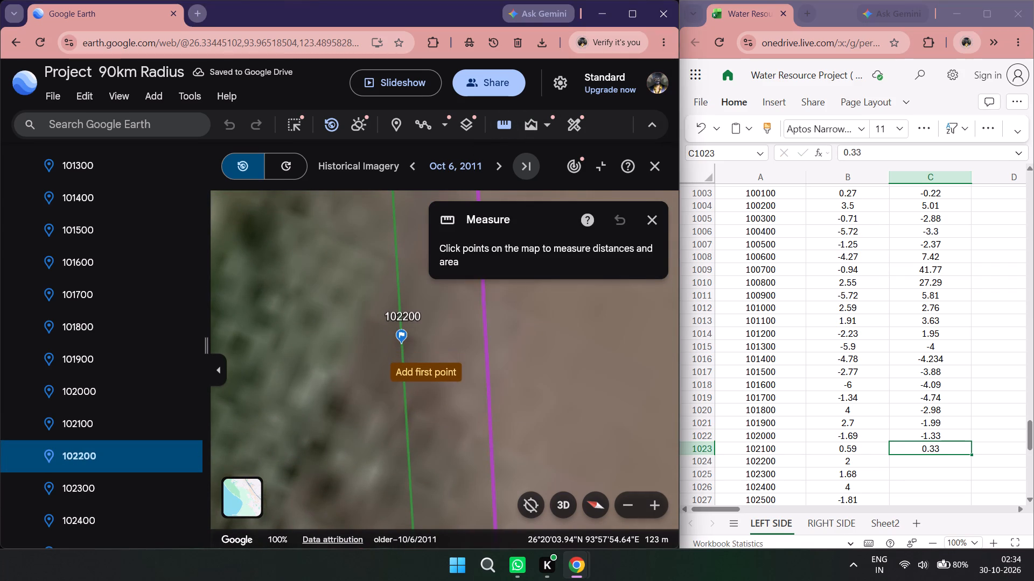
left_click(402, 346)
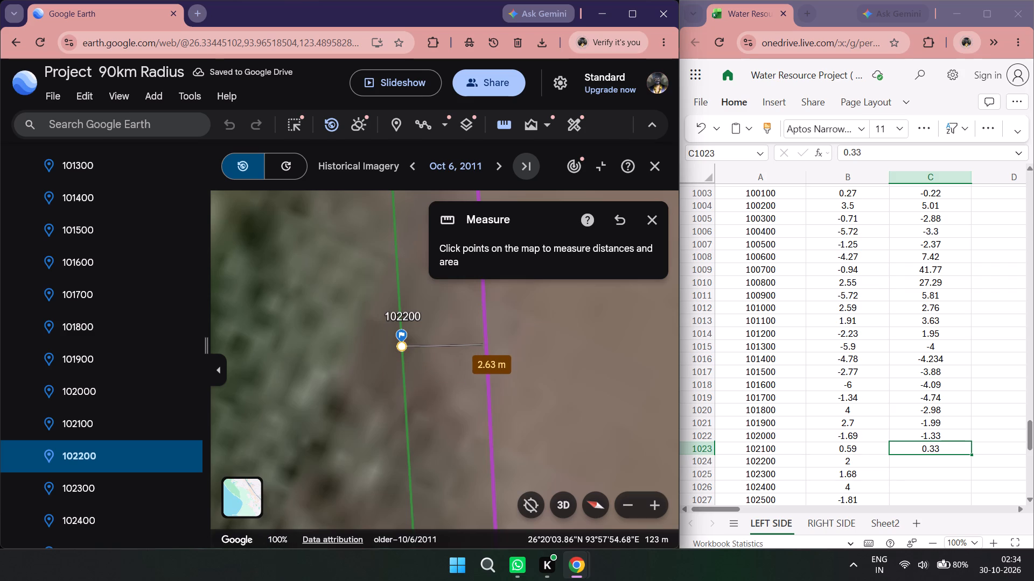
double_click(936, 464)
type("2.")
type("72")
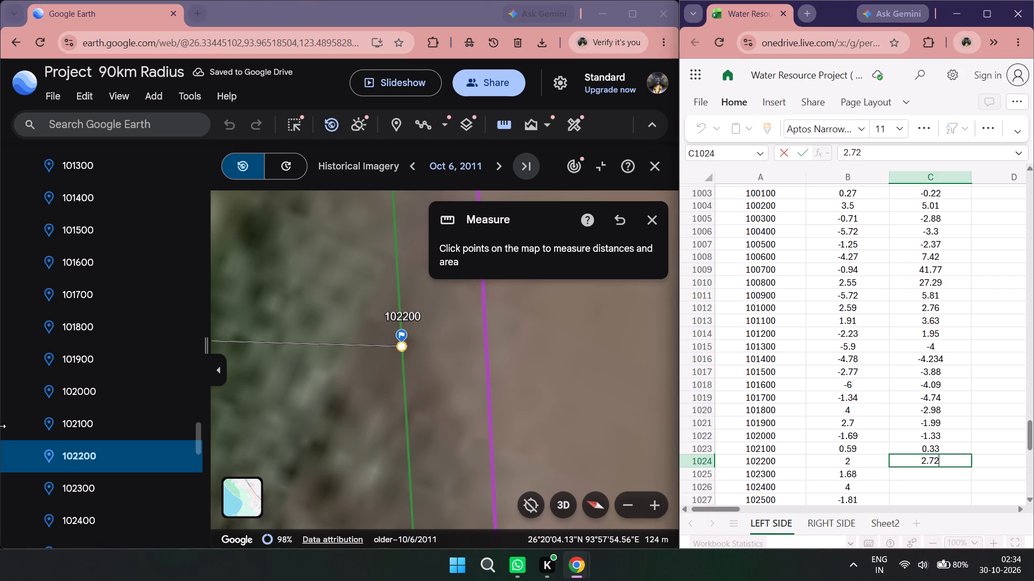
Fly to placemark 102300, measure its distance across to the purple line, and record 2.63 in cell C1025.
double_click(71, 497)
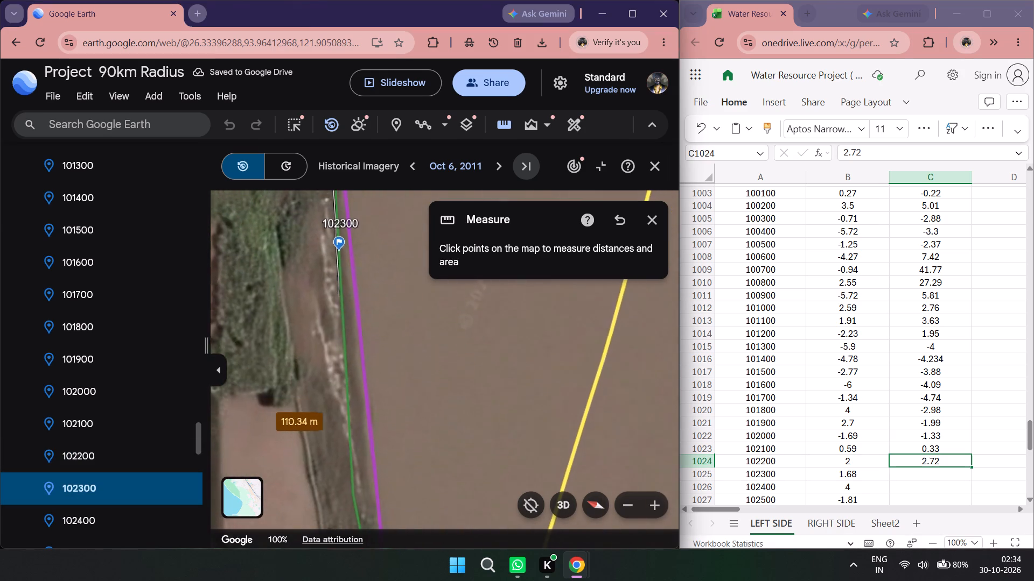
left_click_drag(287, 322, 315, 451)
scroll(319, 427, "up", 2)
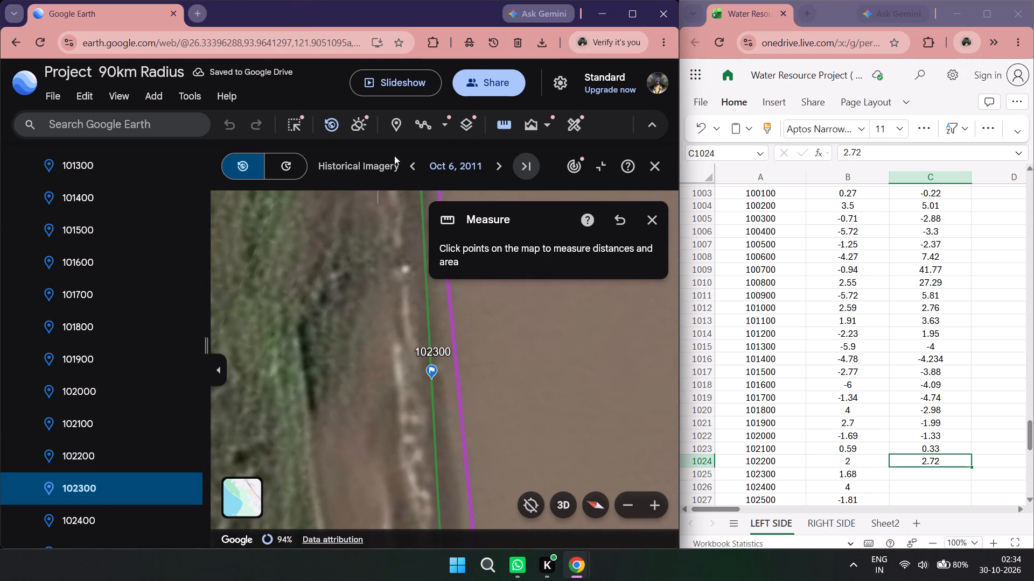
double_click(511, 119)
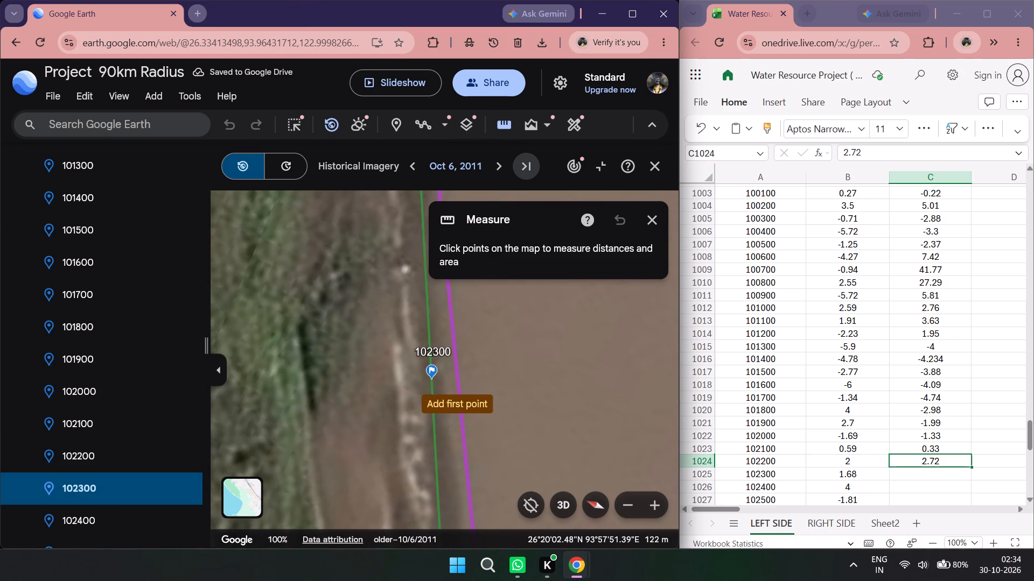
left_click(432, 384)
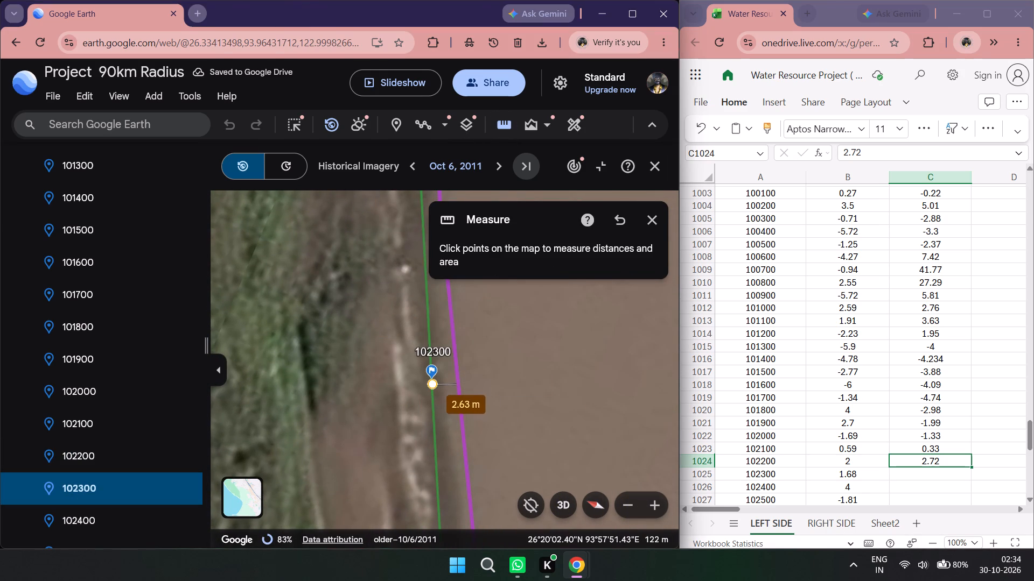
double_click(933, 477)
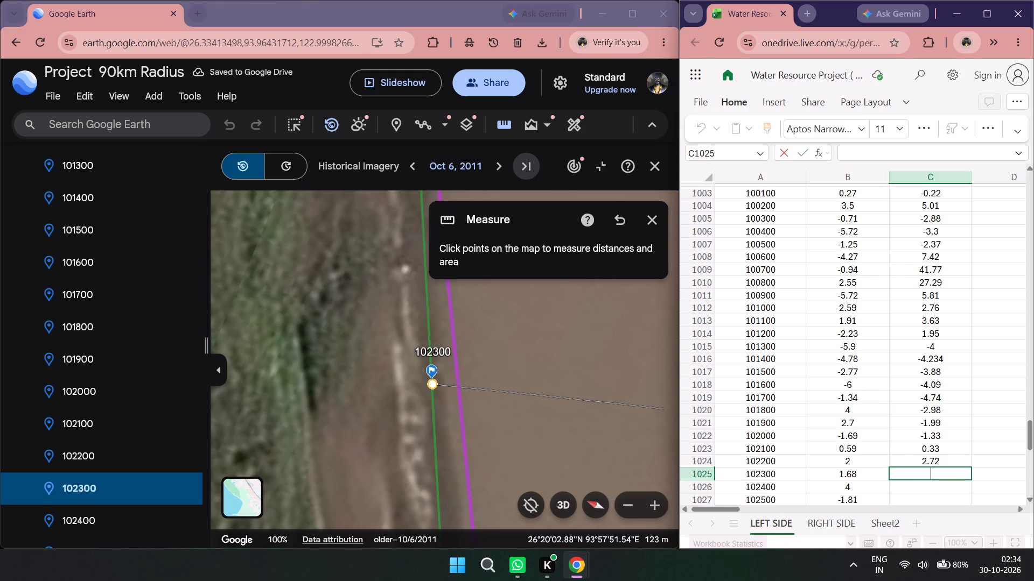
type("2.")
type("63")
Fly to placemark 102400, measure its distance across to the purple line, and record 1.15 in cell C1026.
scroll(114, 399, "down", 1)
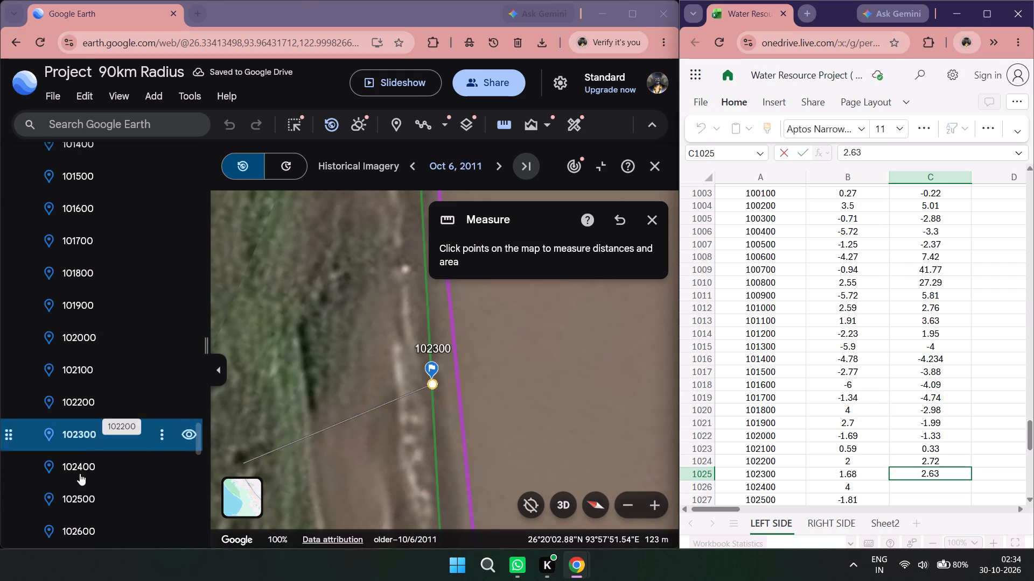
double_click(80, 465)
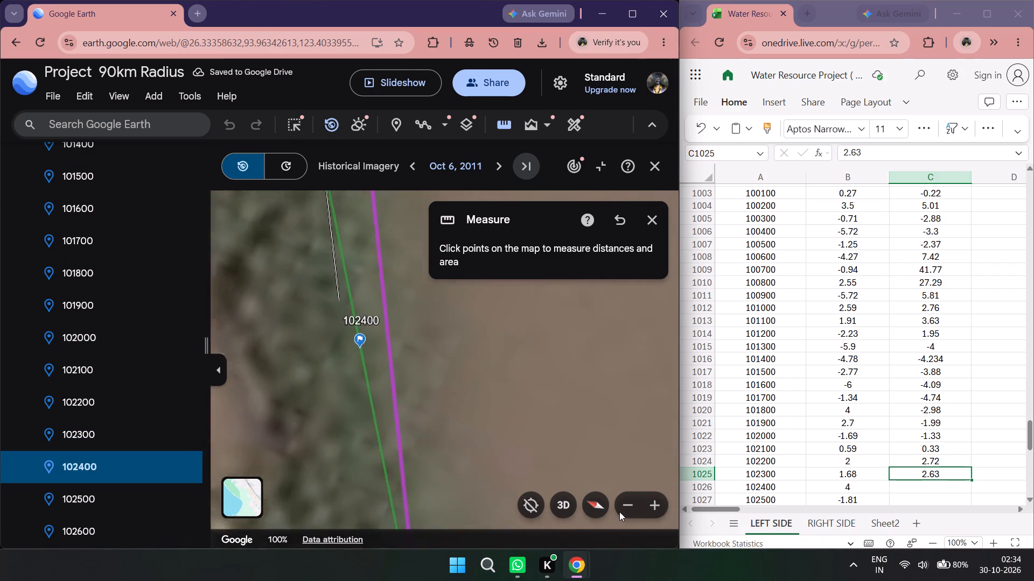
left_click(508, 123)
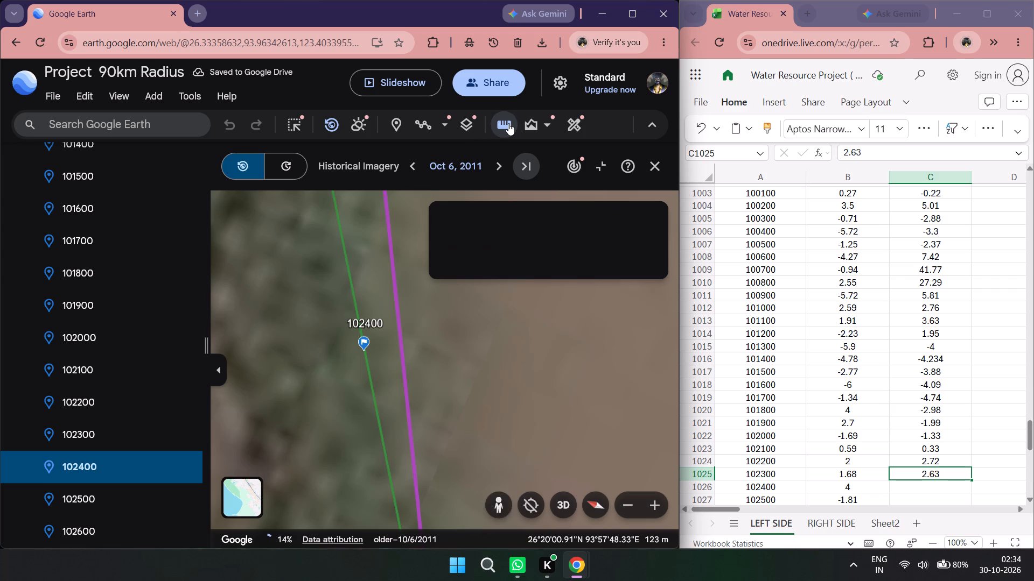
left_click(508, 123)
left_click(366, 352)
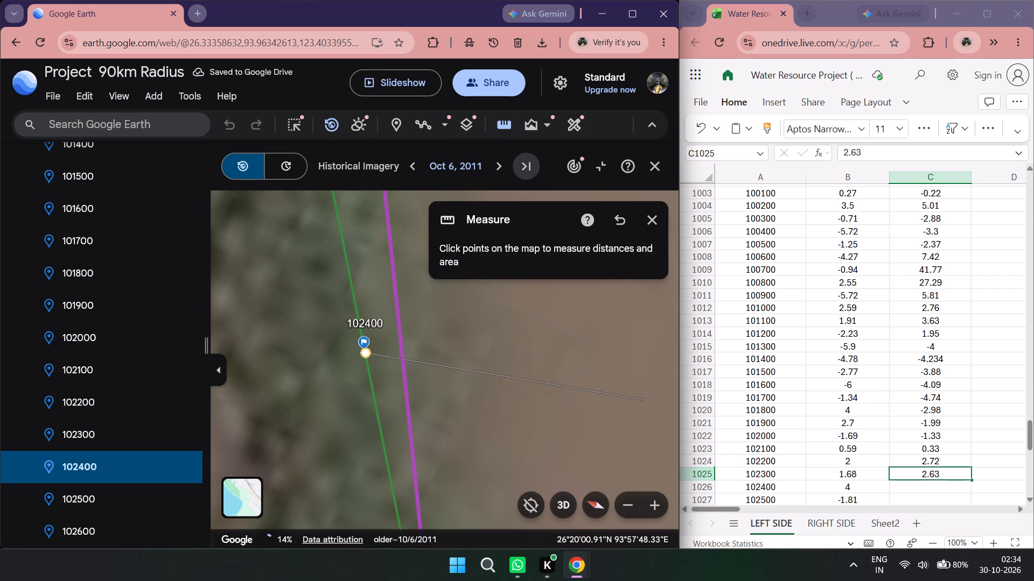
double_click(947, 490)
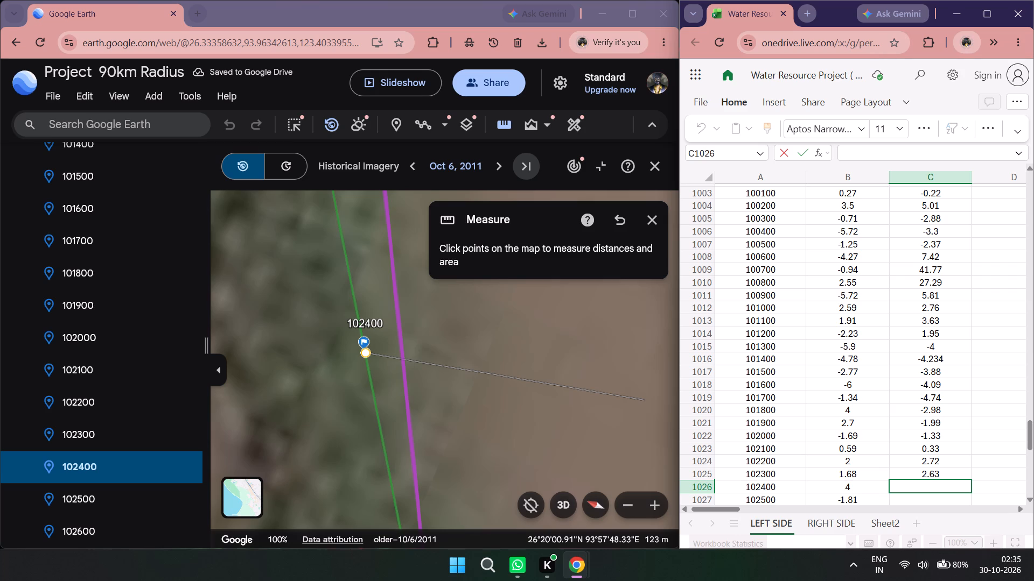
type("1.15")
Fly to placemark 102500, measure its distance across to the purple line, and record -2.46 in cell C1027.
scroll(129, 467, "down", 4)
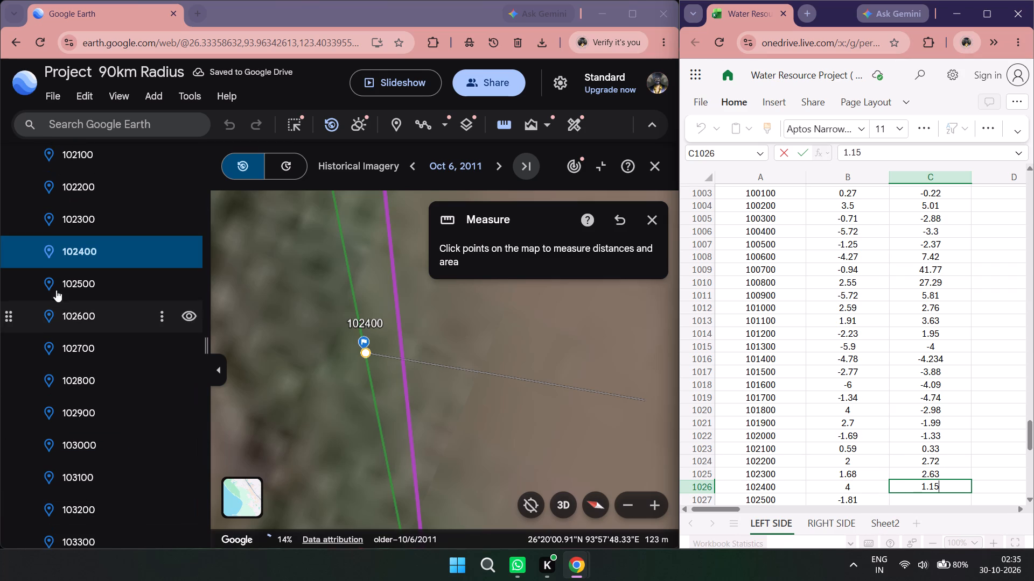
double_click(61, 280)
scroll(804, 469, "down", 2)
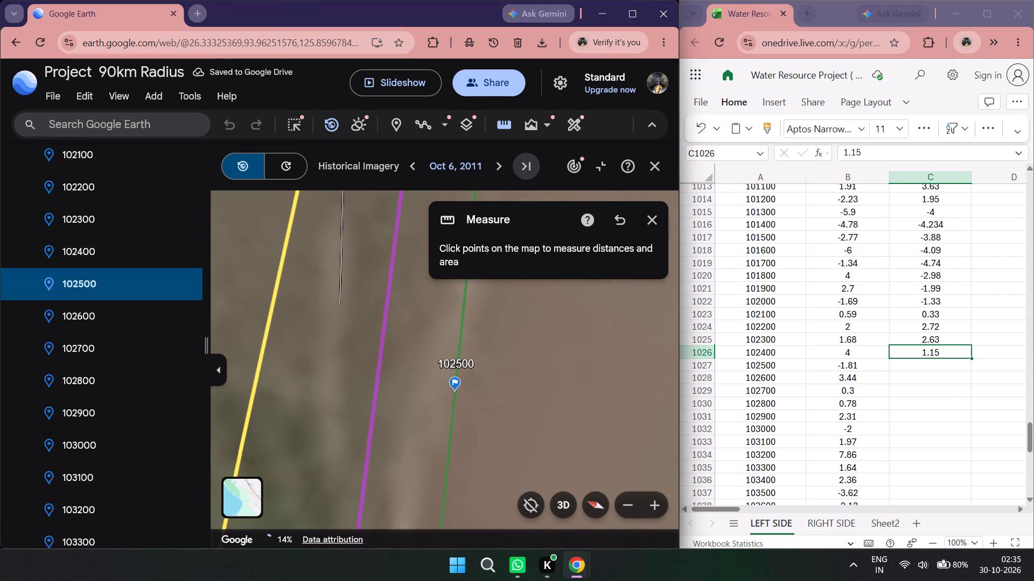
double_click(505, 124)
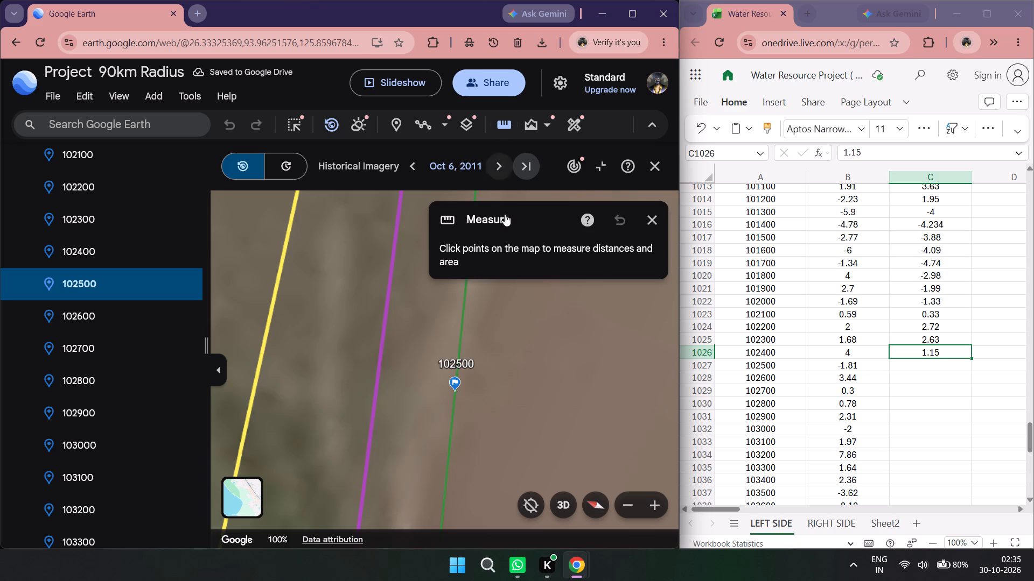
left_click(456, 391)
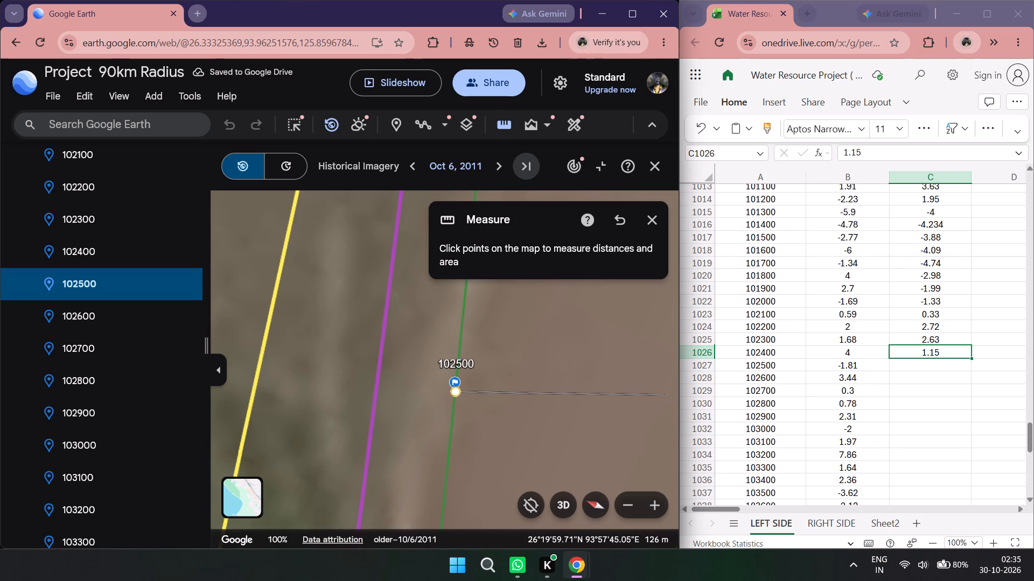
double_click(959, 363)
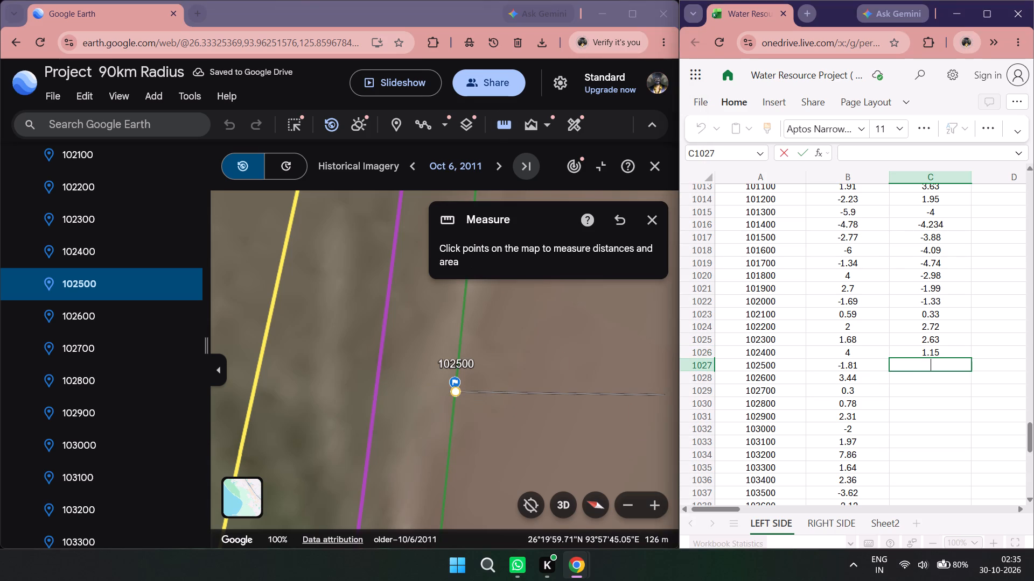
type("-2.46")
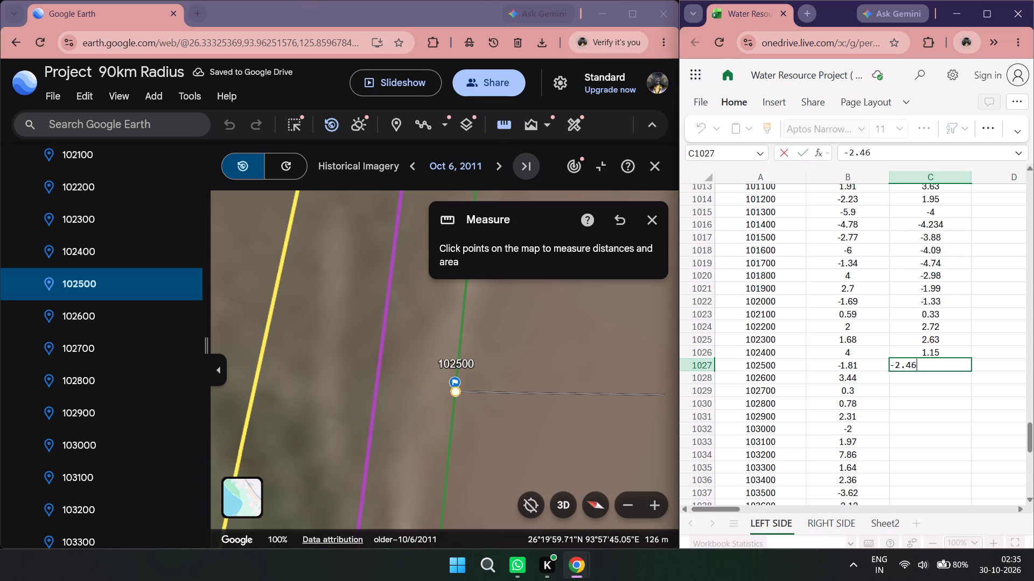
Fly to placemark 102600, measure its distance across to the purple line, and record -0.67 in cell C1028.
double_click(87, 325)
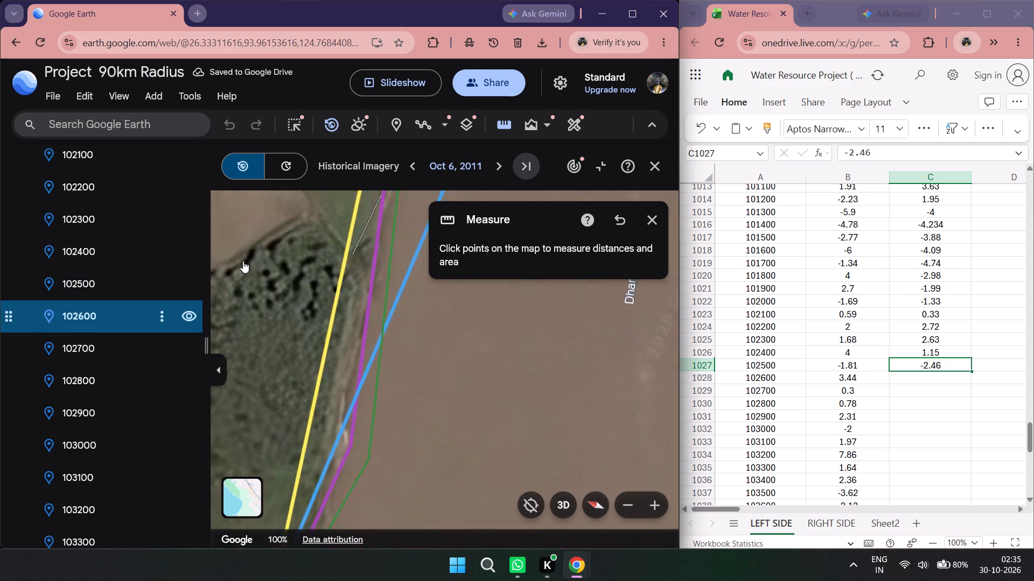
double_click(499, 127)
scroll(439, 343, "up", 3)
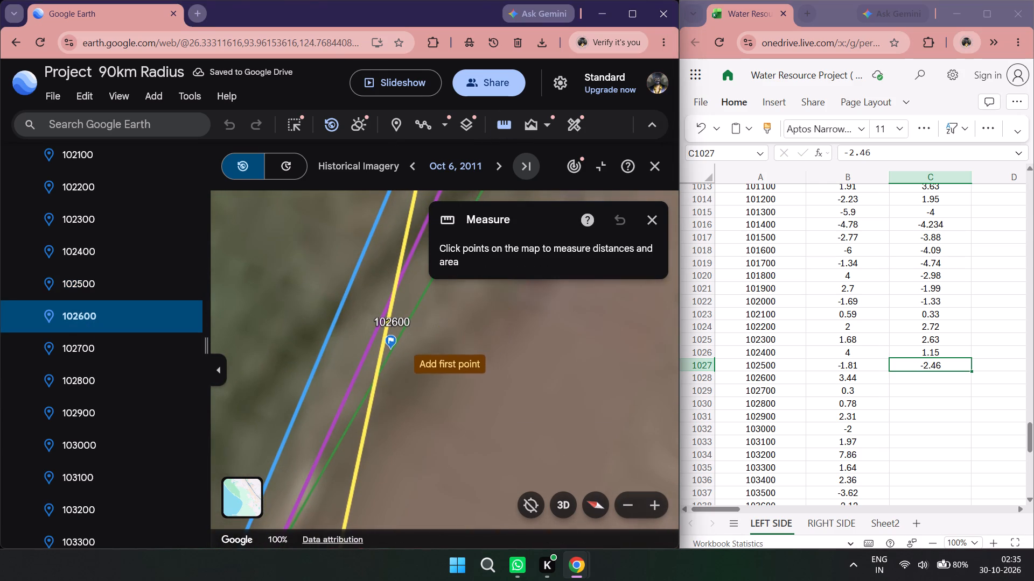
left_click(390, 352)
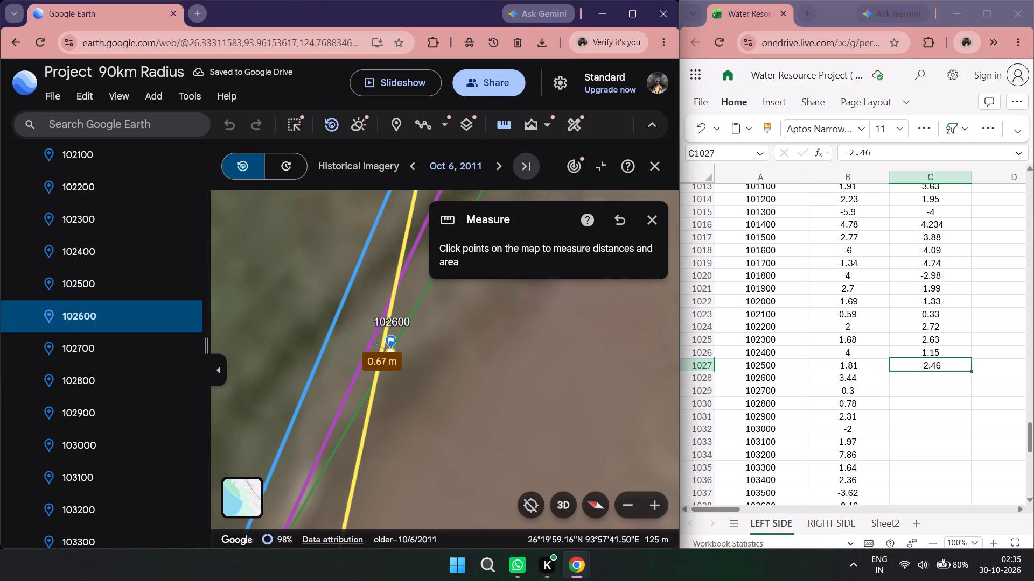
double_click(954, 380)
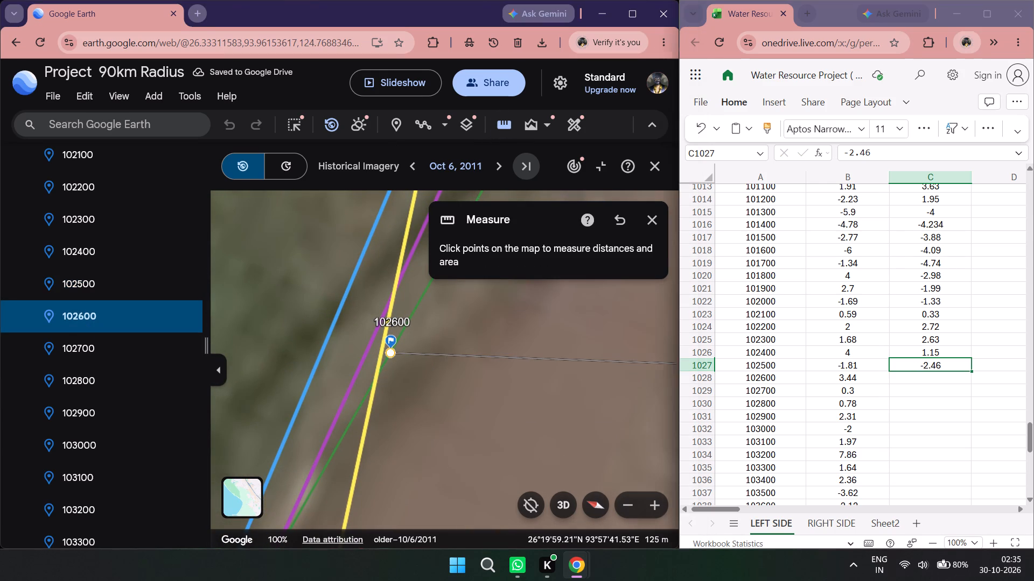
type("-0.")
type("67")
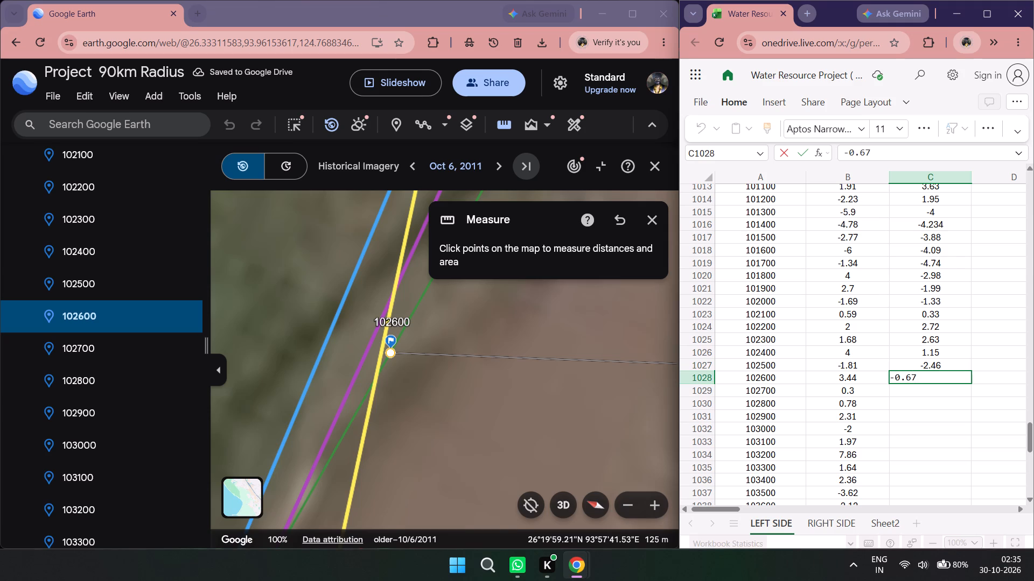
Fly to placemark 102700, measure its distance across to the purple line, and record 0.81 in cell C1029.
double_click(131, 348)
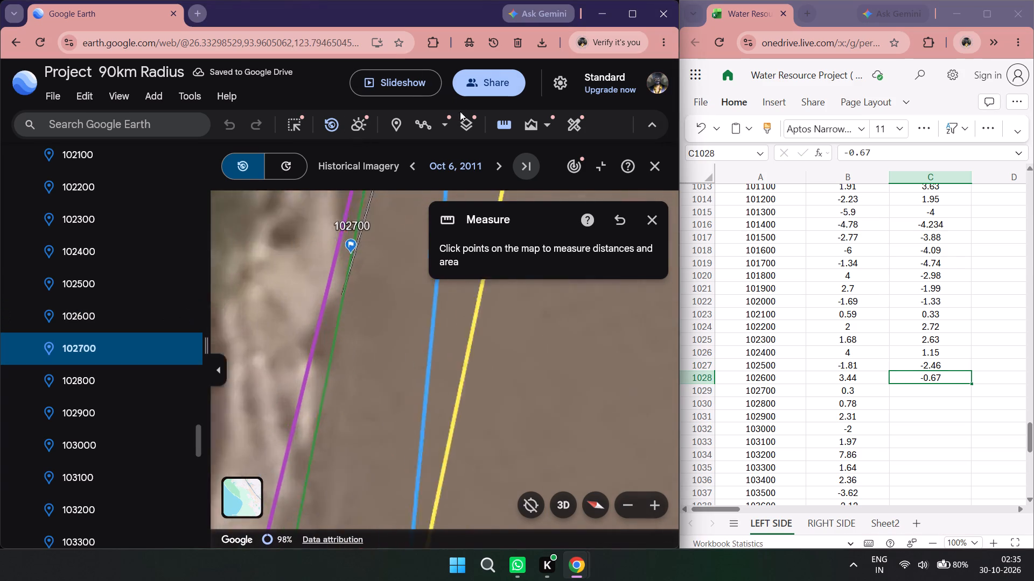
double_click(506, 126)
left_click_drag(399, 290, 407, 388)
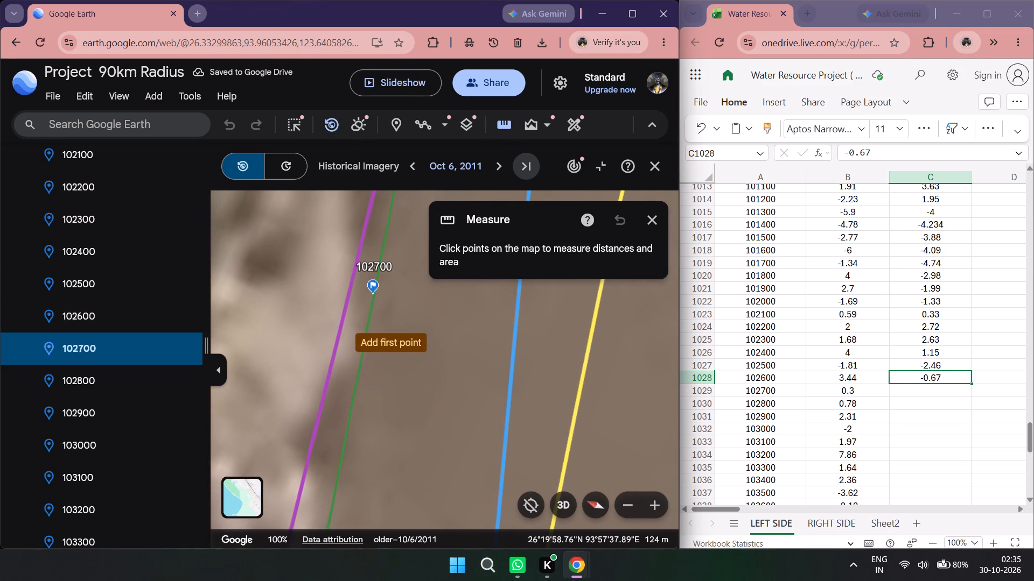
left_click(373, 295)
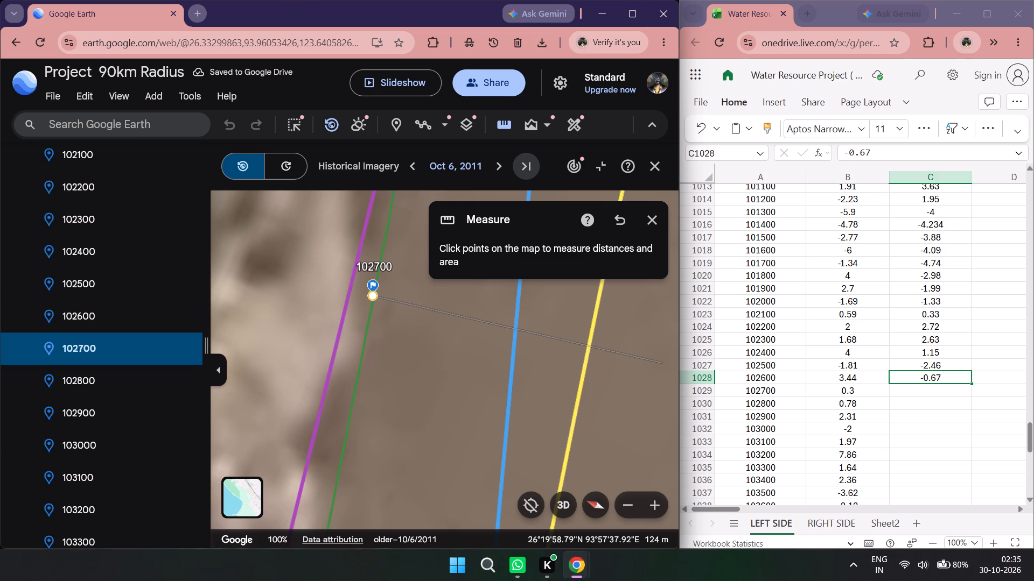
double_click(923, 392)
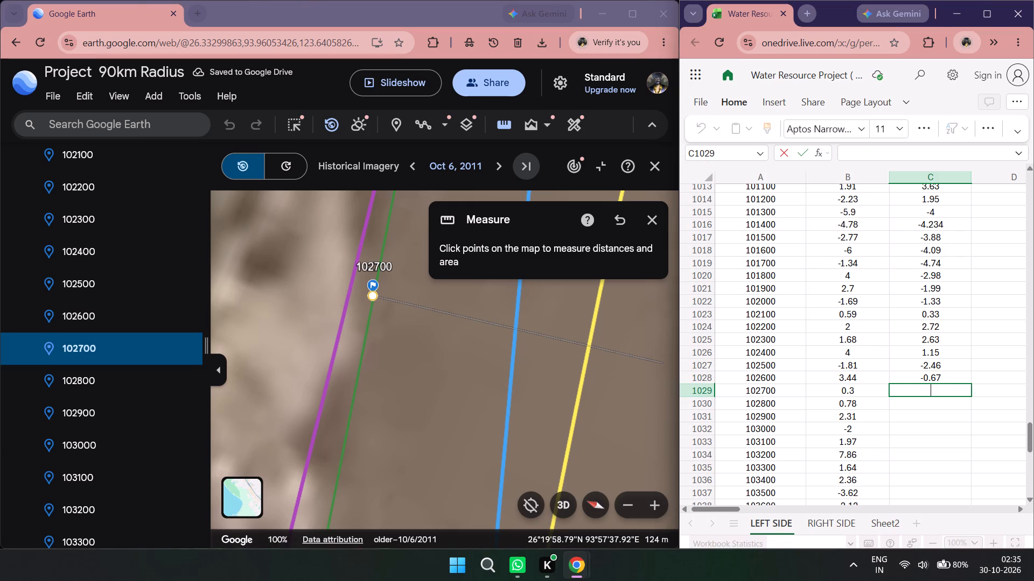
type("0.81")
Fly to placemark 102800, measure its distance across to the purple line, and record -0.85 in cell C1030.
double_click(113, 386)
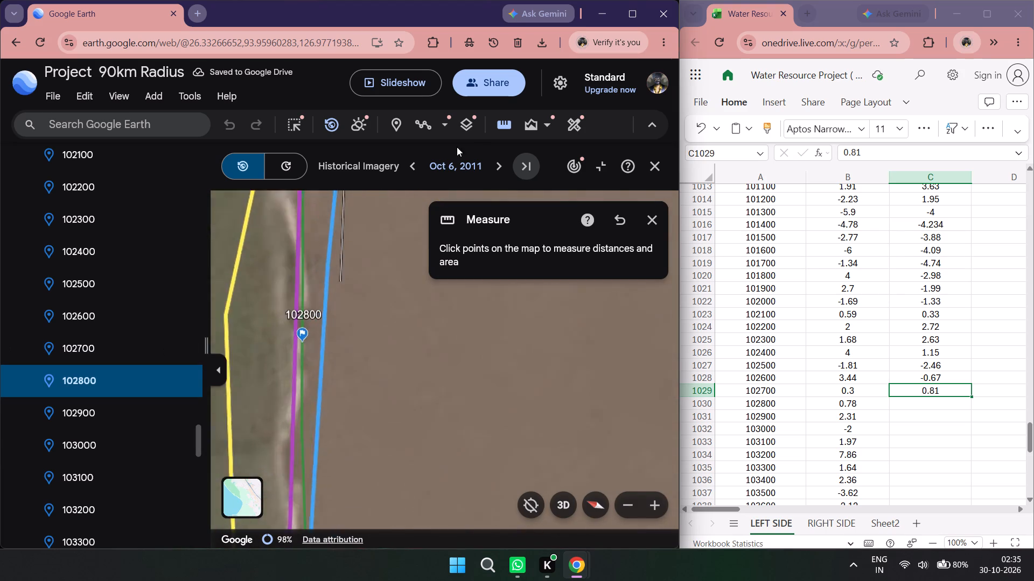
double_click(503, 123)
left_click_drag(262, 311, 339, 329)
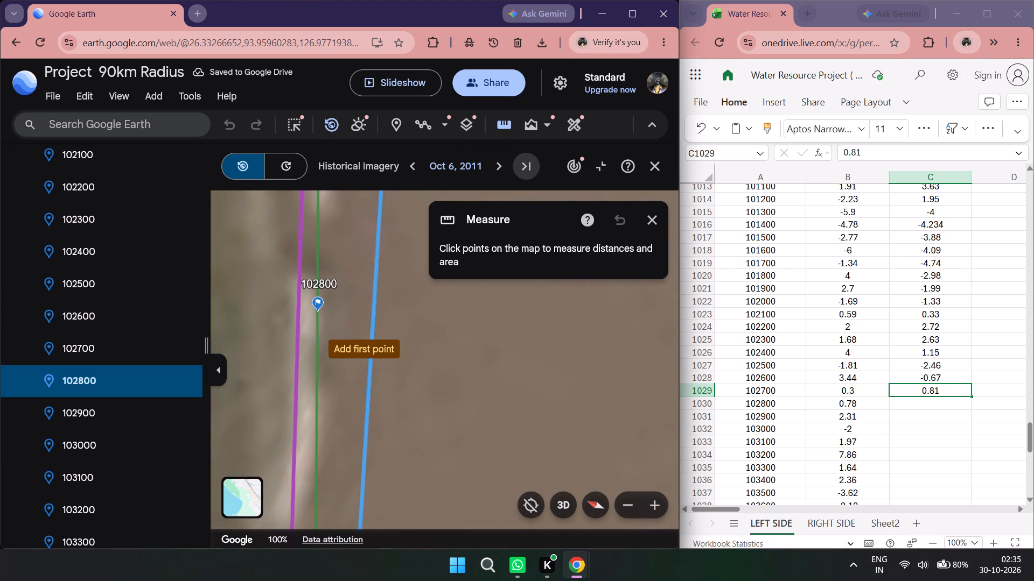
scroll(339, 329, "up", 3)
left_click(322, 314)
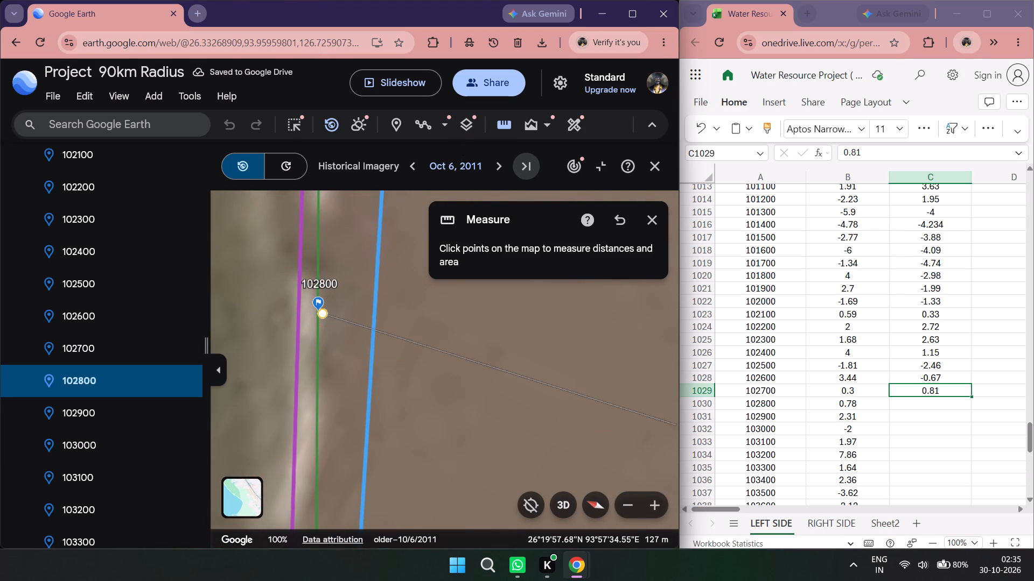
double_click(938, 405)
type("-0.")
type("85")
Fly to placemark 102900, measure its distance across to the purple line, and record 6.59 in cell C1031.
double_click(103, 402)
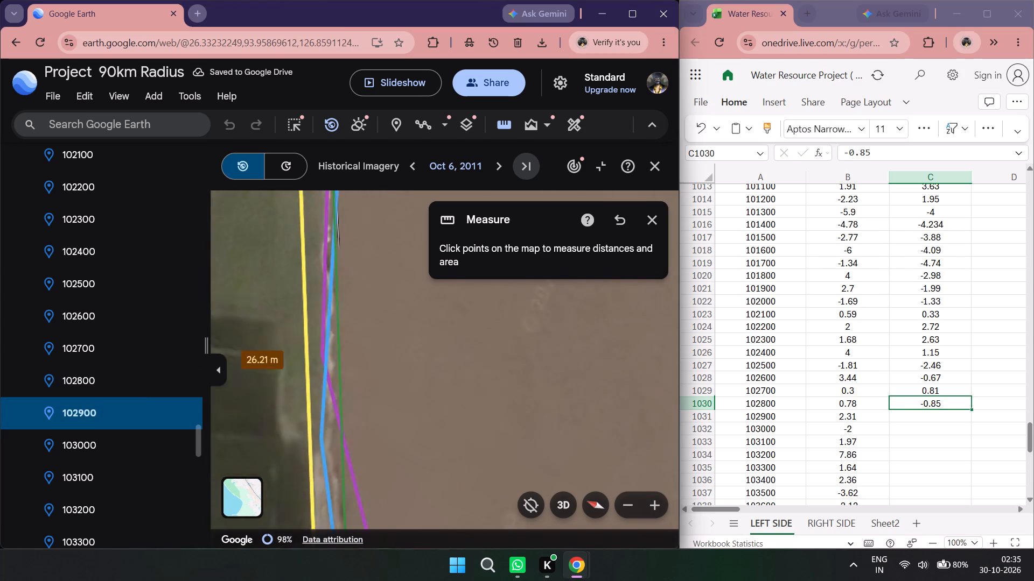
double_click(503, 122)
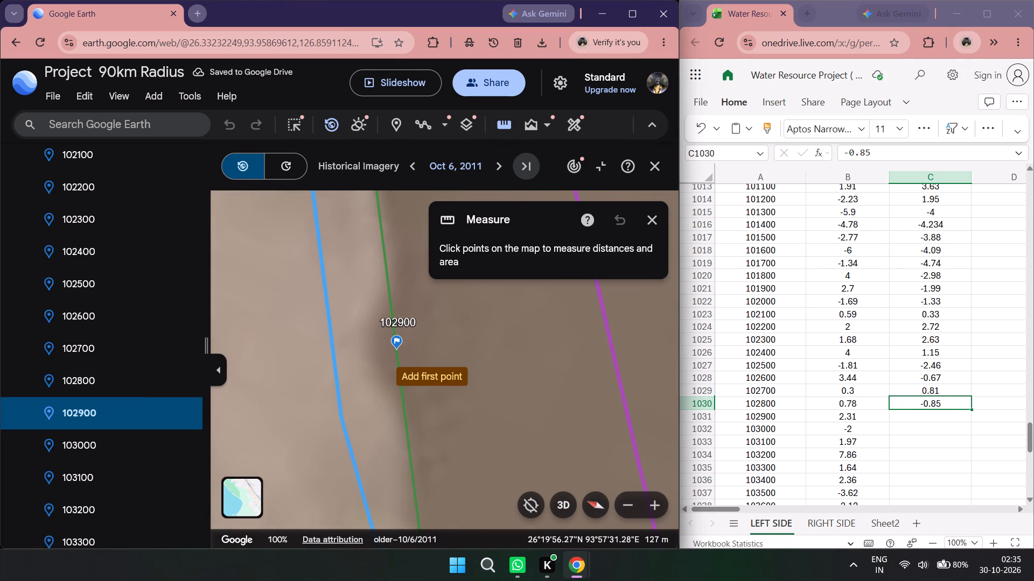
left_click(398, 352)
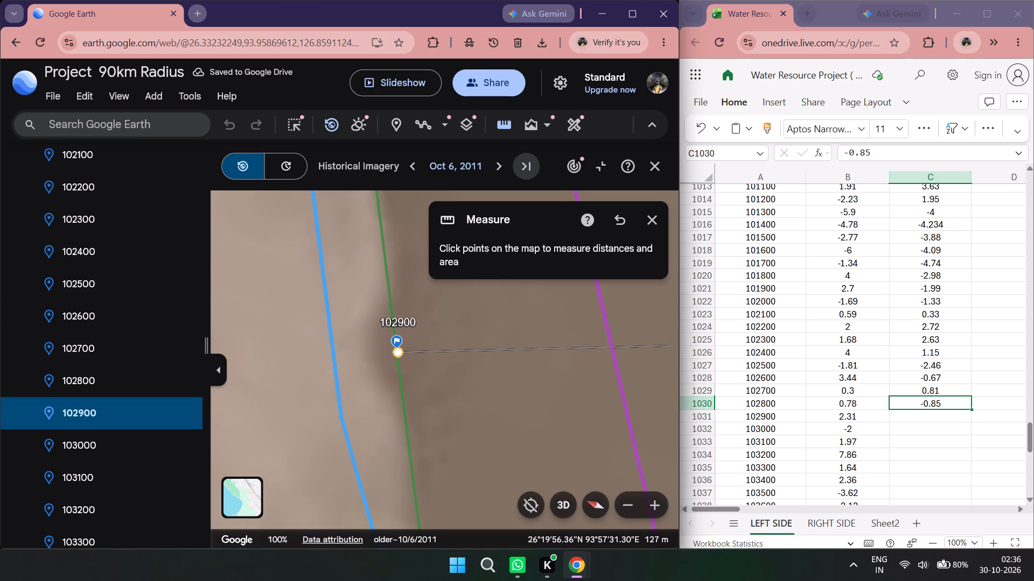
double_click(928, 417)
type("6.")
type("59")
Fly to placemark 103000, measure its distance across to the purple line, and record 4.31 in cell C1032.
double_click(105, 448)
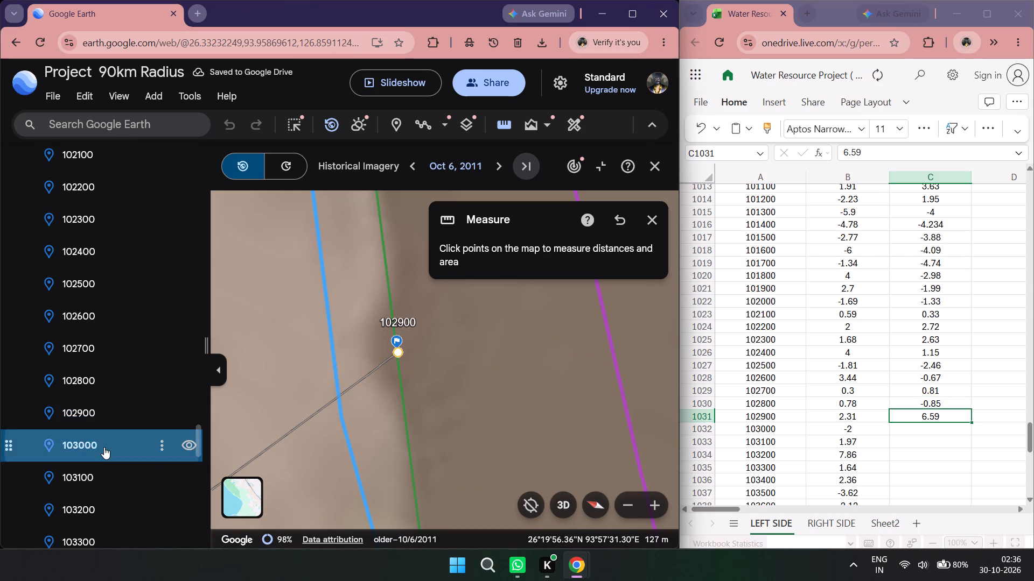
double_click(104, 447)
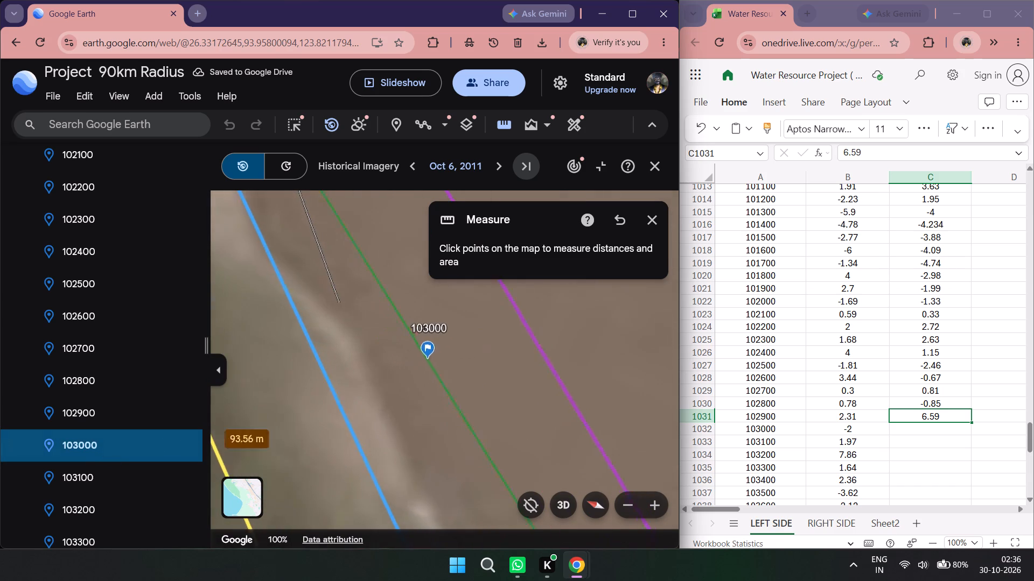
left_click_drag(567, 334, 525, 364)
double_click(507, 129)
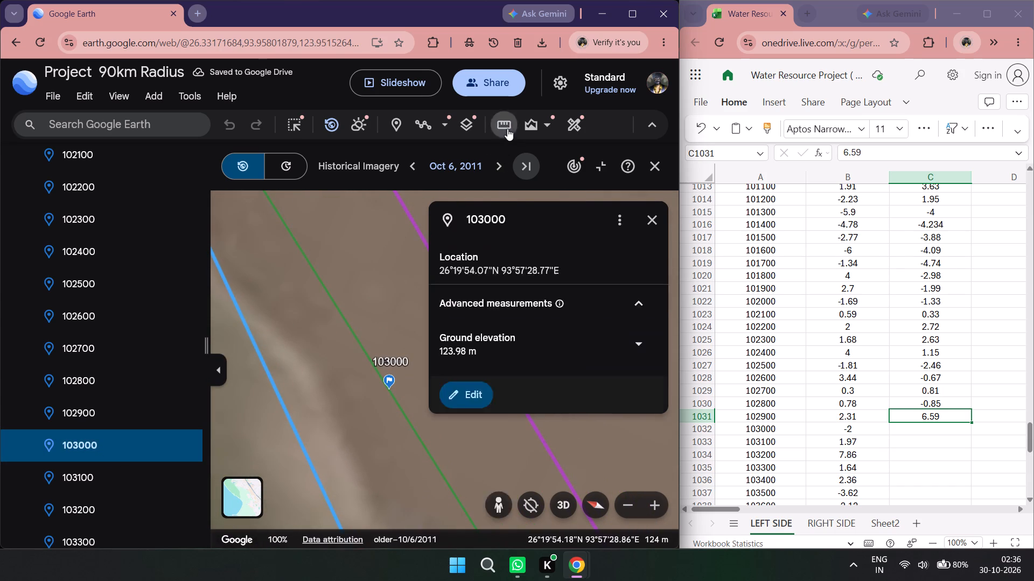
left_click(390, 391)
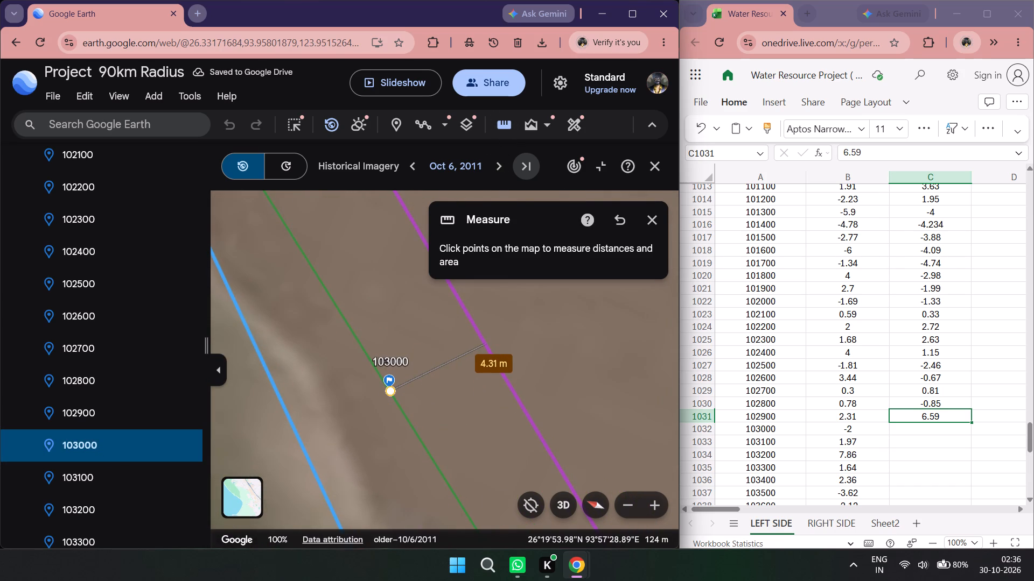
double_click(944, 433)
type("4.31")
Fly to placemark 103100, measure its distance across to the purple line, and record 1.6 in cell C1033.
double_click(79, 481)
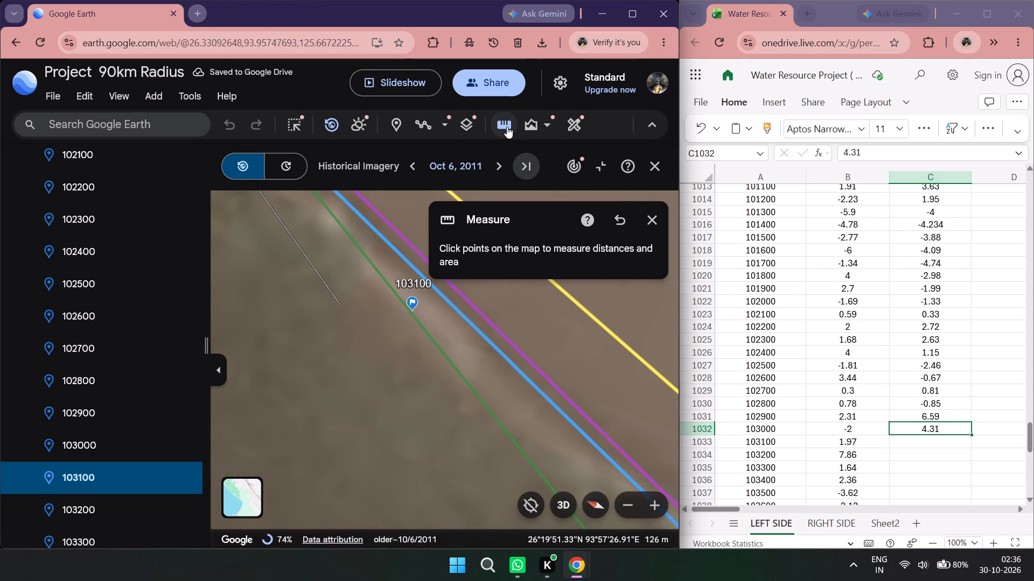
double_click(506, 125)
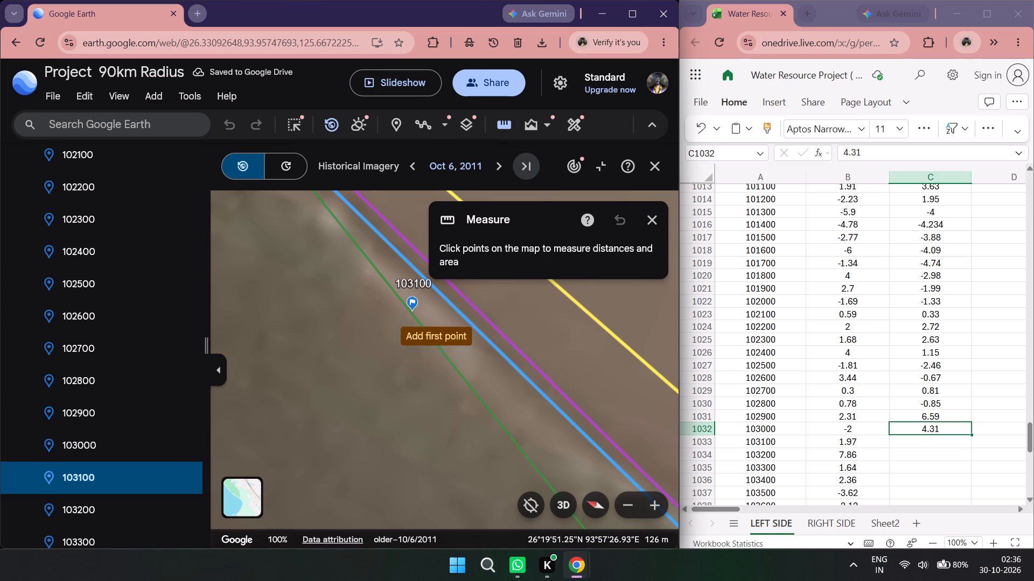
left_click(411, 316)
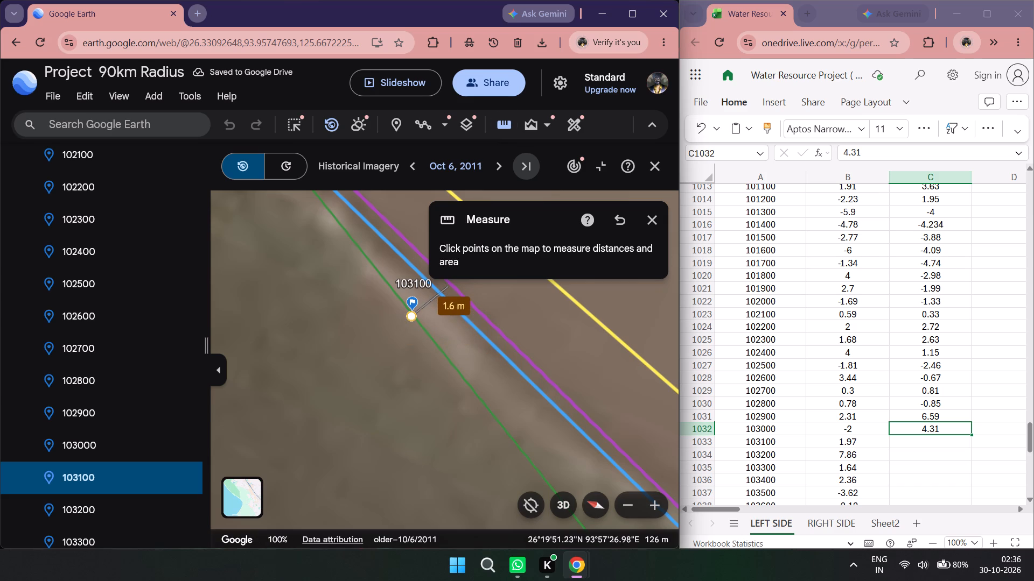
double_click(917, 448)
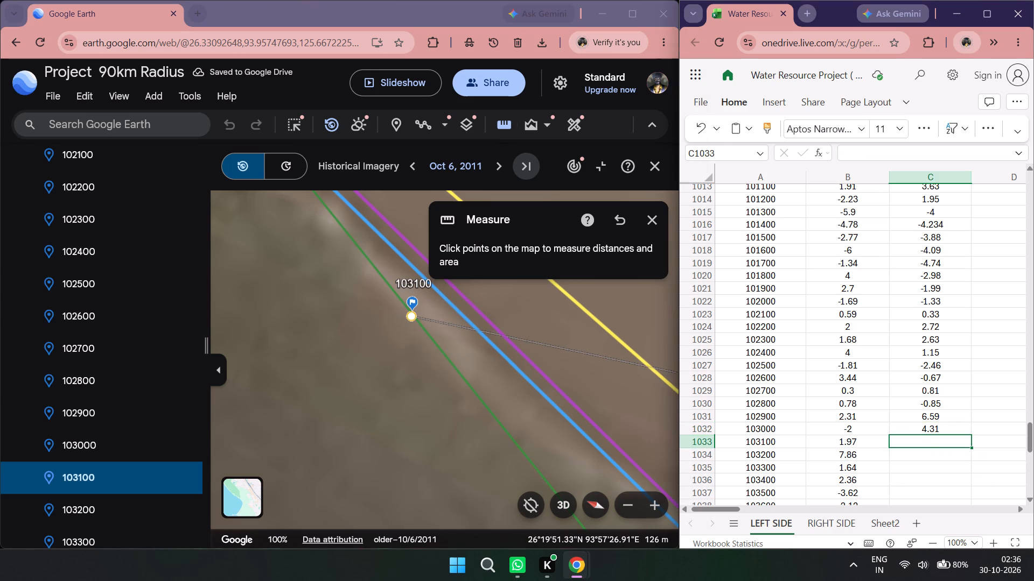
double_click(917, 443)
type("1.6")
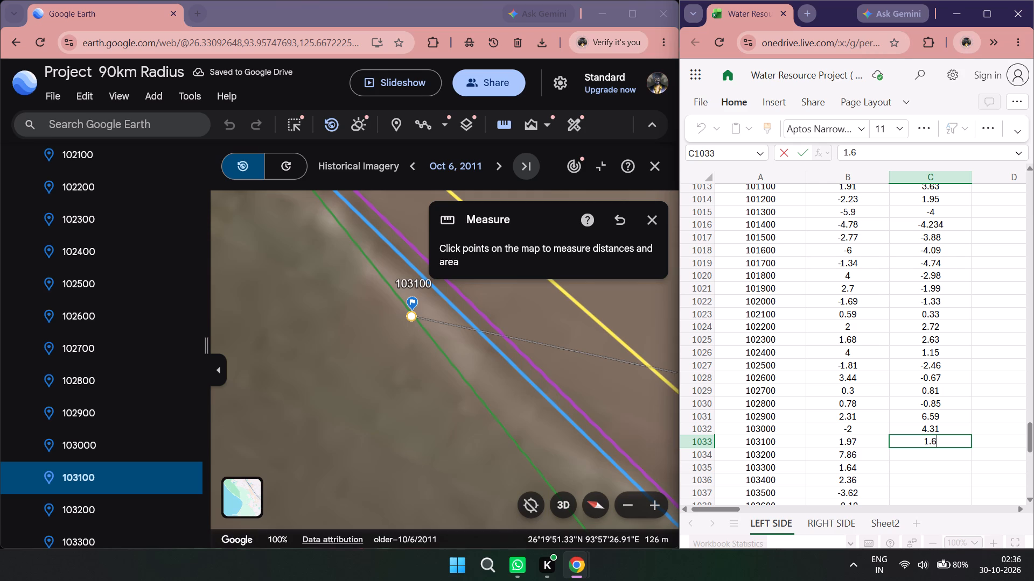
left_click(512, 136)
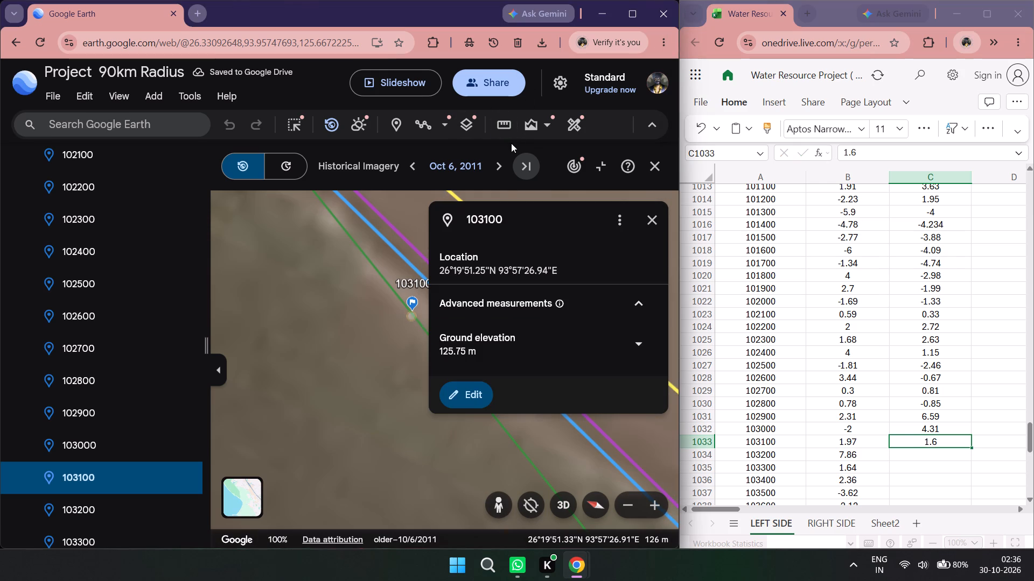
Fly to placemark 103200, measure its distance across to the purple line, and record 3.07 in cell C1034.
scroll(263, 358, "down", 2)
left_click_drag(295, 367, 254, 380)
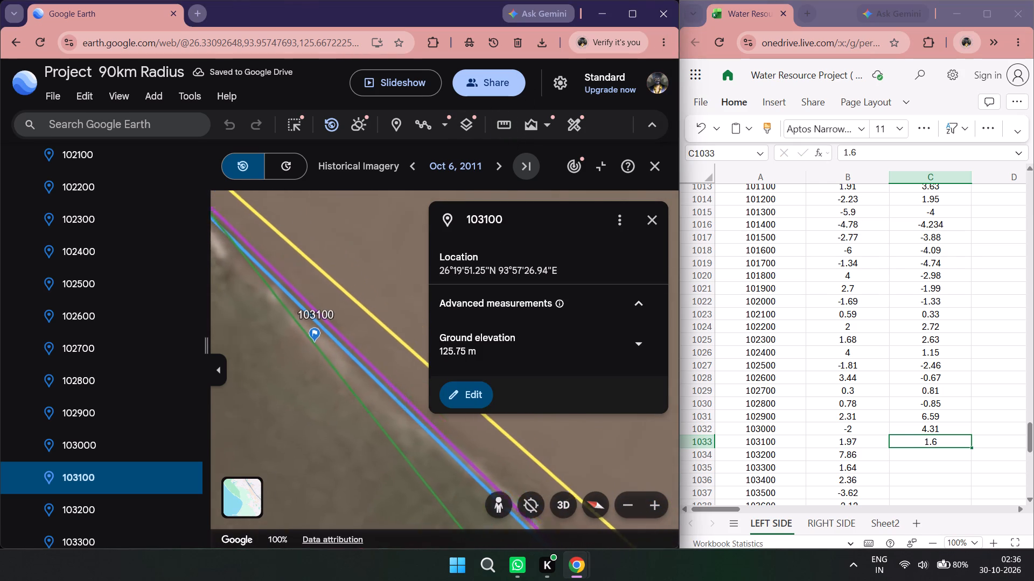
left_click_drag(254, 380, 242, 380)
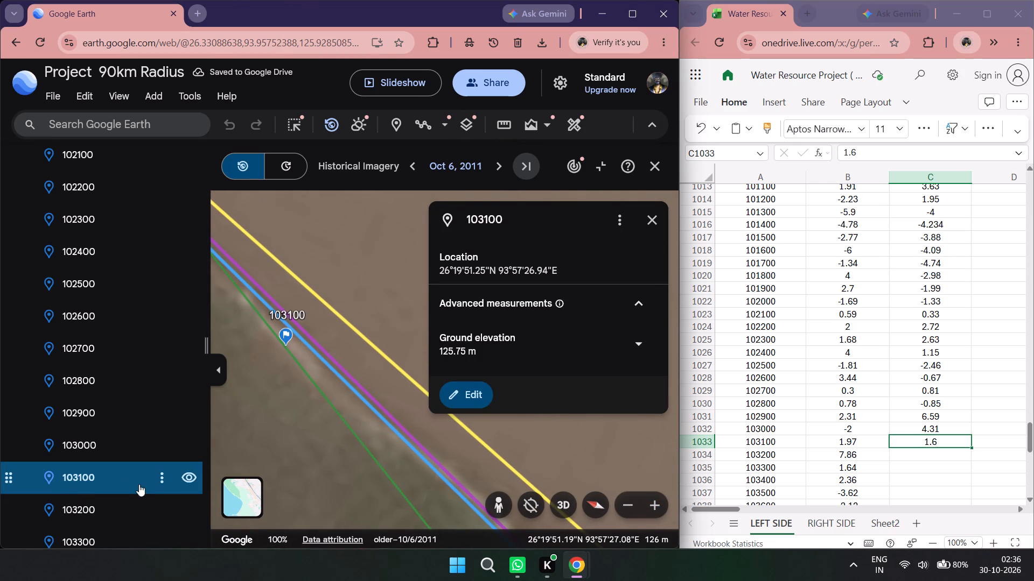
double_click(104, 500)
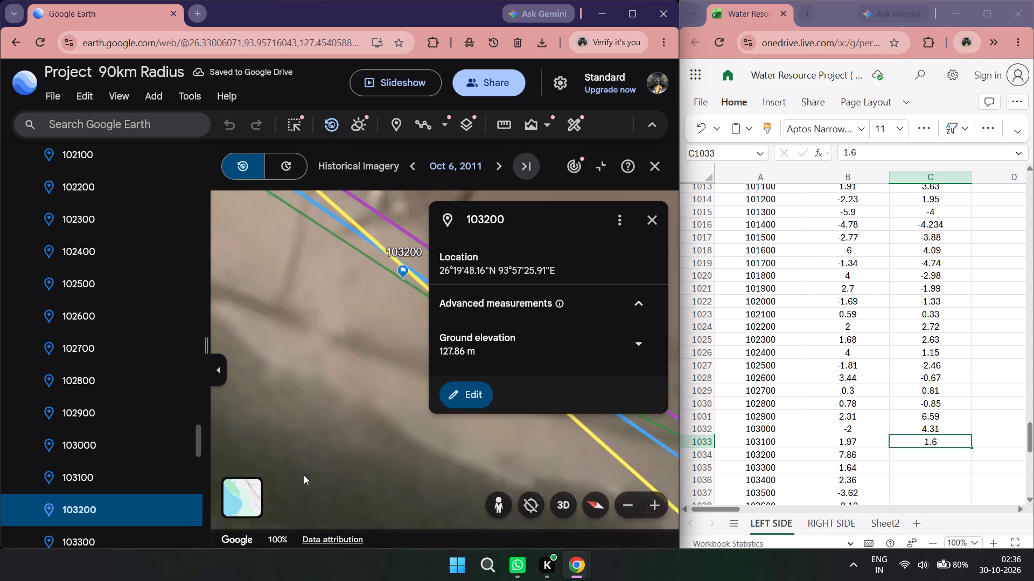
left_click_drag(318, 401, 247, 549)
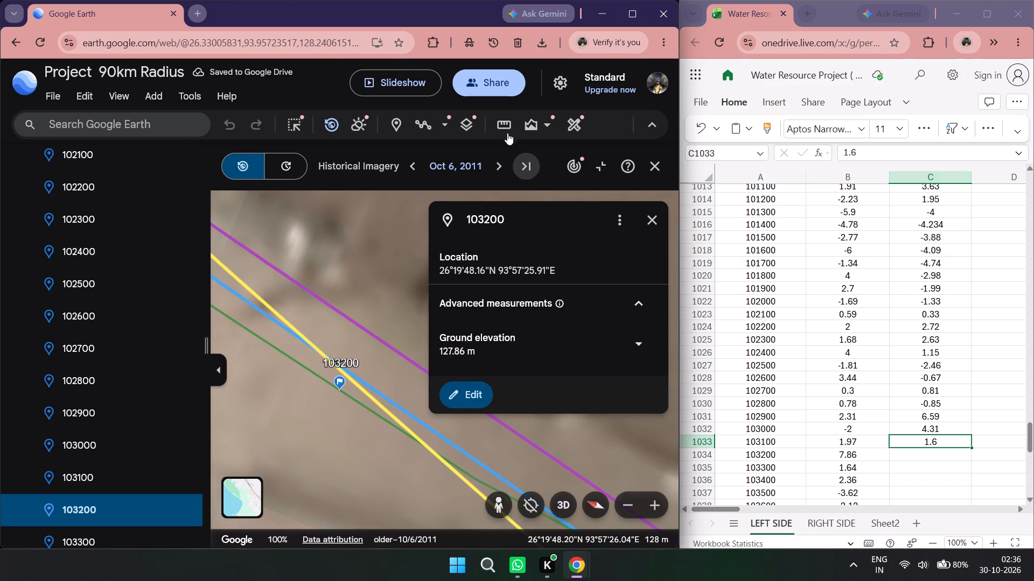
left_click(508, 127)
left_click(341, 393)
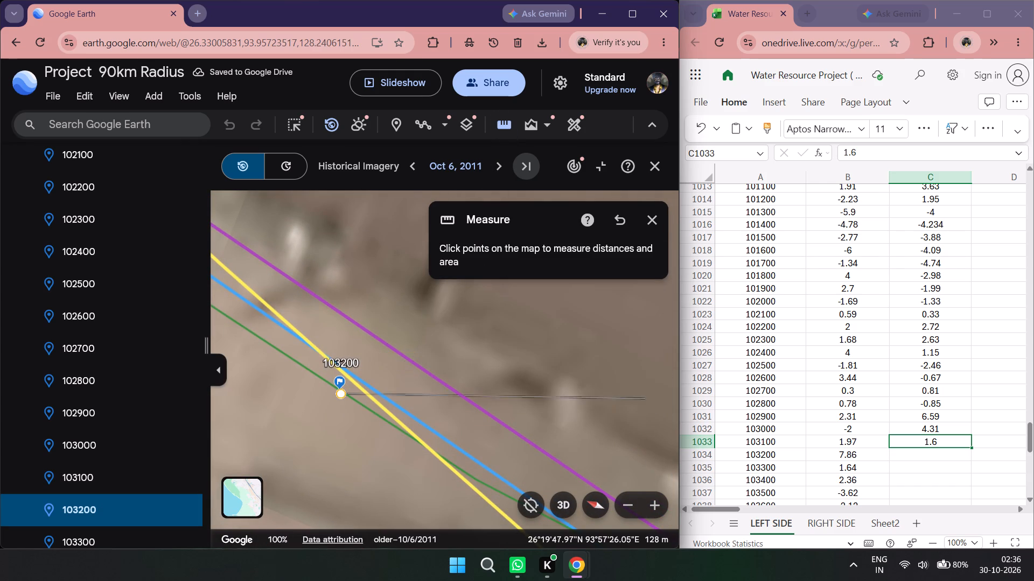
double_click(931, 454)
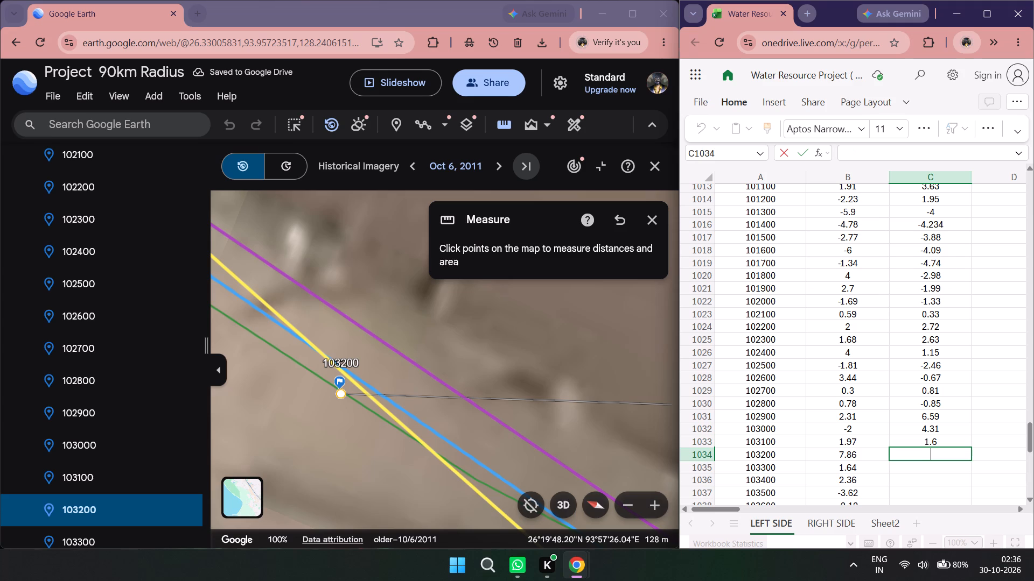
type("3.0")
key("7")
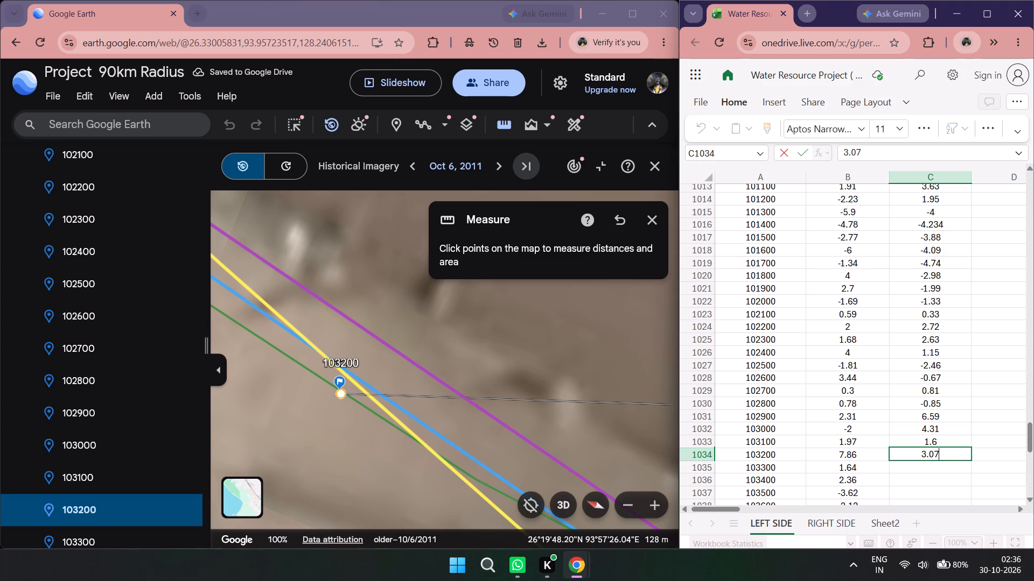
Fly to placemark 103300, measure its distance across to the purple line, and record 1.73 in cell C1035.
scroll(141, 431, "down", 4)
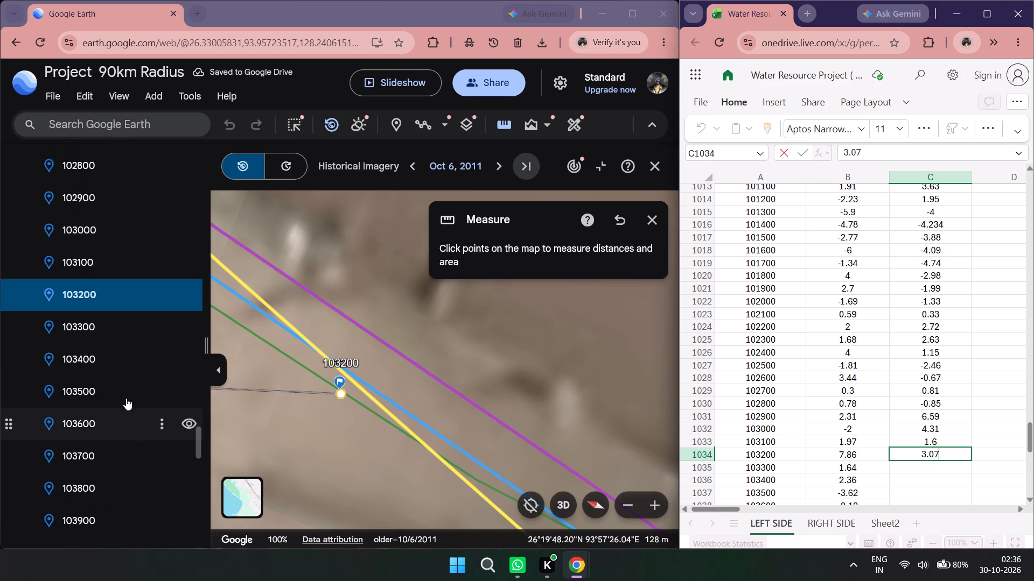
double_click(100, 317)
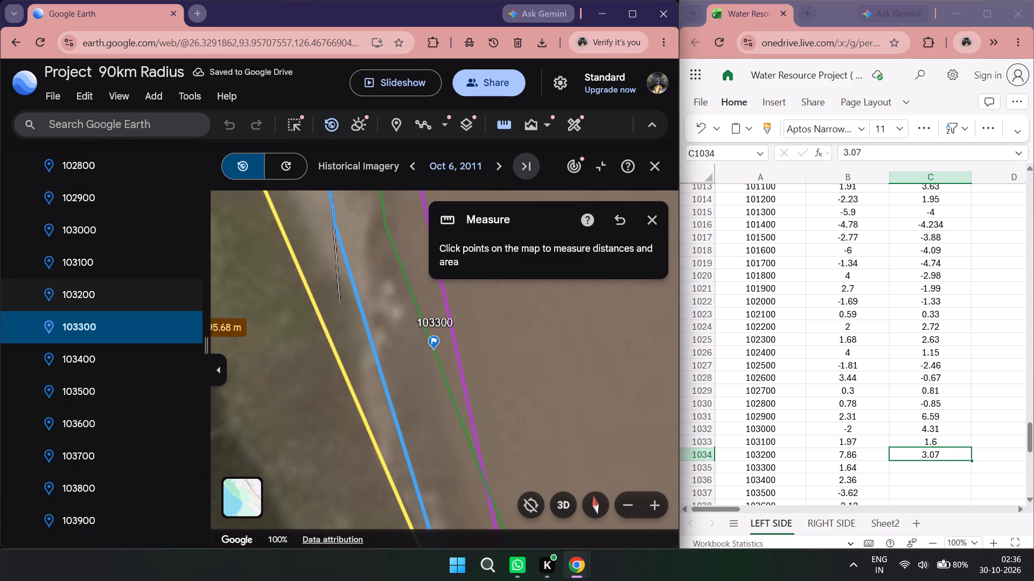
left_click_drag(374, 321, 355, 355)
double_click(502, 120)
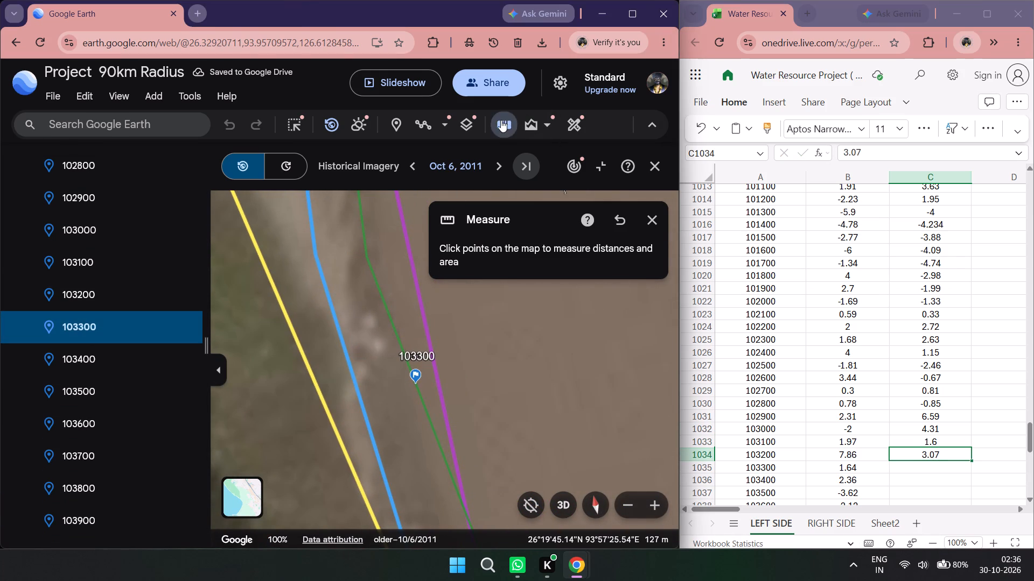
left_click(416, 384)
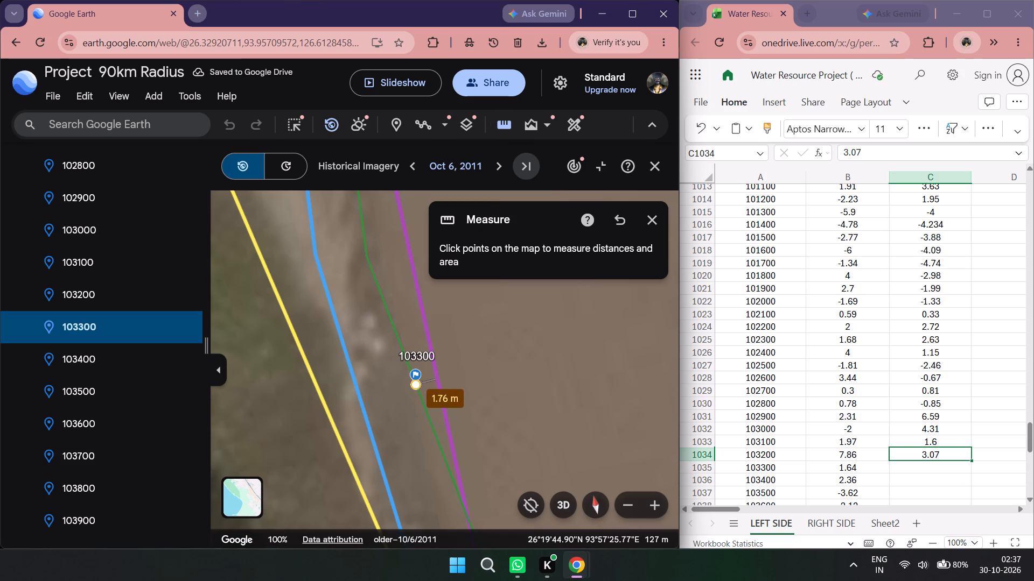
left_click(930, 458)
double_click(930, 464)
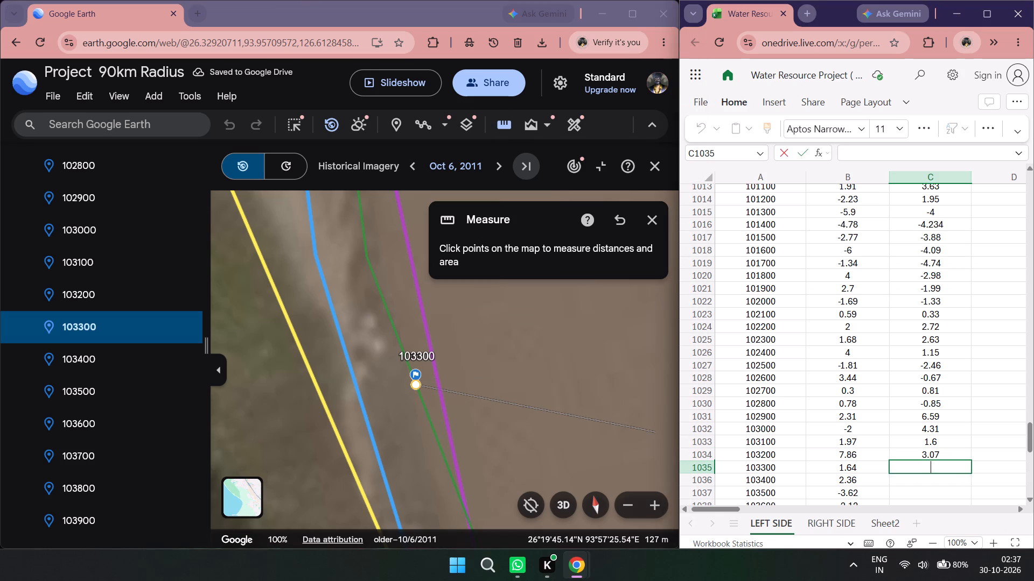
type("1.7")
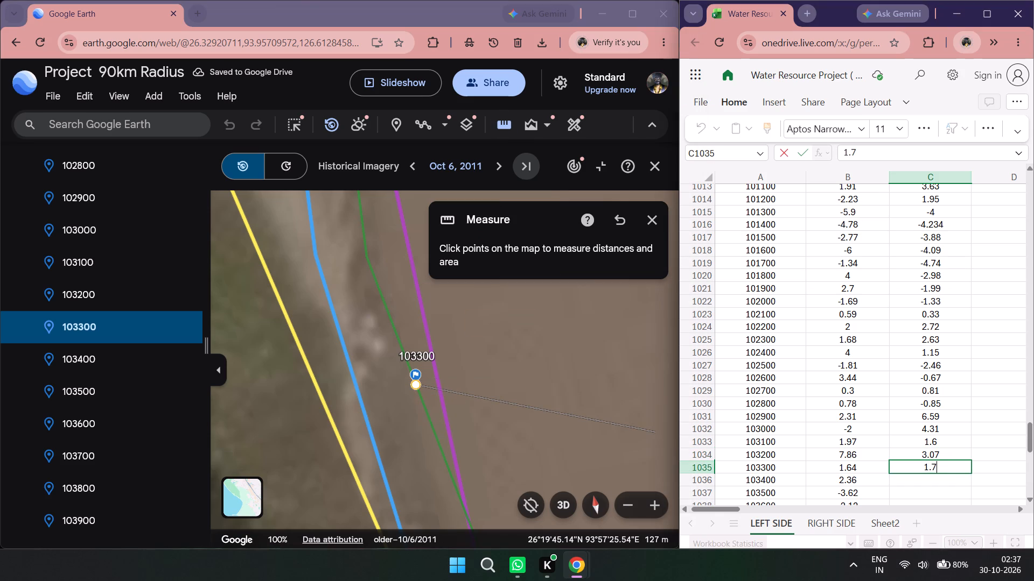
key("3")
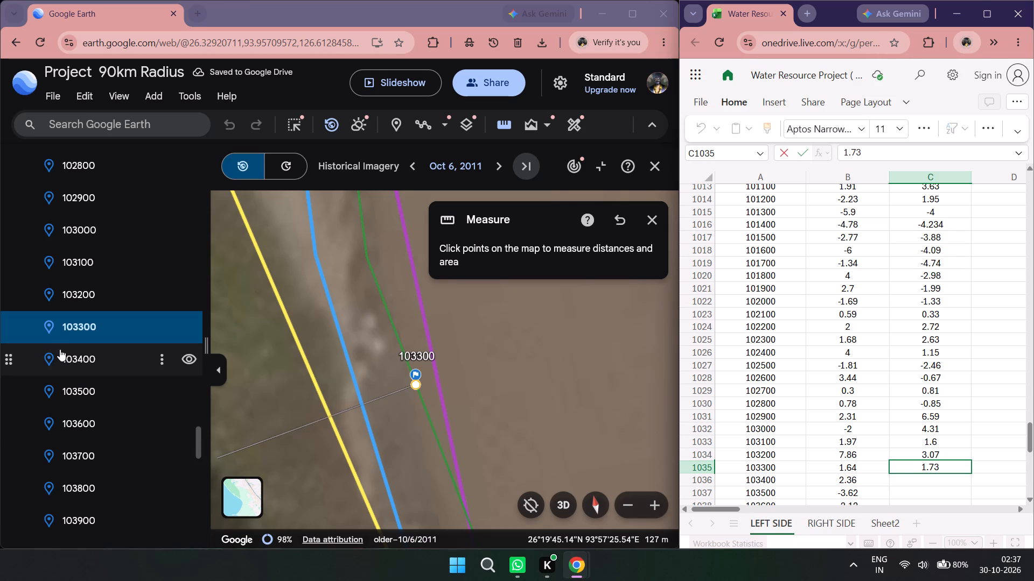
Fly to placemark 103400, measure its distance across to the purple line, and record 3.16 in cell C1036.
double_click(64, 349)
double_click(509, 119)
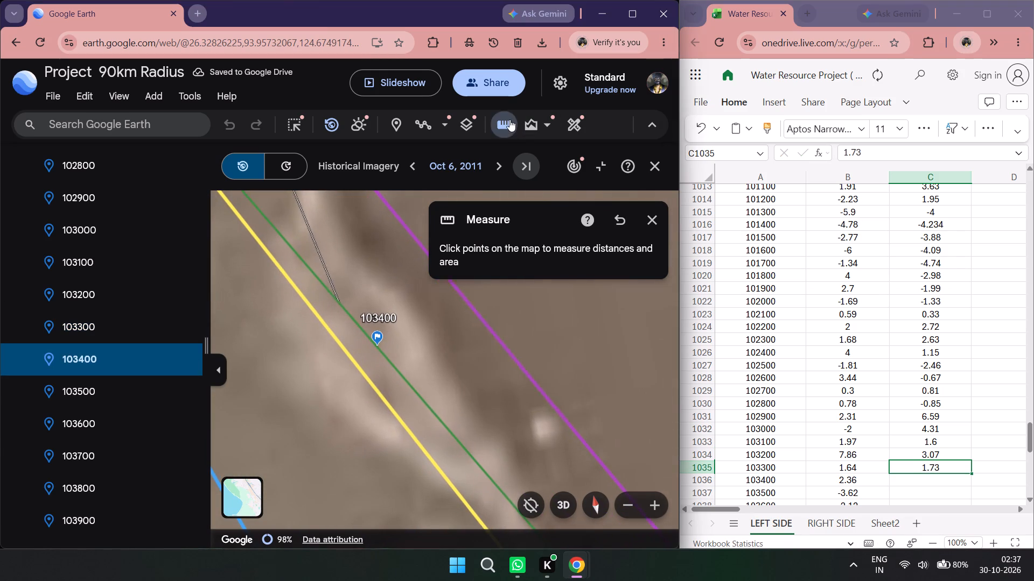
left_click(378, 346)
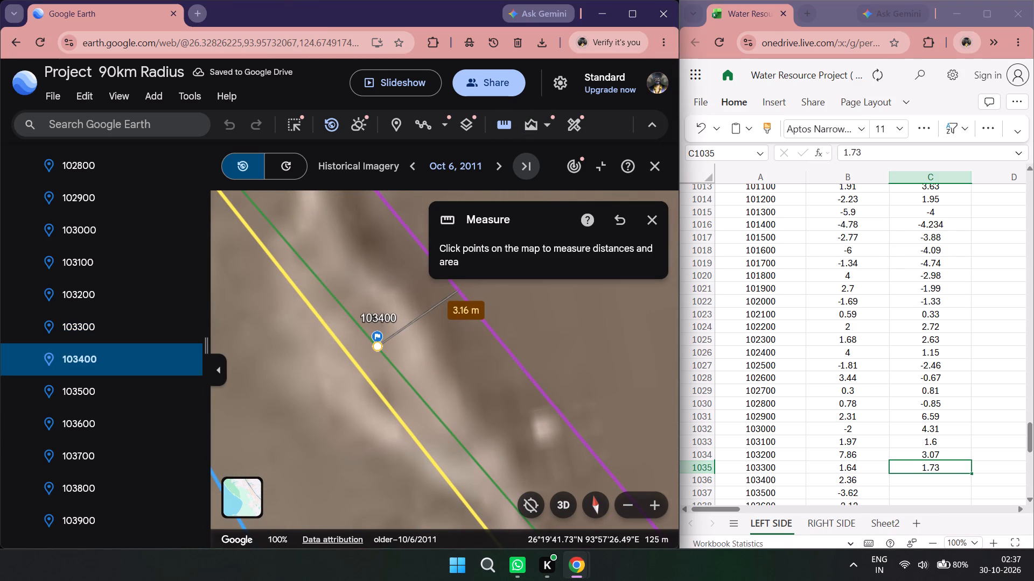
double_click(931, 481)
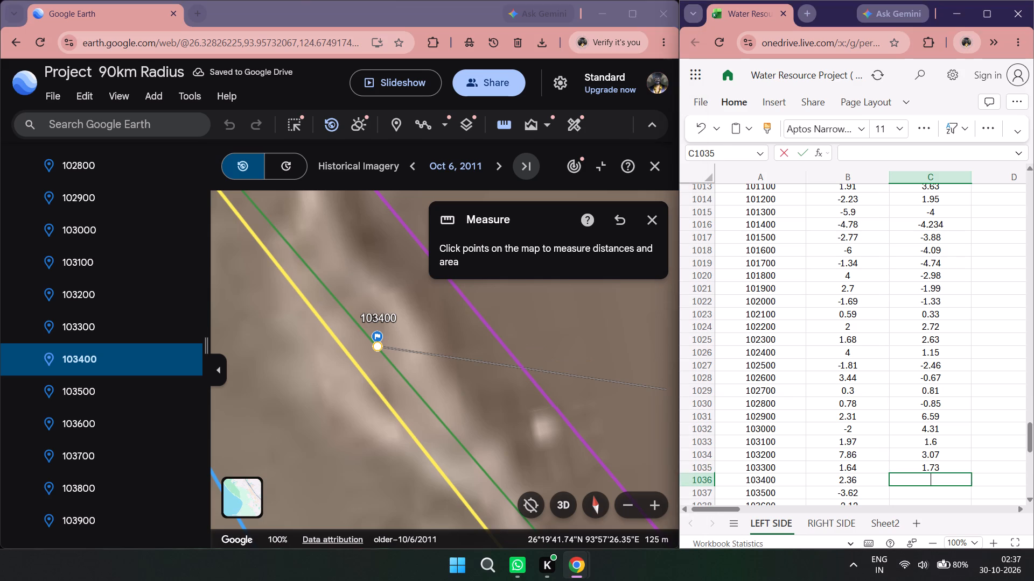
type("3.1")
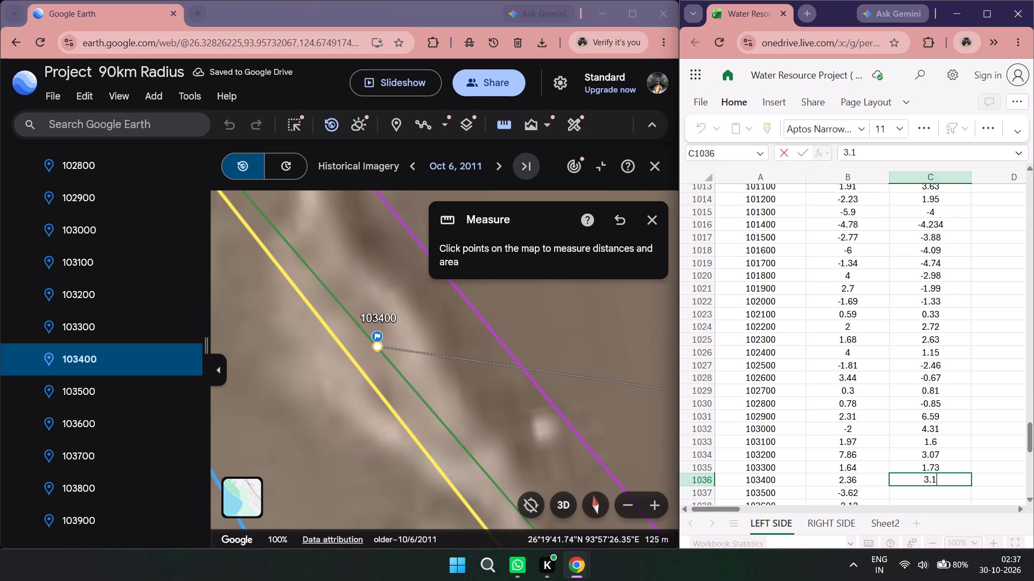
key("6")
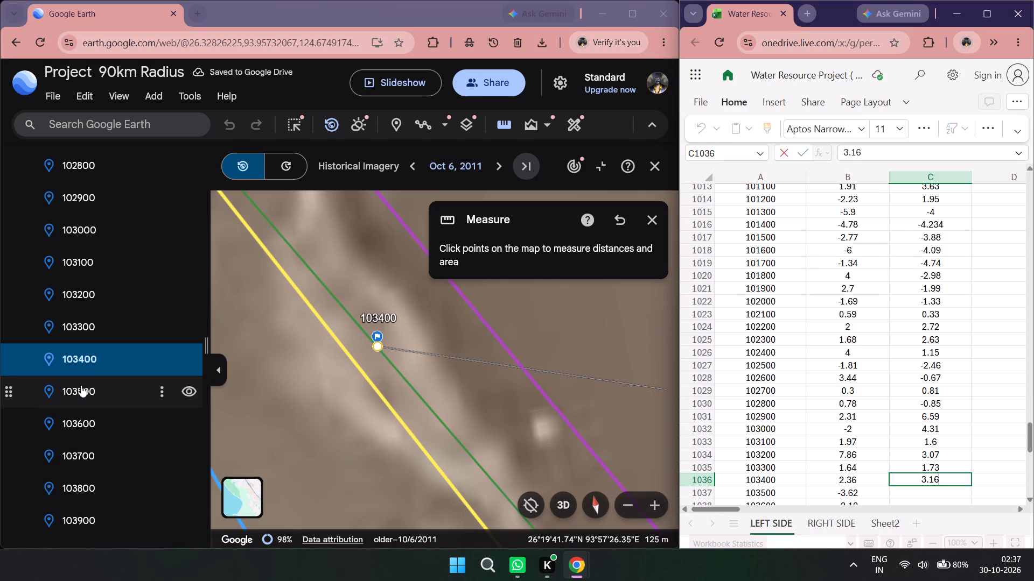
Fly to placemark 103500, measure its distance across to the purple line, and record 2.77 in cell C1037.
double_click(82, 382)
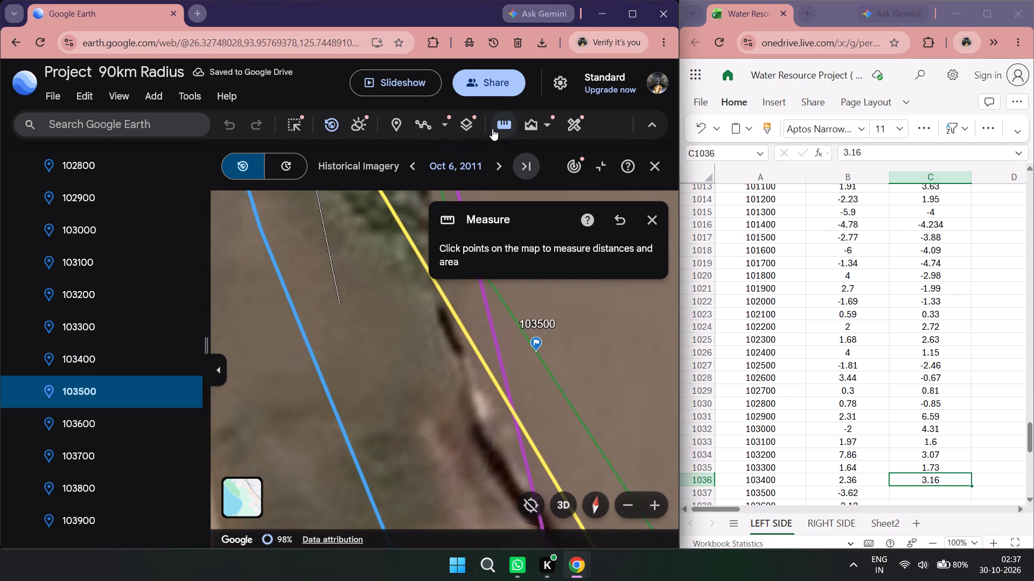
double_click(497, 127)
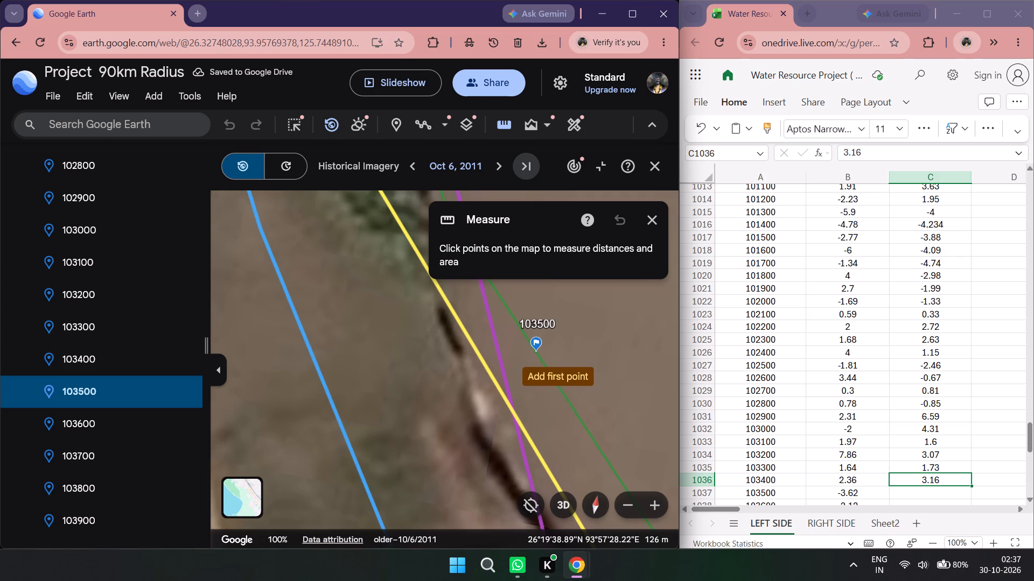
left_click(537, 355)
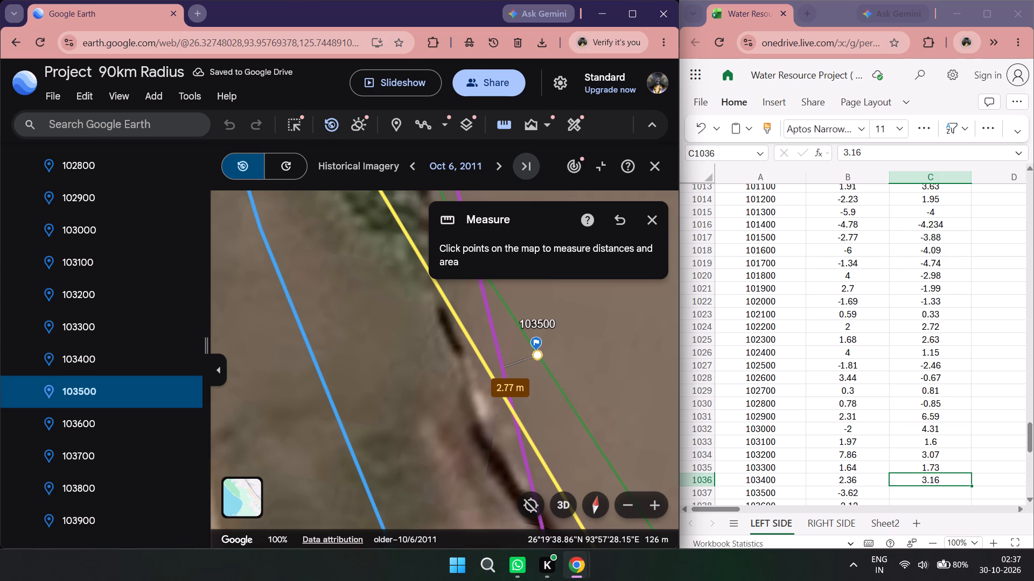
scroll(910, 470, "down", 3)
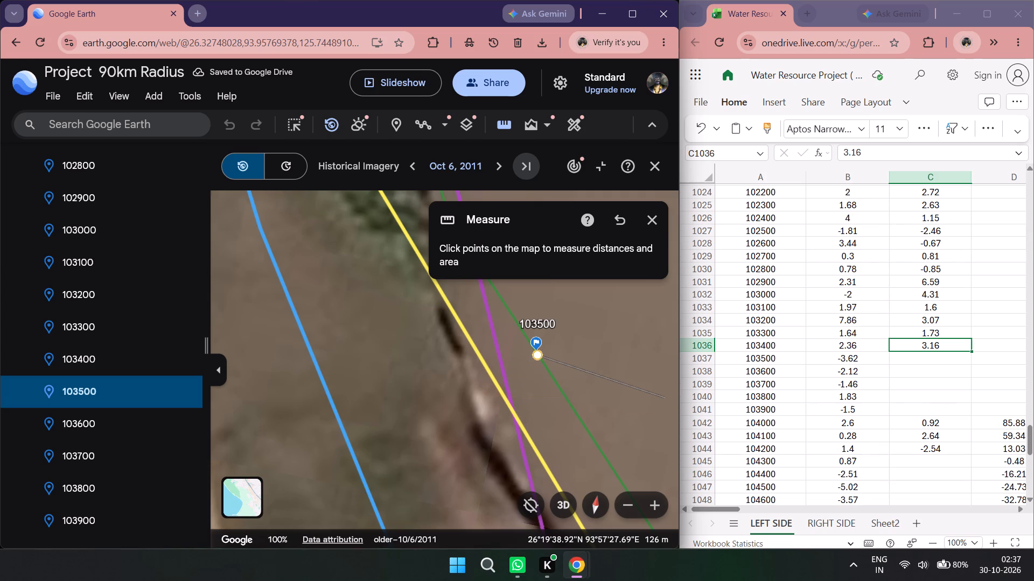
double_click(923, 290)
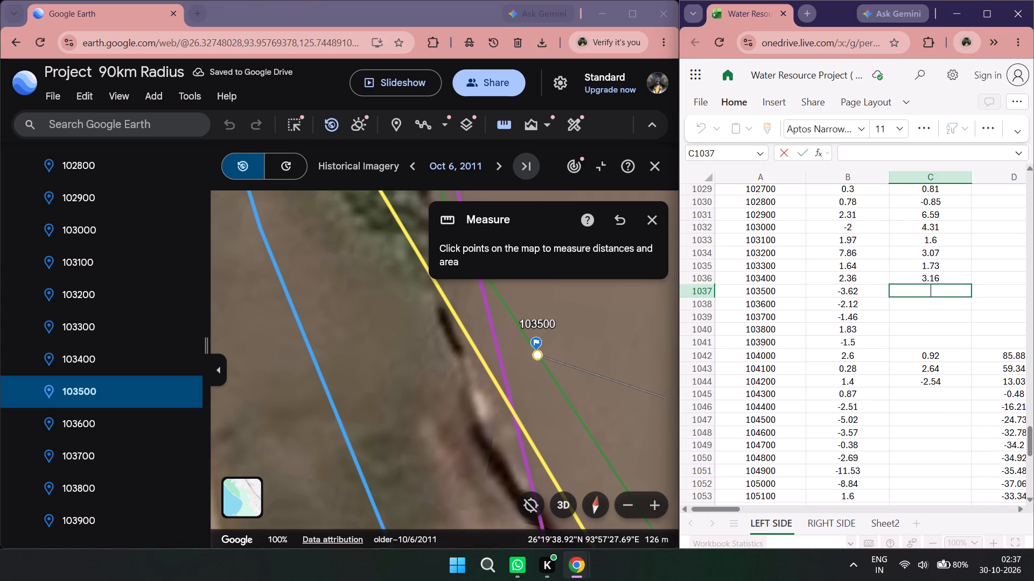
key("2")
type(".77")
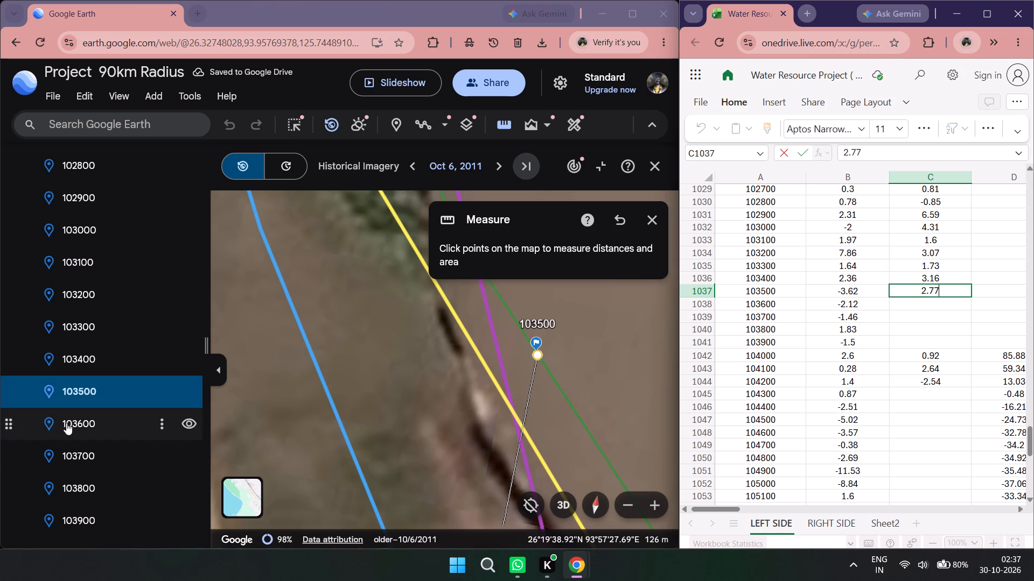
Fly to placemark 103600, measure its distance across to the purple line, and record 0.42 in cell C1038.
double_click(78, 424)
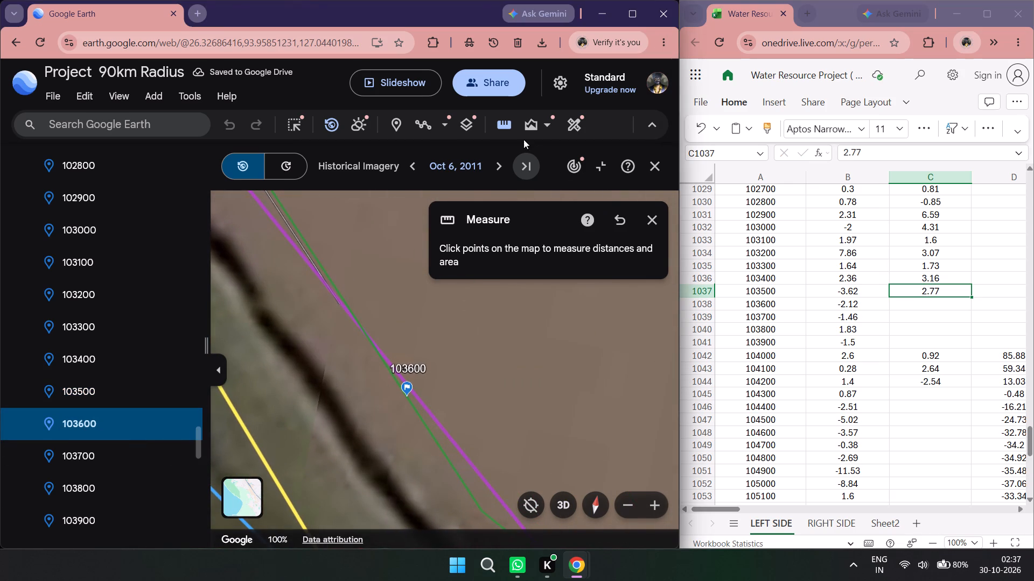
double_click(505, 126)
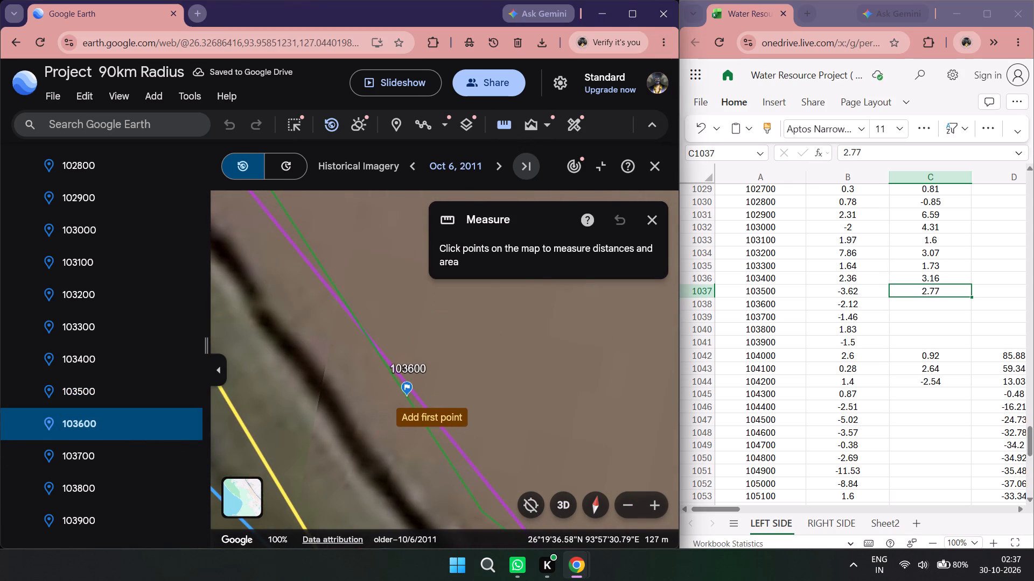
left_click(407, 397)
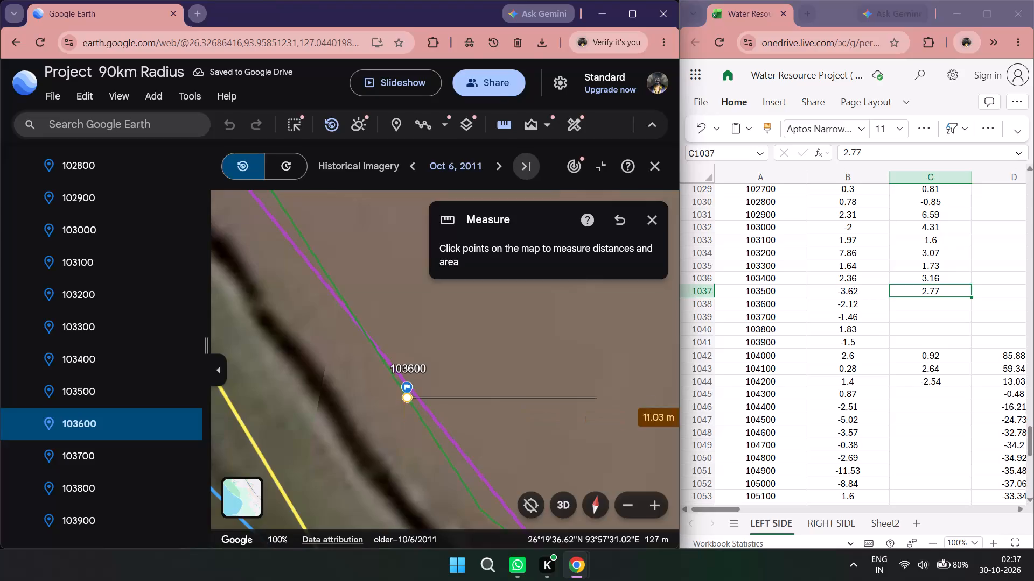
double_click(933, 306)
type("0.")
type("43")
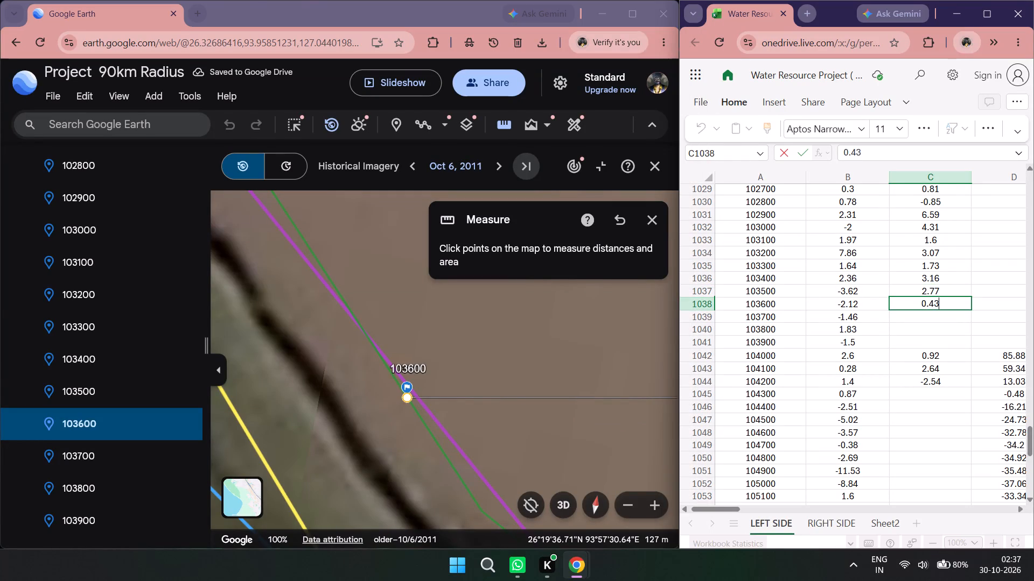
key("BackSpace")
key("2")
Fly to placemark 103700, measure its distance across to the purple line, and record -3.91 in cell C1039.
double_click(499, 121)
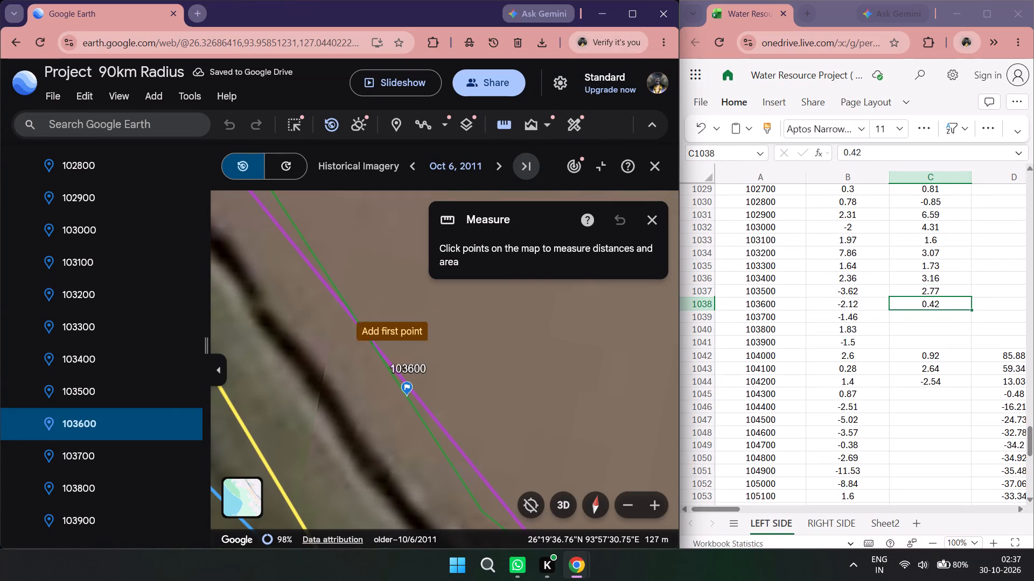
double_click(110, 462)
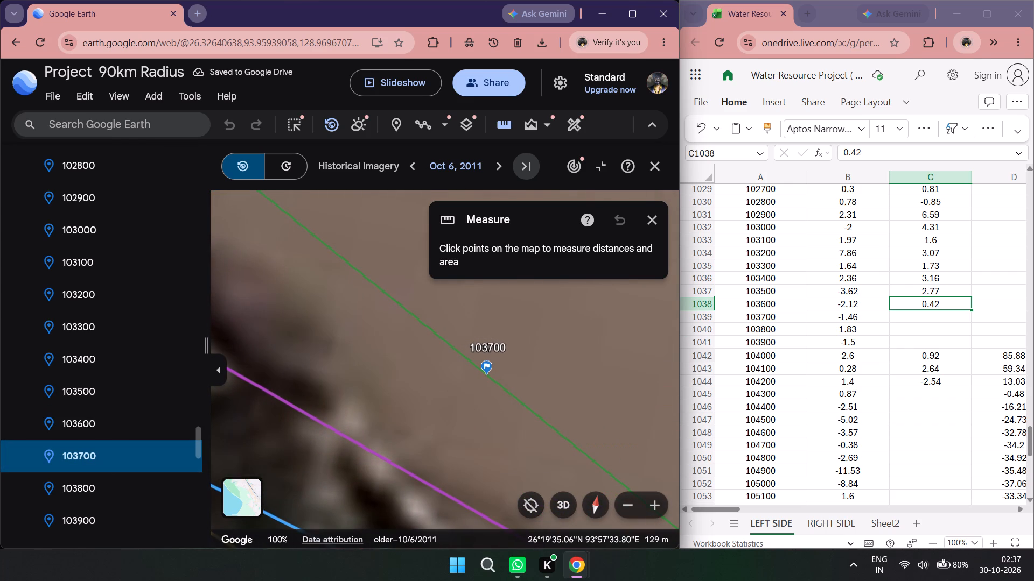
left_click(486, 375)
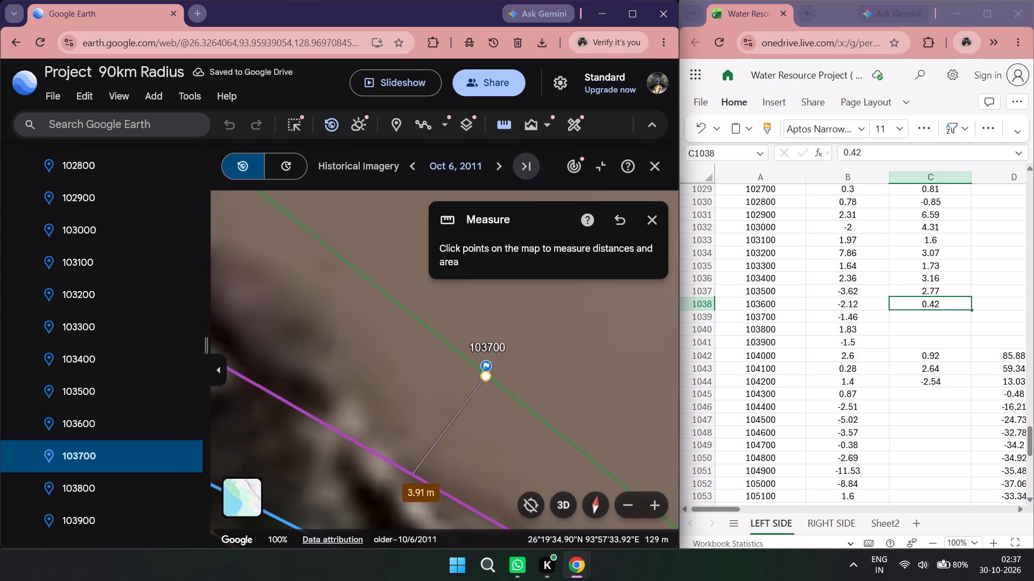
double_click(945, 316)
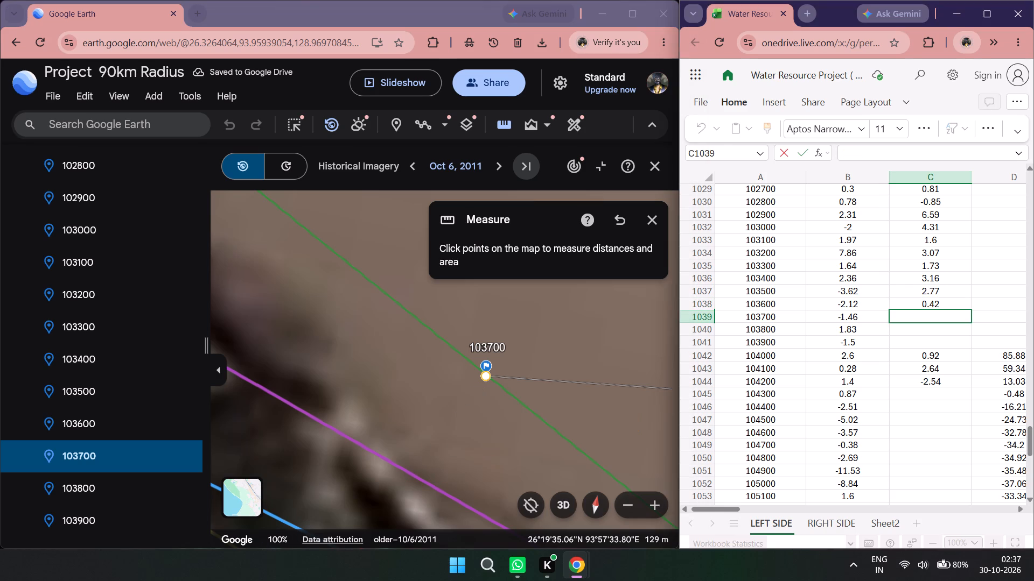
type("-3.91")
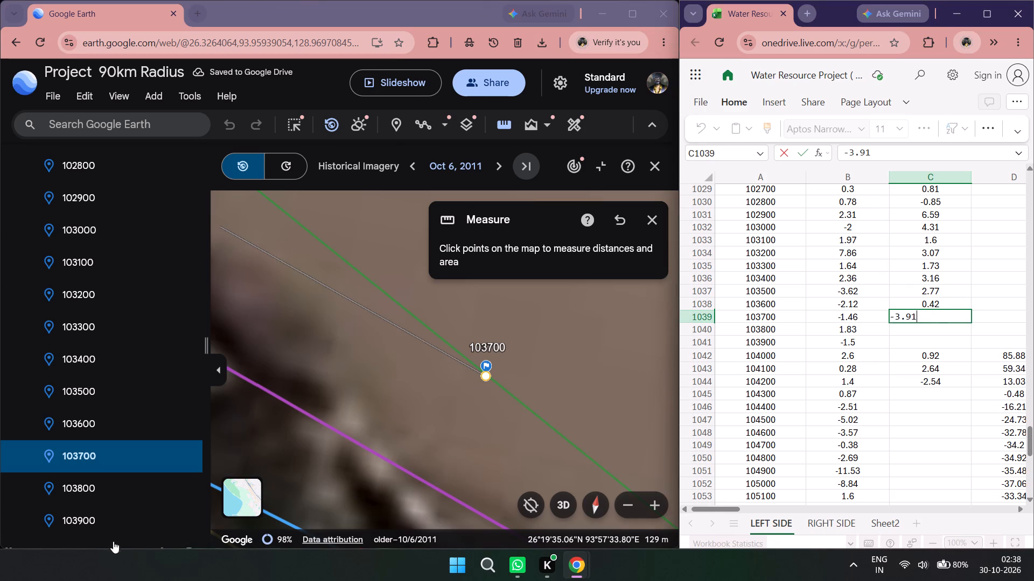
Fly to placemark 103800, measure its distance across to the purple line, and record 1.27 in cell C1040.
double_click(91, 491)
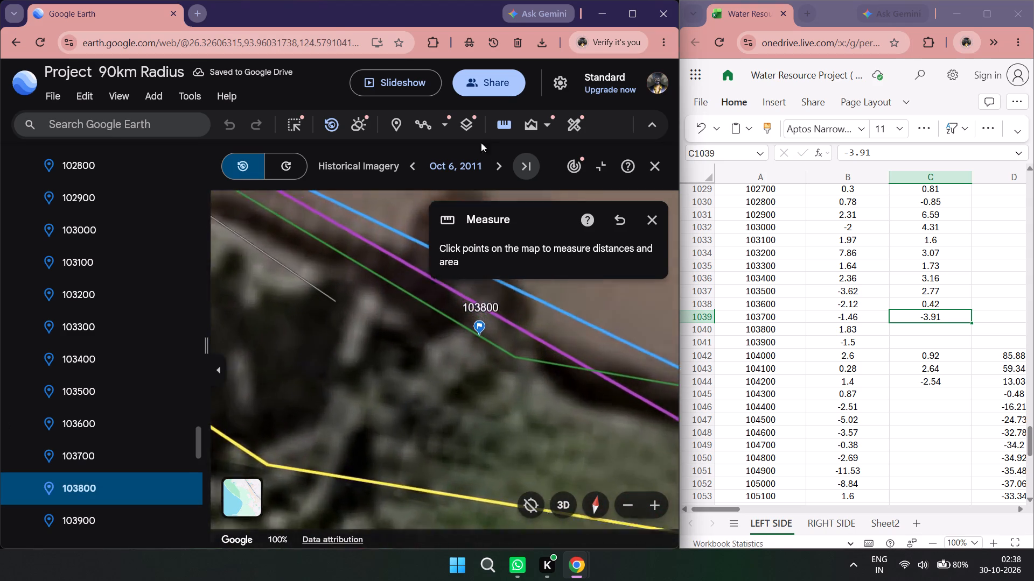
double_click(494, 119)
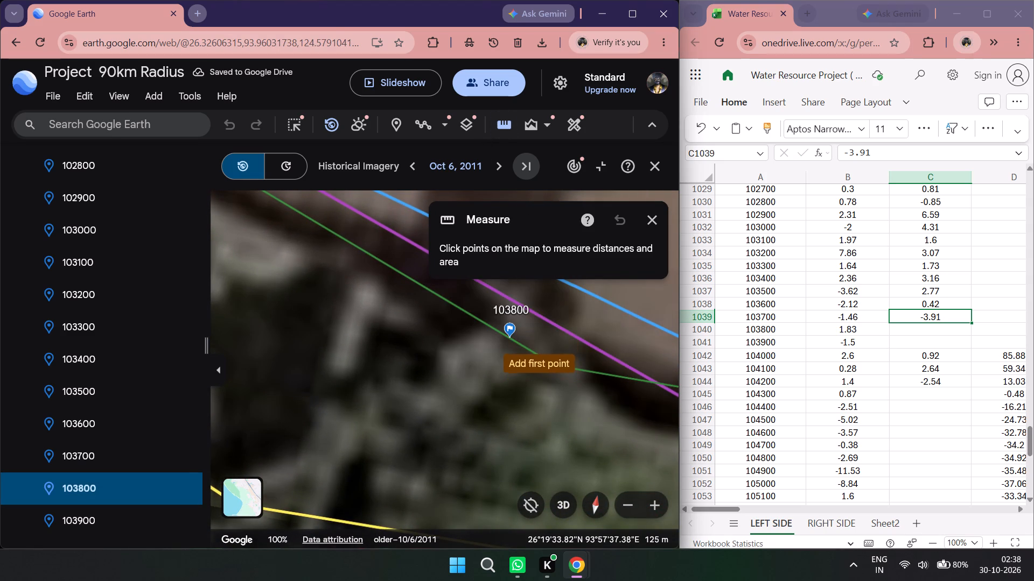
left_click(512, 340)
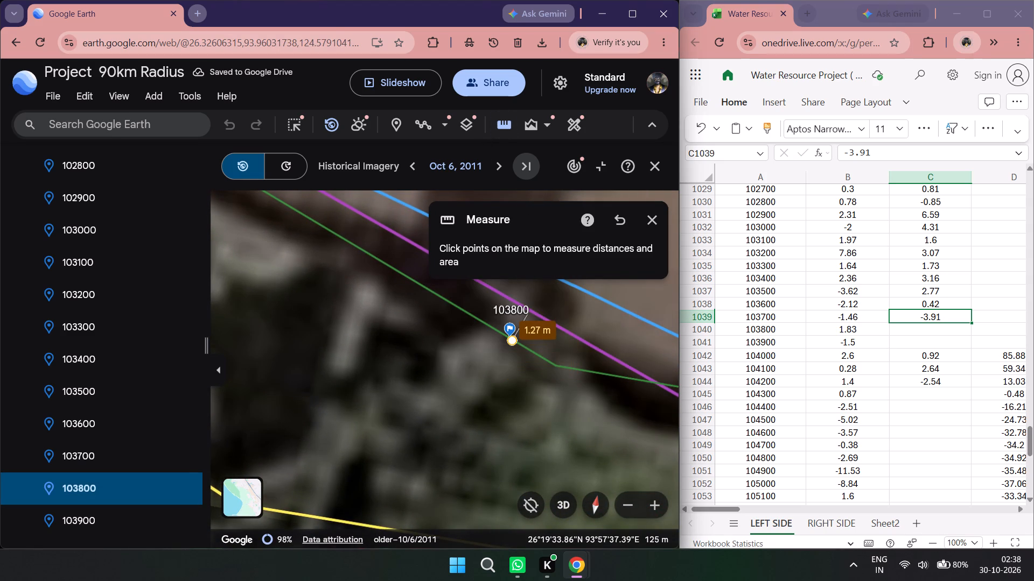
double_click(935, 334)
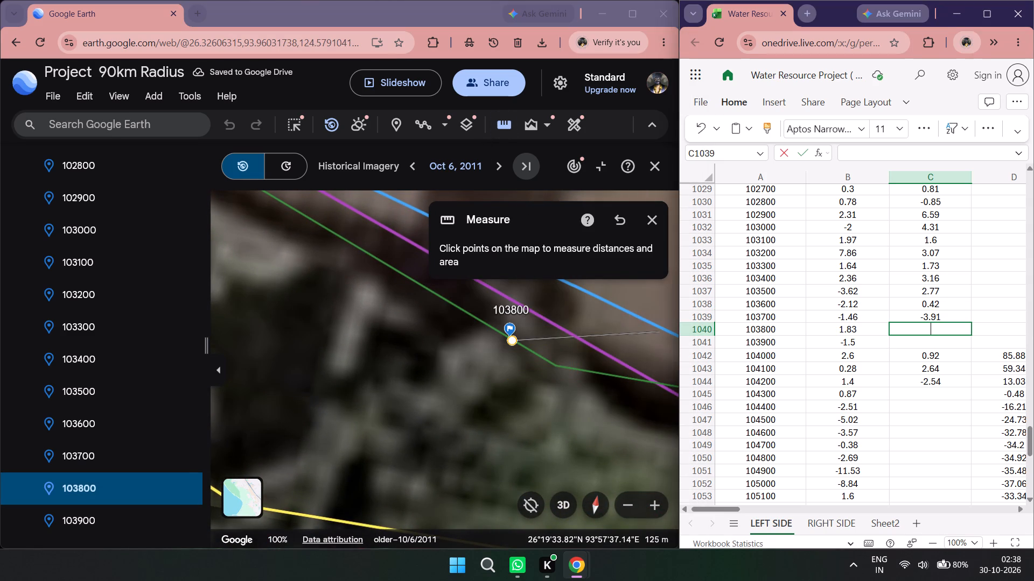
key("1")
type(".2")
key("7")
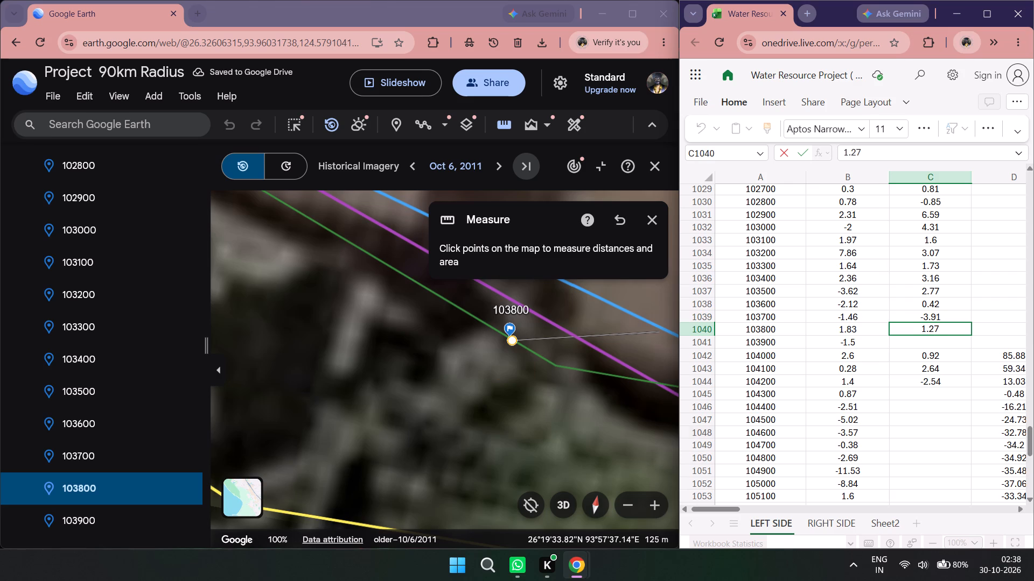
left_click(515, 125)
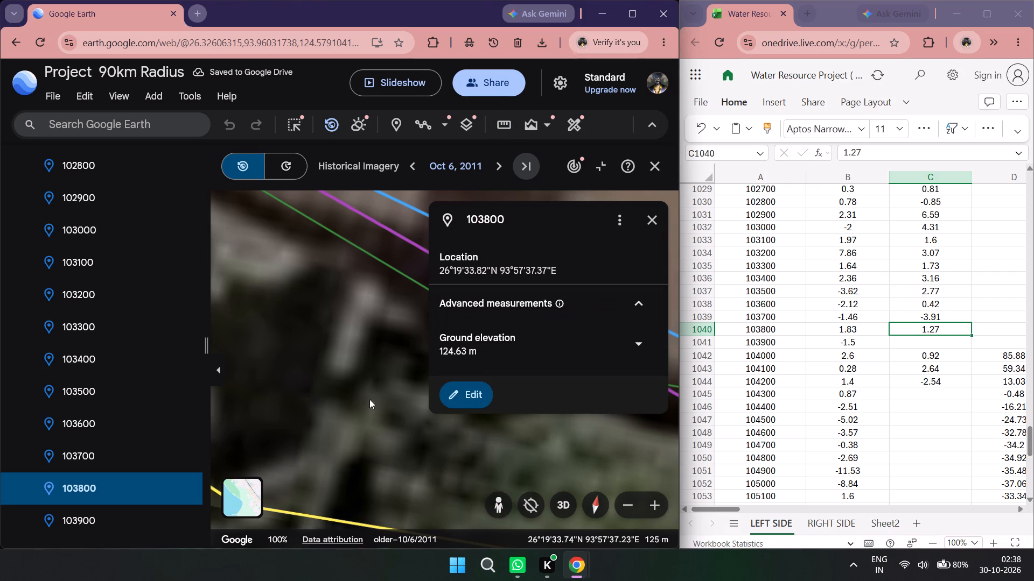
Fly to placemark 103900, measure its distance across to the purple line, and record -3.67 in cell C1041.
double_click(114, 513)
double_click(113, 516)
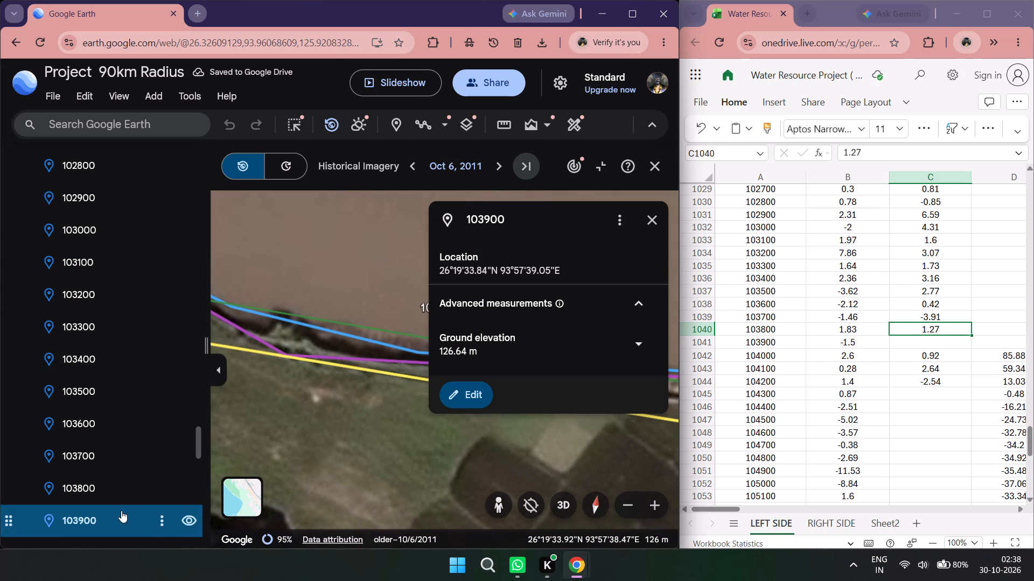
double_click(121, 511)
scroll(225, 470, "down", 2)
scroll(302, 439, "up", 4)
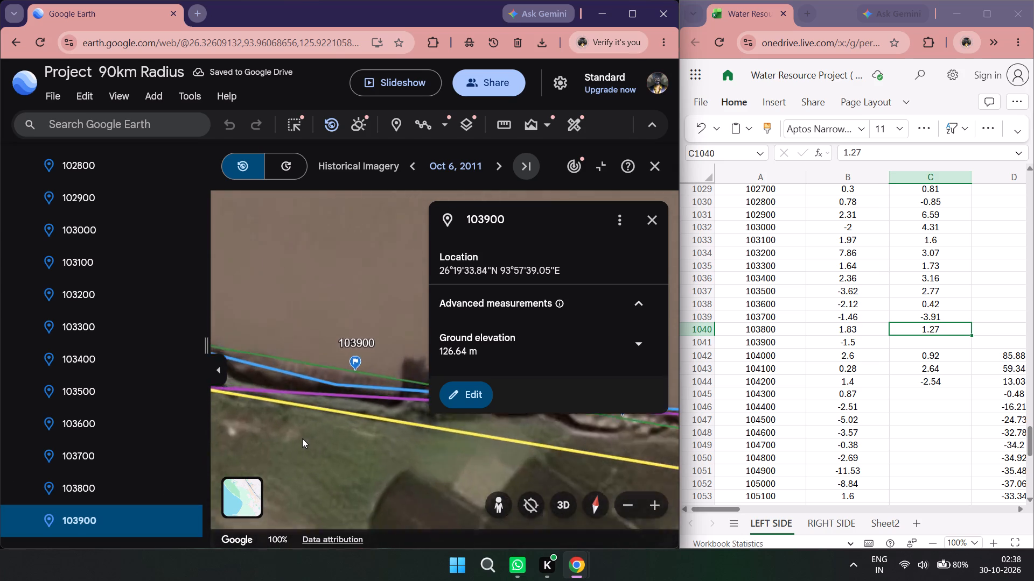
left_click_drag(302, 437, 272, 512)
left_click(504, 125)
scroll(348, 395, "up", 2)
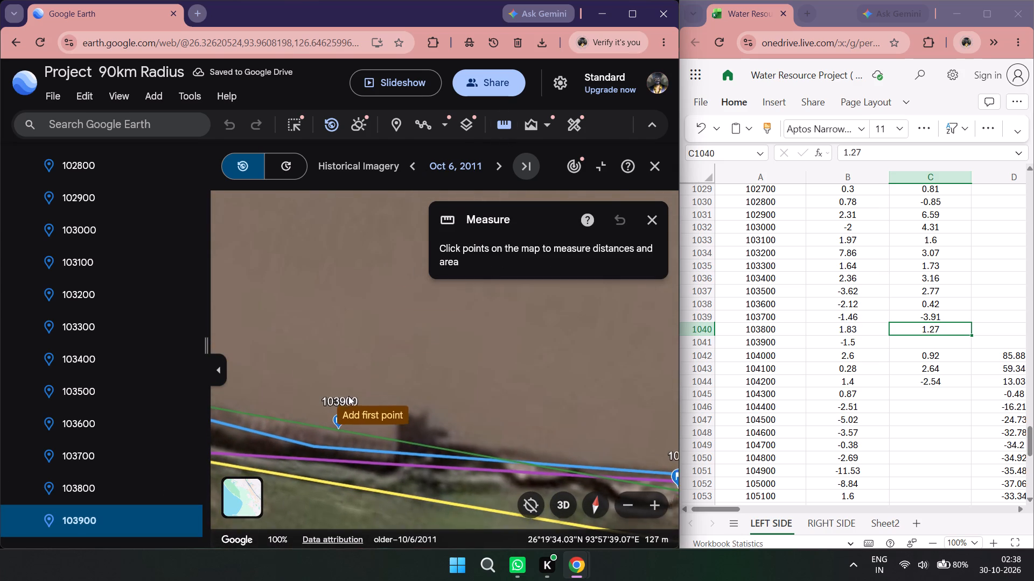
scroll(348, 396, "up", 1)
left_click_drag(357, 429, 359, 263)
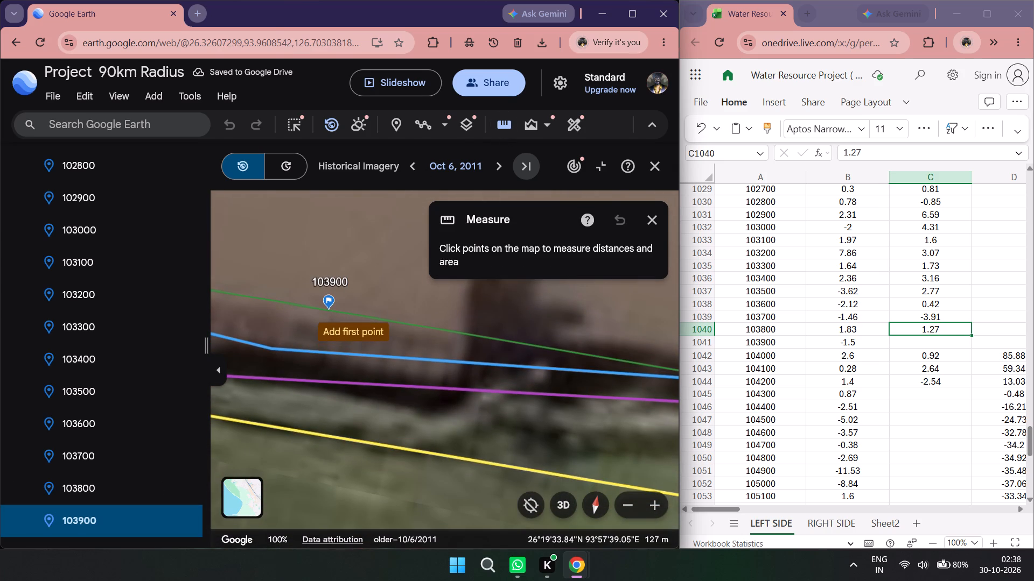
left_click(329, 311)
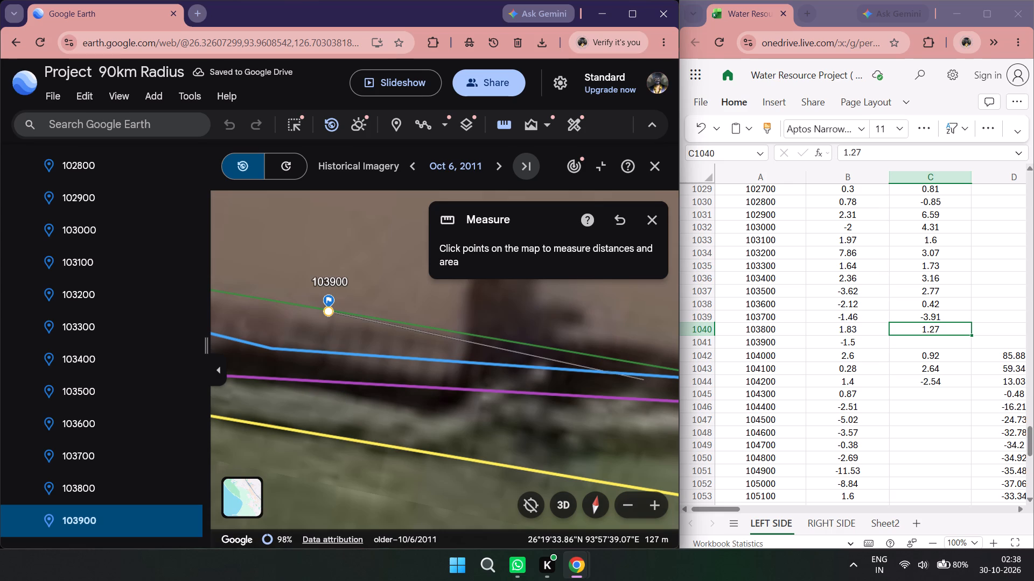
double_click(931, 341)
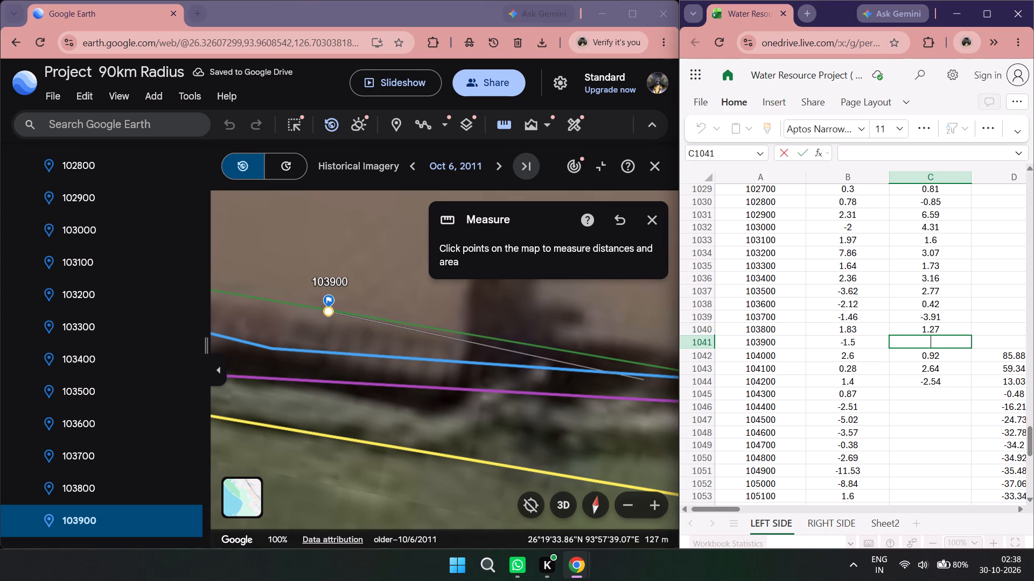
key("3")
key("period")
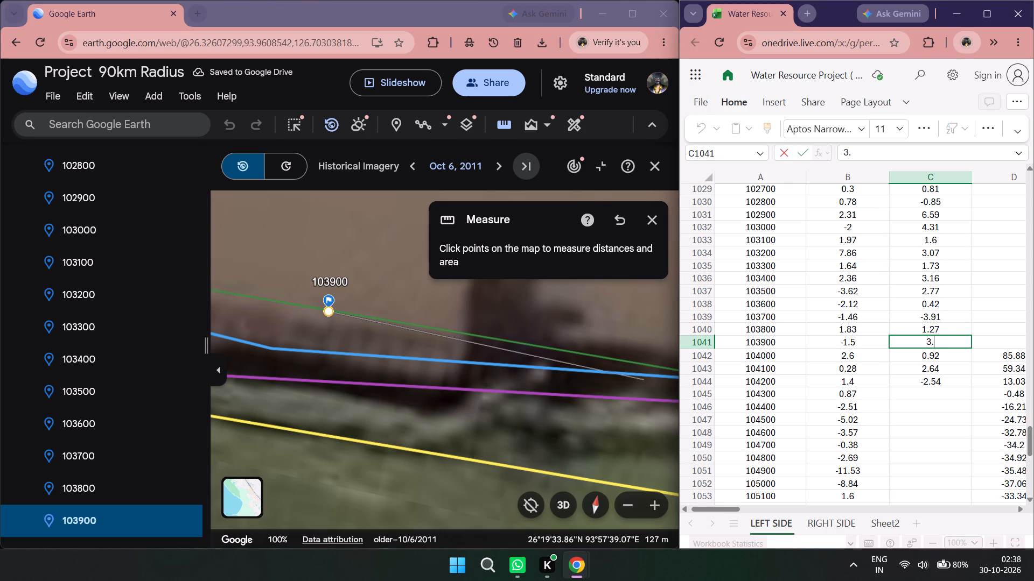
type("67")
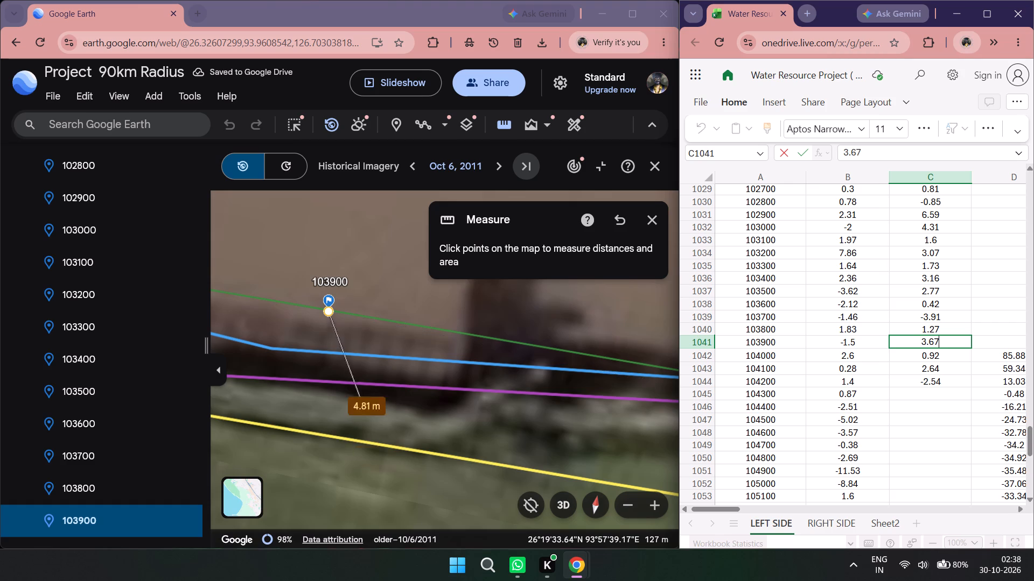
key("BackSpace")
key("BackSpace")
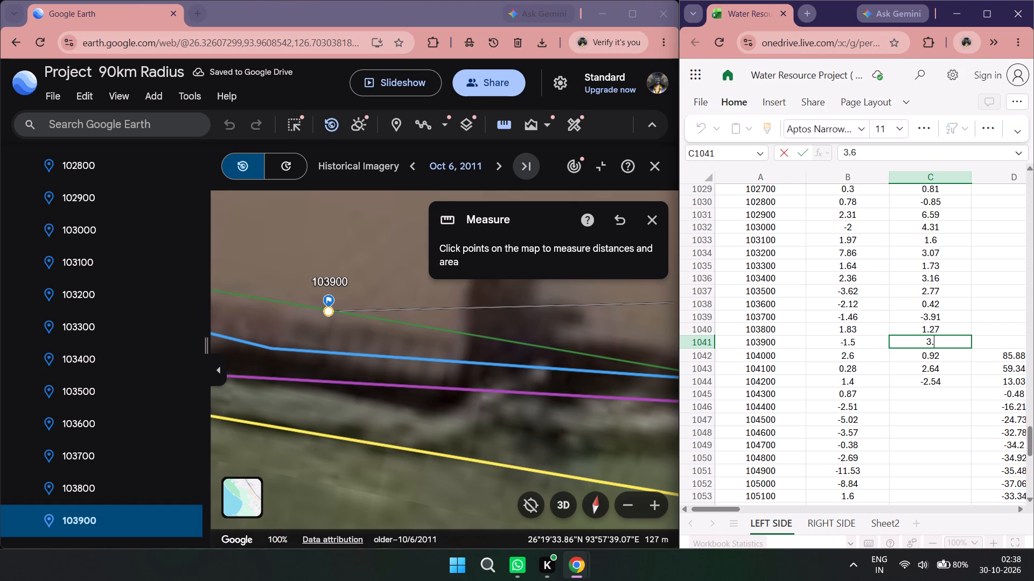
key("BackSpace")
key("BackSpace")
key("minus")
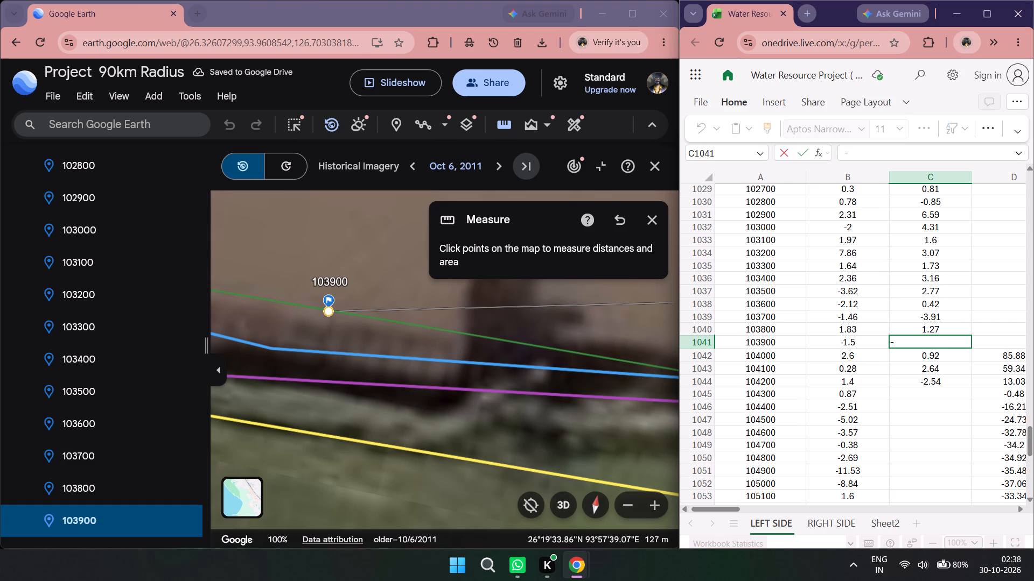
key("3")
key("period")
type("65")
key("BackSpace")
key("7")
Discard the measurement, close the details of placemark 103900, and hide the Suhail 2013 L path in the map contents.
left_click(499, 114)
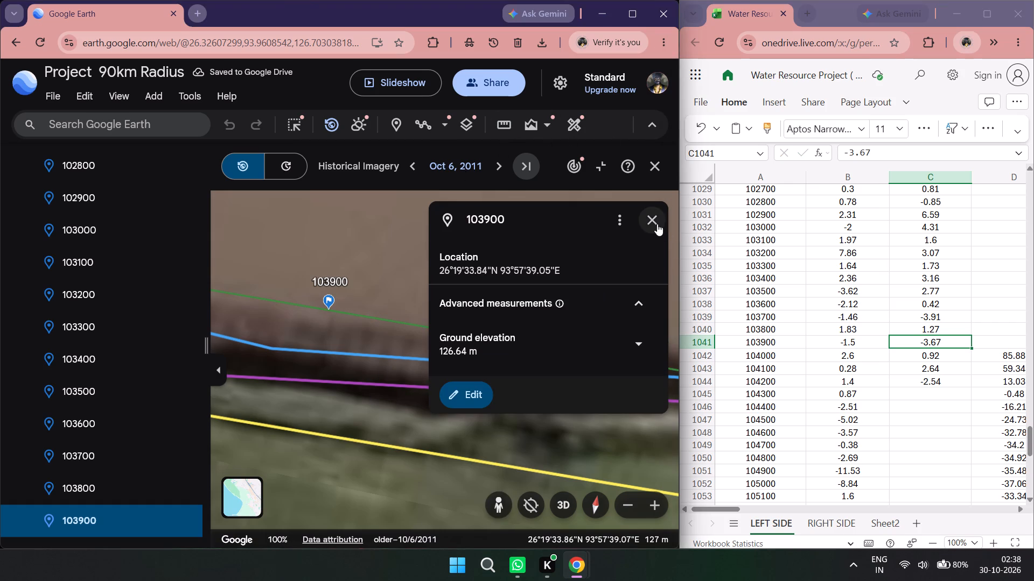
left_click(656, 222)
scroll(57, 436, "down", 3)
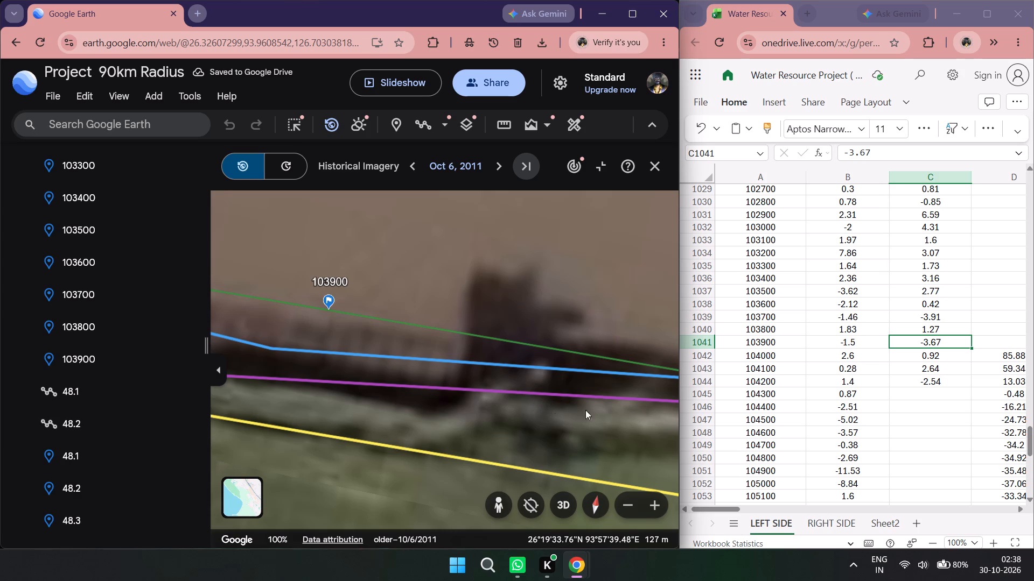
scroll(854, 349, "up", 5)
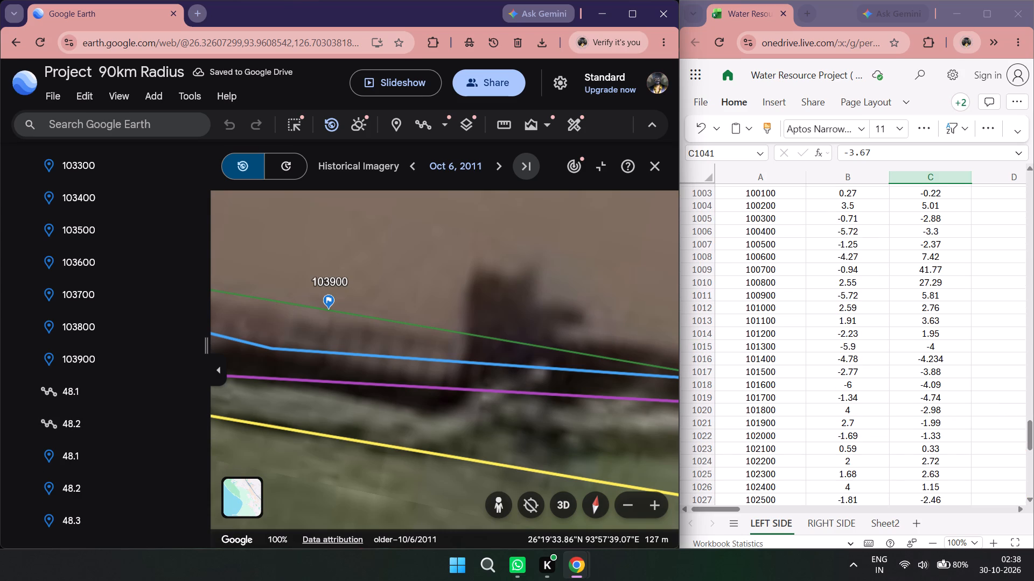
scroll(954, 302, "up", 4)
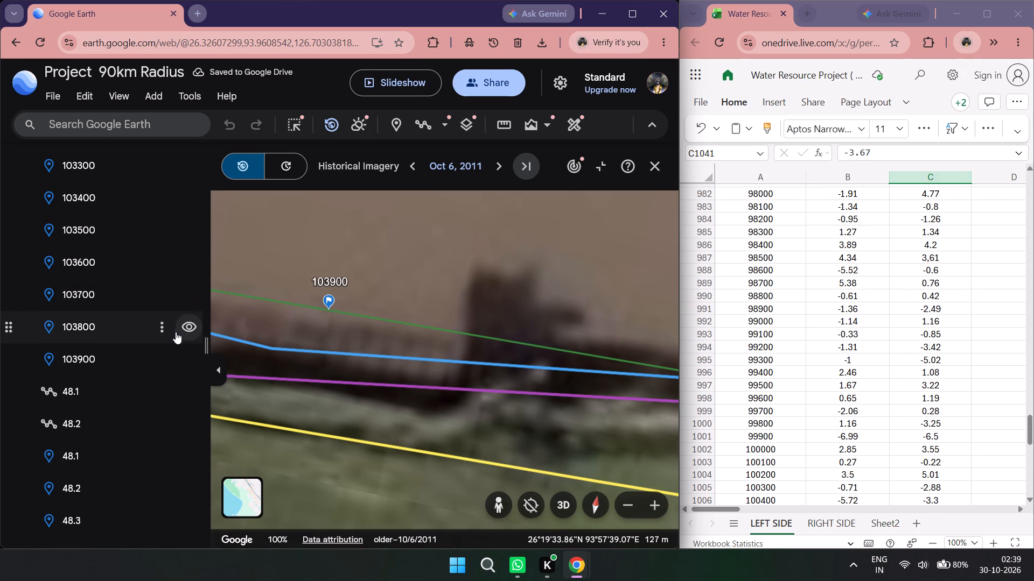
scroll(167, 347, "up", 4)
scroll(167, 347, "down", 5)
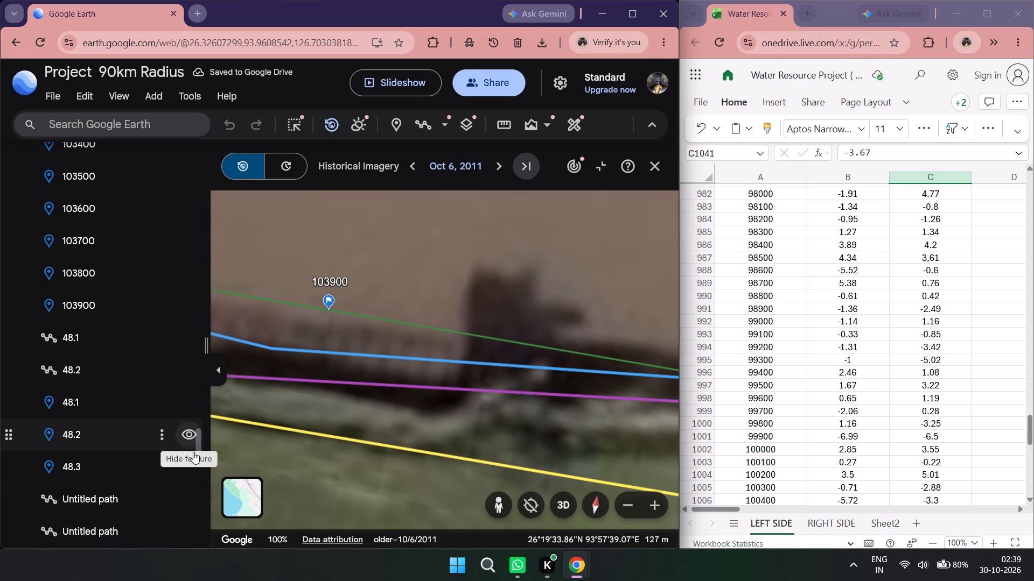
left_click_drag(198, 449, 197, 86)
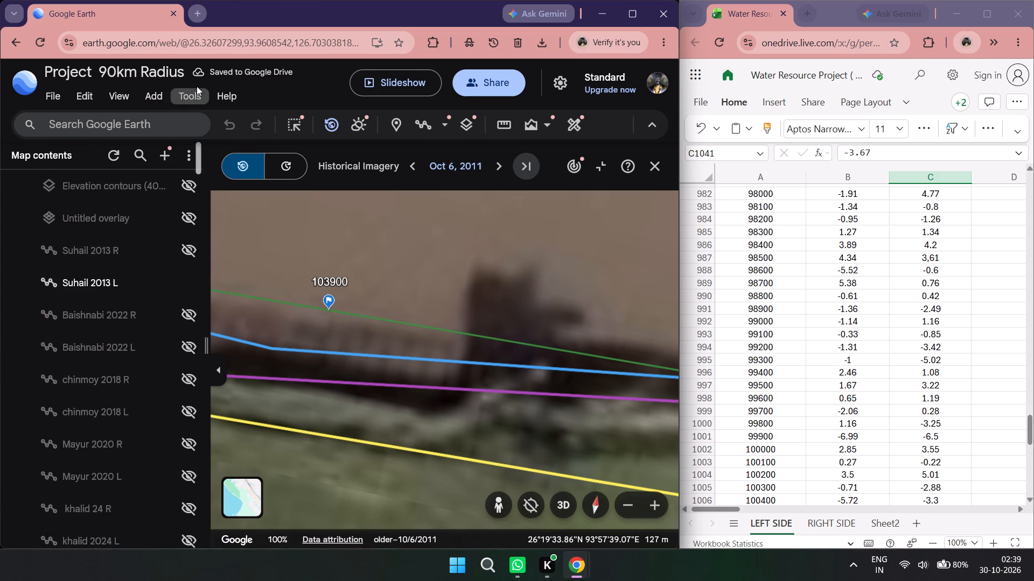
left_click_drag(197, 86, 196, 121)
left_click(185, 279)
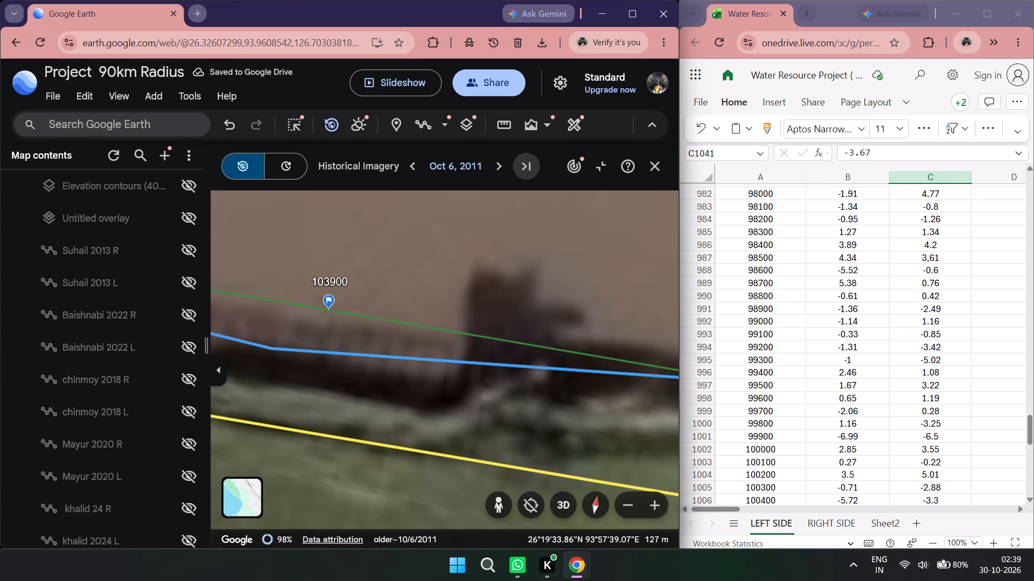
scroll(928, 296, "up", 20)
scroll(928, 296, "up", 8)
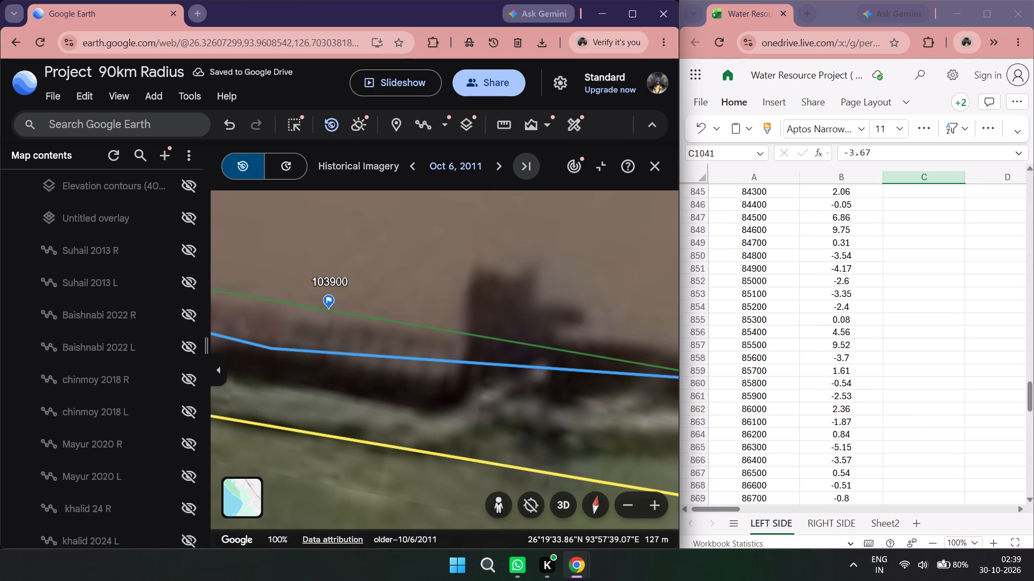
left_click_drag(1029, 399, 989, 189)
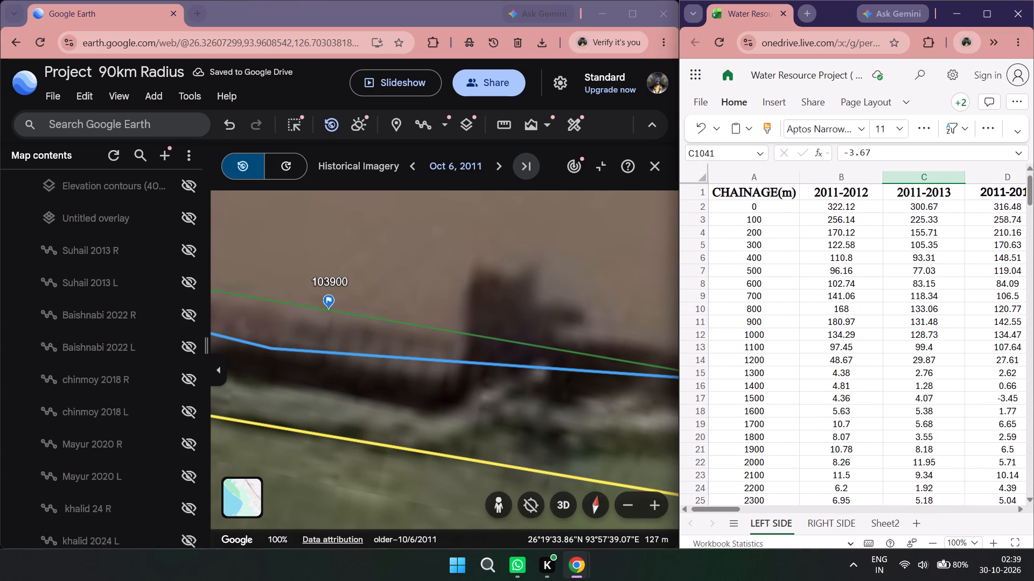
left_click_drag(720, 507, 764, 501)
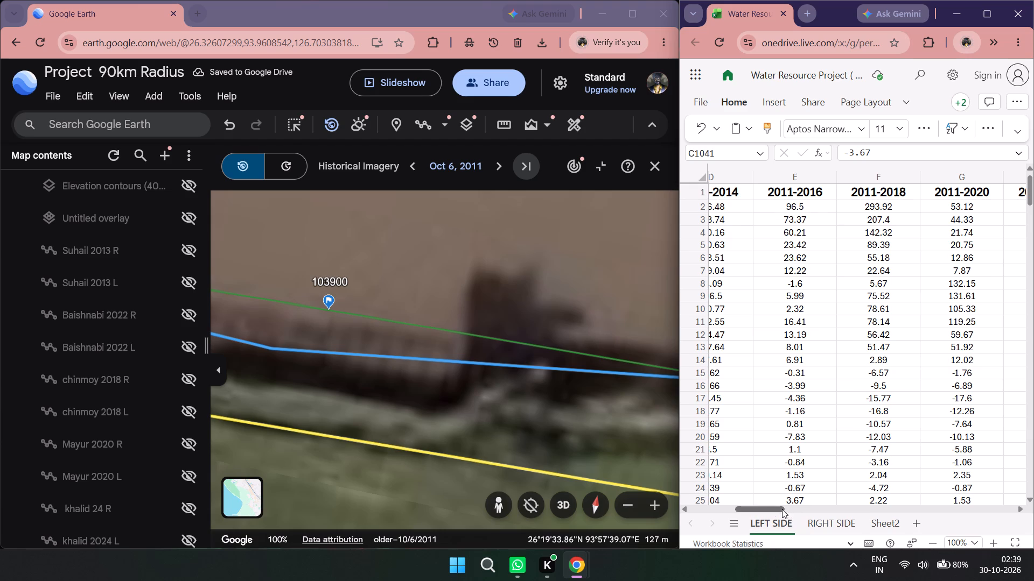
left_click_drag(775, 508, 763, 507)
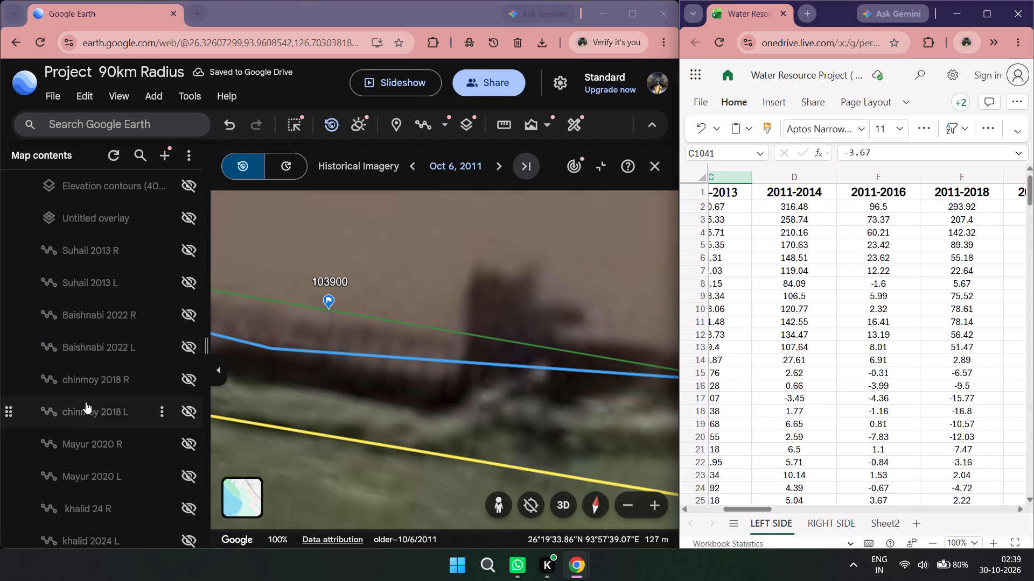
scroll(113, 435, "down", 3)
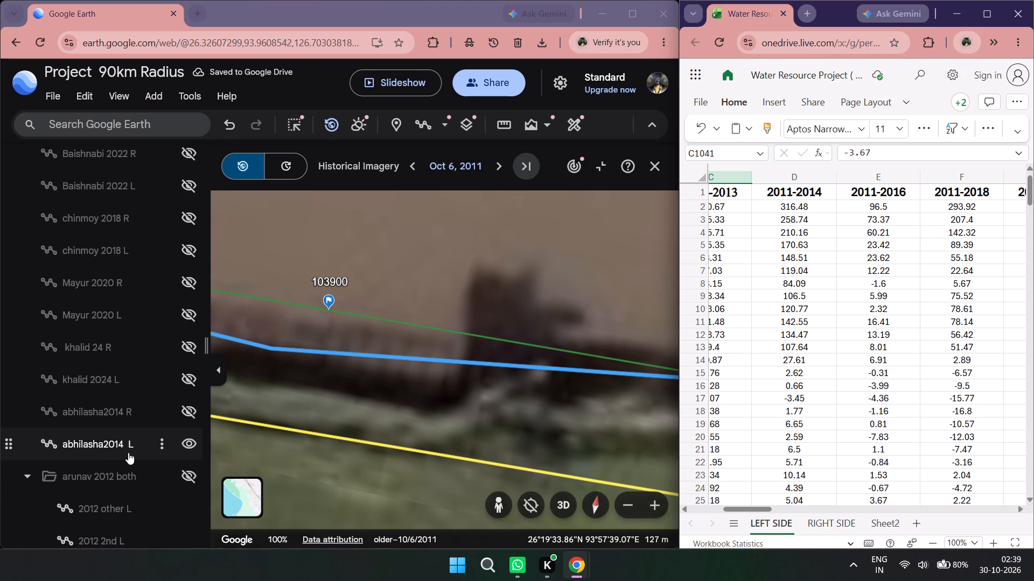
left_click(188, 440)
left_click(188, 440)
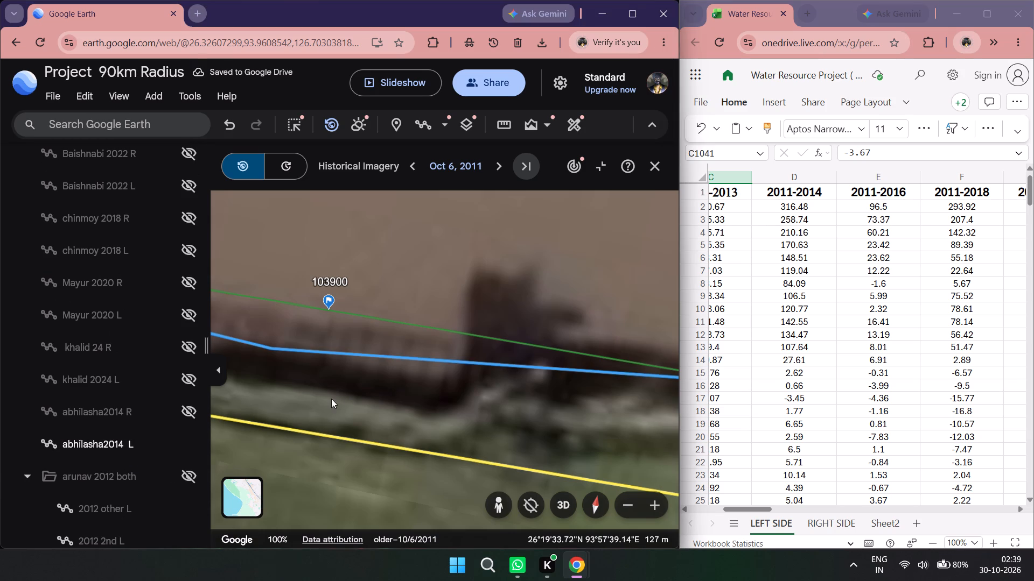
scroll(381, 353, "down", 5)
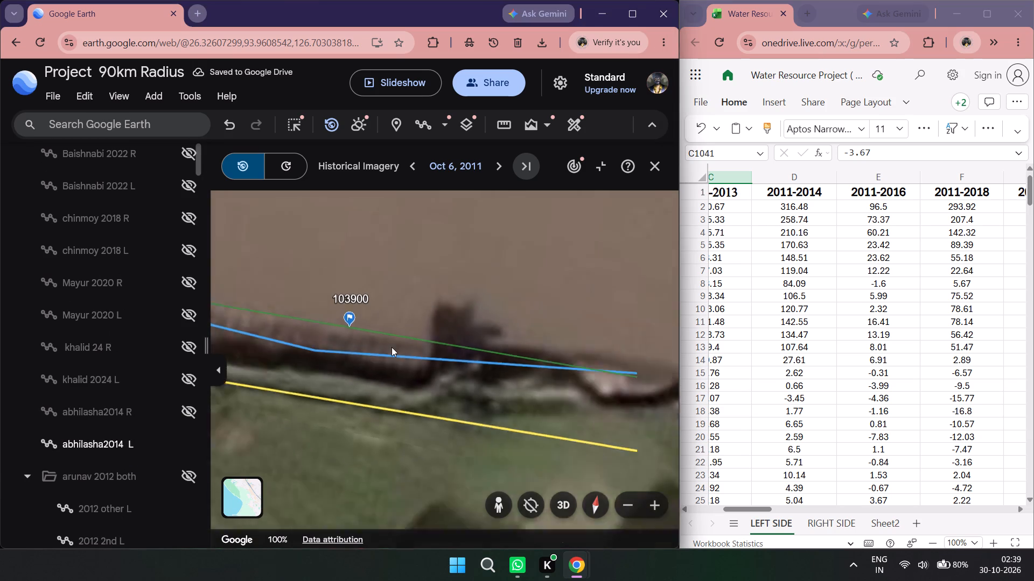
scroll(391, 346, "down", 2)
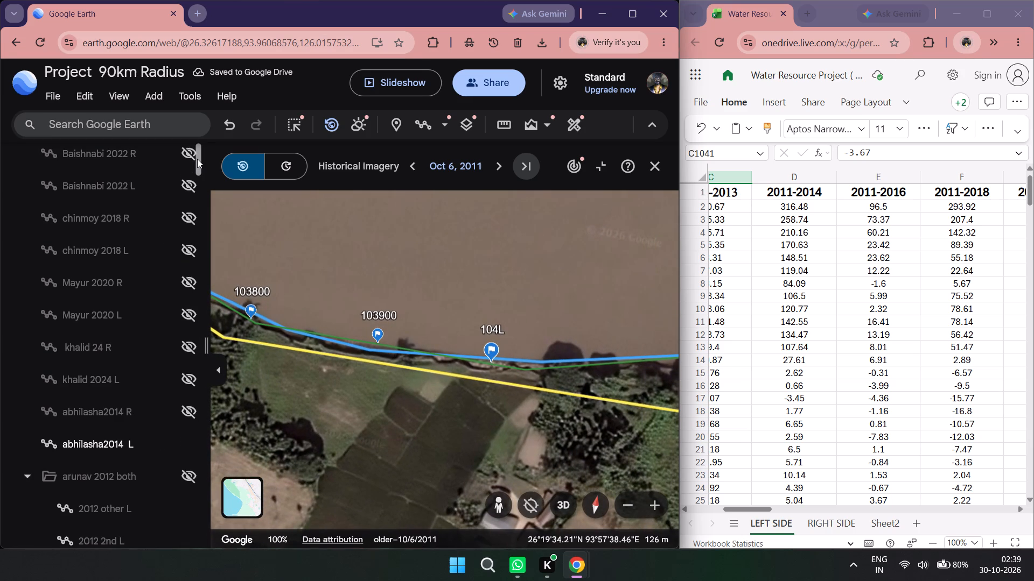
Find placemark 91100 in the map contents and fly to it.
left_click_drag(197, 159, 219, 314)
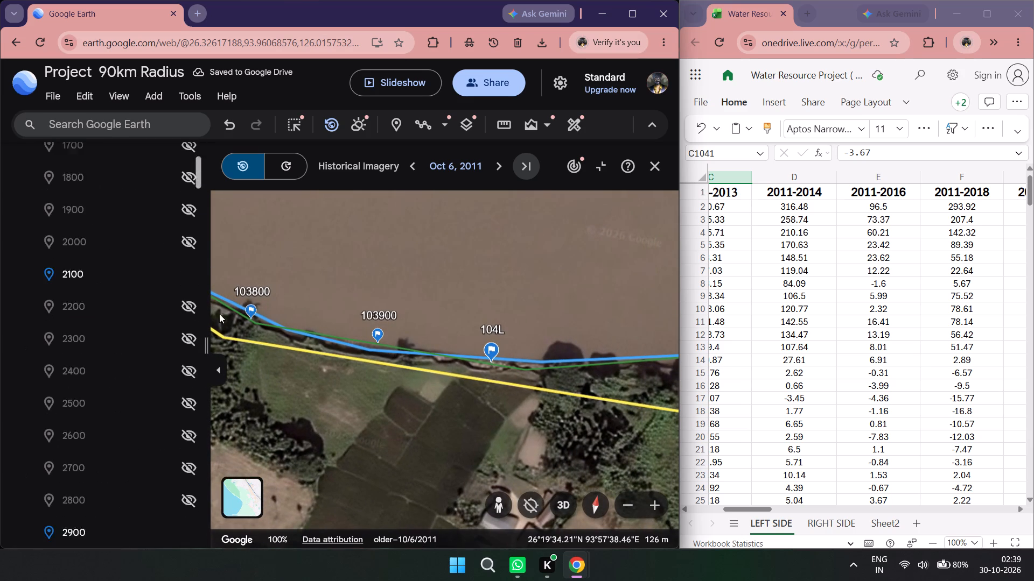
left_click_drag(219, 314, 224, 429)
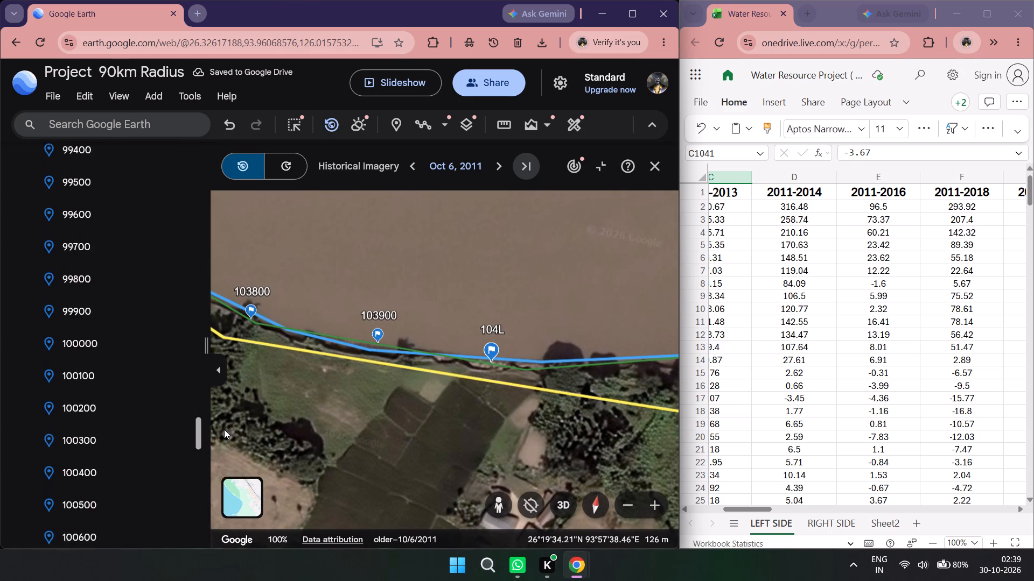
left_click_drag(224, 429, 222, 410)
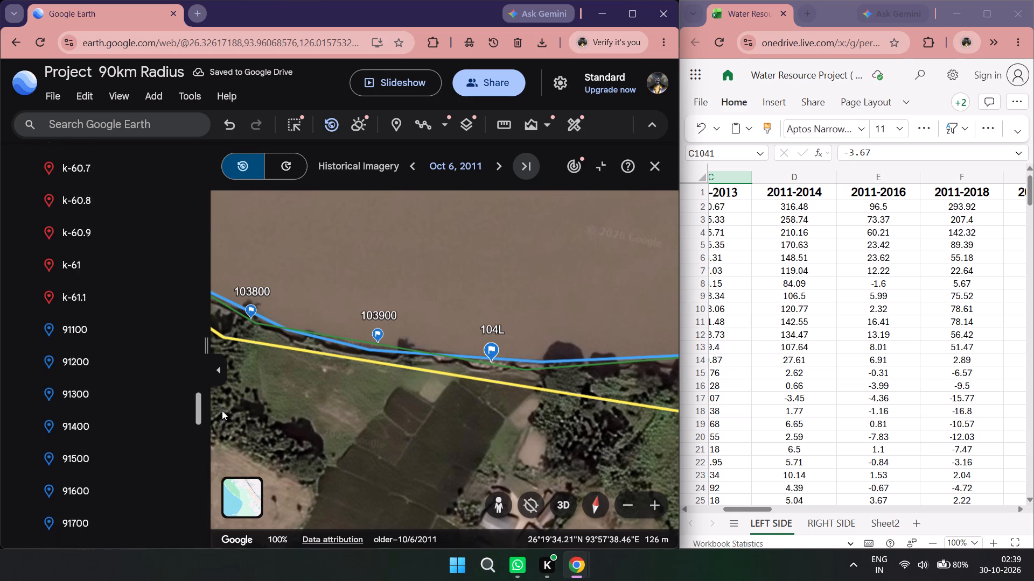
left_click_drag(222, 410, 222, 412)
scroll(122, 344, "up", 2)
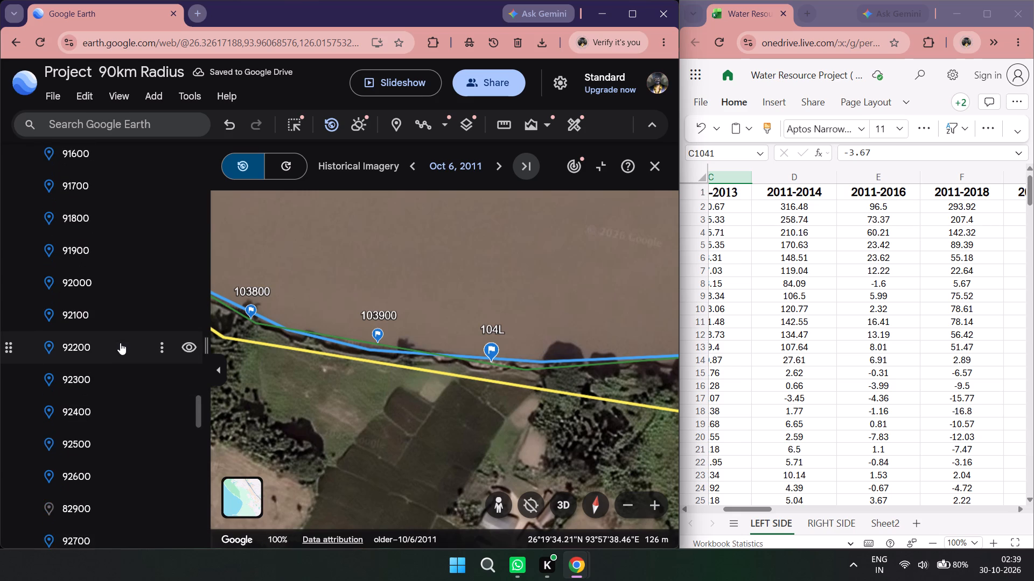
scroll(120, 343, "up", 5)
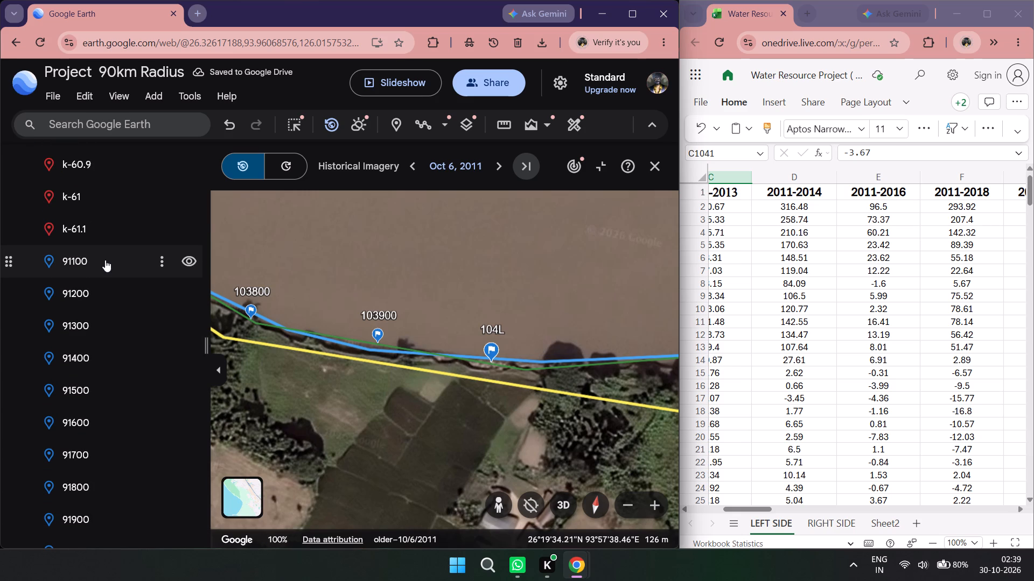
double_click(99, 258)
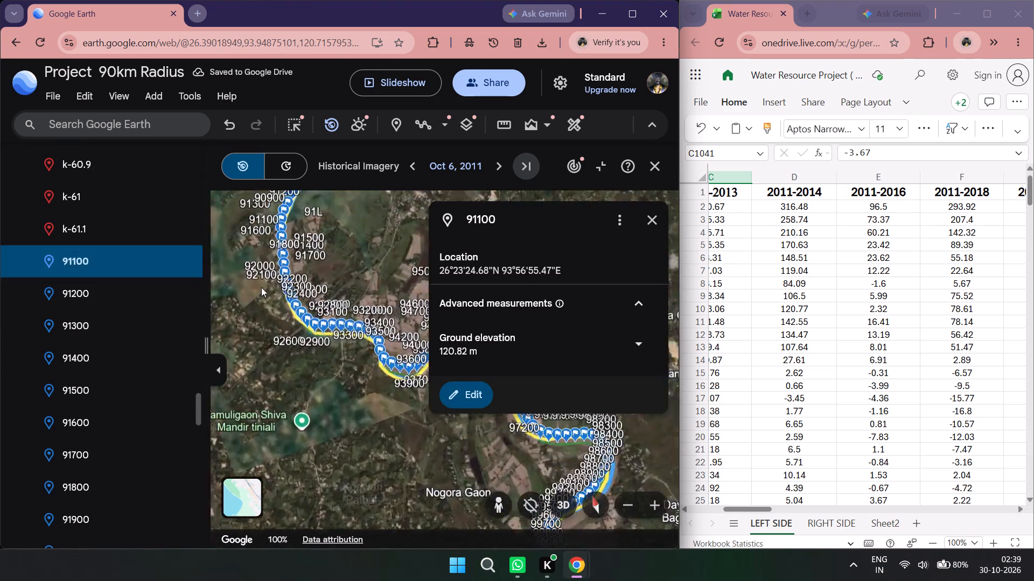
Follow the riverbank from 91100 to placemark 91L, bring it up close with the green and blue lines, and close the 91100 details.
left_click_drag(269, 289, 278, 374)
scroll(278, 375, "down", 3)
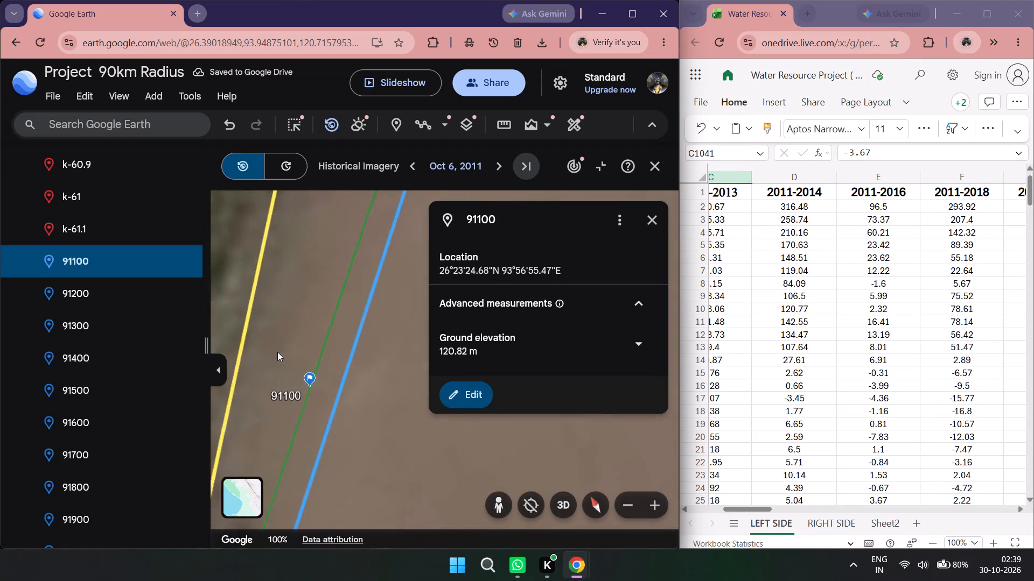
scroll(276, 338, "down", 3)
left_click_drag(293, 251, 278, 447)
scroll(295, 329, "down", 2)
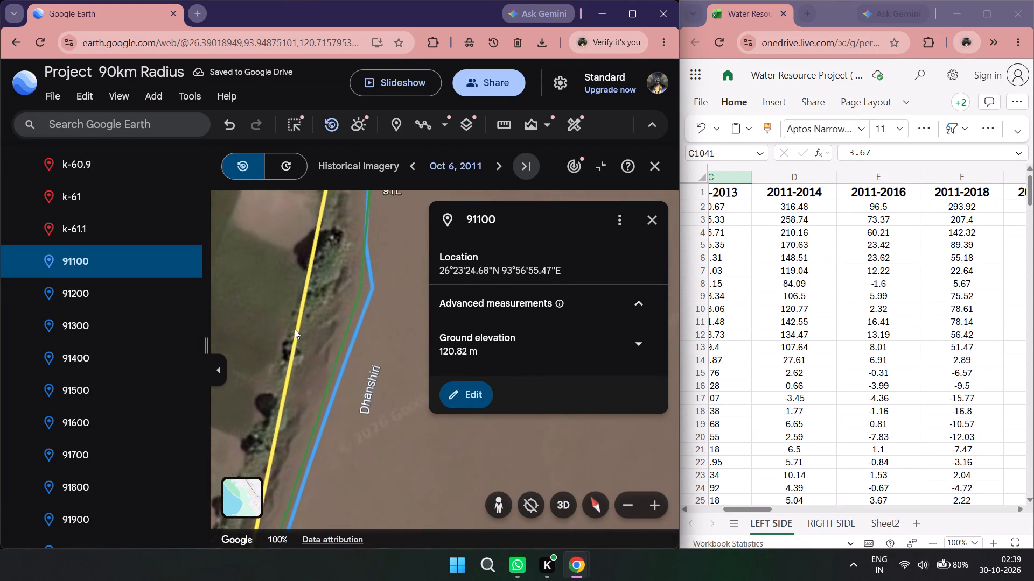
scroll(295, 329, "down", 2)
left_click_drag(297, 259, 295, 366)
scroll(336, 378, "up", 3)
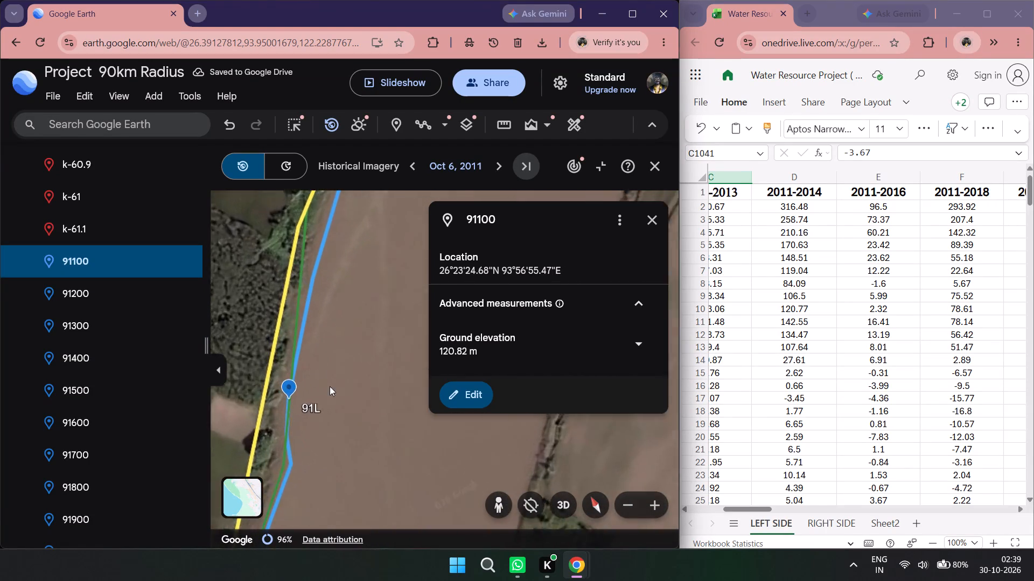
scroll(329, 386, "up", 2)
left_click_drag(284, 390, 315, 371)
scroll(320, 374, "up", 6)
left_click_drag(286, 377, 306, 370)
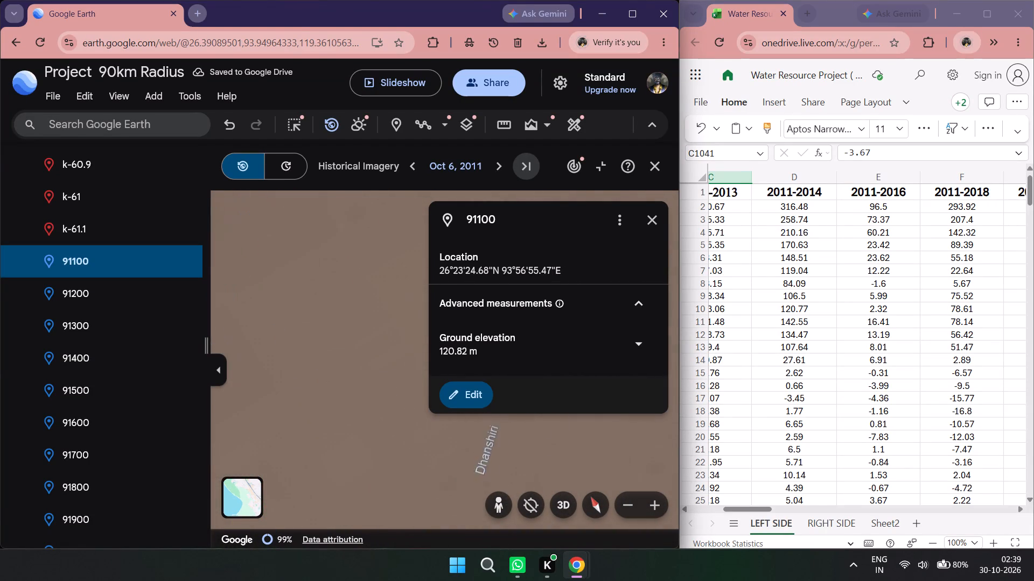
left_click_drag(306, 370, 443, 296)
scroll(349, 377, "up", 4)
left_click_drag(308, 378, 344, 370)
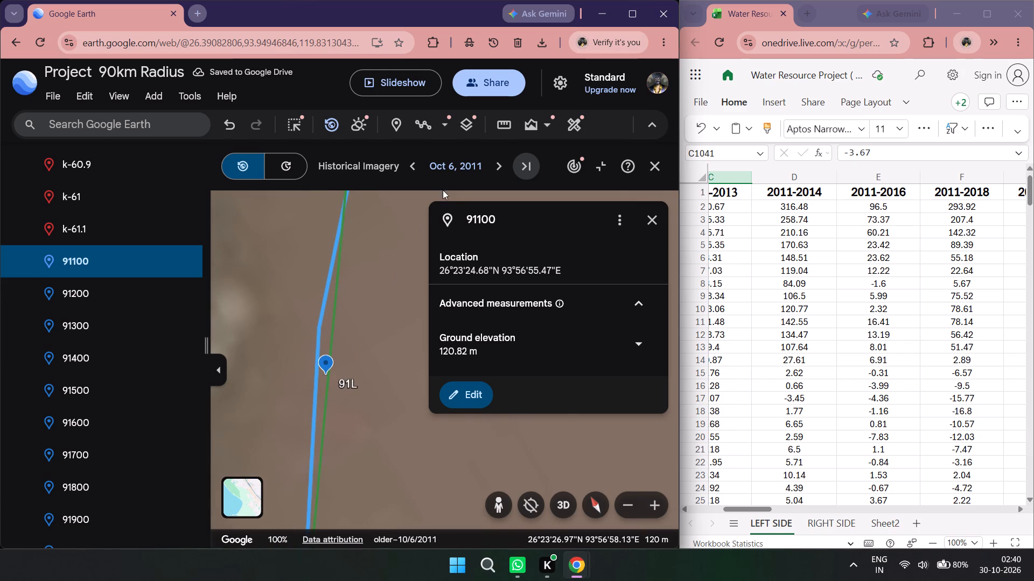
left_click(651, 224)
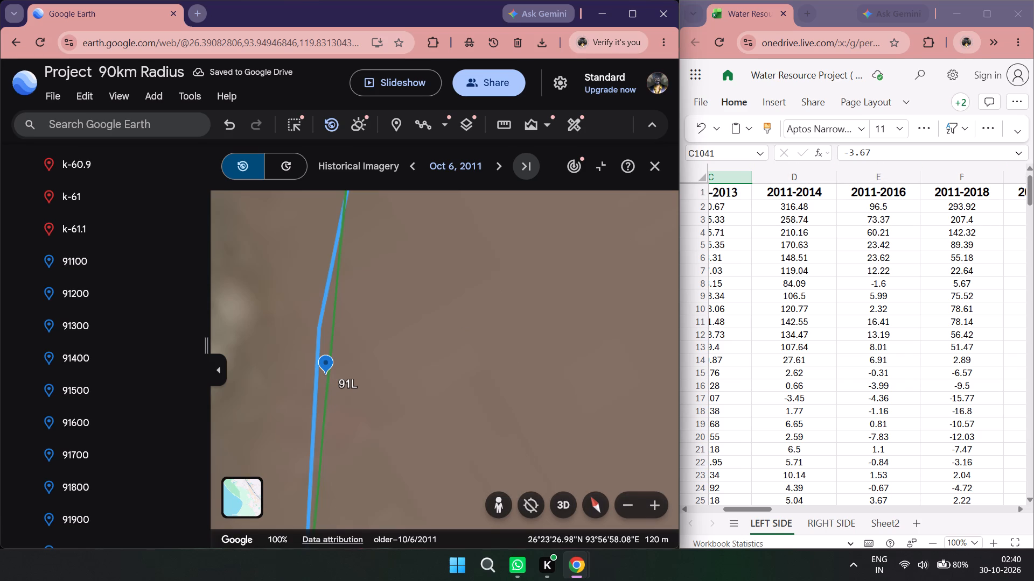
Look through the remaining year-comparison columns of LEFT SIDE as far as REMARKS.
left_click_drag(757, 507, 782, 507)
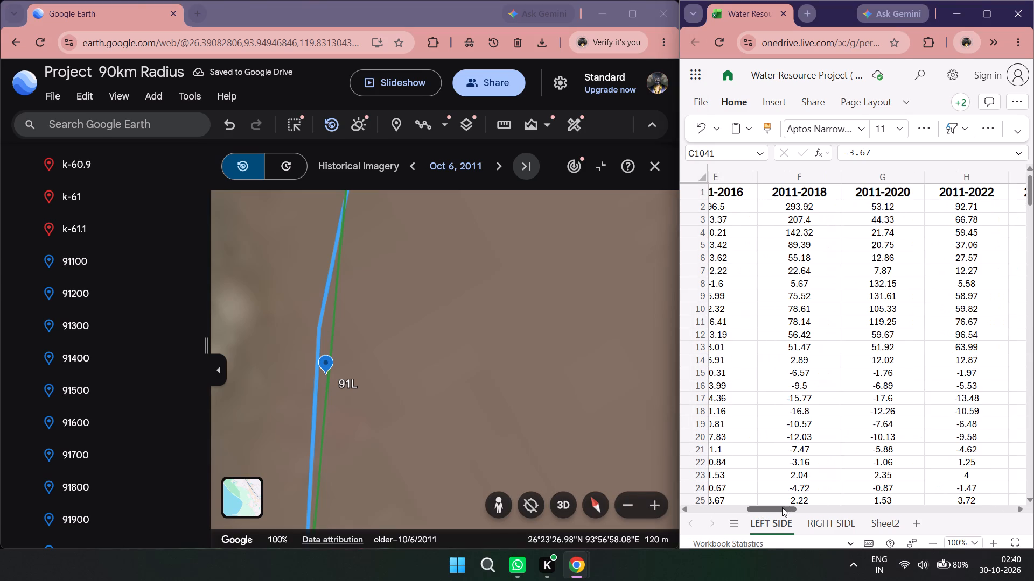
left_click_drag(782, 507, 814, 501)
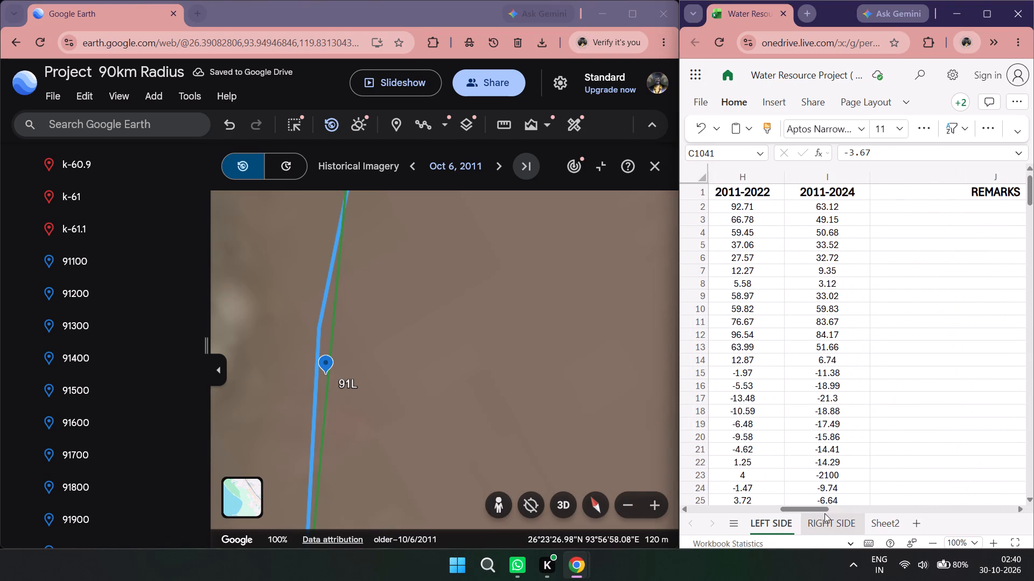
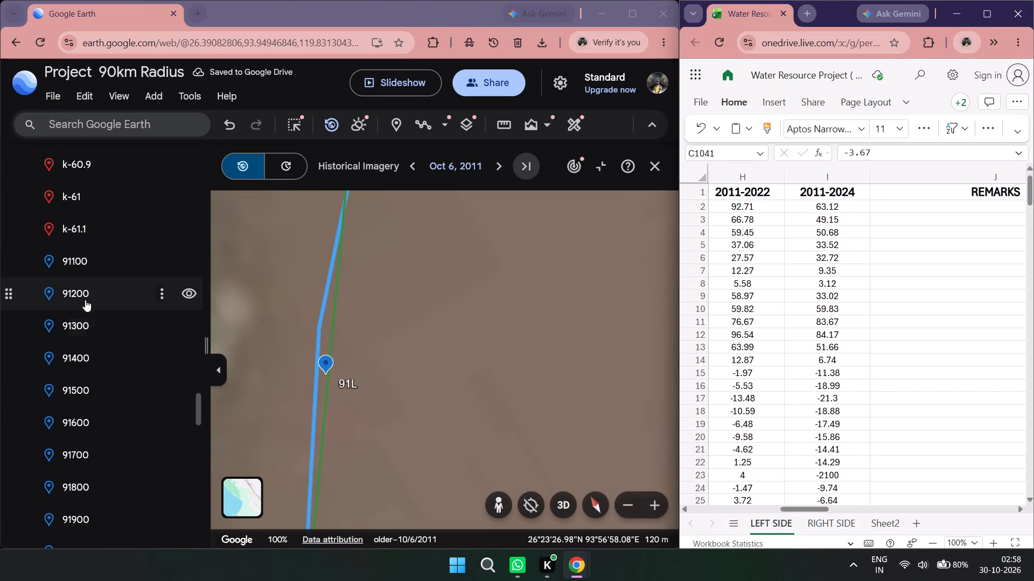
Find the 91000 chainage row in LEFT SIDE and select its empty 2011-2014 cell, D912.
left_click_drag(359, 360, 414, 346)
scroll(823, 343, "down", 6)
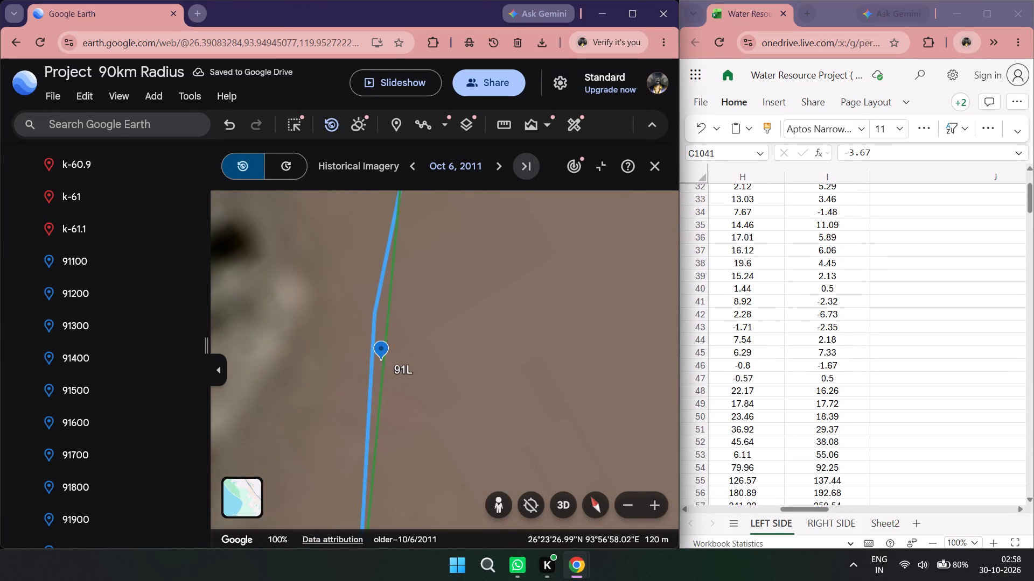
left_click_drag(1028, 199, 1033, 409)
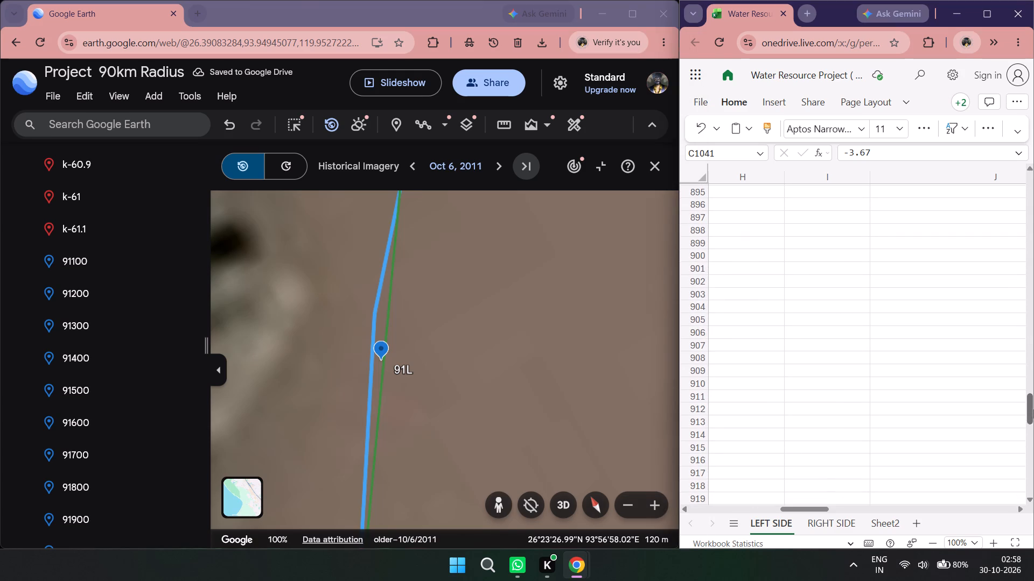
left_click_drag(809, 508, 507, 522)
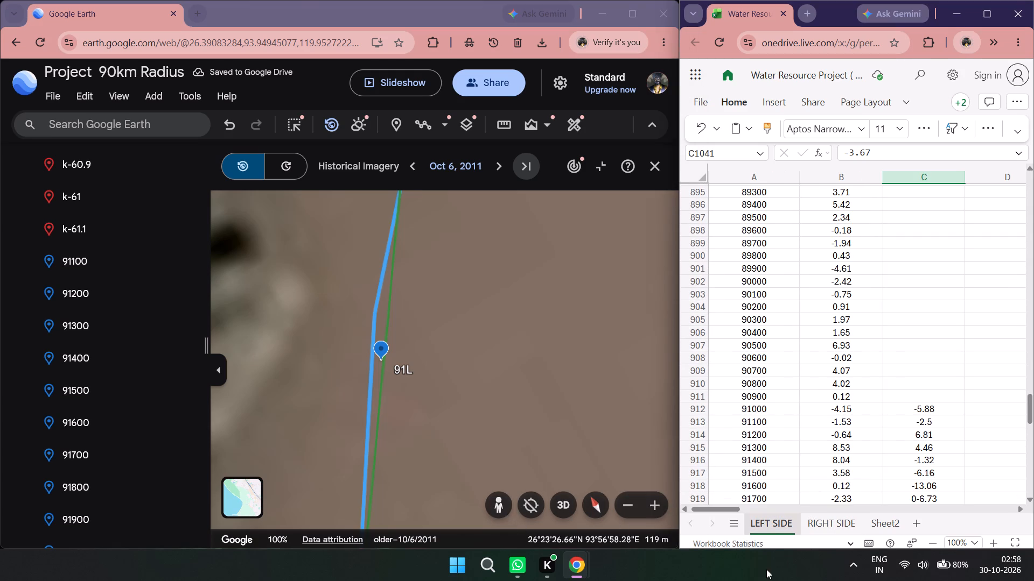
left_click_drag(1030, 414, 1033, 152)
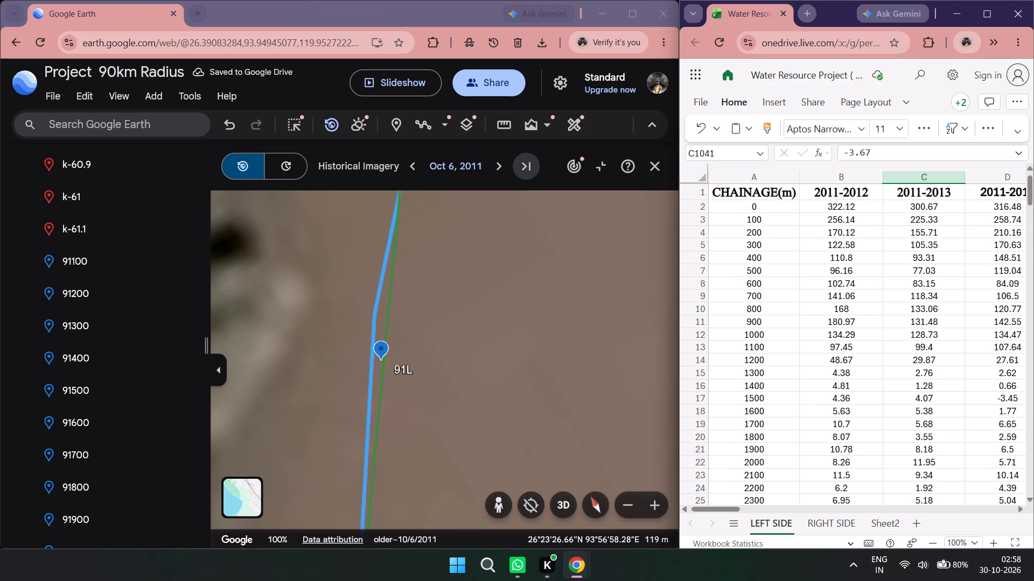
left_click_drag(729, 507, 747, 510)
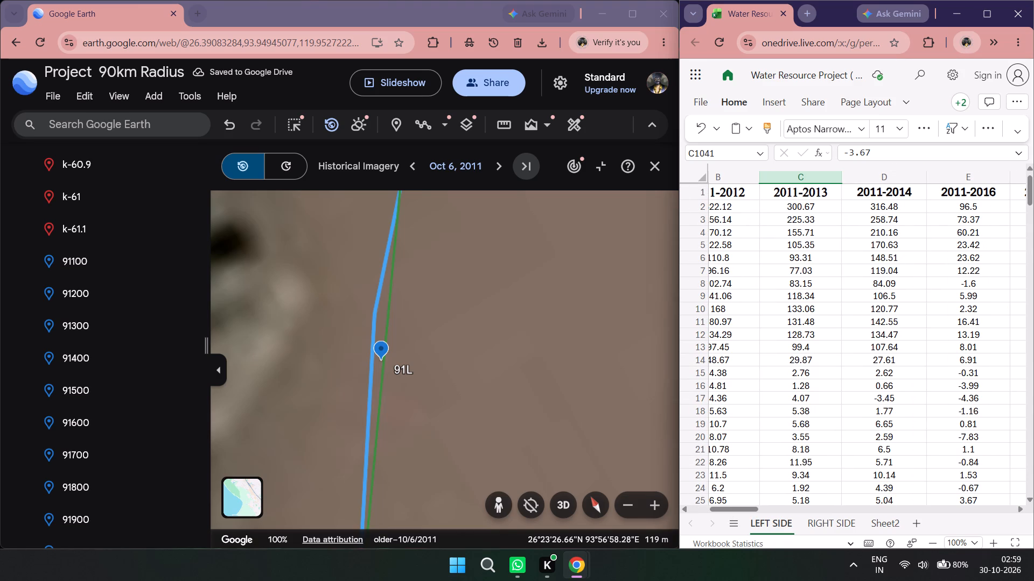
left_click_drag(1030, 198, 1033, 474)
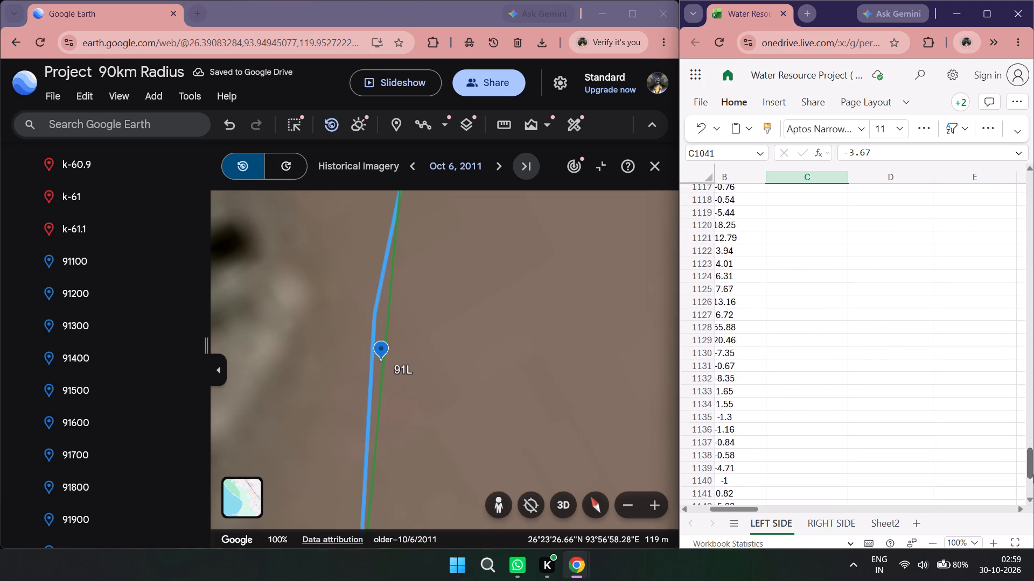
left_click_drag(1033, 474, 1033, 505)
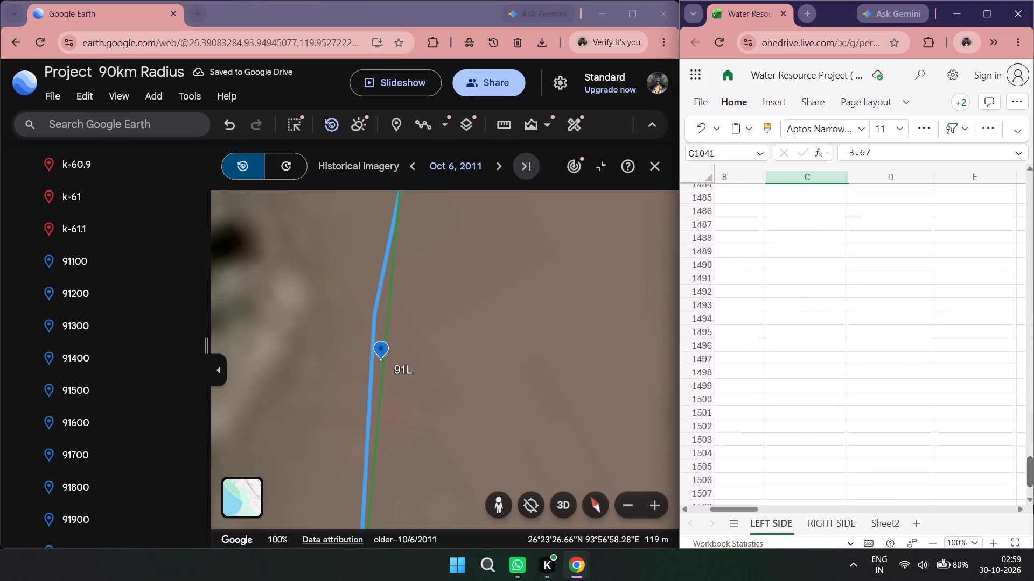
left_click_drag(1033, 505, 1033, 412)
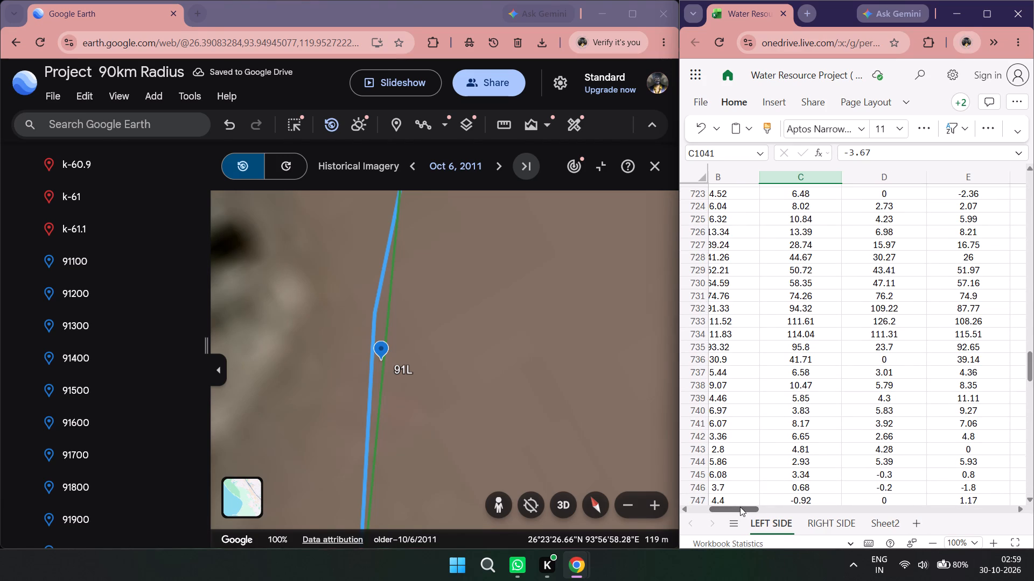
left_click_drag(740, 507, 726, 508)
scroll(828, 406, "down", 5)
scroll(828, 406, "up", 1)
scroll(828, 406, "down", 8)
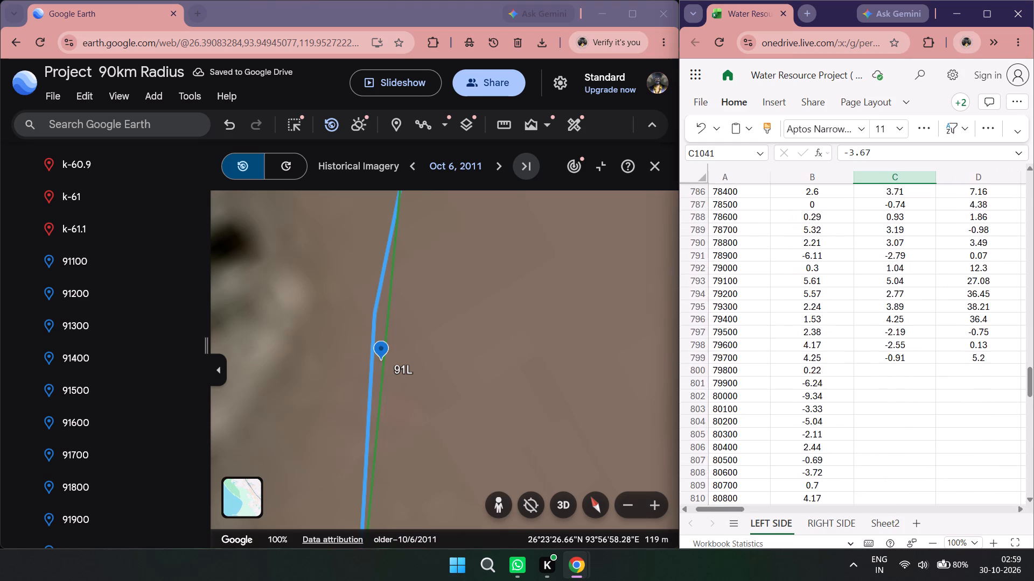
scroll(828, 406, "down", 20)
scroll(828, 406, "down", 2)
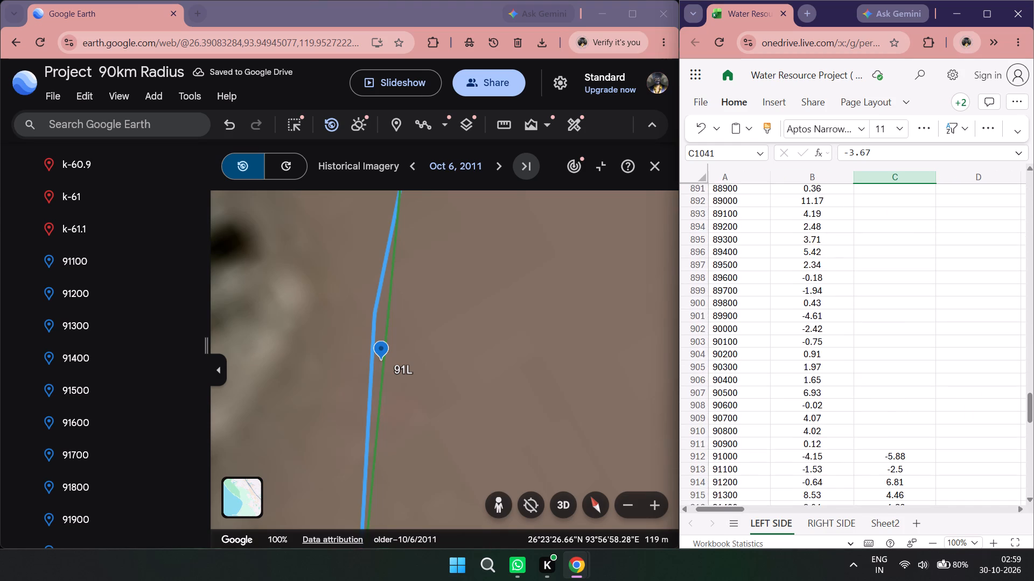
scroll(828, 406, "down", 3)
scroll(820, 398, "up", 3)
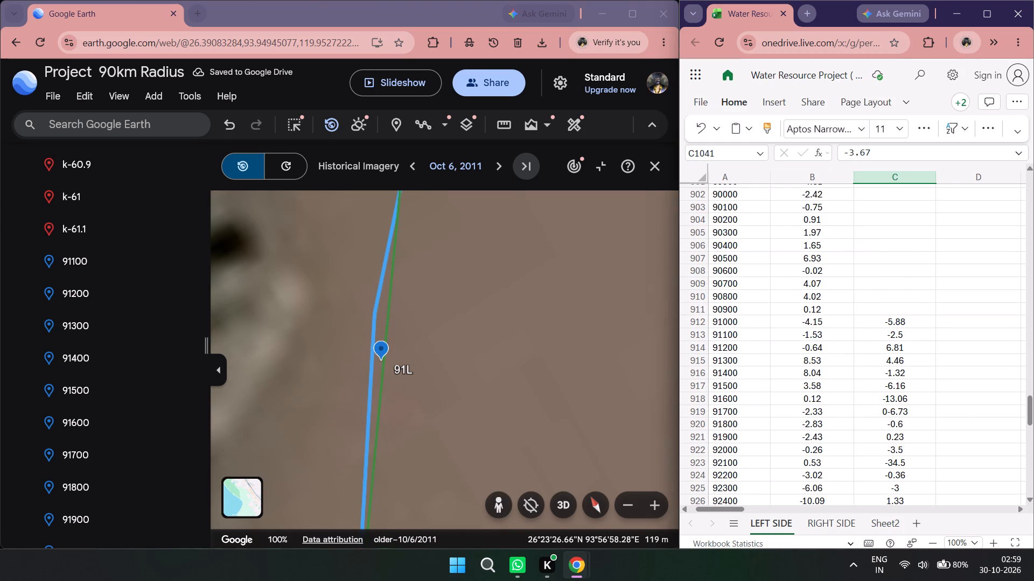
left_click(737, 323)
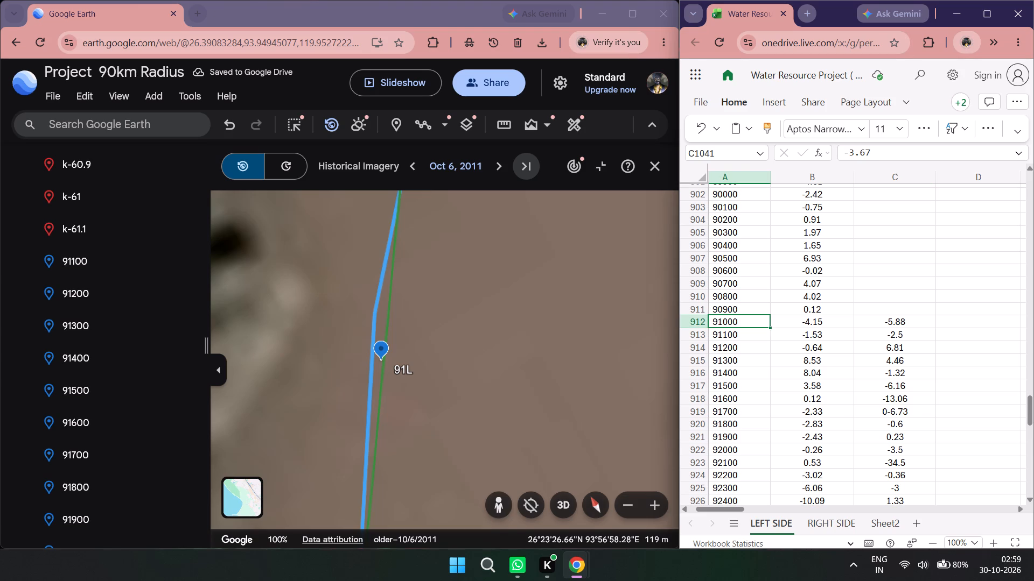
left_click(973, 324)
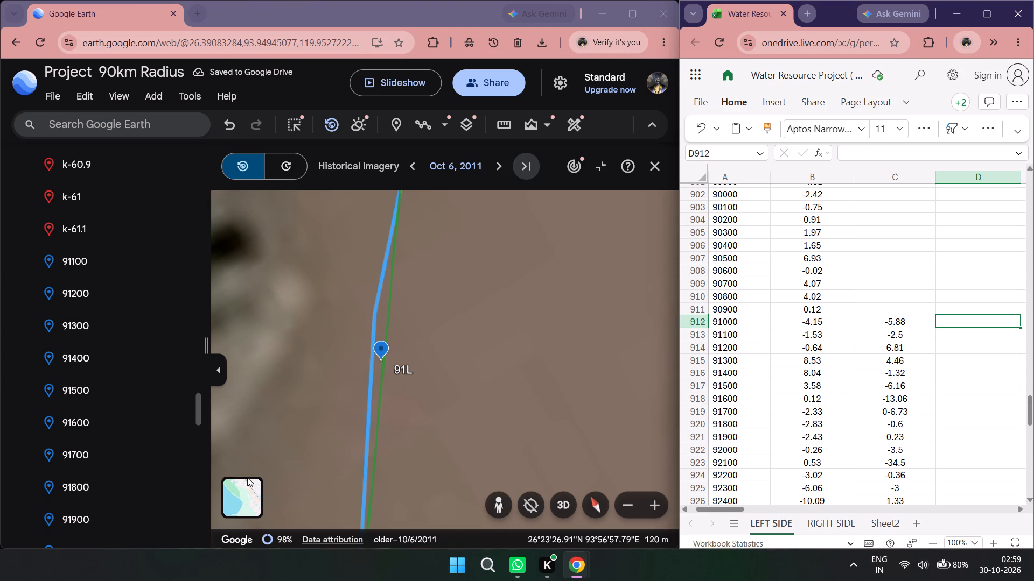
Identify the blue line beside placemark 91L by opening its path details, and close them again.
scroll(338, 437, "down", 3)
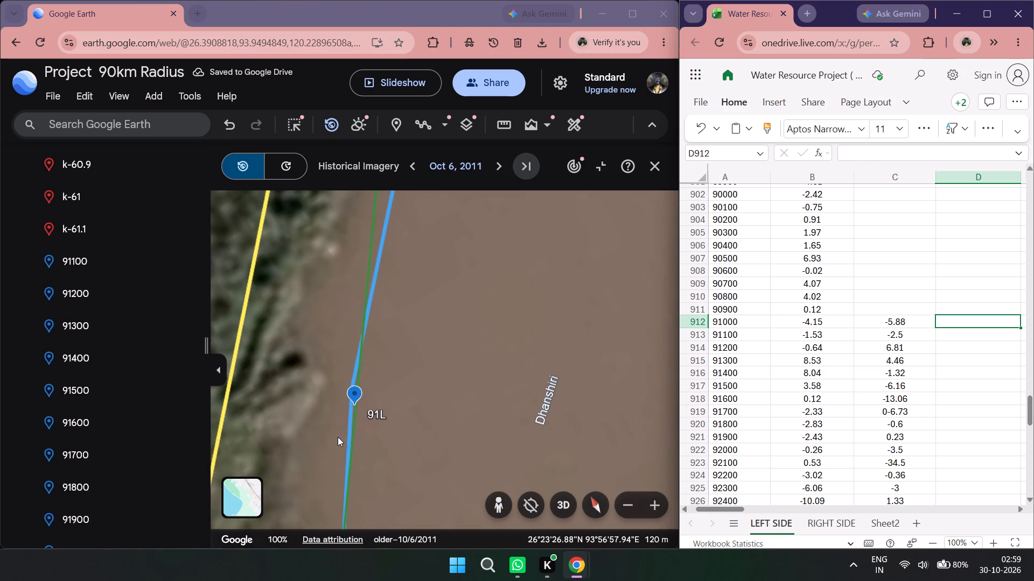
left_click(348, 410)
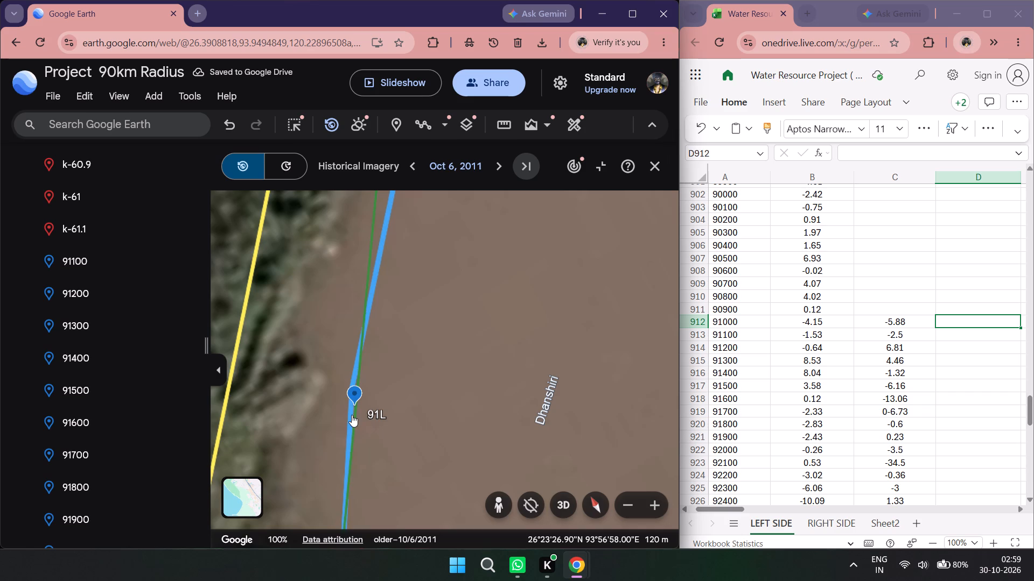
double_click(350, 417)
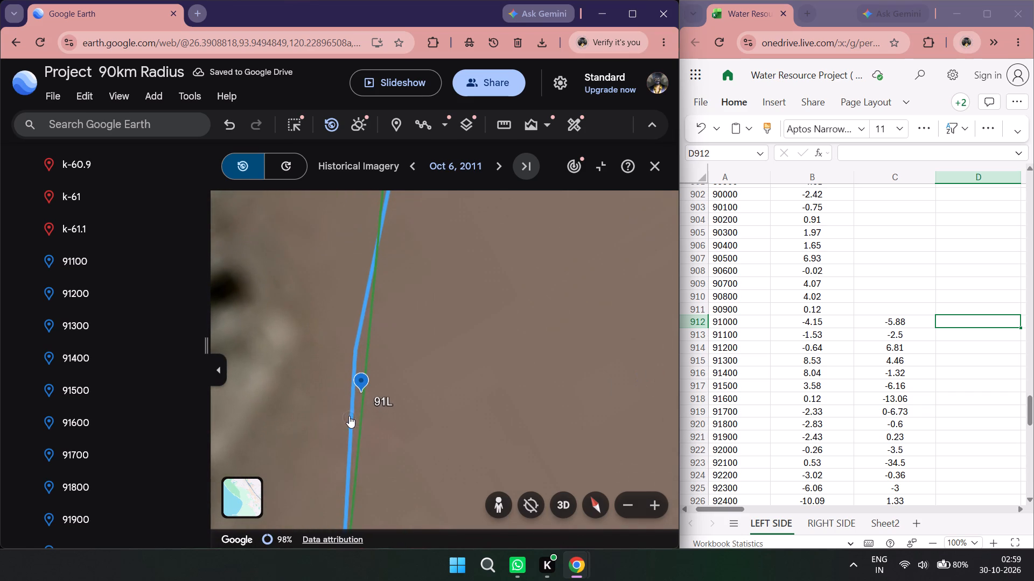
left_click(352, 407)
left_click(352, 407)
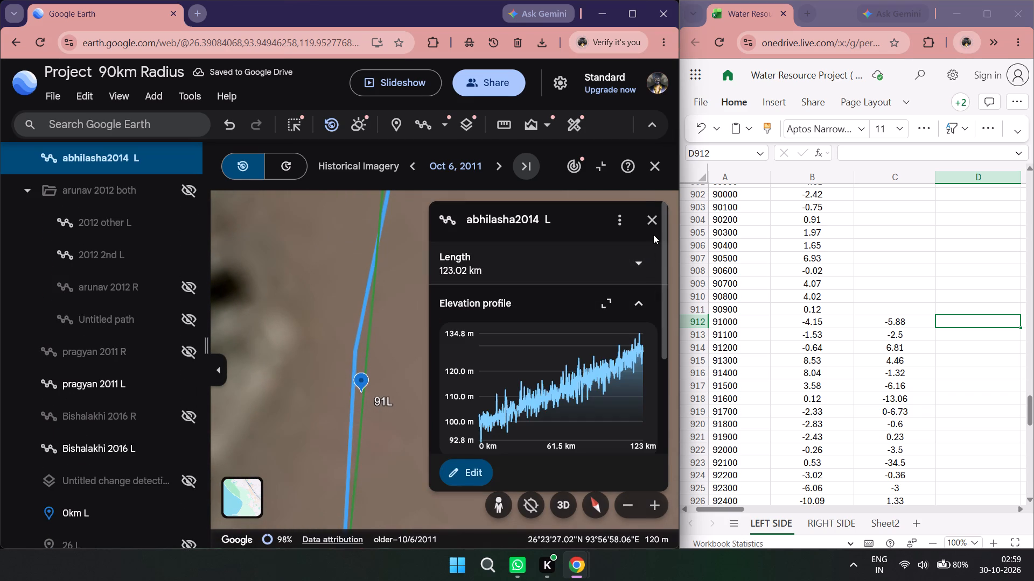
left_click(652, 226)
Open the details of placemark 91L and look through the placemarks listed after it in the map contents.
left_click(362, 385)
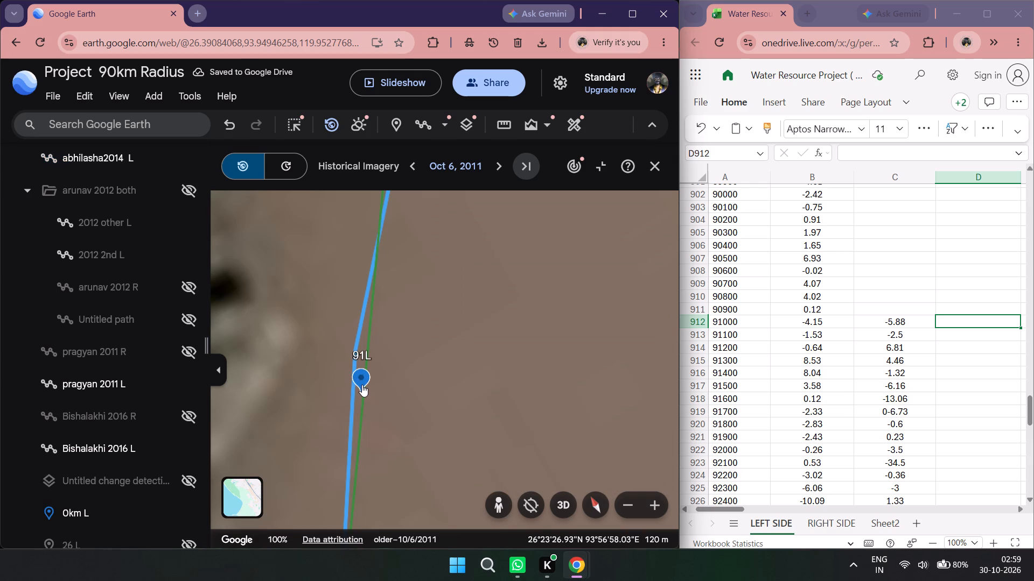
left_click(362, 385)
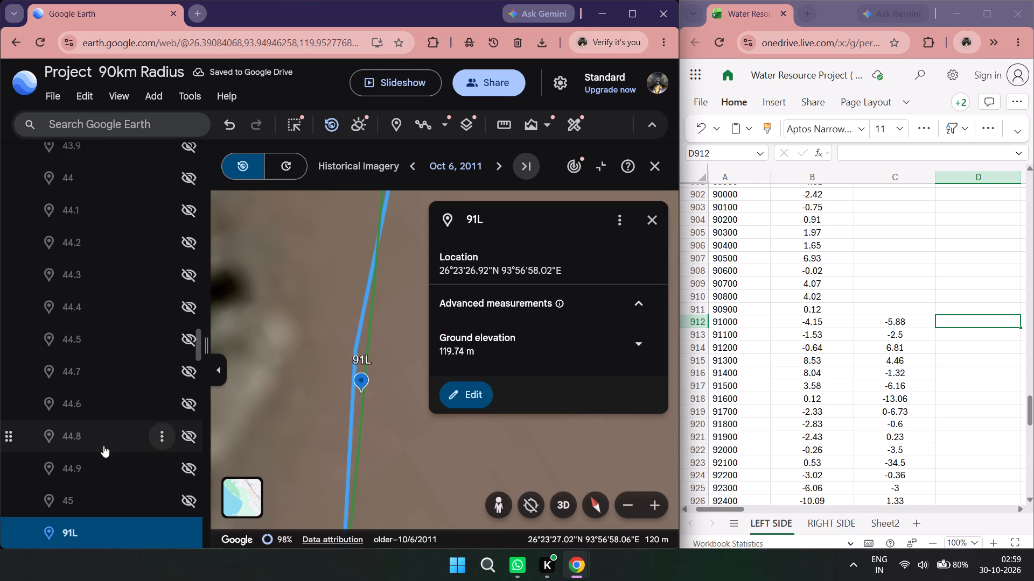
scroll(92, 447, "down", 12)
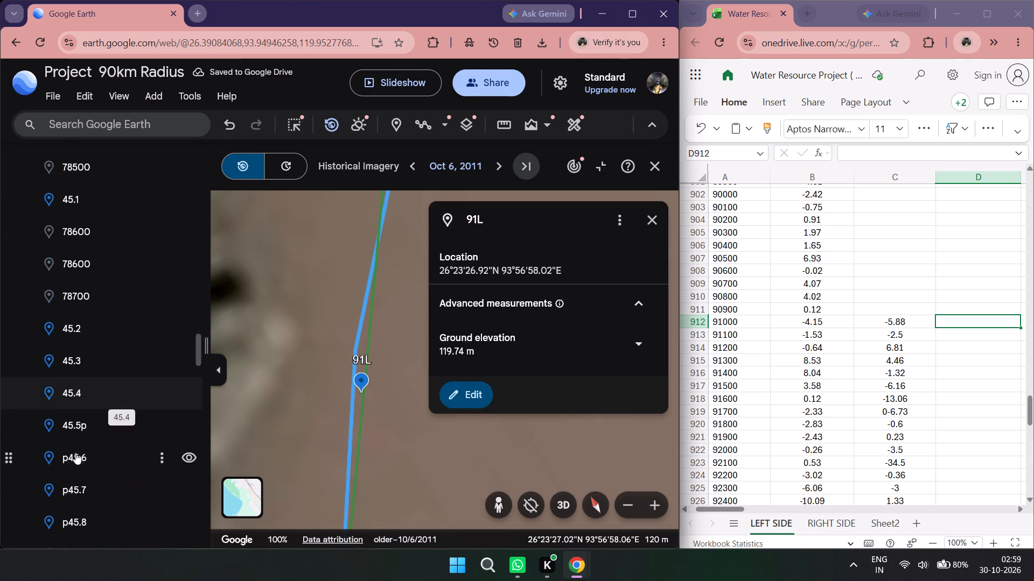
scroll(75, 452, "down", 14)
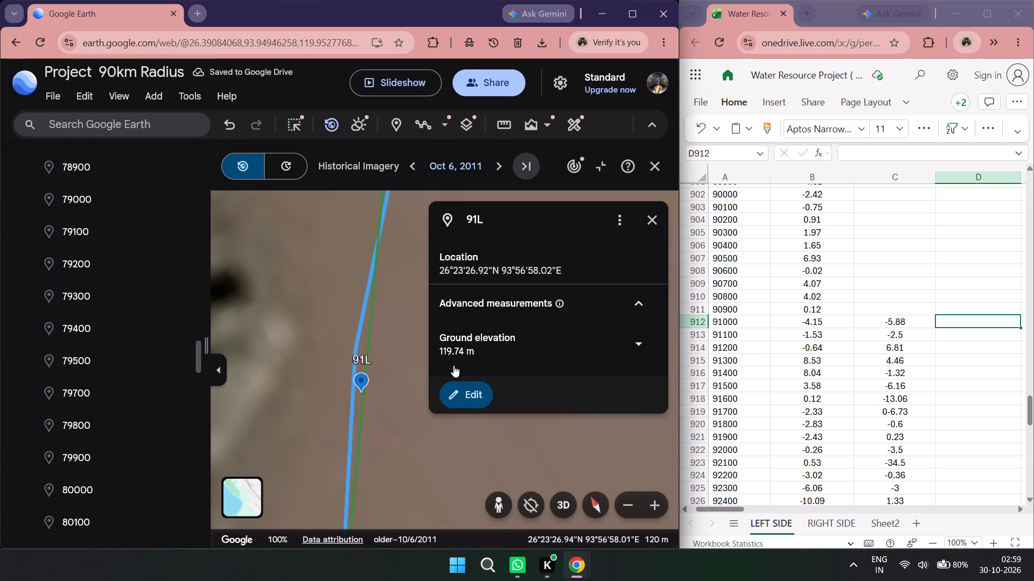
Measure from placemark 91L to the blue abhilasha2014 L line and enter 0.44 under 2011-2014 for chainage 91000.
left_click_drag(404, 307, 414, 303)
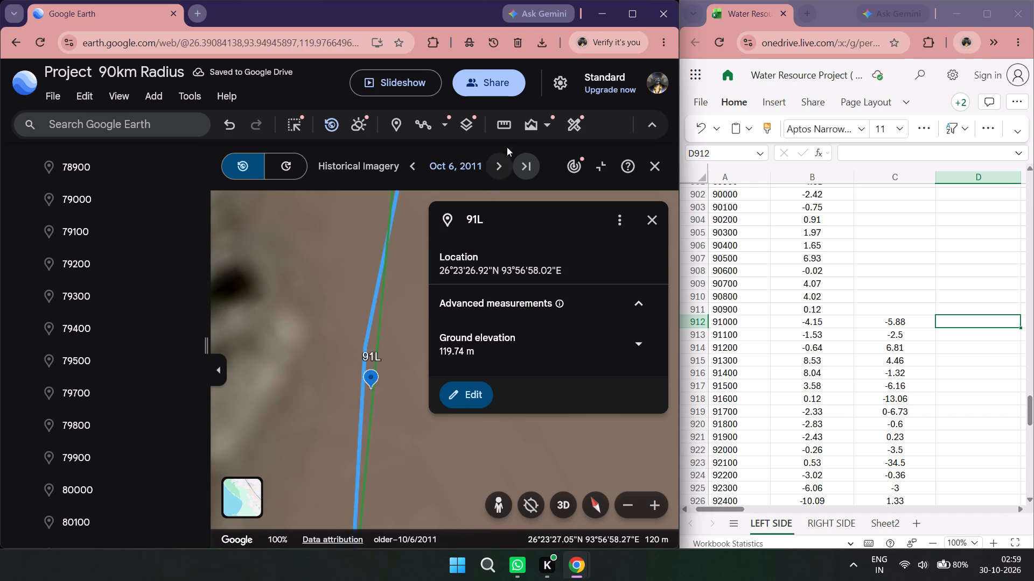
left_click(508, 127)
scroll(417, 371, "up", 2)
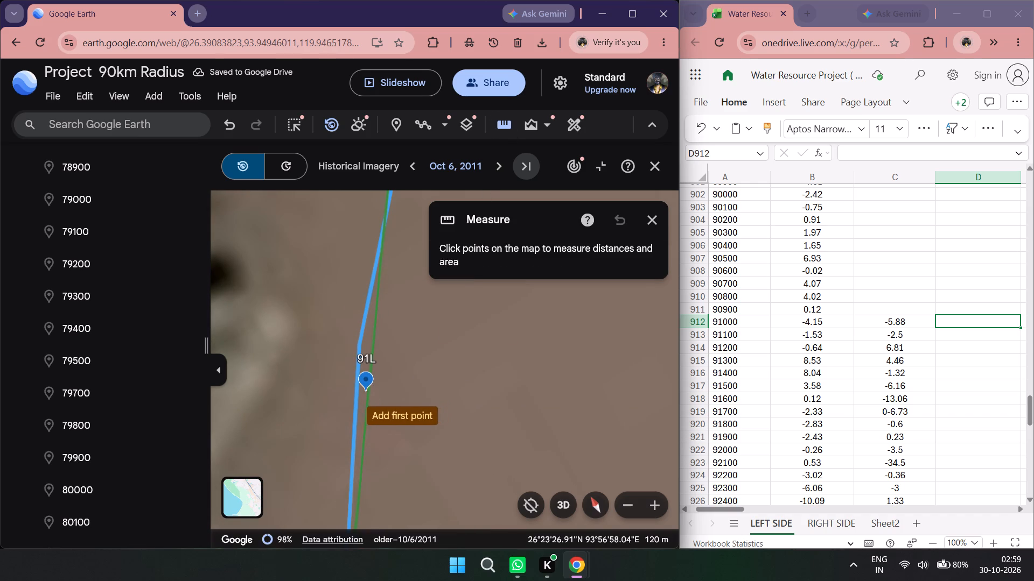
left_click(368, 392)
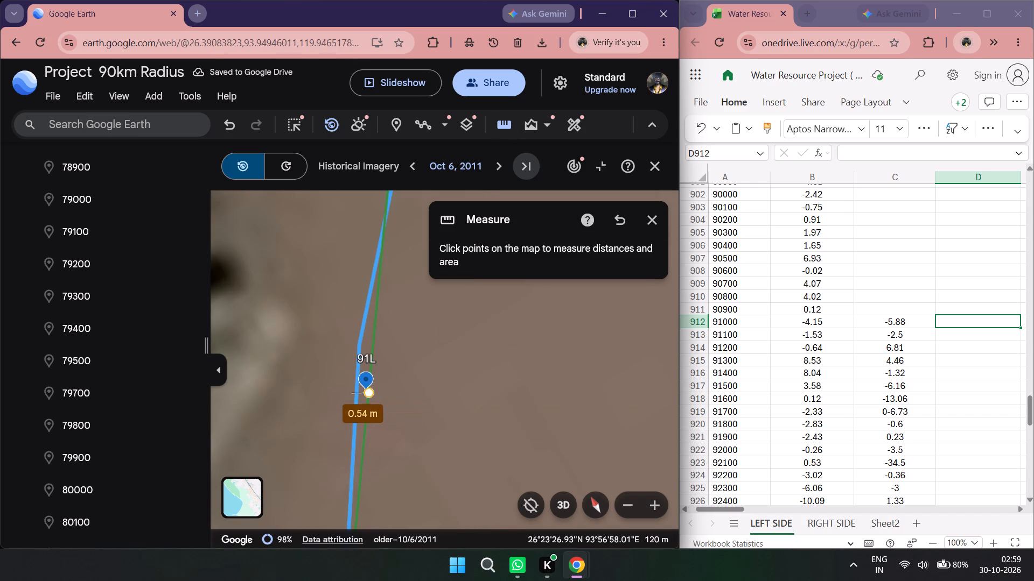
double_click(966, 325)
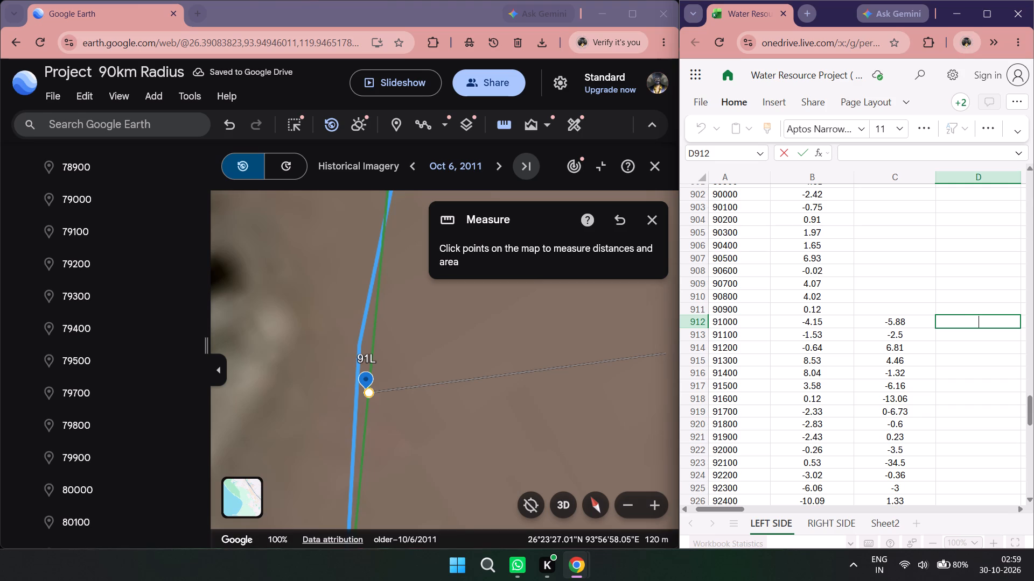
key("0")
type(".44")
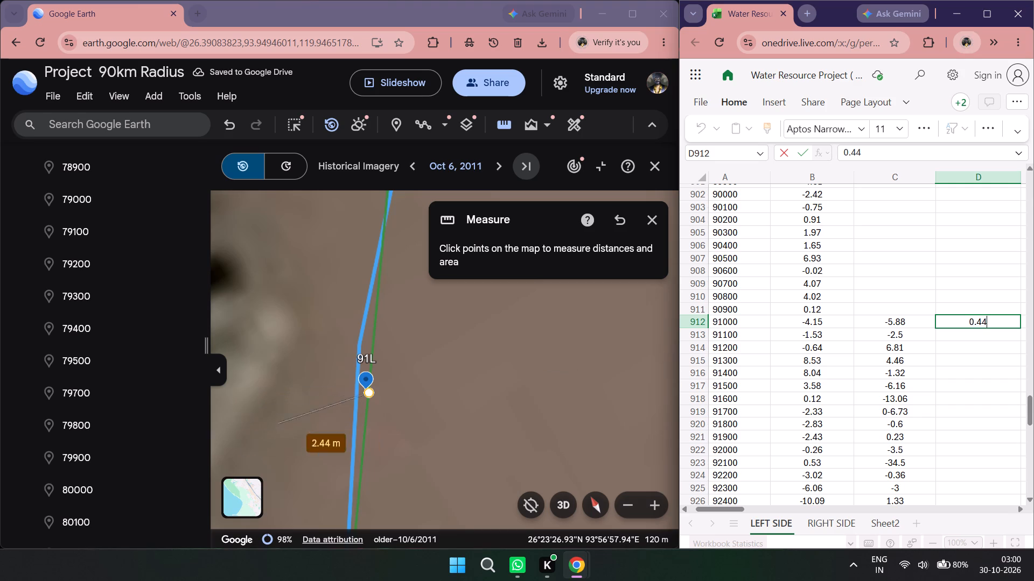
Follow the riverbank from 91L to placemark 91100, discard the running measurement, and bring 91100 up close with the green and blue lines.
scroll(365, 415, "down", 7)
left_click_drag(394, 438, 369, 230)
left_click_drag(345, 409, 383, 231)
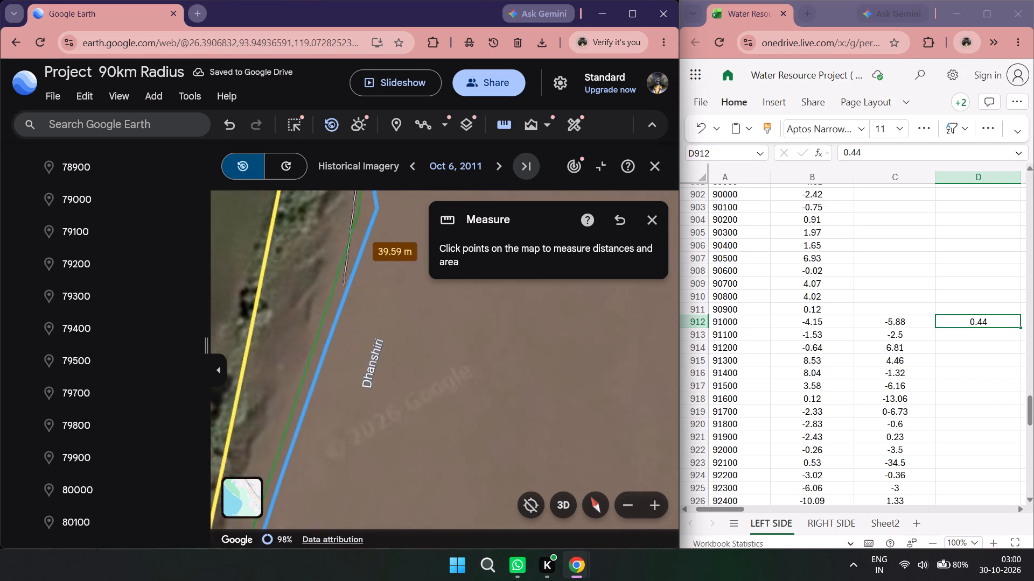
left_click_drag(351, 410, 400, 260)
left_click_drag(359, 419, 367, 410)
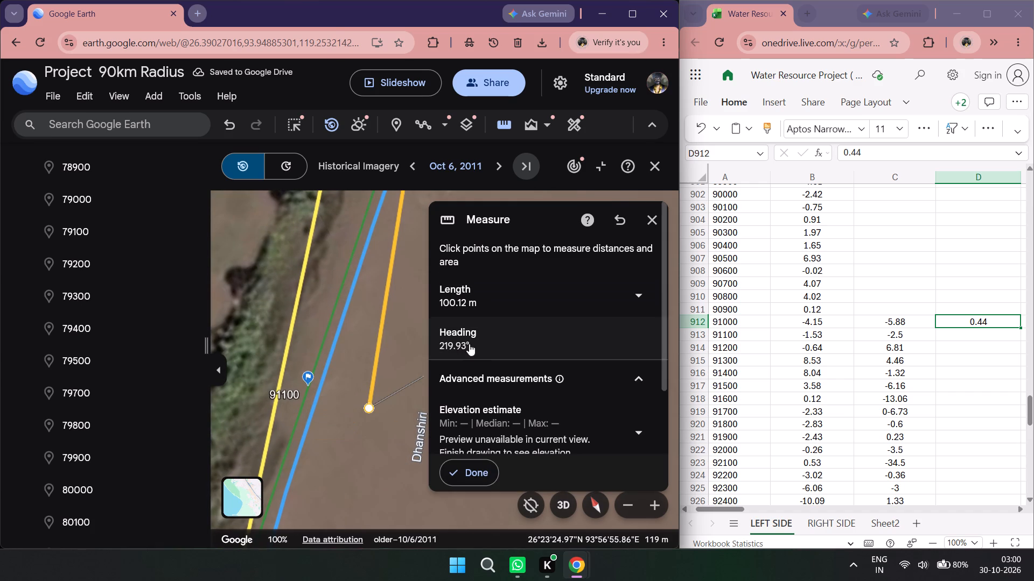
left_click(646, 215)
scroll(406, 481, "up", 3)
left_click_drag(349, 408, 350, 407)
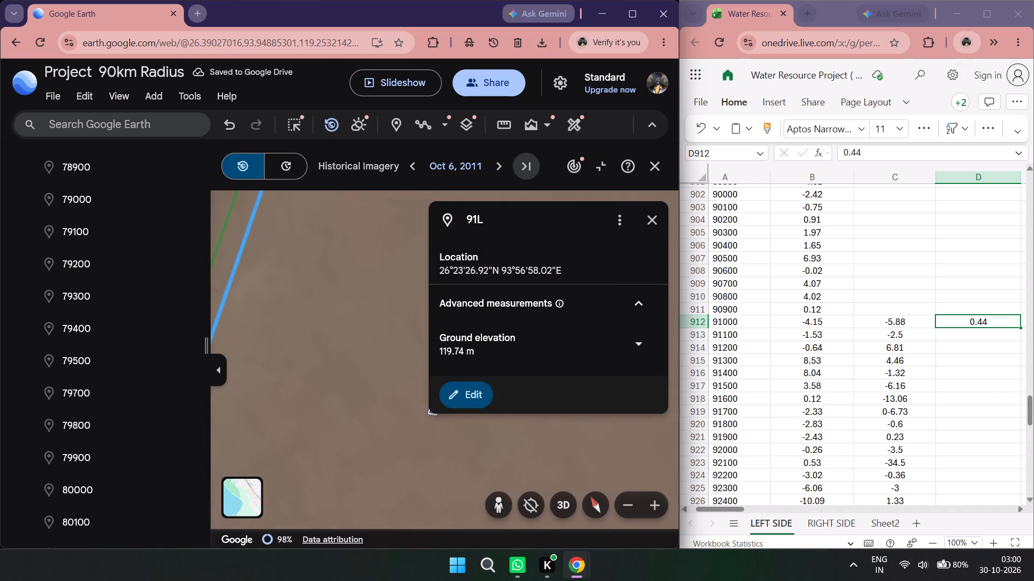
left_click_drag(350, 407, 429, 436)
left_click_drag(269, 426, 307, 440)
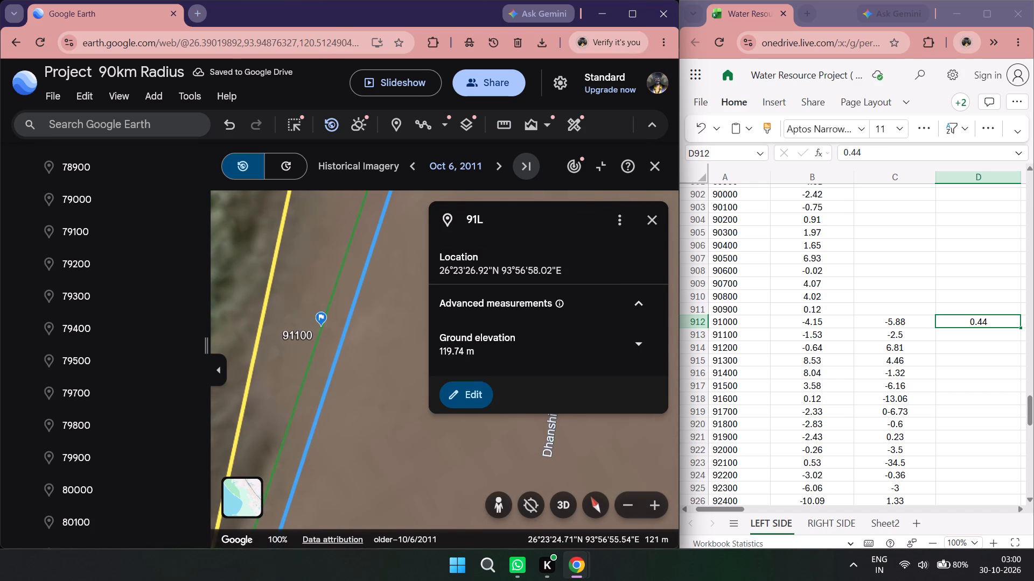
Change the 2011-2014 offset for chainage 91000 to -0.44.
double_click(990, 324)
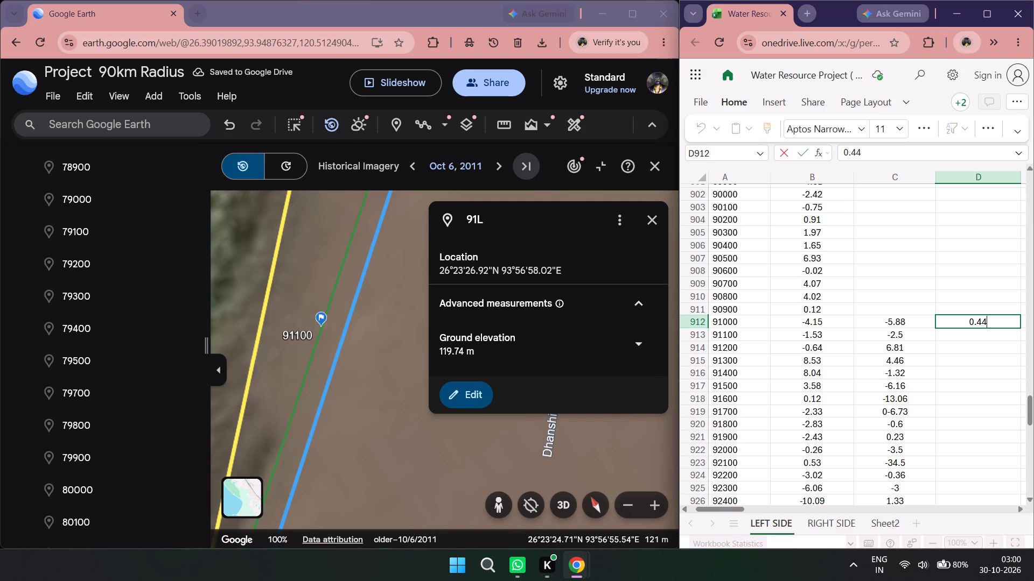
key("BackSpace")
key("BackSpace")
key("BackSpace")
key("BackSpace")
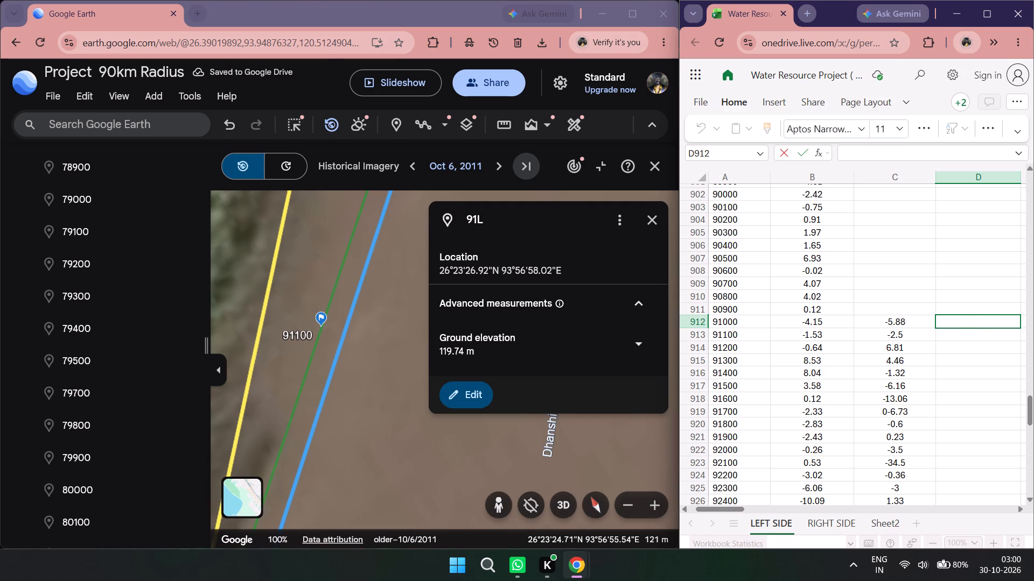
type("-0.44")
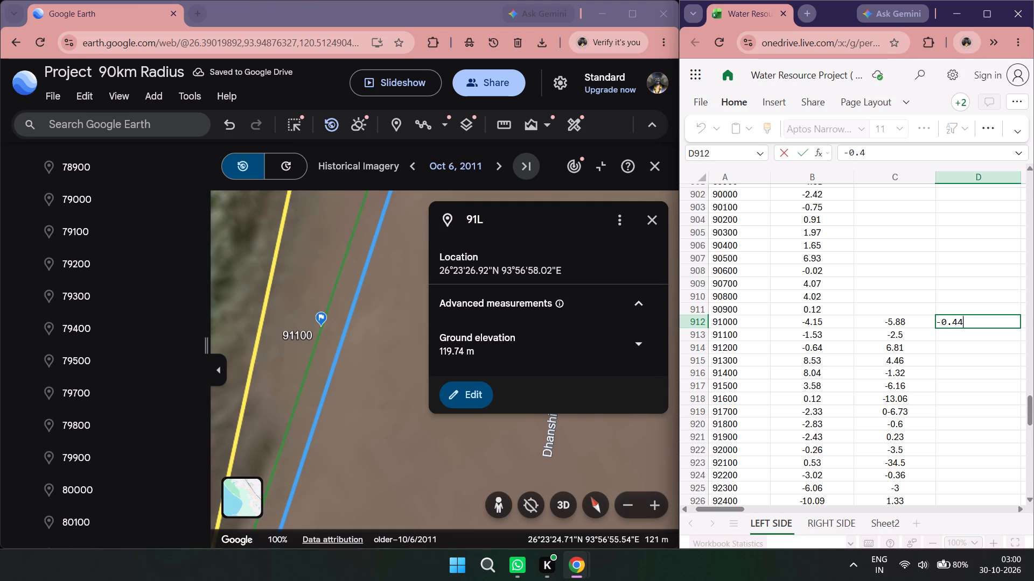
Measure from placemark 91100 to the blue abhilasha2014 L line and enter 1.99 under 2011-2014 for chainage 91100.
left_click(507, 118)
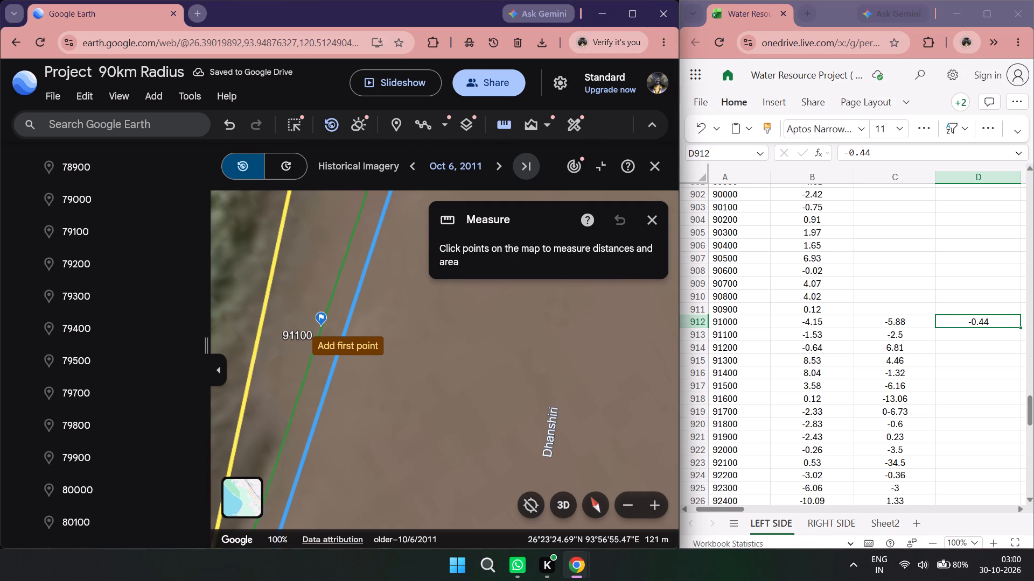
left_click(321, 328)
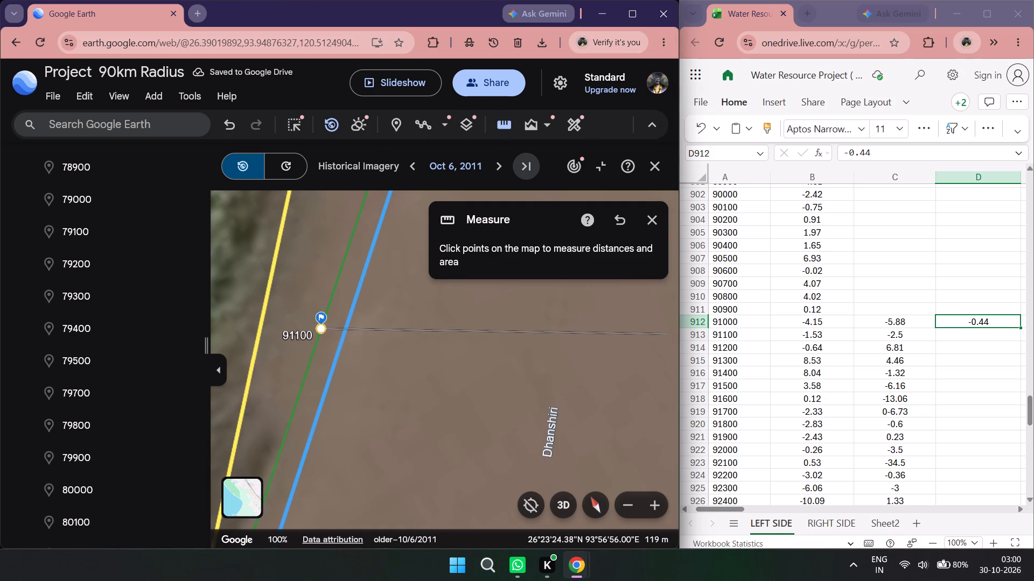
double_click(961, 334)
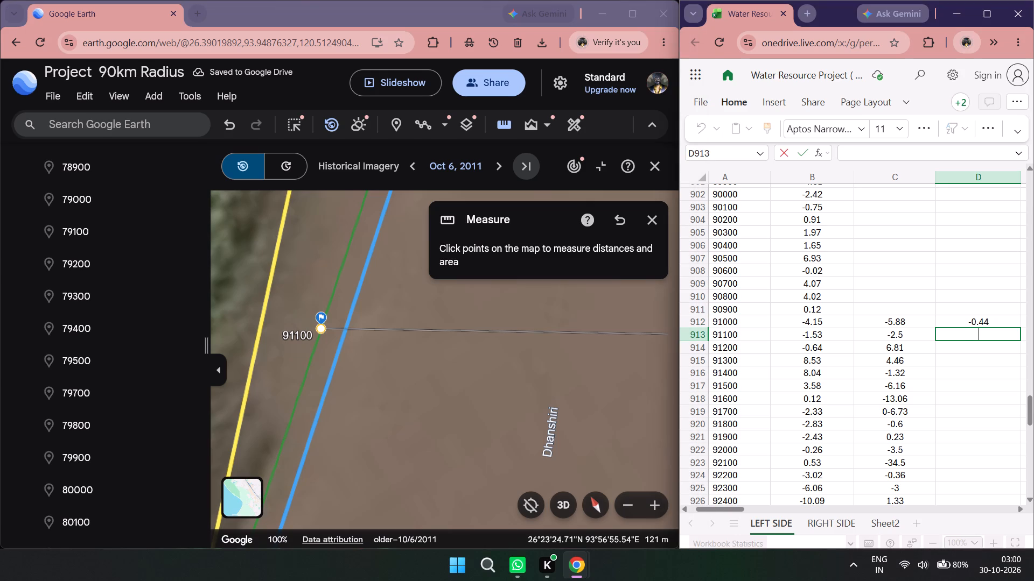
key("1")
type(".99")
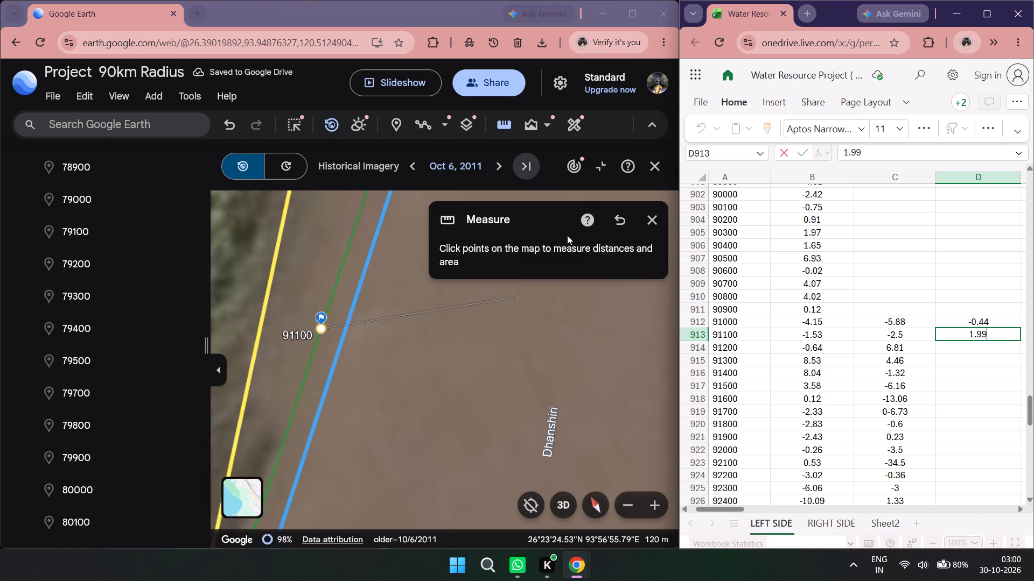
left_click(657, 218)
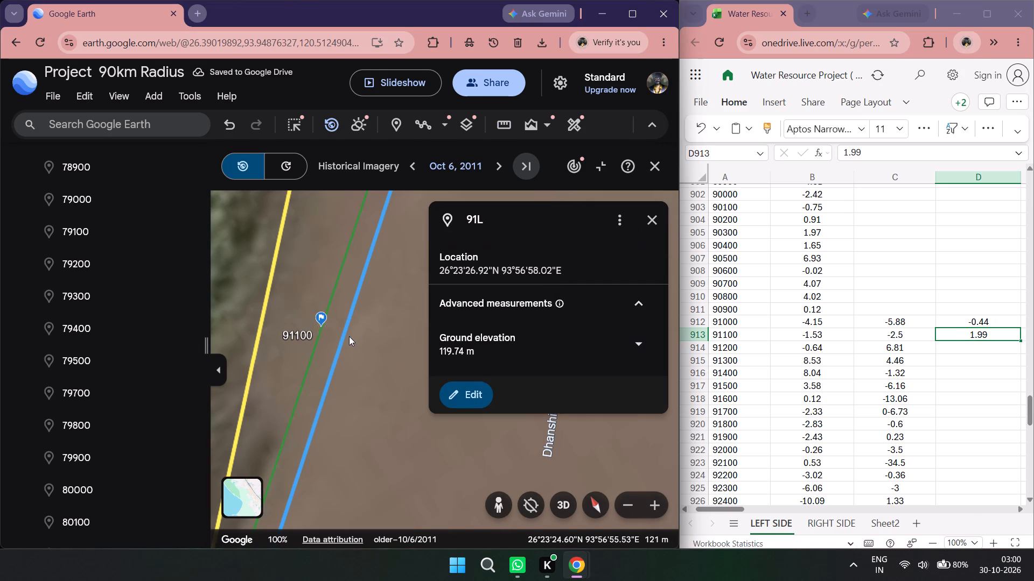
Go to placemark 91200, measure from it to the blue line, and enter 5.68 under 2011-2014 for chainage 91200.
left_click(320, 319)
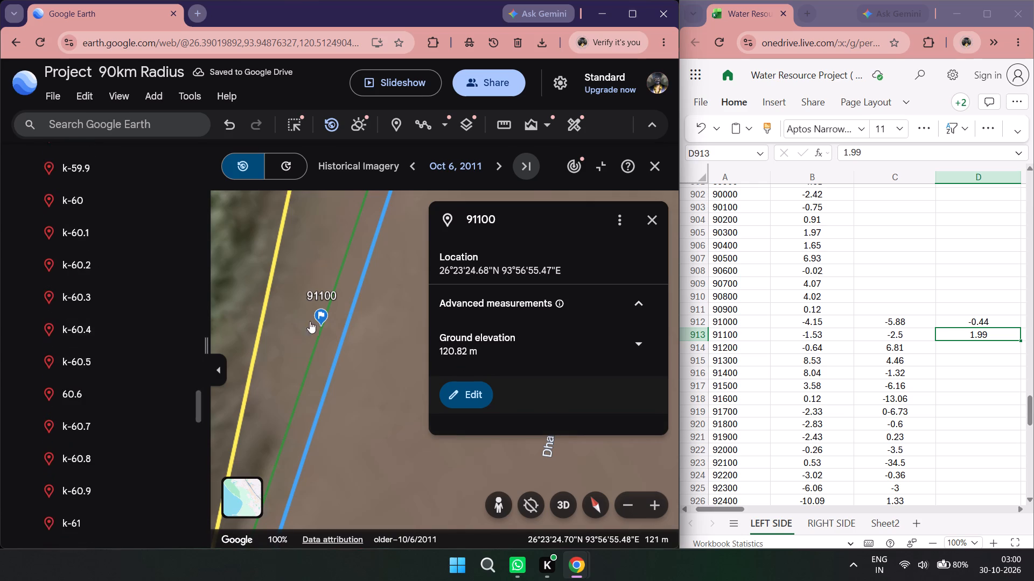
scroll(99, 479, "down", 1)
double_click(102, 500)
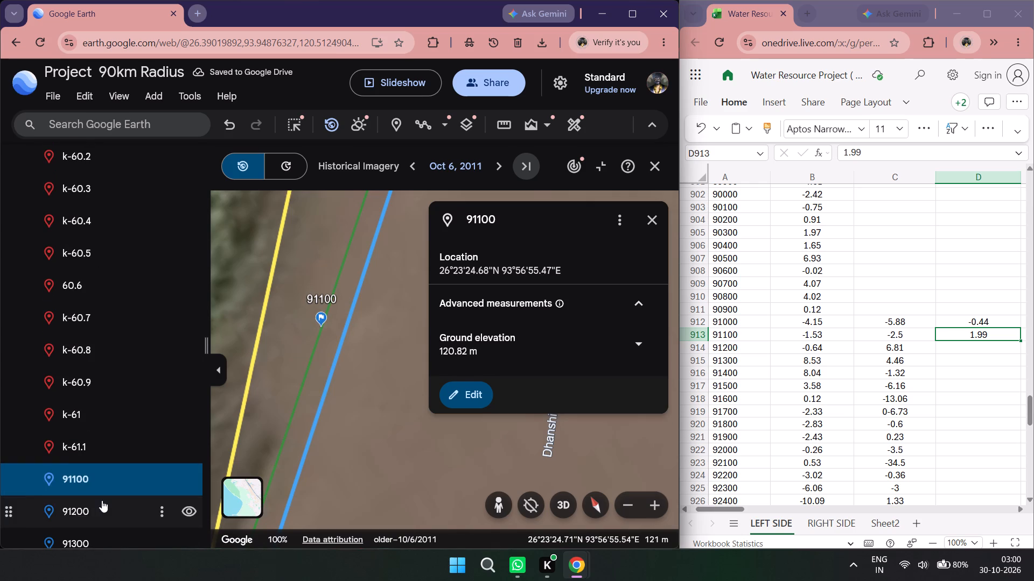
left_click_drag(311, 417, 278, 405)
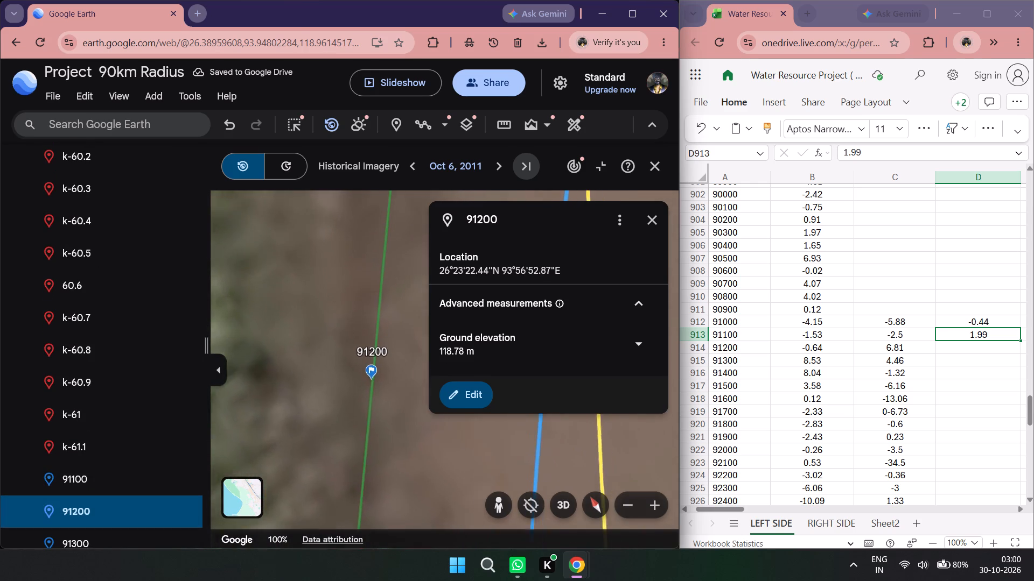
left_click_drag(278, 405, 223, 471)
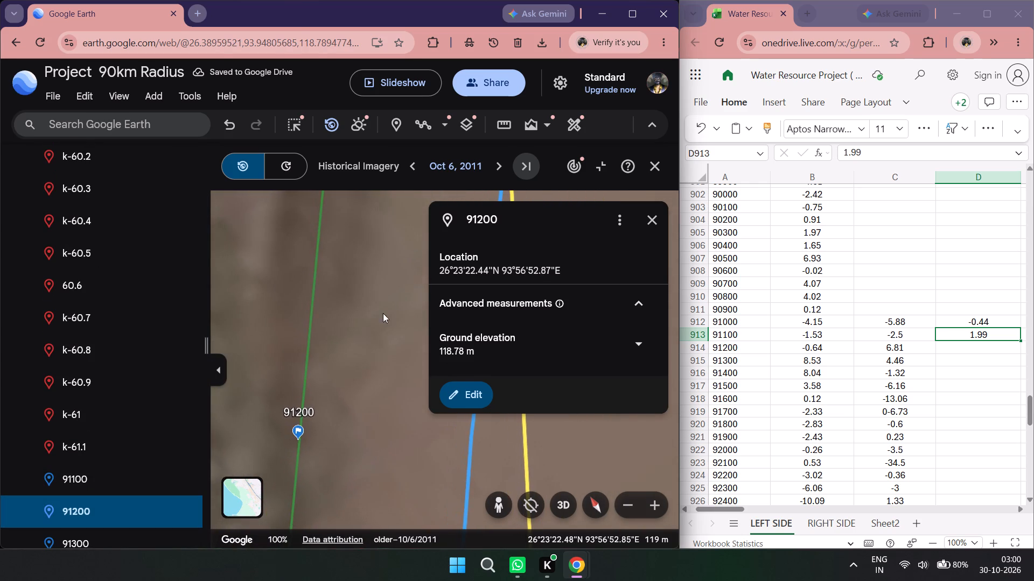
left_click_drag(355, 281, 366, 306)
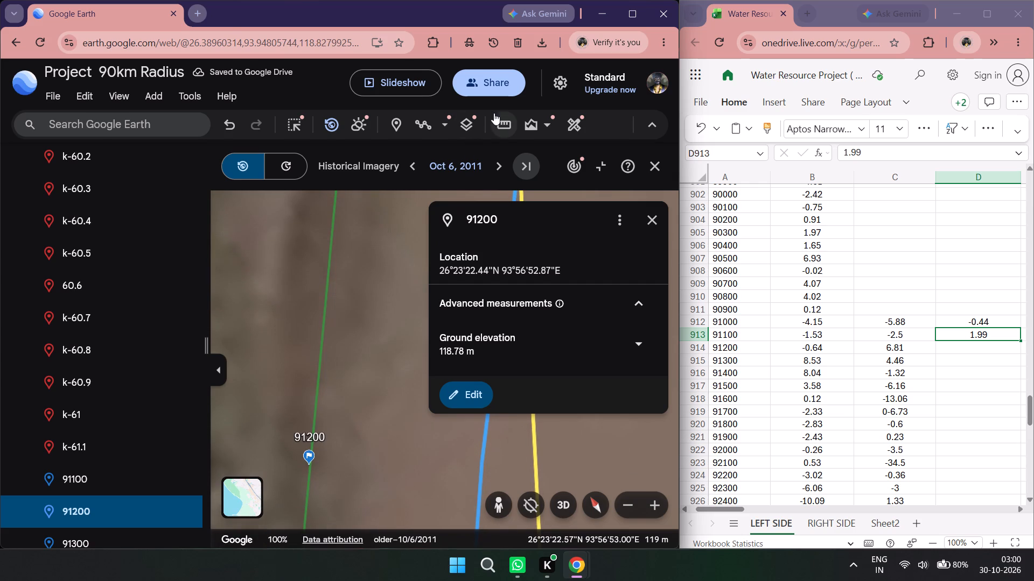
left_click(502, 125)
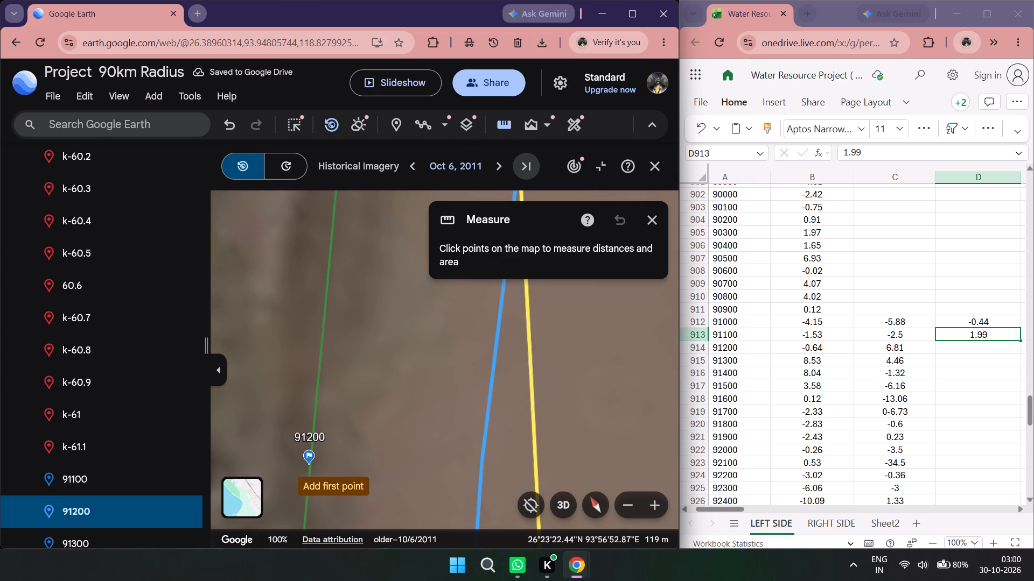
left_click(309, 465)
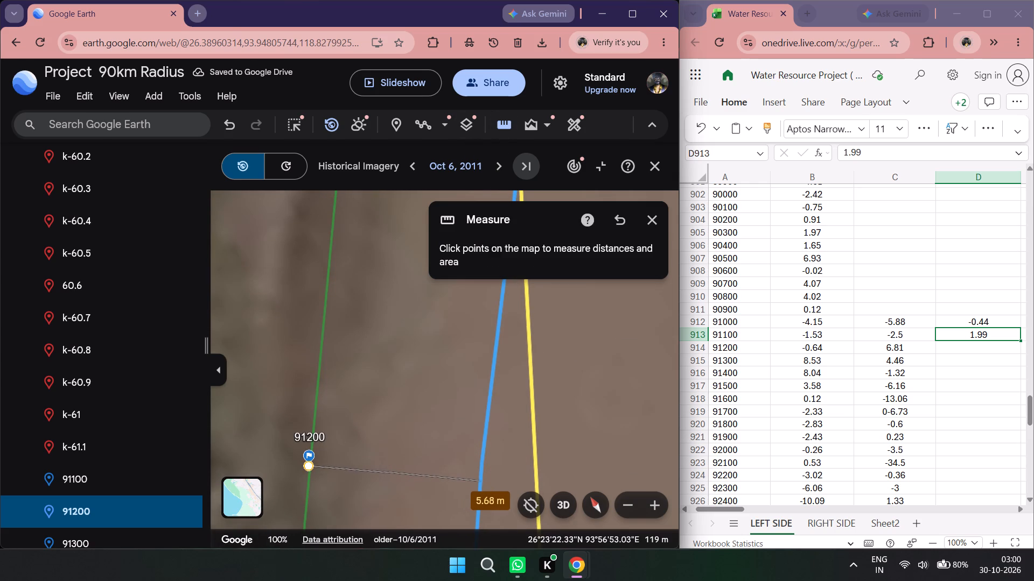
double_click(980, 352)
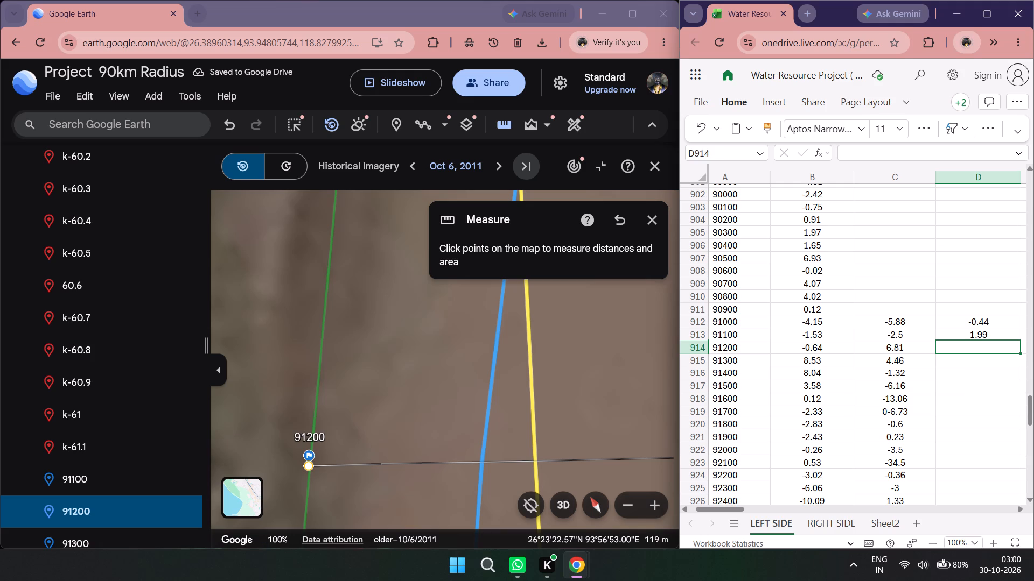
double_click(980, 351)
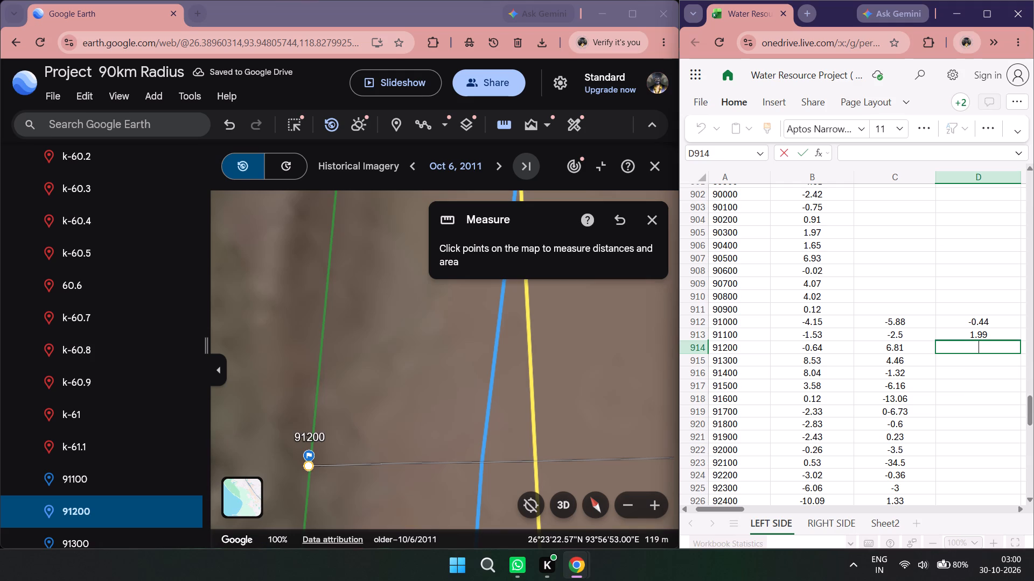
type("5.")
type("68")
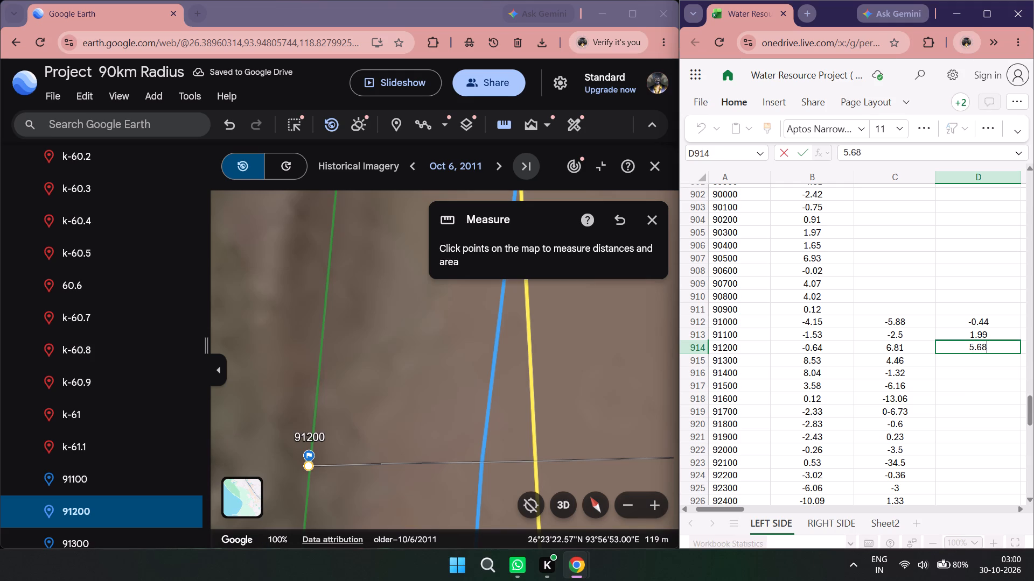
Go to placemark 91300, measure afresh from it to the blue line, and enter 13.68 under 2011-2014 for chainage 91300.
scroll(36, 409, "down", 5)
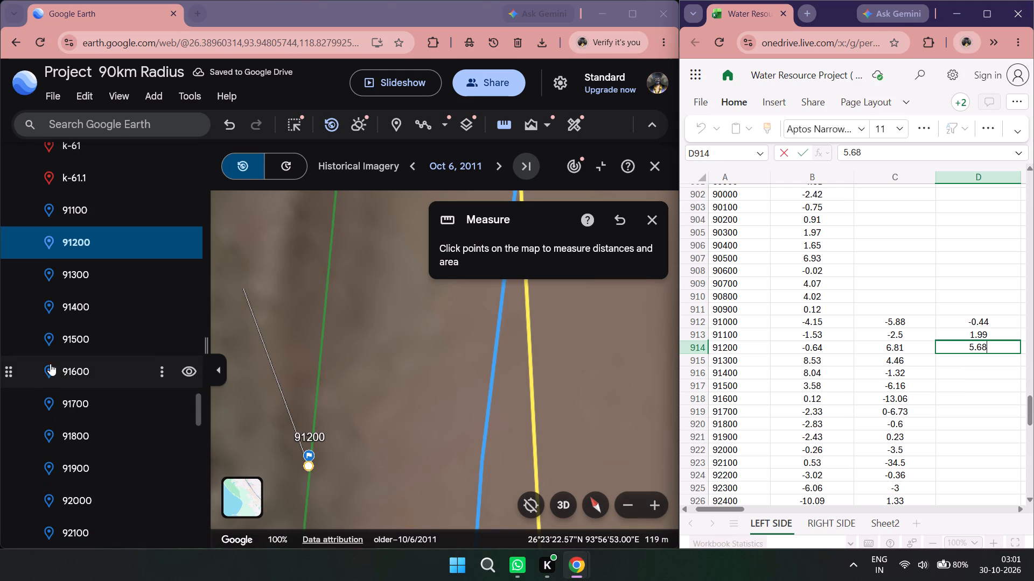
double_click(90, 281)
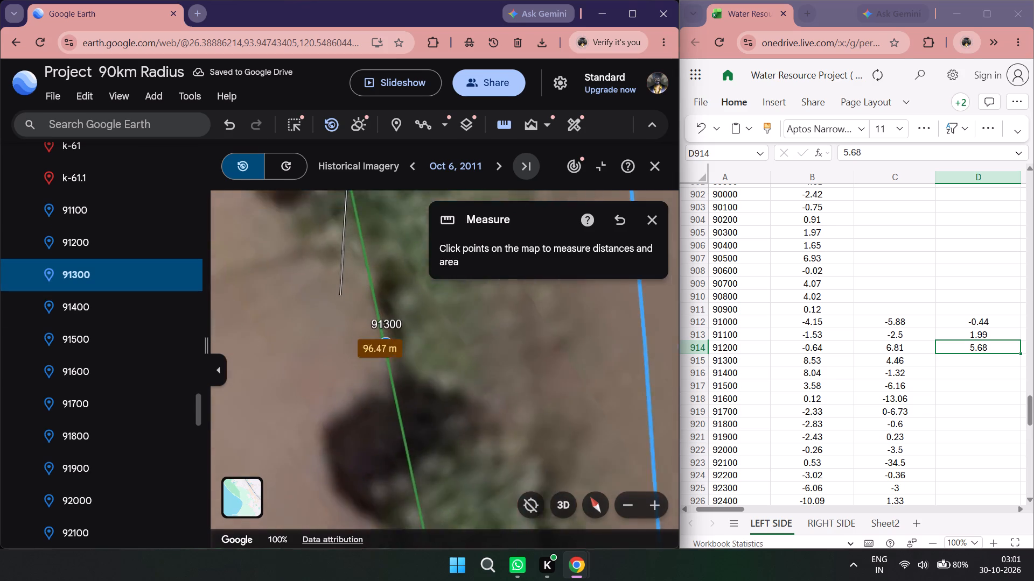
double_click(510, 122)
scroll(483, 378, "down", 1)
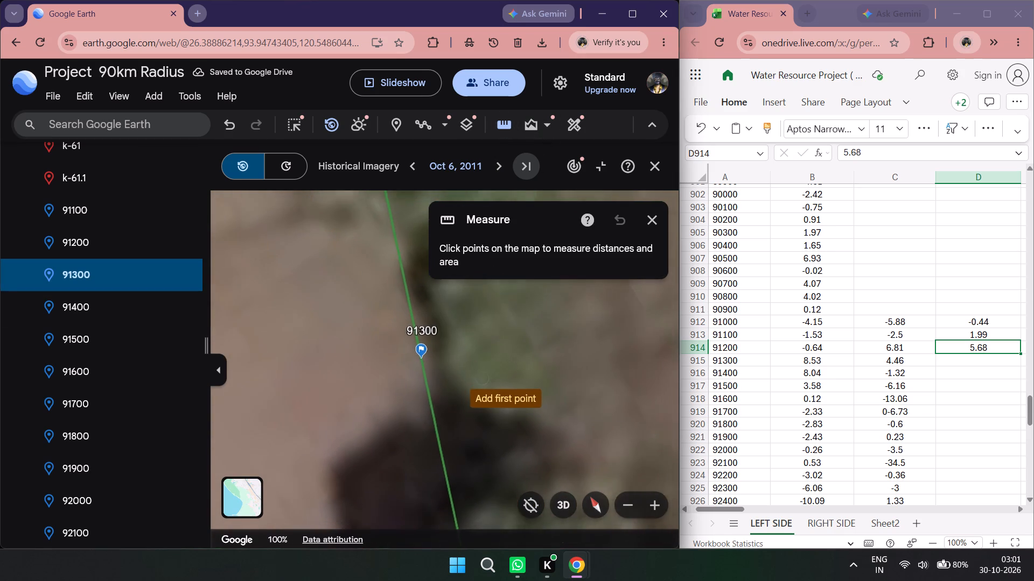
scroll(479, 378, "down", 5)
left_click_drag(497, 367, 458, 396)
scroll(455, 398, "up", 2)
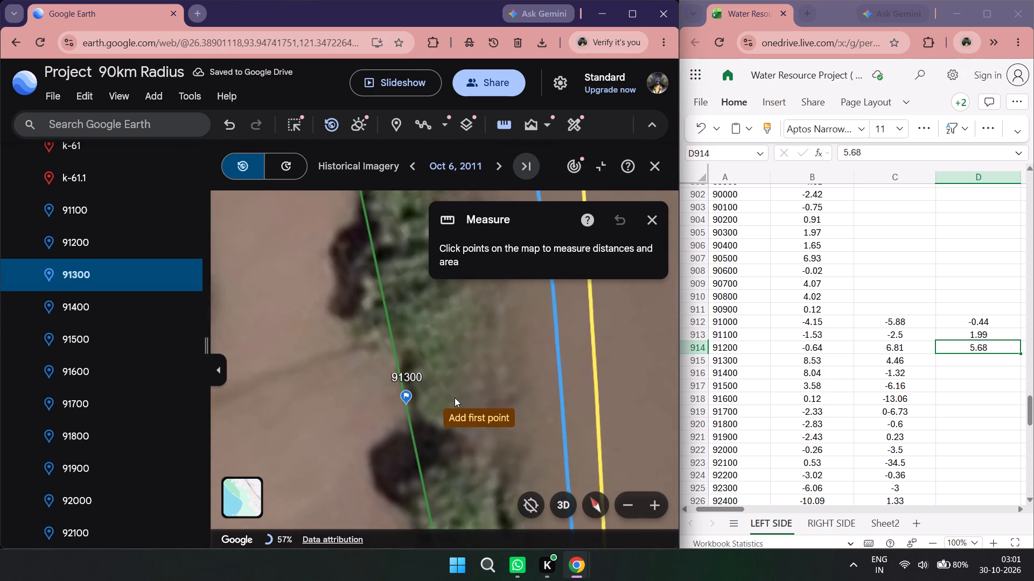
left_click_drag(454, 396, 439, 411)
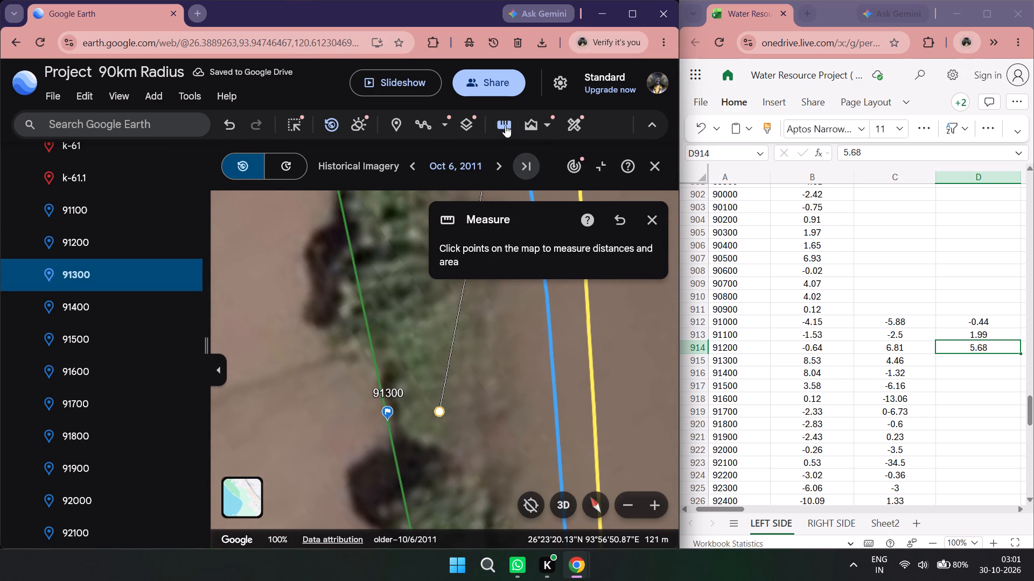
double_click(504, 122)
left_click(388, 423)
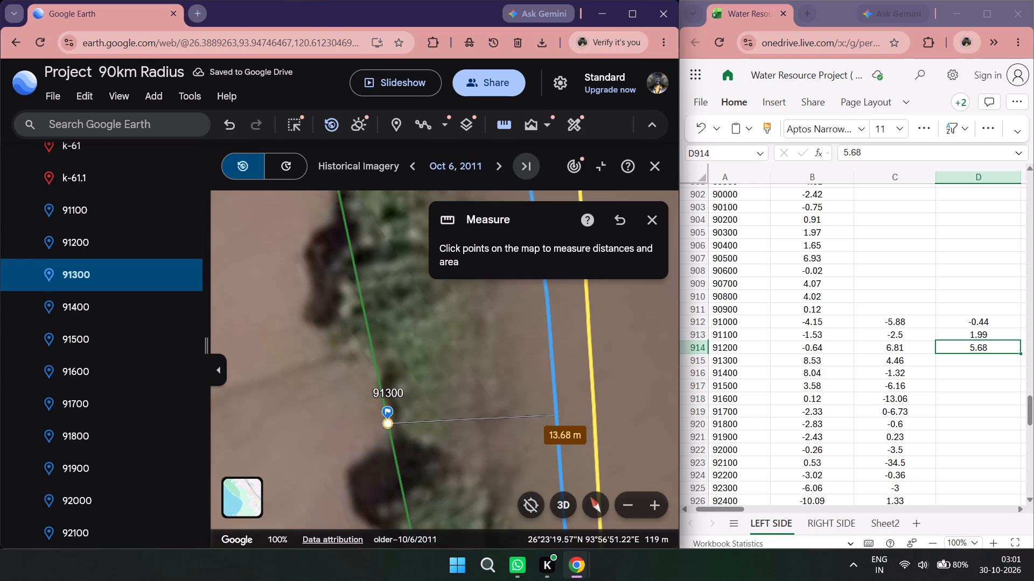
double_click(997, 362)
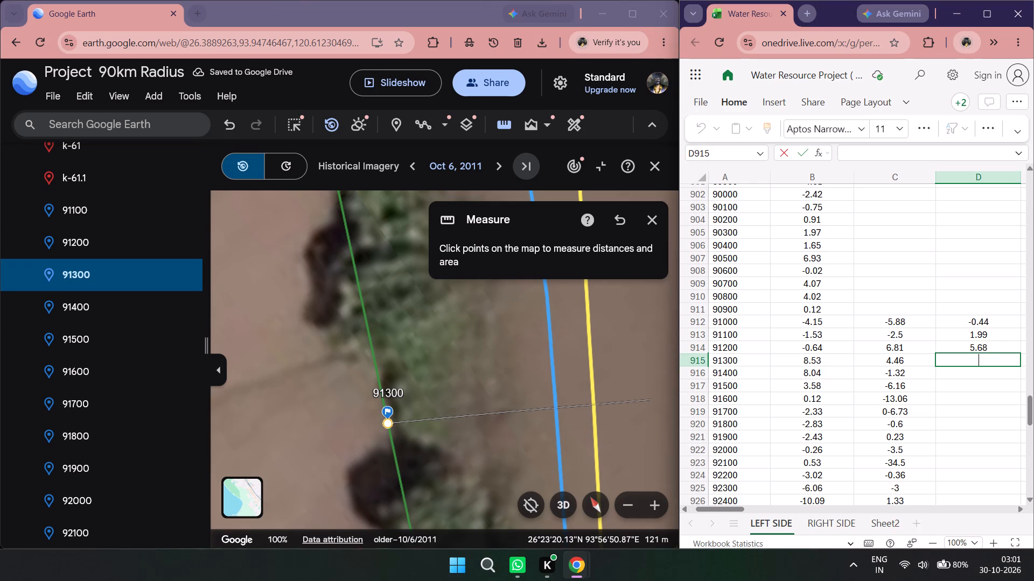
type("123")
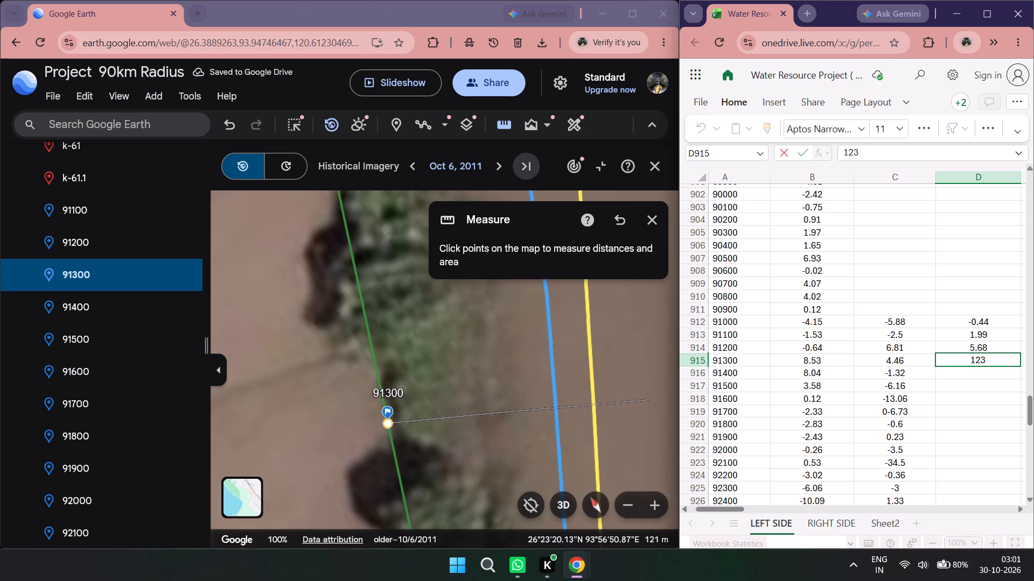
key("BackSpace")
key("BackSpace")
key("3")
key("period")
type("68")
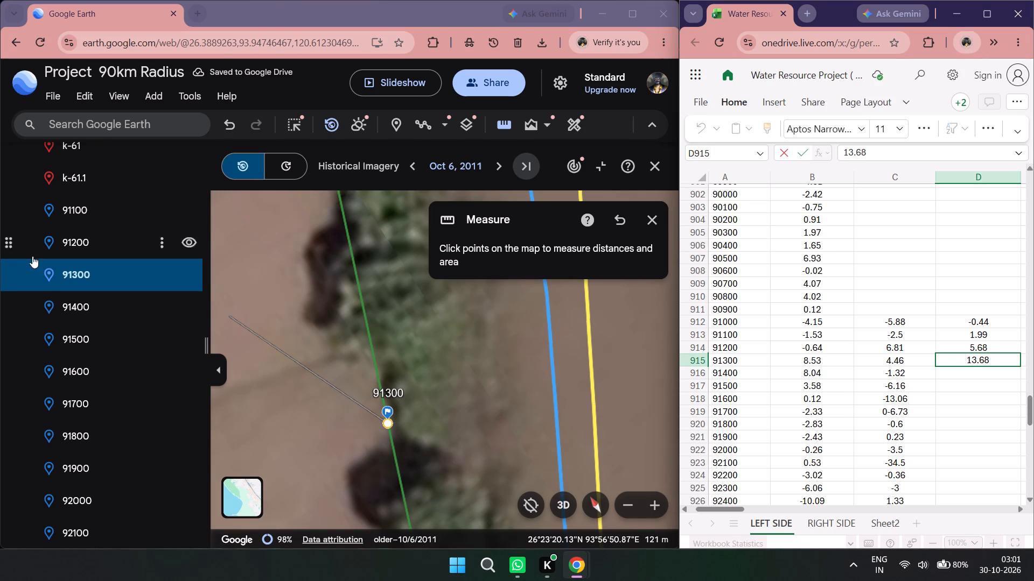
Go to placemark 91400, measure afresh from it to the blue line, and enter 8.87 under 2011-2014 for chainage 91400.
double_click(112, 297)
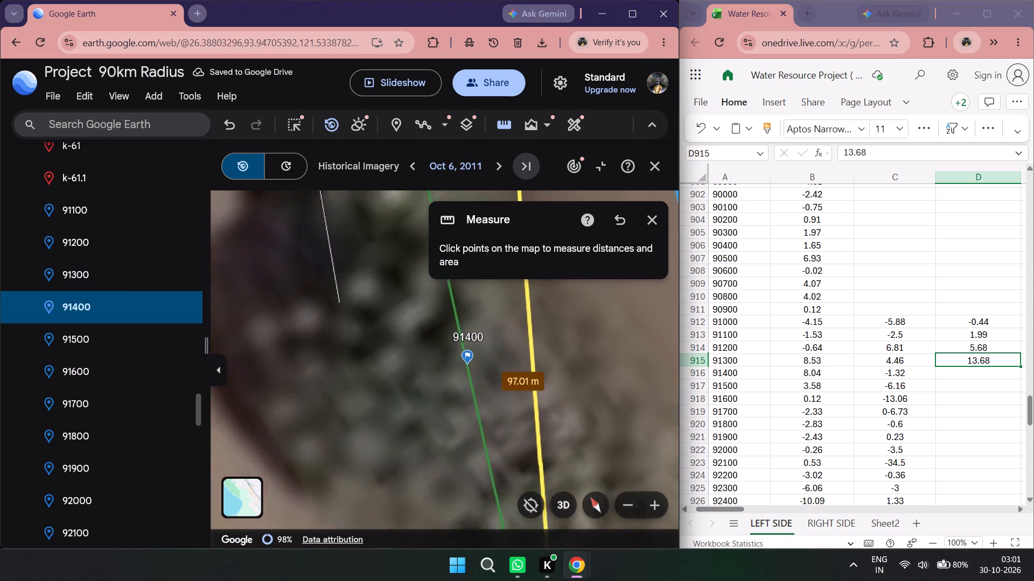
left_click_drag(489, 364, 417, 392)
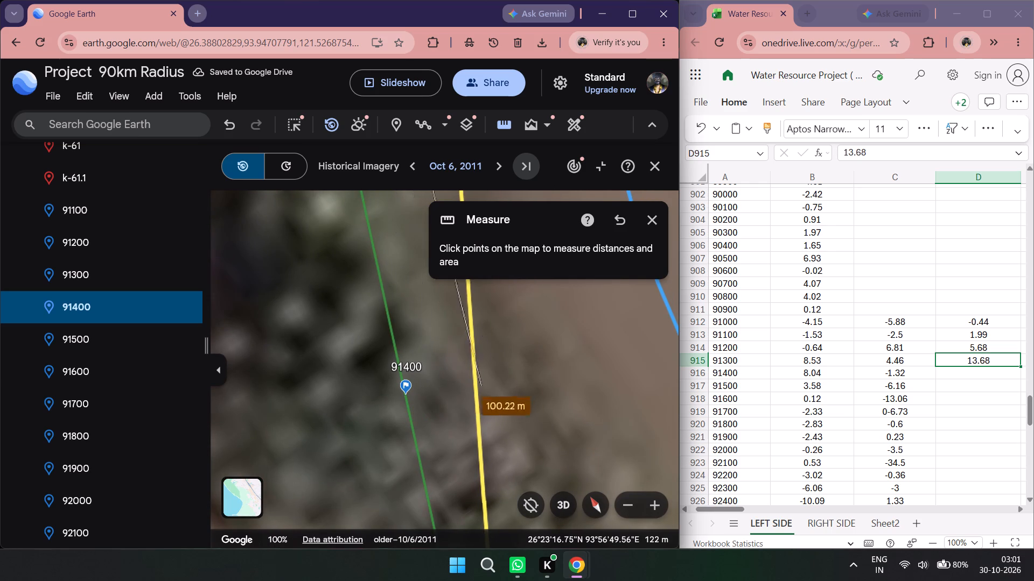
scroll(508, 395, "down", 4)
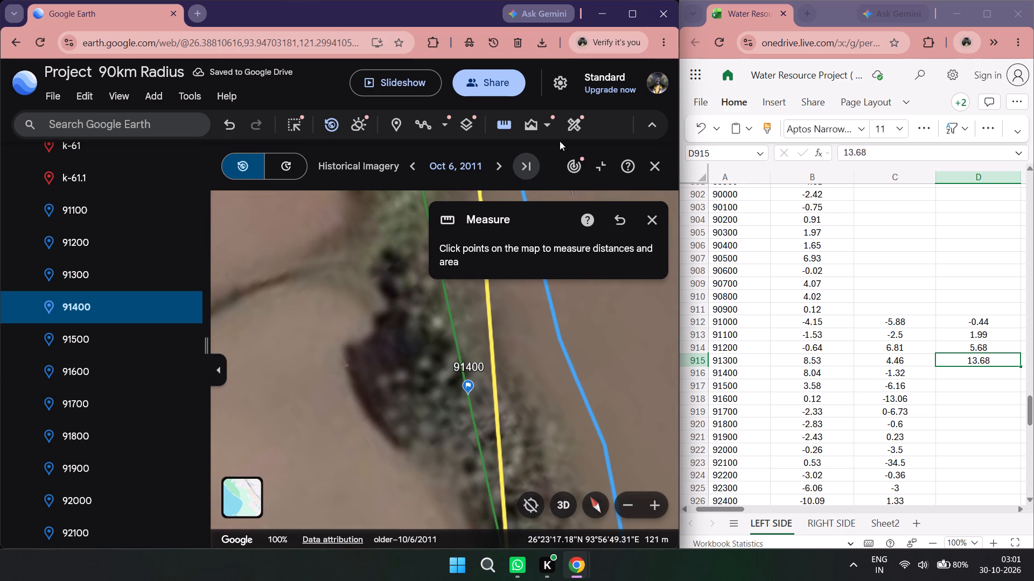
left_click(507, 121)
left_click(506, 121)
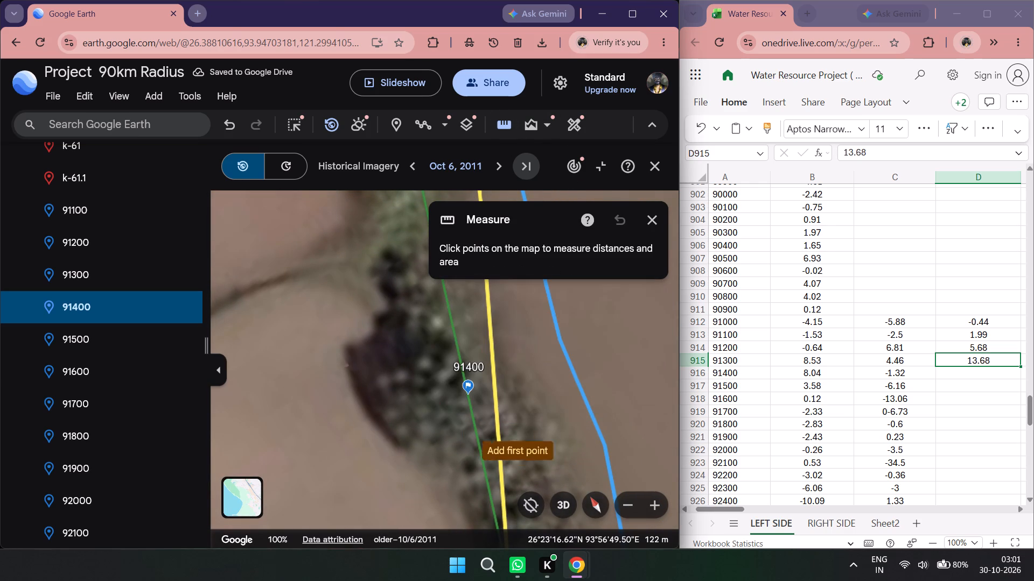
left_click(469, 394)
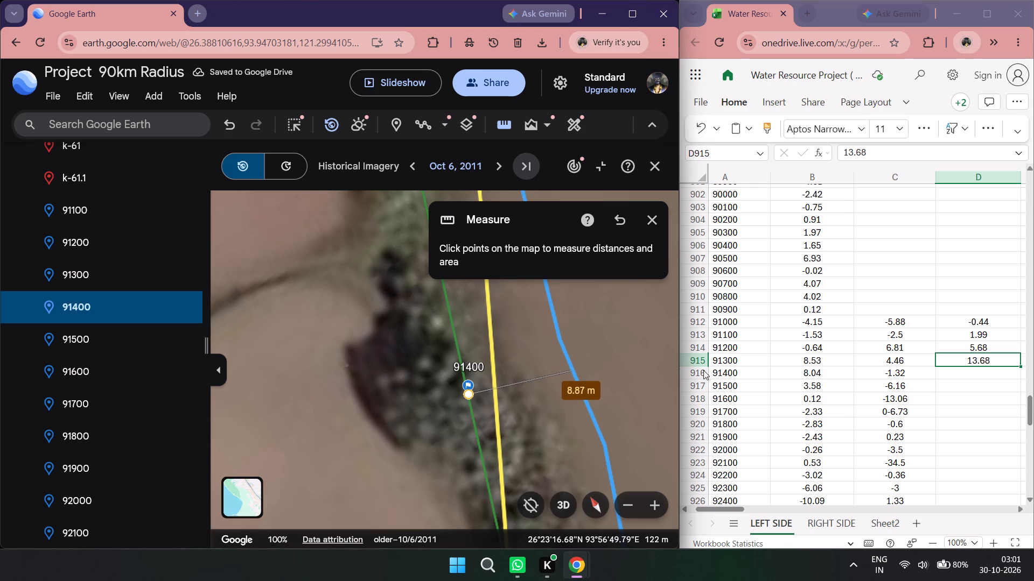
double_click(958, 376)
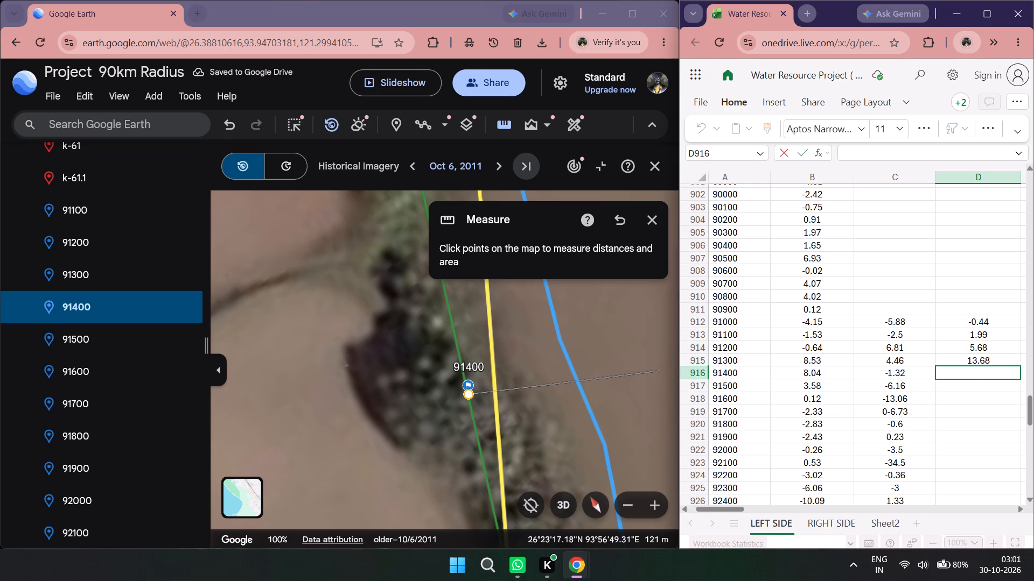
type("8.87")
Go to placemark 91500, measure afresh from it to the blue line, and enter 8 under 2011-2014 for chainage 91500.
double_click(113, 343)
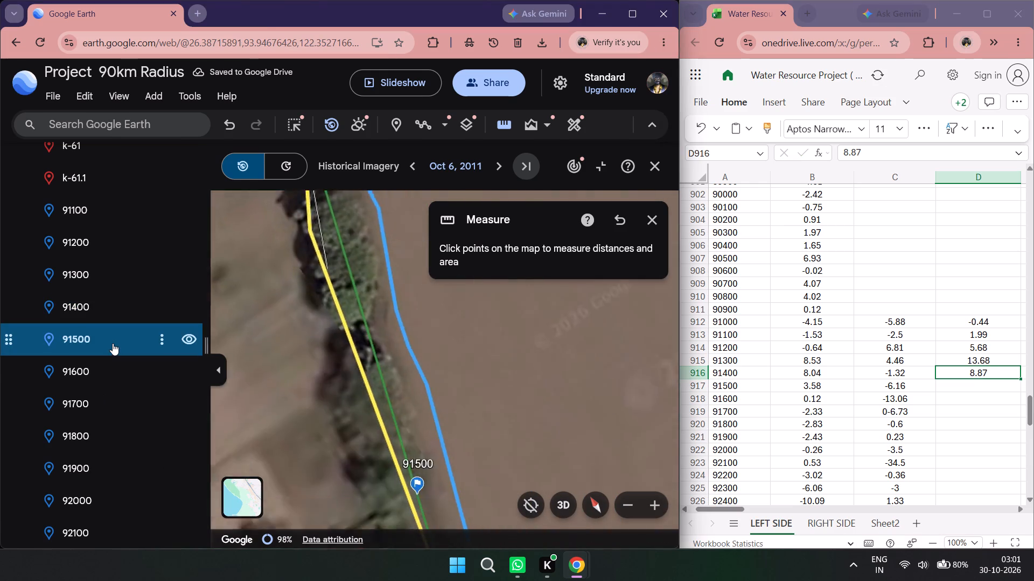
scroll(403, 387, "down", 1)
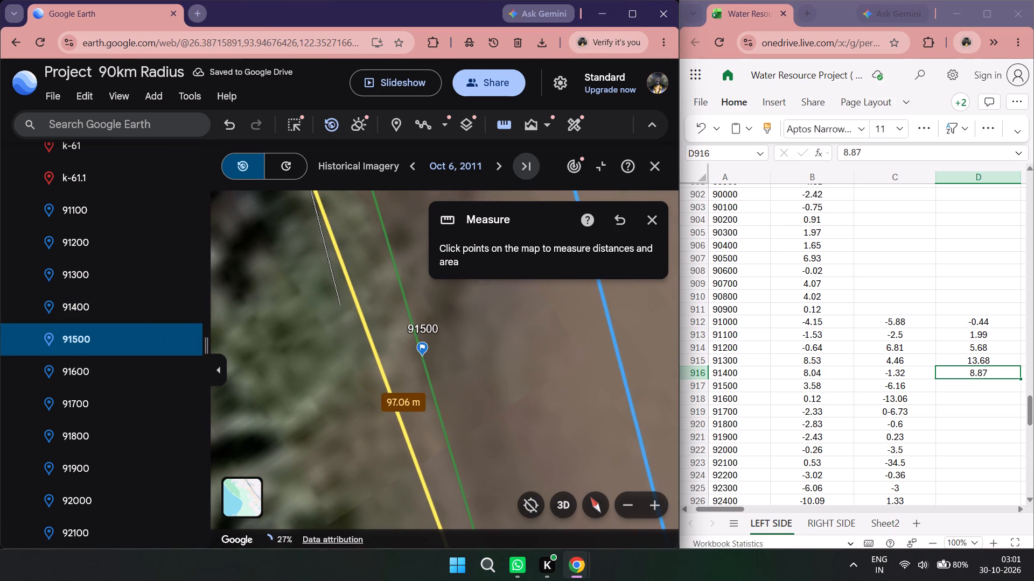
left_click(507, 120)
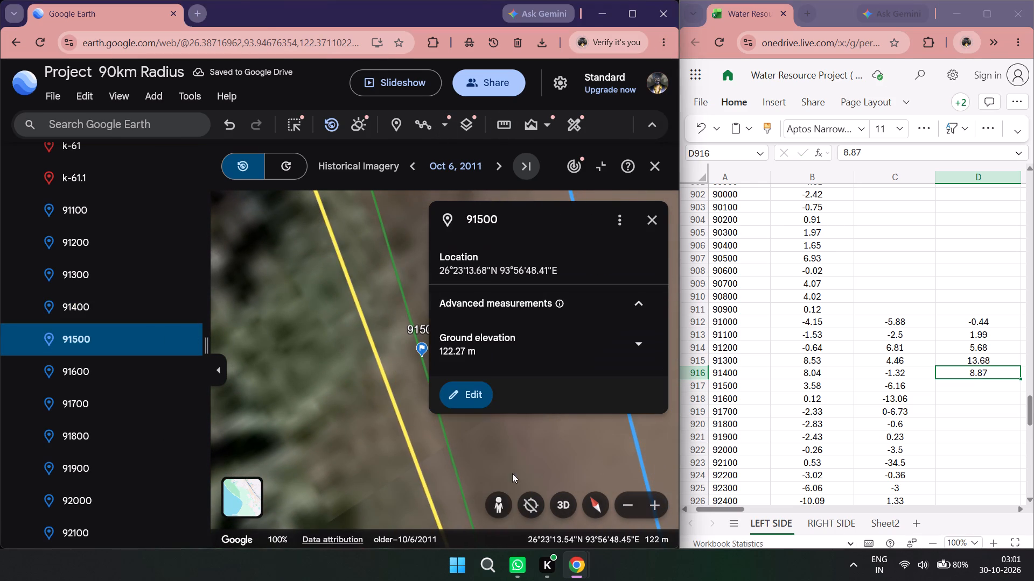
left_click_drag(373, 408, 345, 474)
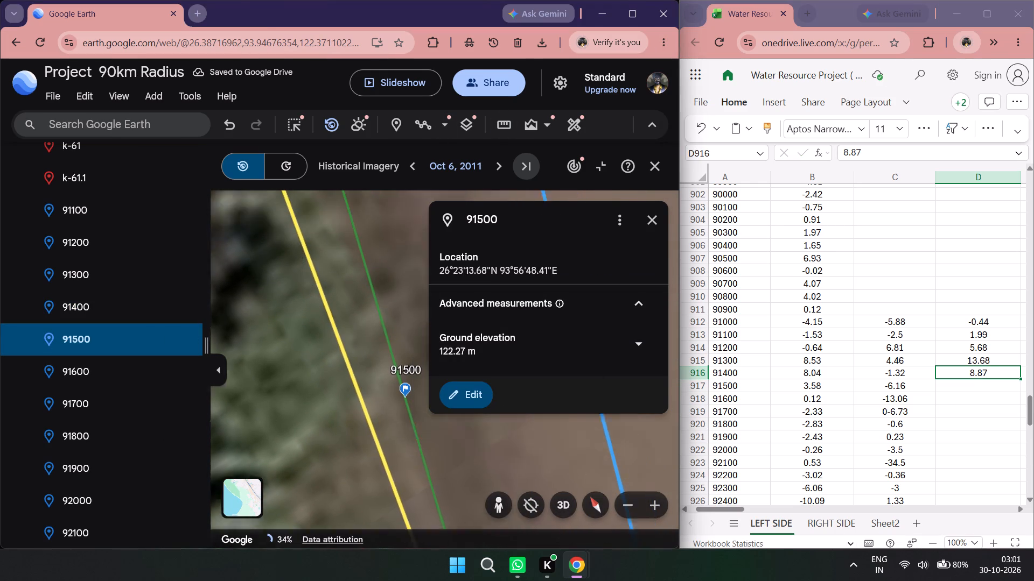
left_click_drag(345, 474, 329, 504)
left_click(514, 122)
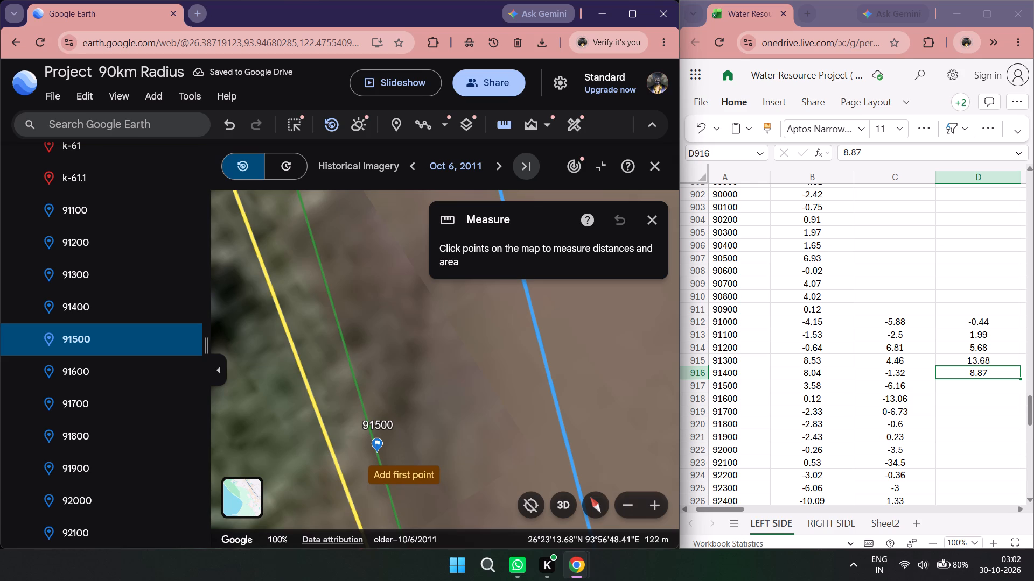
left_click(378, 454)
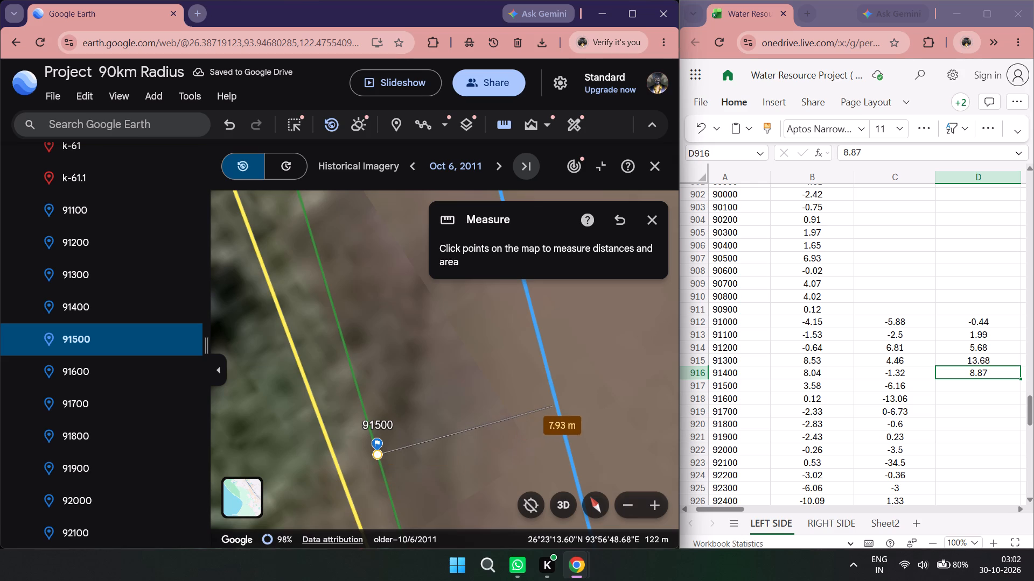
double_click(994, 389)
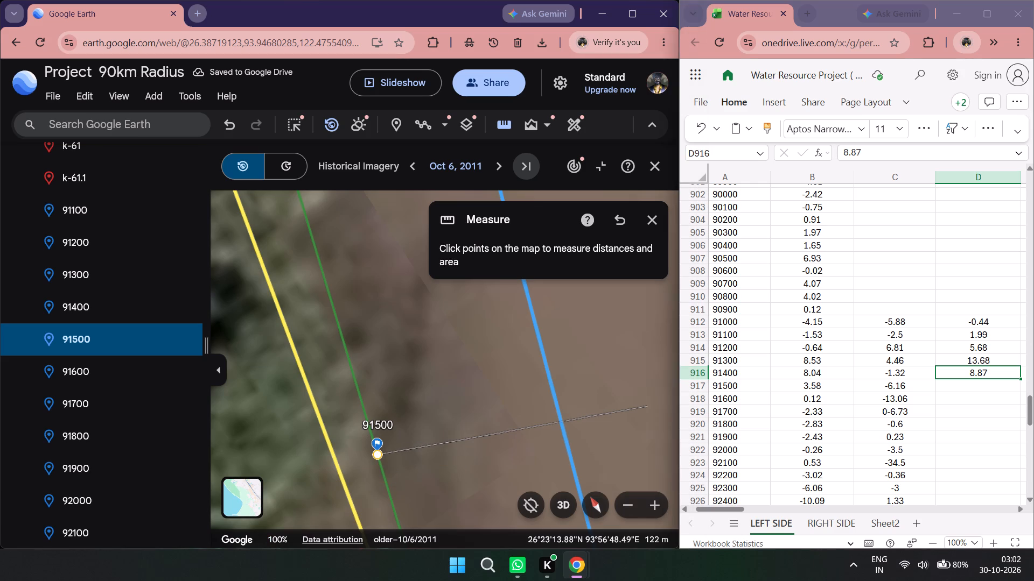
key("8")
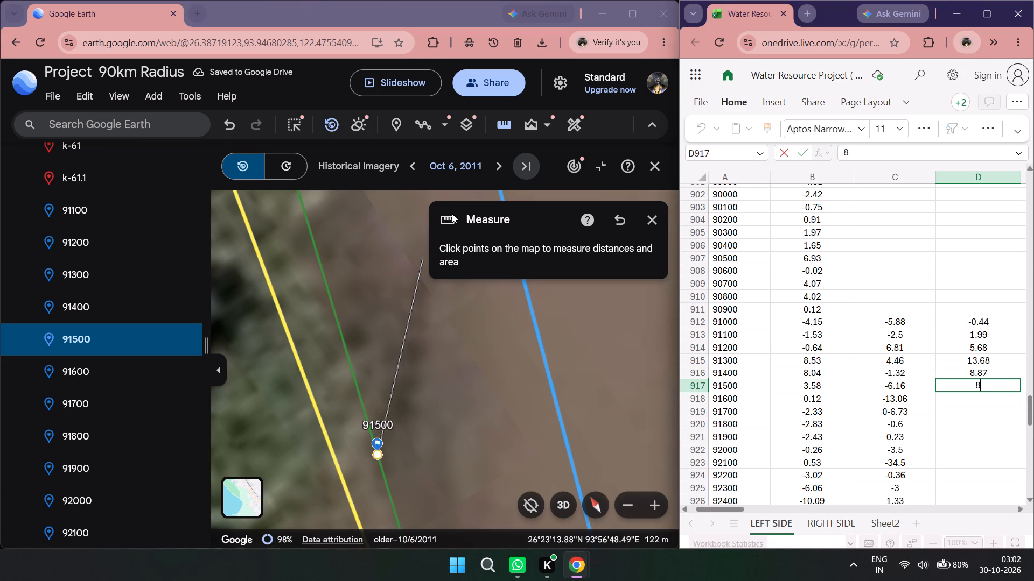
left_click(499, 126)
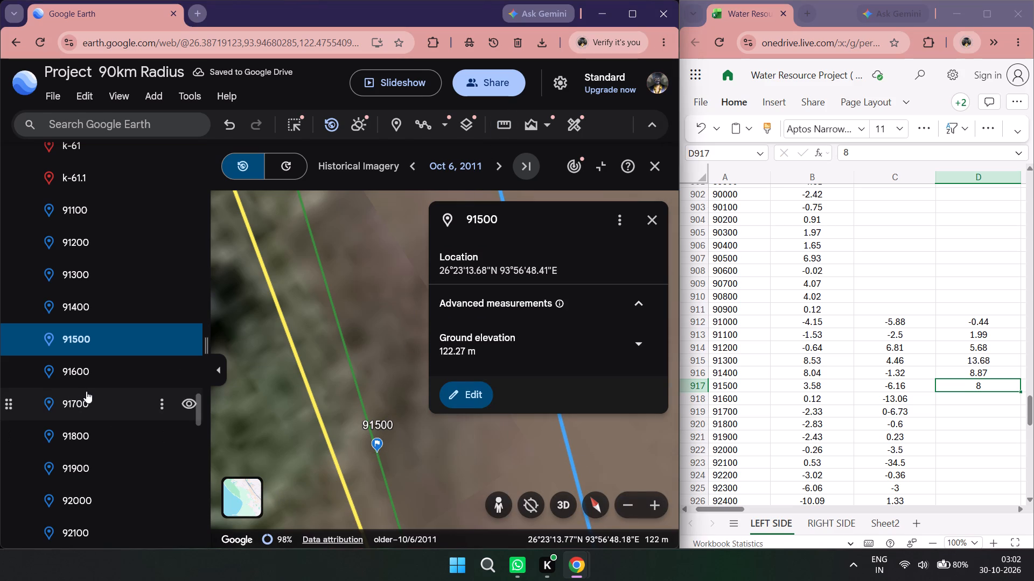
Go to placemark 91600, measure from it to the blue line, and enter 6.61 under 2011-2014 for chainage 91600.
double_click(89, 369)
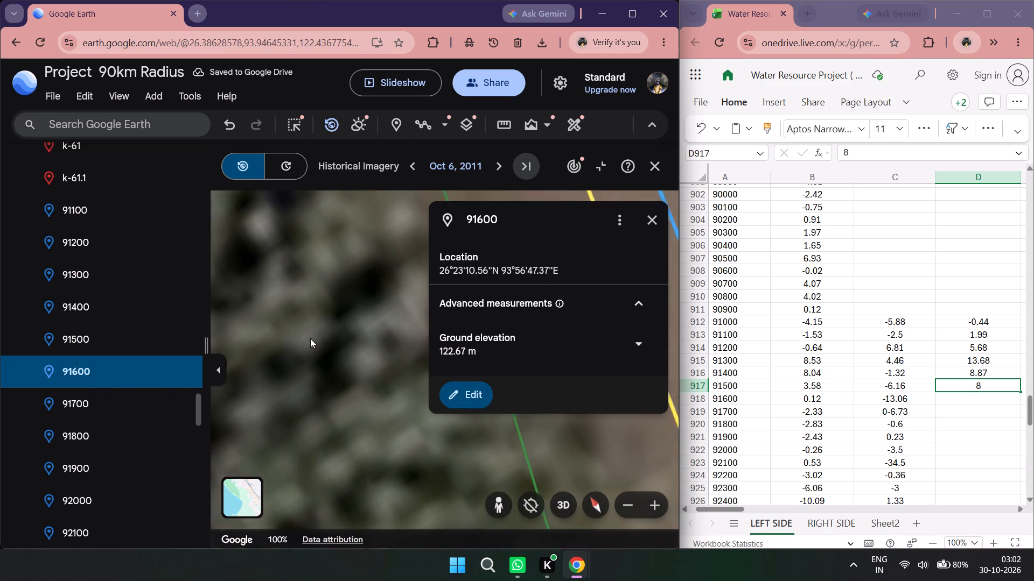
left_click_drag(332, 317, 238, 441)
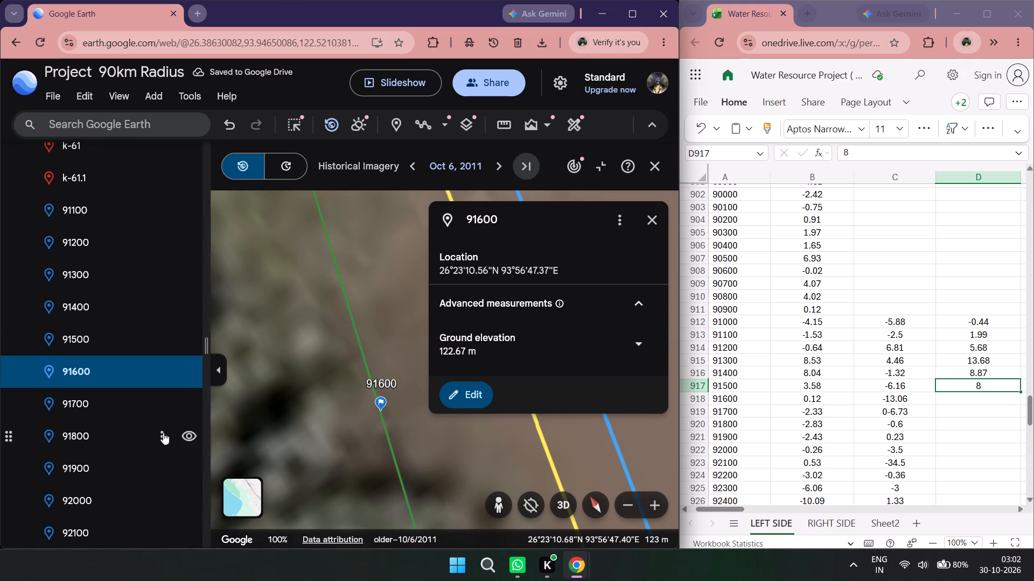
left_click(506, 124)
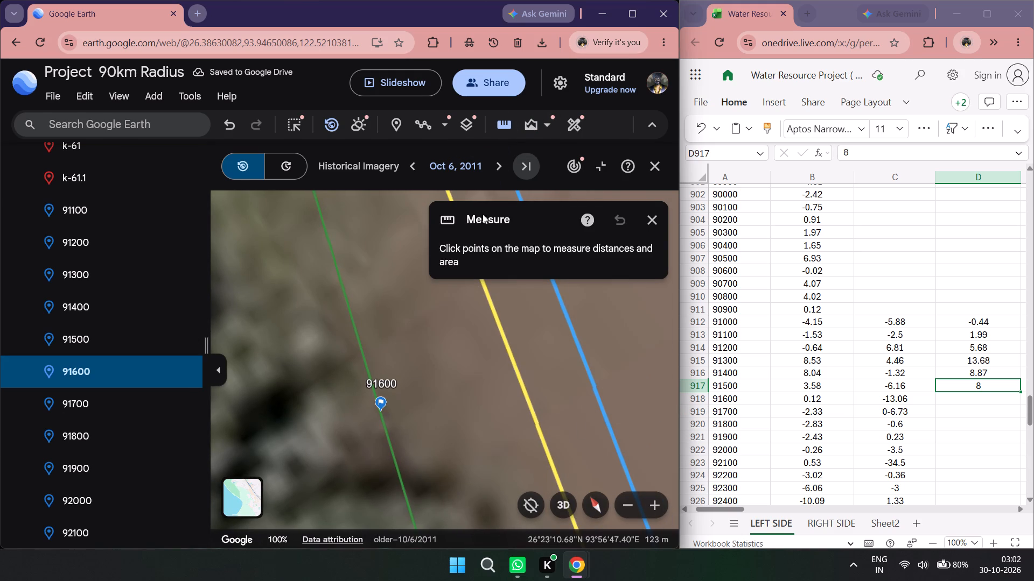
left_click(381, 415)
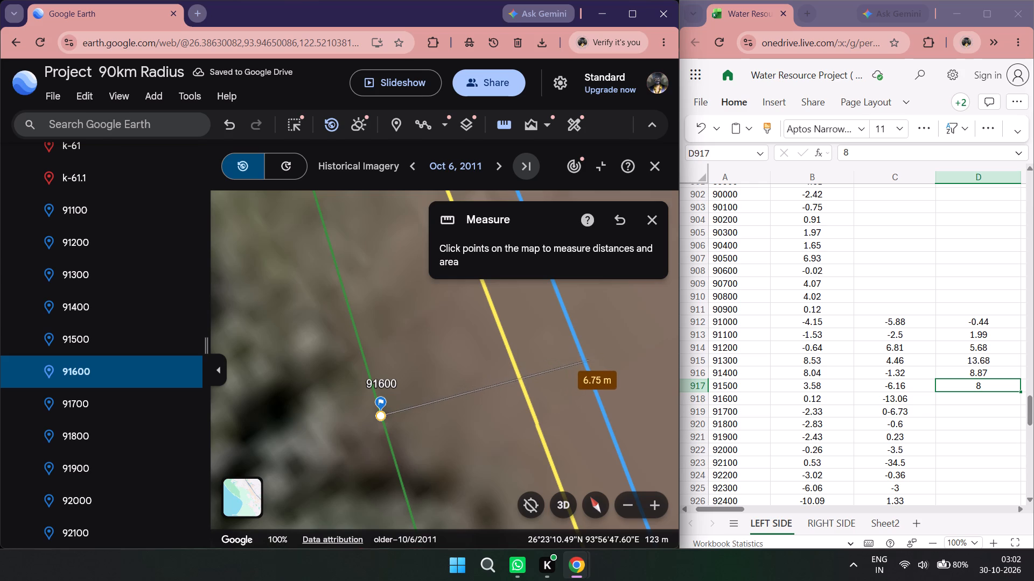
double_click(991, 400)
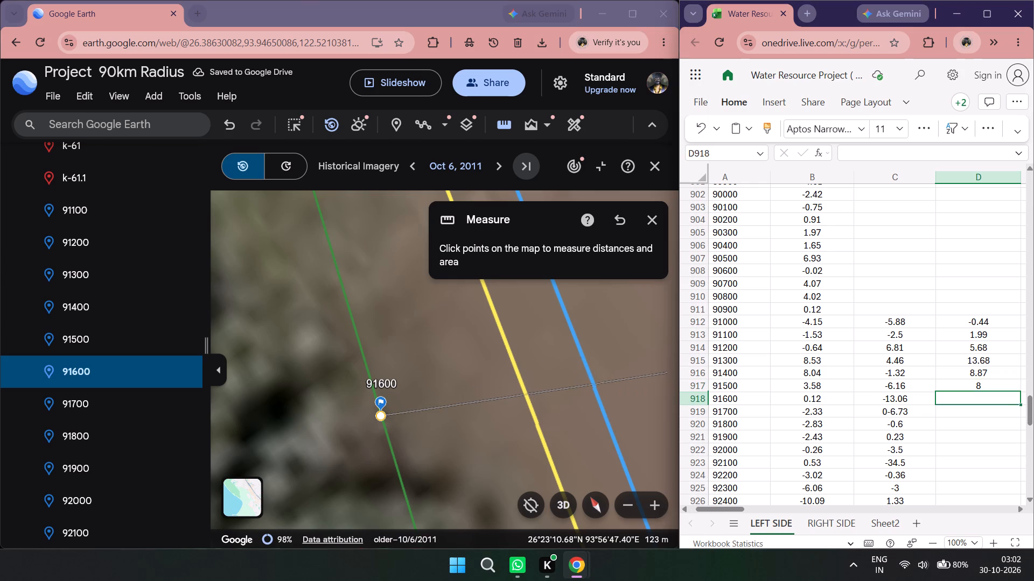
type("6.61")
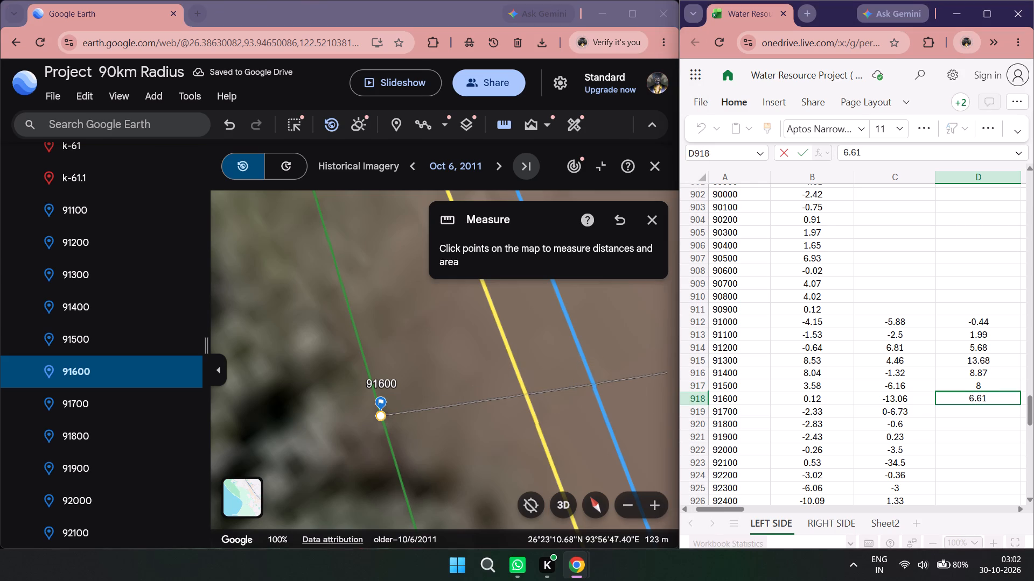
Go to placemark 91700, measure afresh from it to the blue line, and enter 2.04 under 2011-2014 for chainage 91700.
double_click(102, 406)
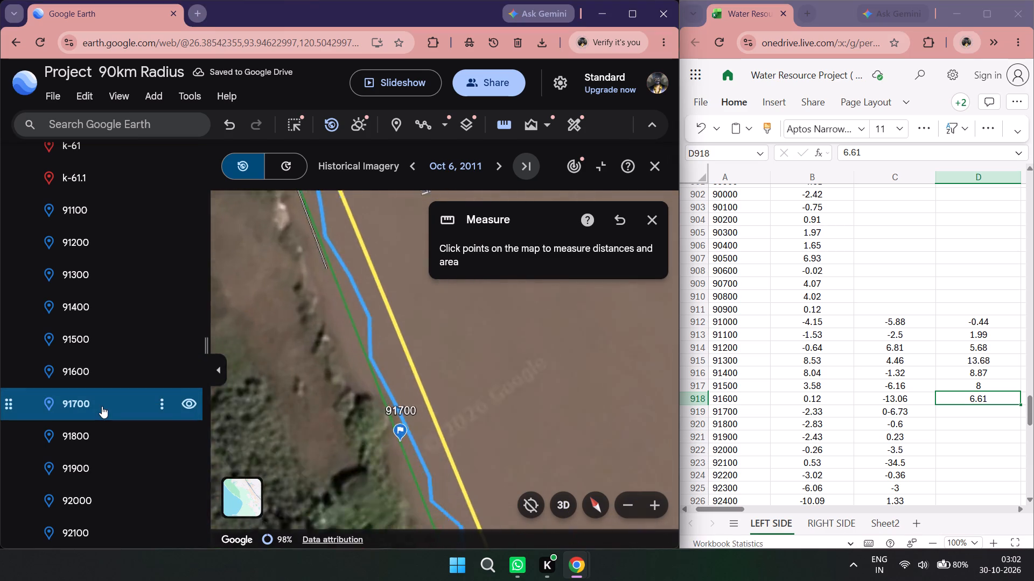
double_click(509, 127)
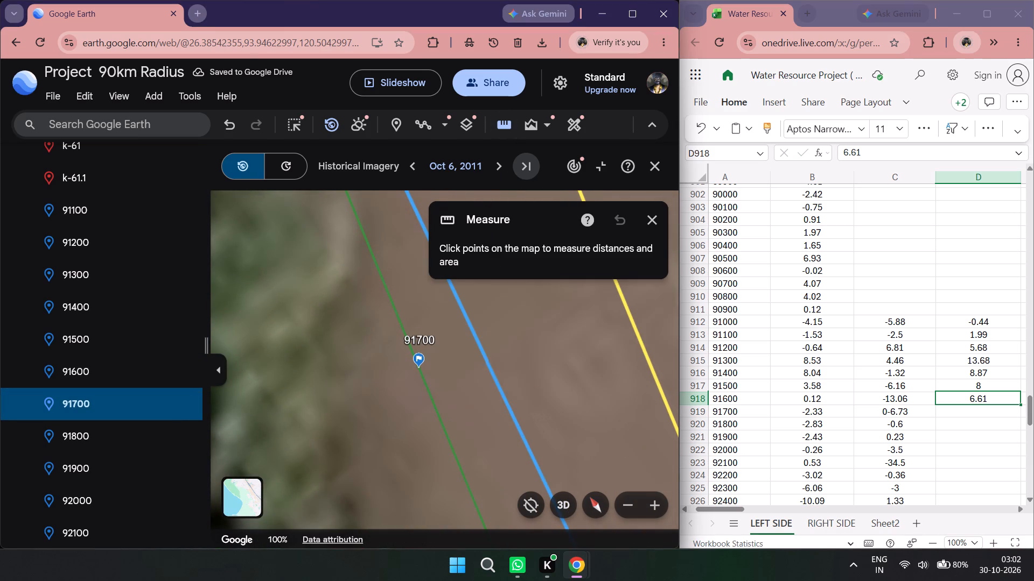
left_click(421, 371)
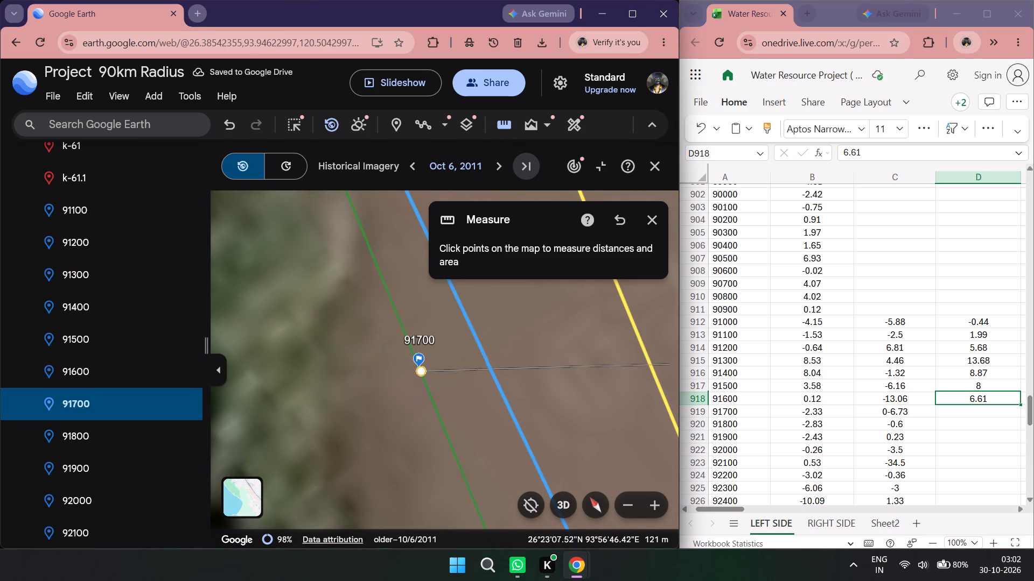
double_click(972, 412)
key("2")
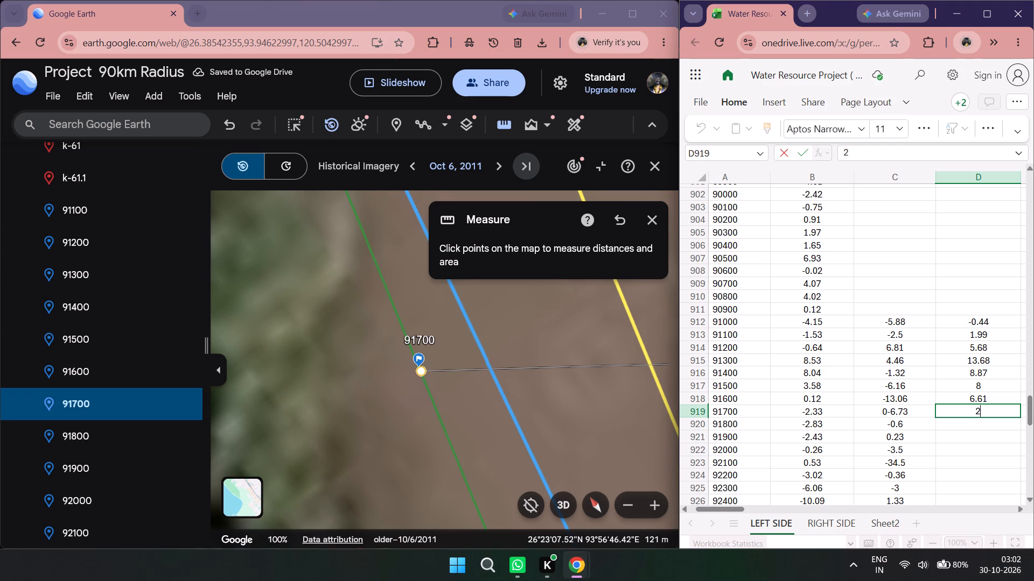
type(".04")
Go to placemark 91800, measure afresh from it to the blue line, and enter 6.4 under 2011-2014 for chainage 91800.
double_click(96, 422)
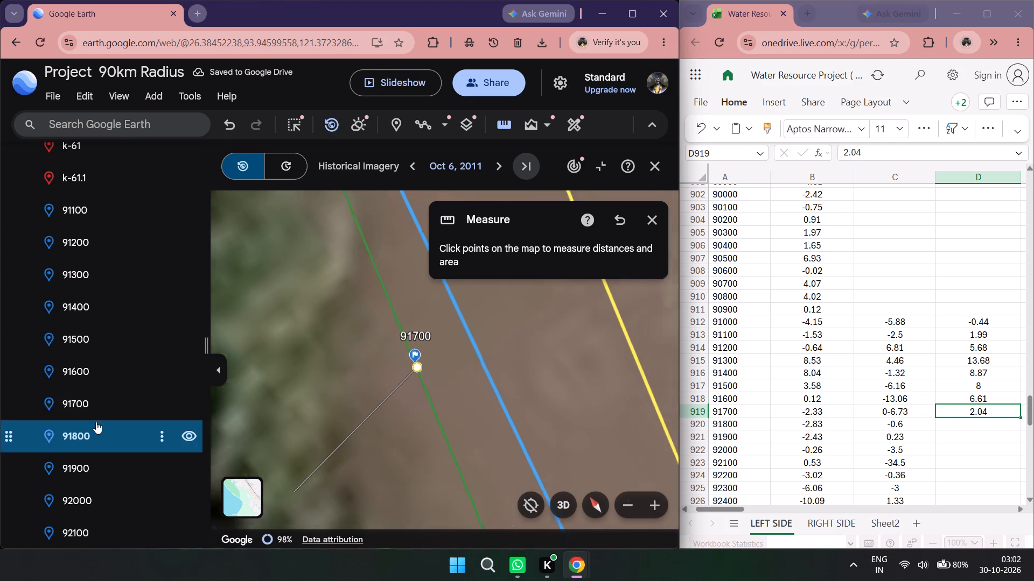
double_click(505, 119)
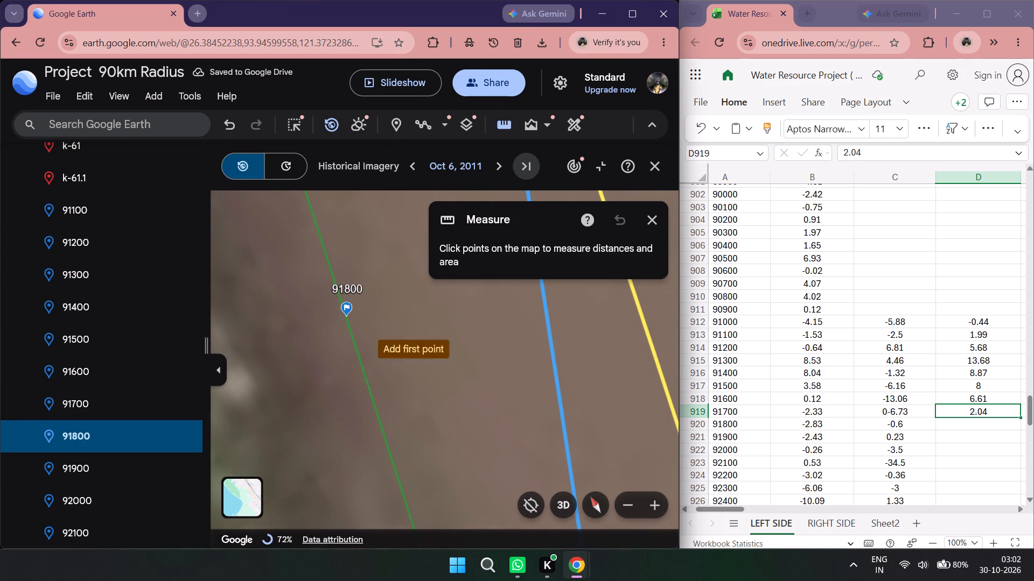
left_click_drag(400, 298, 401, 358)
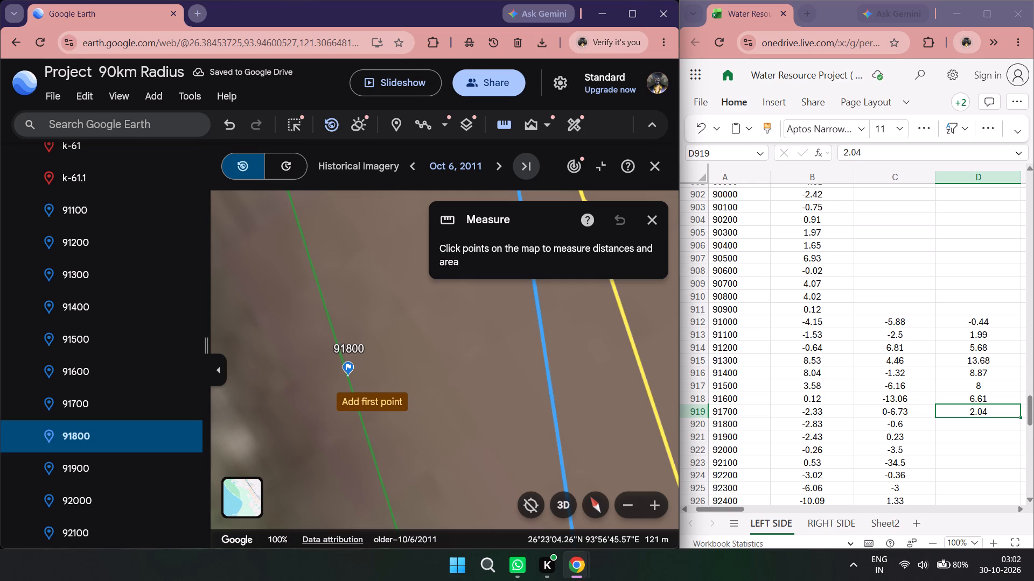
left_click(349, 378)
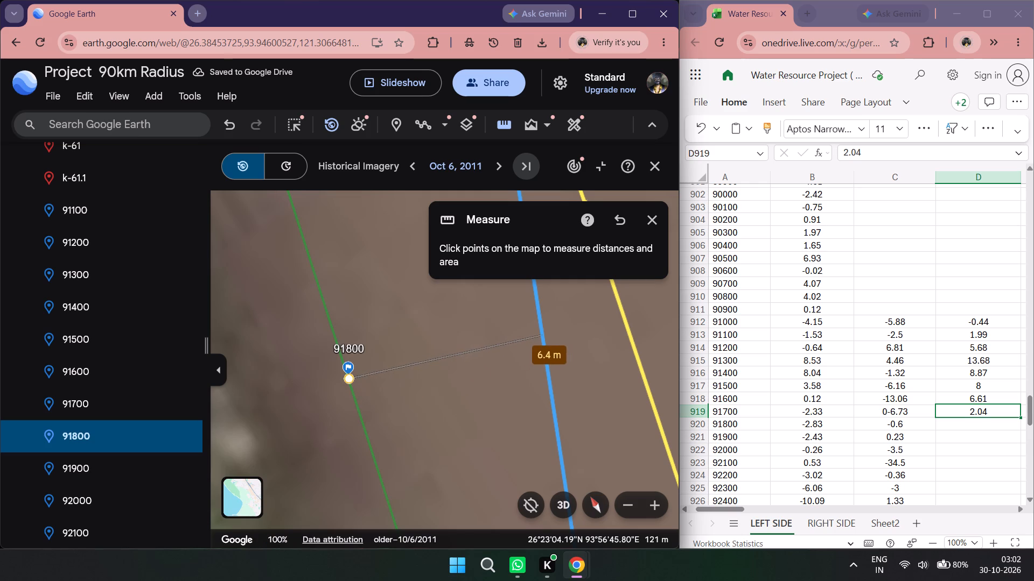
double_click(976, 423)
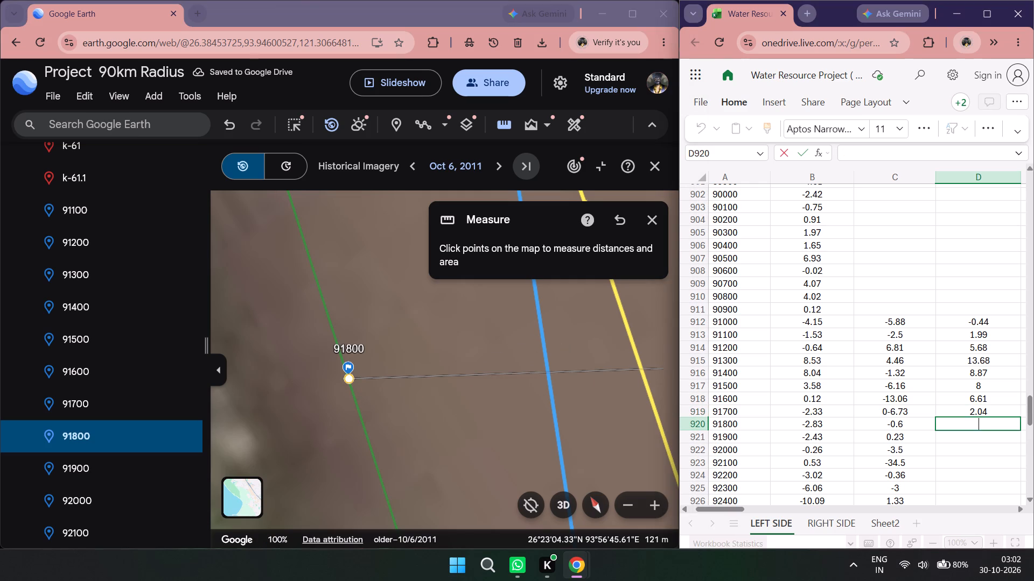
type("6.4")
Go to placemark 91900, measure afresh from it to the blue line, and enter 4.21 under 2011-2014 for chainage 91900.
double_click(100, 467)
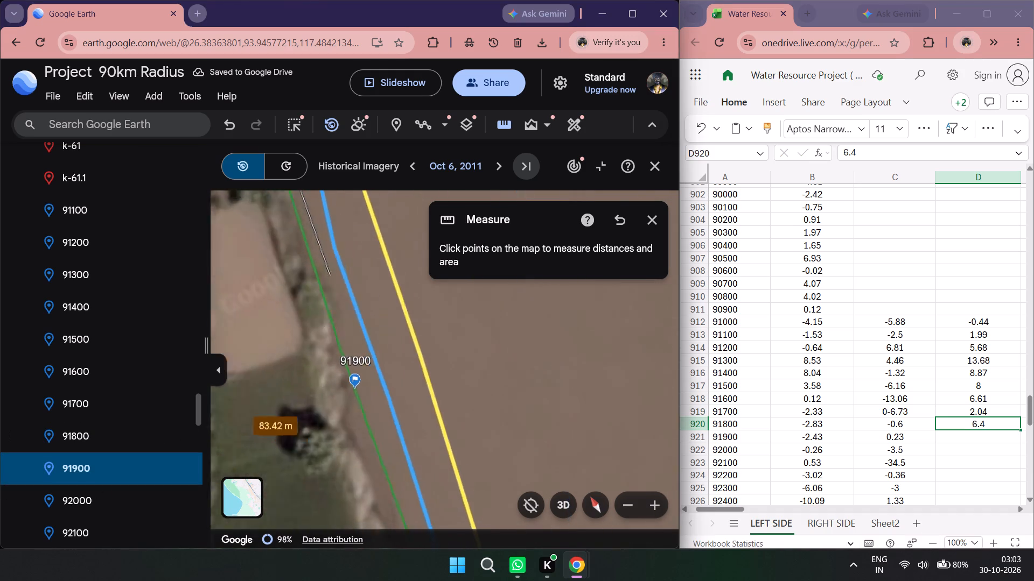
double_click(514, 126)
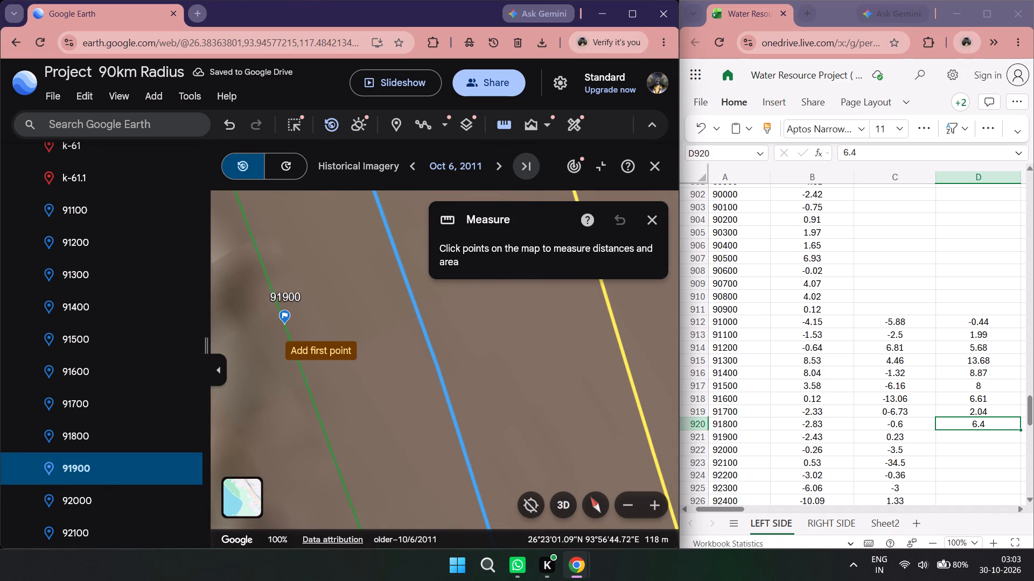
left_click(286, 325)
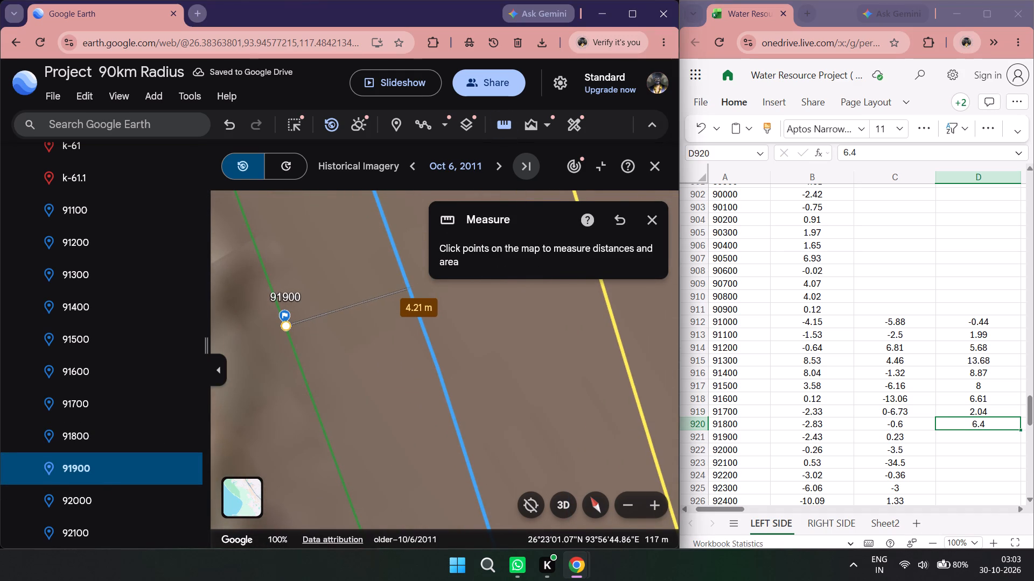
double_click(982, 442)
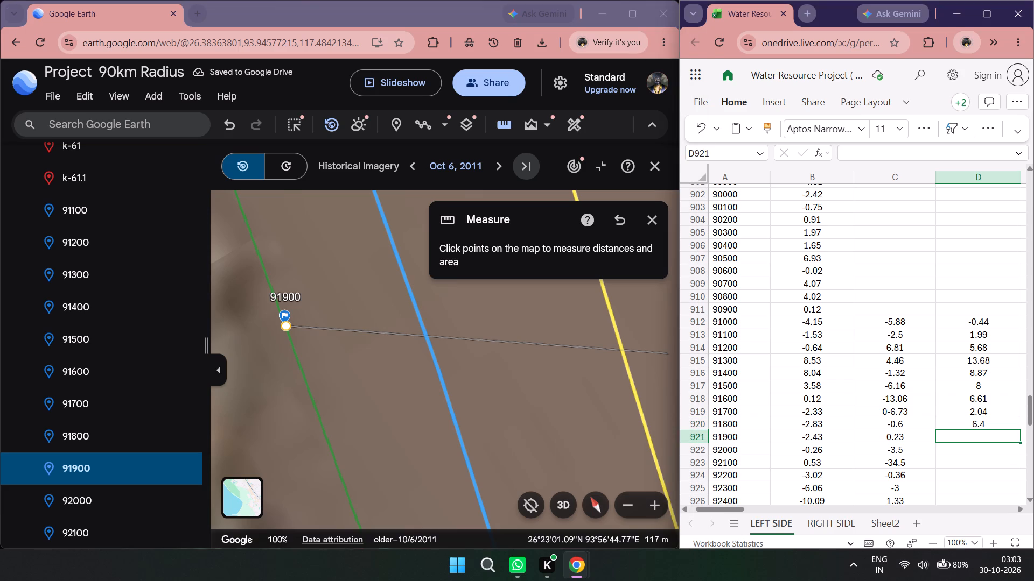
double_click(980, 441)
type("4.21")
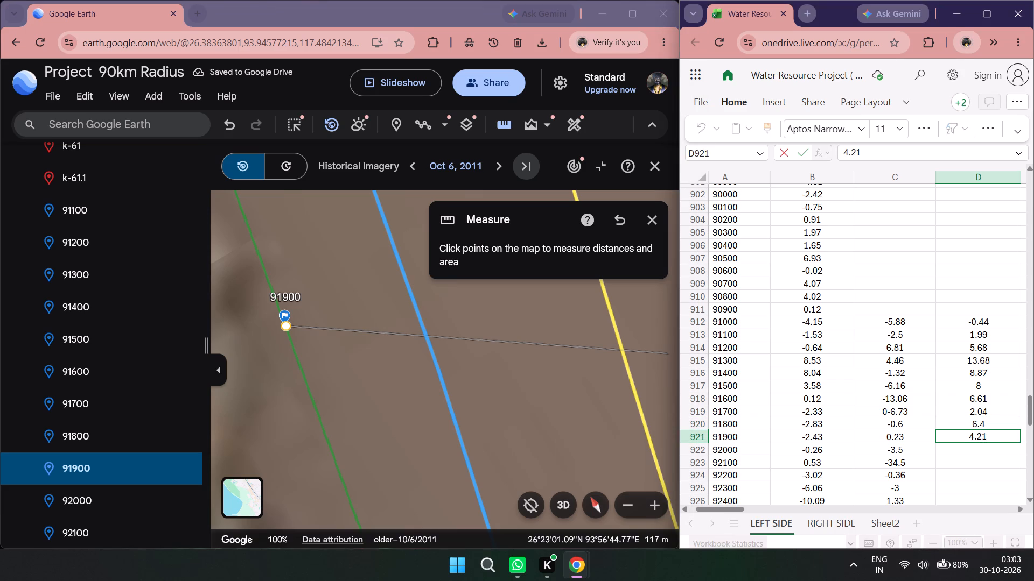
Go to placemark 92000, measure afresh from it to the blue line, and enter 4.33 under 2011-2014 for chainage 92000.
double_click(86, 507)
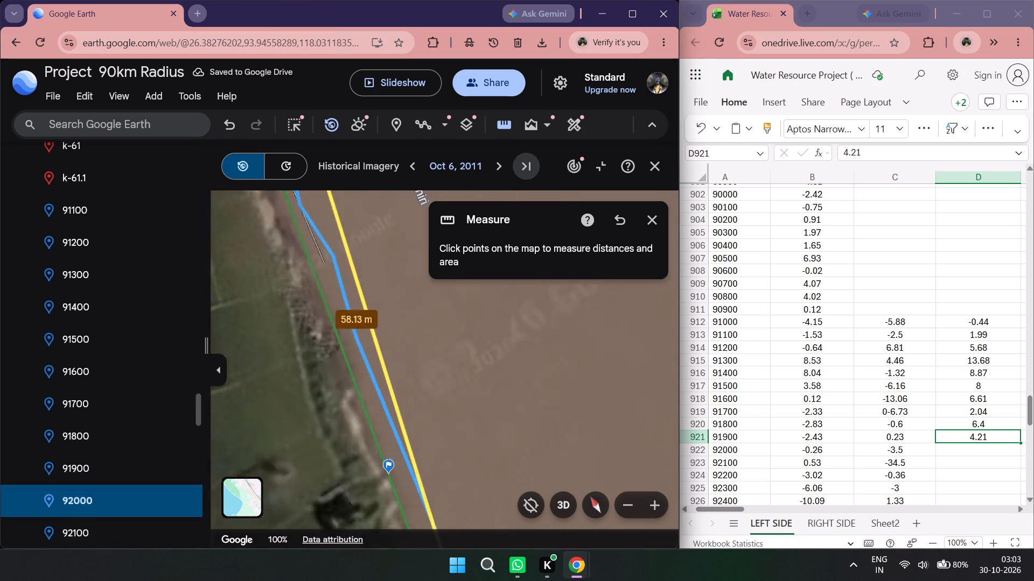
double_click(513, 124)
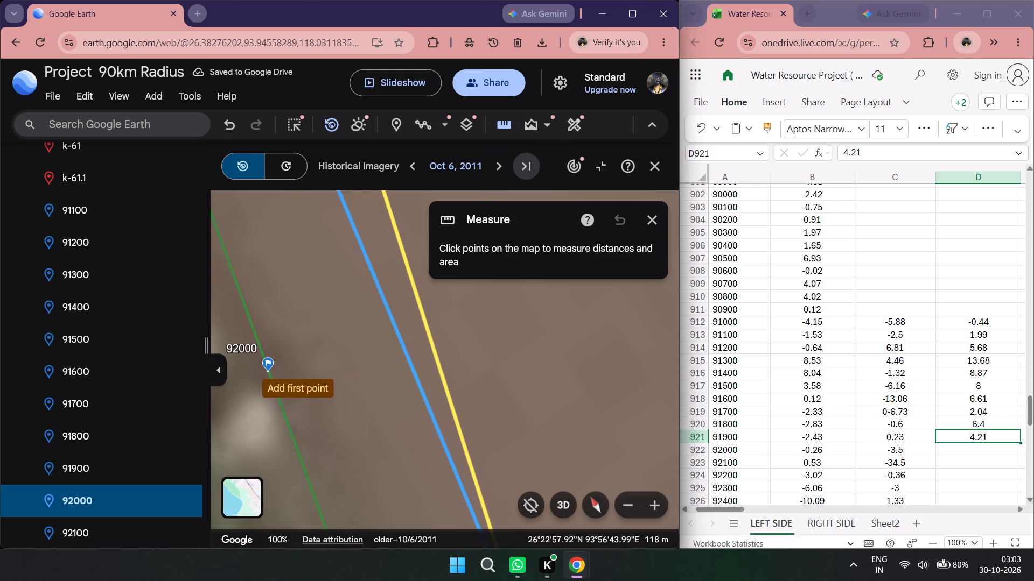
left_click(268, 371)
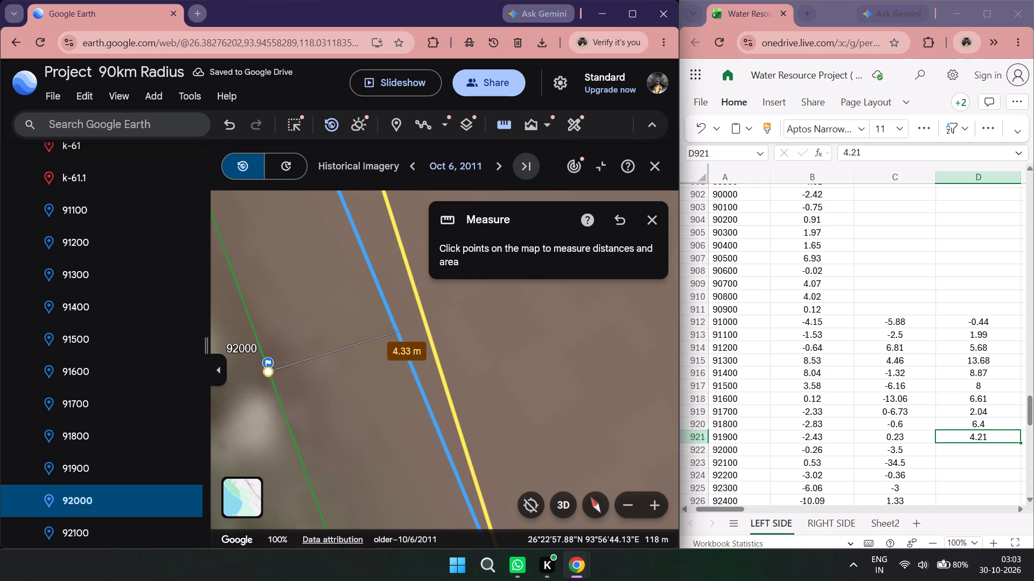
double_click(991, 452)
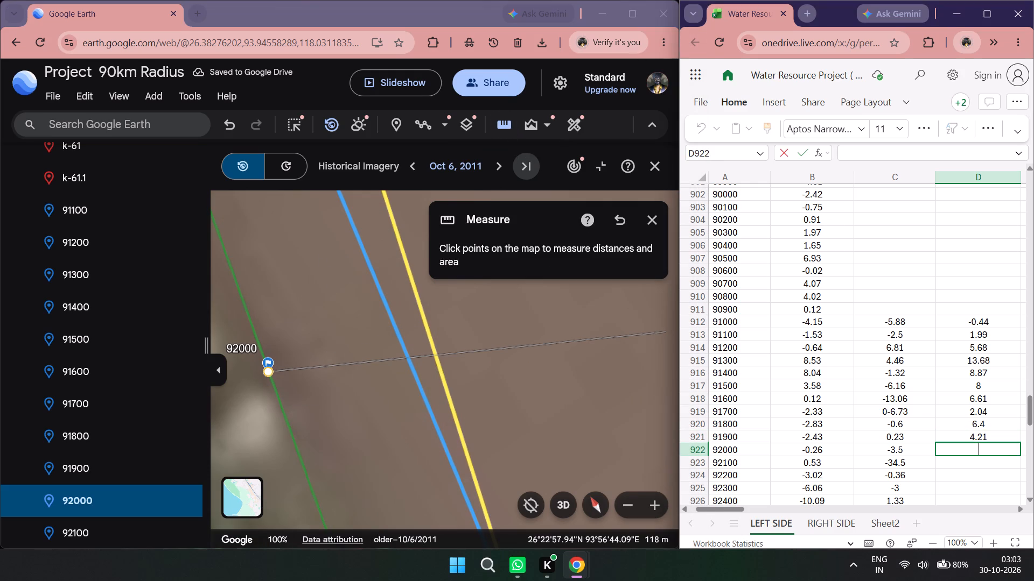
type("4.33")
scroll(20, 488, "down", 3)
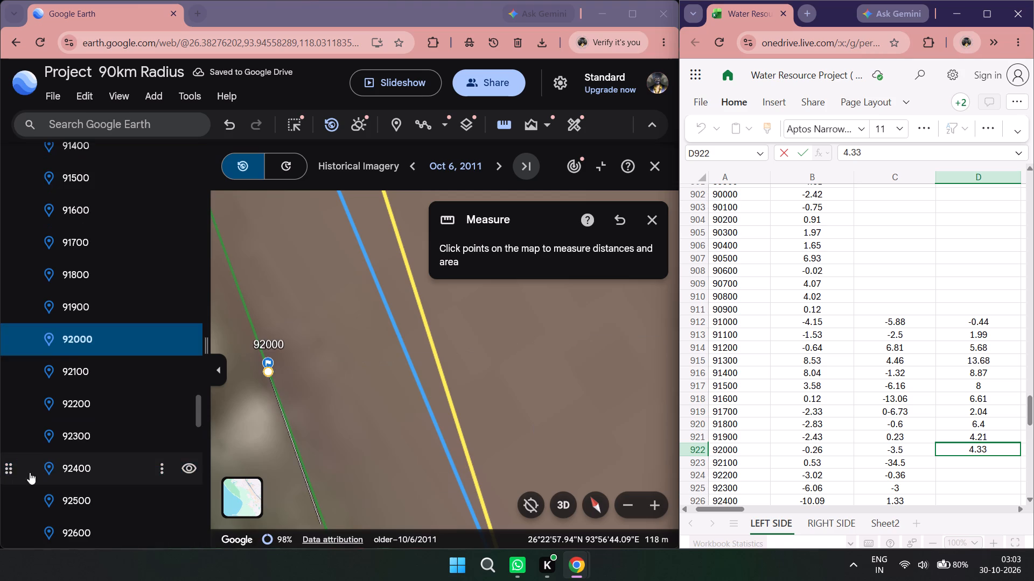
Go to placemark 92100, measure afresh from it to the blue line, and enter 6.45 under 2011-2014 for chainage 92100.
scroll(43, 451, "down", 5)
scroll(43, 437, "up", 2)
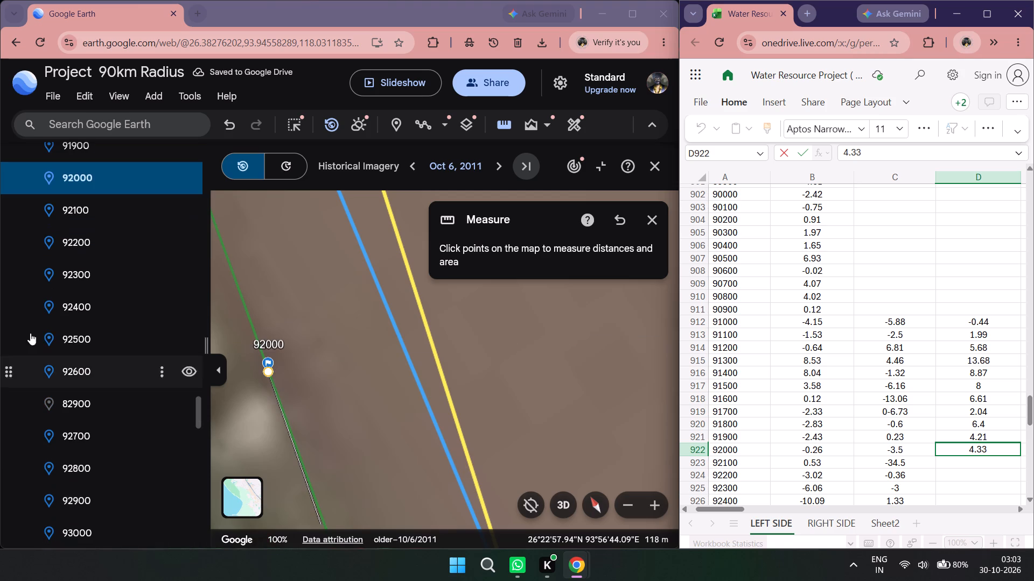
double_click(88, 208)
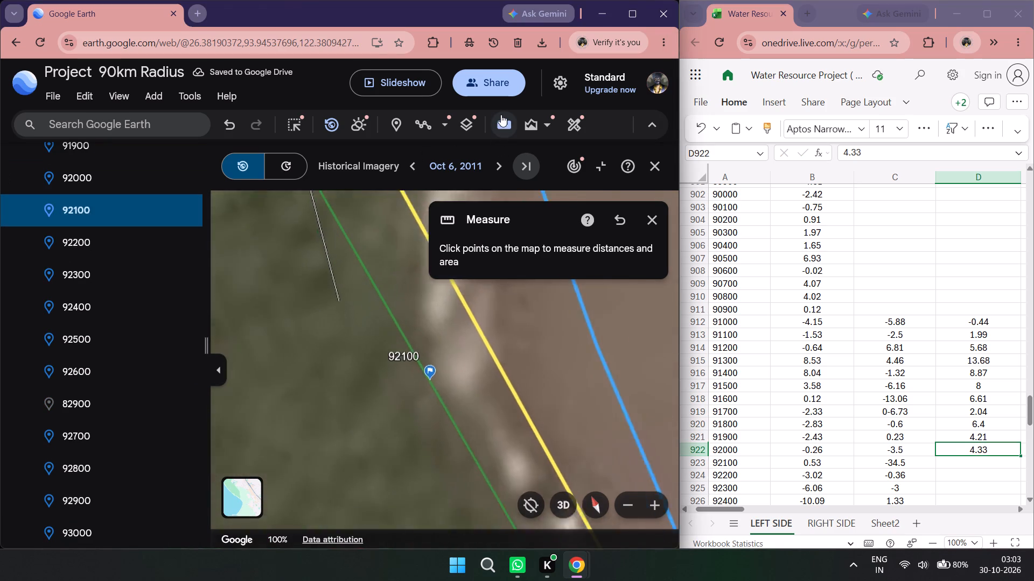
double_click(501, 115)
left_click_drag(460, 346, 407, 374)
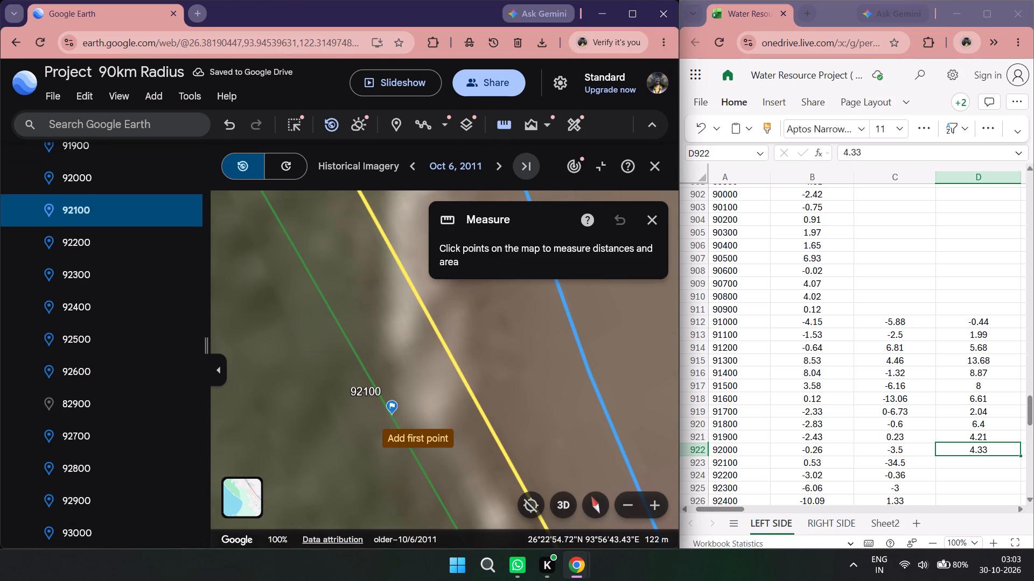
left_click(393, 417)
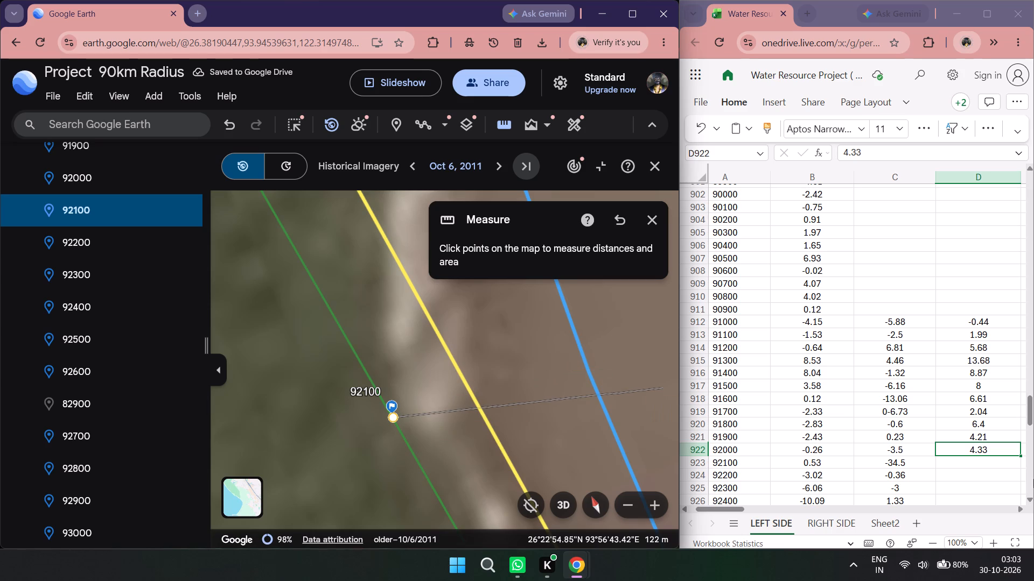
double_click(977, 459)
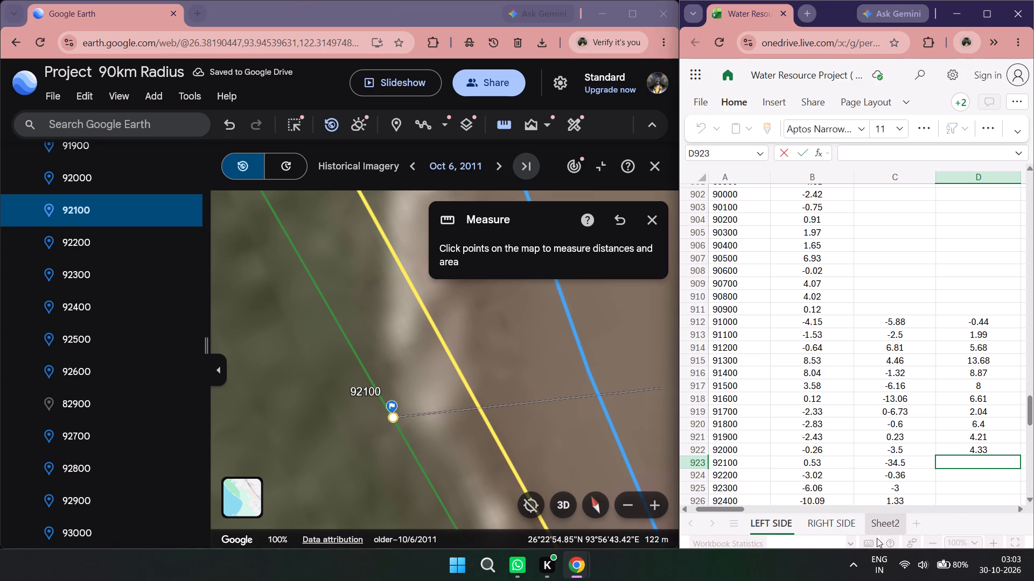
type("6.45")
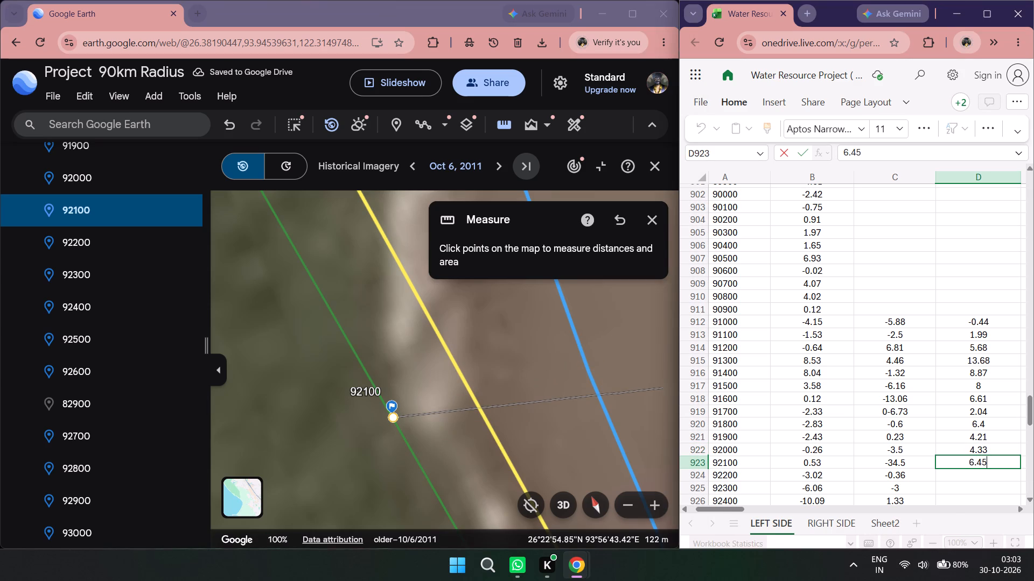
Go to placemark 92200, measure afresh from it to the blue line, and enter 4.07 under 2011-2014 for chainage 92200.
double_click(104, 248)
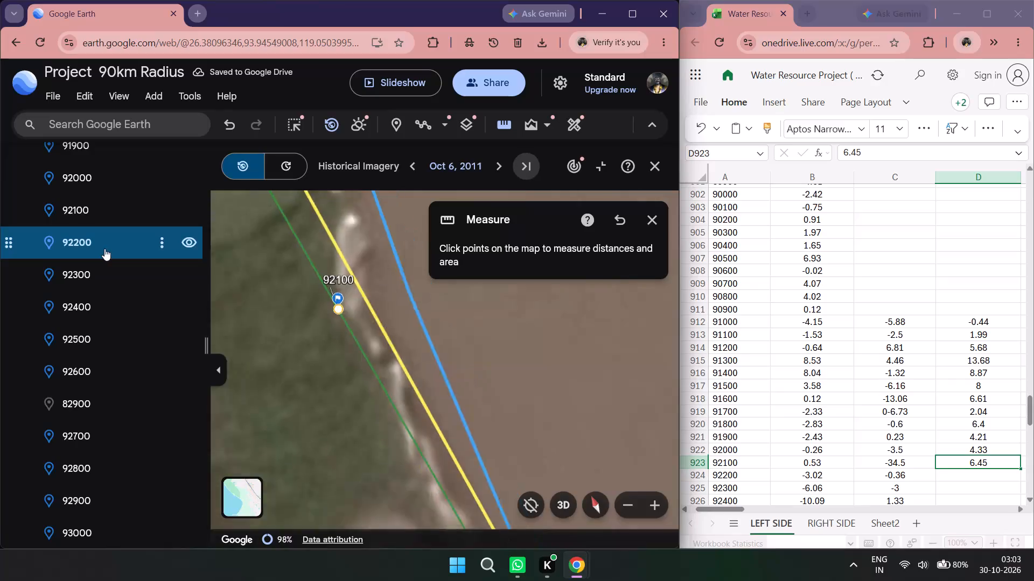
double_click(505, 123)
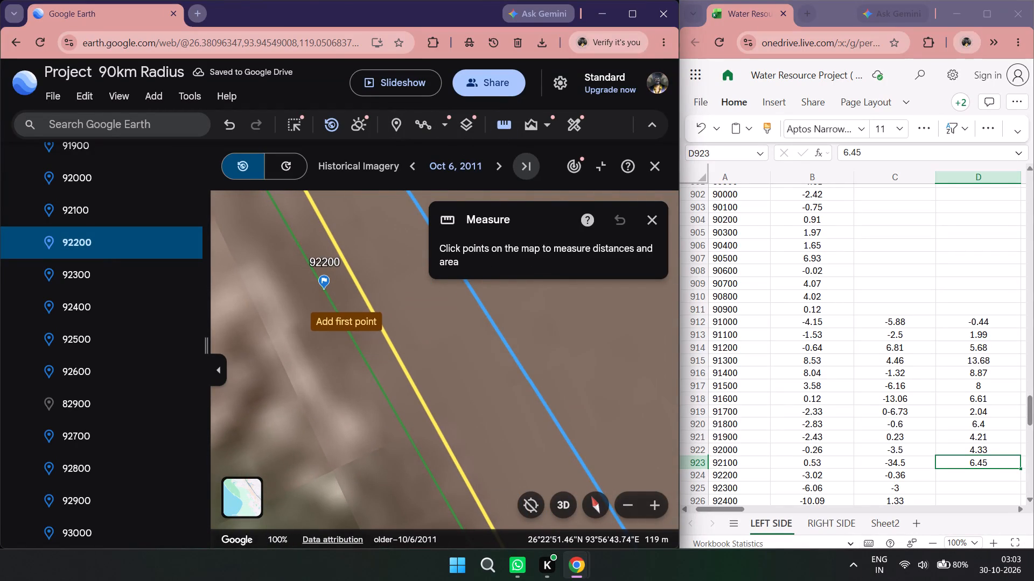
left_click_drag(390, 281, 371, 338)
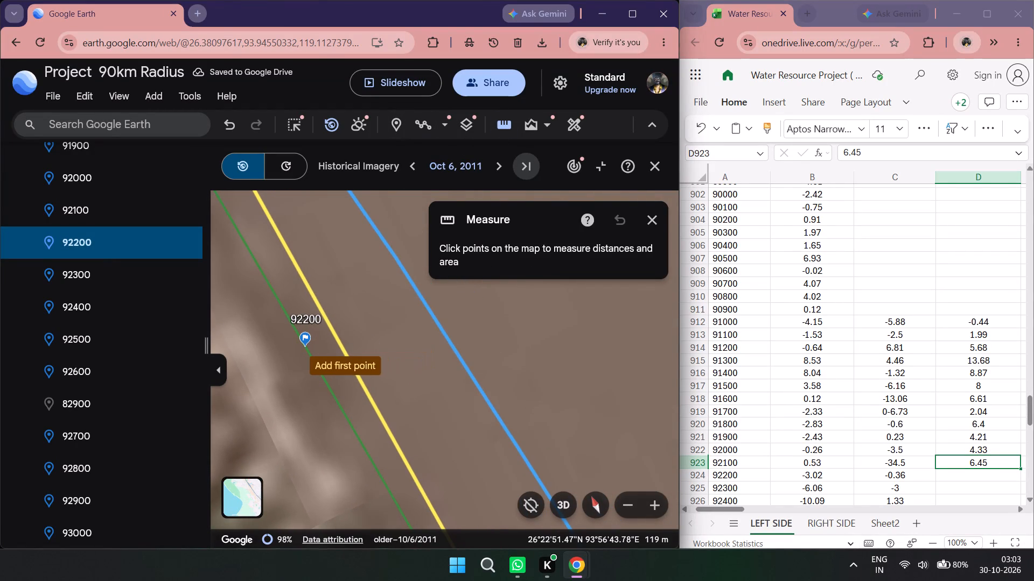
left_click(305, 347)
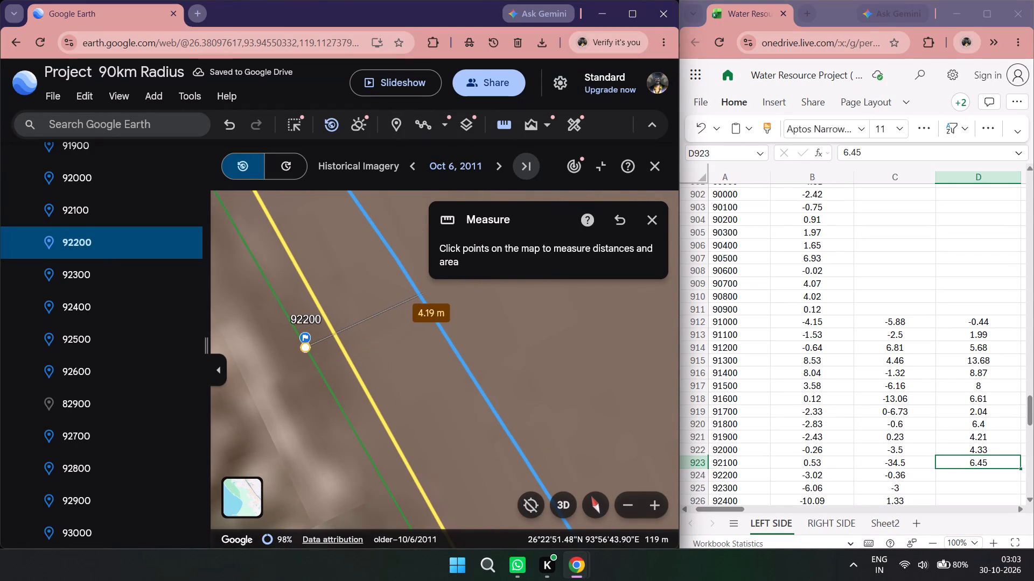
double_click(991, 473)
type("4.07")
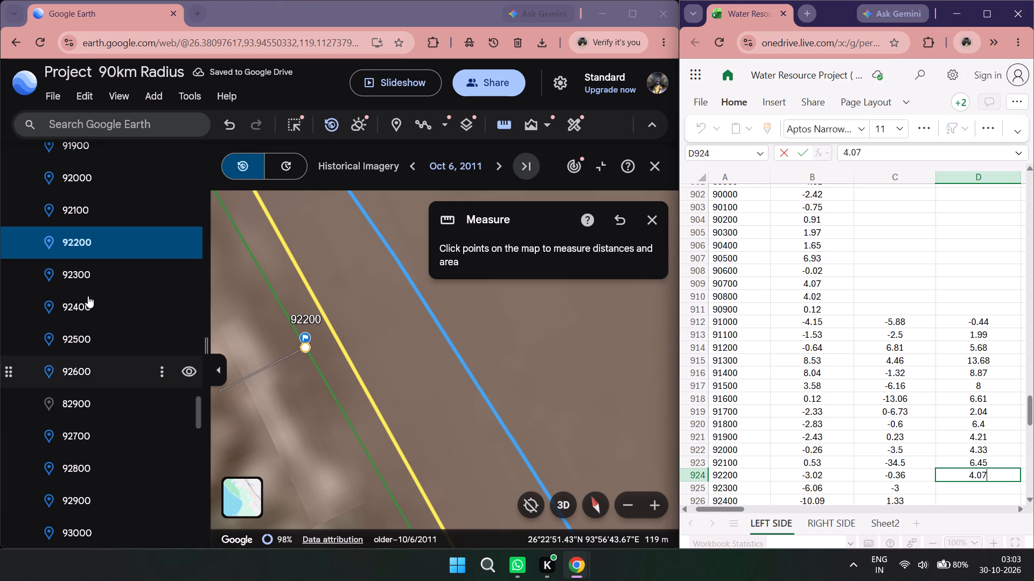
Go to placemark 92300, measure afresh from it to the blue line, and enter -1.63 under 2011-2014 for chainage 92300.
double_click(94, 280)
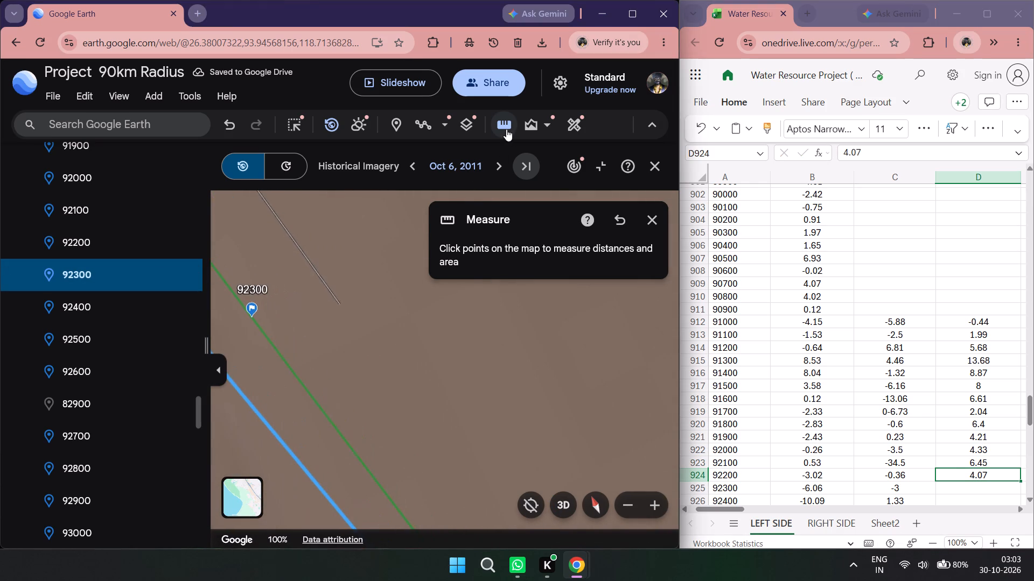
left_click(505, 126)
left_click_drag(256, 307, 377, 263)
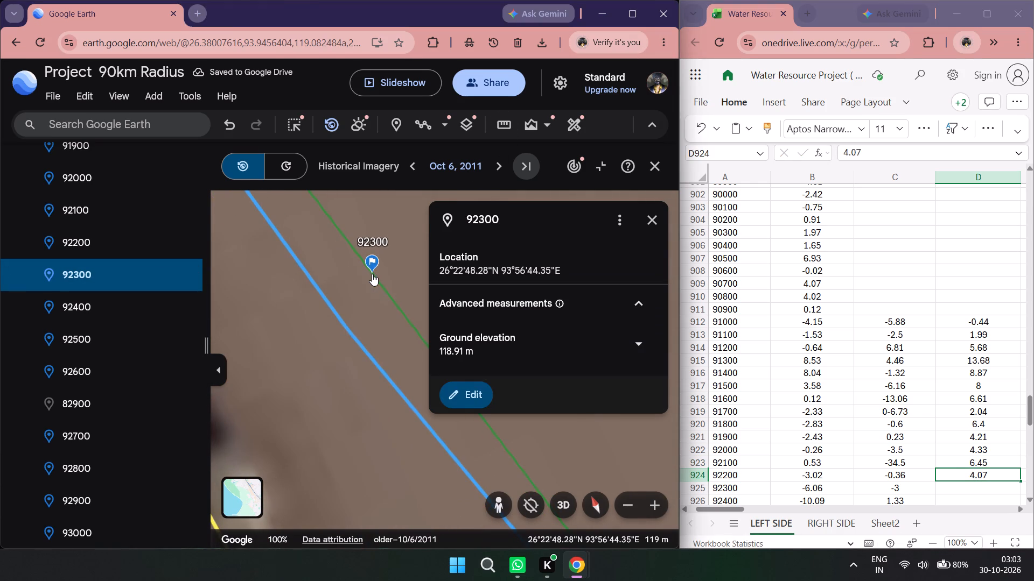
left_click(372, 274)
left_click(505, 123)
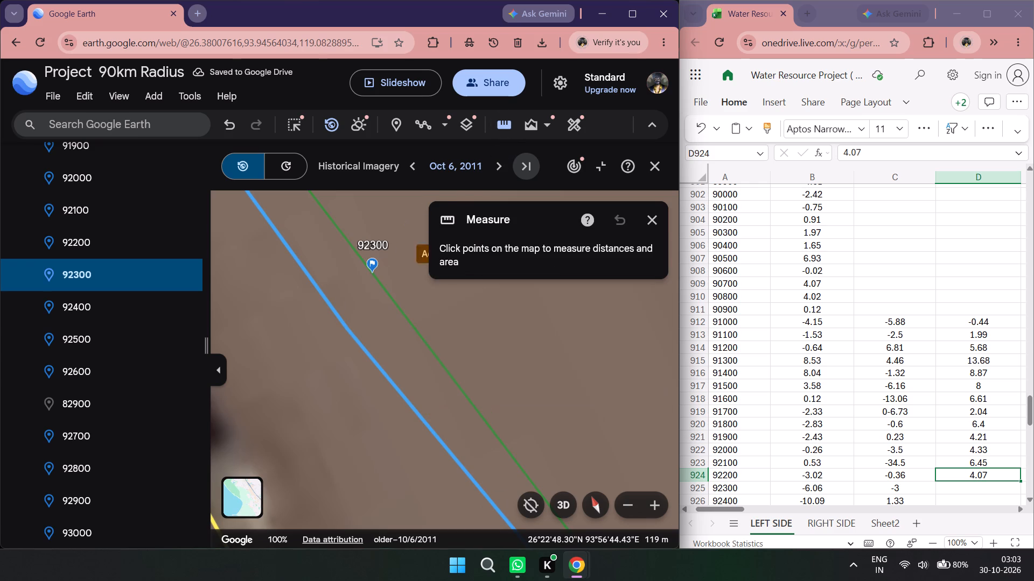
left_click(374, 274)
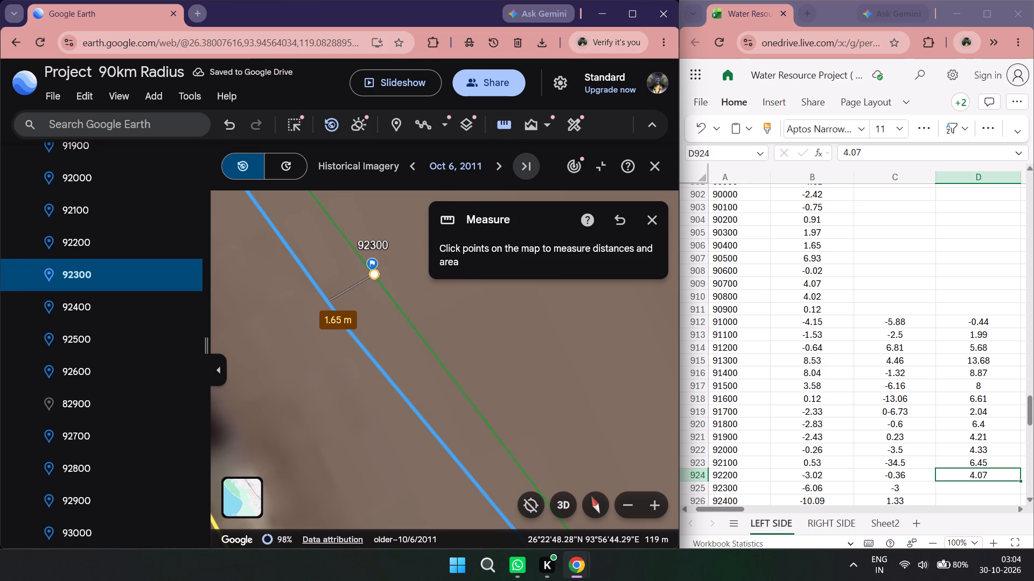
left_click(505, 128)
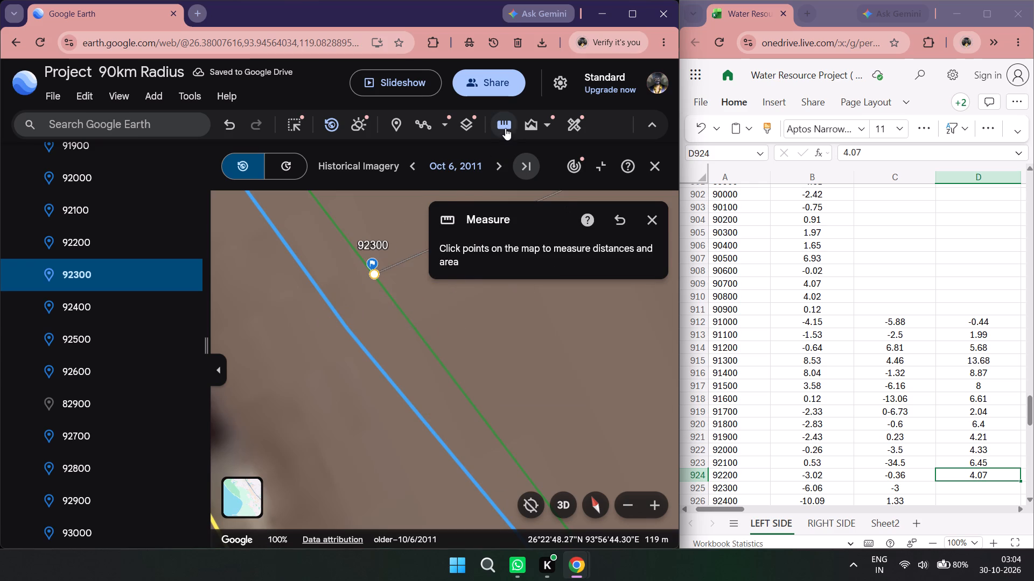
double_click(960, 487)
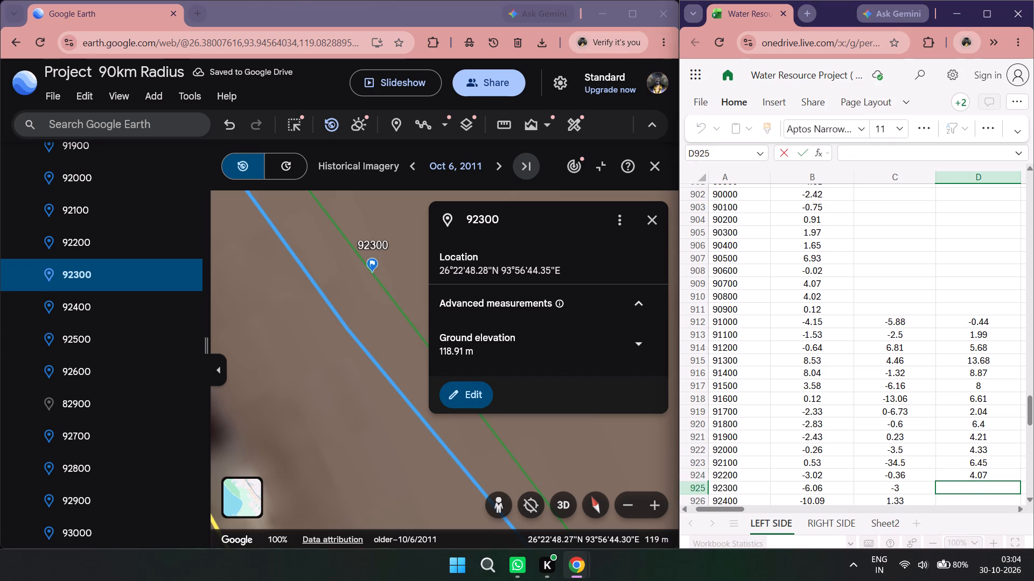
type("-1.63")
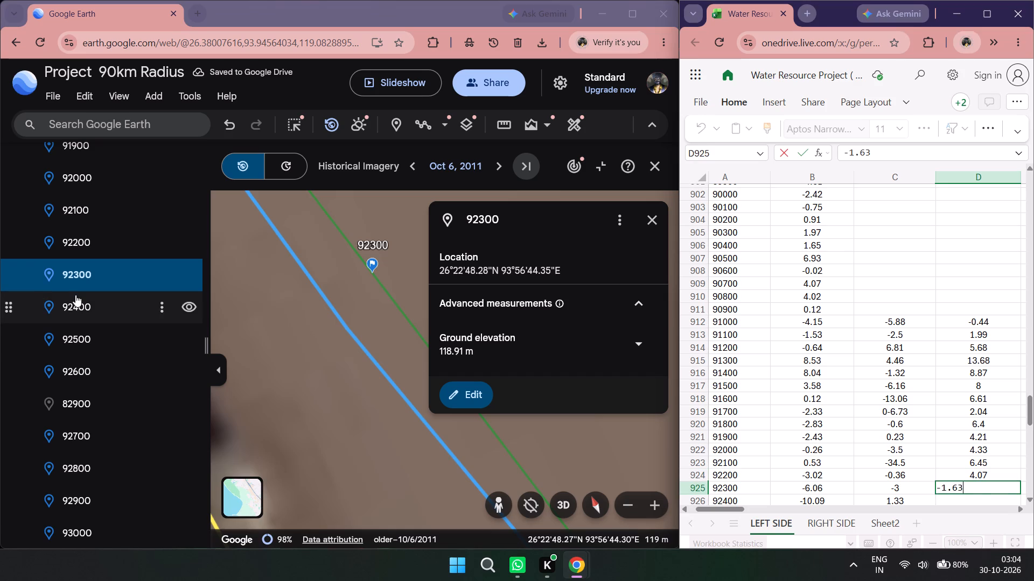
Go to placemark 92400, measure from it to the blue line, and enter 2.16 under 2011-2014 for chainage 92400.
double_click(75, 295)
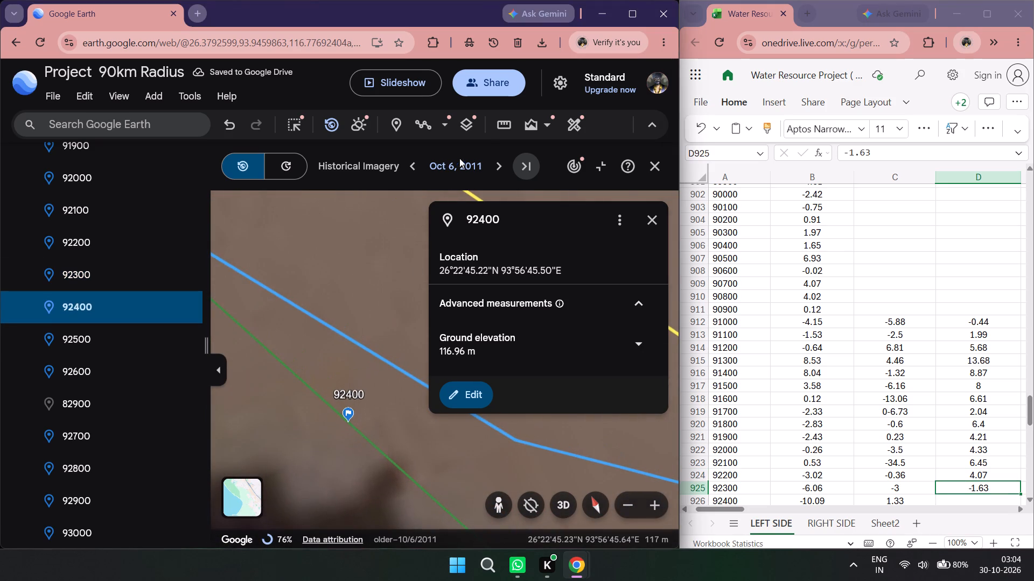
left_click(500, 117)
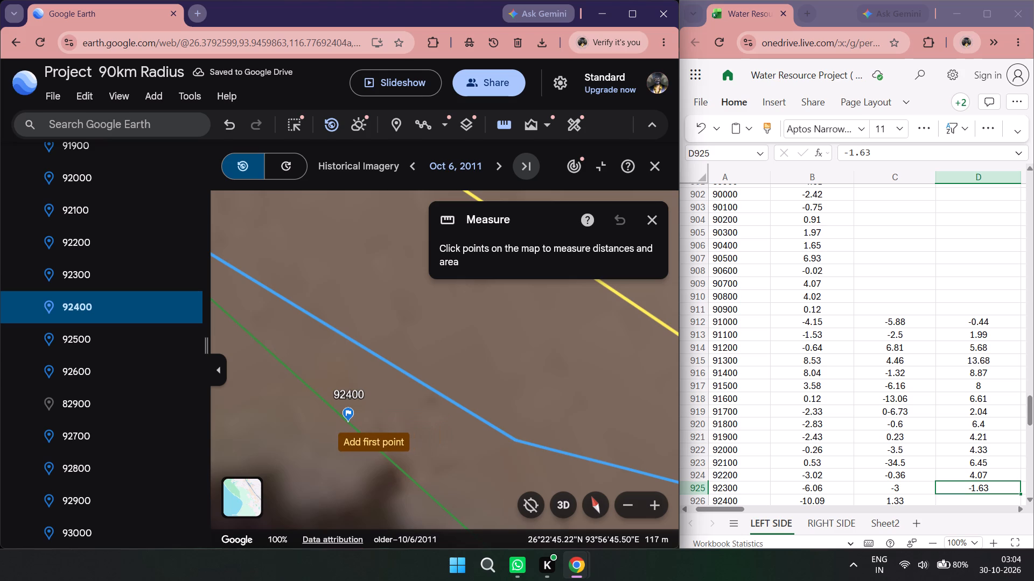
left_click(349, 422)
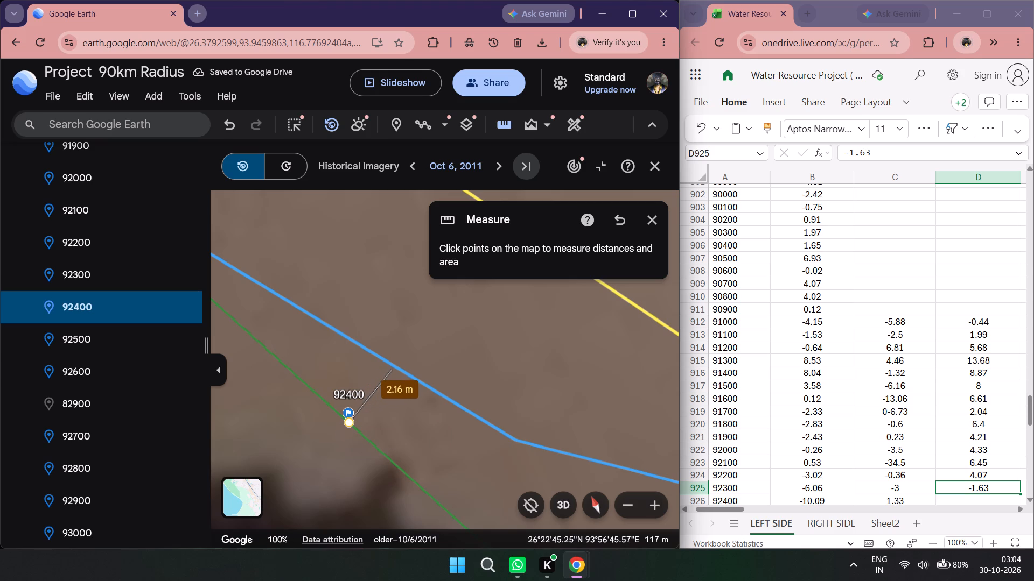
scroll(955, 484, "down", 3)
double_click(975, 300)
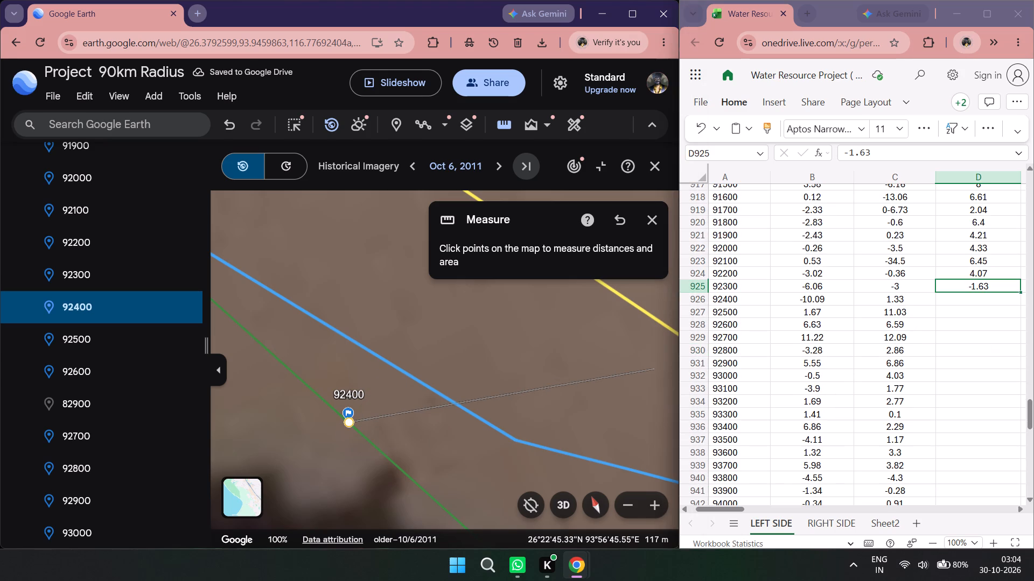
key("2")
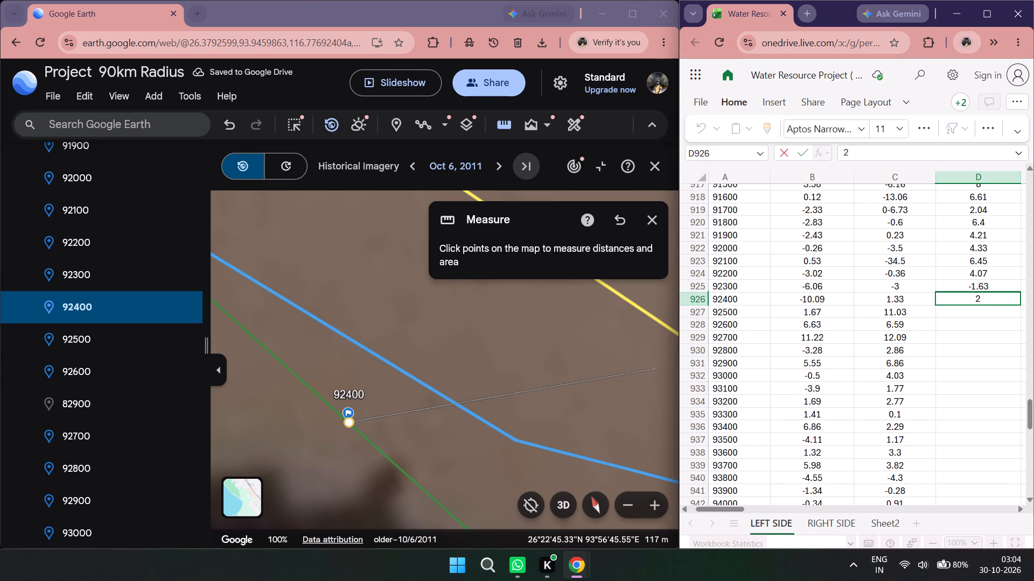
key("period")
key("1")
key("6")
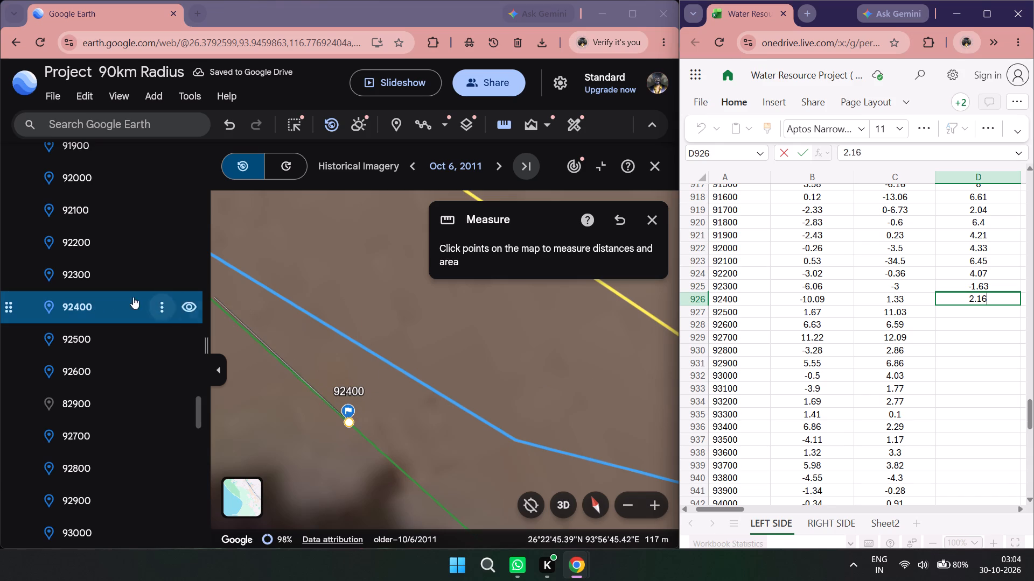
Go to placemark 92500, measure afresh from it to the blue line, and enter 12.12 under 2011-2014 for chainage 92500.
double_click(91, 344)
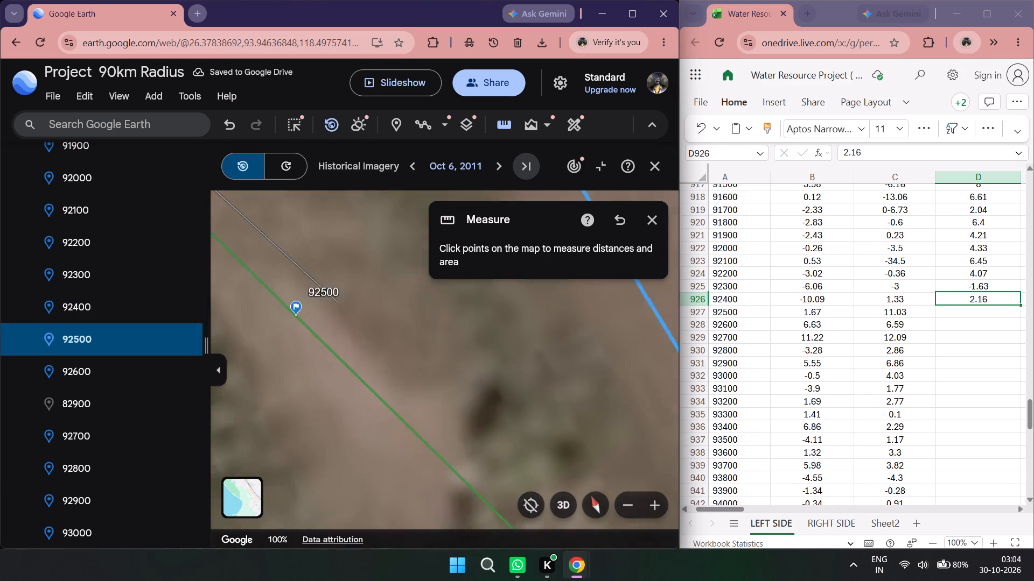
scroll(406, 325, "down", 2)
scroll(403, 327, "up", 1)
scroll(403, 327, "down", 2)
left_click_drag(410, 324, 392, 378)
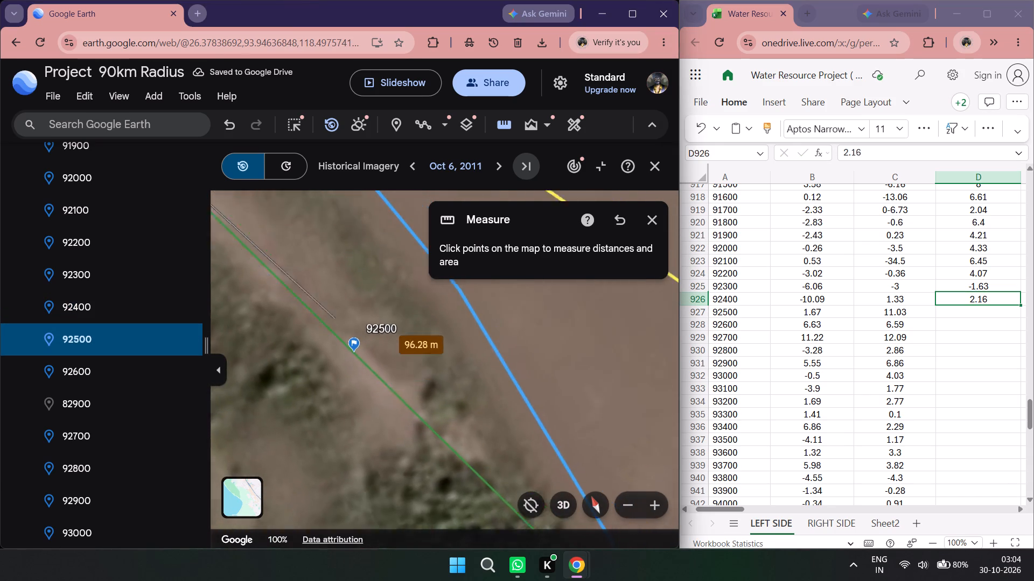
double_click(510, 127)
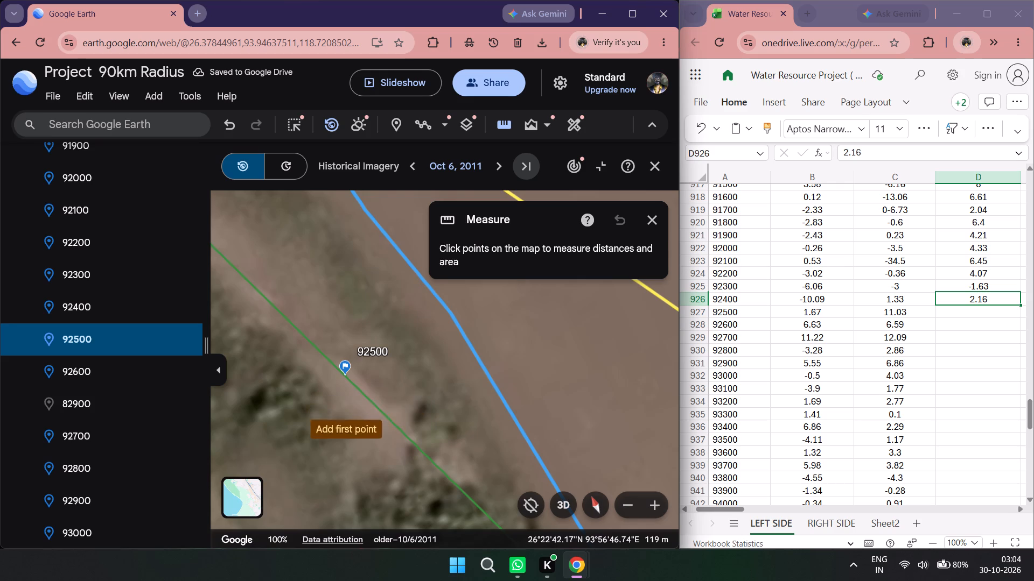
left_click(343, 378)
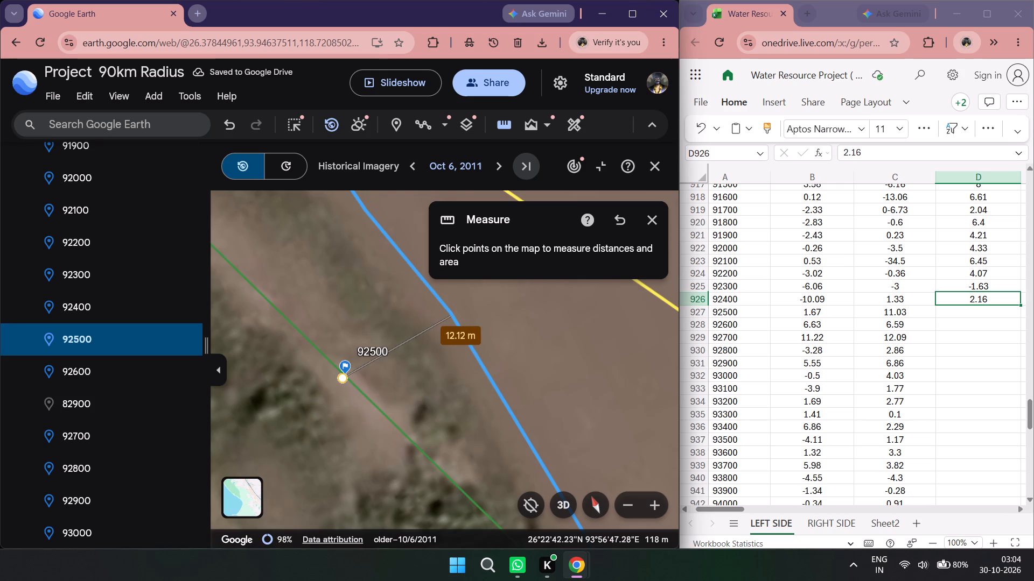
double_click(979, 314)
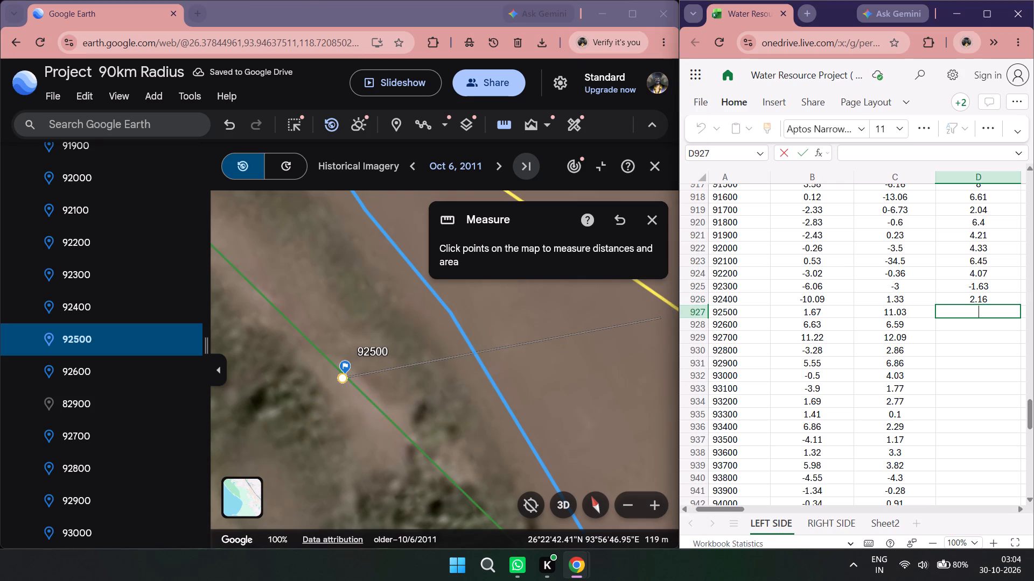
type("12.12")
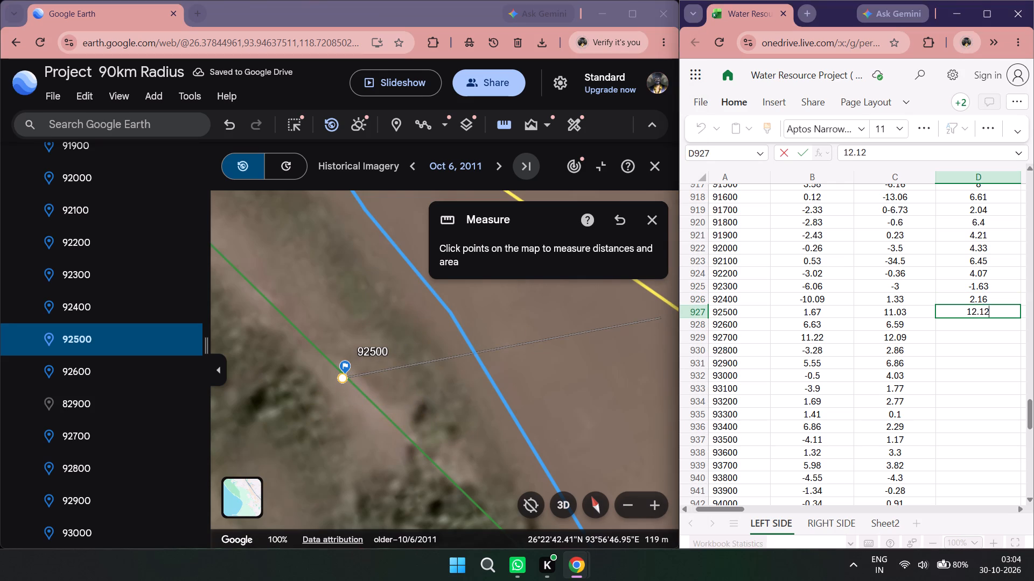
Go to placemark 92600, measure afresh from it to the blue line, and enter 10.48 under 2011-2014 for chainage 92600.
double_click(138, 366)
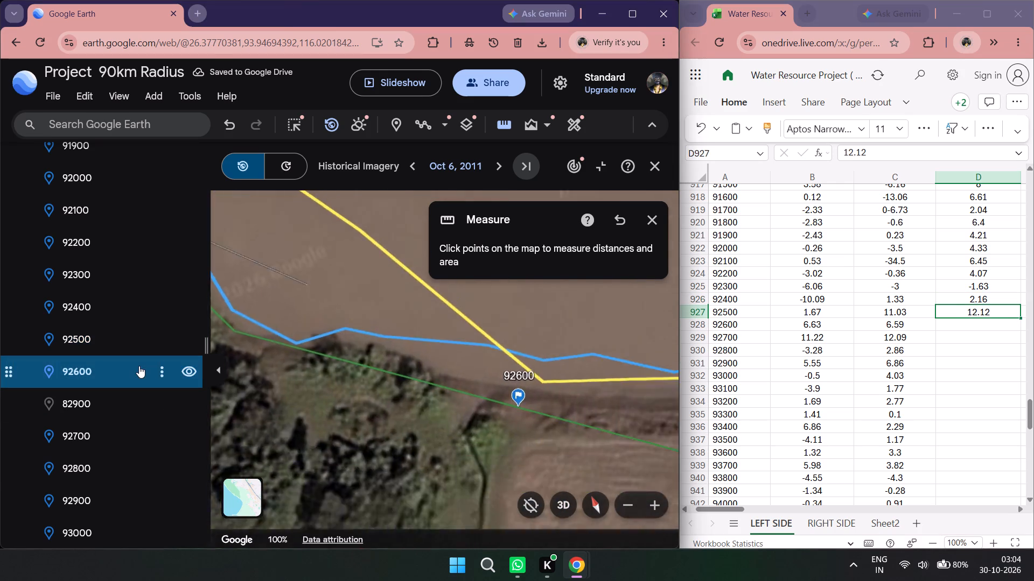
left_click_drag(369, 311, 294, 424)
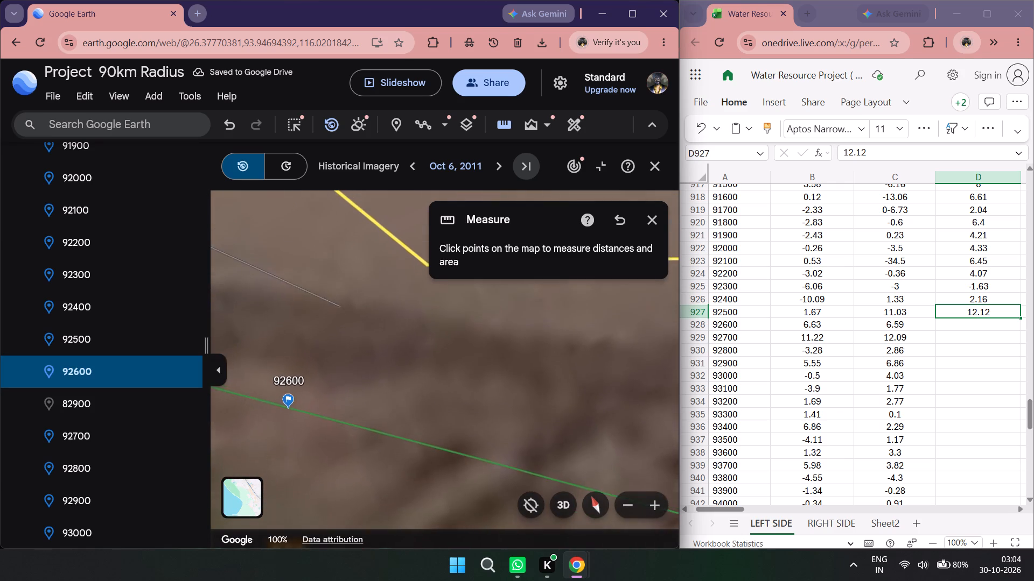
scroll(294, 424, "down", 2)
double_click(502, 127)
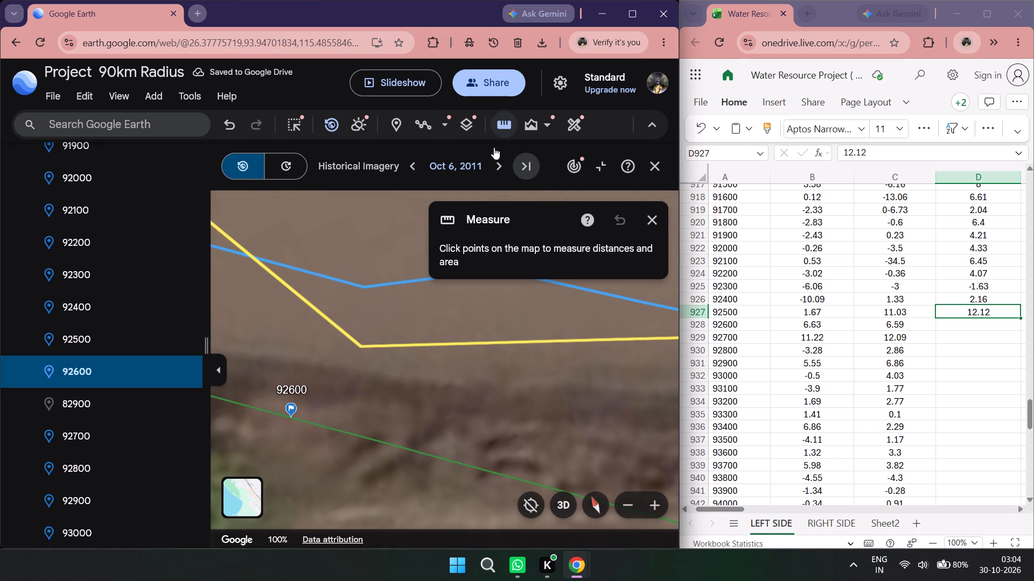
left_click(291, 419)
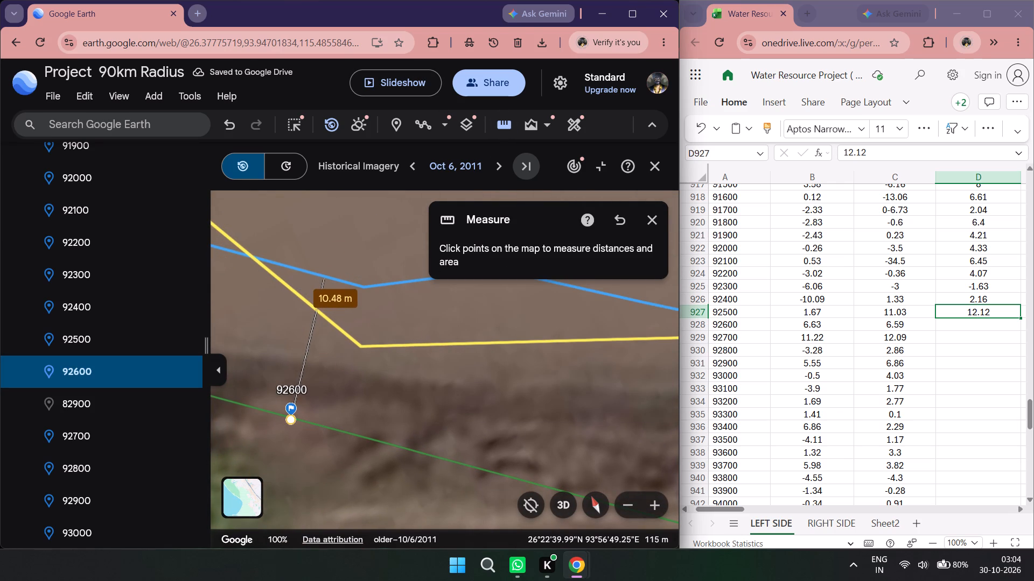
double_click(957, 322)
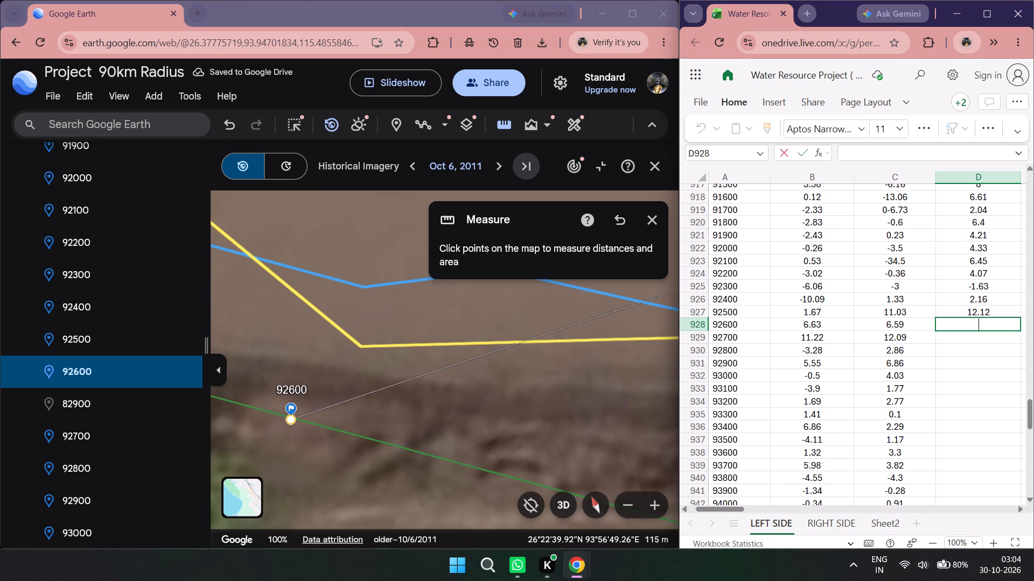
type("10.48")
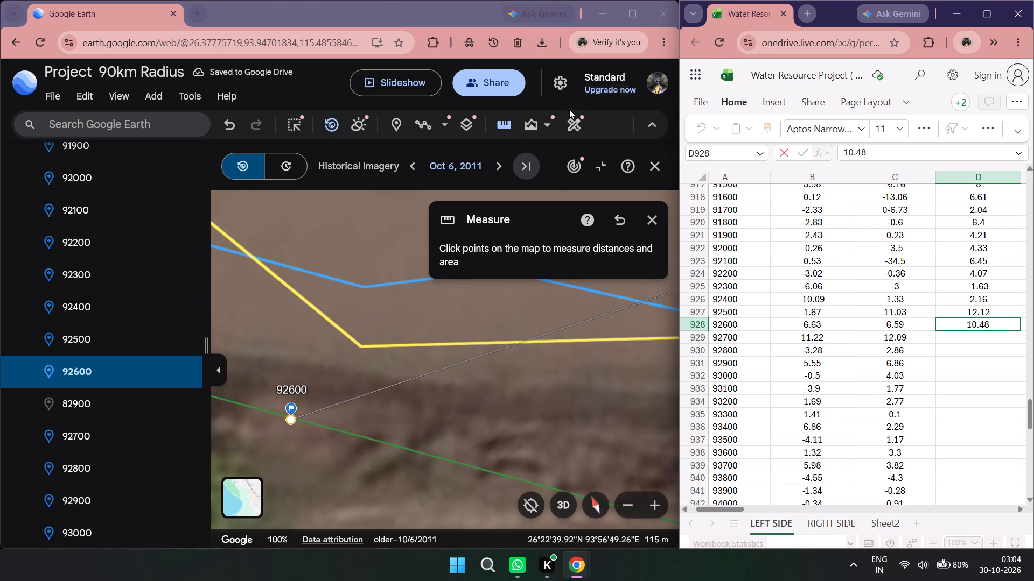
Go to placemark 92700, measure afresh from it to the blue line, and enter 13.48 under 2011-2014 for chainage 92700.
double_click(494, 121)
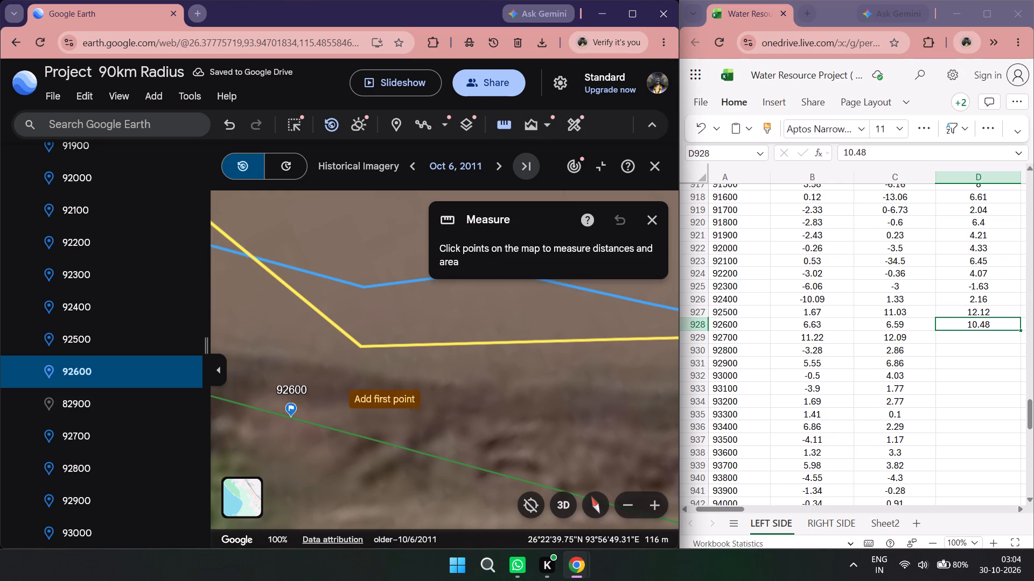
double_click(68, 435)
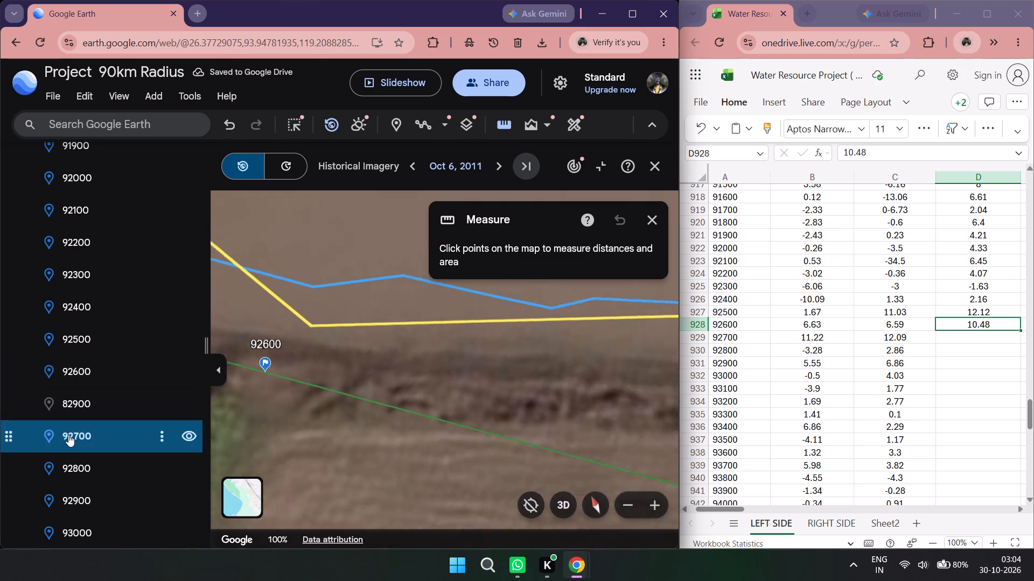
scroll(318, 418, "down", 4)
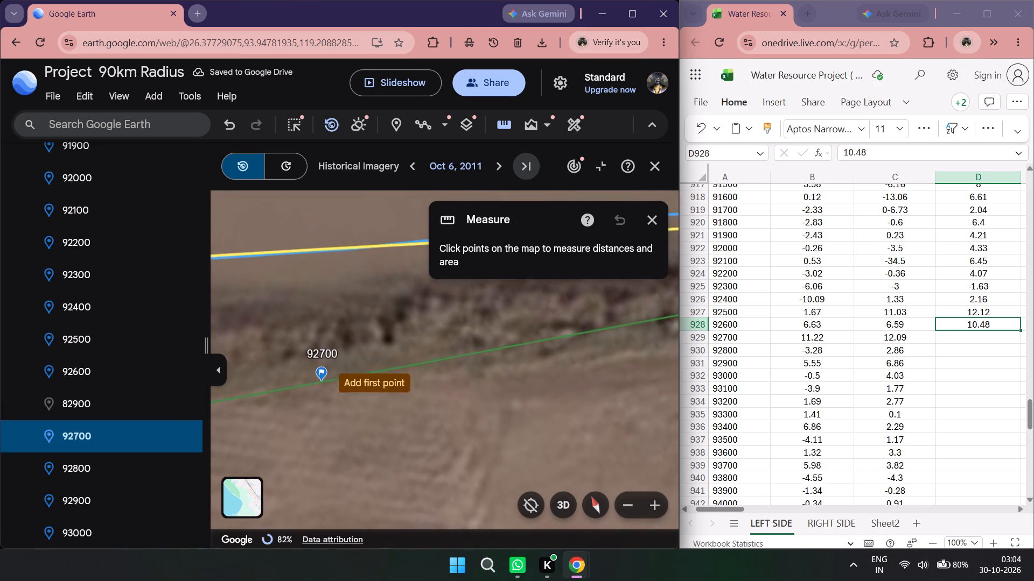
left_click_drag(361, 303, 368, 324)
double_click(505, 127)
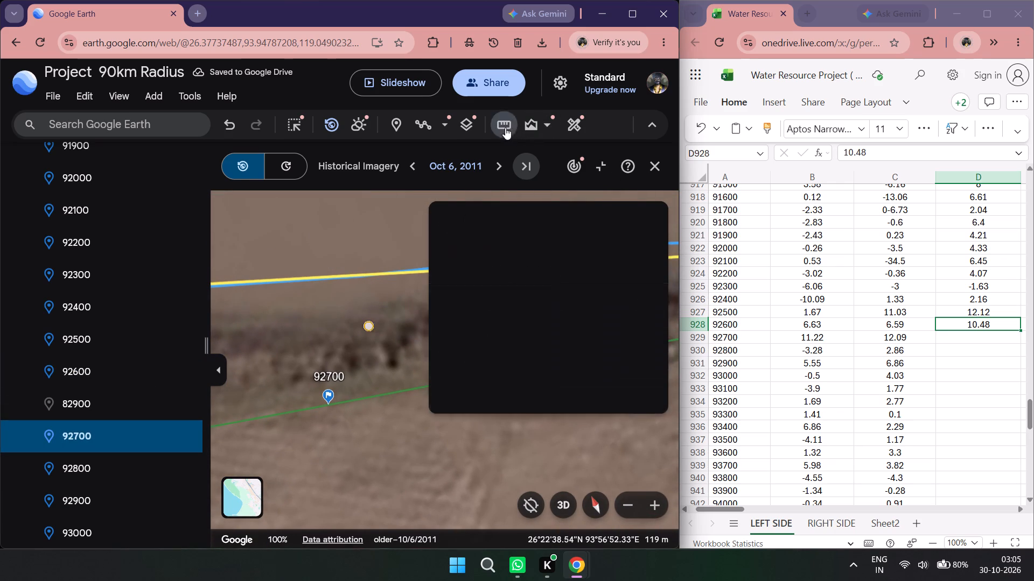
left_click(329, 405)
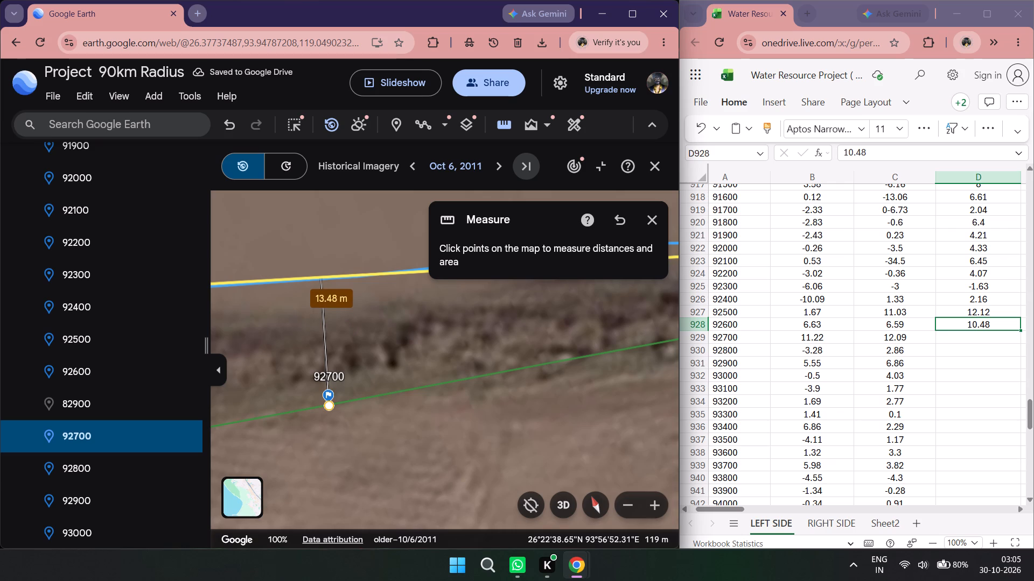
left_click(503, 123)
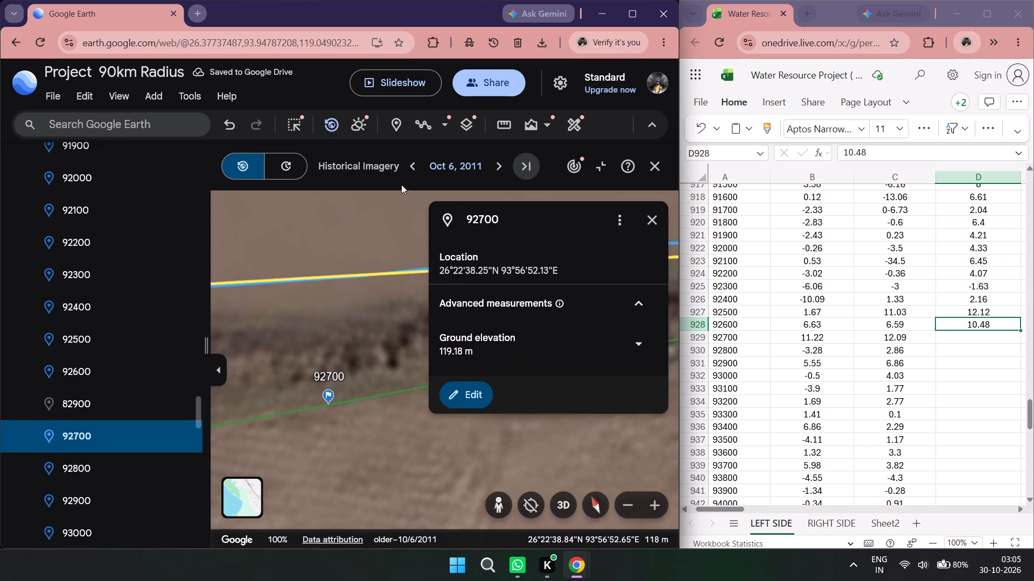
double_click(969, 337)
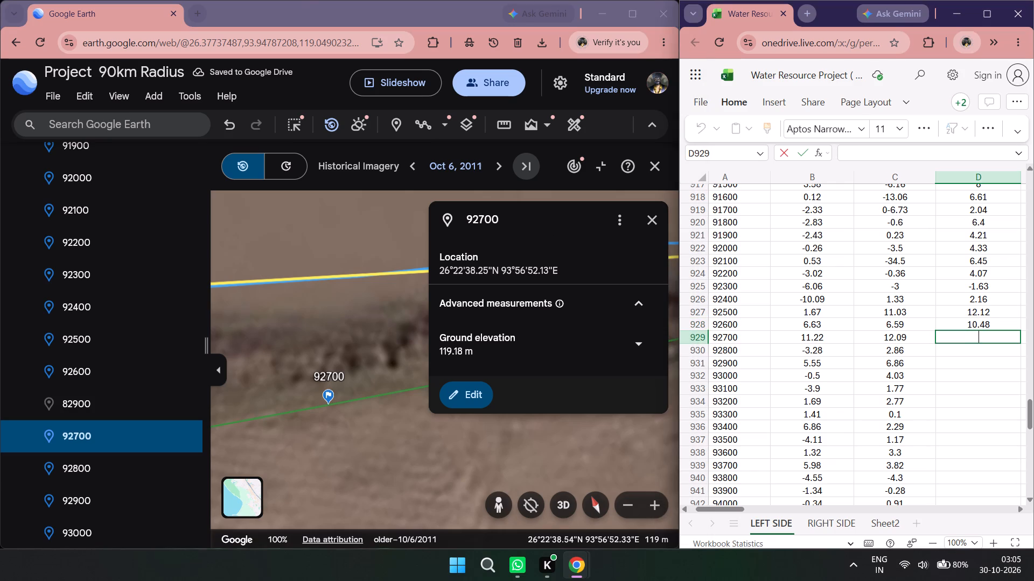
type("13.")
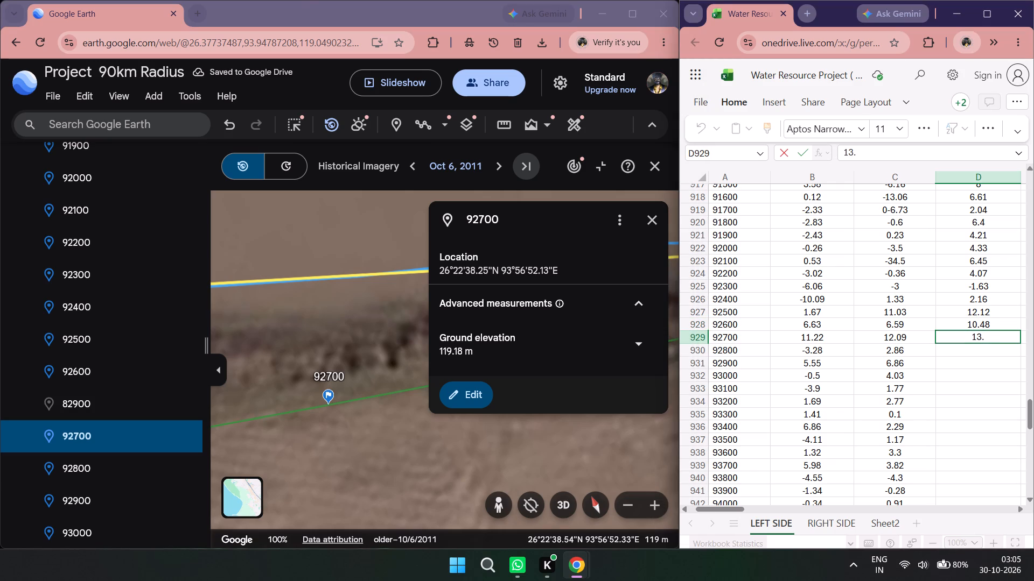
key("4")
key("8")
Go to placemark 92800, measure from it to the blue line, and enter 5.29 under 2011-2014 for chainage 92800.
double_click(123, 467)
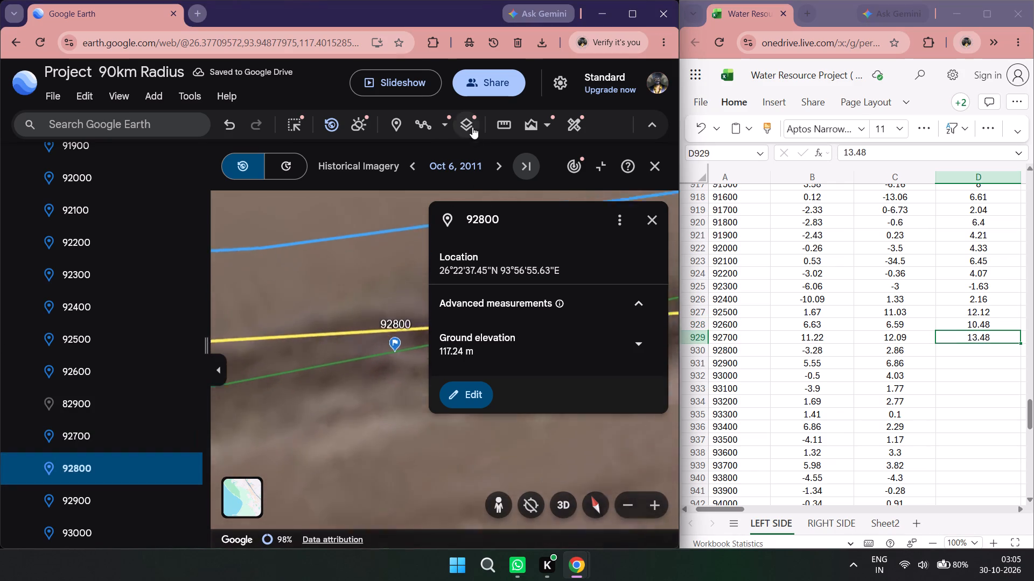
left_click(498, 121)
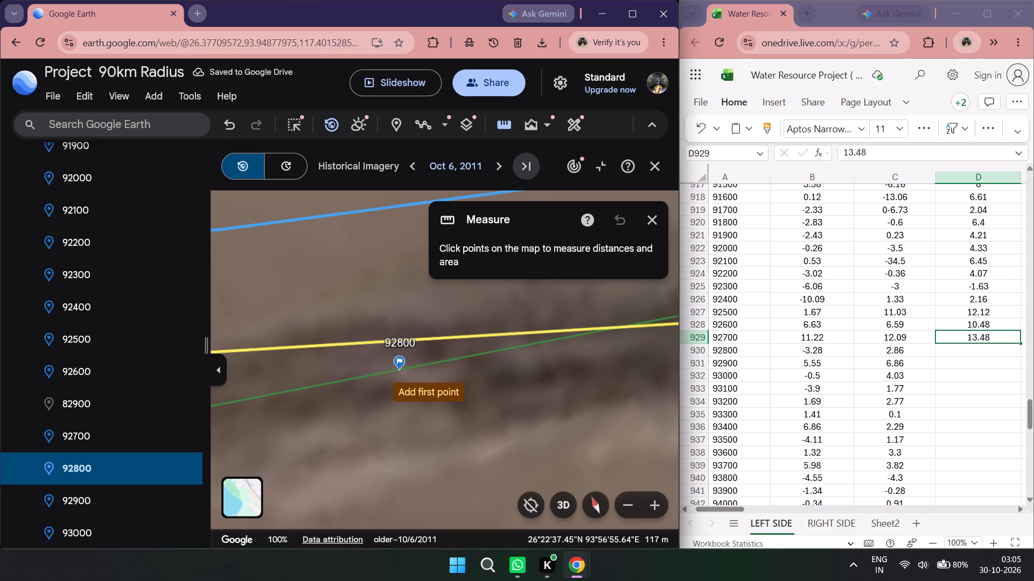
left_click(401, 370)
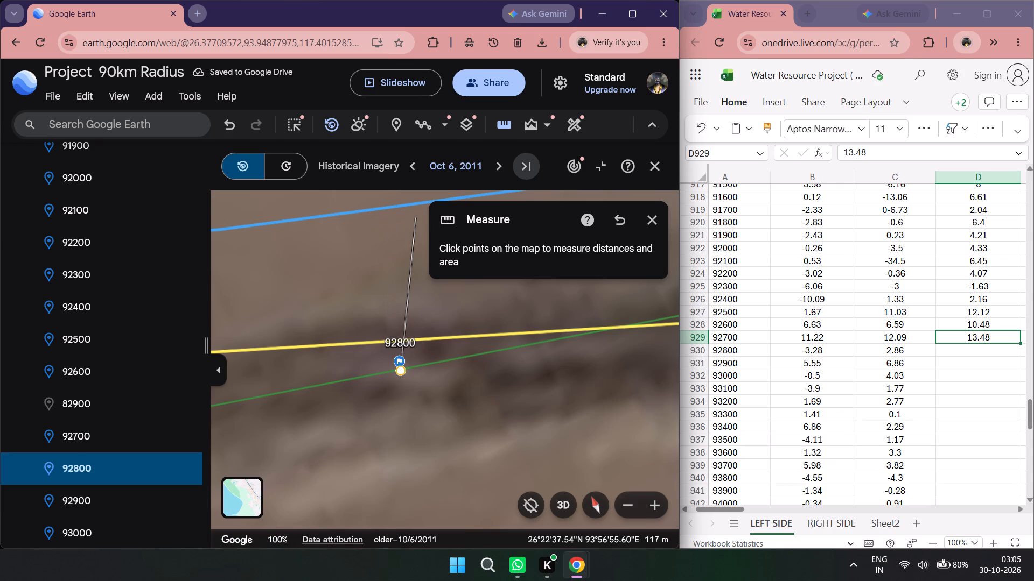
double_click(967, 350)
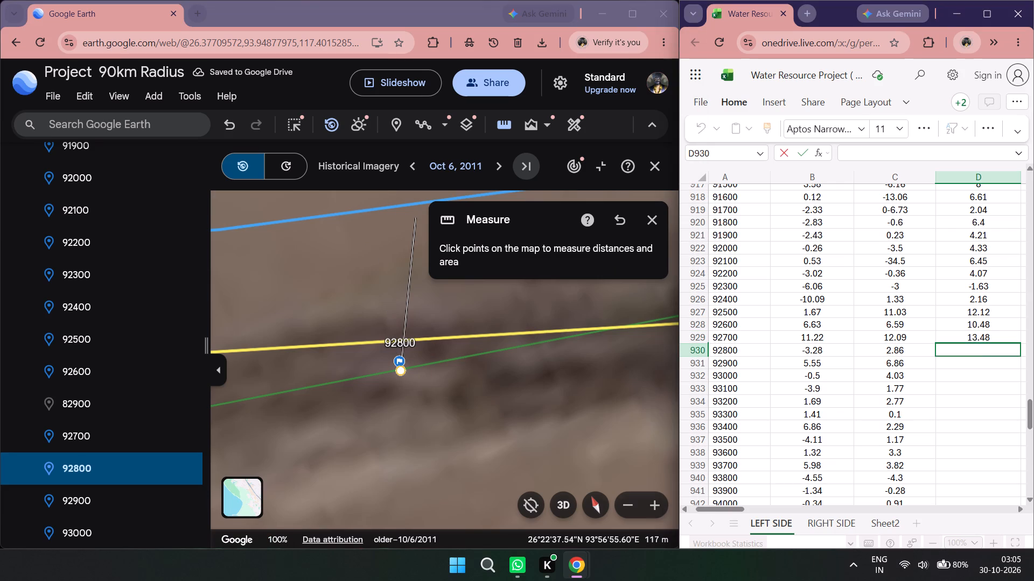
type("5.")
type("29")
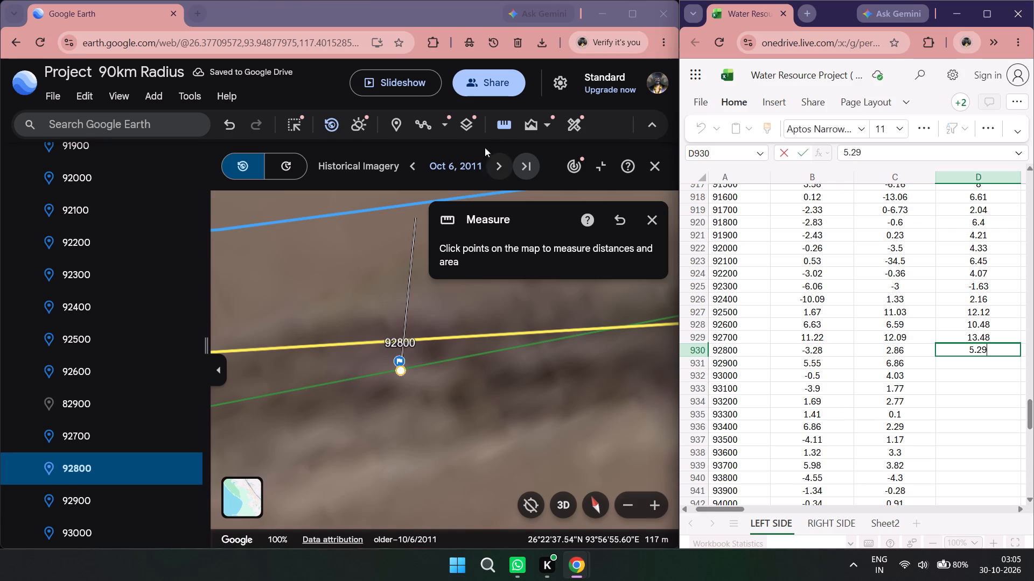
left_click(495, 119)
Go to placemark 92900, measure from it to the blue line, and enter 7.93 under 2011-2014 for chainage 92900.
double_click(86, 508)
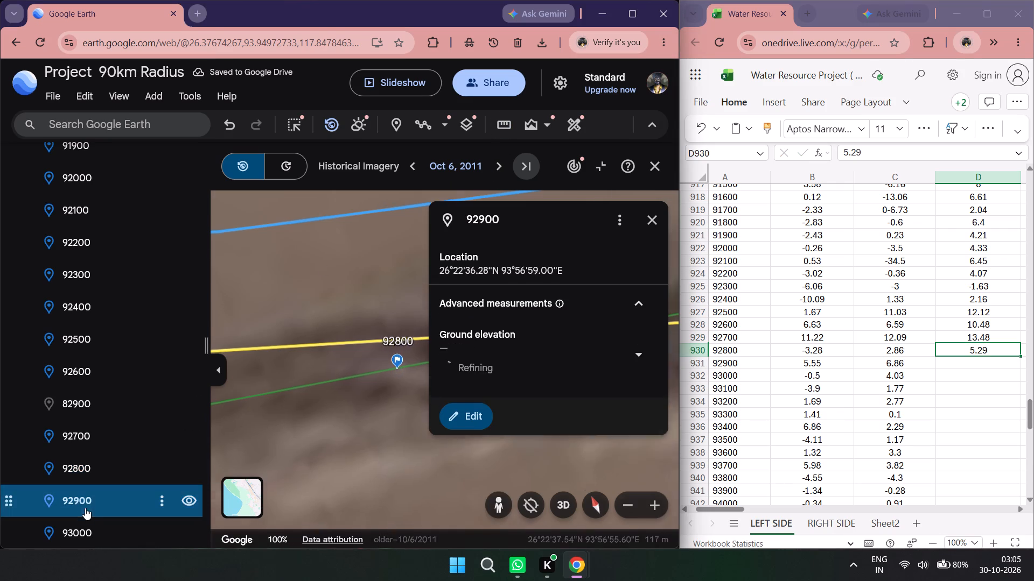
scroll(344, 310, "down", 1)
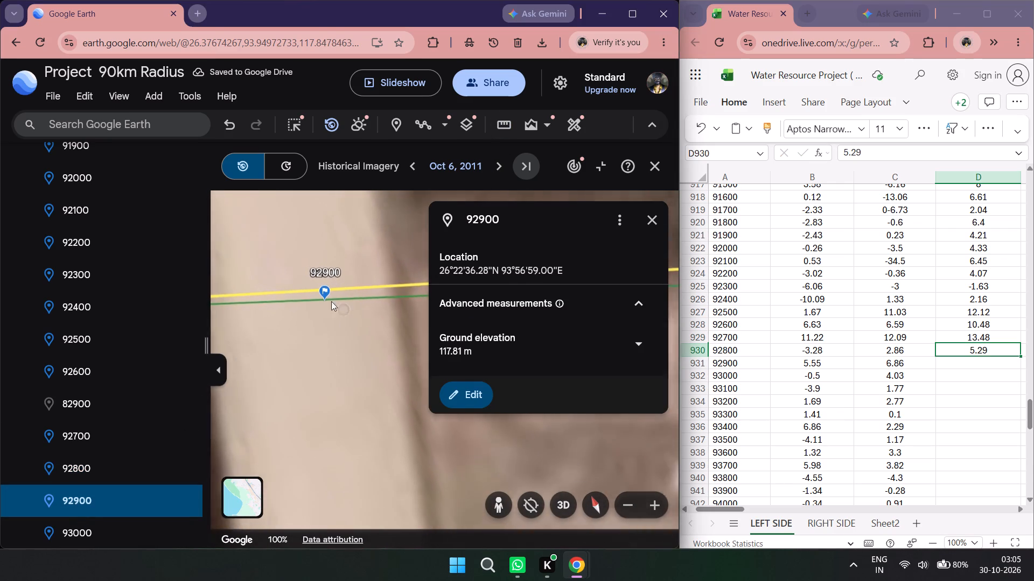
left_click_drag(296, 196, 313, 356)
left_click(499, 128)
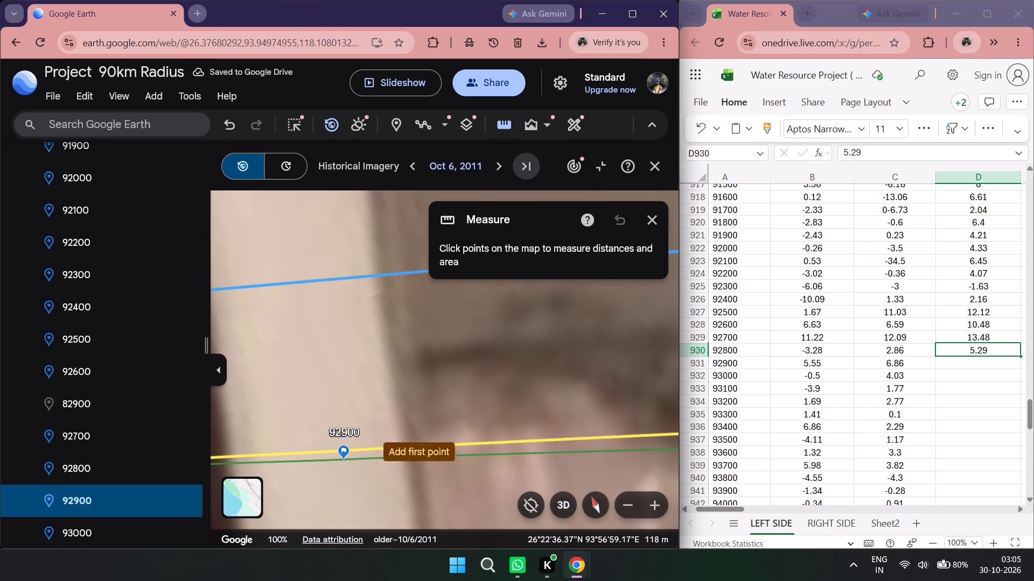
left_click(345, 462)
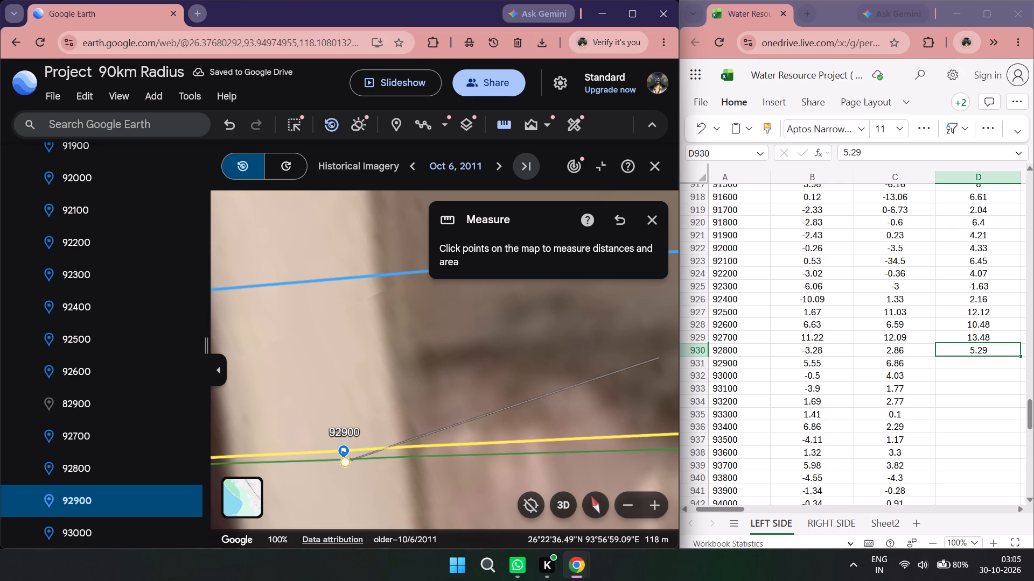
double_click(965, 361)
type("7.93")
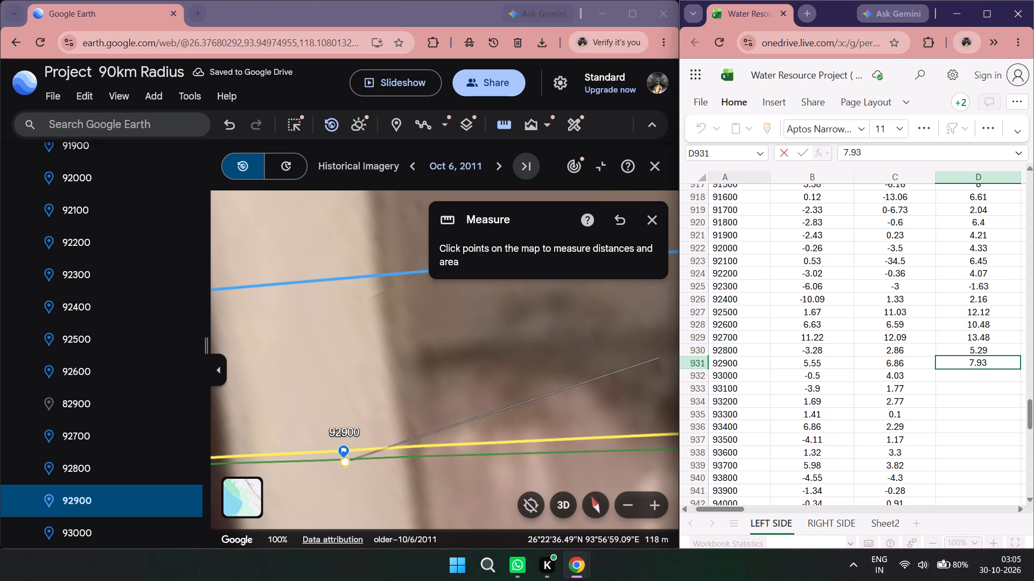
left_click(511, 124)
Go to placemark 93000, measure from it to the blue line, and enter 13.01 under 2011-2014 for chainage 93000.
scroll(139, 485, "down", 3)
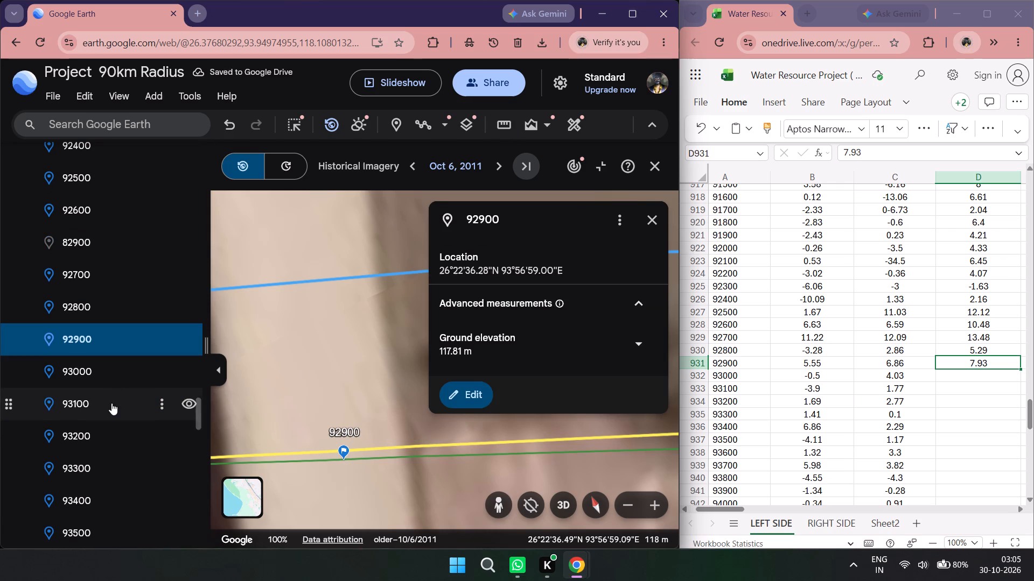
double_click(111, 374)
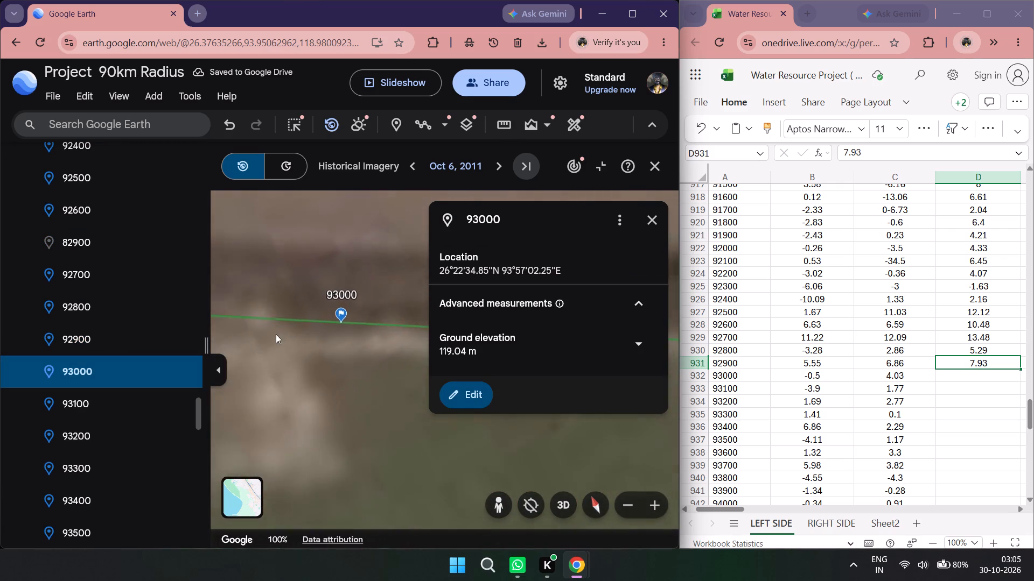
left_click_drag(282, 327, 277, 408)
scroll(281, 405, "down", 3)
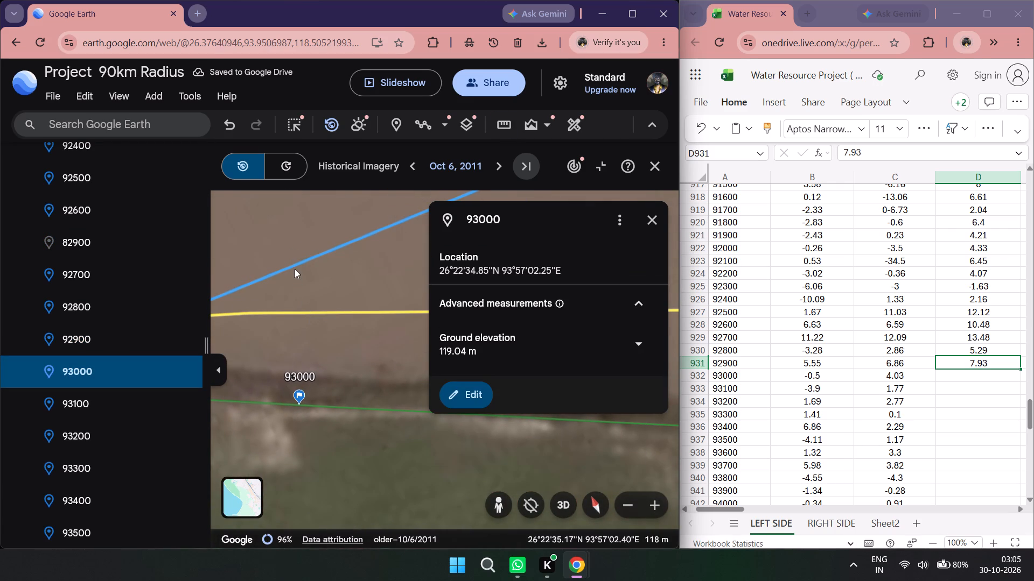
left_click(502, 122)
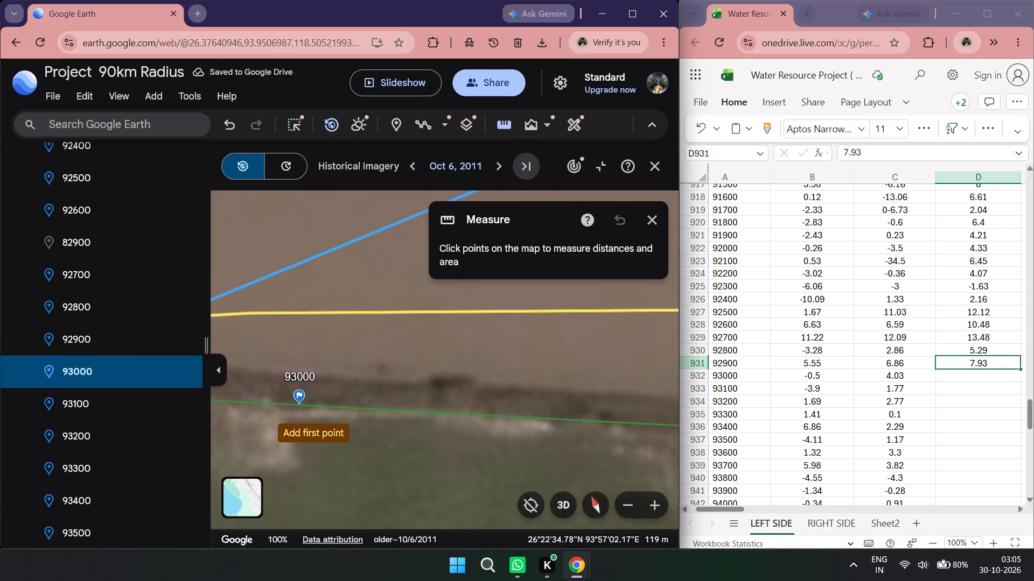
left_click(301, 405)
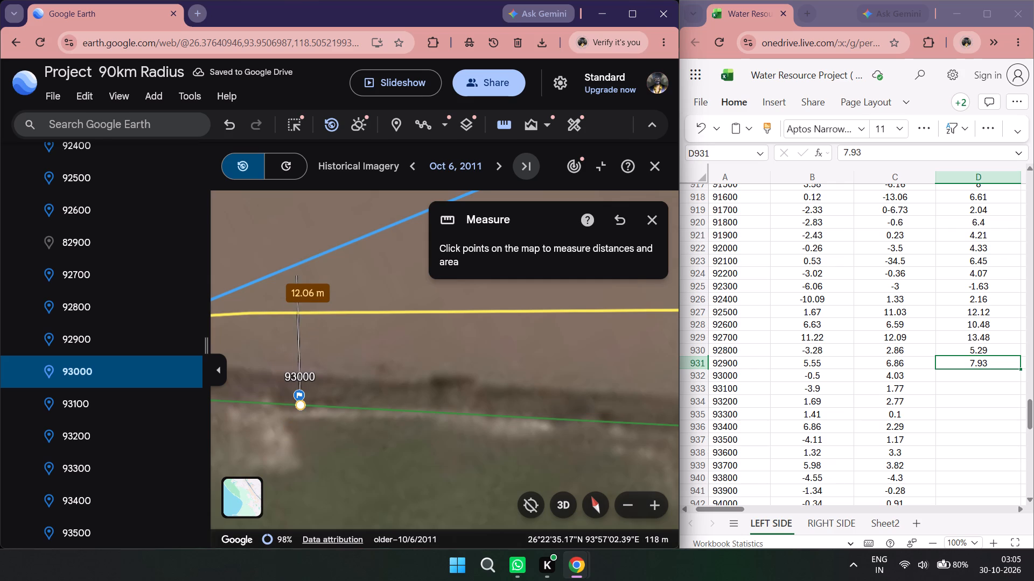
double_click(976, 372)
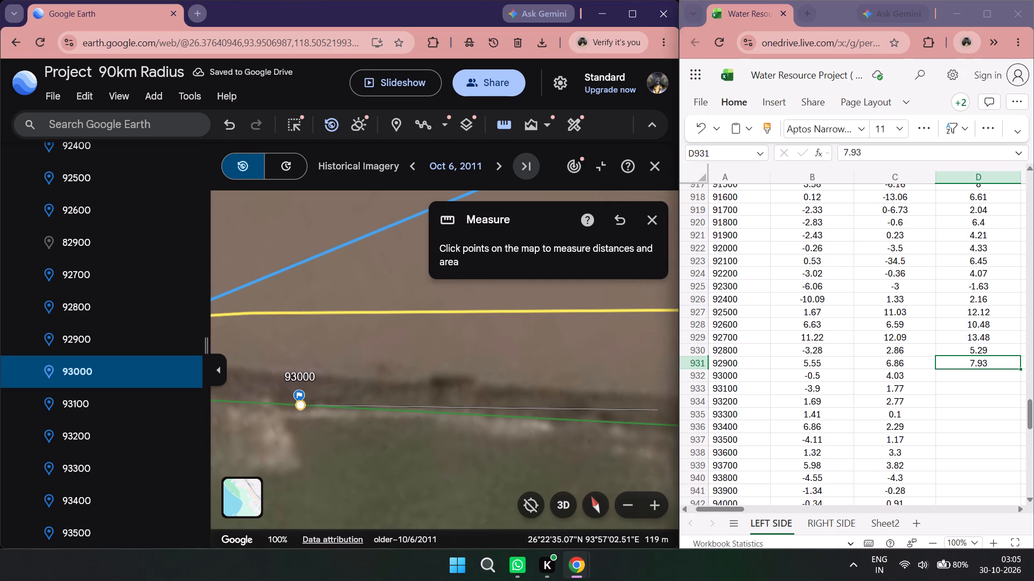
type("13.01")
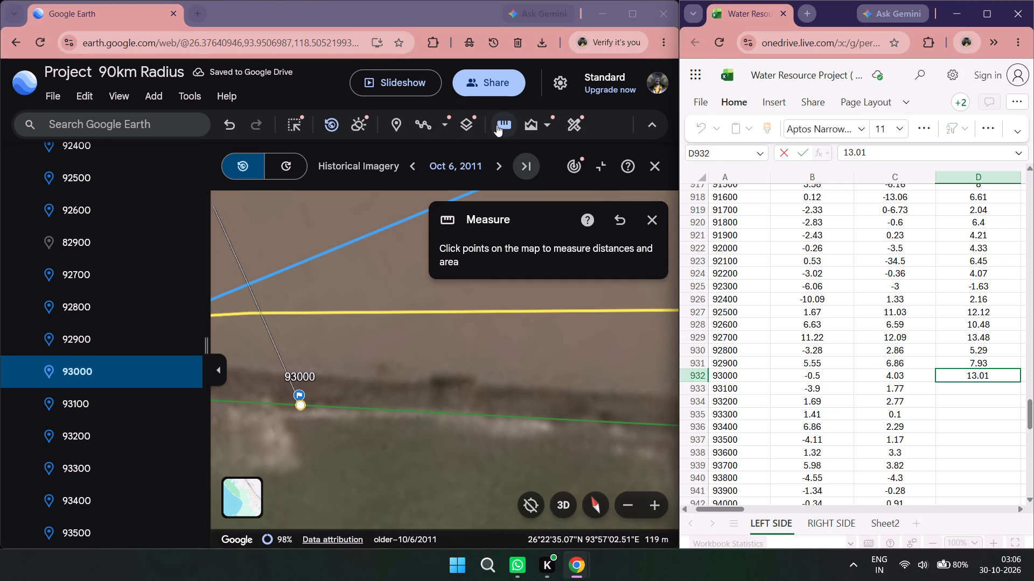
left_click(496, 123)
Go to placemark 93100, measure from it to the blue line, and enter 31.02 under 2011-2014 for chainage 93100.
double_click(124, 406)
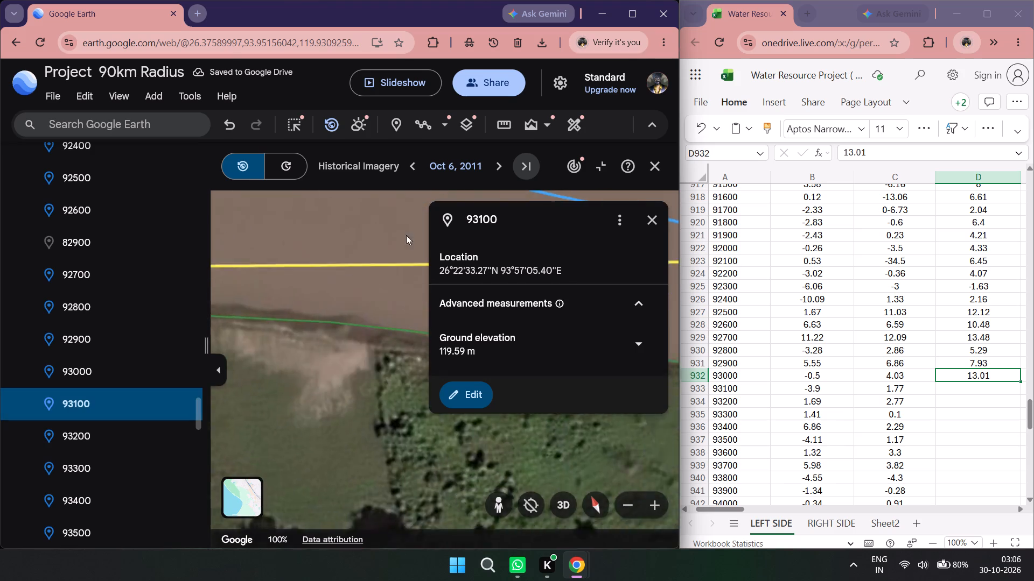
left_click(513, 124)
scroll(348, 292, "down", 4)
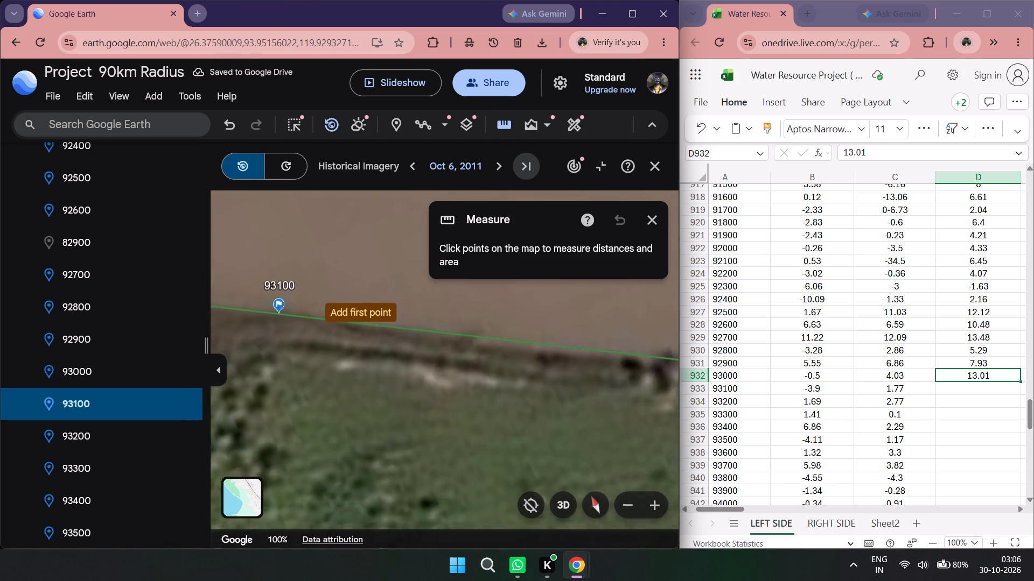
left_click_drag(308, 277, 346, 455)
scroll(345, 436, "down", 1)
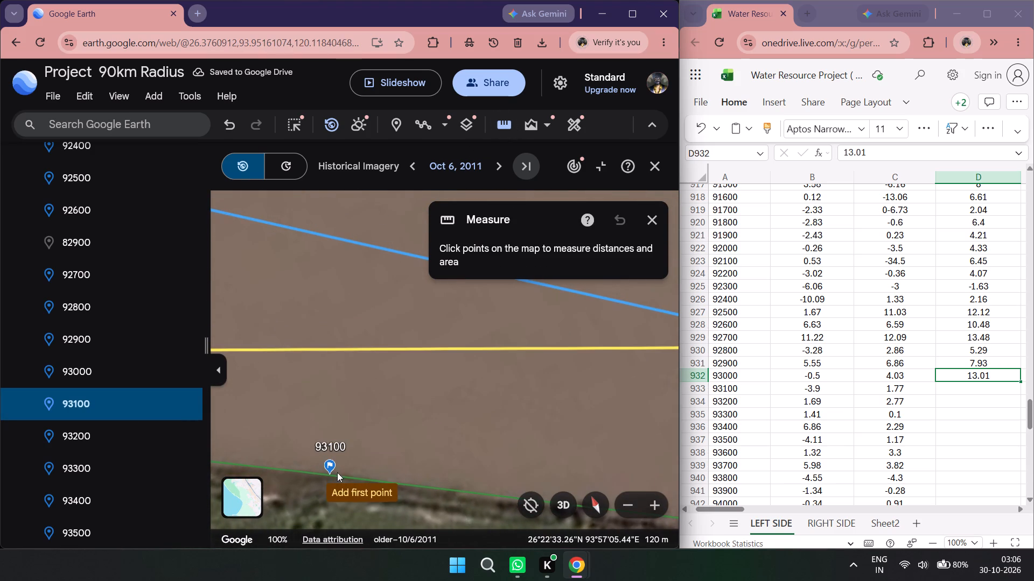
left_click(331, 474)
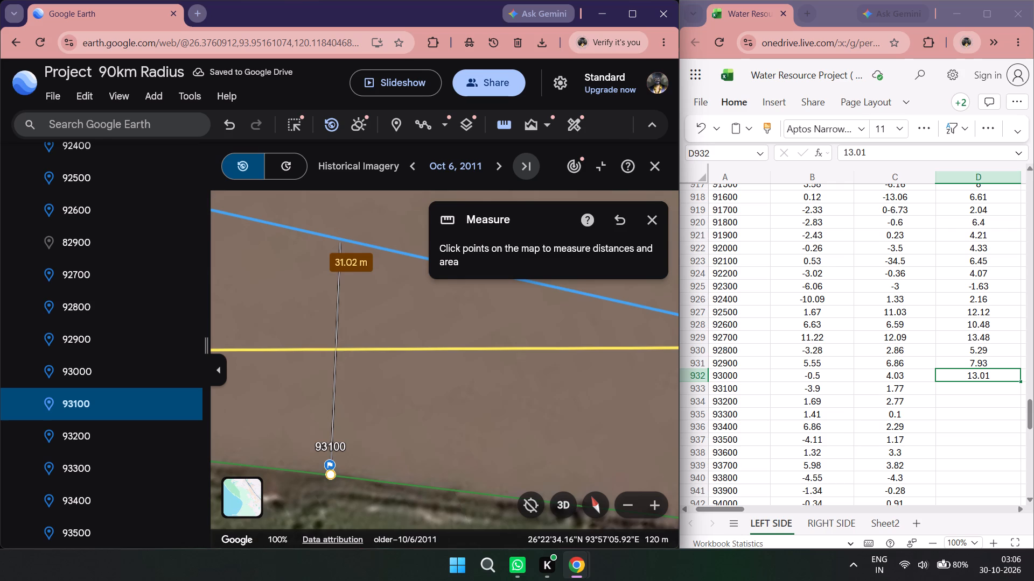
left_click(515, 127)
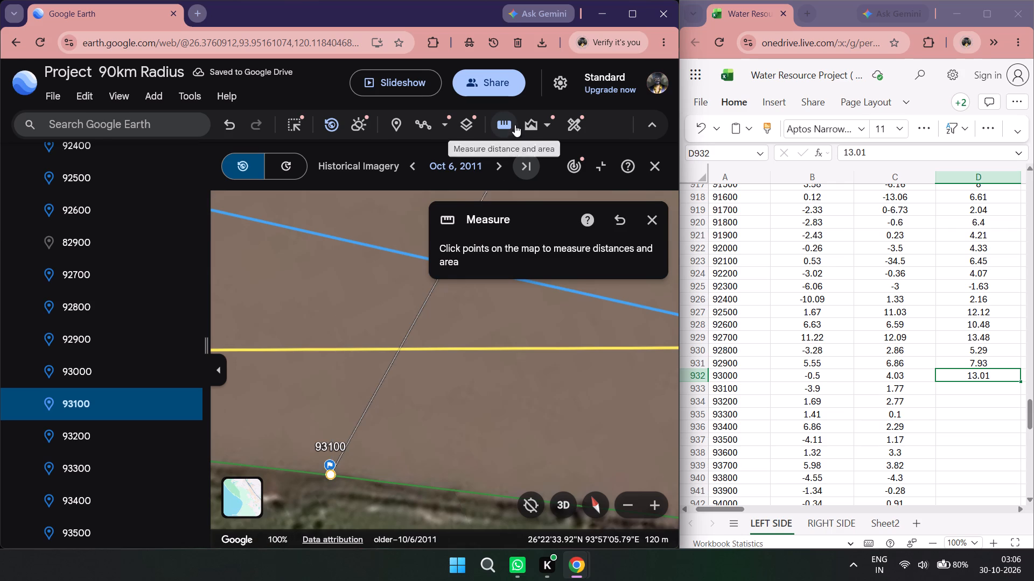
double_click(954, 392)
type("31.")
type("02")
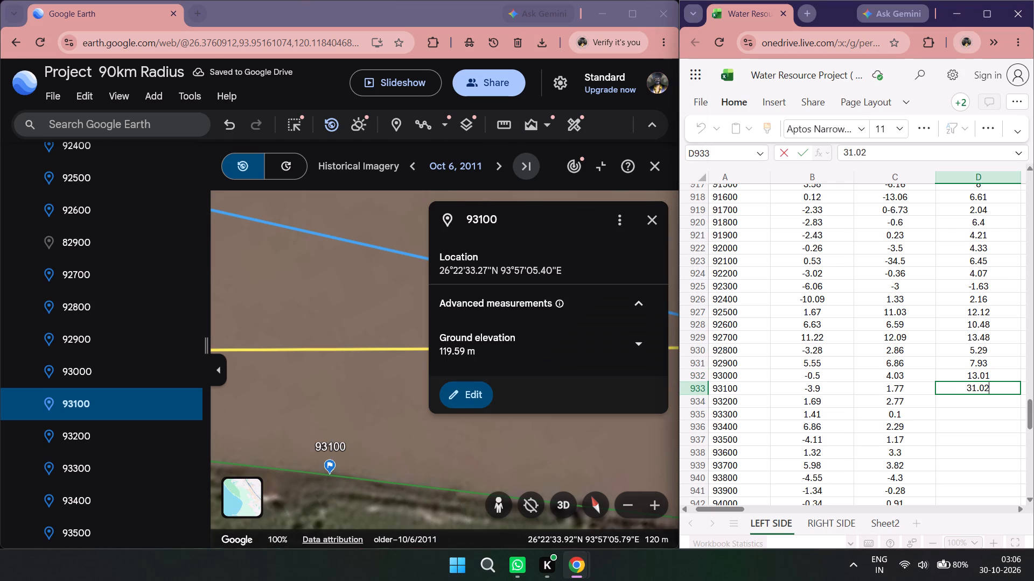
Go to placemark 93200, measure from it to the blue line, and enter 12.31 under 2011-2014 for chainage 93200.
double_click(88, 429)
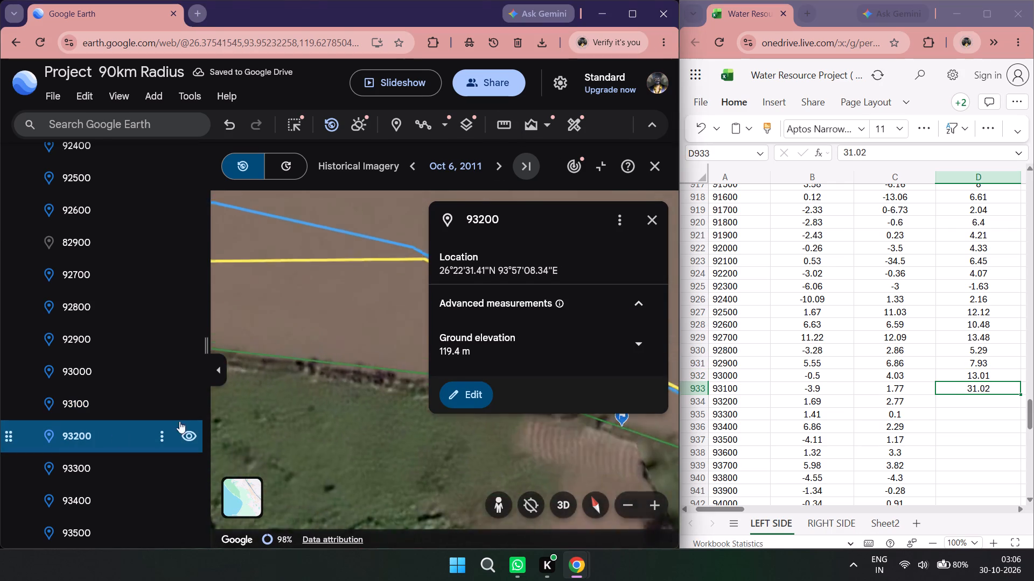
scroll(451, 379, "down", 3)
scroll(373, 353, "down", 4)
left_click_drag(345, 306, 330, 339)
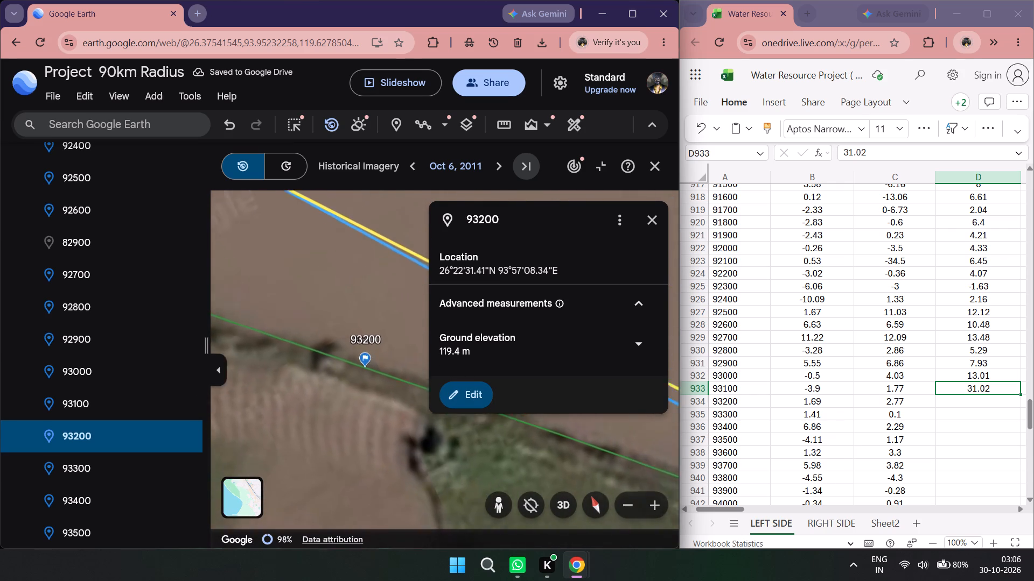
left_click_drag(330, 339, 327, 350)
left_click(514, 124)
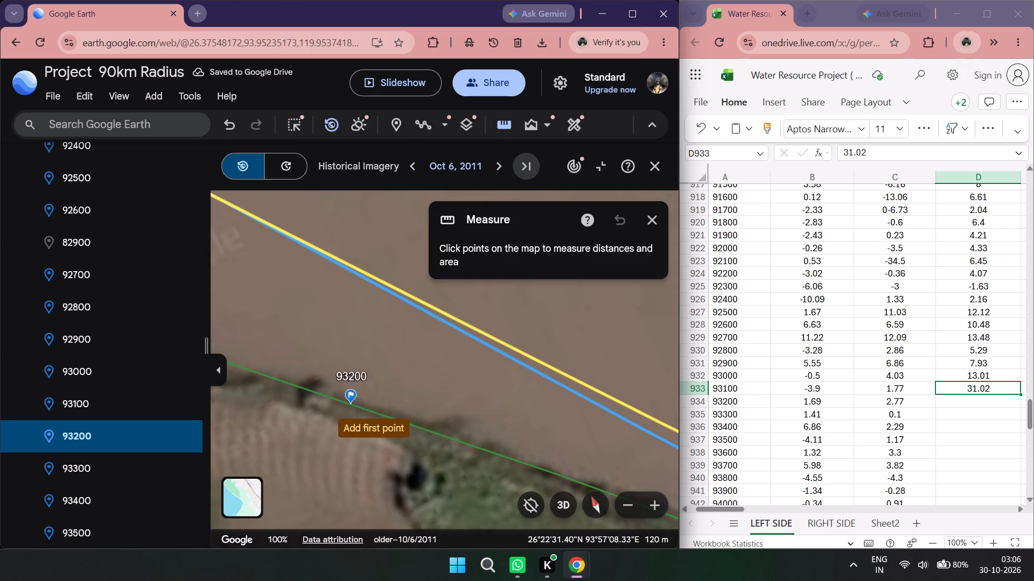
left_click(351, 406)
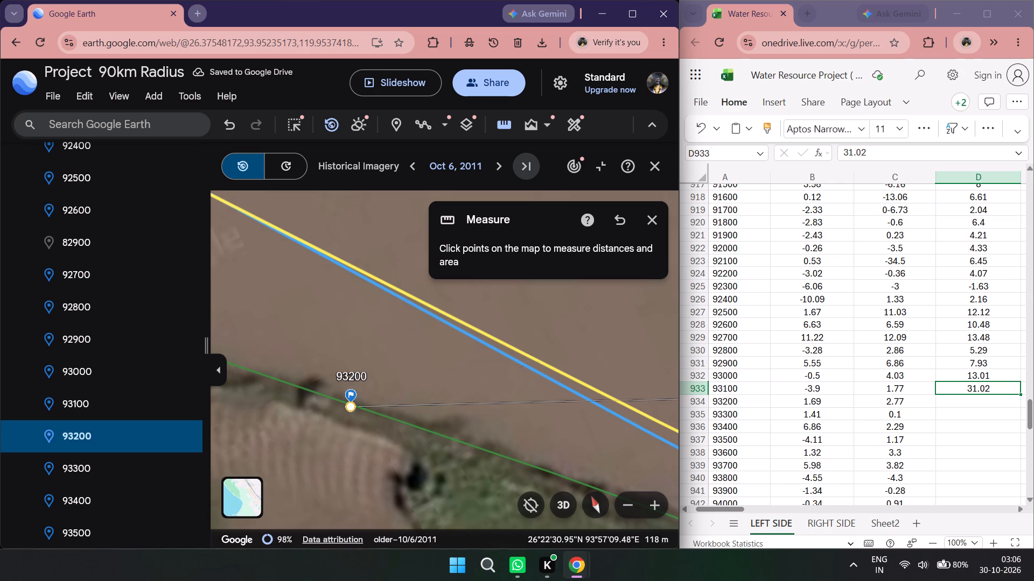
double_click(972, 402)
type("12")
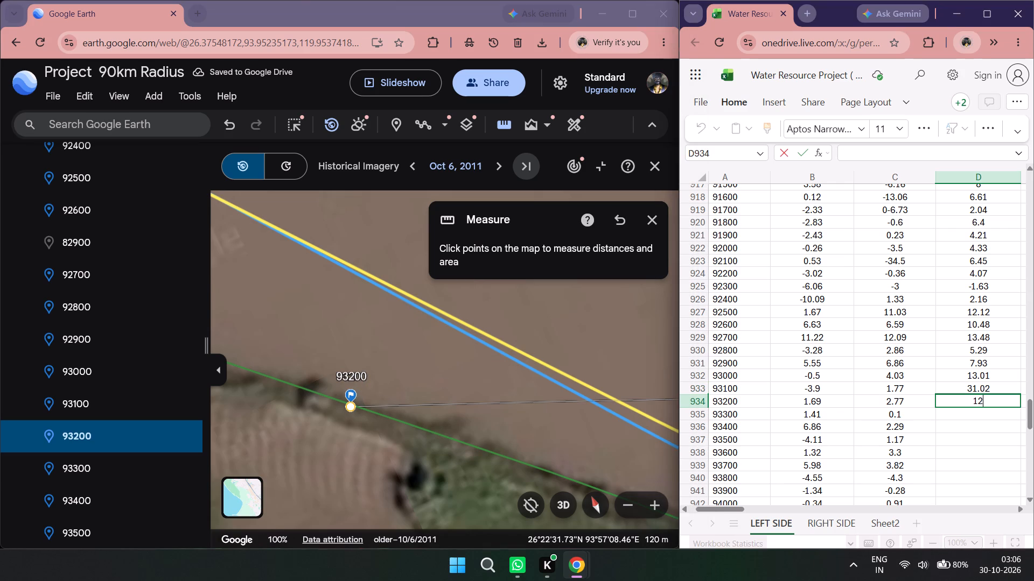
type(".31")
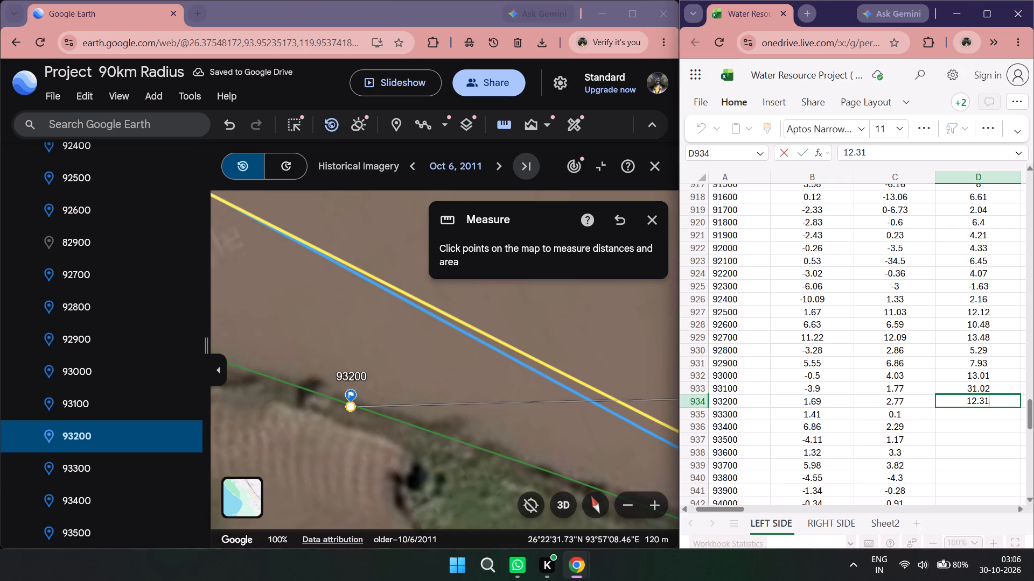
left_click(494, 119)
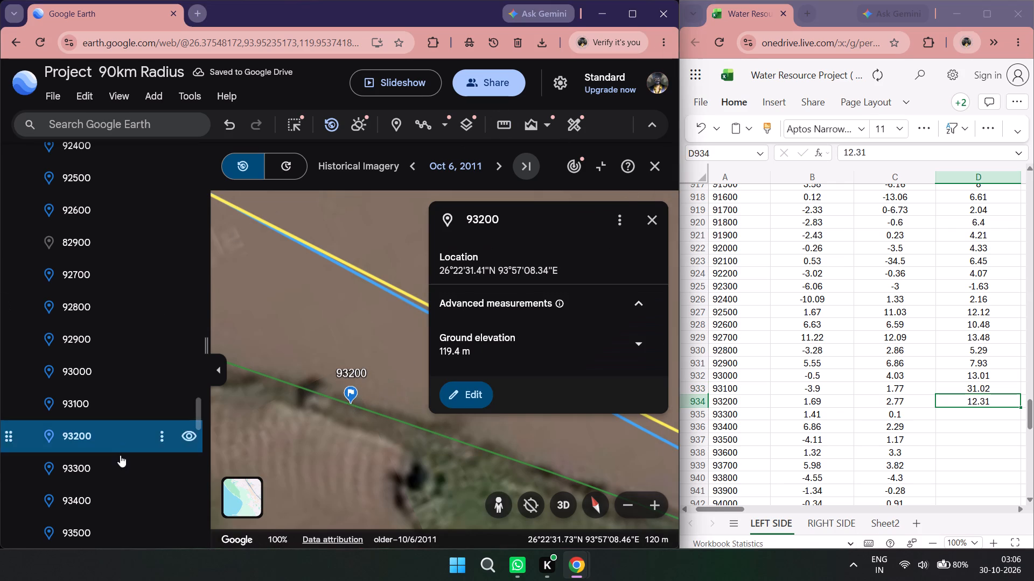
Go to placemark 93300, measure from it to the blue line, and enter 9.71 under 2011-2014 for chainage 93300.
double_click(108, 467)
left_click_drag(387, 368, 255, 462)
left_click(514, 125)
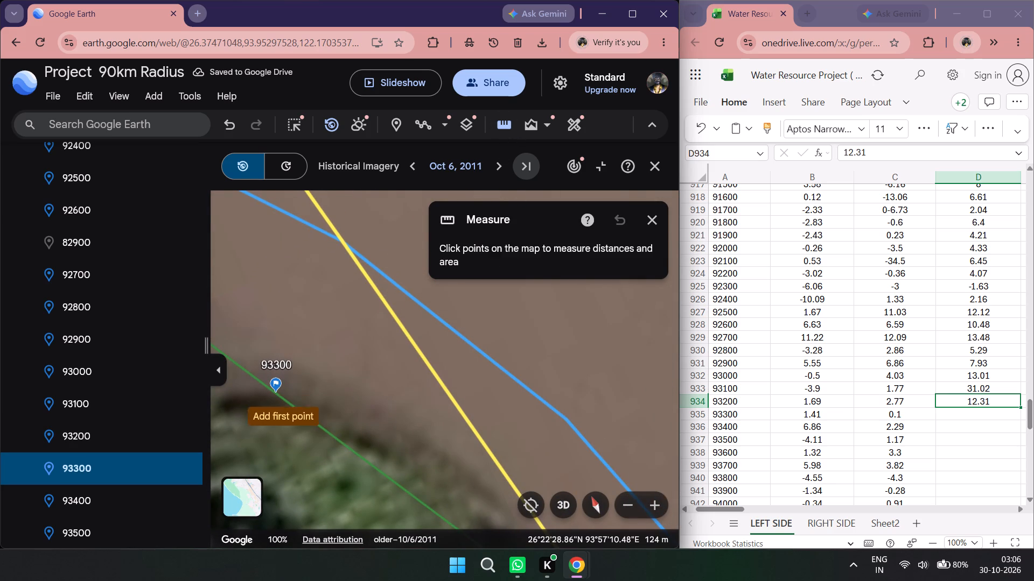
left_click(275, 393)
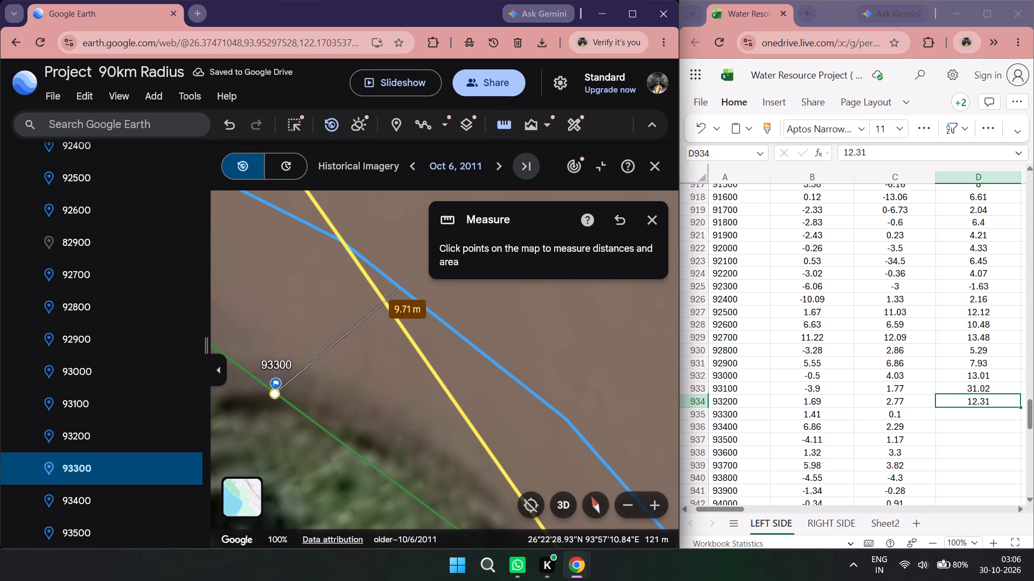
double_click(961, 416)
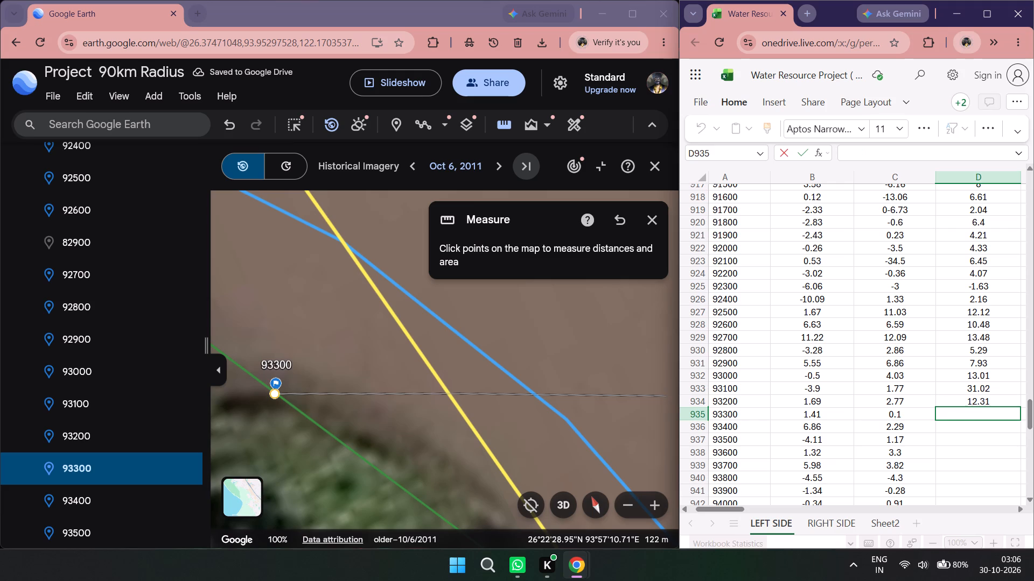
type("9.71")
left_click(493, 114)
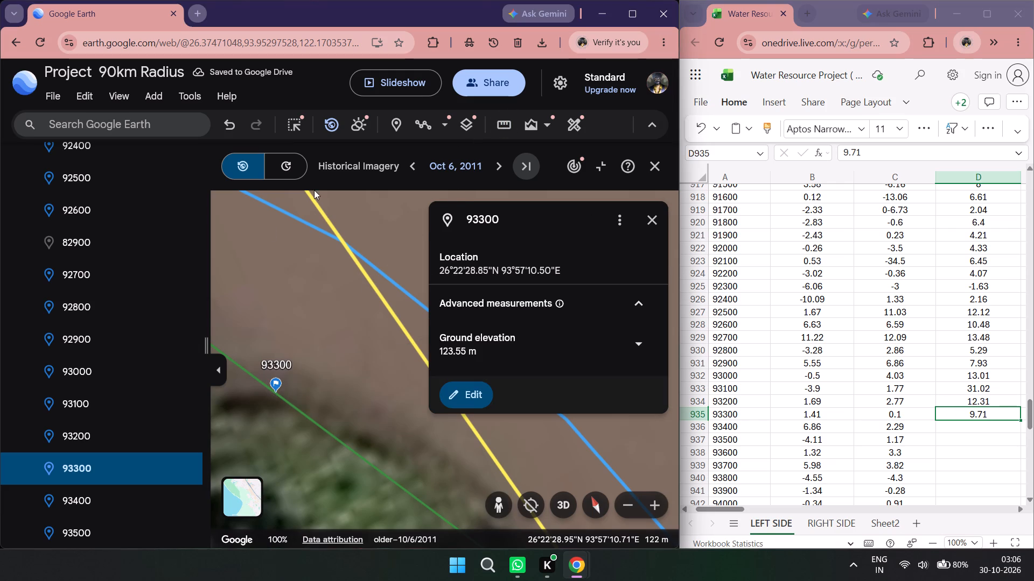
Go to placemark 93400, measure from it to the blue line, and enter 8.45 under 2011-2014 for chainage 93400.
double_click(113, 495)
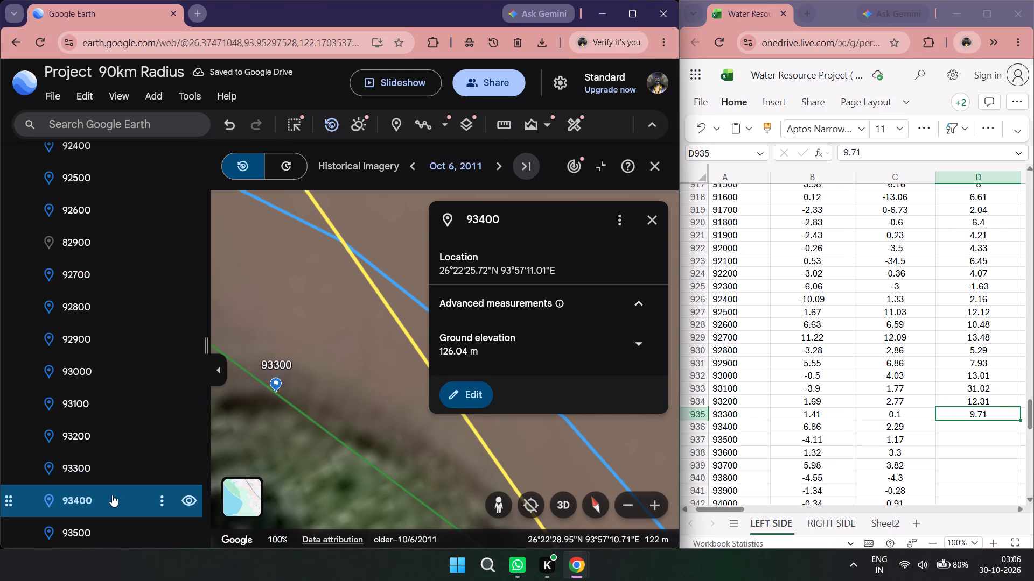
double_click(112, 495)
left_click_drag(365, 394, 312, 428)
scroll(312, 428, "down", 3)
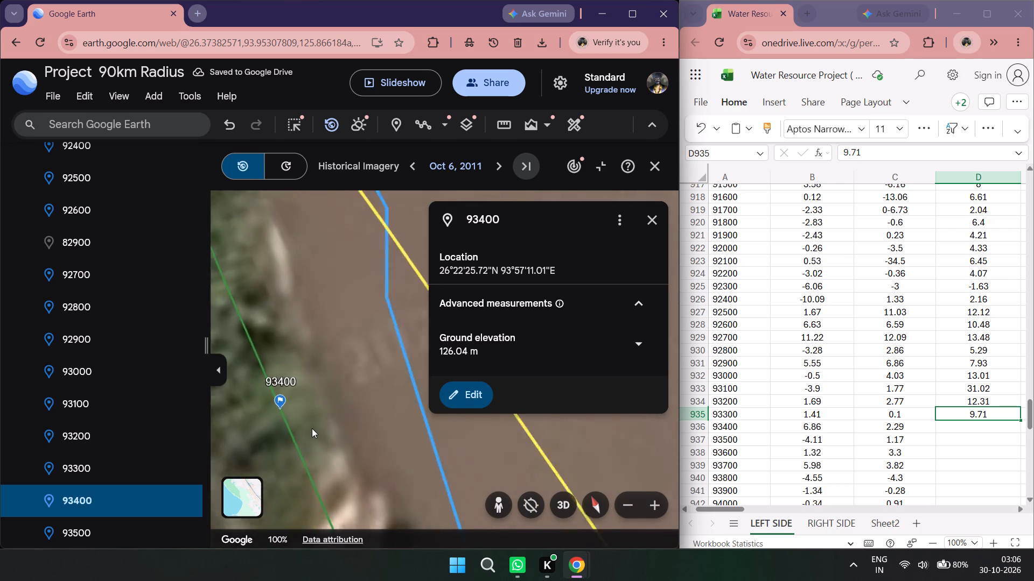
left_click(502, 126)
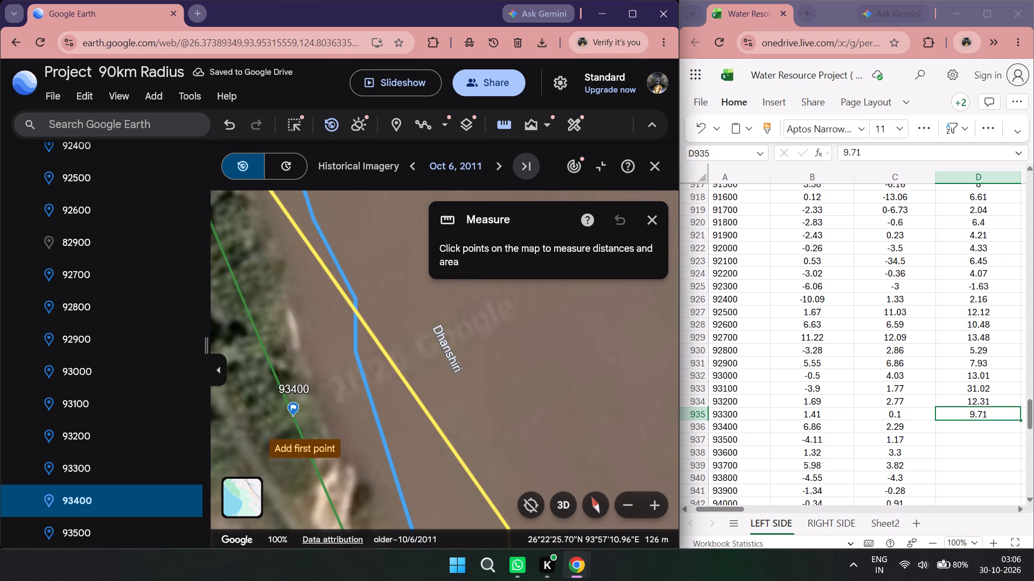
left_click(294, 416)
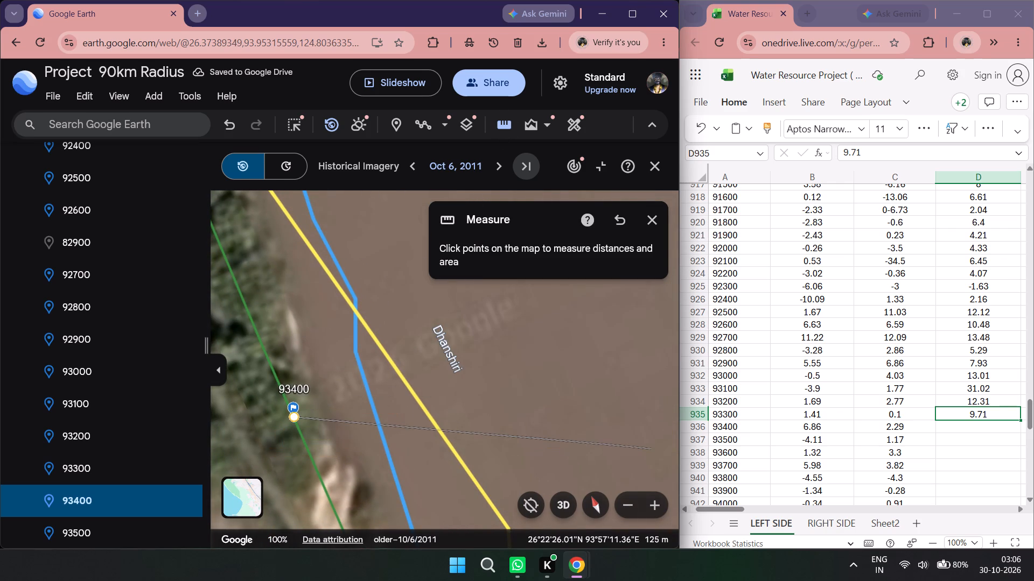
double_click(961, 426)
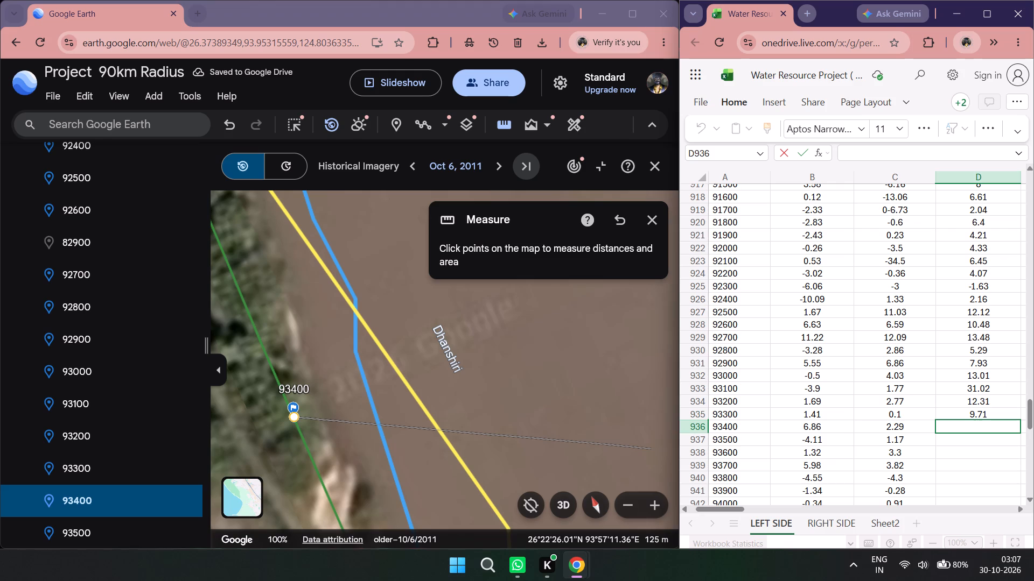
type("8.45")
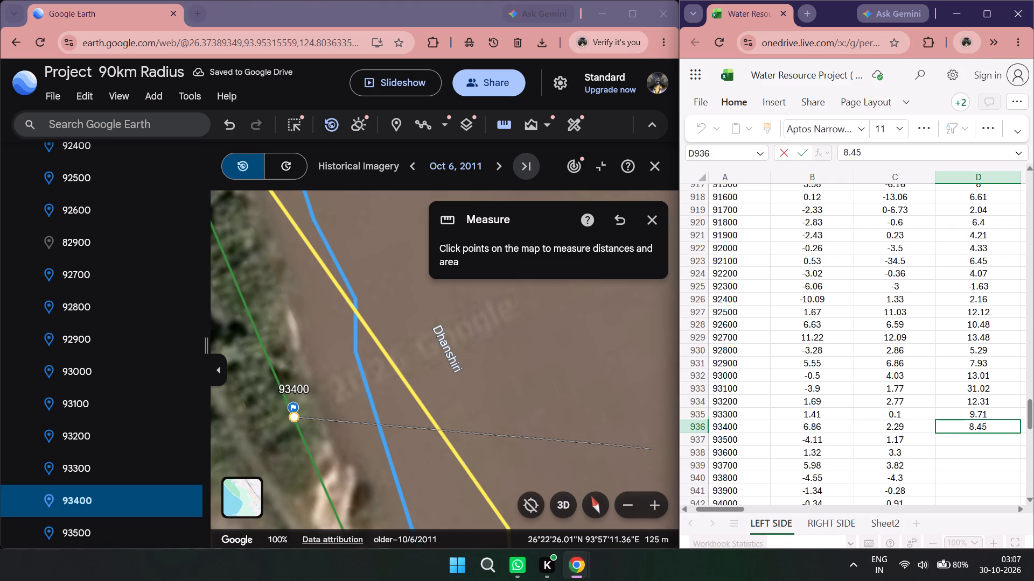
Go to placemark 93500, measure afresh from it to the blue line, and enter 2.3 under 2011-2014 for chainage 93500.
scroll(71, 443, "down", 5)
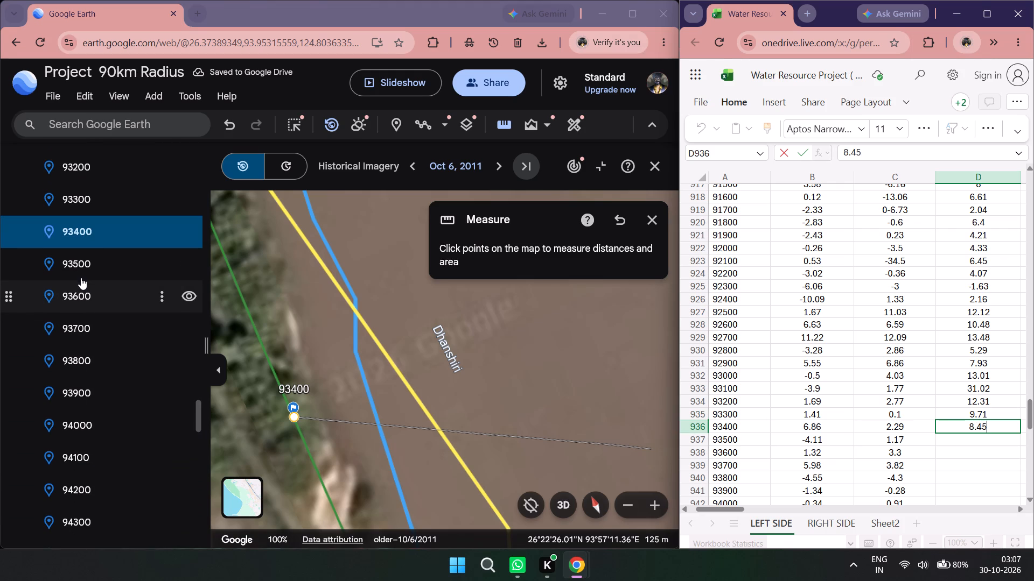
double_click(80, 268)
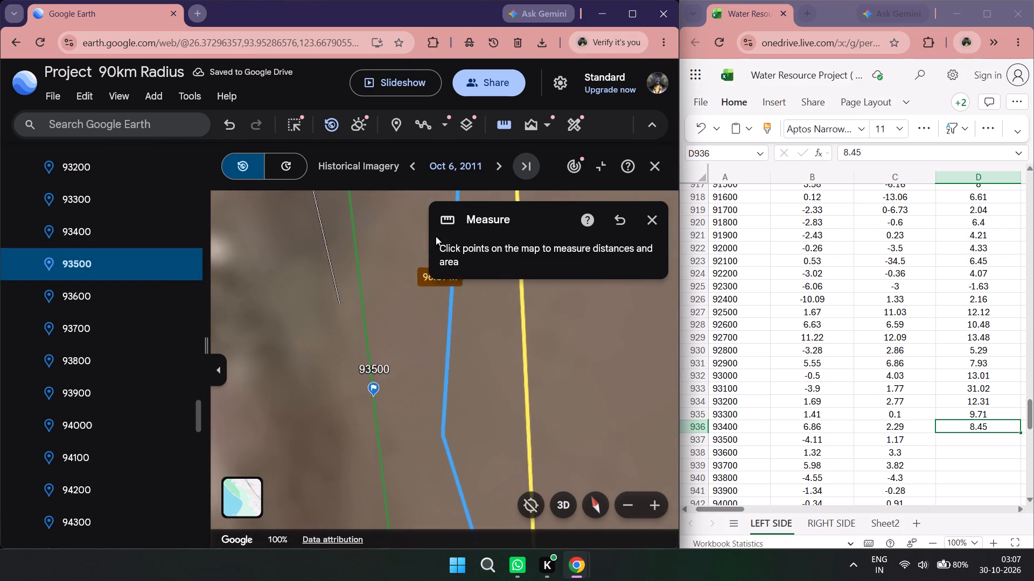
double_click(498, 129)
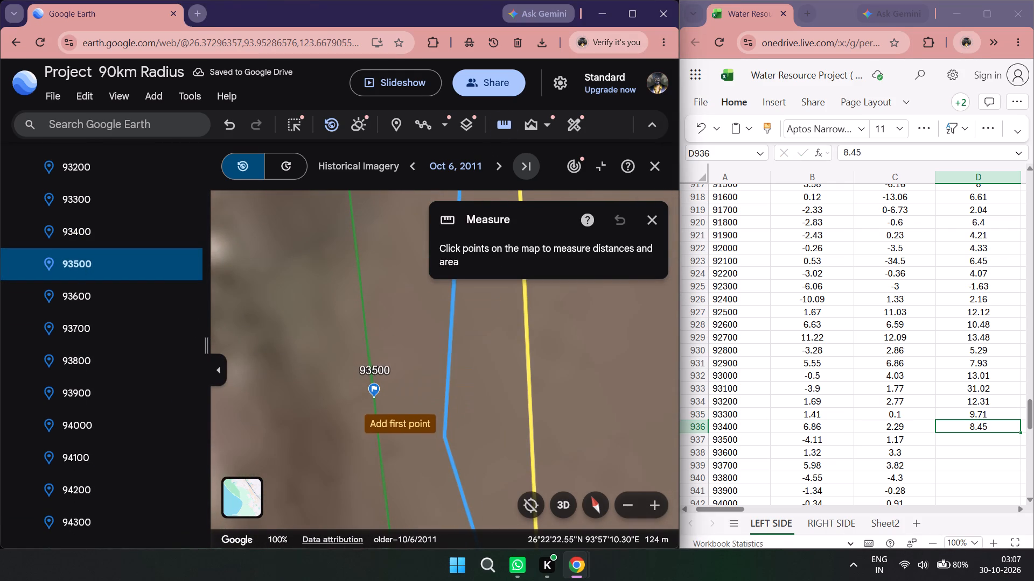
left_click(375, 400)
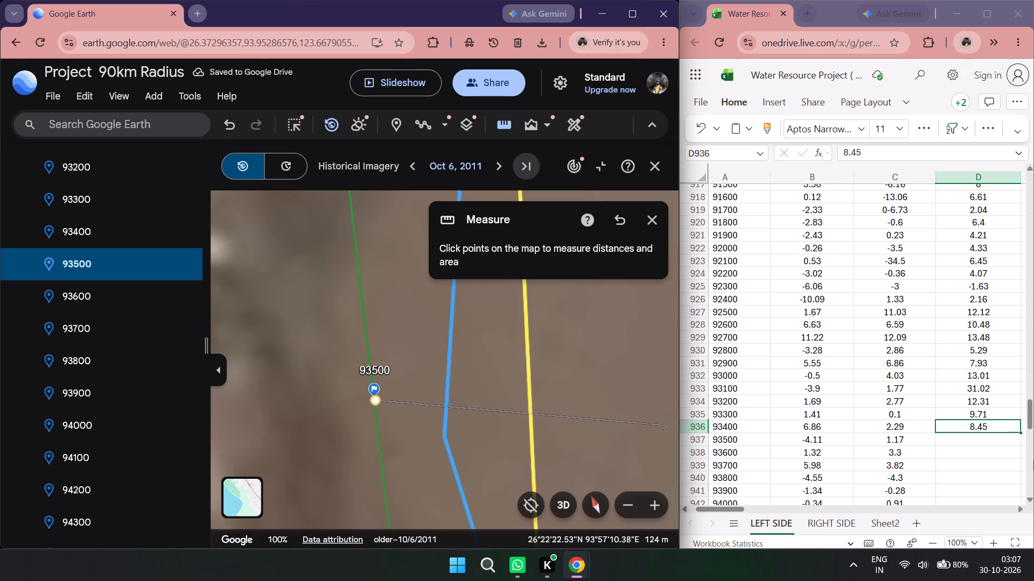
double_click(973, 439)
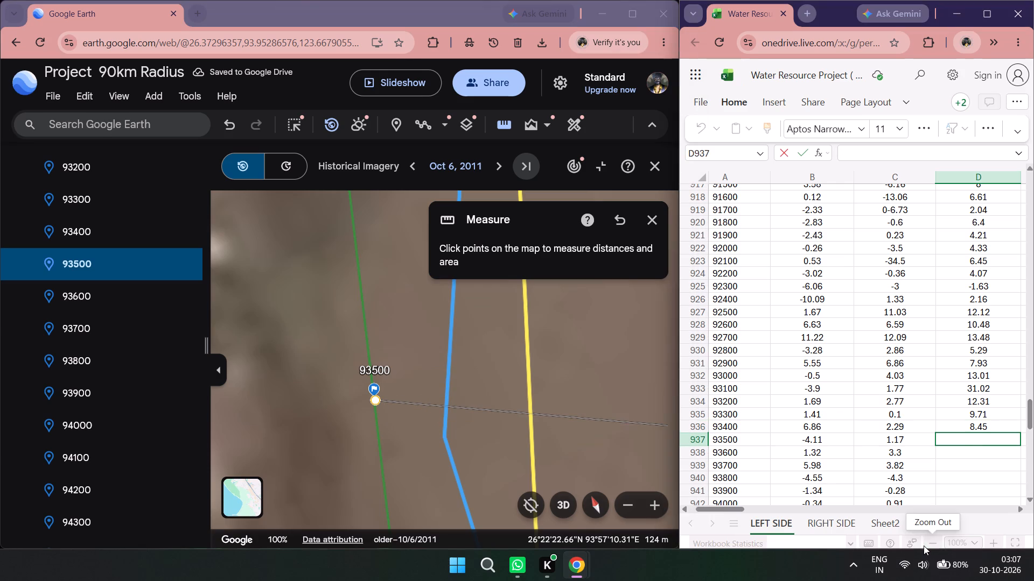
type("2.3")
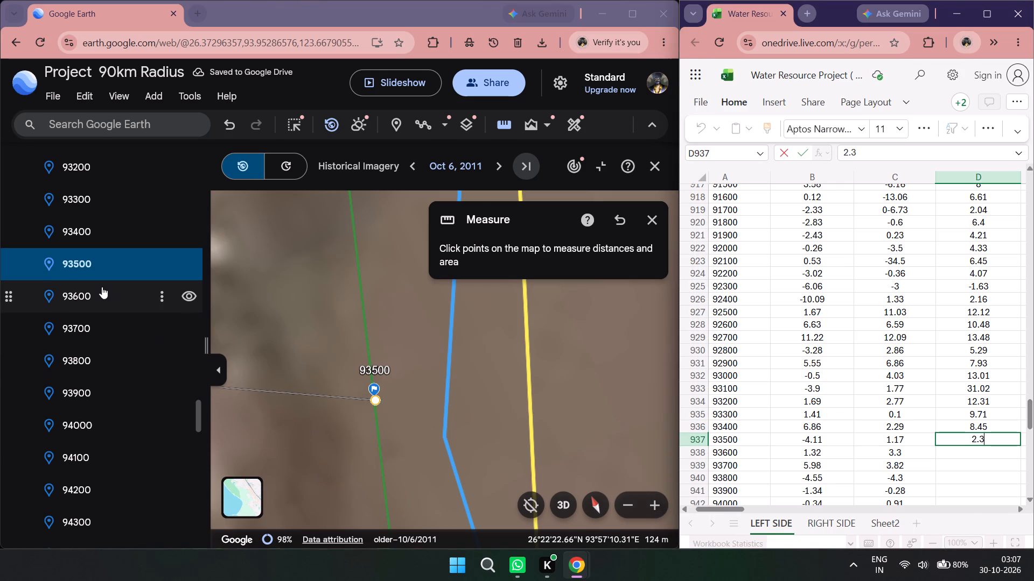
Go to placemark 93600, measure from it to the blue line, and enter -3.71 under 2011-2014 for chainage 93600.
double_click(101, 286)
left_click(511, 120)
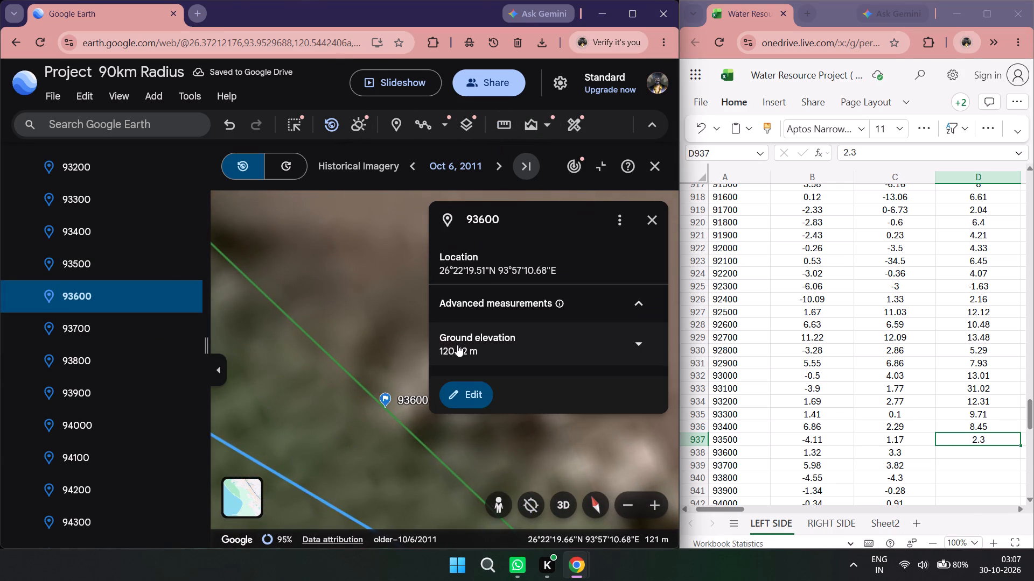
scroll(457, 345, "down", 3)
scroll(348, 415, "down", 3)
left_click_drag(304, 419, 322, 334)
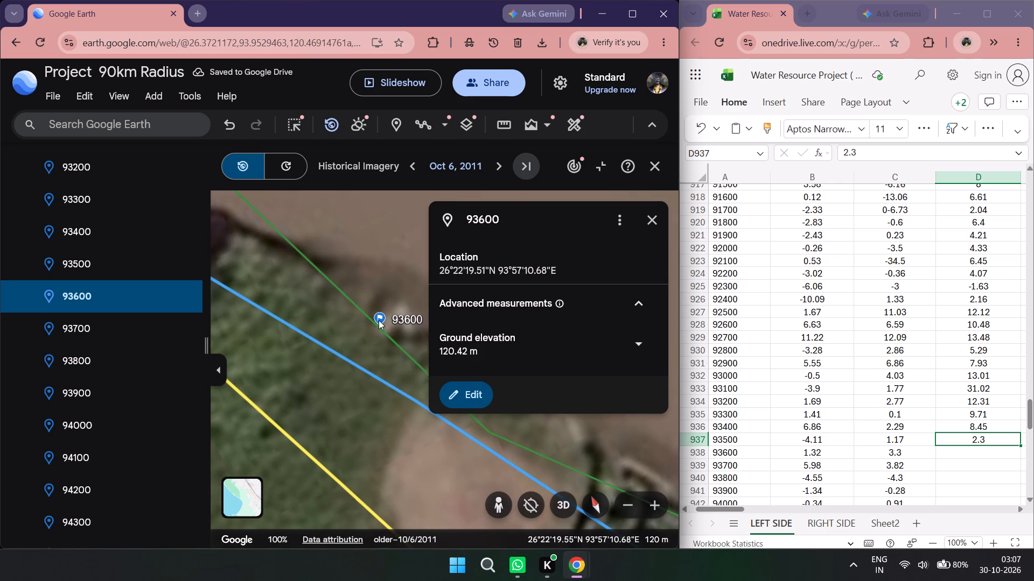
left_click(500, 119)
left_click(381, 327)
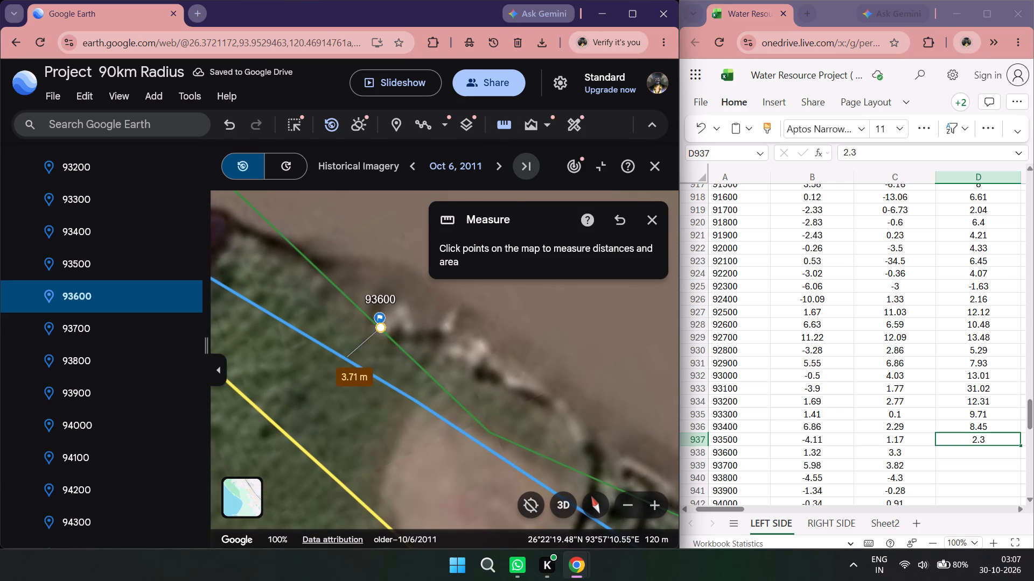
double_click(974, 451)
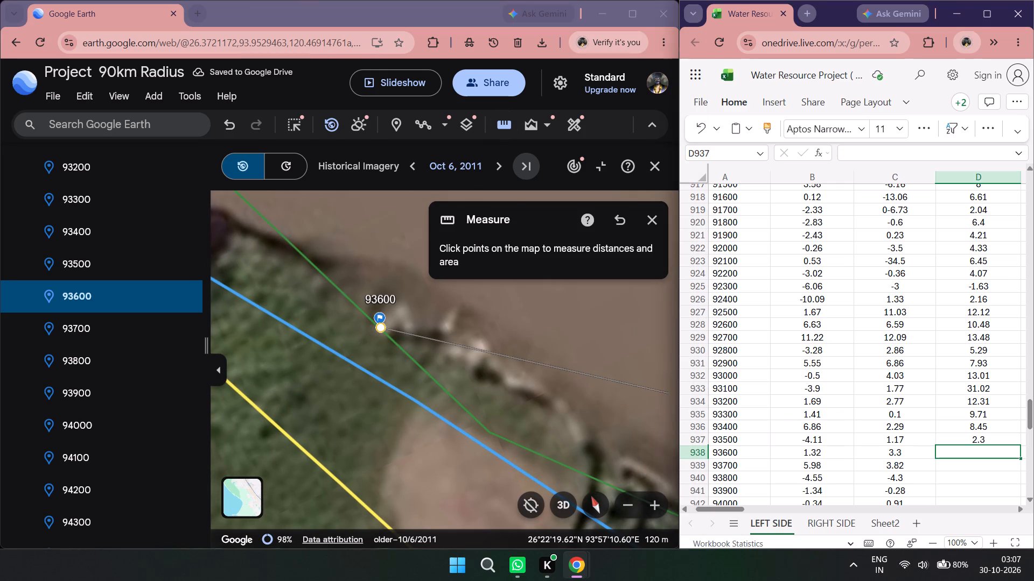
type("-3.")
type("71")
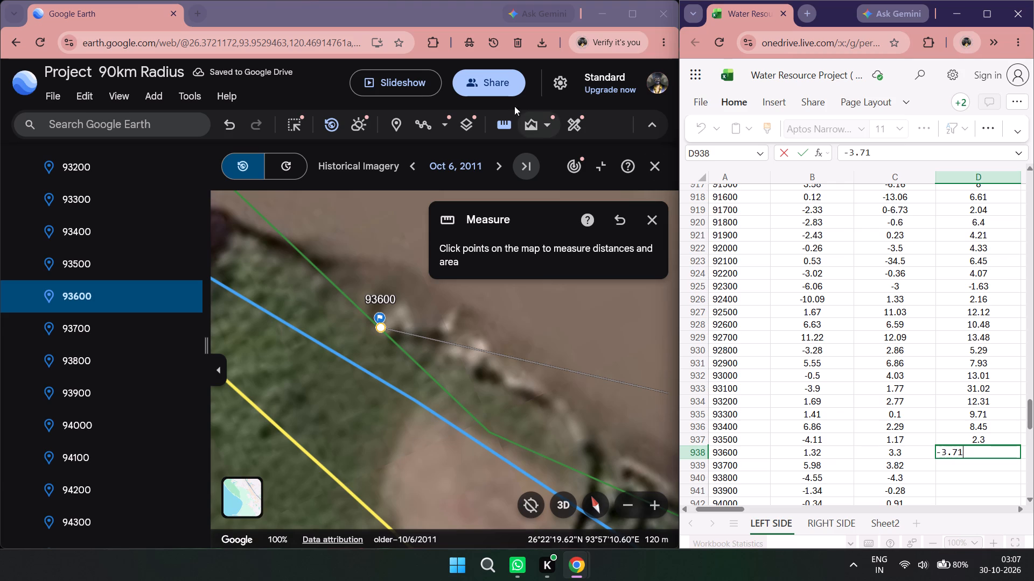
Go to placemark 93700, measure from it to the blue line, and enter -12.96 under 2011-2014 for chainage 93700.
double_click(506, 122)
double_click(124, 336)
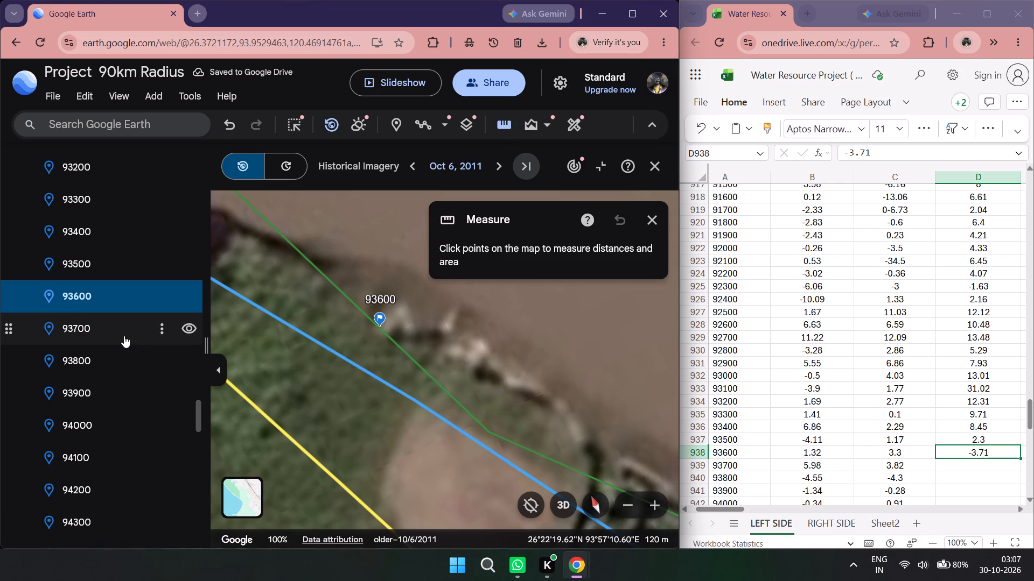
scroll(388, 392, "down", 4)
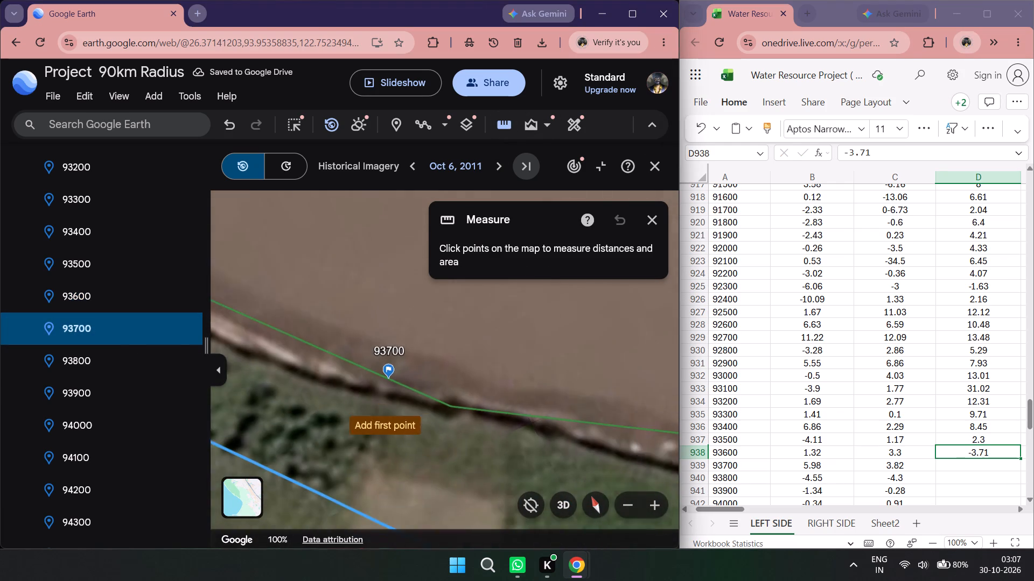
left_click_drag(341, 420, 343, 388)
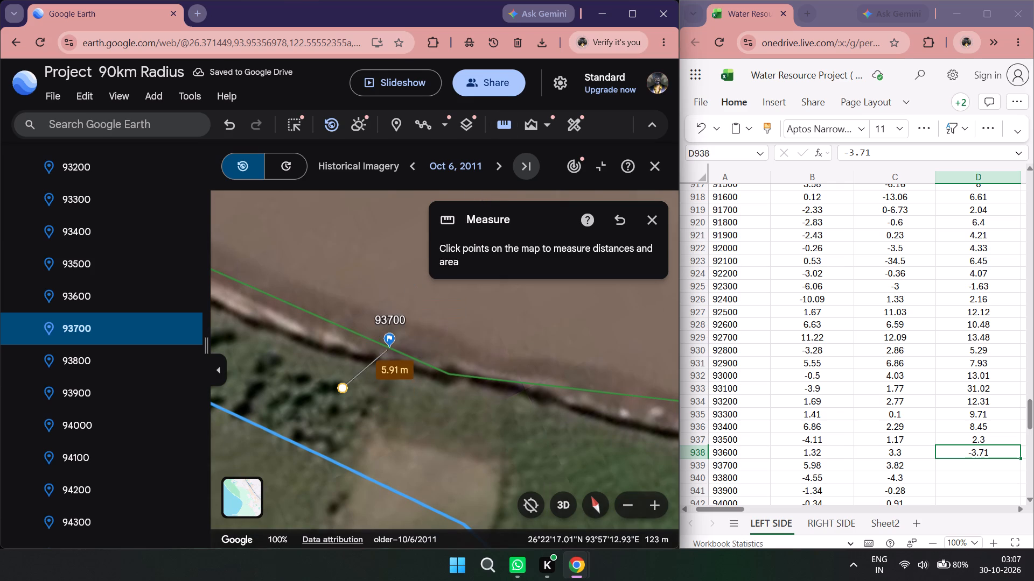
double_click(504, 118)
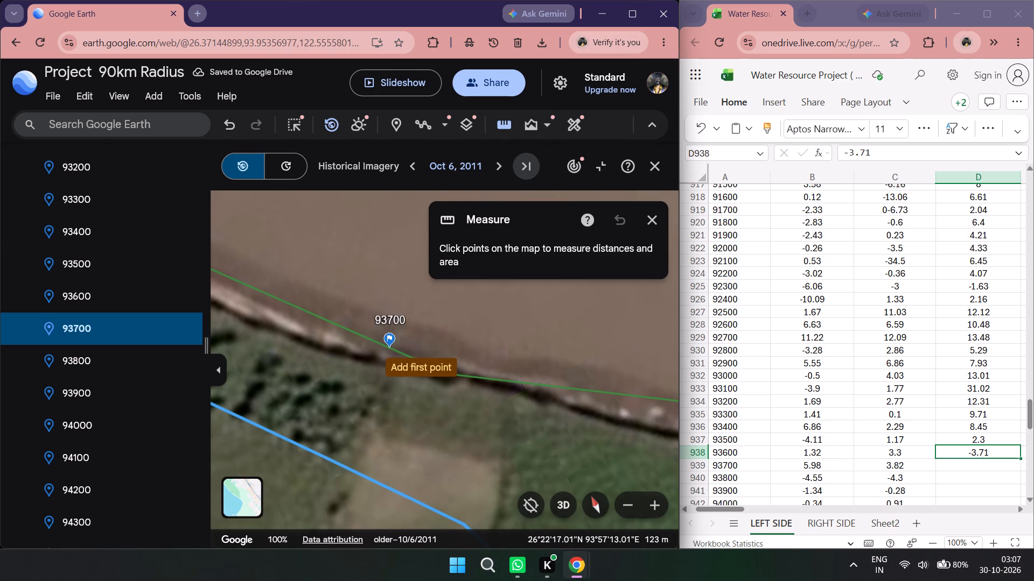
left_click(388, 348)
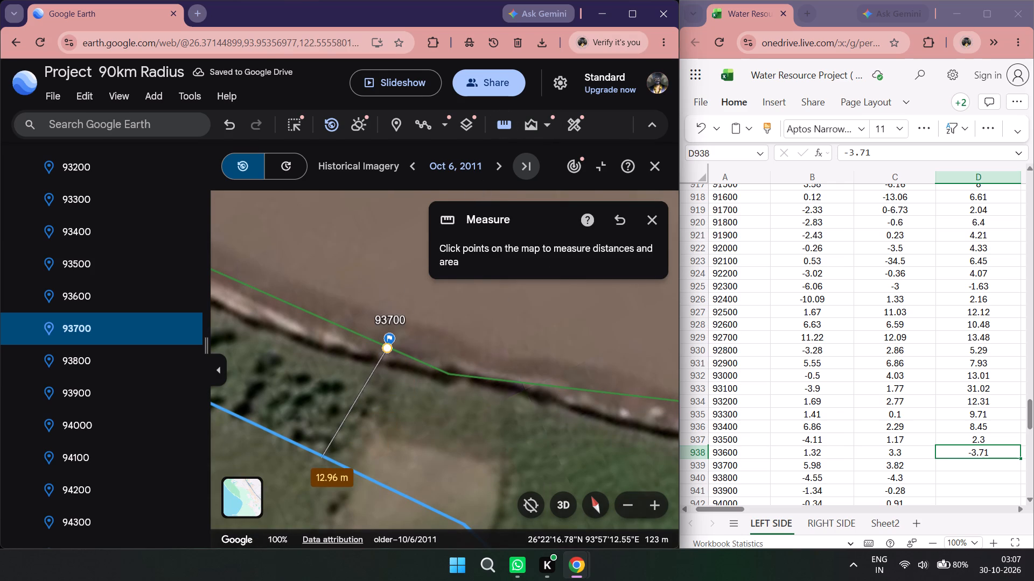
double_click(978, 463)
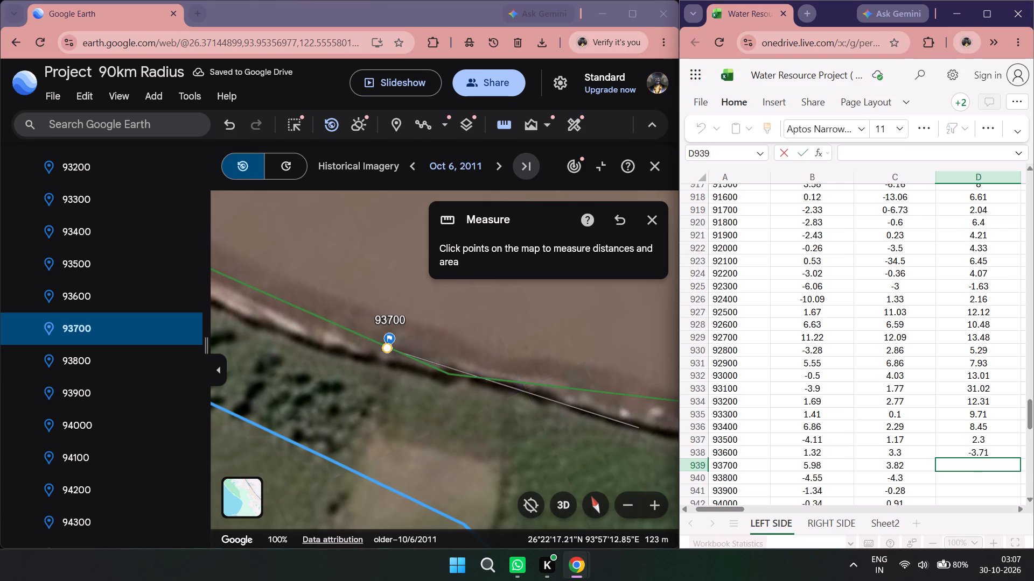
type("-12")
type(".96")
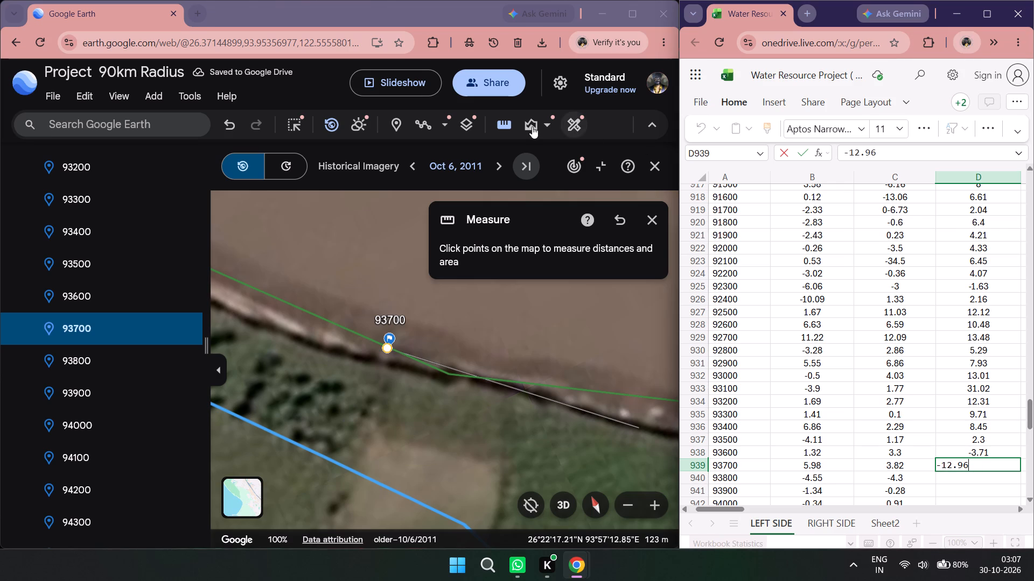
left_click(502, 119)
Go to placemark 93800, measure from it to the blue line, and enter -32.3 under 2011-2014 for chainage 93800.
double_click(114, 364)
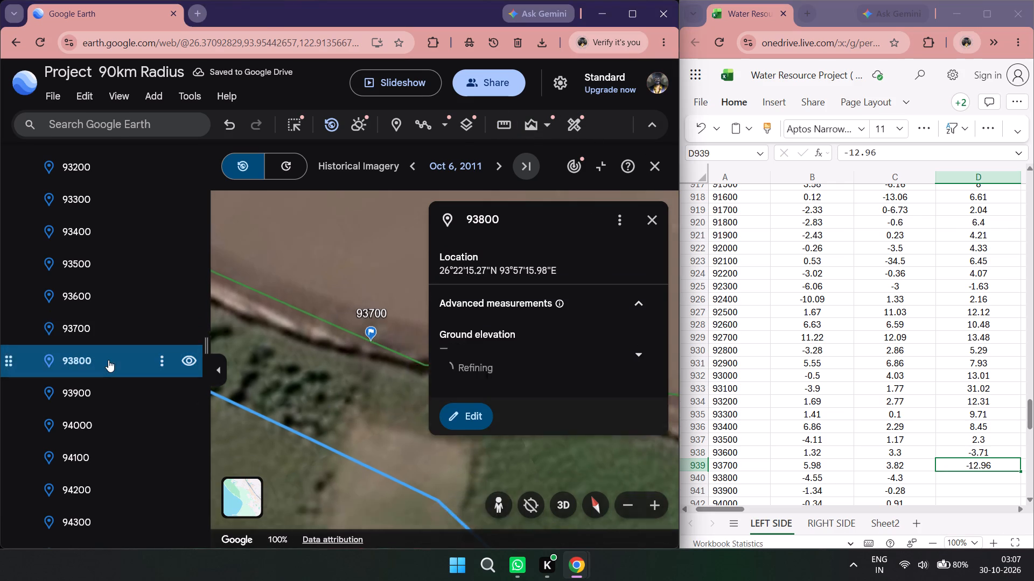
scroll(124, 380, "down", 1)
scroll(124, 380, "up", 1)
scroll(331, 262, "down", 5)
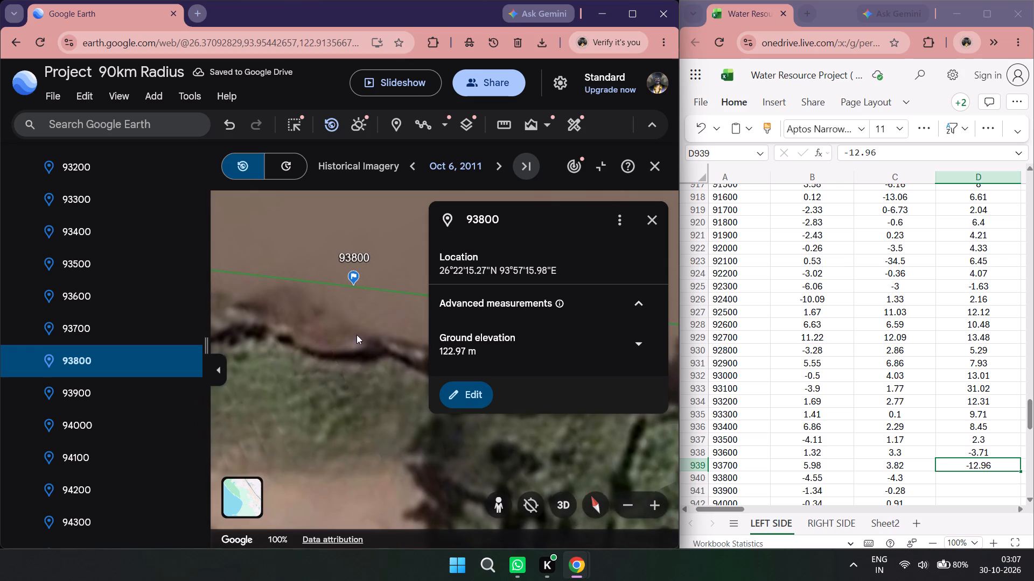
scroll(354, 356, "down", 2)
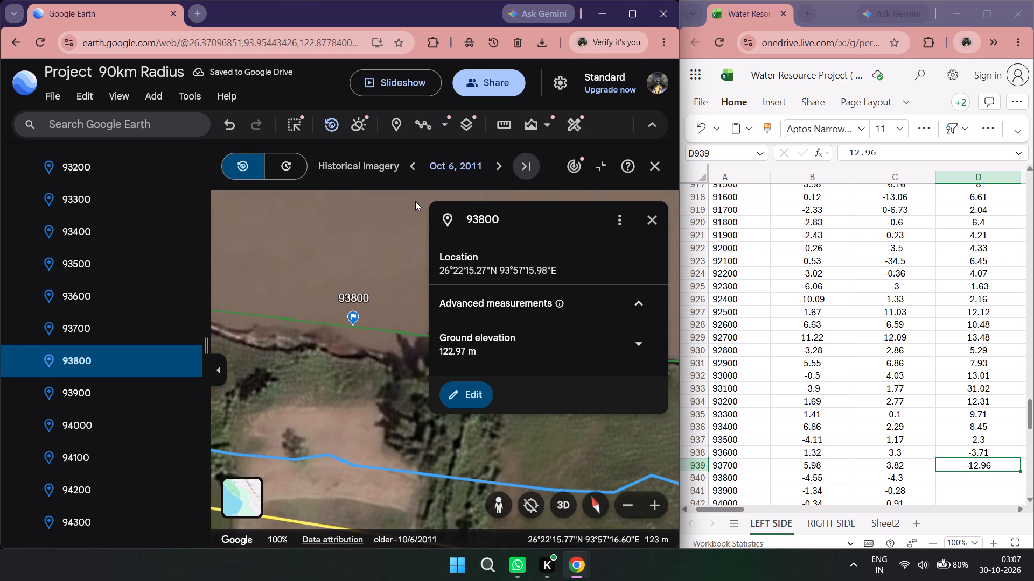
left_click(504, 127)
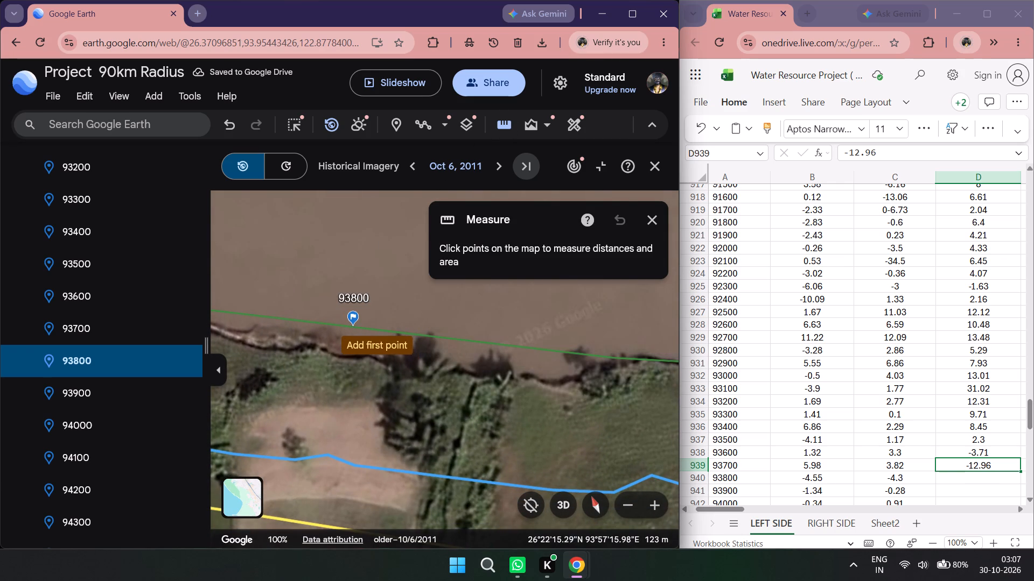
left_click(352, 327)
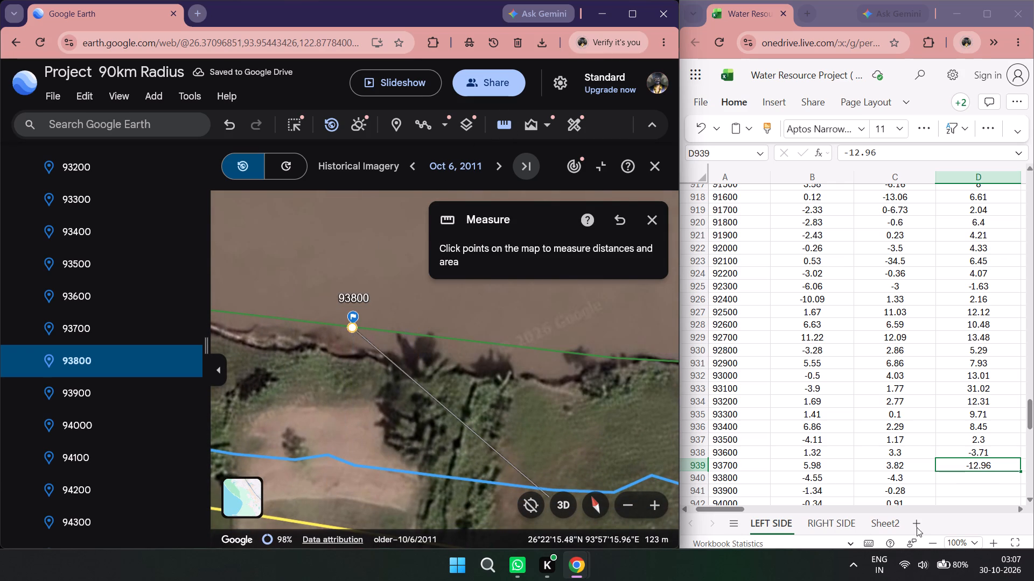
double_click(970, 479)
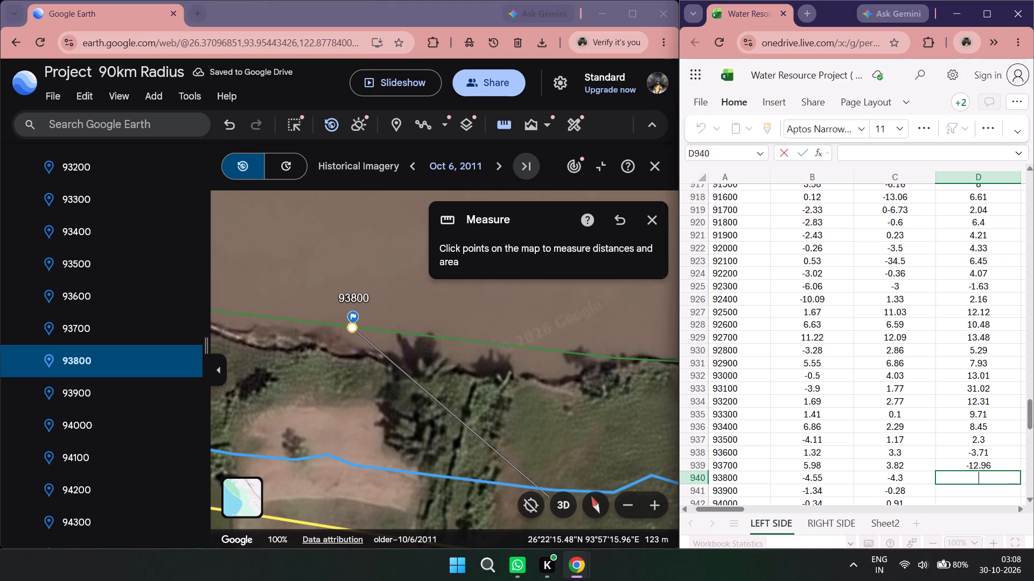
type("-32.3")
left_click(511, 123)
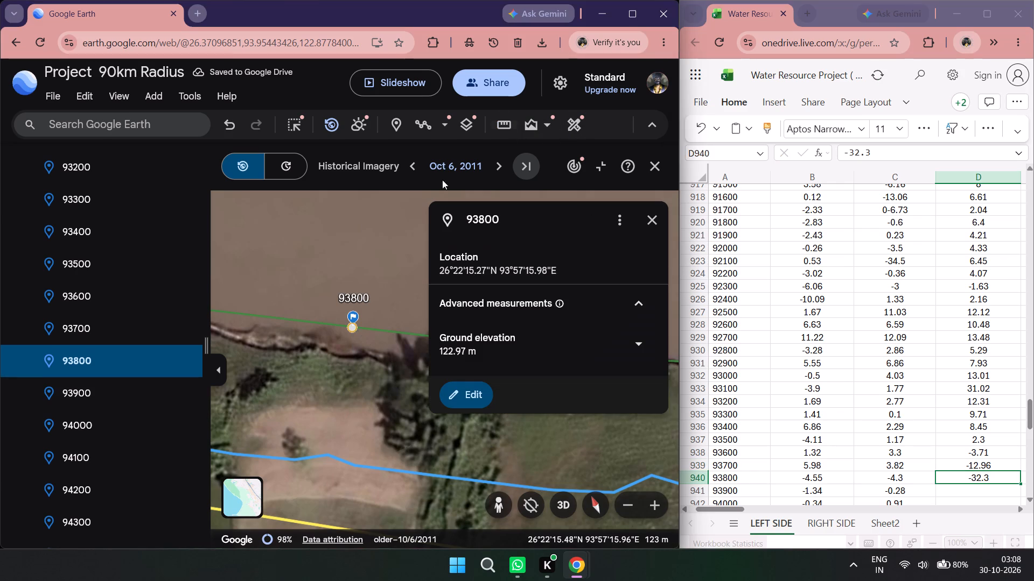
Go to placemark 93900, measure from it to the blue line, and enter -30.14 under 2011-2014 for chainage 93900.
double_click(89, 399)
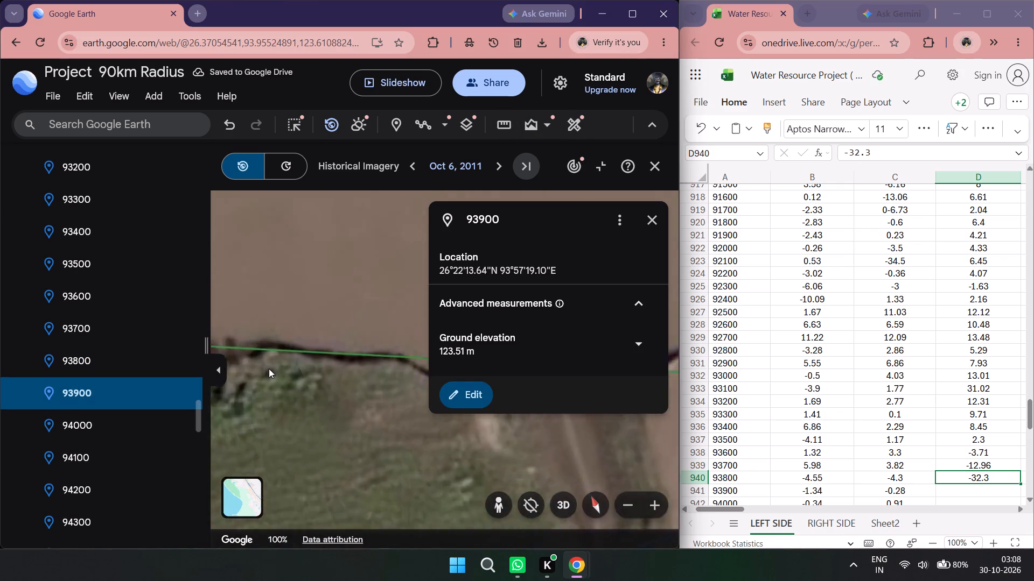
scroll(274, 379, "down", 3)
left_click_drag(301, 459, 312, 392)
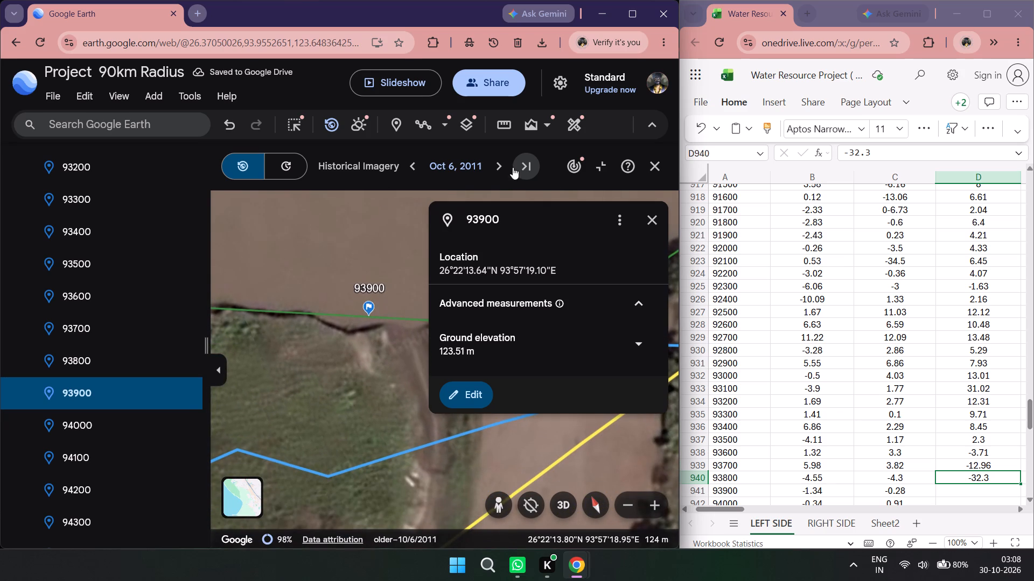
left_click(514, 124)
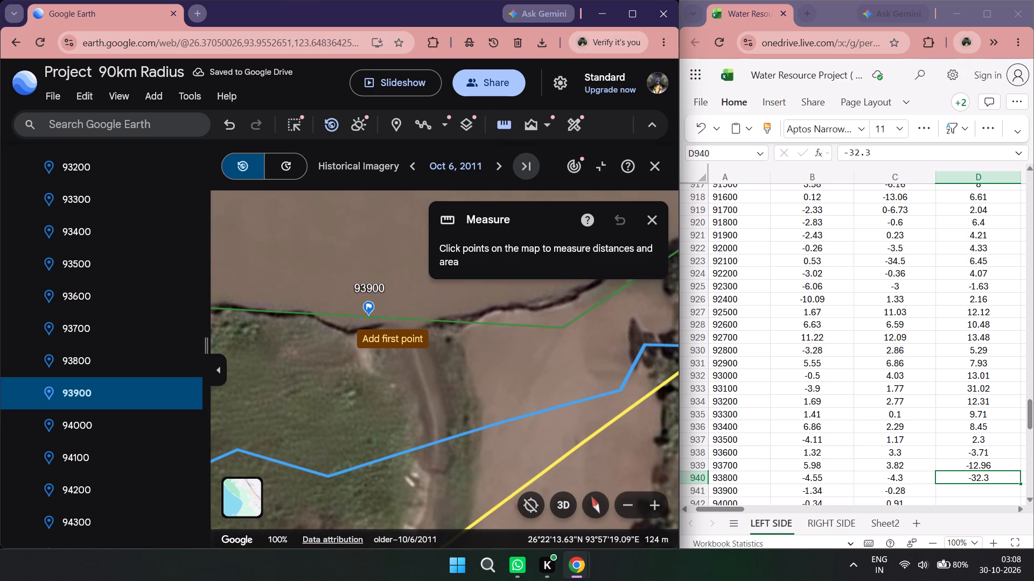
left_click(368, 315)
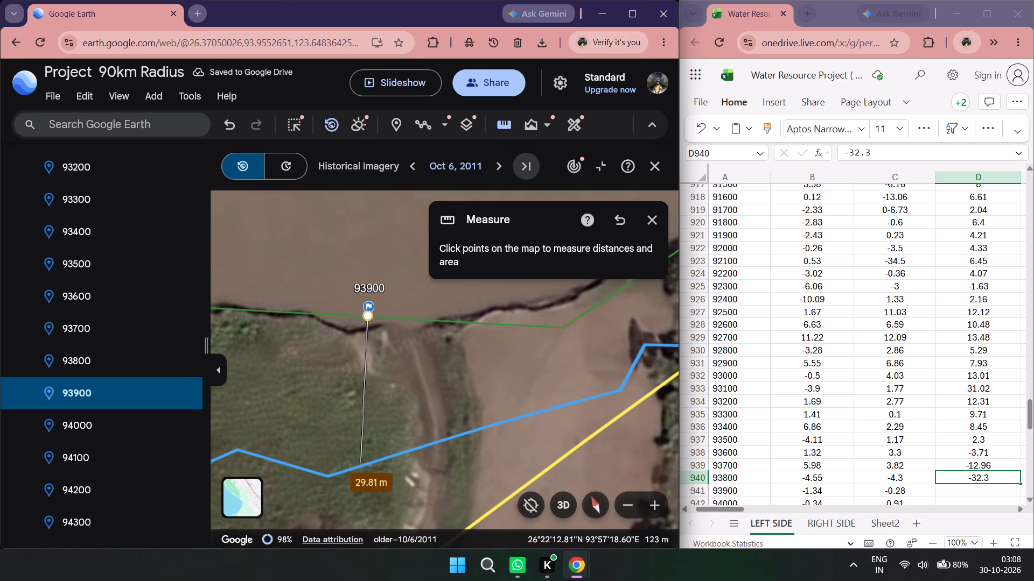
double_click(978, 494)
type("-30.14")
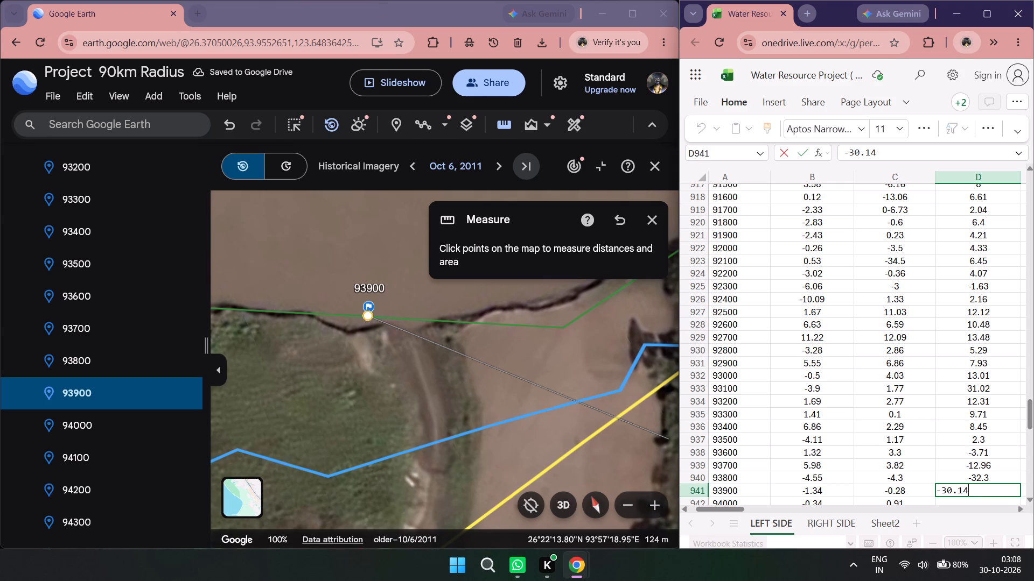
Go to placemark 94000, measure afresh from it to the blue line, and enter 16.37 under 2011-2014 for chainage 94000.
double_click(132, 421)
scroll(283, 431, "down", 2)
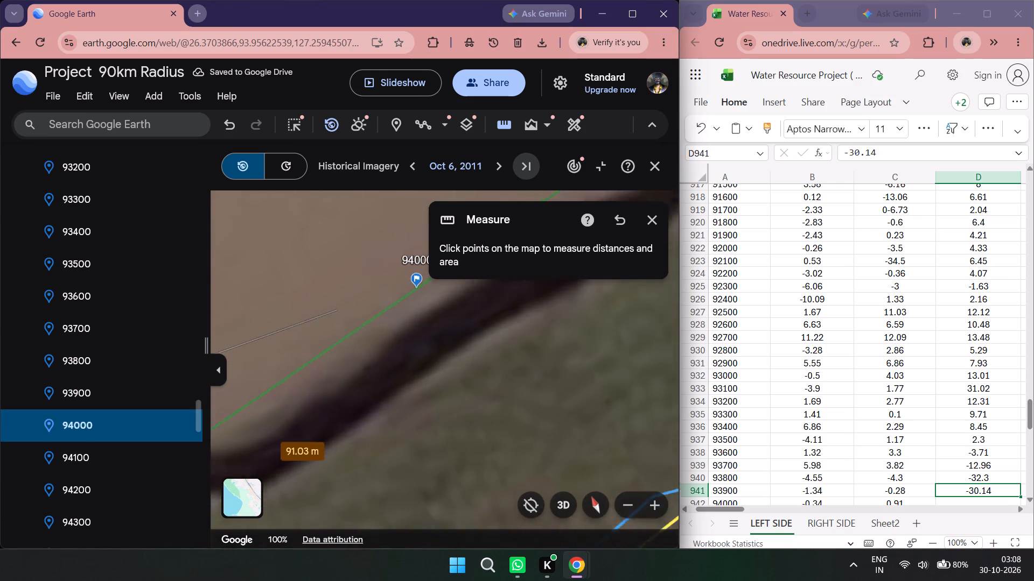
scroll(293, 431, "down", 1)
left_click_drag(382, 421, 356, 395)
double_click(503, 128)
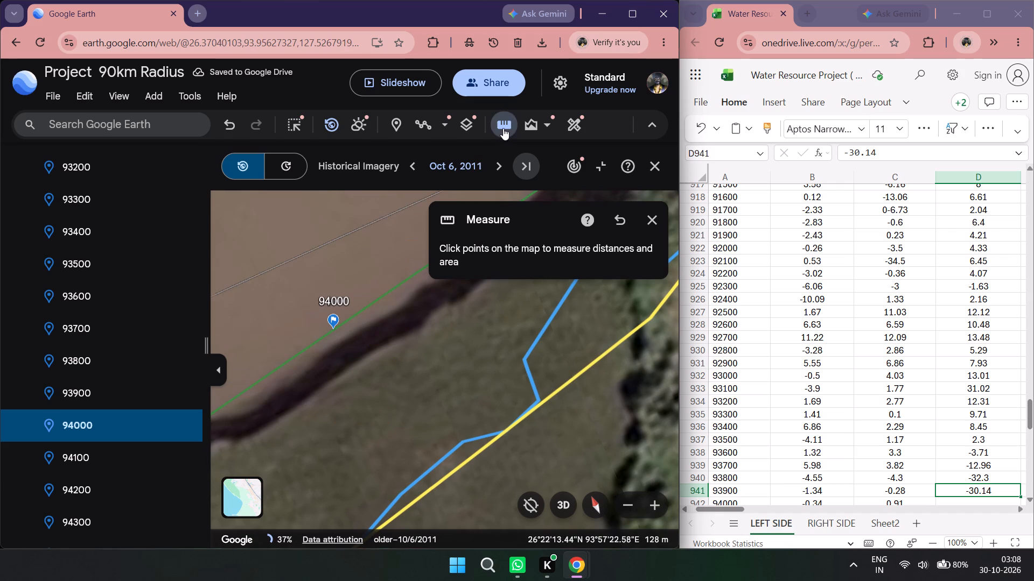
left_click(334, 330)
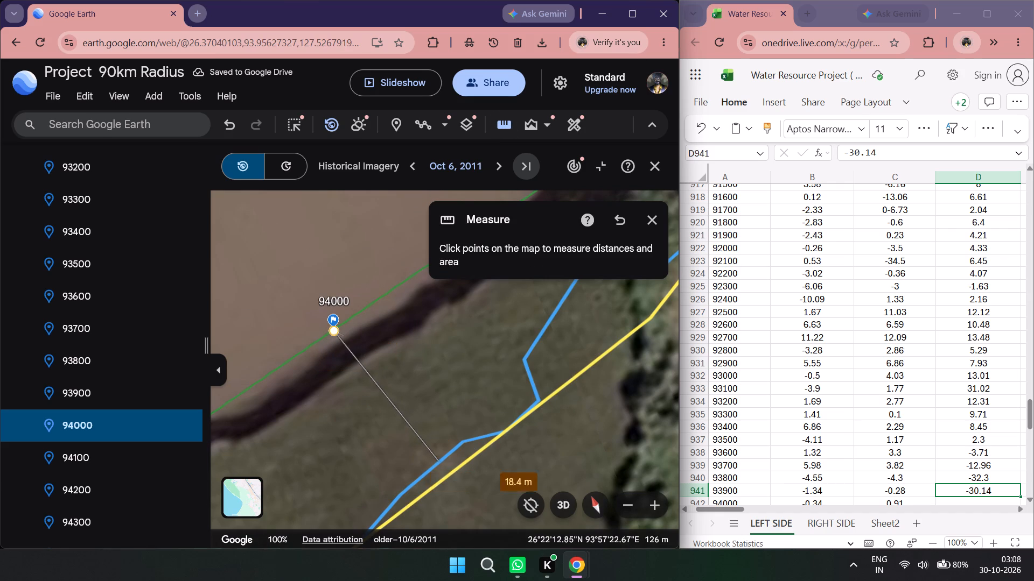
scroll(823, 458, "down", 3)
double_click(989, 304)
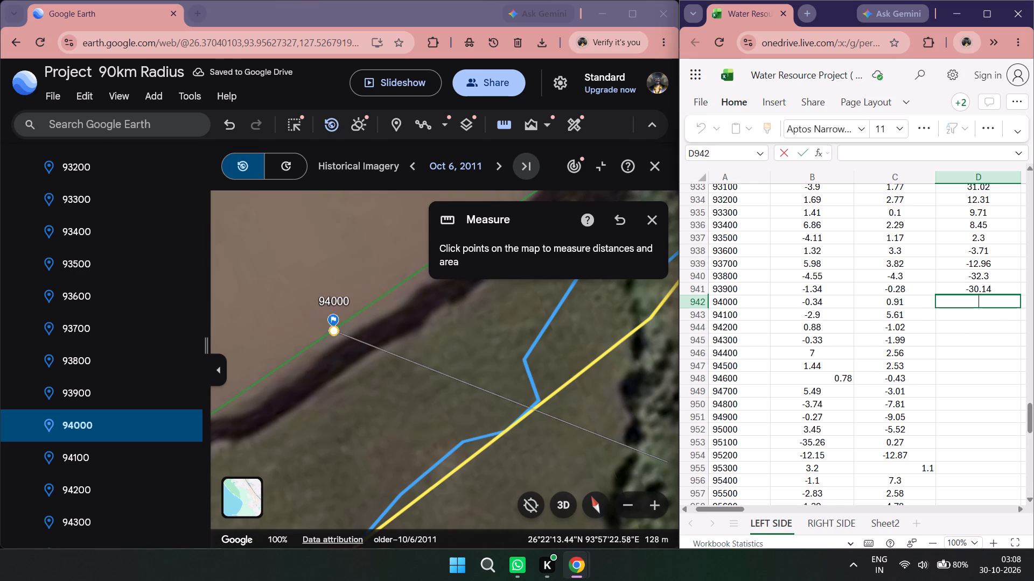
type("16")
key("period")
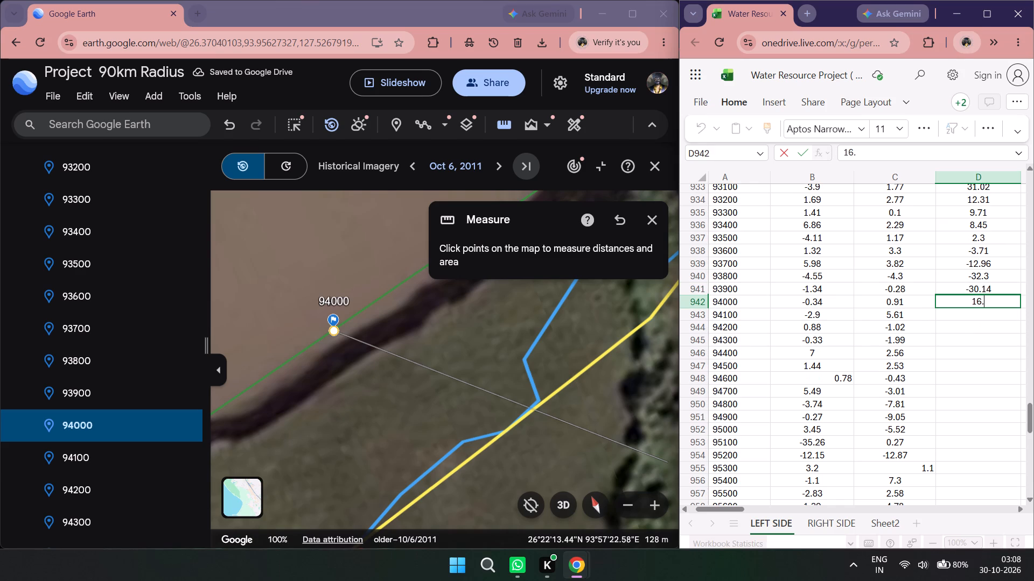
type("38")
key("BackSpace")
key("7")
Go to placemark 94100 and start a fresh measurement with the placemark and the blue line in view.
double_click(73, 452)
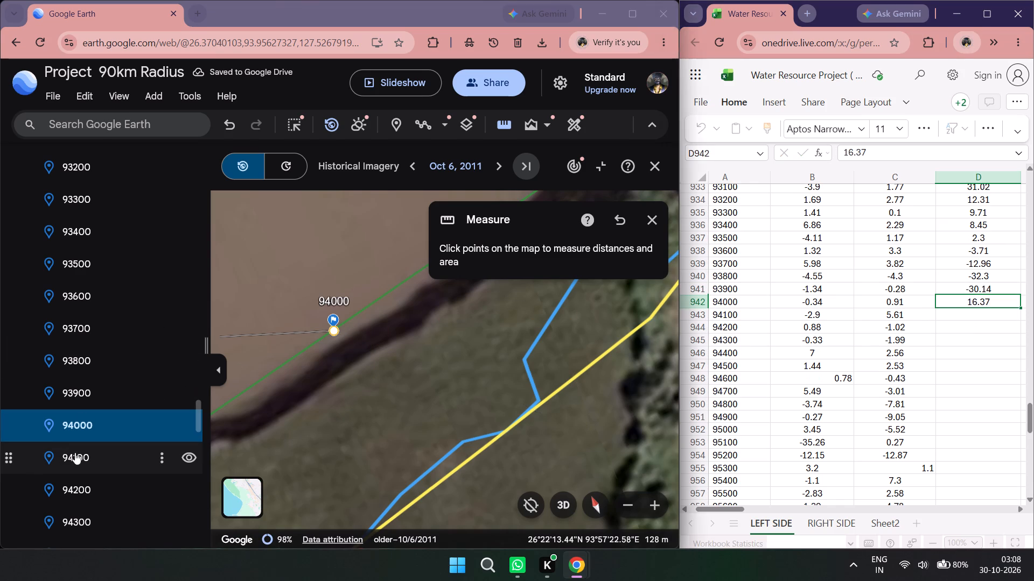
double_click(104, 455)
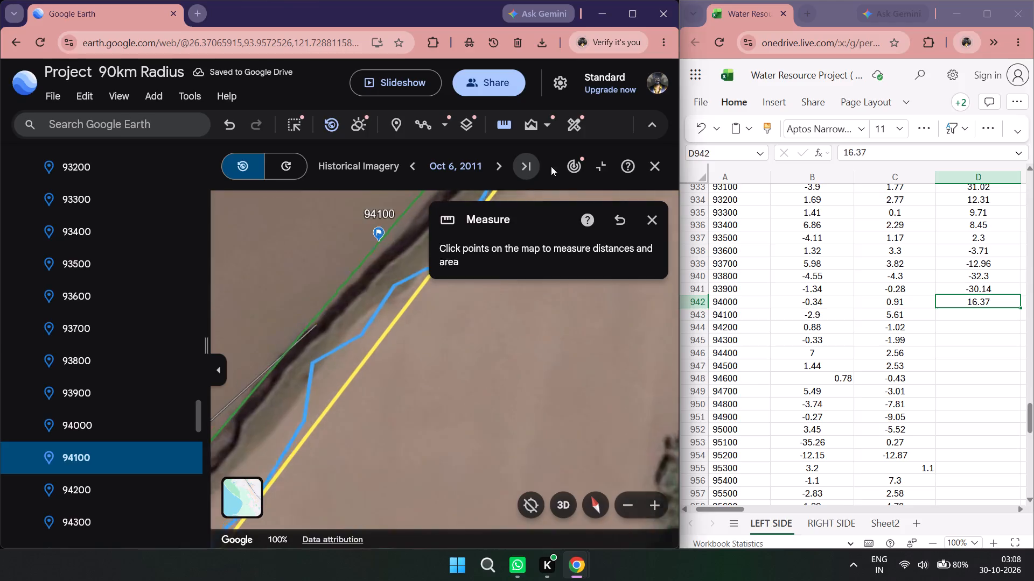
double_click(510, 121)
scroll(279, 326, "down", 2)
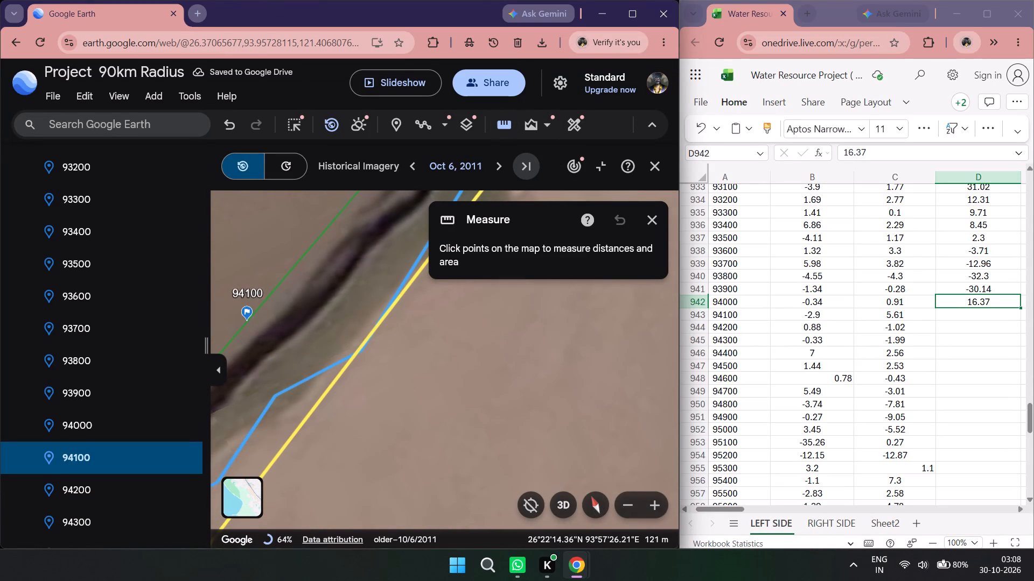
Correct the 2011-2014 value for chainage 94000 to -16.37.
double_click(993, 304)
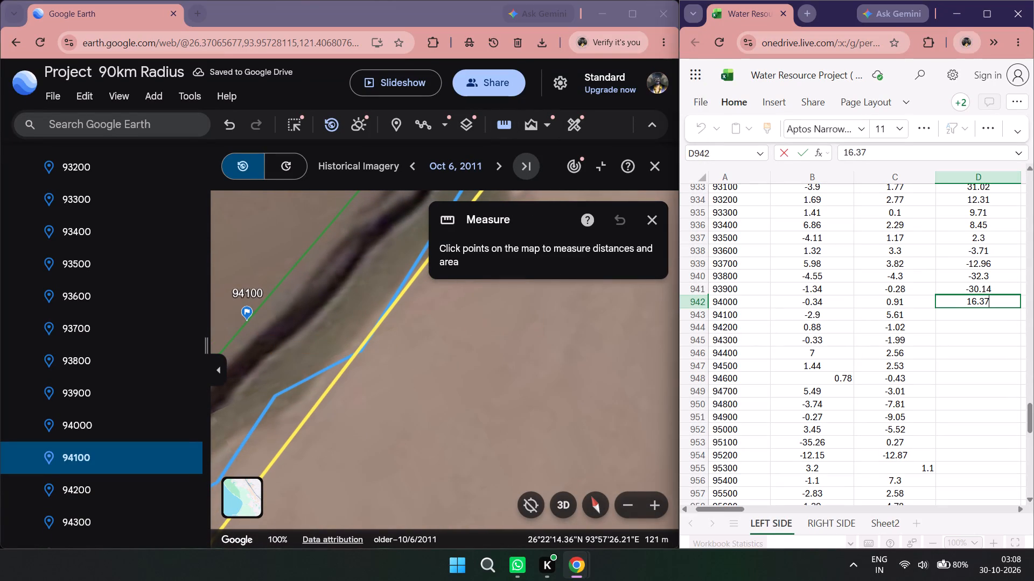
key("BackSpace")
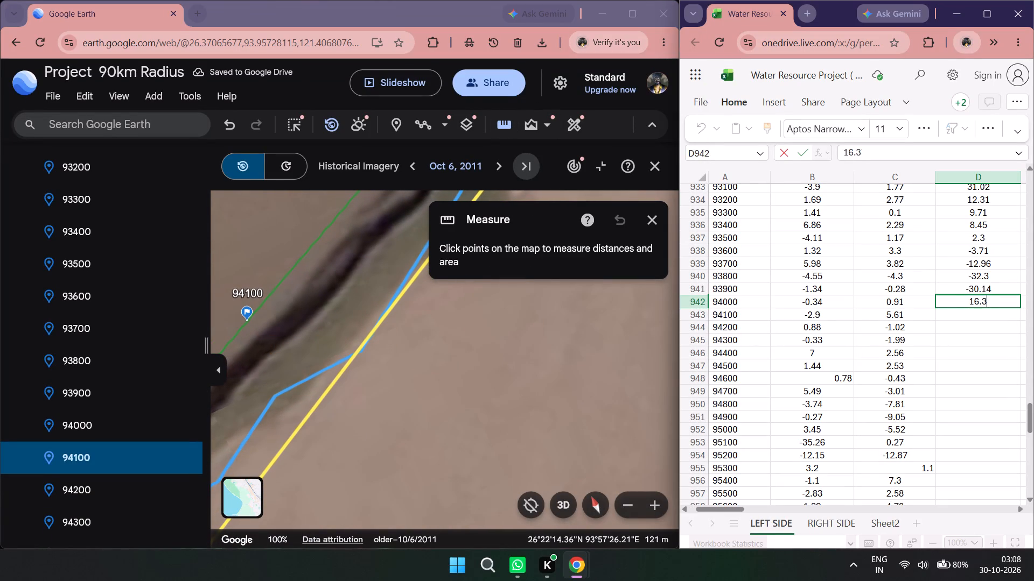
key("BackSpace")
key("BackSpace")
key("BackSpace")
key("BackSpace")
type("-16")
key("period")
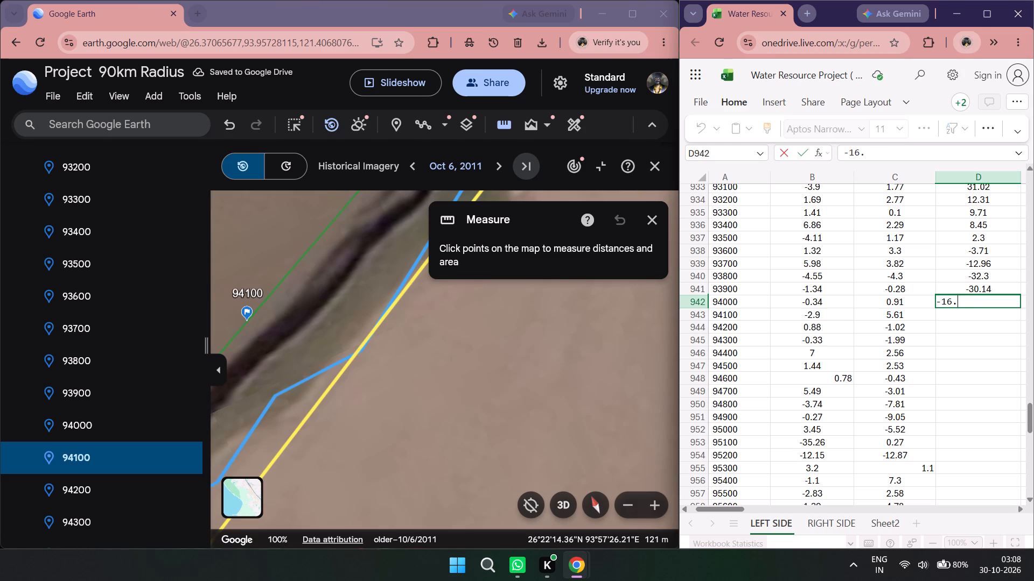
type("37")
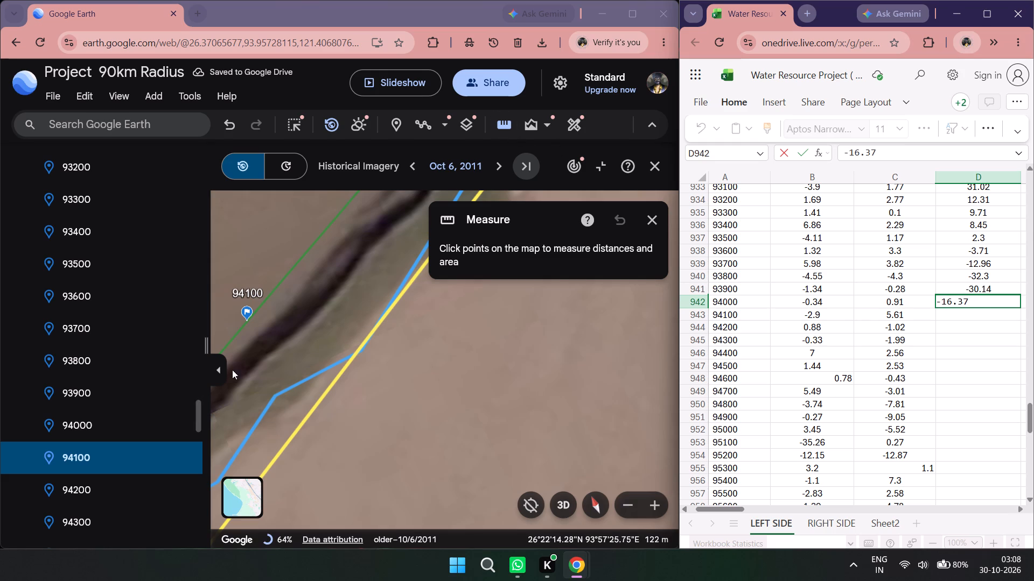
Measure from placemark 94100 to the blue line and enter -8.11 under 2011-2014 for chainage 94100.
scroll(248, 332, "up", 2)
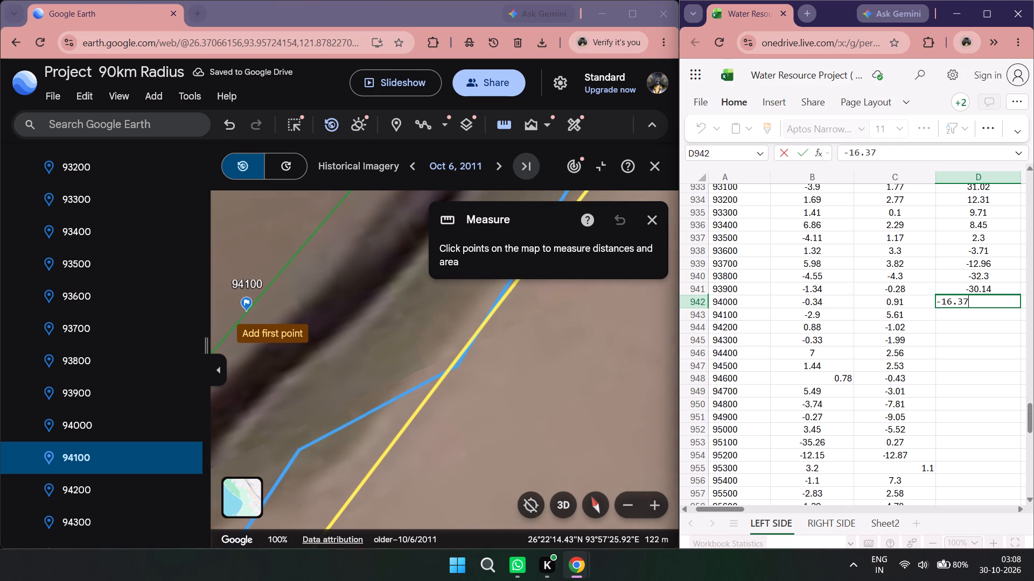
left_click(247, 313)
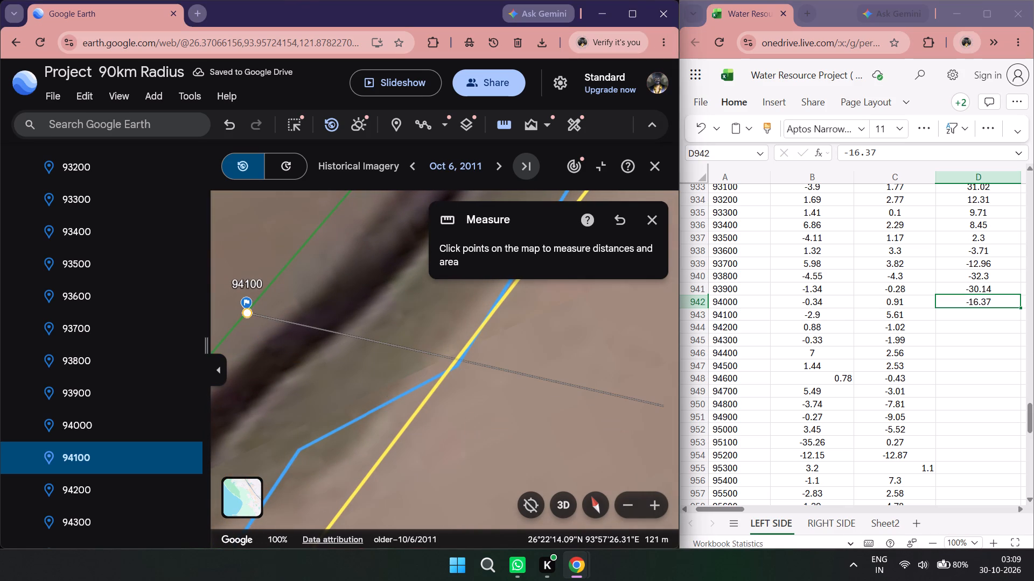
double_click(985, 313)
type("-8.11")
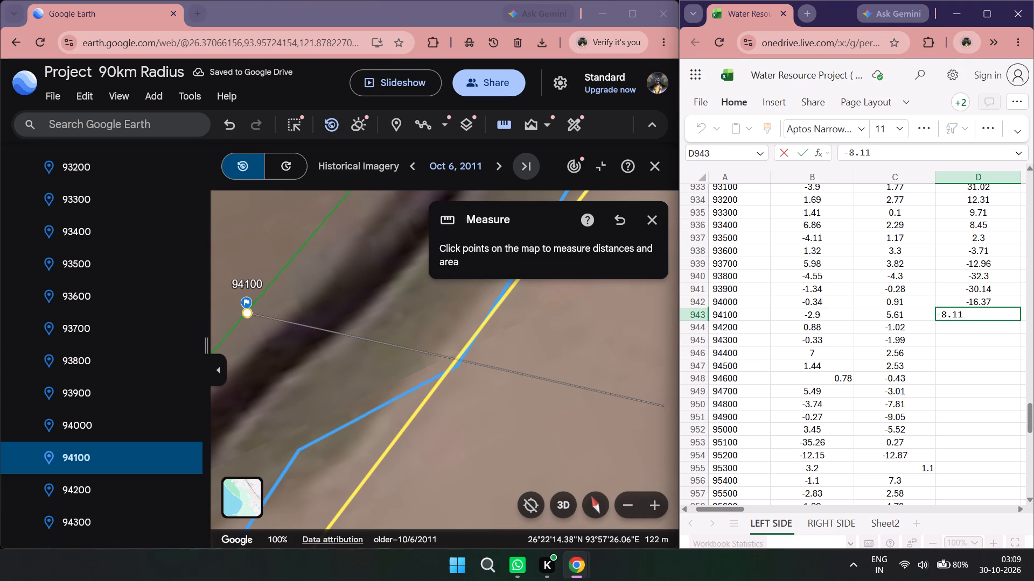
Measure from placemark 94200 to the blue line and enter 1.24 under 2011-2014 for chainage 94200.
left_click(497, 130)
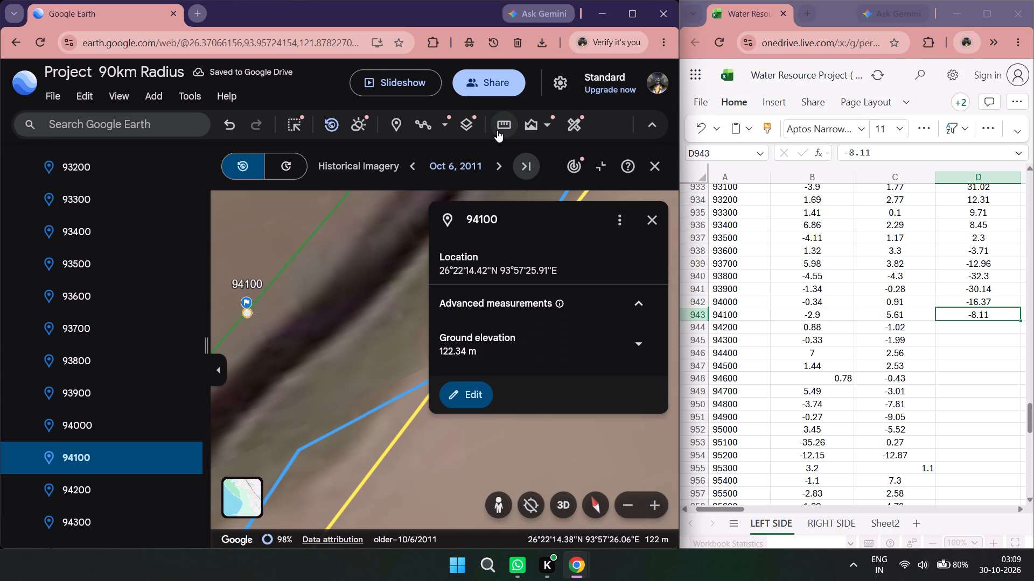
double_click(109, 490)
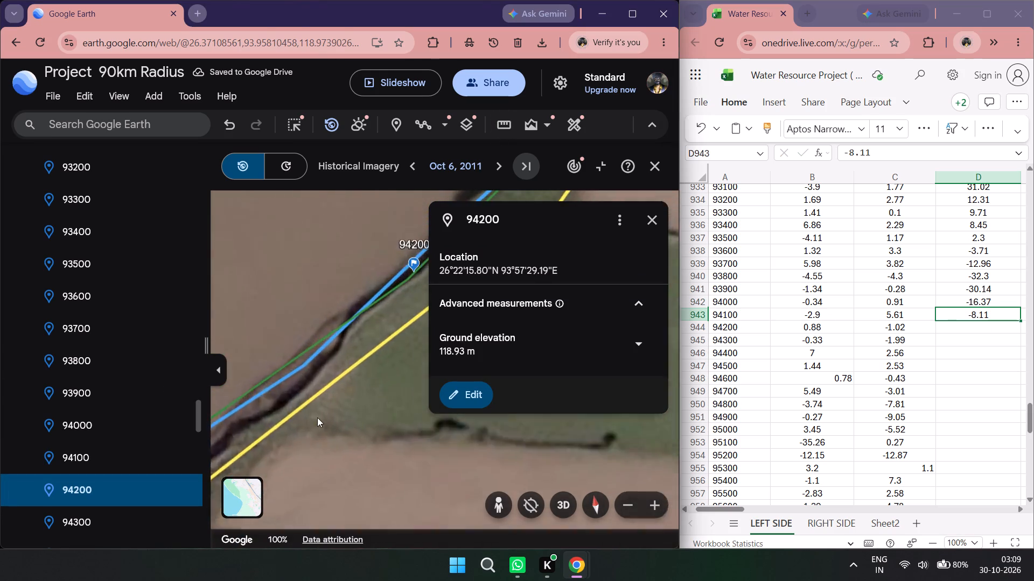
left_click_drag(363, 390, 316, 419)
left_click(512, 119)
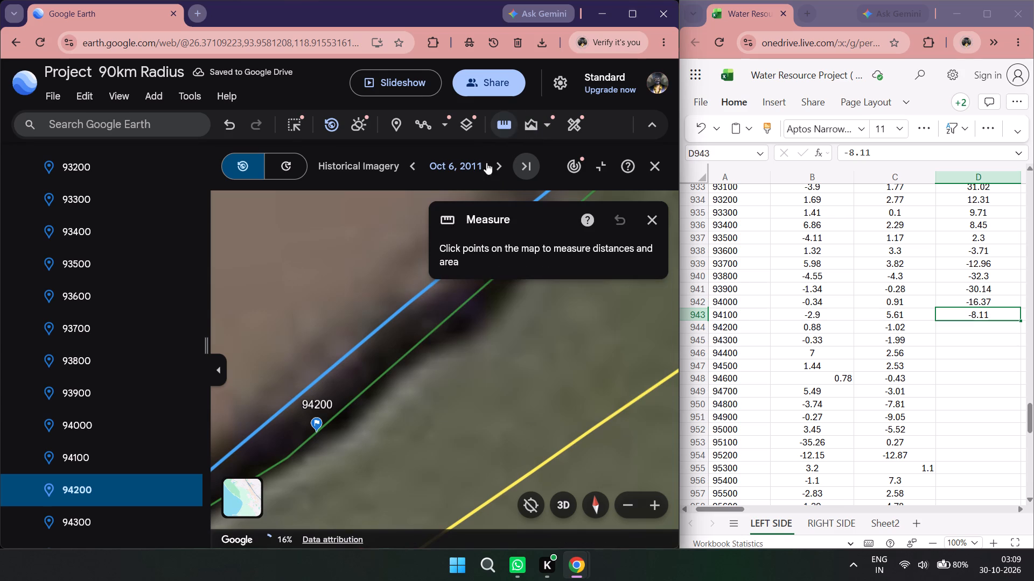
left_click(317, 433)
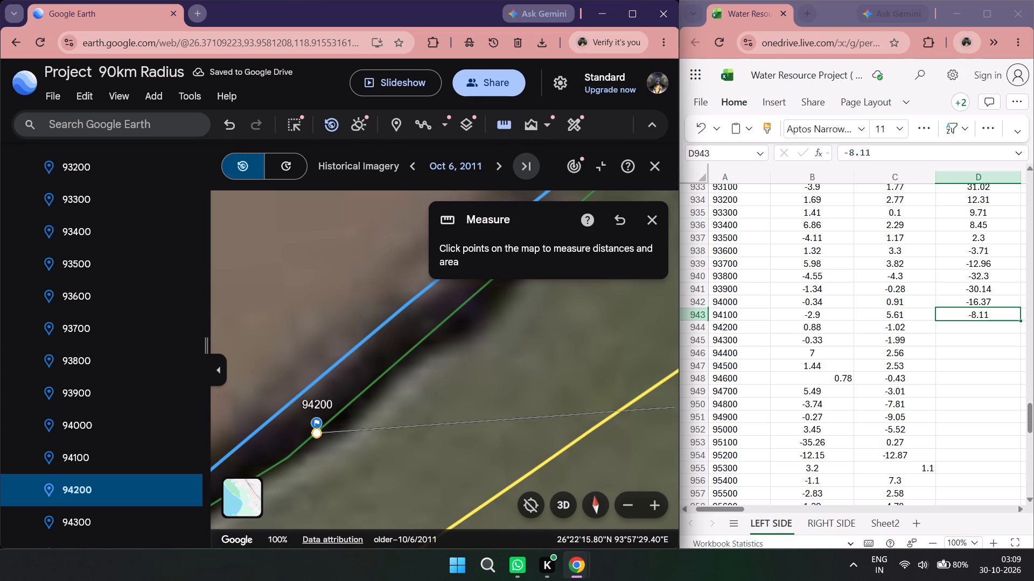
double_click(966, 329)
type("1.24")
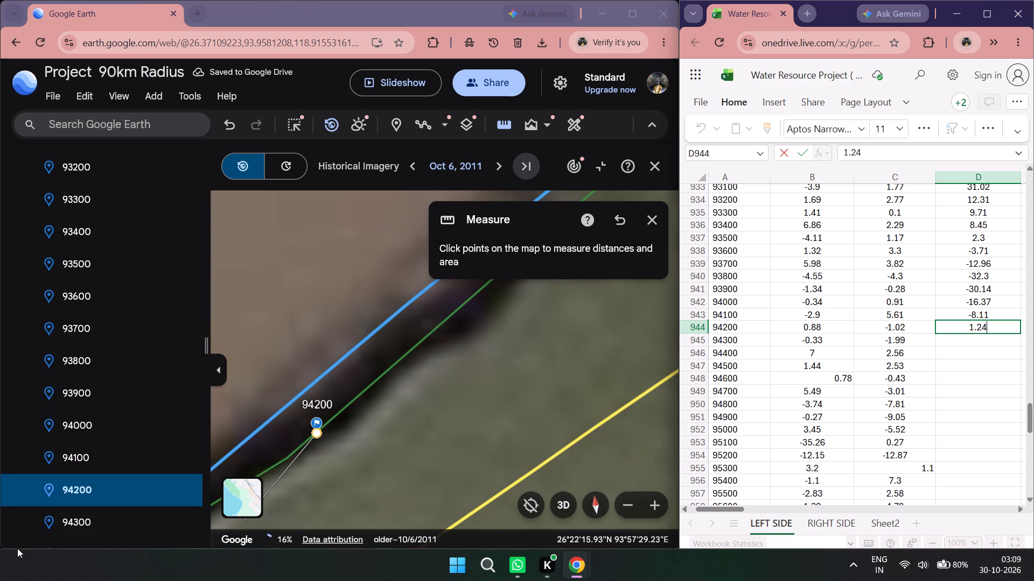
Measure from placemark 94300 to the blue line and enter 6.53 under 2011-2014 for chainage 94300.
double_click(64, 529)
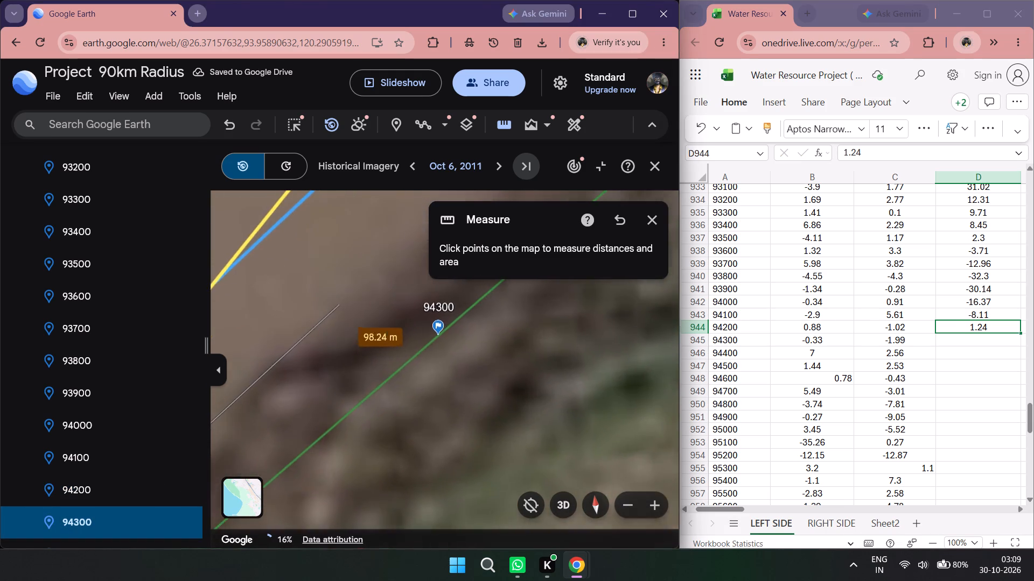
scroll(369, 325, "down", 4)
double_click(504, 127)
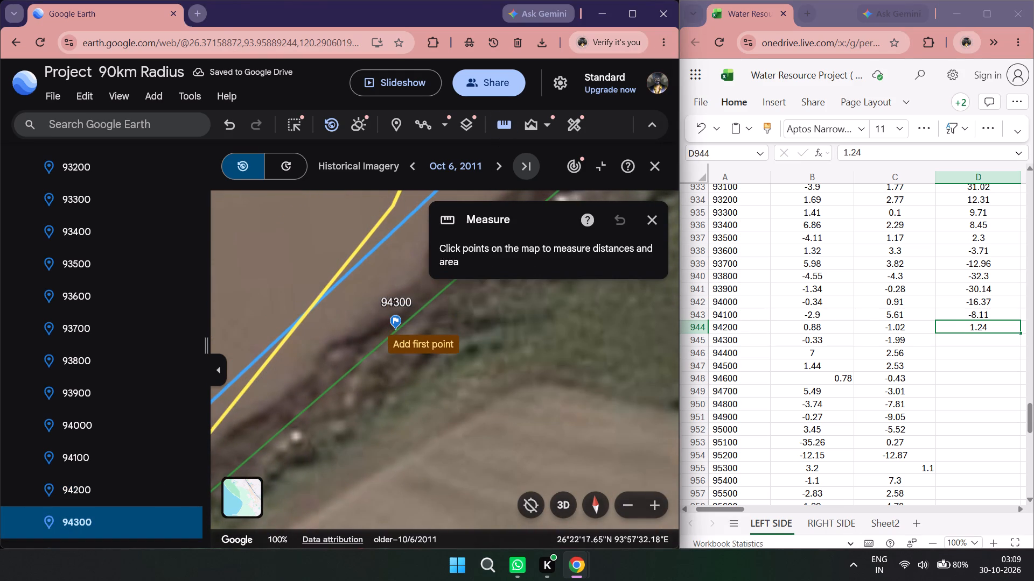
left_click(397, 330)
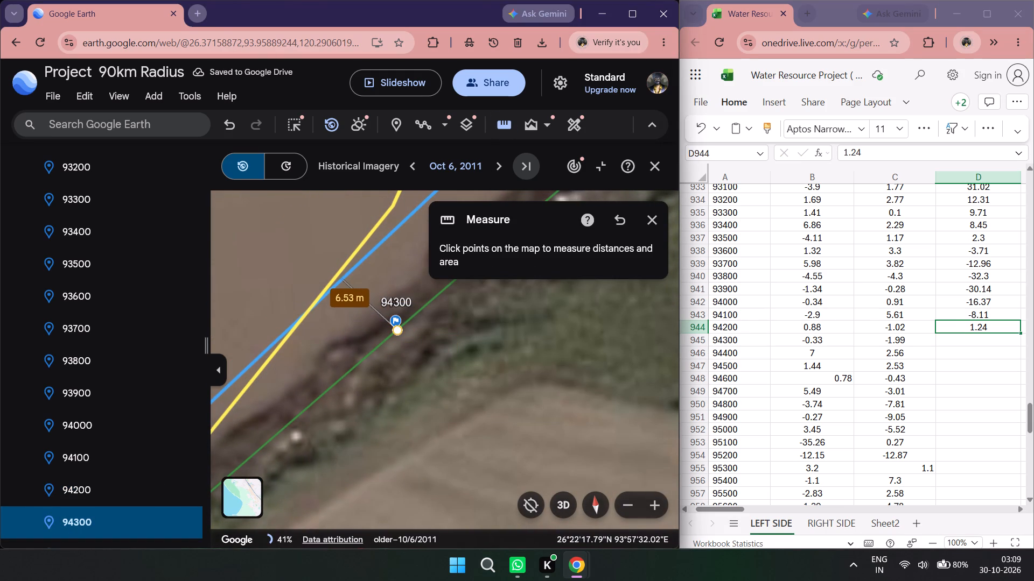
double_click(980, 340)
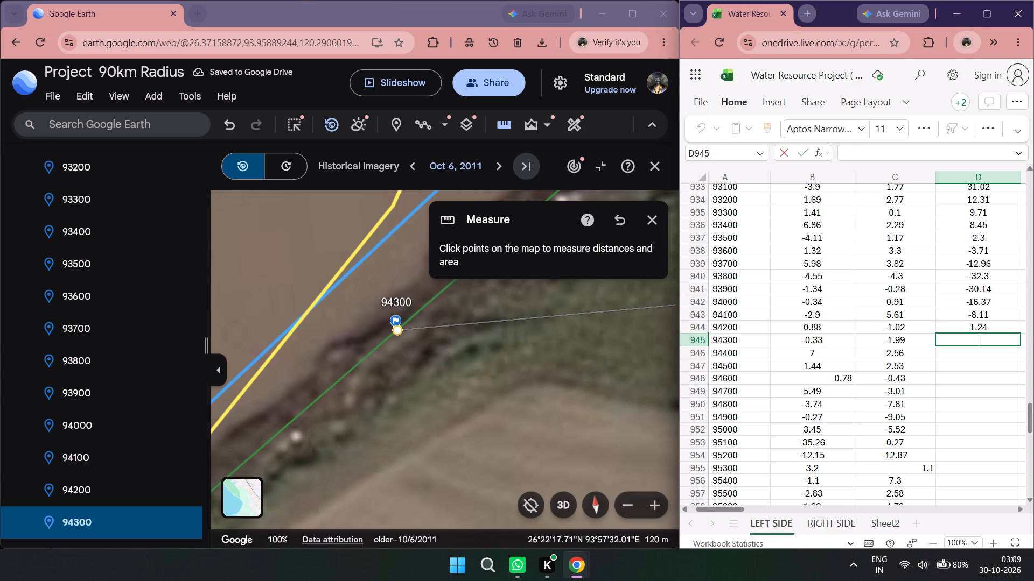
type("6.")
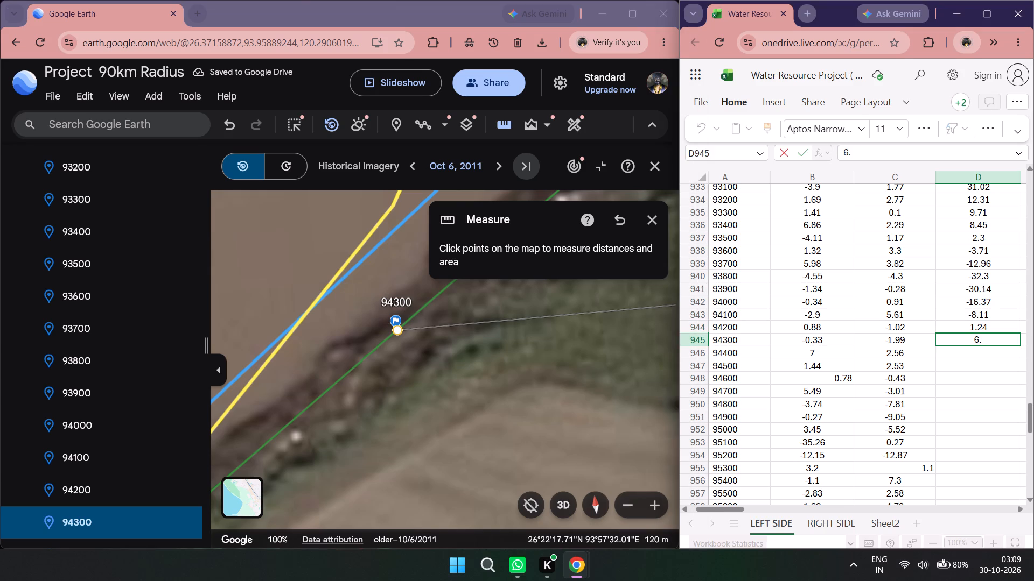
type("53")
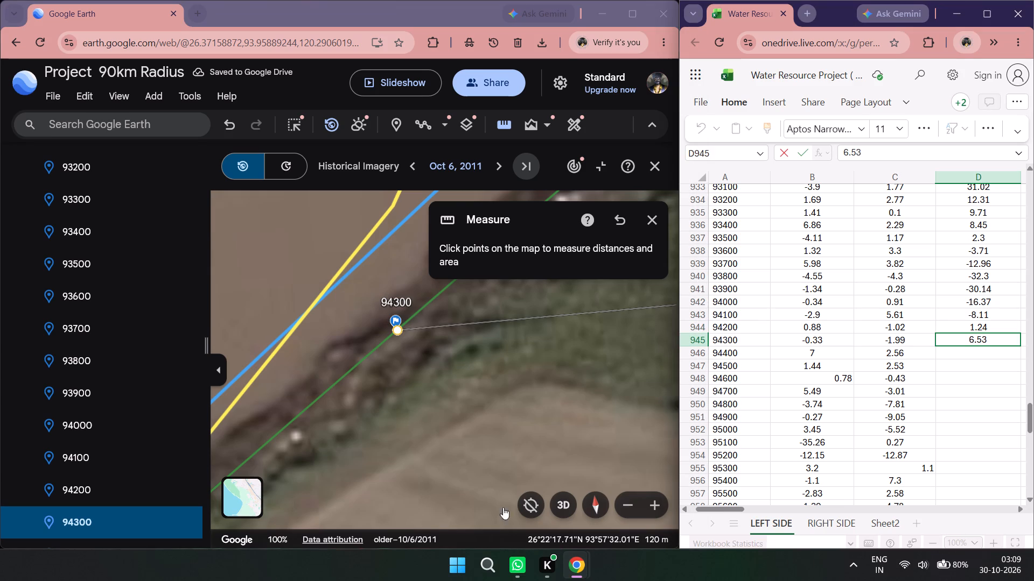
Measure from placemark 94400 to the blue line and enter 8.48 under 2011-2014 for chainage 94400.
scroll(90, 476, "down", 1)
scroll(90, 476, "up", 1)
scroll(90, 476, "down", 5)
scroll(95, 410, "down", 2)
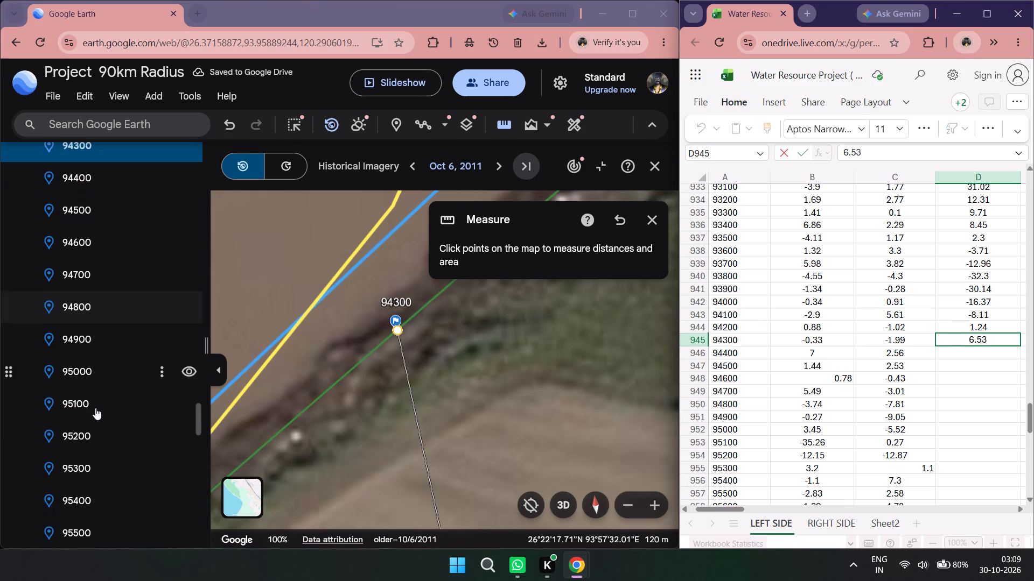
double_click(97, 181)
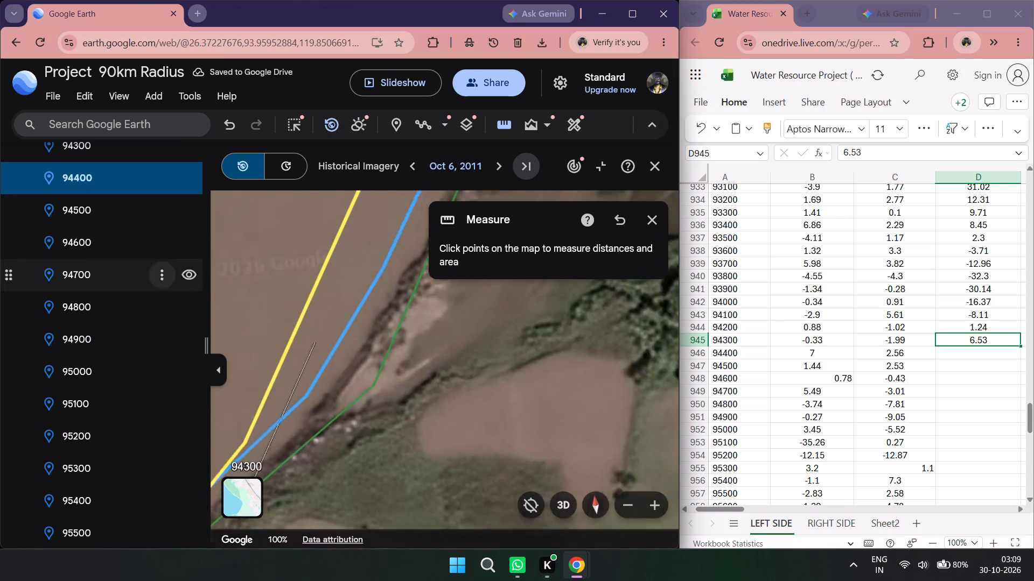
scroll(488, 305, "down", 2)
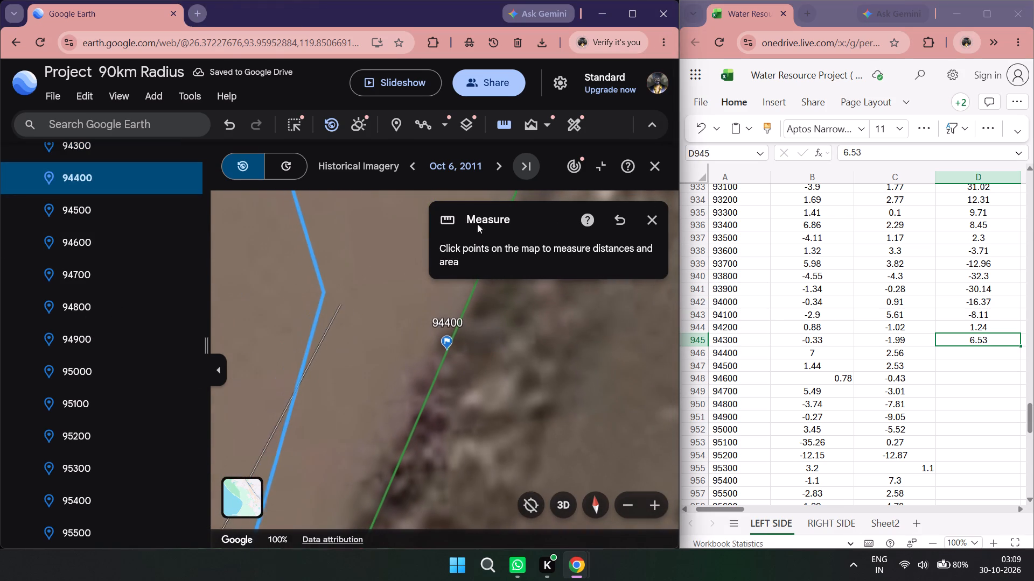
double_click(512, 126)
left_click(449, 351)
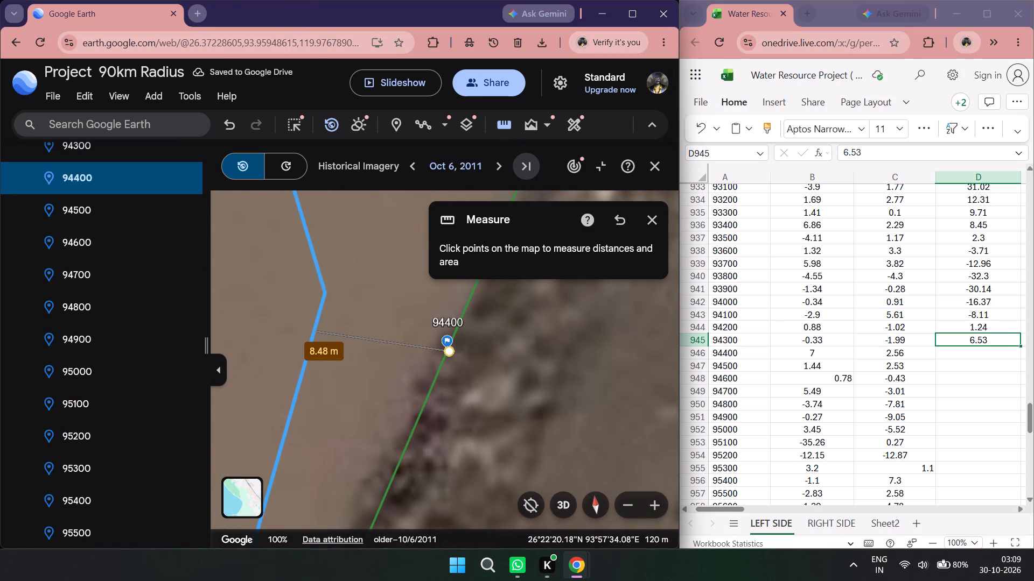
double_click(971, 356)
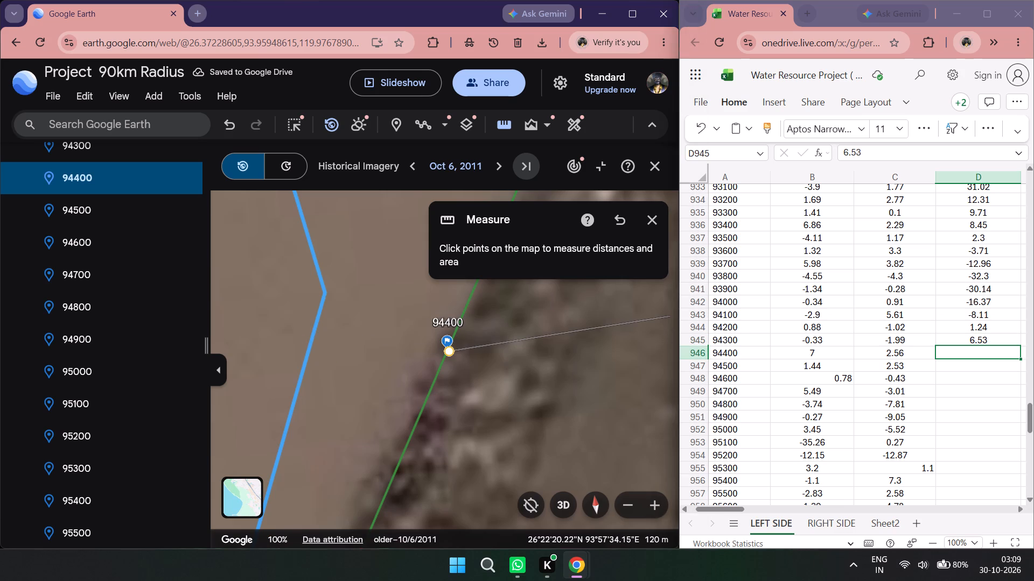
type("8.48")
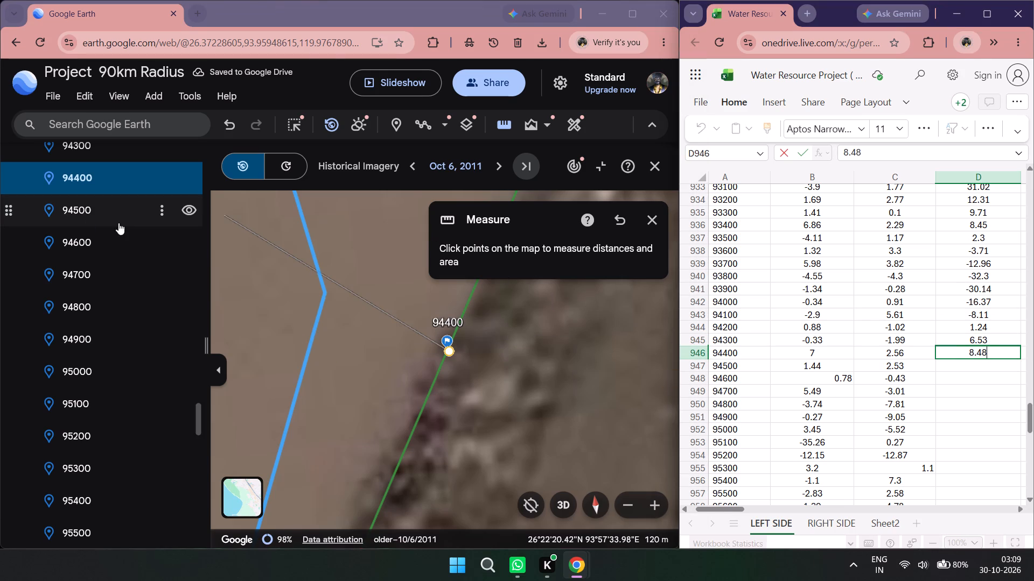
Measure from placemark 94500 to the blue line and enter 38.82 under 2011-2014 for chainage 94500.
double_click(89, 212)
scroll(374, 440, "down", 2)
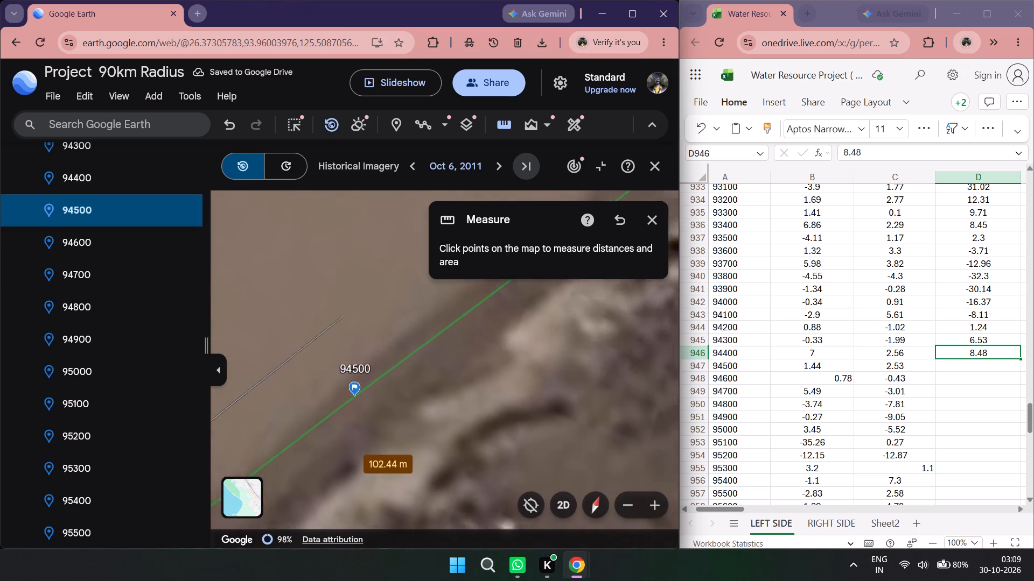
scroll(368, 457, "down", 3)
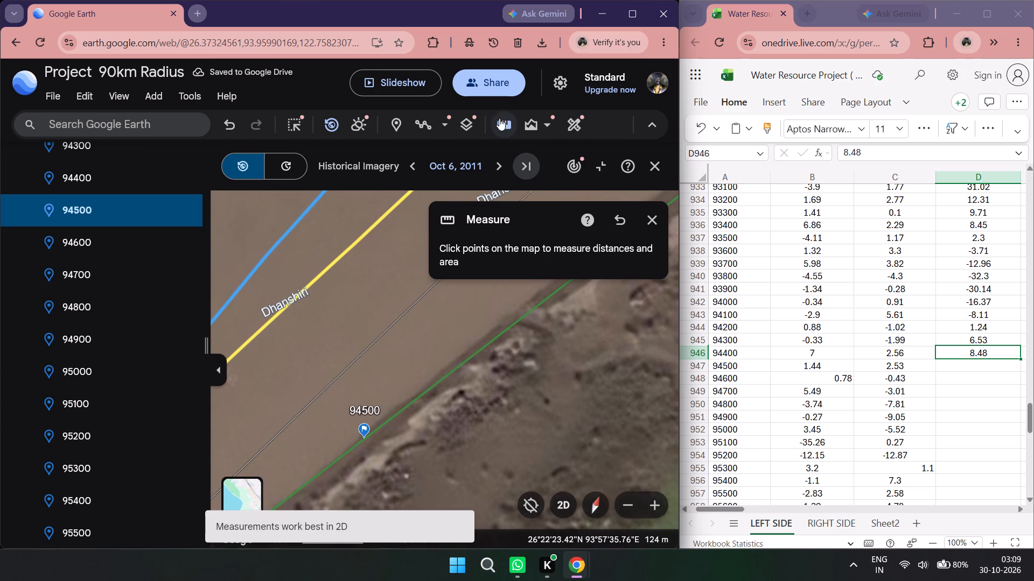
double_click(501, 121)
left_click(361, 442)
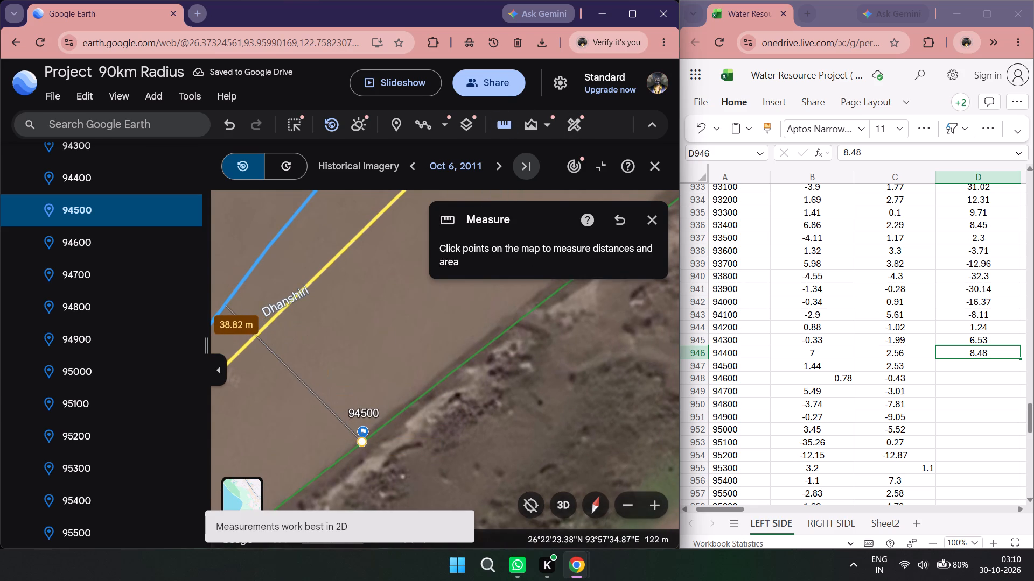
double_click(963, 365)
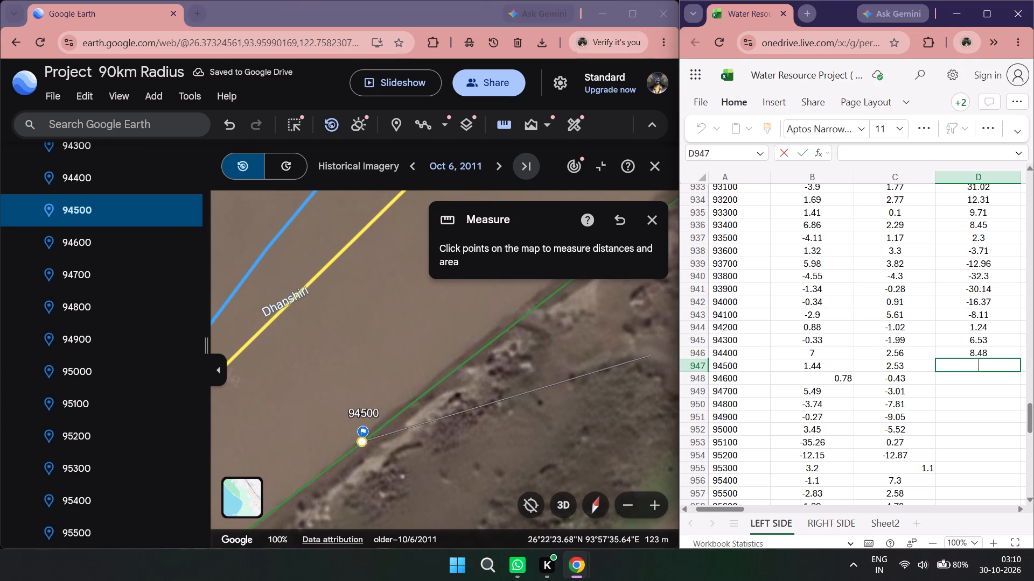
type("23")
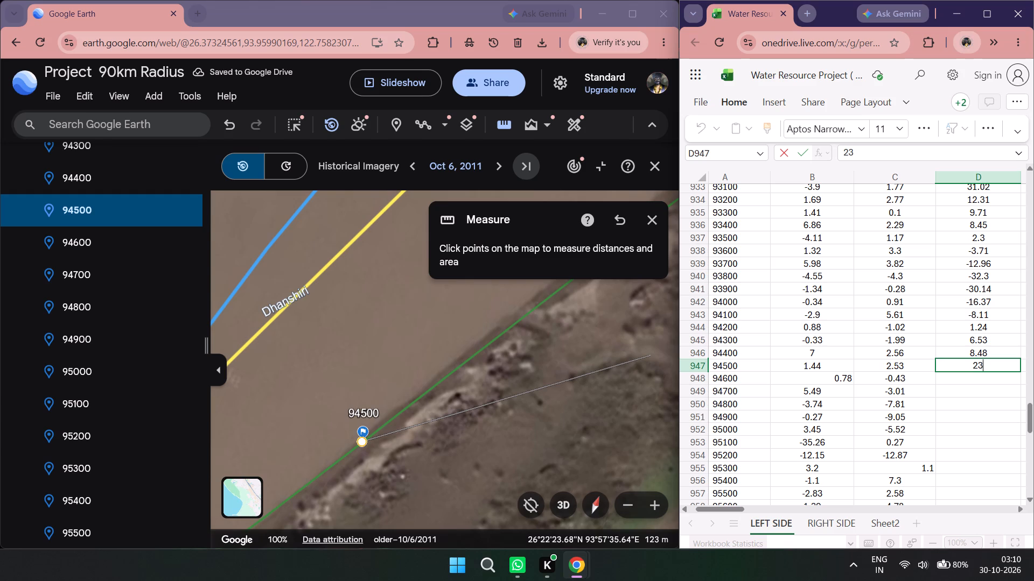
key("BackSpace")
key("BackSpace")
key("3")
type("8.82")
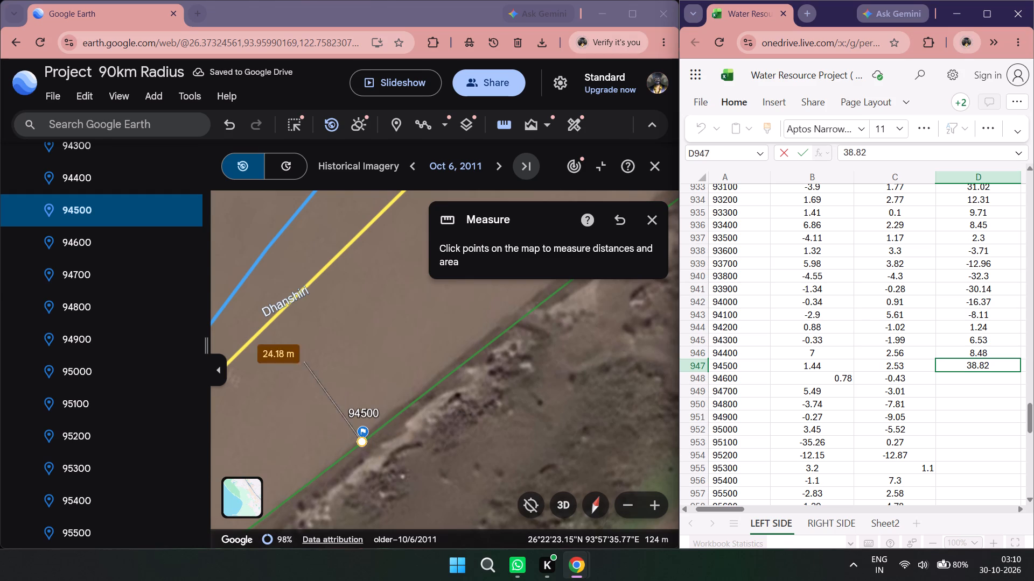
Measure from placemark 94600 to the blue line and enter 51.18 under 2011-2014 for chainage 94600.
double_click(74, 237)
scroll(556, 480, "down", 4)
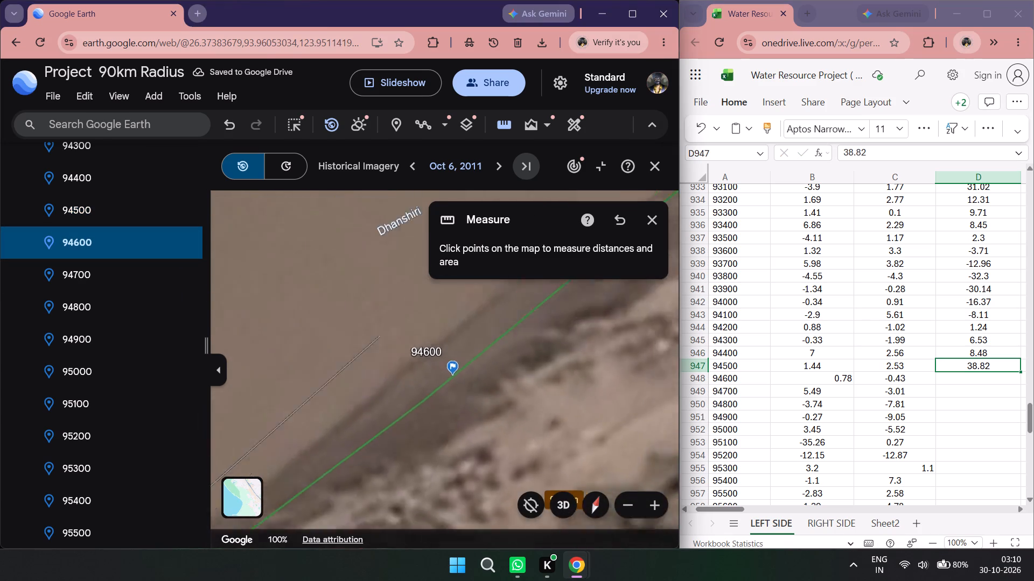
scroll(556, 480, "down", 1)
double_click(492, 122)
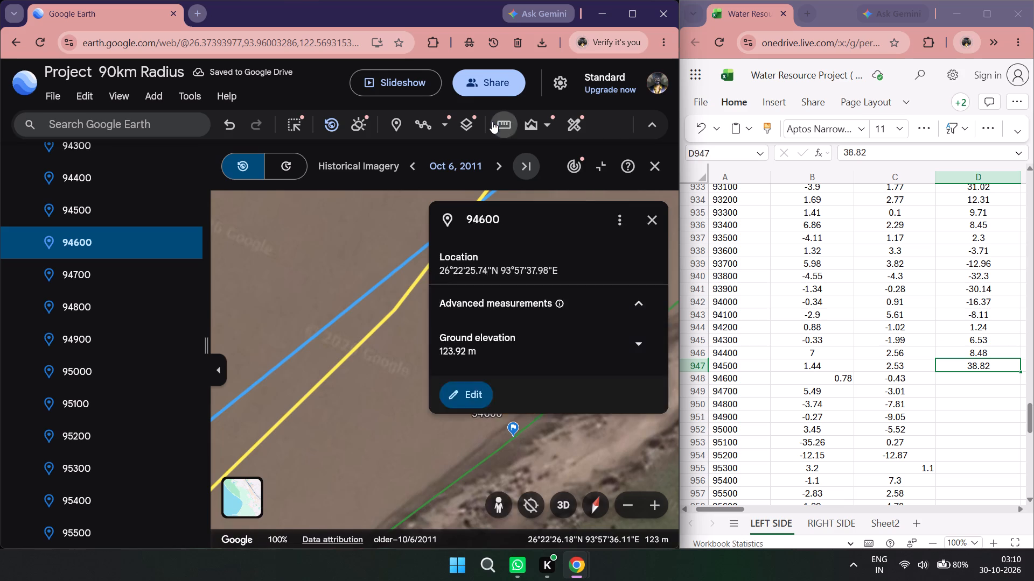
left_click(515, 437)
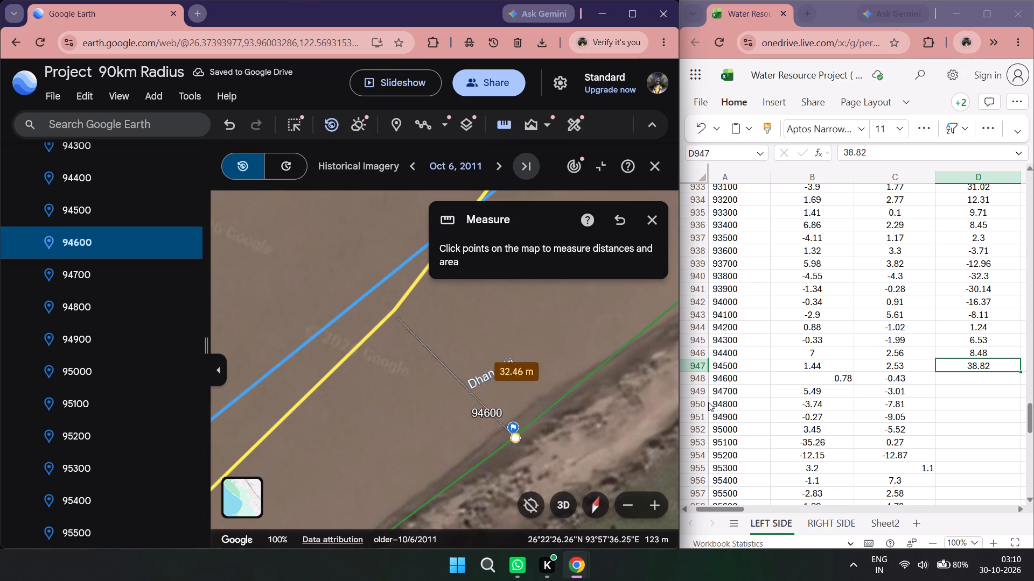
double_click(968, 375)
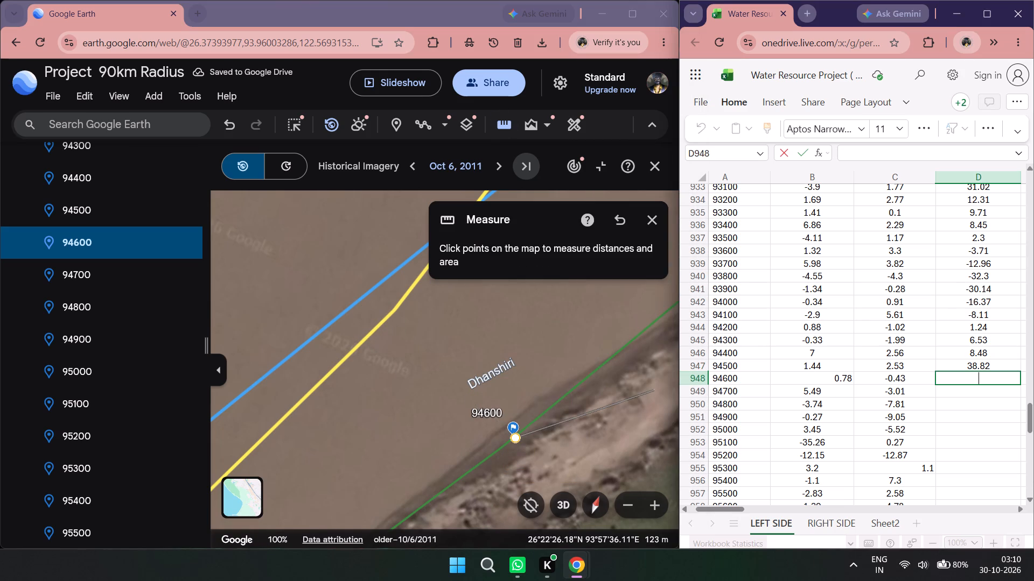
type("51")
type(".18")
Measure from placemark 94700 to the blue line and enter 49.62 under 2011-2014 for chainage 94700.
double_click(142, 277)
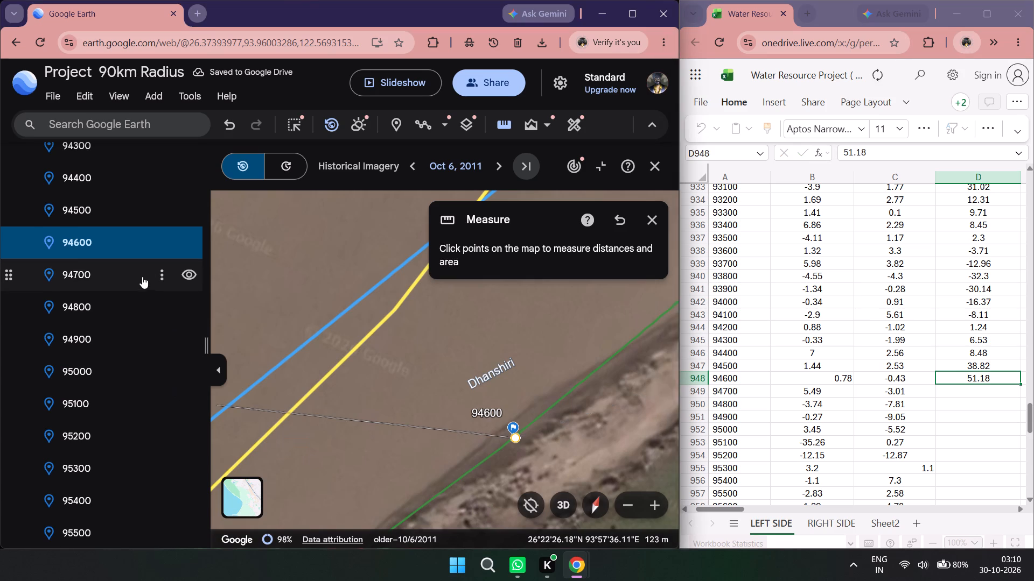
scroll(474, 348, "down", 5)
left_click_drag(354, 293, 339, 318)
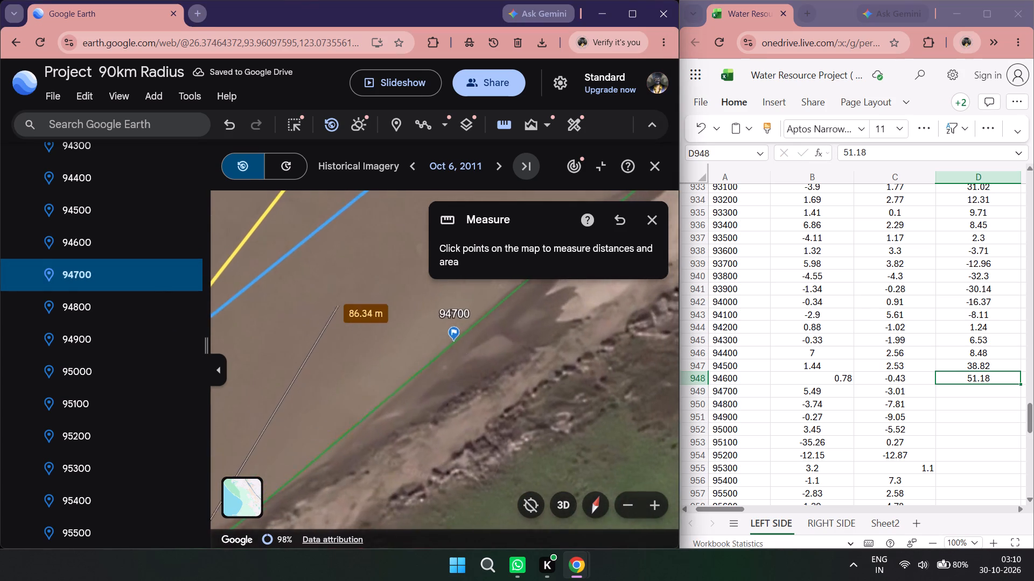
left_click_drag(339, 318, 315, 364)
double_click(503, 120)
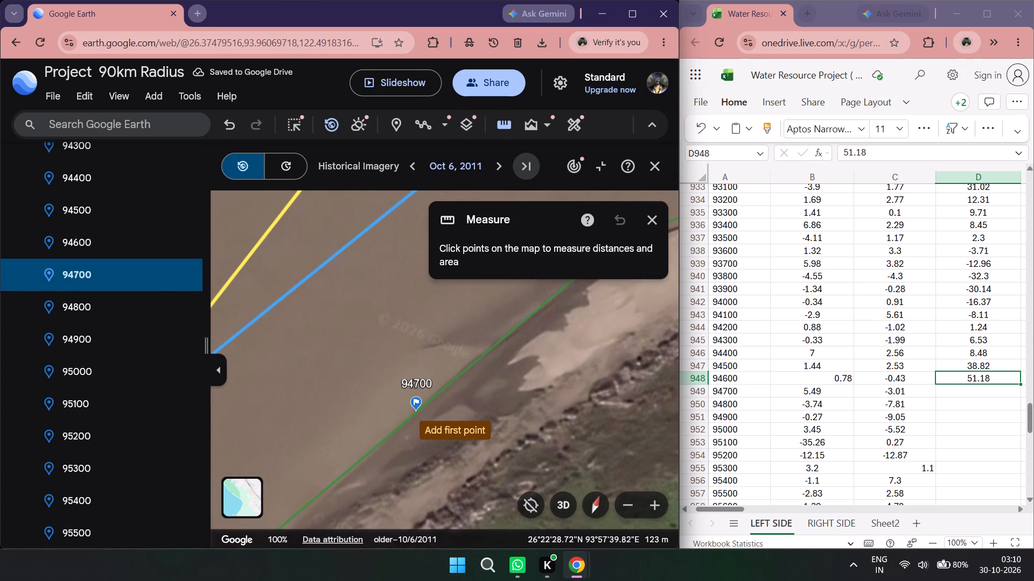
left_click(418, 413)
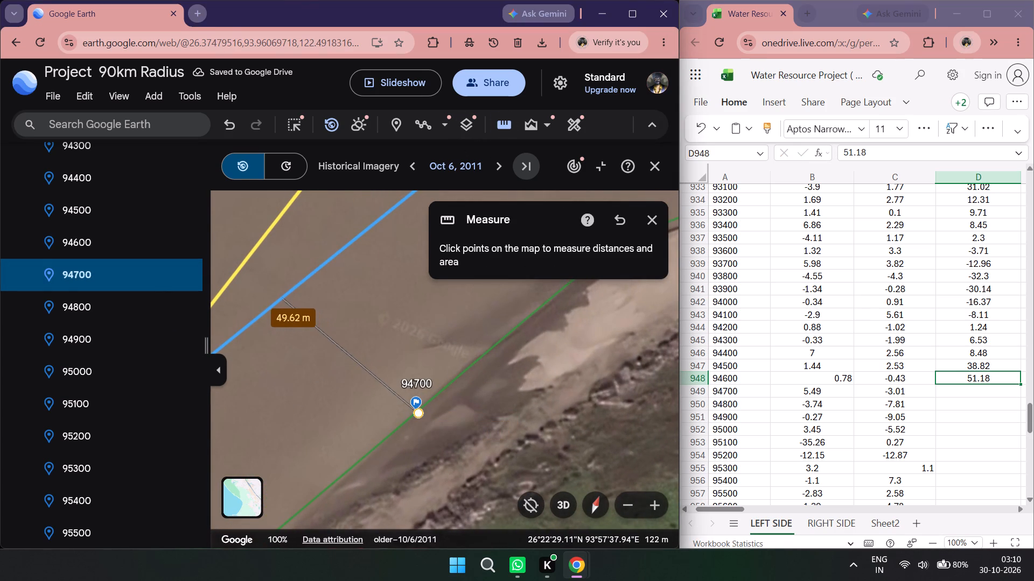
double_click(968, 394)
type("49.")
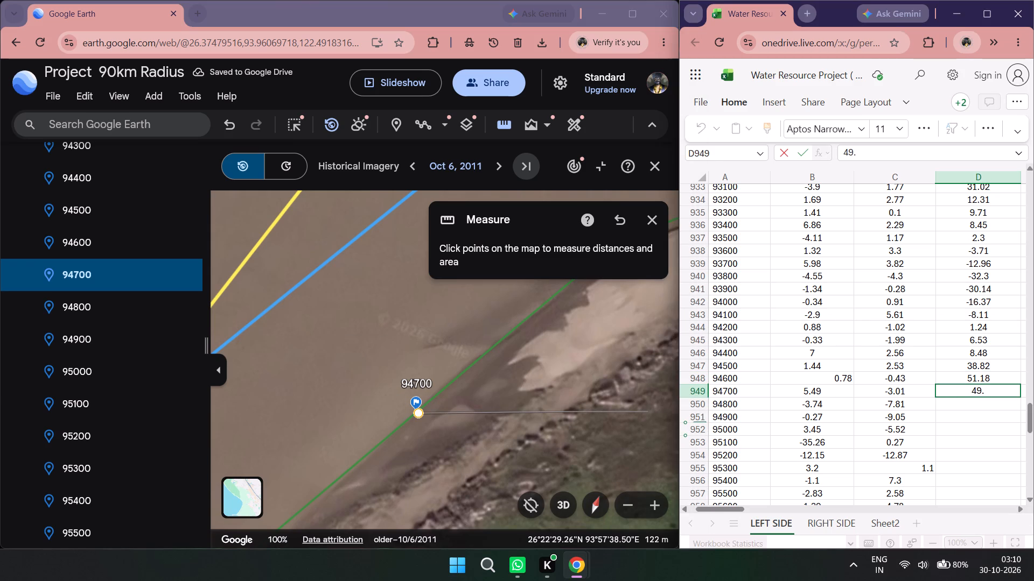
type("62")
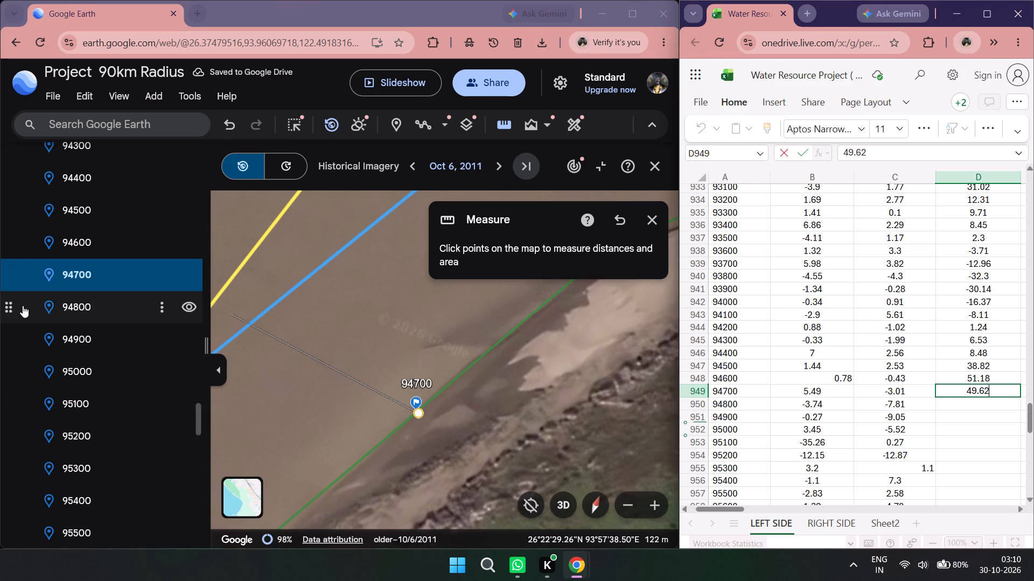
Measure from placemark 94800 to the blue line and enter 50.43 under 2011-2014 for chainage 94800.
double_click(59, 301)
scroll(492, 363, "down", 5)
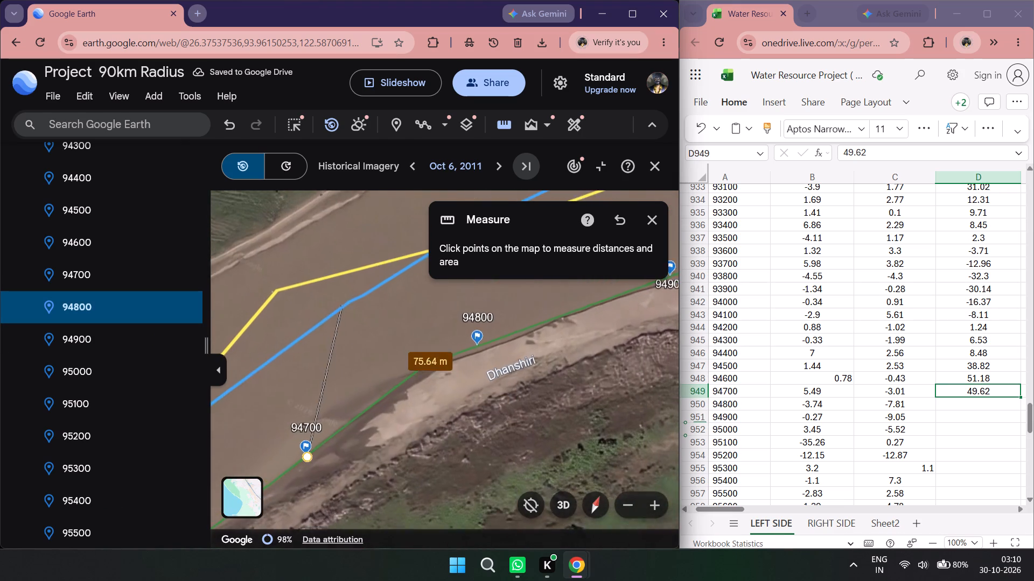
left_click_drag(423, 329, 379, 356)
double_click(502, 124)
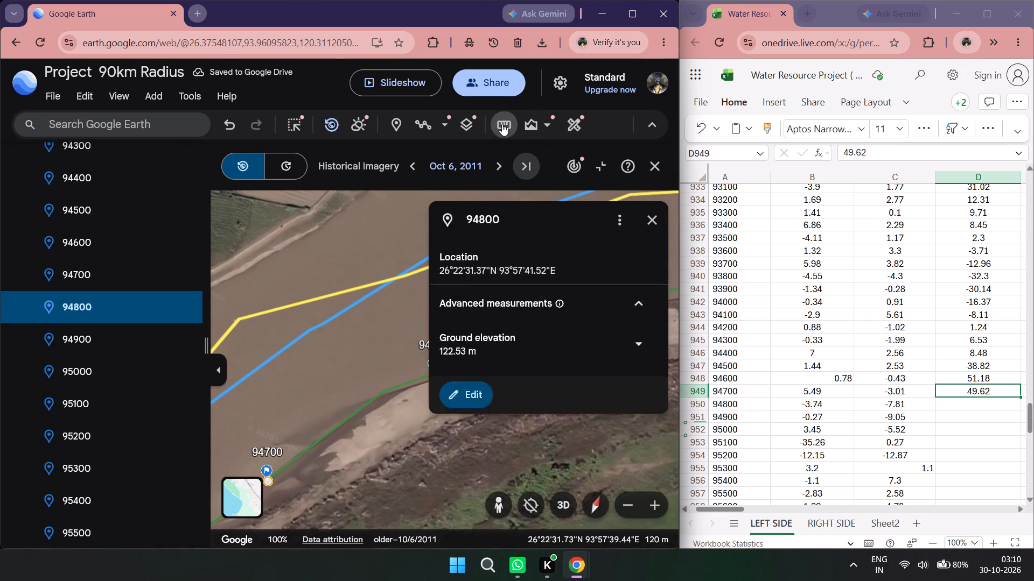
left_click(434, 372)
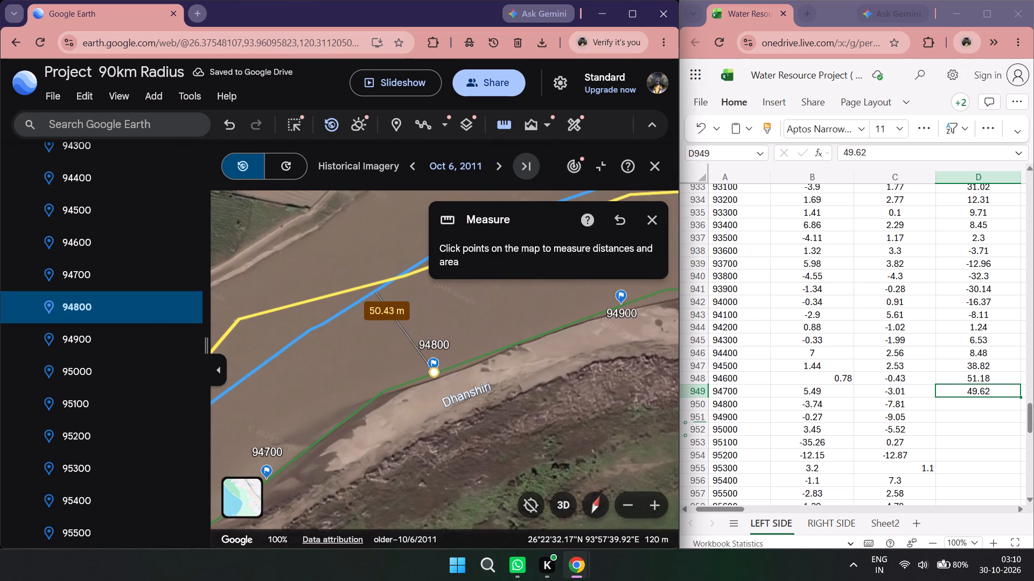
double_click(962, 403)
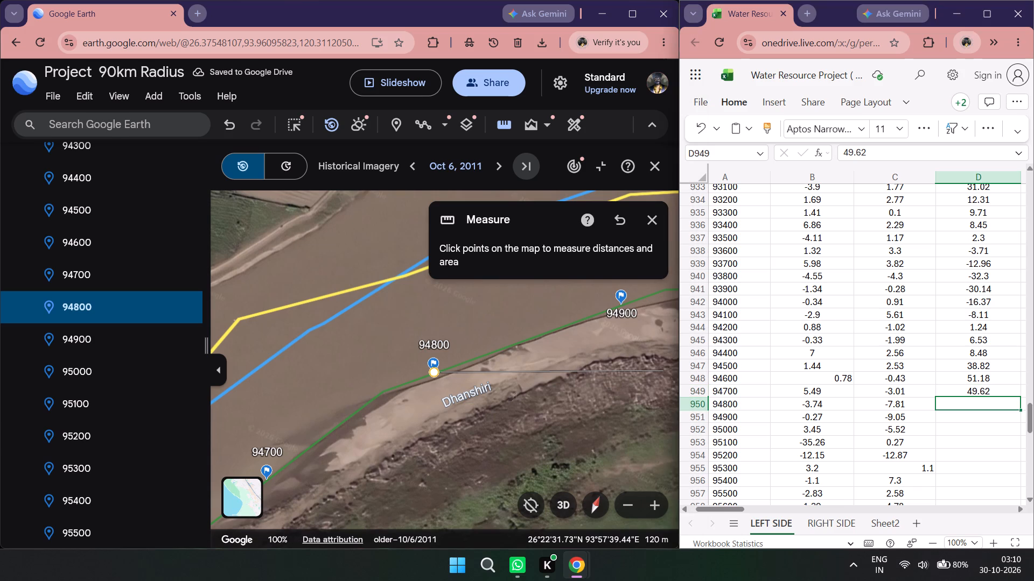
type("50.")
type("43")
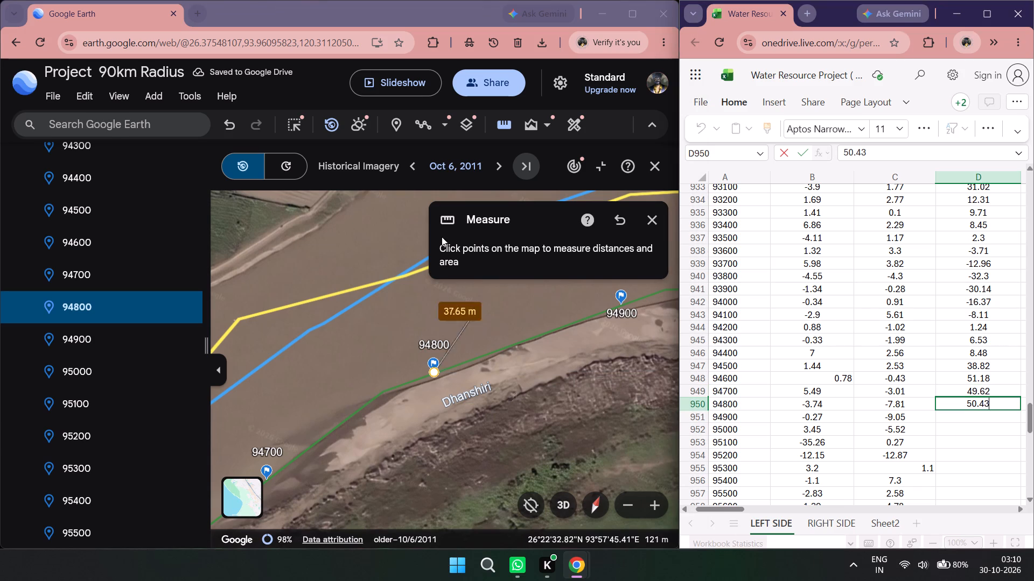
left_click(503, 125)
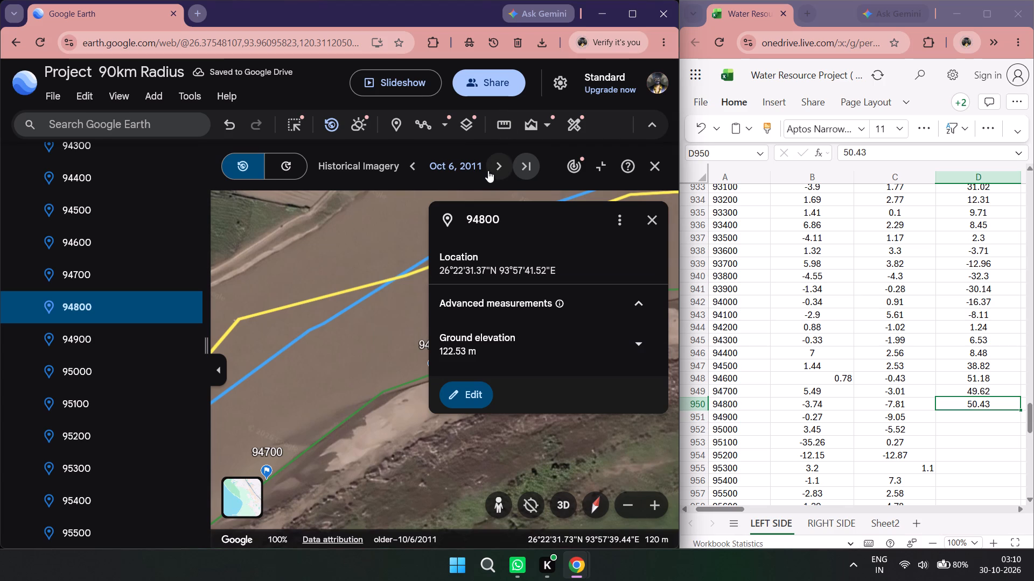
Measure from placemark 94900 to the blue line and enter 60.69 under 2011-2014 for chainage 94900.
double_click(95, 344)
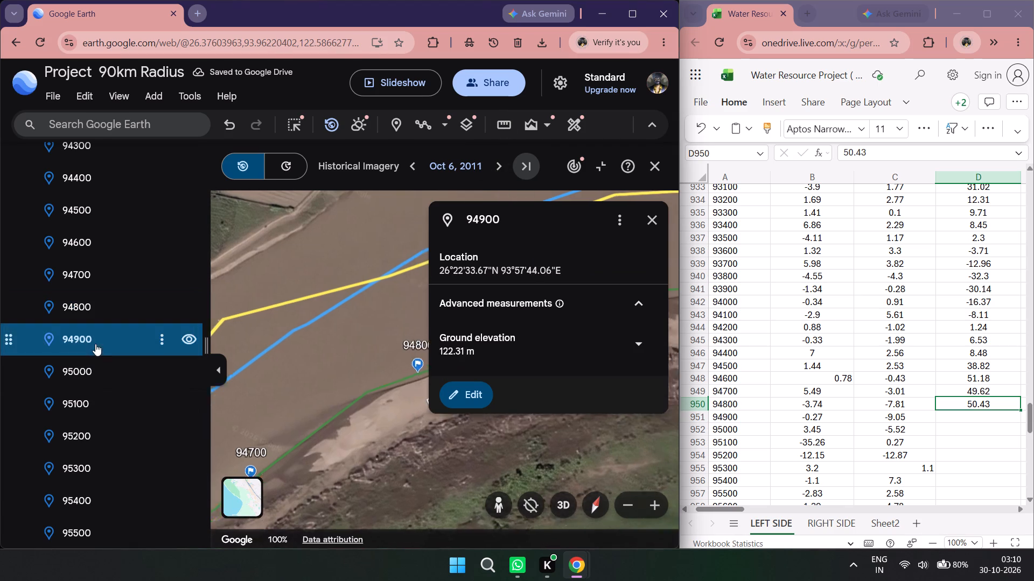
scroll(334, 445, "down", 5)
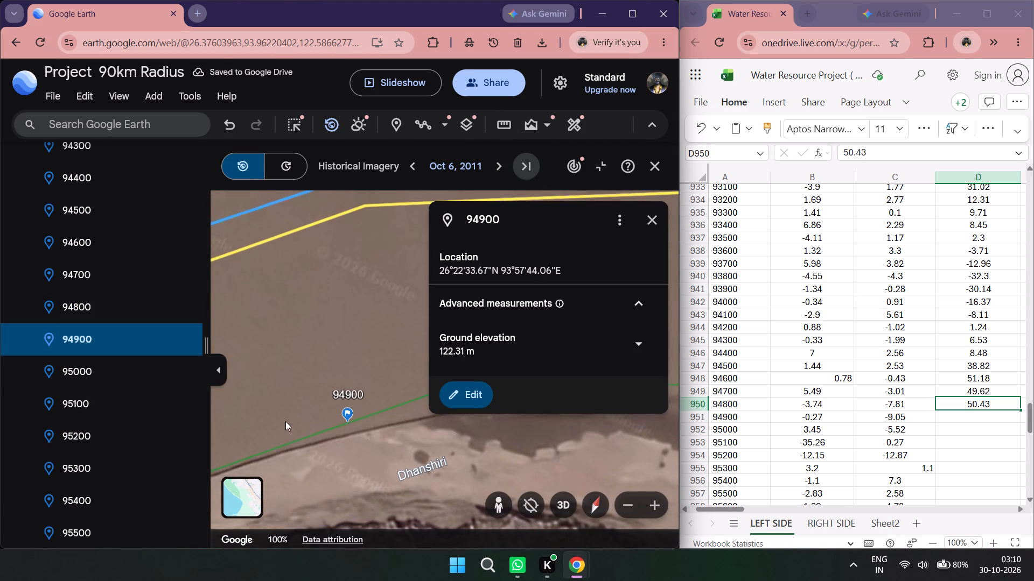
left_click(511, 130)
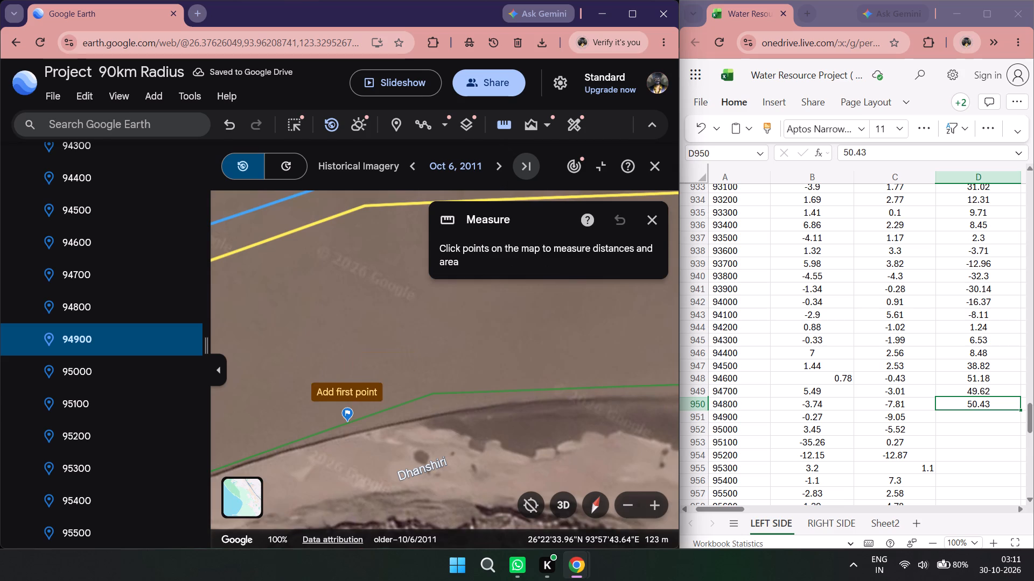
scroll(319, 373, "down", 2)
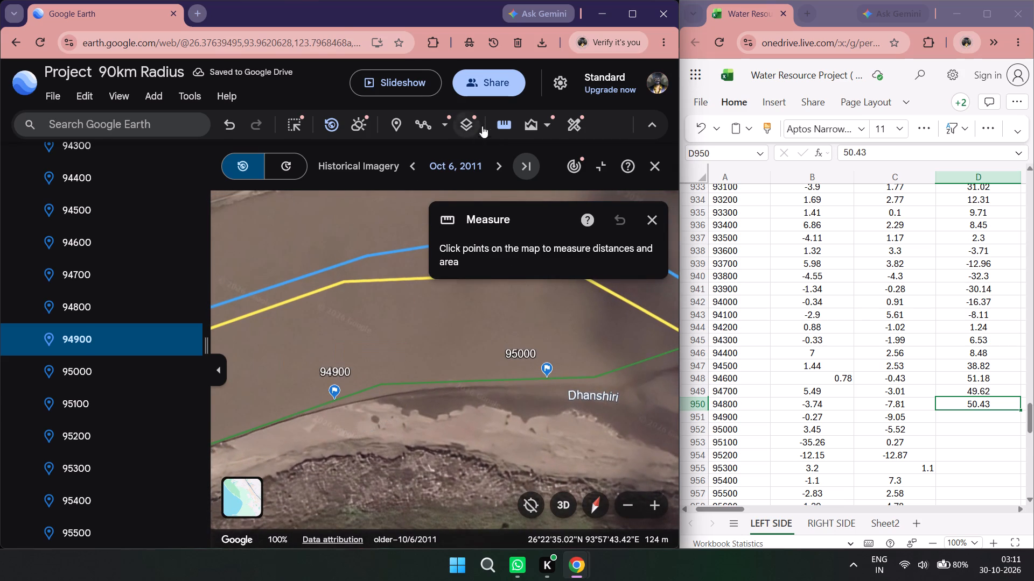
double_click(504, 123)
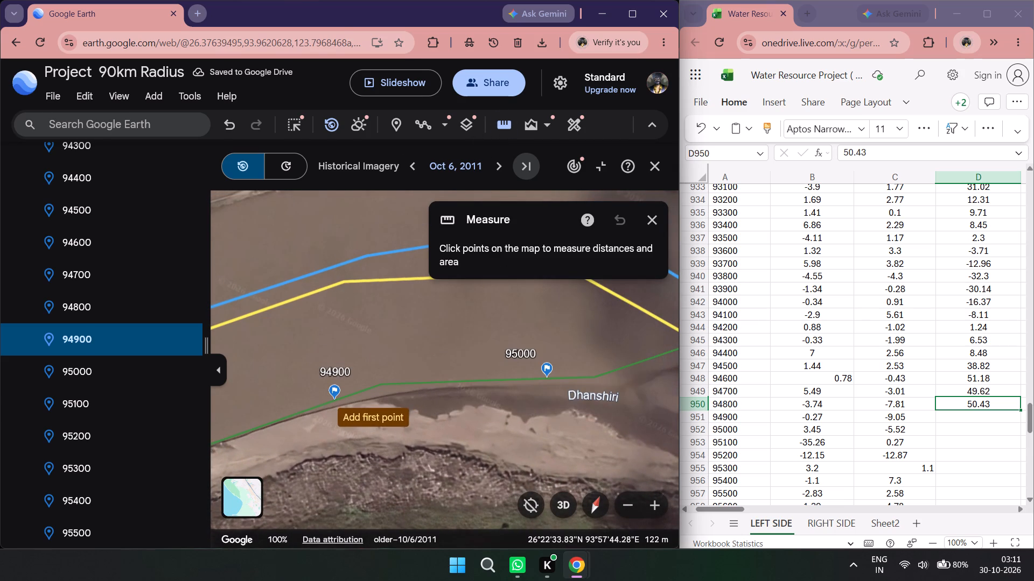
left_click(333, 402)
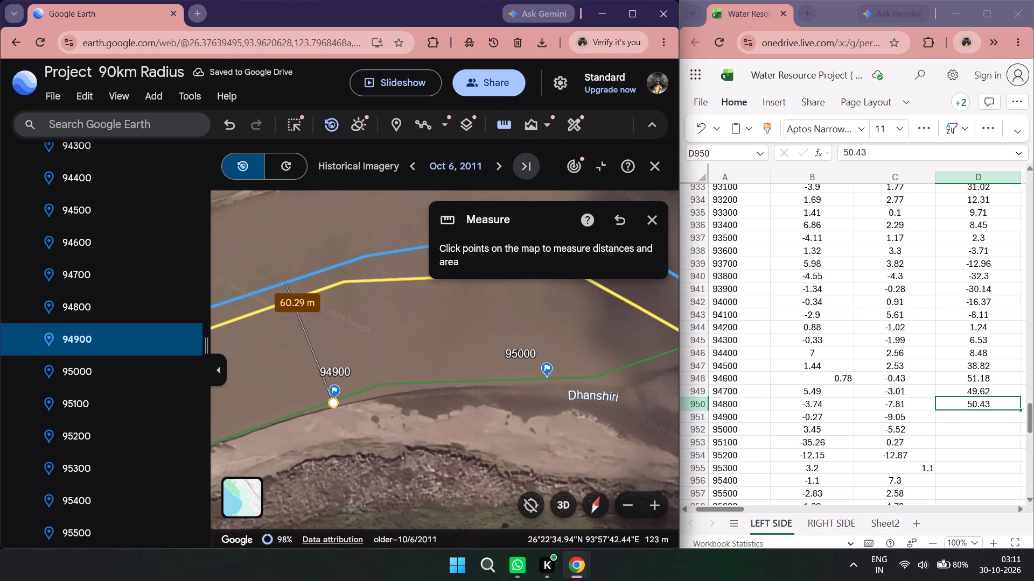
double_click(958, 419)
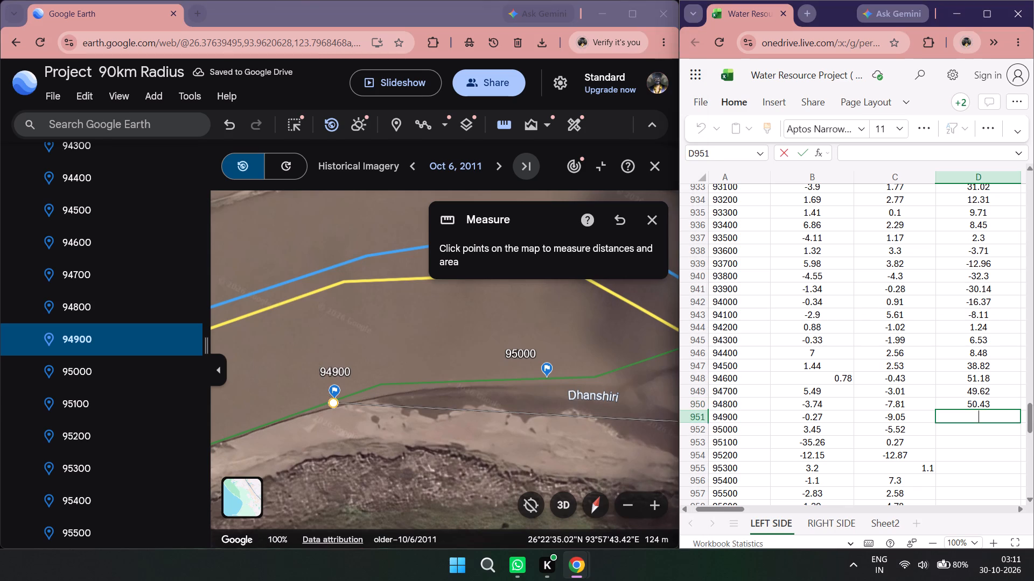
type("60")
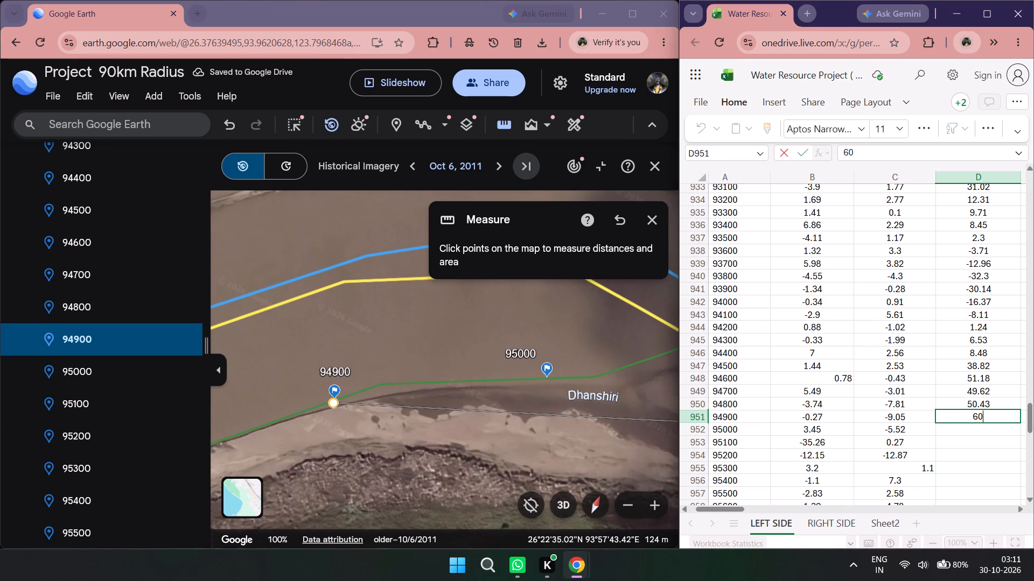
type(".69")
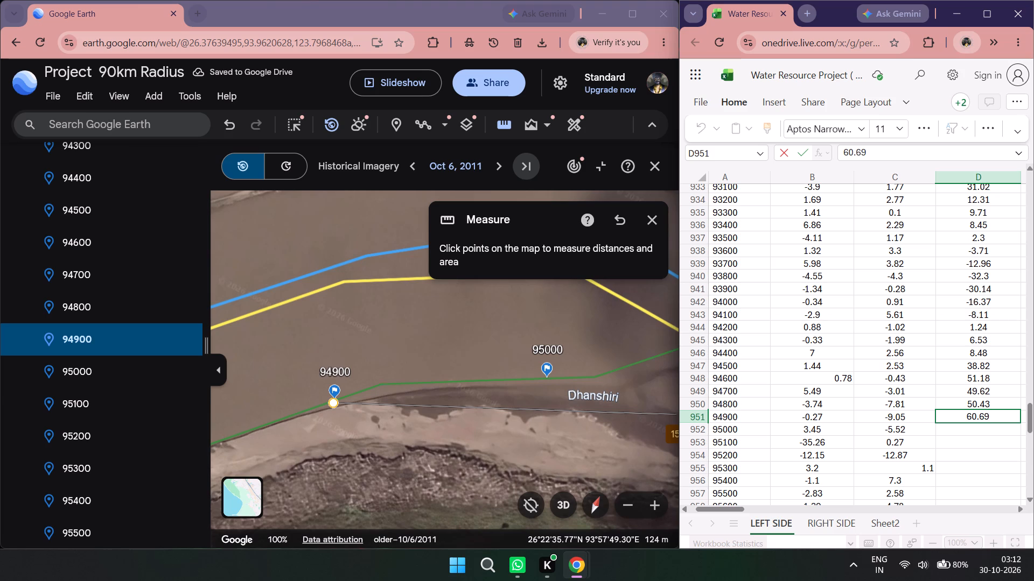
Measure from placemark 95000 to the blue line and enter 59.33 under 2011-2014 for chainage 95000.
double_click(94, 381)
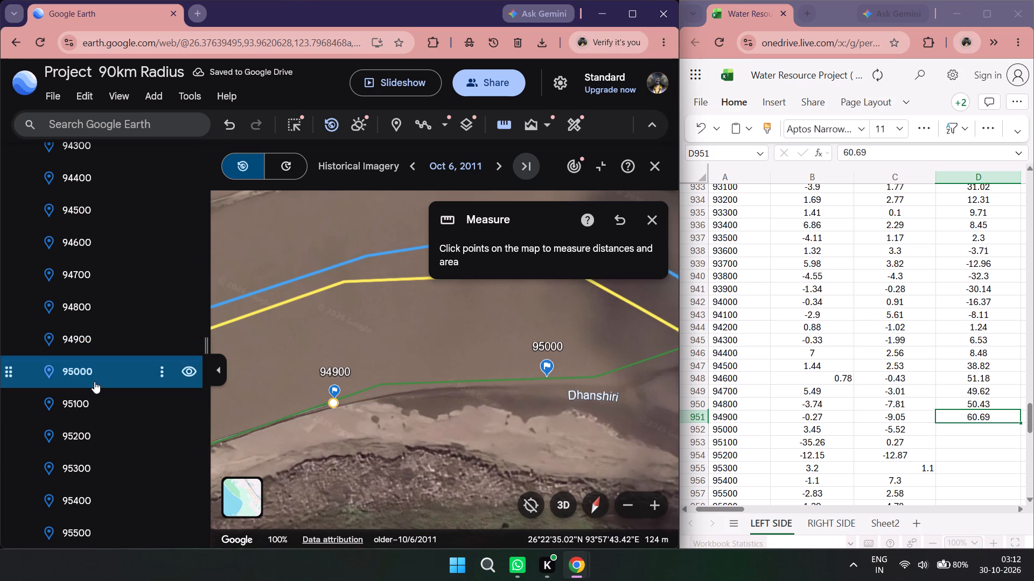
scroll(389, 382, "down", 5)
scroll(369, 428, "down", 3)
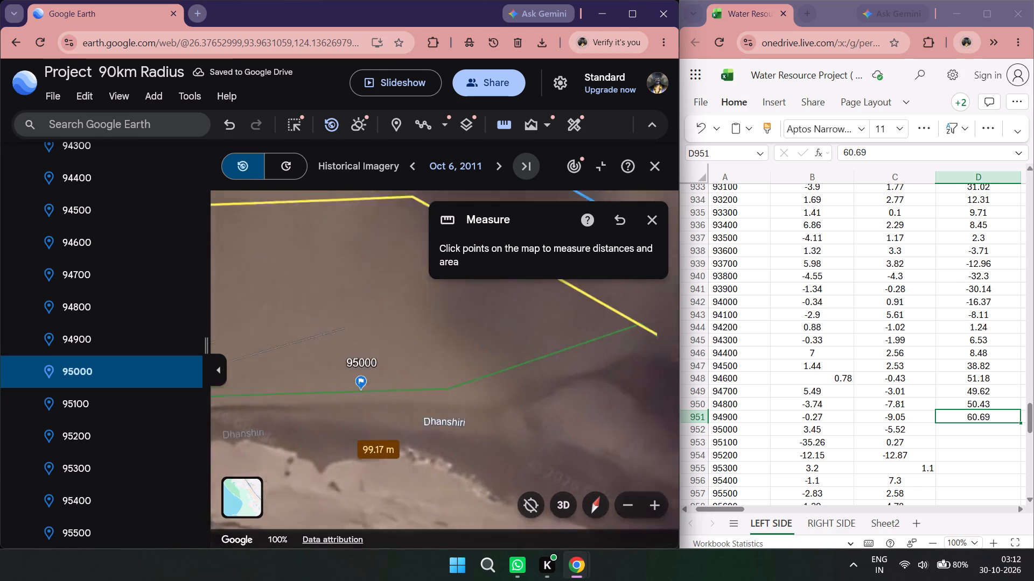
double_click(502, 129)
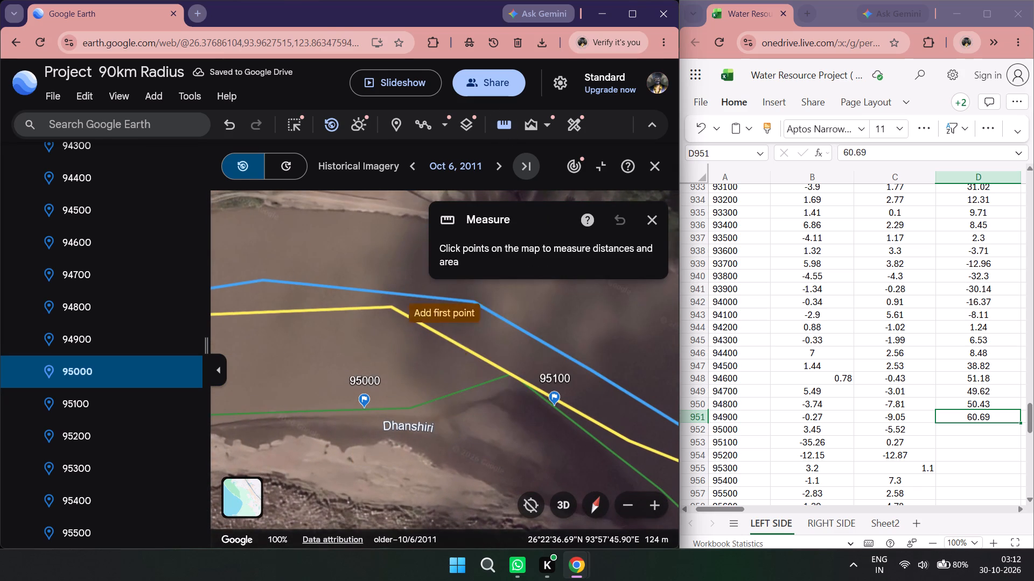
left_click(365, 411)
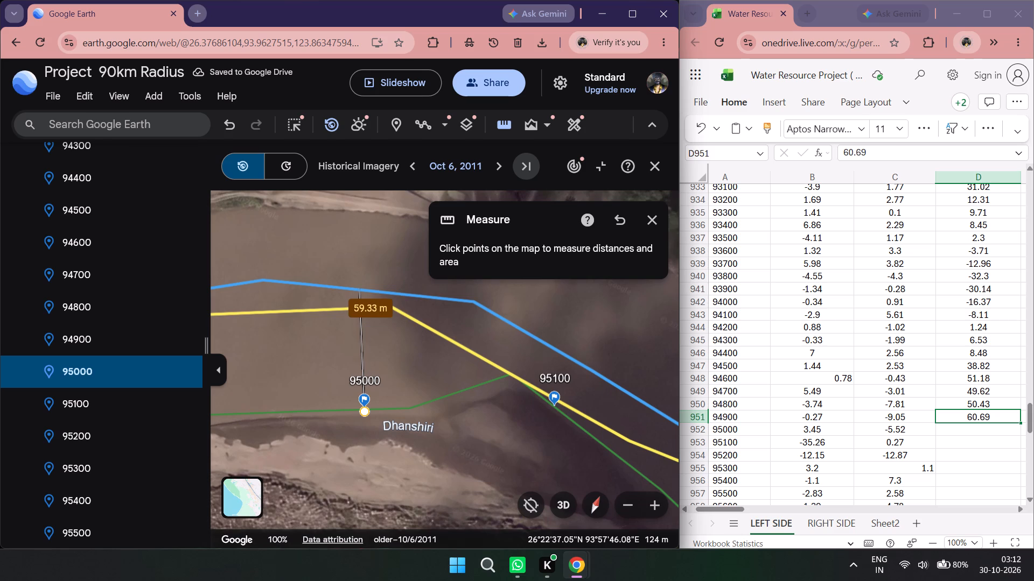
double_click(977, 430)
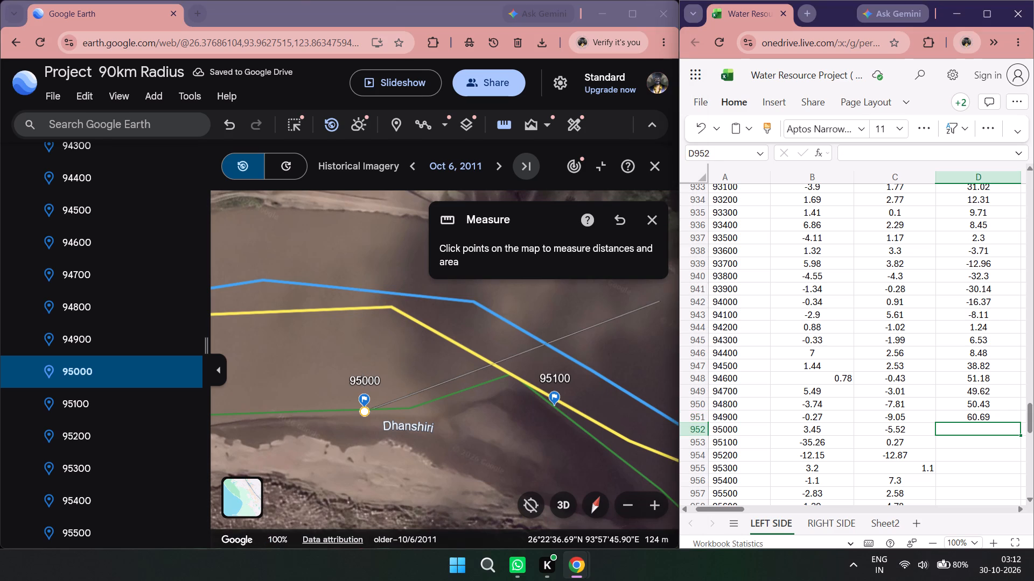
double_click(986, 427)
type("59.")
type("33")
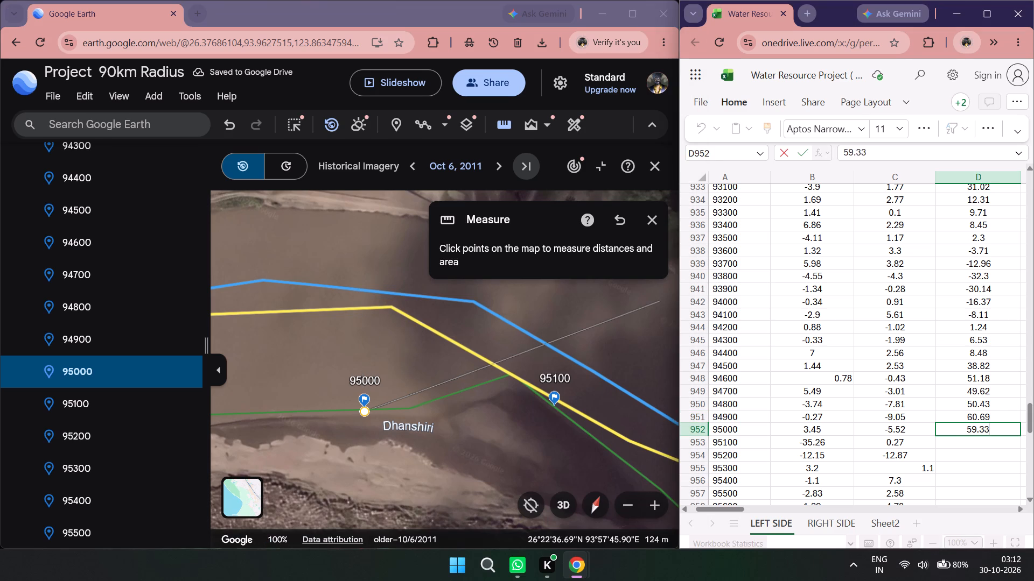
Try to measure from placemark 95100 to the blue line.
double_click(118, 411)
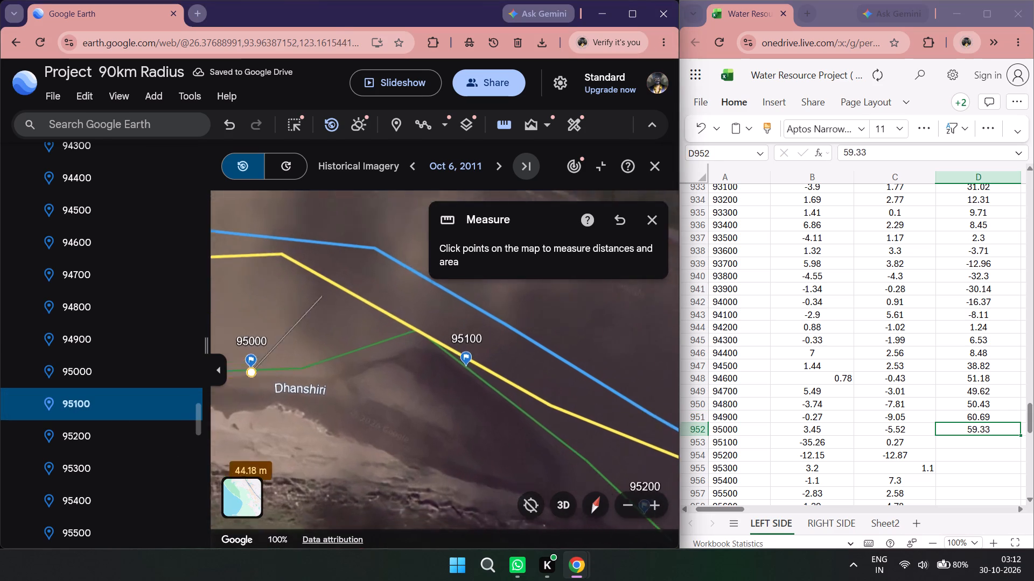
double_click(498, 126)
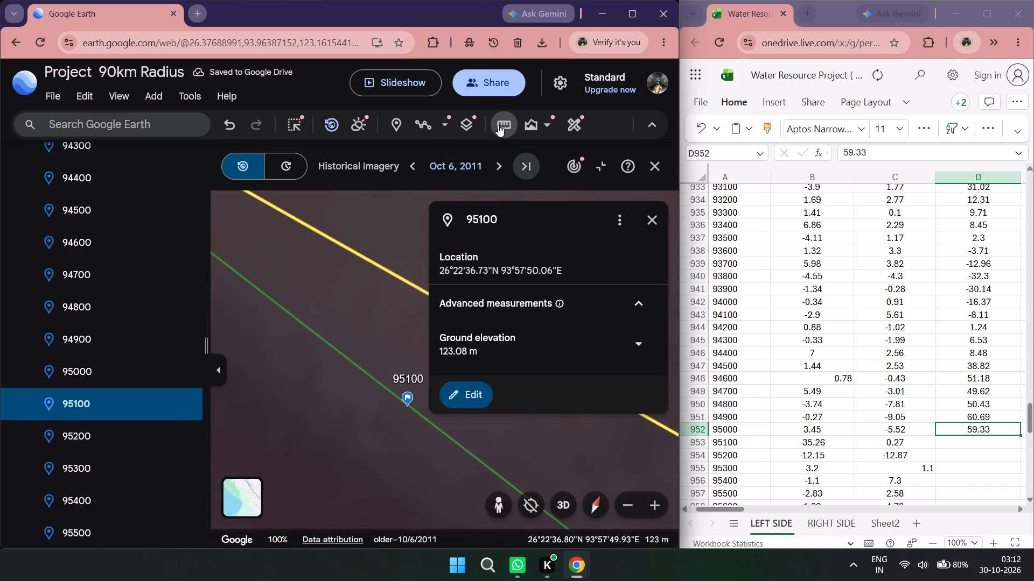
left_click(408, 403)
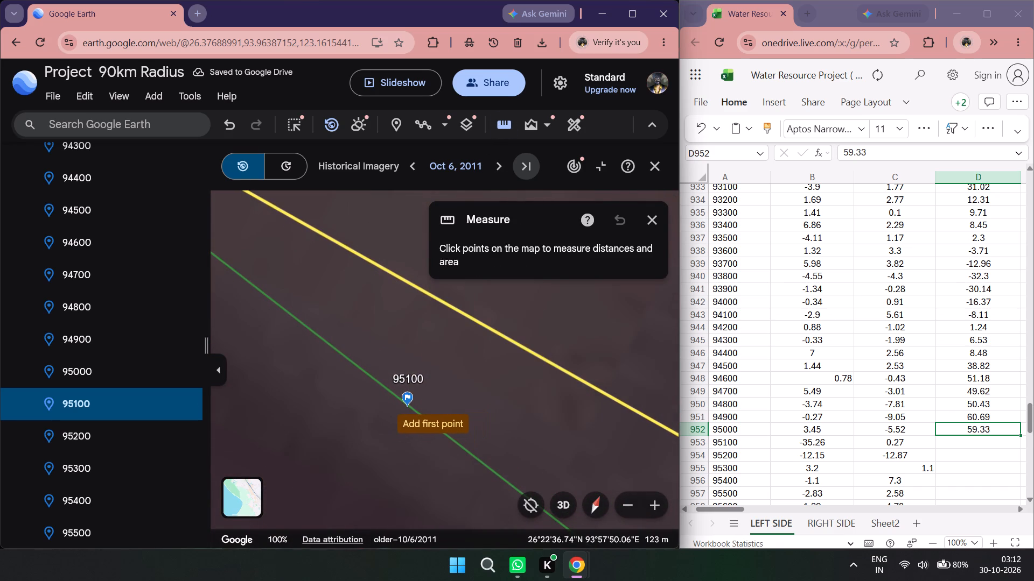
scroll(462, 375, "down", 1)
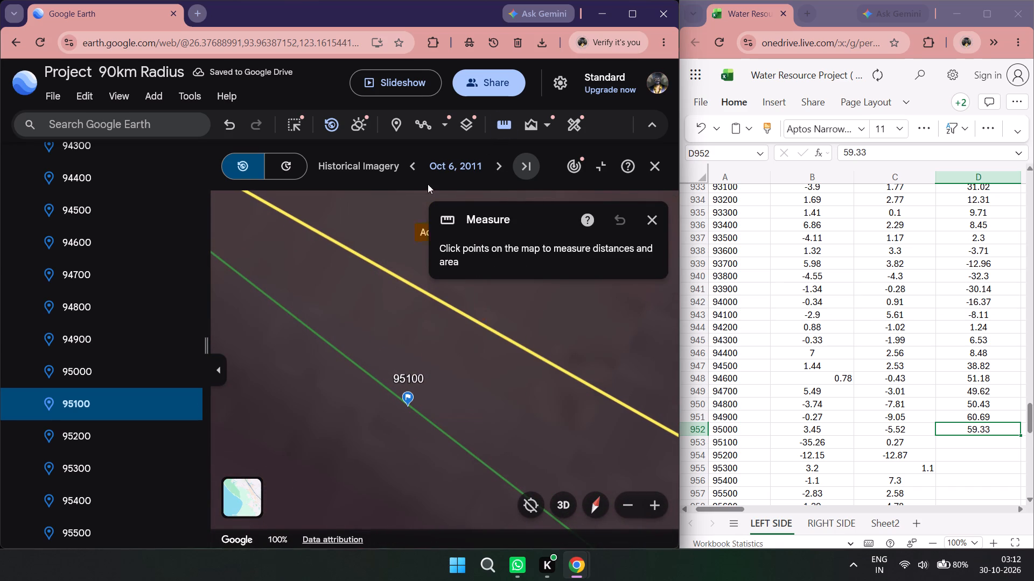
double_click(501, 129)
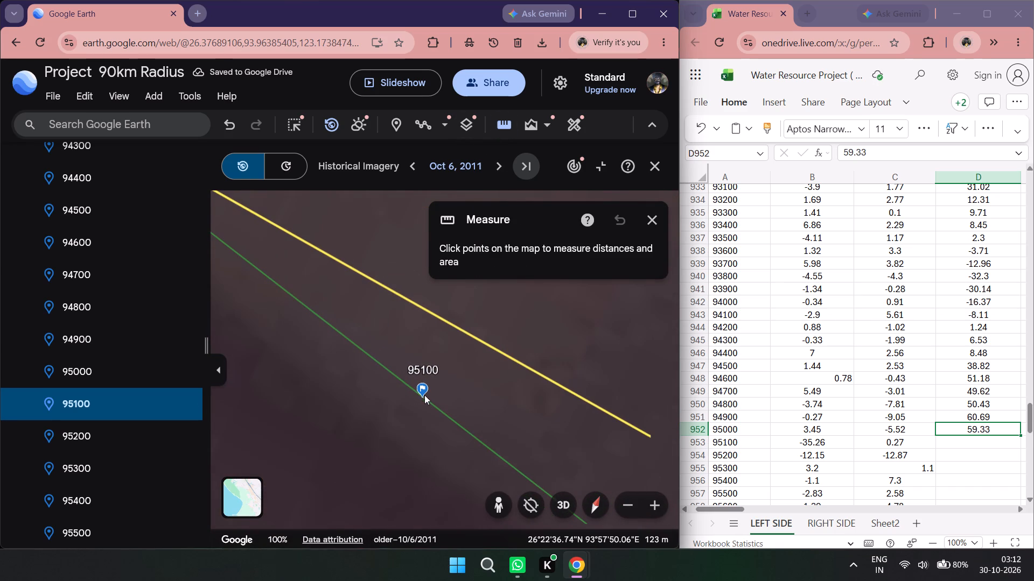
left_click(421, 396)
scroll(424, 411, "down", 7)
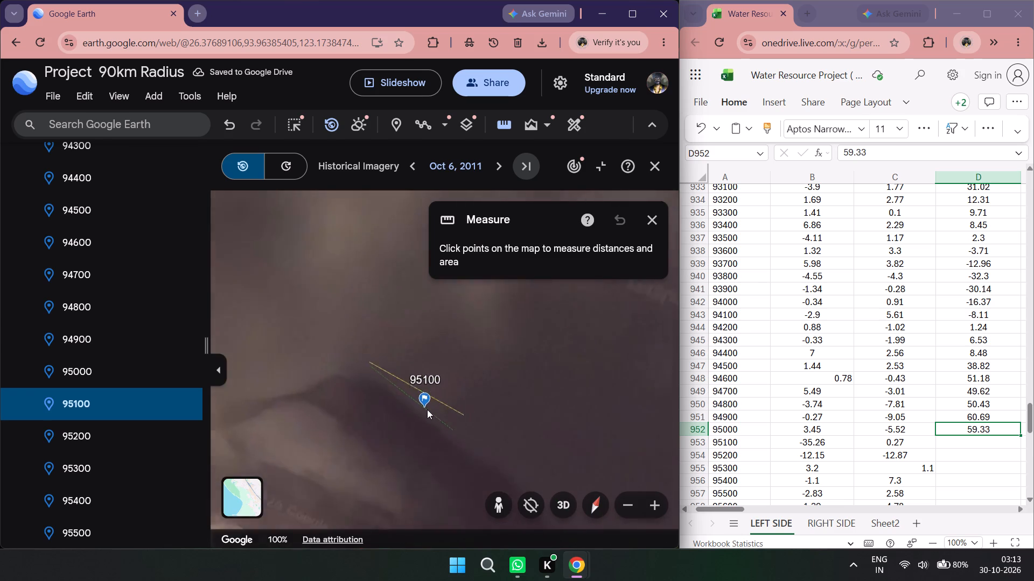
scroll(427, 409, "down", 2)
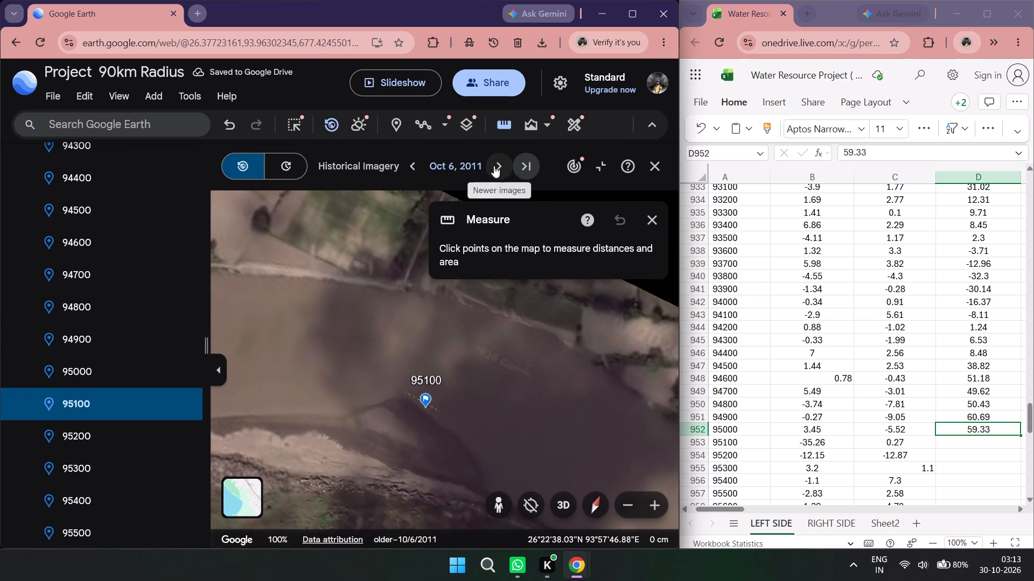
Step the historical imagery forward and back to Oct 6, 2011, and reload the map project to redraw its lines.
left_click(494, 166)
left_click(495, 166)
left_click(402, 172)
left_click(406, 170)
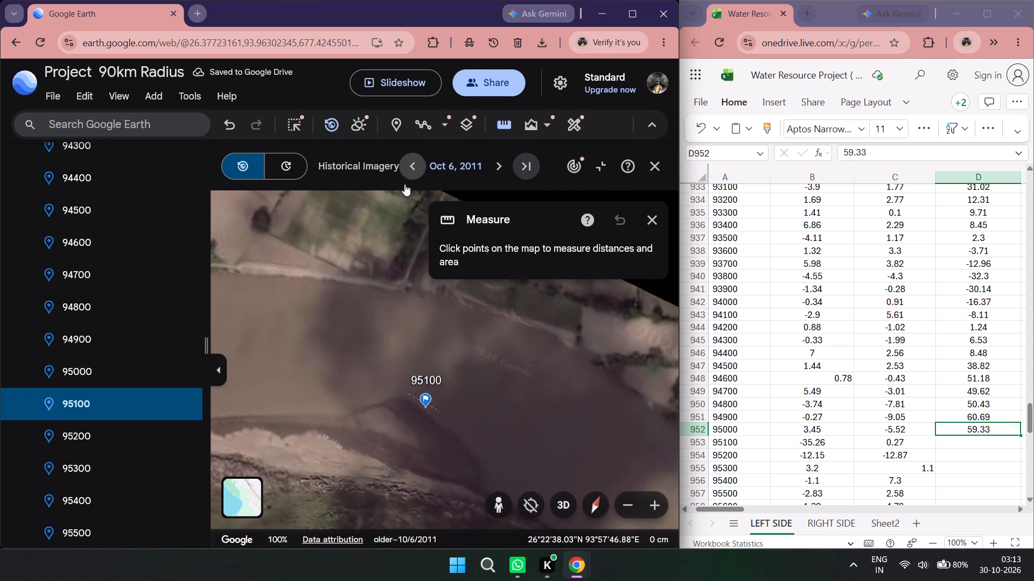
scroll(407, 388, "down", 5)
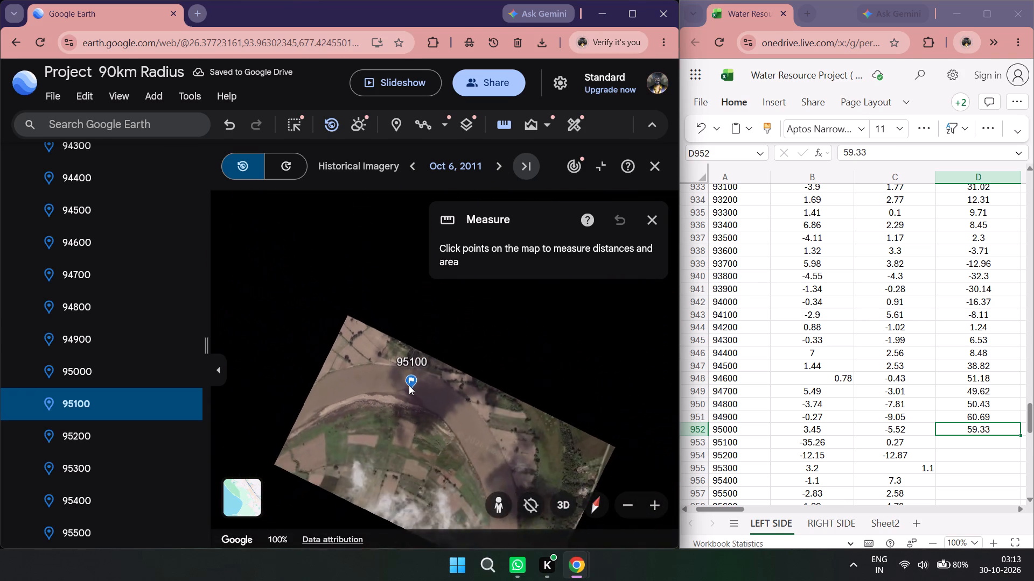
scroll(409, 385, "down", 2)
left_click(43, 39)
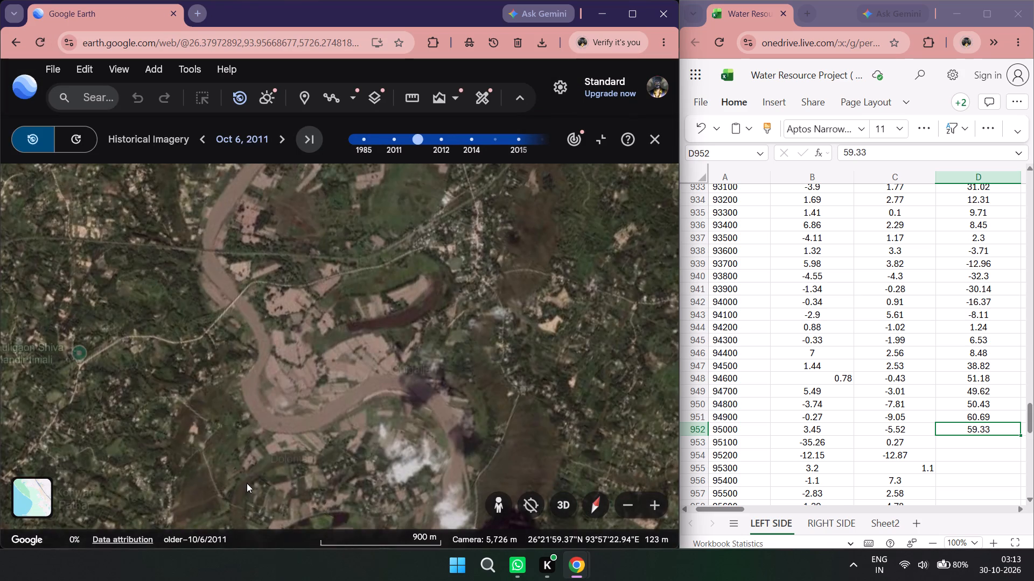
Locate placemark 95100 on the reloaded map and measure from it to the blue line for chainage 95100.
scroll(348, 412, "down", 4)
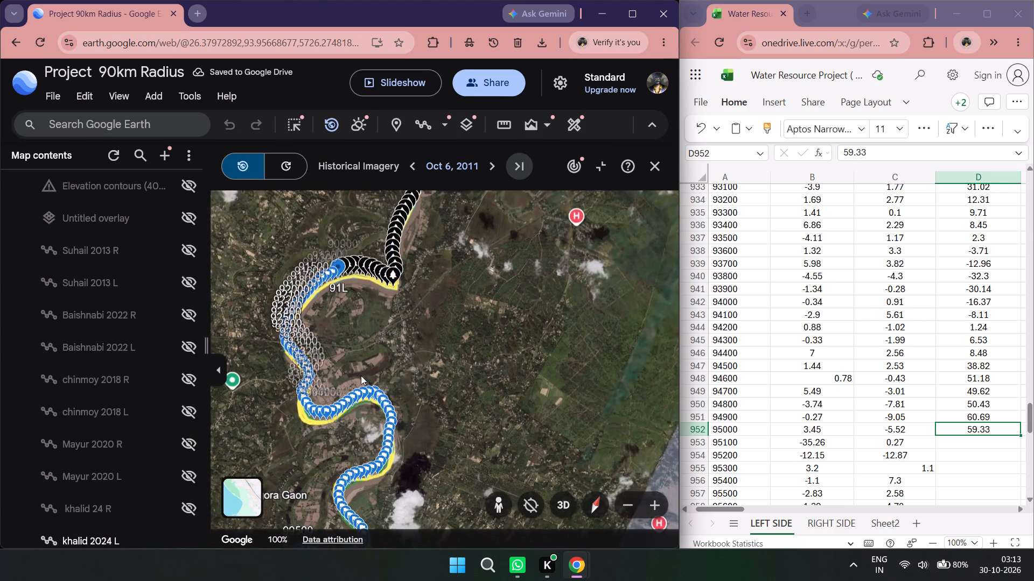
scroll(361, 380, "up", 8)
left_click_drag(392, 465, 340, 322)
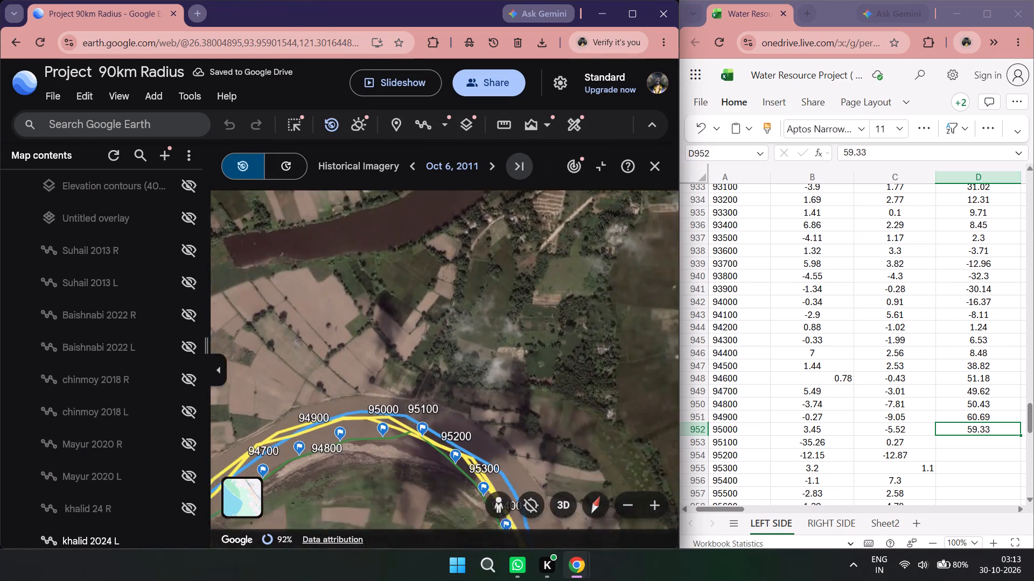
left_click_drag(340, 322, 338, 297)
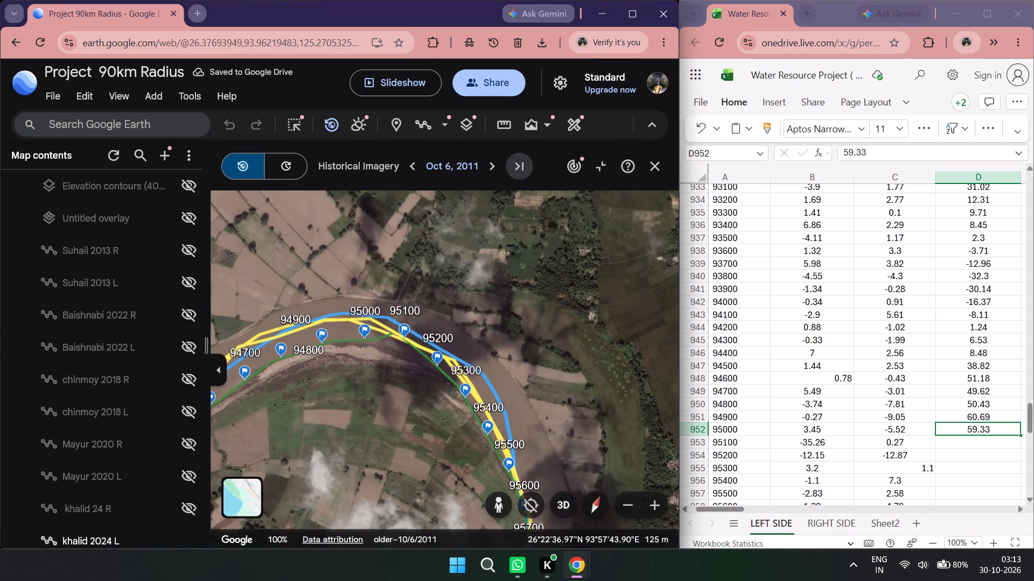
left_click(722, 445)
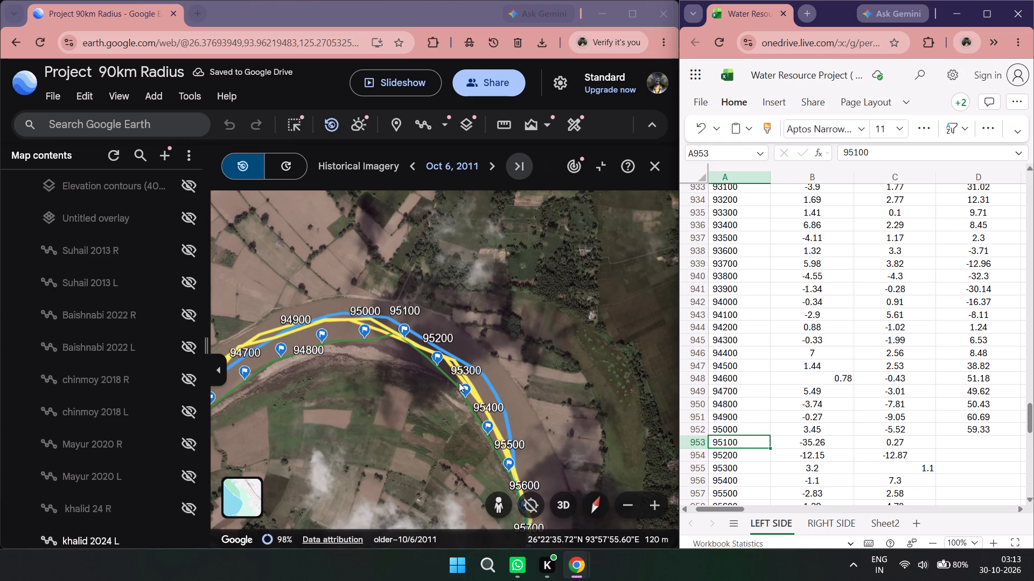
left_click(407, 327)
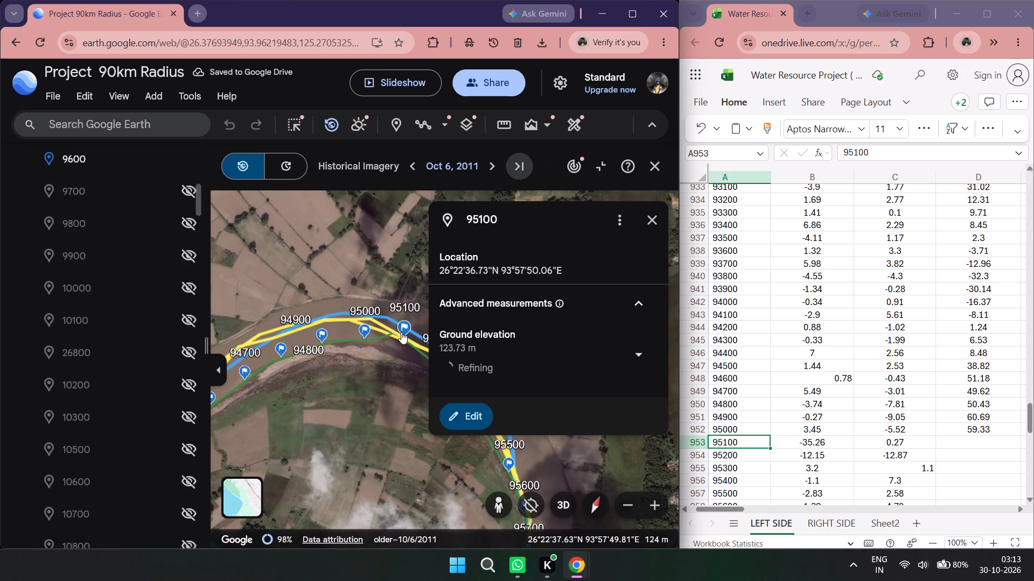
scroll(389, 360, "up", 5)
left_click_drag(389, 360, 261, 448)
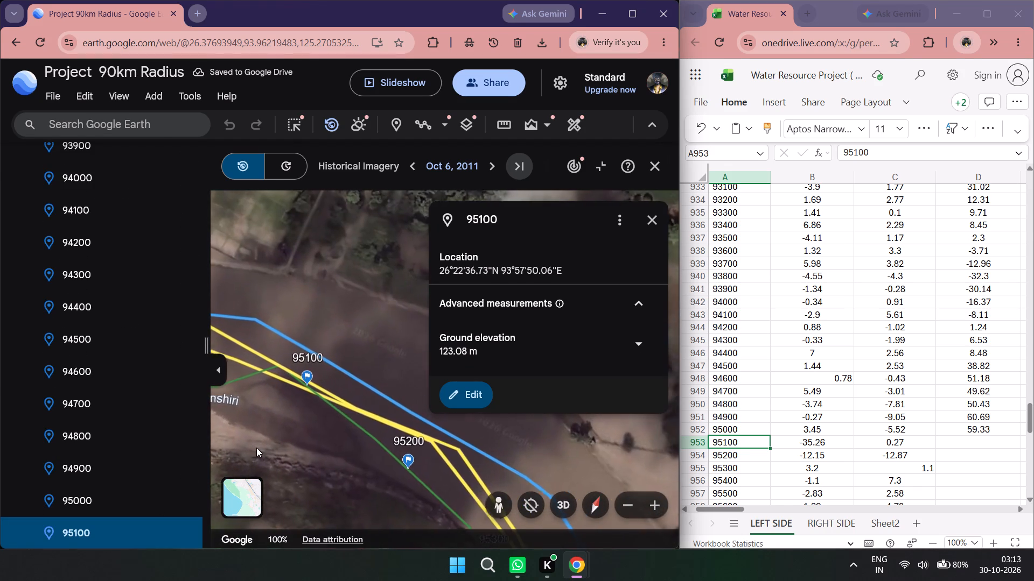
scroll(286, 412, "up", 3)
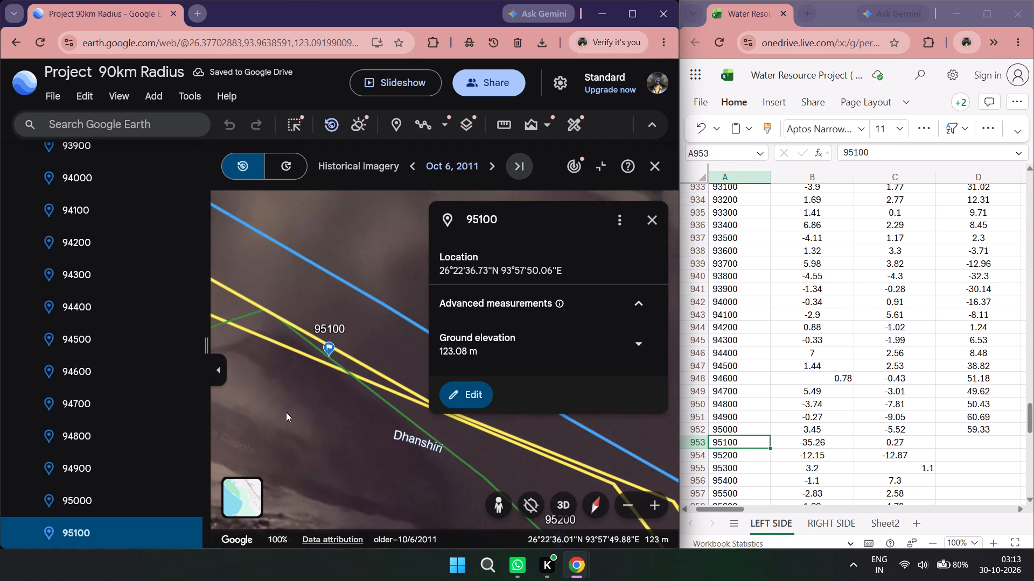
left_click(512, 122)
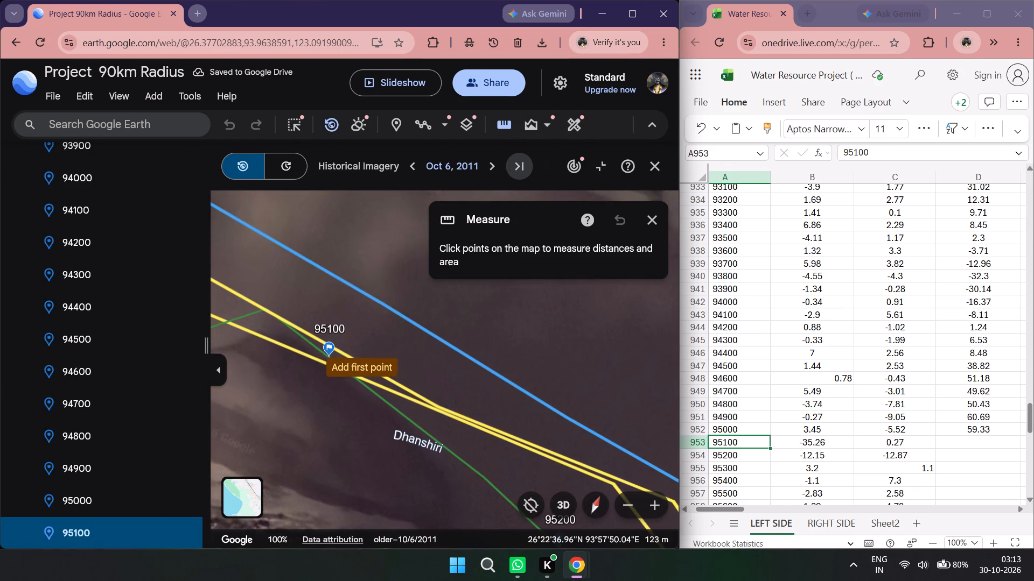
left_click(329, 356)
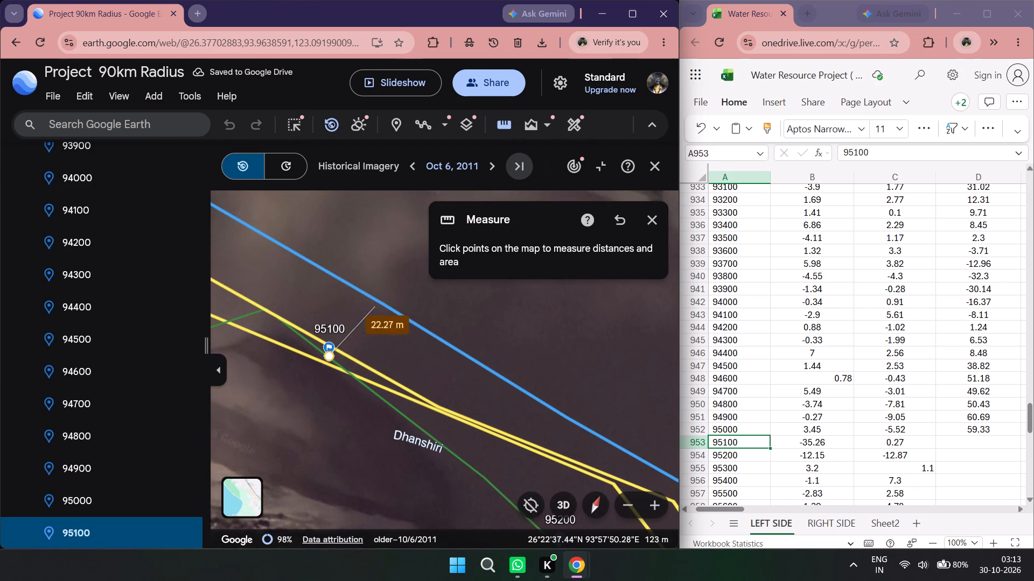
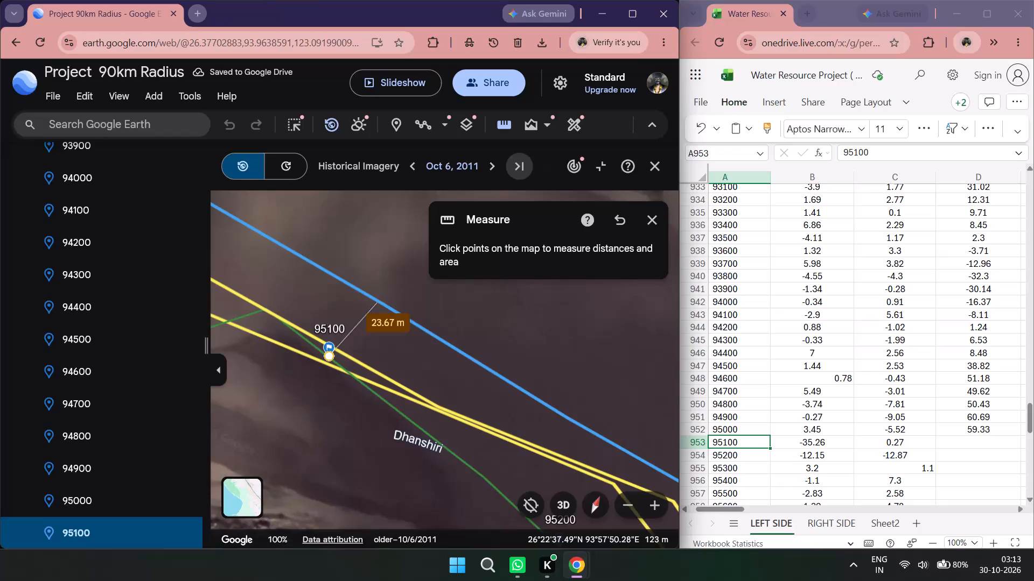
Enter 23.67 in column D of the 95100 row in the LEFT SIDE spreadsheet.
double_click(980, 441)
type("23")
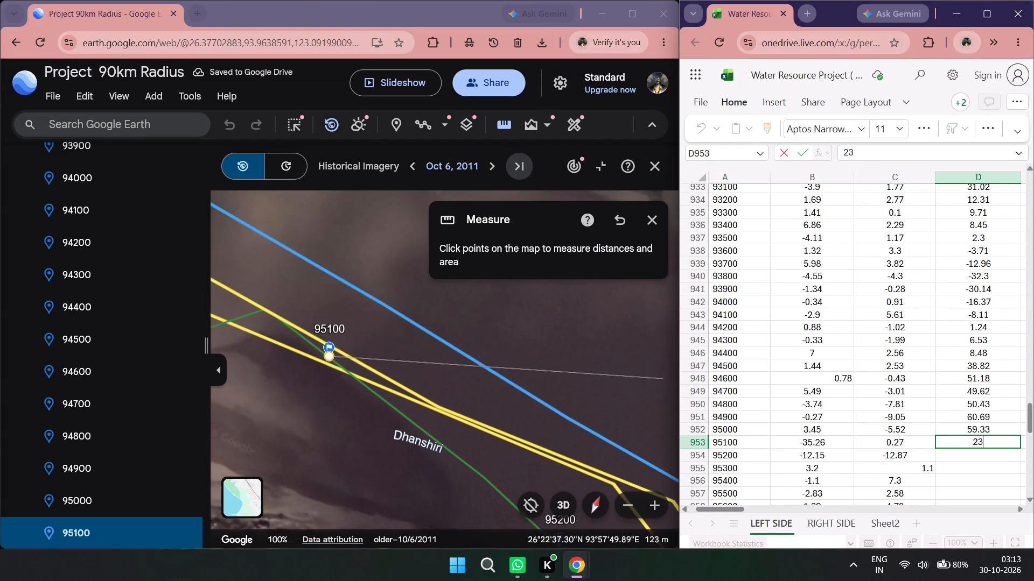
key("period")
type("67")
Measure the distance from placemark 95200 to the blue line and record 39.43 in column D of its row.
scroll(85, 459, "down", 4)
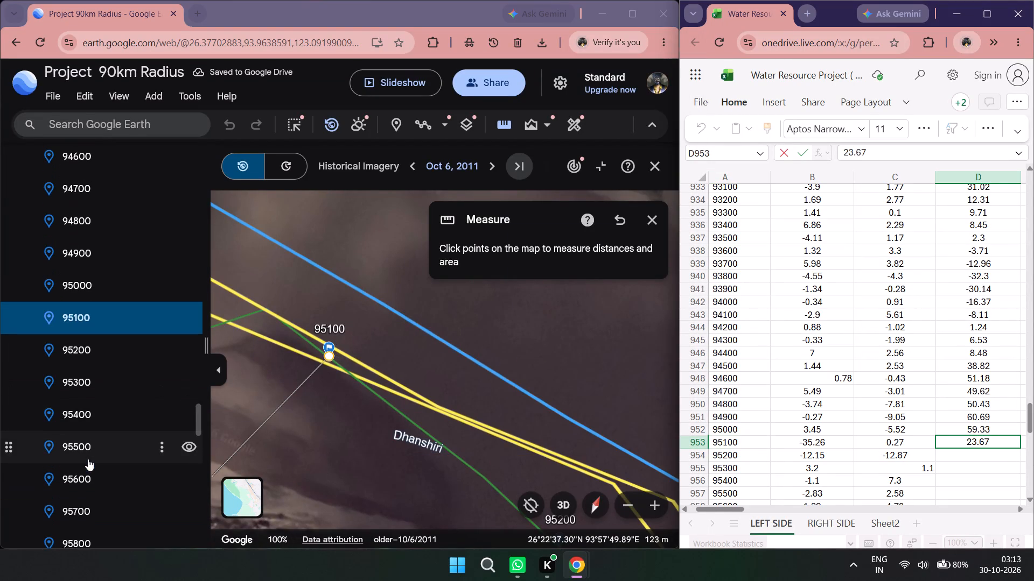
double_click(103, 345)
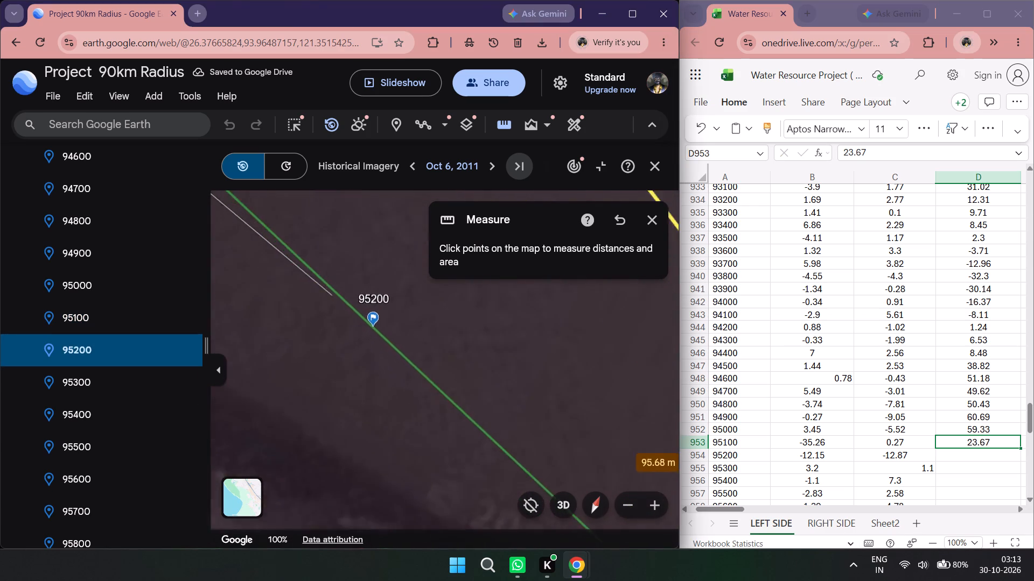
scroll(427, 424, "down", 8)
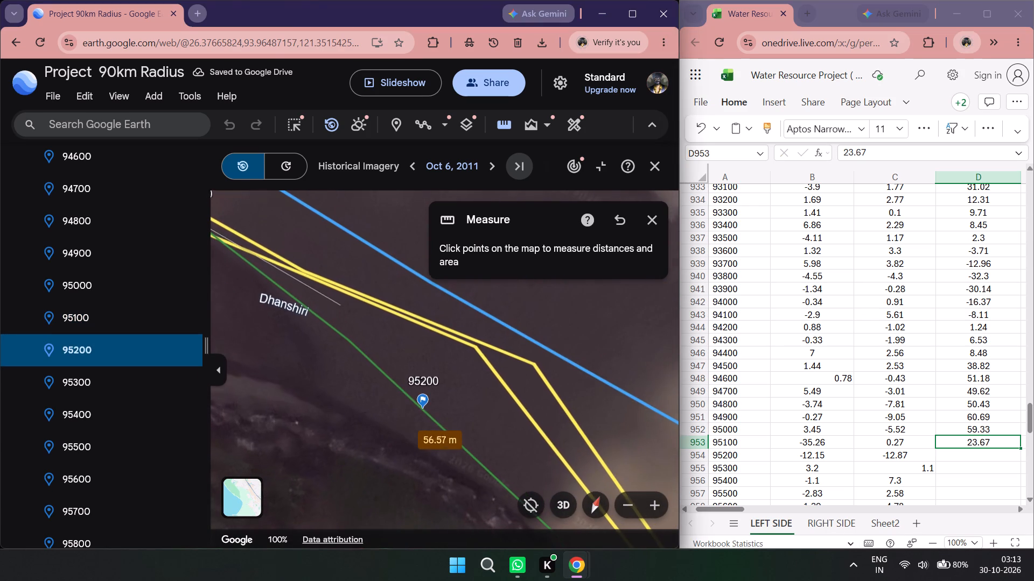
double_click(507, 124)
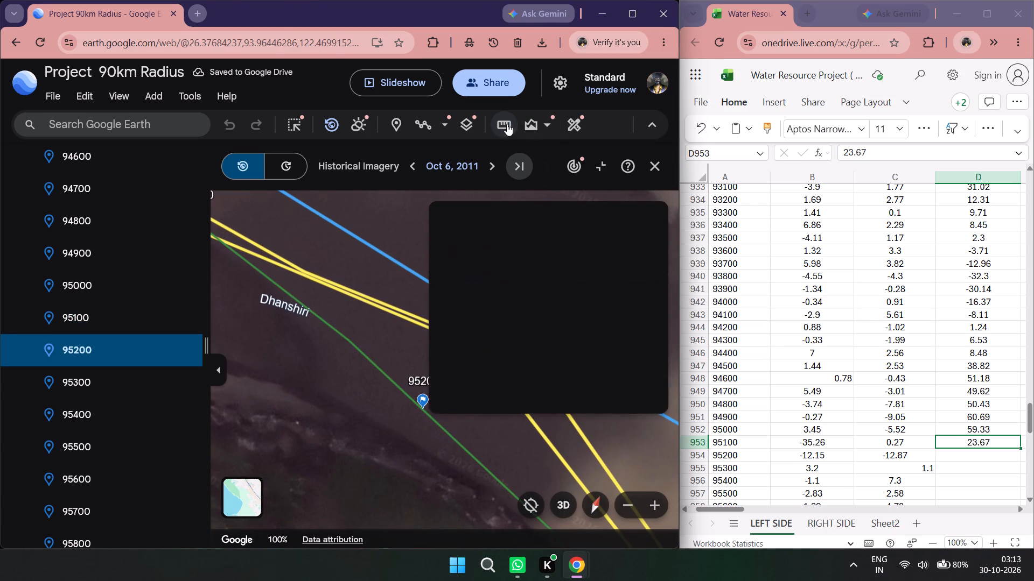
left_click(425, 409)
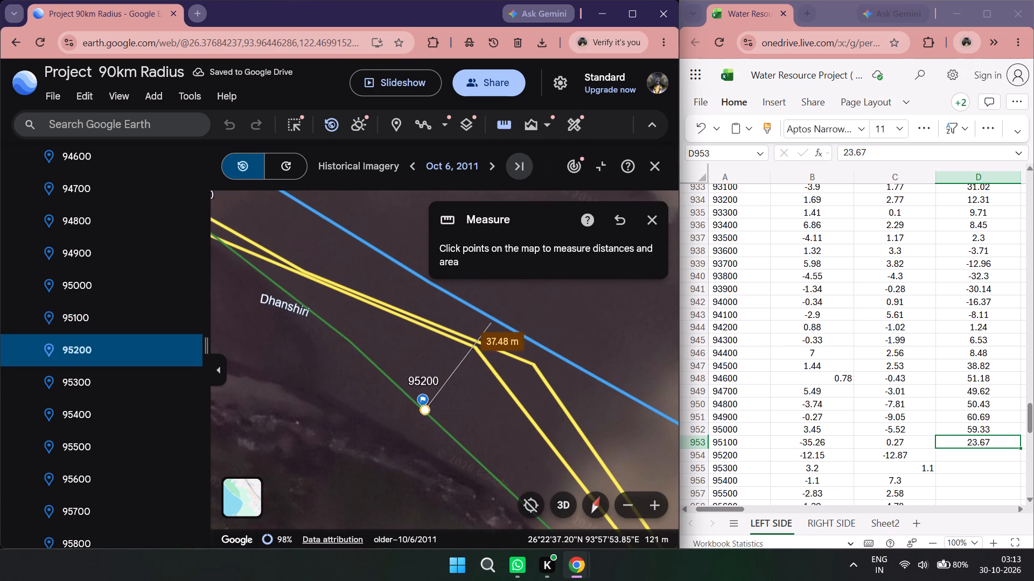
double_click(989, 451)
type("39.")
type("43")
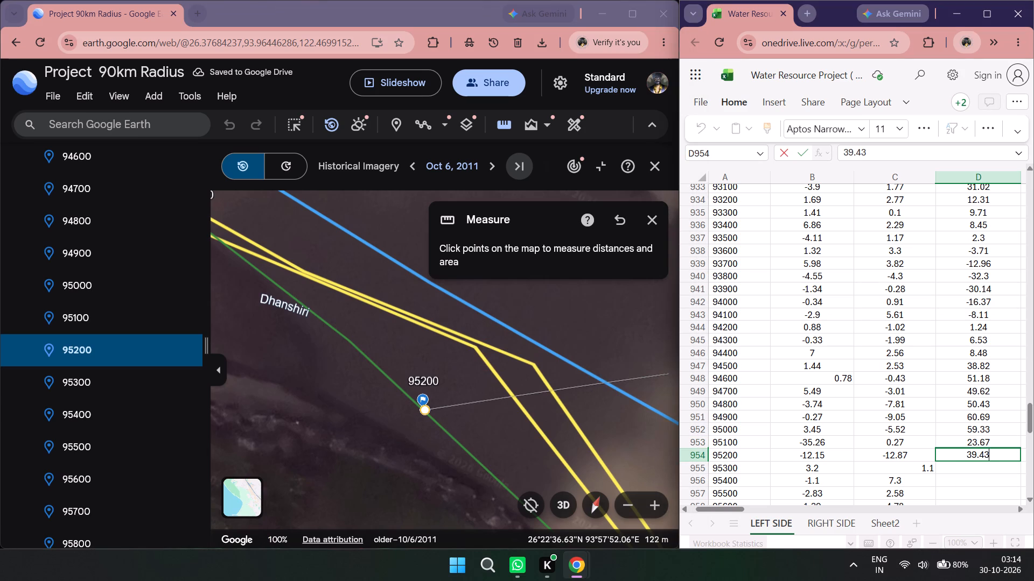
Measure the distance from placemark 95300 to the blue line and record 68.33 in column D of its row.
double_click(108, 382)
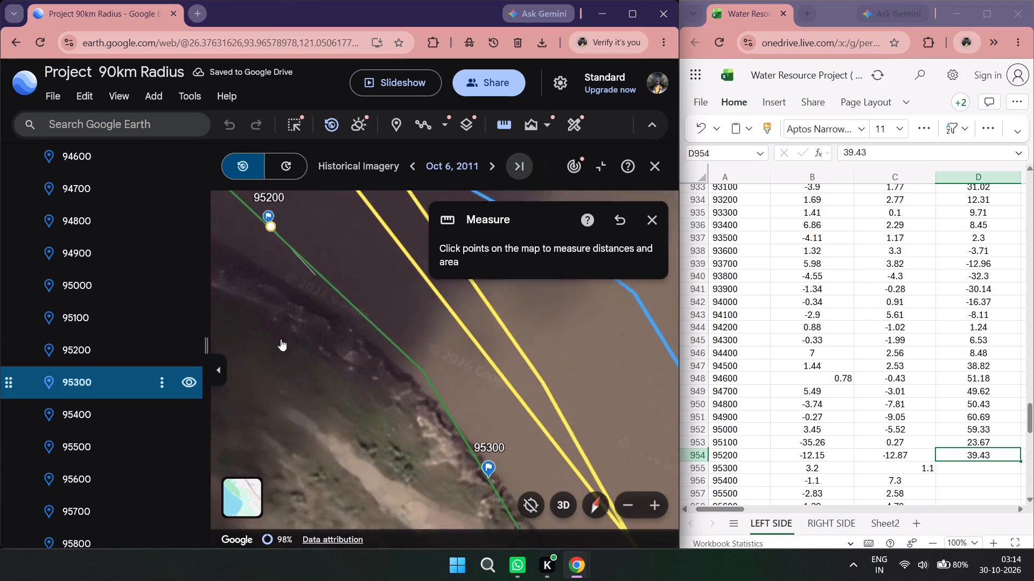
double_click(512, 124)
scroll(430, 400, "down", 4)
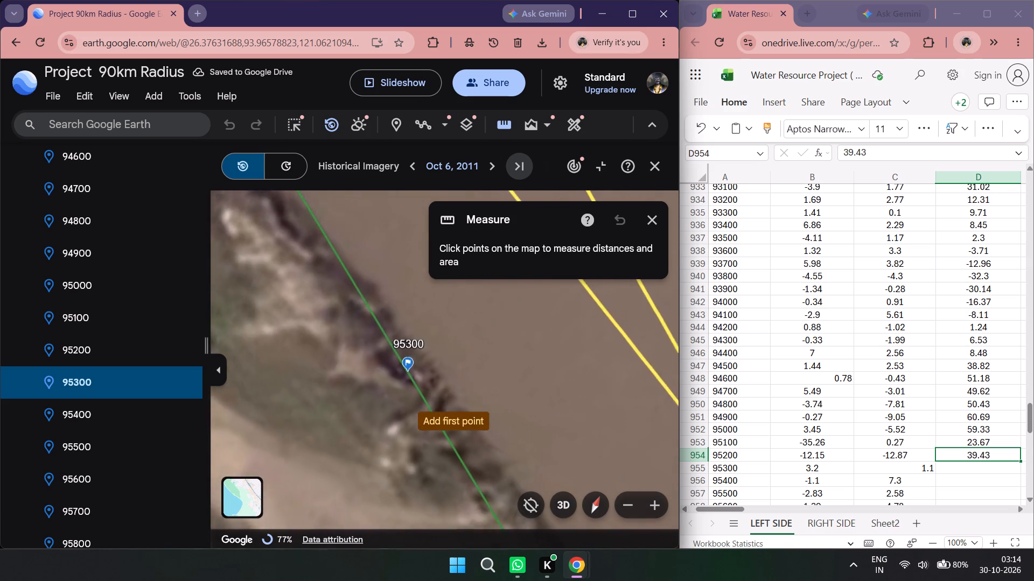
scroll(465, 352, "down", 4)
left_click(446, 363)
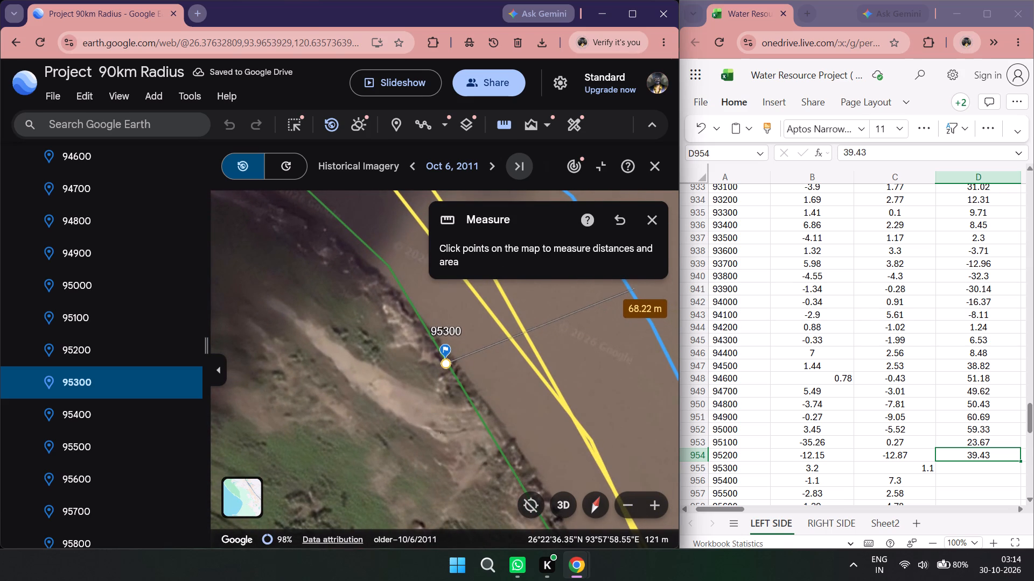
double_click(984, 466)
key("6")
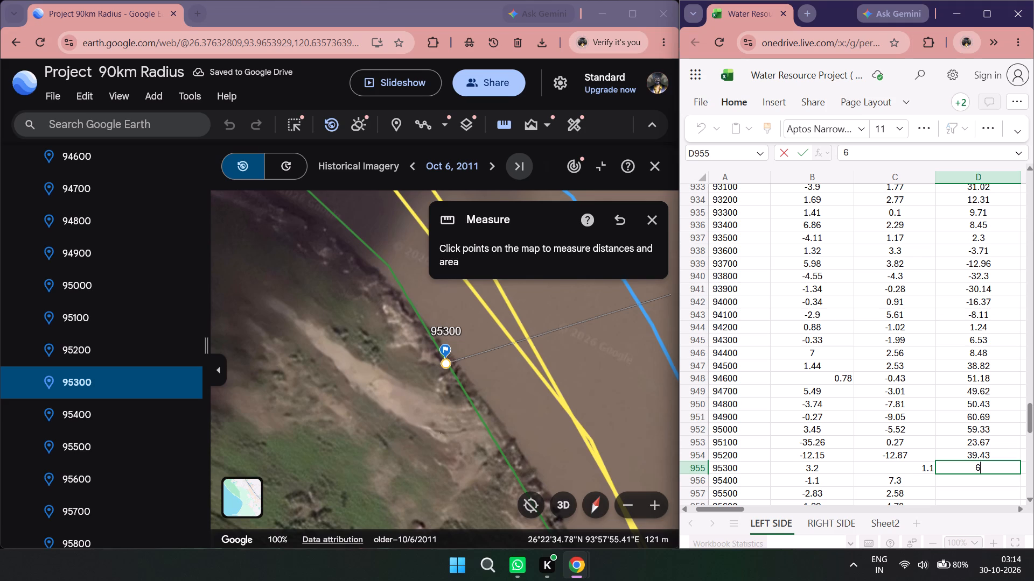
type("8.33")
Measure the distance from placemark 95400 to the blue line and record 51 in column D of its row.
double_click(82, 412)
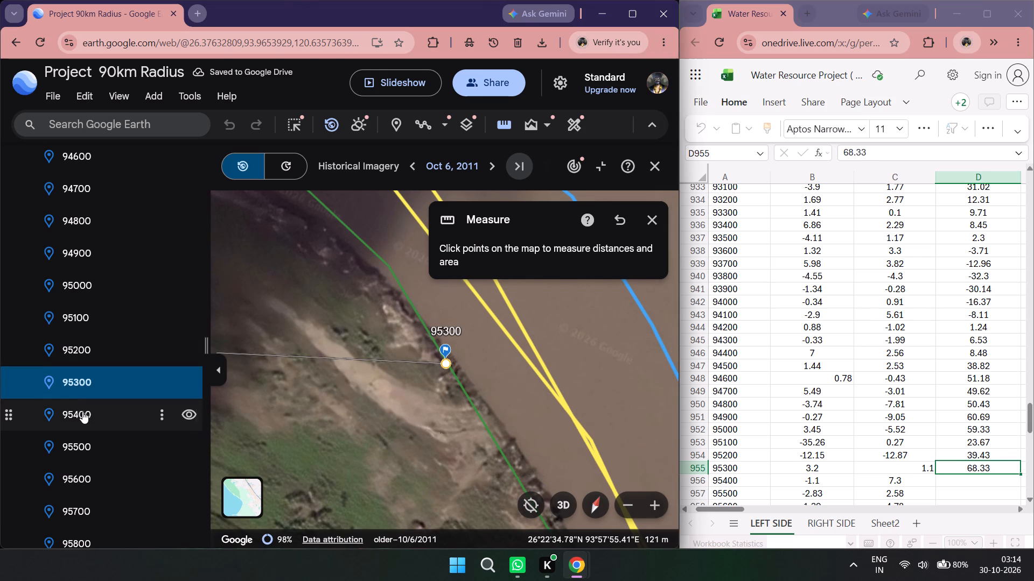
scroll(441, 372, "down", 1)
scroll(367, 362, "down", 4)
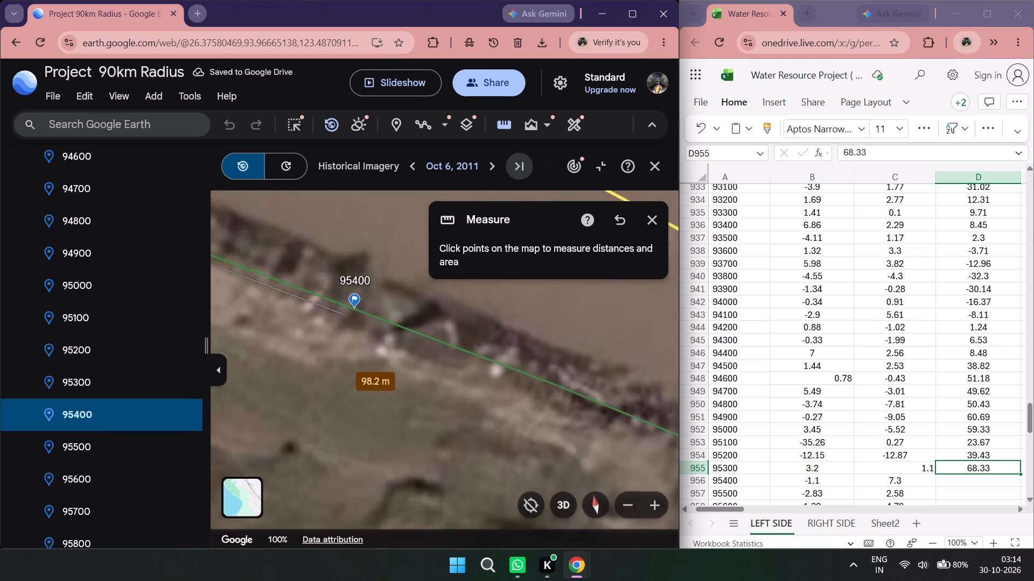
scroll(366, 361, "down", 2)
left_click_drag(355, 277, 355, 381)
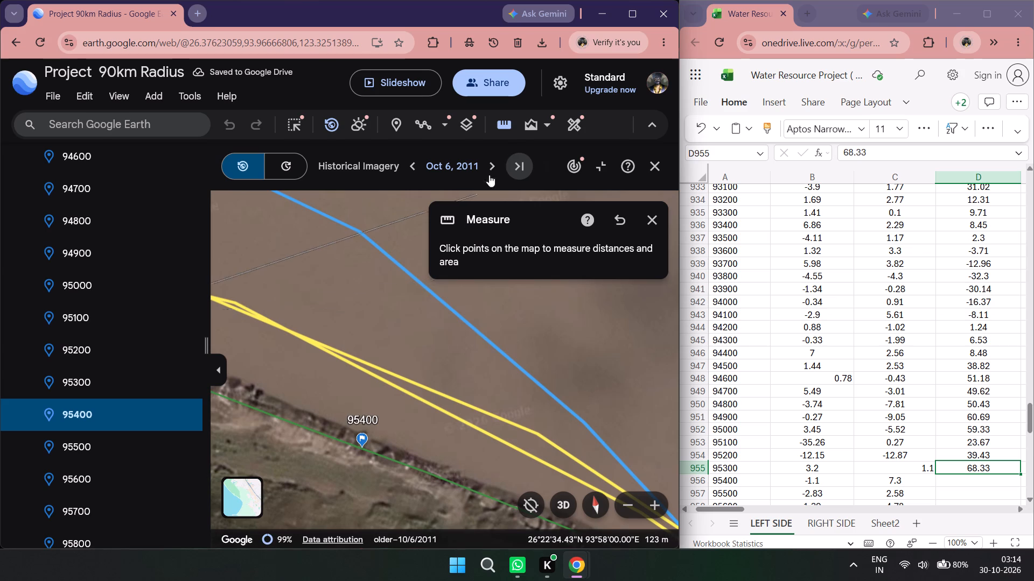
double_click(509, 129)
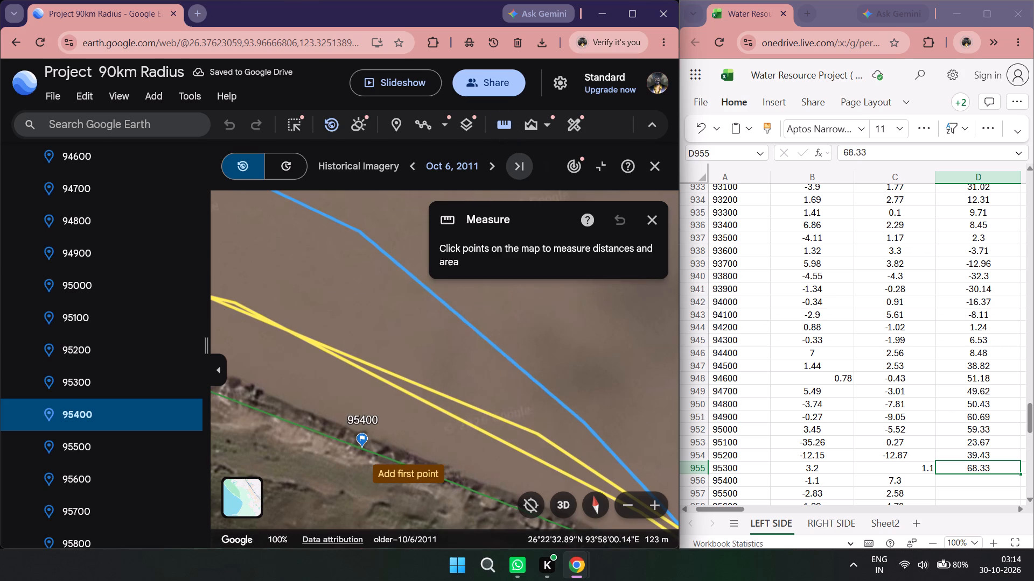
left_click(366, 450)
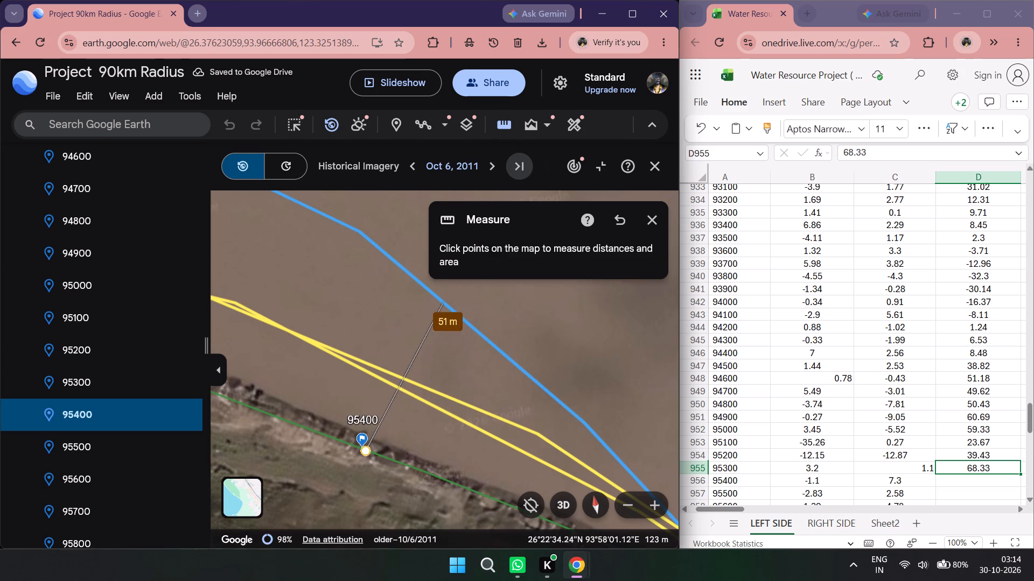
double_click(979, 484)
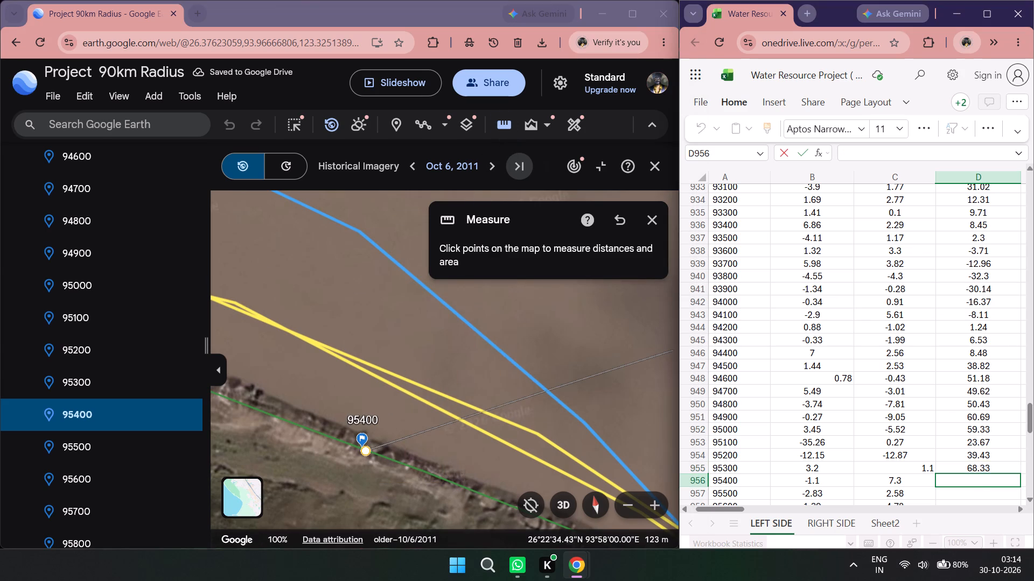
type("51")
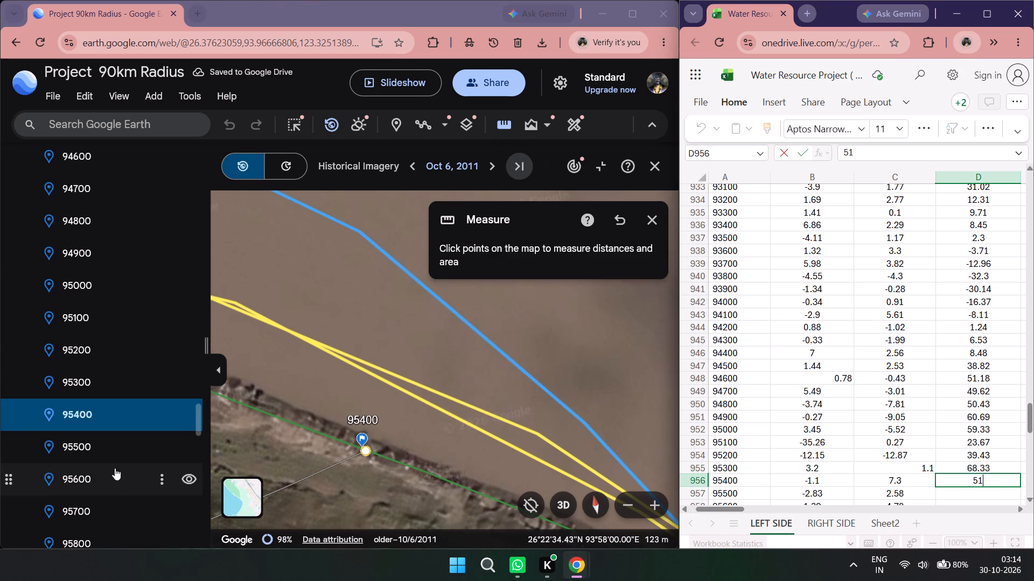
Measure the distance from placemark 95500 to the blue line and record 13.31 in column D of its row.
double_click(108, 448)
scroll(373, 476, "down", 3)
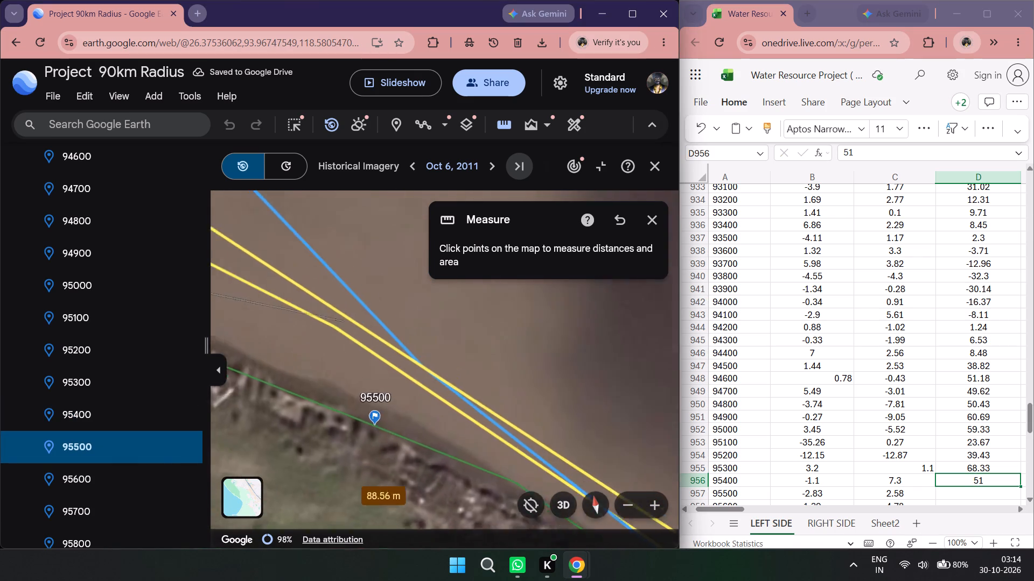
double_click(507, 130)
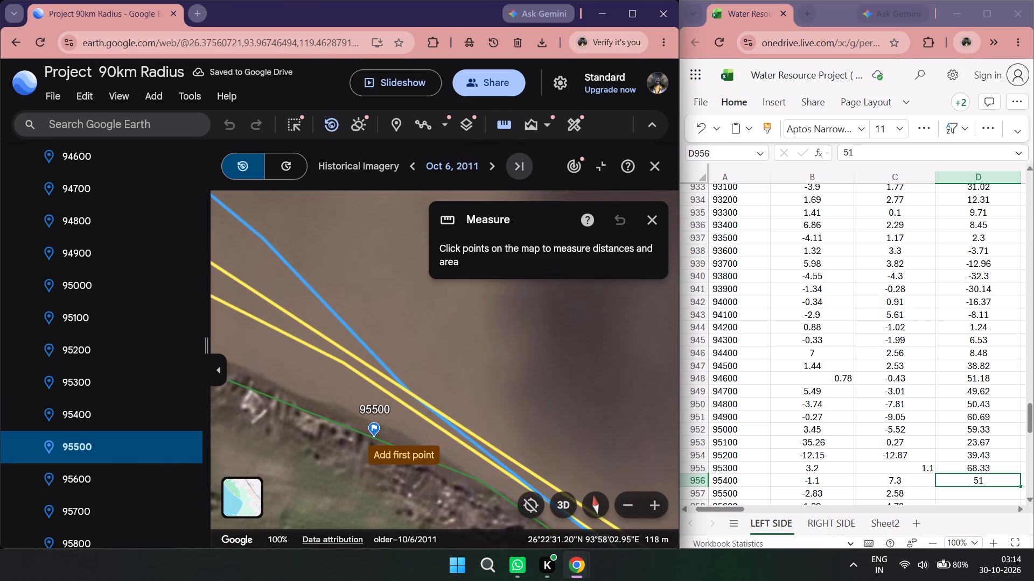
left_click(375, 439)
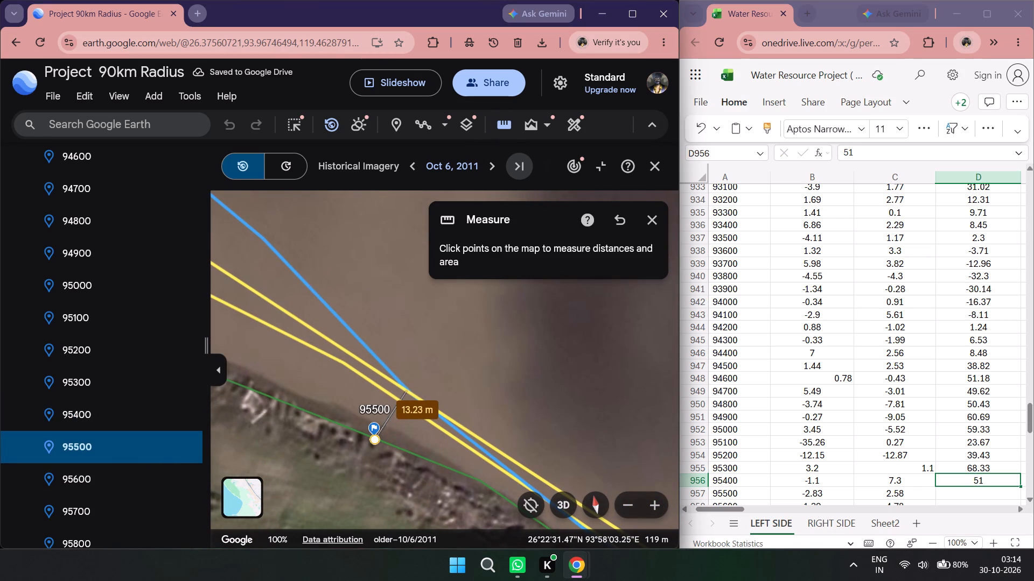
double_click(962, 492)
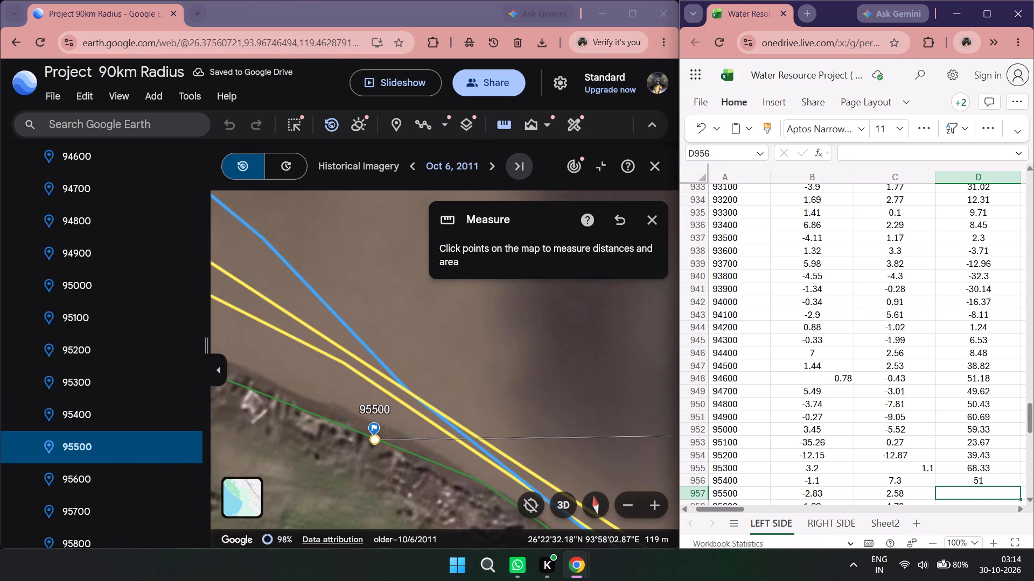
type("13")
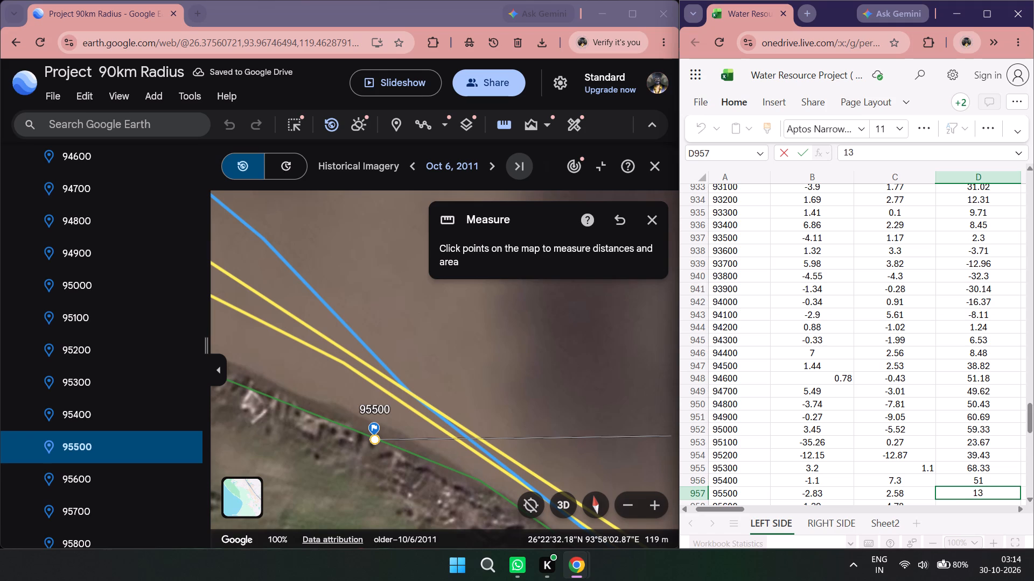
type(".312")
key("BackSpace")
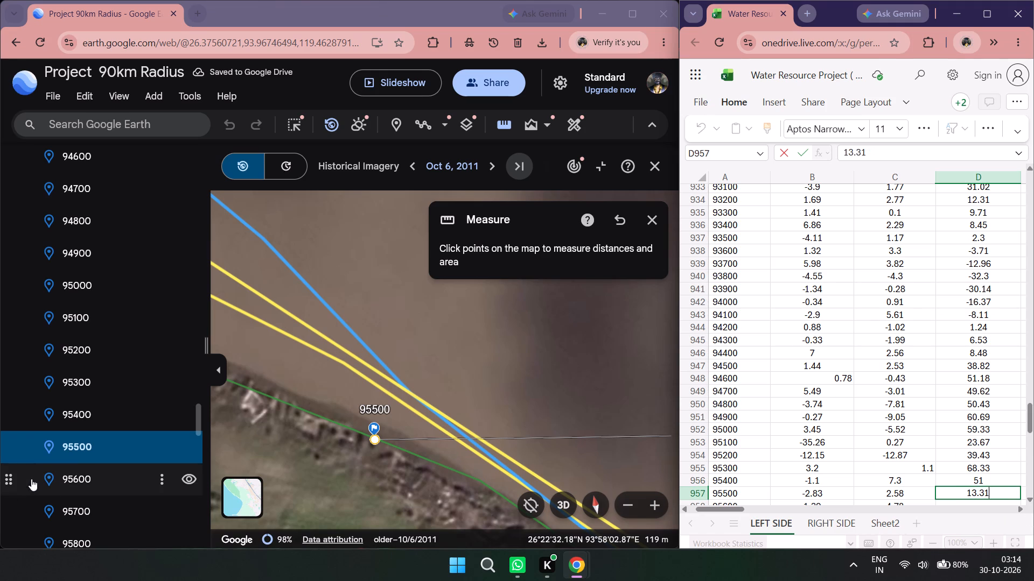
Measure the distance from placemark 95600 to the blue line and record 4.93 in column D of its row.
double_click(75, 483)
scroll(409, 416, "down", 3)
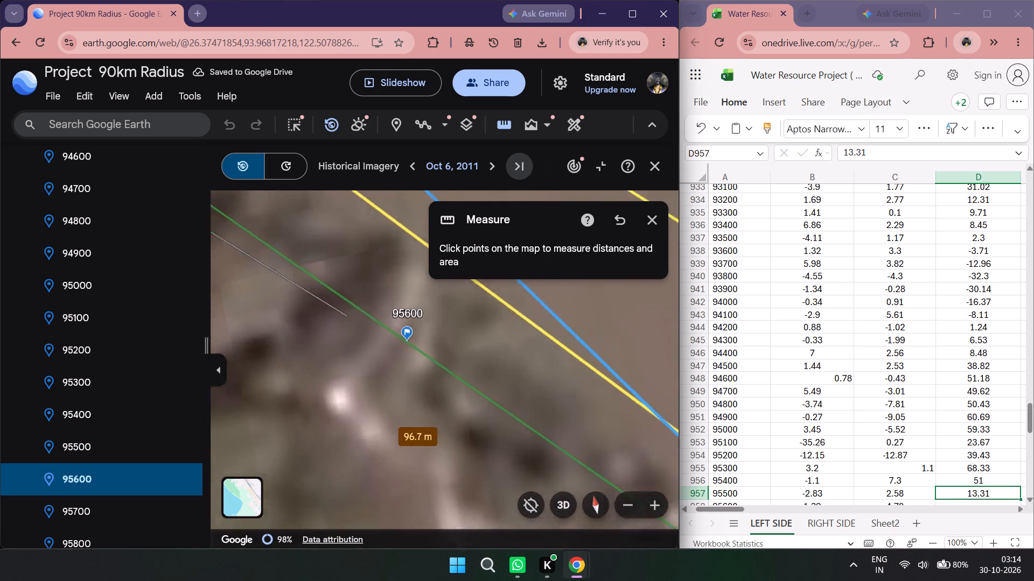
double_click(509, 124)
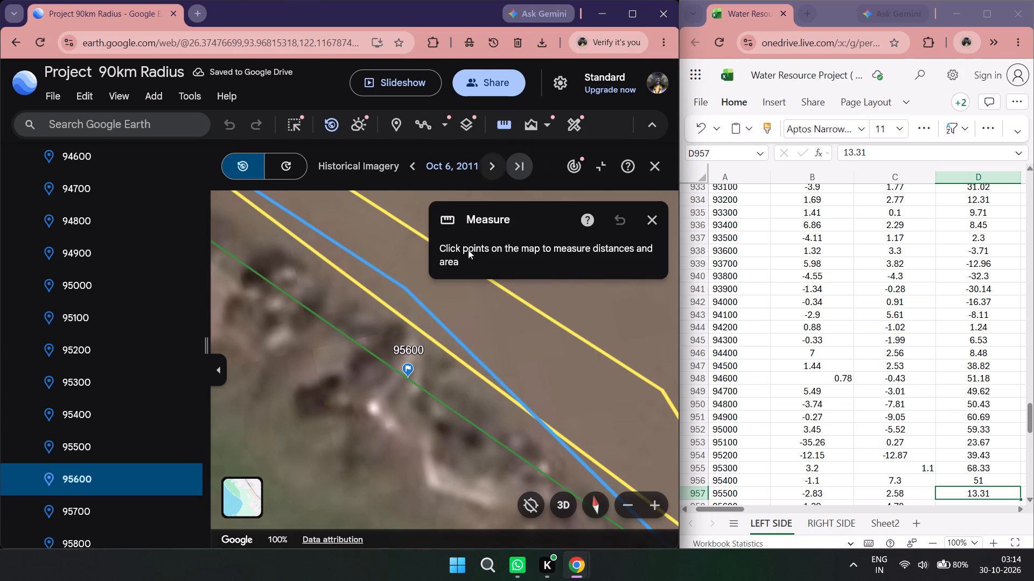
left_click(409, 381)
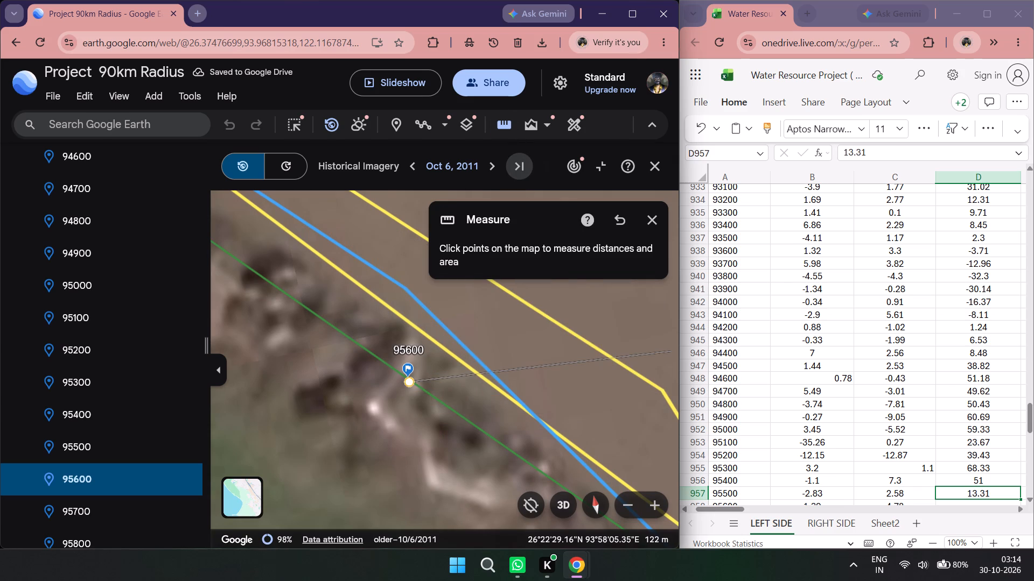
scroll(923, 458, "down", 3)
double_click(972, 304)
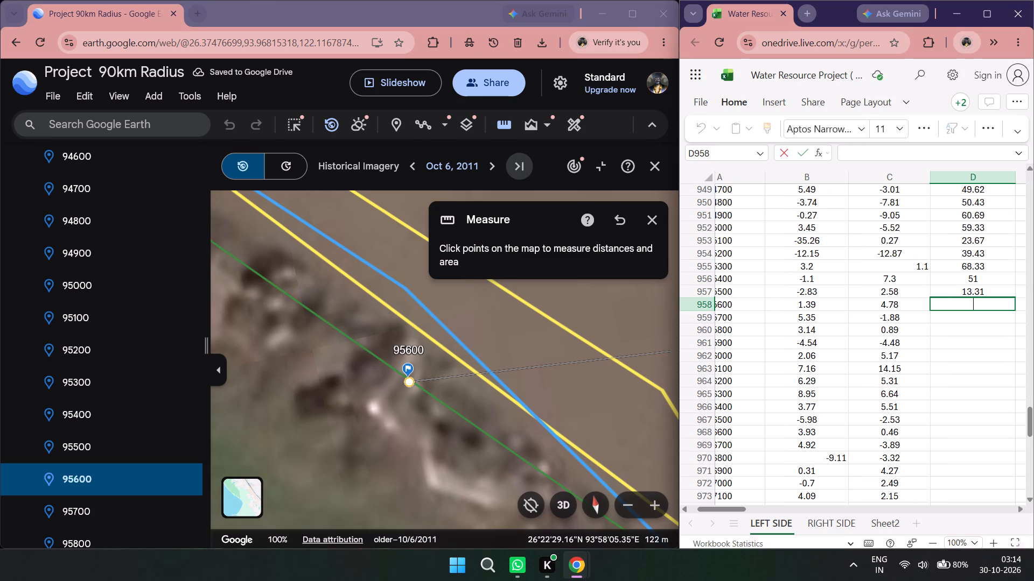
type("4.")
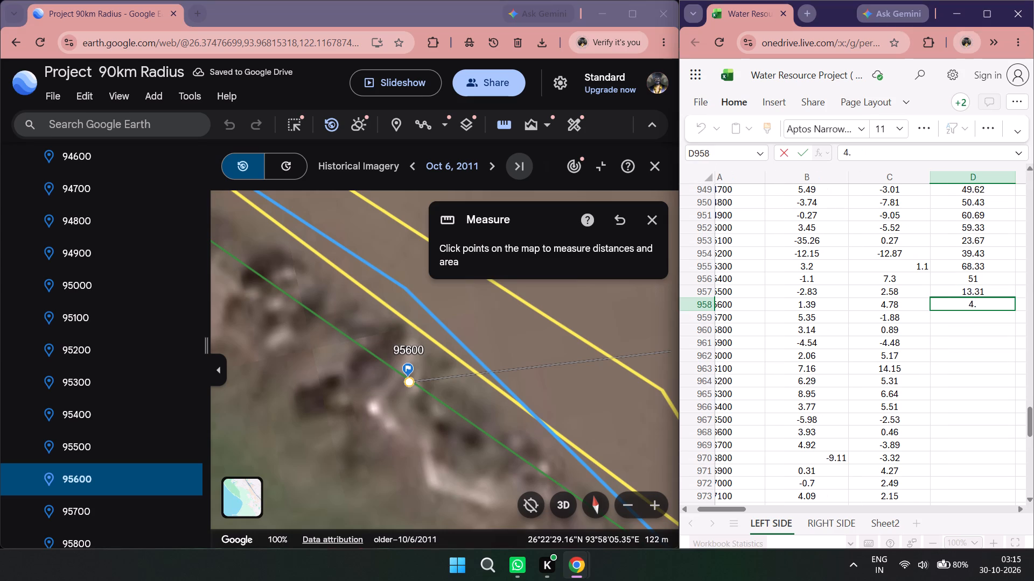
type("93")
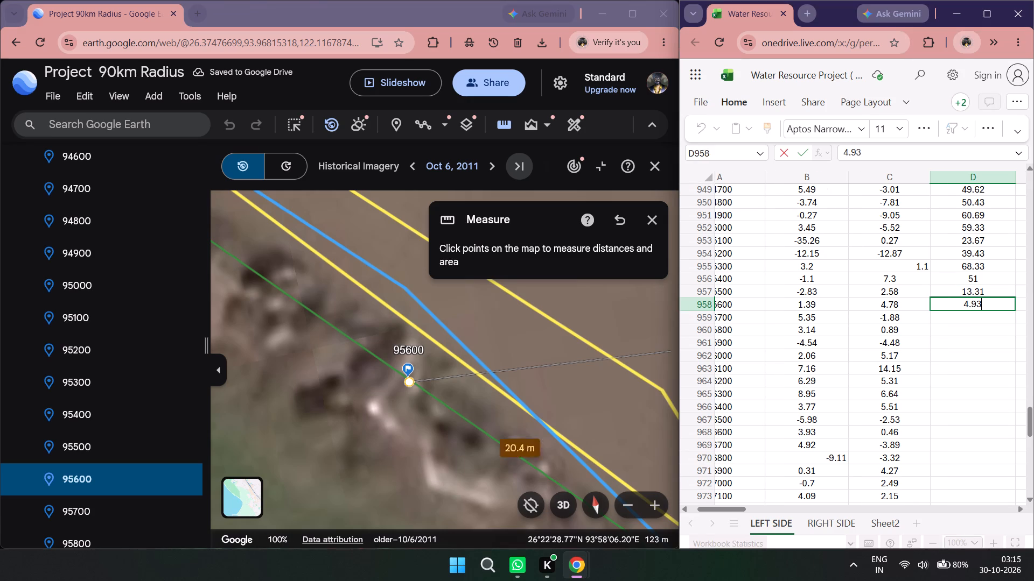
Measure the distance from placemark 95700 to the blue line and record -0.52 in column D of its row.
double_click(96, 507)
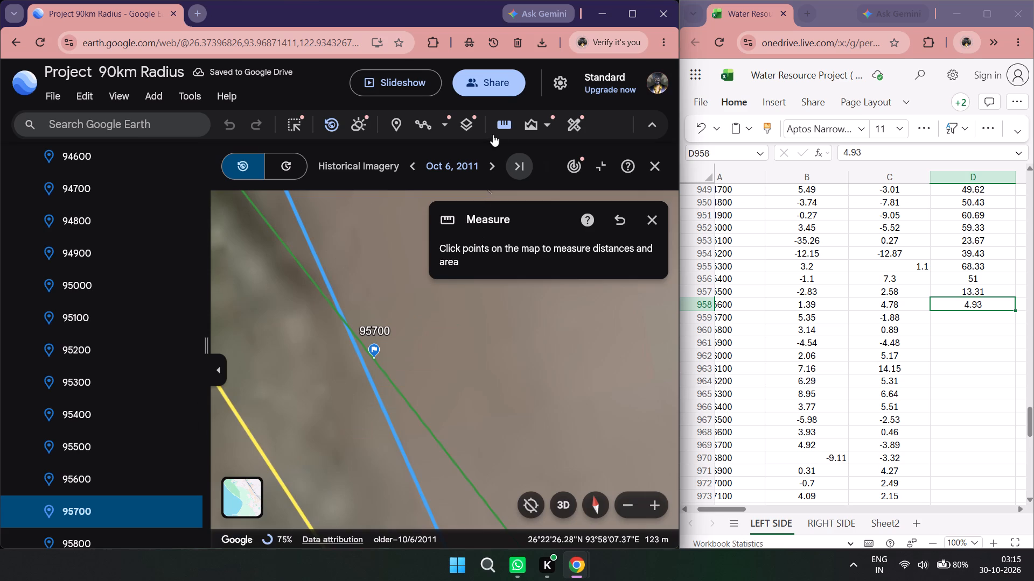
double_click(498, 126)
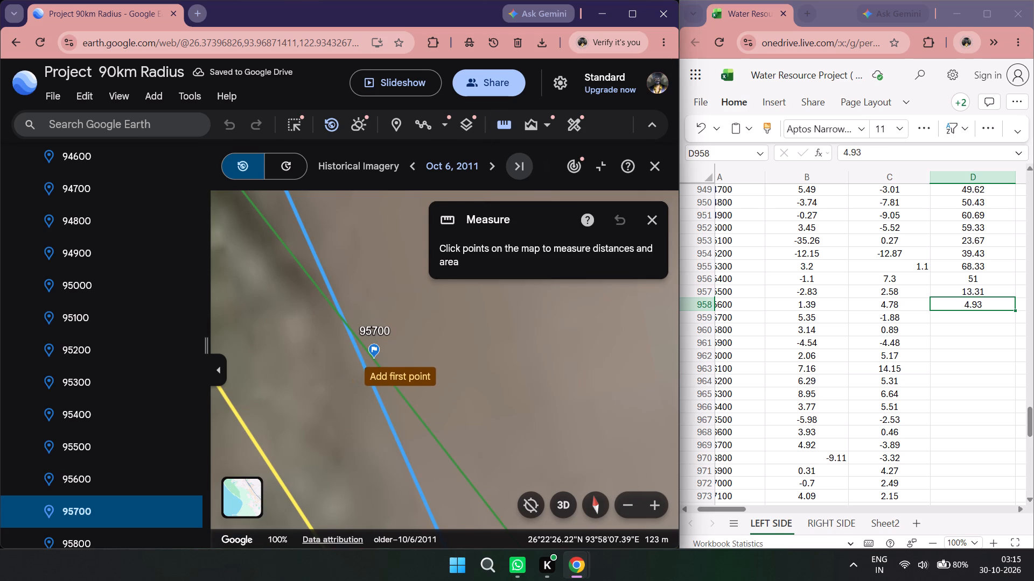
left_click(375, 357)
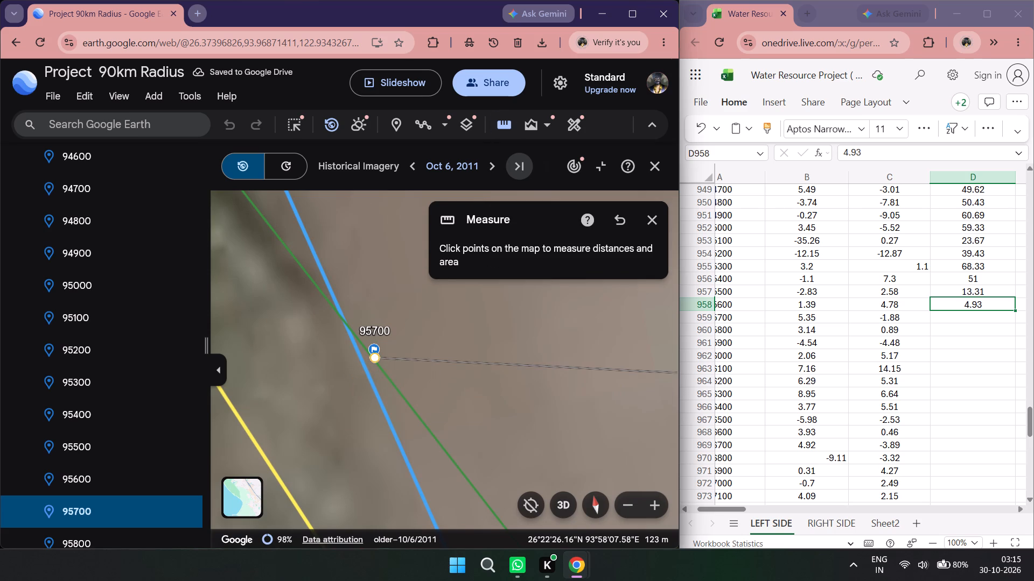
double_click(970, 322)
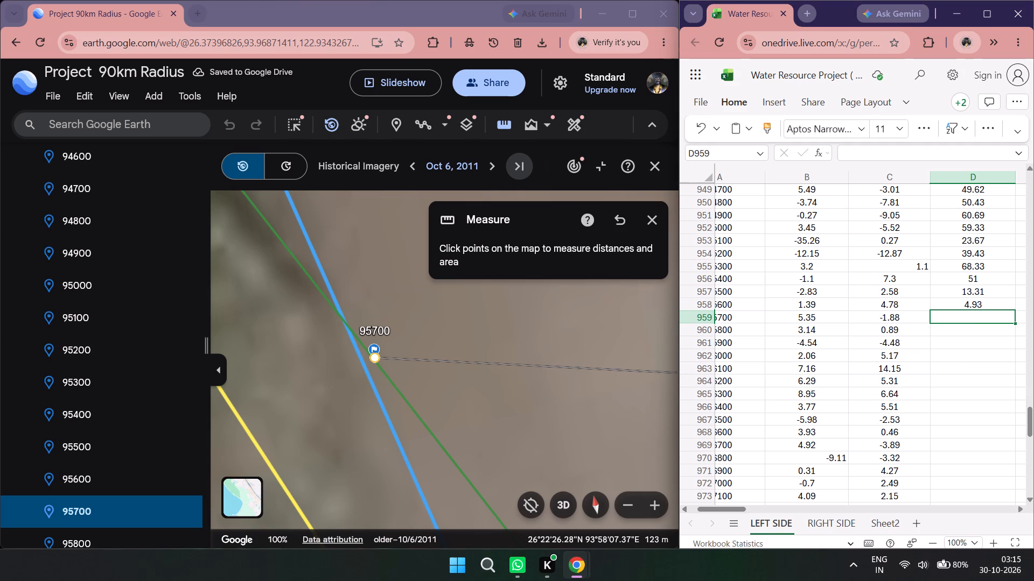
double_click(970, 320)
type("-0.")
type("52")
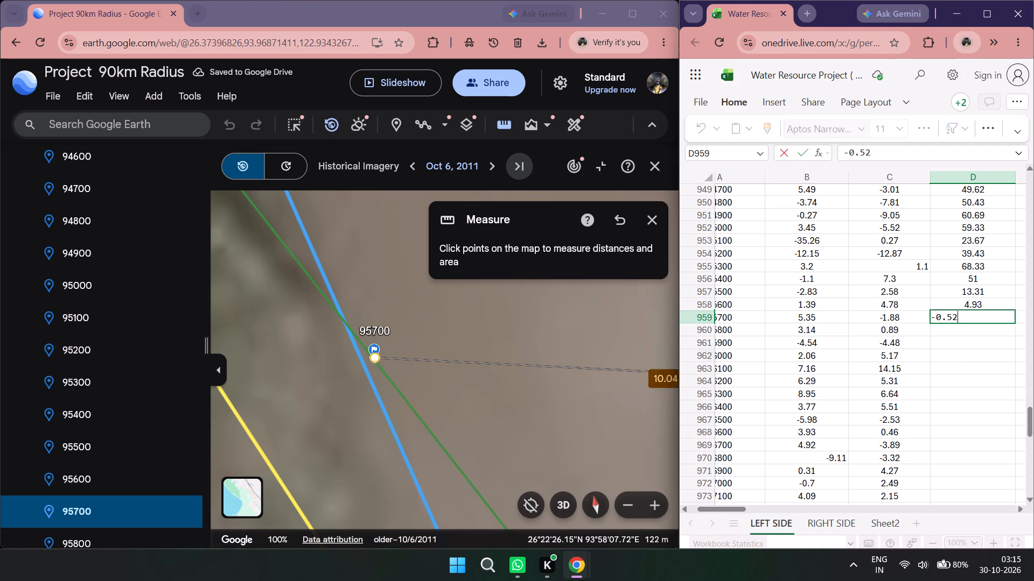
Measure the distance from placemark 95800 to the blue line and record 7.01 in column D of its row.
scroll(86, 497, "down", 1)
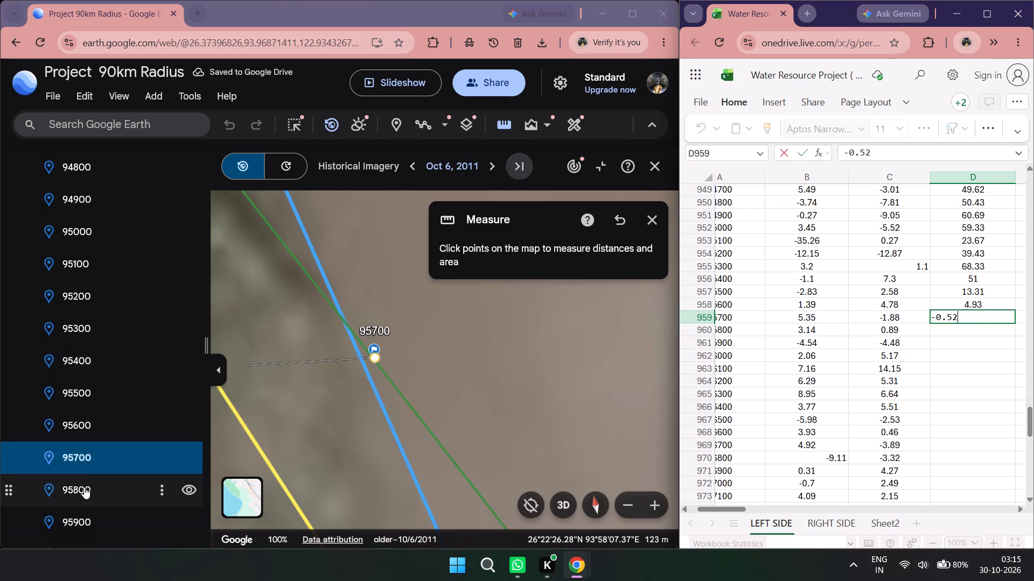
double_click(84, 487)
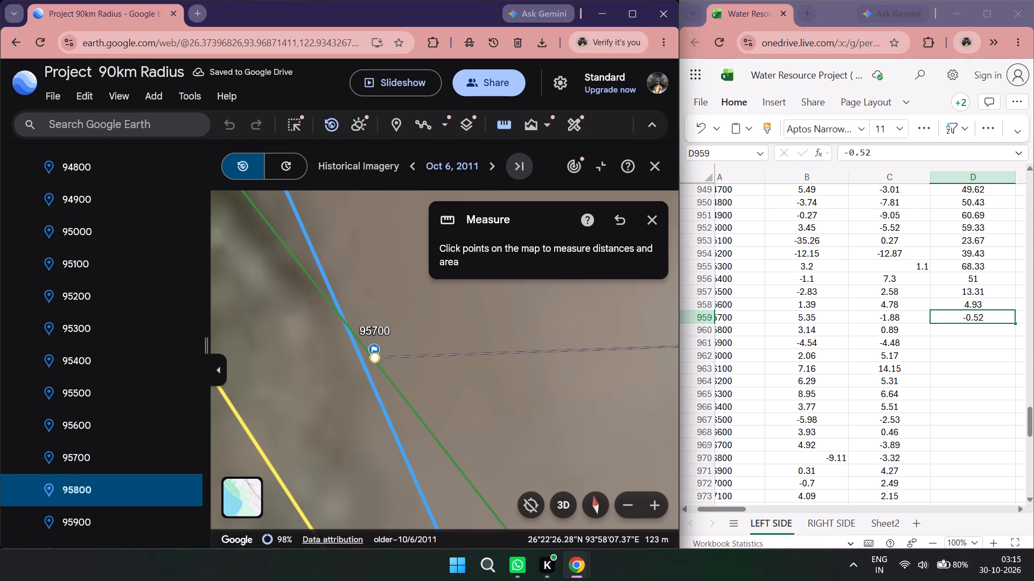
double_click(114, 481)
scroll(353, 360, "down", 4)
double_click(504, 132)
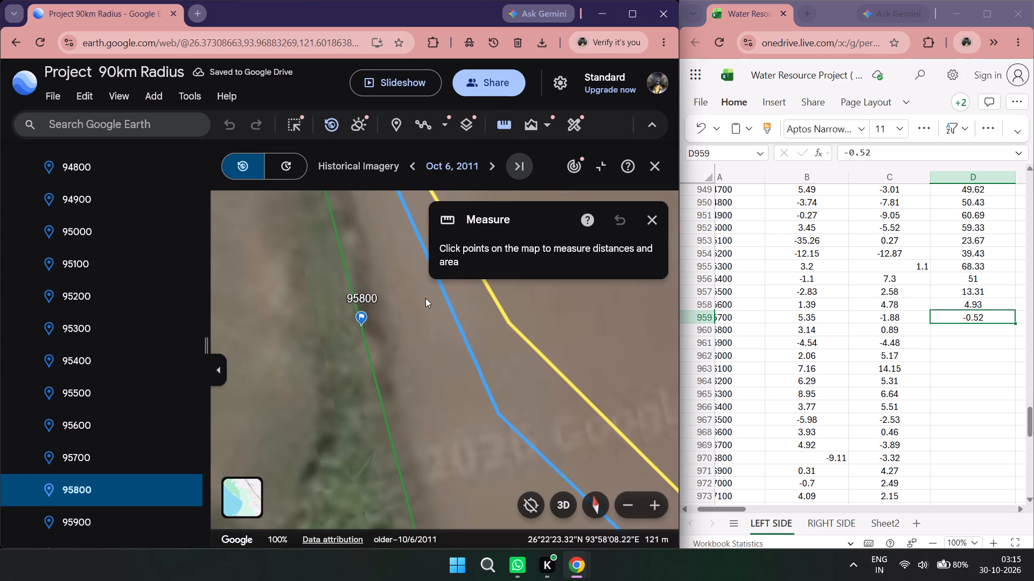
left_click_drag(419, 331, 426, 393)
left_click(369, 388)
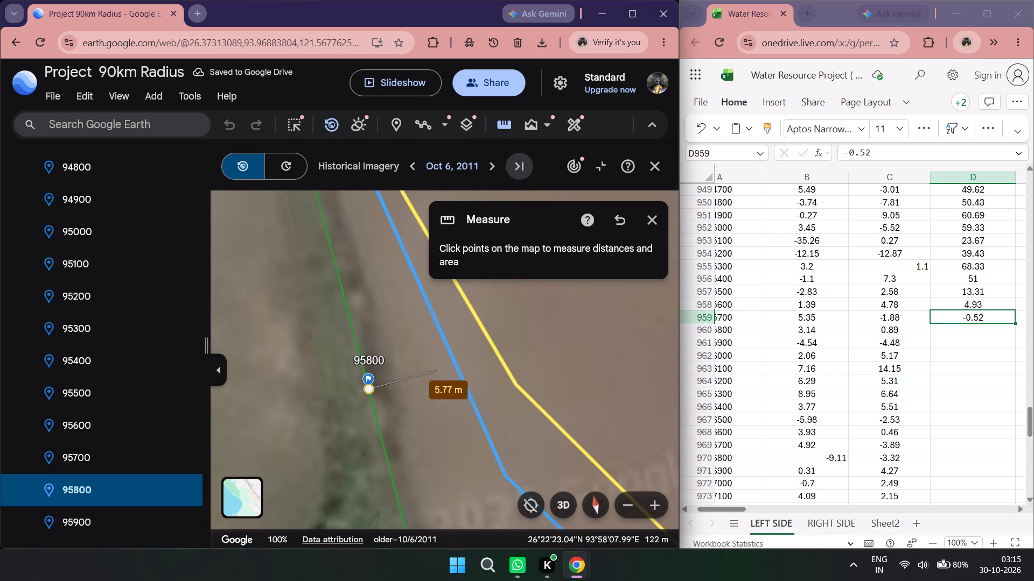
double_click(959, 331)
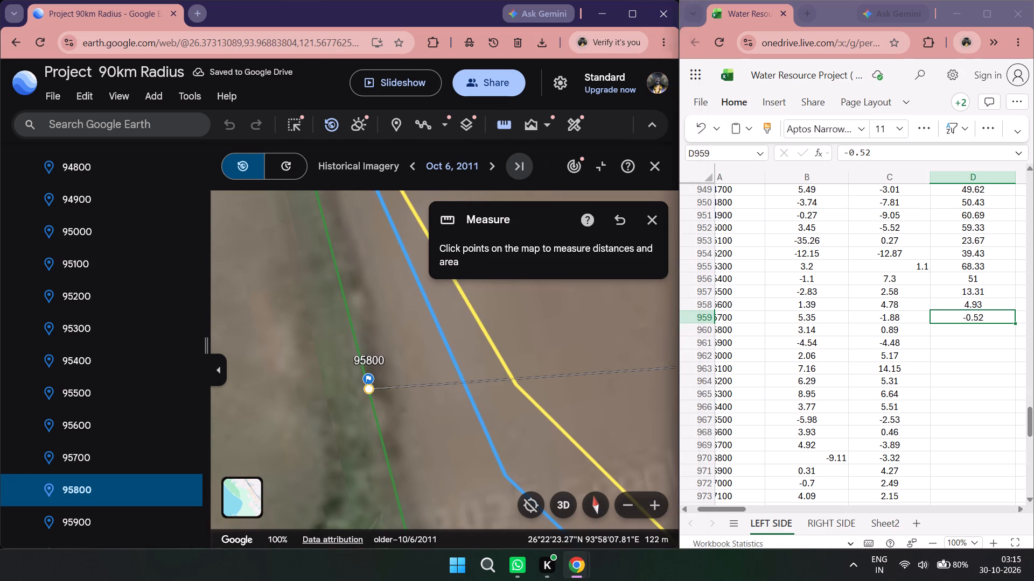
type("7.01")
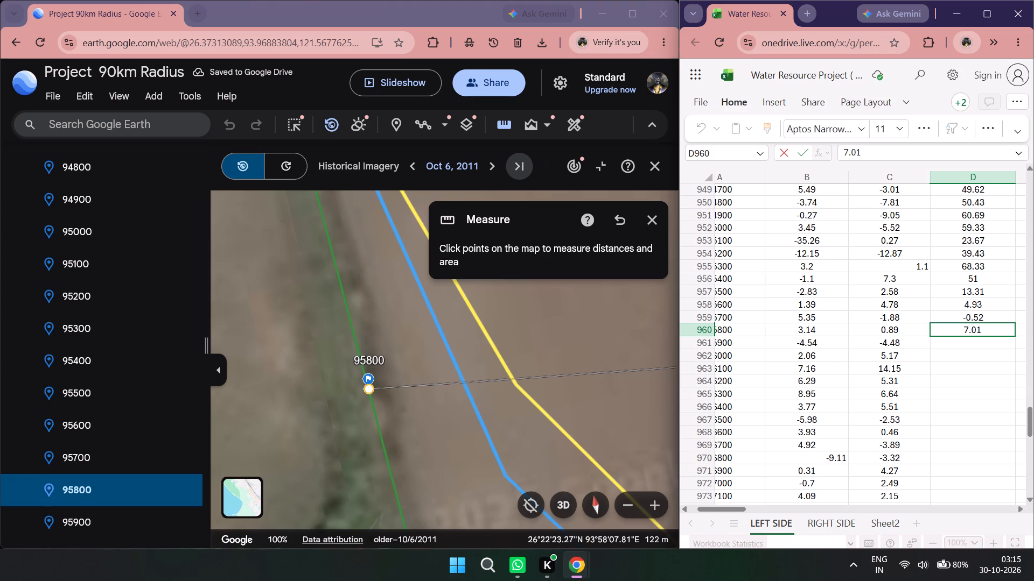
Measure the distance from placemark 95900 to the blue line and record 32.05 in column D of its row.
scroll(152, 460, "down", 1)
scroll(69, 501, "down", 1)
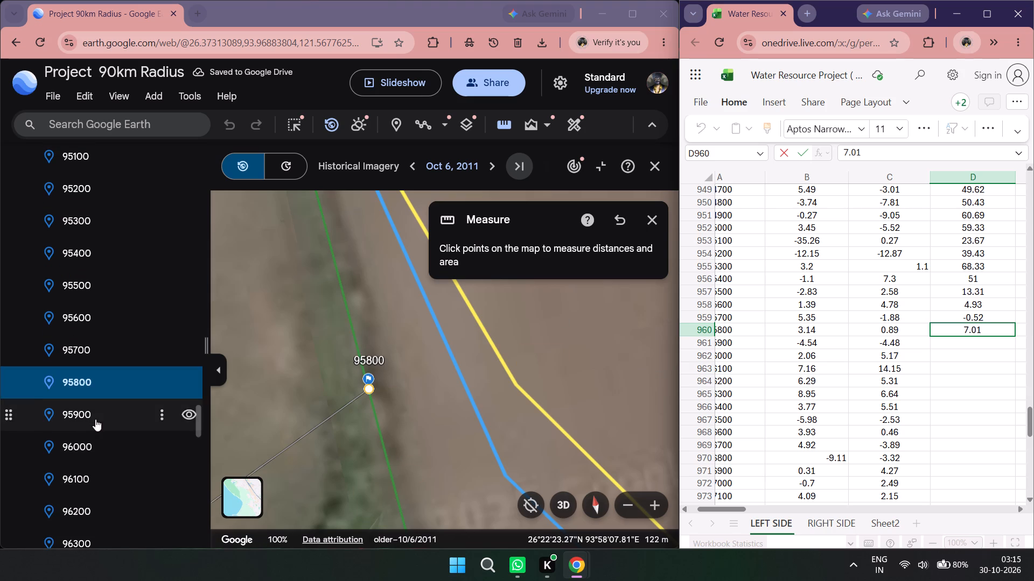
double_click(95, 416)
scroll(447, 385, "down", 4)
left_click_drag(485, 335, 396, 425)
double_click(495, 129)
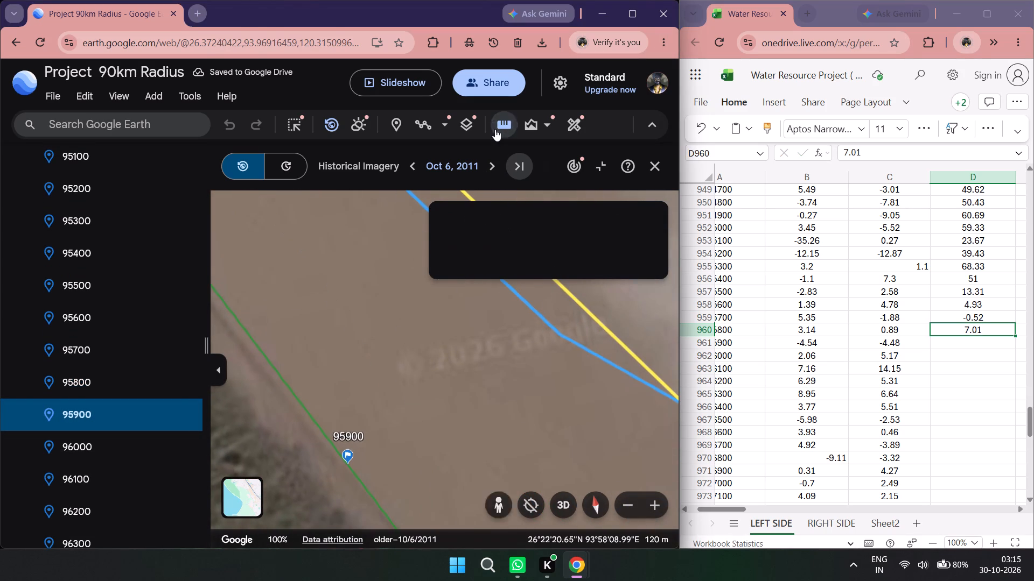
left_click(345, 464)
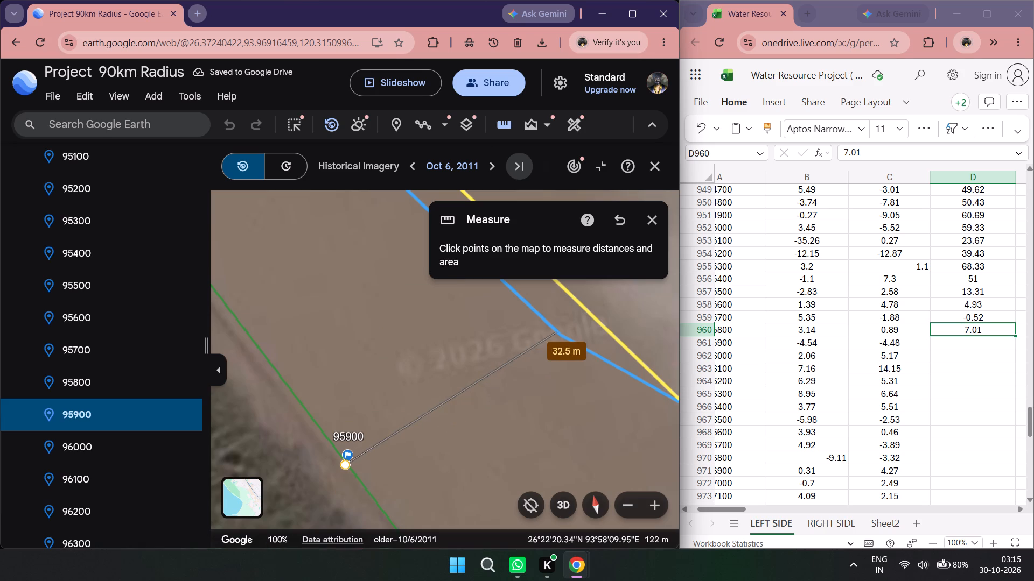
double_click(965, 344)
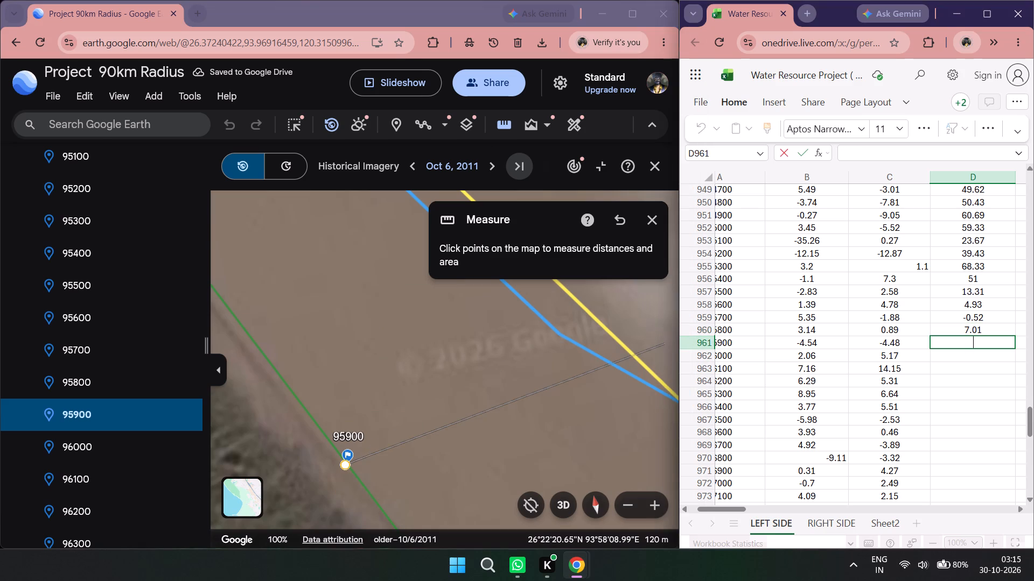
type("32")
type(".0")
key("5")
Measure the distance from placemark 96000 to the blue line and record 56.87 in column D of its row.
double_click(100, 452)
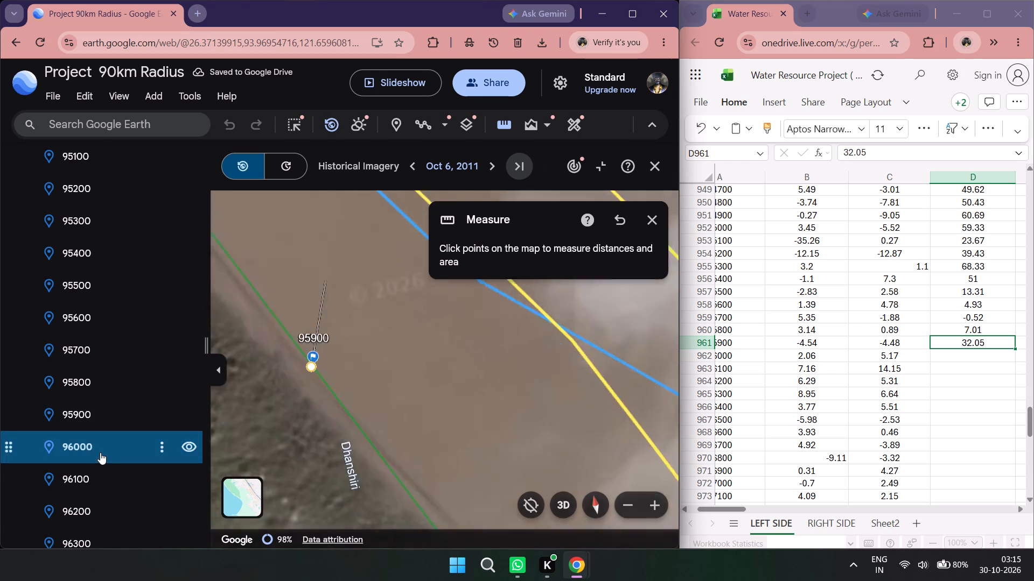
scroll(457, 411, "down", 4)
left_click_drag(466, 347, 425, 430)
scroll(424, 426, "down", 5)
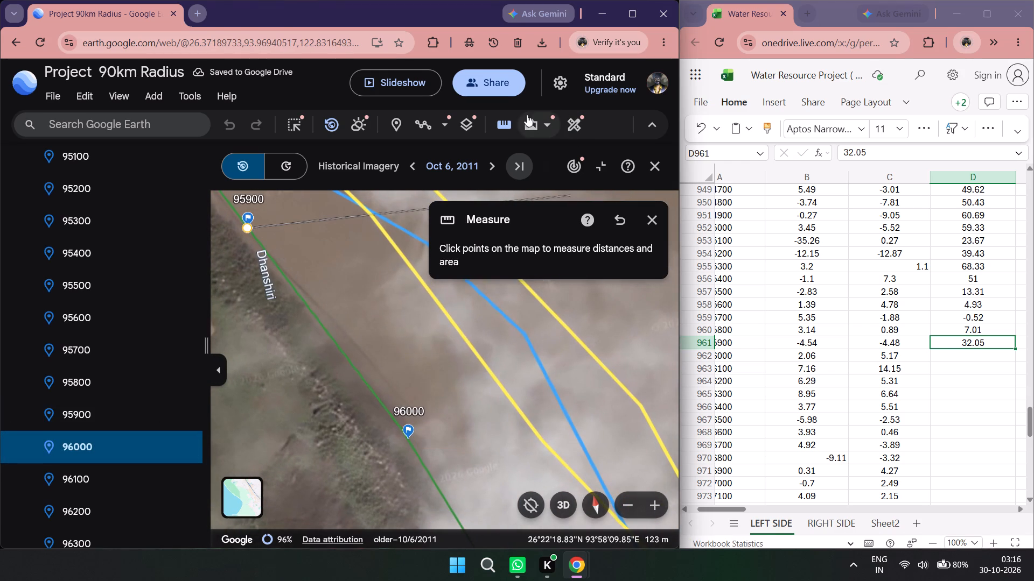
double_click(511, 124)
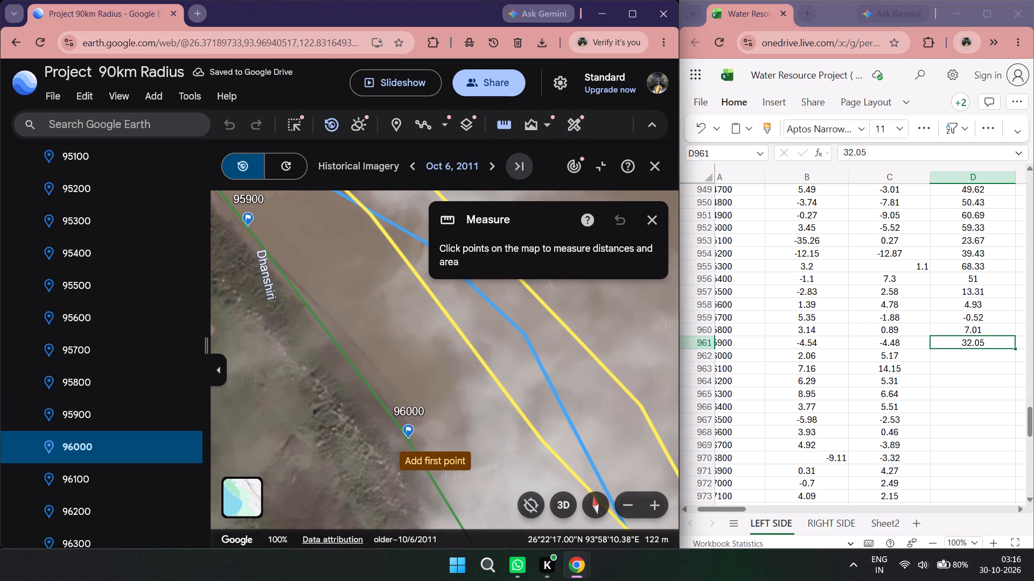
left_click(410, 440)
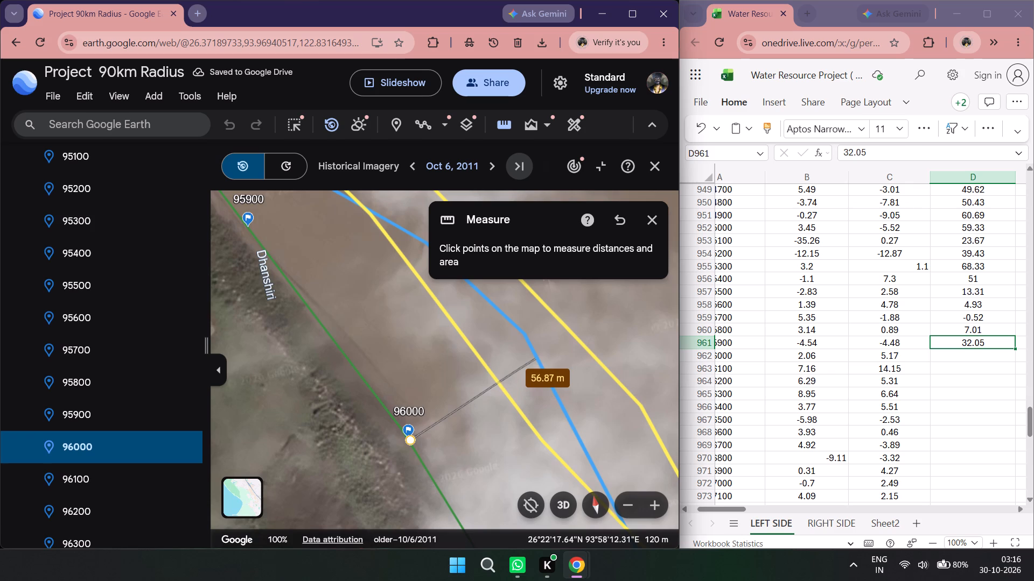
double_click(990, 358)
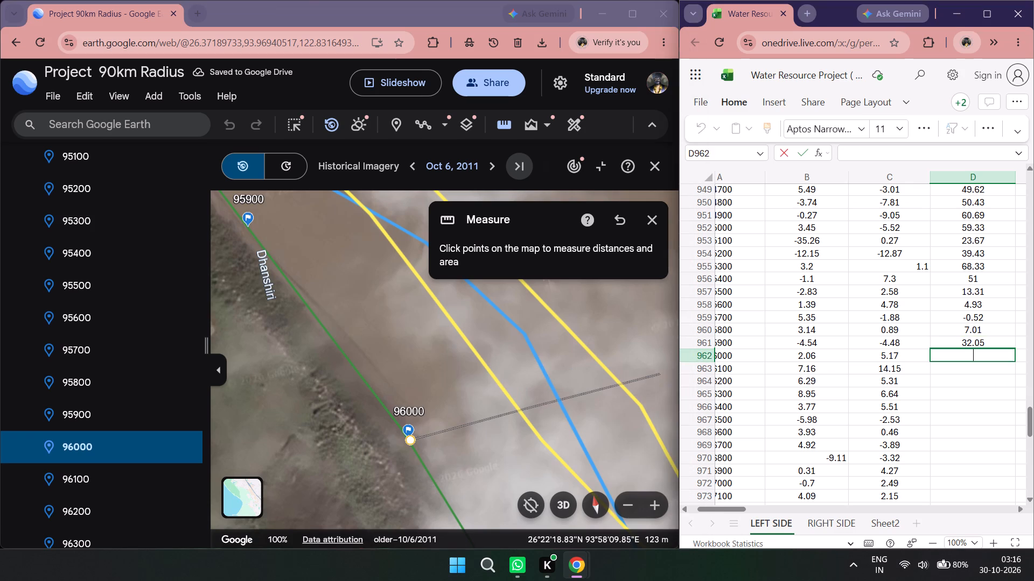
key("5")
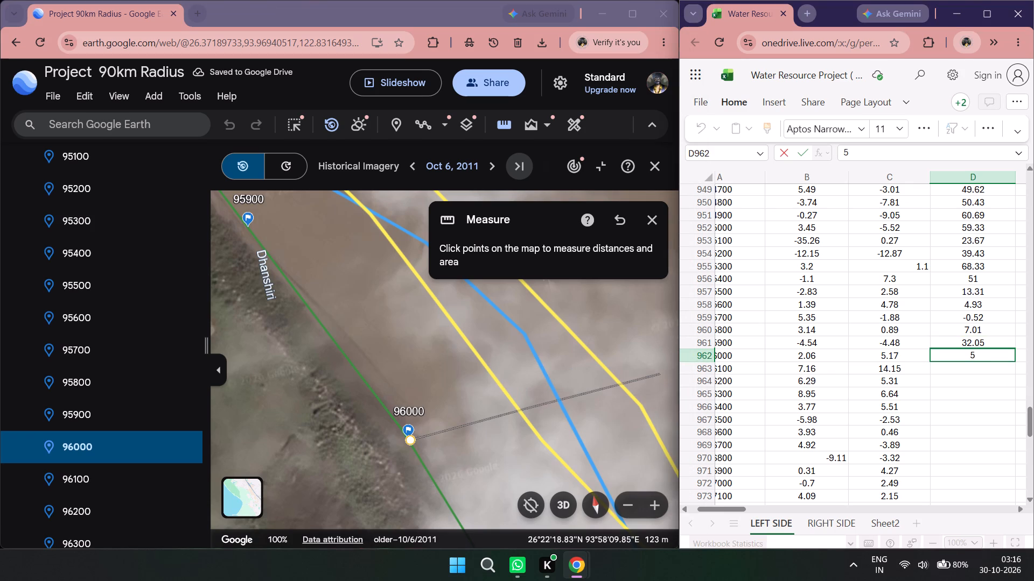
key("6")
type(".8")
key("7")
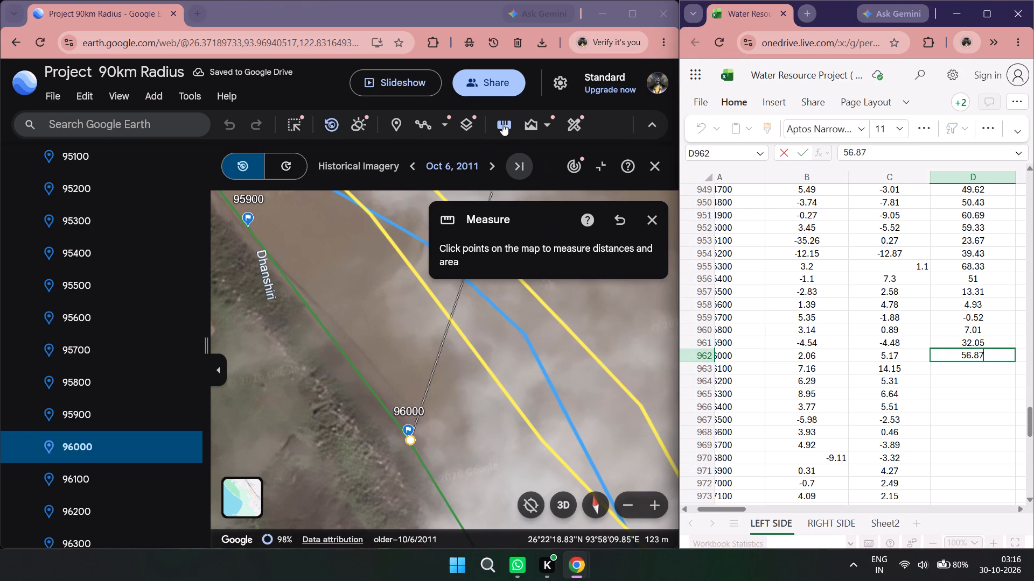
Measure the distance from placemark 96100 to the blue line and record 50.82 in column D of its row.
double_click(507, 122)
double_click(117, 478)
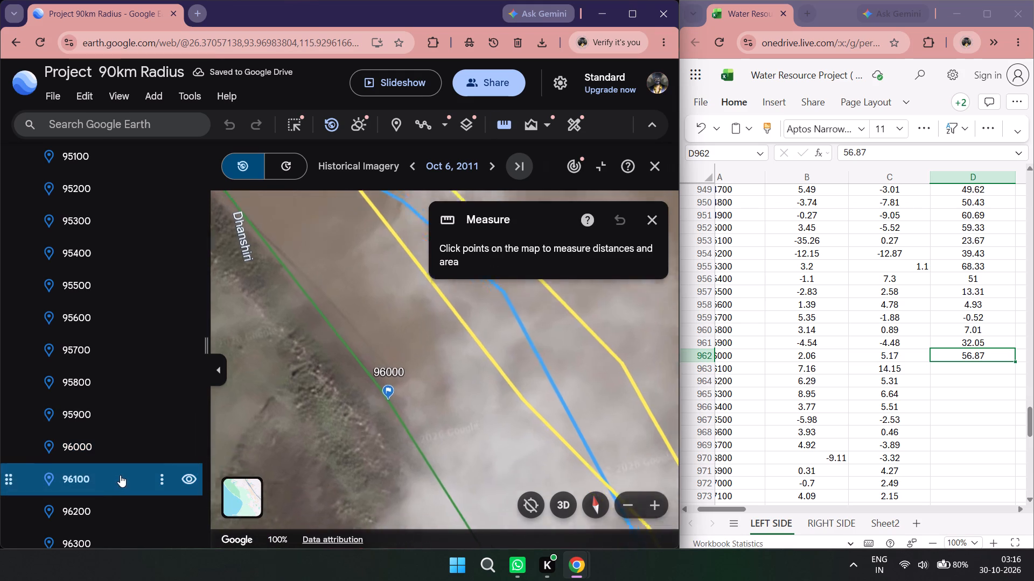
scroll(299, 455, "down", 4)
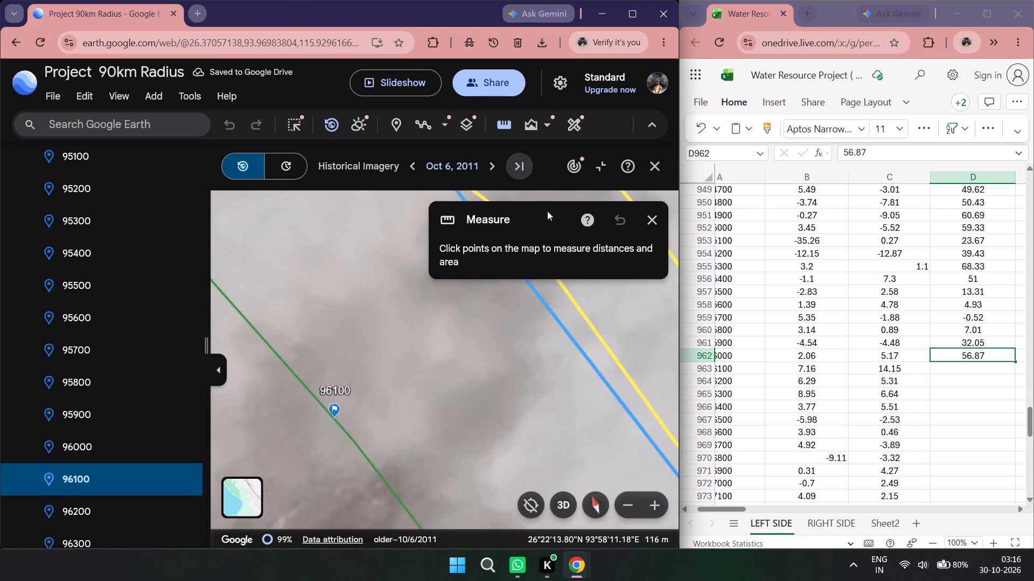
double_click(507, 126)
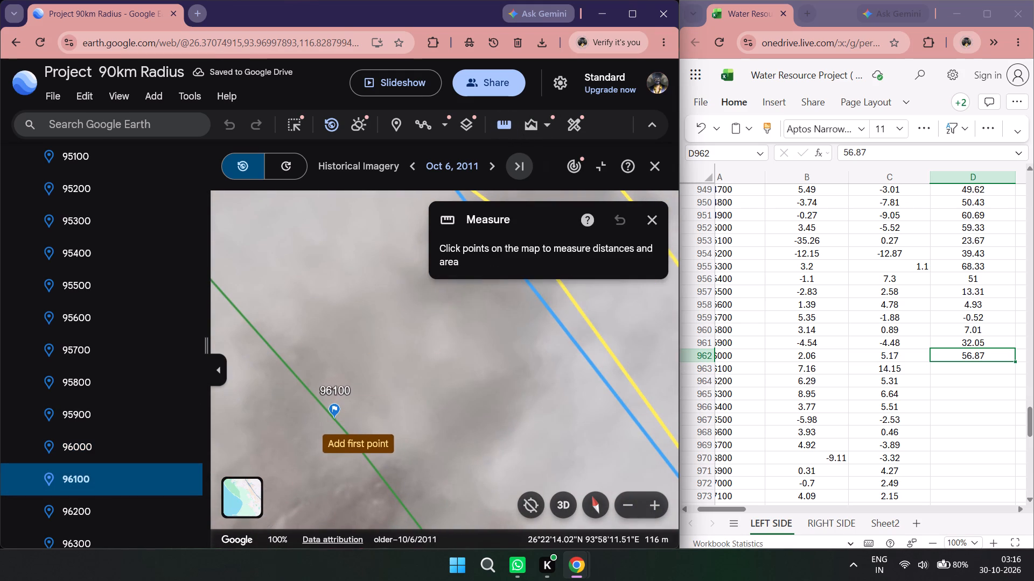
left_click(338, 421)
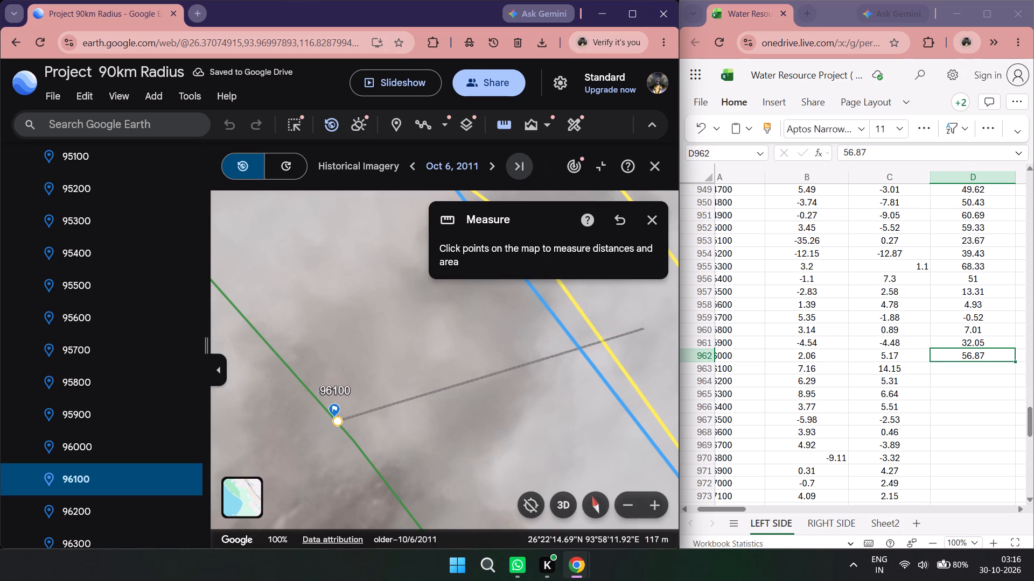
double_click(952, 365)
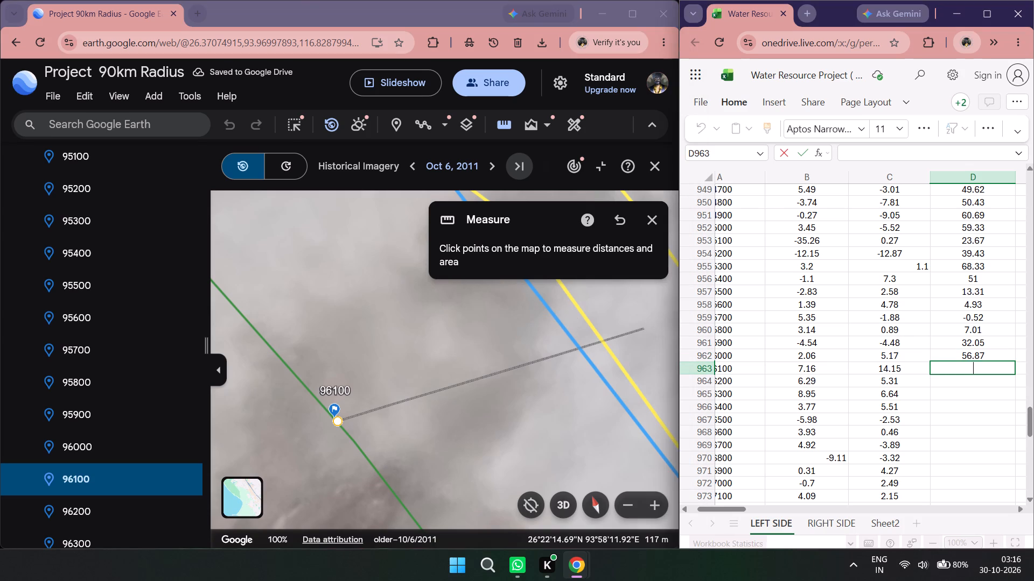
type("50")
key("period")
key("8")
key("2")
Measure the distance from placemark 96200 to the blue line and record 51.7 in column D of its row.
double_click(93, 513)
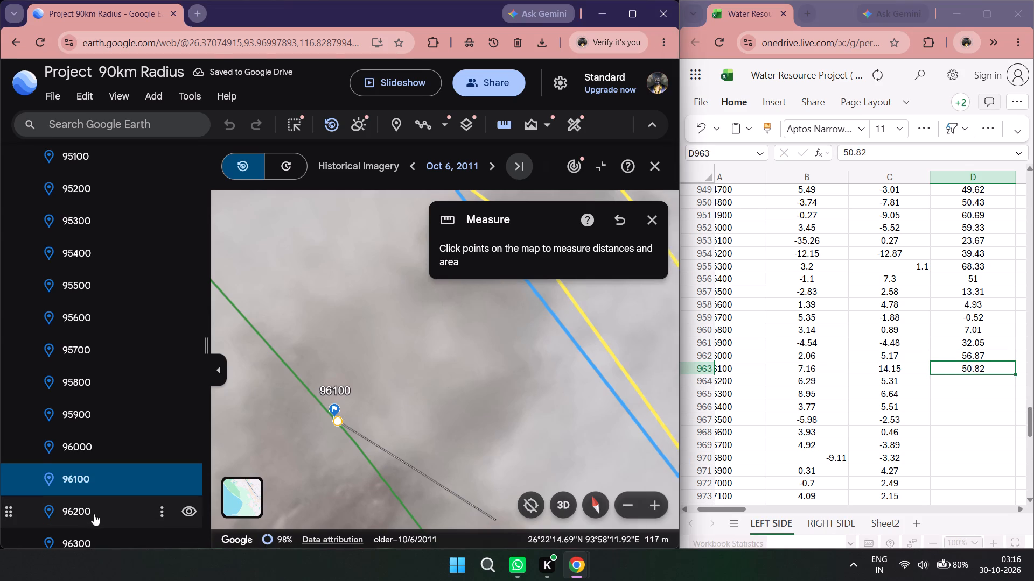
scroll(501, 315, "down", 2)
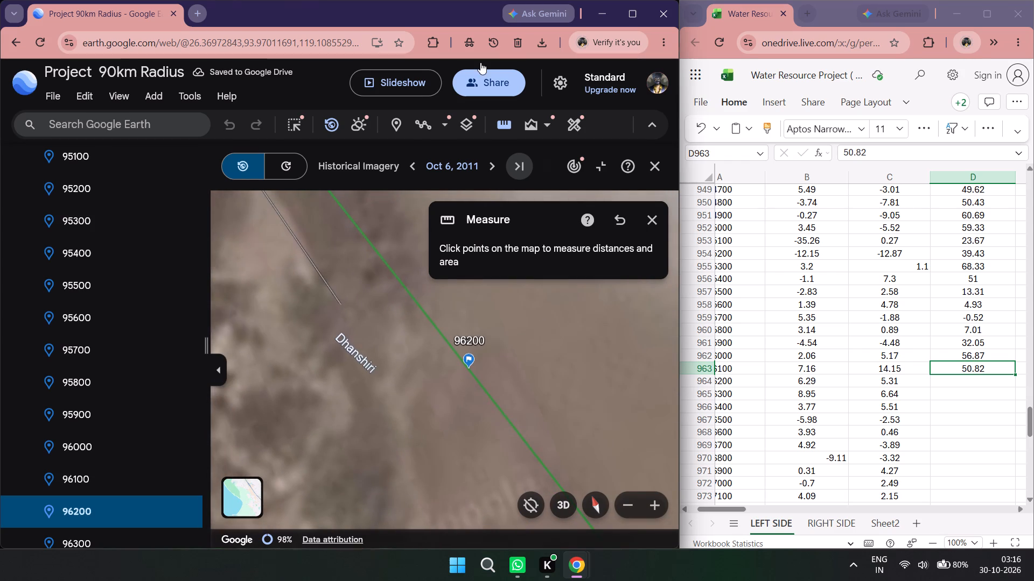
left_click(504, 129)
scroll(572, 459, "down", 2)
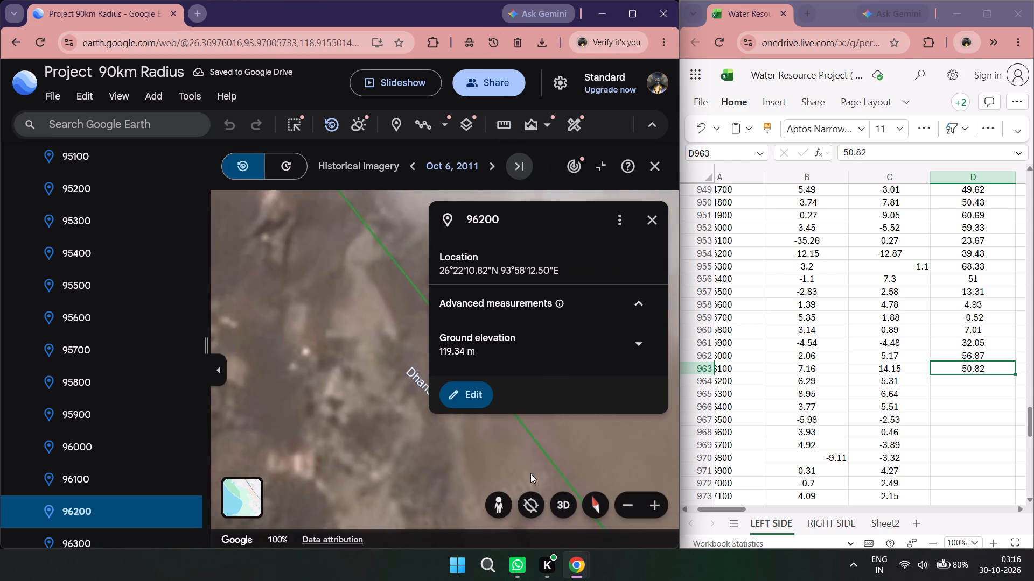
left_click(503, 125)
left_click_drag(537, 319, 358, 408)
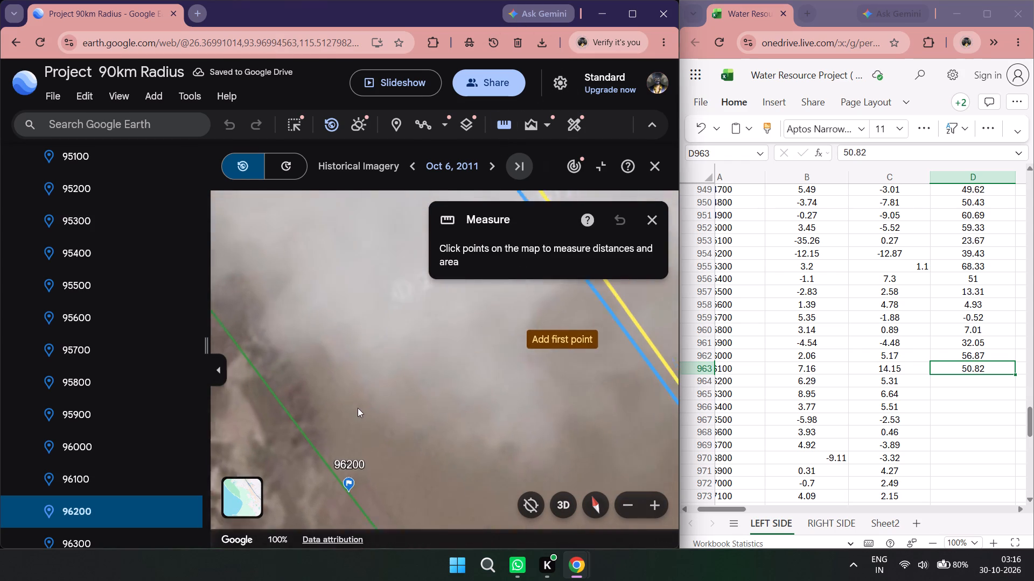
left_click_drag(358, 408, 357, 407)
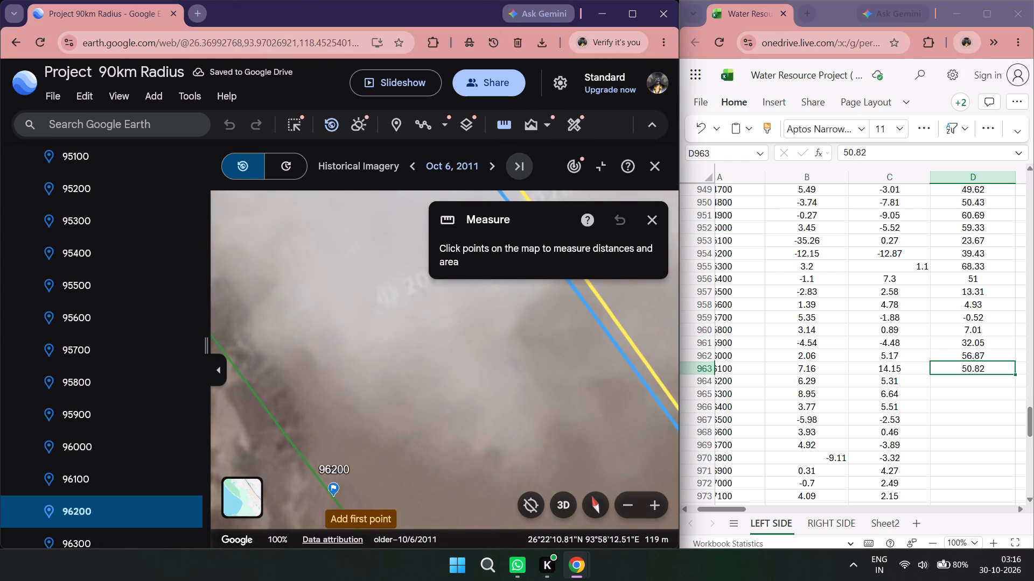
left_click(334, 497)
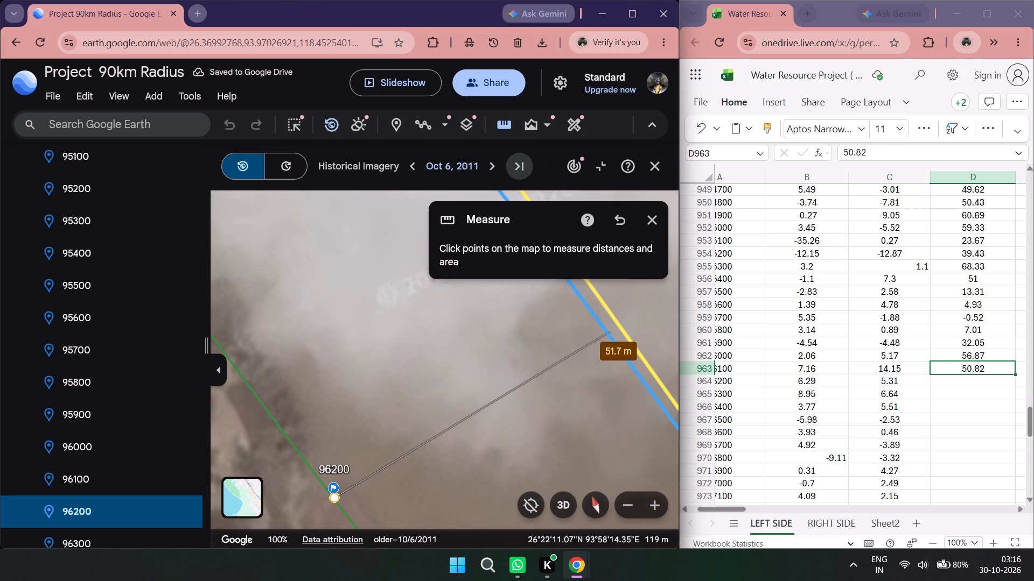
double_click(966, 381)
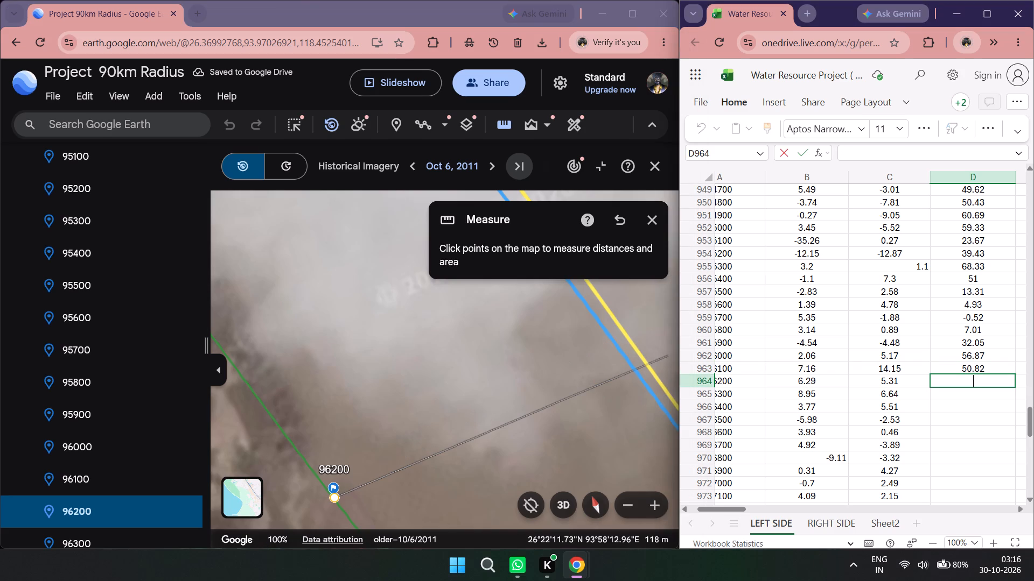
key("5")
key("1")
key("period")
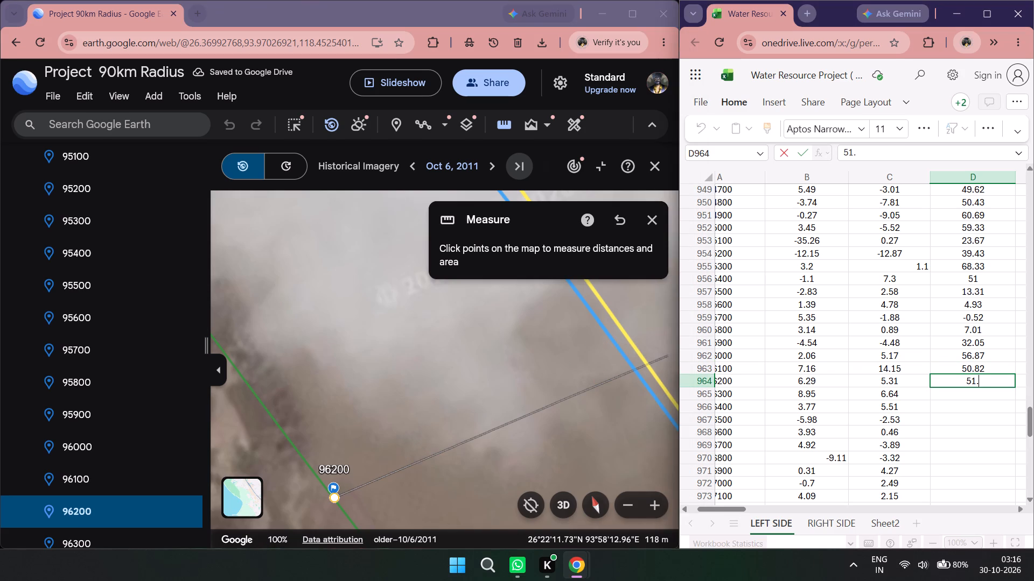
key("7")
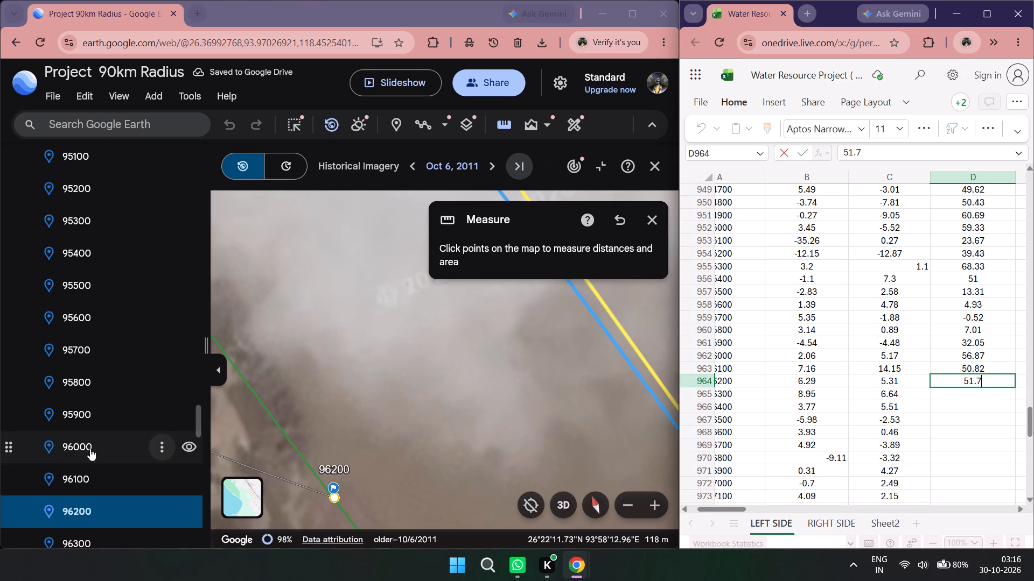
Measure the distance from placemark 96300 to the blue line and record 68.27 in column D of its row.
scroll(76, 449, "down", 4)
double_click(90, 332)
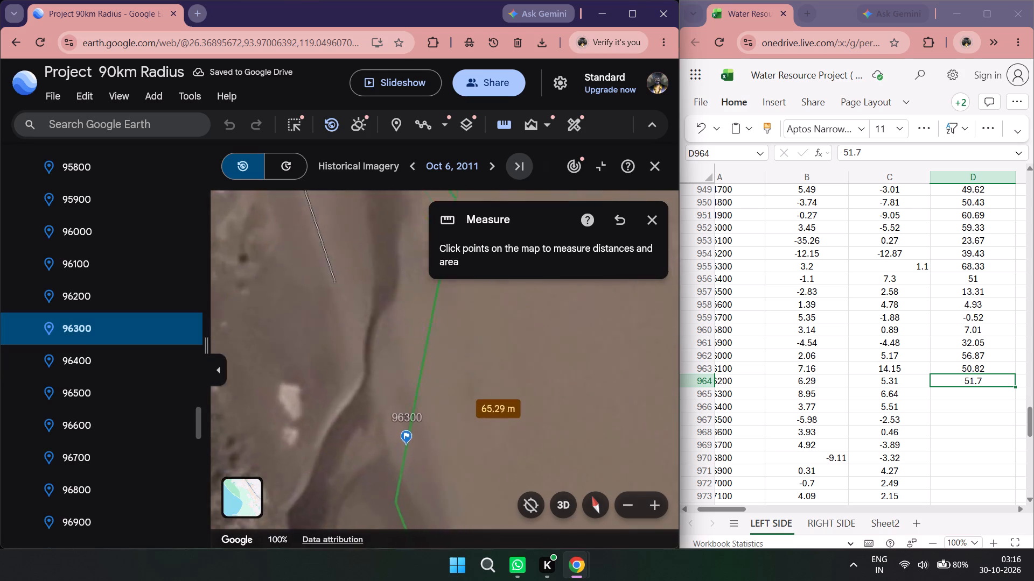
scroll(483, 395, "down", 3)
left_click_drag(528, 403, 368, 393)
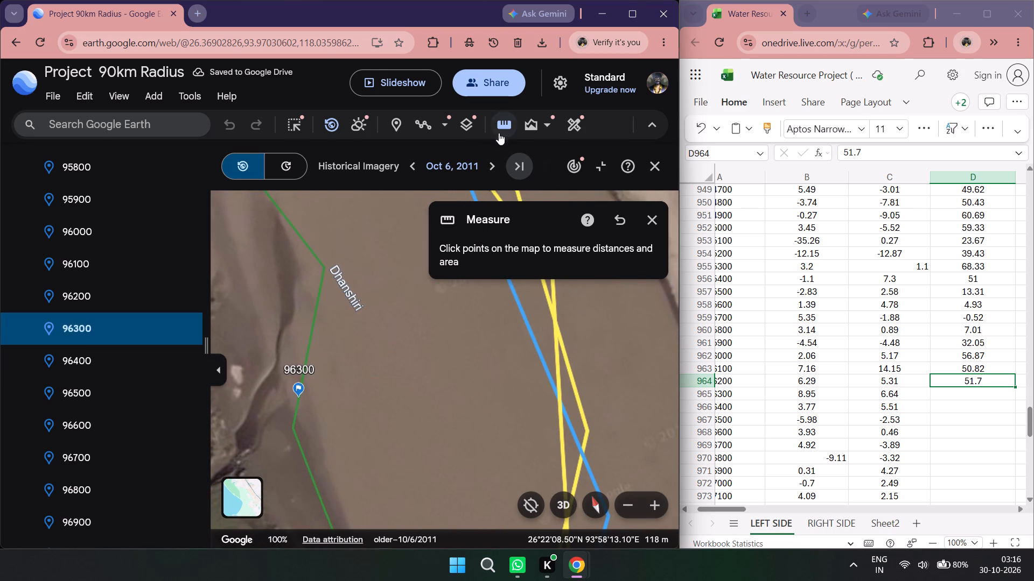
double_click(501, 129)
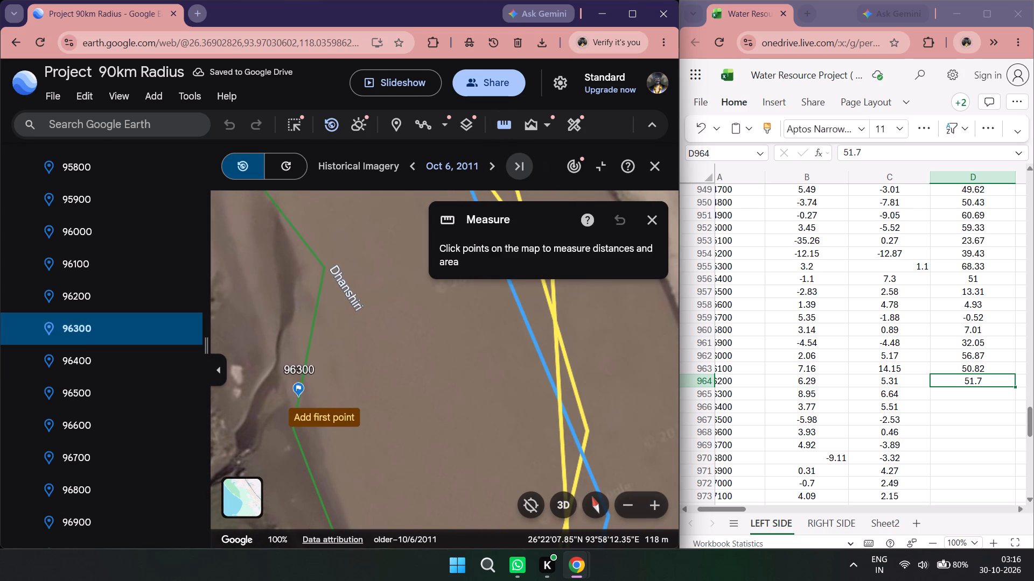
left_click(299, 397)
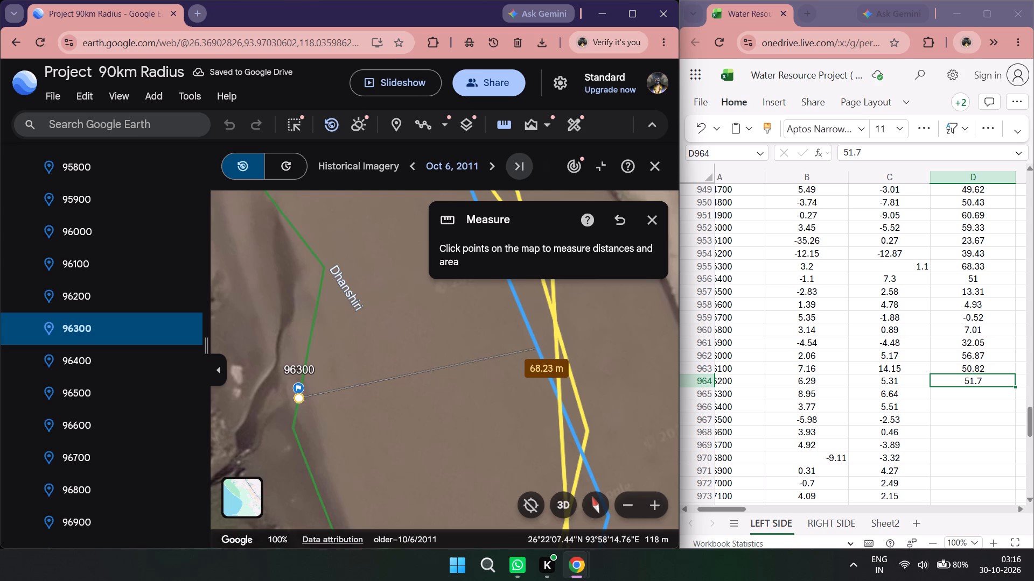
double_click(955, 396)
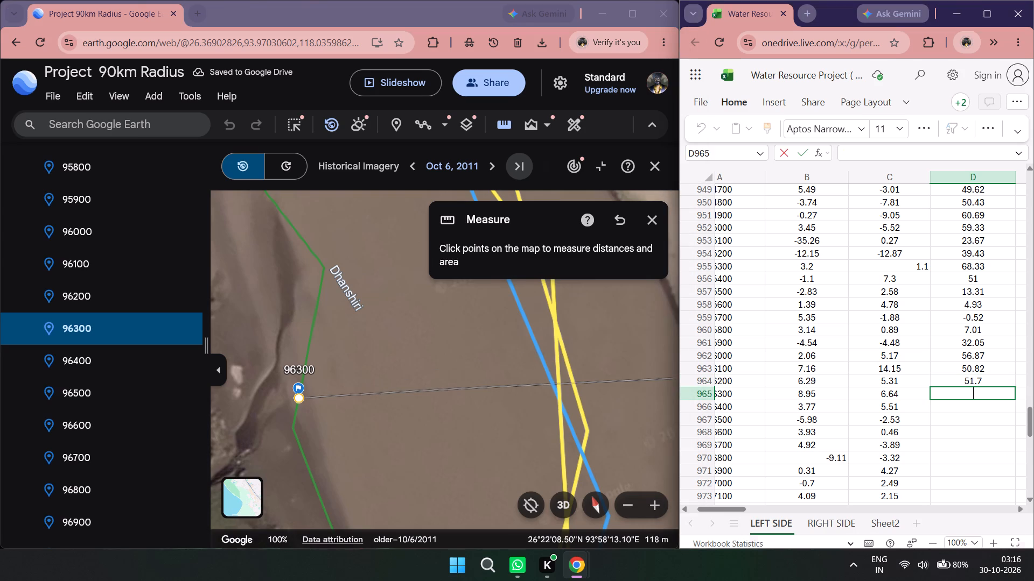
key("6")
key("8")
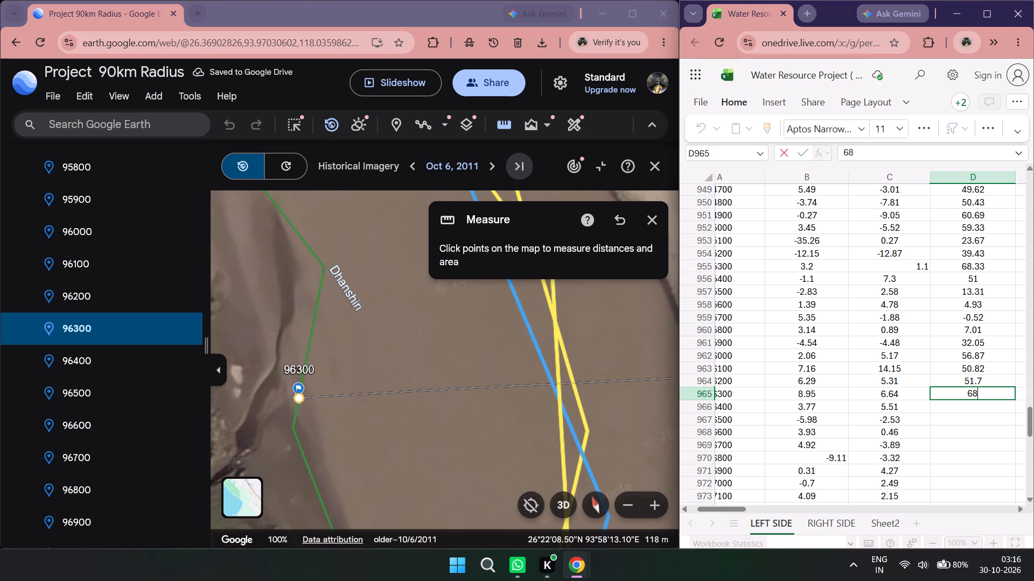
key("period")
type("27")
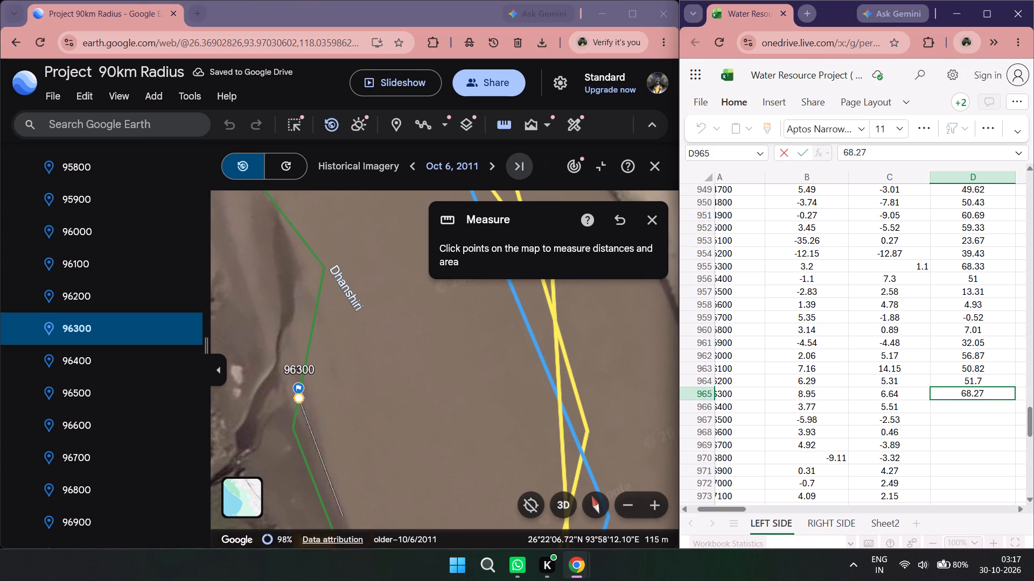
Measure the distance from placemark 96400 to the blue line and record 42.87 in column D of its row.
double_click(115, 363)
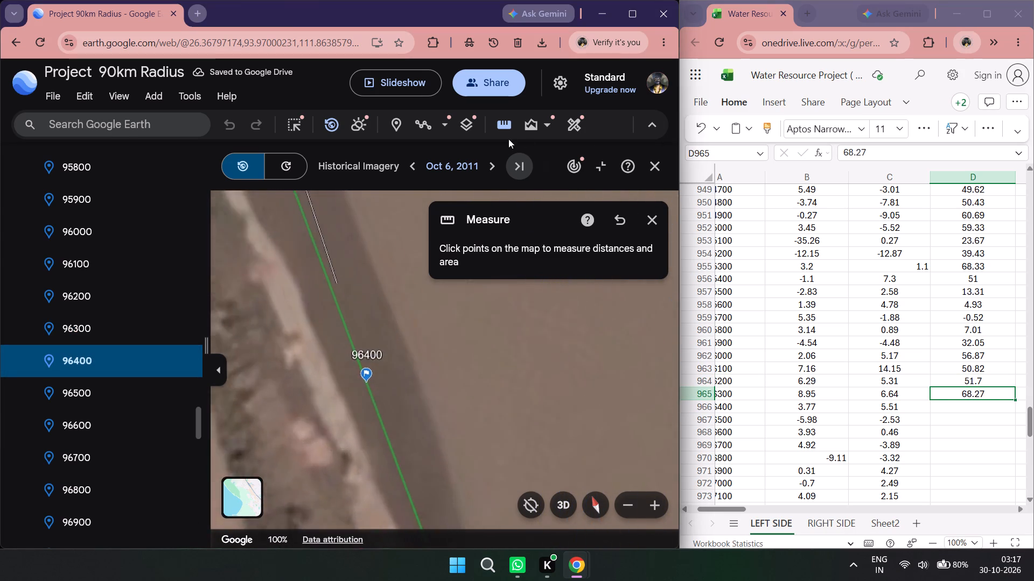
left_click(506, 128)
scroll(529, 339, "down", 2)
scroll(344, 385, "down", 3)
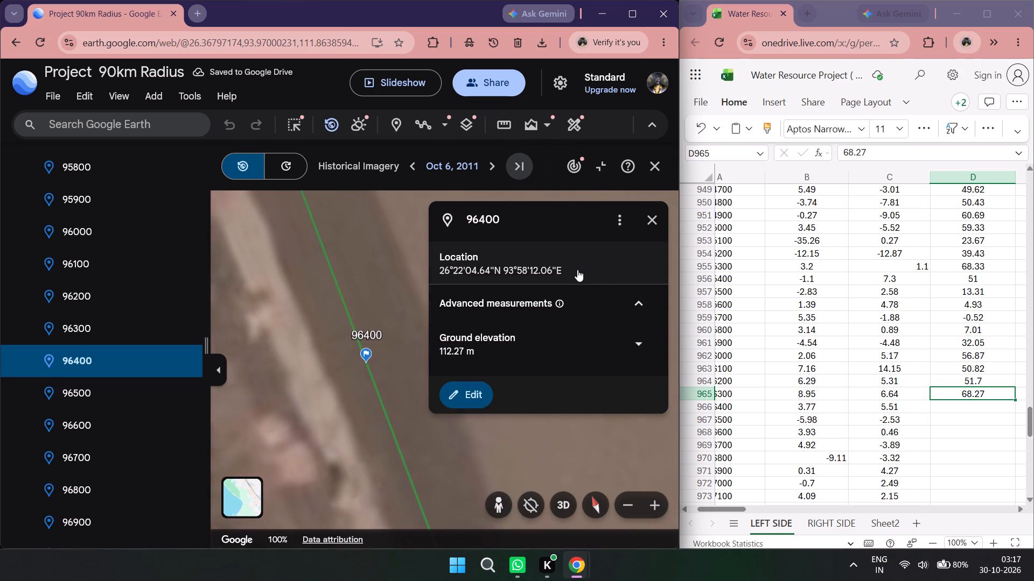
left_click(653, 216)
left_click(507, 122)
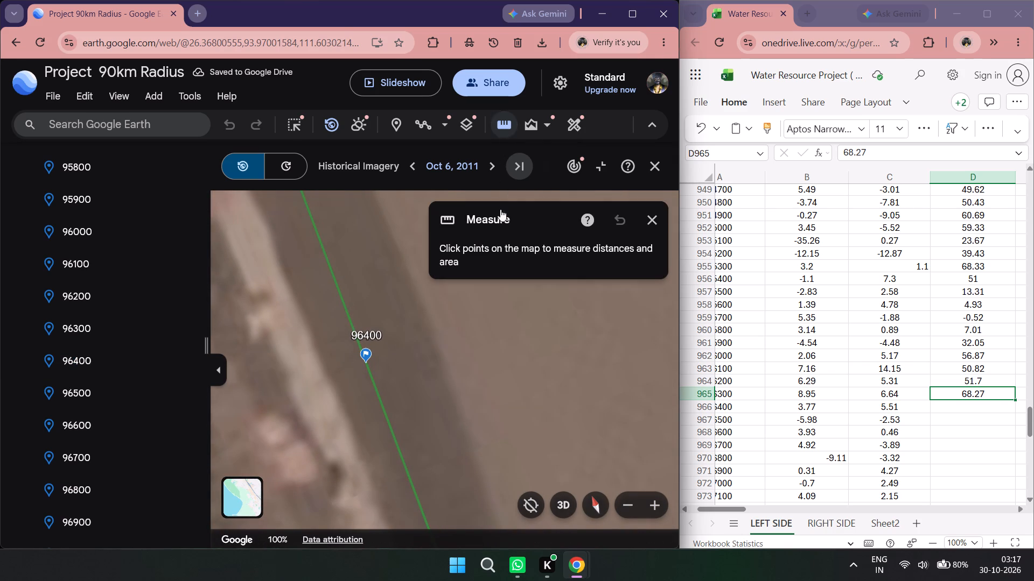
scroll(466, 389, "down", 3)
left_click_drag(507, 367, 453, 394)
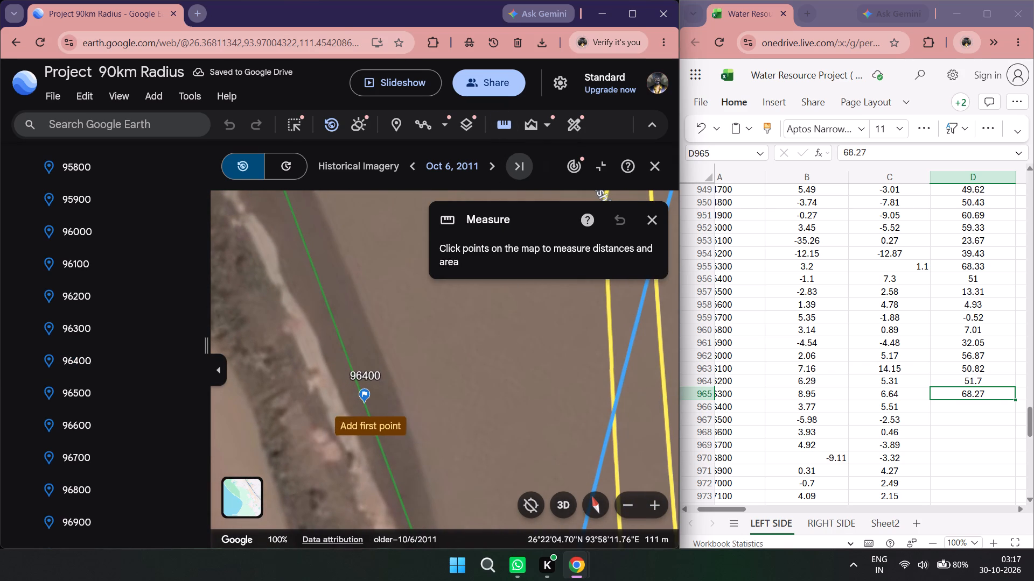
left_click(366, 404)
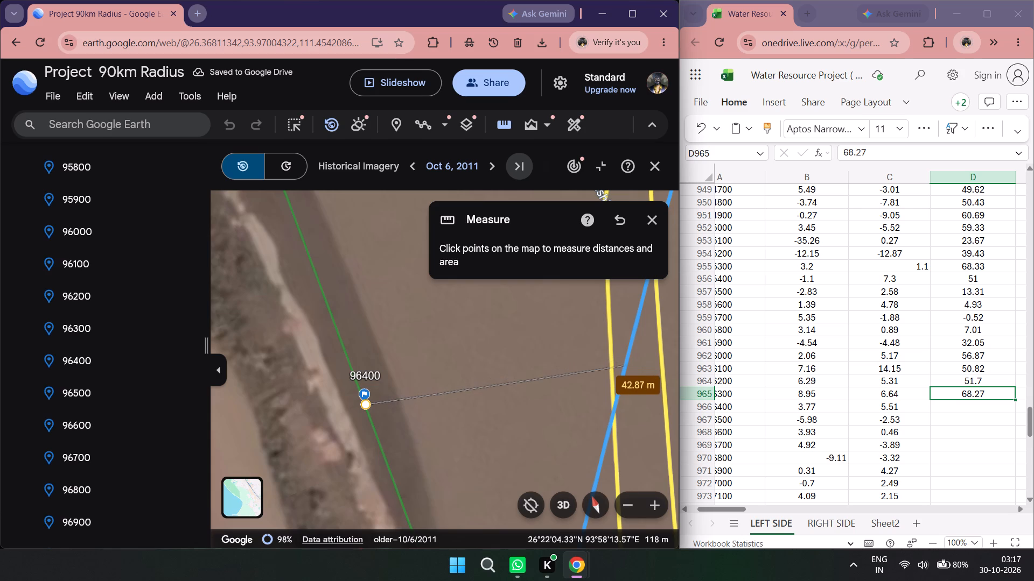
double_click(966, 408)
key("4")
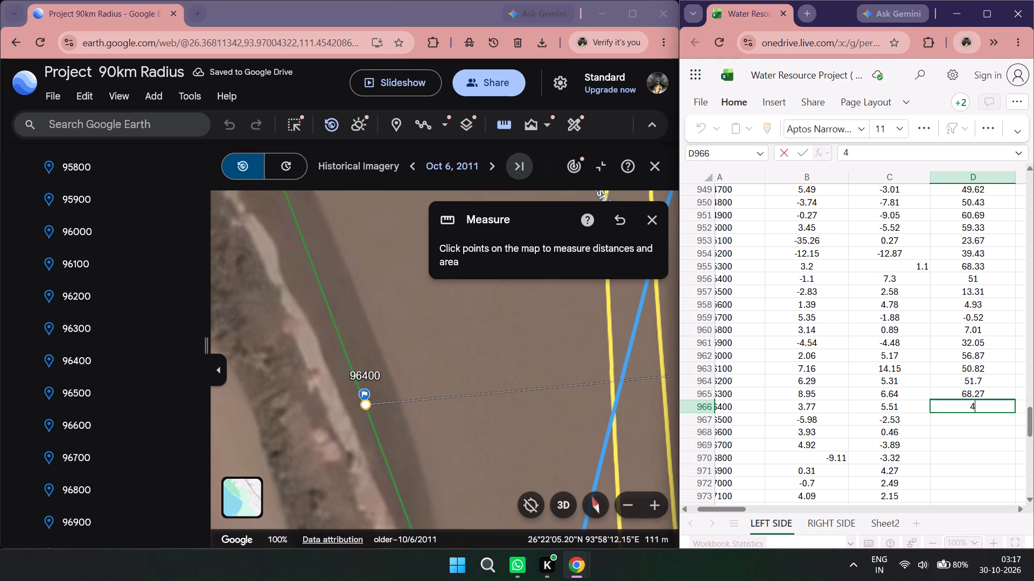
key("2")
key("period")
key("8")
key("7")
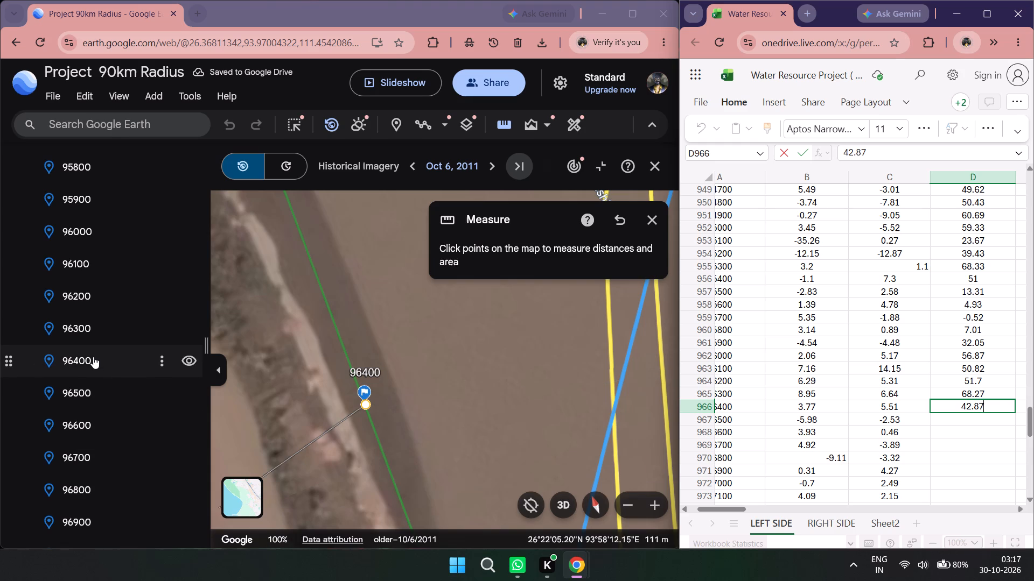
Measure the distance from placemark 96500 to the blue line and record 8.46 in column D of its row.
double_click(107, 386)
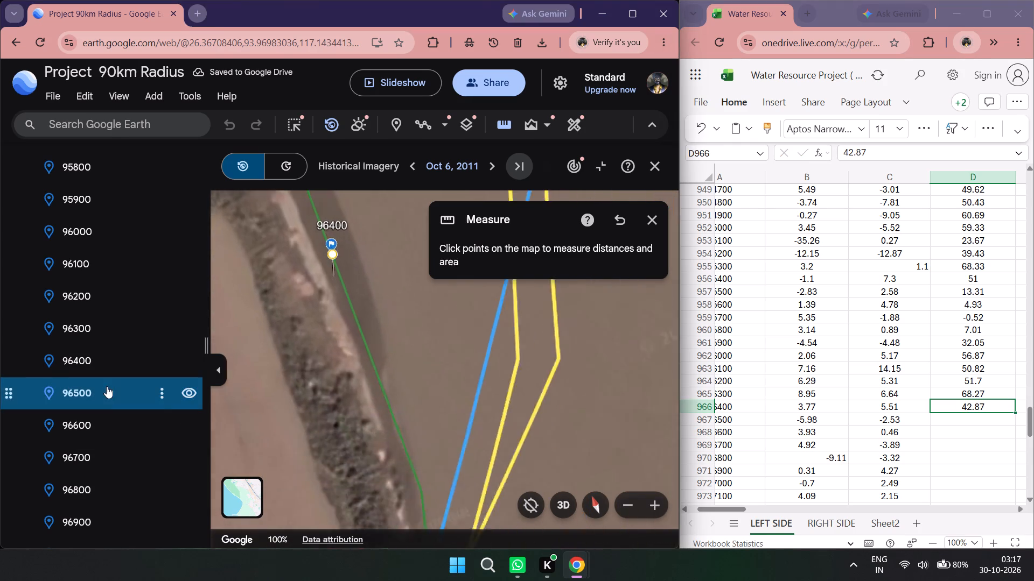
left_click(504, 129)
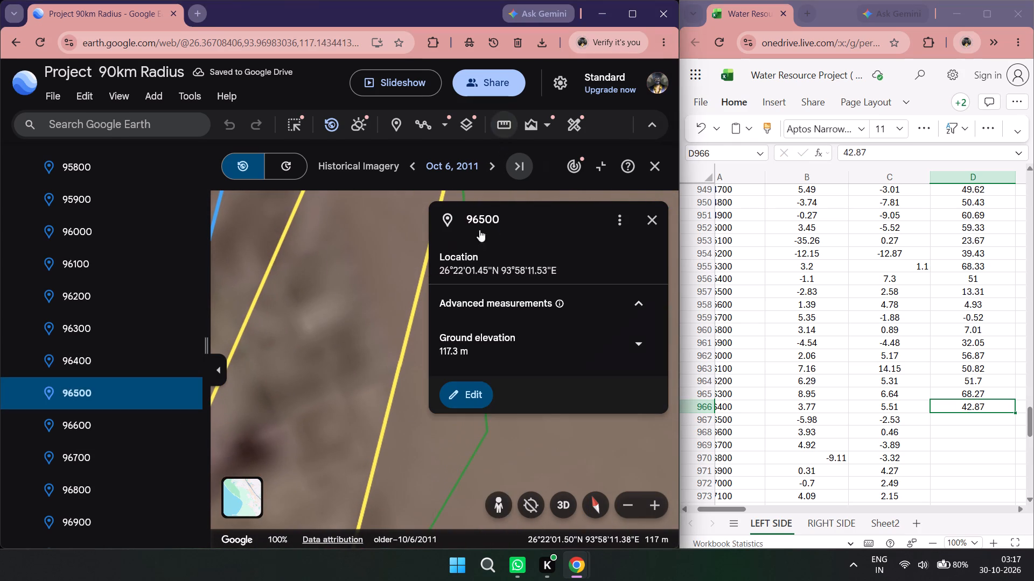
scroll(338, 469, "down", 3)
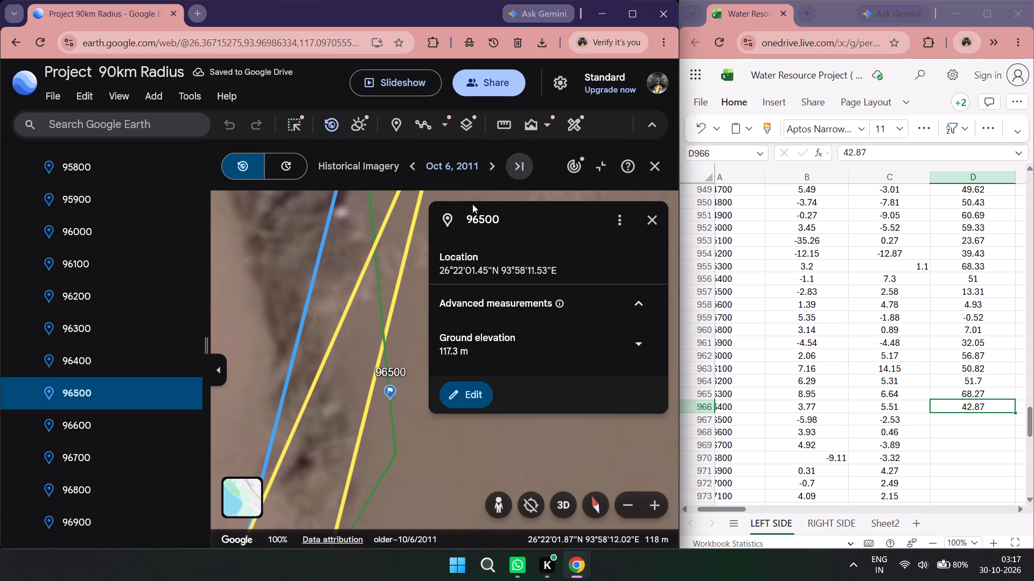
left_click(472, 204)
left_click_drag(470, 199, 469, 180)
scroll(295, 381, "down", 3)
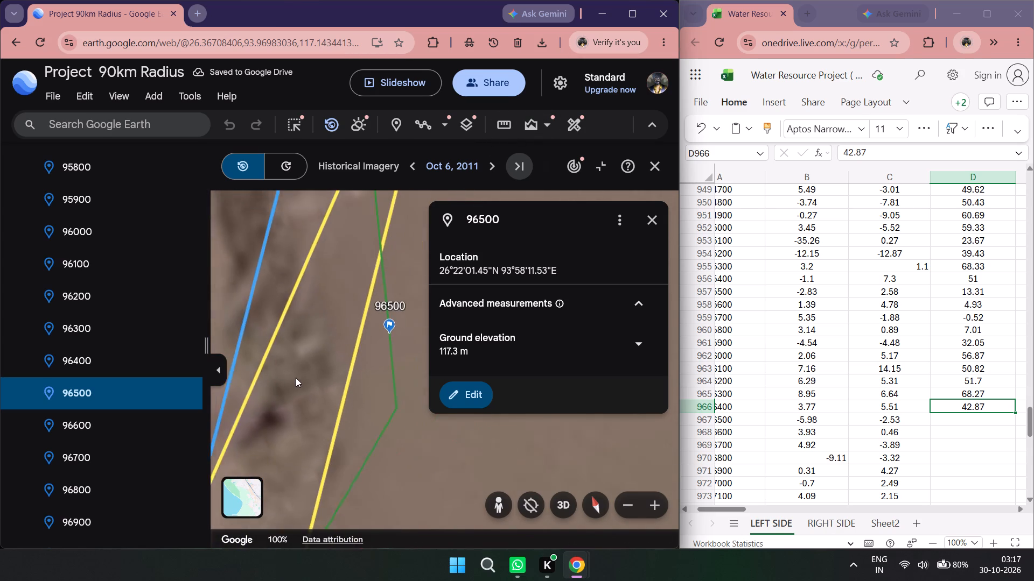
left_click(513, 126)
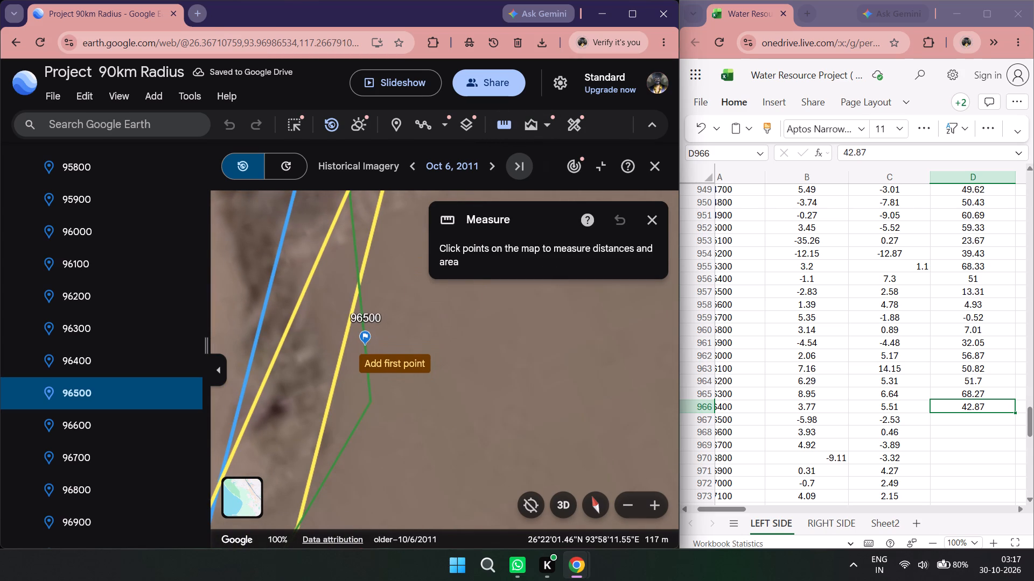
left_click(364, 345)
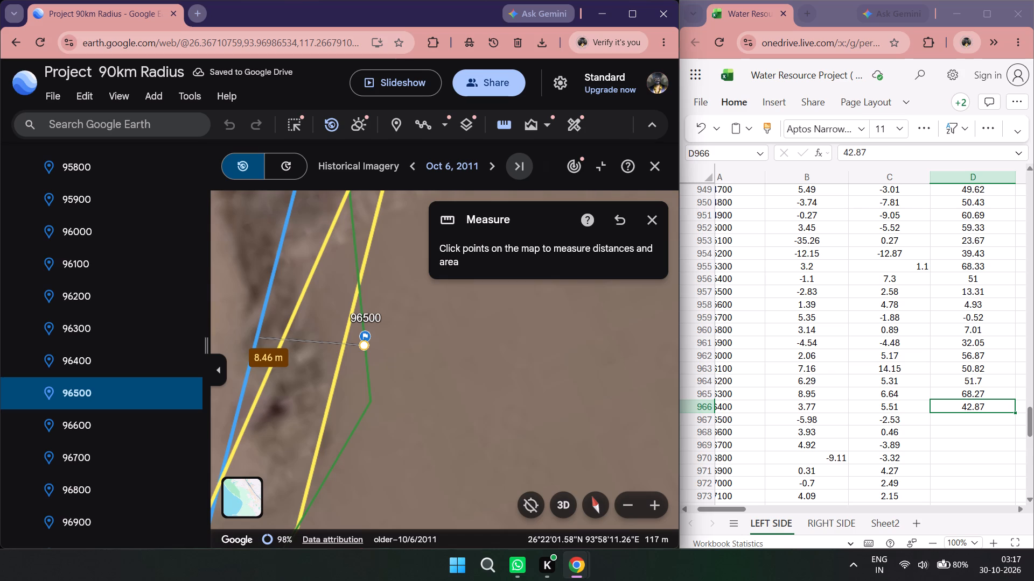
double_click(953, 424)
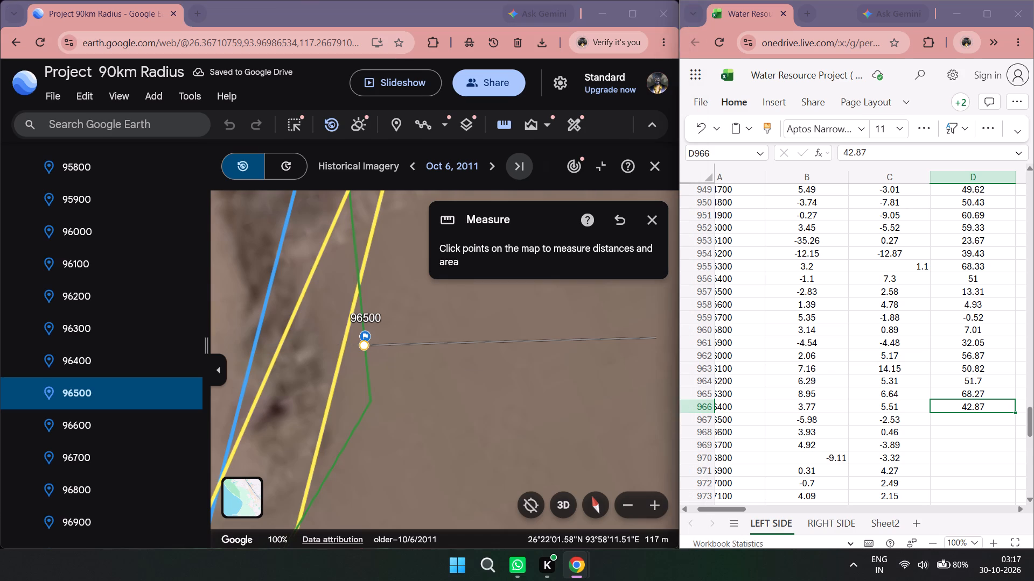
type("8.")
type("46")
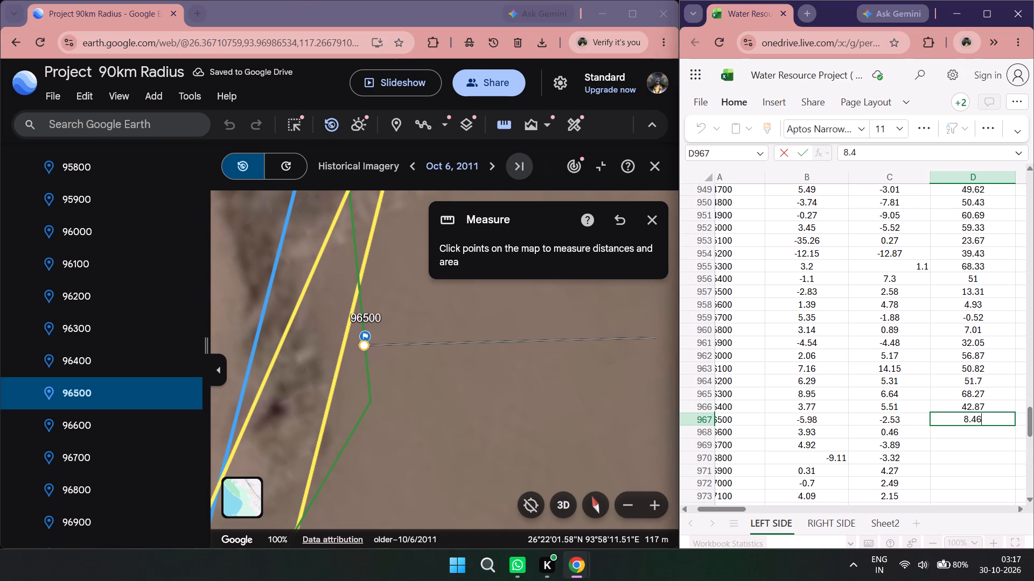
Check the offset between placemark 96600 and the blue line and record 0.3 in column D of its row.
double_click(87, 436)
scroll(418, 403, "down", 3)
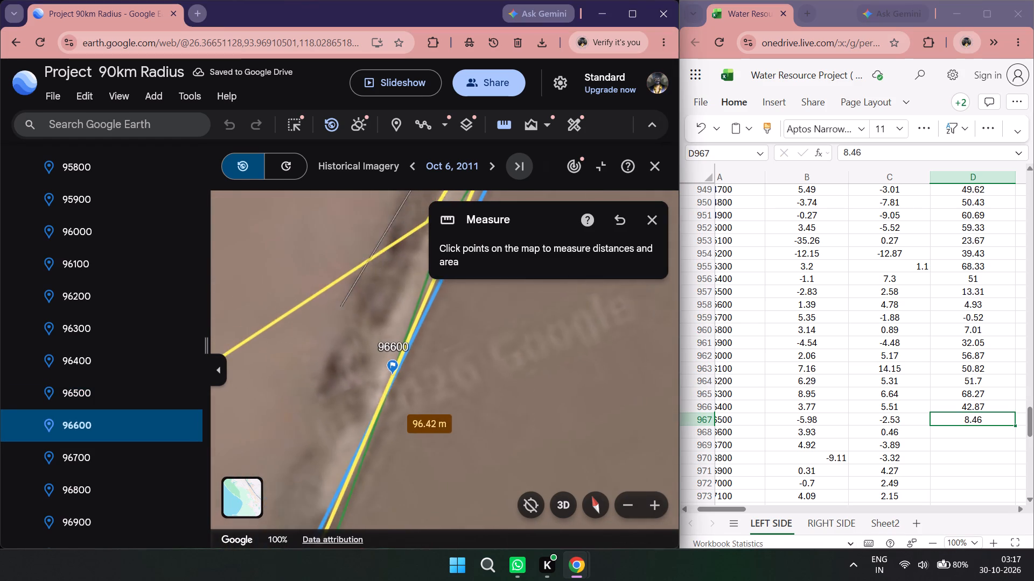
scroll(418, 403, "up", 10)
left_click_drag(372, 369, 381, 396)
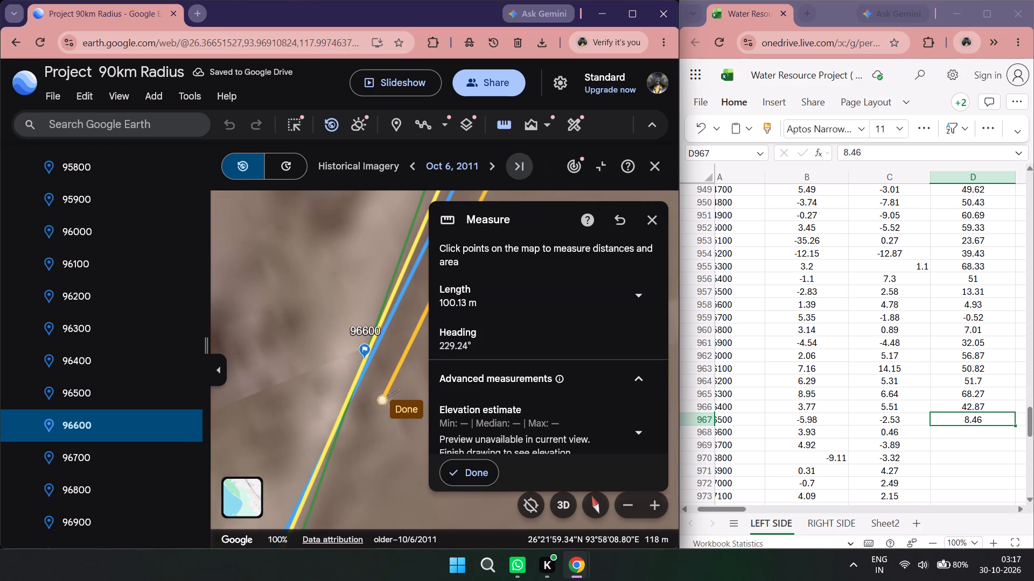
left_click(653, 213)
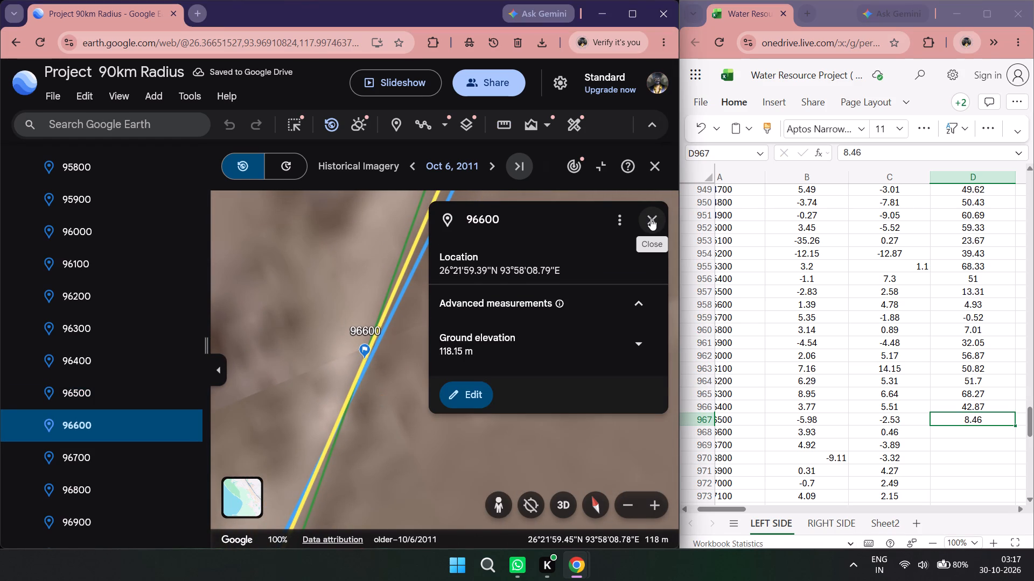
double_click(127, 431)
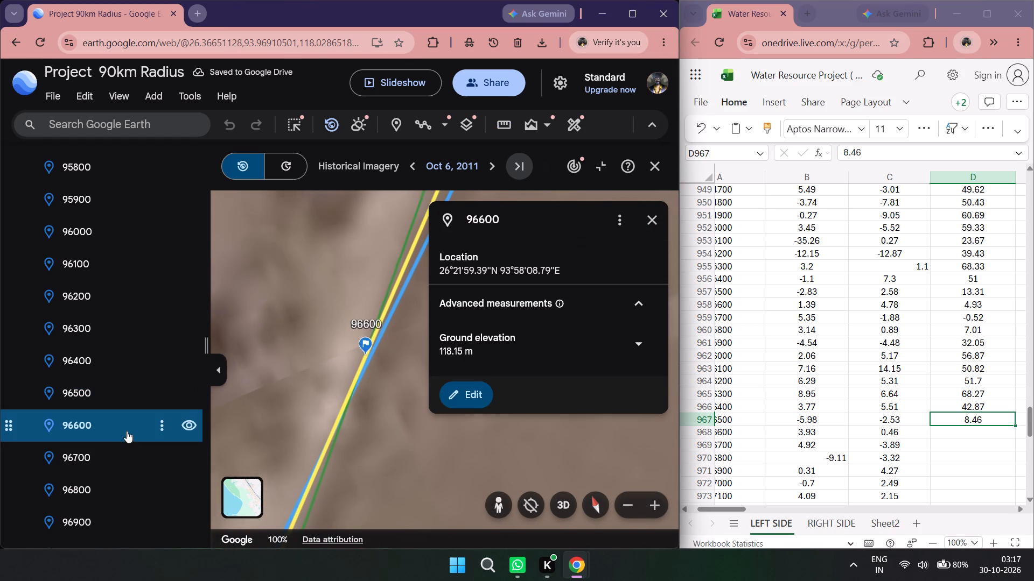
scroll(325, 373, "up", 4)
left_click_drag(330, 366, 318, 432)
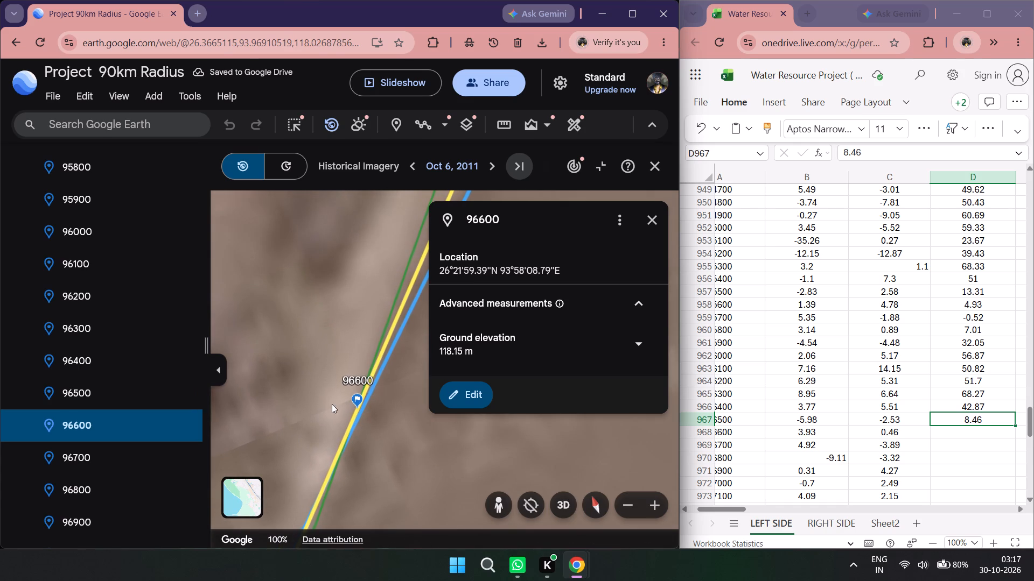
left_click(504, 129)
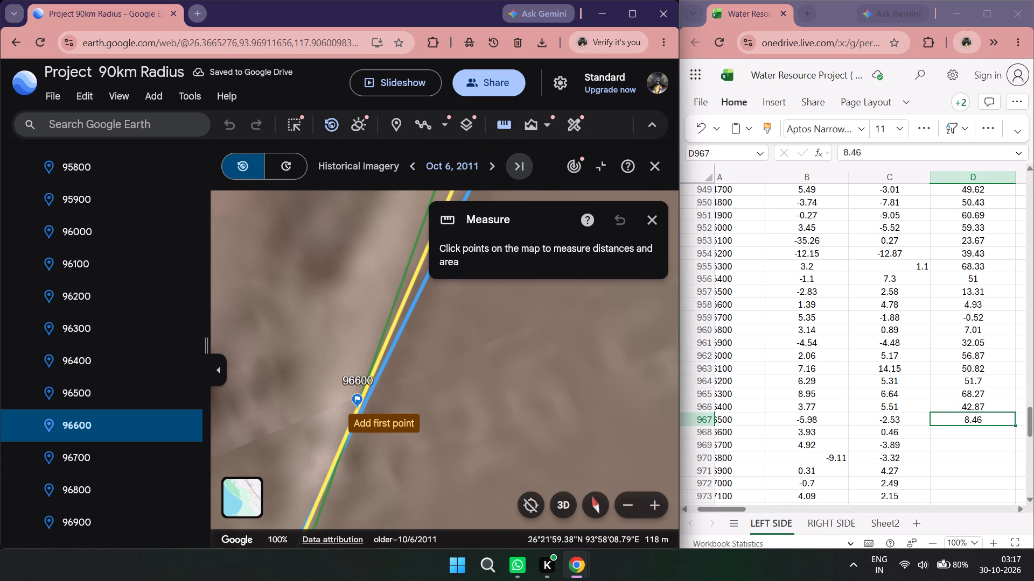
double_click(976, 430)
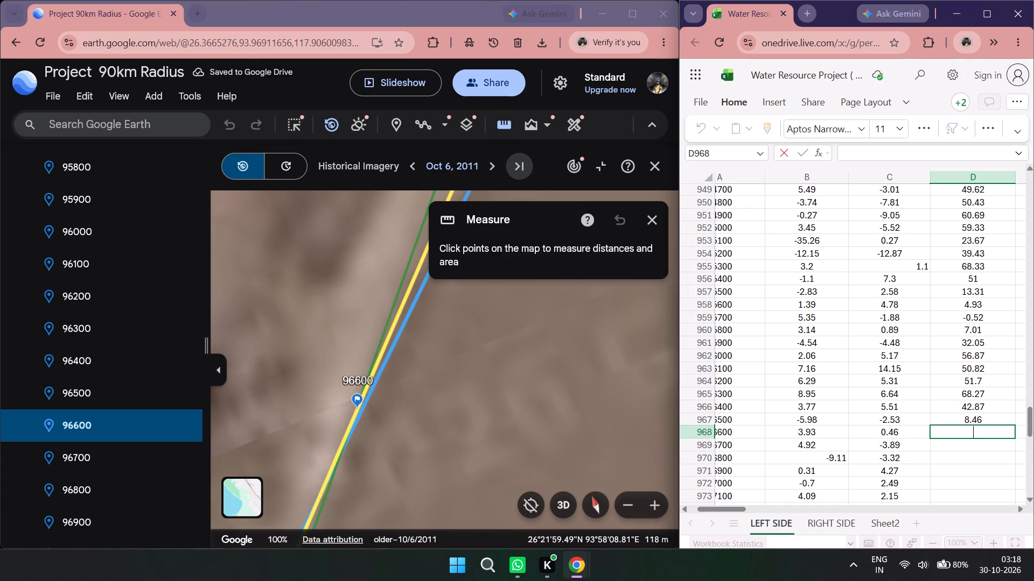
key("0")
key("period")
key("3")
Measure the distance from placemark 96700 to the blue line and record -13.29 in column D of its row.
double_click(94, 457)
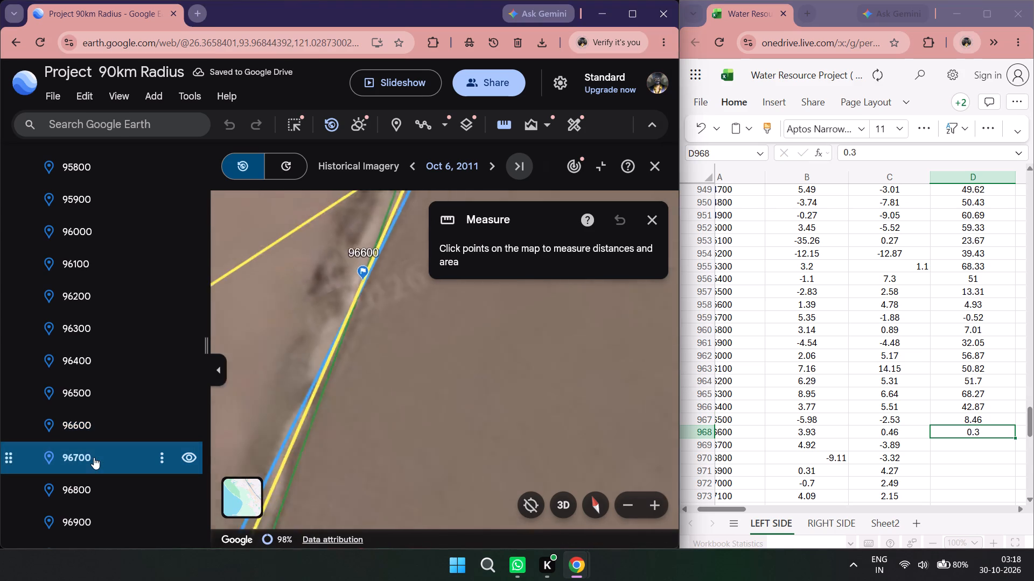
left_click_drag(287, 419, 498, 437)
scroll(498, 440, "down", 2)
double_click(502, 121)
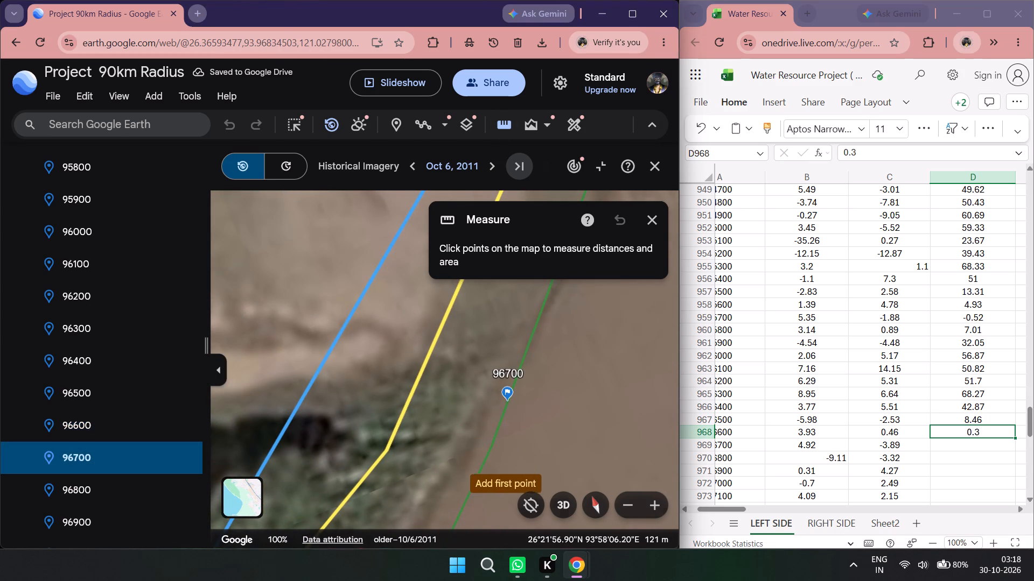
left_click(507, 401)
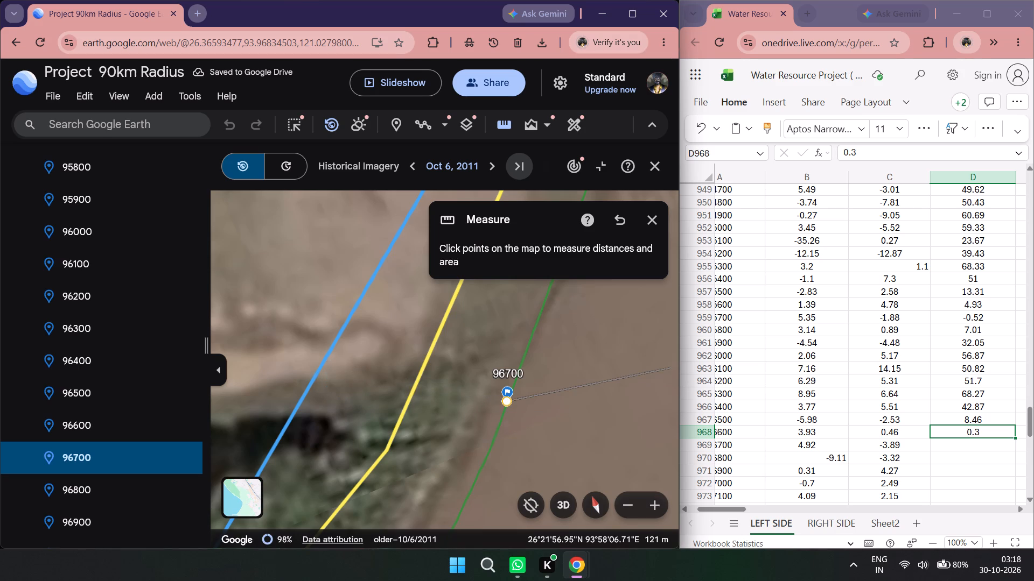
double_click(972, 446)
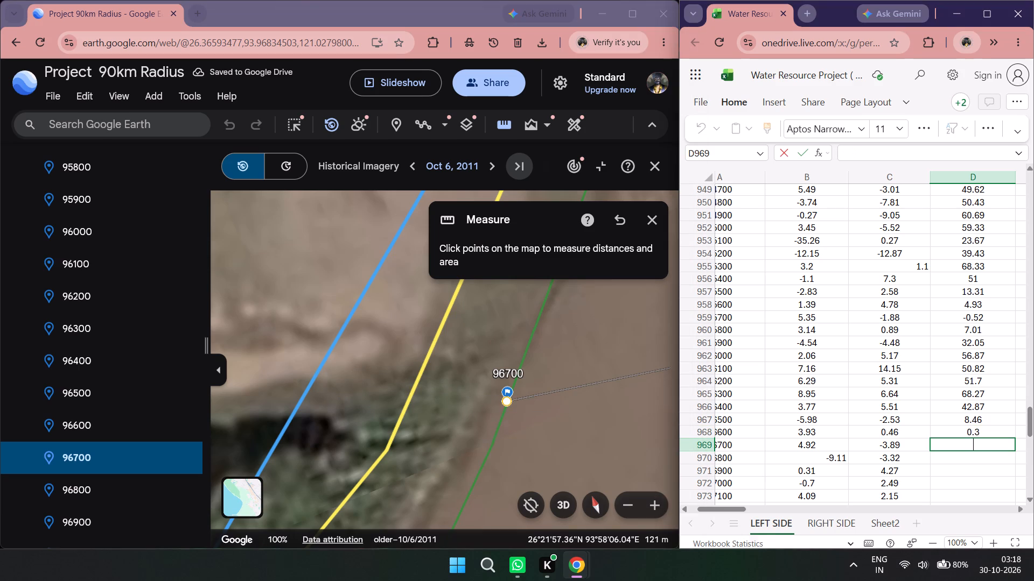
type("-12")
key("BackSpace")
type("3.29")
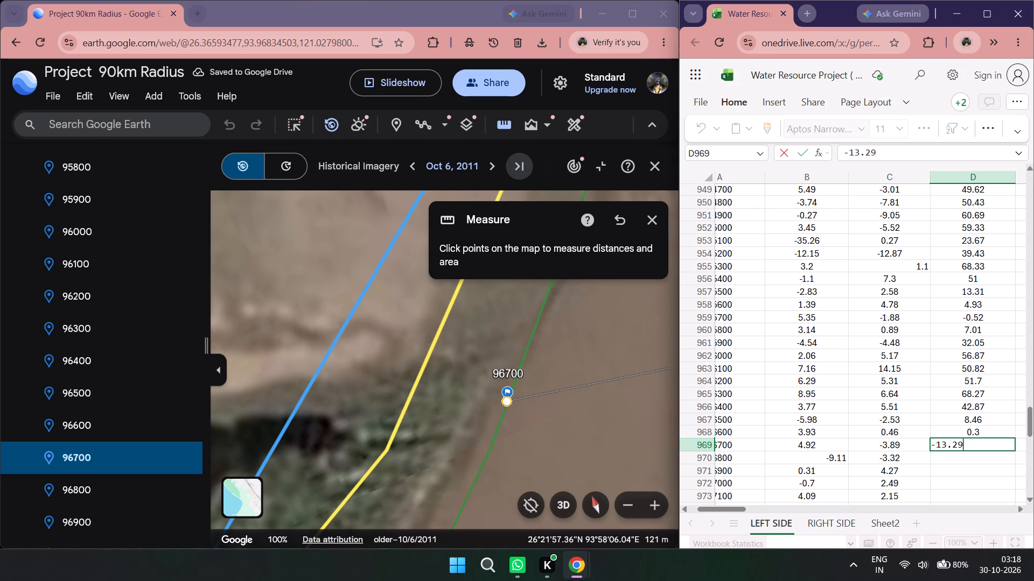
Measure the distance from placemark 96800 to the blue line and record -23.29 in column D of its row.
double_click(74, 496)
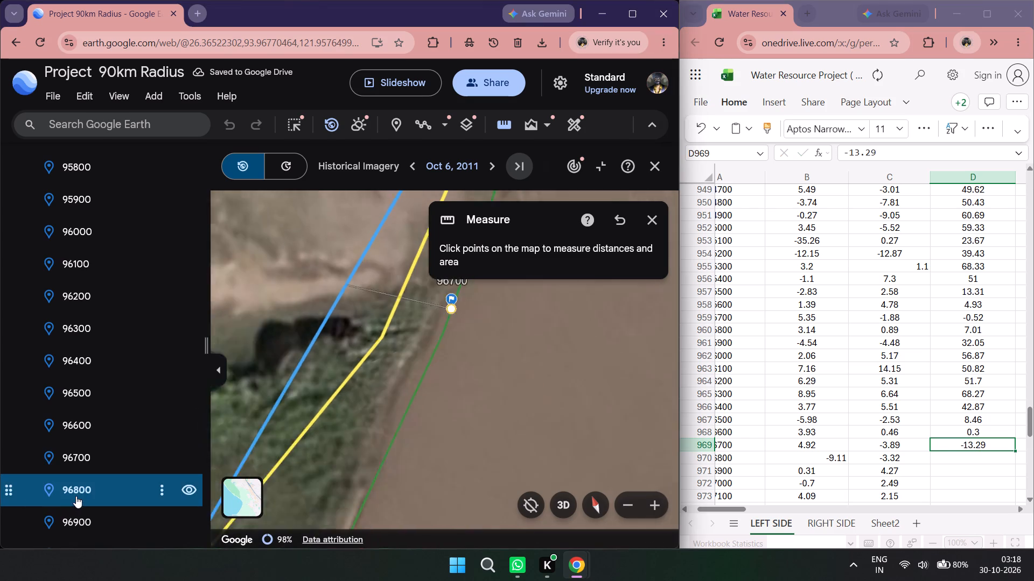
scroll(319, 392, "down", 4)
left_click_drag(297, 369, 420, 392)
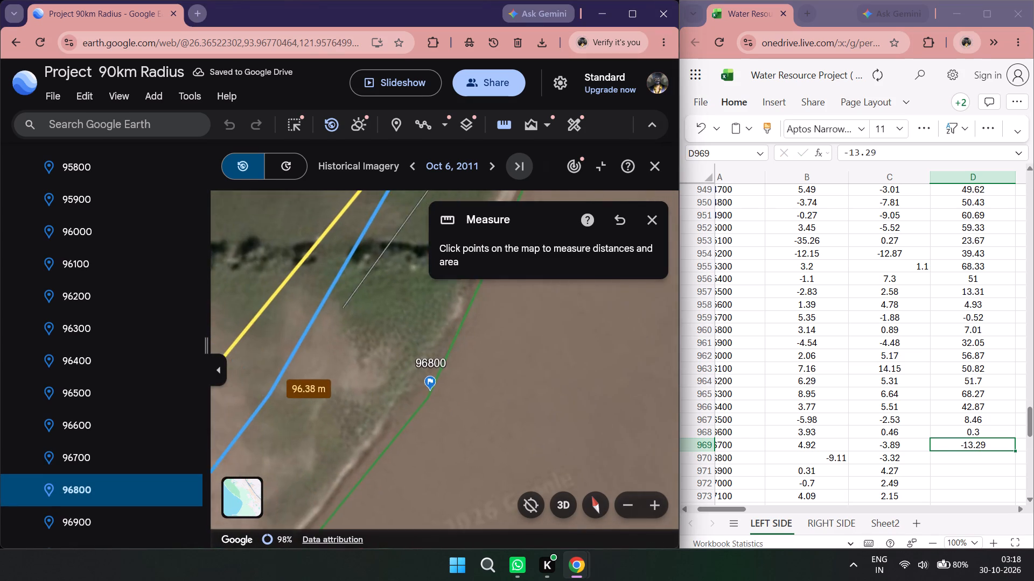
left_click_drag(420, 392, 425, 398)
double_click(505, 121)
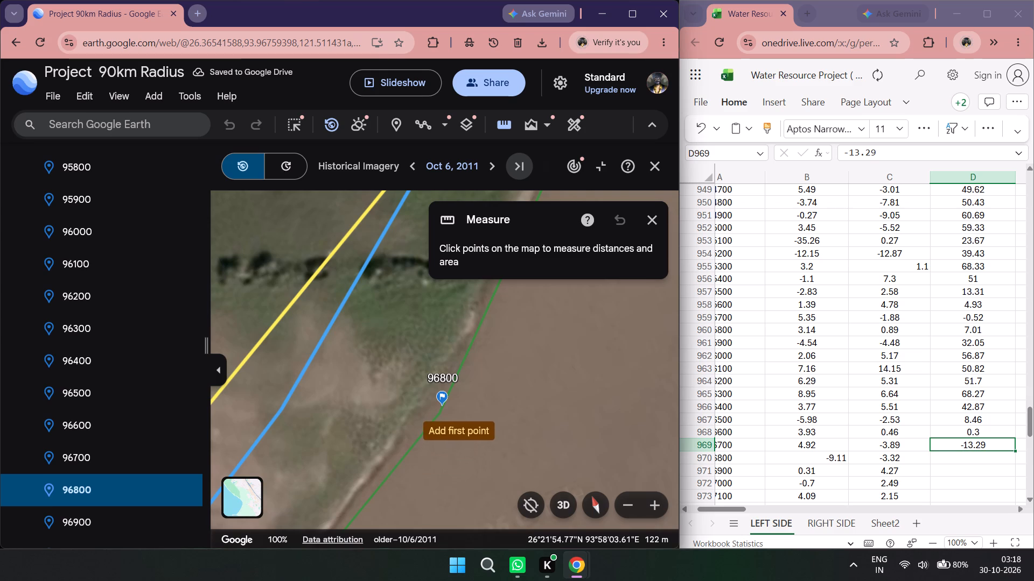
left_click(441, 407)
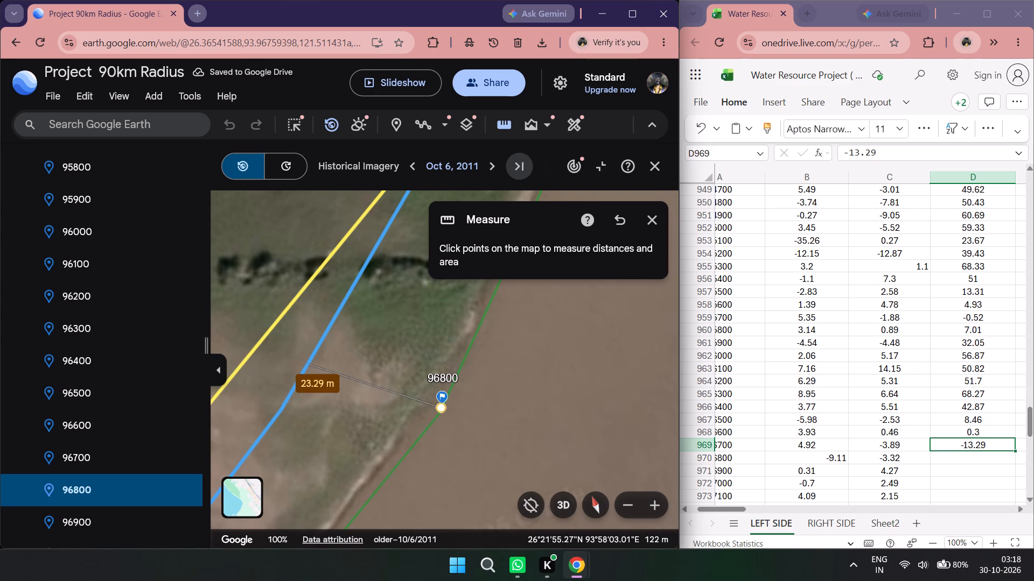
double_click(969, 459)
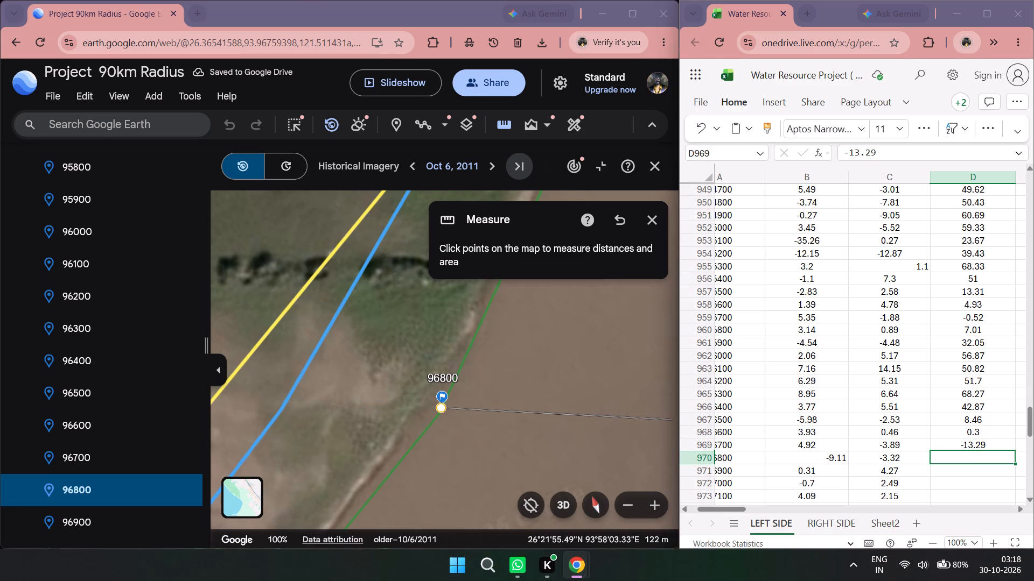
type("-2")
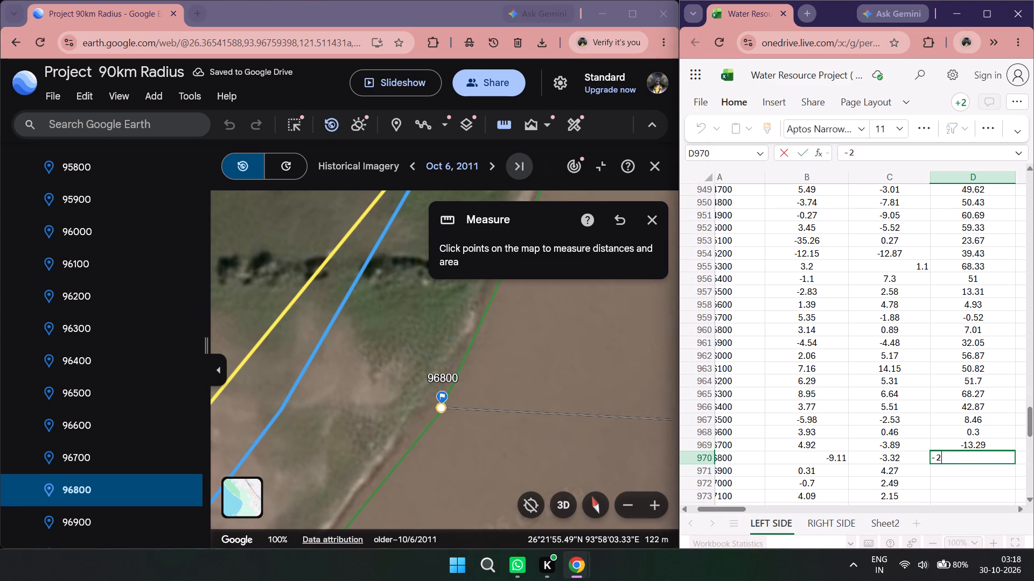
type("3.29")
Measure the distance from placemark 96900 to the blue line and record -40.18 in column D of its row.
scroll(44, 449, "down", 4)
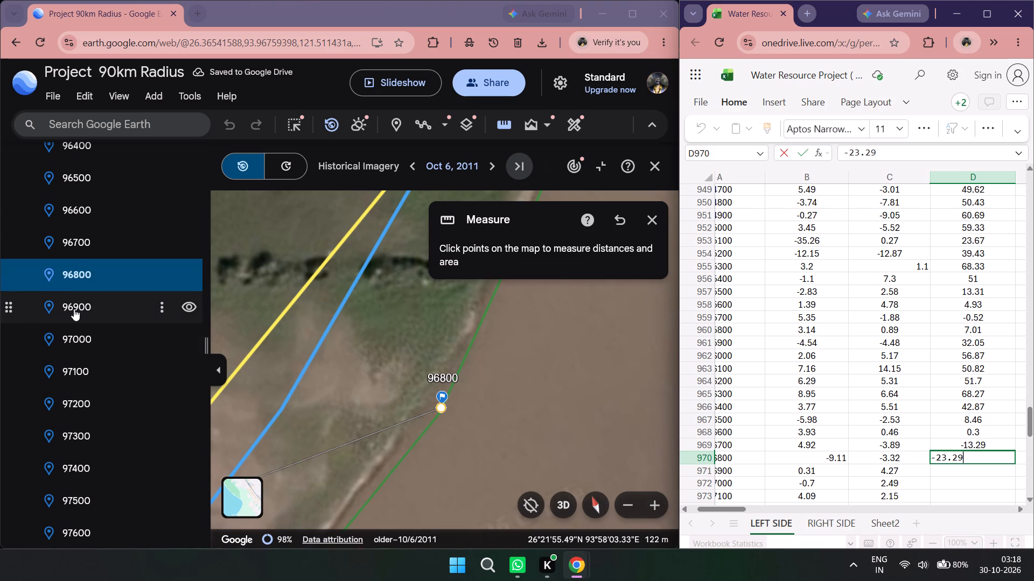
double_click(75, 307)
scroll(511, 406, "down", 5)
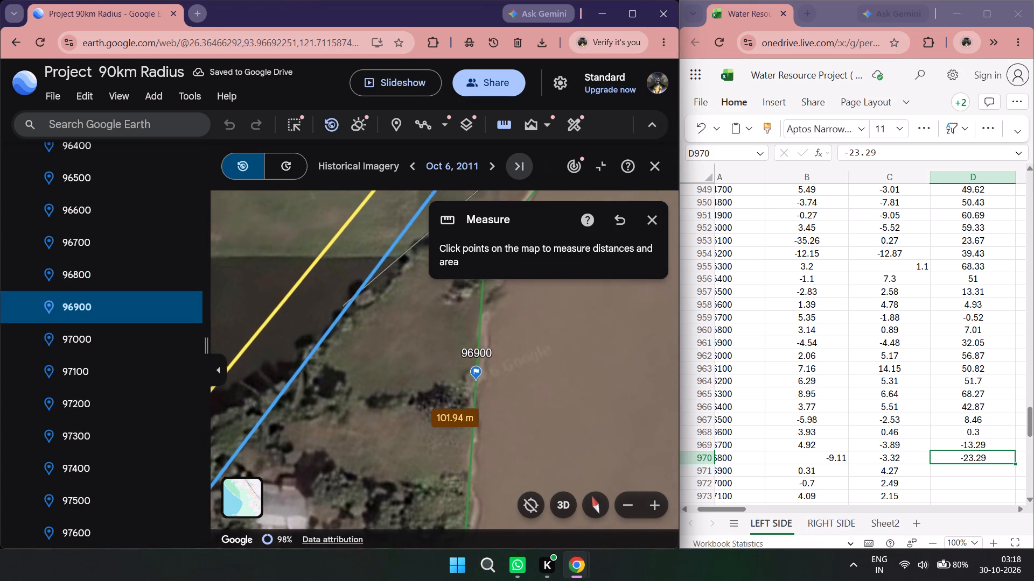
double_click(499, 127)
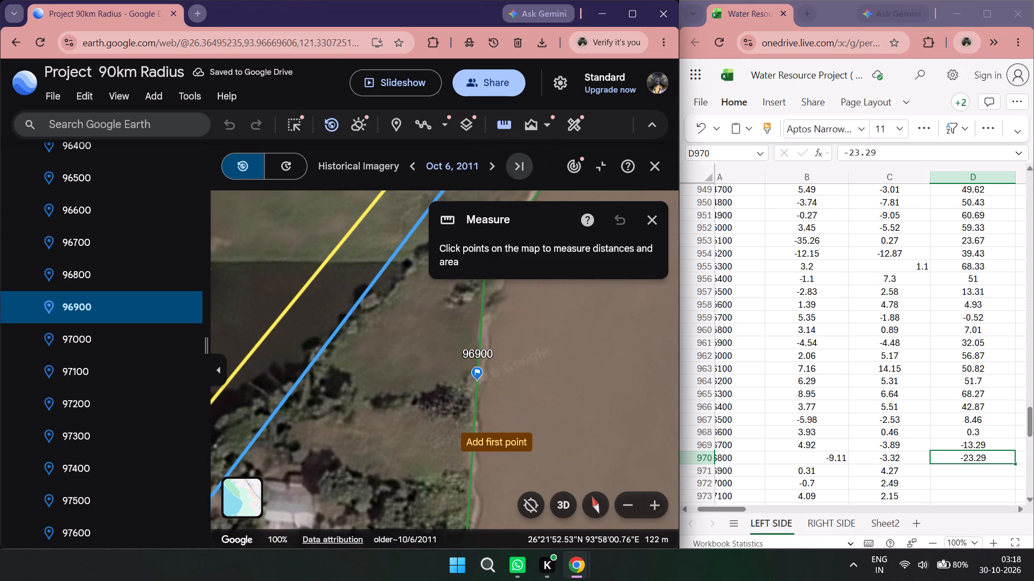
left_click(477, 381)
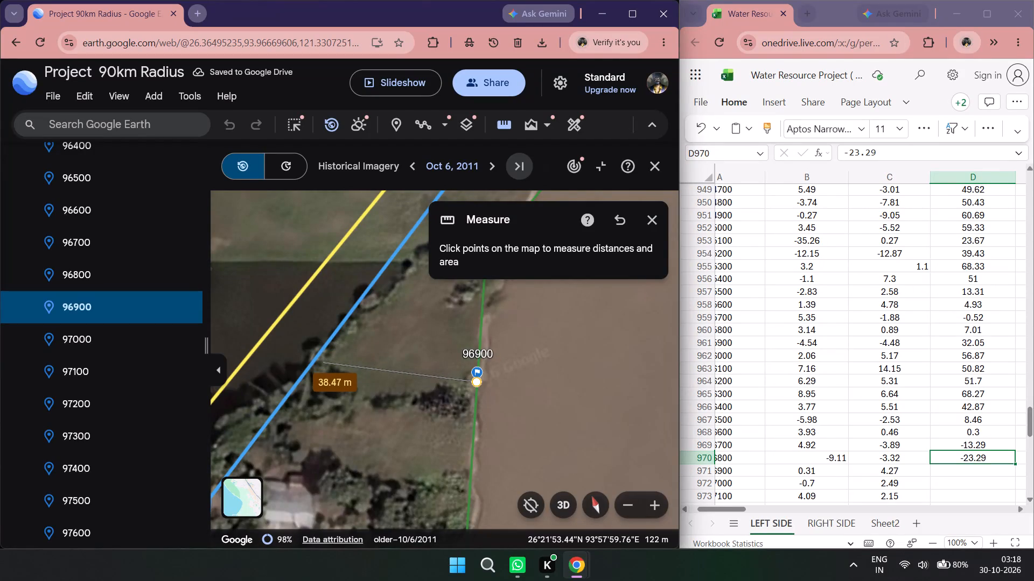
double_click(979, 474)
type("40.1")
key("8")
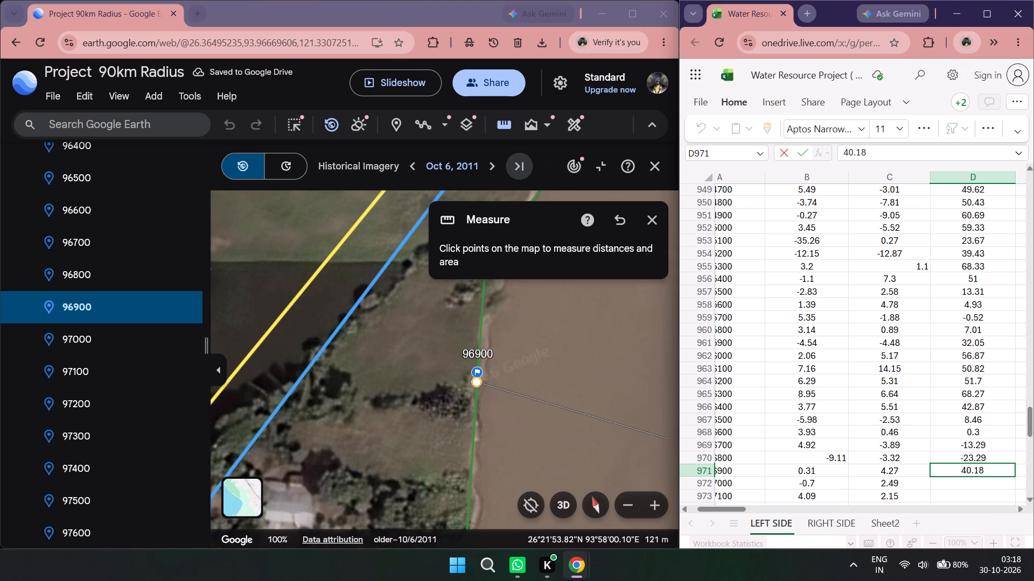
key("BackSpace")
key("BackSpace")
key("BackSpace")
key("BackSpace")
key("BackSpace")
type("-40")
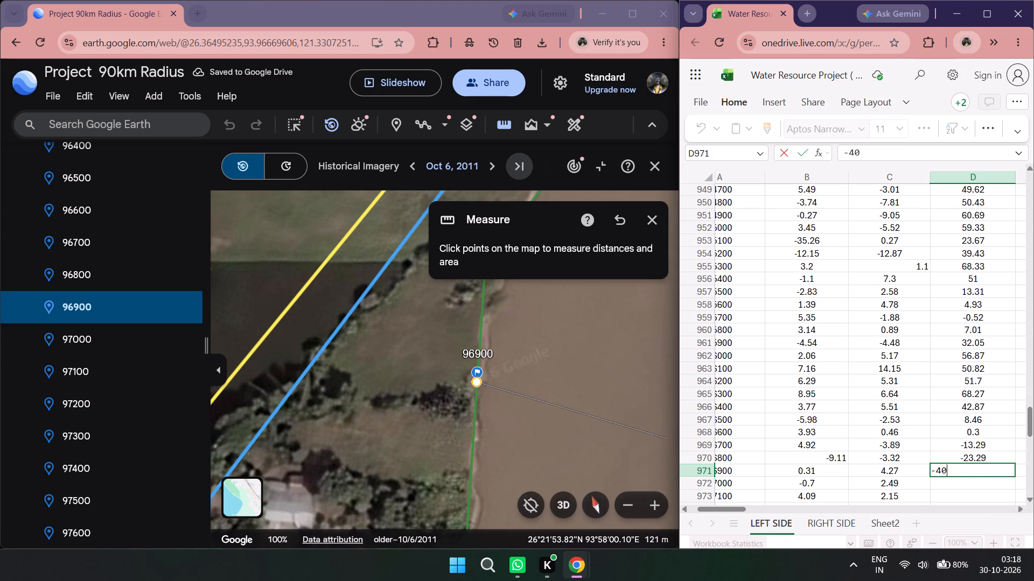
type(".18")
Measure the distance from placemark 97000 to the blue line and record -46.27 in column D of its row.
double_click(89, 343)
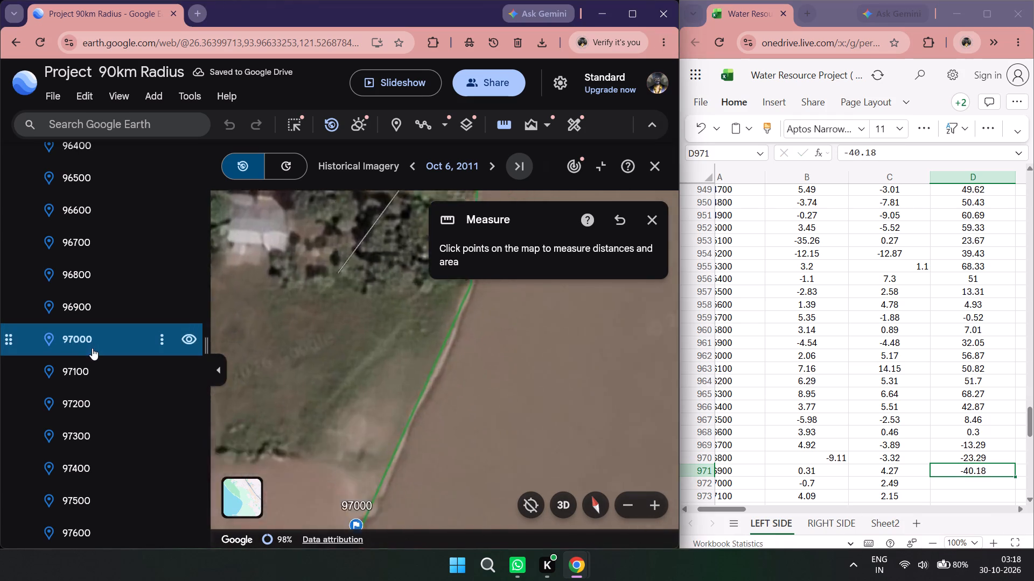
scroll(313, 346, "down", 2)
scroll(313, 346, "up", 1)
scroll(301, 349, "down", 5)
left_click_drag(244, 349, 490, 392)
double_click(494, 118)
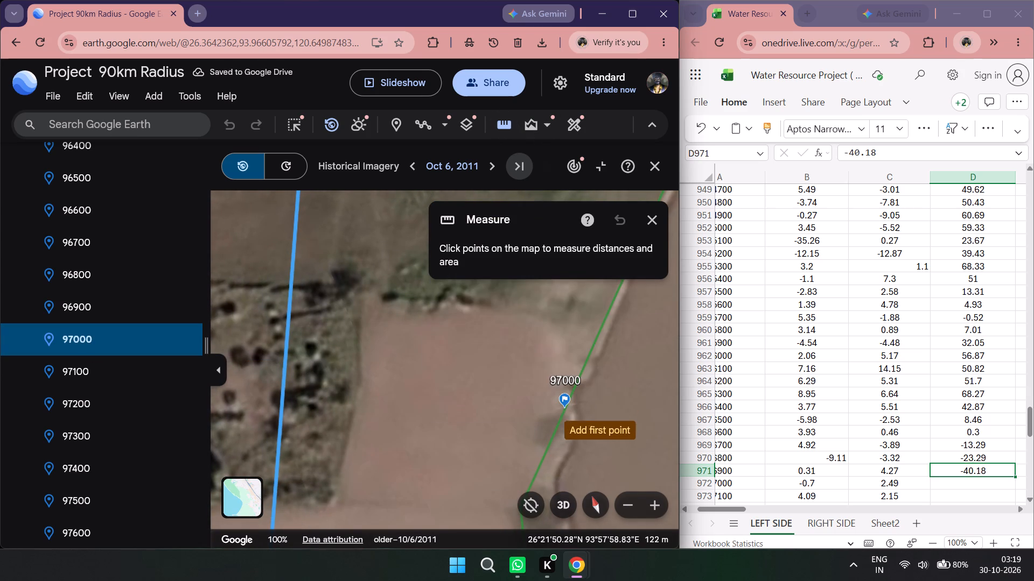
left_click(564, 411)
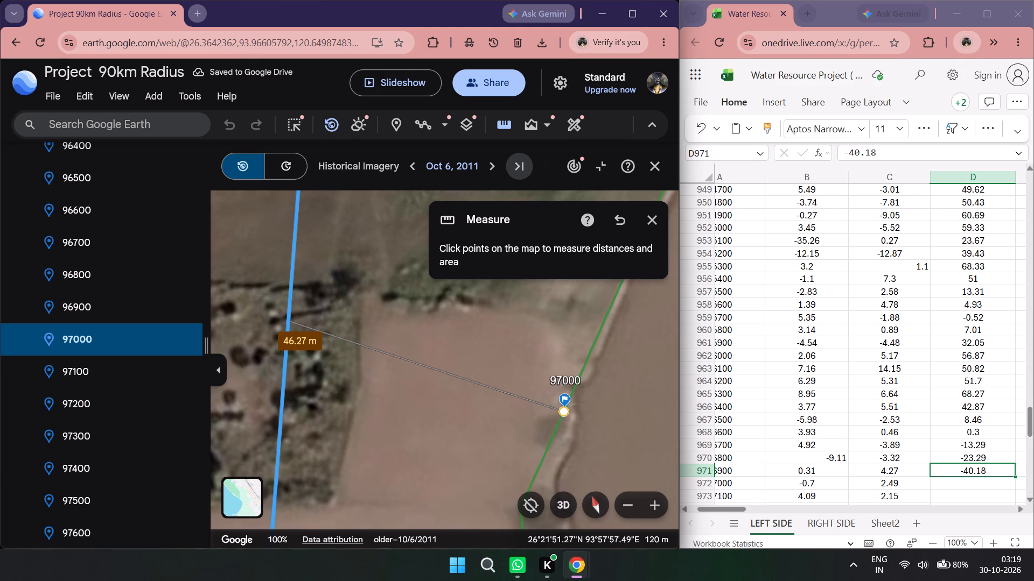
double_click(987, 485)
type("-46")
key("comma")
key("BackSpace")
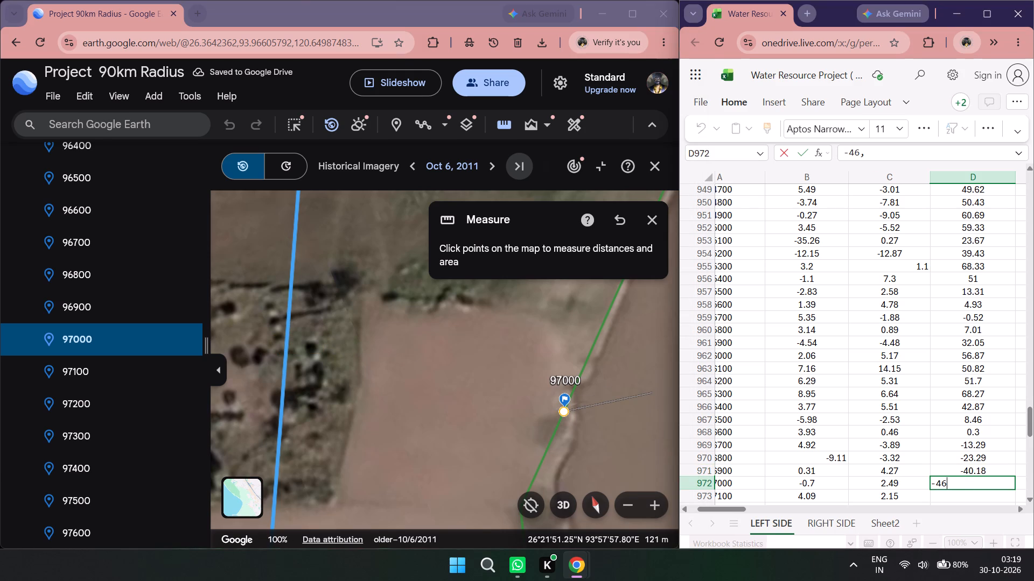
type(".27")
Measure the distance from placemark 97100 to the blue line and record 55.72 in column D of its row.
double_click(69, 376)
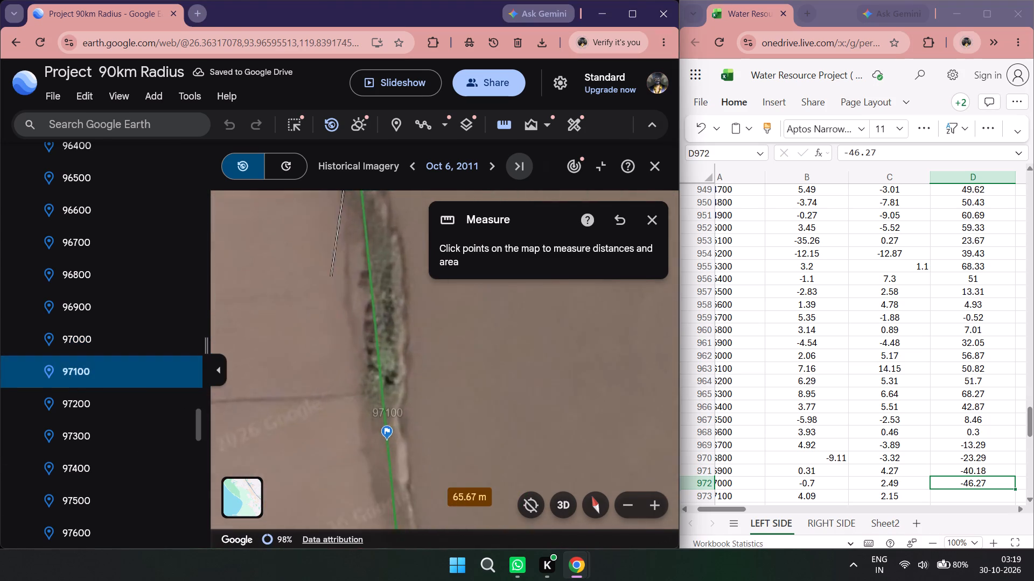
scroll(459, 477, "down", 5)
left_click_drag(455, 437, 446, 410)
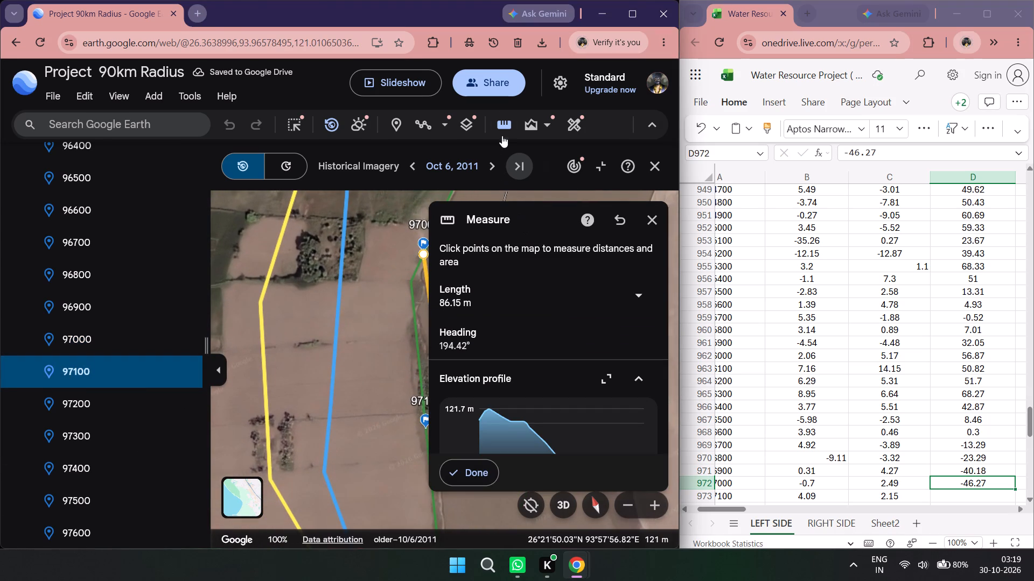
double_click(502, 125)
left_click(426, 428)
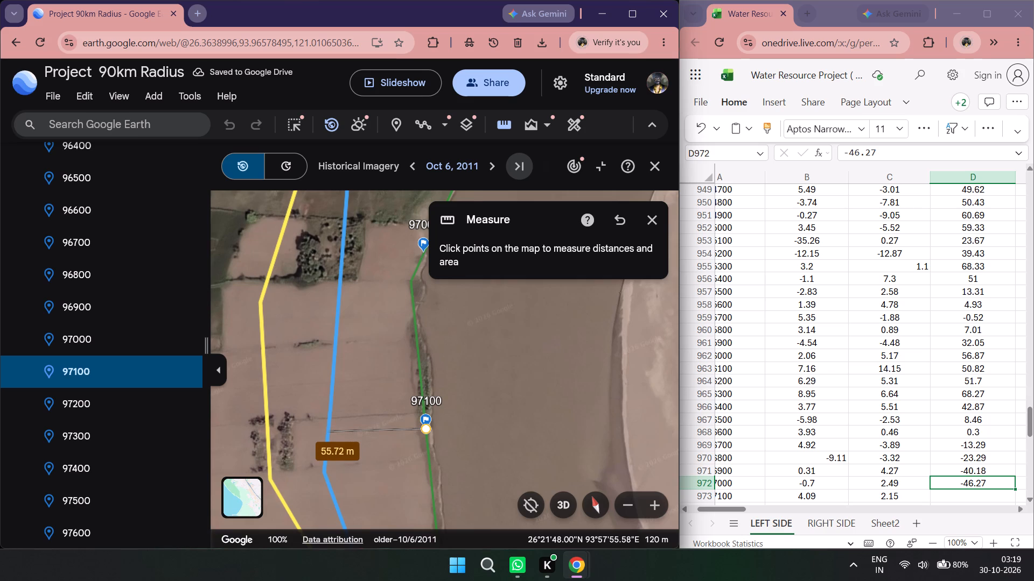
double_click(955, 499)
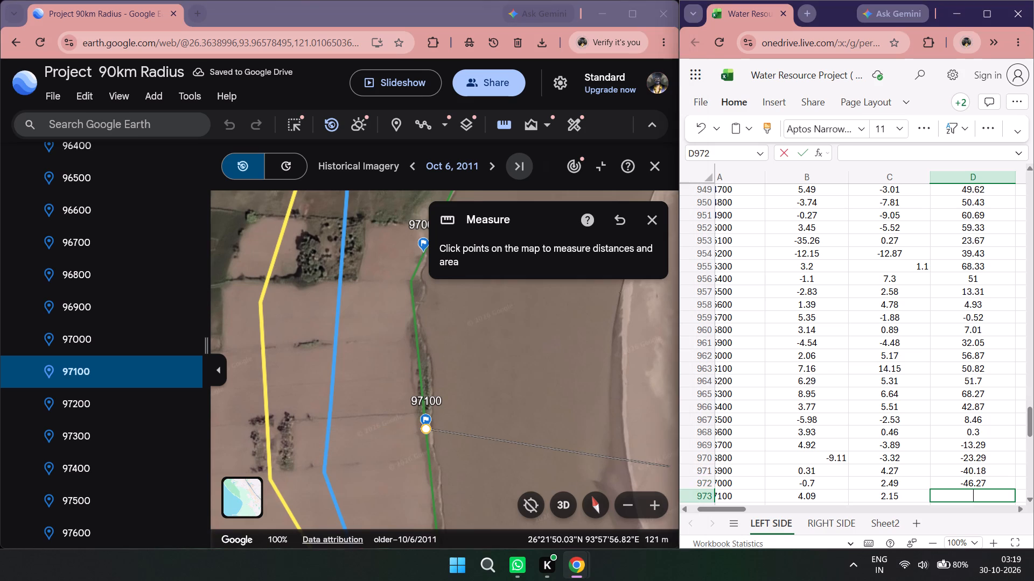
type("55.72")
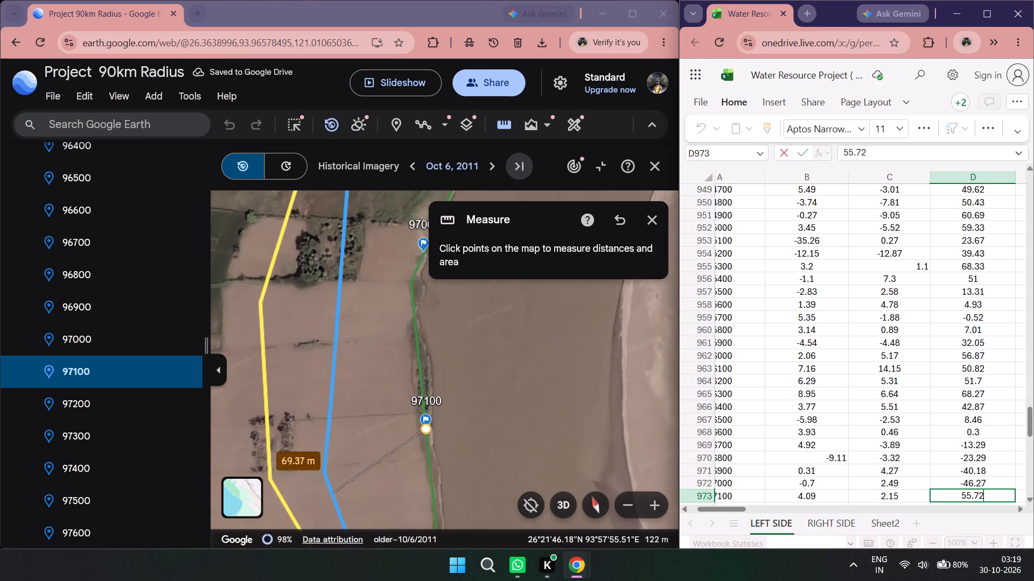
Measure the distance from placemark 97200 to the blue line and record -39.63 in column D of its row.
double_click(51, 395)
scroll(330, 332, "down", 4)
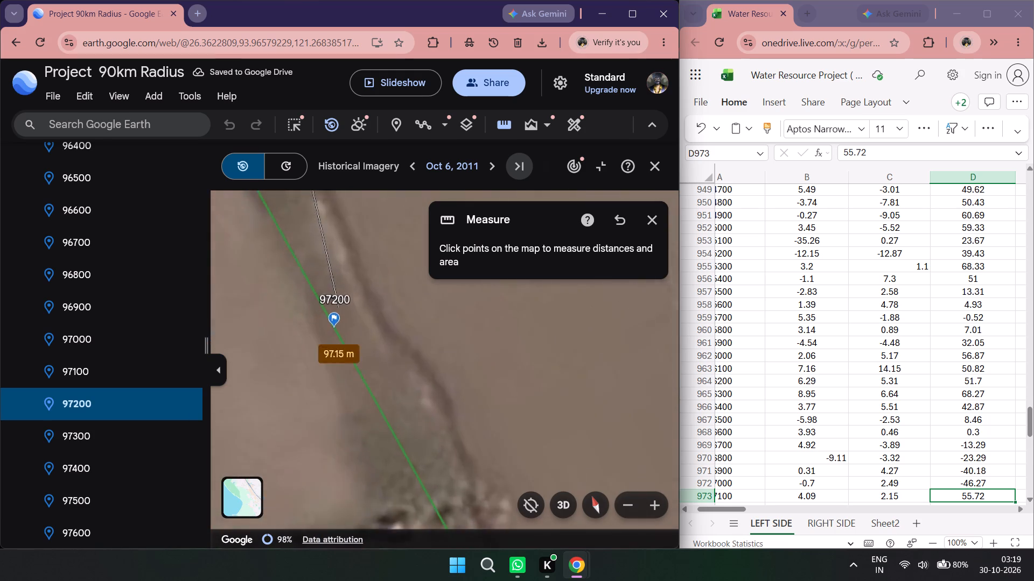
left_click_drag(291, 367, 453, 306)
double_click(510, 118)
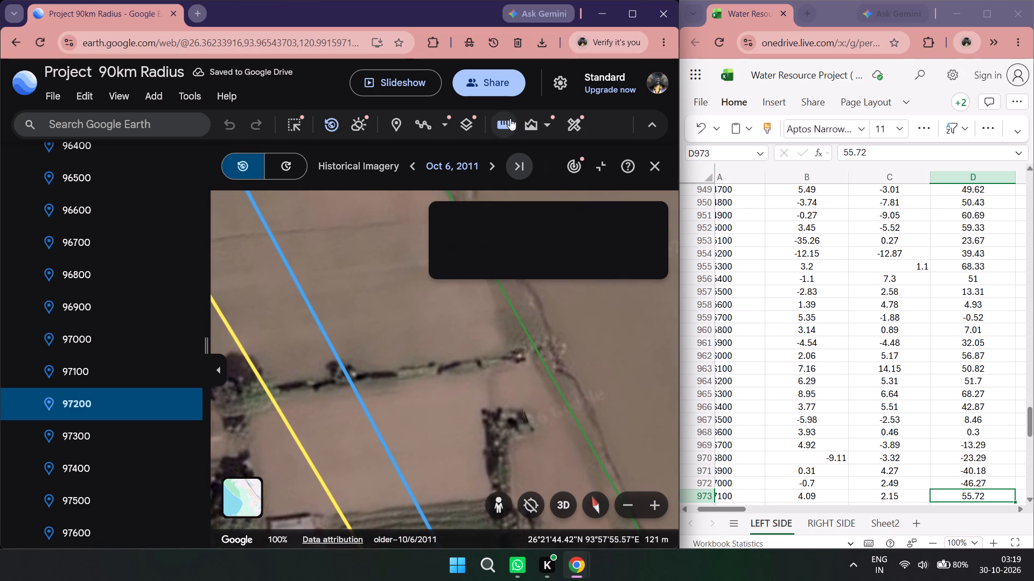
left_click_drag(482, 345, 458, 445)
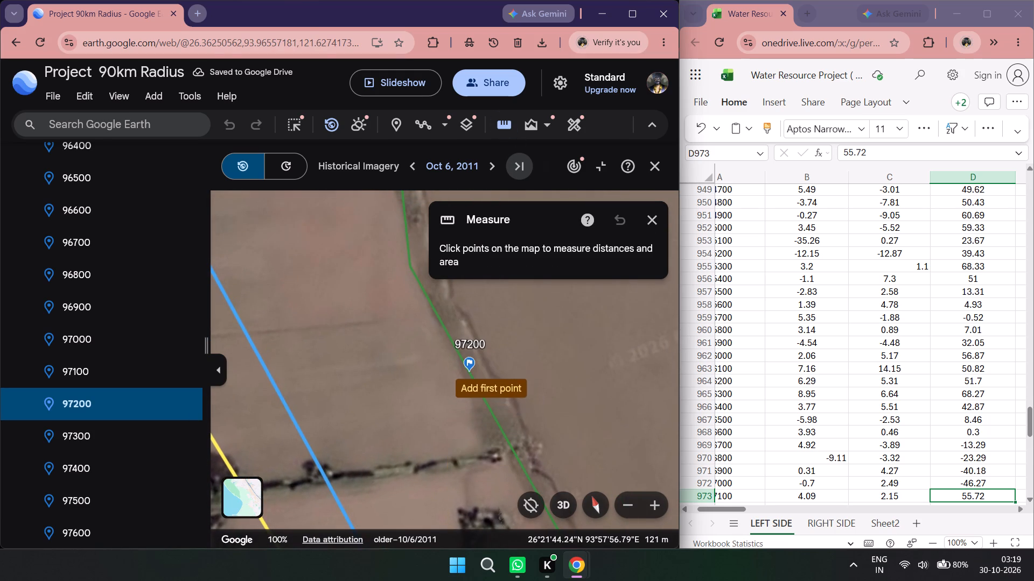
left_click(470, 377)
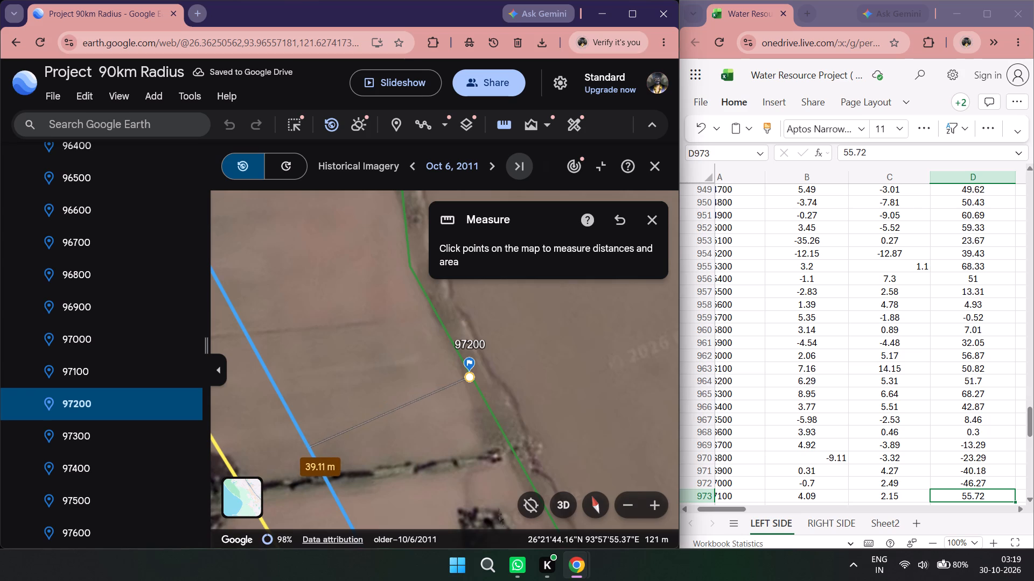
scroll(921, 488, "down", 3)
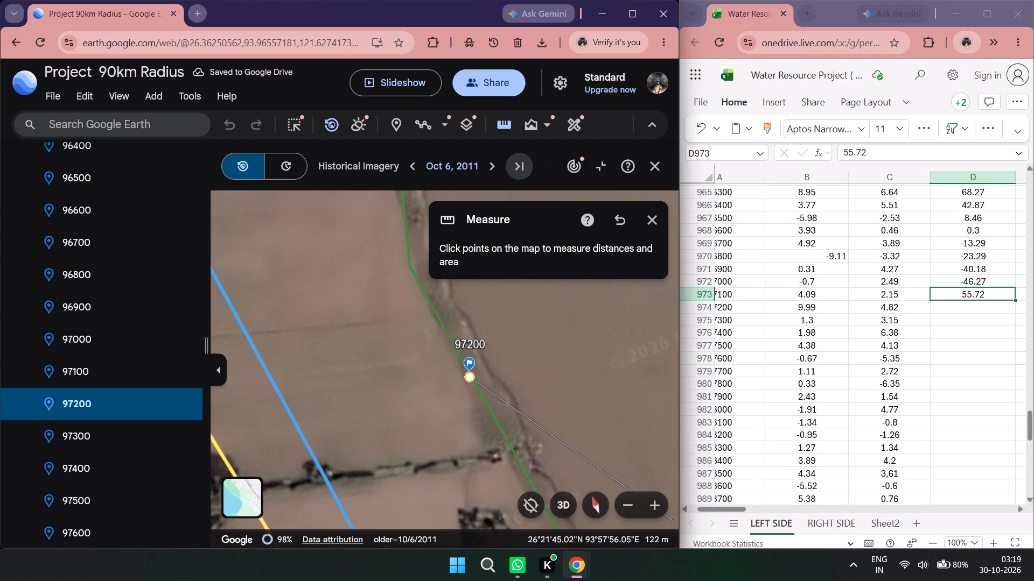
double_click(993, 309)
type("-39.67")
key("BackSpace")
key("3")
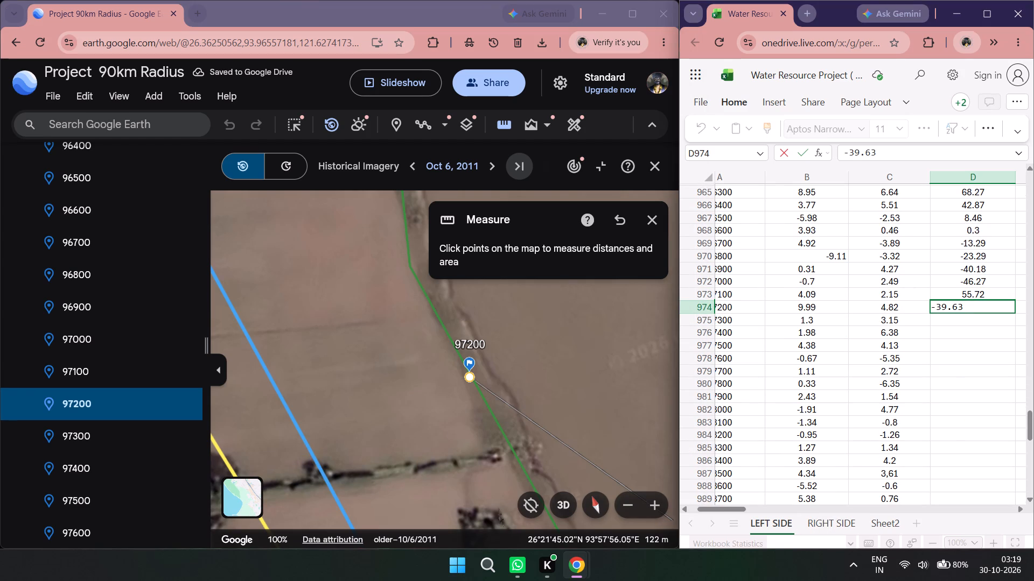
Measure the distance from placemark 97300 to the blue line and record -37.99 in column D of its row.
triple_click(124, 448)
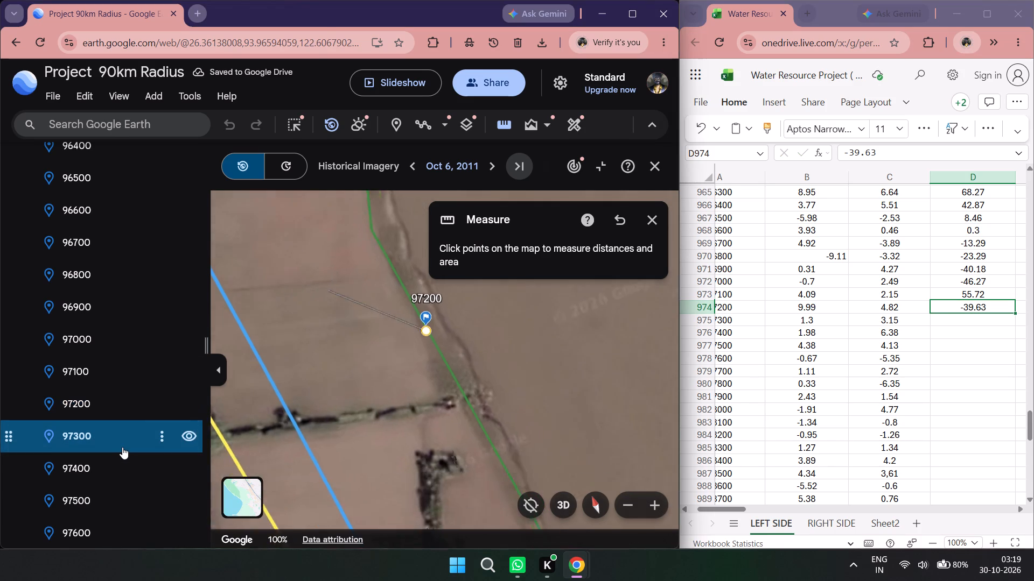
scroll(438, 390, "down", 5)
left_click_drag(368, 370, 373, 345)
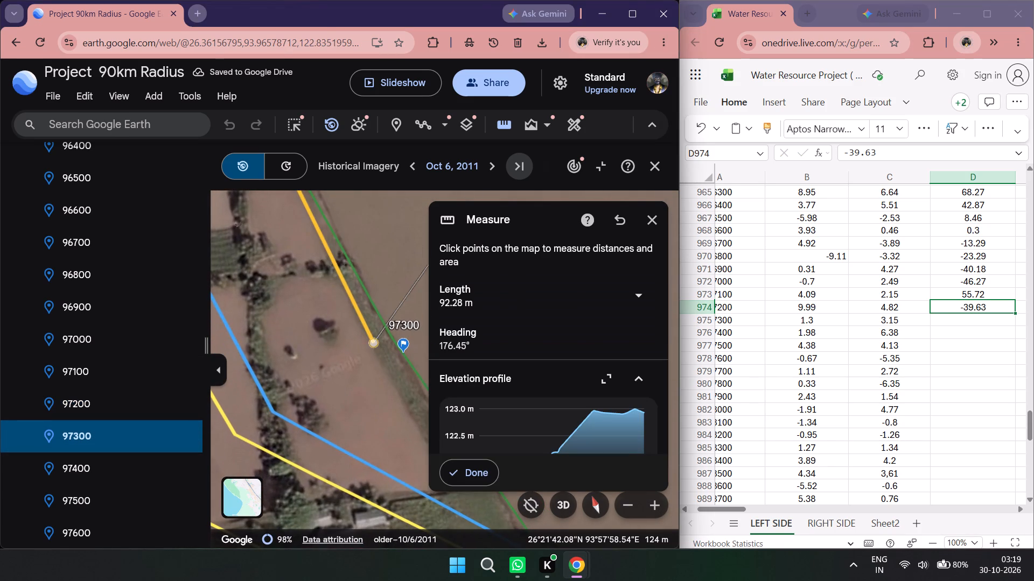
double_click(501, 125)
left_click(401, 352)
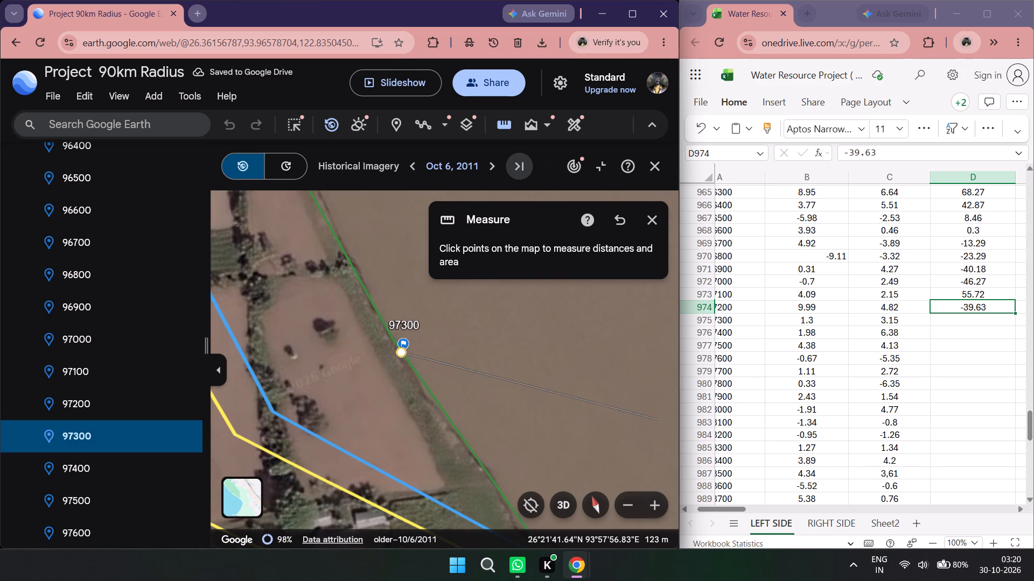
double_click(966, 320)
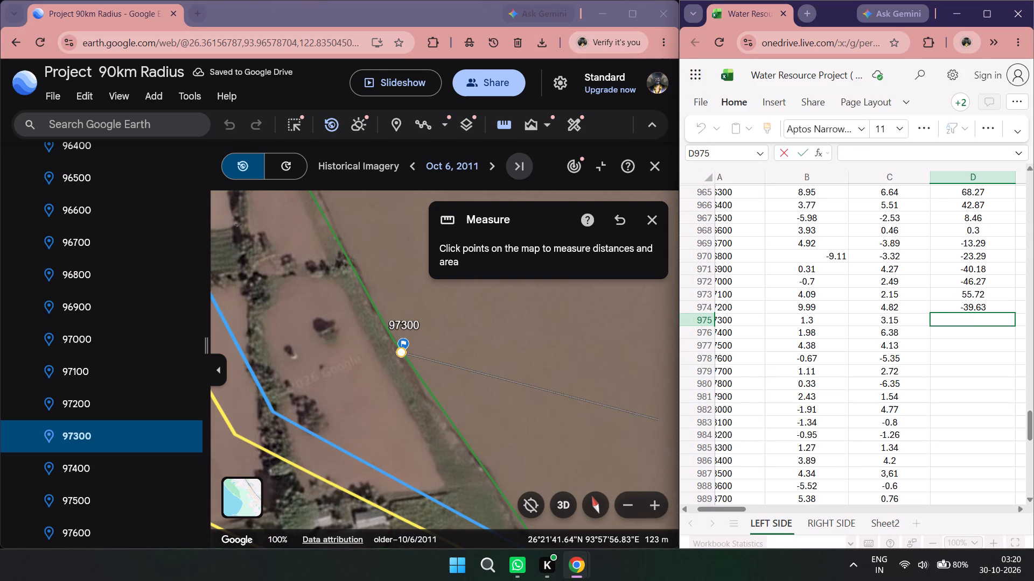
type("-37.99")
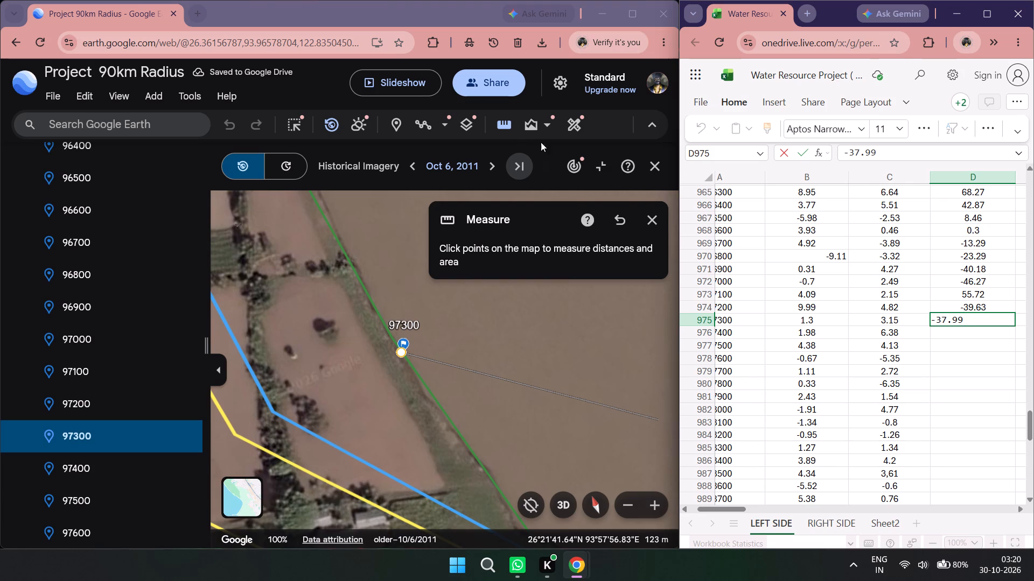
left_click(501, 126)
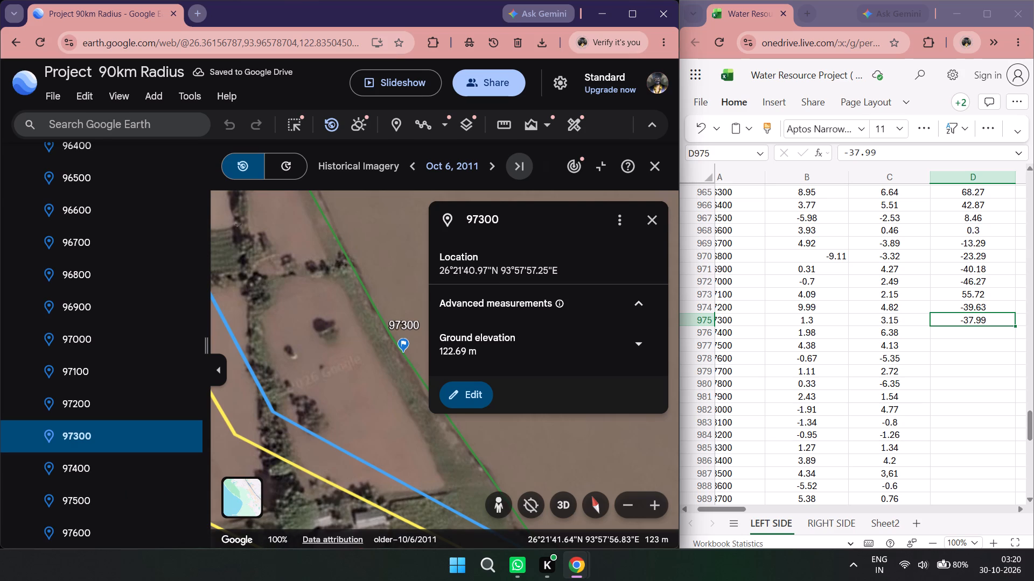
Measure the distance from placemark 97400 to the blue line and record 1.87 in column D of its row.
double_click(123, 467)
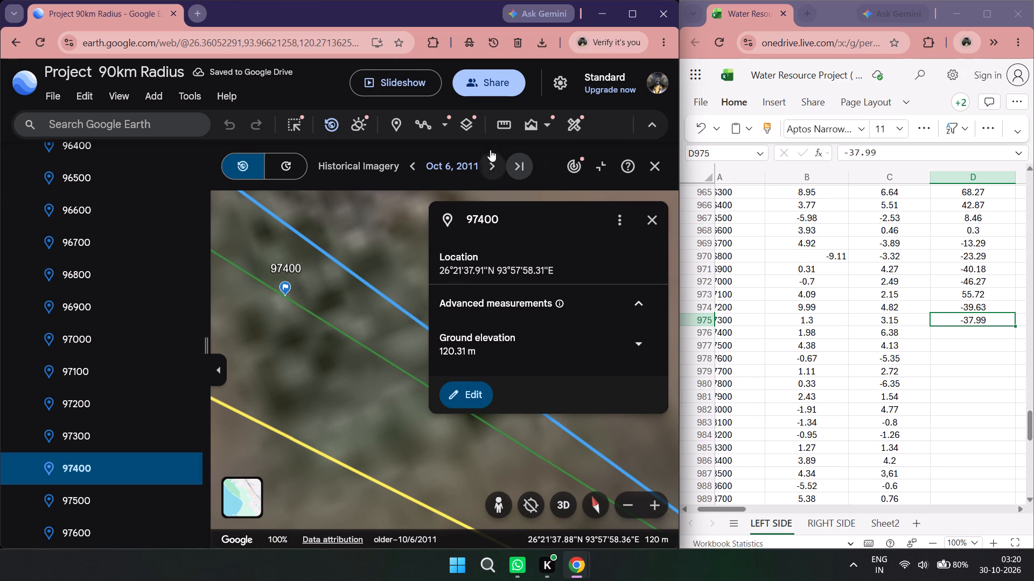
left_click(509, 127)
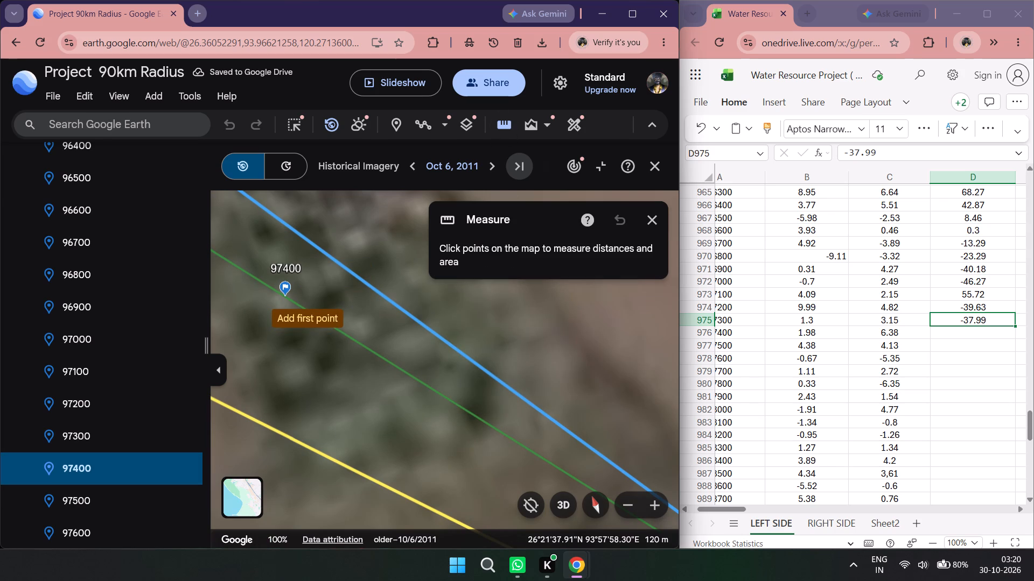
left_click(287, 297)
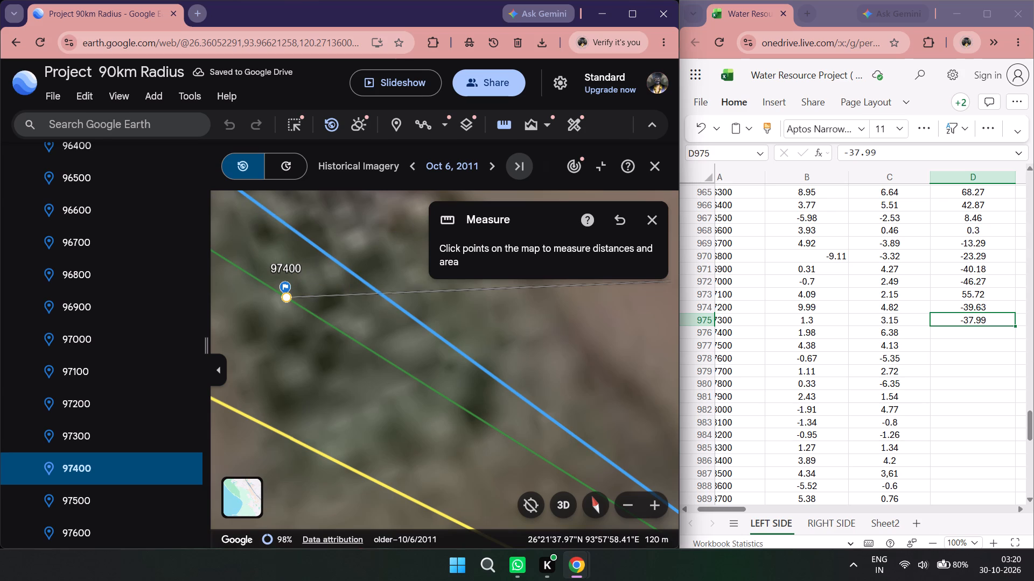
double_click(980, 337)
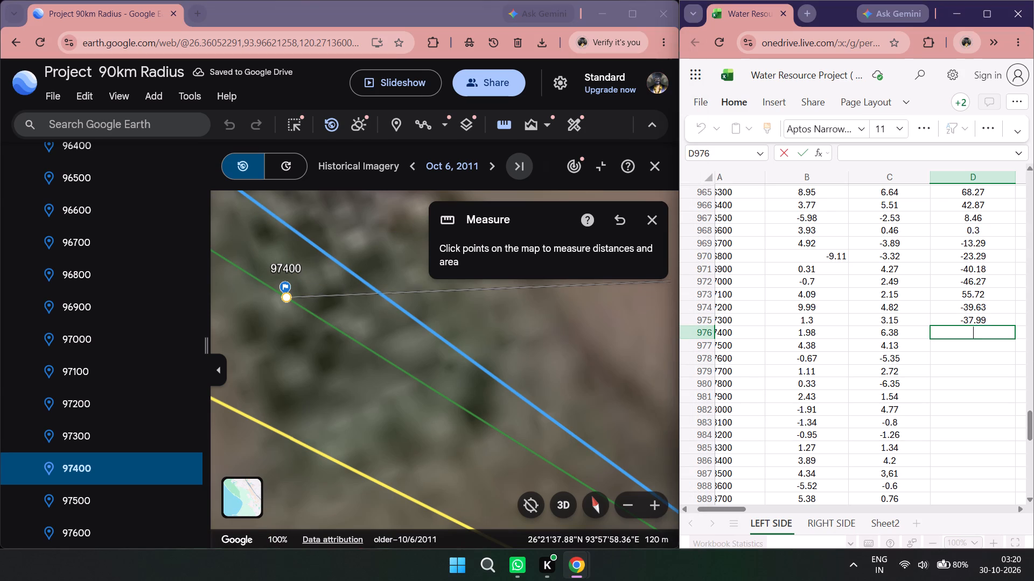
key("1")
type(".87")
Measure the distance from placemark 97500 to the blue line and record 10.23 in column D of its row.
double_click(110, 499)
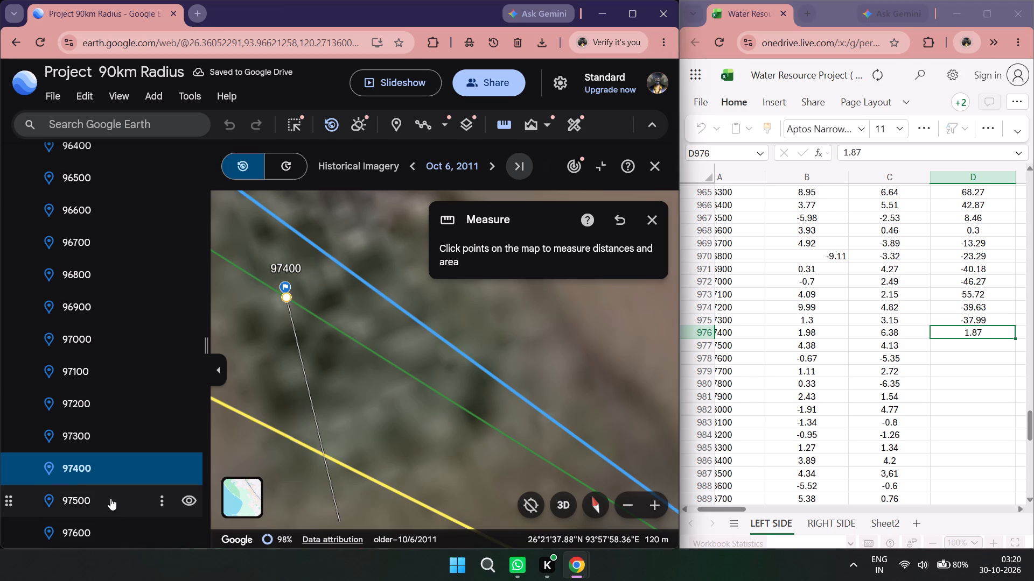
scroll(310, 442, "down", 3)
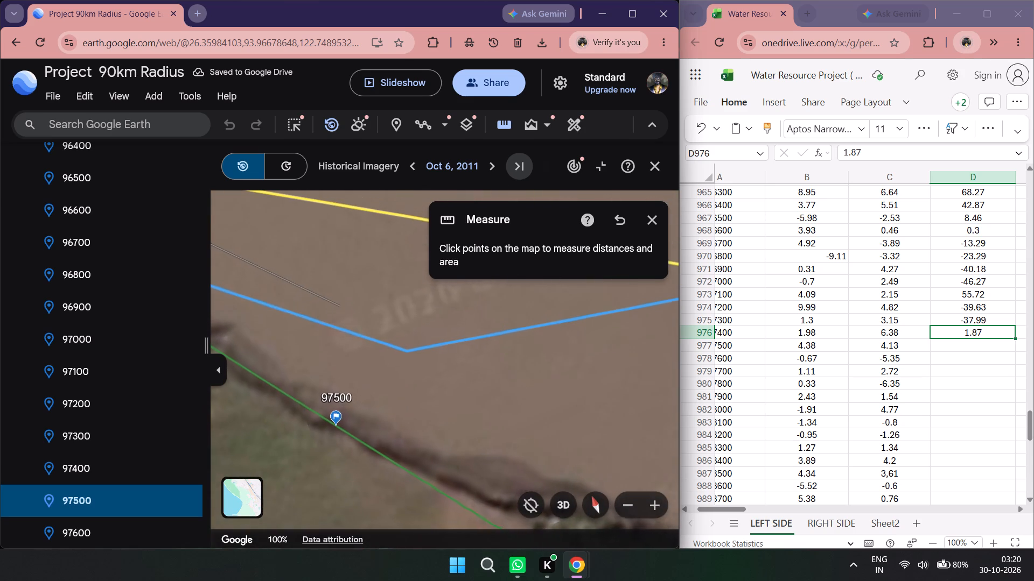
double_click(505, 130)
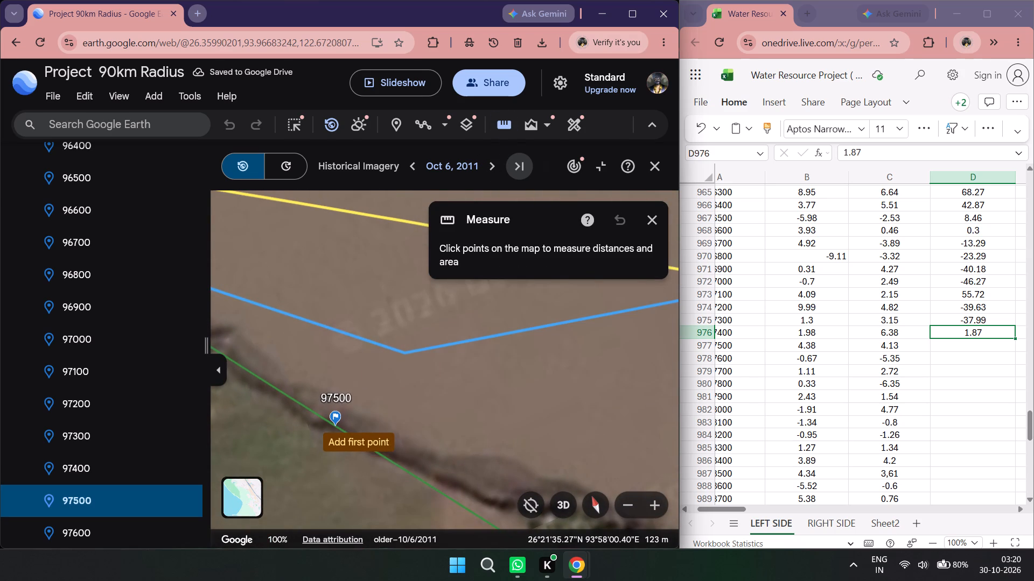
left_click(334, 427)
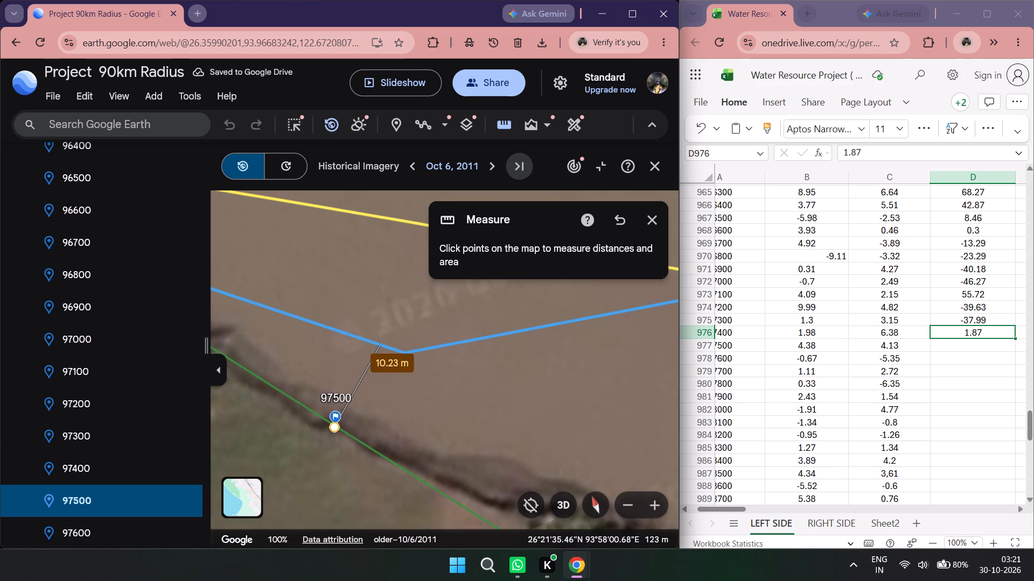
double_click(982, 348)
type("10.23")
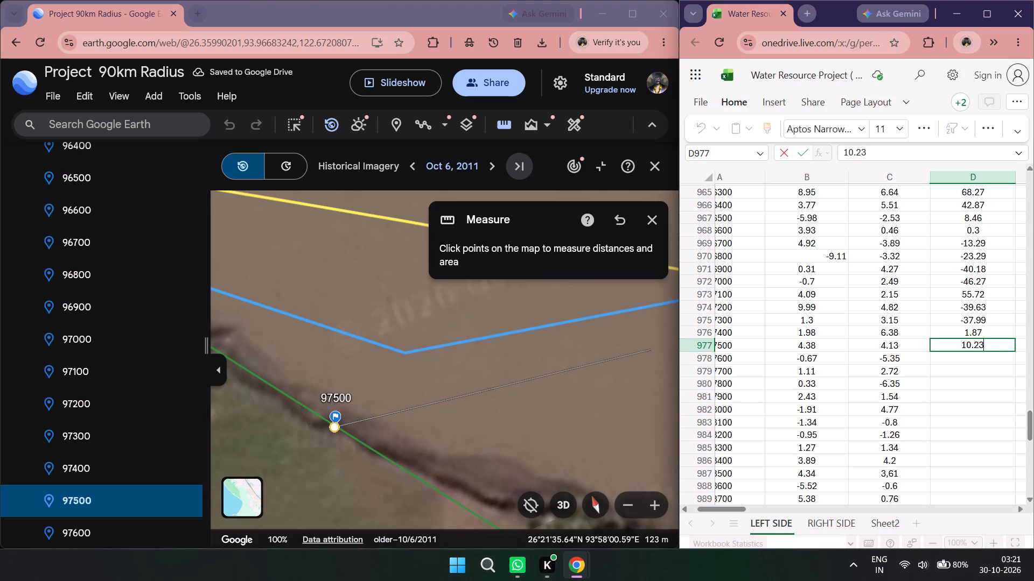
Measure the distance from placemark 97600 to the blue line and record 52.26 in column D of its row.
double_click(123, 536)
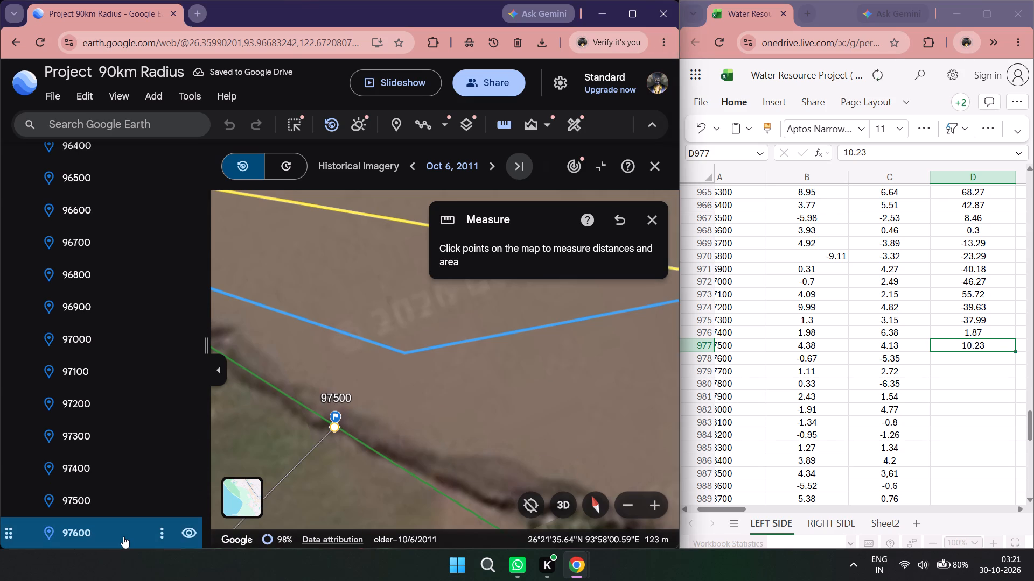
scroll(334, 395, "down", 4)
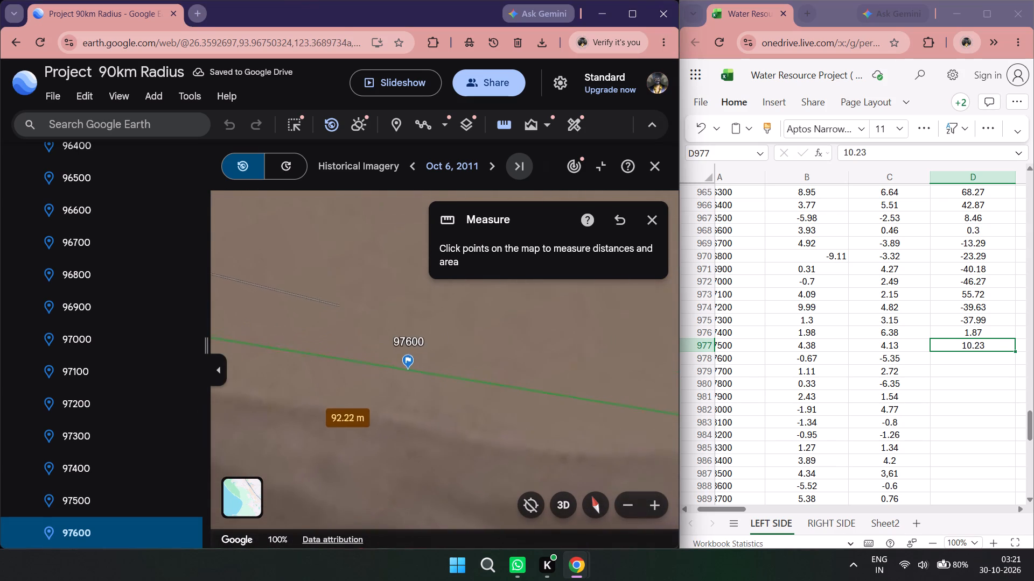
scroll(442, 359, "down", 4)
left_click_drag(459, 321, 423, 429)
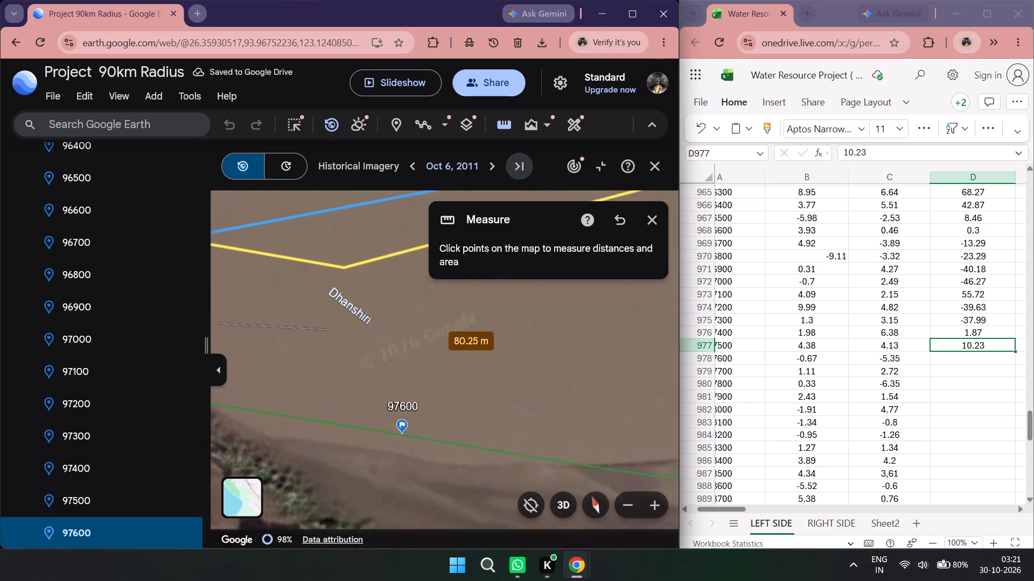
left_click_drag(423, 429, 423, 429)
double_click(505, 126)
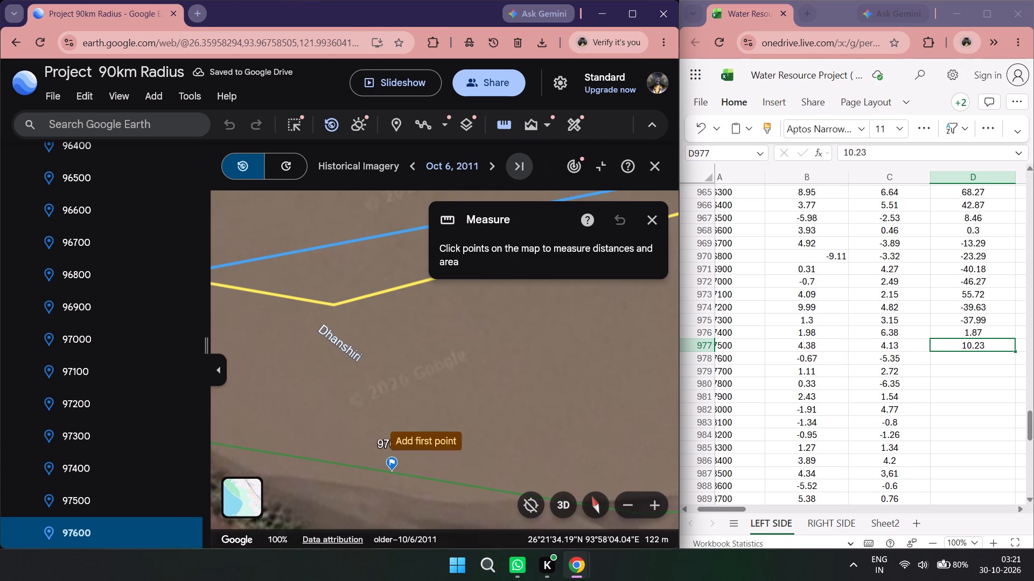
left_click(392, 474)
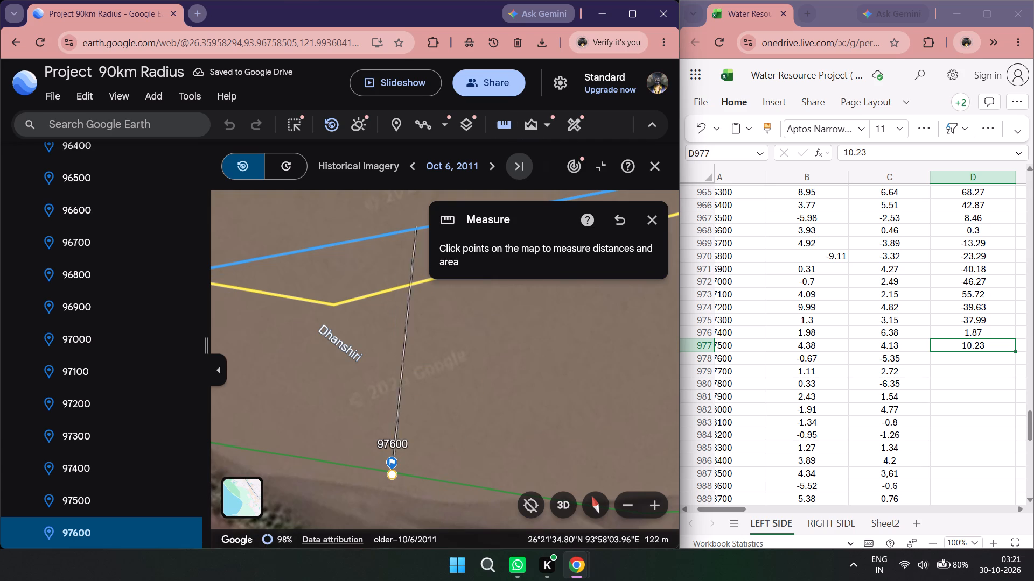
double_click(974, 354)
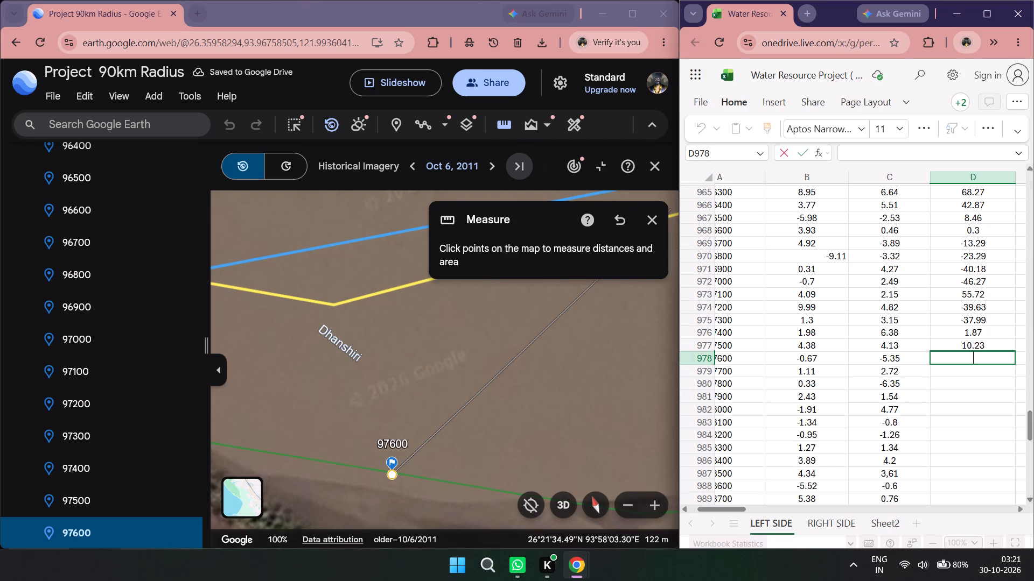
type("52.26")
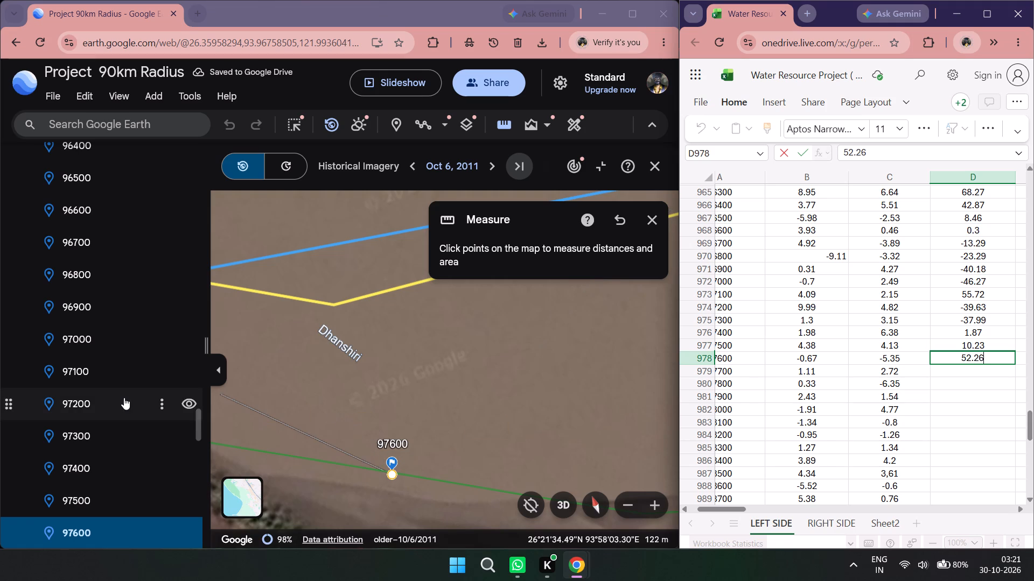
Measure the distance from placemark 97700 to the blue line and record 82.6 in column D of its row.
scroll(124, 398, "down", 4)
double_click(97, 349)
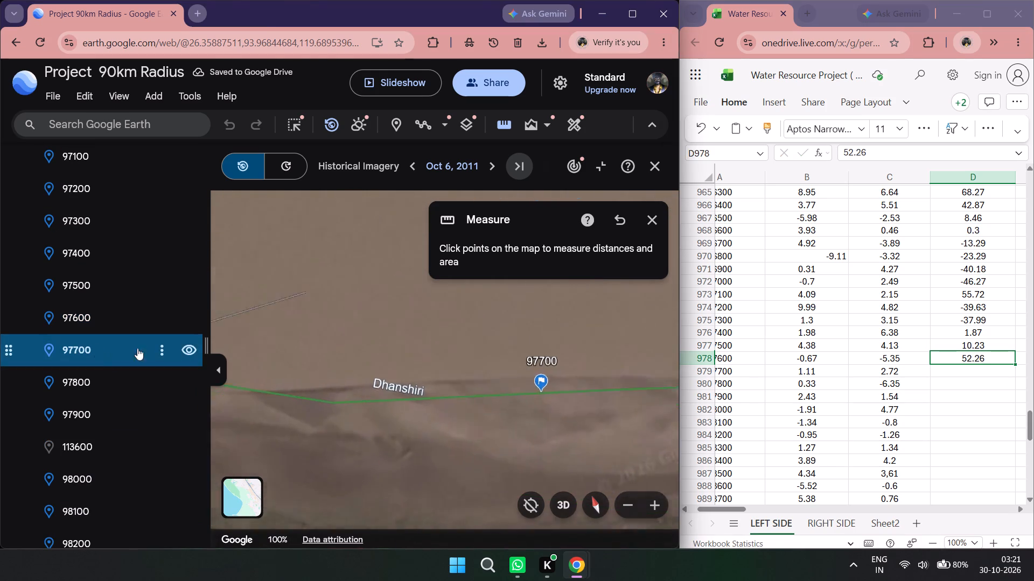
scroll(371, 287, "down", 8)
left_click_drag(379, 244, 373, 410)
double_click(504, 123)
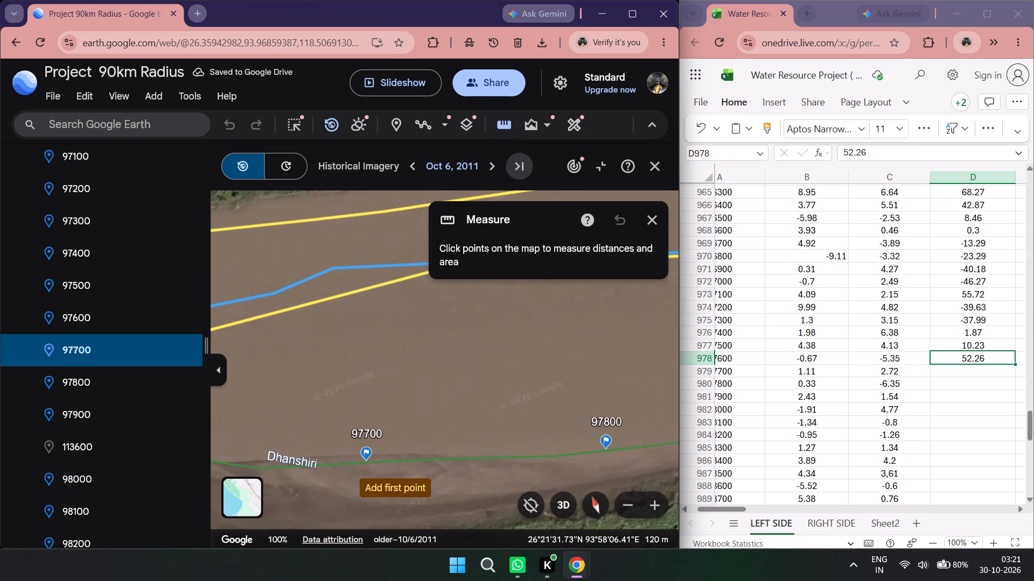
left_click(366, 462)
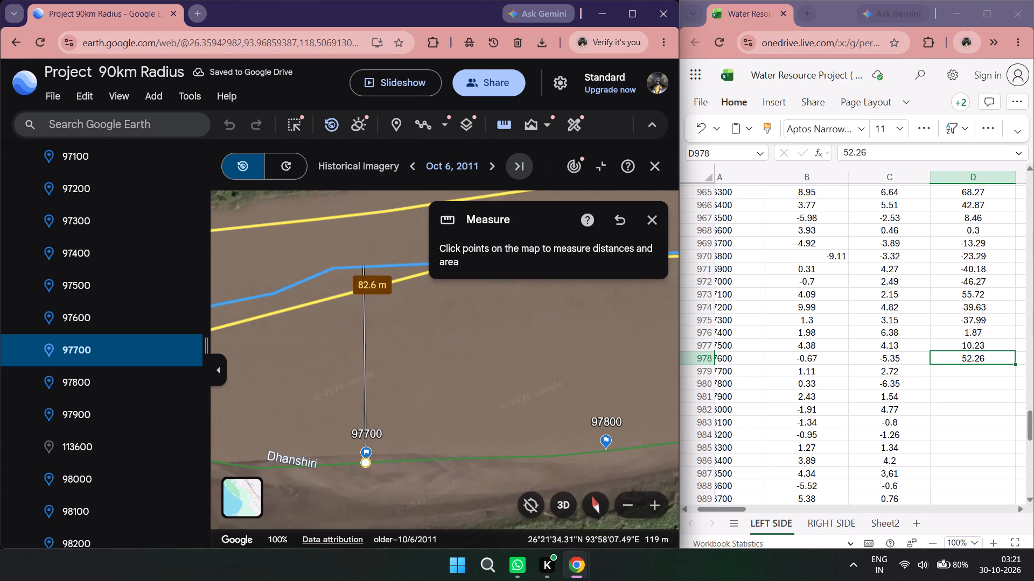
double_click(962, 370)
type("82")
key("period")
key("6")
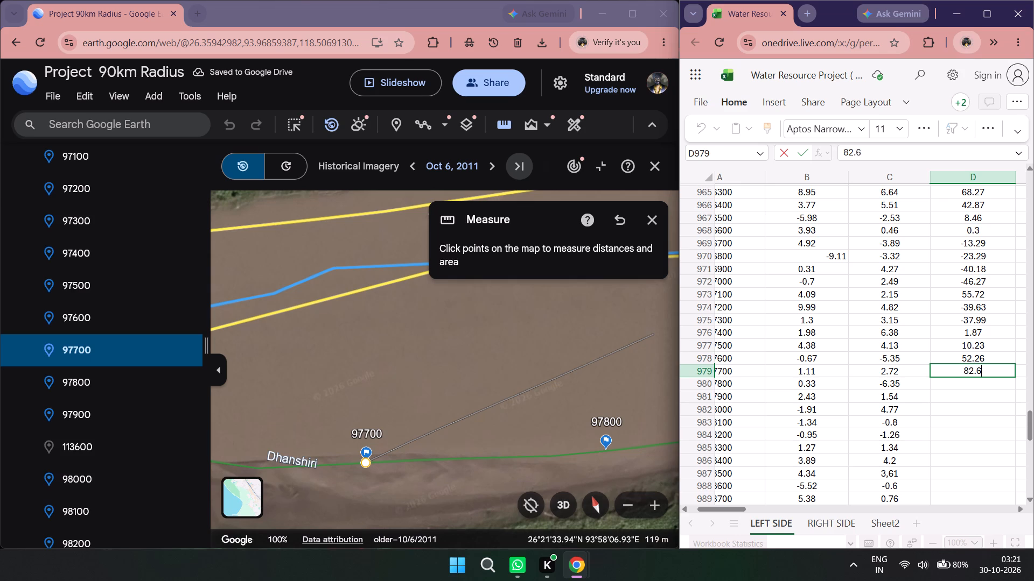
Measure the distance from placemark 97800 to the blue line and record 83.04 in column D of its row.
double_click(106, 391)
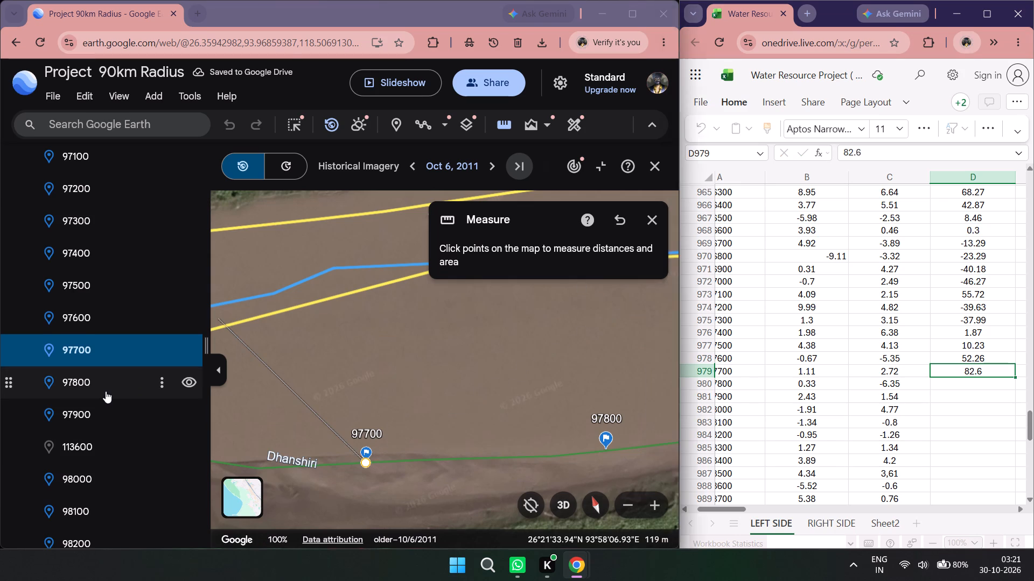
scroll(416, 350, "down", 5)
left_click_drag(409, 313, 383, 365)
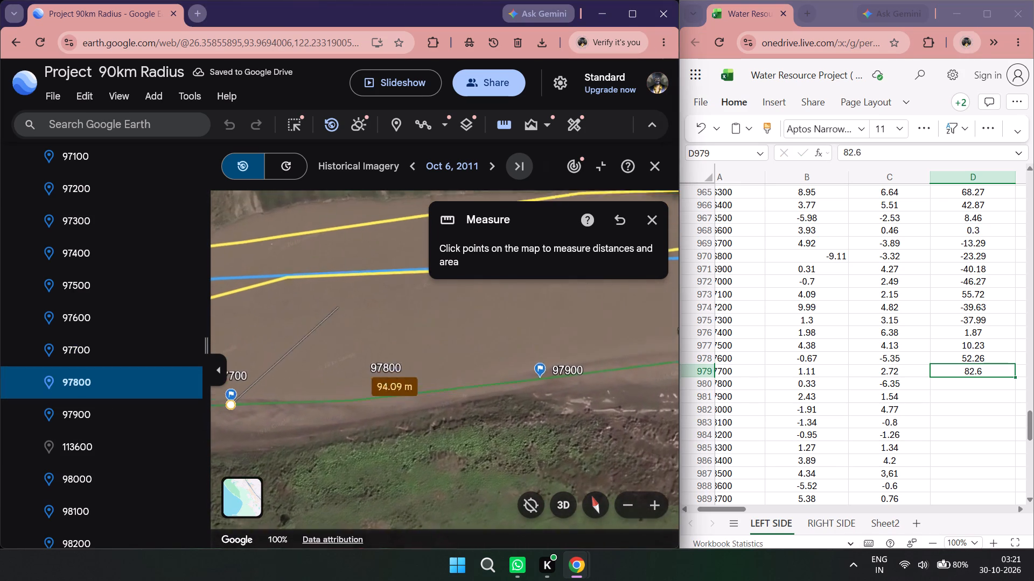
double_click(498, 119)
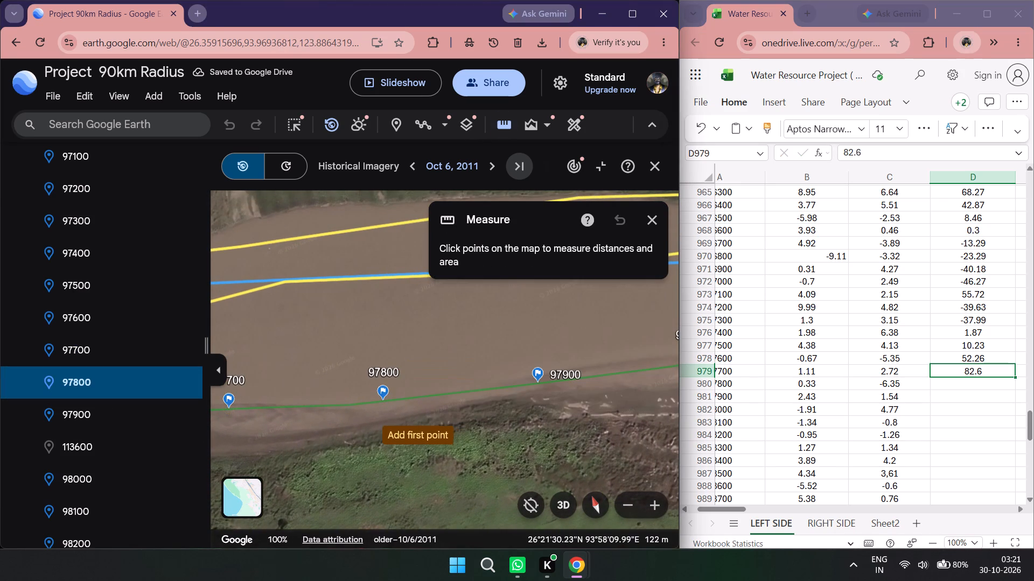
left_click(384, 402)
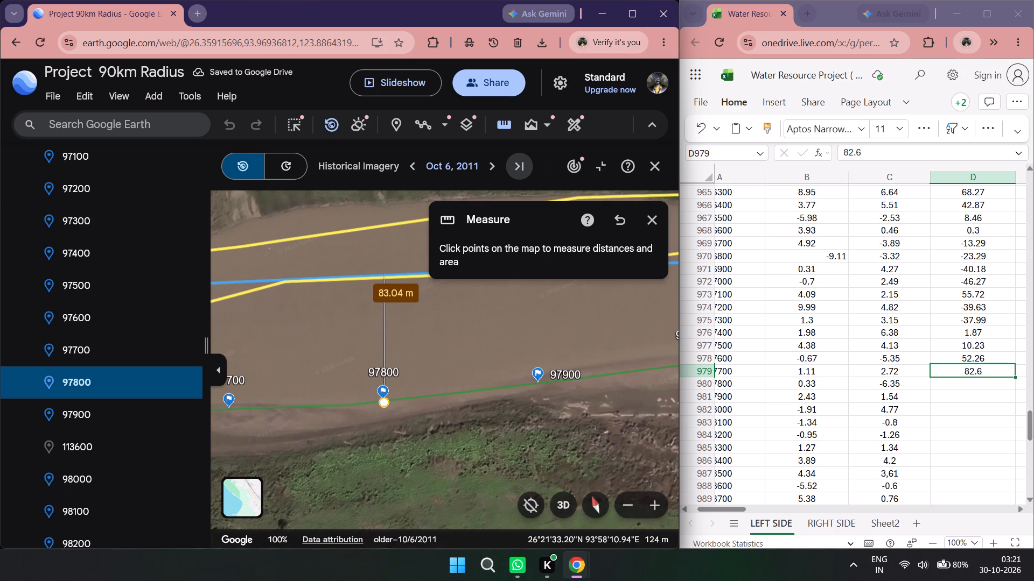
double_click(957, 384)
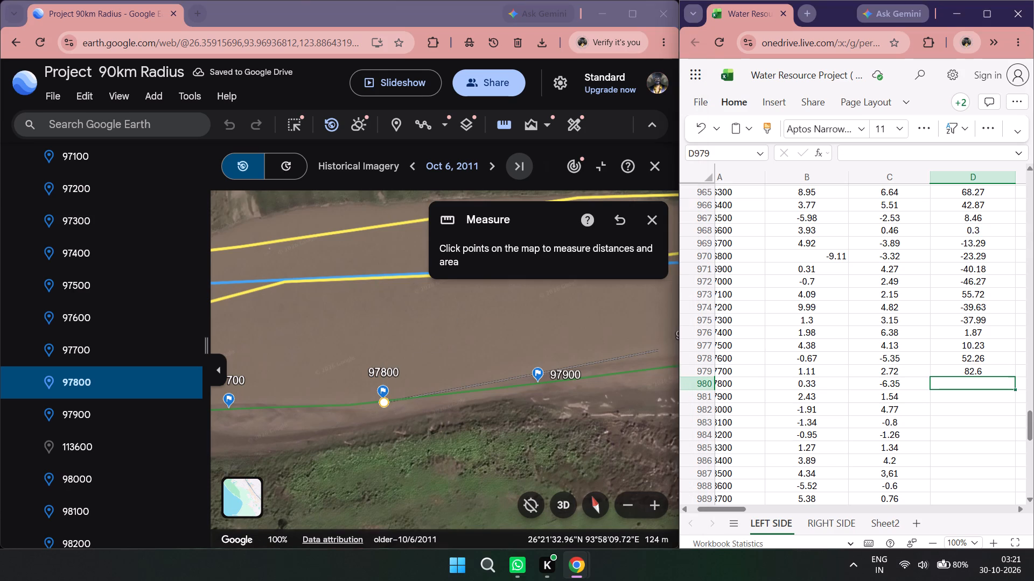
type("83.0")
key("4")
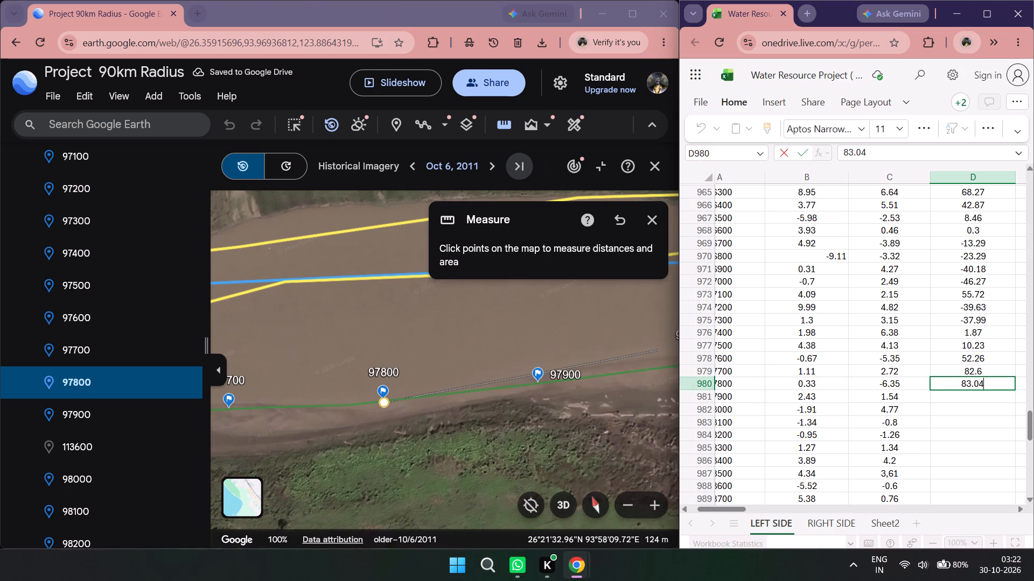
Measure the distance from placemark 97900 to the blue line and record 74.5 in column D of its row.
double_click(131, 412)
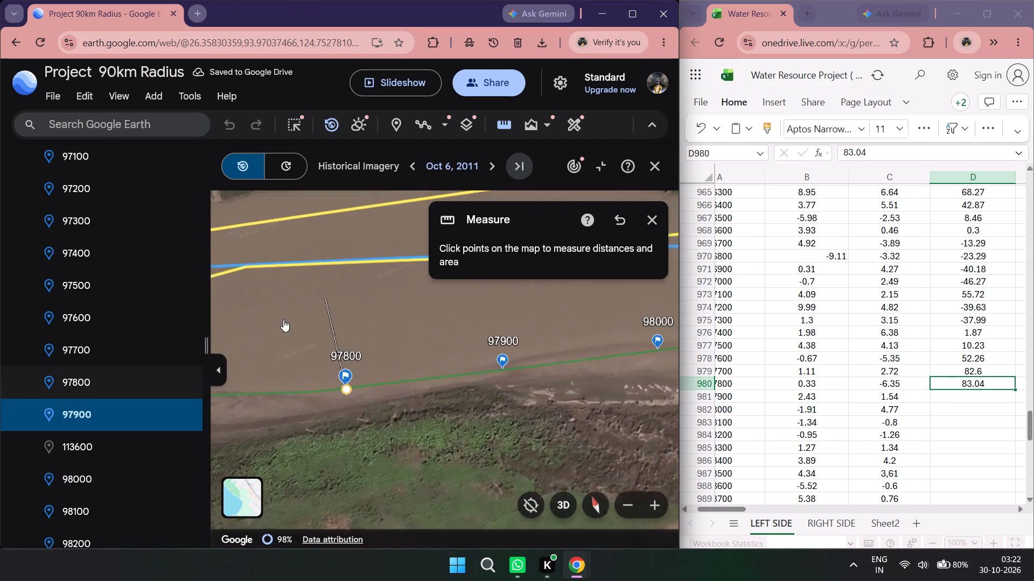
scroll(468, 312, "down", 4)
left_click_drag(465, 310, 403, 414)
scroll(401, 415, "up", 4)
left_click_drag(402, 409, 402, 407)
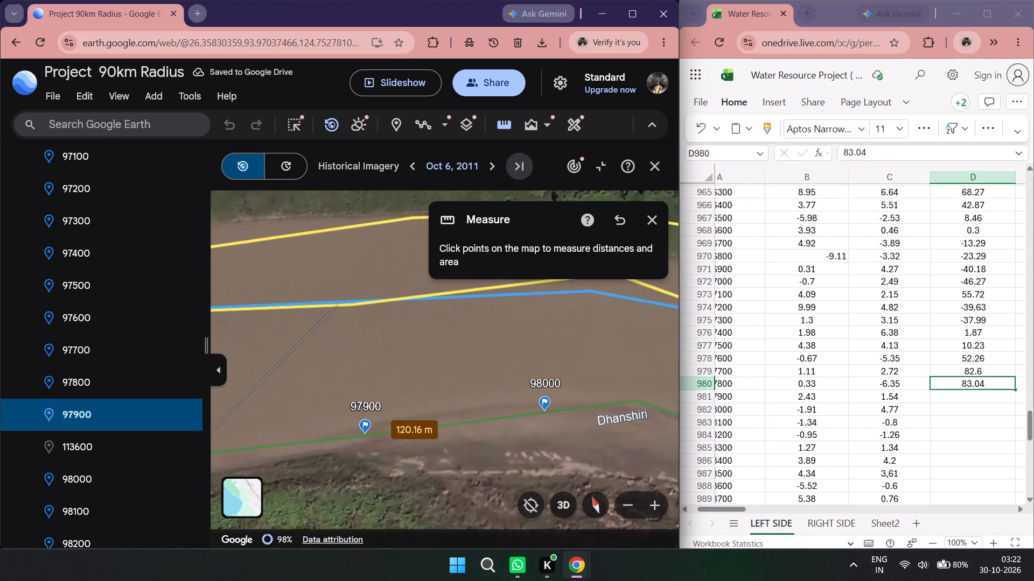
left_click_drag(402, 407, 407, 389)
double_click(510, 125)
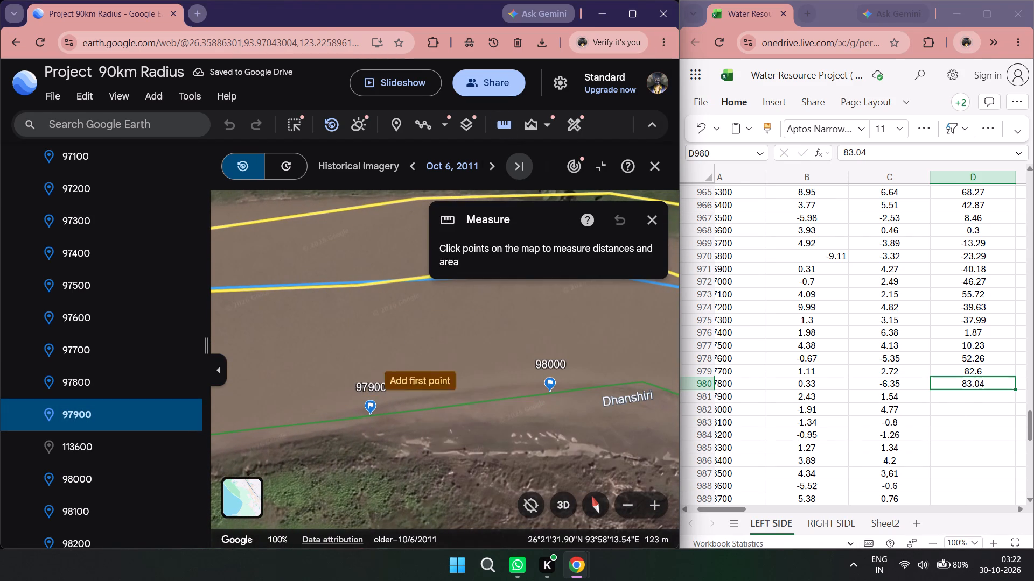
left_click(370, 417)
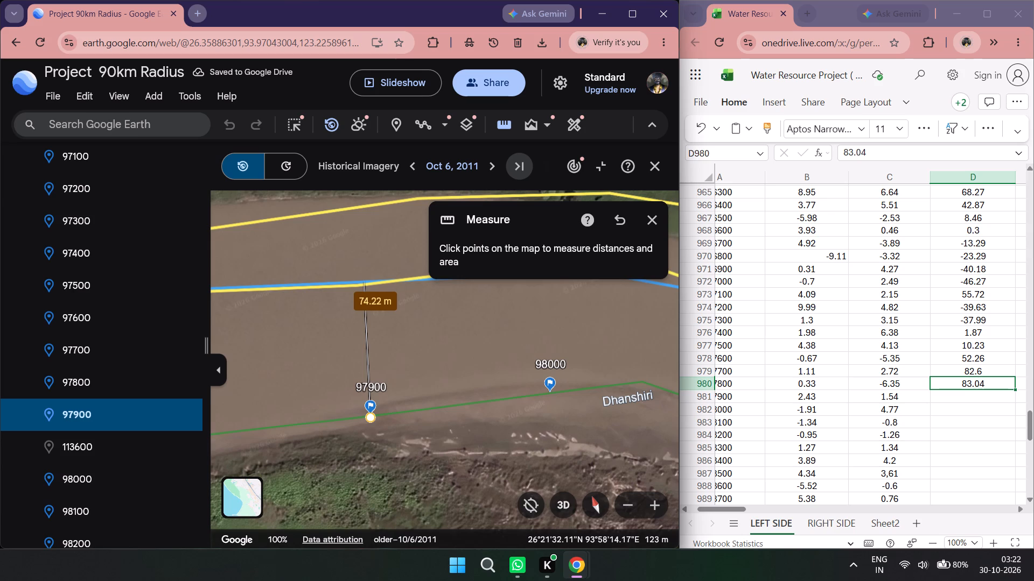
double_click(977, 397)
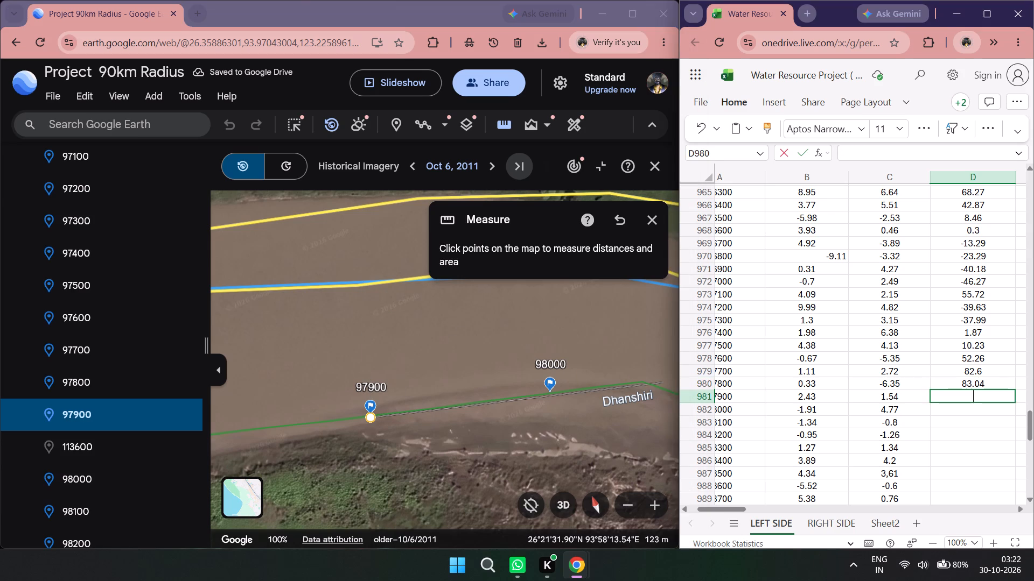
type("74.5")
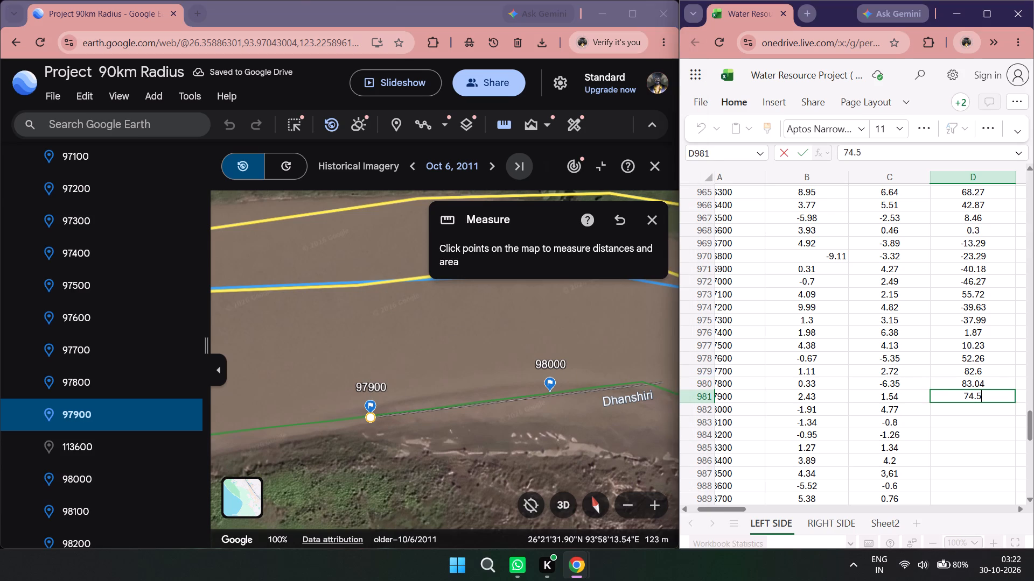
Measure the distance from placemark 98000 to the blue line and record 66.79 in column D of its row.
double_click(66, 472)
scroll(430, 392, "down", 3)
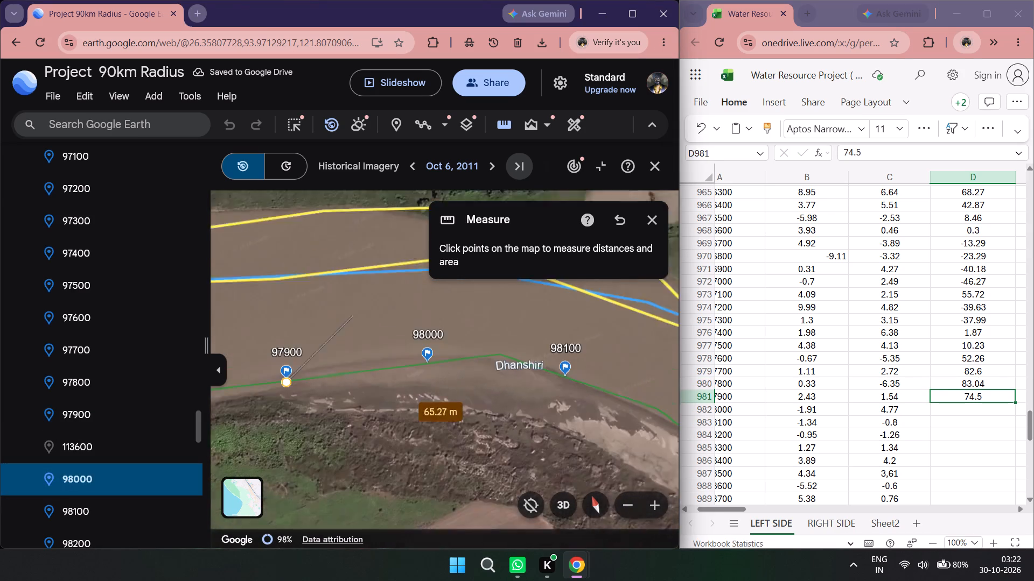
left_click_drag(430, 391, 417, 434)
double_click(501, 121)
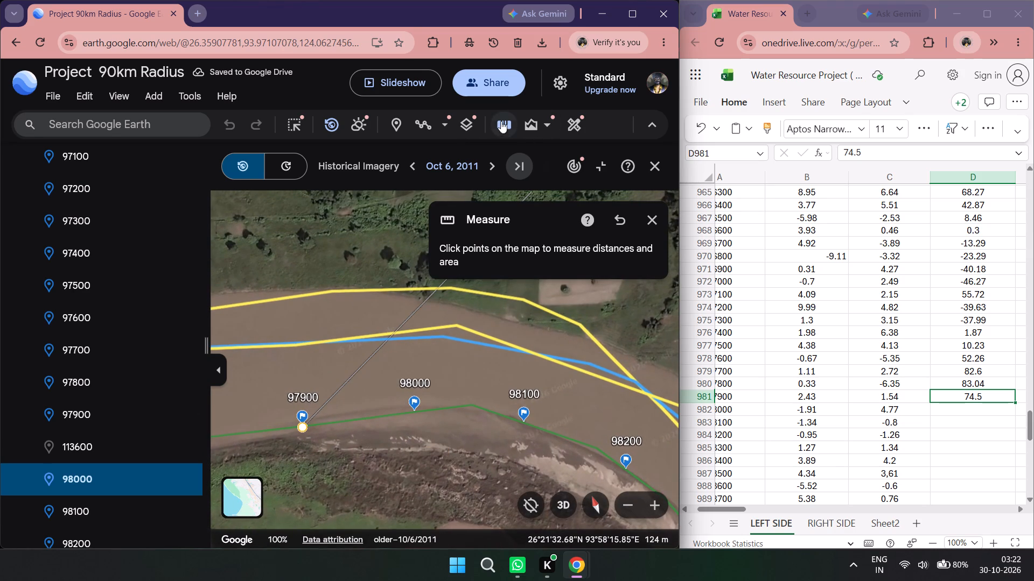
left_click(414, 413)
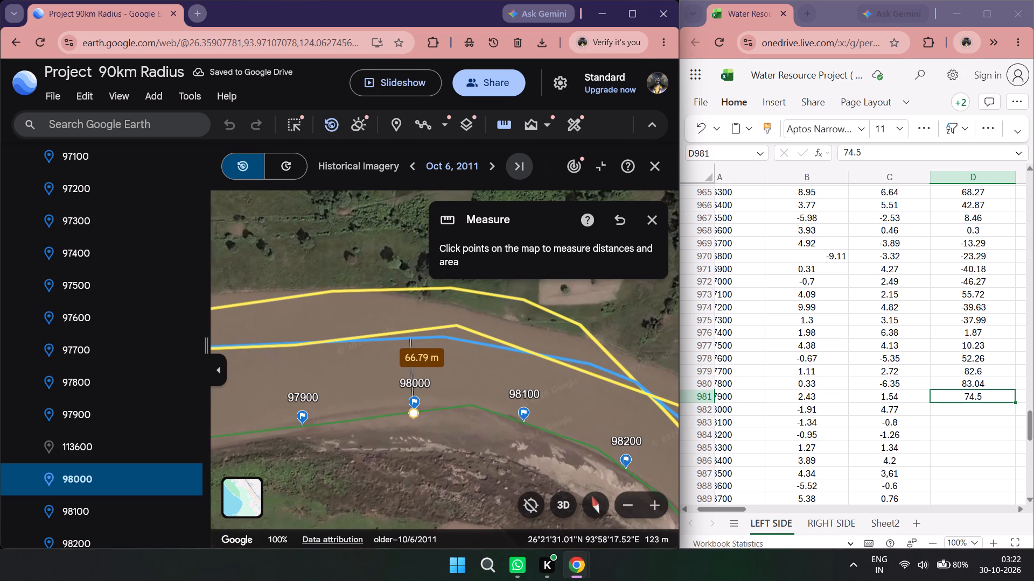
double_click(944, 415)
double_click(946, 414)
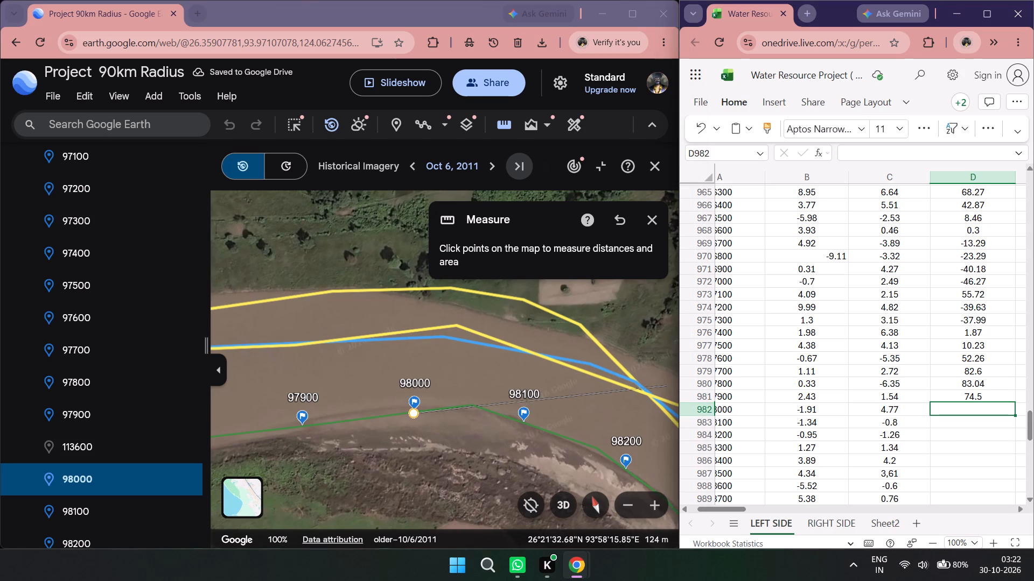
double_click(959, 413)
type("66")
type(".79")
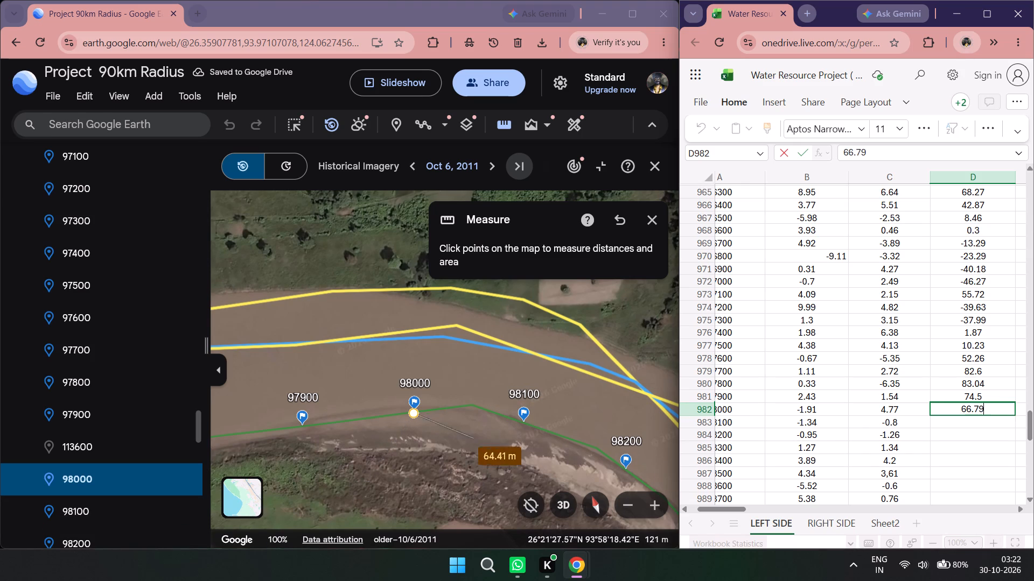
Measure the distance from placemark 98100 to the blue line and record 59.59 in column D of its row.
left_click(505, 122)
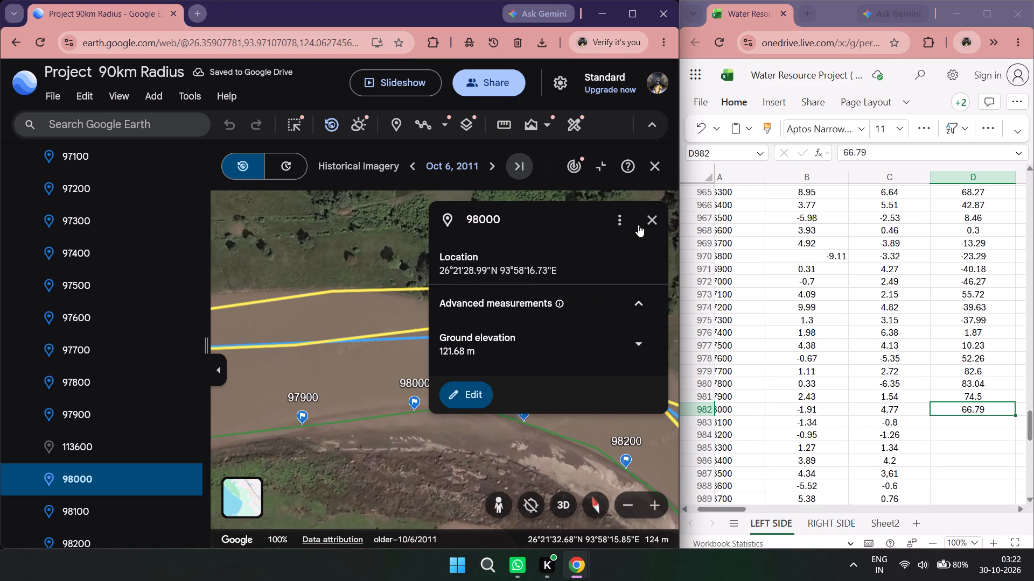
left_click(649, 220)
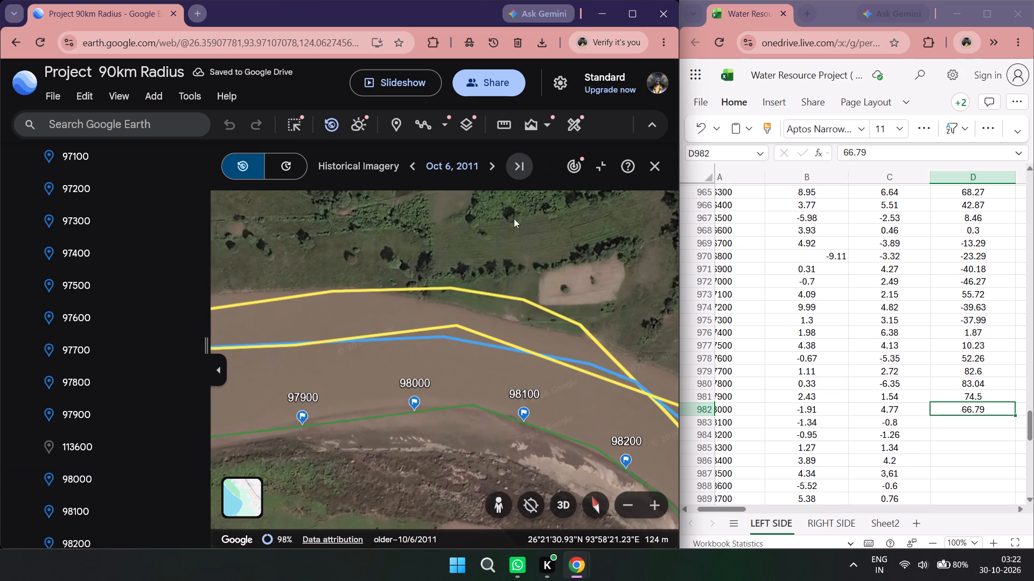
left_click(508, 125)
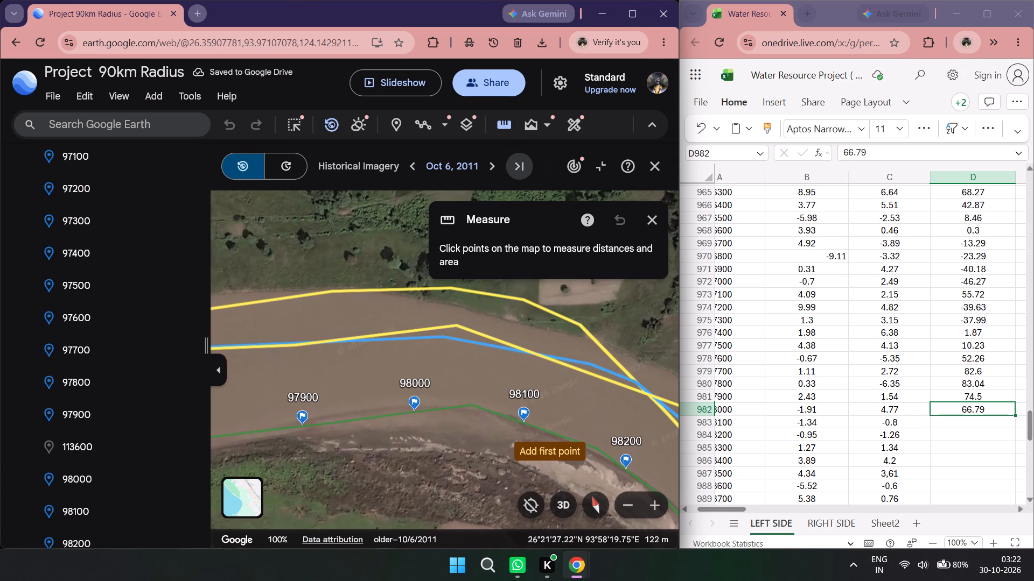
left_click(525, 423)
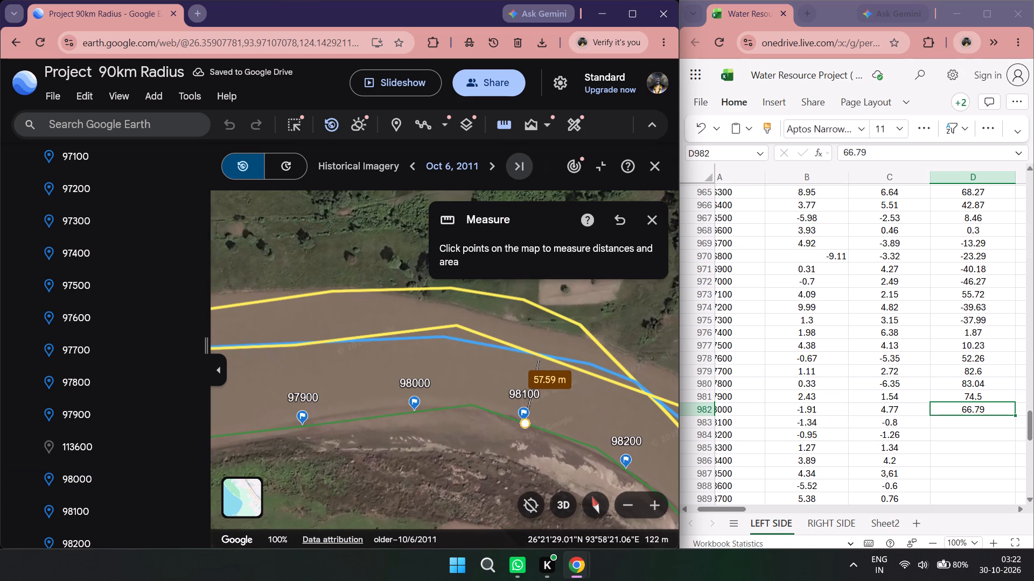
double_click(968, 426)
key("5")
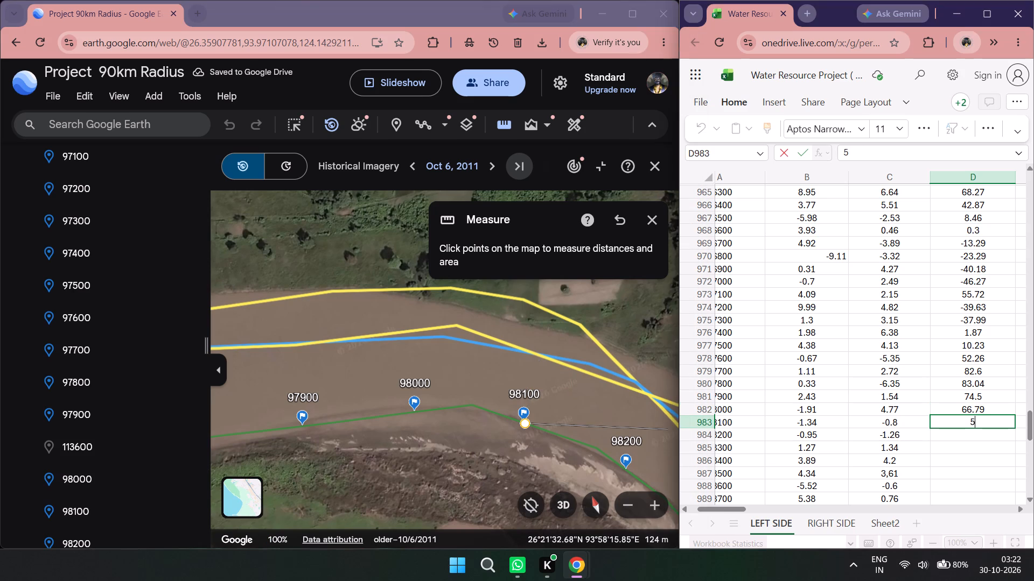
type("9.")
key("5")
key("9")
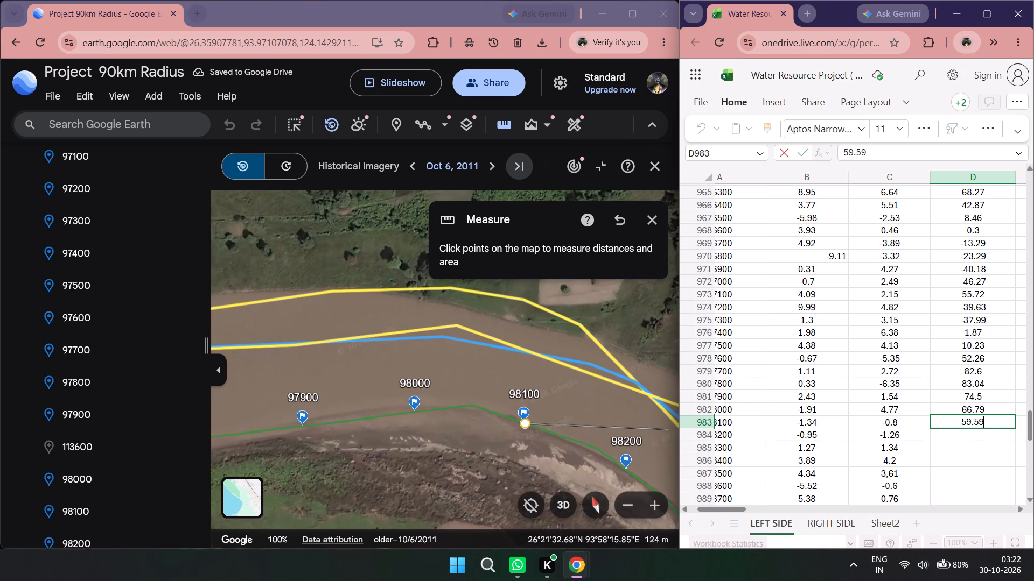
Measure the distance from placemark 98200 to the blue line and record 62.9 in column D of its row.
left_click(513, 134)
left_click_drag(589, 383, 359, 328)
left_click(495, 121)
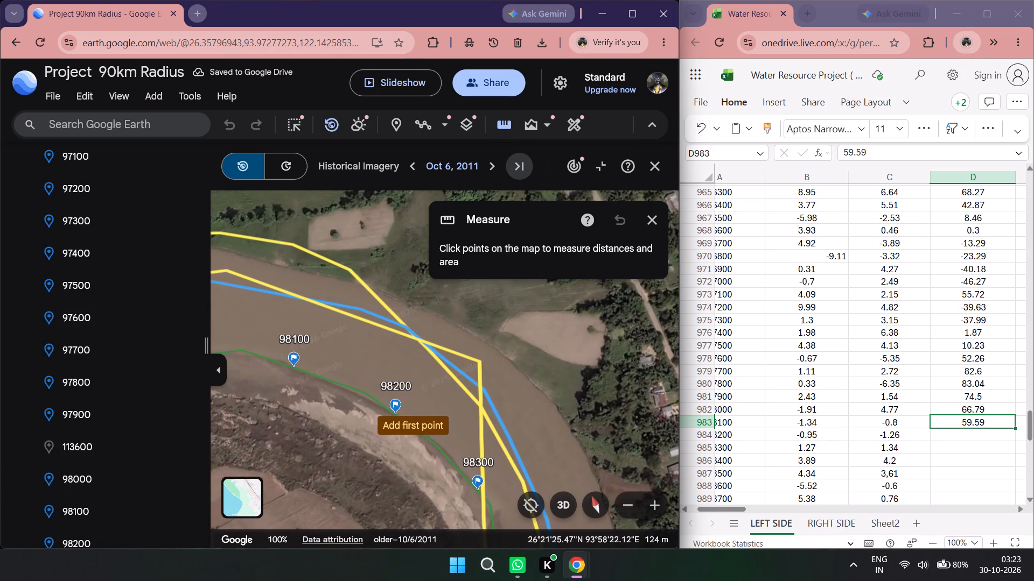
left_click(396, 413)
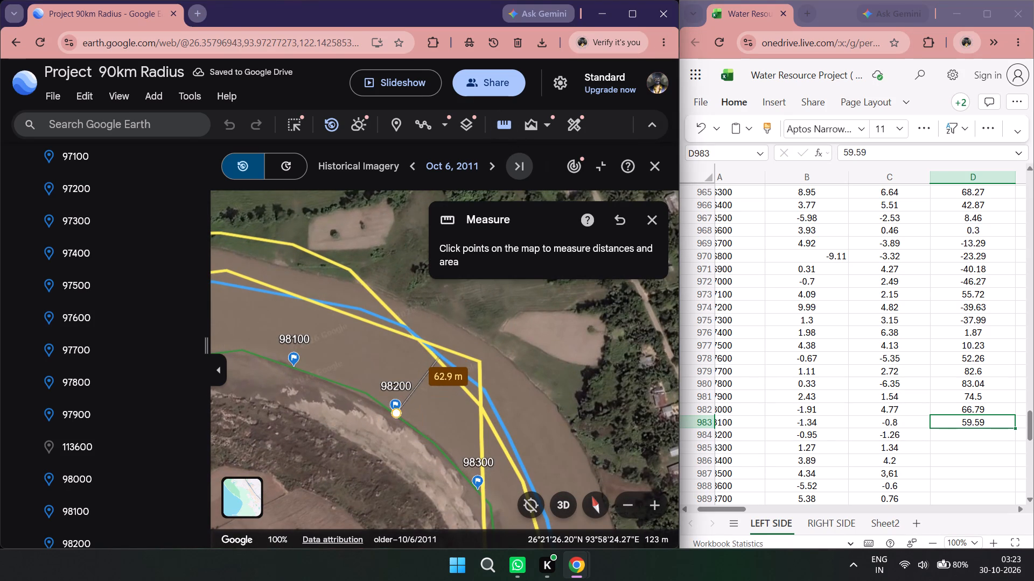
double_click(981, 434)
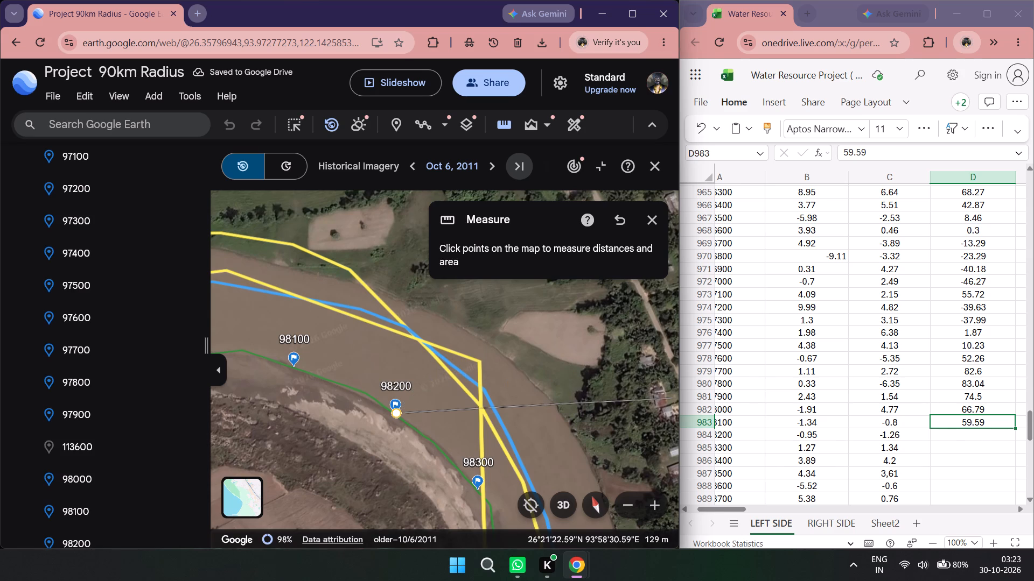
double_click(966, 440)
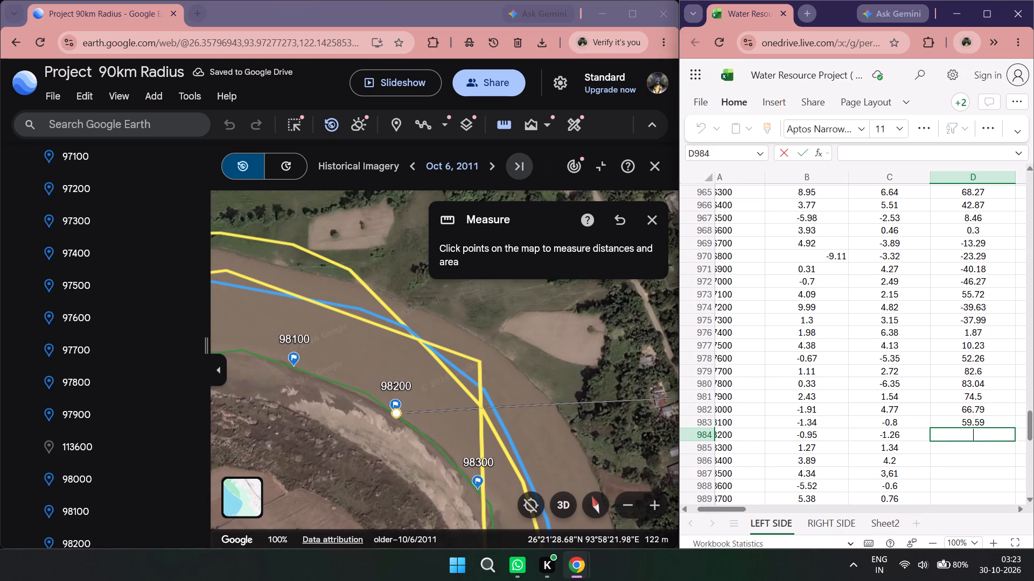
key("6")
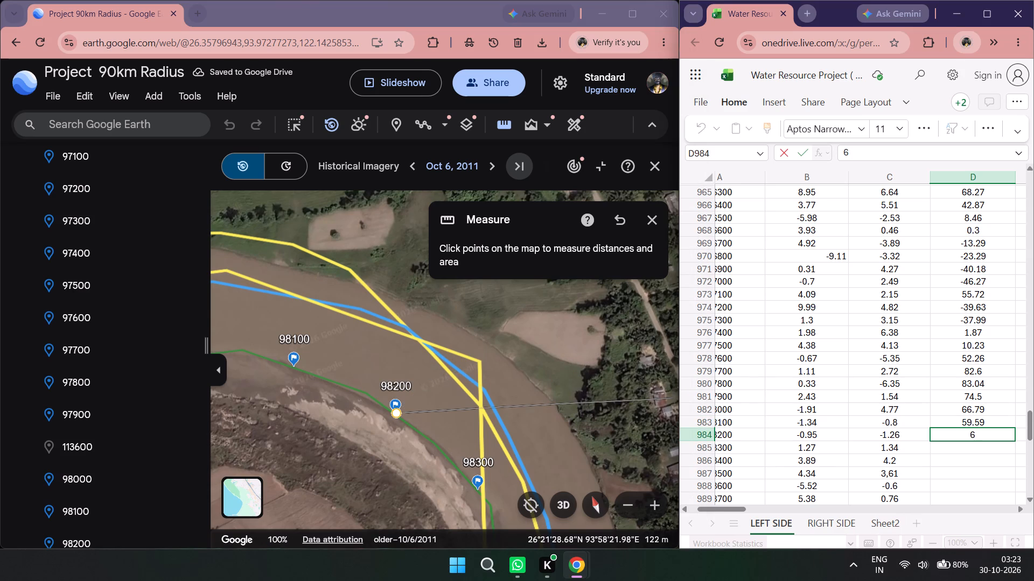
key("2")
type(".9")
left_click_drag(435, 427, 432, 424)
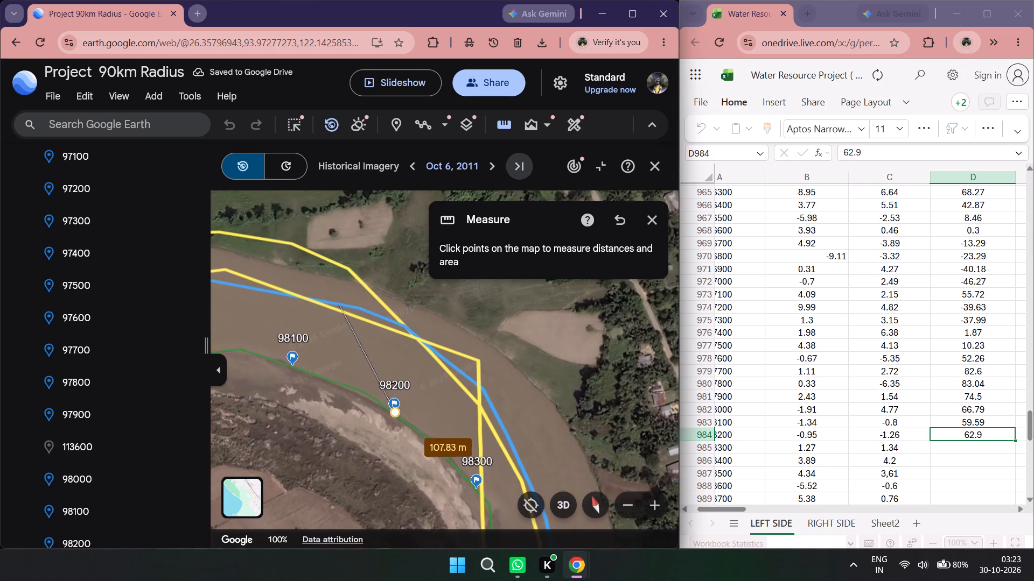
Measure the distance from placemark 98300 to the blue line and record 43.8 in column D of its row.
left_click_drag(432, 424, 389, 343)
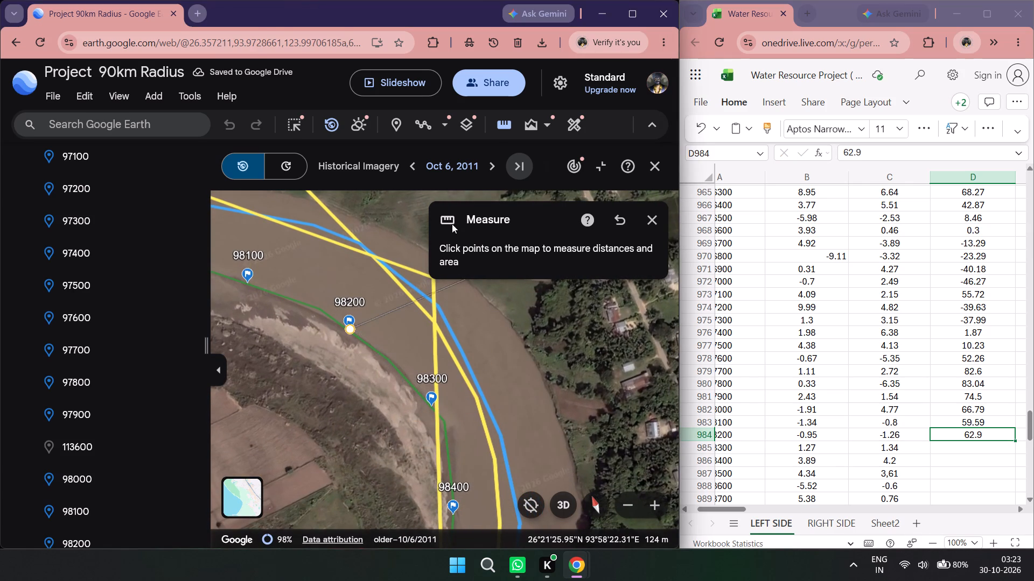
double_click(505, 123)
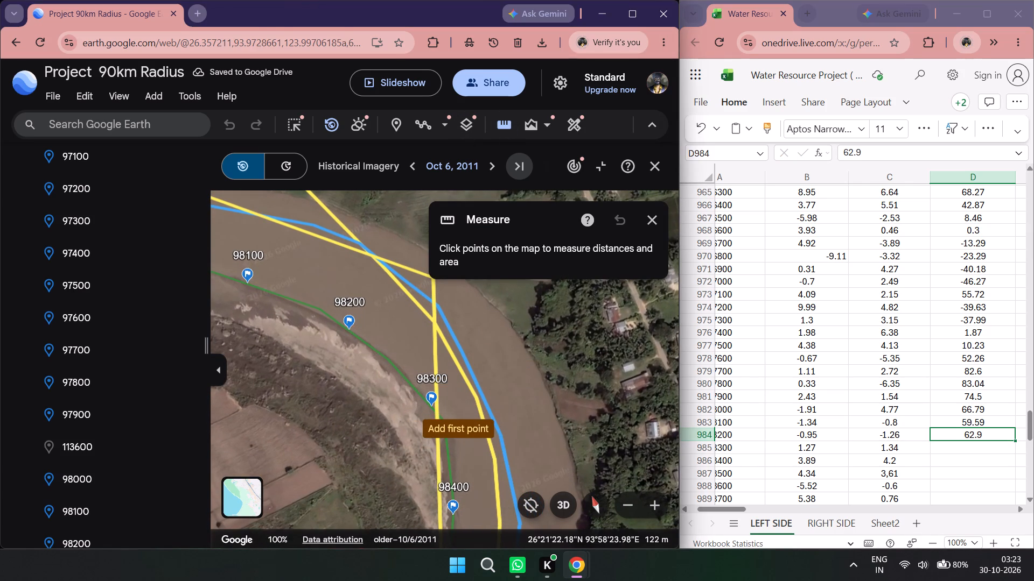
left_click(432, 405)
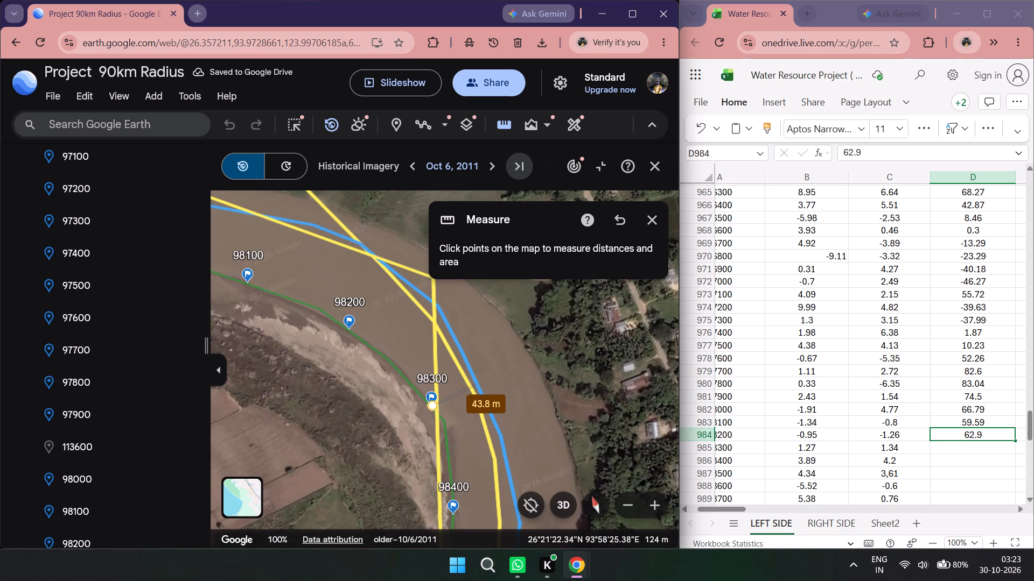
double_click(946, 448)
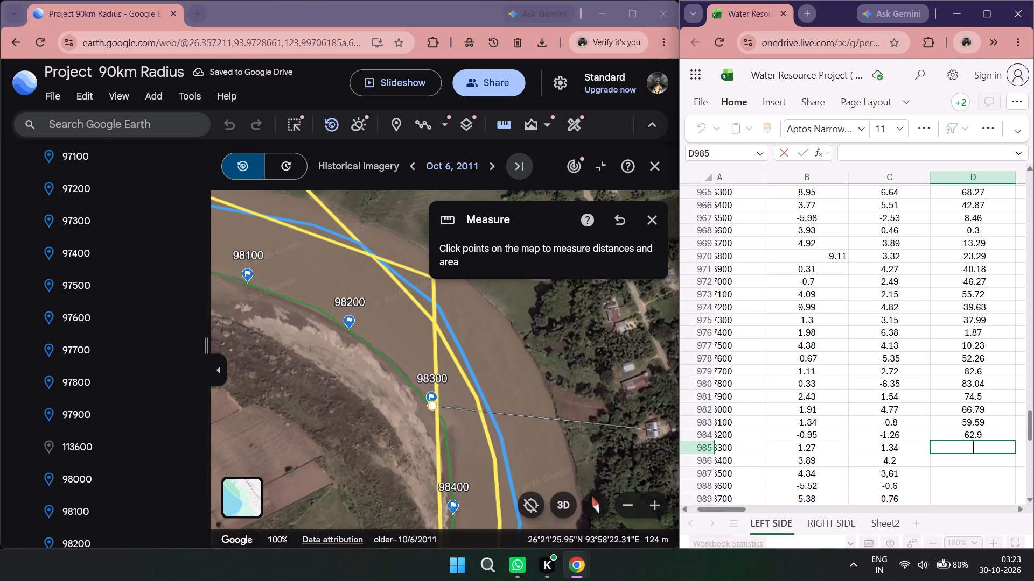
type("43.8")
Measure the distance from placemark 98400 to the blue line and record 57.08 in column D of its row.
scroll(946, 443, "up", 1)
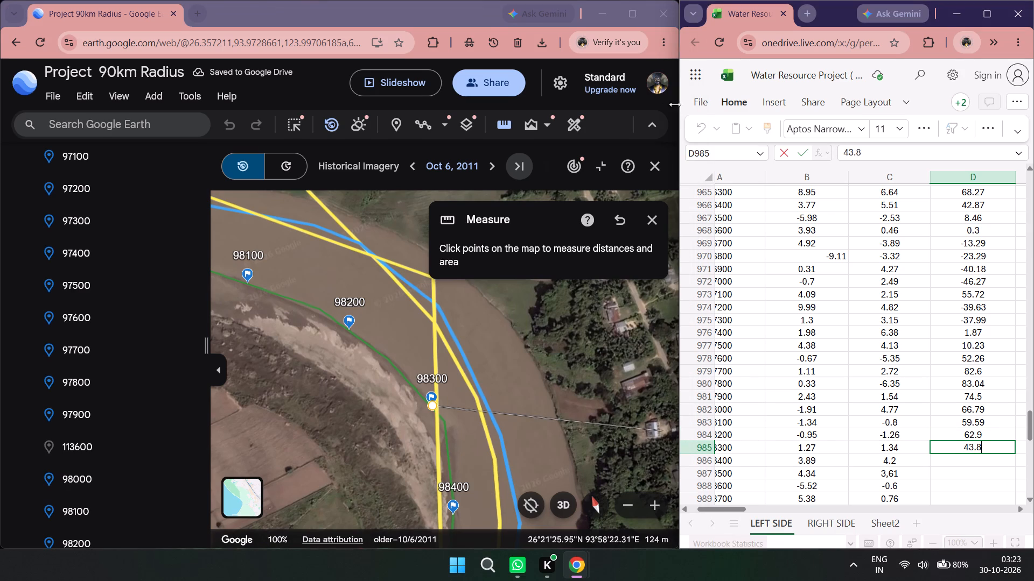
double_click(503, 129)
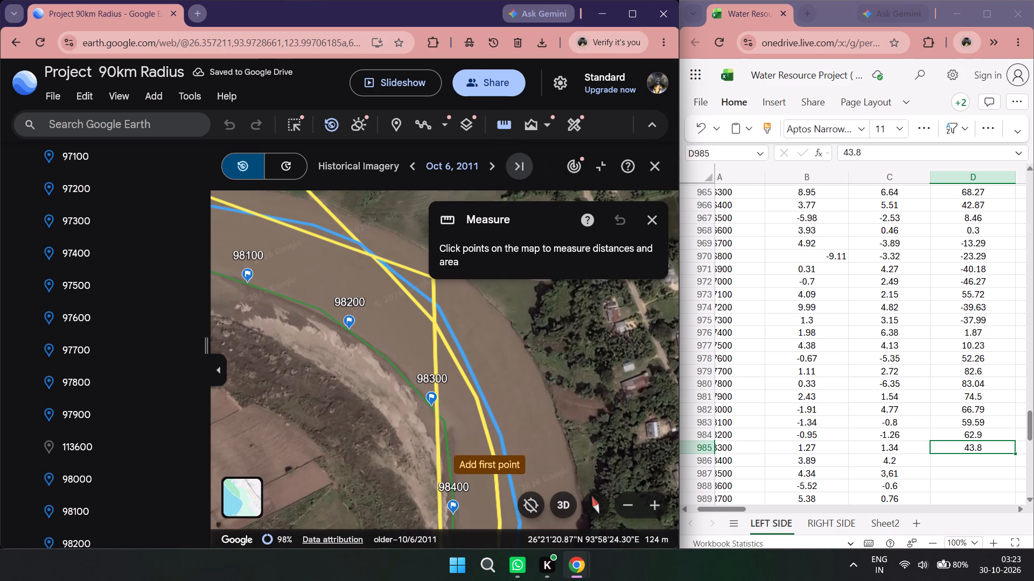
left_click_drag(463, 443, 422, 332)
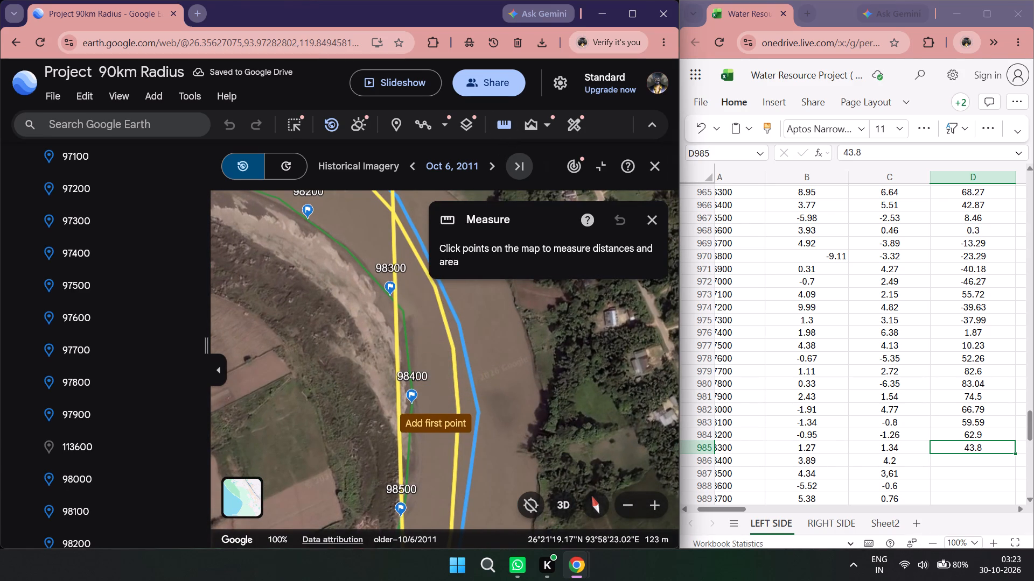
left_click(413, 402)
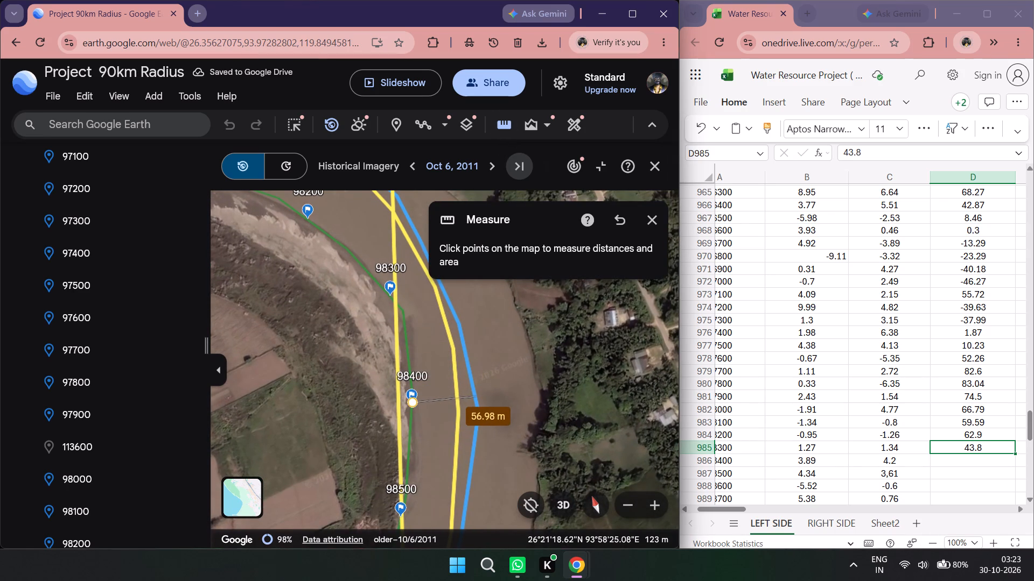
double_click(993, 465)
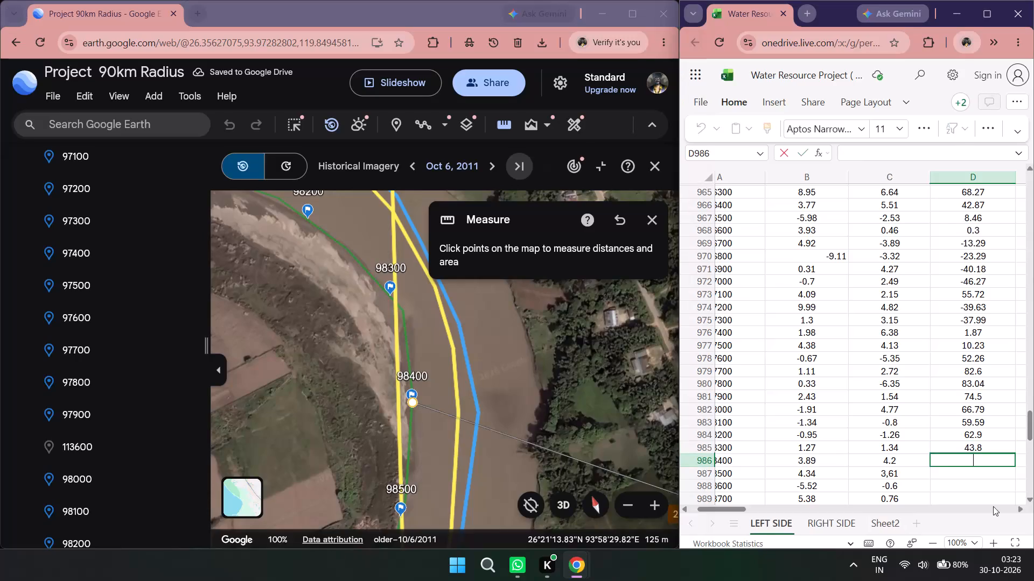
type("57.08")
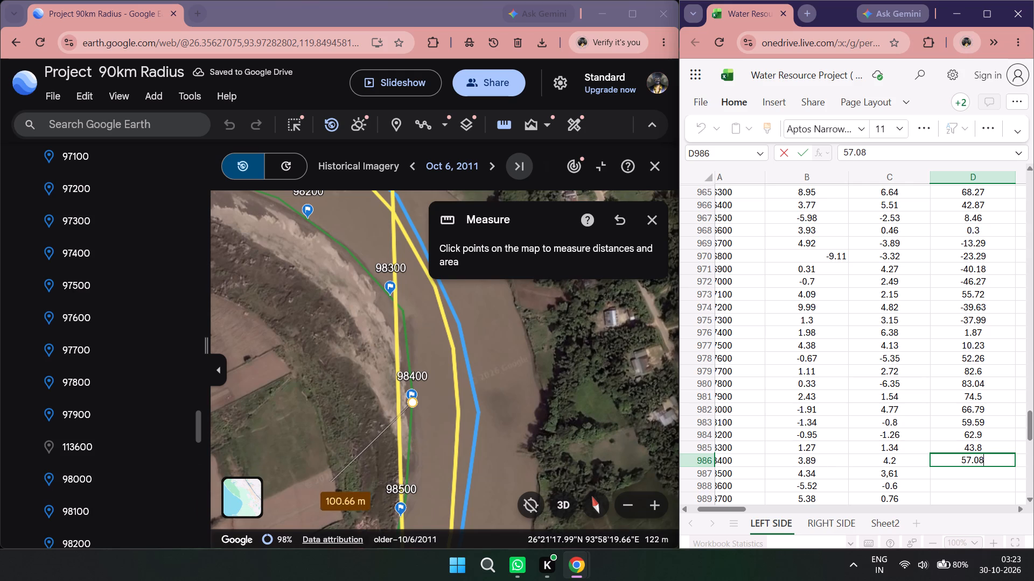
Measure the distance from placemark 98500 to the blue line and record 56.39 in column D of its row.
scroll(416, 441, "down", 1)
left_click_drag(426, 440, 430, 309)
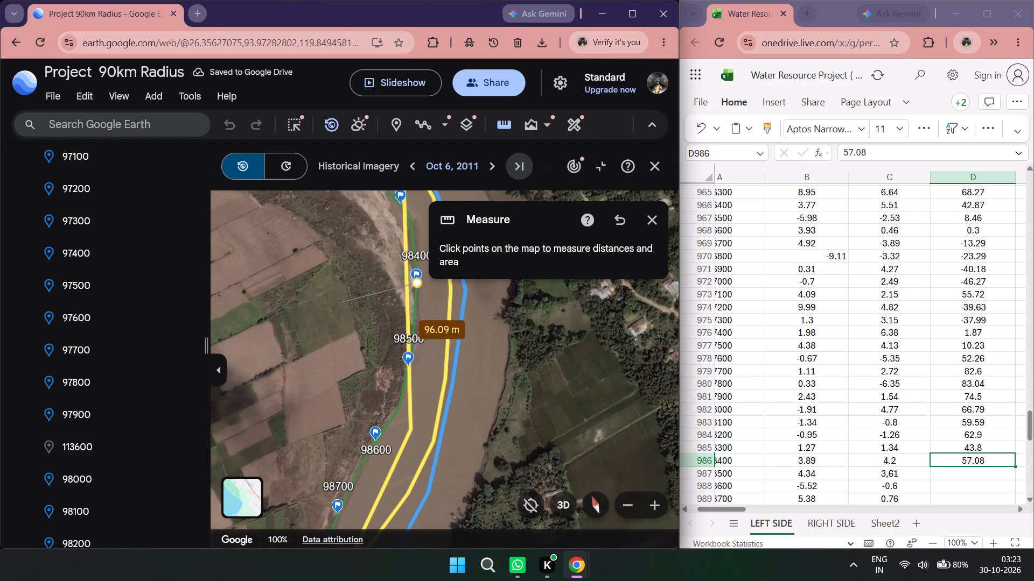
double_click(498, 128)
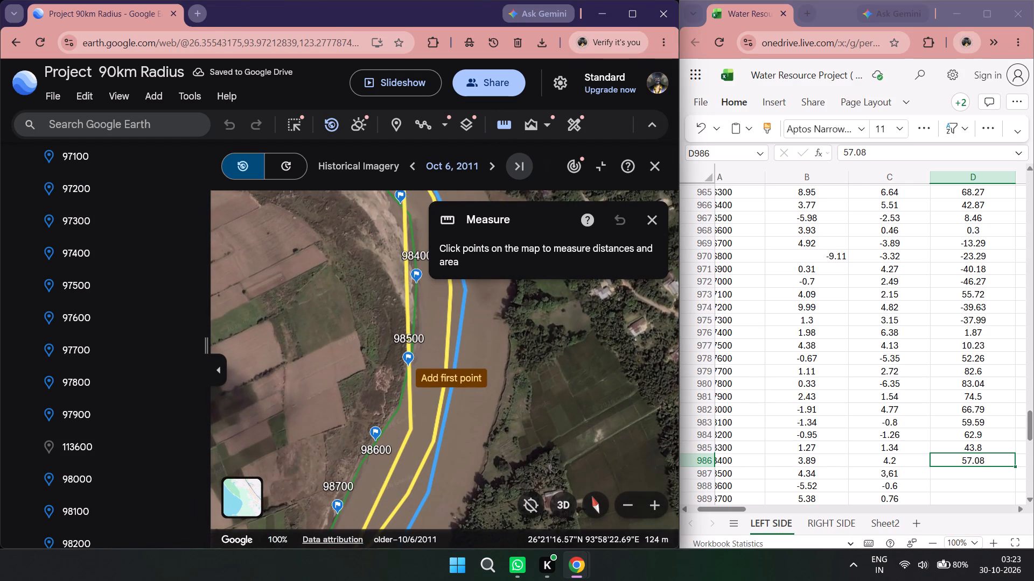
left_click(408, 366)
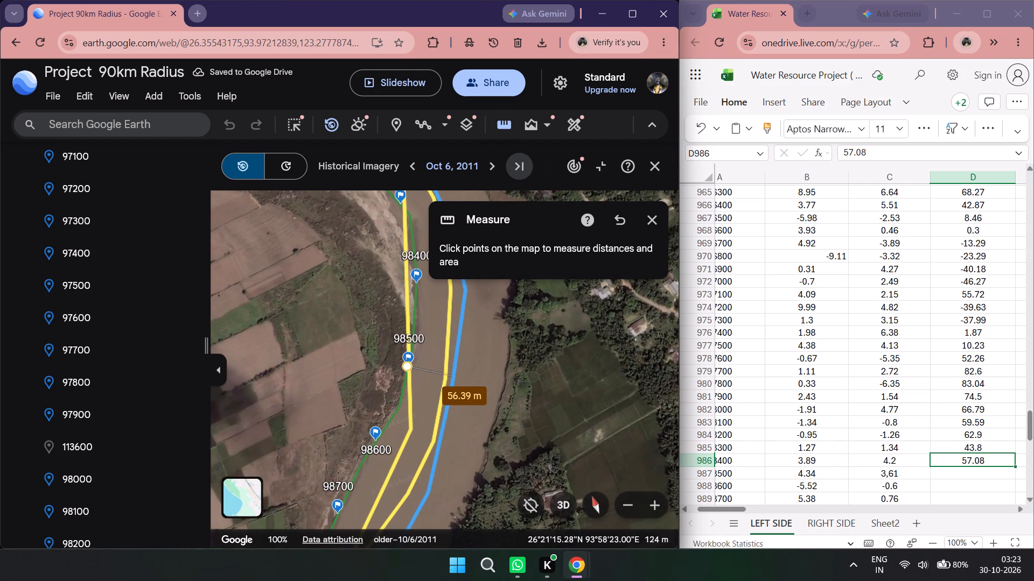
double_click(961, 475)
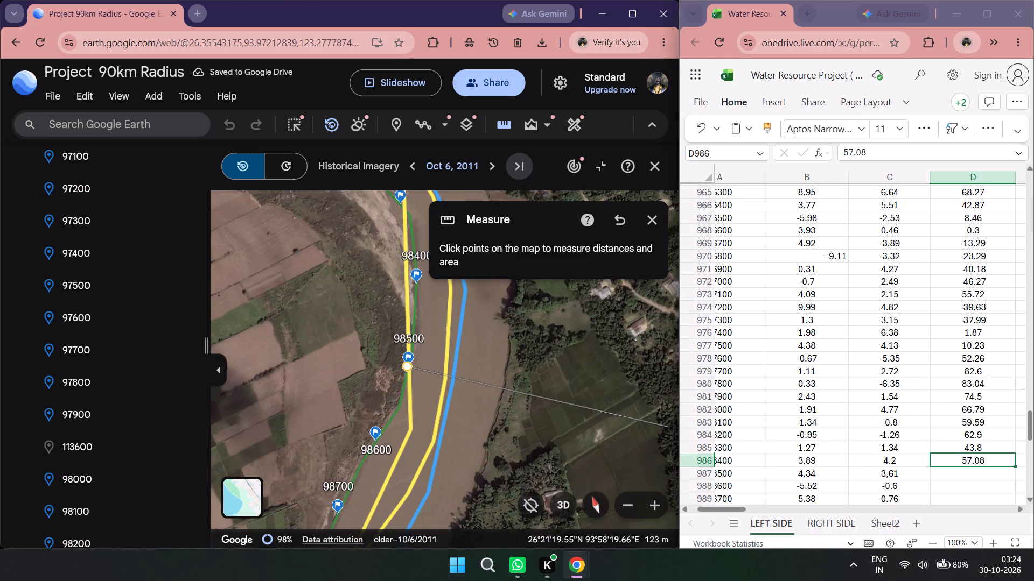
type("56")
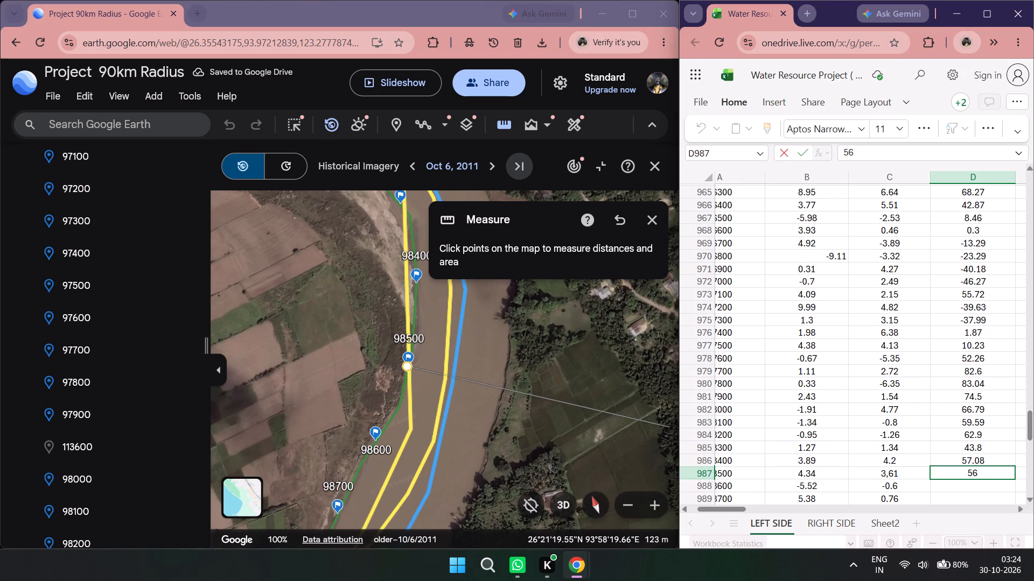
type(".39")
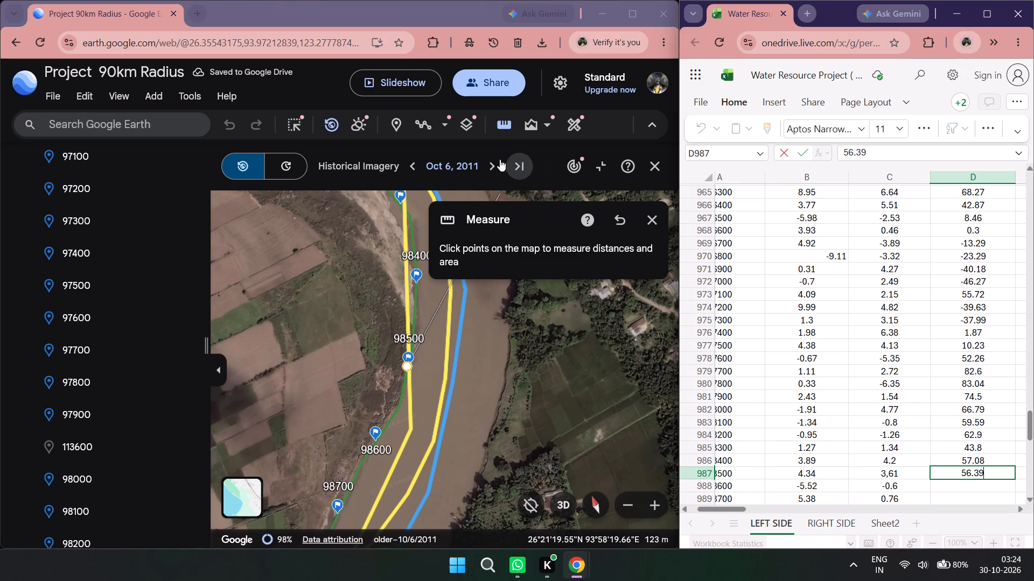
Measure the distance from placemark 98600 to the blue line and record 74.44 in column D of its row.
double_click(501, 128)
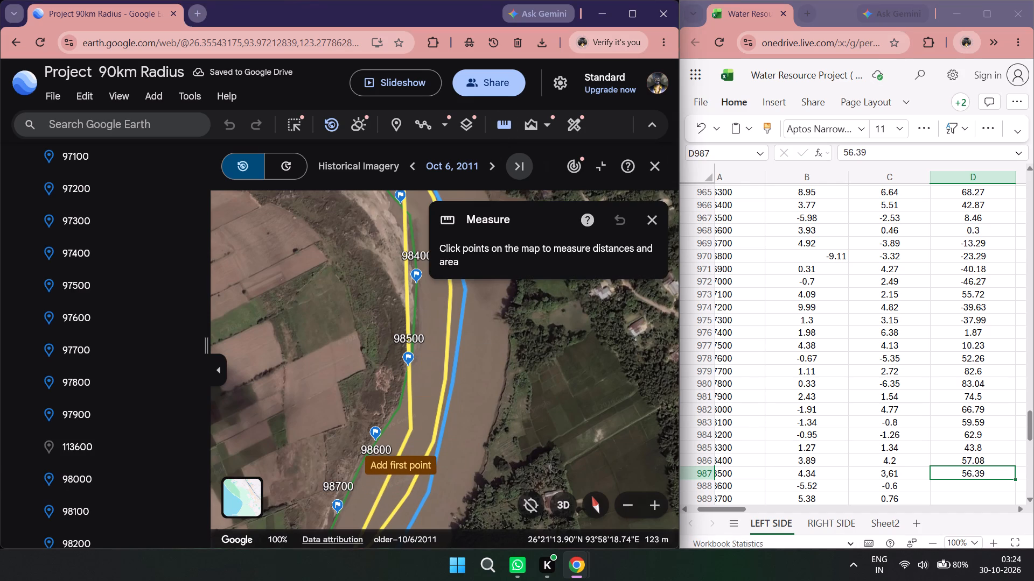
left_click(377, 443)
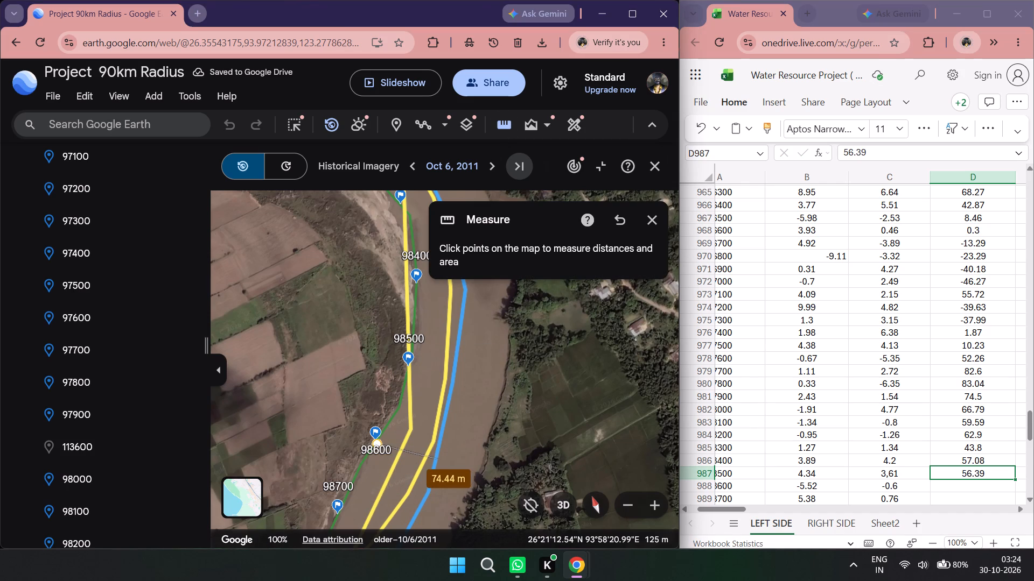
double_click(975, 488)
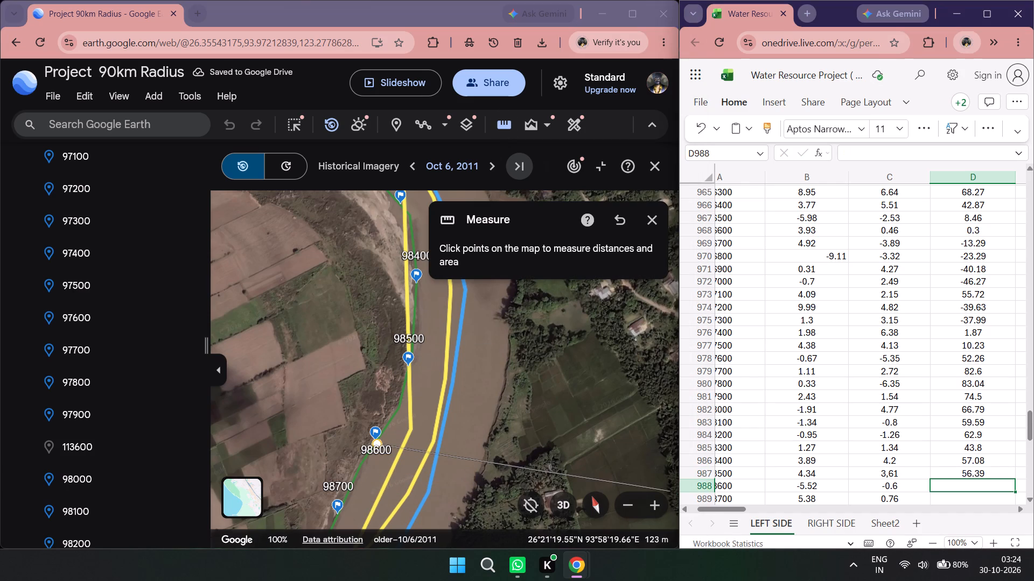
double_click(982, 486)
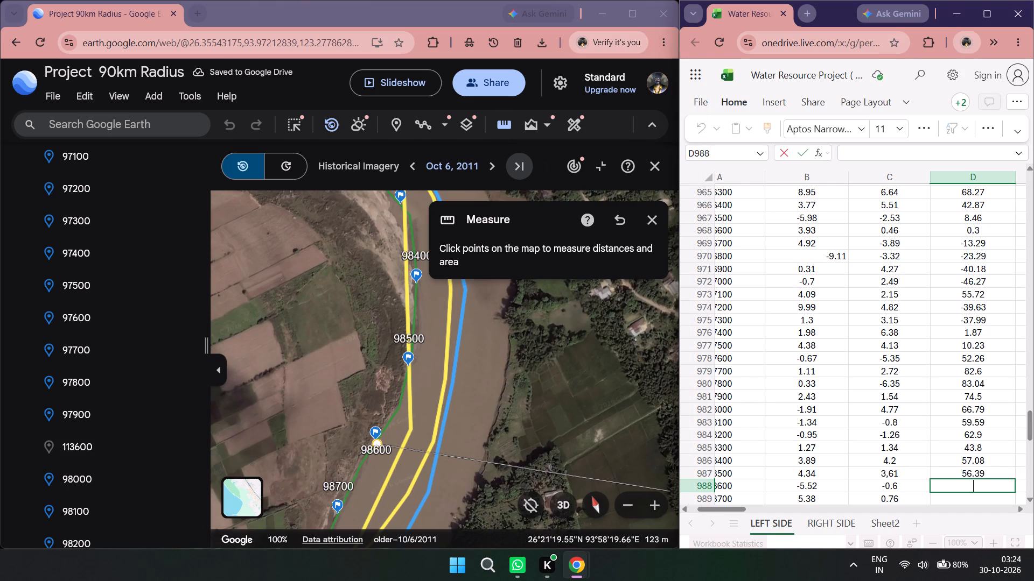
type("74.44")
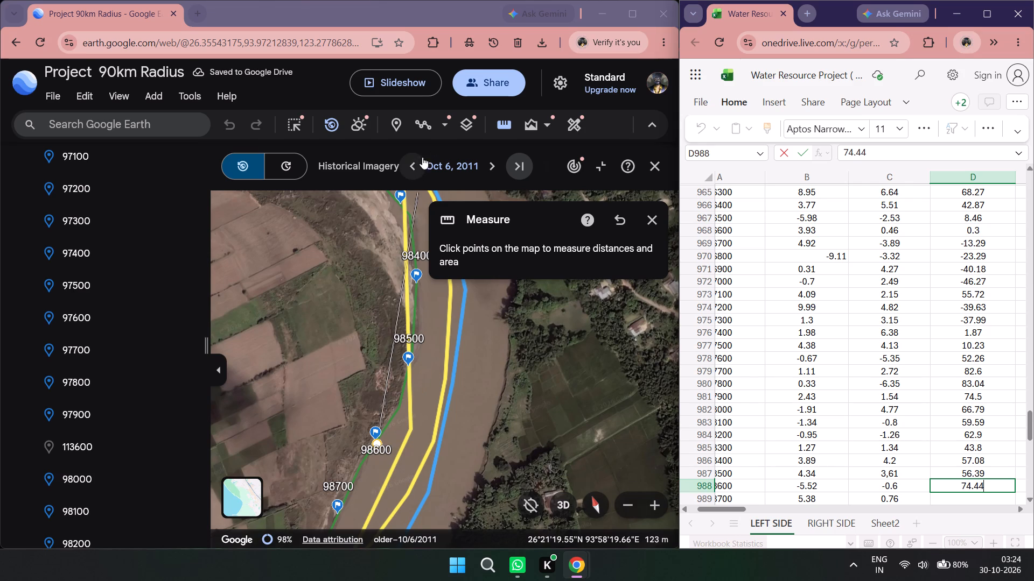
Measure the distance from placemark 98700 to the blue line and record 87.01 in column D of its row.
left_click(500, 121)
left_click_drag(405, 414, 440, 250)
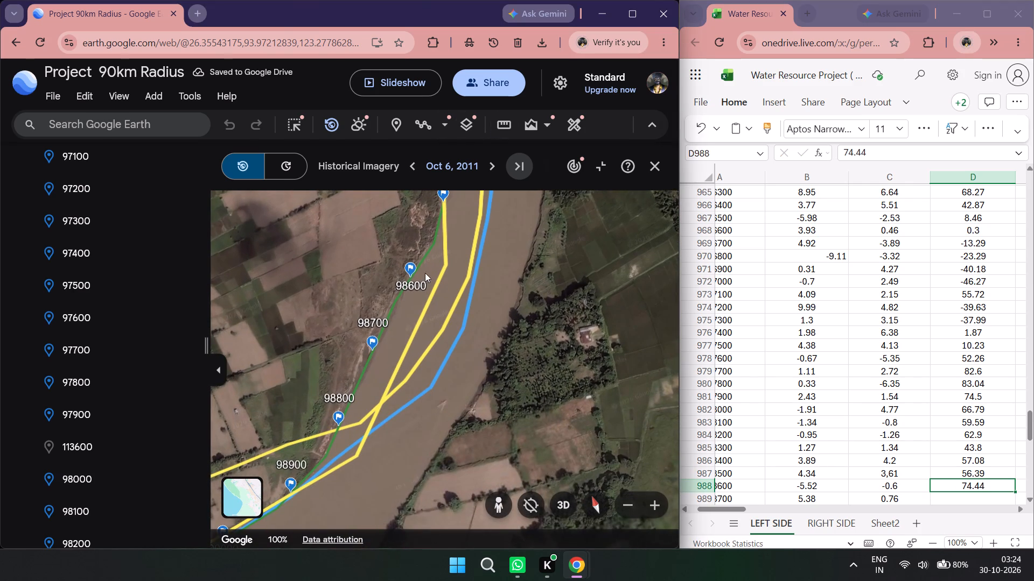
left_click(498, 121)
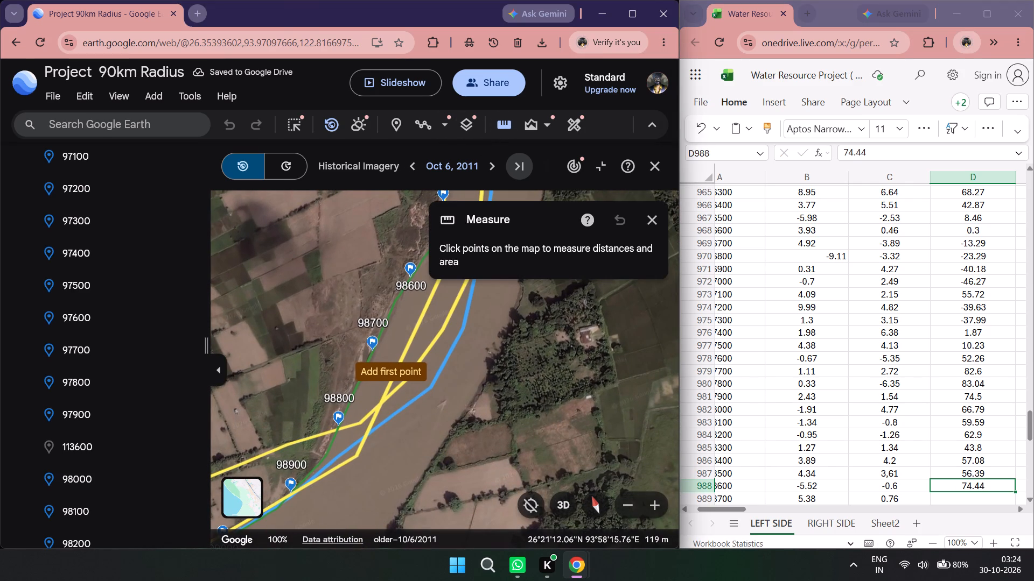
left_click(369, 350)
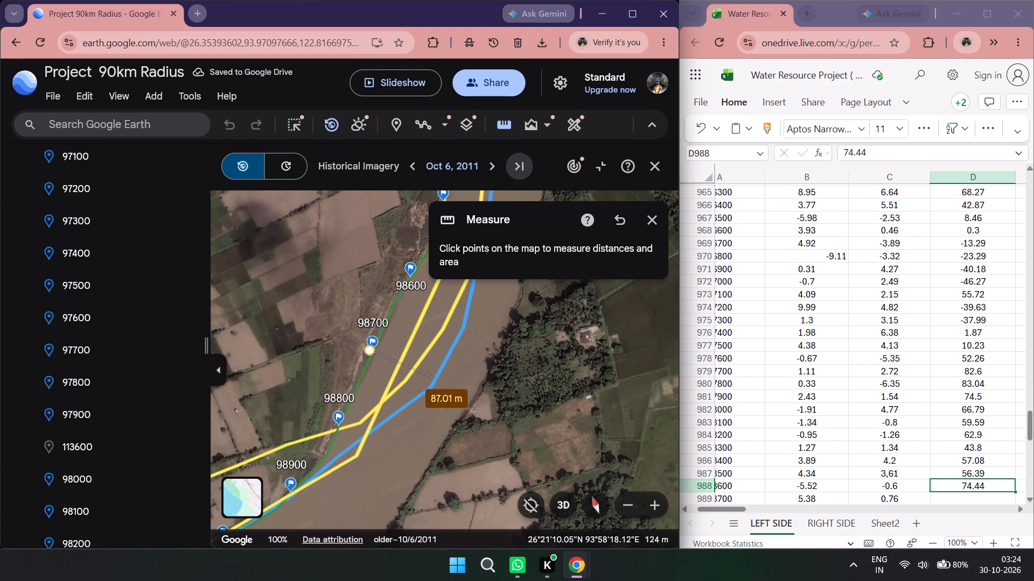
double_click(949, 498)
type("87.01")
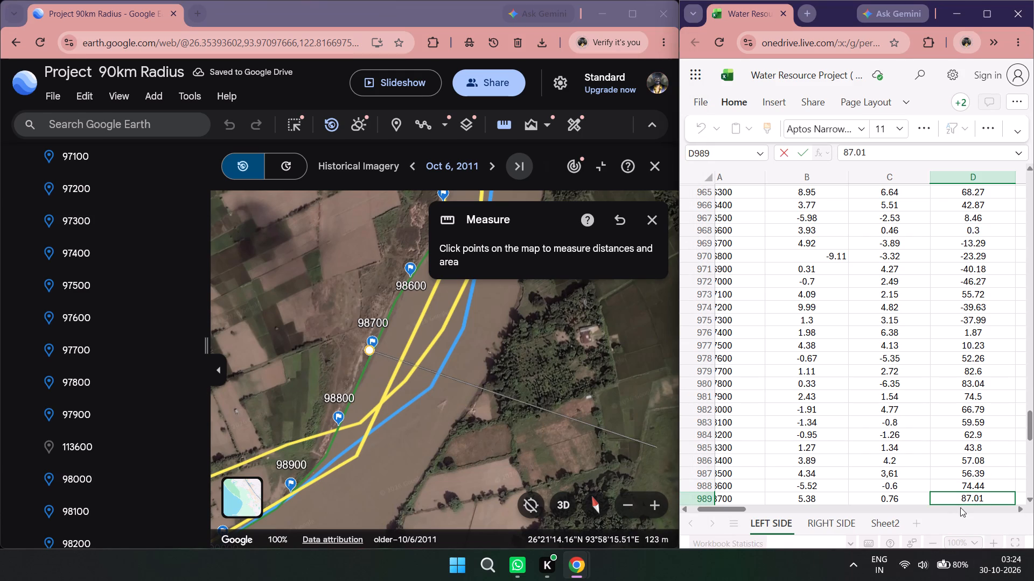
Measure the distance from placemark 98800 to the blue line and record 34.34 in column D of its row.
scroll(903, 426, "down", 3)
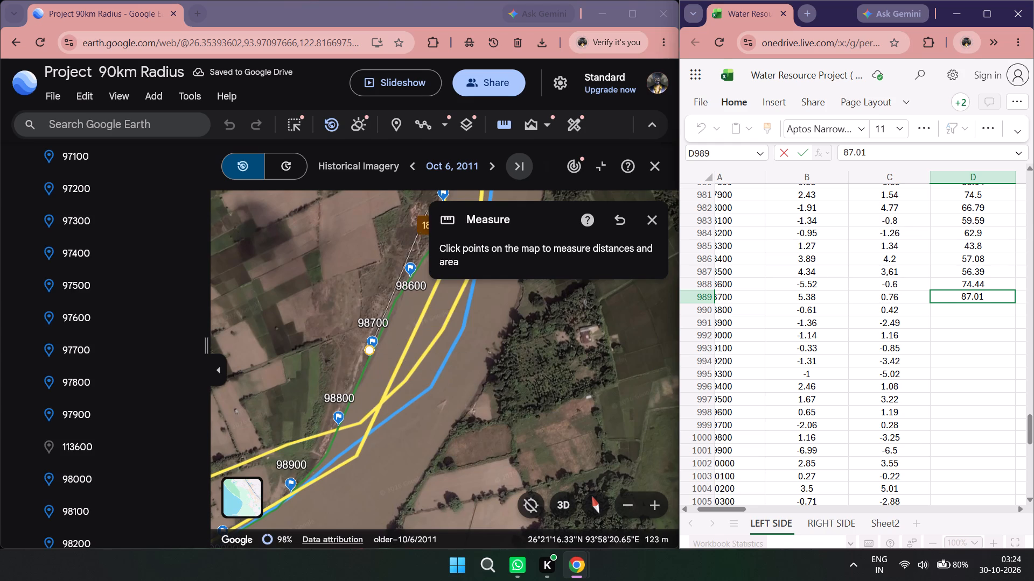
double_click(508, 122)
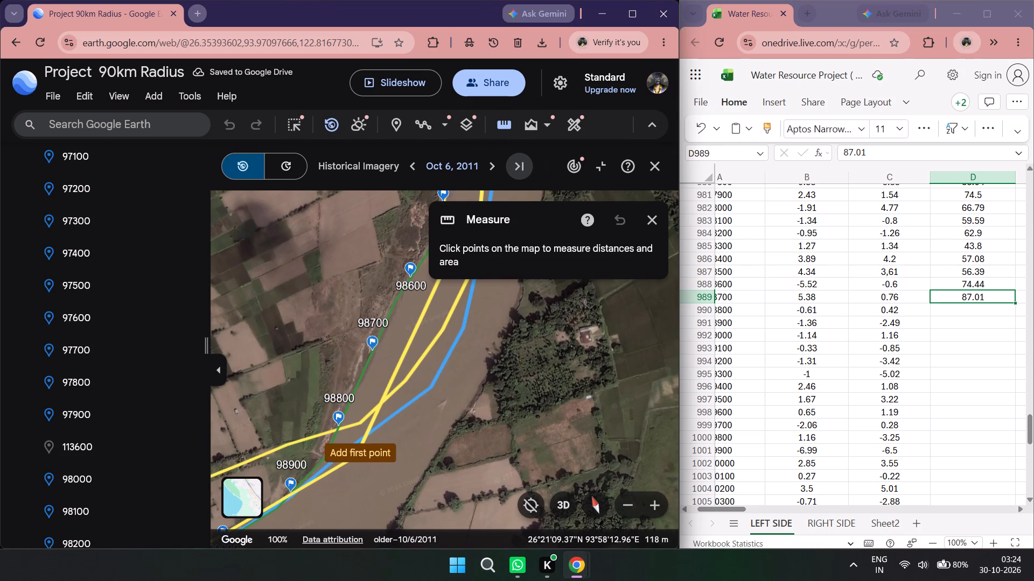
left_click(338, 426)
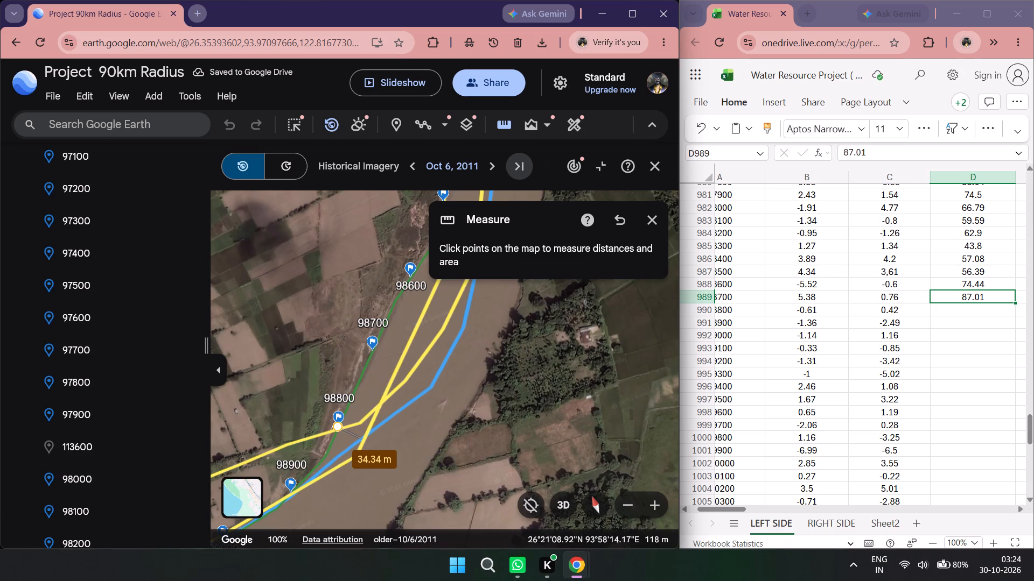
double_click(980, 308)
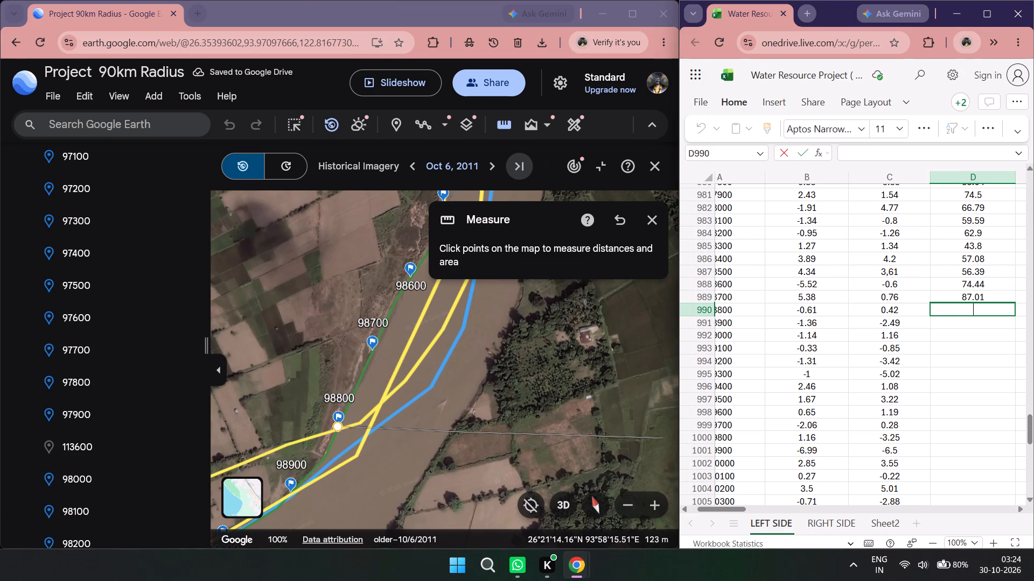
type("34")
type(".34")
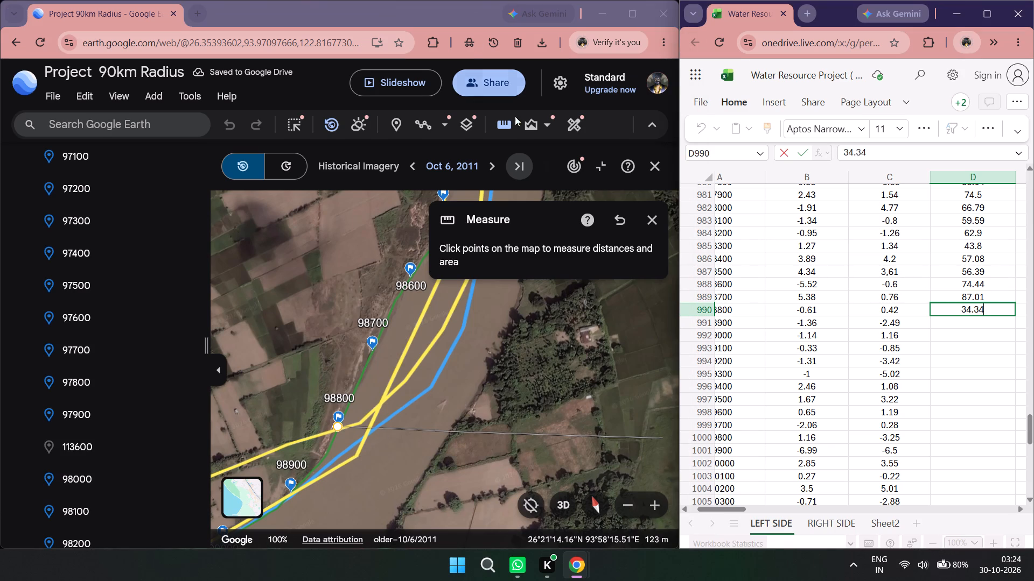
Measure the distance from placemark 98900 to the blue line and record 3.41 in column D of its row.
double_click(513, 122)
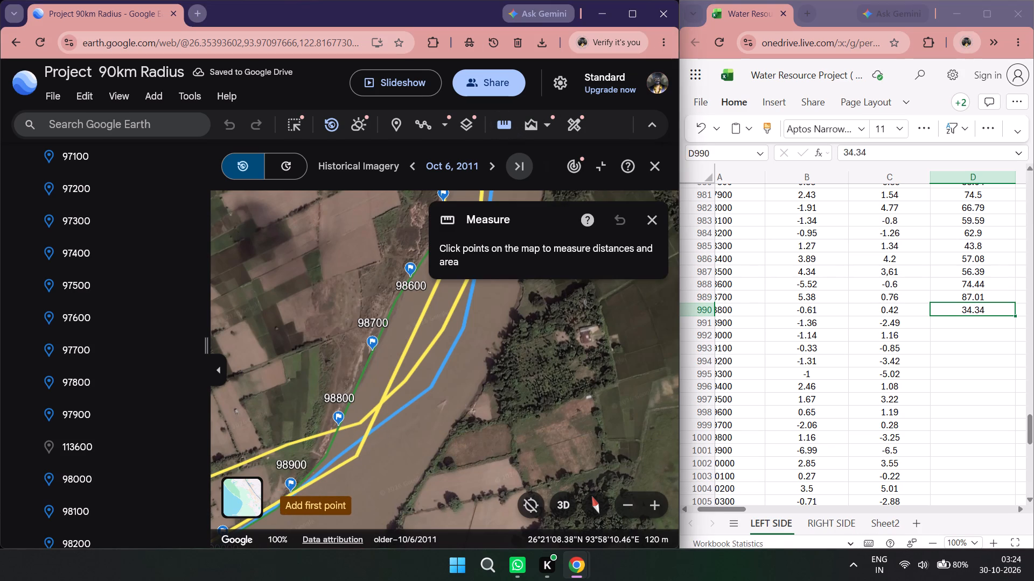
scroll(291, 484, "up", 4)
left_click_drag(305, 451, 340, 341)
scroll(334, 401, "up", 3)
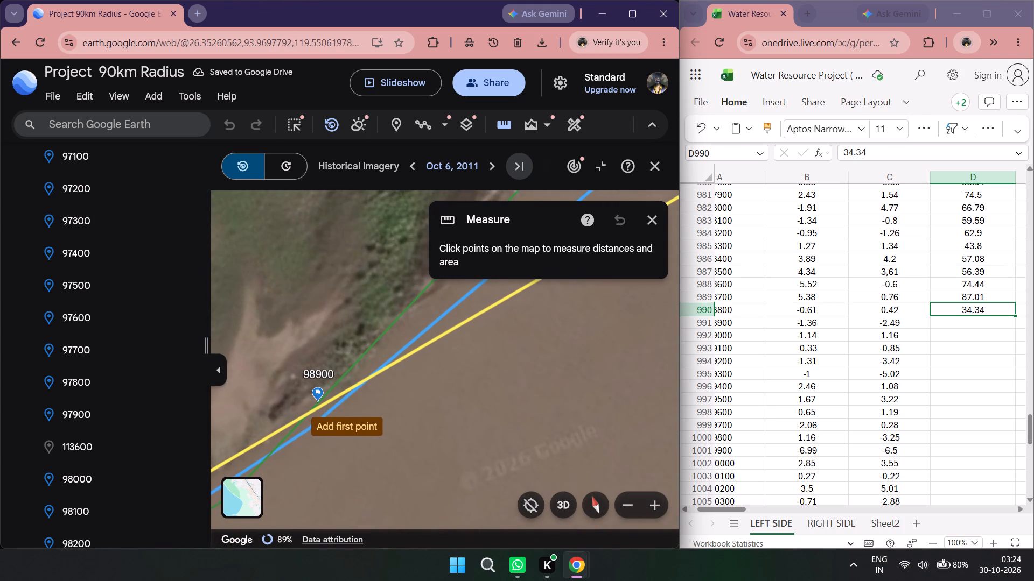
left_click(317, 402)
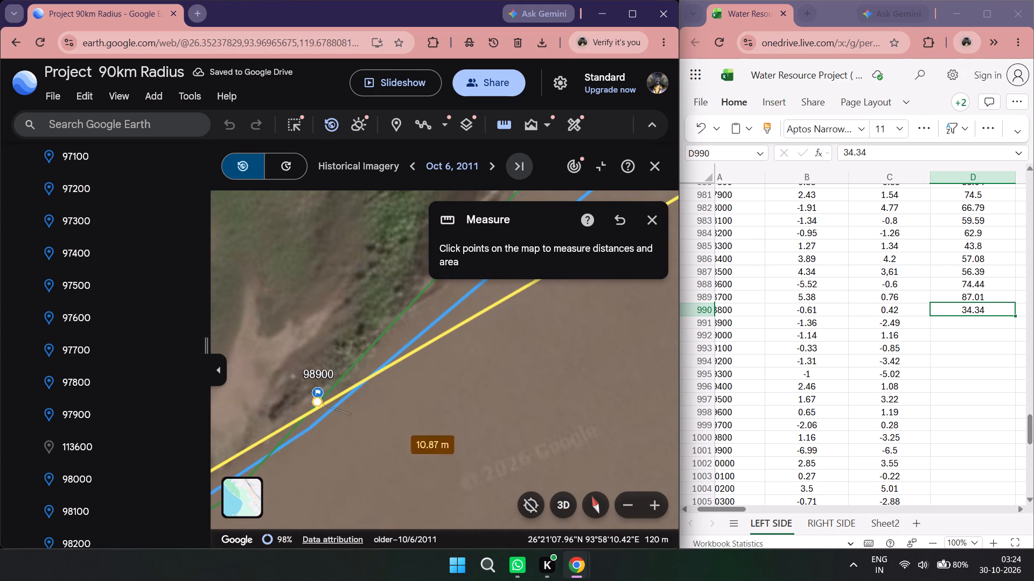
double_click(965, 322)
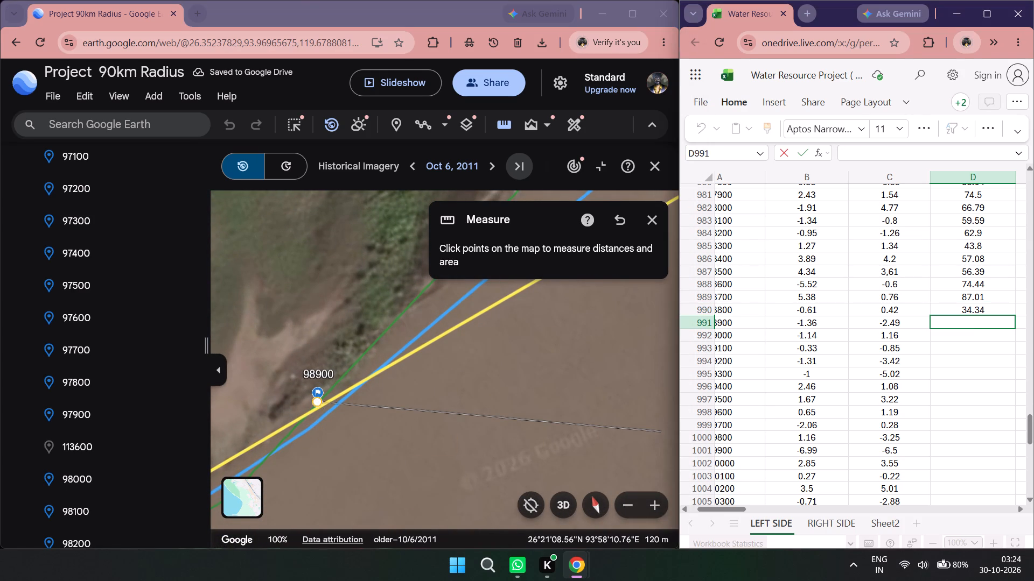
type("3.41")
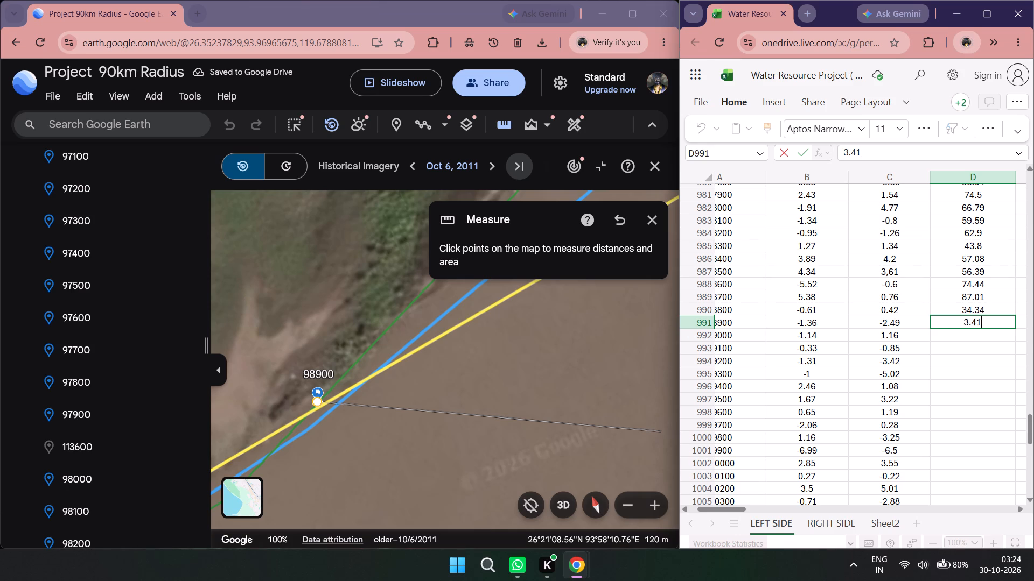
Measure the distance from placemark 99000 to the blue line and record 1.46 in column D of its row.
double_click(498, 130)
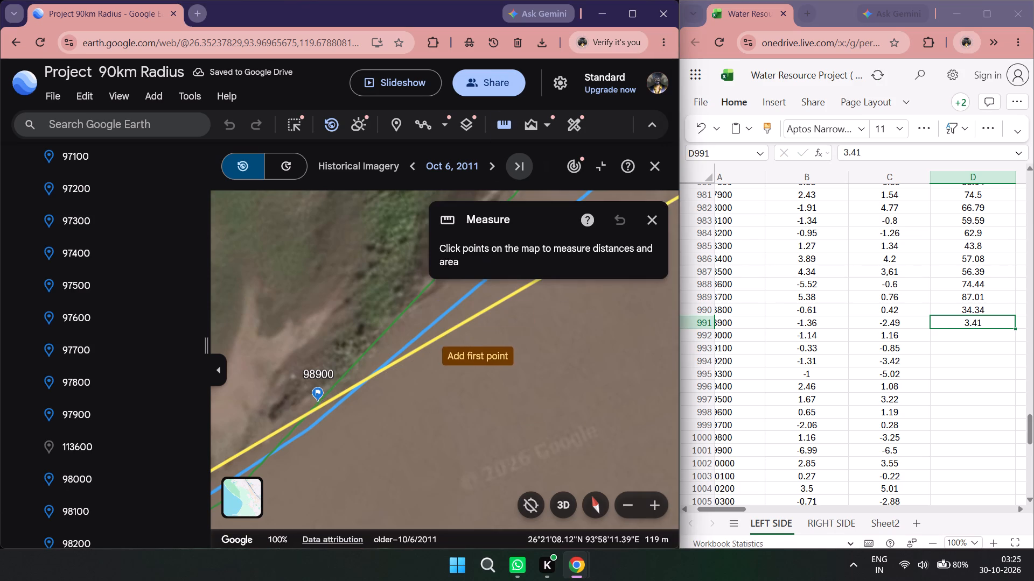
scroll(439, 355, "down", 2)
left_click_drag(395, 421, 516, 260)
left_click_drag(317, 371, 387, 361)
scroll(337, 415, "up", 2)
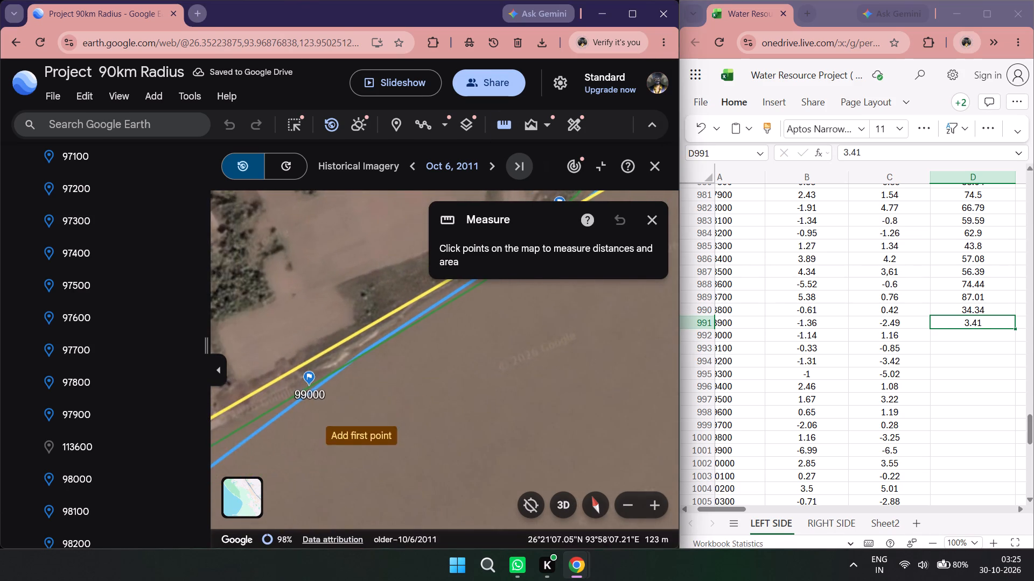
scroll(337, 415, "up", 2)
left_click_drag(327, 377, 358, 388)
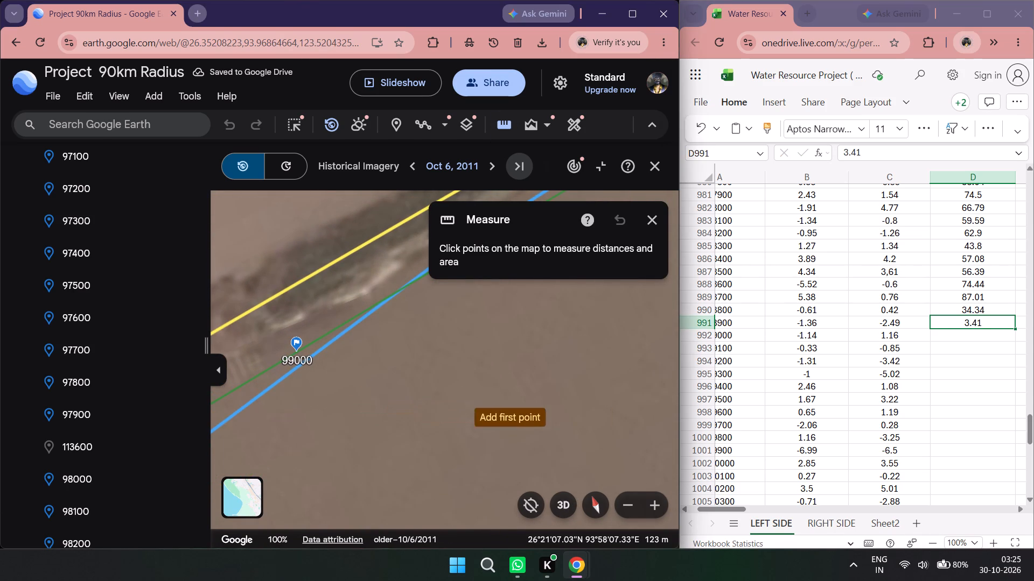
left_click(728, 508)
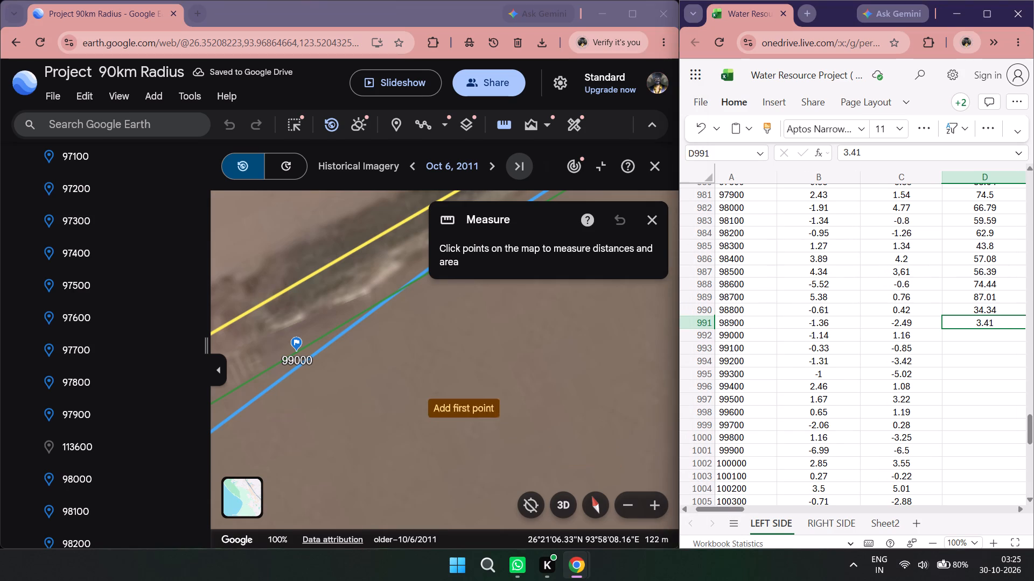
left_click(298, 353)
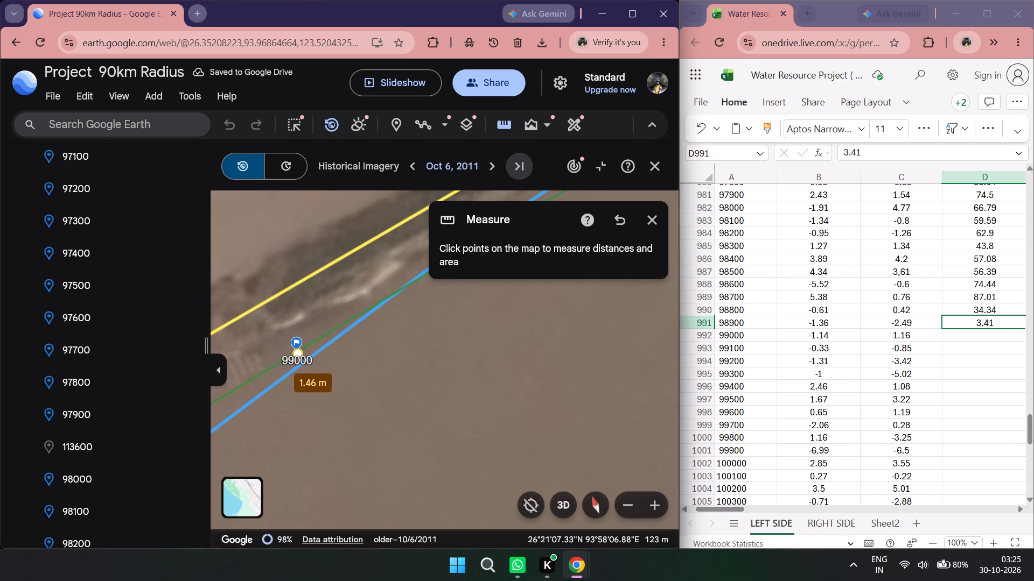
double_click(982, 337)
type("1.")
type("46")
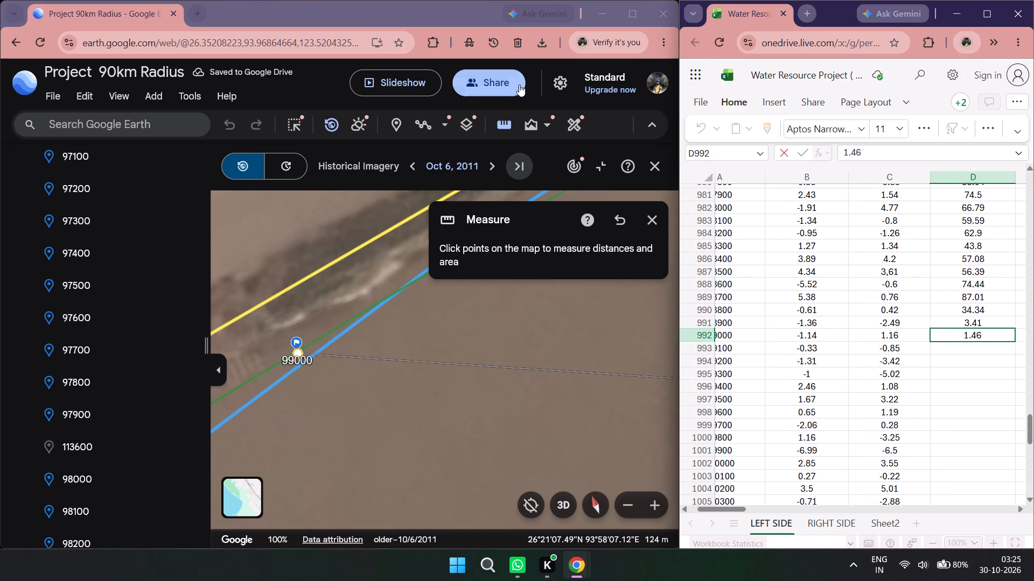
left_click(507, 130)
Measure the distance from placemark 99100 to the blue line and record -1.53 in column D of its row.
left_click_drag(295, 393, 561, 239)
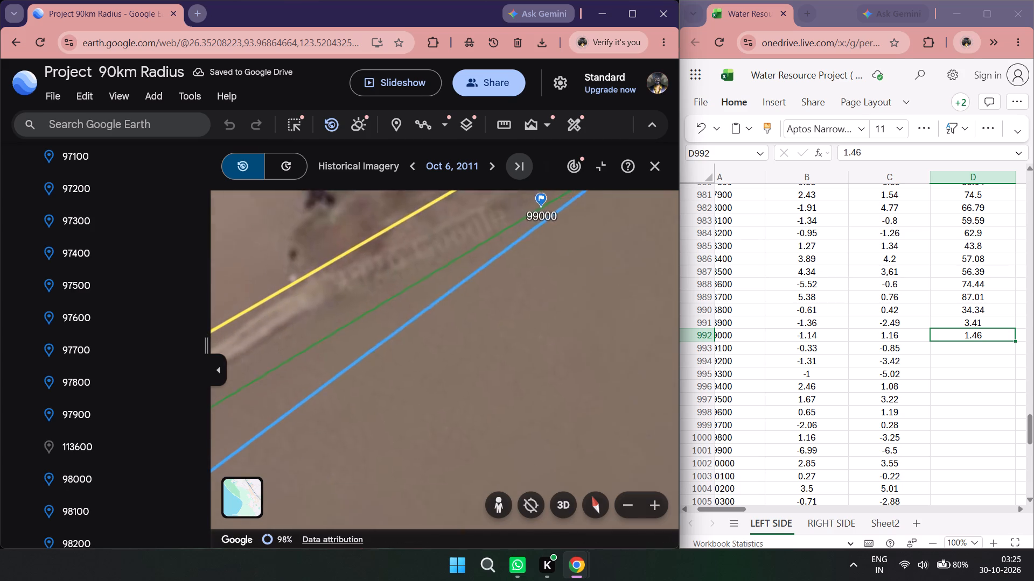
left_click_drag(561, 239, 634, 209)
scroll(419, 390, "down", 2)
left_click_drag(380, 391, 495, 279)
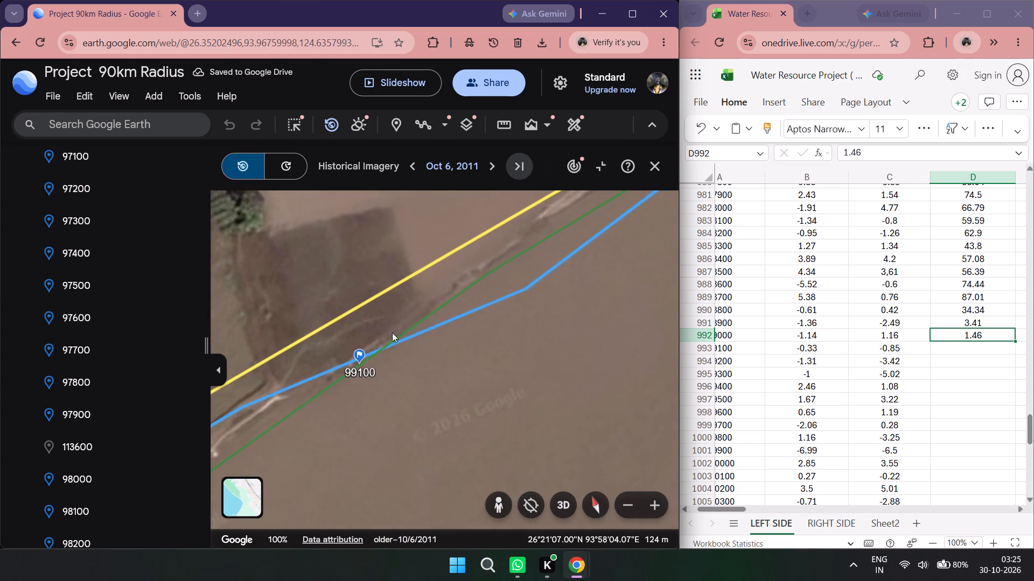
scroll(386, 345, "up", 2)
left_click_drag(352, 389, 417, 384)
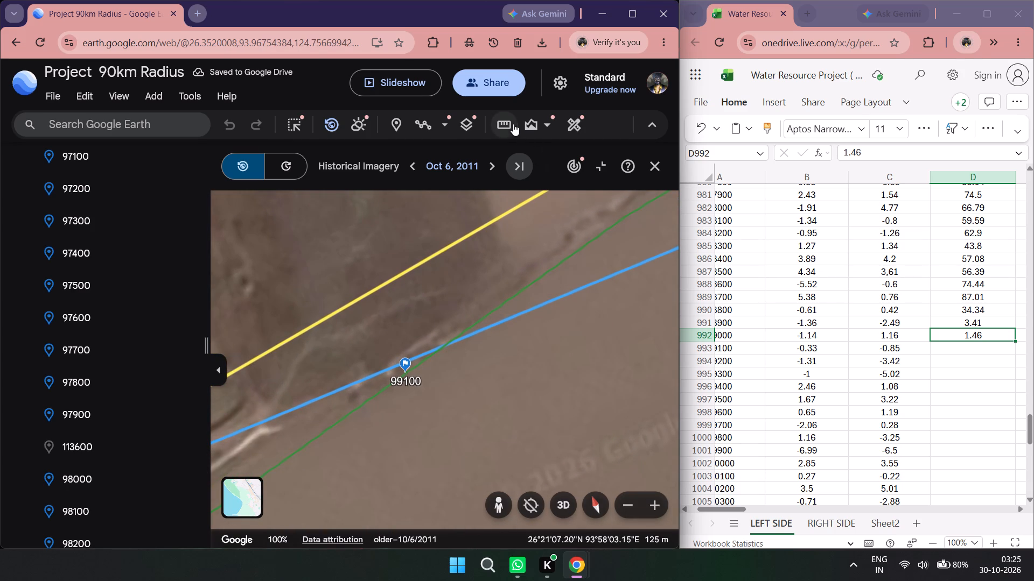
left_click(513, 124)
scroll(471, 274, "up", 4)
left_click_drag(409, 386, 450, 375)
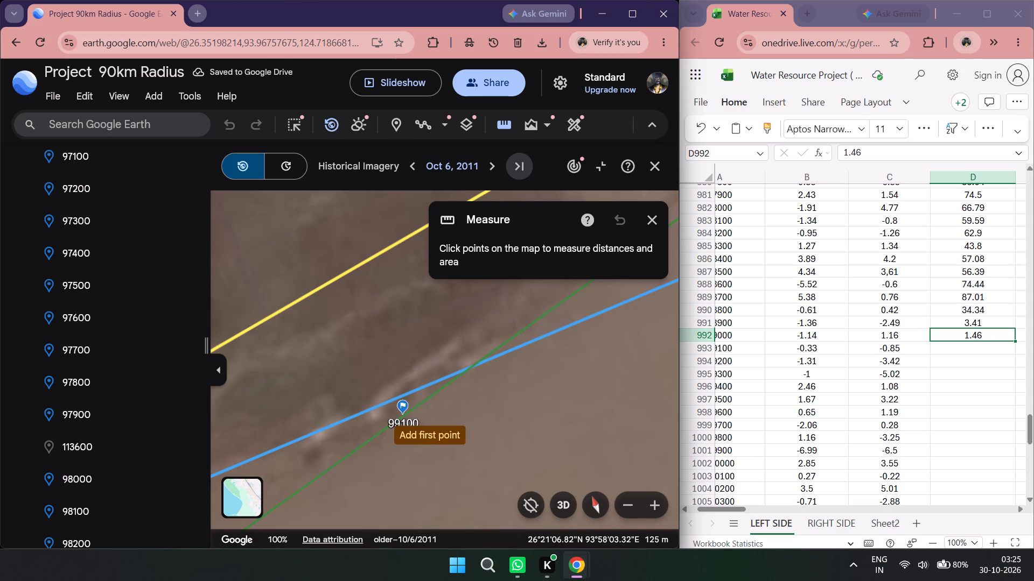
left_click(405, 415)
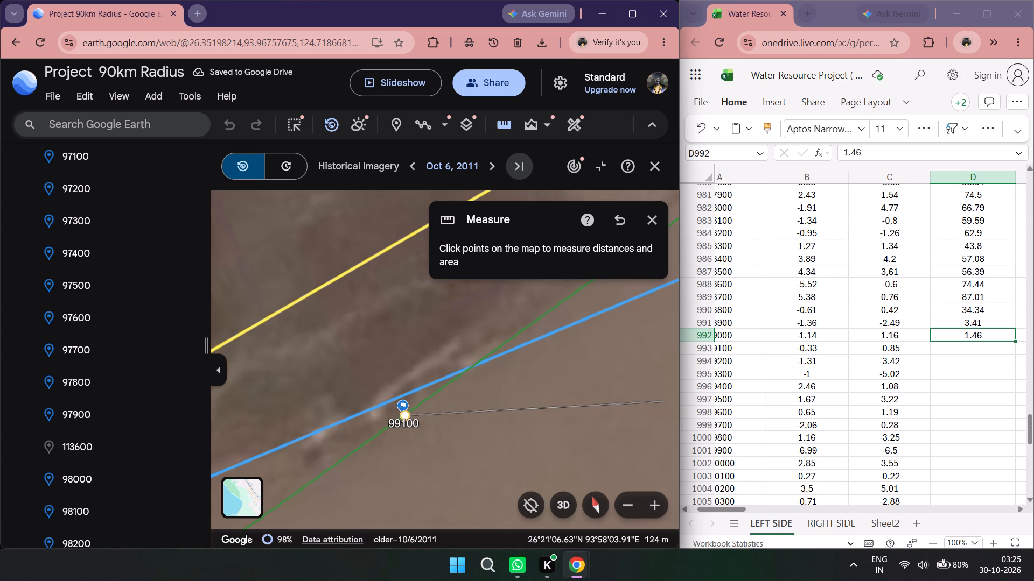
double_click(955, 350)
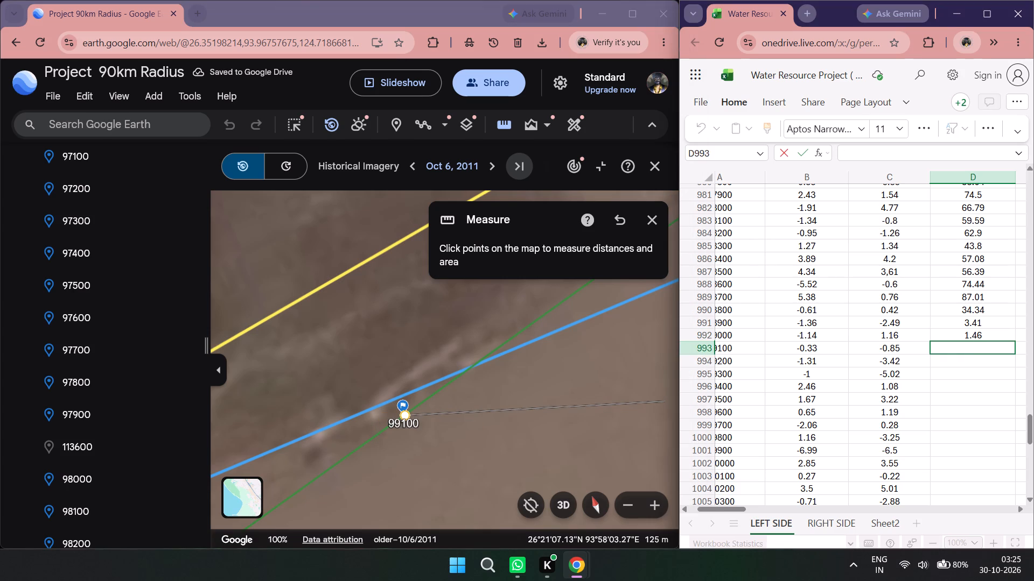
type("-1.53")
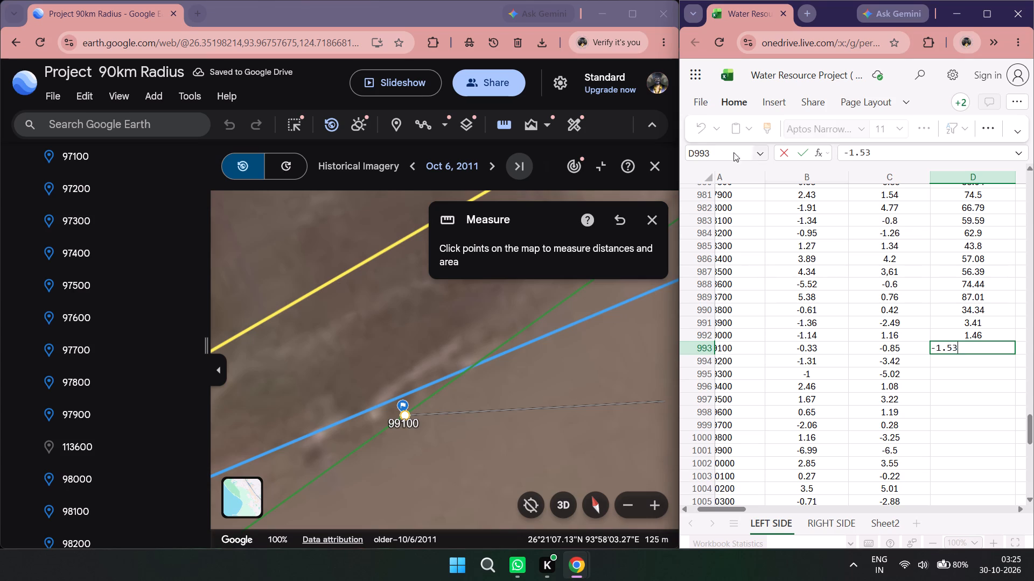
left_click(499, 126)
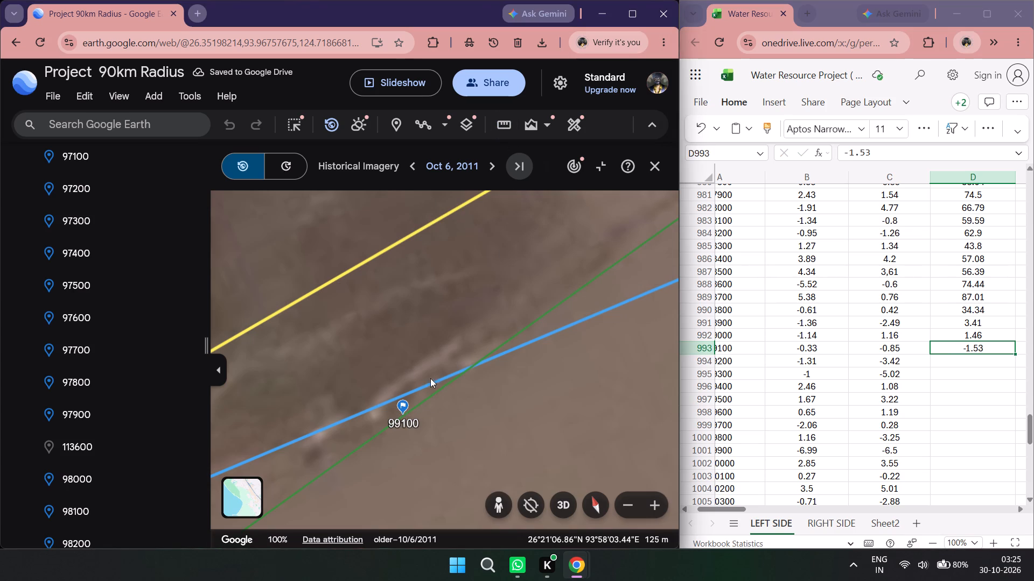
Measure the distance from placemark 99200 to the blue line and record 13.27 in column D of its row.
scroll(392, 442, "down", 4)
left_click_drag(391, 443, 431, 410)
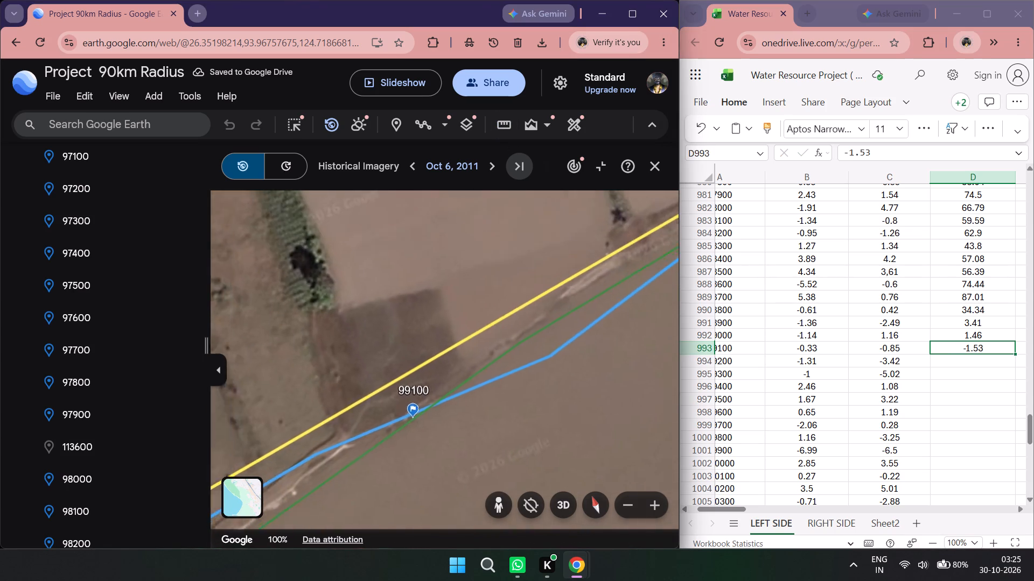
left_click_drag(431, 410, 630, 229)
left_click_drag(409, 374, 434, 413)
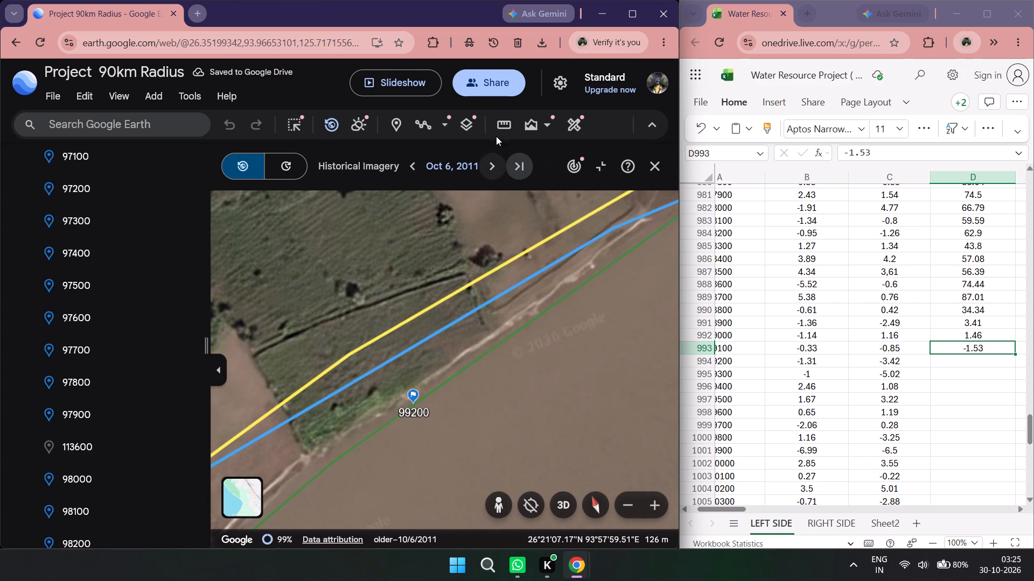
left_click(502, 106)
left_click(502, 123)
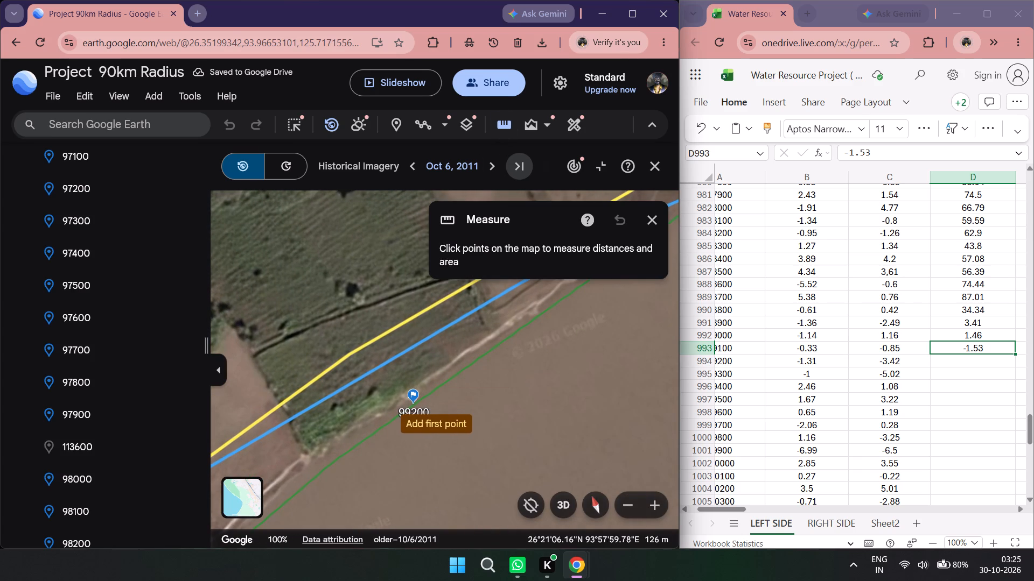
left_click(413, 407)
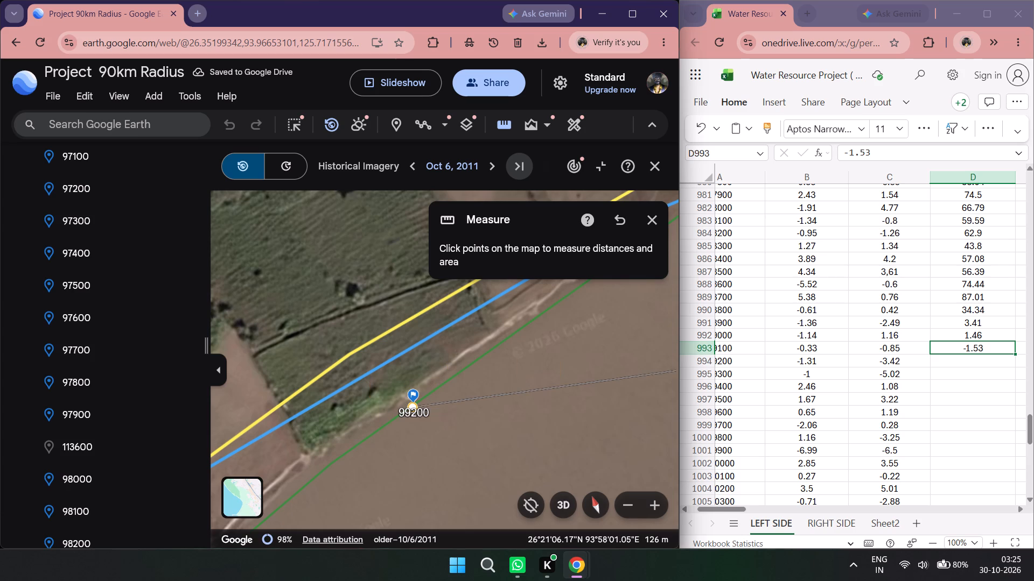
double_click(980, 359)
type("13.2")
key("7")
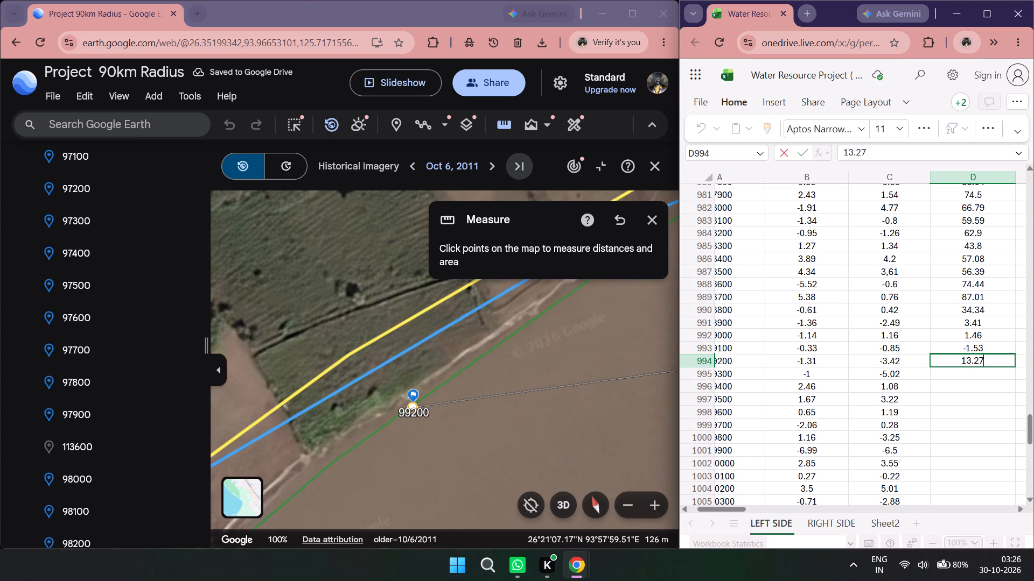
left_click(508, 125)
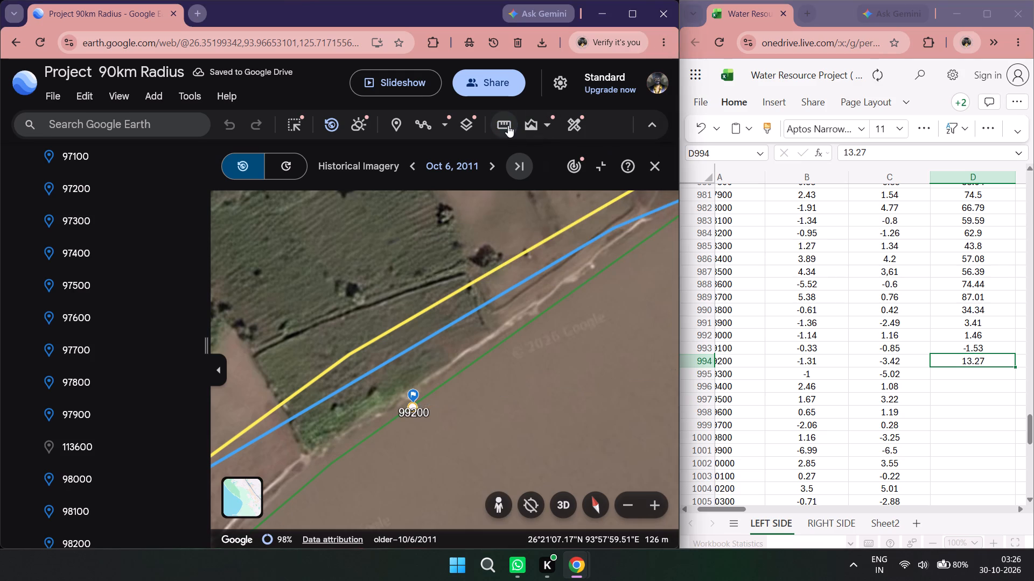
Measure the distance from placemark 99300 to the blue line and record 29.85 in column D of its row.
left_click_drag(372, 472, 390, 451)
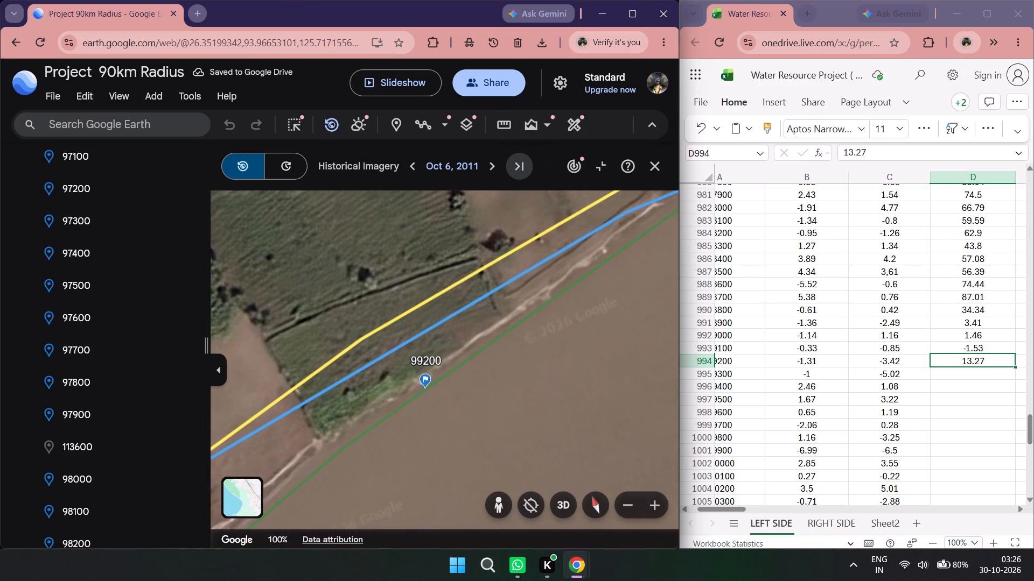
left_click_drag(390, 451, 598, 283)
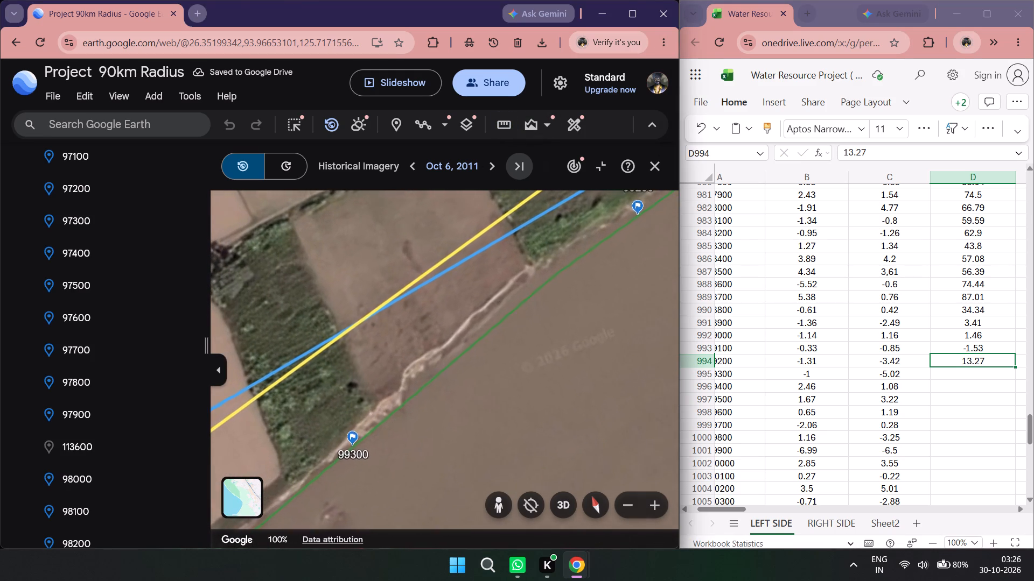
left_click_drag(598, 283, 609, 275)
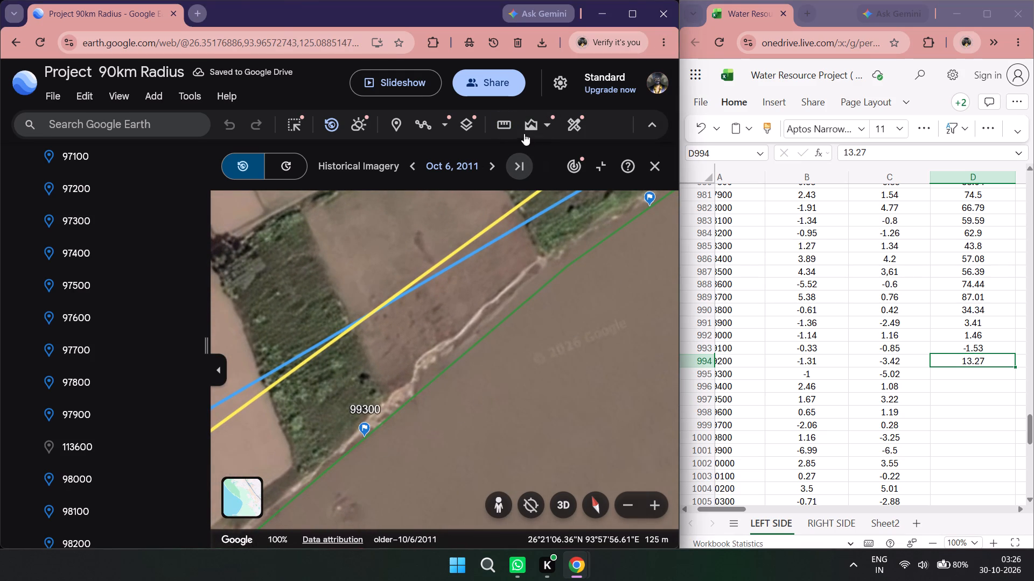
left_click(508, 127)
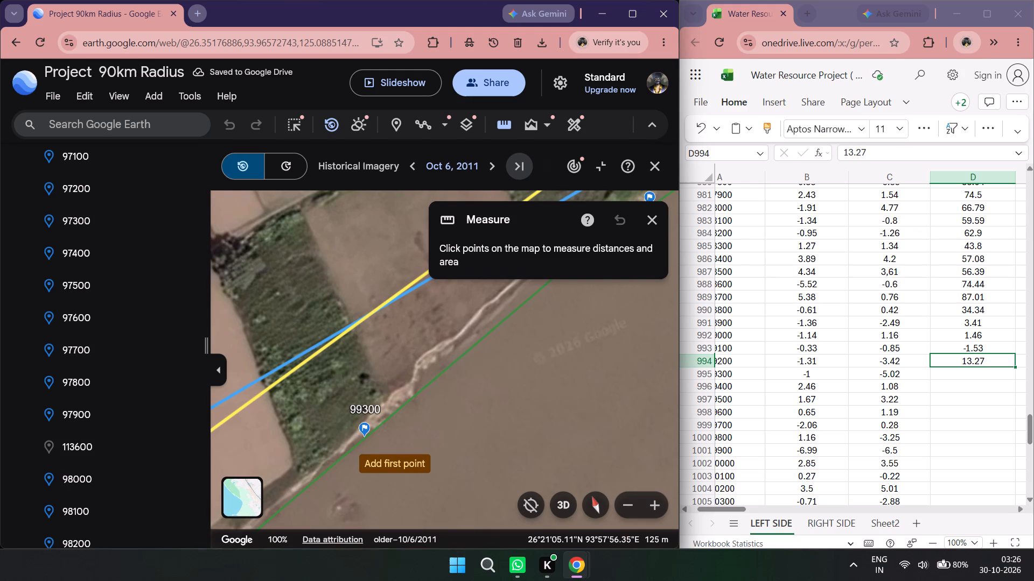
left_click(366, 440)
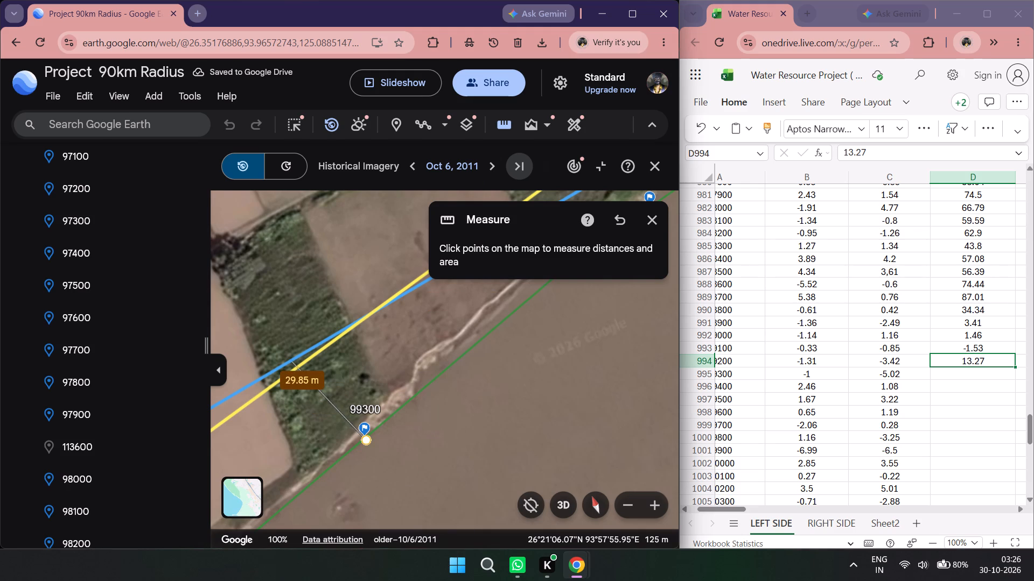
double_click(956, 371)
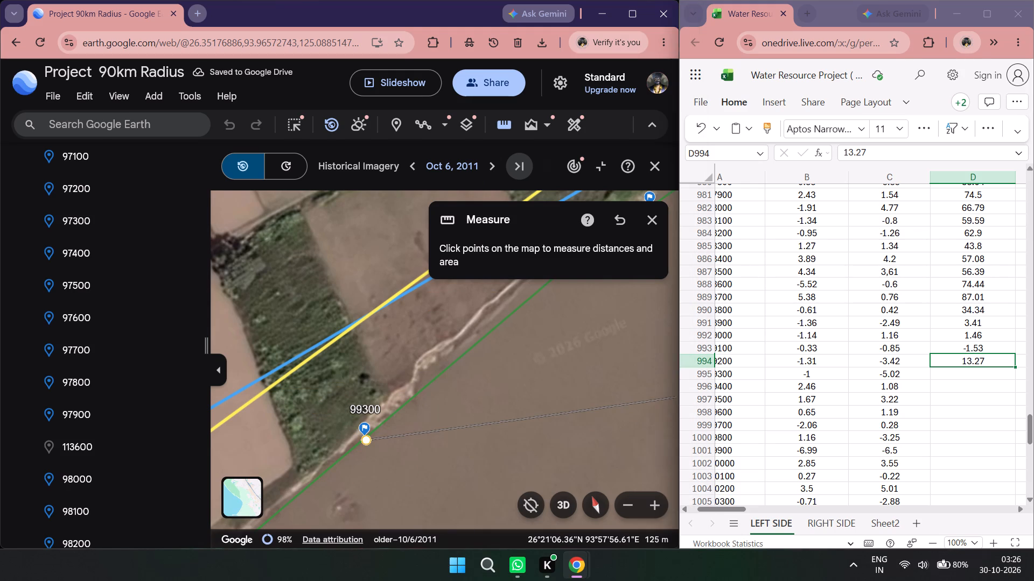
type("29.85")
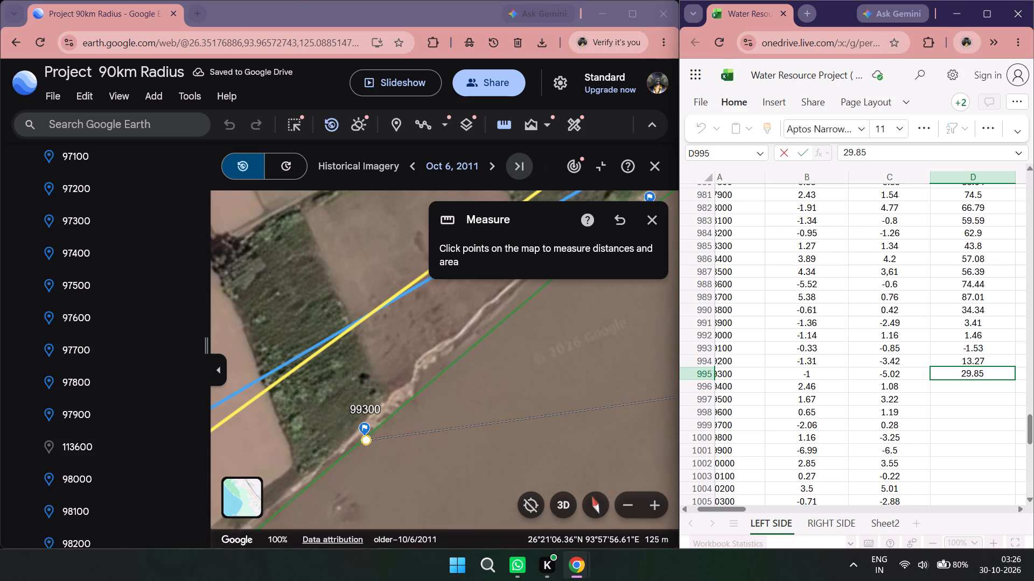
left_click(505, 125)
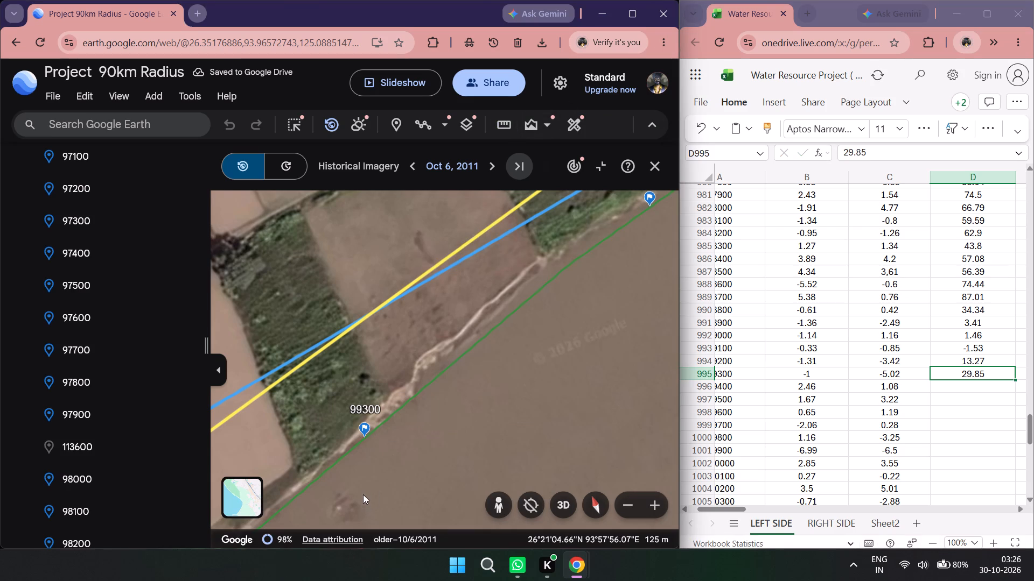
Measure the distance from placemark 99400 to the blue line and record 25.86 in column D of its row.
left_click_drag(363, 487, 605, 219)
left_click(507, 124)
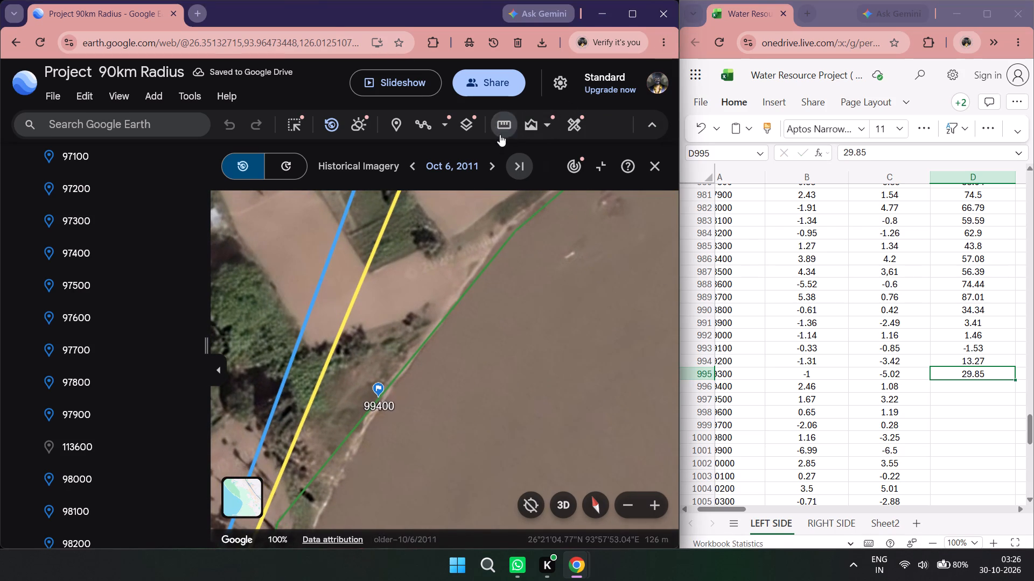
left_click(379, 400)
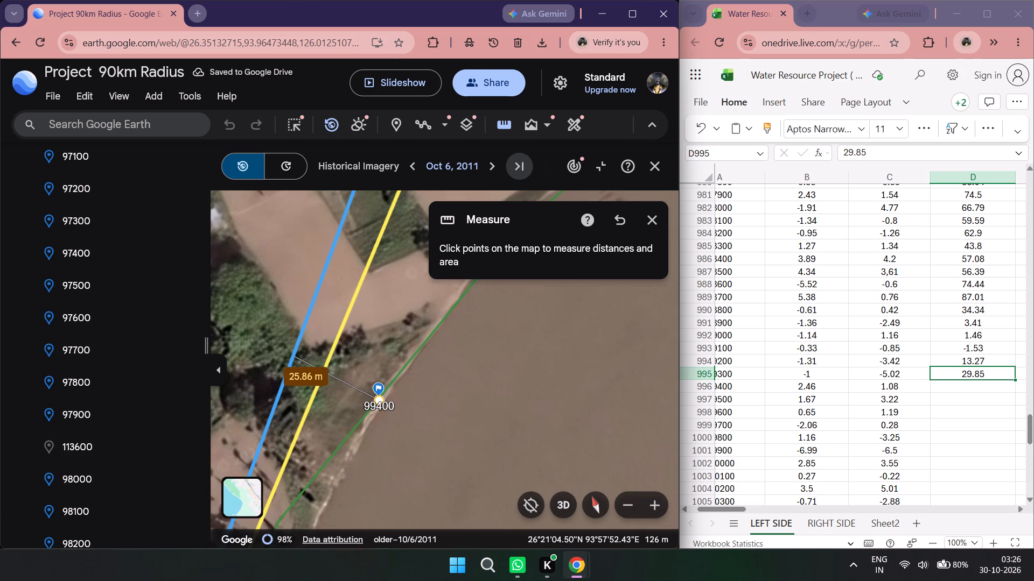
double_click(953, 391)
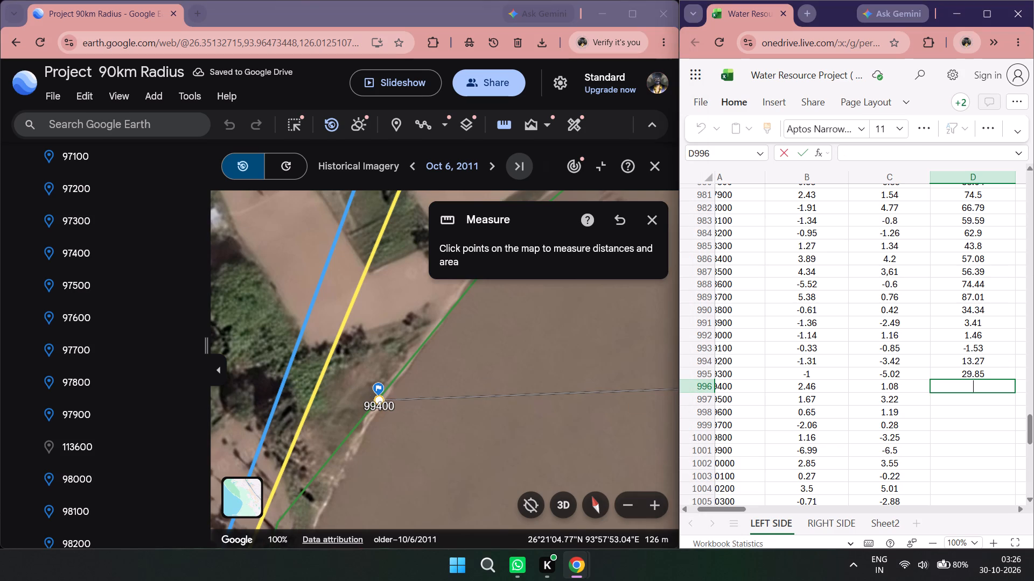
type("25.")
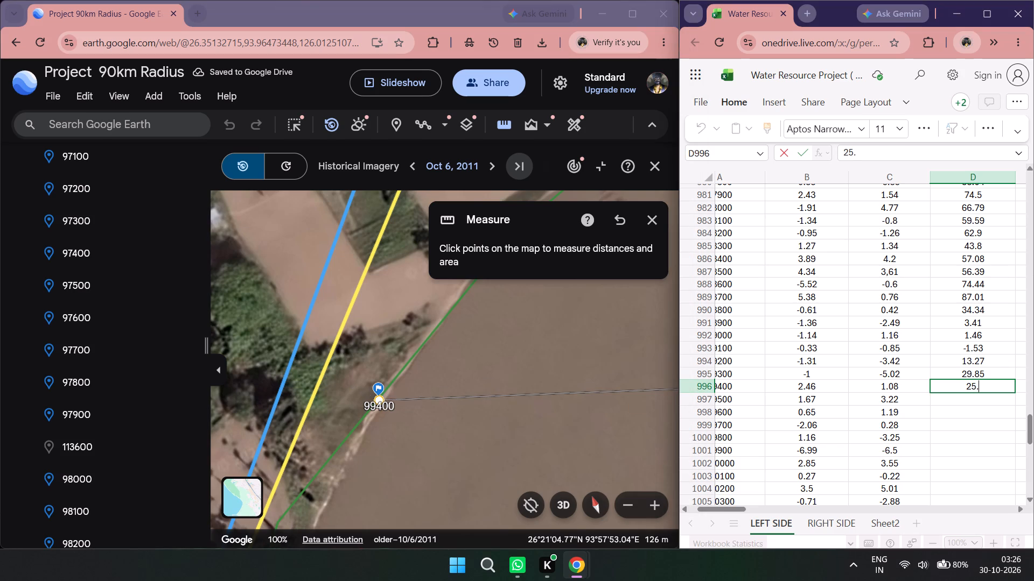
type("86")
left_click(505, 121)
Measure the distance from placemark 99500 to the blue line and record -15.85 in column D of its row.
left_click_drag(435, 428, 614, 218)
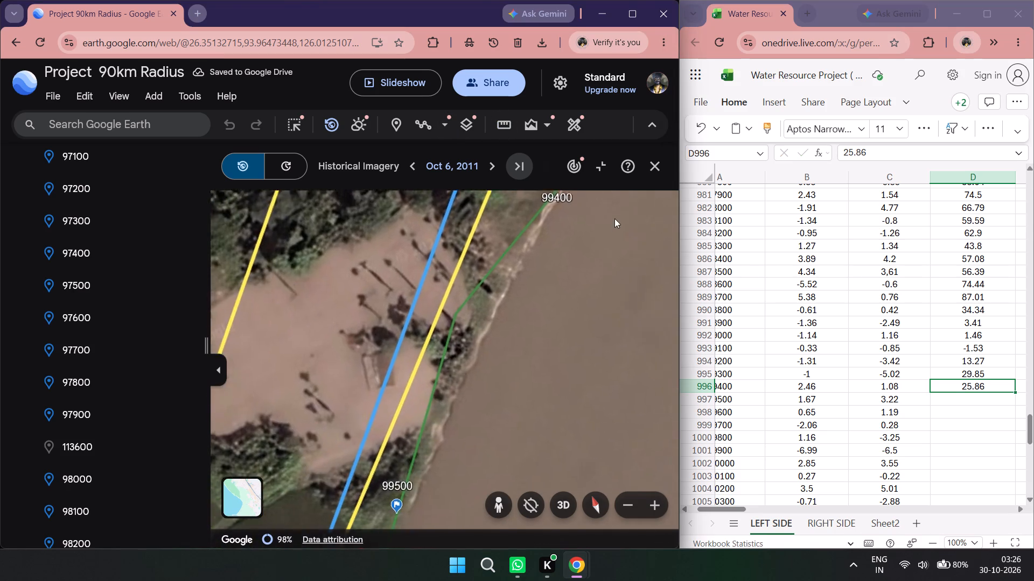
left_click_drag(514, 444, 545, 341)
left_click(497, 124)
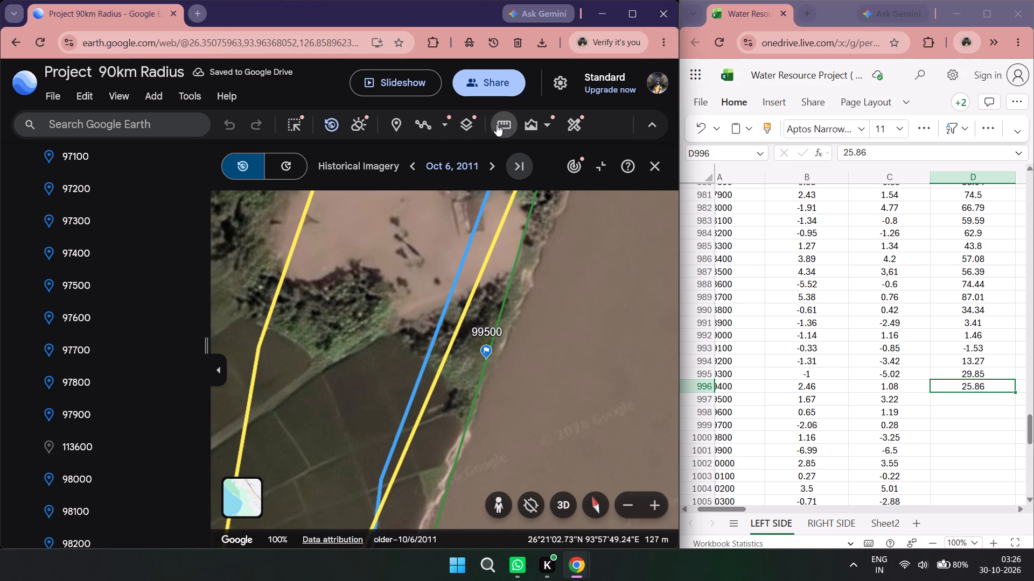
left_click(485, 362)
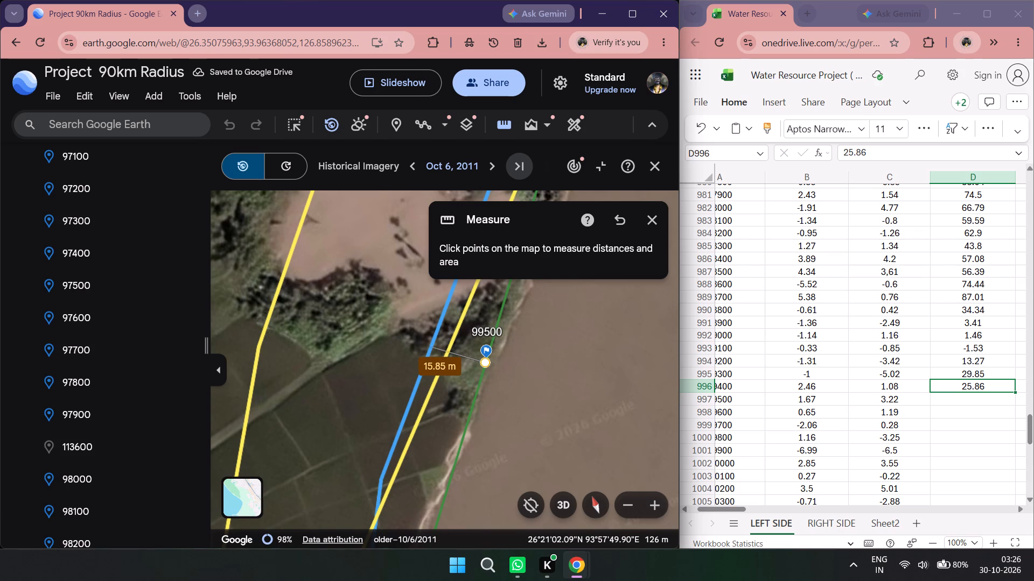
double_click(958, 402)
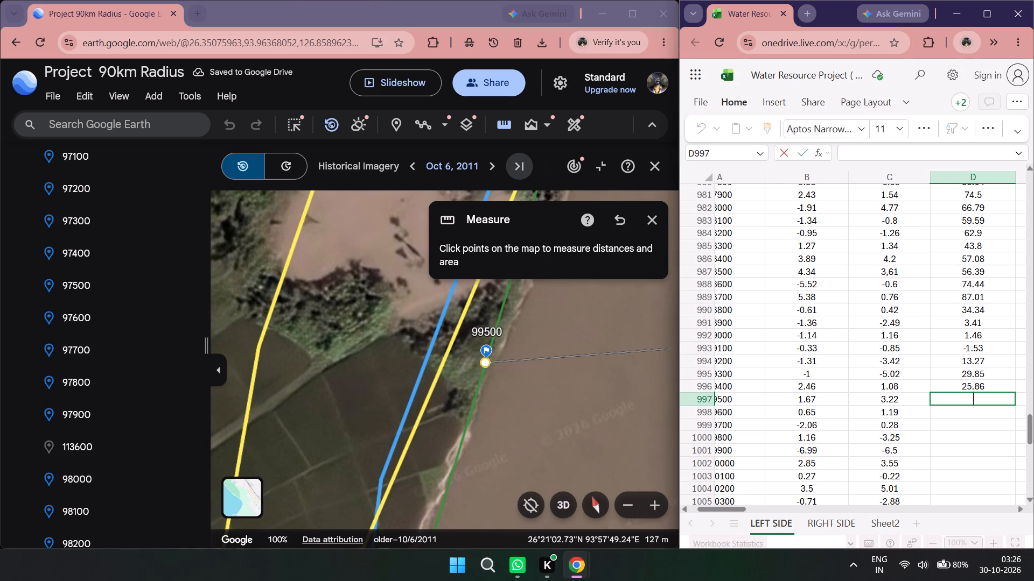
type("15")
key("period")
type("85")
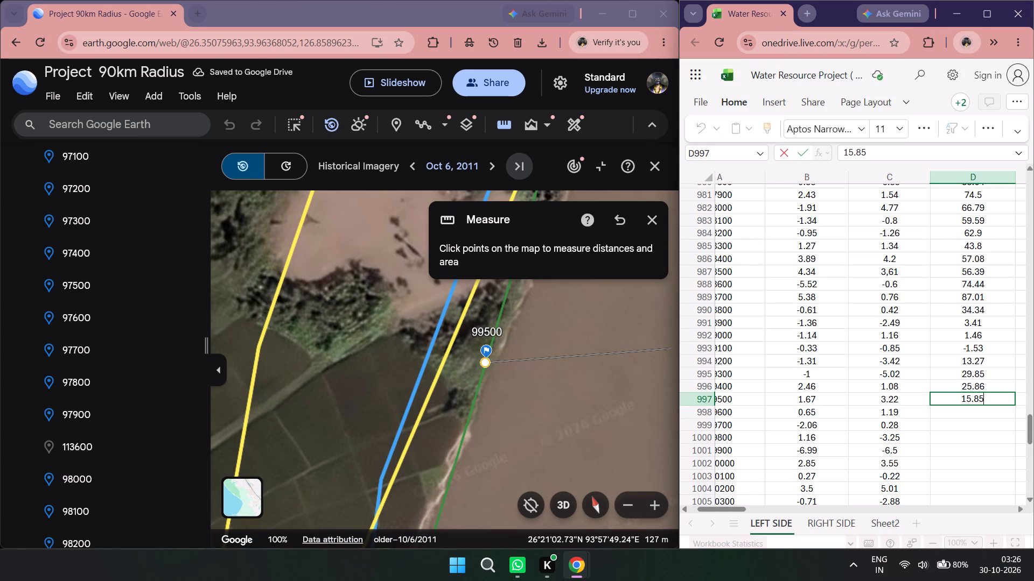
key("BackSpace")
key("BackSpace")
key("BackSpace")
key("BackSpace")
key("BackSpace")
type("-1")
key("5")
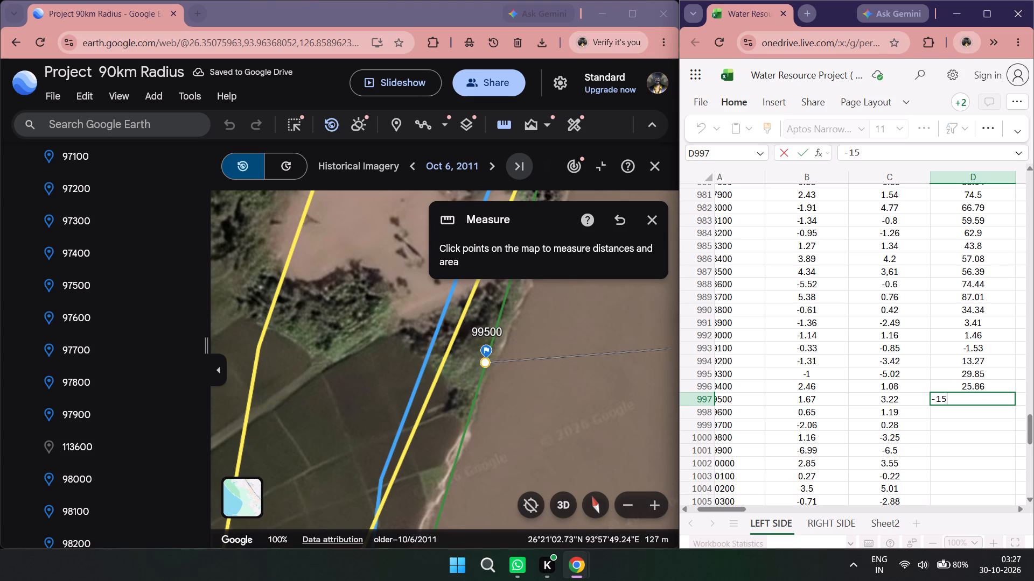
key("period")
type("85")
Recheck the blue line's side along placemarks 99400 to 99100 and correct the column D value for 99400 to -25.86.
left_click_drag(553, 328, 493, 459)
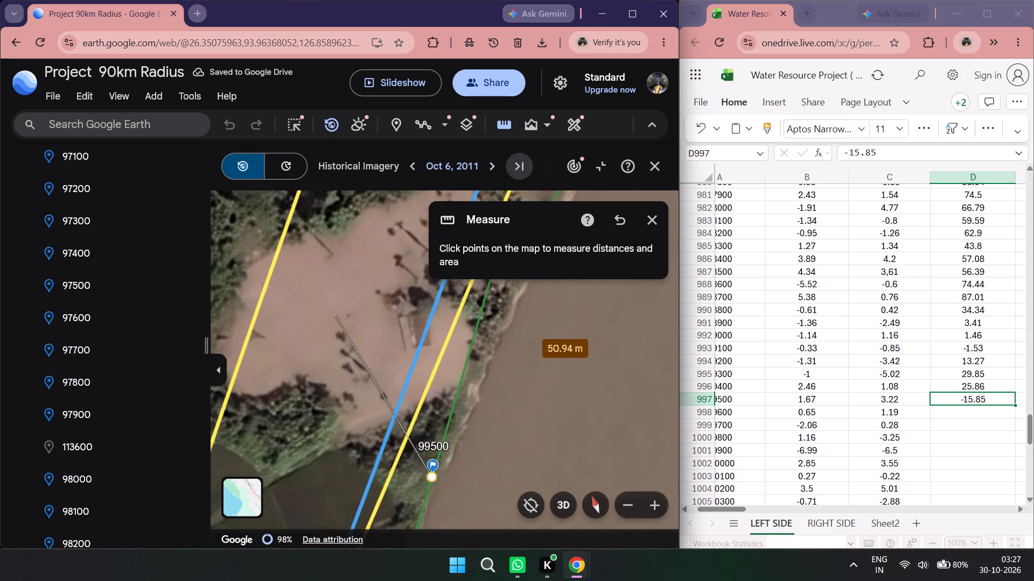
left_click_drag(493, 459, 493, 470)
left_click_drag(523, 372, 481, 483)
left_click_drag(526, 393, 477, 483)
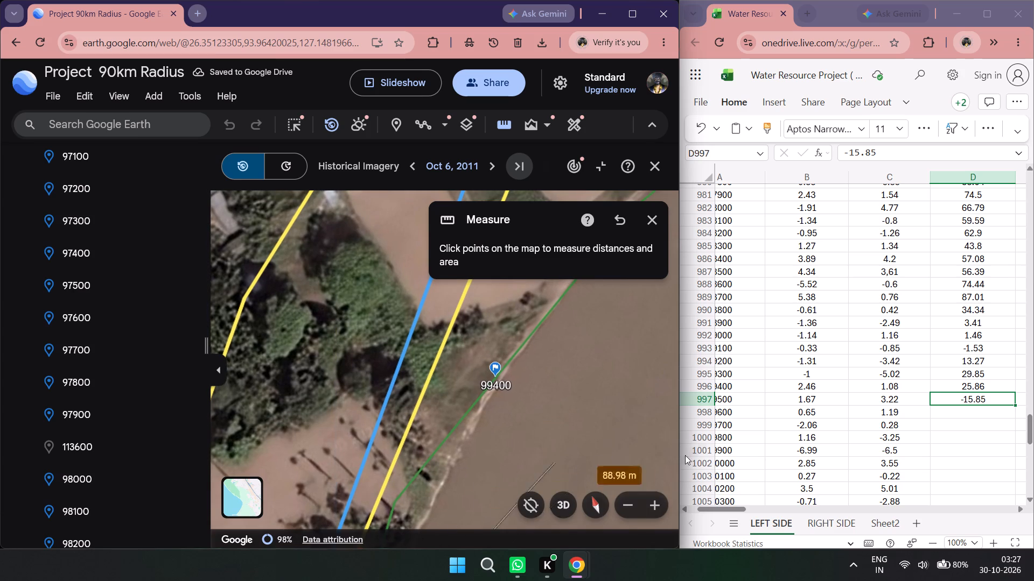
double_click(988, 388)
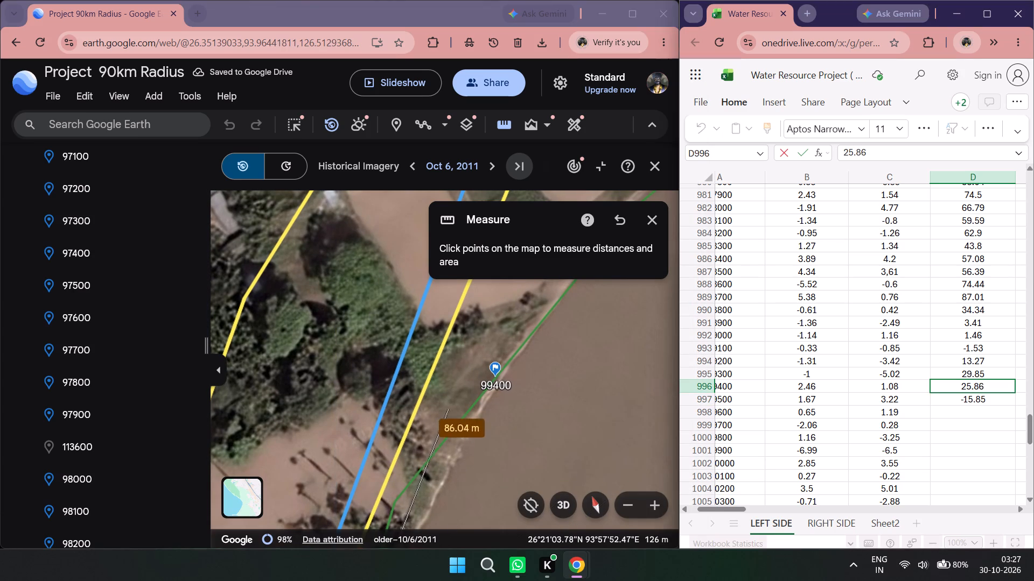
left_click_drag(541, 362, 477, 447)
left_click_drag(572, 368, 526, 400)
left_click_drag(528, 399, 494, 437)
scroll(500, 427, "down", 7)
scroll(501, 426, "up", 6)
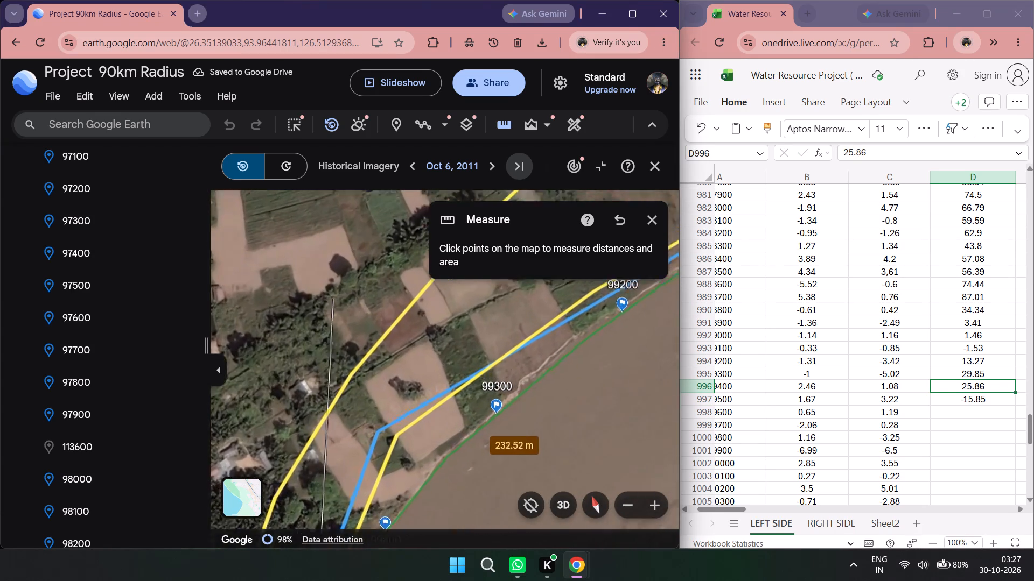
left_click_drag(530, 412, 448, 455)
left_click_drag(519, 369, 481, 395)
left_click_drag(538, 356, 512, 379)
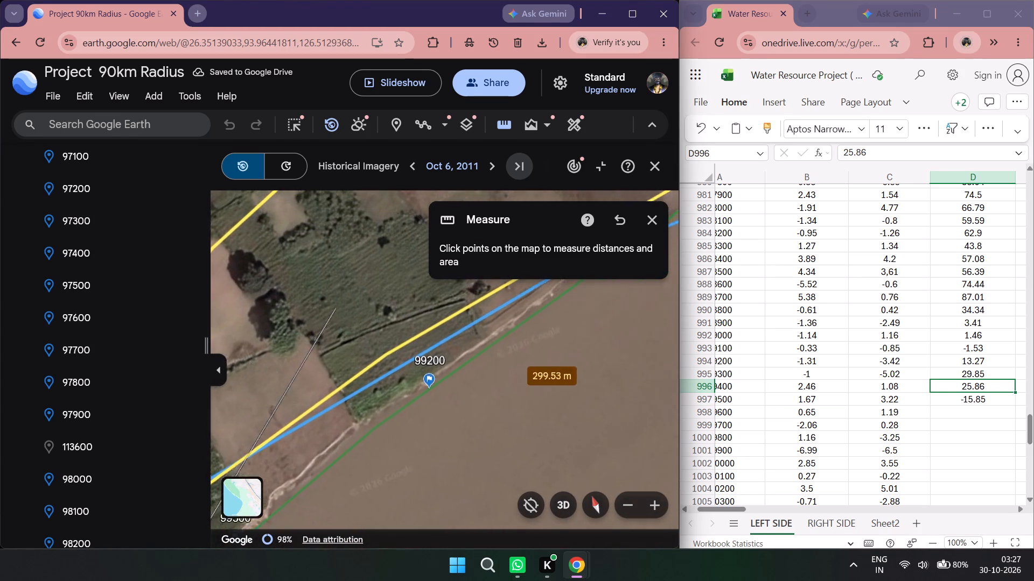
left_click_drag(512, 379, 469, 406)
left_click_drag(471, 405, 508, 380)
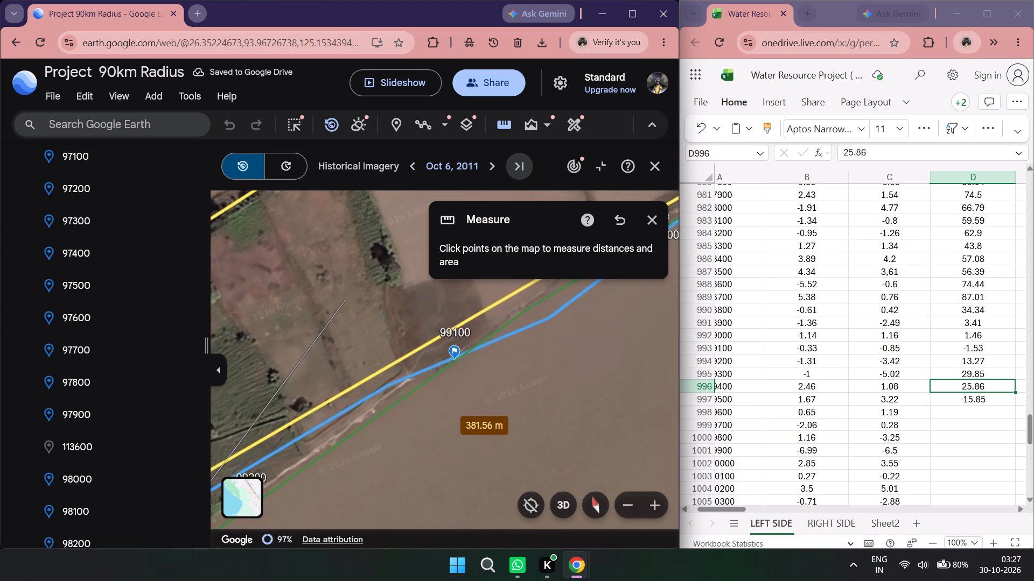
left_click_drag(508, 380, 610, 323)
left_click_drag(469, 394, 561, 336)
left_click_drag(495, 415, 544, 369)
double_click(989, 385)
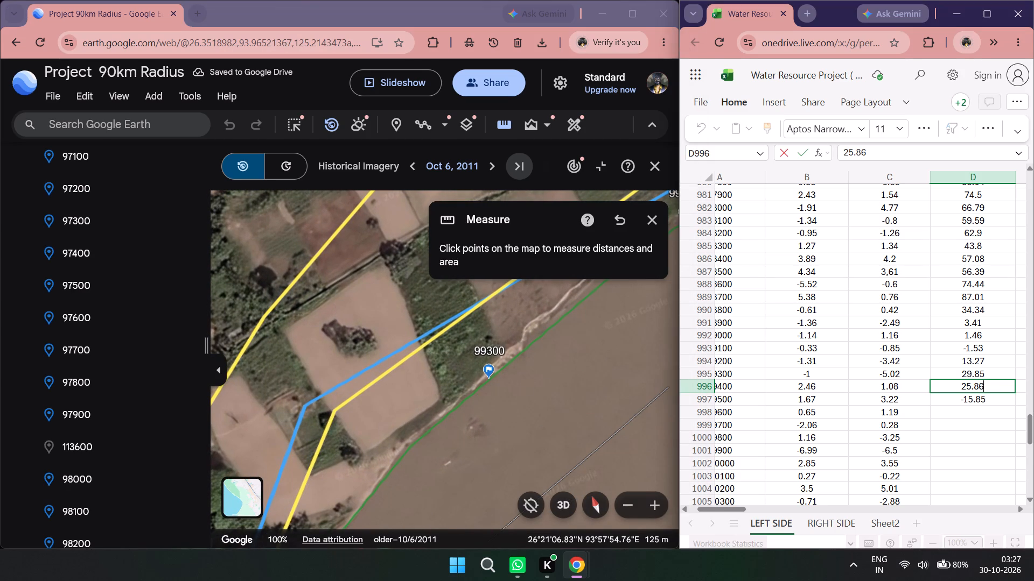
key("BackSpace")
key("BackSpace")
key("BackSpace")
key("BackSpace")
key("BackSpace")
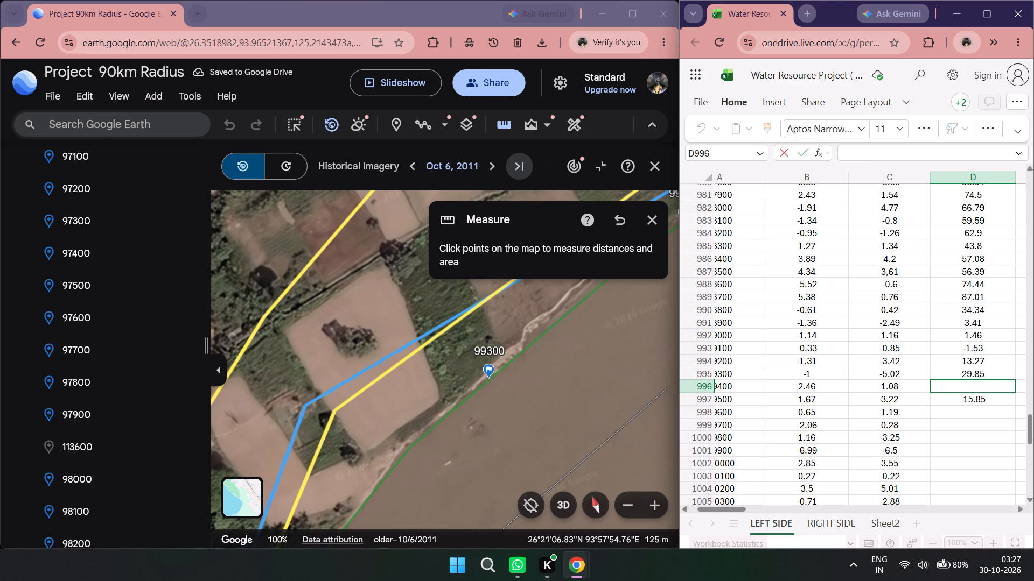
type("-25.86")
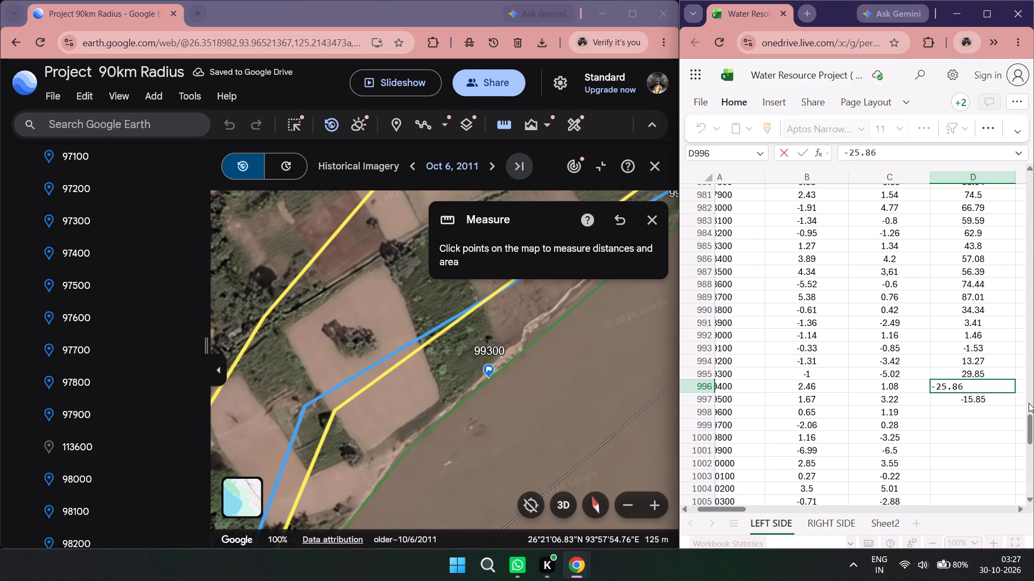
left_click(973, 416)
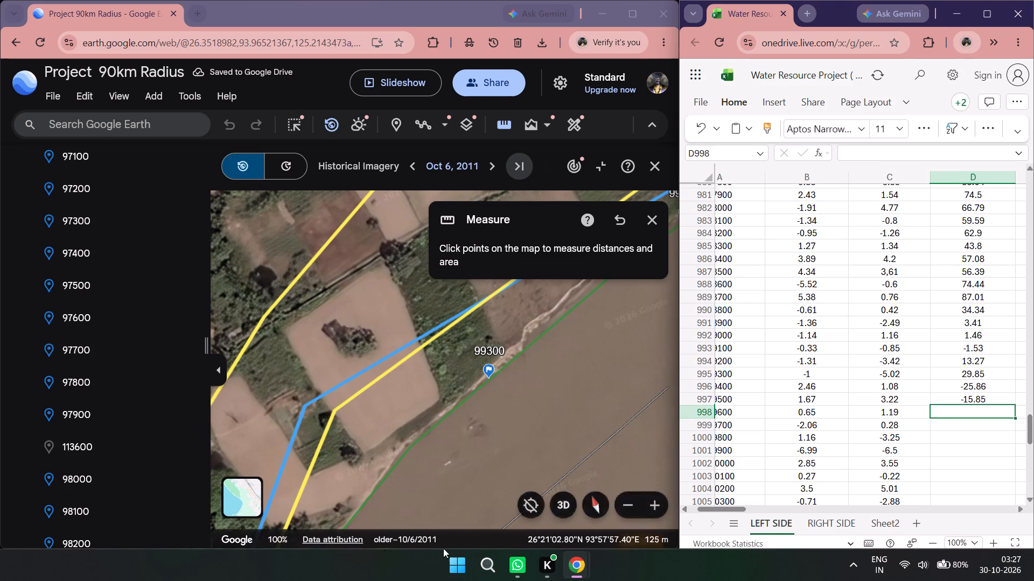
Clear the leftover measurement at placemark 99500 from the map.
left_click_drag(450, 462, 592, 259)
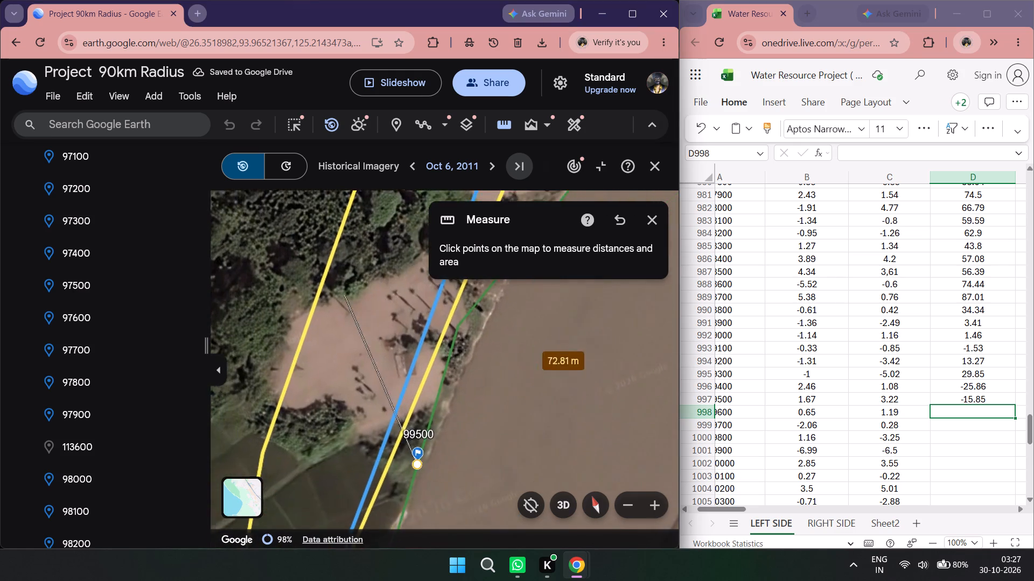
left_click_drag(504, 448, 537, 350)
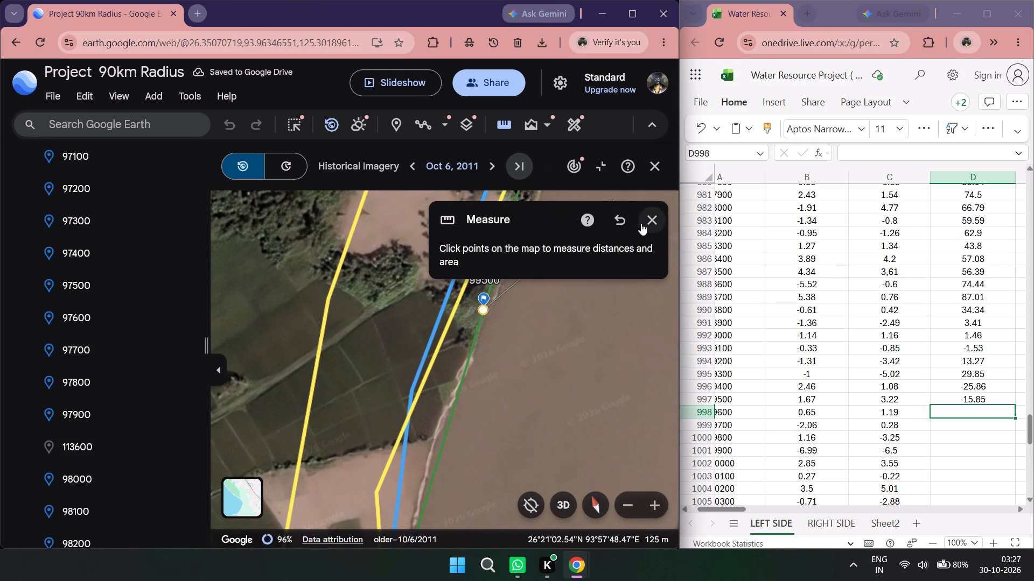
left_click(658, 221)
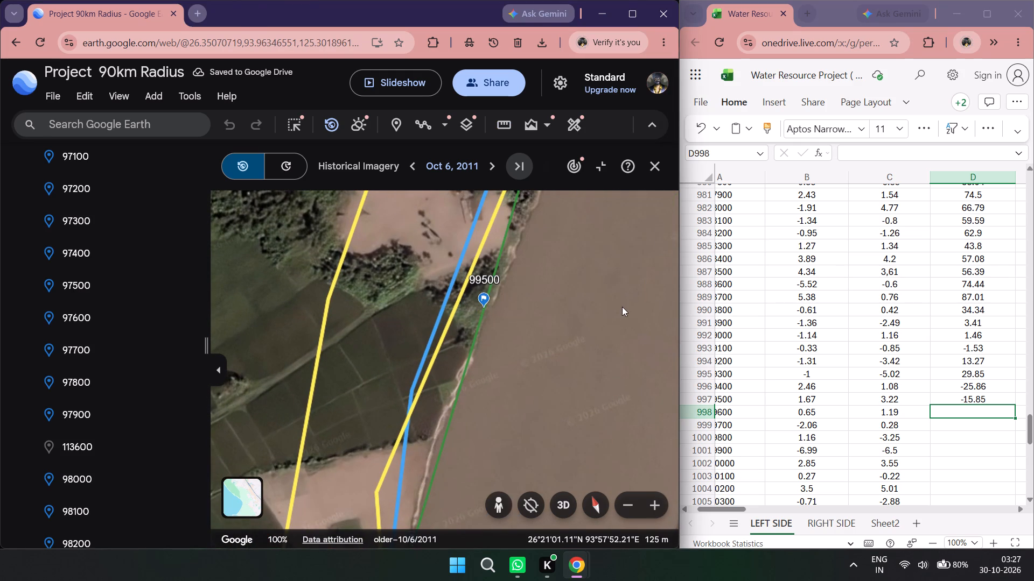
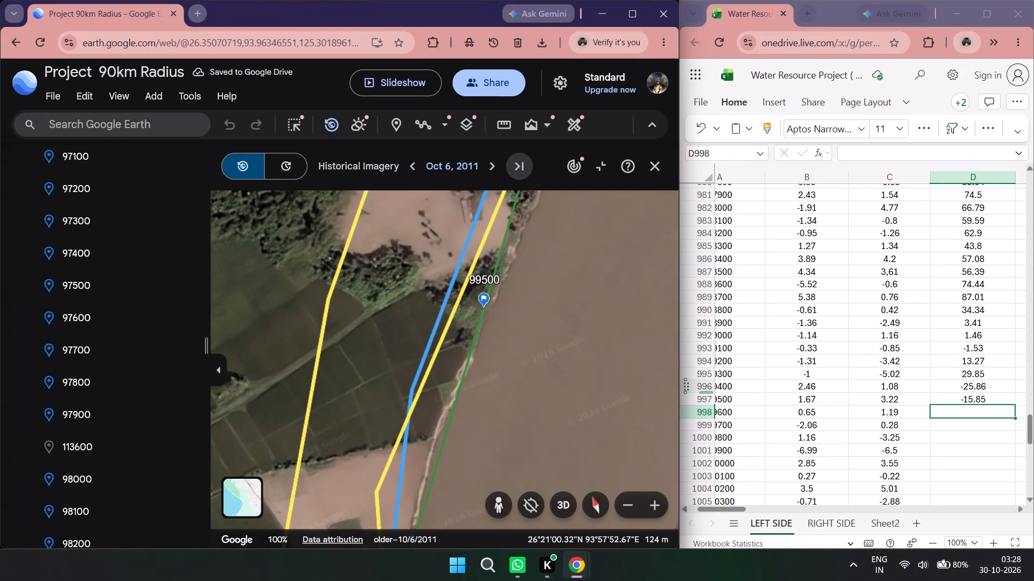
Measure the distance from placemark 99600 to the blue line and record -6.99 in column D of its row.
left_click(718, 511)
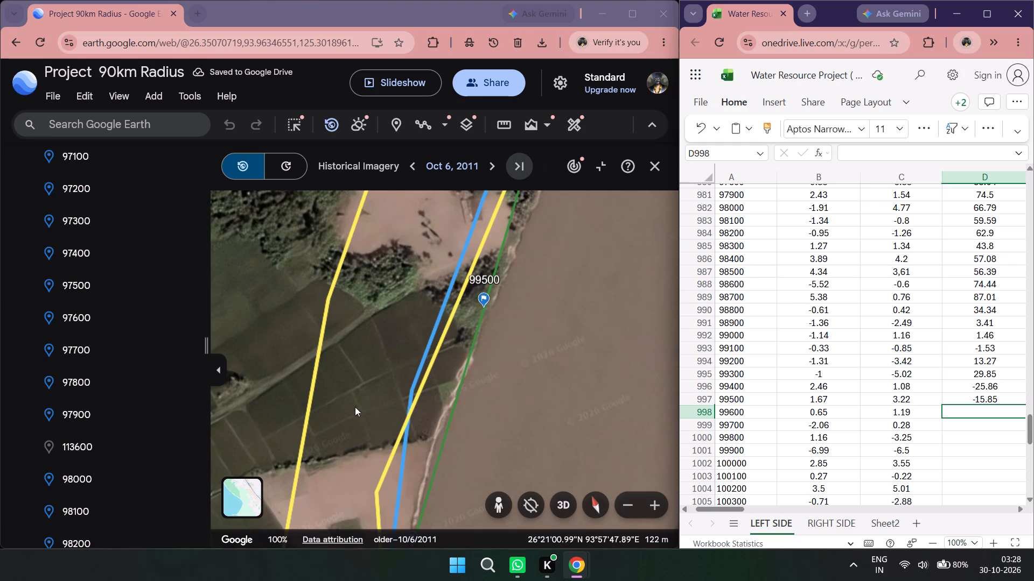
left_click_drag(491, 450, 560, 181)
left_click_drag(507, 342, 505, 410)
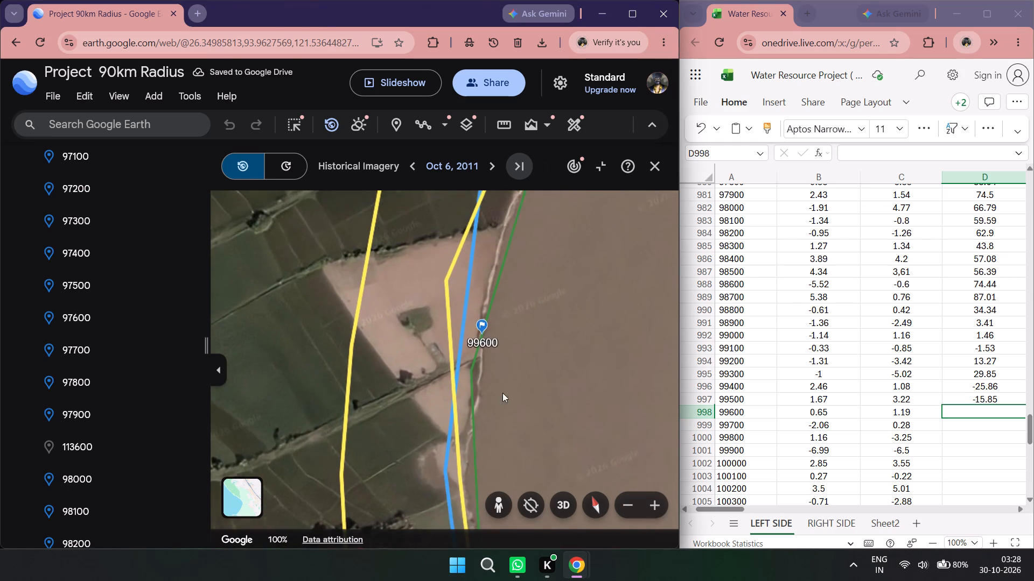
left_click(500, 128)
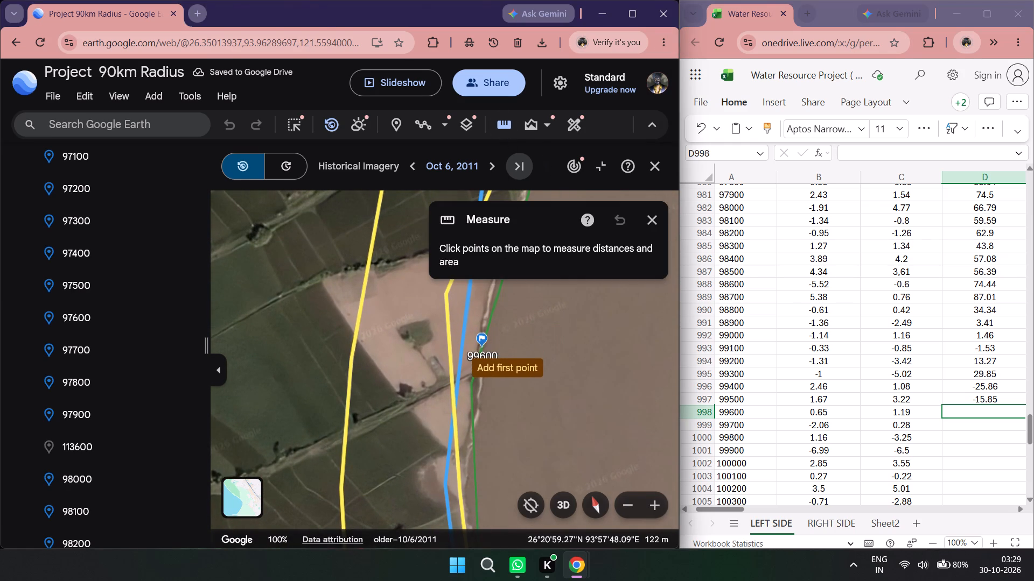
left_click(483, 348)
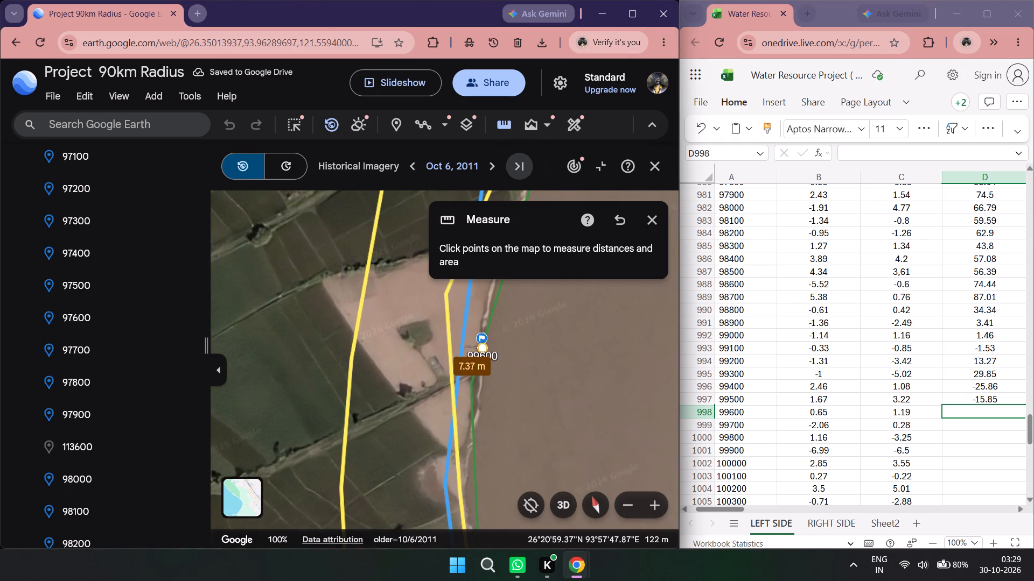
double_click(974, 409)
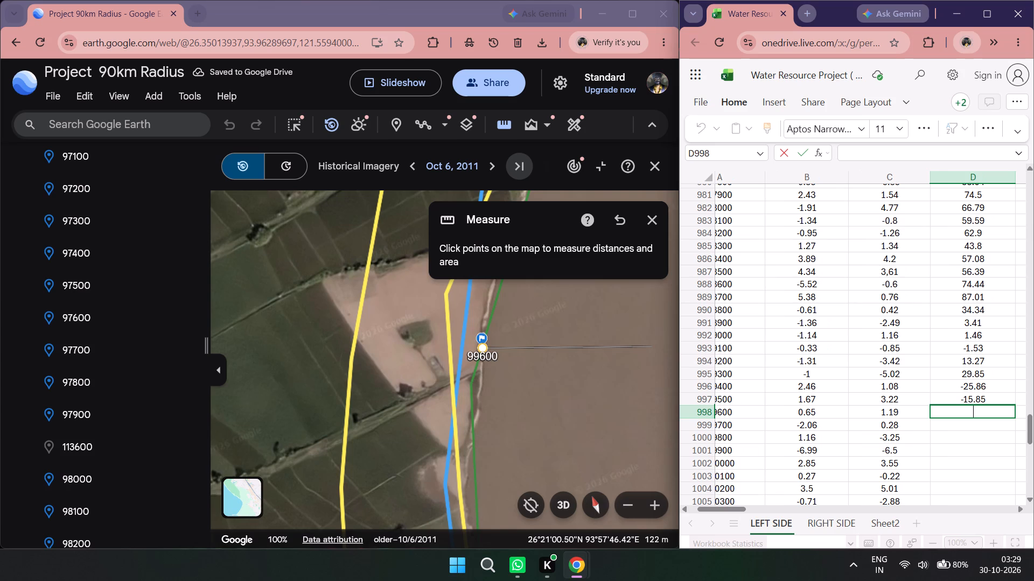
key("minus")
key("6")
type(".99")
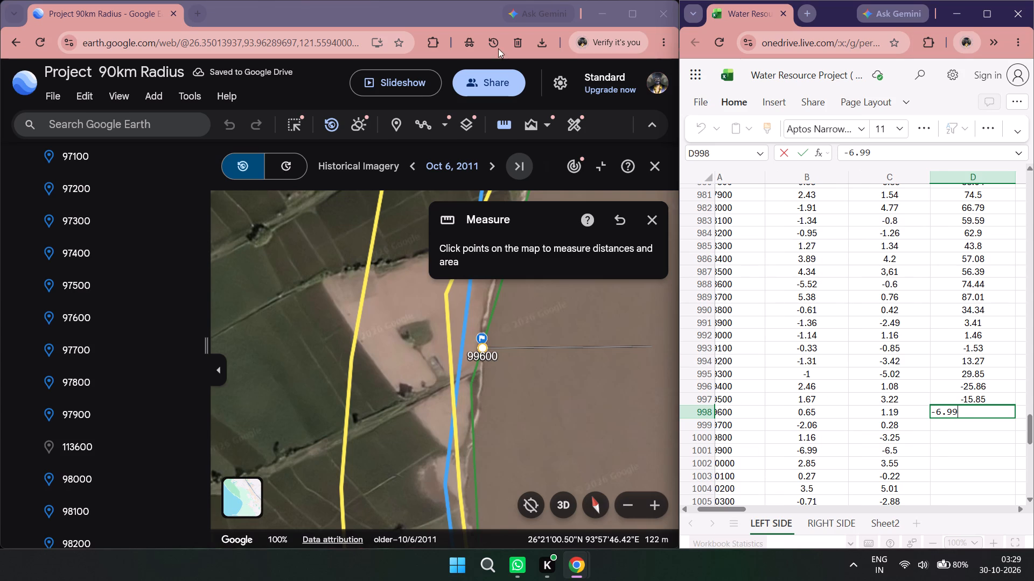
left_click(513, 120)
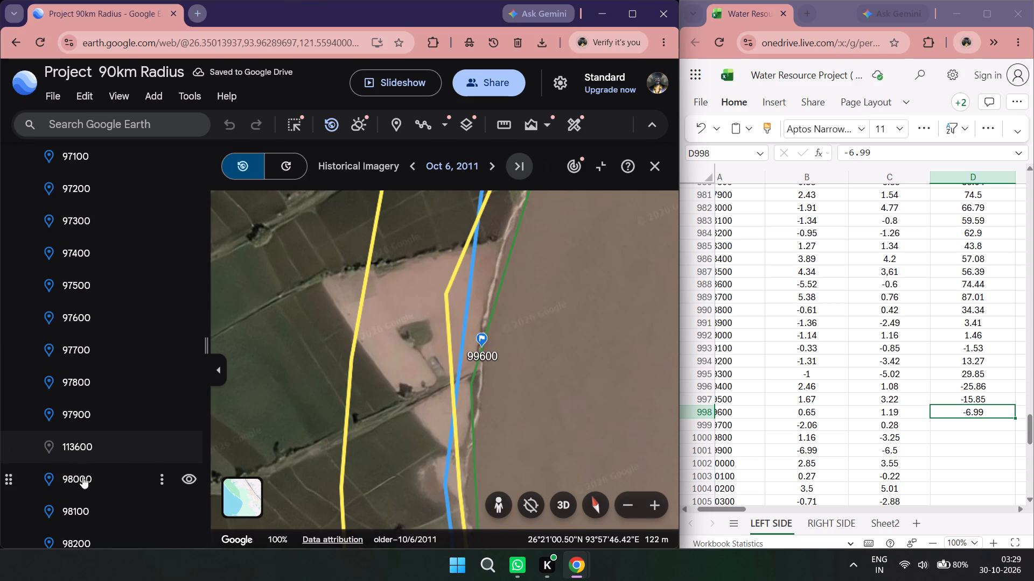
Go to placemark 99700, measure its distance to the blue line and record -8.88 in column D of its row.
scroll(86, 472, "down", 4)
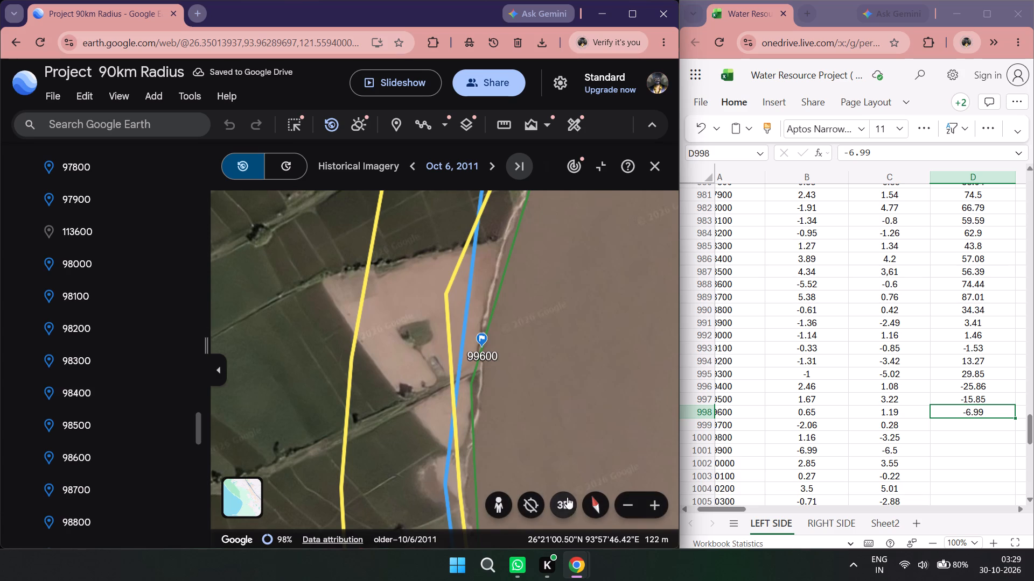
left_click(723, 510)
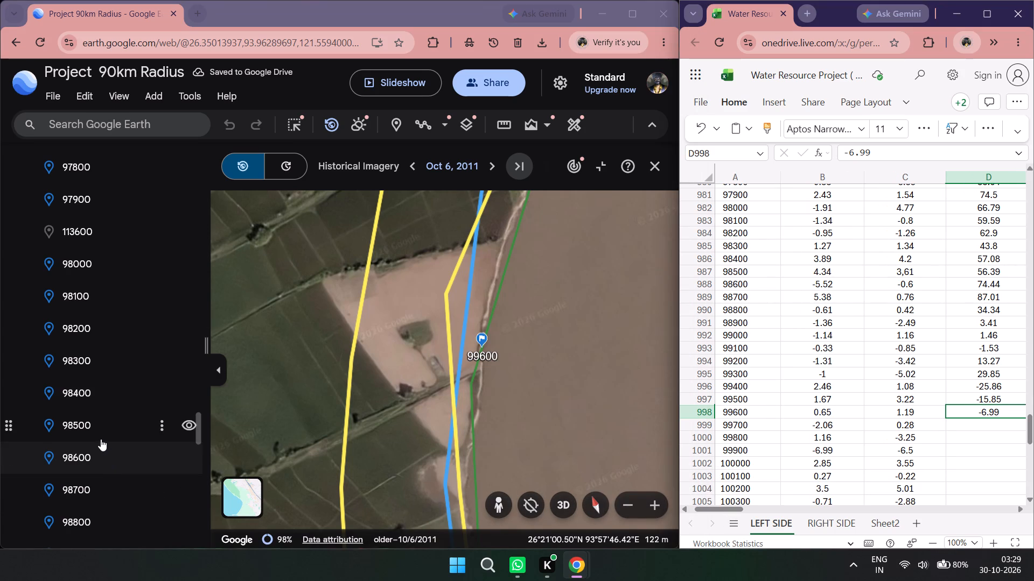
scroll(98, 467, "down", 6)
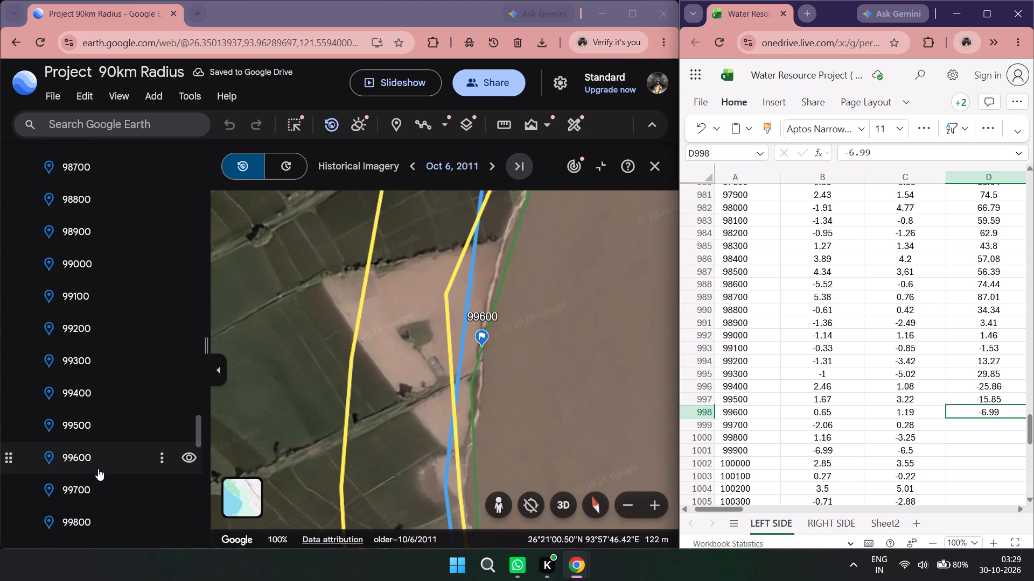
double_click(97, 485)
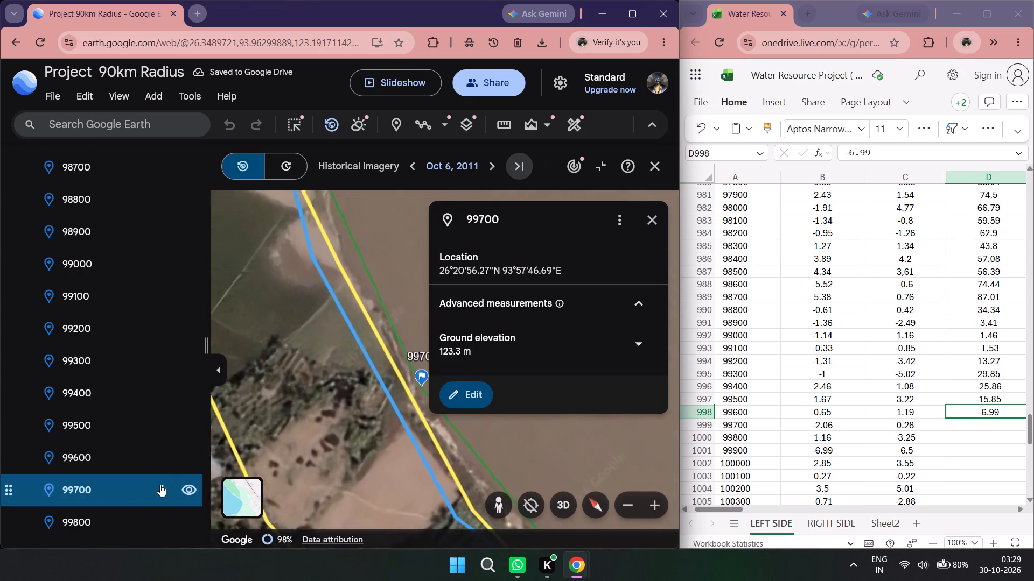
scroll(256, 465, "down", 2)
left_click_drag(258, 465, 362, 375)
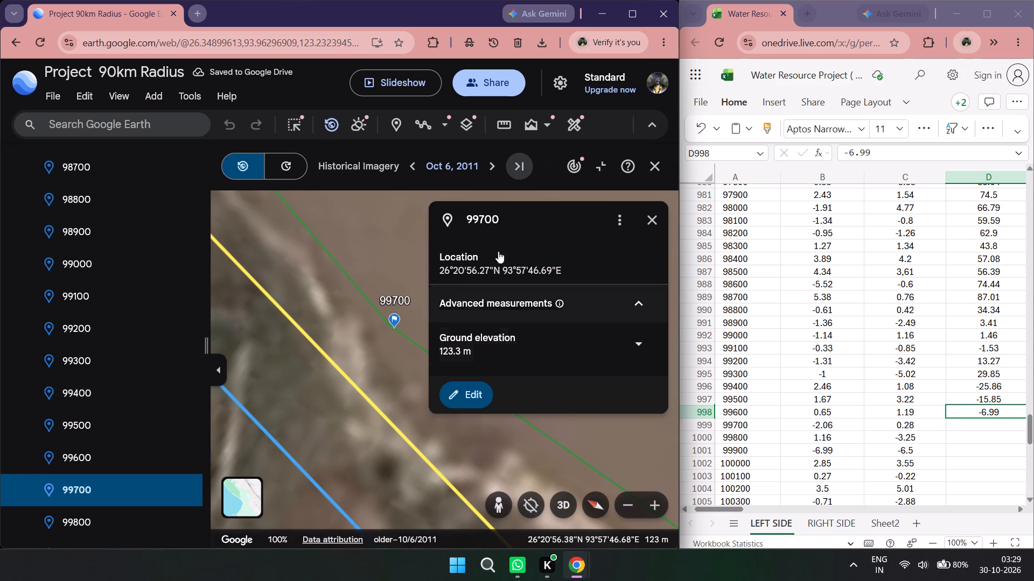
left_click(508, 124)
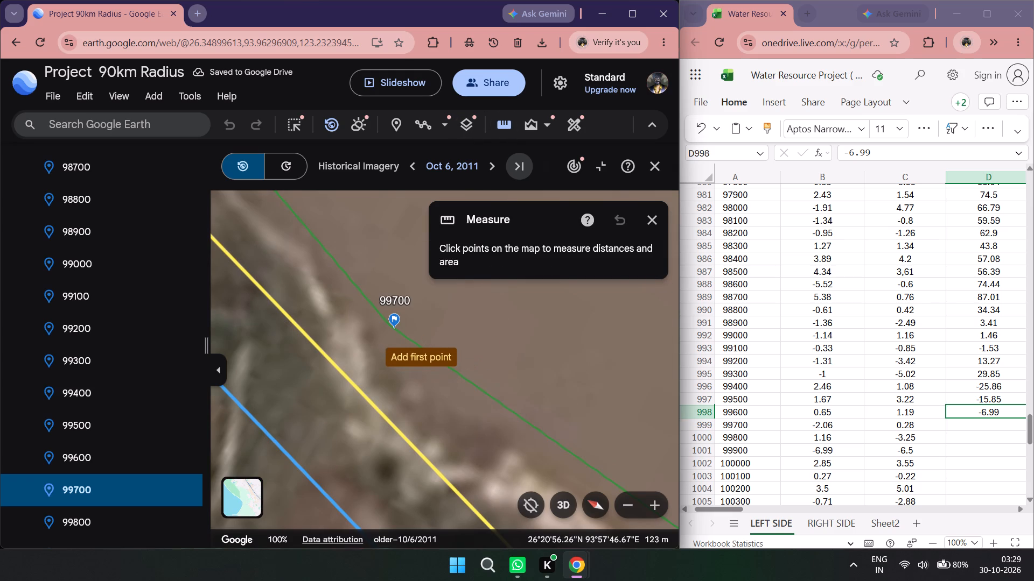
left_click(395, 331)
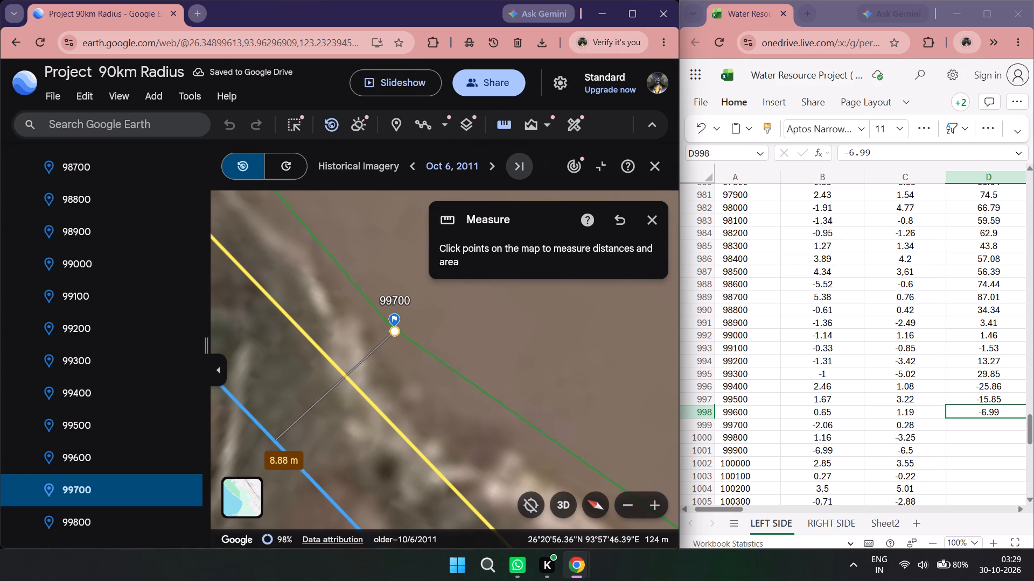
double_click(974, 425)
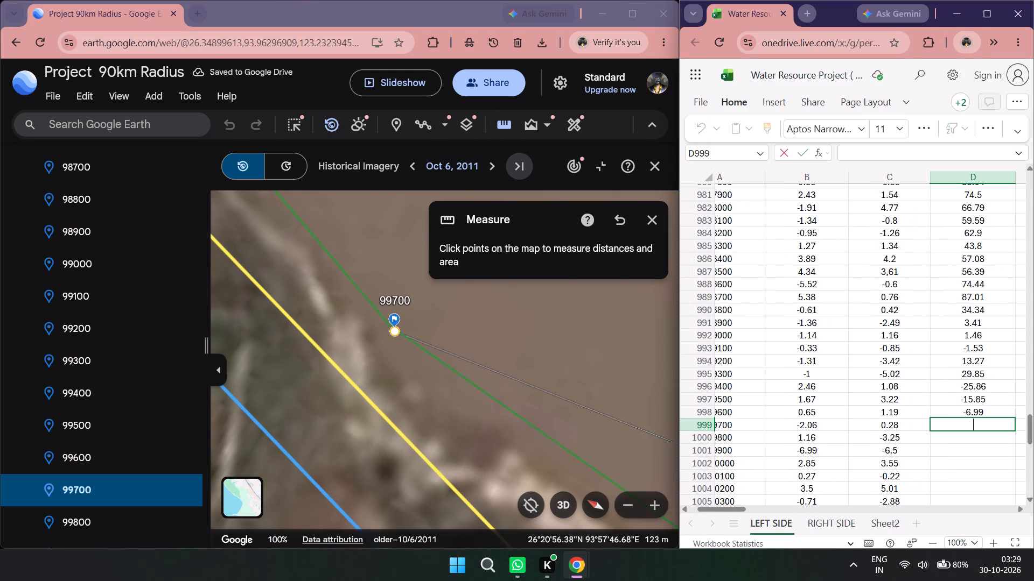
type("-8.88")
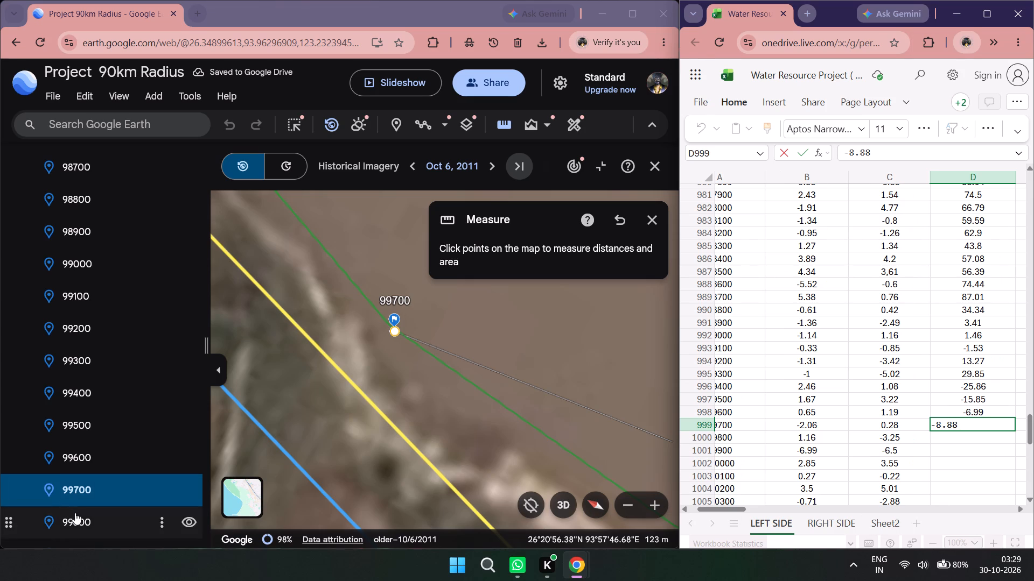
Go to placemark 99800, measure its distance to the blue line and record -6.82 in column D of its row.
double_click(80, 514)
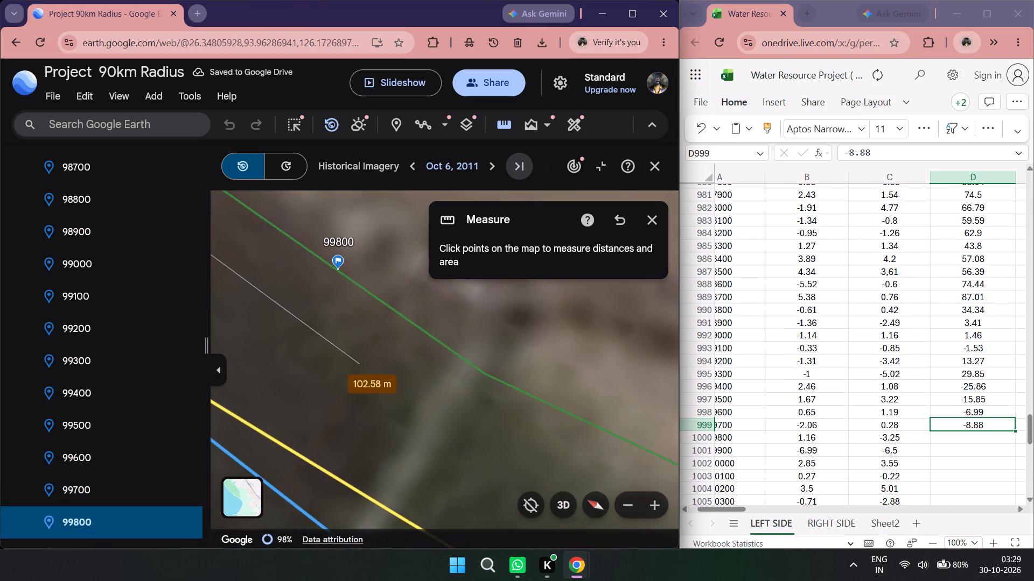
left_click_drag(359, 364, 382, 364)
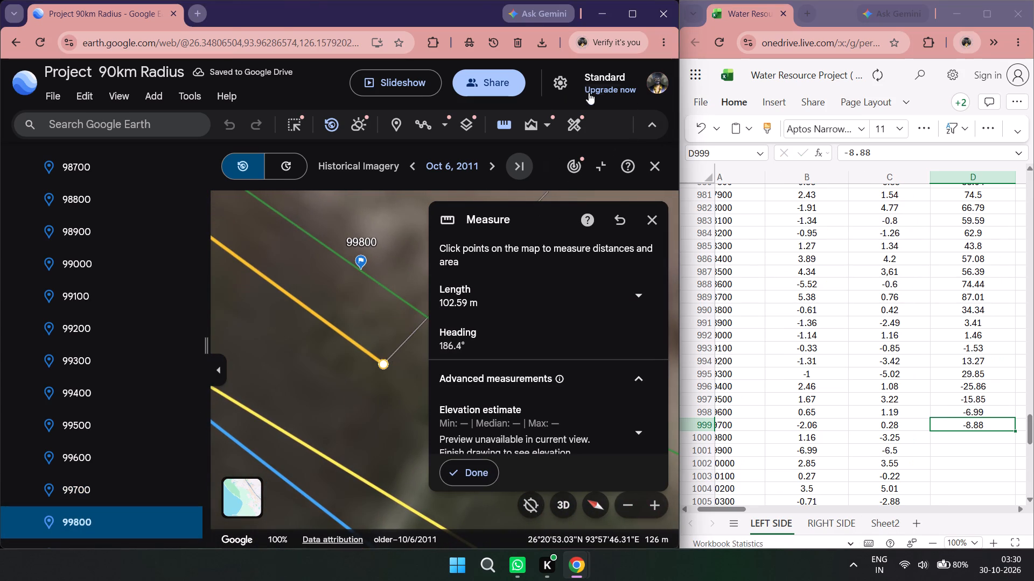
double_click(502, 128)
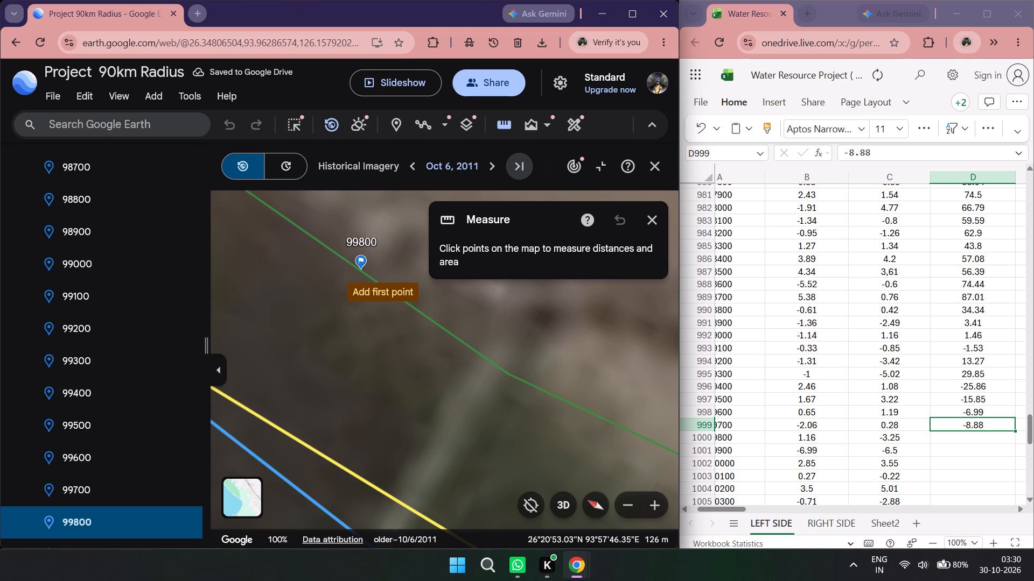
left_click(362, 270)
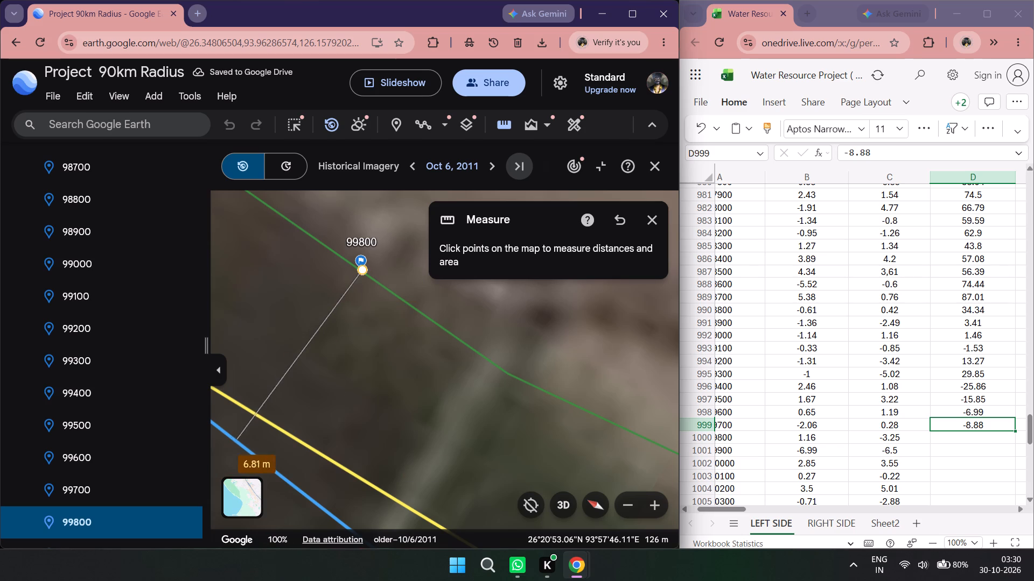
double_click(971, 441)
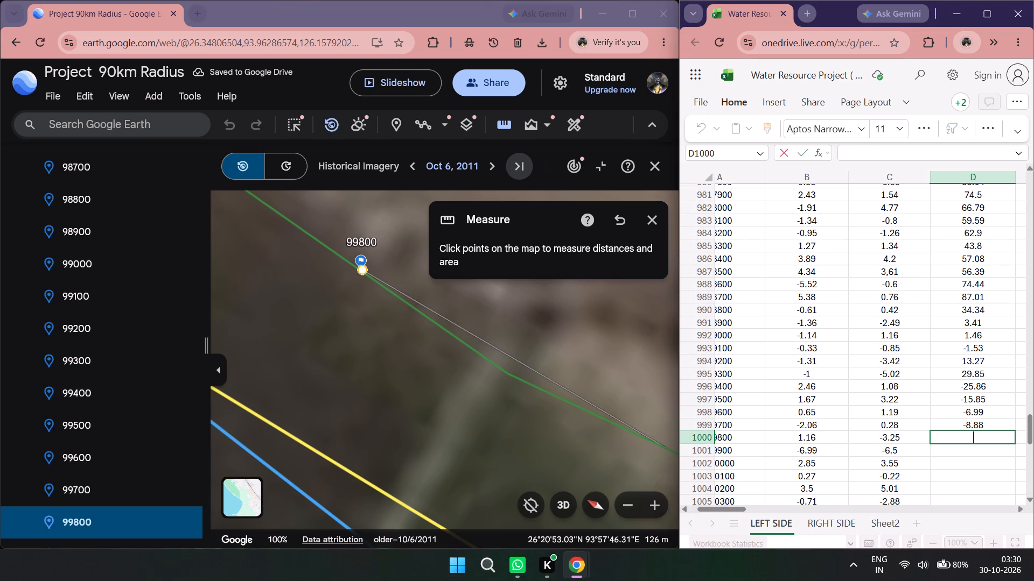
key("minus")
type("6.82")
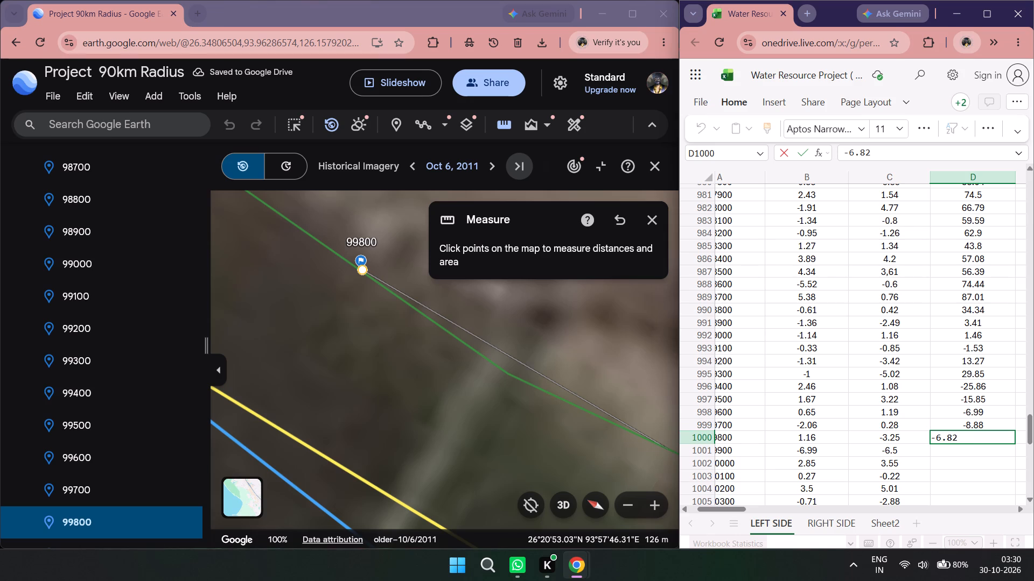
Go to placemark 99900, measure its distance to the blue line and record -13.1 in column D of its row.
scroll(131, 339, "down", 3)
double_click(110, 391)
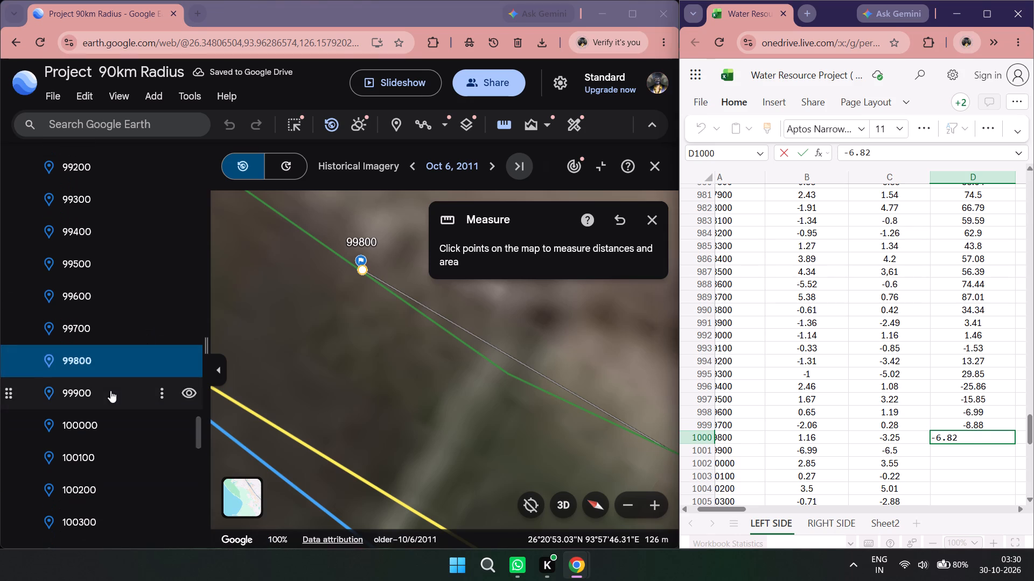
scroll(357, 362, "down", 3)
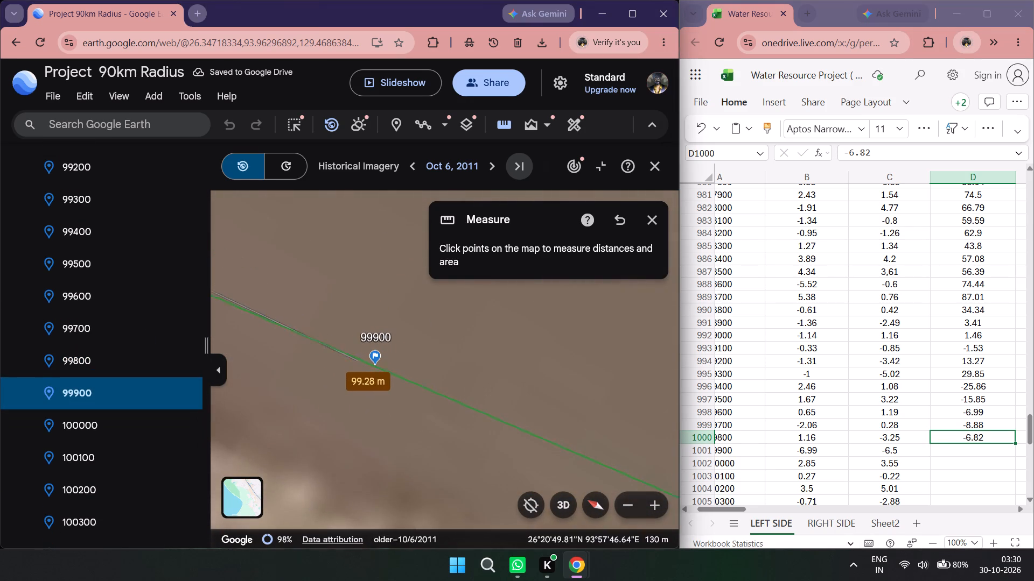
left_click_drag(326, 419, 338, 394)
double_click(504, 118)
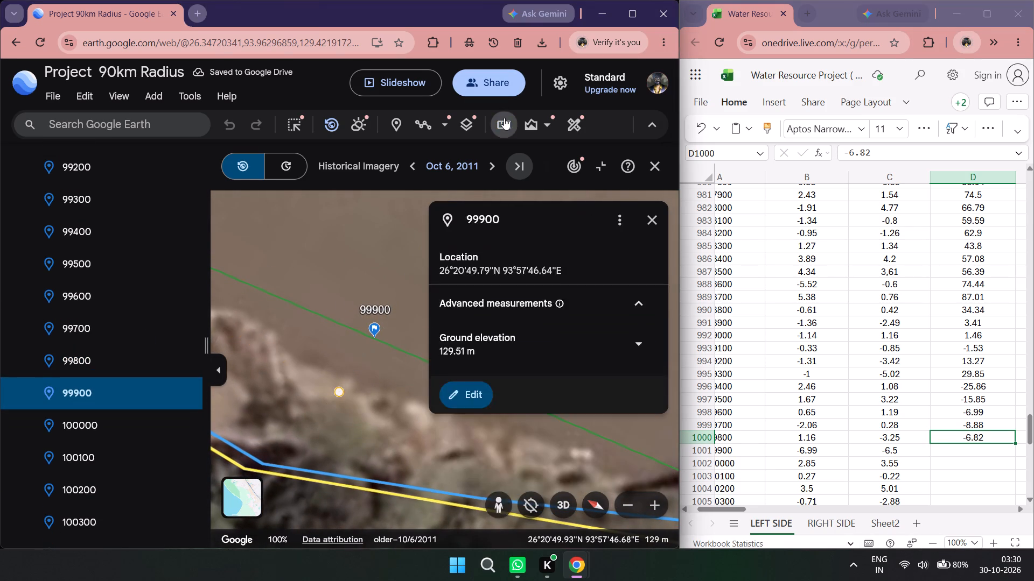
left_click(372, 336)
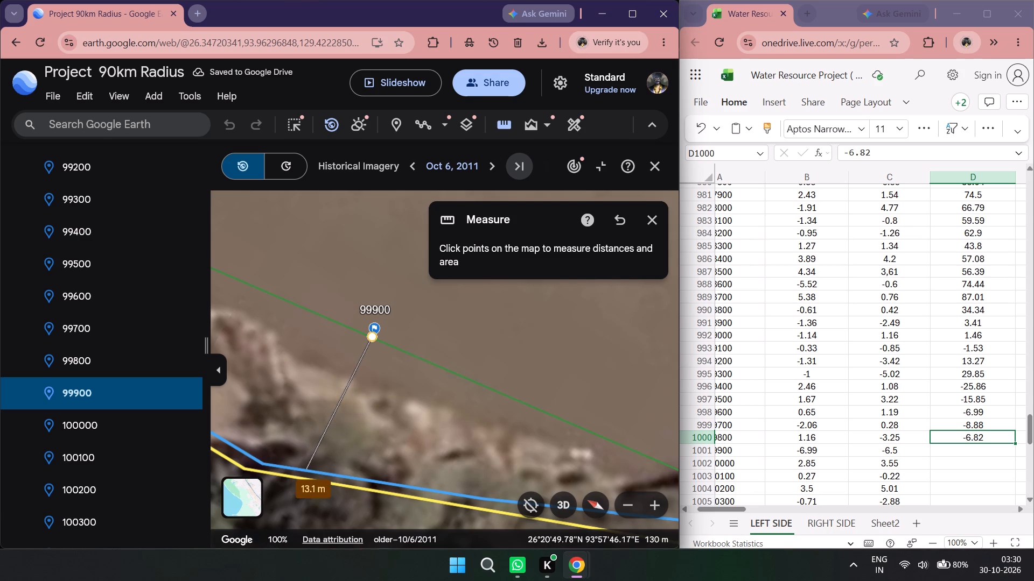
double_click(958, 449)
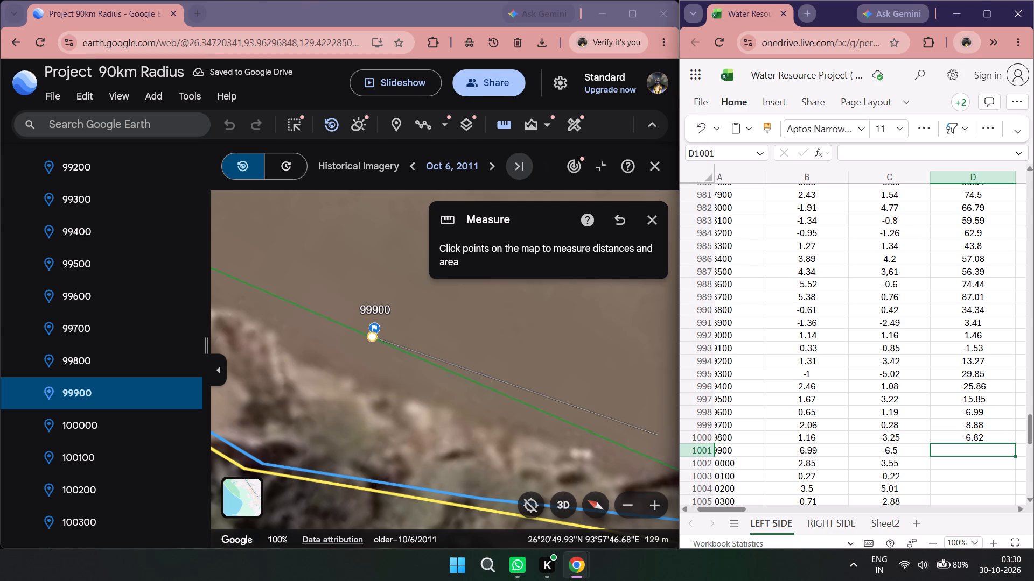
double_click(993, 448)
type("-13")
type(".1")
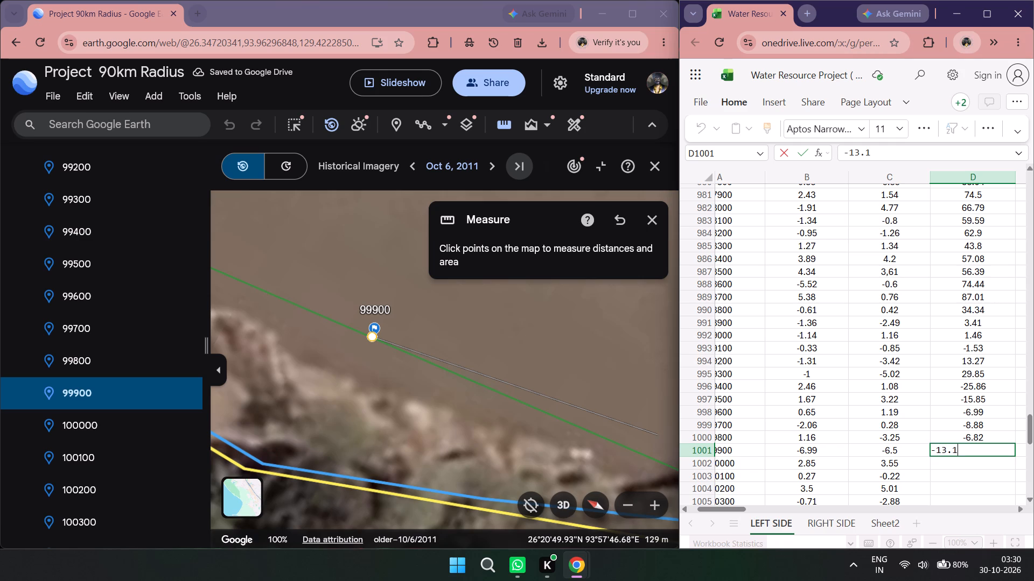
left_click(509, 125)
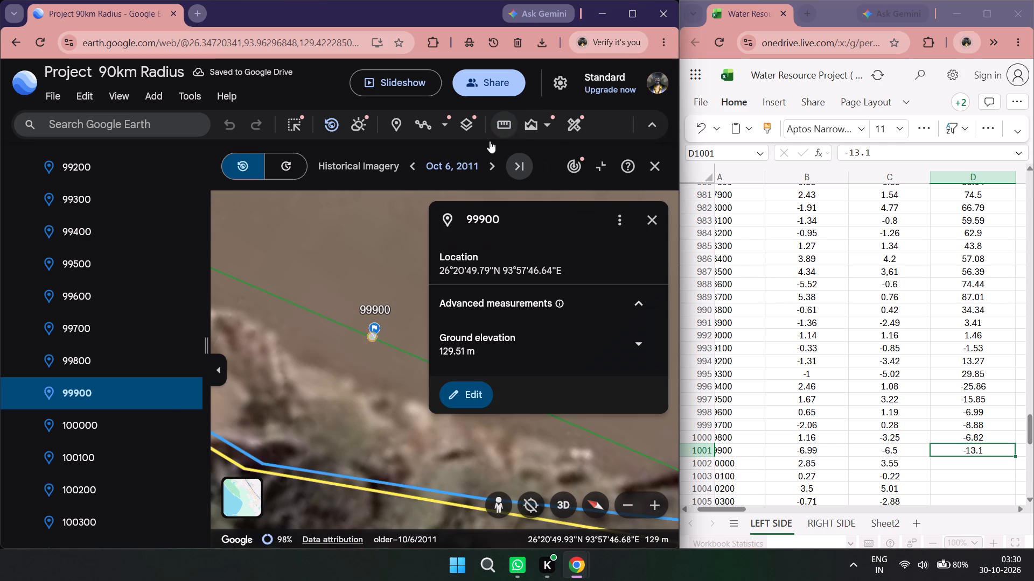
Go to placemark 100000, measure its distance to the blue line and record 7.43 in column D of its row.
double_click(117, 426)
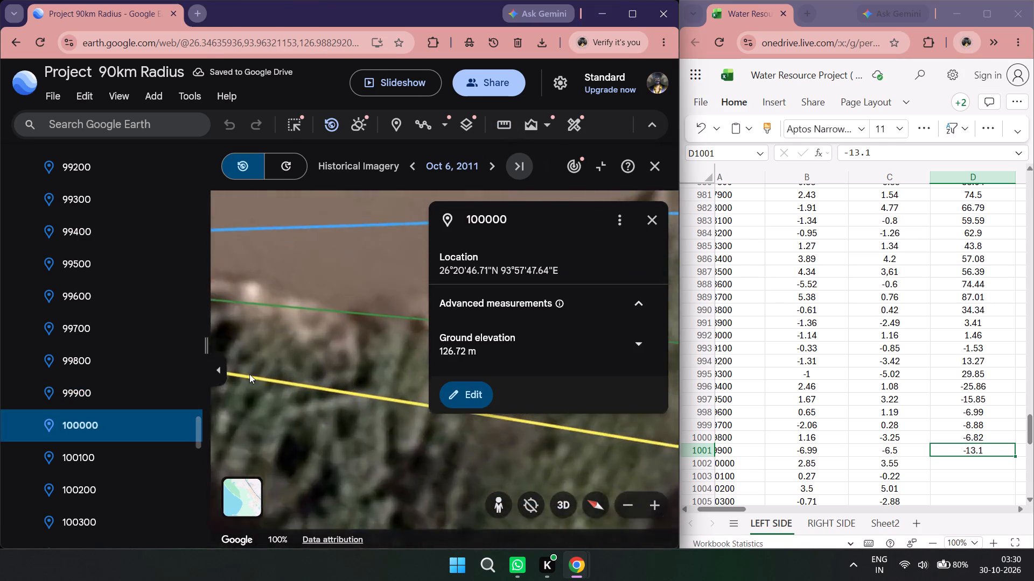
scroll(265, 364, "down", 4)
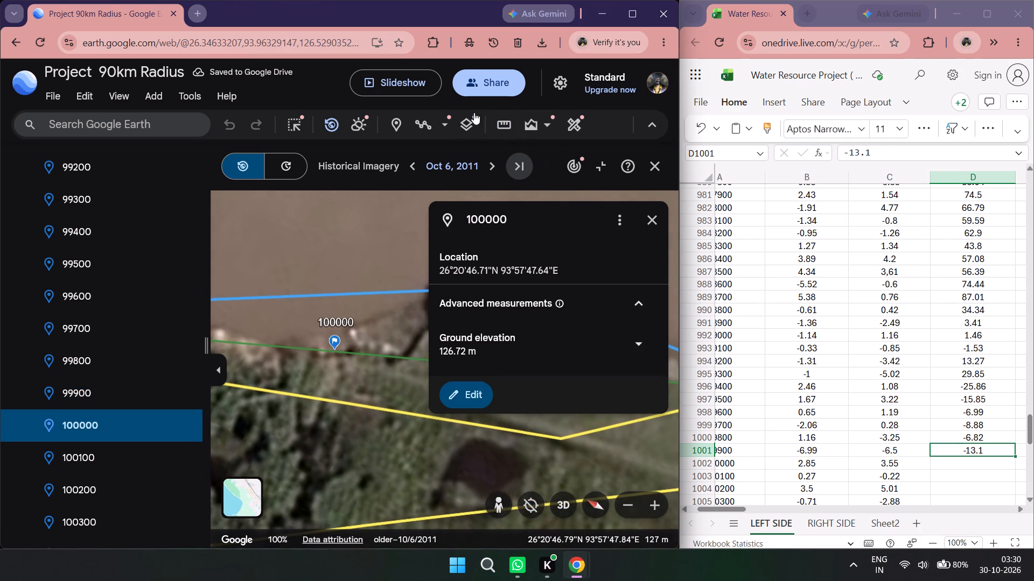
left_click(498, 126)
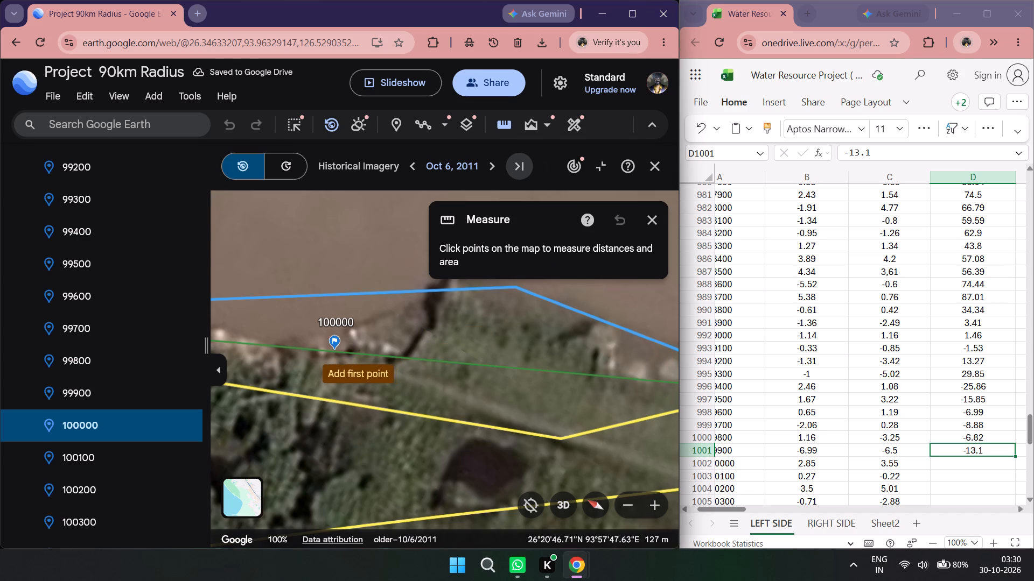
left_click(332, 352)
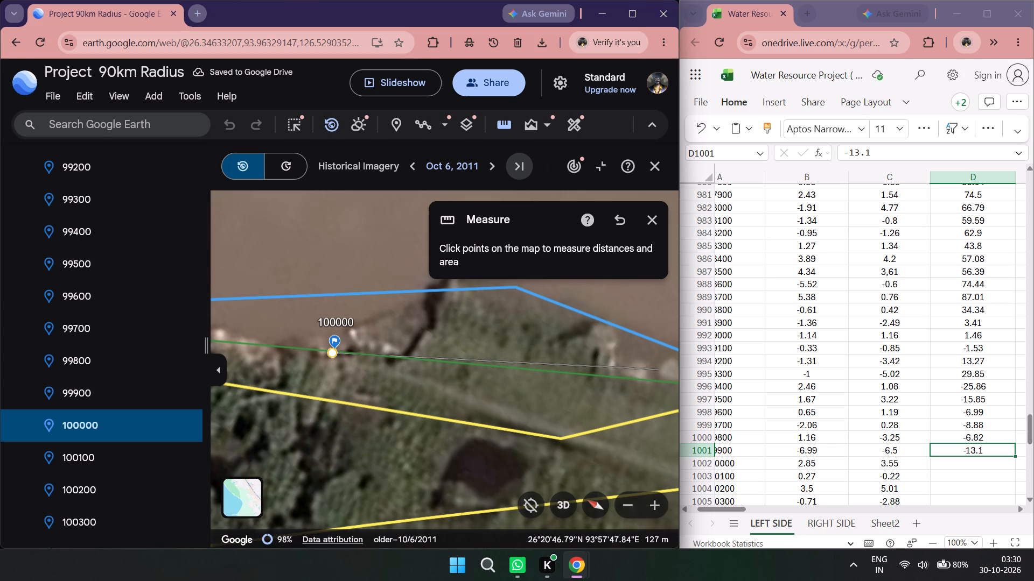
double_click(974, 464)
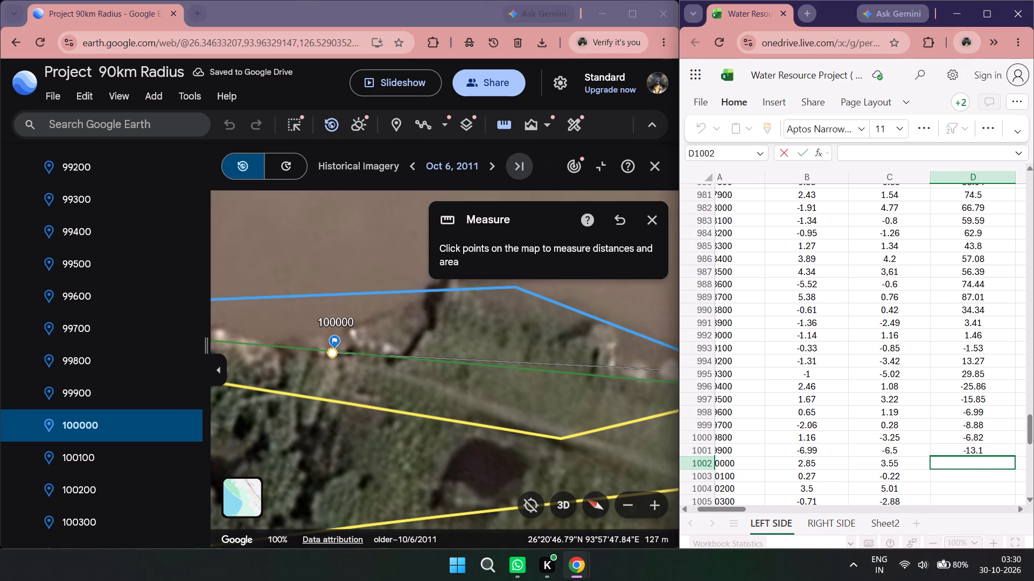
type("7.")
type("43")
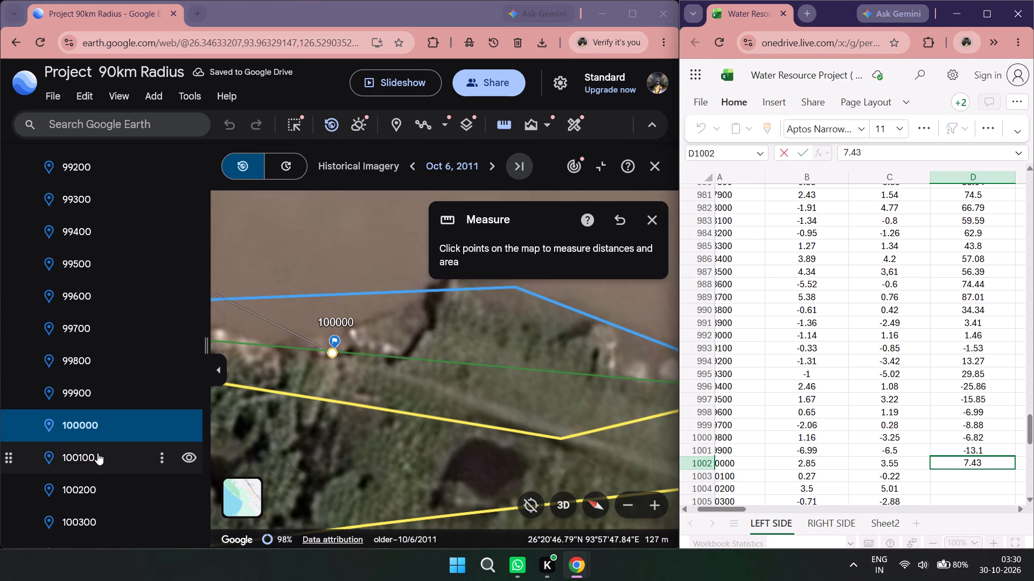
Go to placemark 100100, measure its distance to the blue line and record 7.84 in column D of its row.
double_click(97, 453)
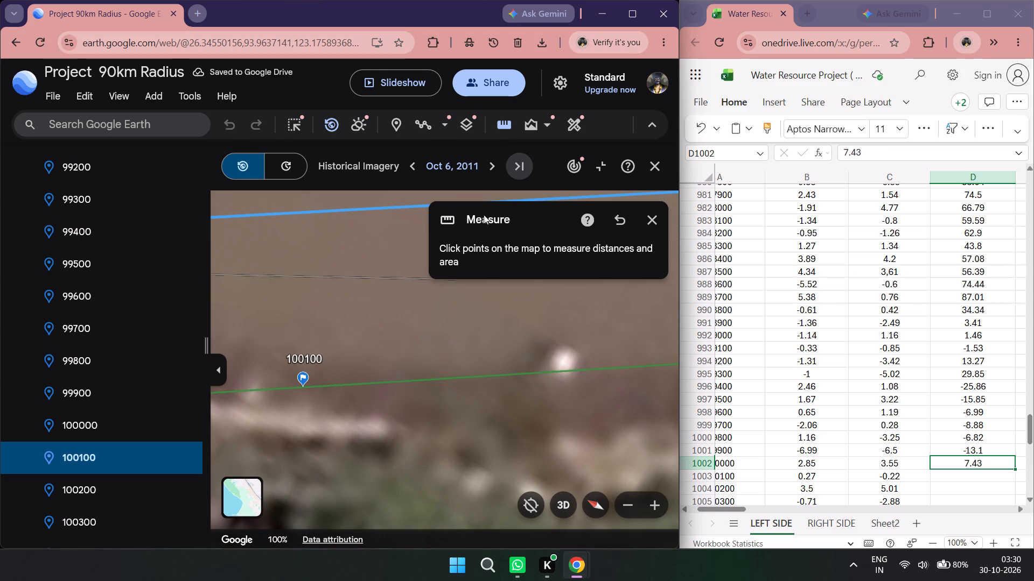
double_click(504, 123)
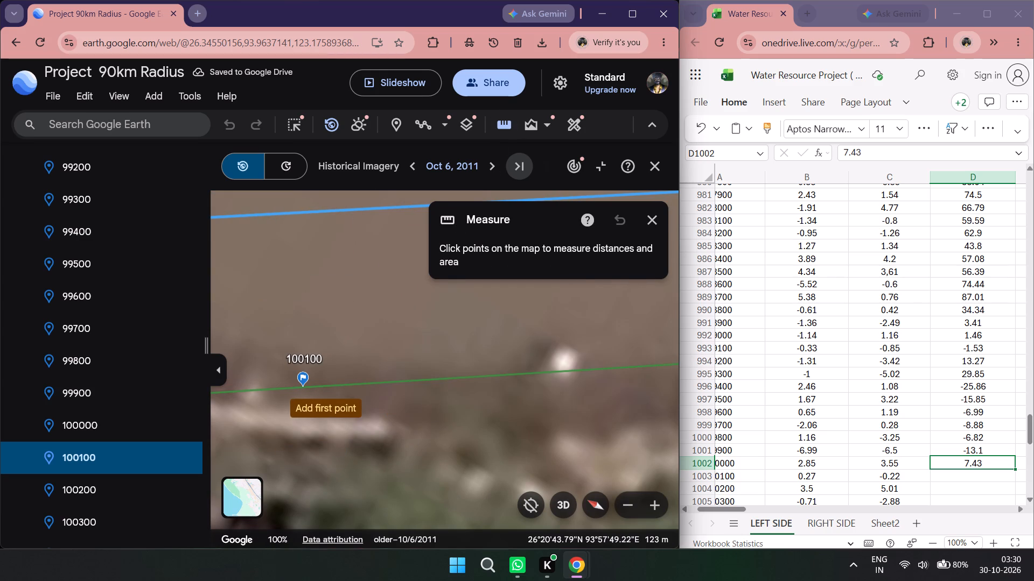
left_click(301, 388)
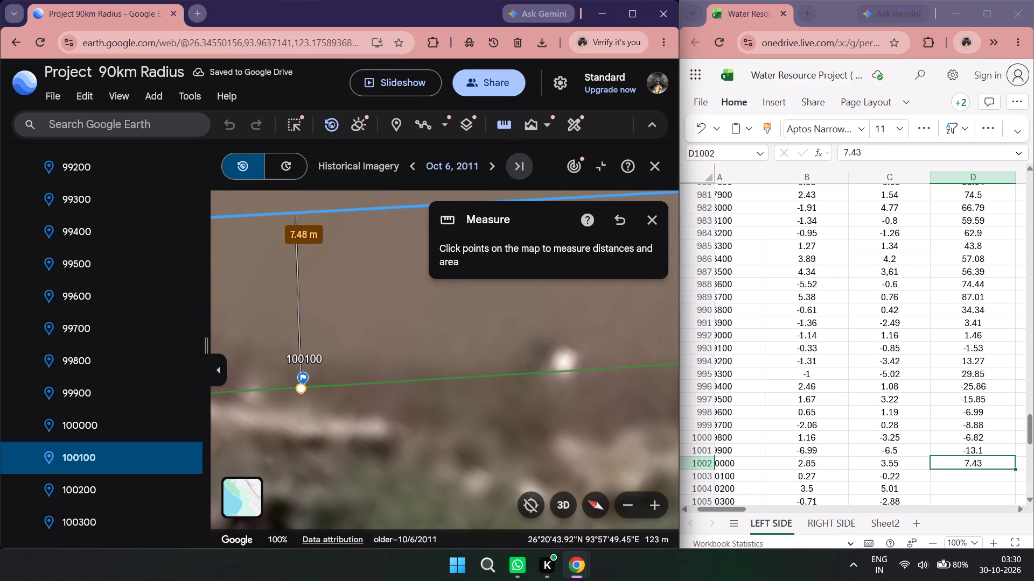
double_click(995, 479)
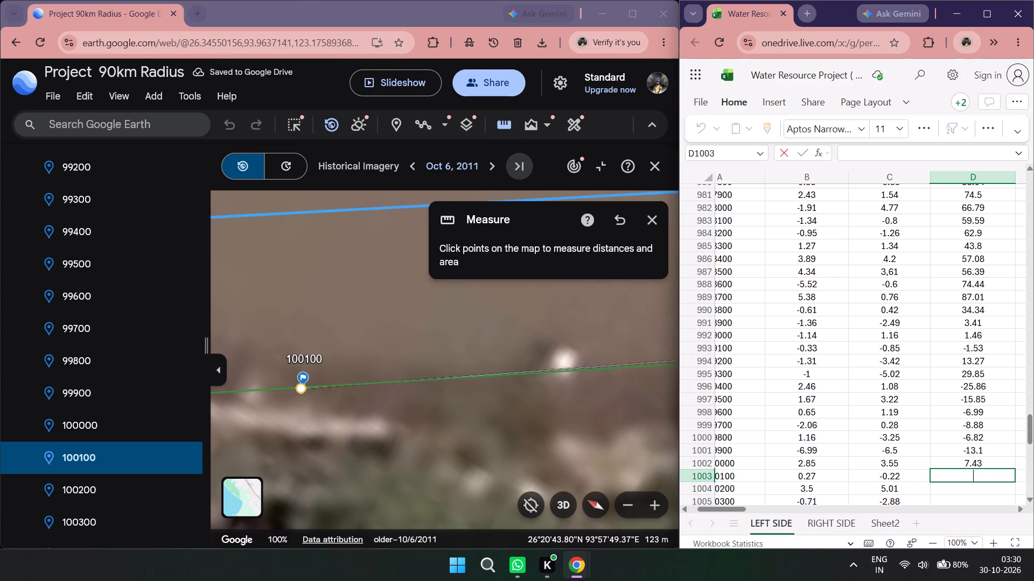
key("7")
type(".84")
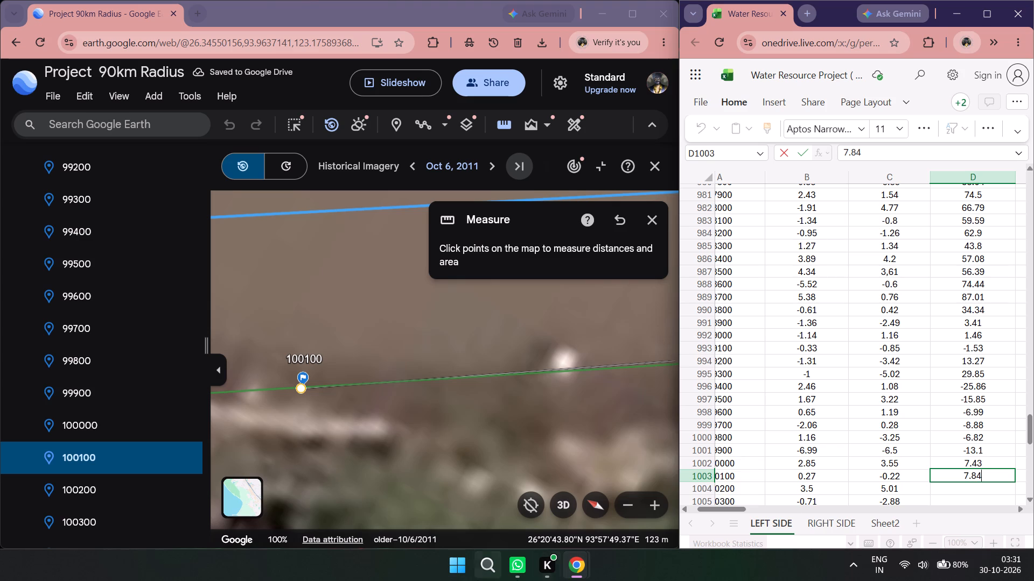
Go to placemark 100200, measure its distance to the blue line and record 10.34 in column D of its row.
double_click(127, 501)
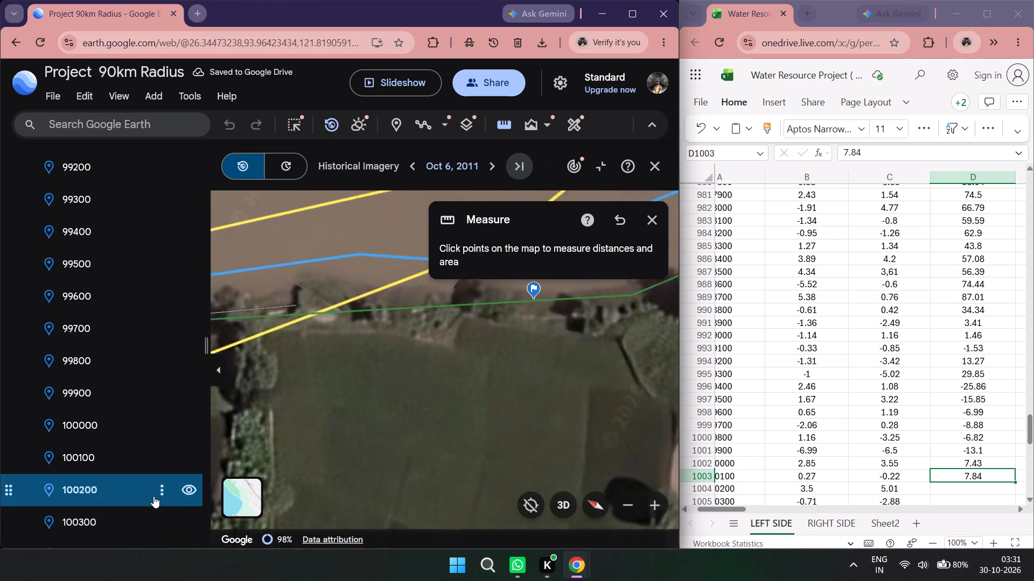
scroll(285, 378, "down", 4)
left_click_drag(284, 315, 292, 335)
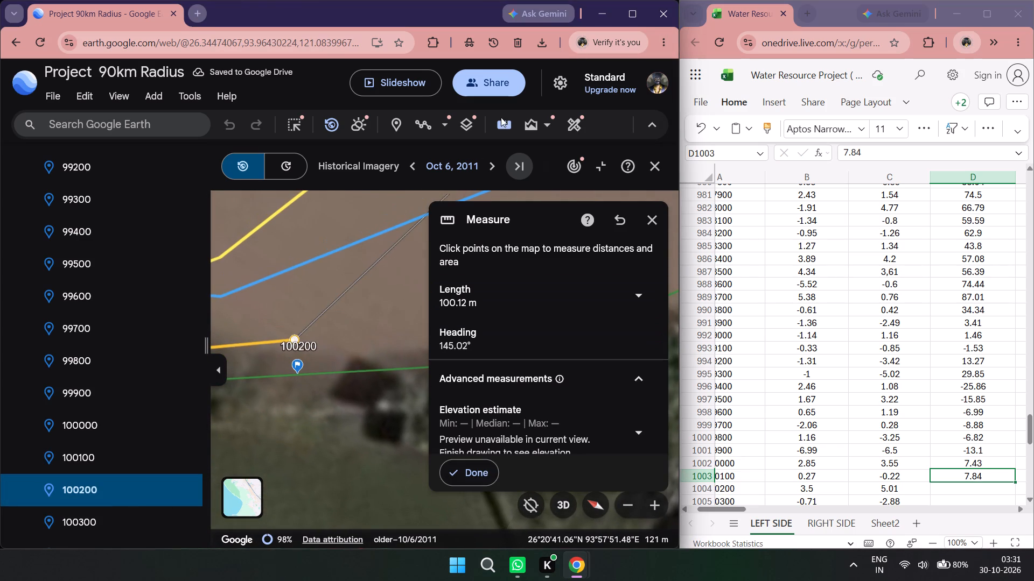
double_click(506, 125)
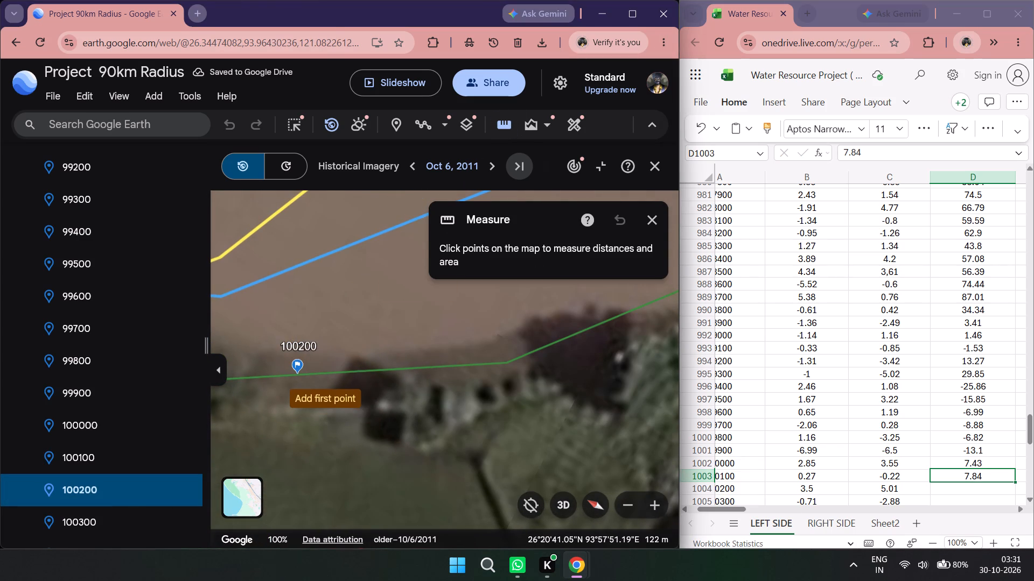
left_click(301, 374)
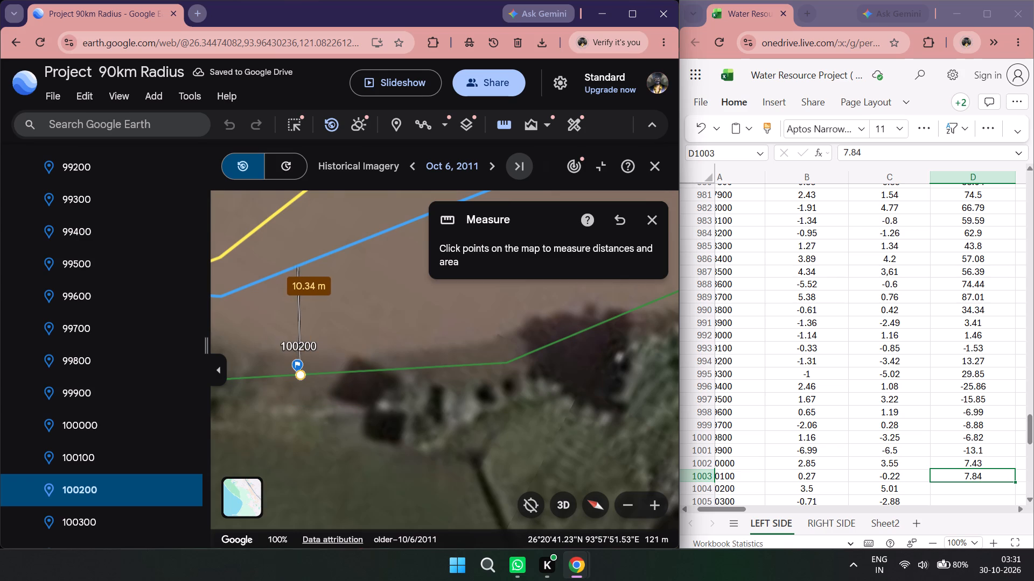
double_click(997, 492)
type("10-")
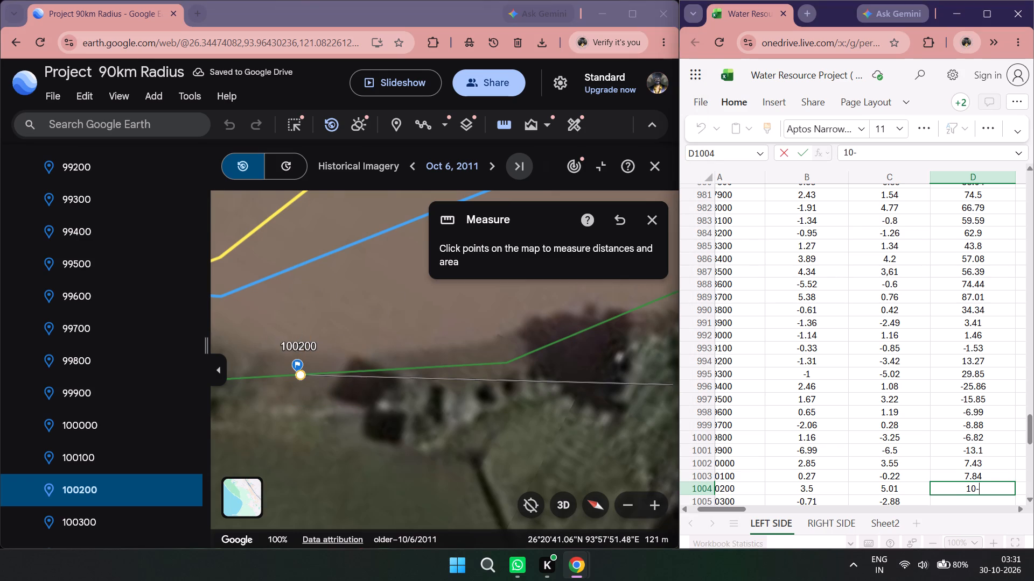
key("BackSpace")
type(".34")
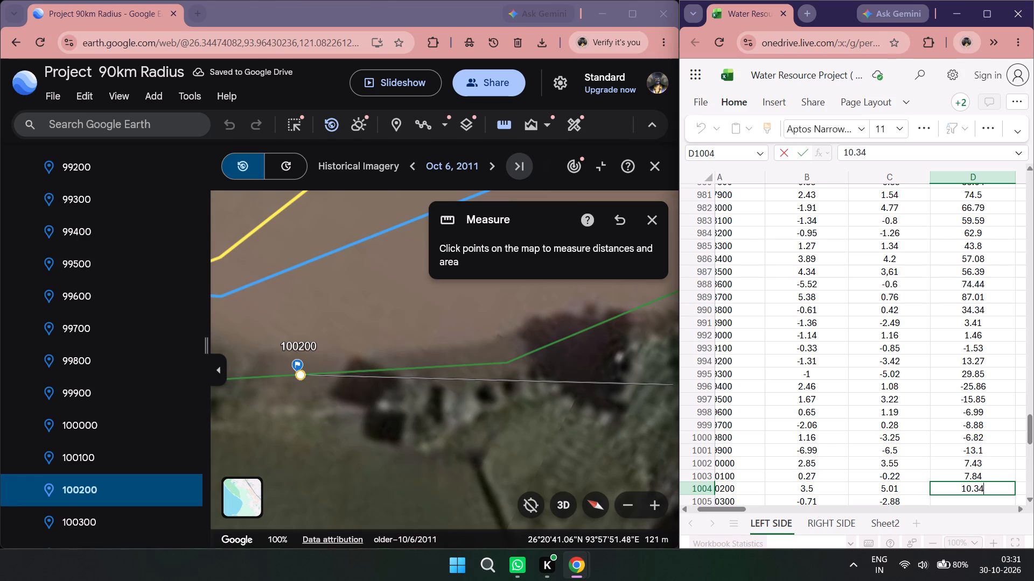
Go to placemark 100300, measure its distance to the blue line and record 13.31 in column D of its row.
scroll(76, 509, "down", 3)
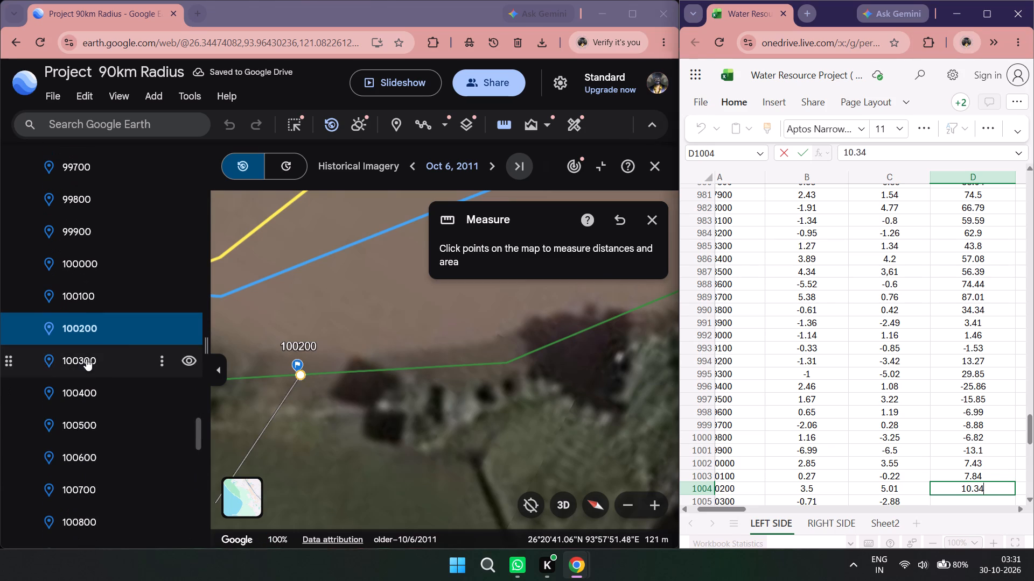
double_click(86, 359)
scroll(278, 335, "down", 2)
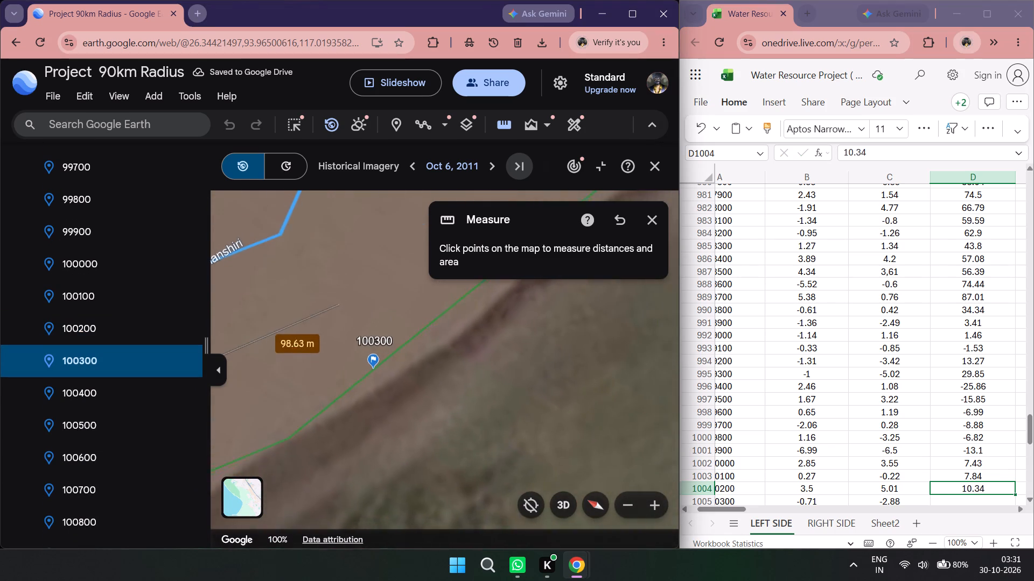
left_click_drag(288, 322, 370, 351)
double_click(500, 121)
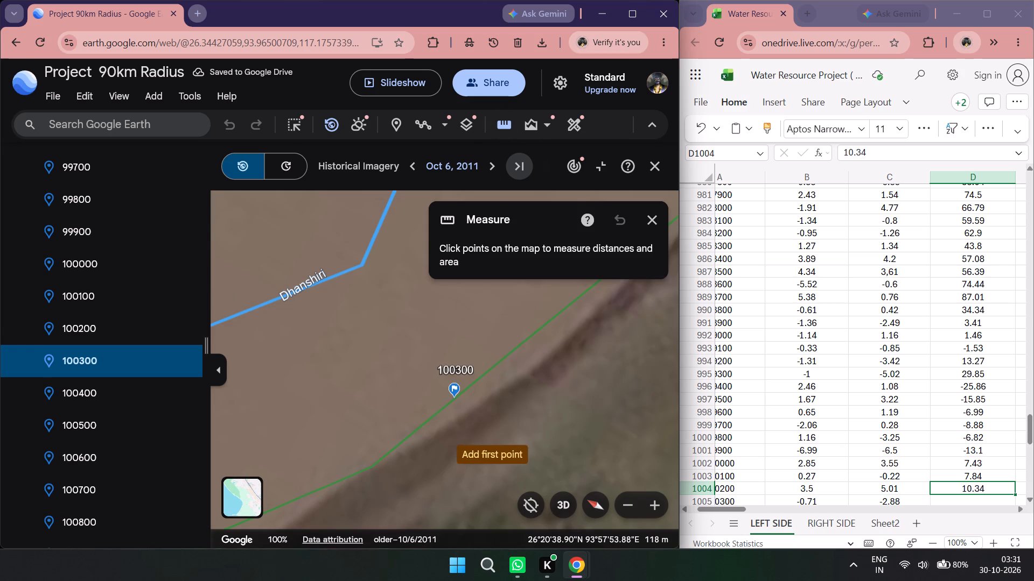
left_click(453, 398)
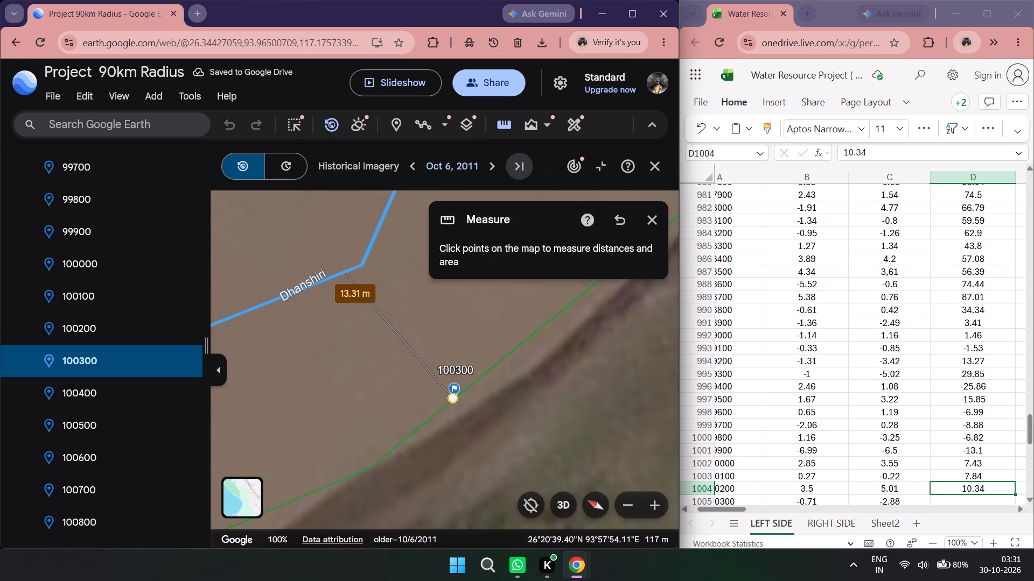
scroll(938, 317, "down", 3)
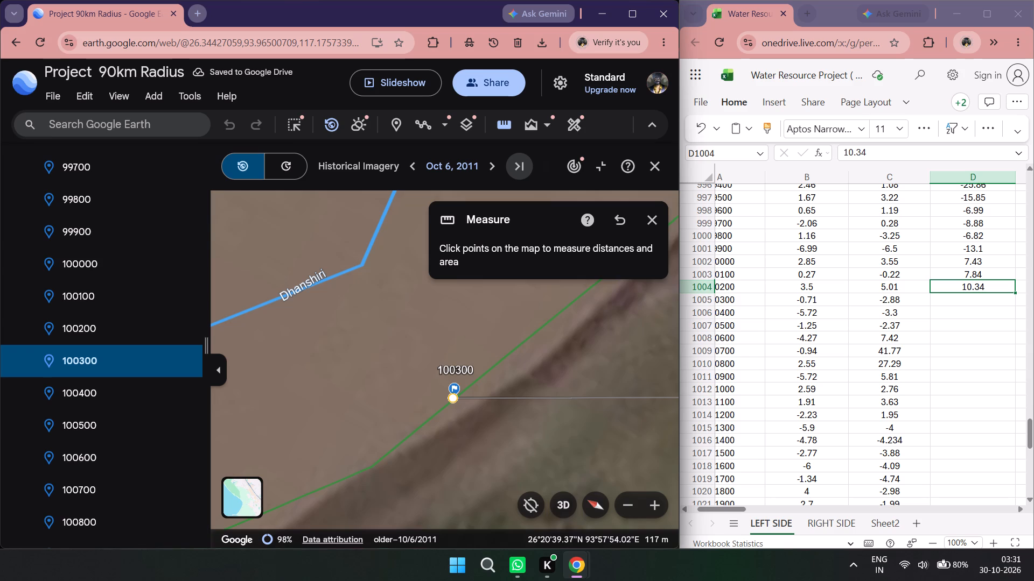
double_click(971, 300)
type("13.31")
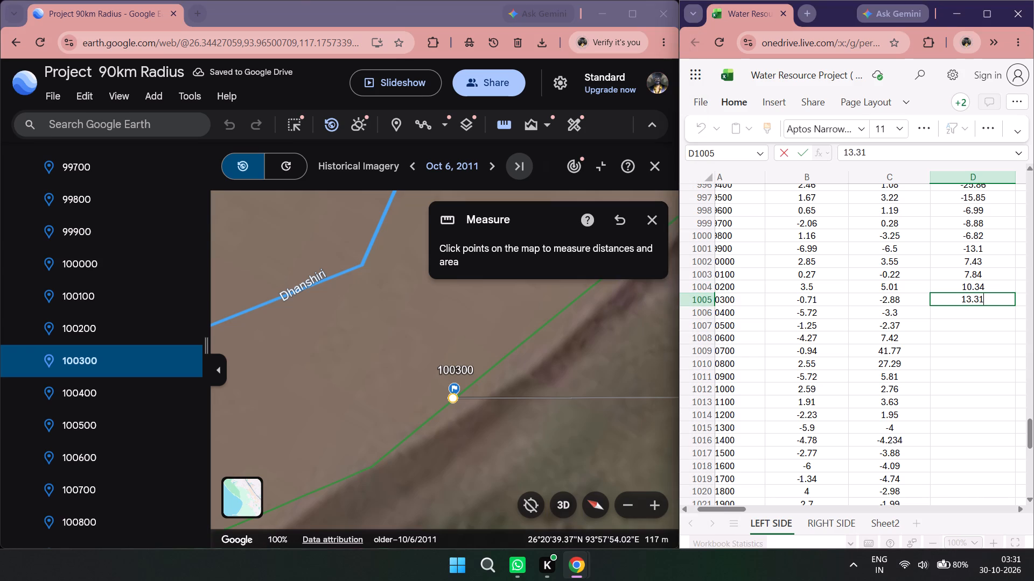
left_click(507, 122)
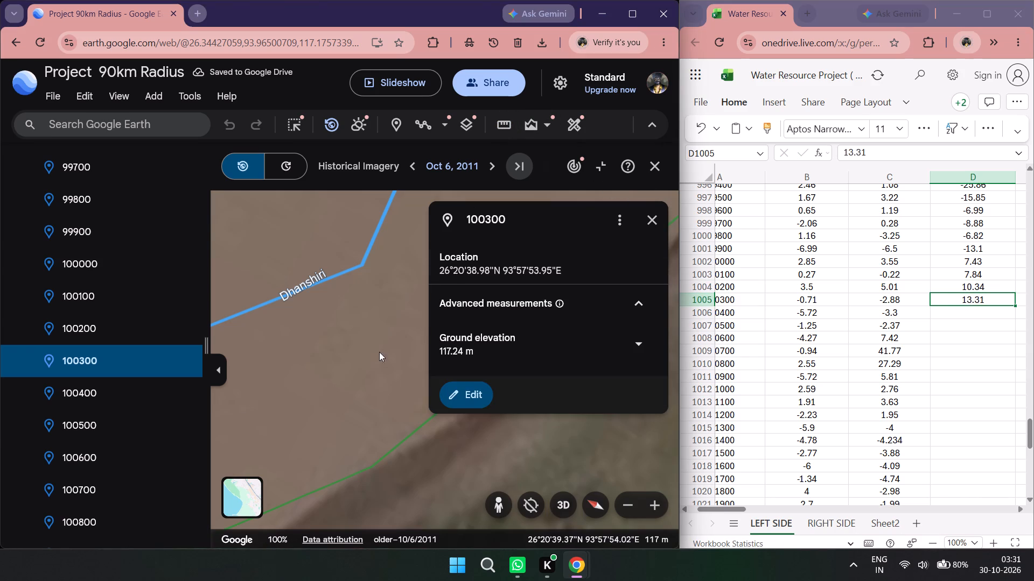
Go to placemark 100400, measure its distance to the blue line and record 33.78 in column D of its row.
double_click(101, 400)
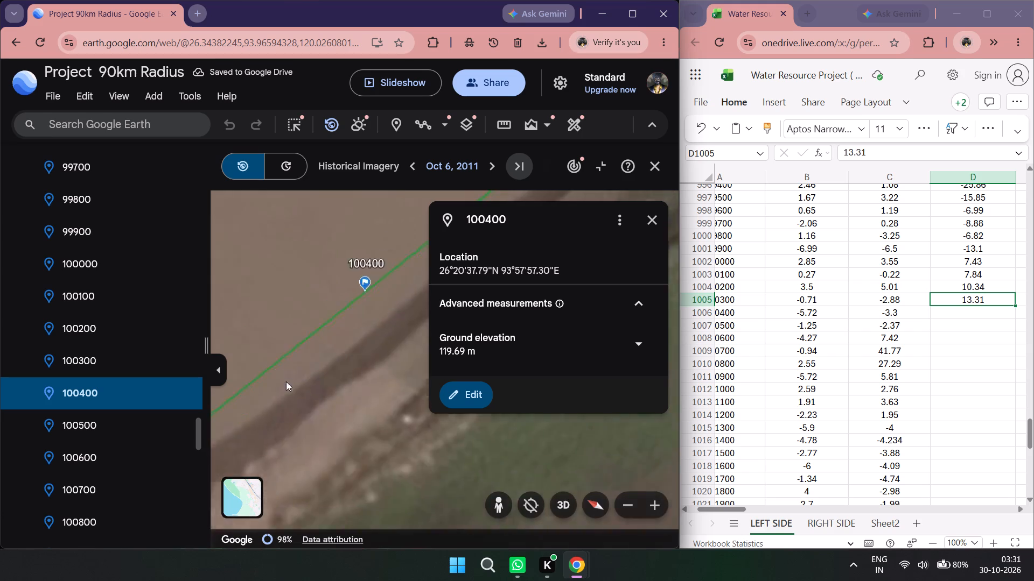
scroll(288, 368, "down", 4)
left_click_drag(246, 311, 353, 398)
scroll(345, 388, "down", 1)
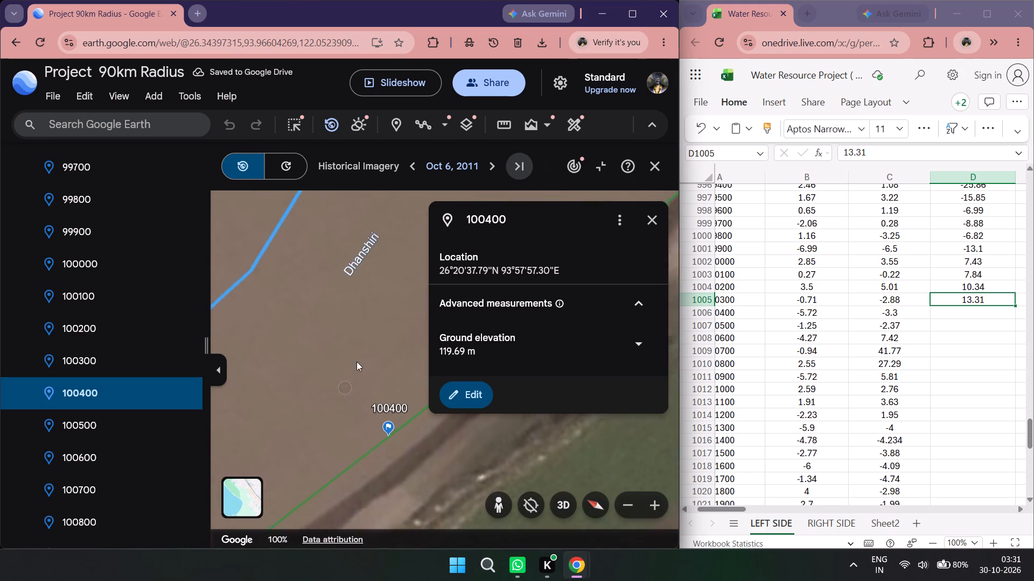
left_click(495, 122)
left_click(382, 435)
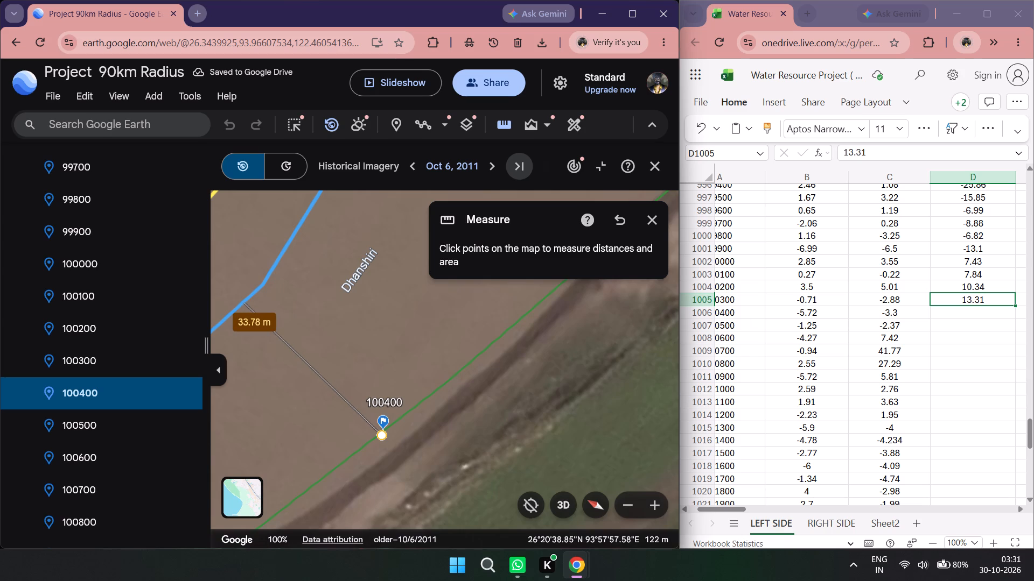
double_click(976, 315)
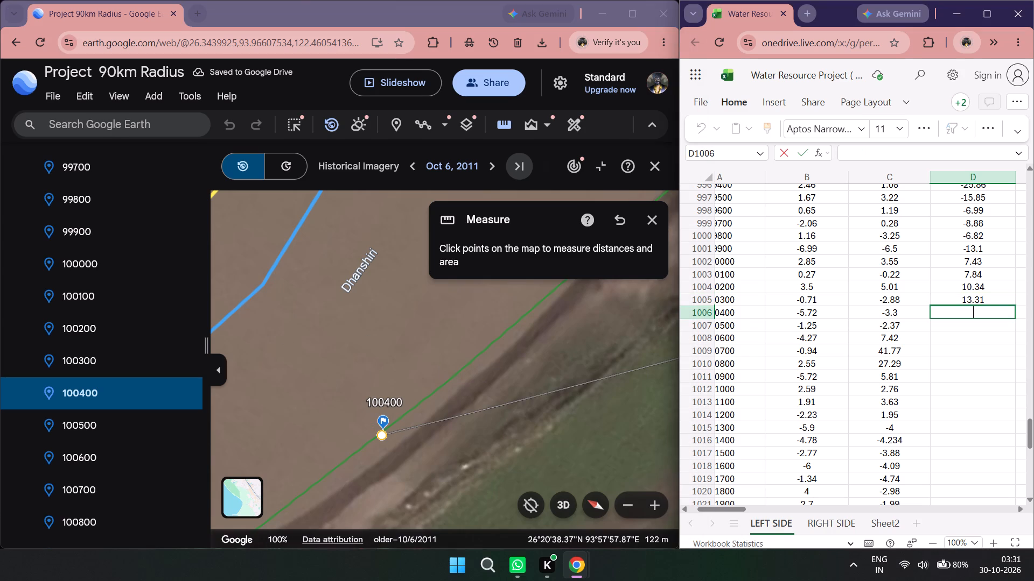
type("33.")
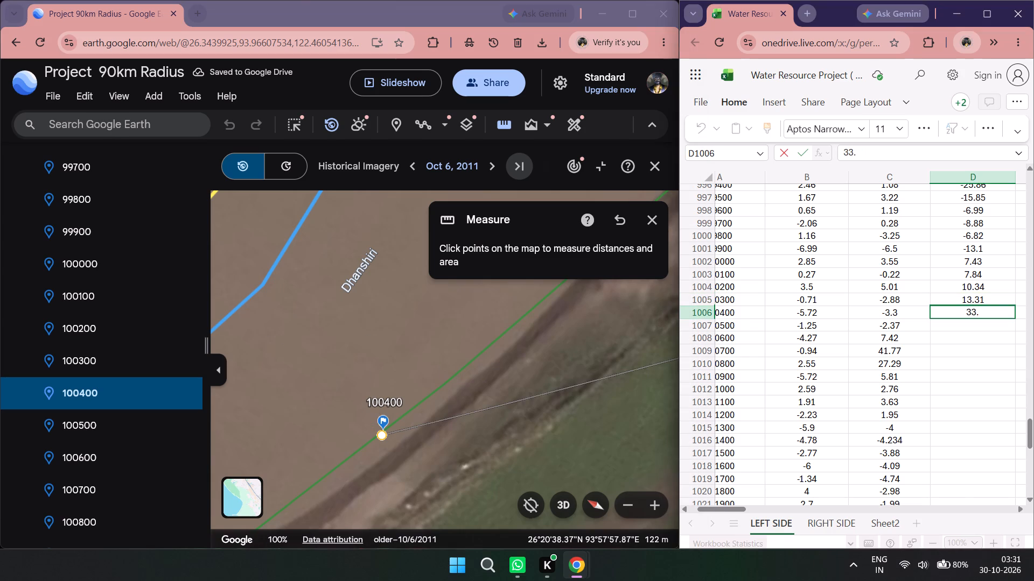
type("78")
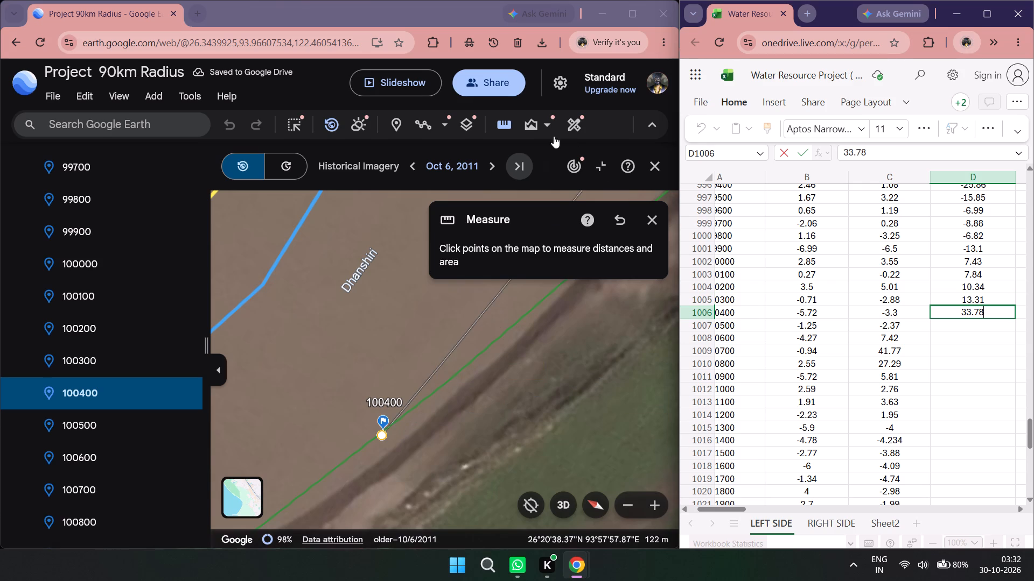
double_click(502, 133)
left_click(502, 133)
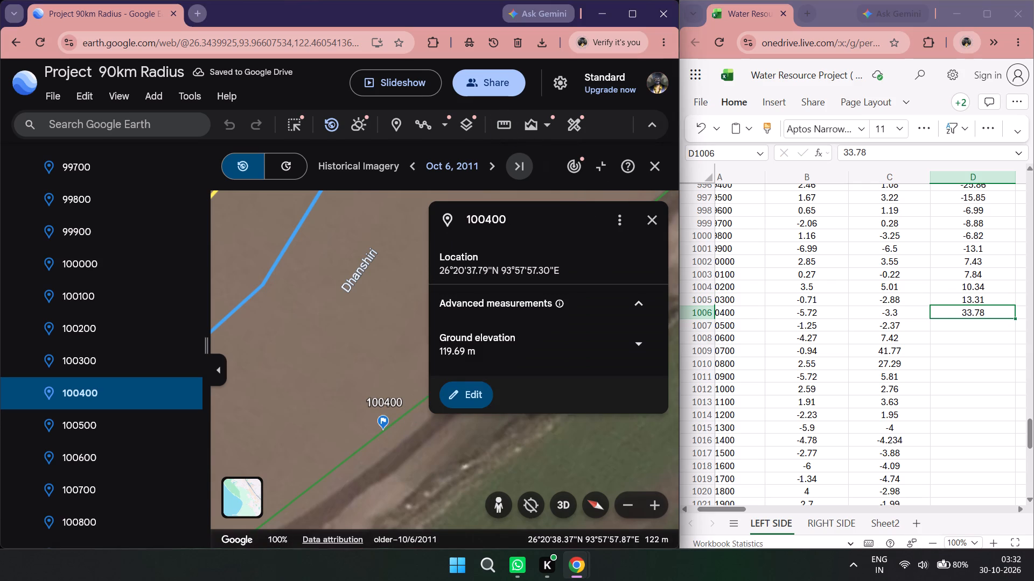
Go to placemark 100500, measure its distance to the blue line and record 46.98 in column D of its row.
double_click(73, 427)
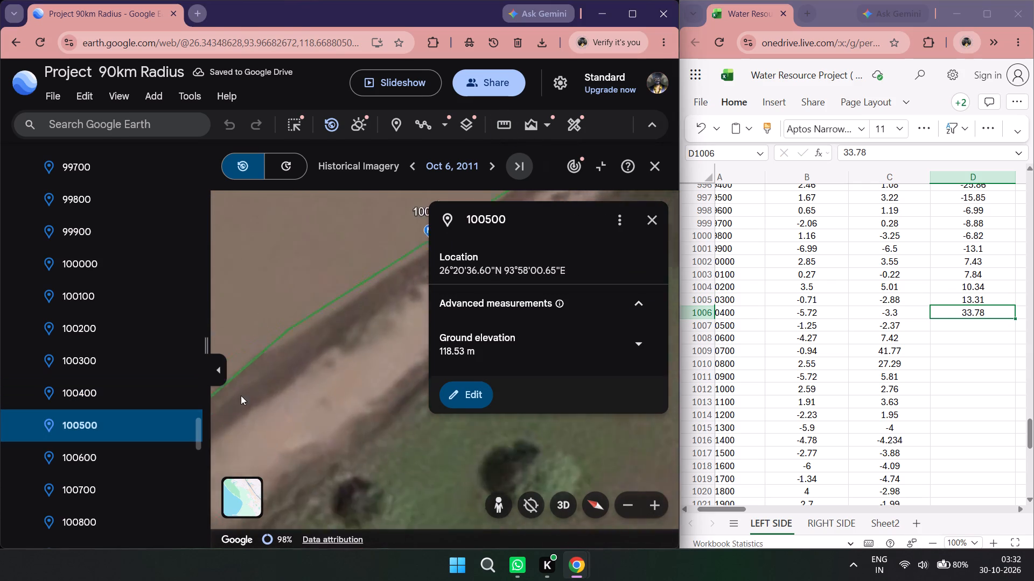
scroll(325, 335, "down", 7)
left_click_drag(273, 311, 338, 440)
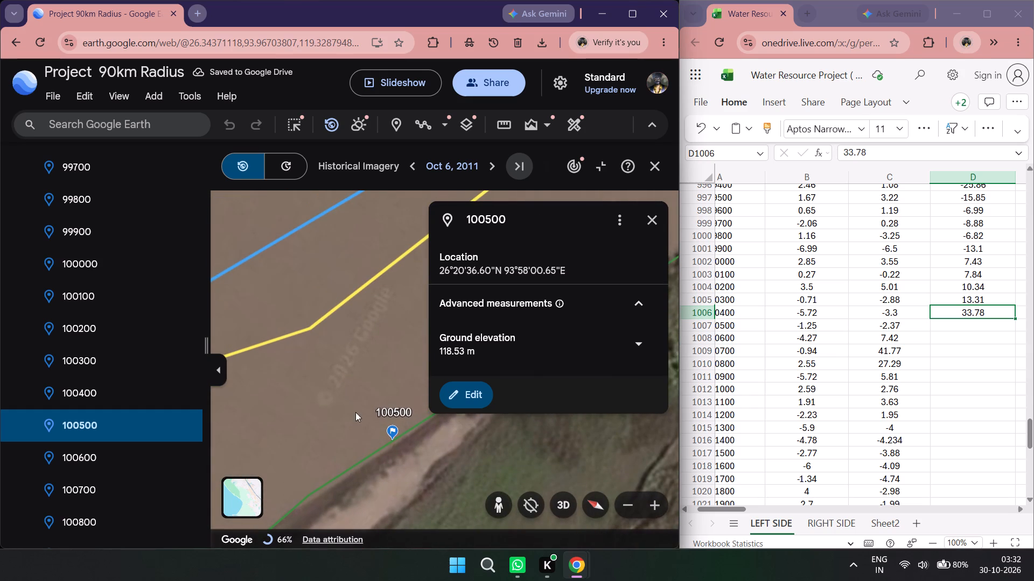
left_click(500, 128)
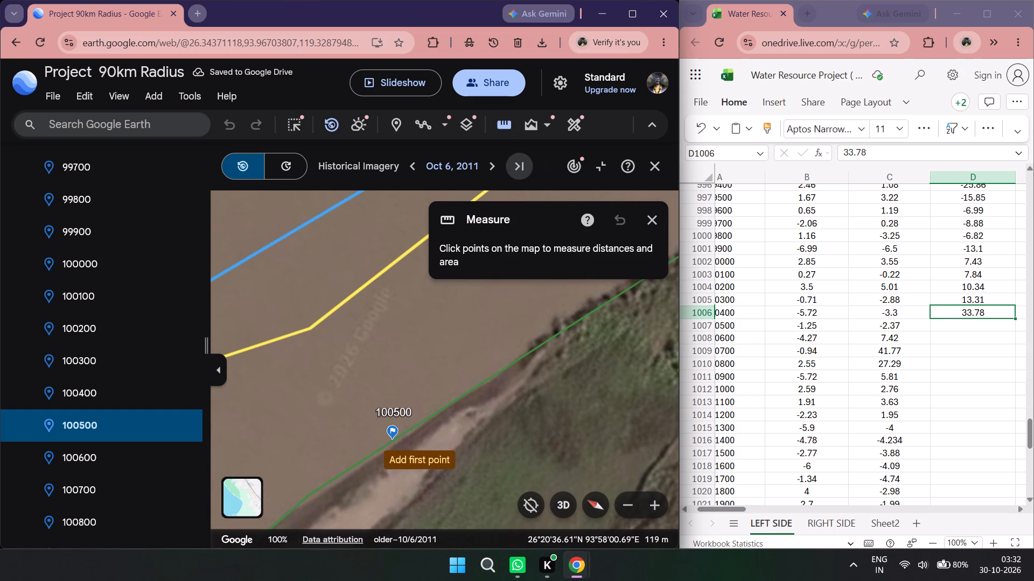
left_click(395, 440)
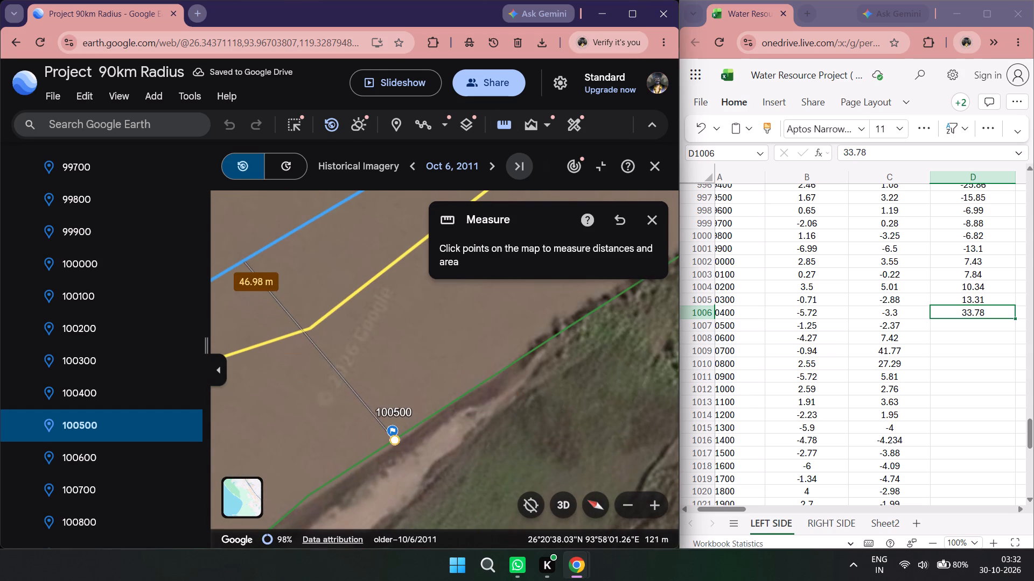
double_click(968, 326)
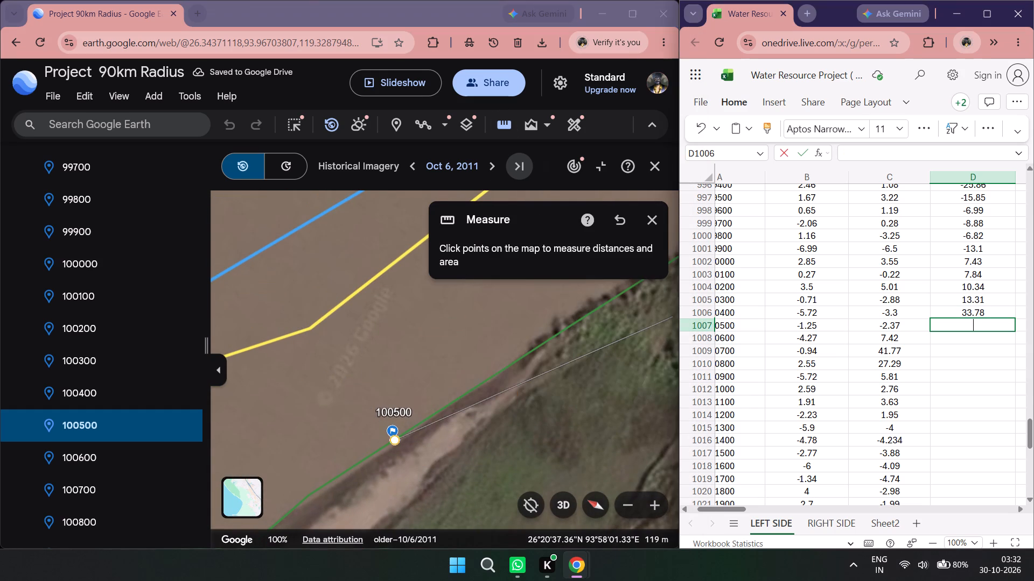
type("46.98")
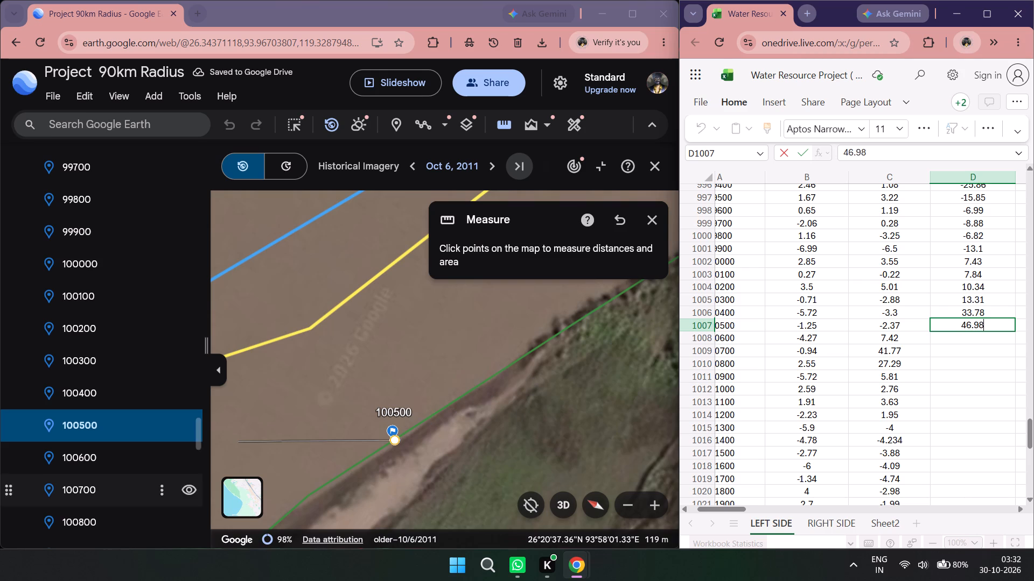
left_click(508, 119)
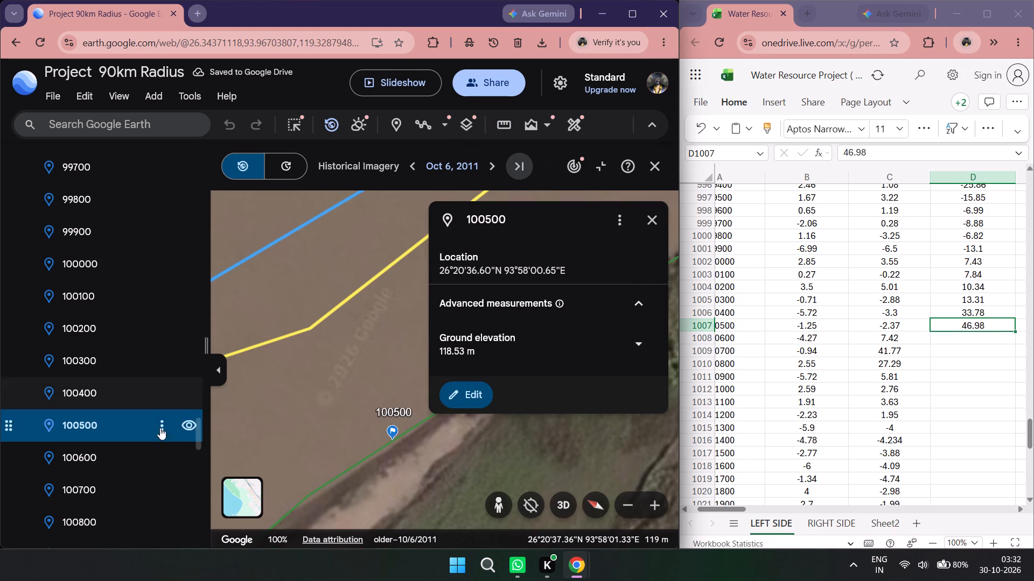
Go to placemark 100600, measure its distance to the blue line and record 64.04 in column D of its row.
double_click(99, 463)
double_click(106, 457)
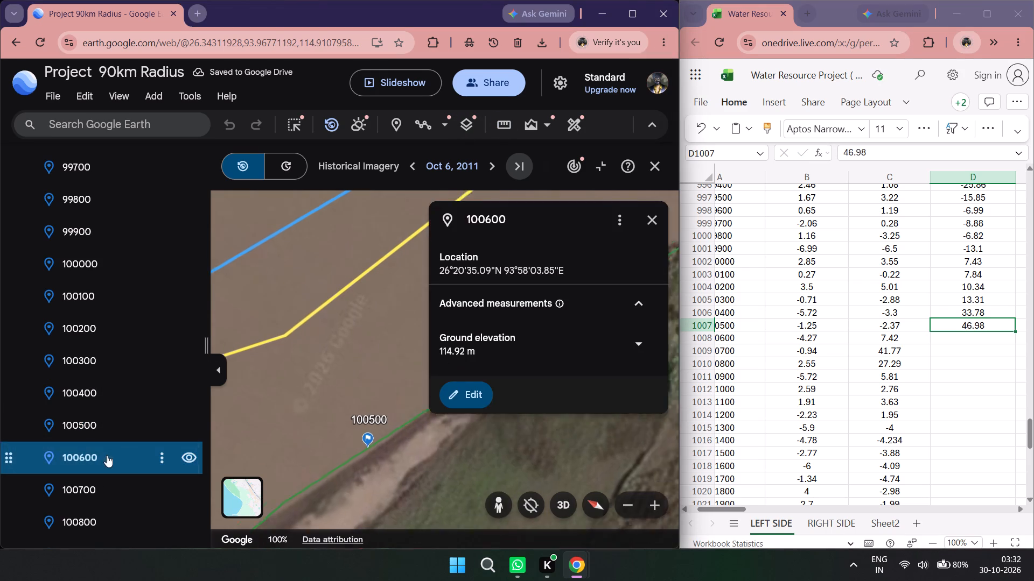
scroll(276, 347, "down", 6)
left_click_drag(264, 309, 330, 442)
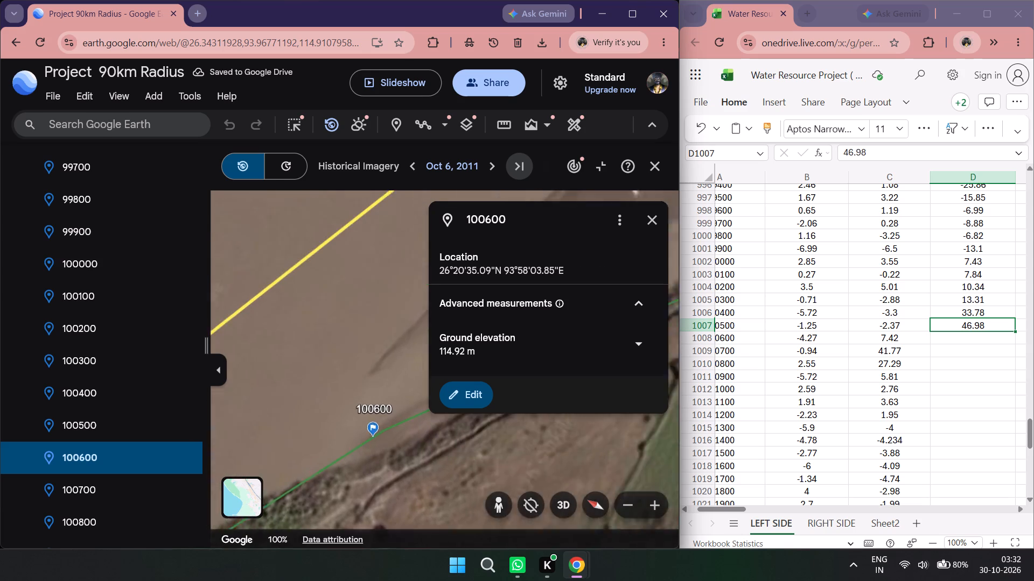
left_click_drag(330, 442, 331, 444)
scroll(329, 434, "down", 3)
left_click_drag(329, 413, 340, 382)
left_click(510, 121)
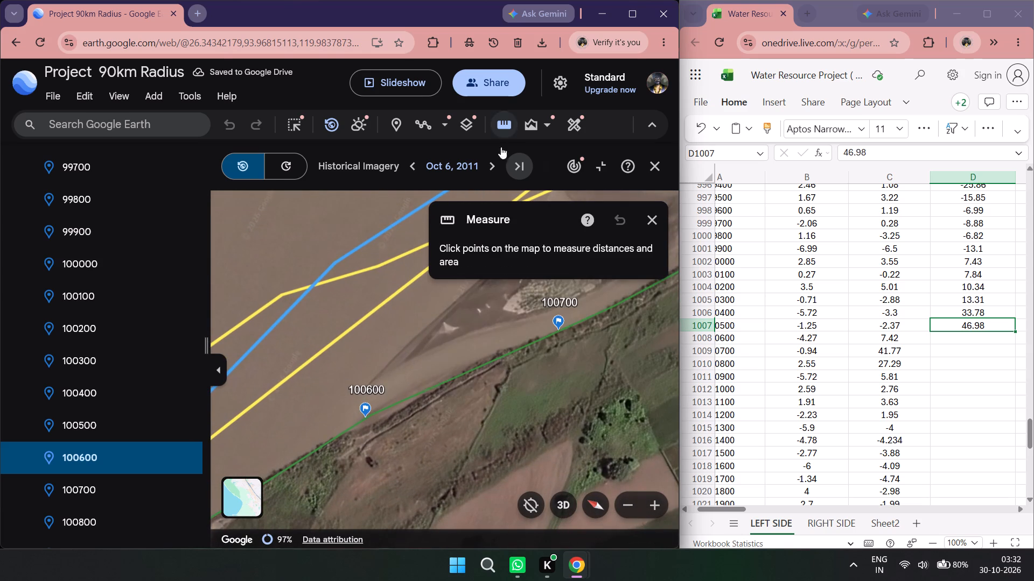
left_click(366, 420)
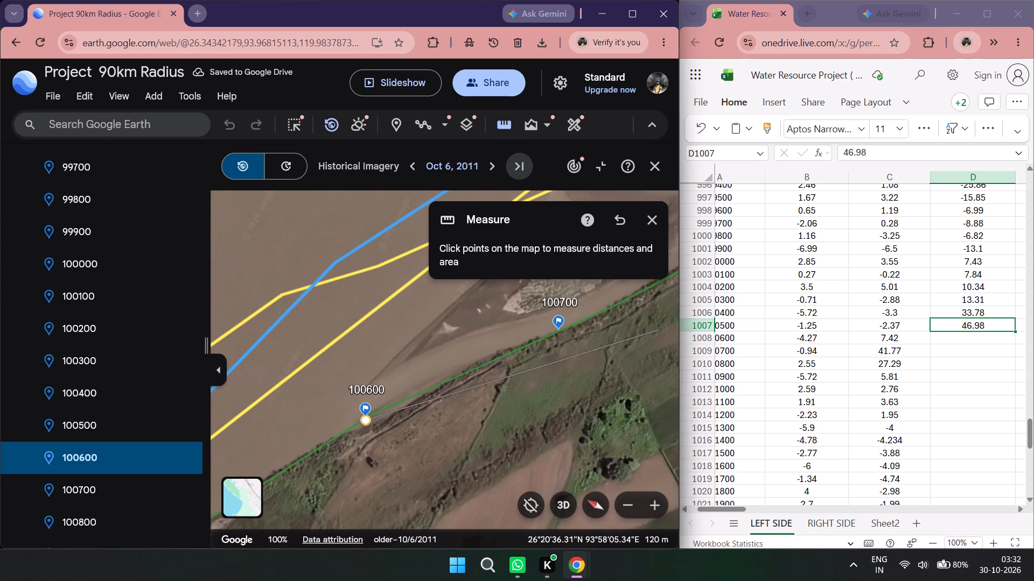
double_click(974, 337)
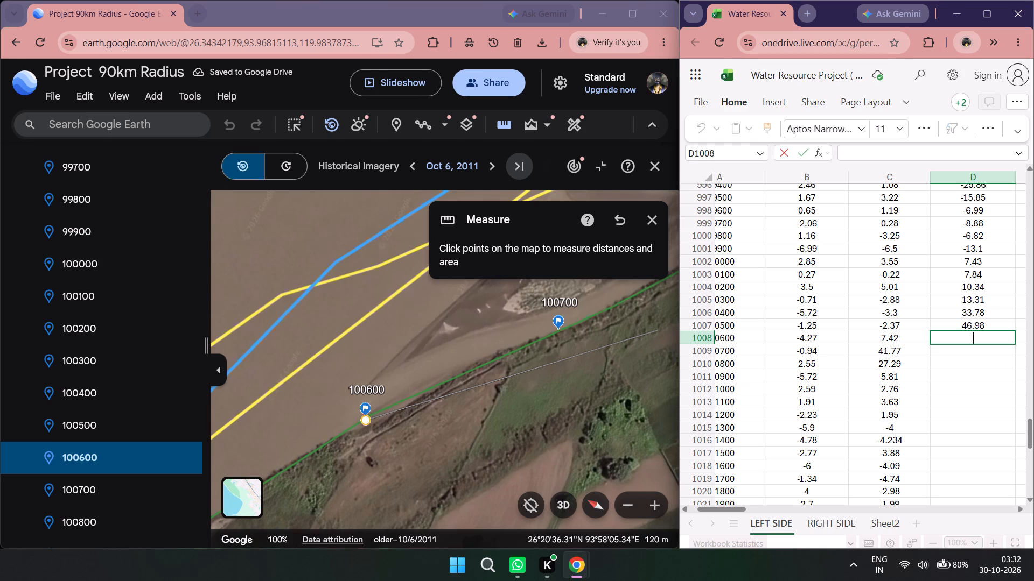
type("64.04")
Go to placemark 100700, measure its distance to the blue line and record 84.24 in column D of its row.
double_click(122, 483)
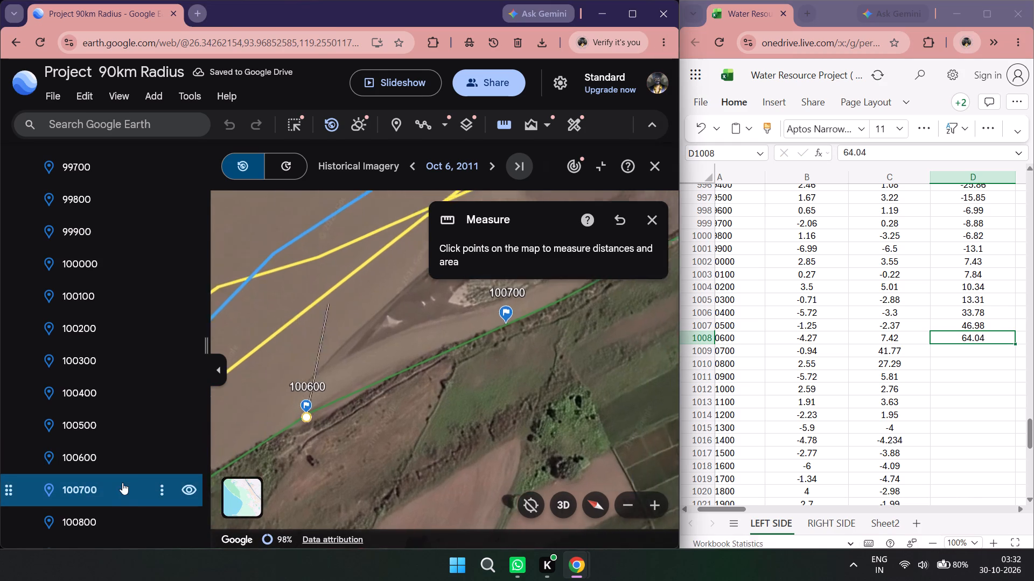
scroll(336, 283, "down", 4)
left_click_drag(350, 379, 350, 380)
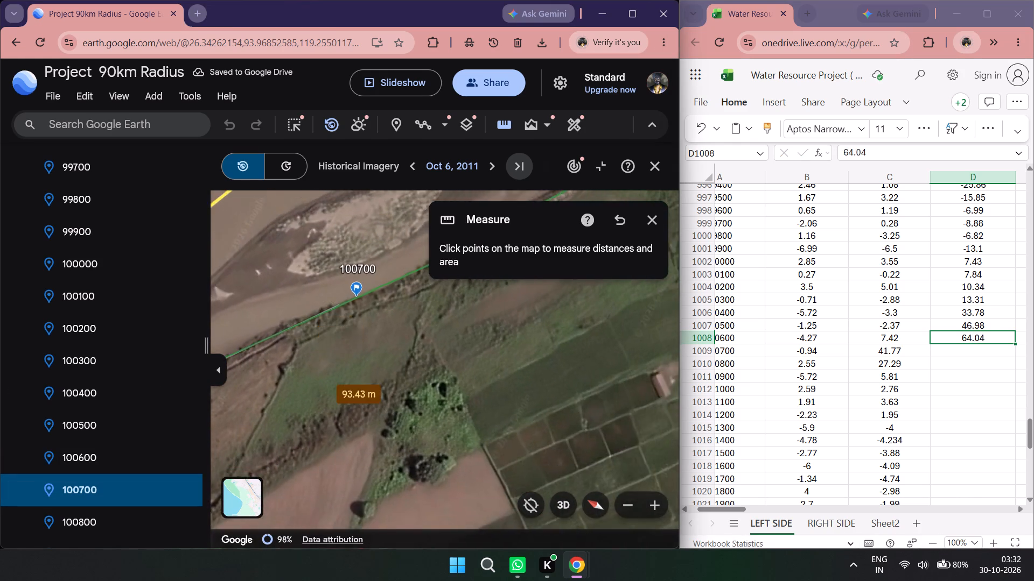
left_click_drag(350, 380, 410, 542)
double_click(497, 123)
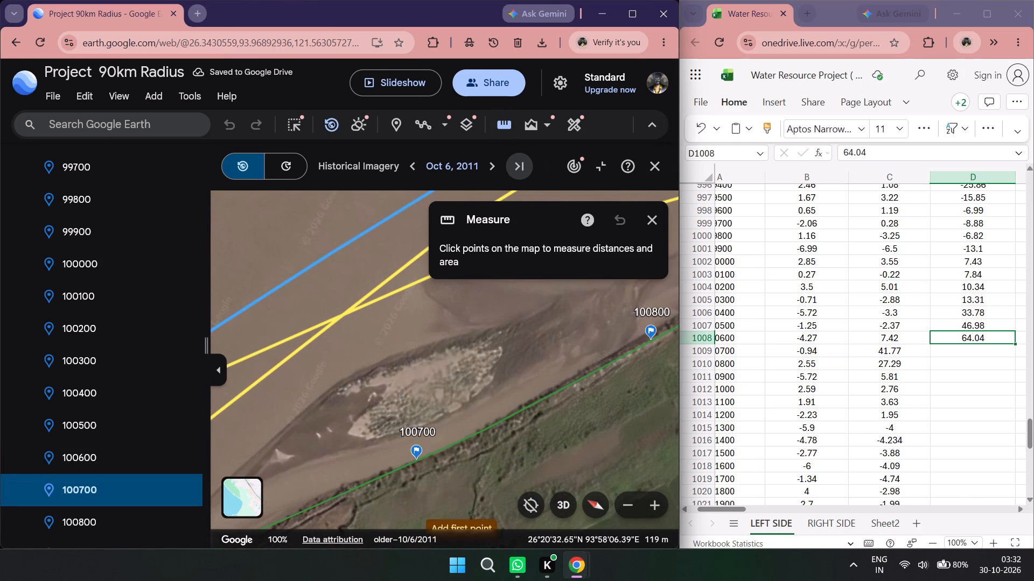
left_click(415, 460)
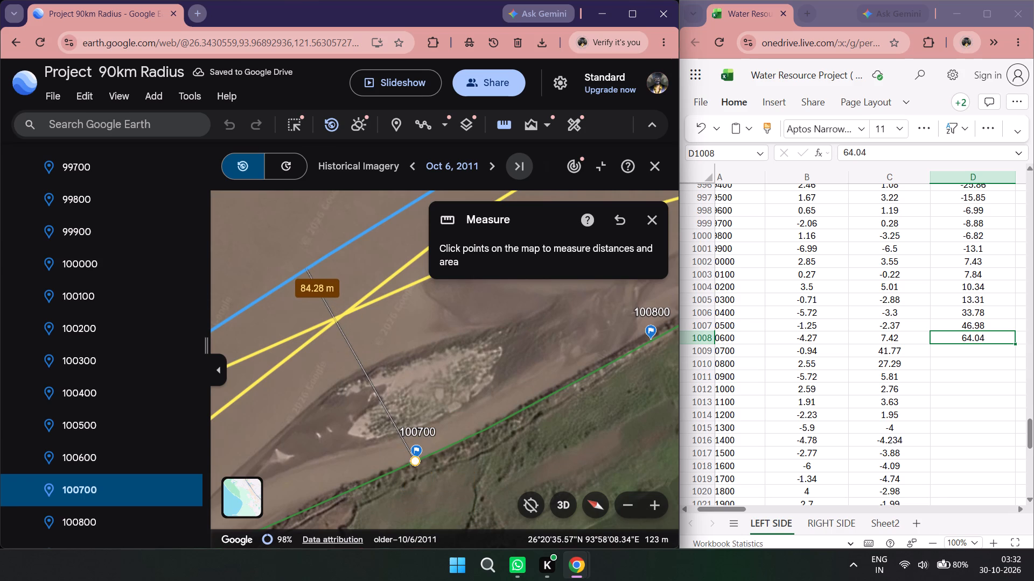
double_click(968, 352)
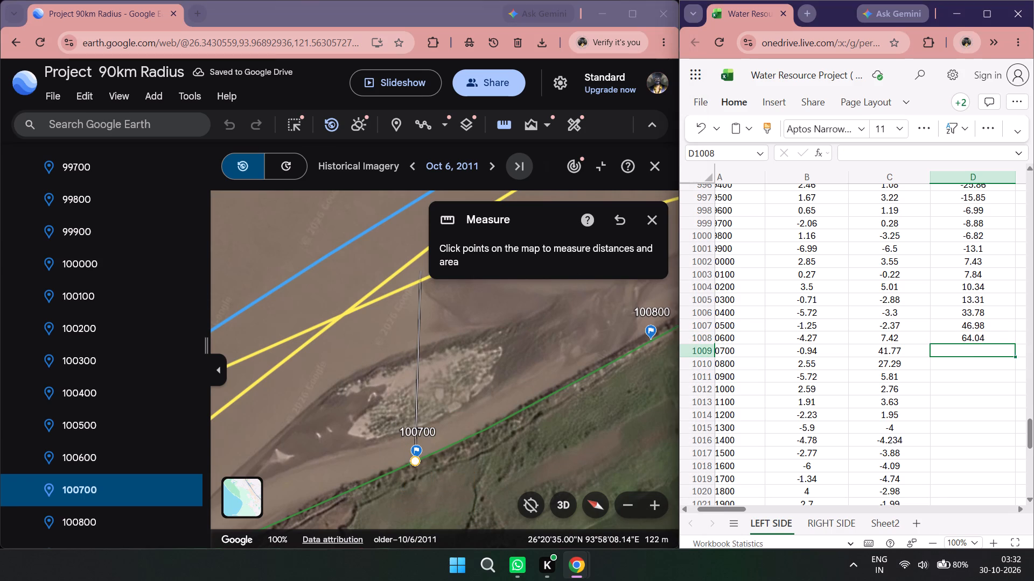
type("84.24")
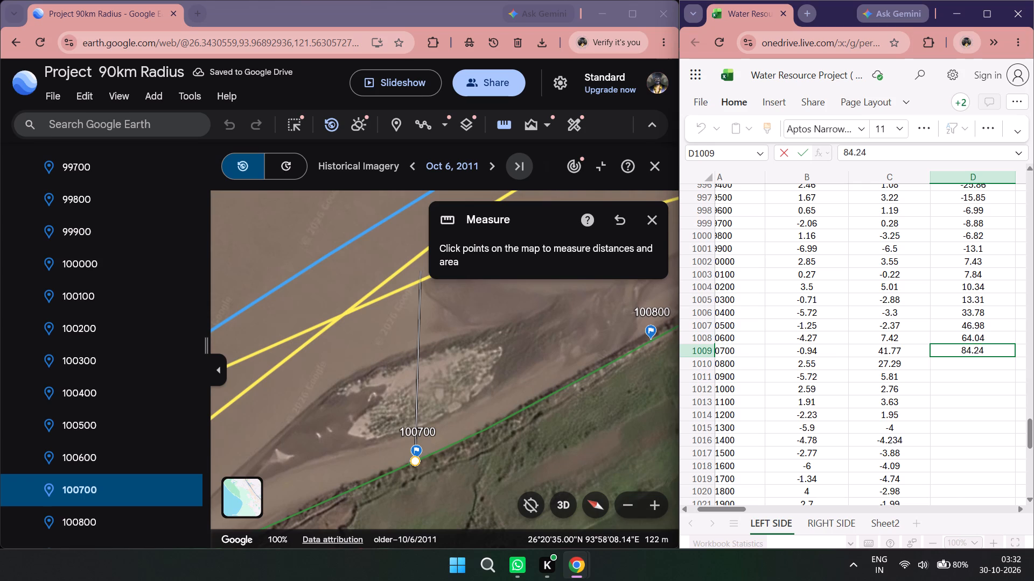
Go to placemark 100800, measure its distance to the blue line and record 92.1 in column D of its row.
double_click(109, 520)
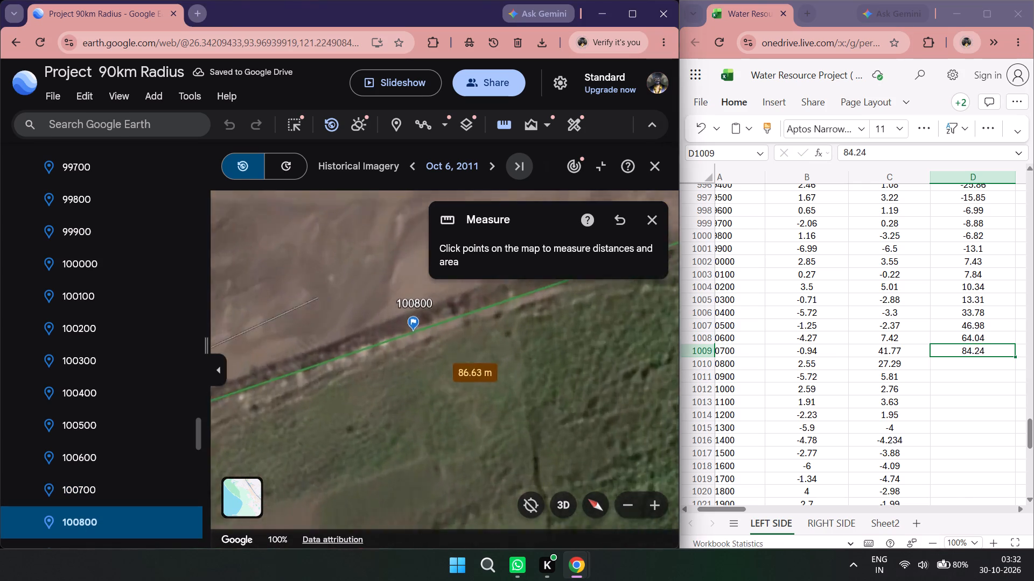
scroll(464, 348, "down", 5)
left_click_drag(452, 325, 395, 407)
double_click(503, 132)
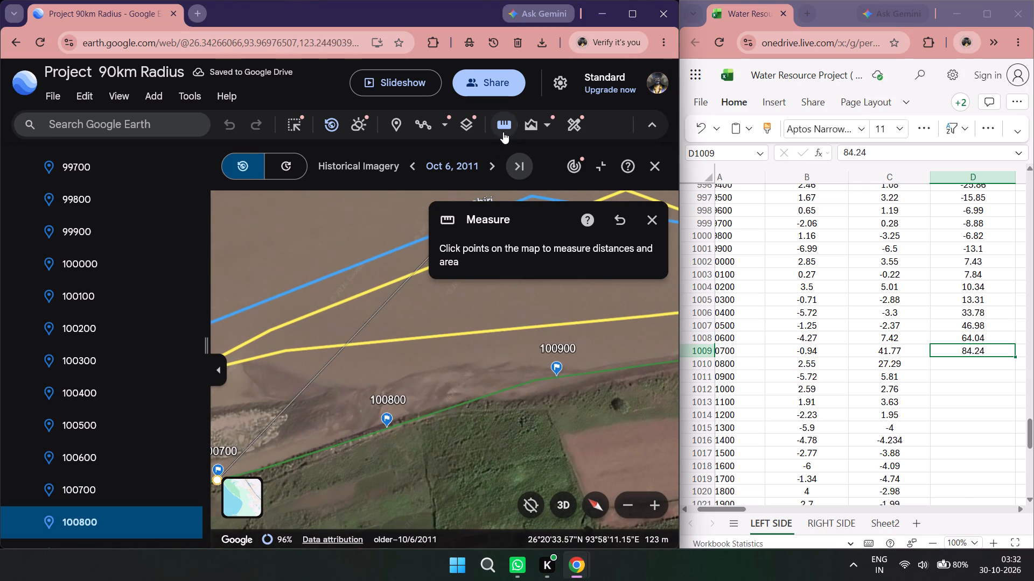
left_click(390, 428)
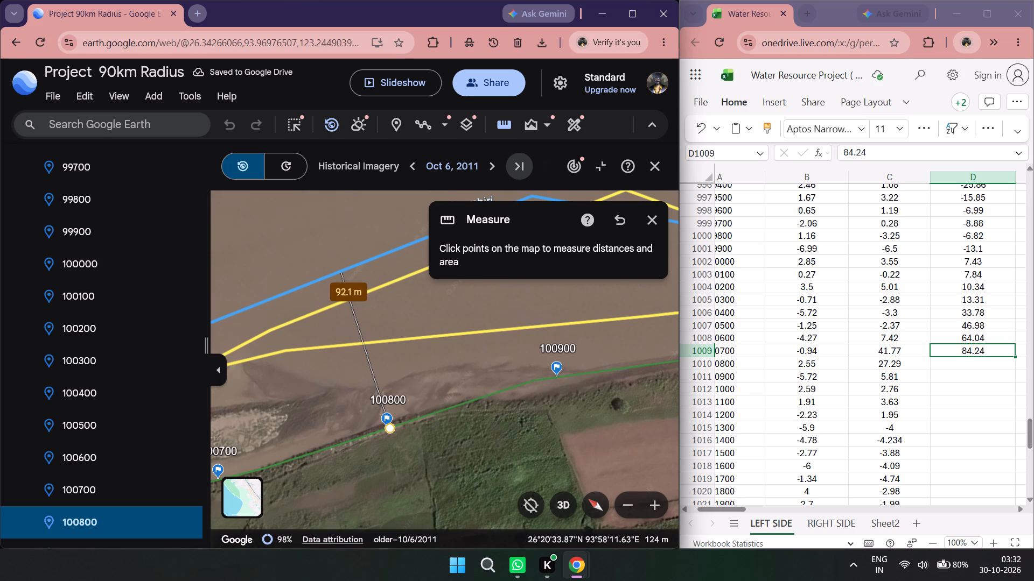
double_click(986, 363)
type("92")
type(".1")
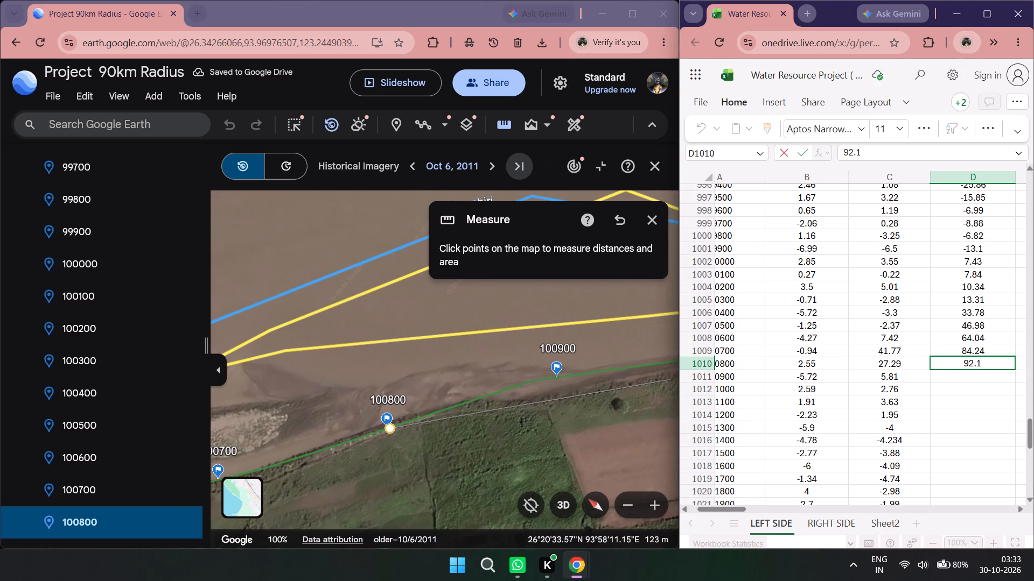
Measure the distance from placemark 100900 to the blue line and record 103.5 in column D of its row.
double_click(502, 132)
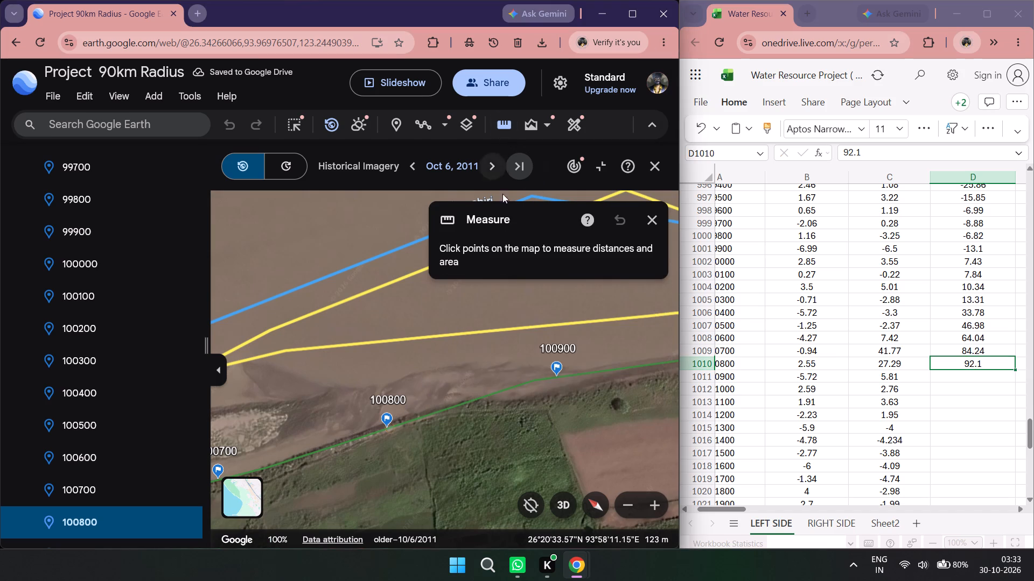
left_click_drag(546, 357, 443, 430)
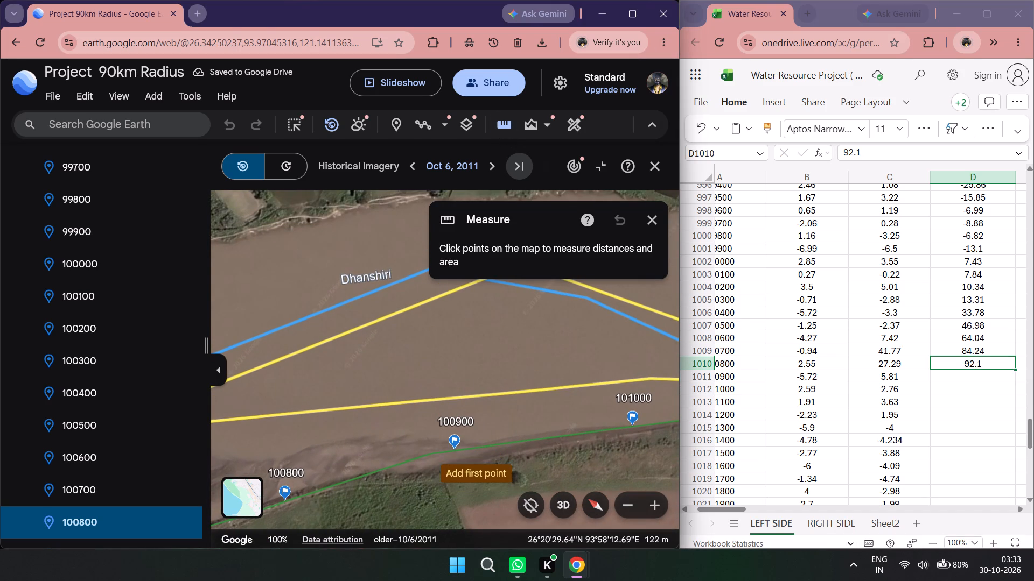
left_click(453, 451)
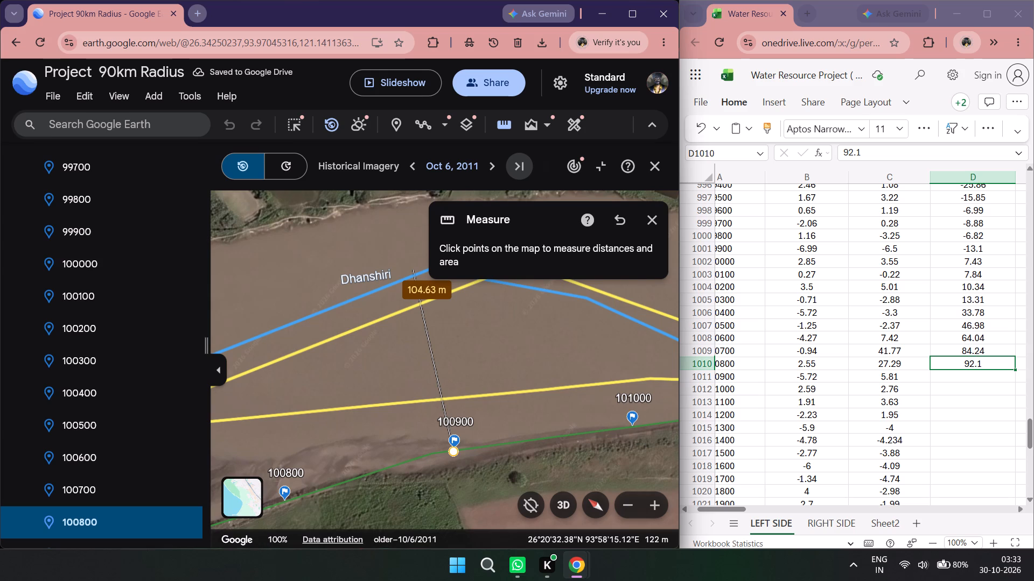
double_click(975, 374)
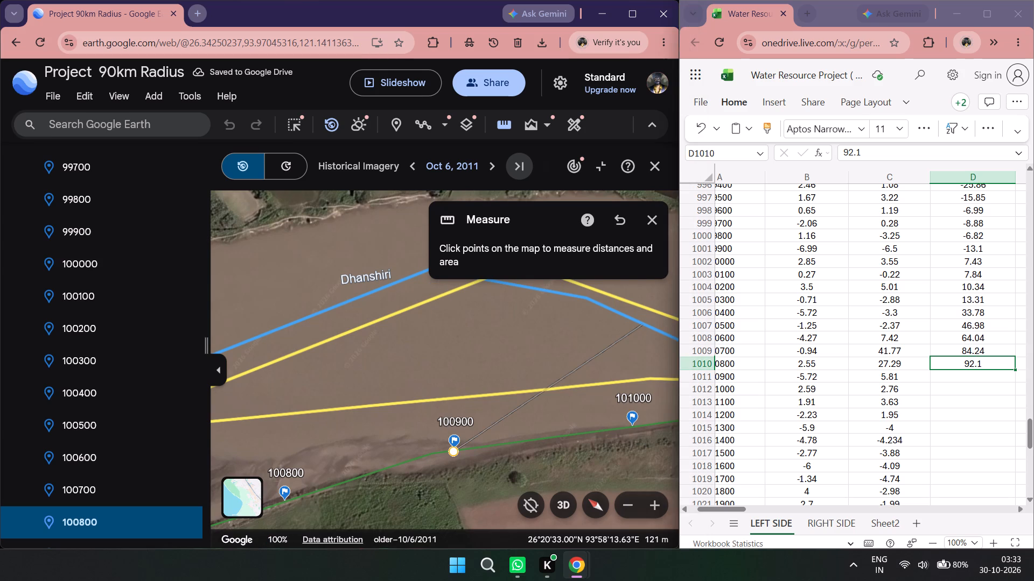
type("10")
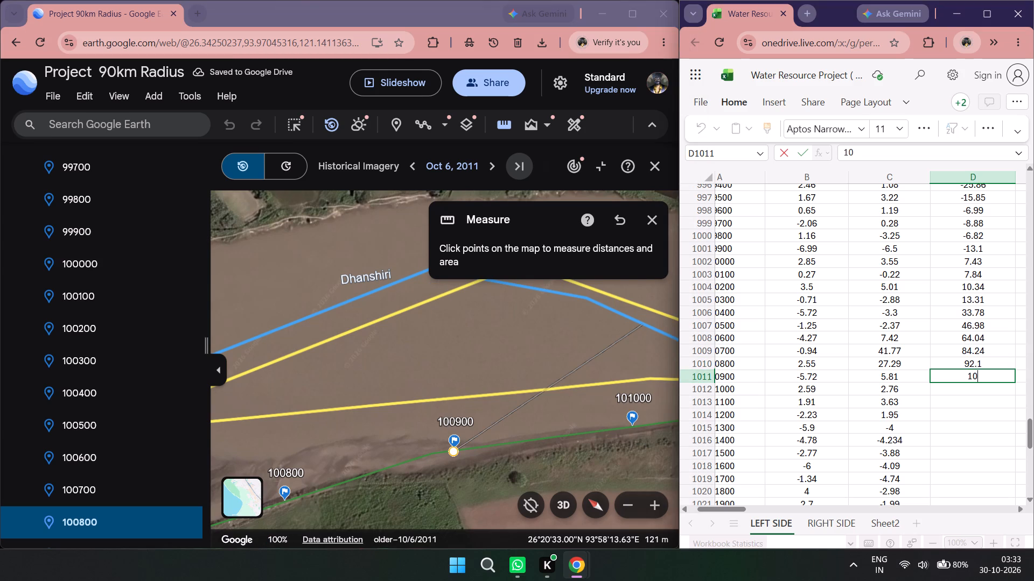
type("3.")
key("5")
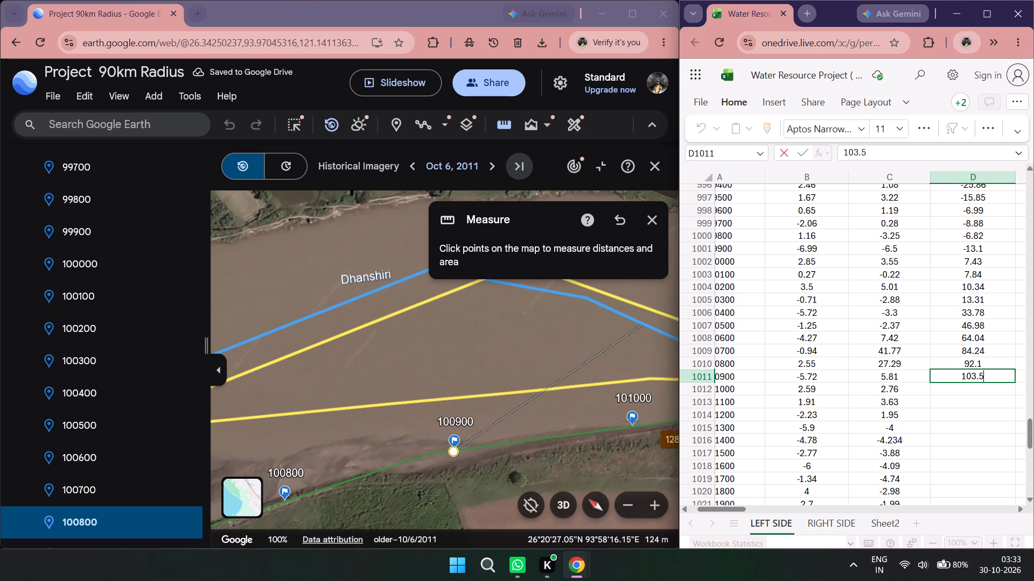
Go to placemark 101000, measure its distance to the blue line and record 63.81 in column D of its row.
scroll(91, 453, "down", 3)
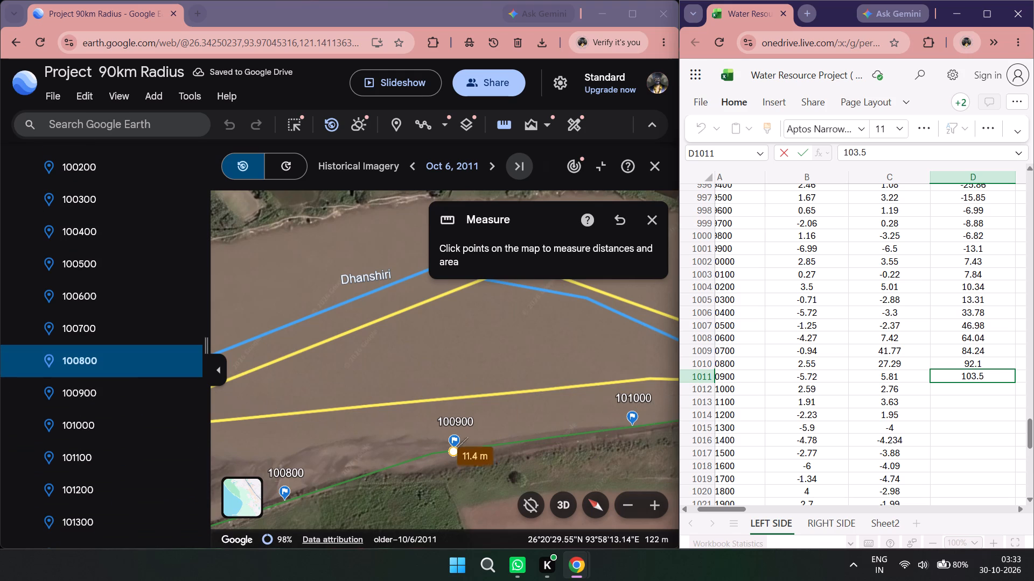
double_click(76, 403)
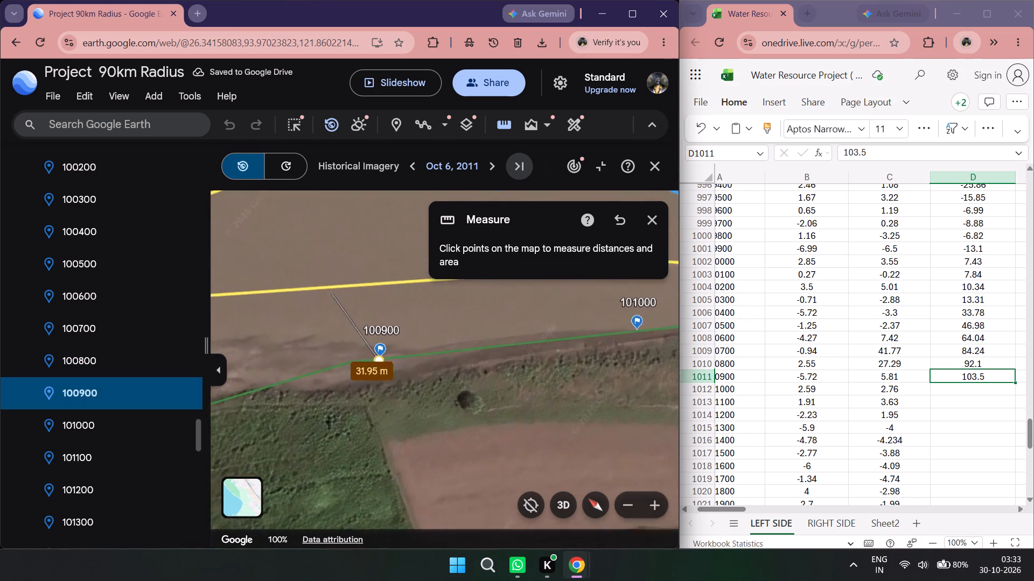
scroll(518, 352, "down", 3)
left_click_drag(487, 372, 313, 464)
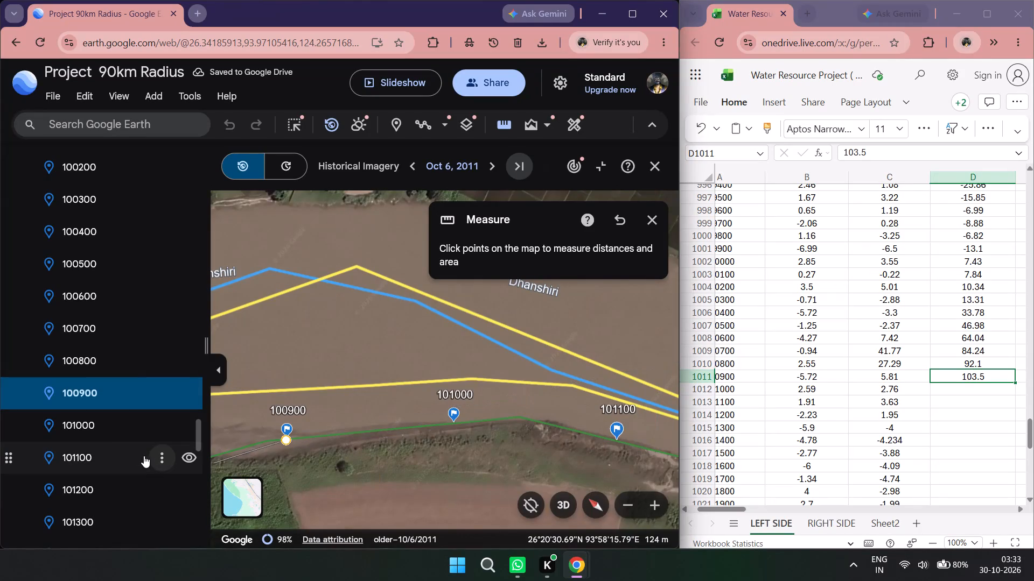
double_click(107, 427)
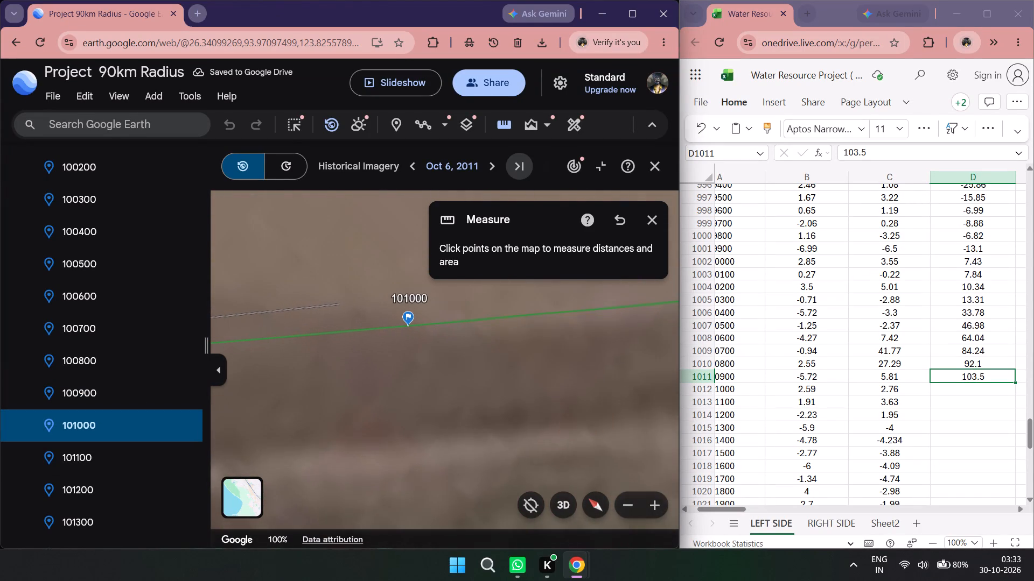
left_click(730, 388)
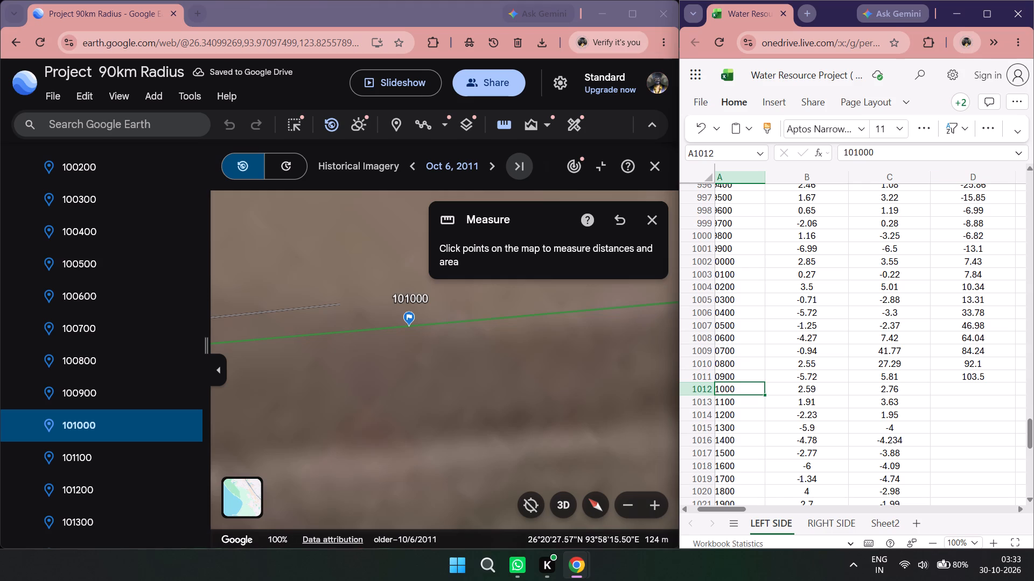
left_click(981, 386)
scroll(476, 465, "down", 1)
scroll(407, 331, "down", 1)
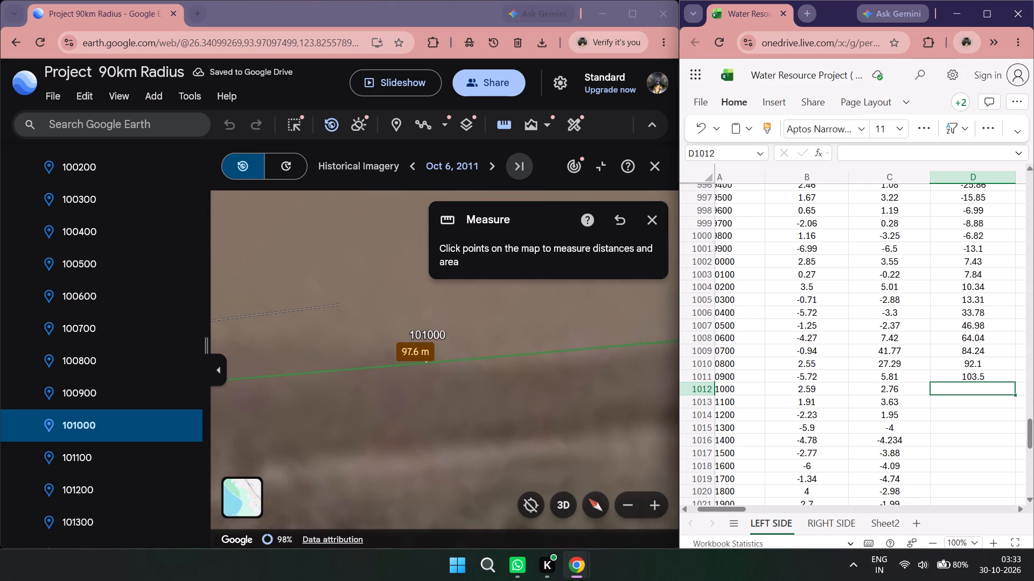
scroll(407, 331, "down", 2)
left_click_drag(395, 289, 395, 407)
scroll(397, 398, "down", 3)
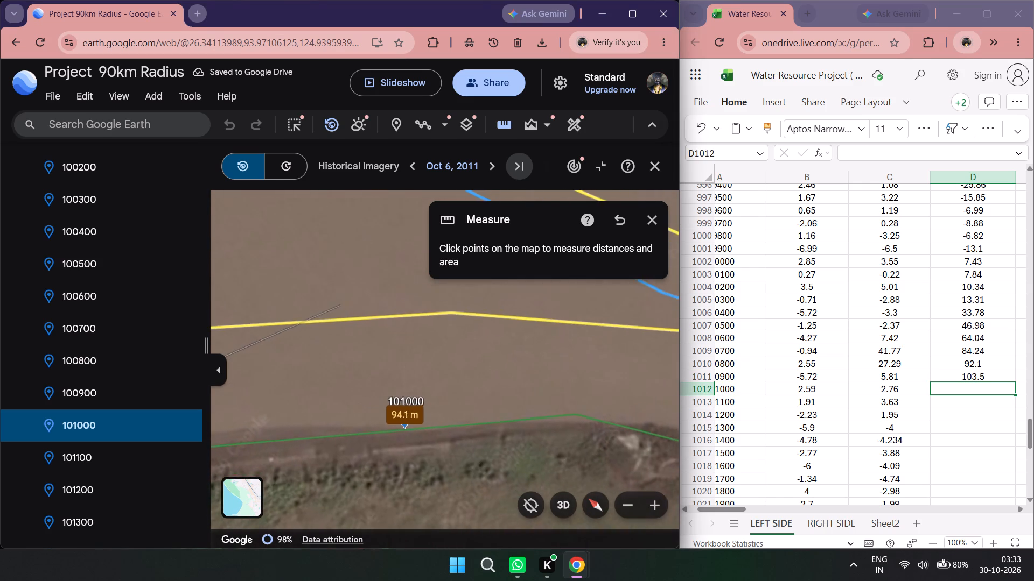
scroll(399, 388, "down", 1)
left_click(514, 124)
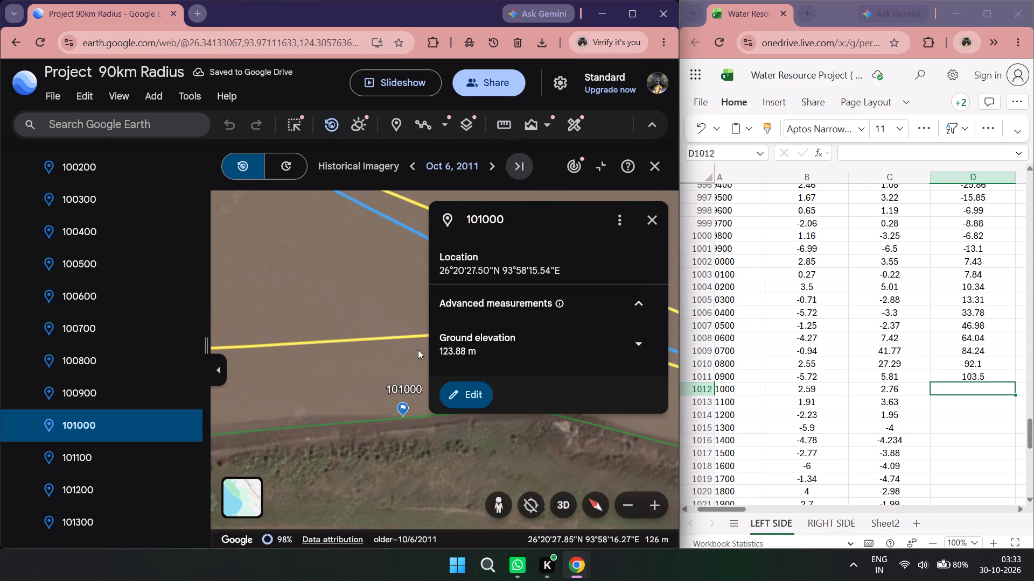
scroll(413, 352, "down", 2)
left_click_drag(386, 357, 366, 378)
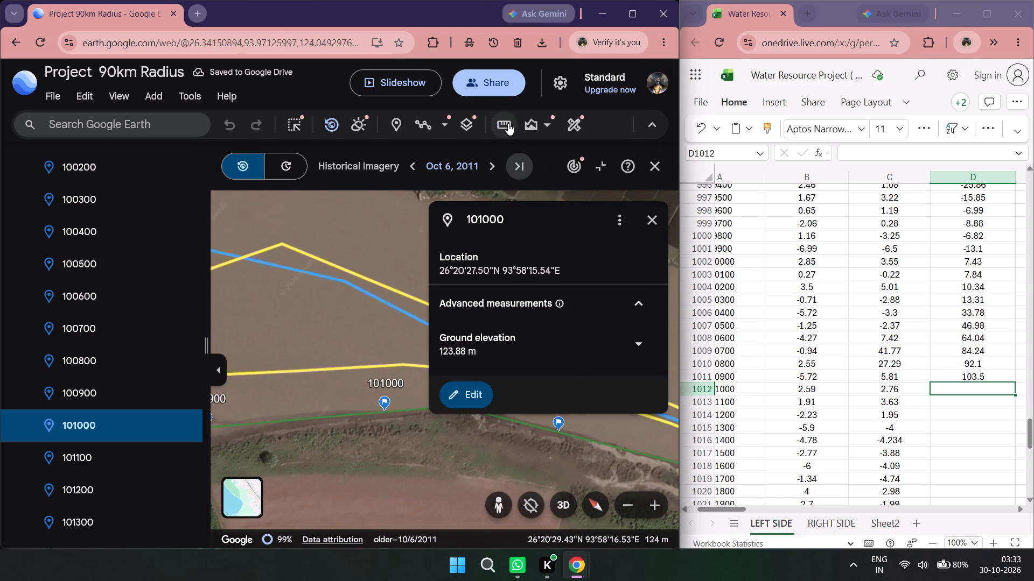
left_click(508, 124)
left_click(383, 413)
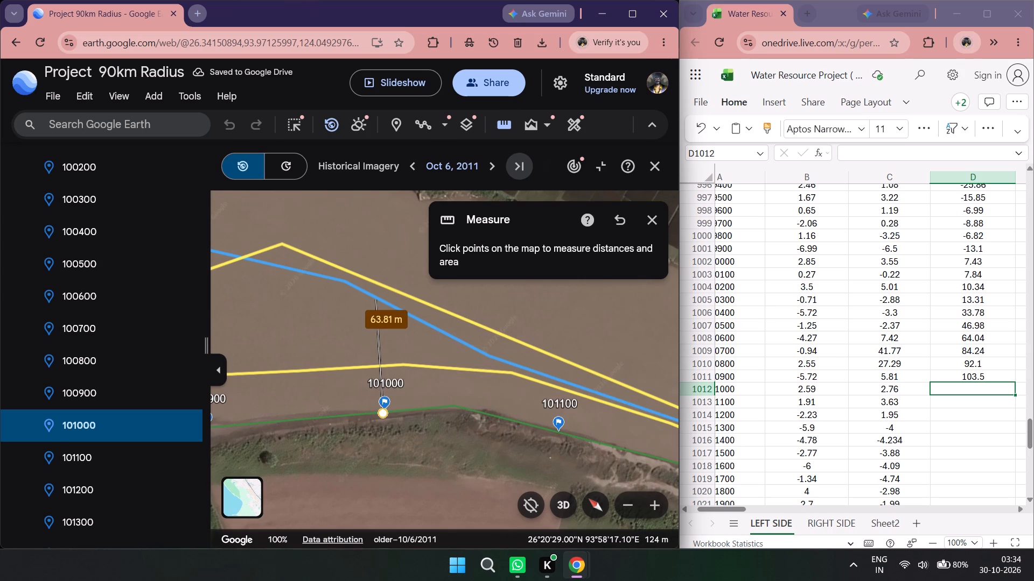
double_click(987, 393)
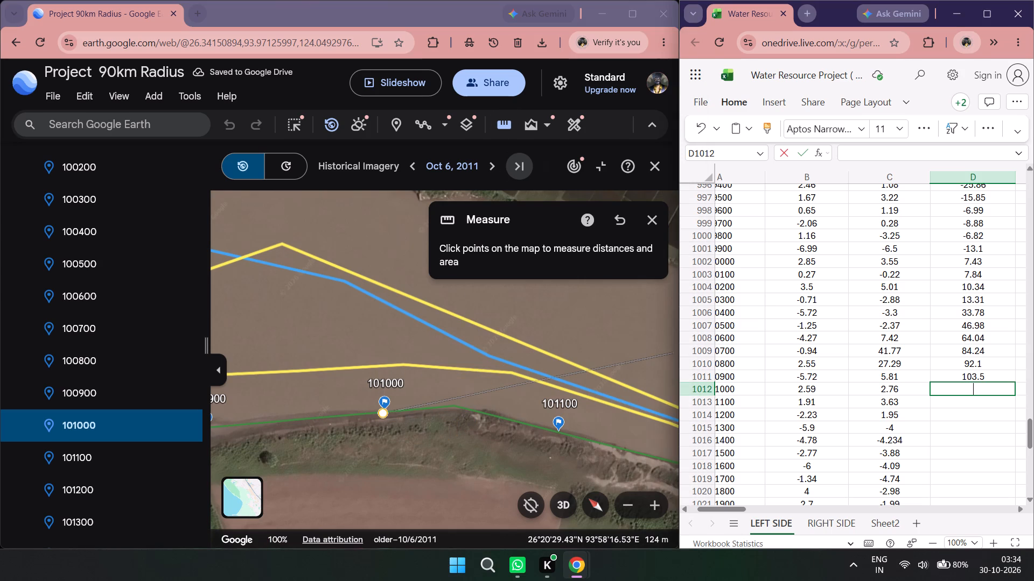
type("63.81")
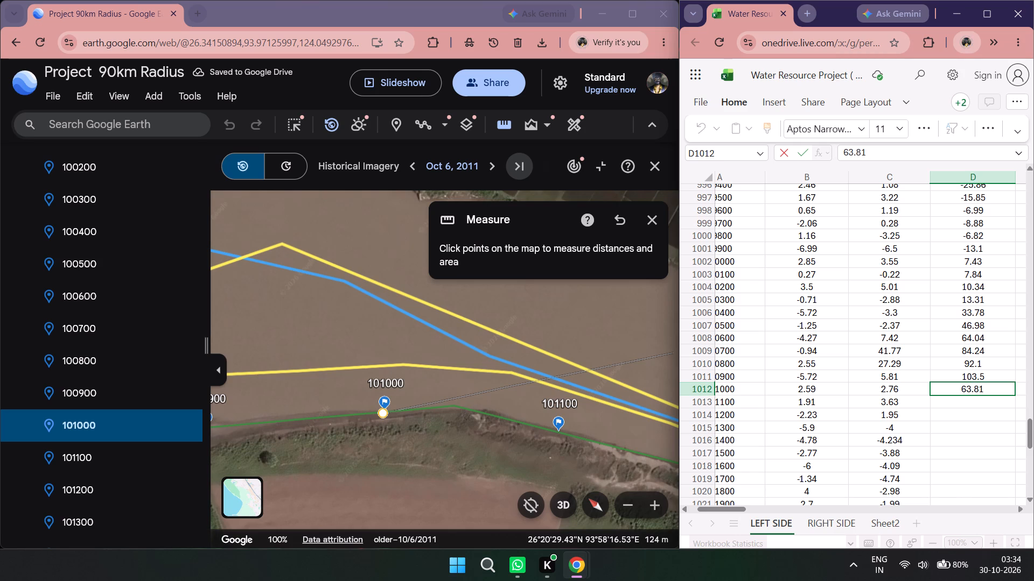
Go to placemark 101100, measure its distance to the blue line and record 28.15 in column D of its row.
left_click(498, 114)
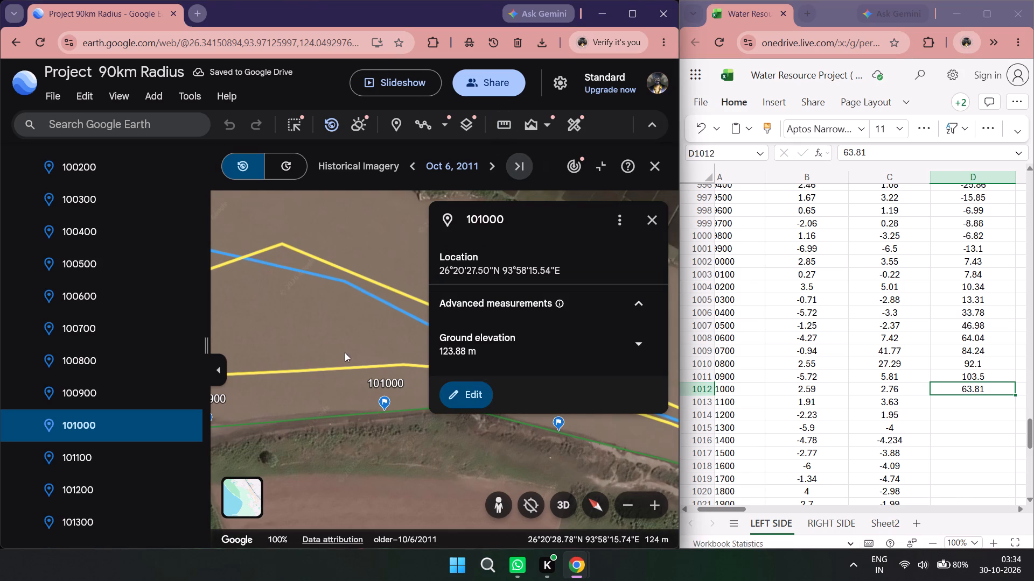
left_click_drag(345, 352, 146, 335)
left_click(512, 122)
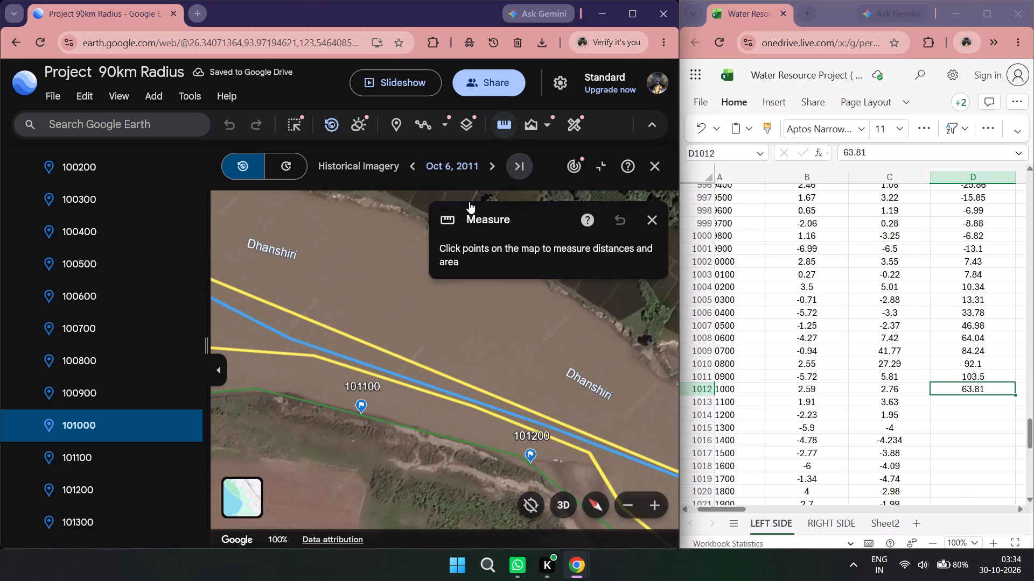
left_click(364, 417)
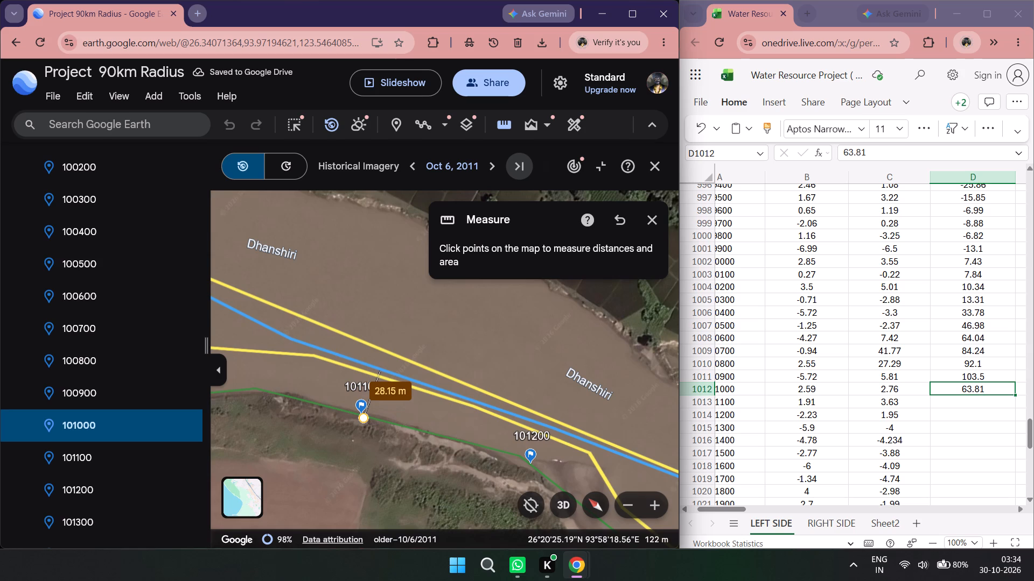
double_click(953, 397)
double_click(963, 405)
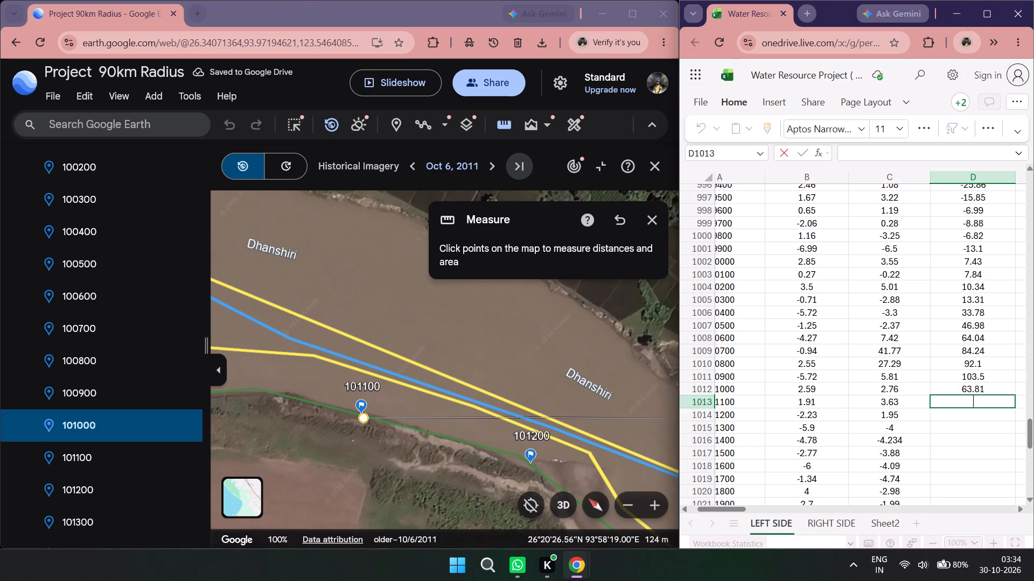
key("2")
type("8,15")
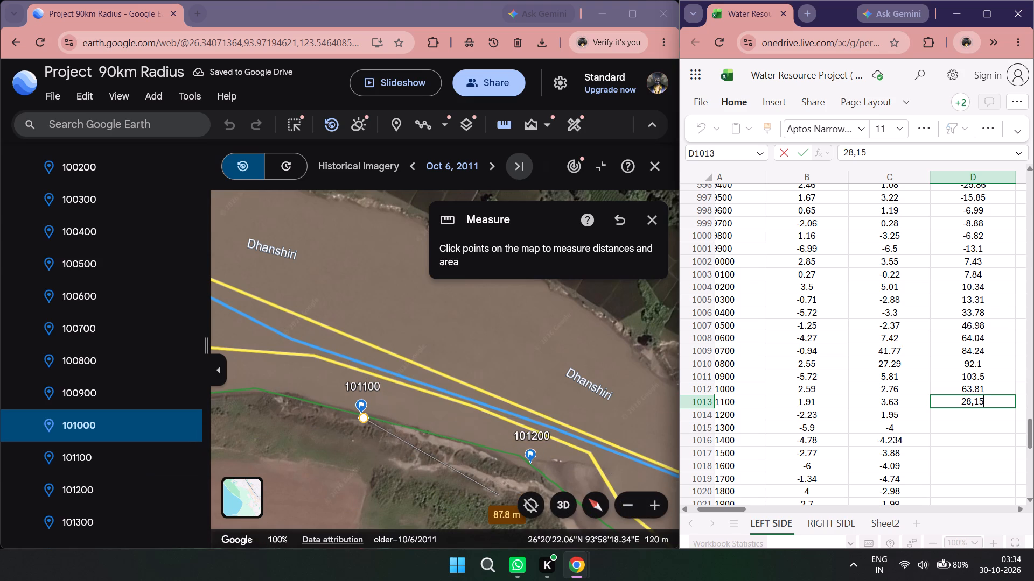
key("Left")
key("Left")
key("Right")
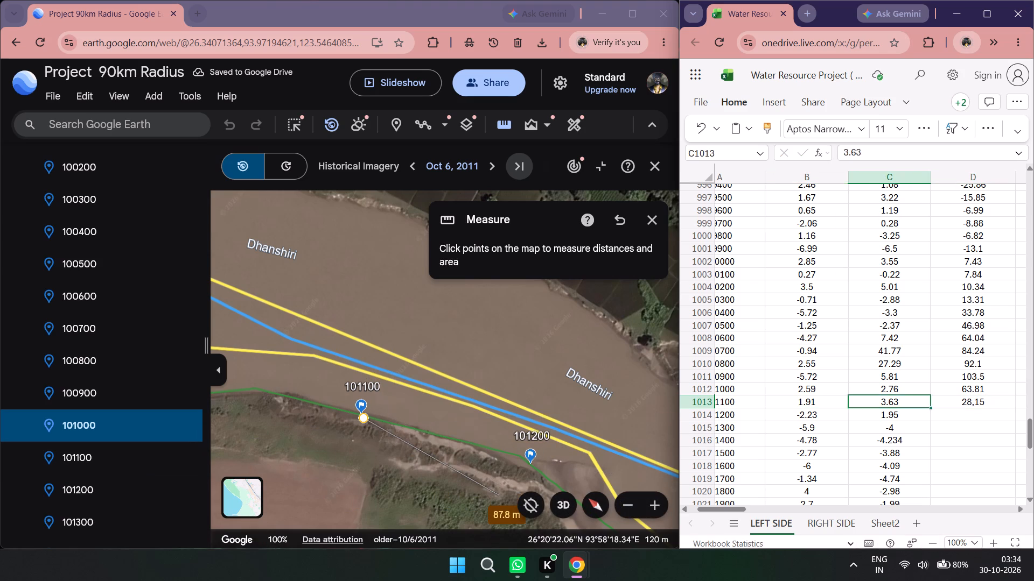
key("Right")
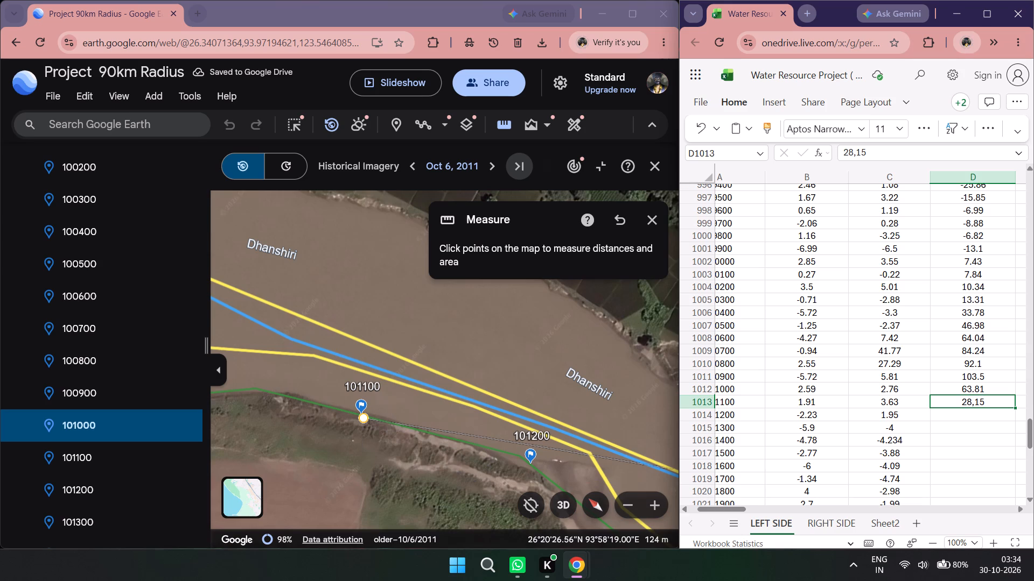
double_click(970, 402)
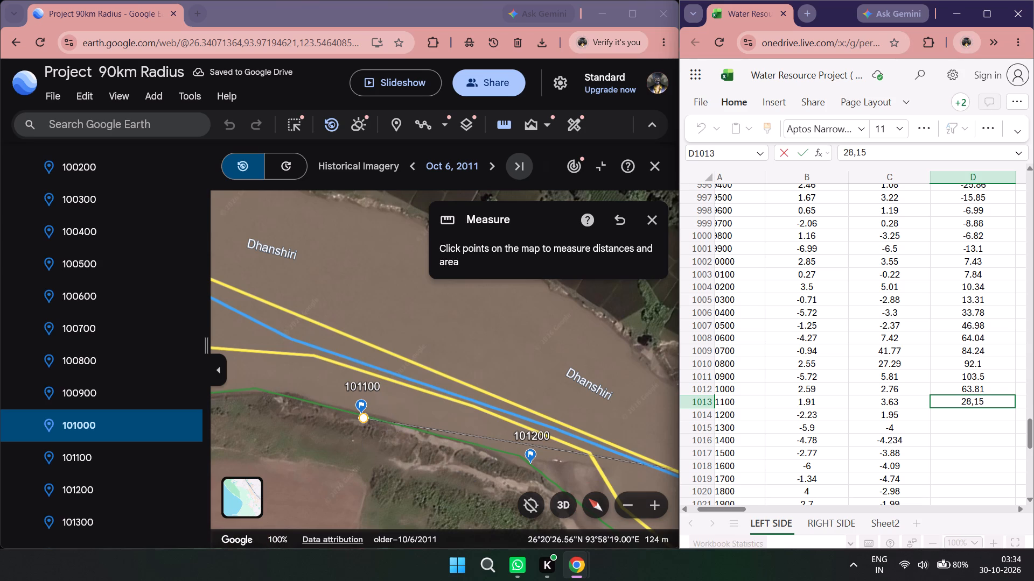
left_click(973, 403)
key("BackSpace")
key("period")
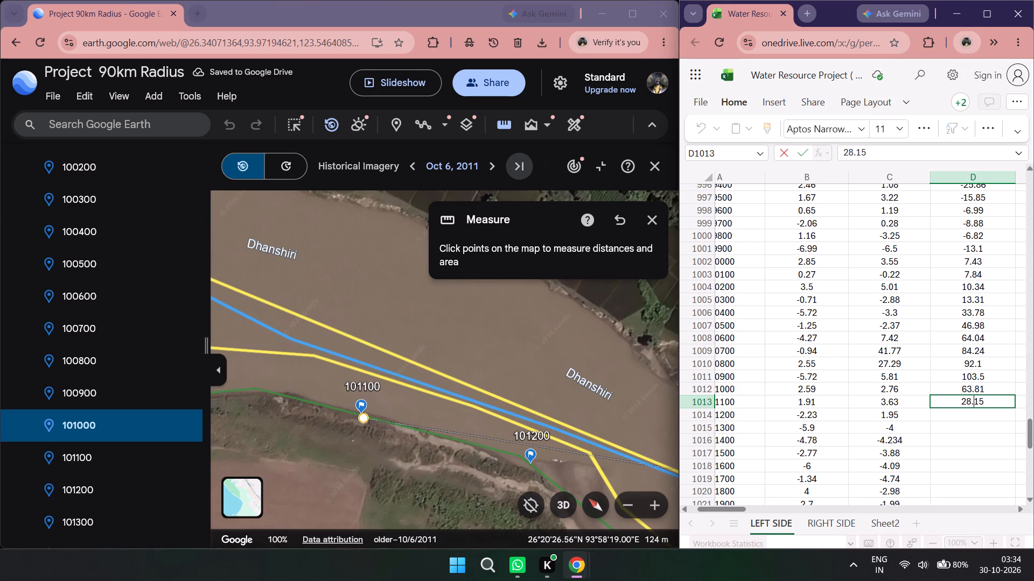
Go to placemark 101200, measure its distance to the blue line and record 25.18 in column D of its row.
left_click(498, 115)
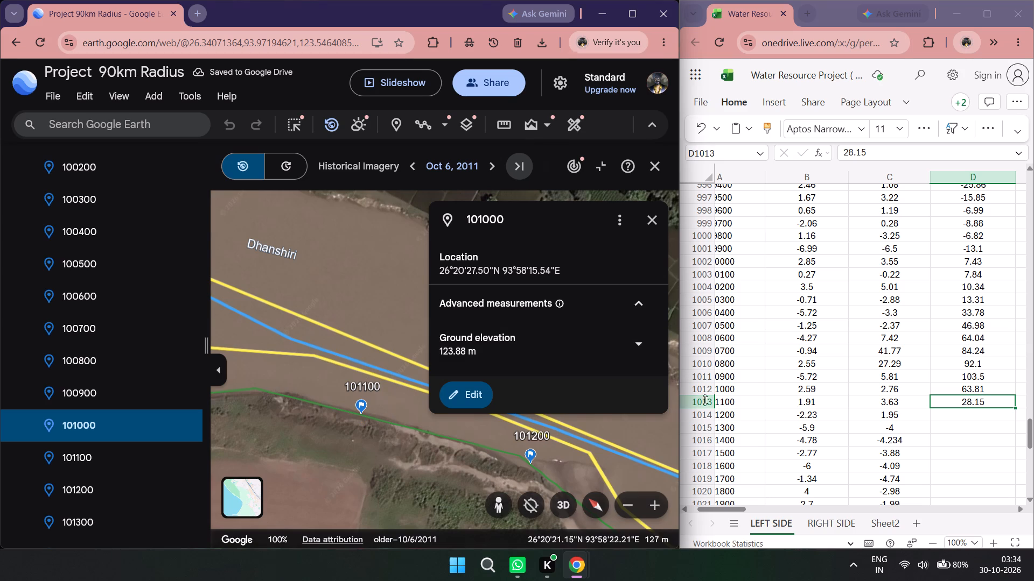
left_click_drag(470, 478, 383, 492)
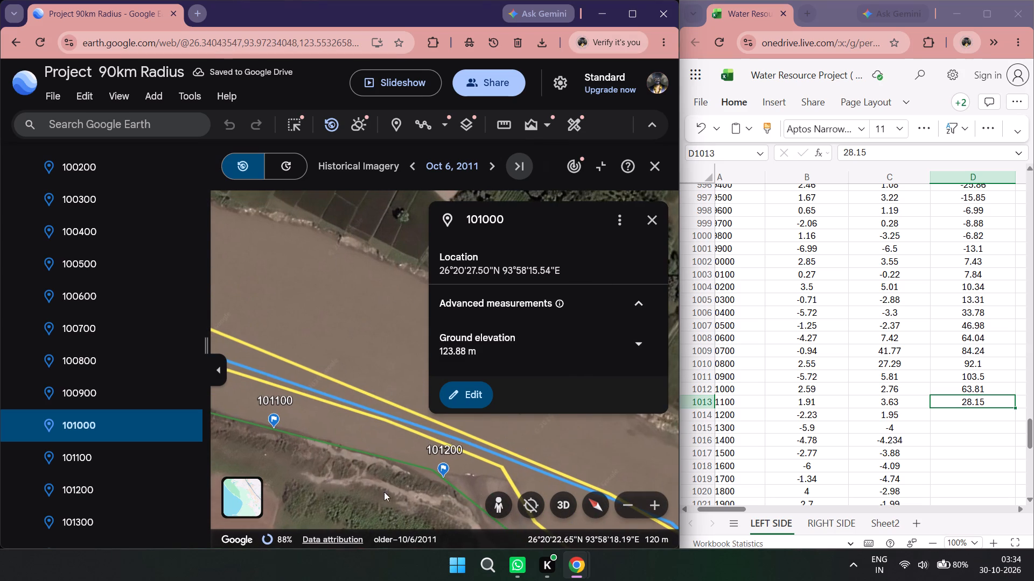
left_click(733, 417)
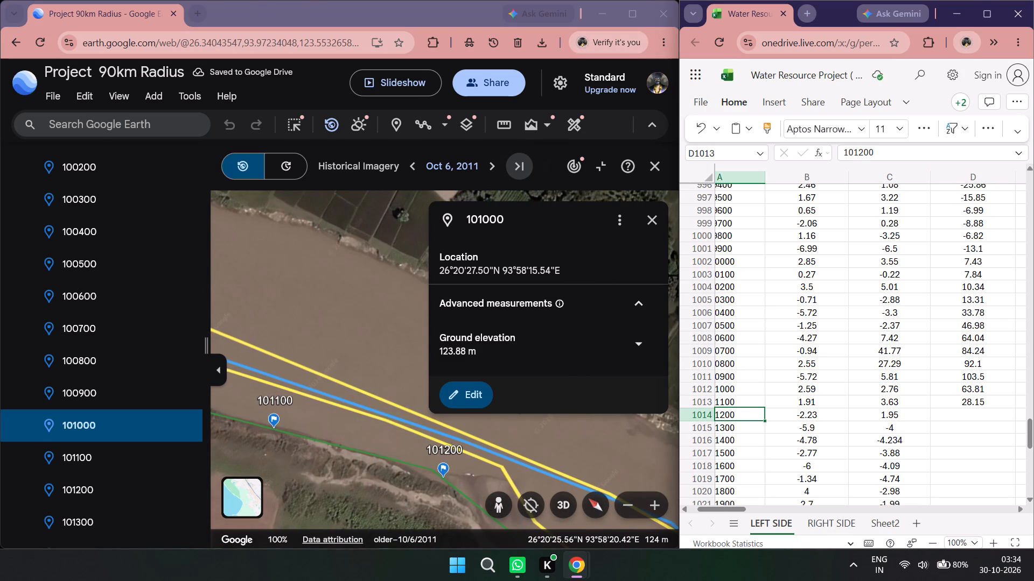
left_click(495, 127)
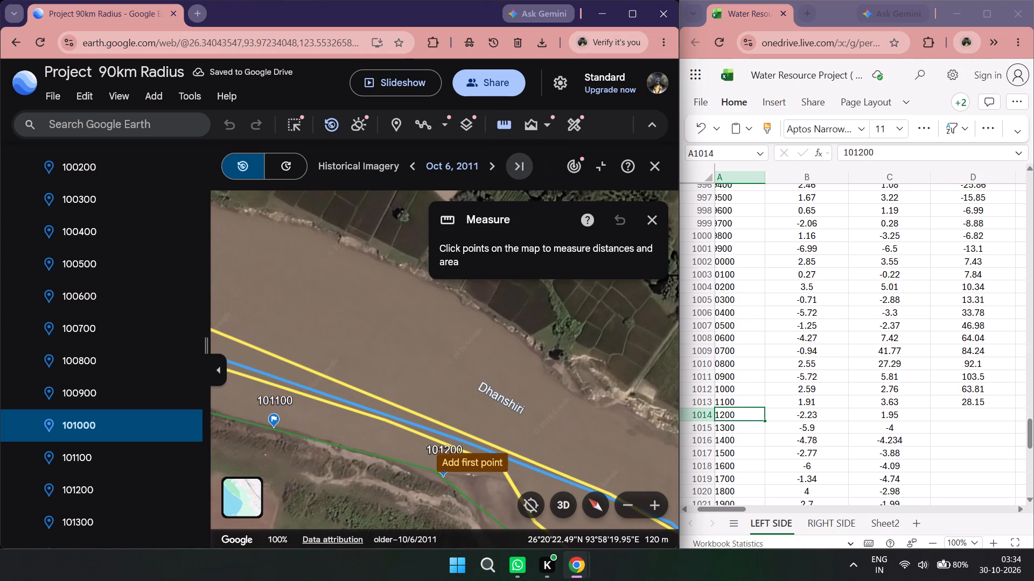
left_click(441, 477)
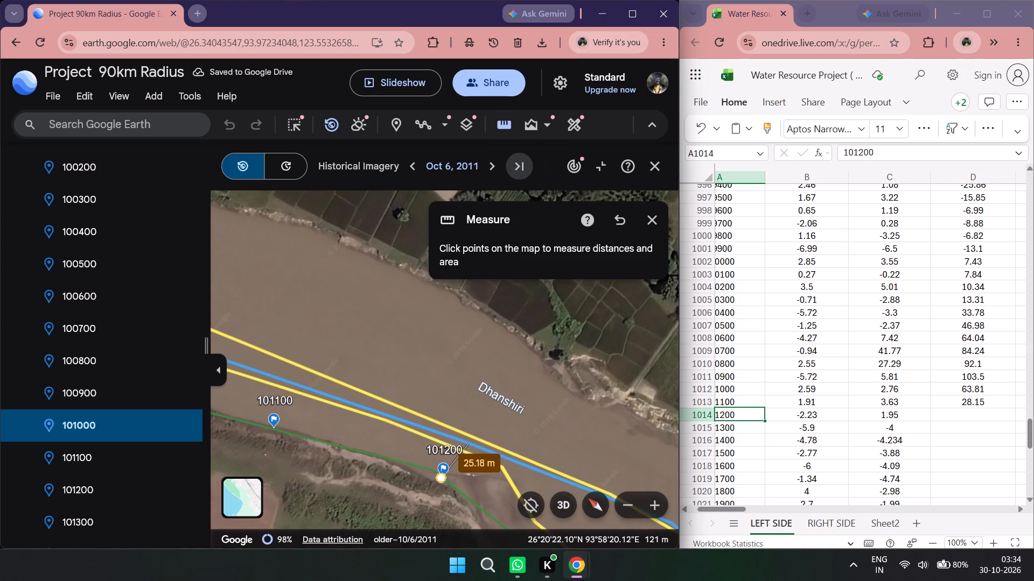
double_click(970, 414)
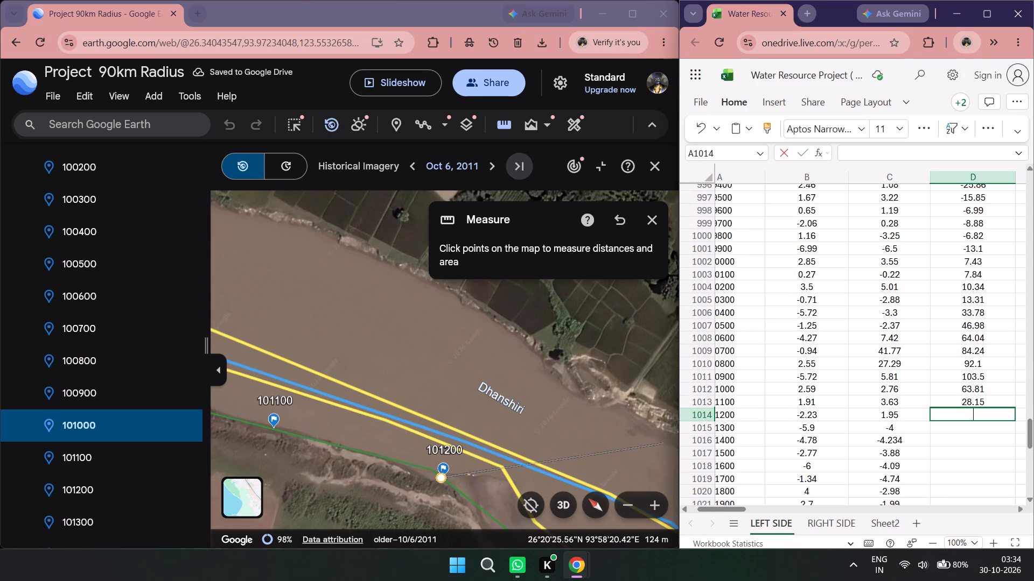
type("25")
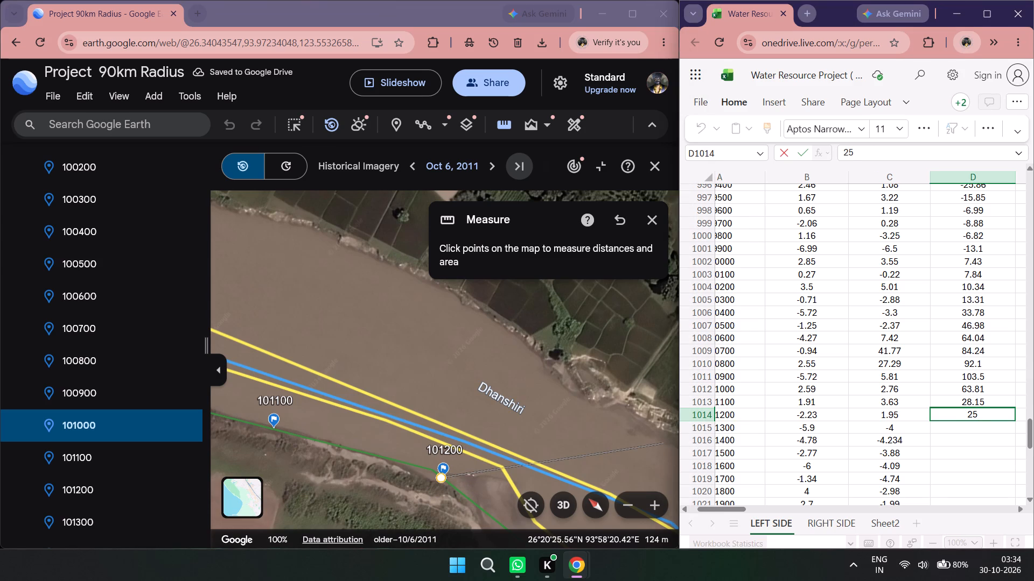
type(".18")
Go to placemark 101300, measure its distance to the blue line and record 58.43 in column D of its row.
left_click(494, 123)
left_click_drag(396, 498, 243, 395)
left_click(507, 119)
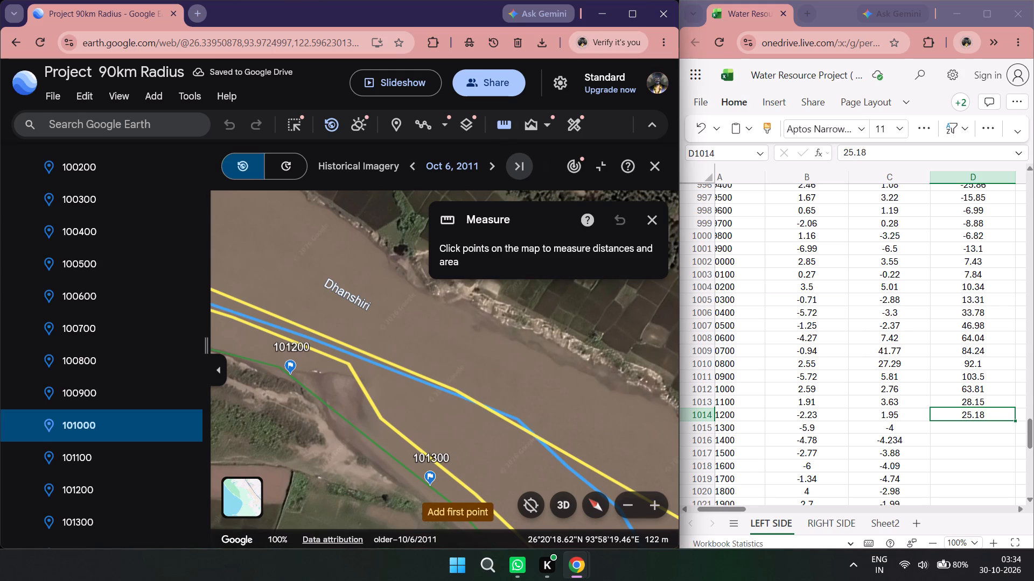
left_click(430, 488)
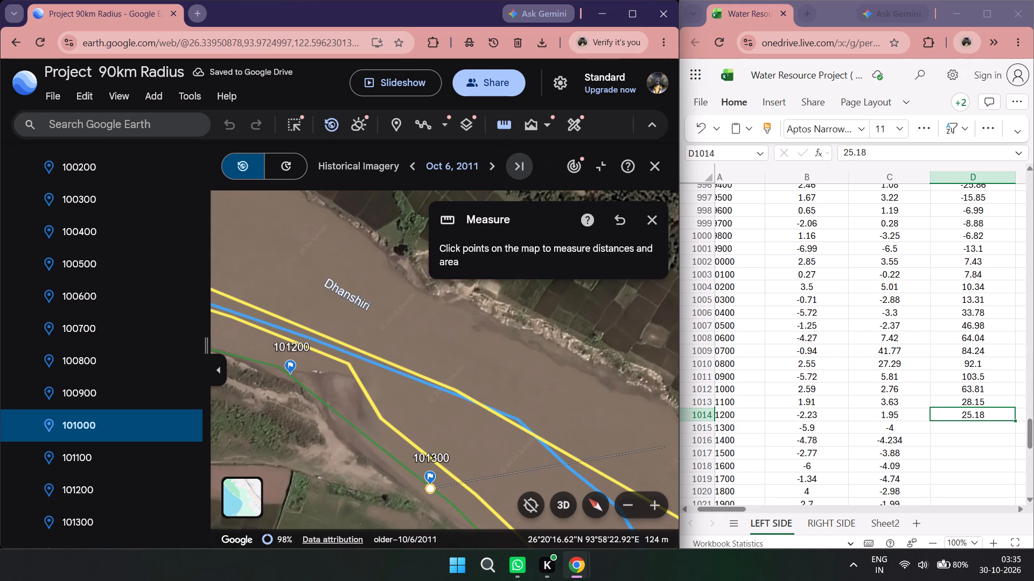
double_click(974, 429)
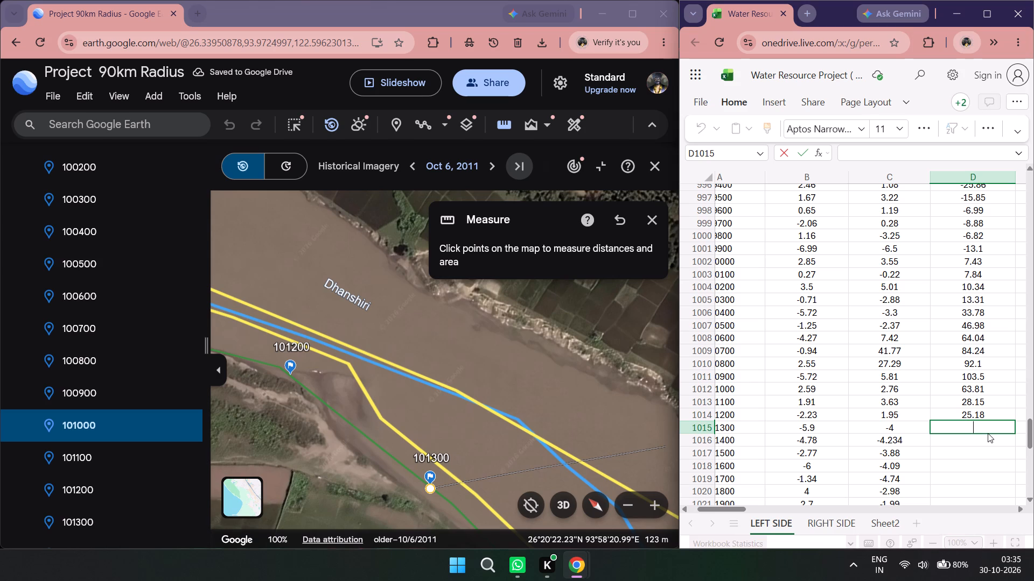
type("58")
key("period")
type("43")
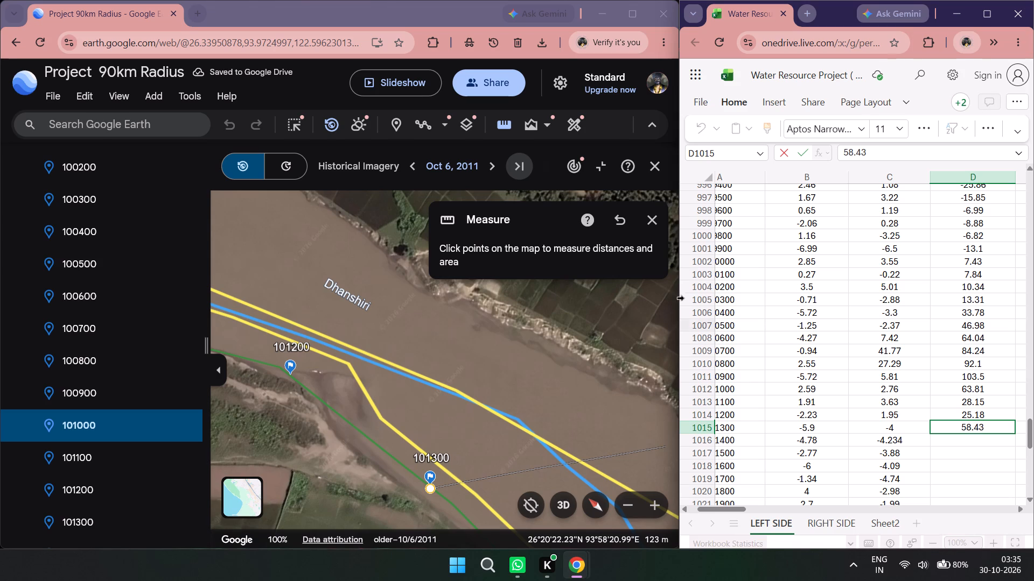
Go to placemark 101400, measure its distance to the blue line and record 65.08 in column D of its row.
double_click(506, 119)
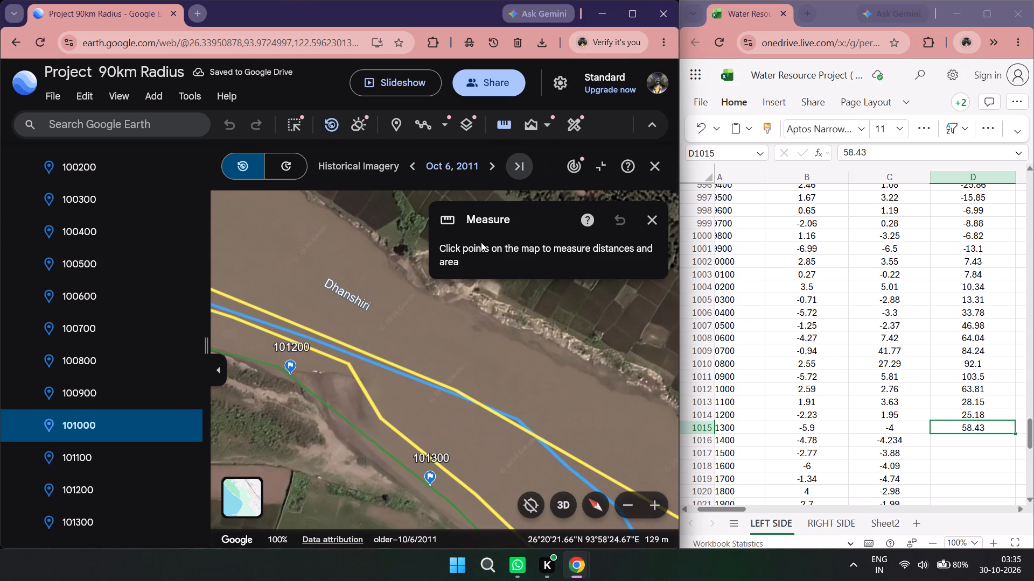
left_click_drag(453, 456, 368, 364)
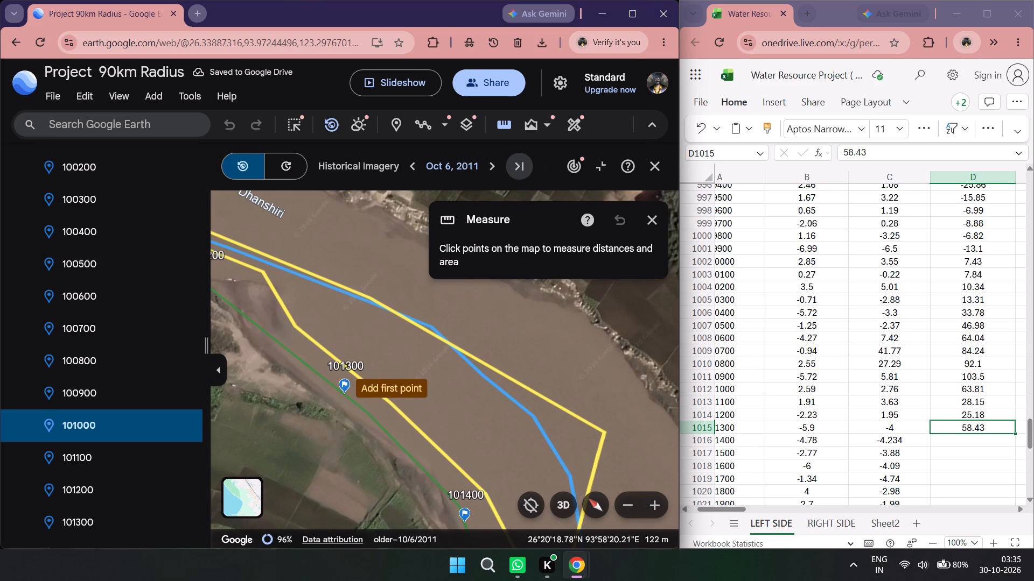
left_click_drag(493, 448, 429, 400)
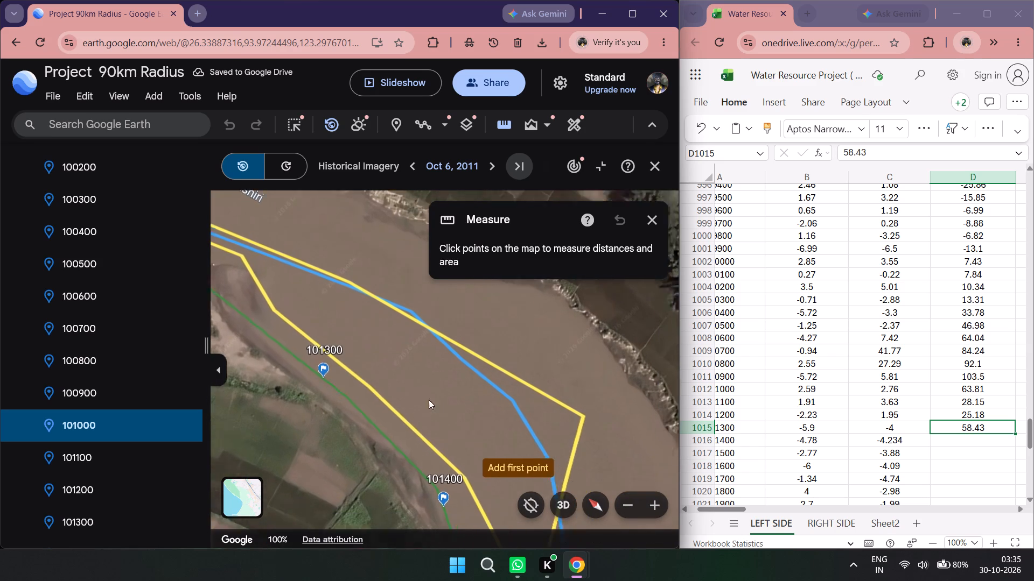
left_click_drag(429, 400, 411, 381)
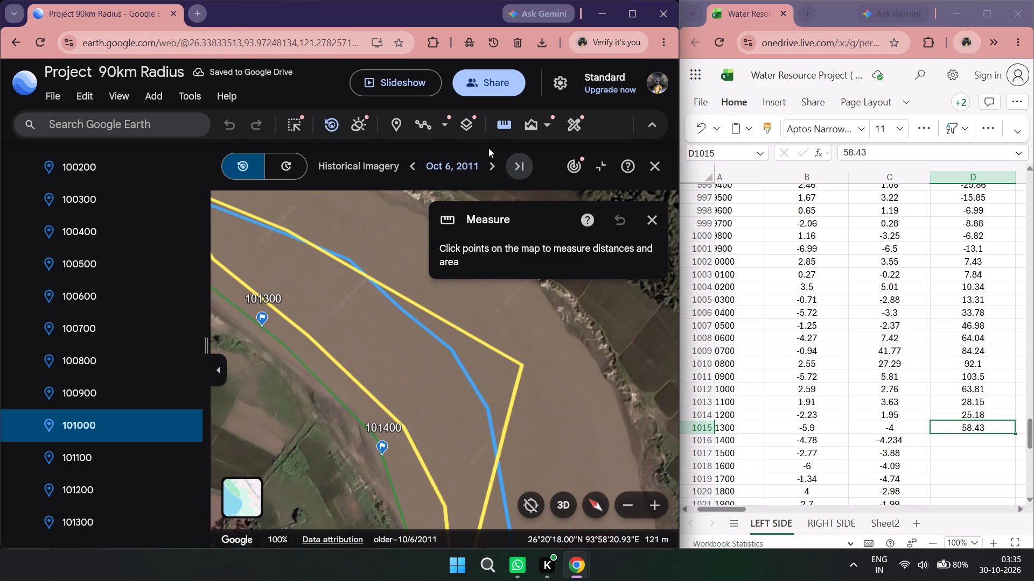
double_click(500, 124)
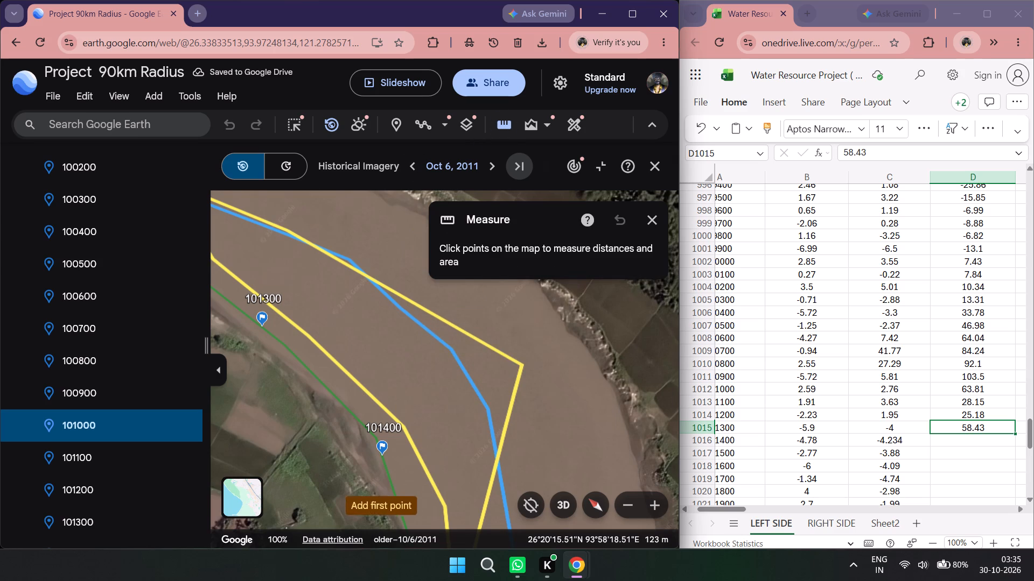
left_click(381, 458)
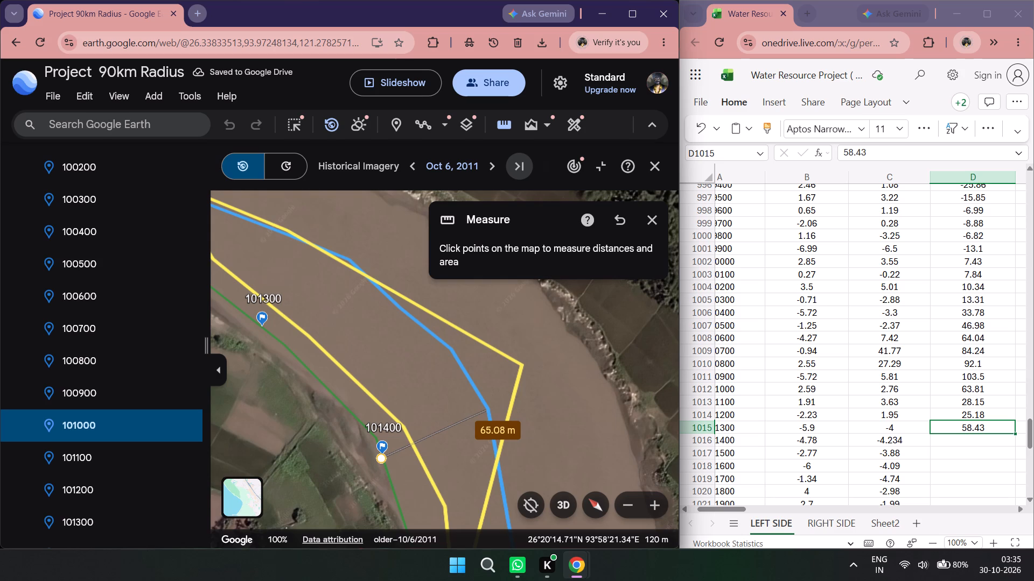
double_click(969, 442)
type("65")
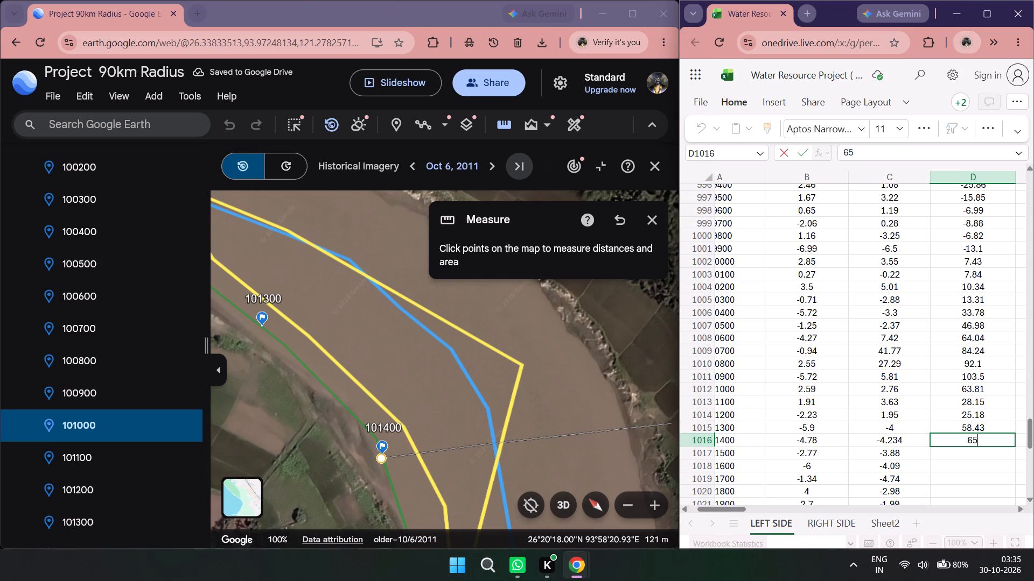
type(".08")
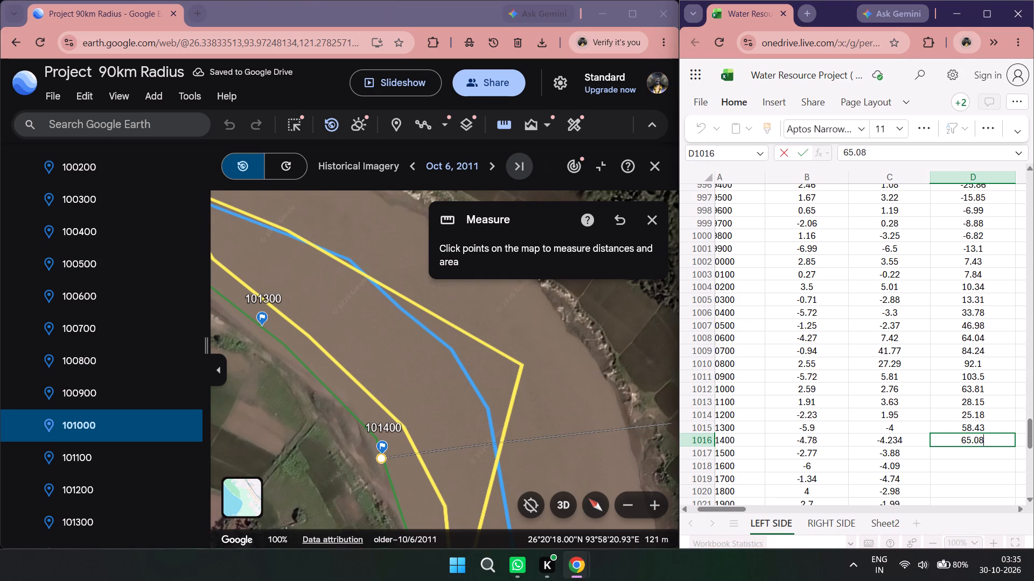
Measure the distance from placemark 101500 to the blue line and record 34.57 in column D of its row.
double_click(500, 131)
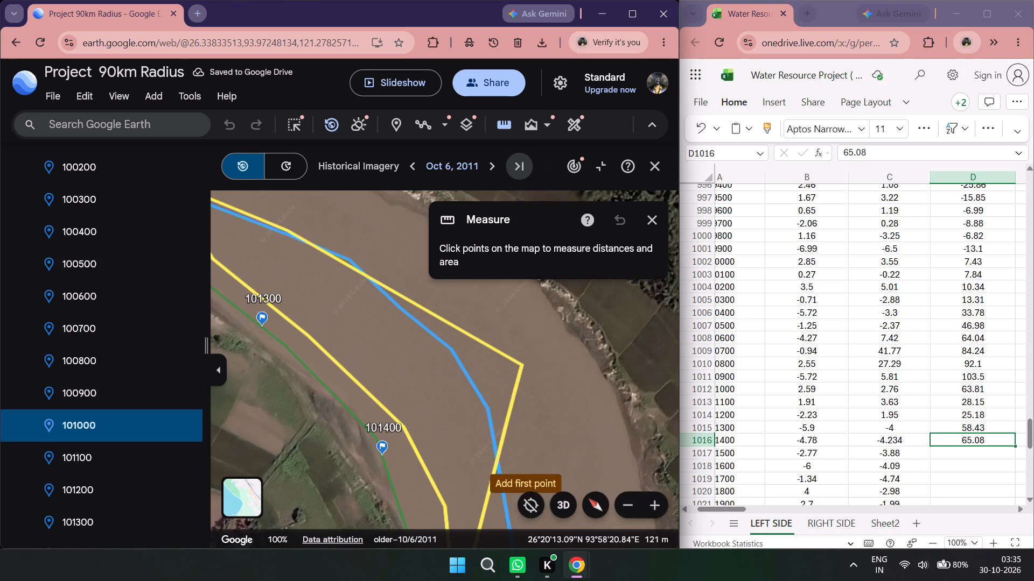
left_click_drag(498, 452, 452, 238)
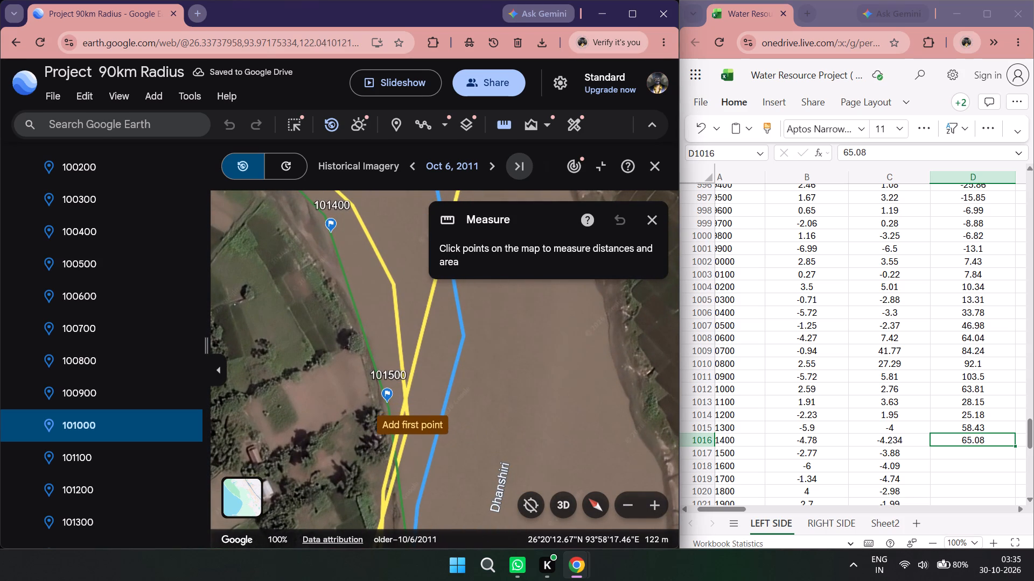
left_click(388, 405)
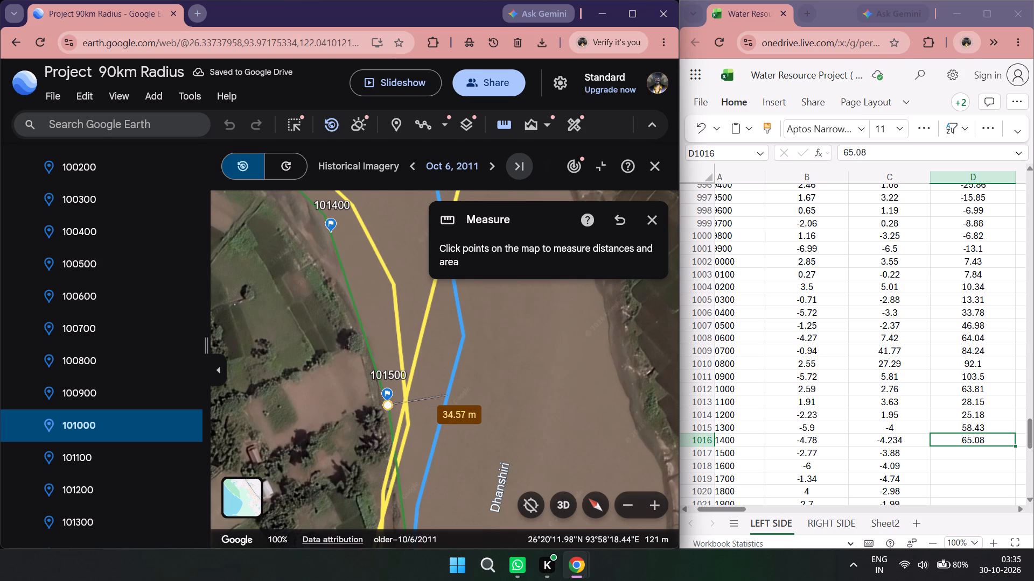
double_click(989, 453)
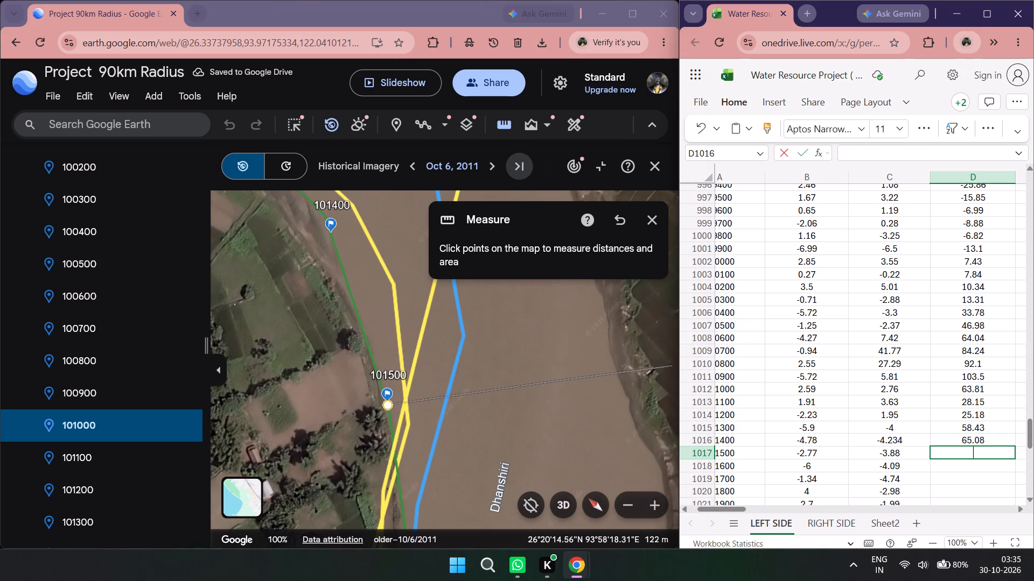
type("34.")
type("57")
Go to placemark 101600, measure its offset to the blue line and record -0.47 in column D of its row.
double_click(99, 456)
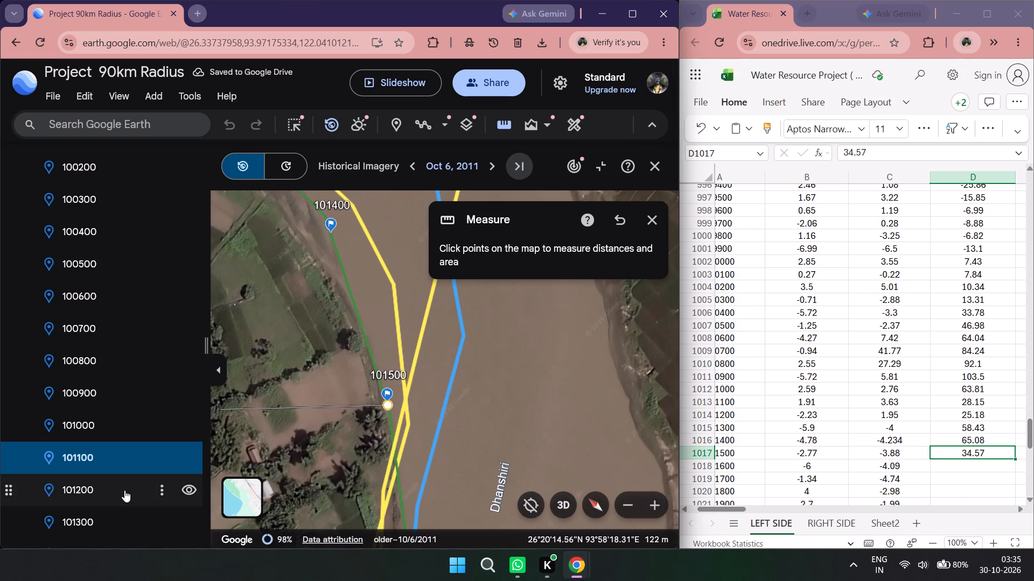
scroll(130, 465, "down", 2)
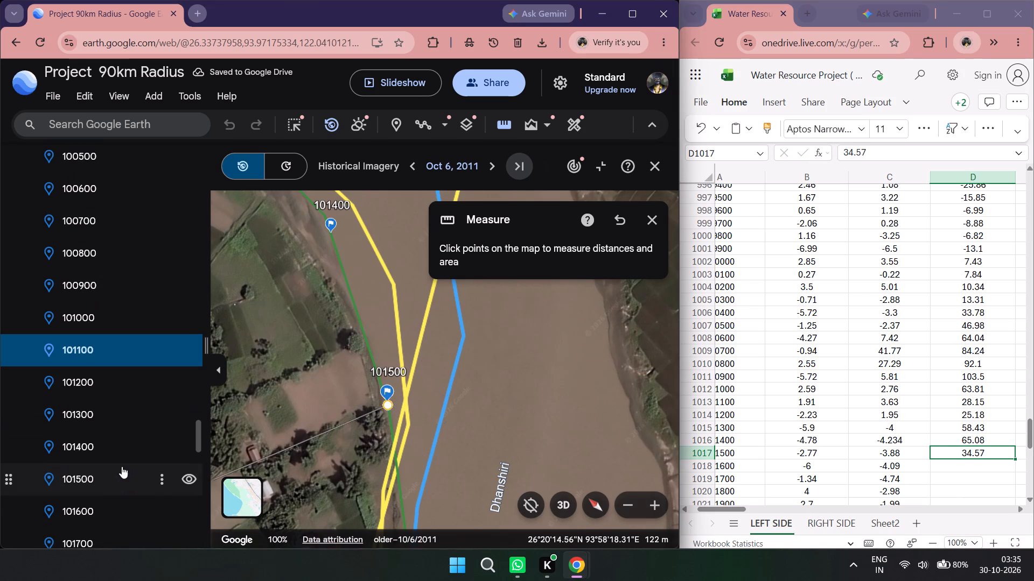
double_click(81, 512)
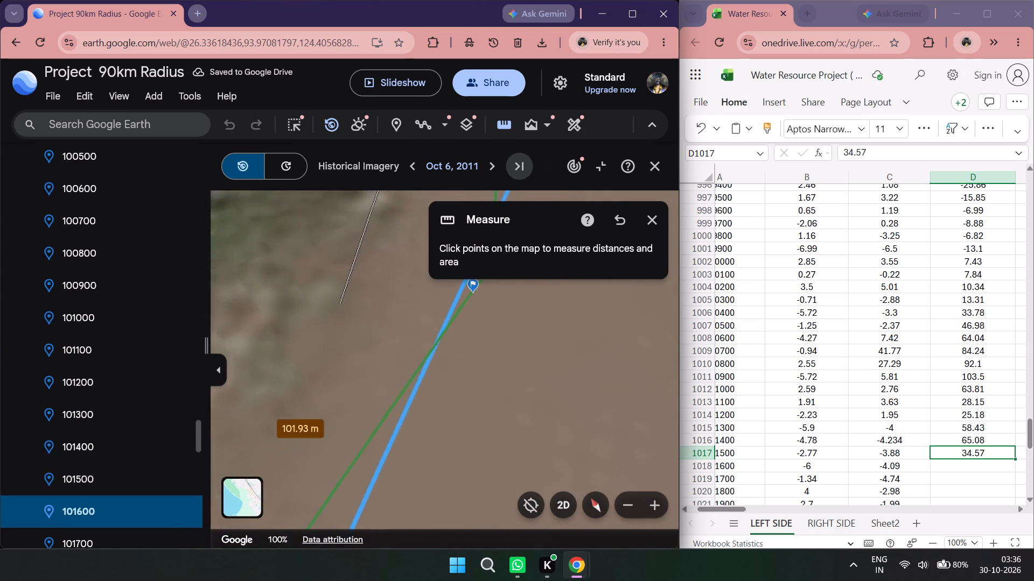
scroll(324, 388, "down", 2)
scroll(376, 385, "up", 4)
left_click_drag(408, 362, 400, 444)
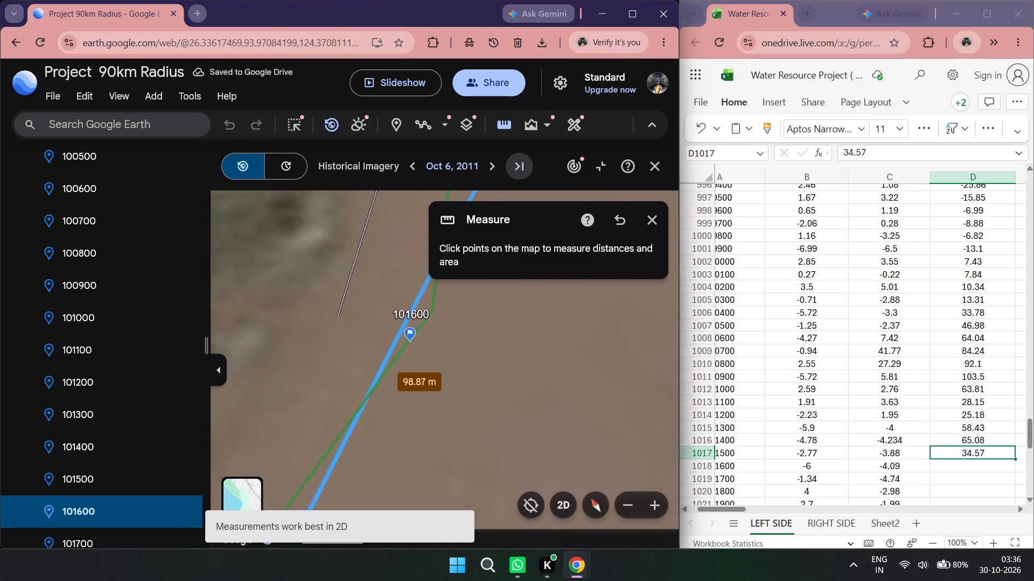
left_click_drag(400, 444, 400, 451)
scroll(411, 429, "down", 12)
scroll(431, 387, "down", 1)
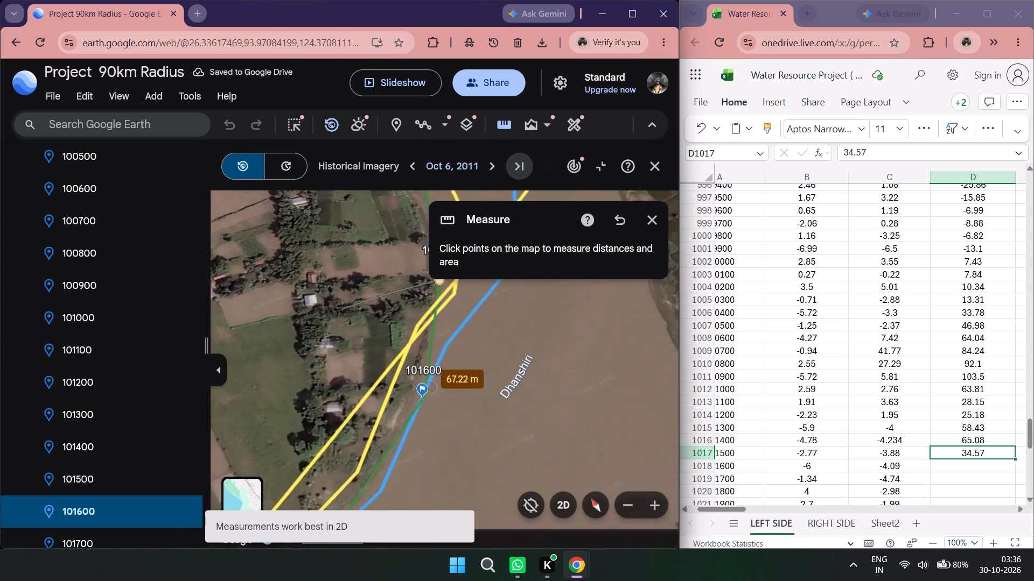
left_click_drag(465, 336, 465, 387)
scroll(441, 456, "down", 2)
scroll(438, 457, "up", 9)
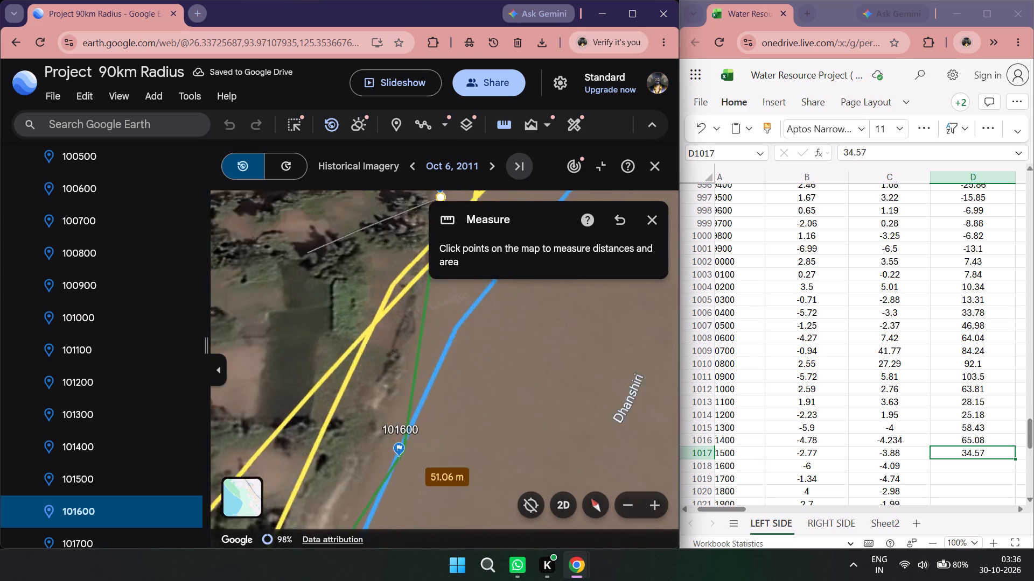
scroll(431, 458, "up", 5)
left_click_drag(272, 458, 337, 443)
scroll(340, 446, "up", 4)
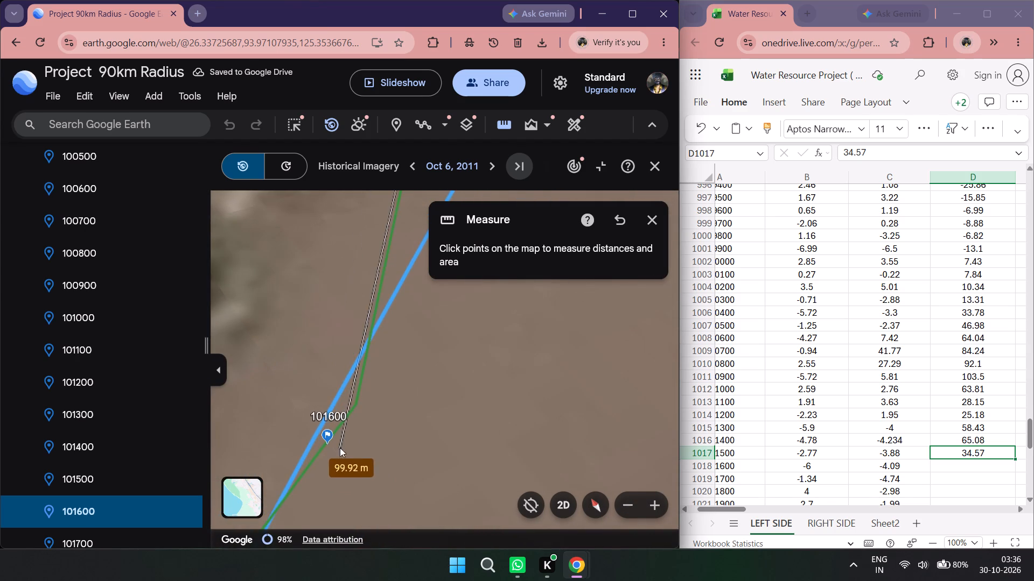
left_click_drag(340, 449, 370, 451)
double_click(499, 118)
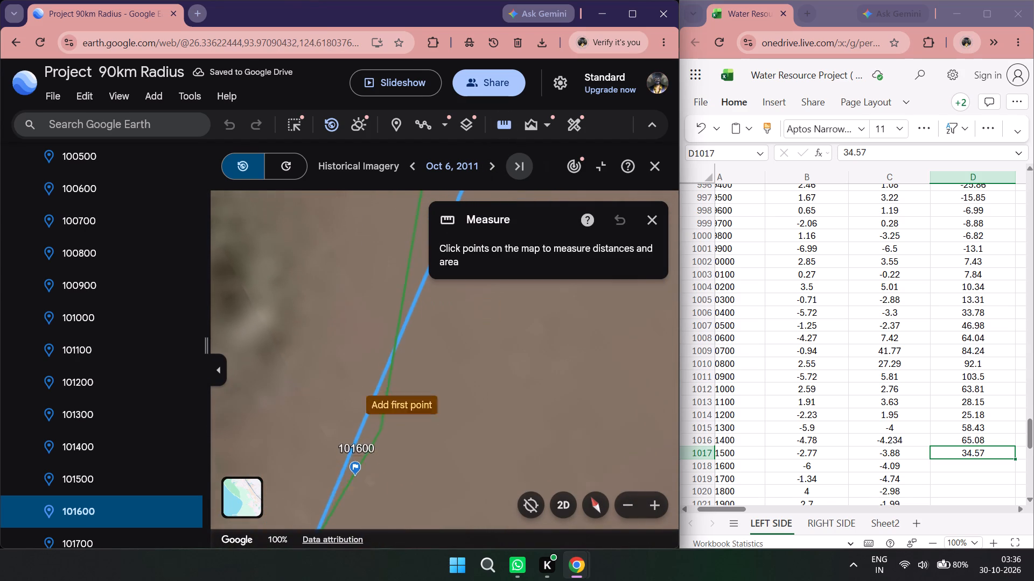
left_click(352, 471)
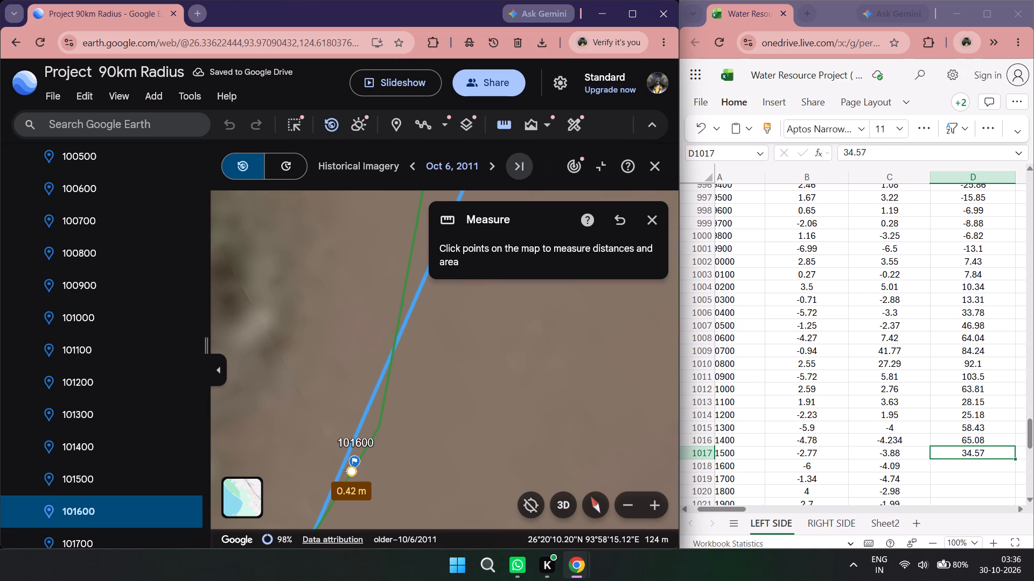
double_click(955, 469)
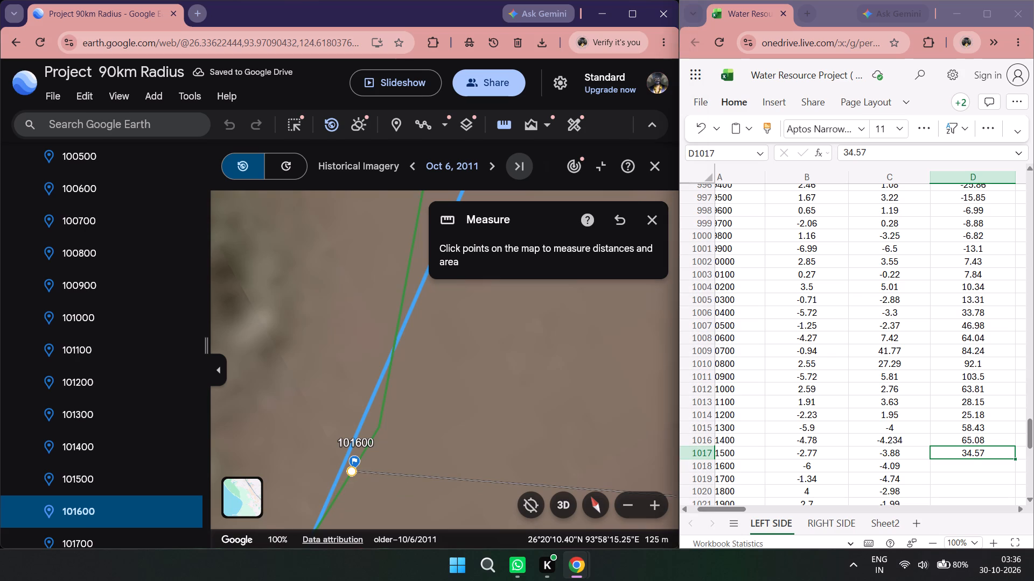
type("-0")
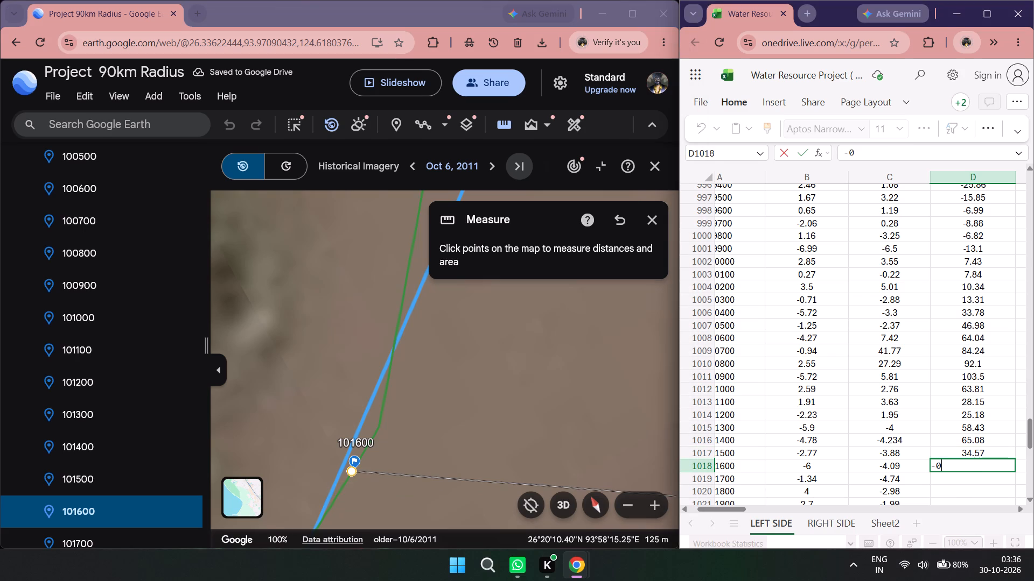
key("period")
type("47")
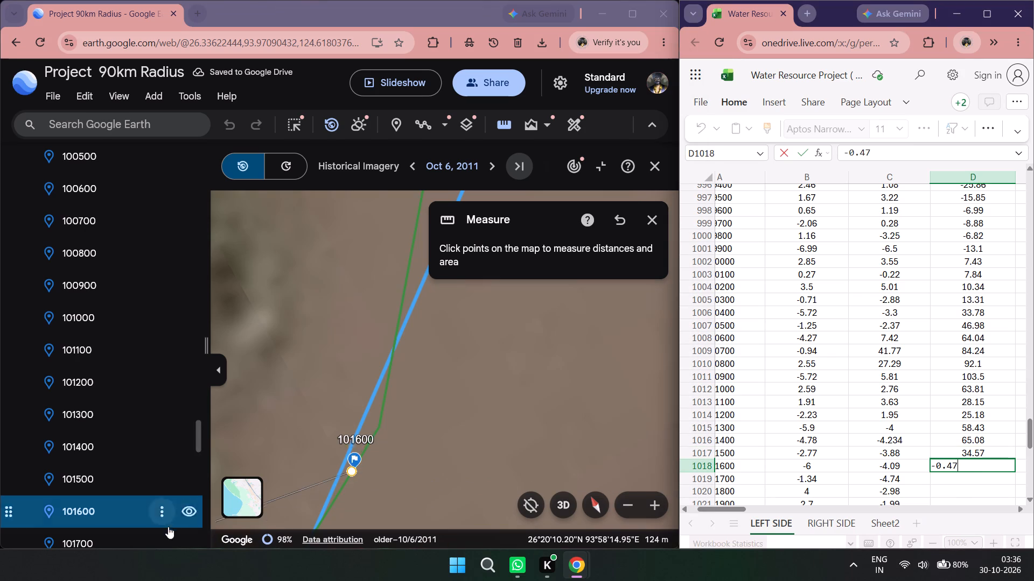
Go to placemark 101700, measure its distance to the blue line and record 4.33 in column D of its row.
scroll(91, 515, "down", 4)
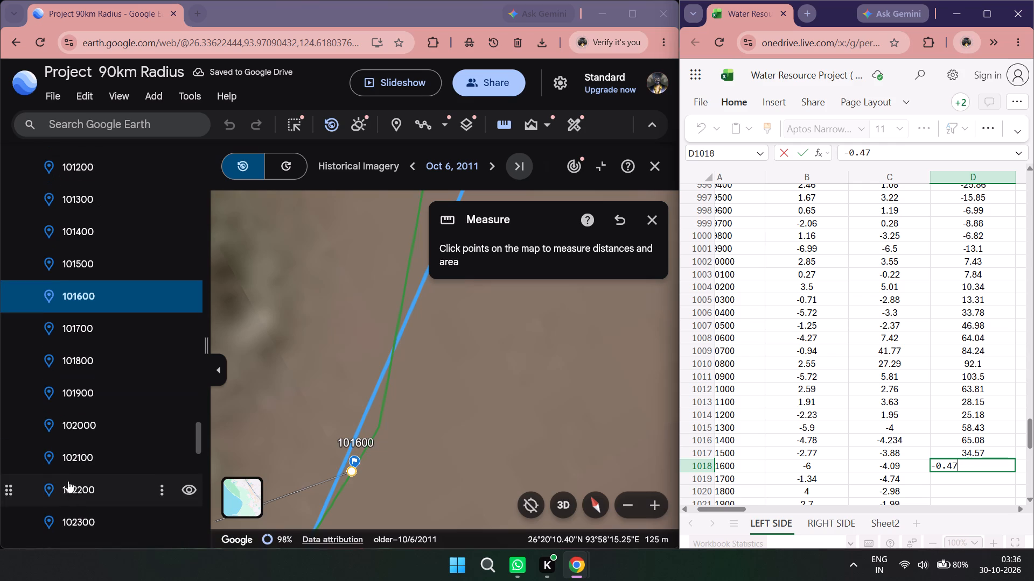
scroll(66, 460, "down", 1)
scroll(48, 386, "down", 2)
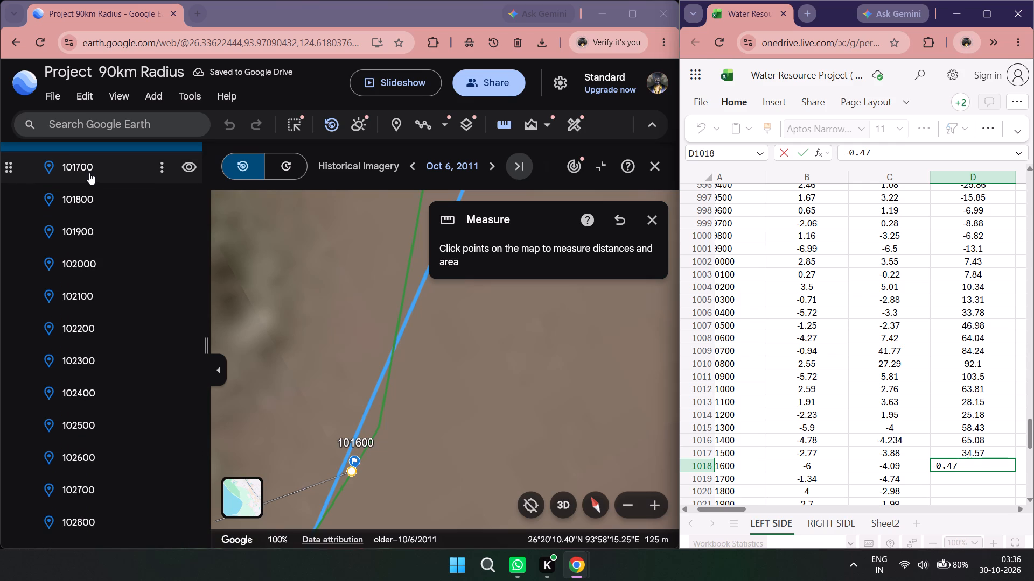
double_click(90, 171)
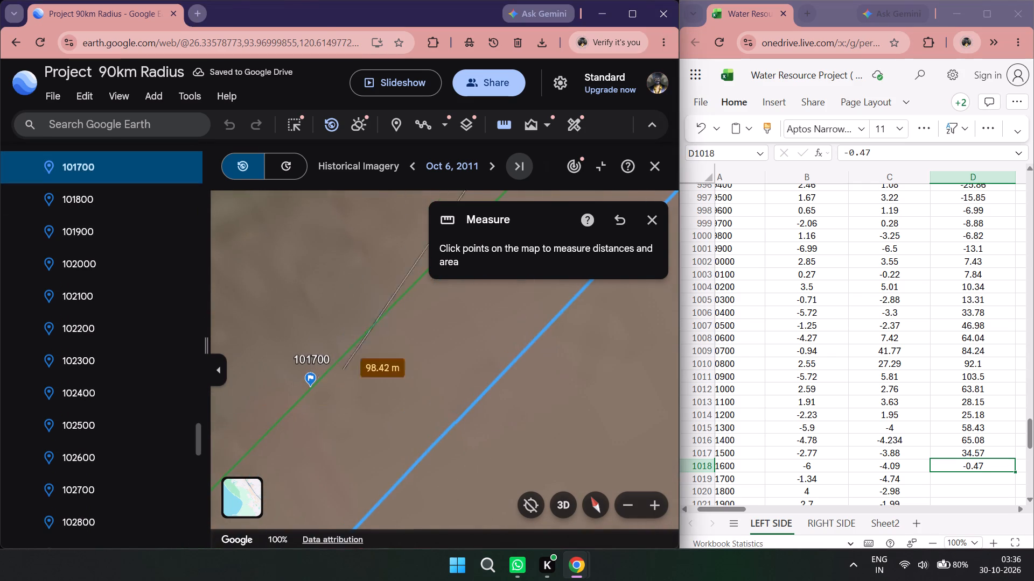
double_click(497, 125)
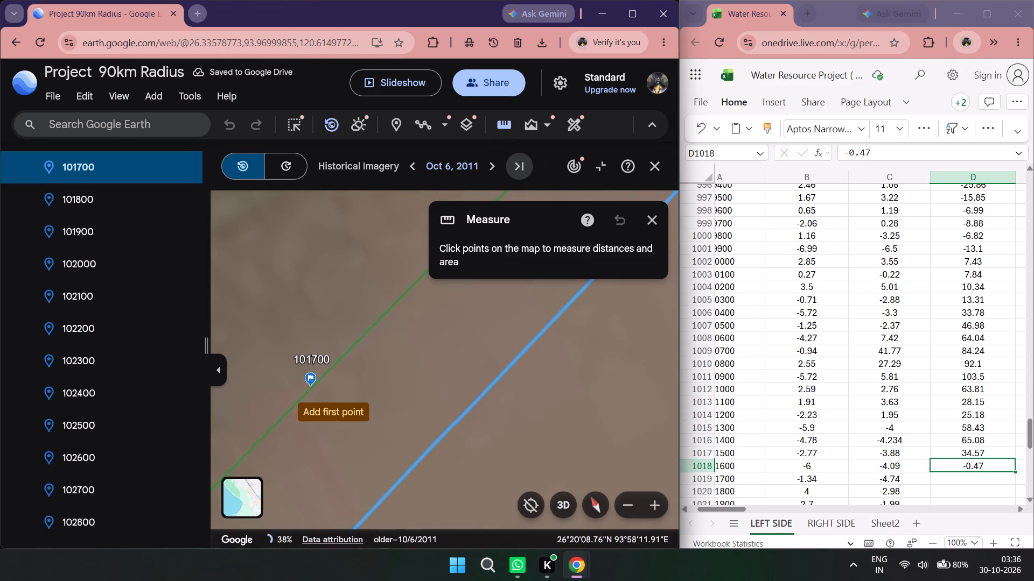
left_click(306, 390)
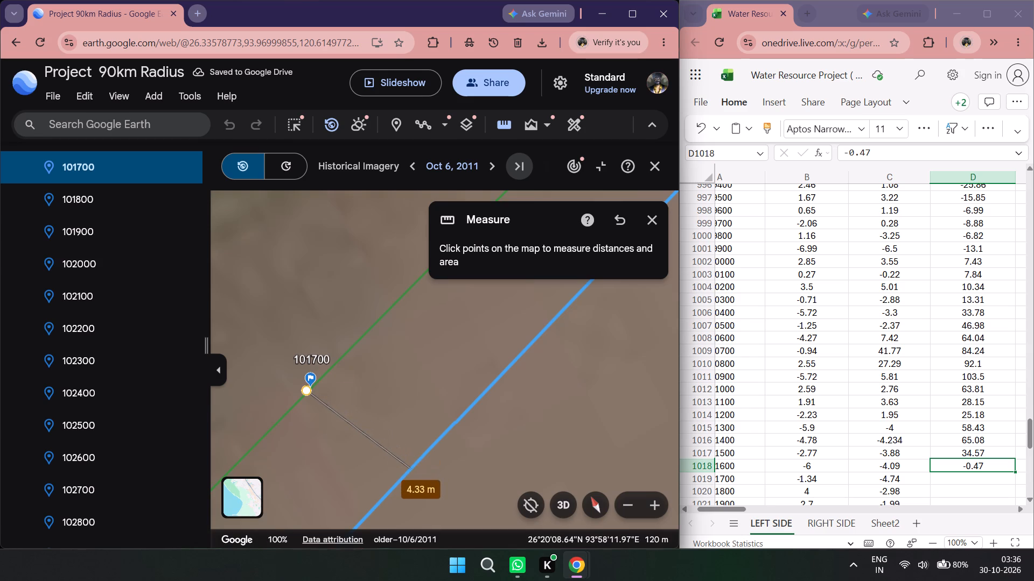
double_click(963, 479)
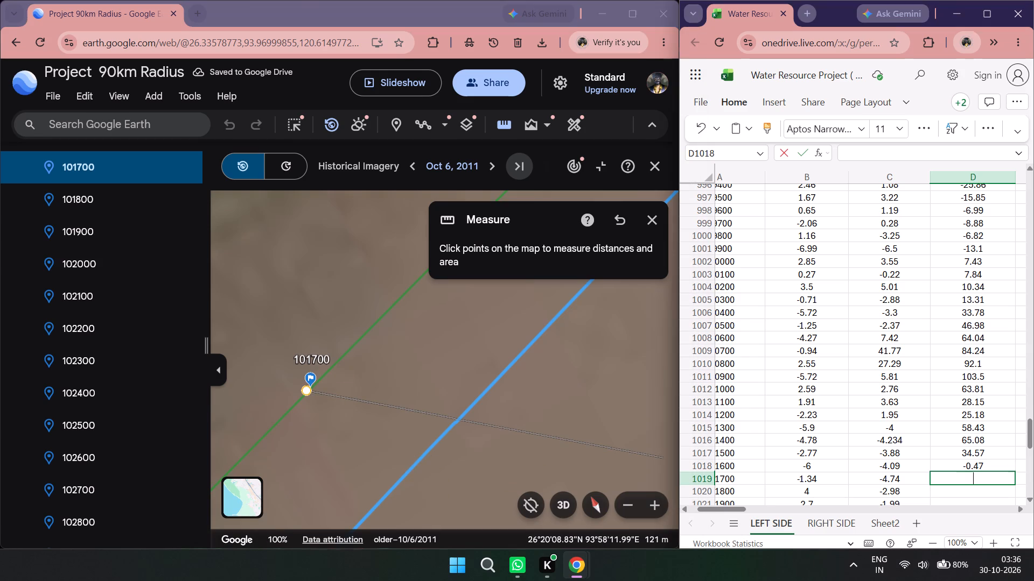
type("4.")
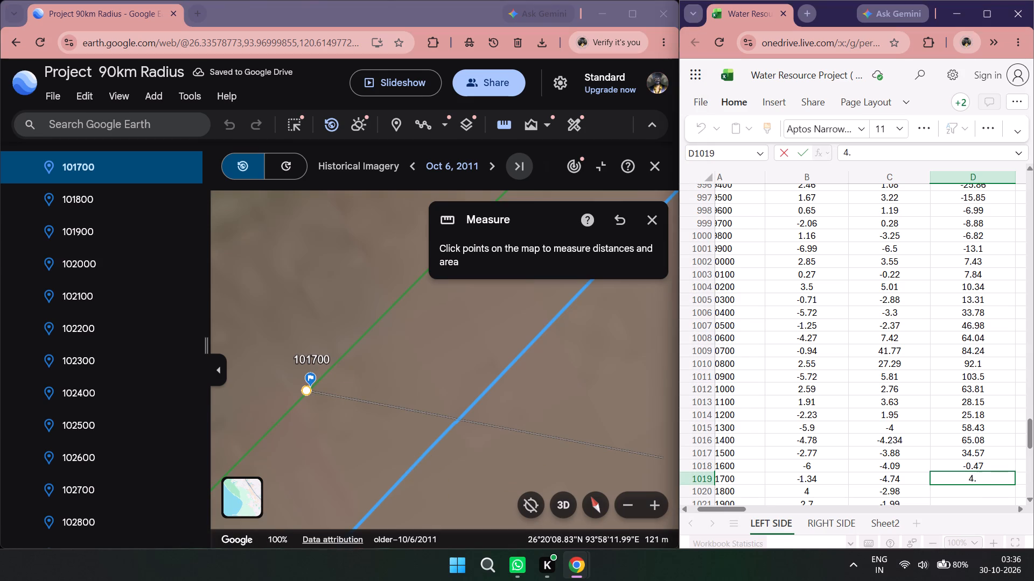
type("33")
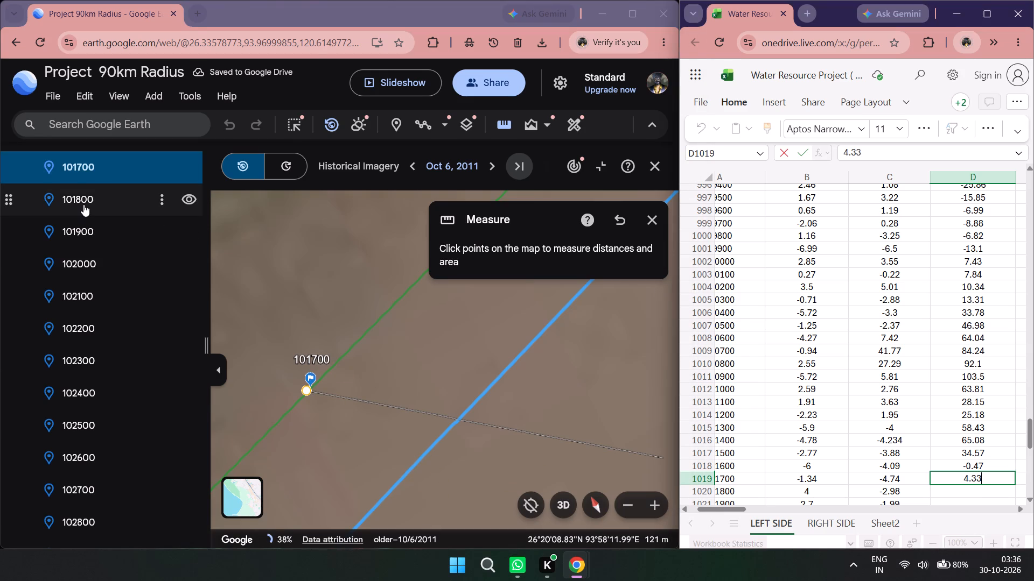
Go to placemark 101800, measure its distance to the blue line and record 5.96 in column D of its row.
double_click(83, 204)
left_click_drag(492, 391, 344, 372)
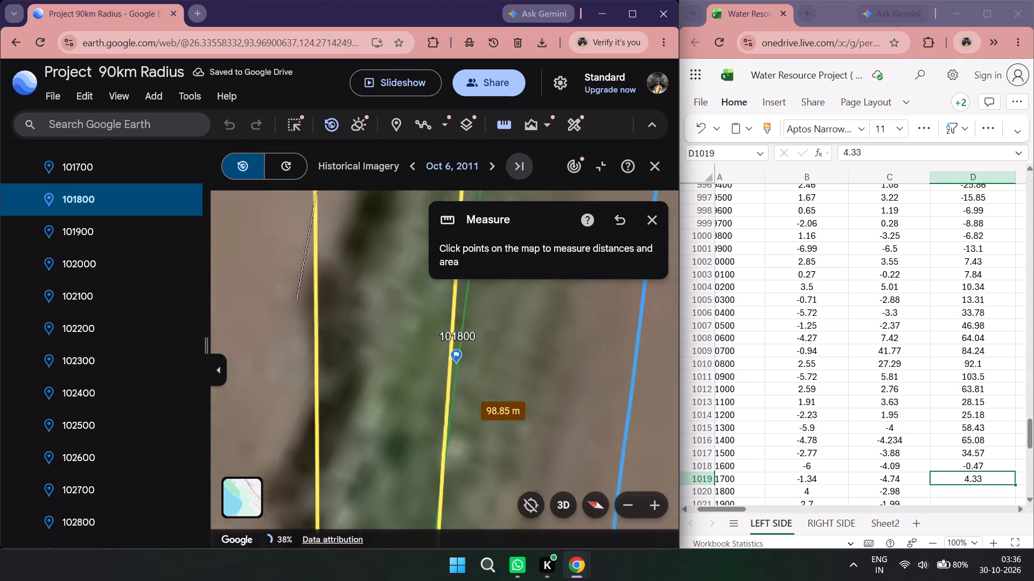
left_click_drag(344, 372, 309, 354)
double_click(499, 129)
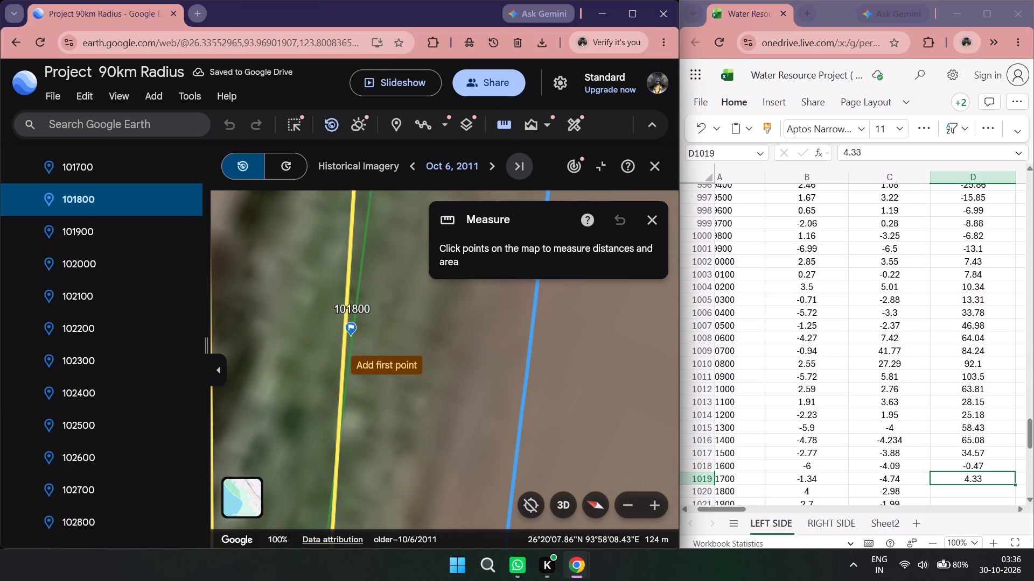
left_click(352, 342)
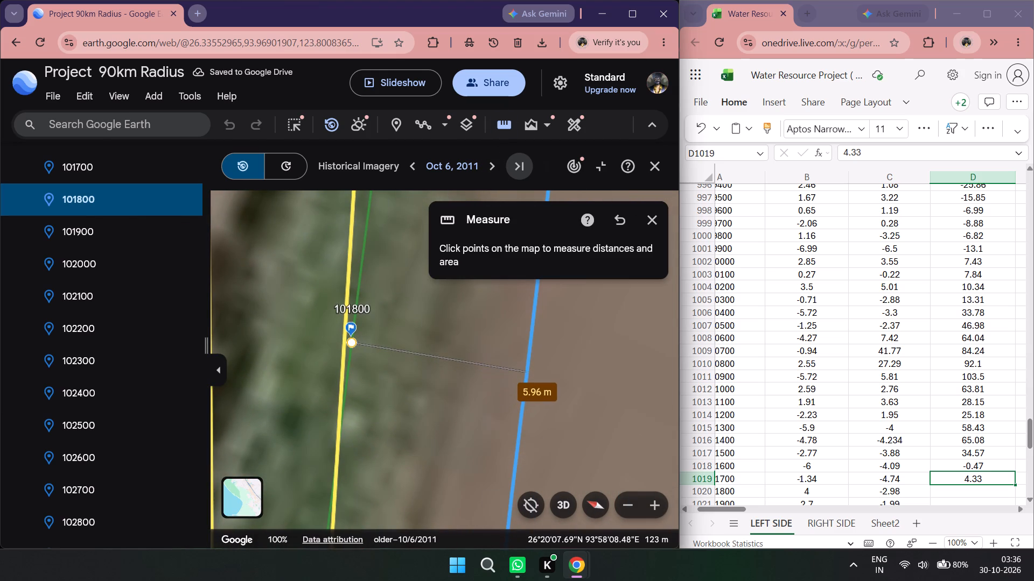
double_click(961, 489)
type("5.96")
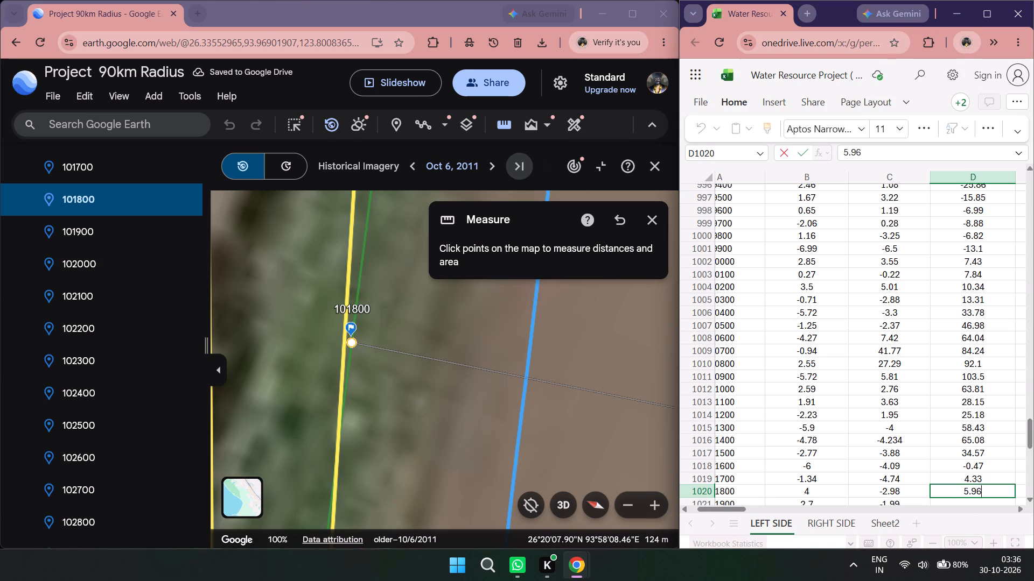
Go to placemark 101900, measure its distance to the blue line and record 8.35 in column D of its row.
scroll(919, 372, "down", 4)
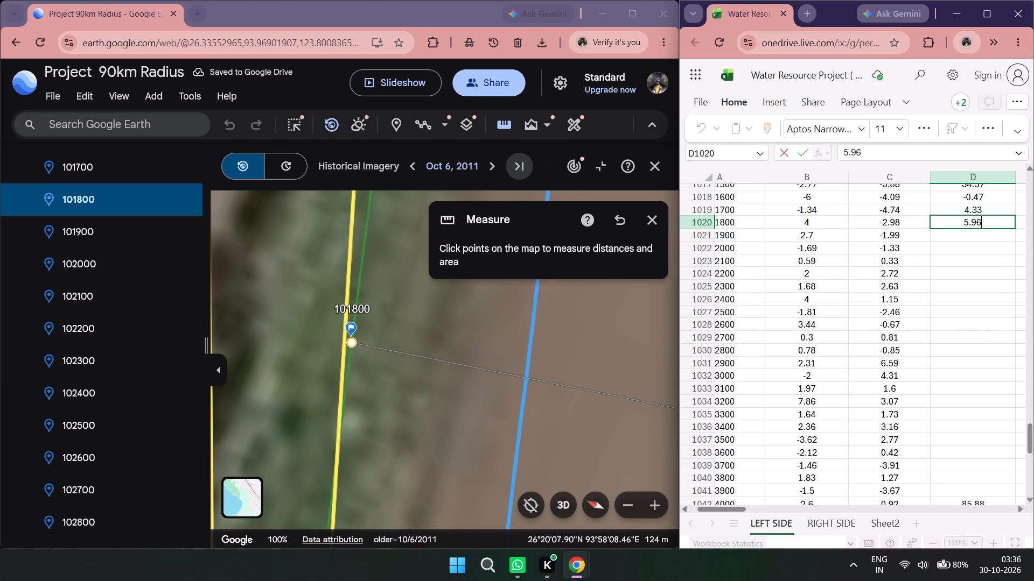
double_click(969, 236)
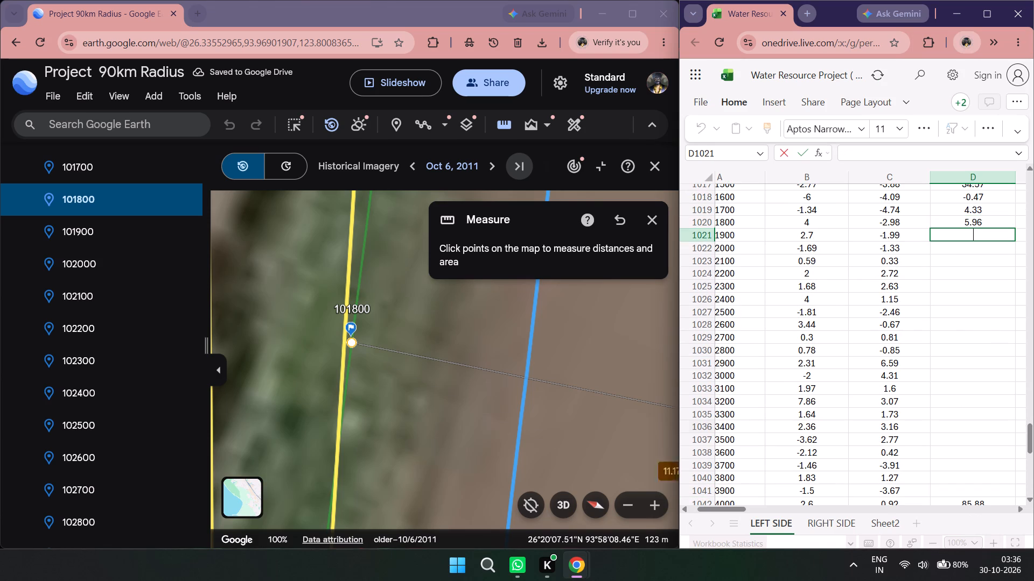
scroll(405, 474, "down", 4)
left_click_drag(415, 436, 410, 221)
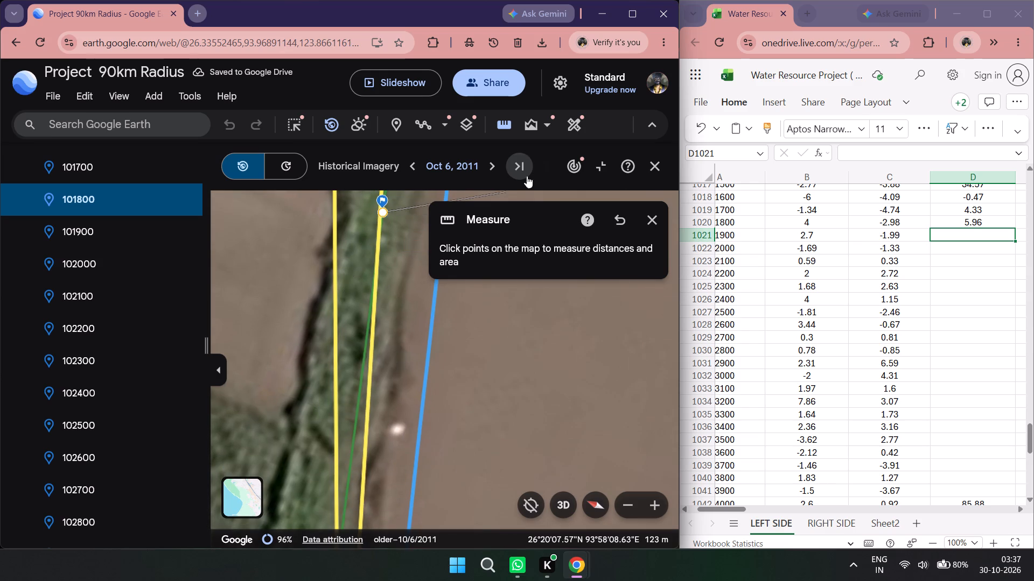
double_click(511, 126)
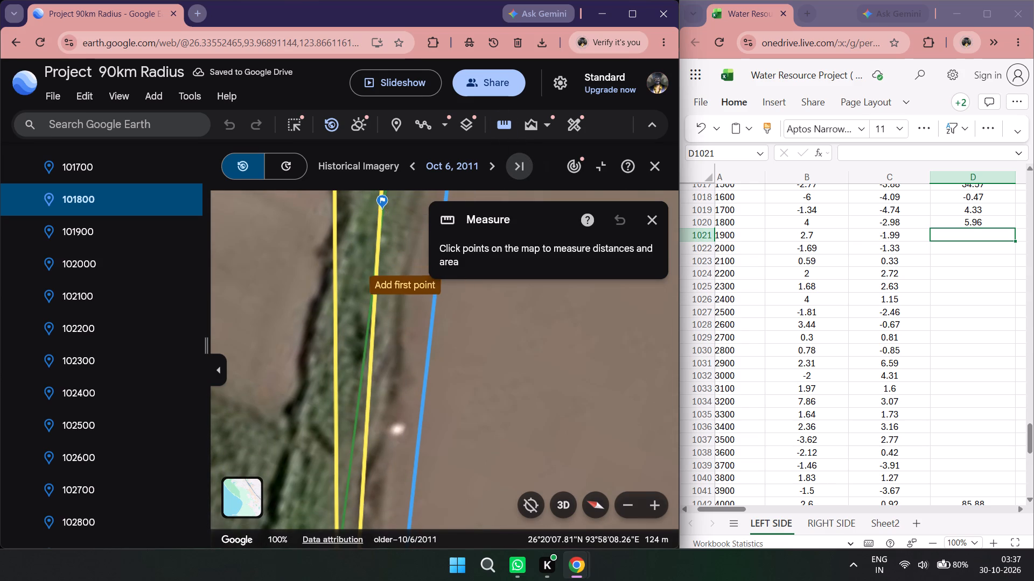
scroll(357, 421, "down", 3)
left_click_drag(372, 501, 426, 249)
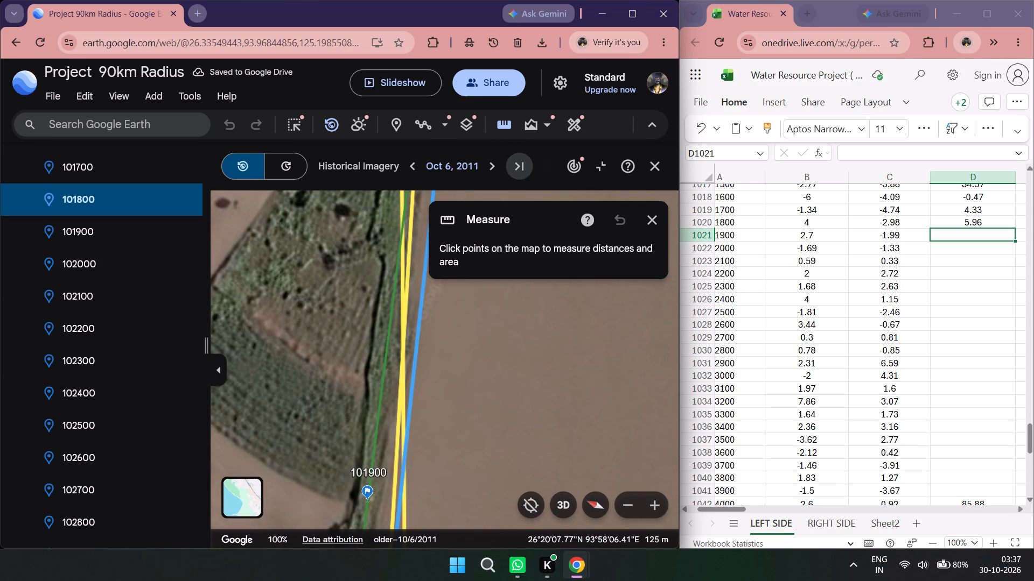
left_click(366, 500)
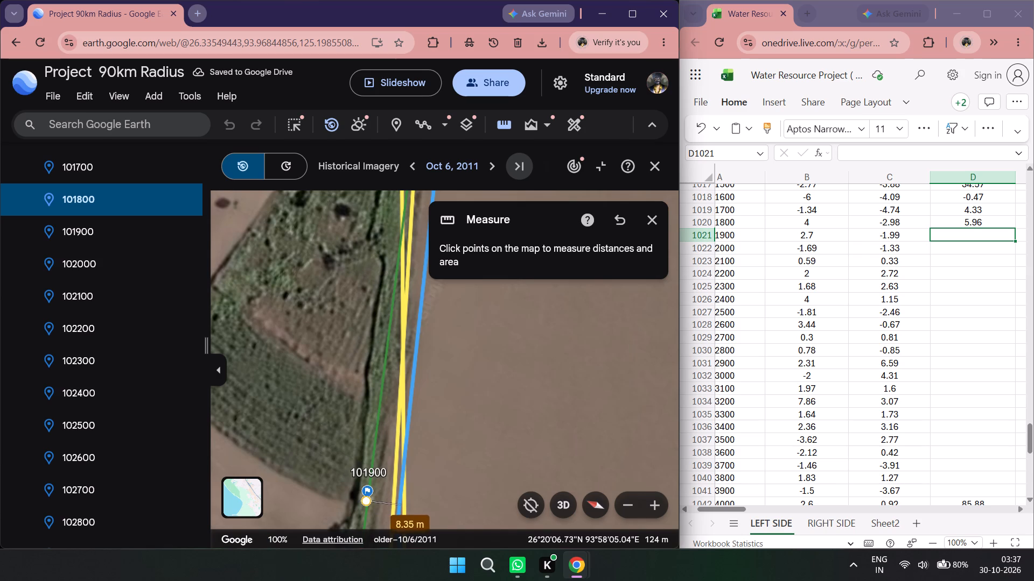
double_click(973, 235)
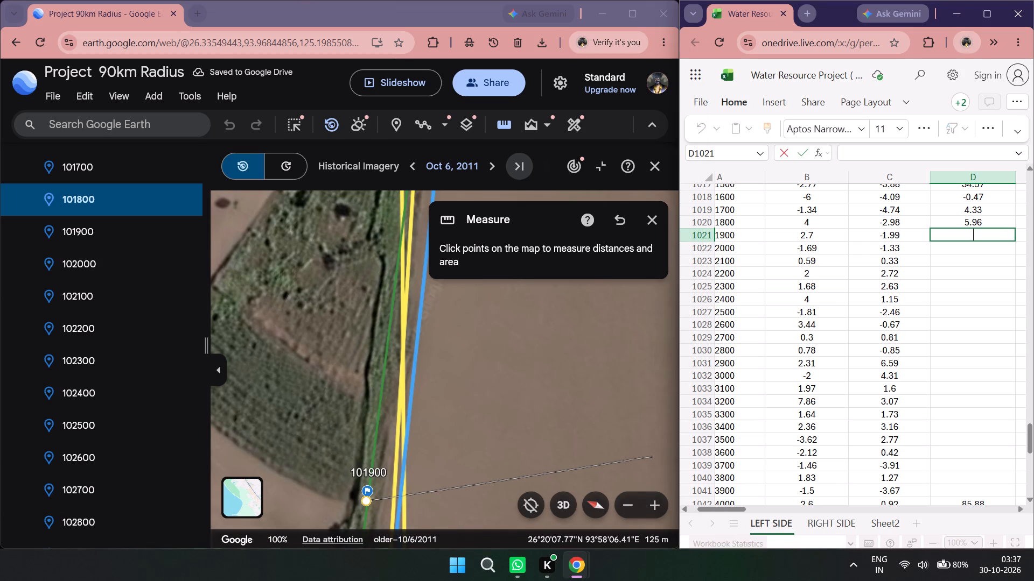
type("8.35")
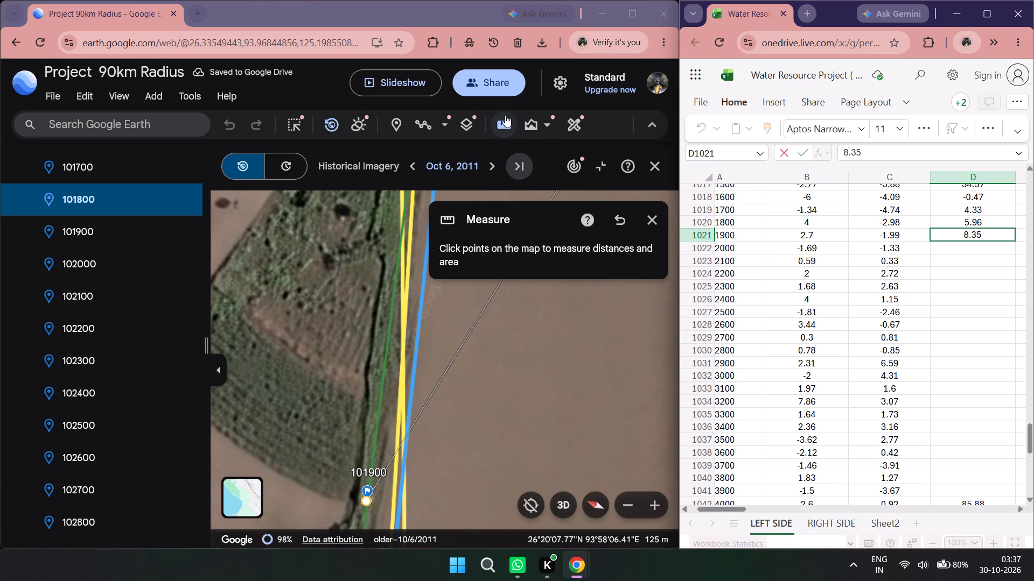
Go to placemark 102000, measure its distance to the blue line and record 34.5 in column D of its row.
left_click(505, 115)
scroll(407, 440, "down", 3)
left_click_drag(385, 421, 385, 196)
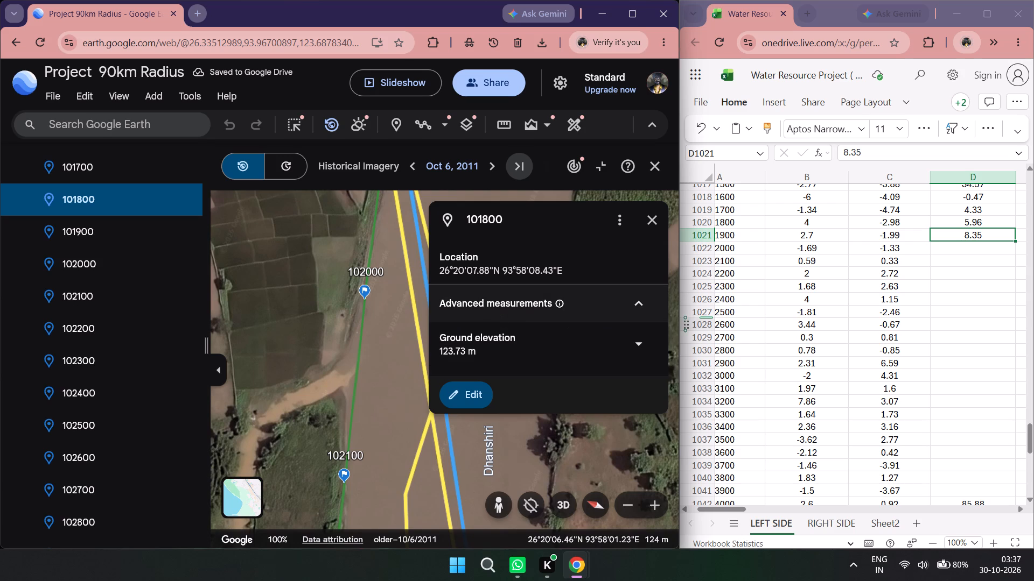
double_click(81, 270)
left_click_drag(369, 302, 258, 334)
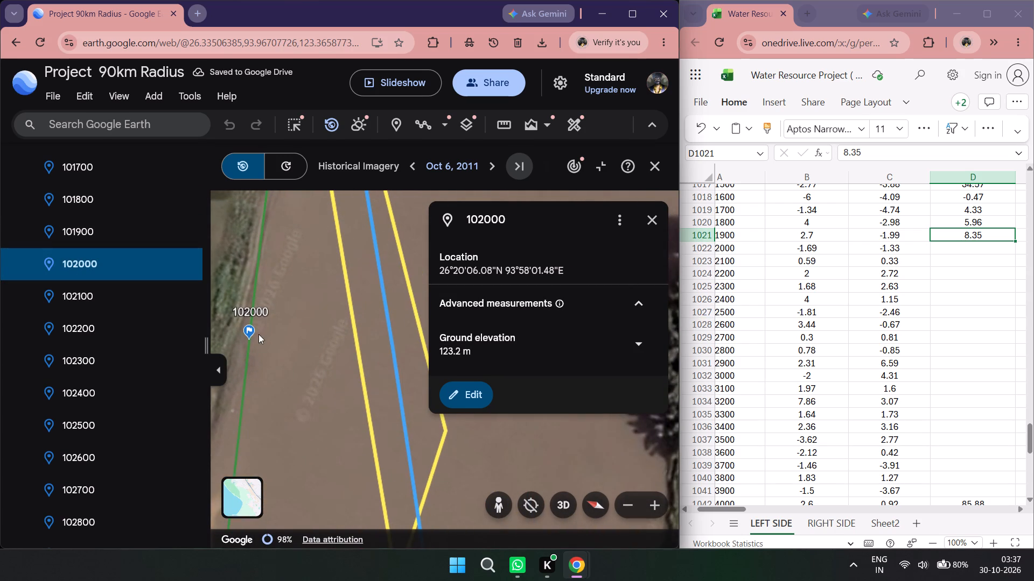
left_click(494, 122)
left_click(249, 338)
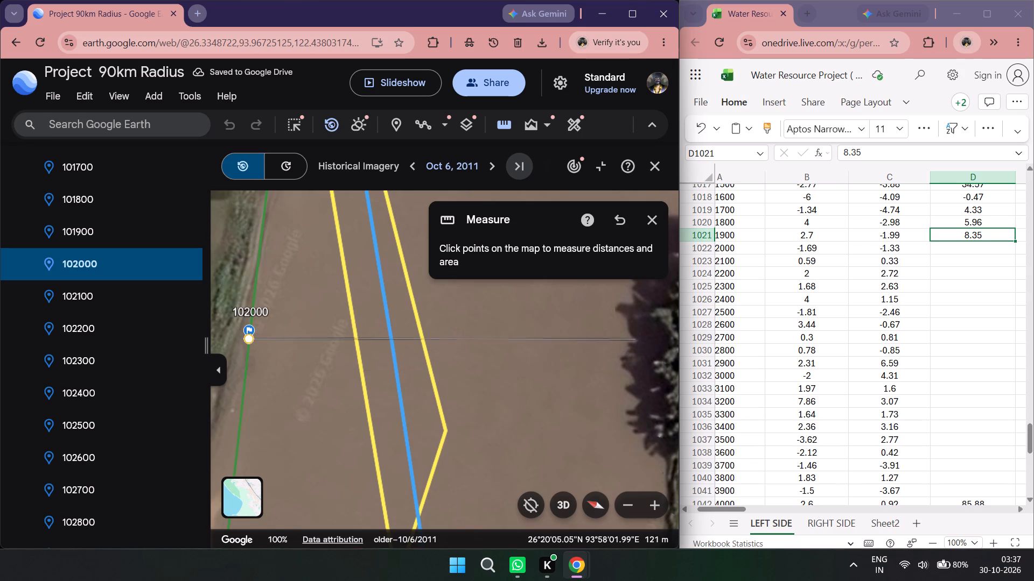
double_click(985, 252)
double_click(948, 252)
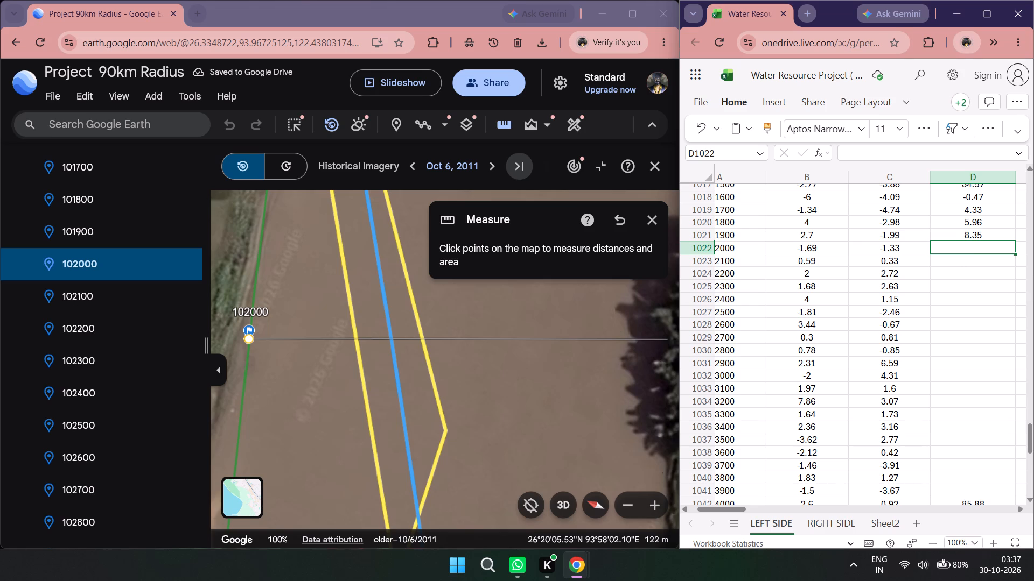
type("34")
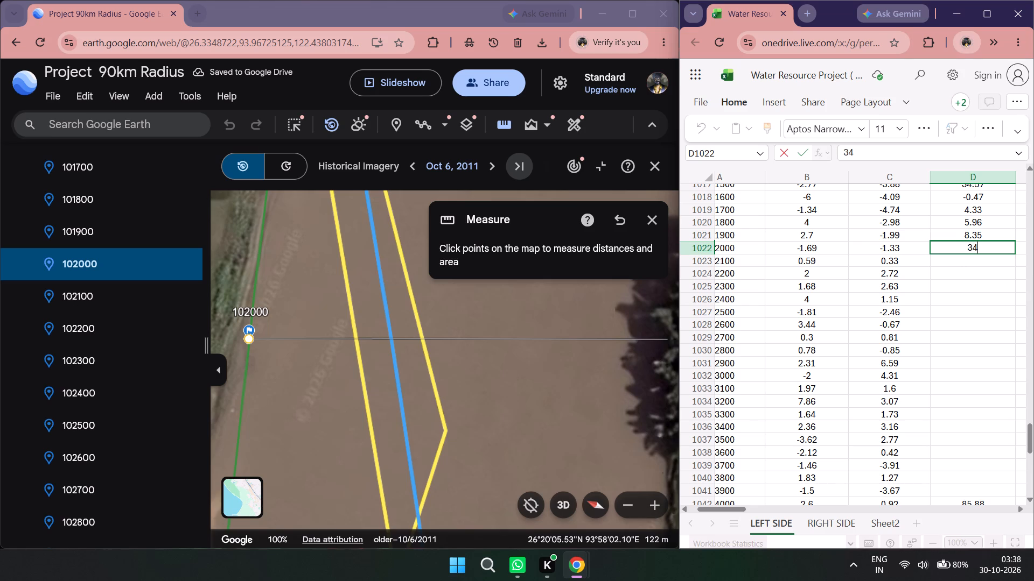
key("period")
key("5")
Go to placemark 102100 and measure its distance to the blue line.
left_click(506, 131)
left_click_drag(331, 414, 339, 389)
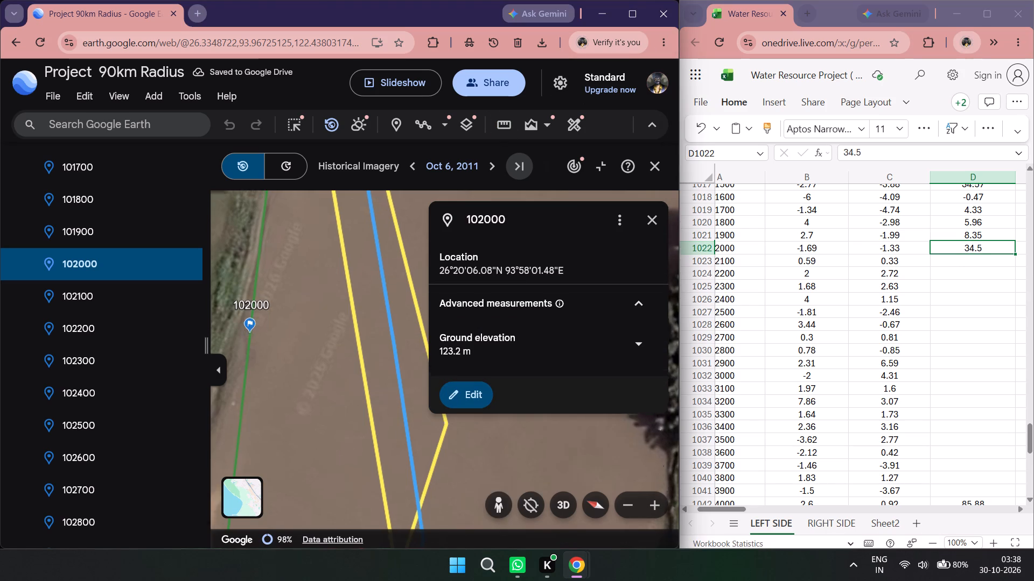
left_click_drag(339, 389, 367, 283)
scroll(361, 288, "down", 3)
left_click_drag(340, 355, 343, 311)
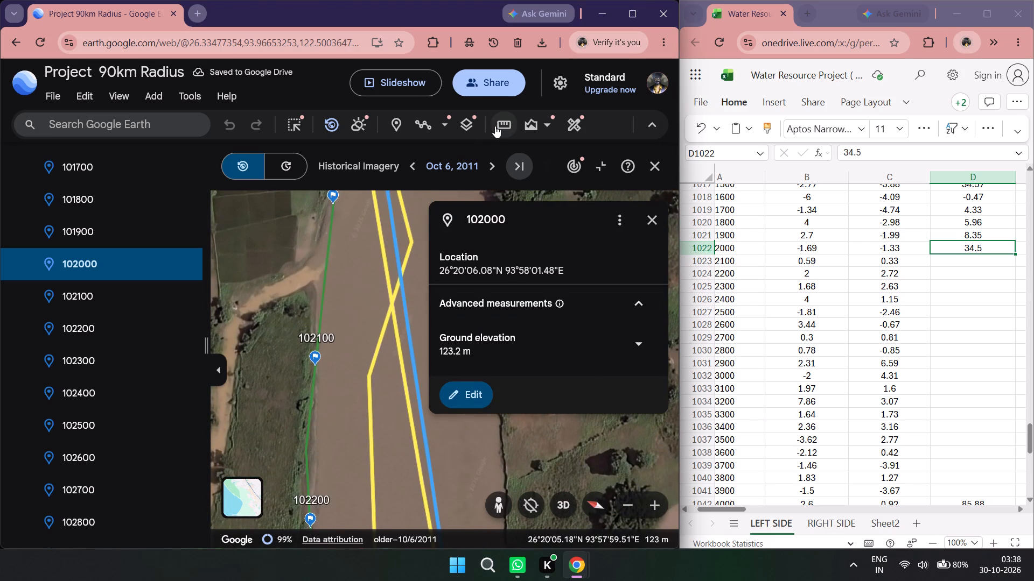
left_click(495, 126)
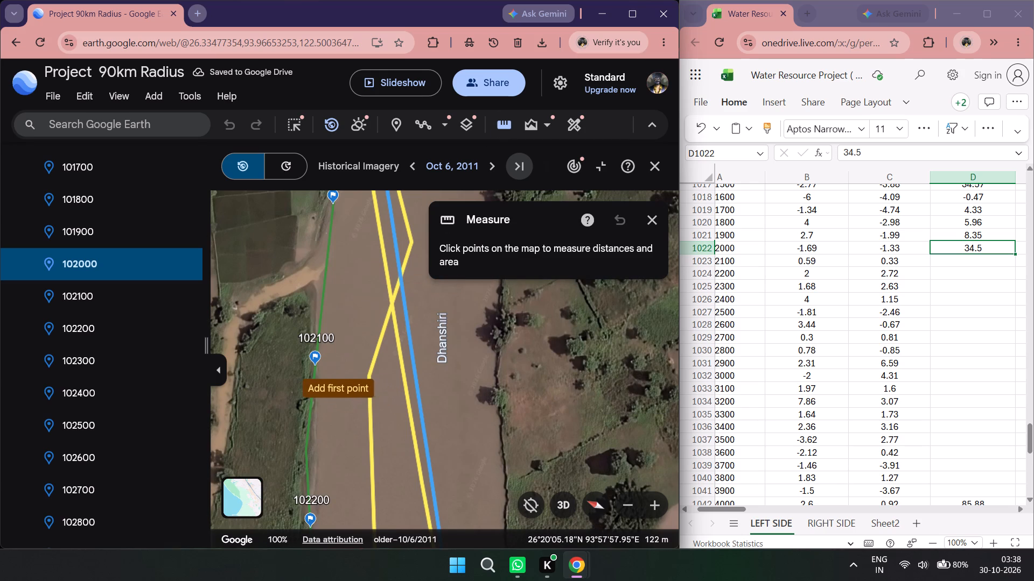
left_click(316, 368)
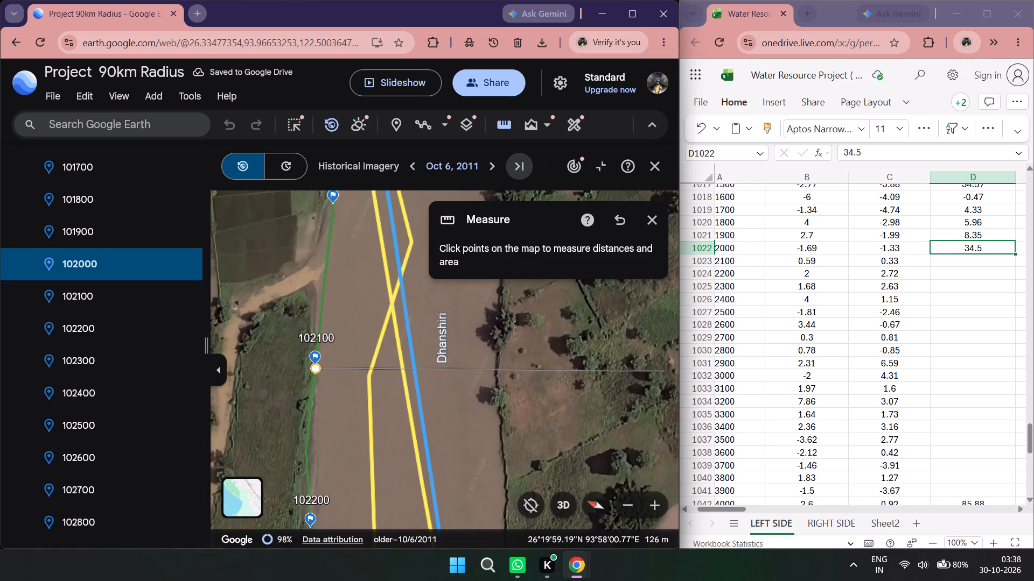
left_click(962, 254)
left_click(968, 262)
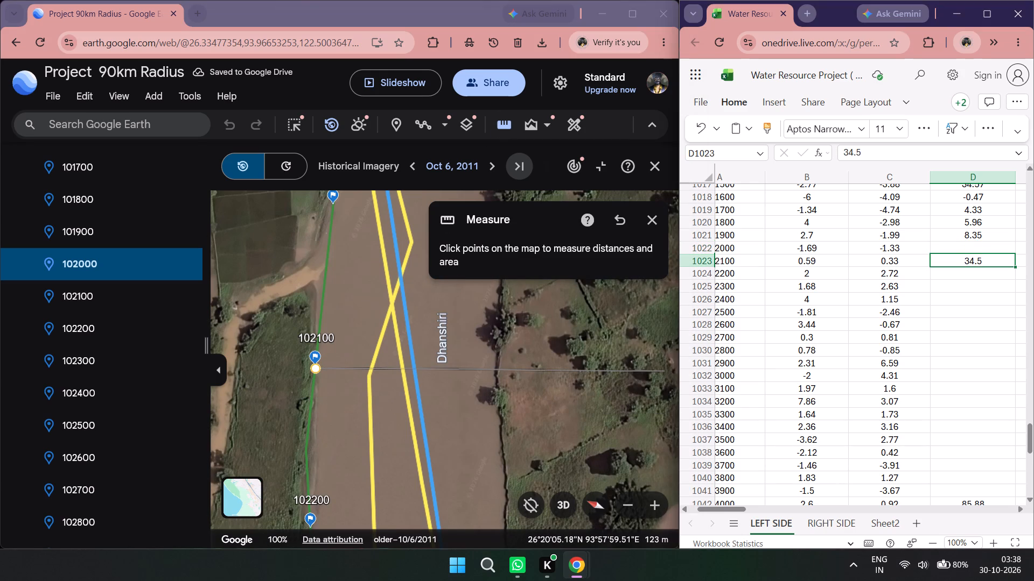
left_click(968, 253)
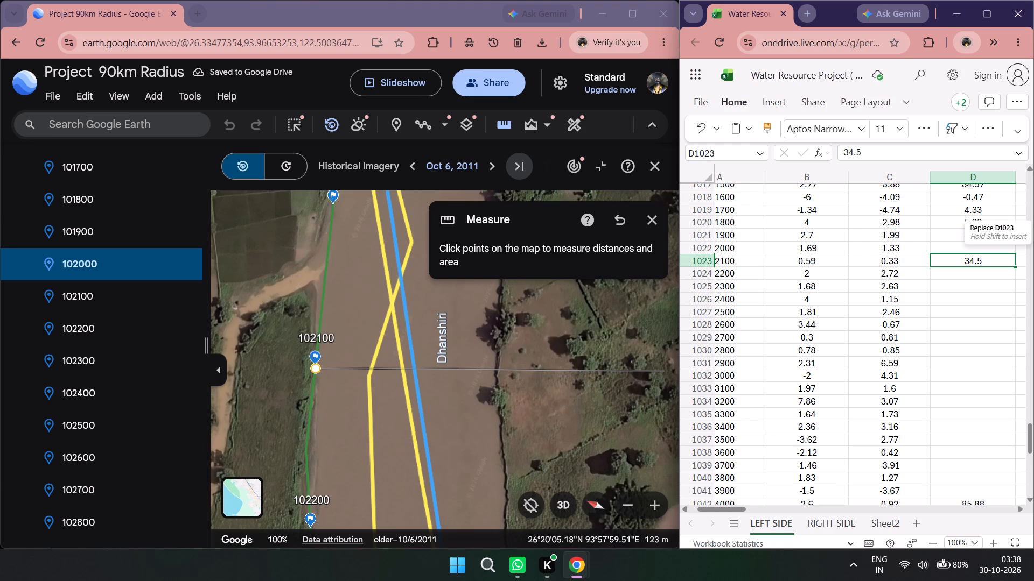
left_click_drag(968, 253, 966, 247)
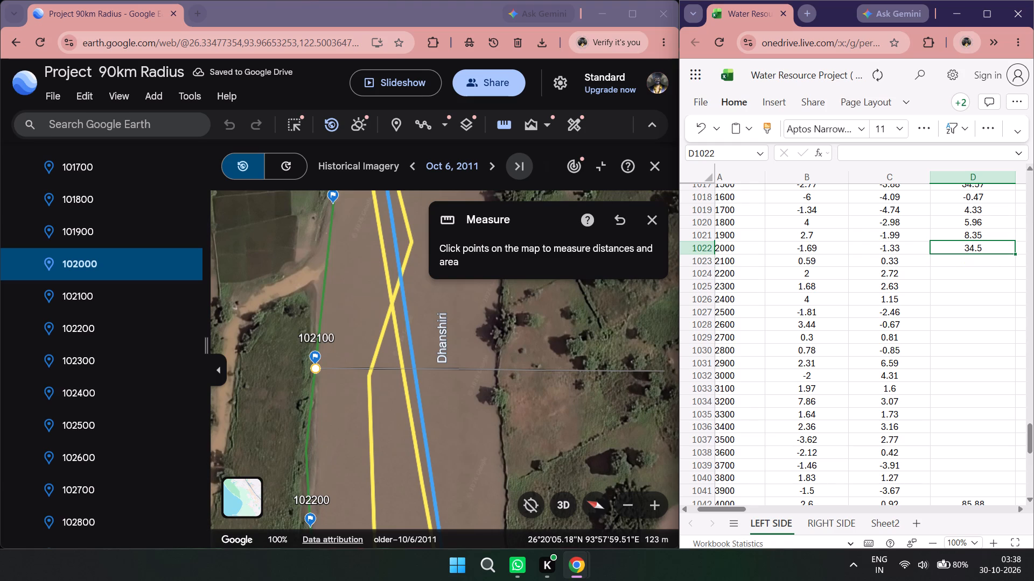
Record 60.87 in column D of the row for placemark 102100.
double_click(968, 263)
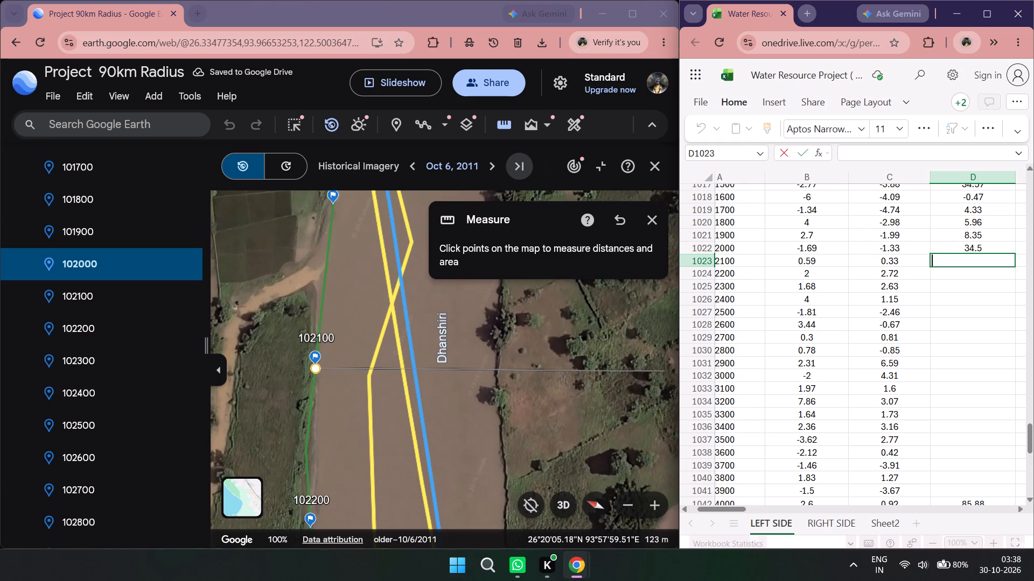
type("60.")
type("87")
Go to placemark 102200, measure its distance to the blue line and record 79.09 in column D of its row.
double_click(99, 298)
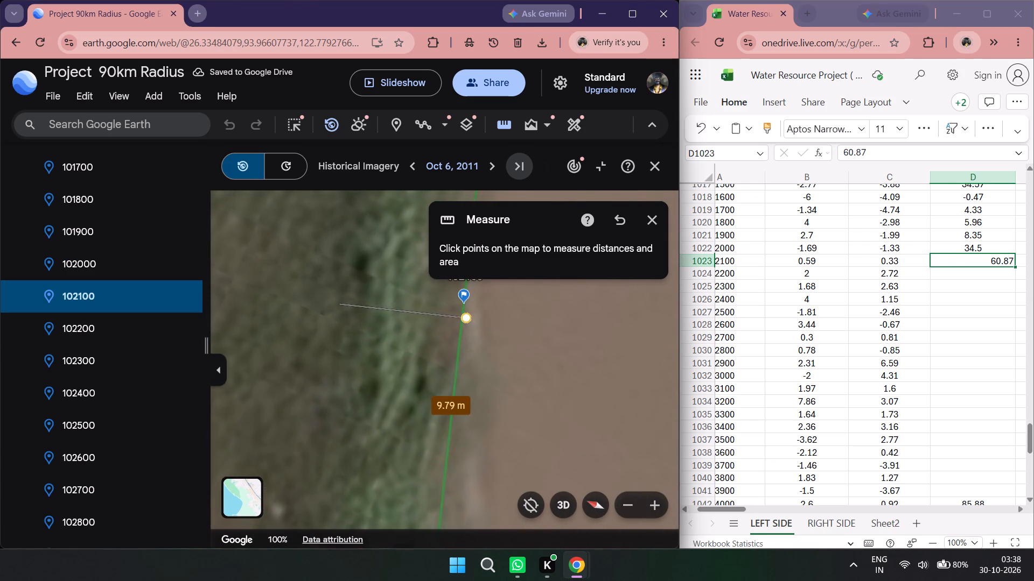
scroll(444, 386, "down", 2)
scroll(537, 409, "down", 4)
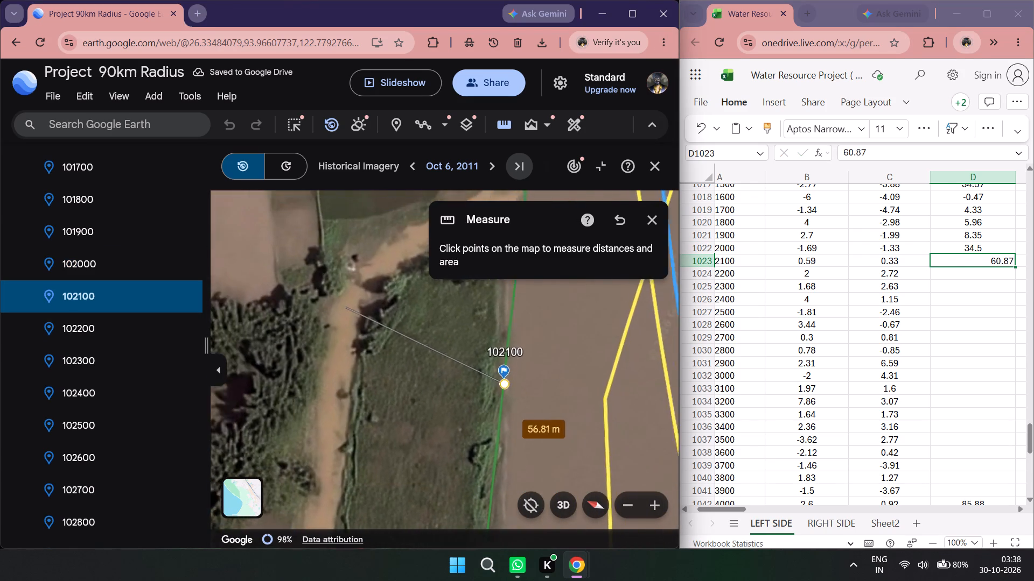
left_click_drag(532, 409, 422, 301)
double_click(80, 330)
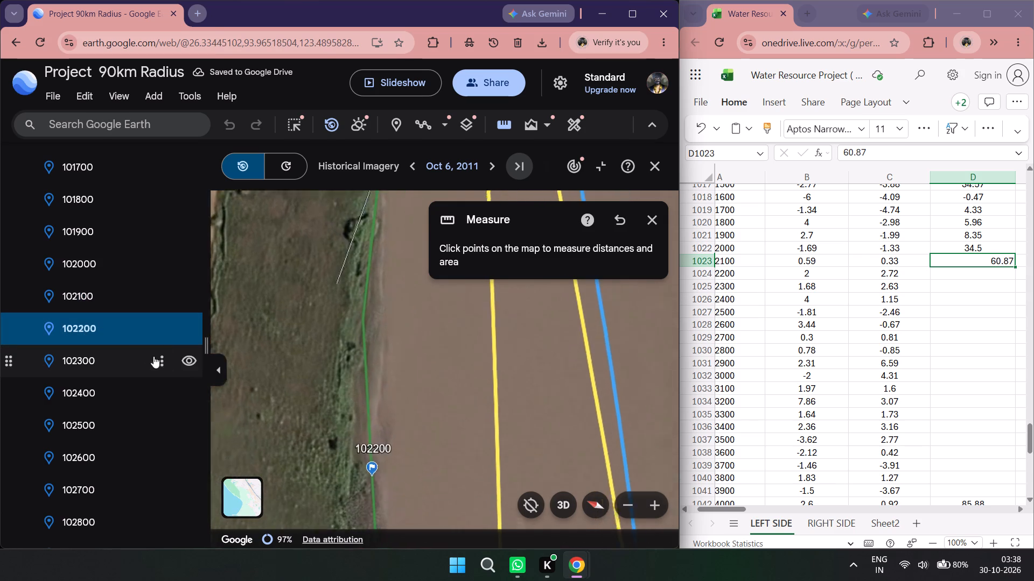
left_click(494, 119)
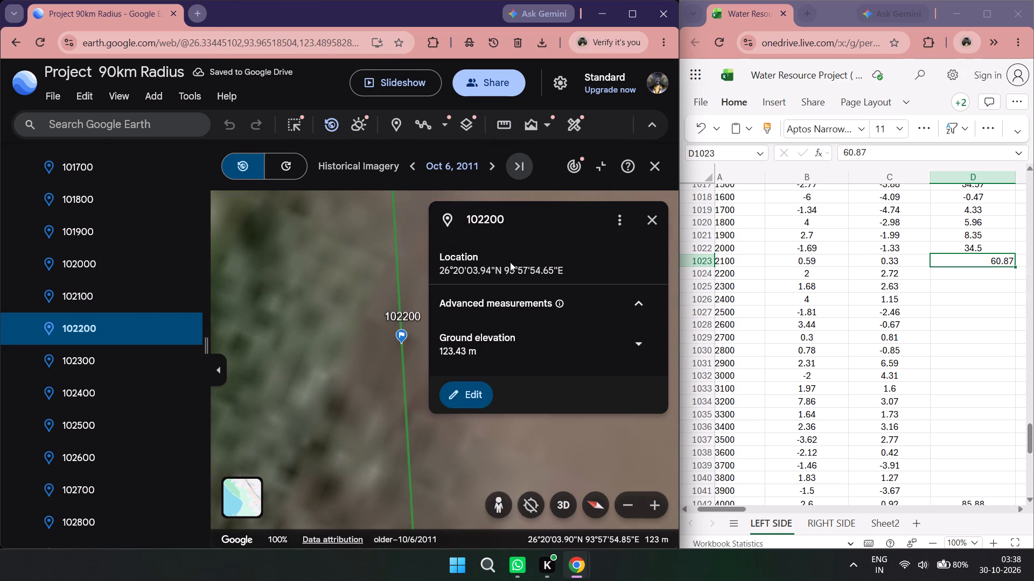
scroll(359, 382, "down", 4)
left_click_drag(345, 370, 253, 372)
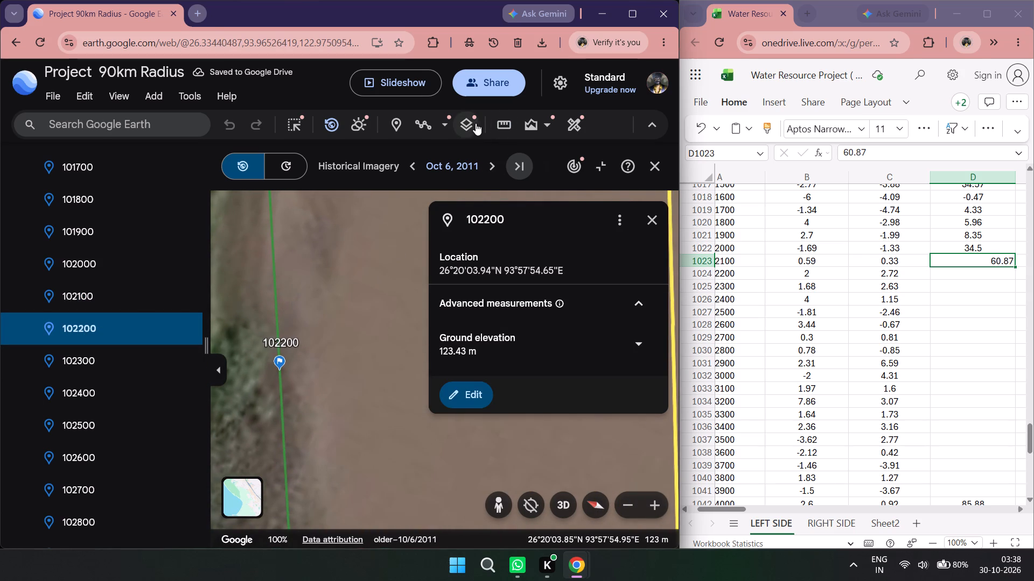
left_click(508, 125)
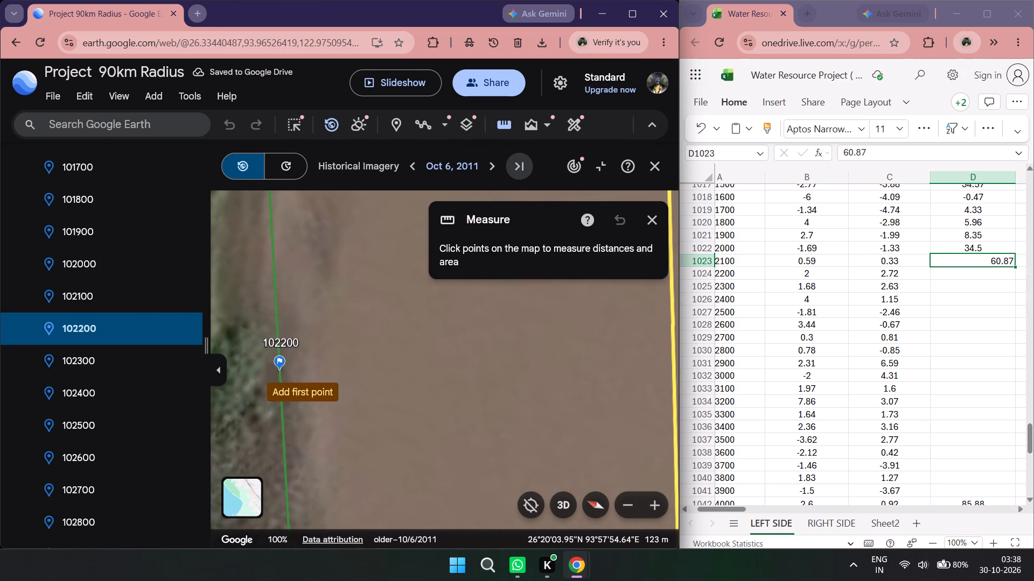
left_click(280, 372)
scroll(397, 375, "down", 4)
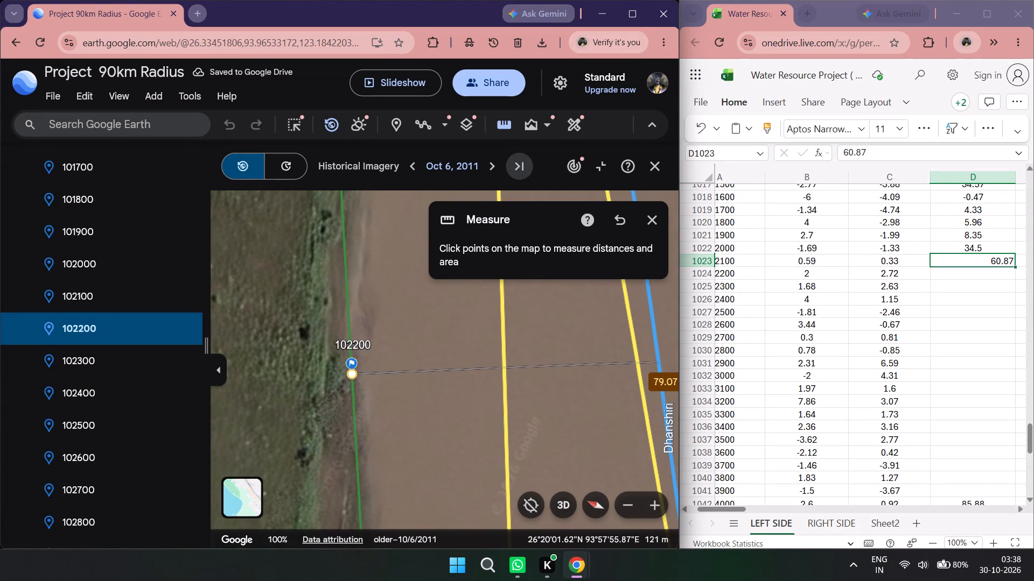
double_click(1001, 273)
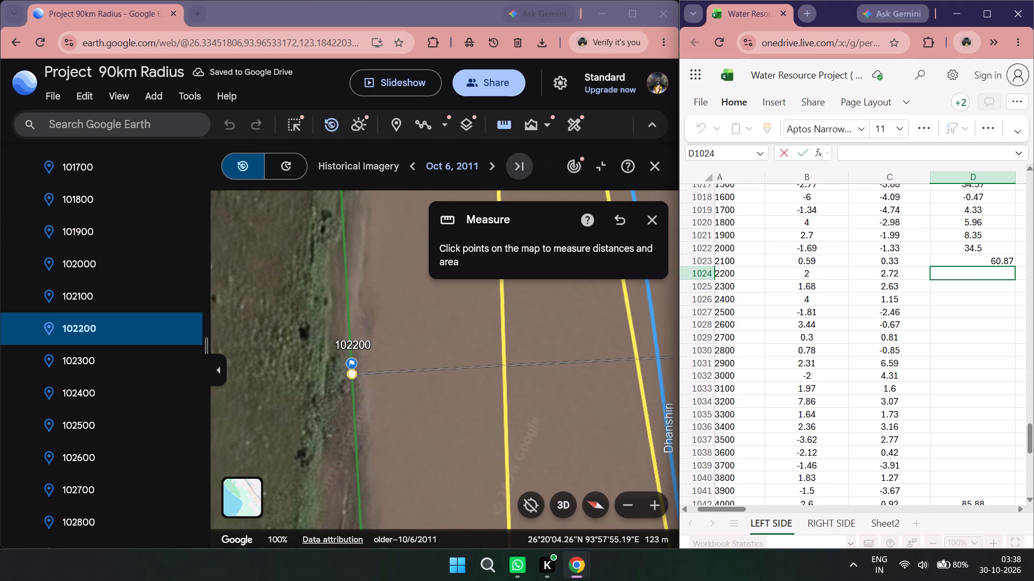
type("79")
type(".09")
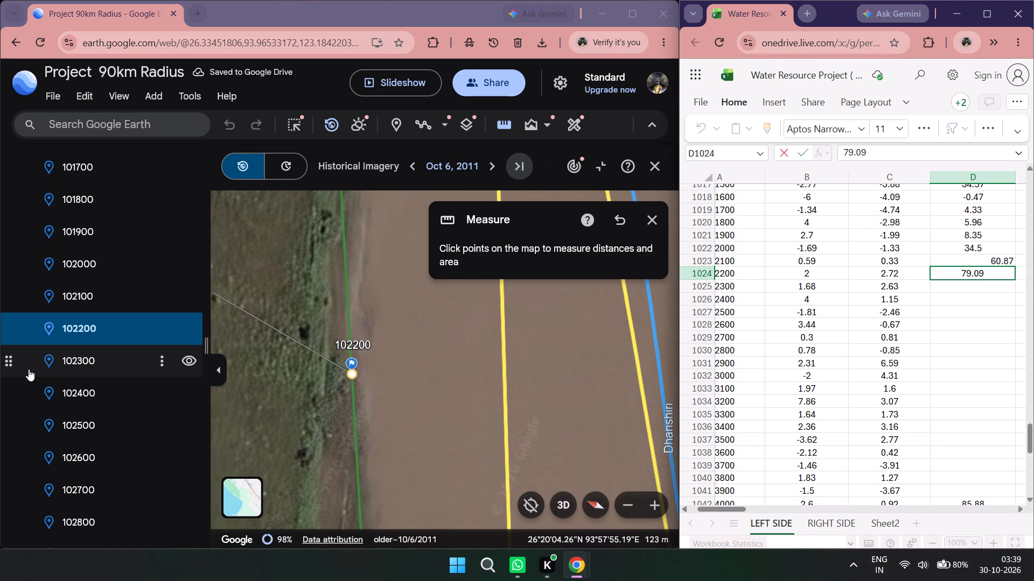
left_click(742, 297)
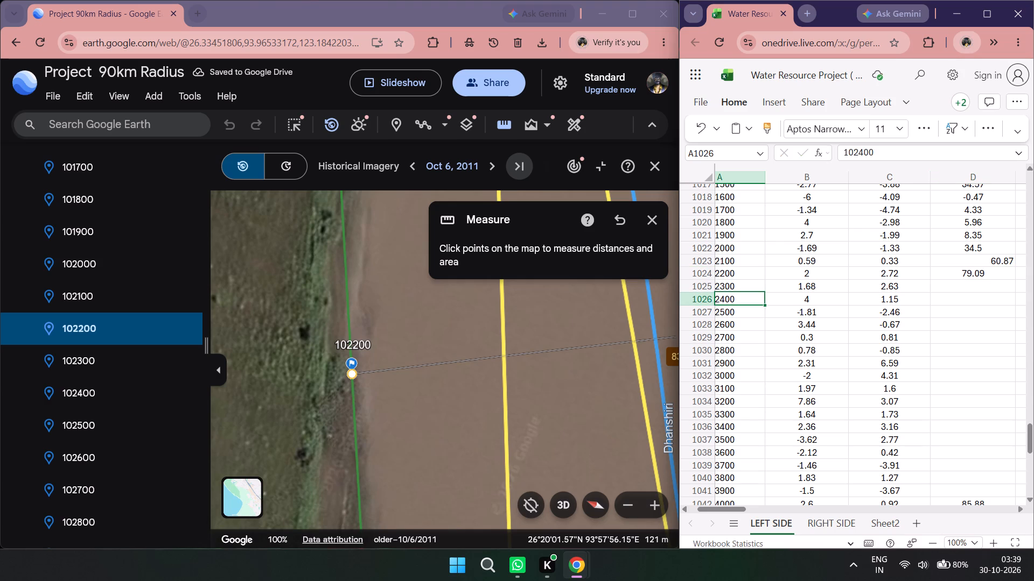
Go to placemark 102300, measure its distance to the blue line and record 84.03 in column D of its row.
left_click(747, 286)
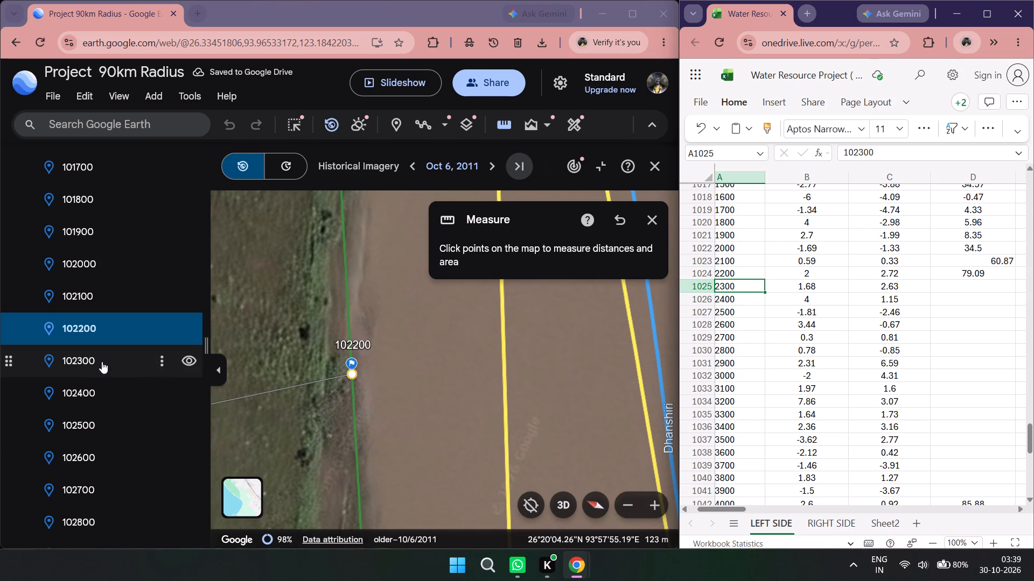
double_click(117, 359)
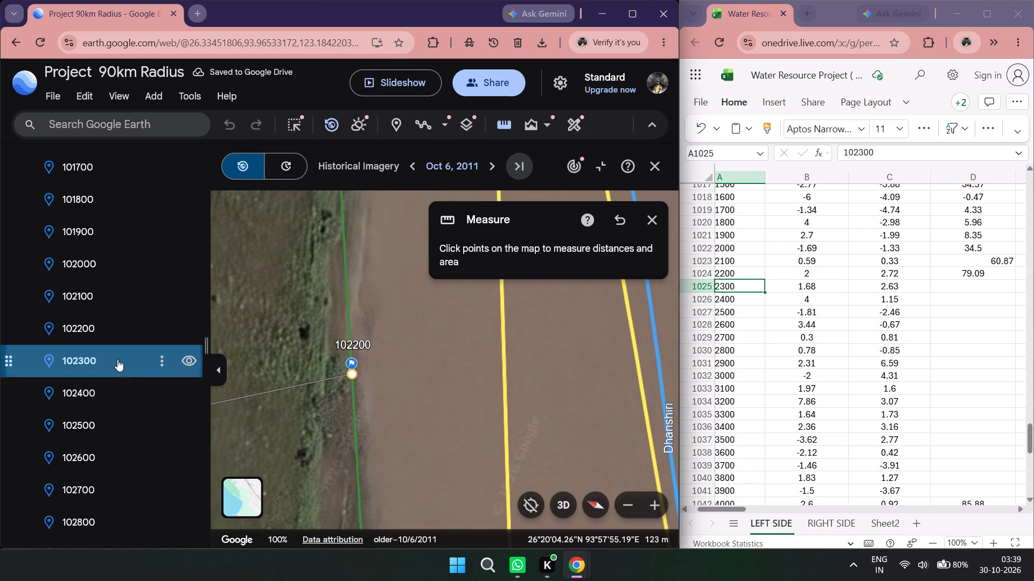
left_click_drag(433, 315, 392, 433)
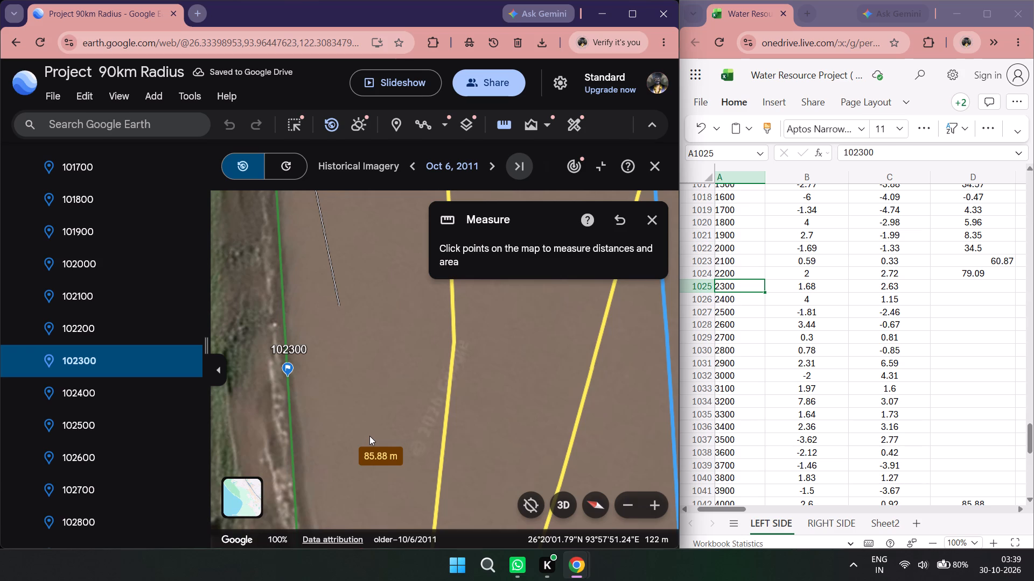
left_click(509, 119)
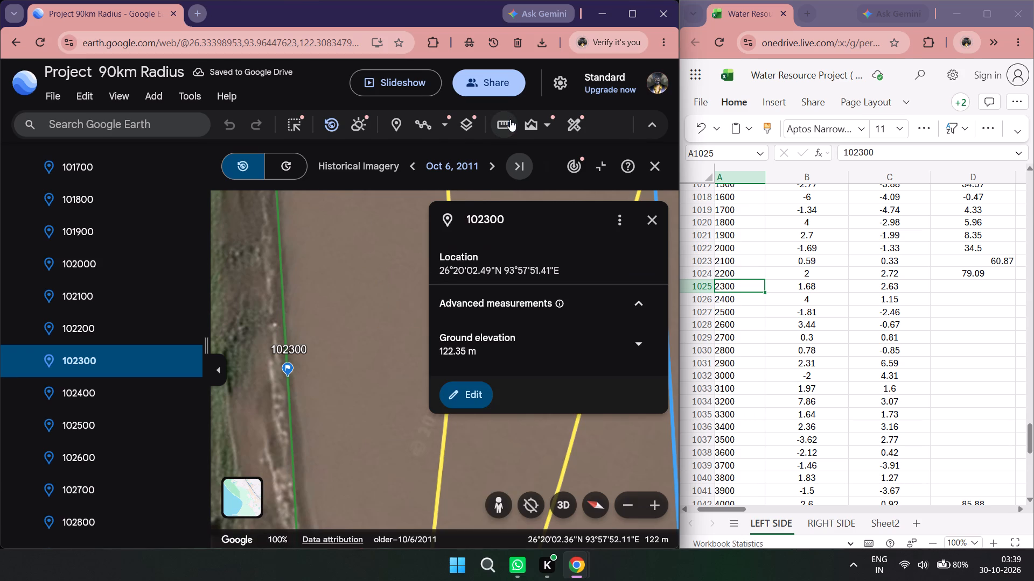
left_click(510, 119)
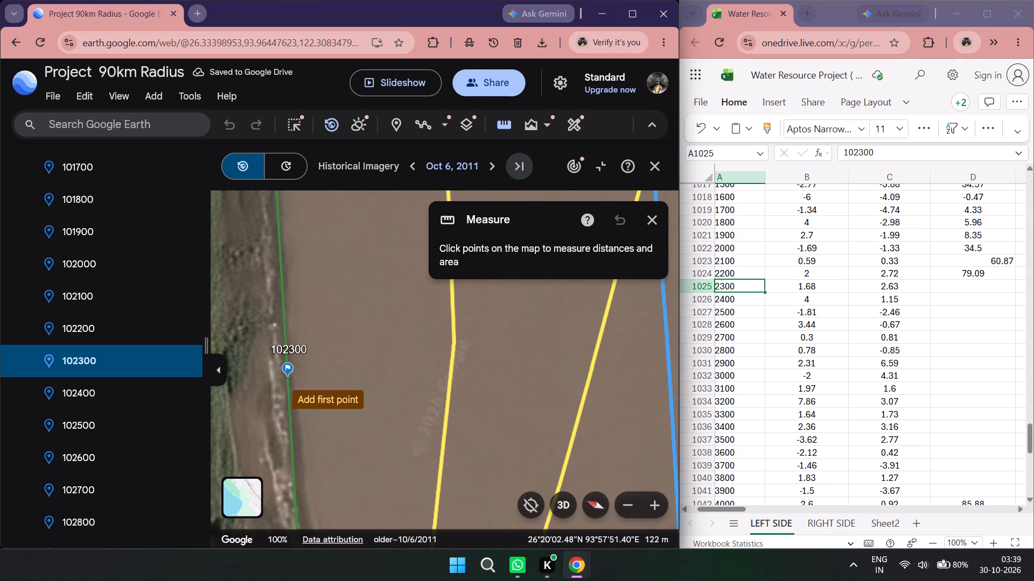
left_click(287, 377)
scroll(336, 483, "down", 3)
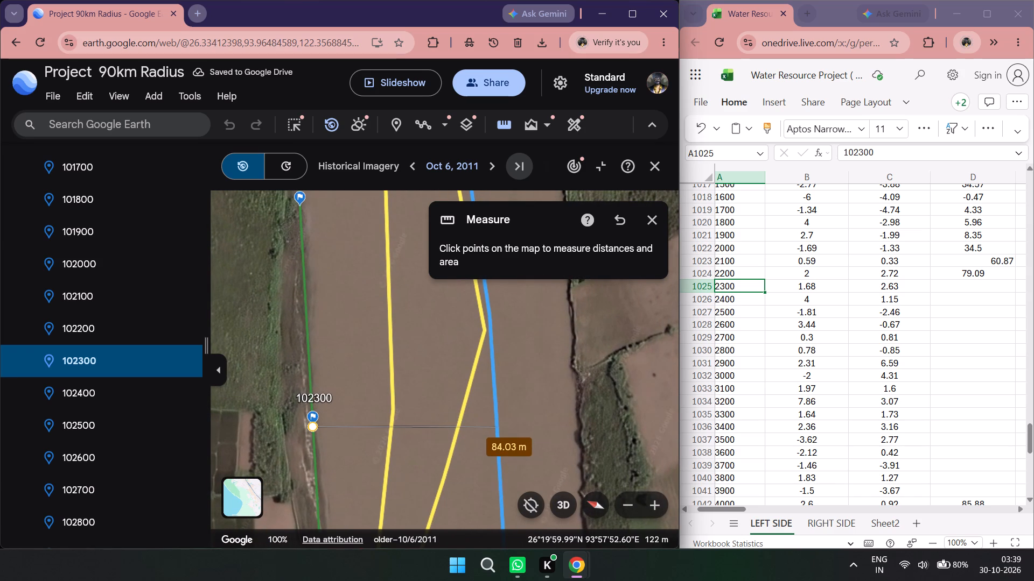
double_click(967, 287)
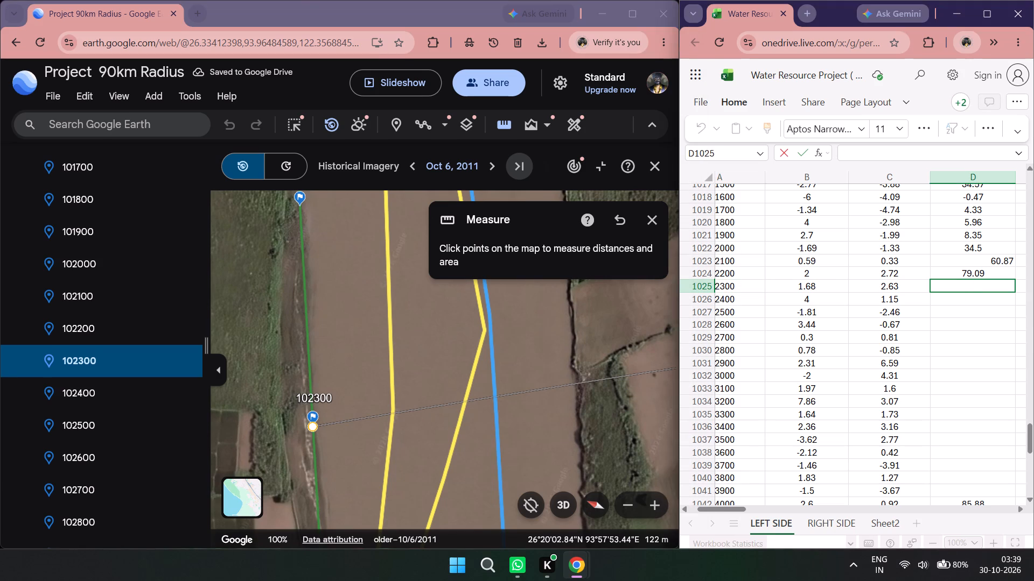
key("8")
key("4")
type(".03")
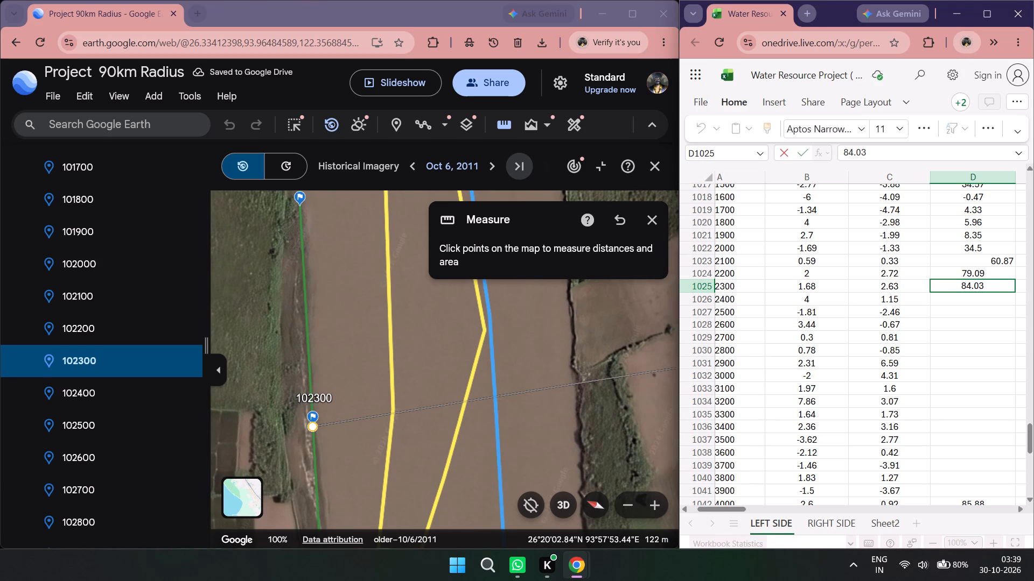
Go to placemark 102400, measure its distance to the blue line and record 72.96 in column D of its row.
left_click(491, 127)
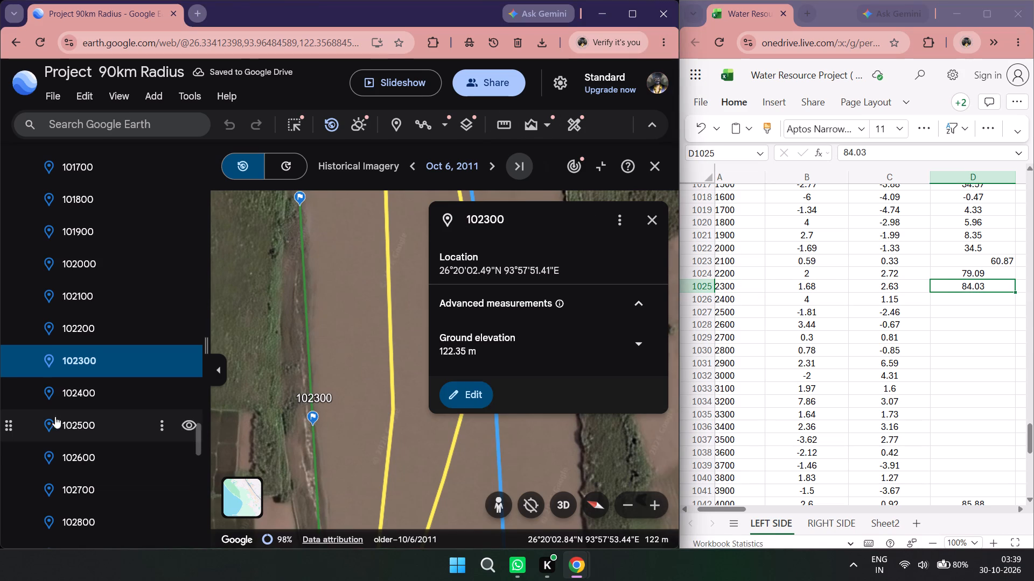
double_click(71, 391)
scroll(368, 463, "down", 2)
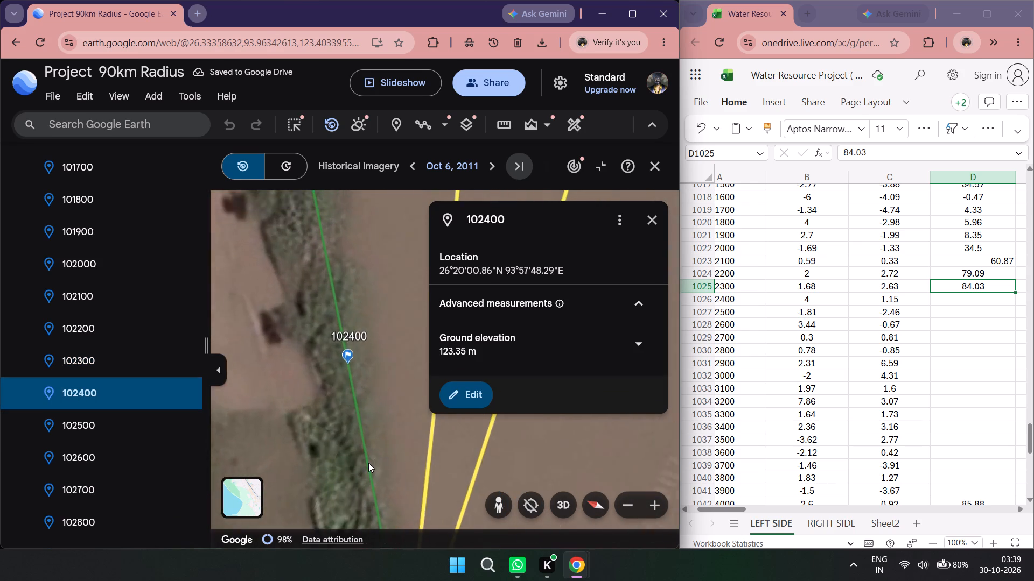
scroll(369, 436, "down", 2)
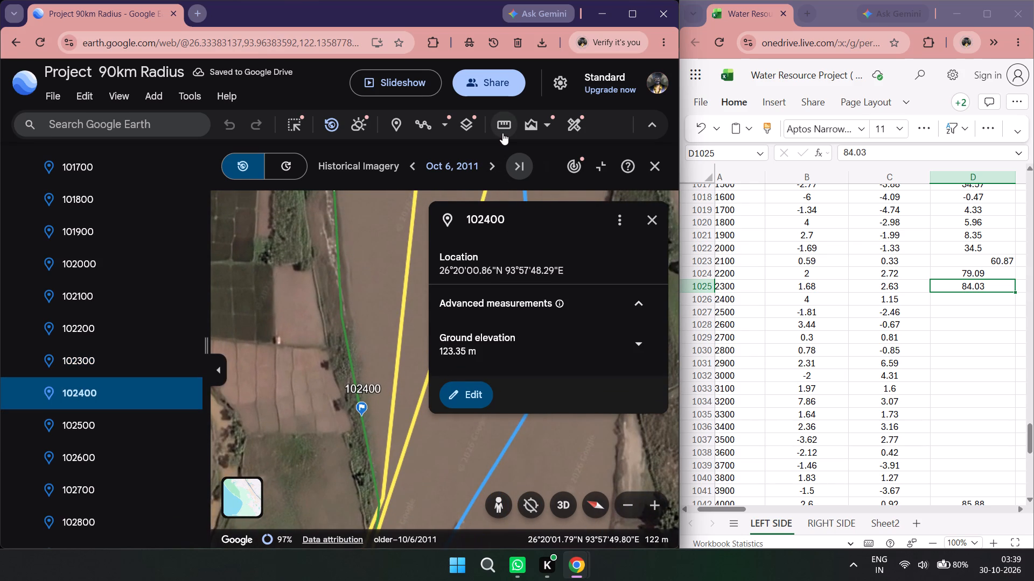
left_click(502, 131)
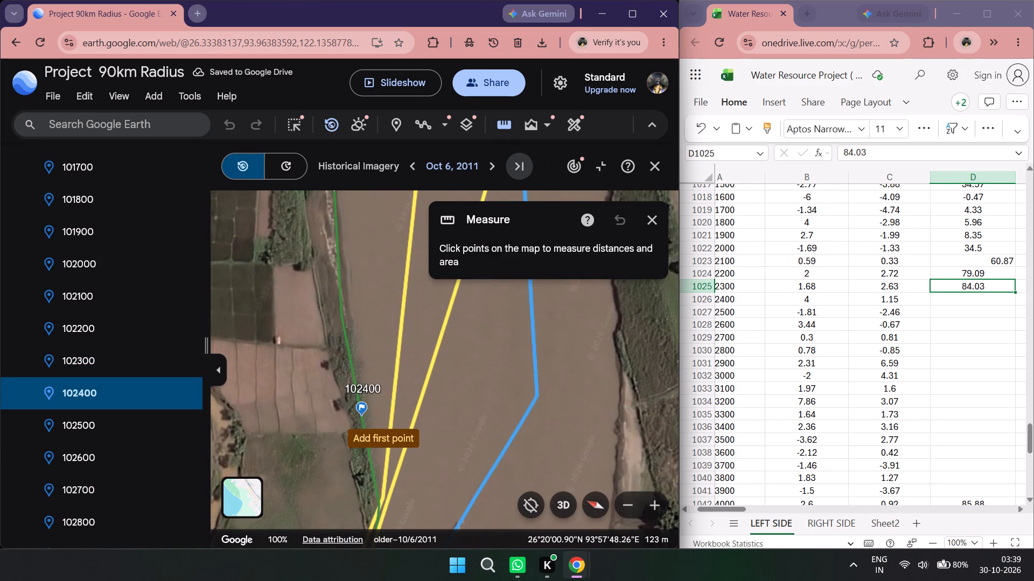
left_click(361, 418)
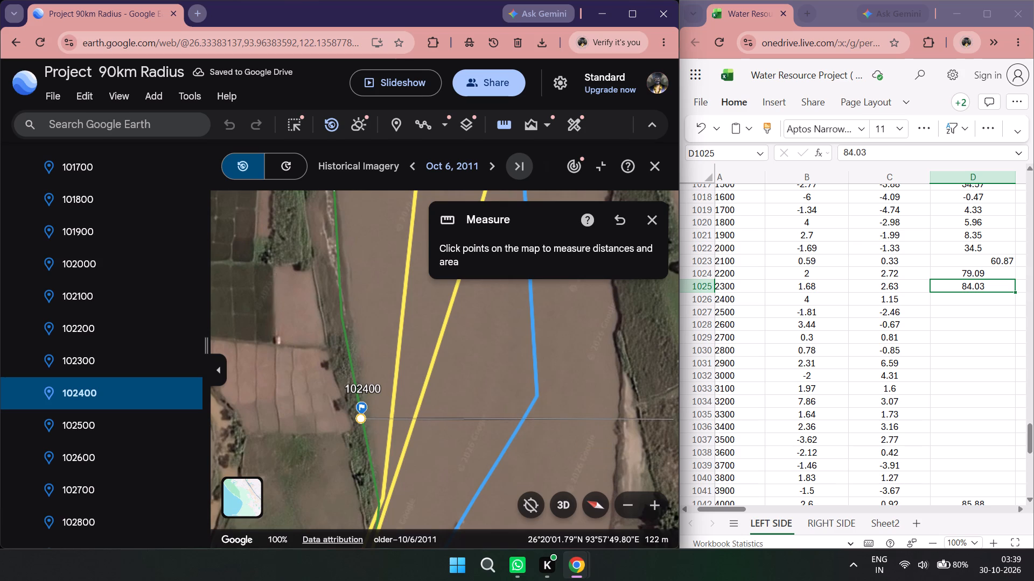
double_click(953, 302)
type("72")
type(".9")
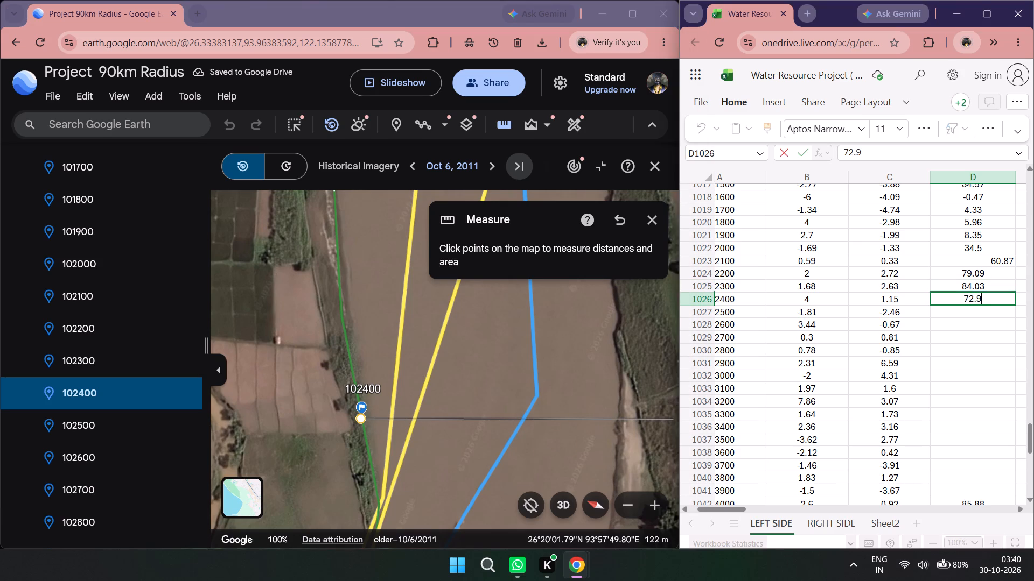
key("6")
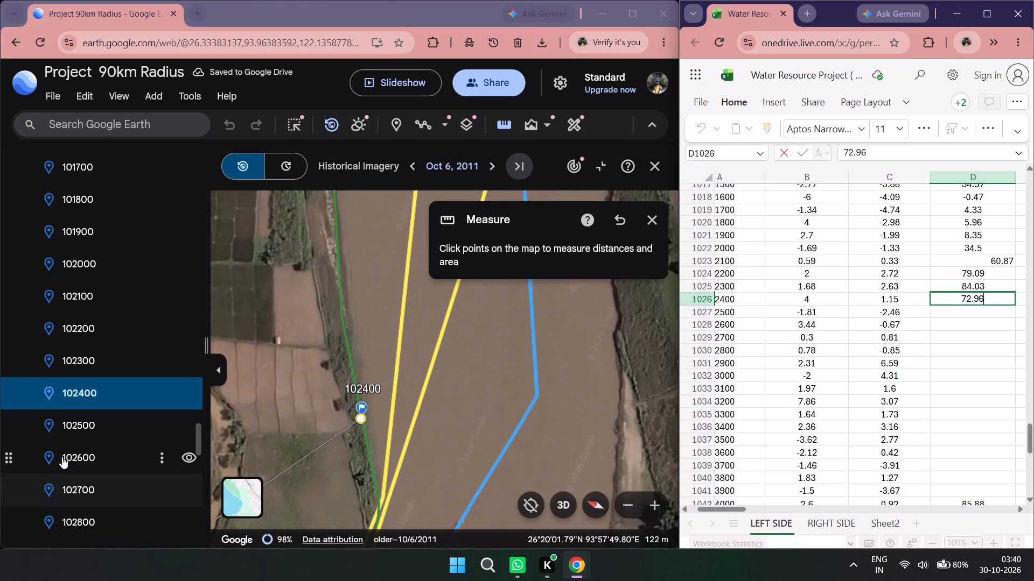
Go to placemark 102500, measure its distance to the blue line and record 10.46 in column D of its row.
double_click(98, 427)
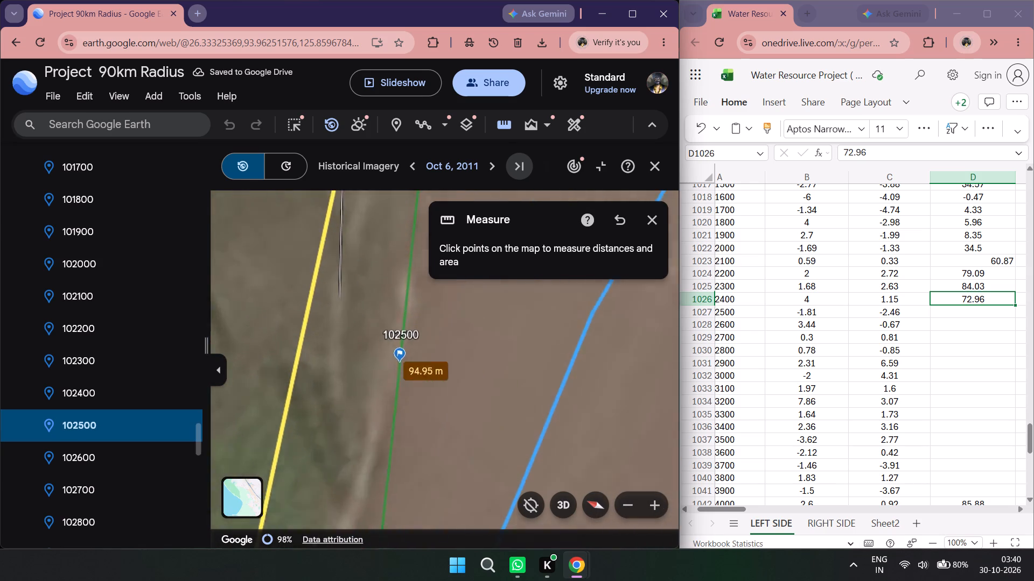
double_click(503, 127)
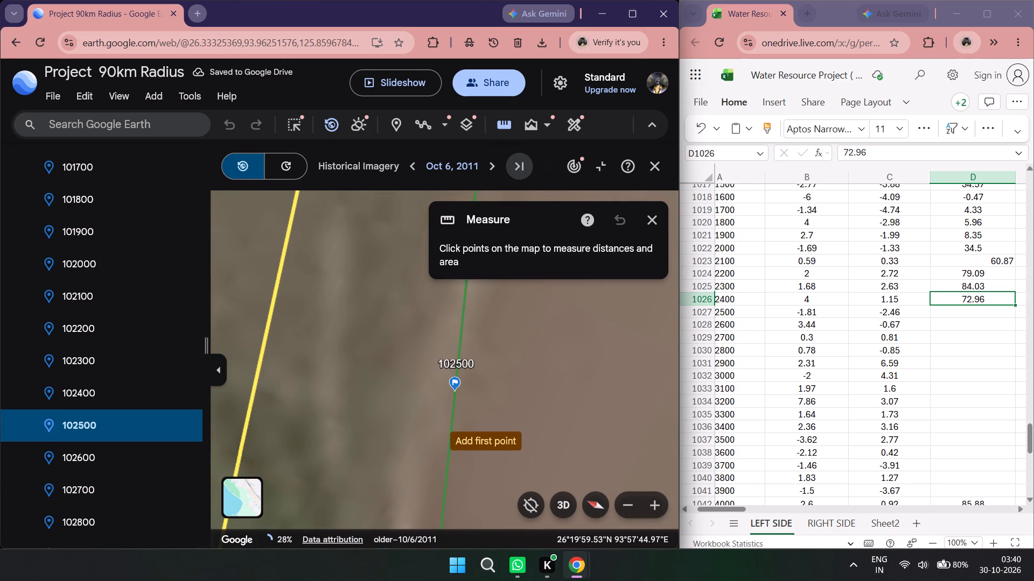
left_click(455, 394)
scroll(497, 404, "down", 4)
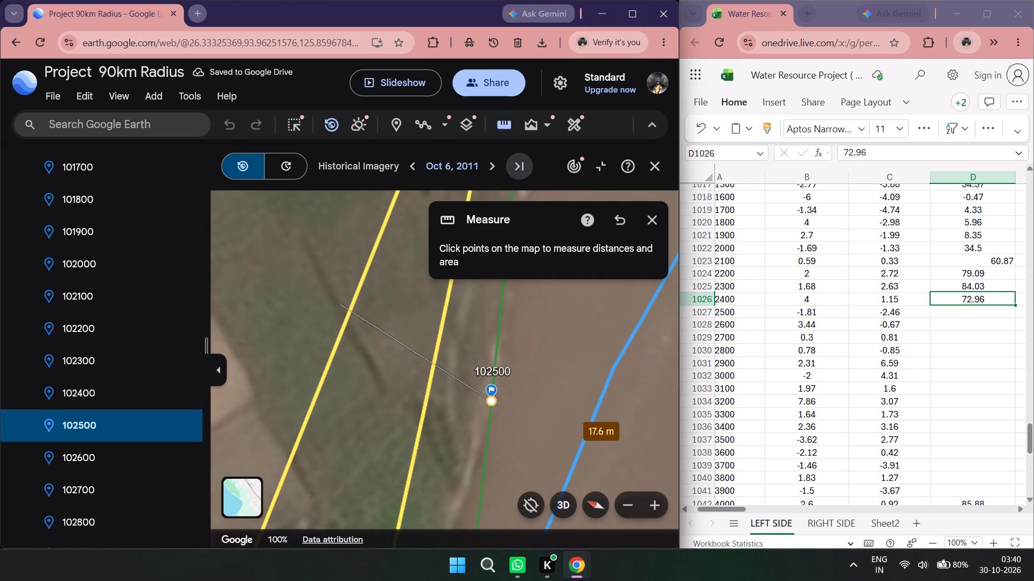
double_click(987, 310)
type("10.46")
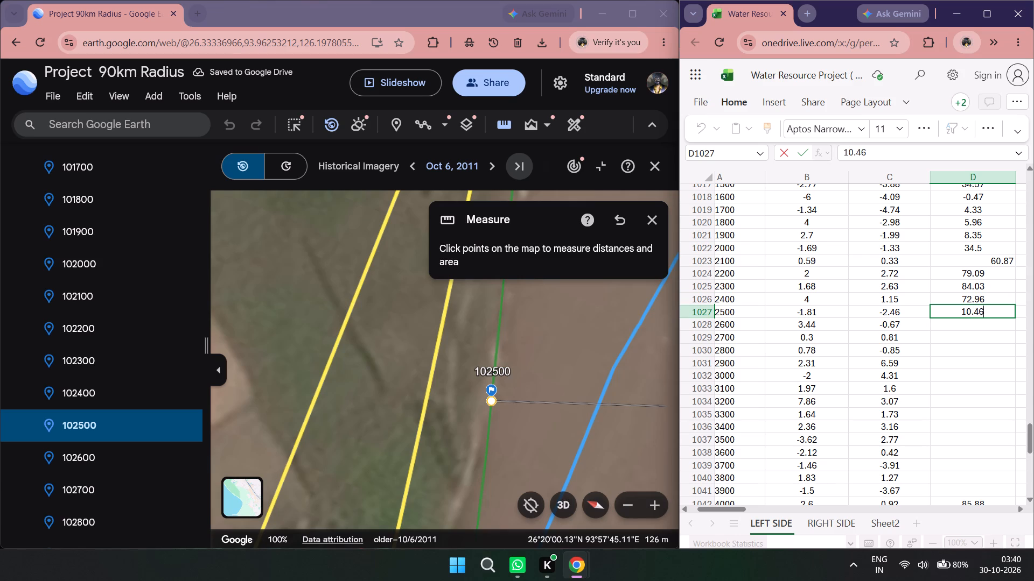
Go to placemark 102600, measure its distance to the blue line and record -1.88 in column D of its row.
double_click(102, 459)
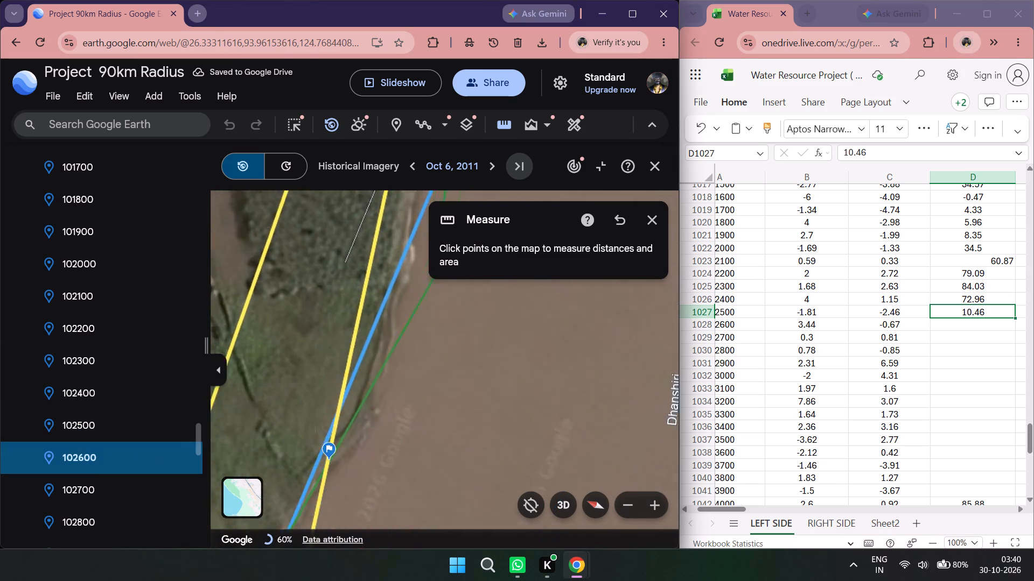
double_click(498, 123)
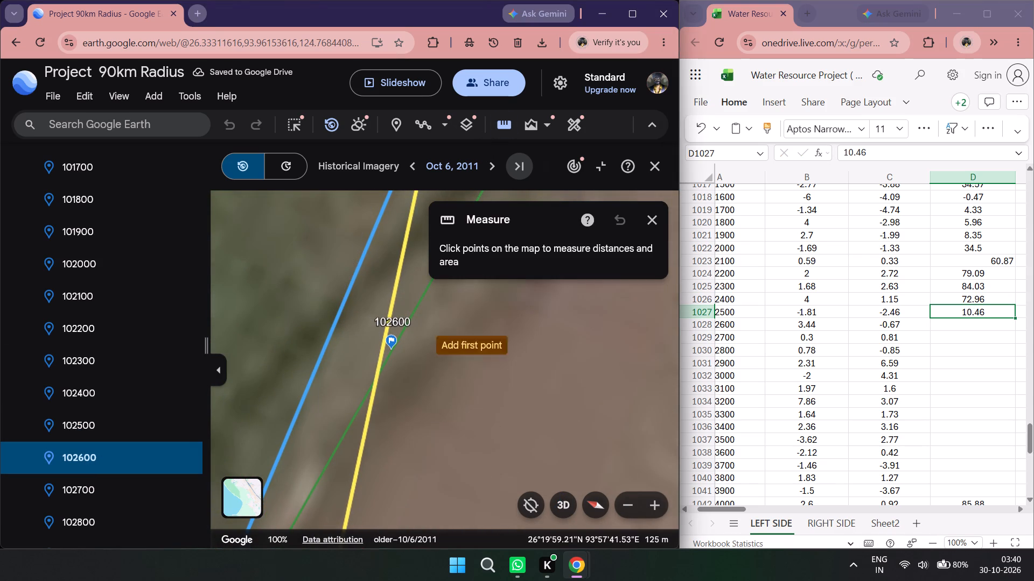
left_click(391, 353)
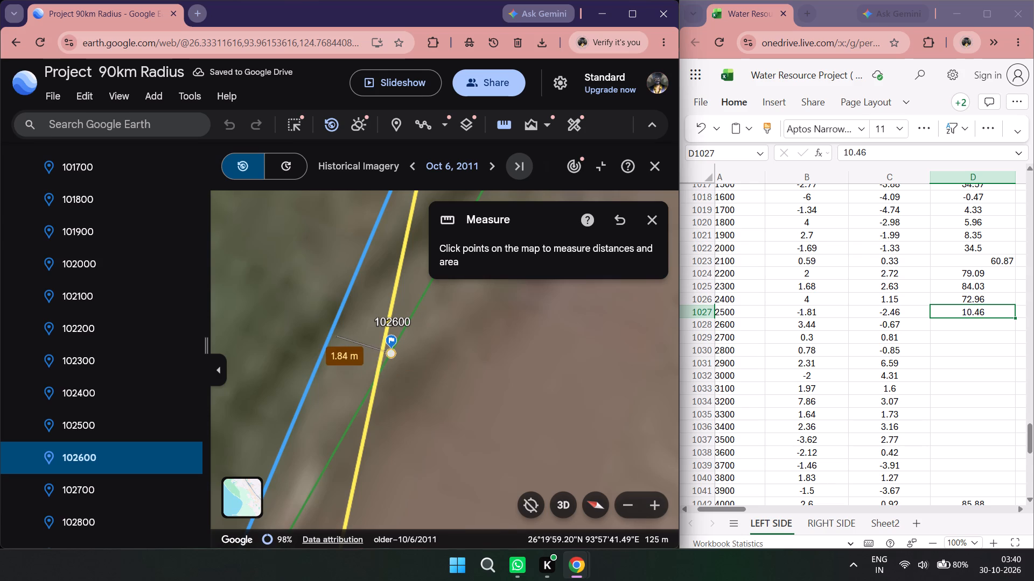
double_click(975, 325)
double_click(987, 324)
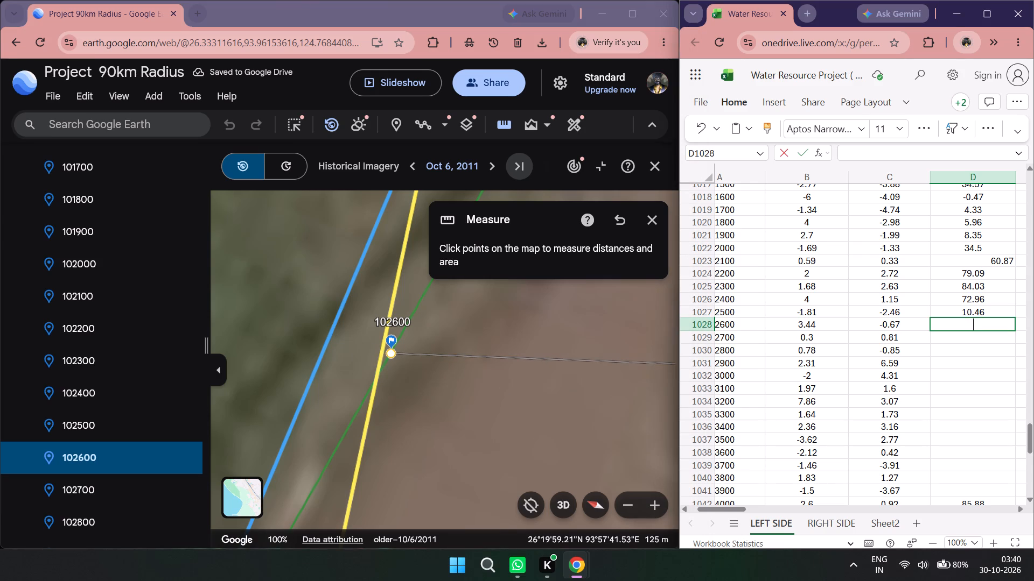
type("-`1")
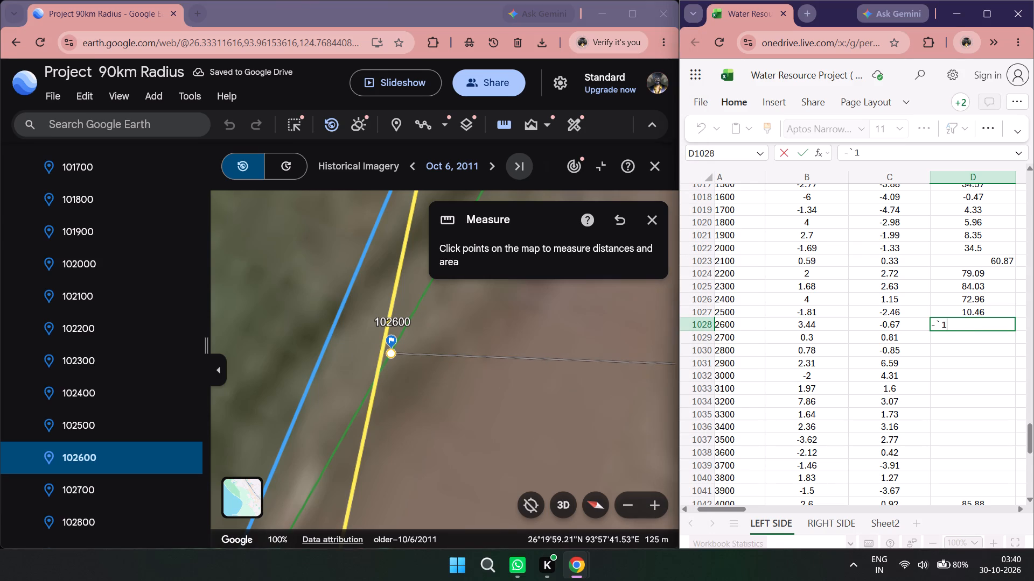
key("BackSpace")
key("BackSpace")
key("1")
type(".88")
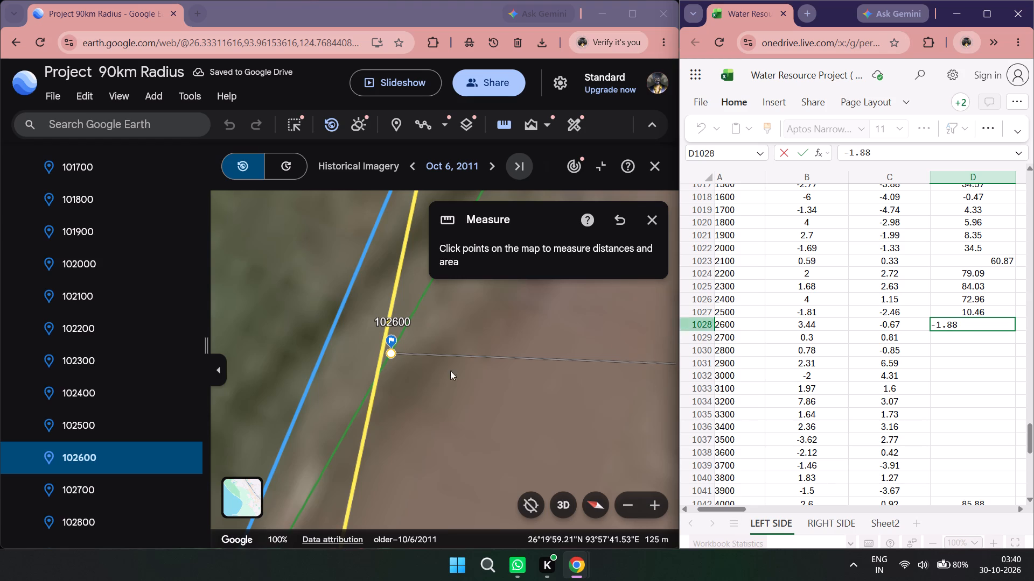
Go to placemark 102700, measure its distance to the blue line and record 4.55 in column D of its row.
double_click(72, 490)
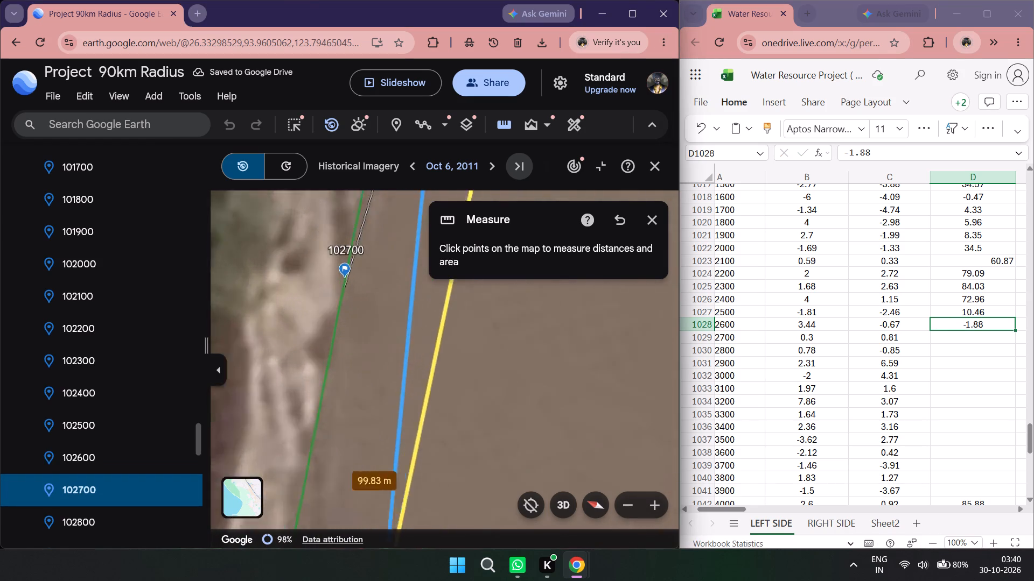
scroll(397, 388, "down", 3)
double_click(512, 127)
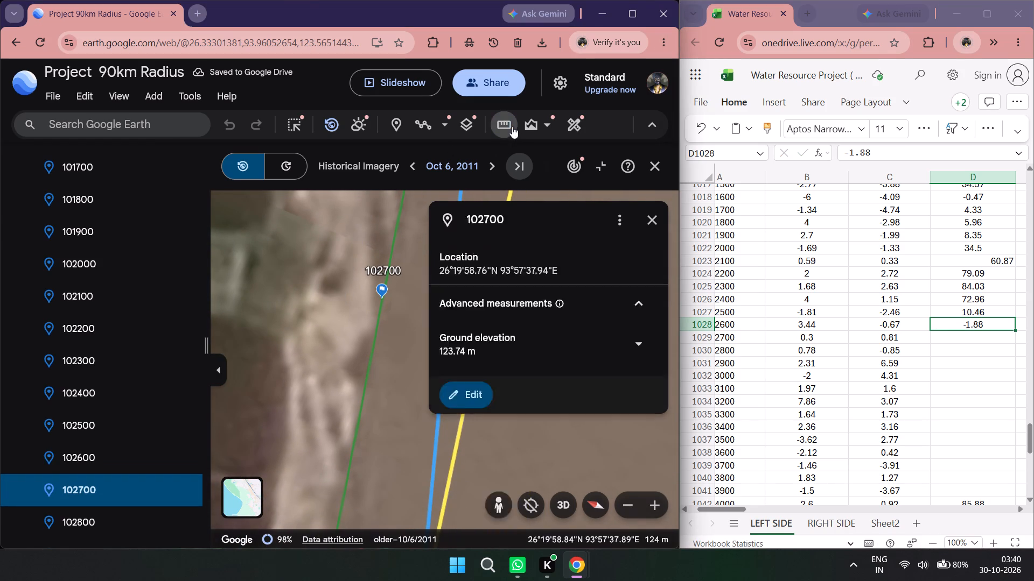
left_click(382, 296)
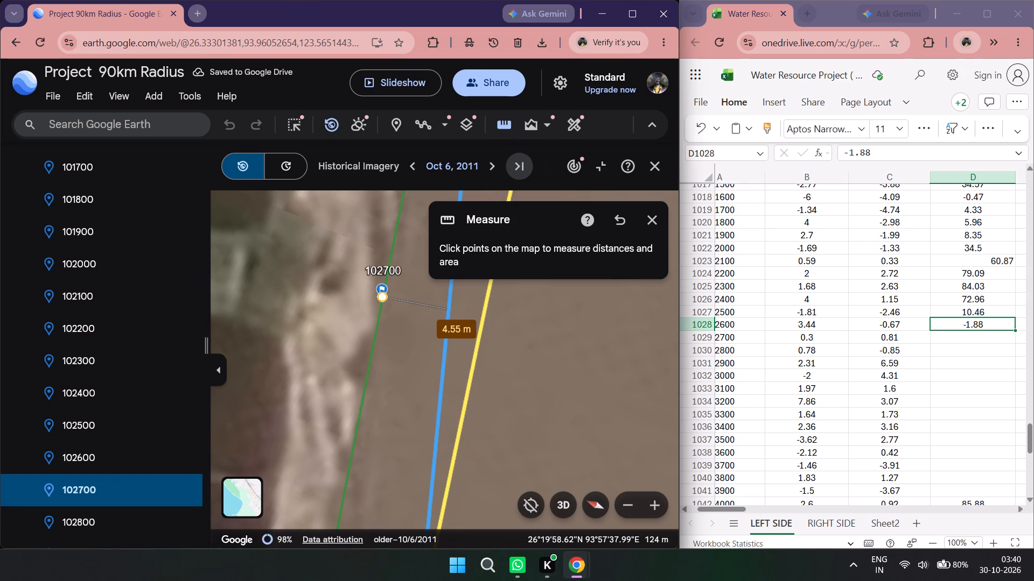
double_click(963, 338)
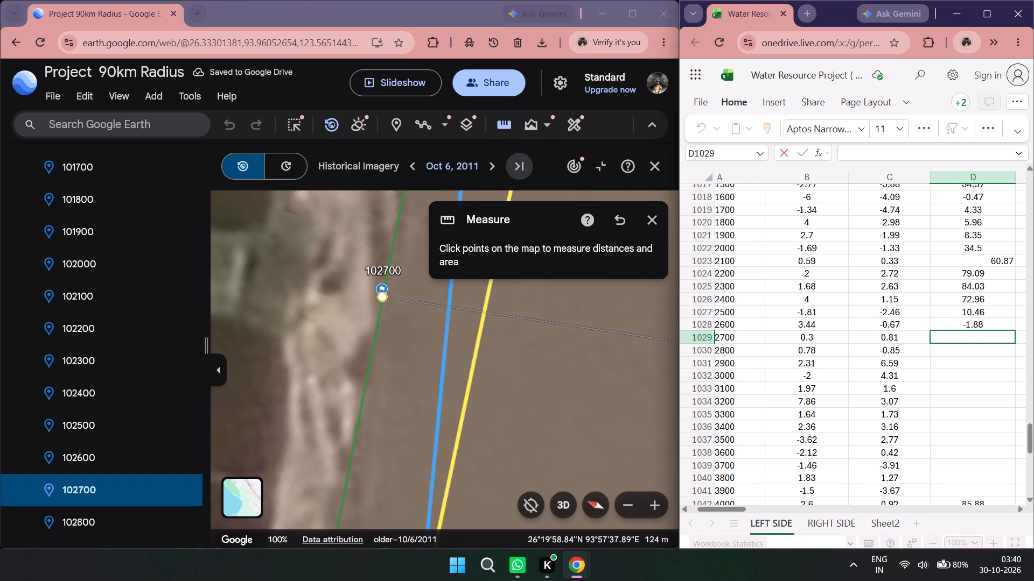
type("4,")
key("BackSpace")
type(".55")
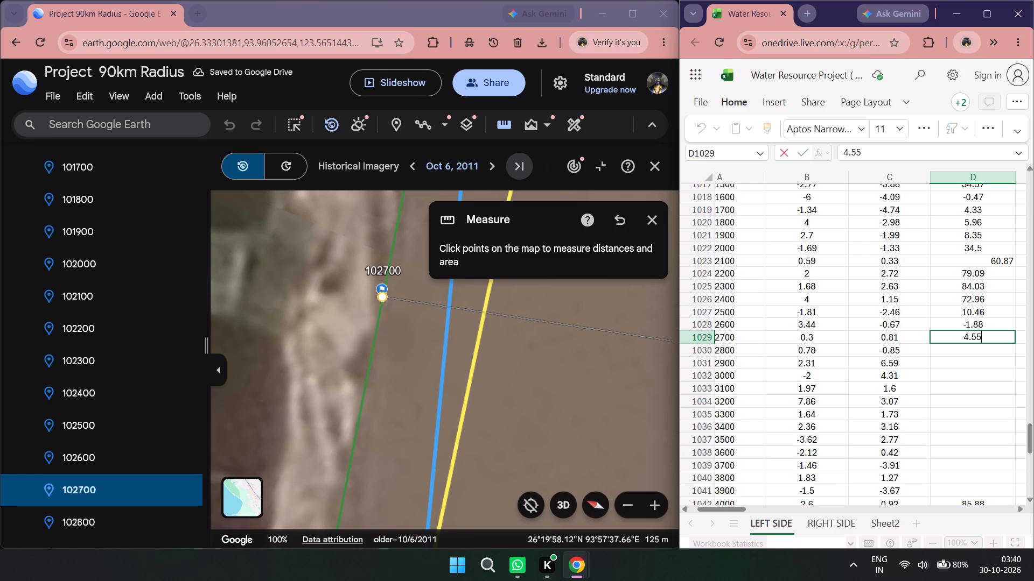
Go to placemark 102800, measure its distance to the blue line and record 1.82 in column D of its row.
double_click(77, 512)
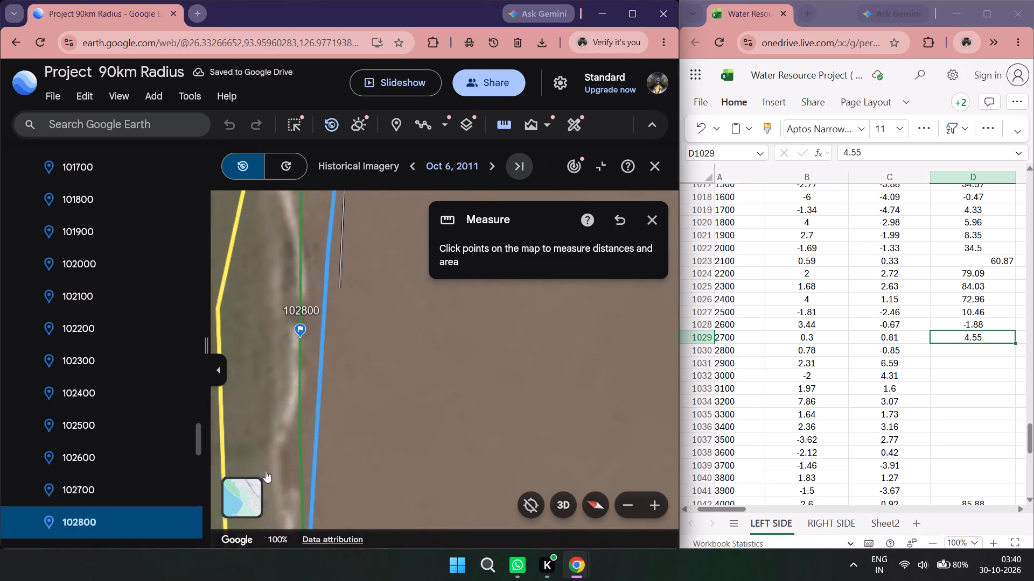
double_click(498, 123)
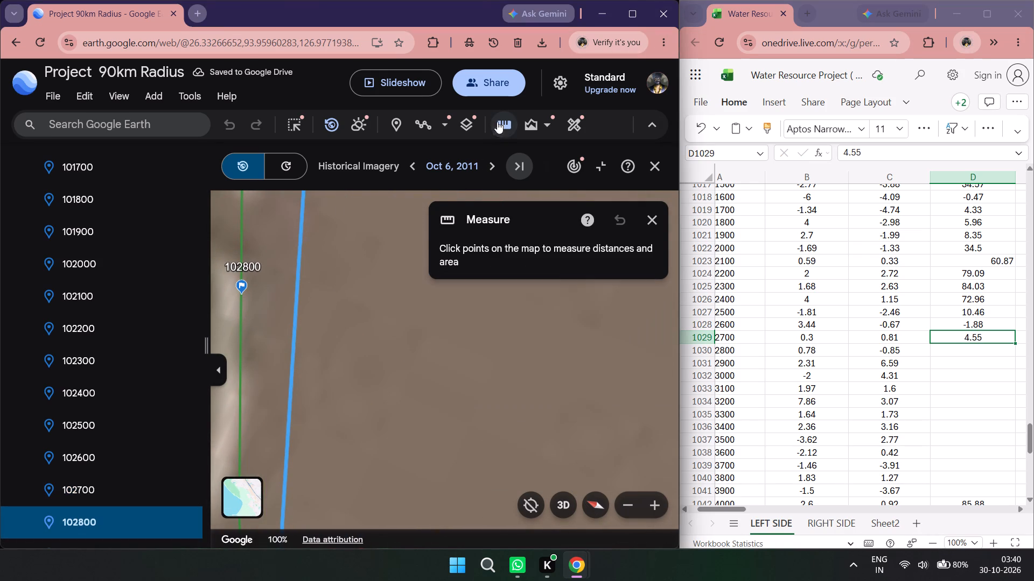
left_click(242, 300)
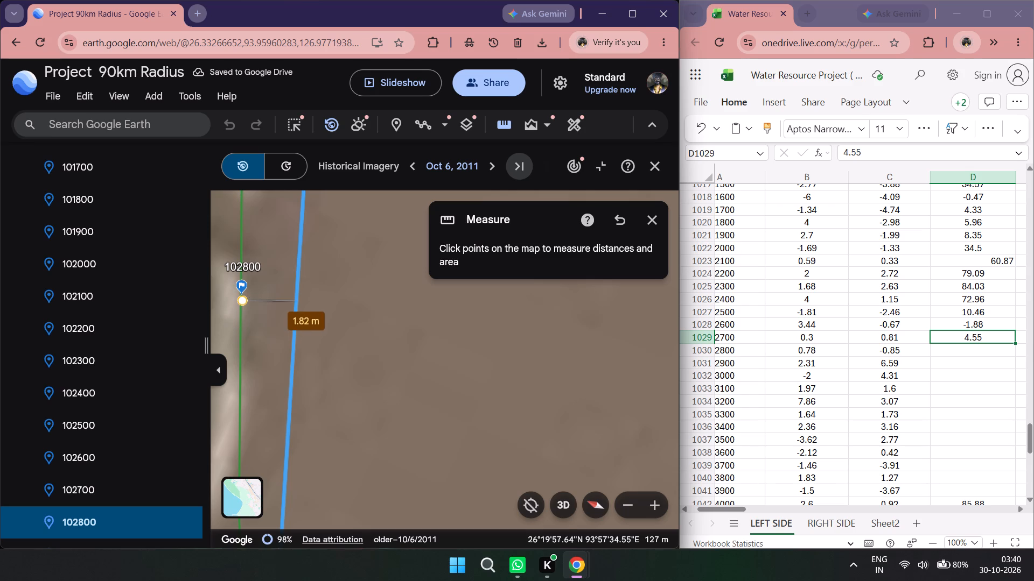
double_click(974, 349)
type("1.82")
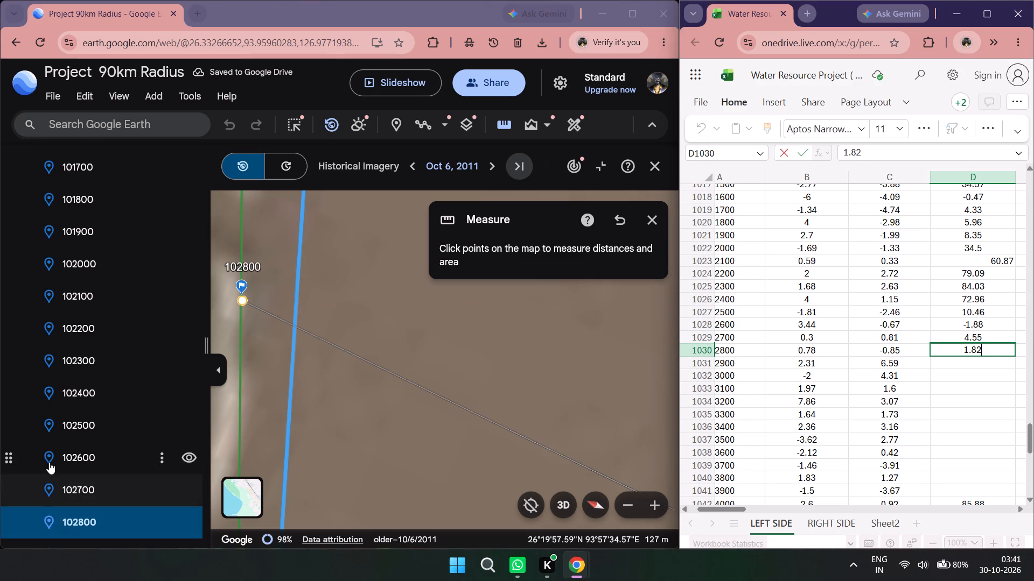
Go to placemark 102900, measure its distance to the blue line and record -2.03 in column D of its row.
scroll(69, 451, "down", 4)
double_click(92, 346)
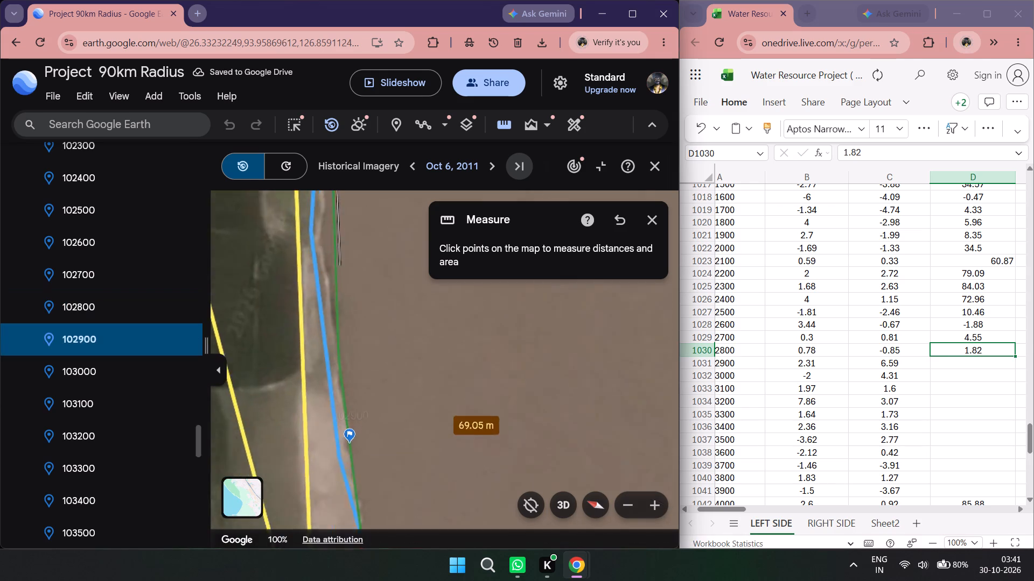
double_click(503, 123)
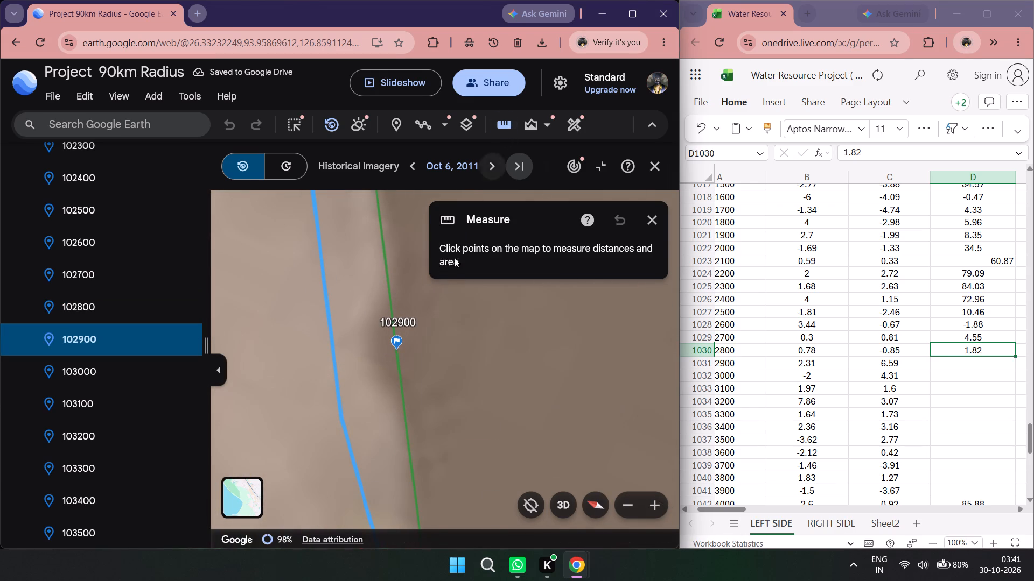
left_click(397, 349)
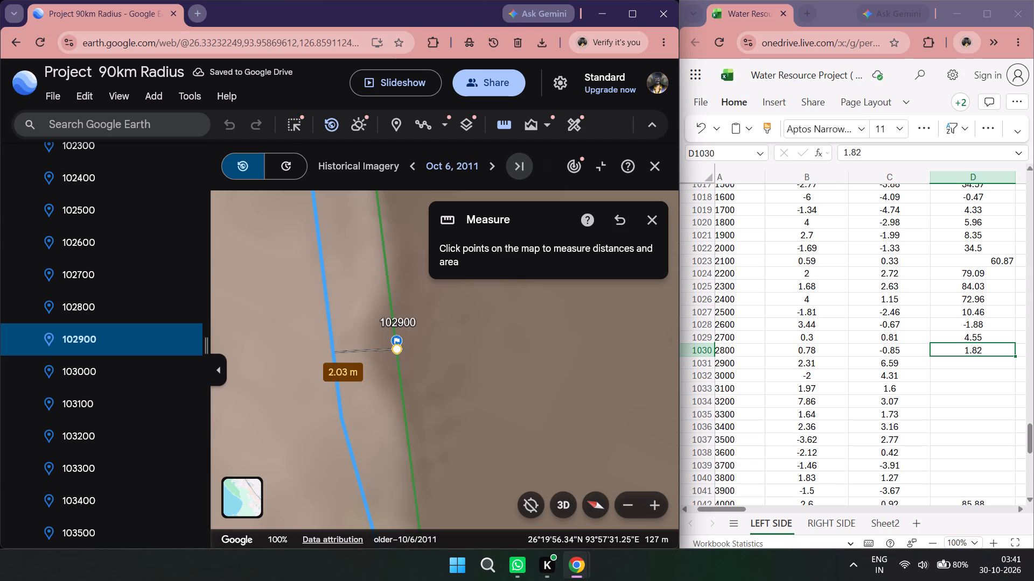
double_click(972, 366)
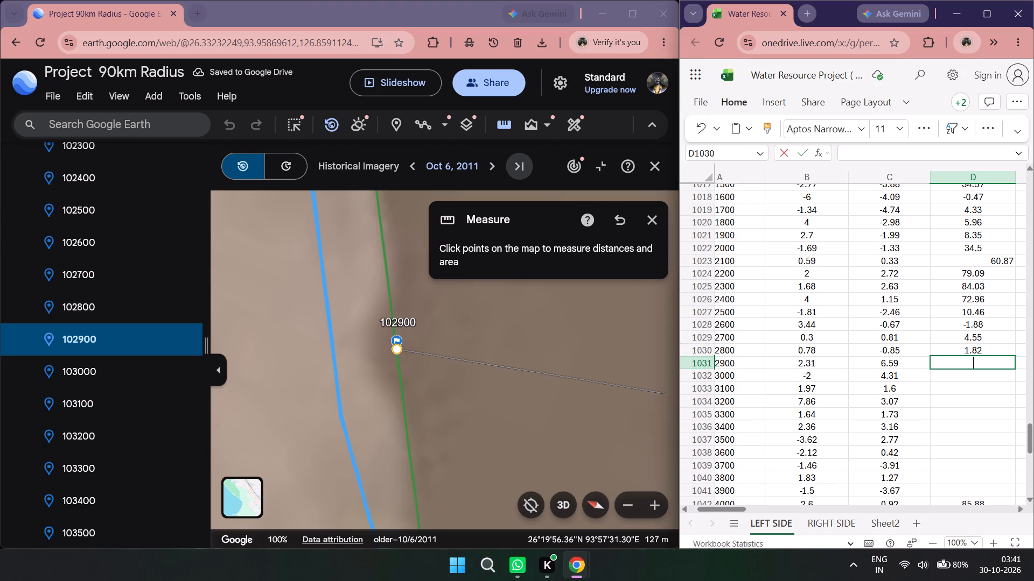
type("-2")
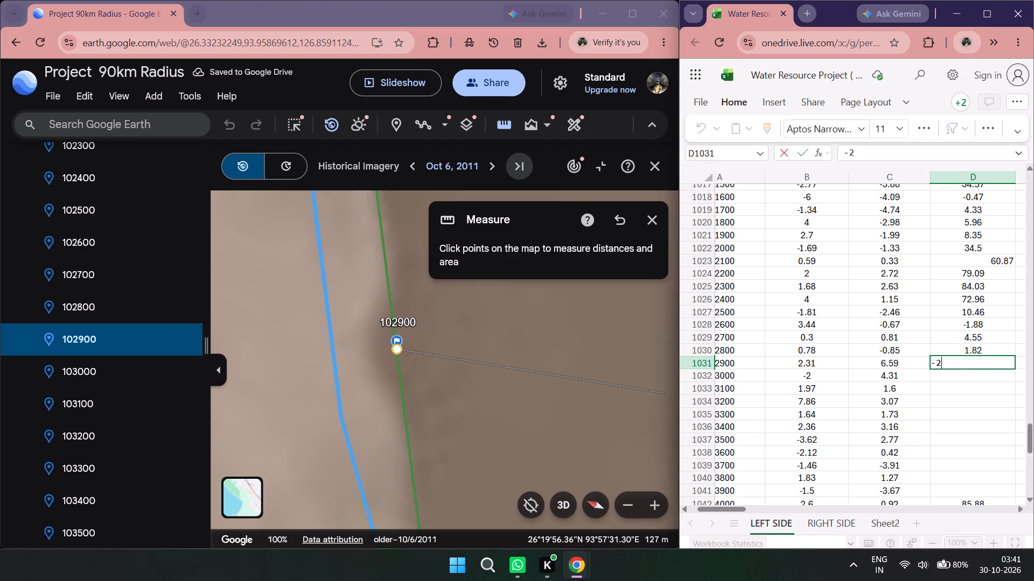
type(".3")
key("BackSpace")
type("03")
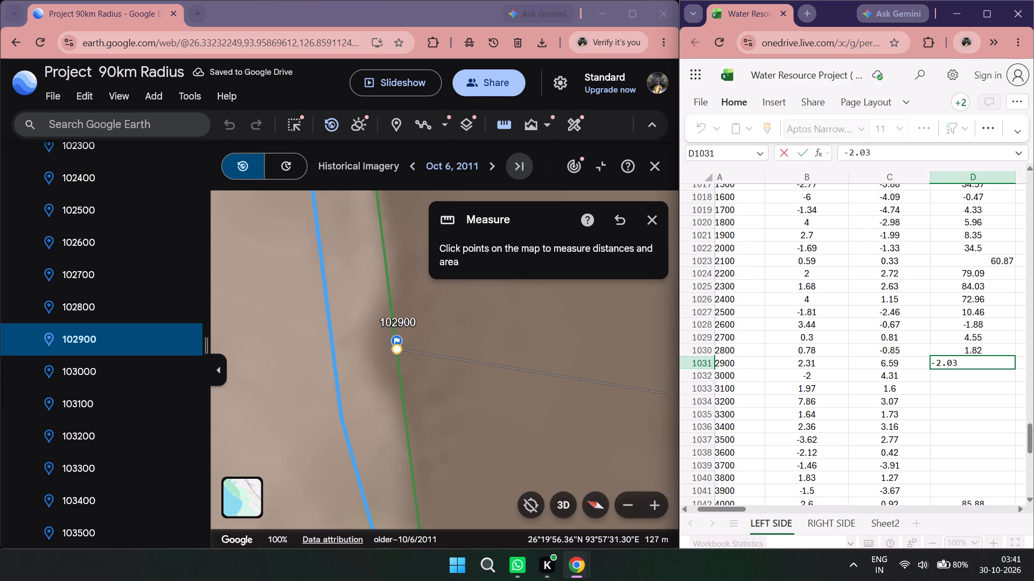
Go to placemark 103000, measure its distance to the blue line and record -4.2 in column D of its row.
double_click(82, 362)
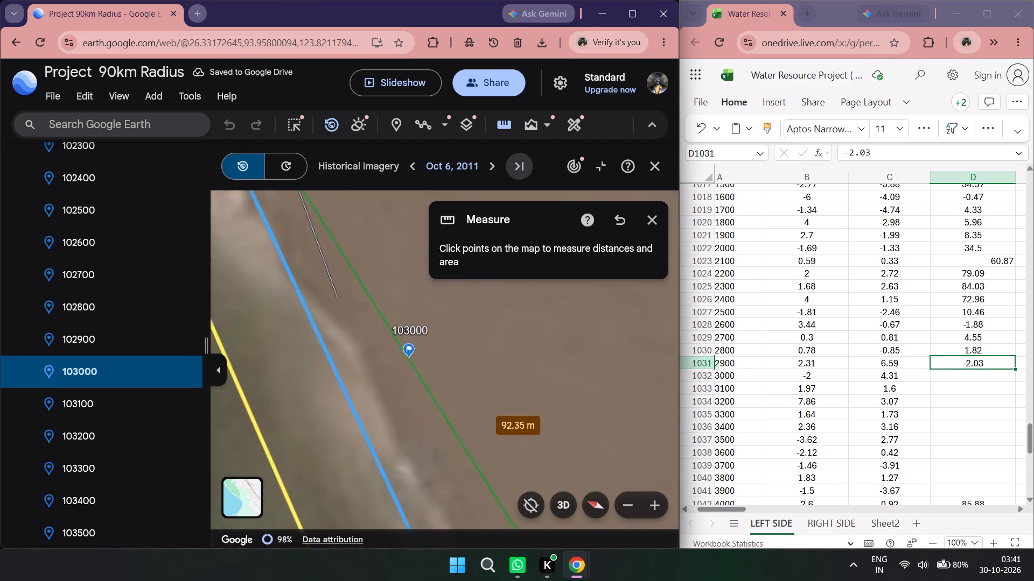
double_click(503, 127)
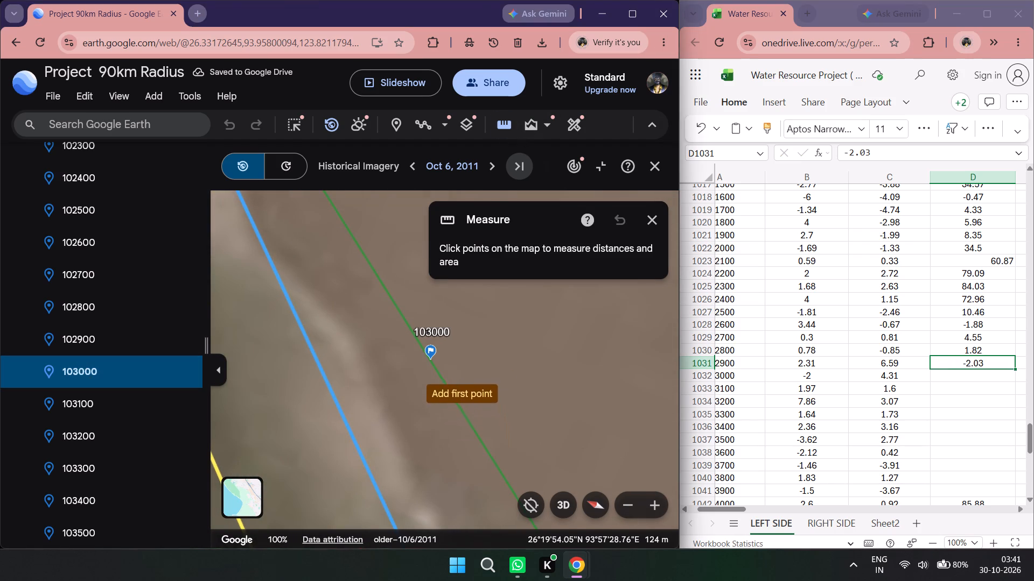
left_click(436, 368)
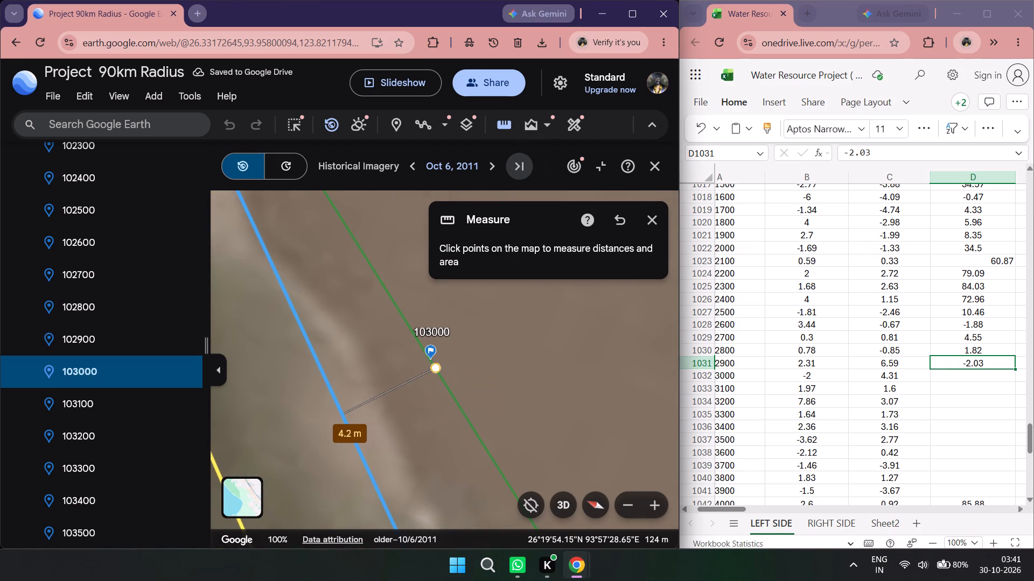
double_click(951, 378)
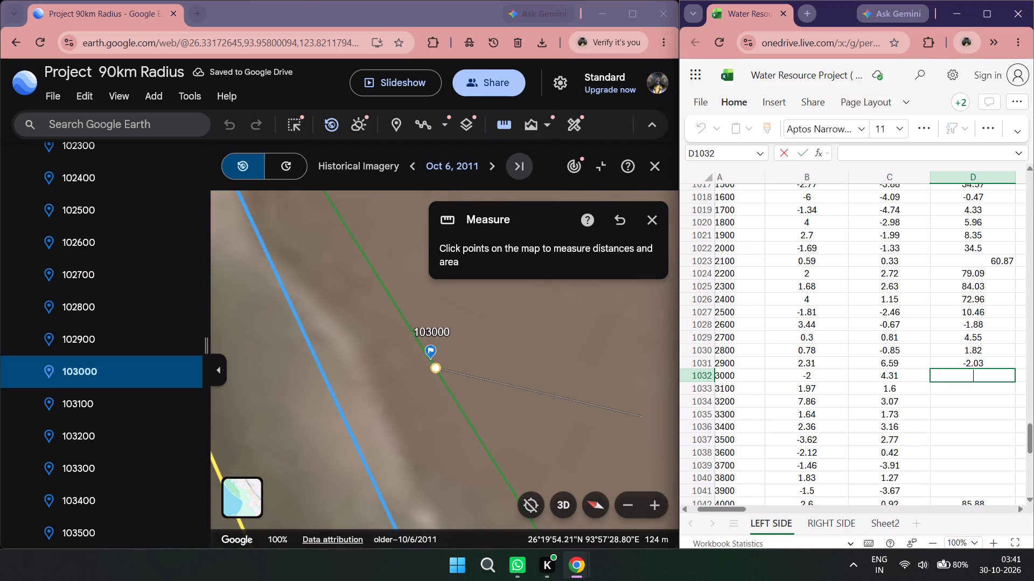
type("-4")
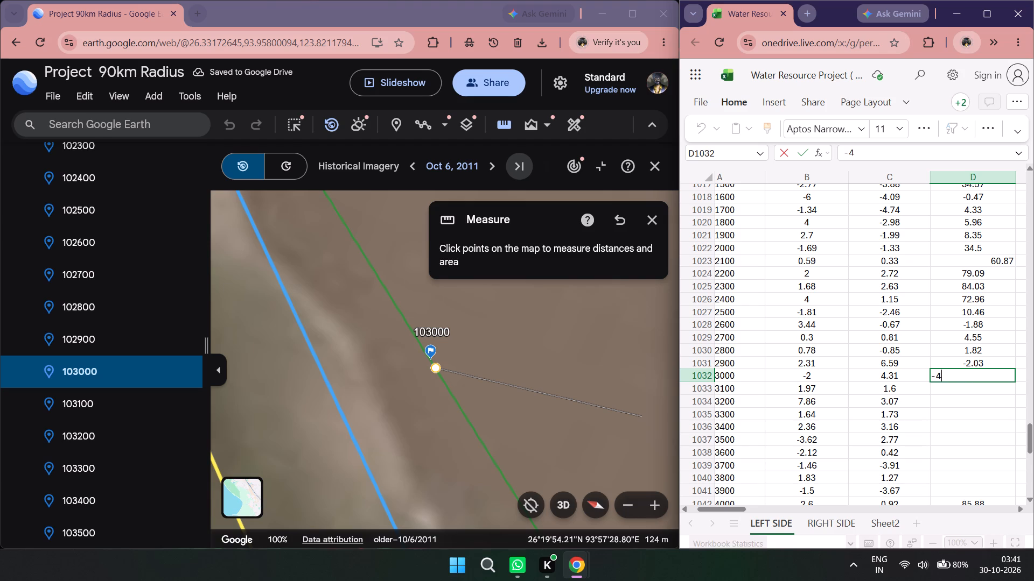
type(".2")
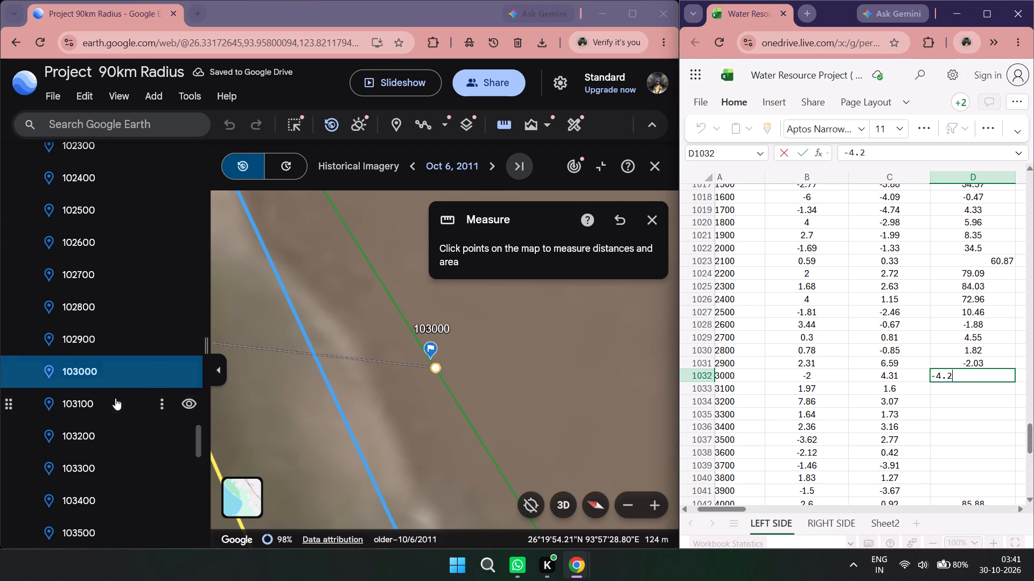
Go to placemark 103100, measure its distance to the blue line and record 1.1 in column D of its row.
double_click(114, 398)
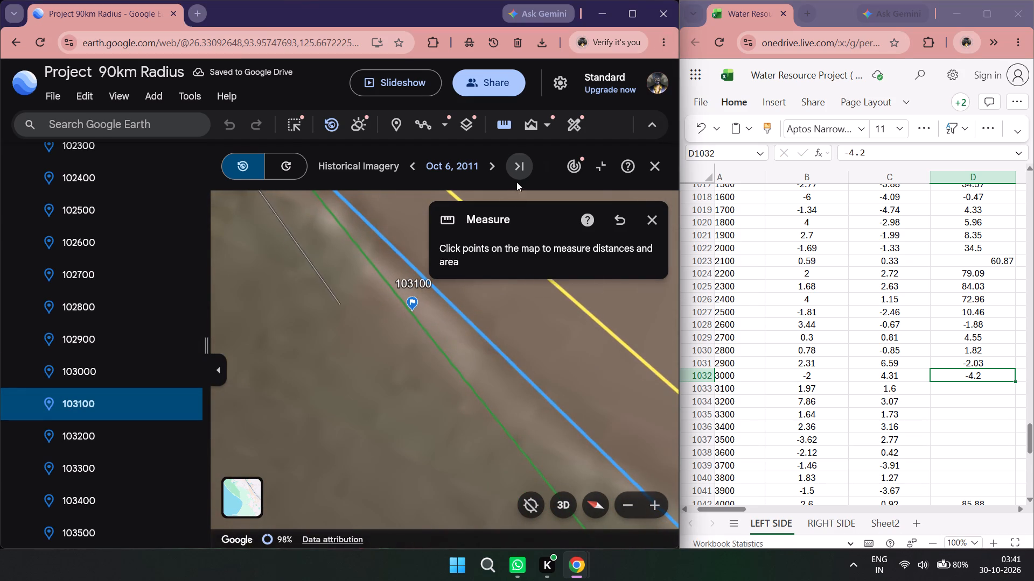
double_click(506, 127)
left_click(416, 316)
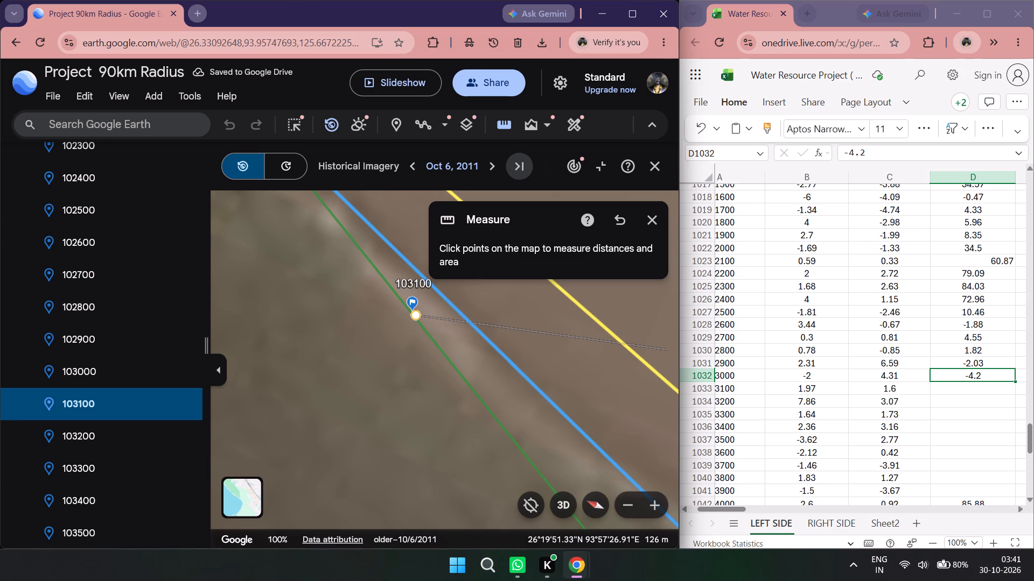
double_click(965, 388)
type("1.1")
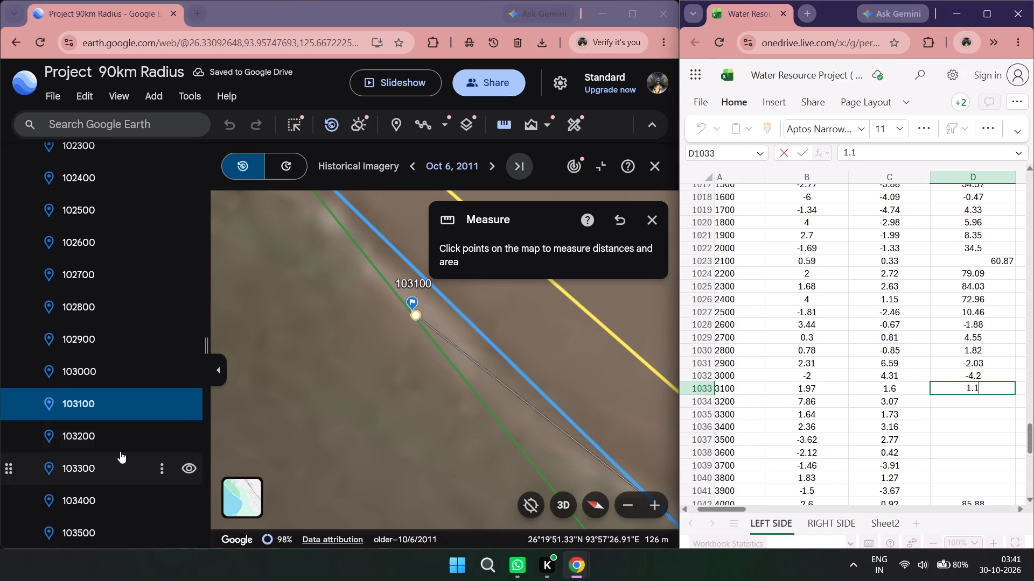
Go to placemark 103200, measure its distance to the blue line and record 0.96 in column D of its row.
double_click(114, 434)
left_click_drag(393, 312, 374, 416)
double_click(506, 123)
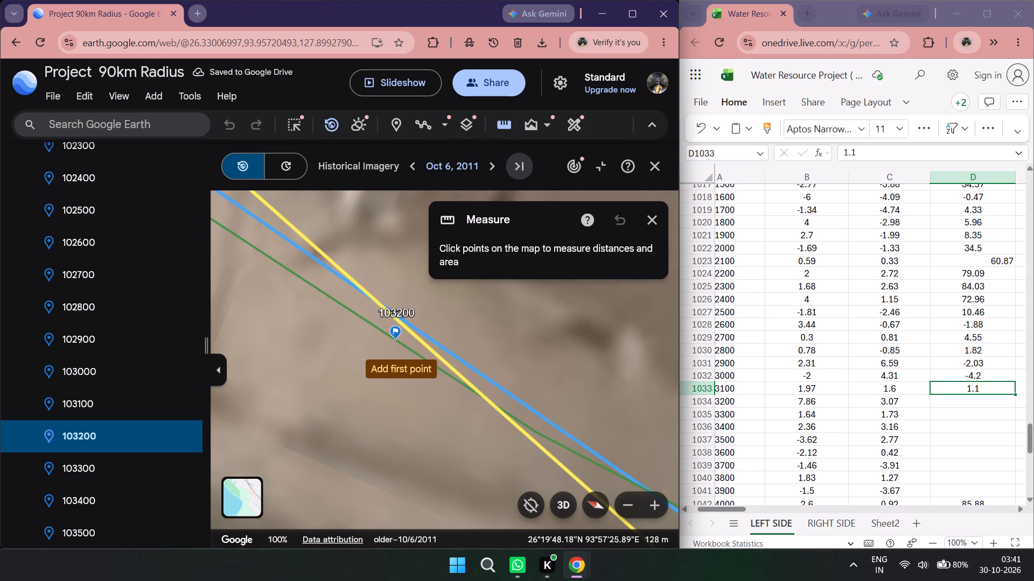
left_click(396, 339)
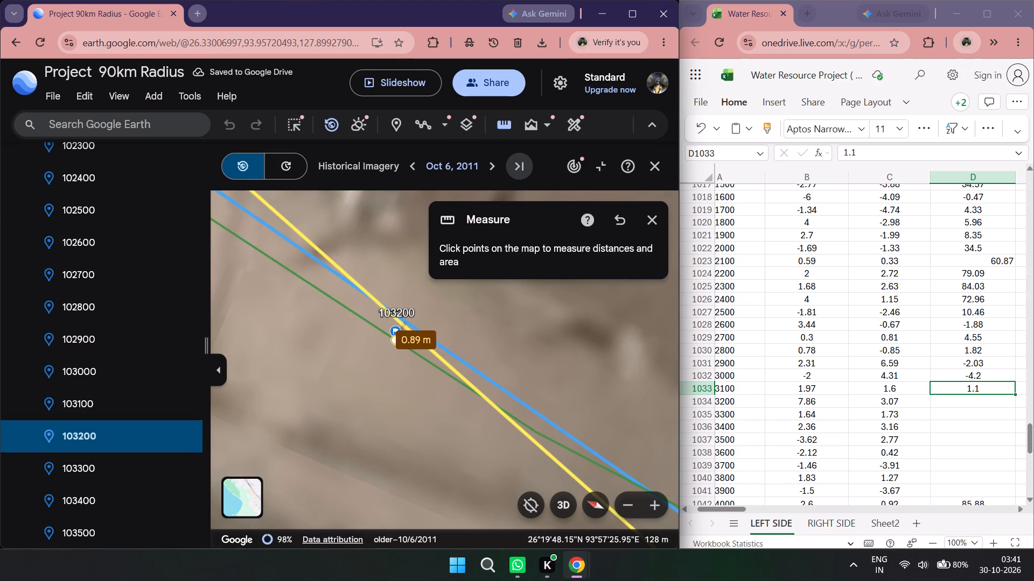
double_click(976, 398)
type("0.")
type("96")
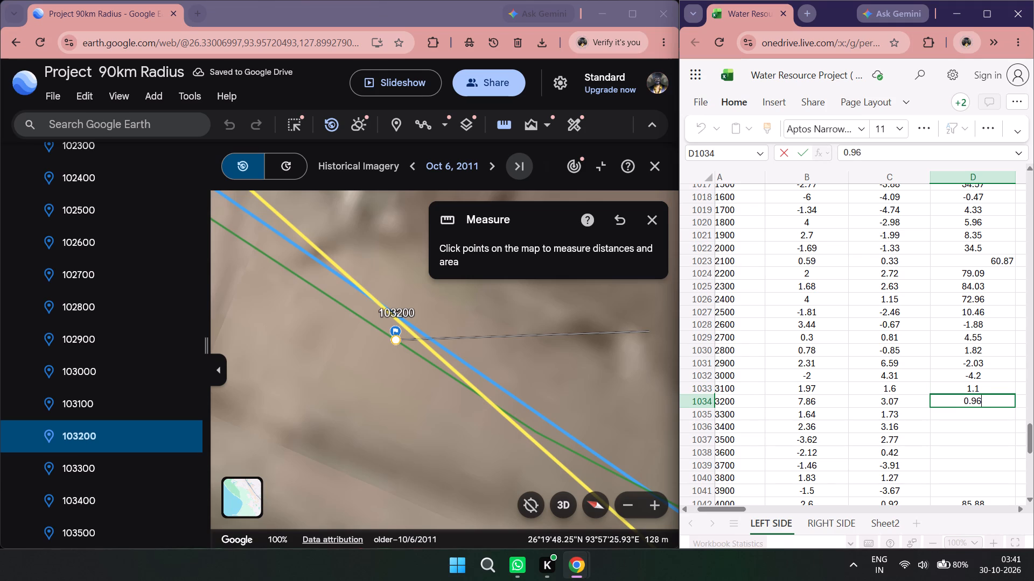
Go to placemark 103300, measure its distance to the blue line and record -4.29 in column D of its row.
double_click(87, 464)
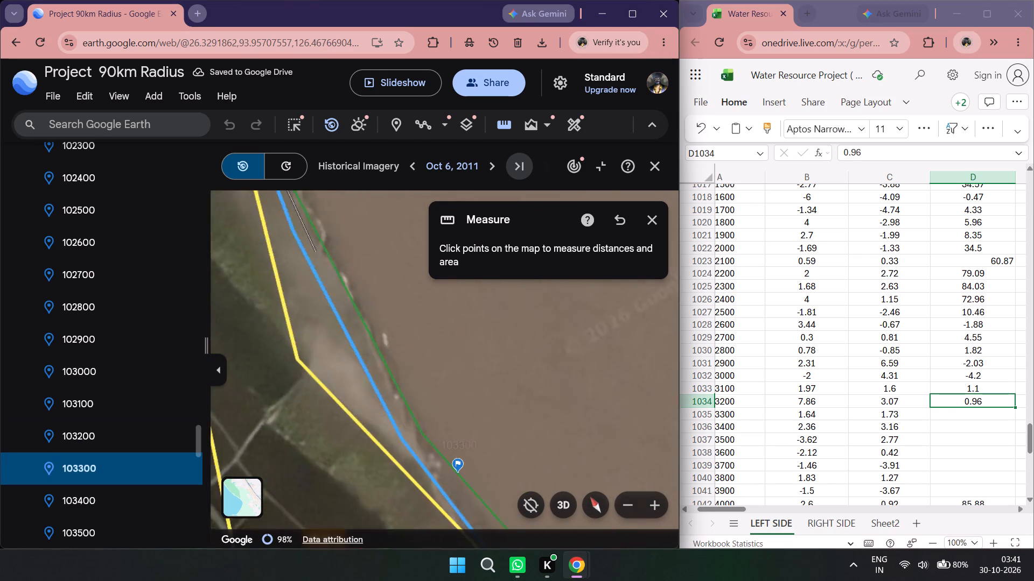
double_click(501, 121)
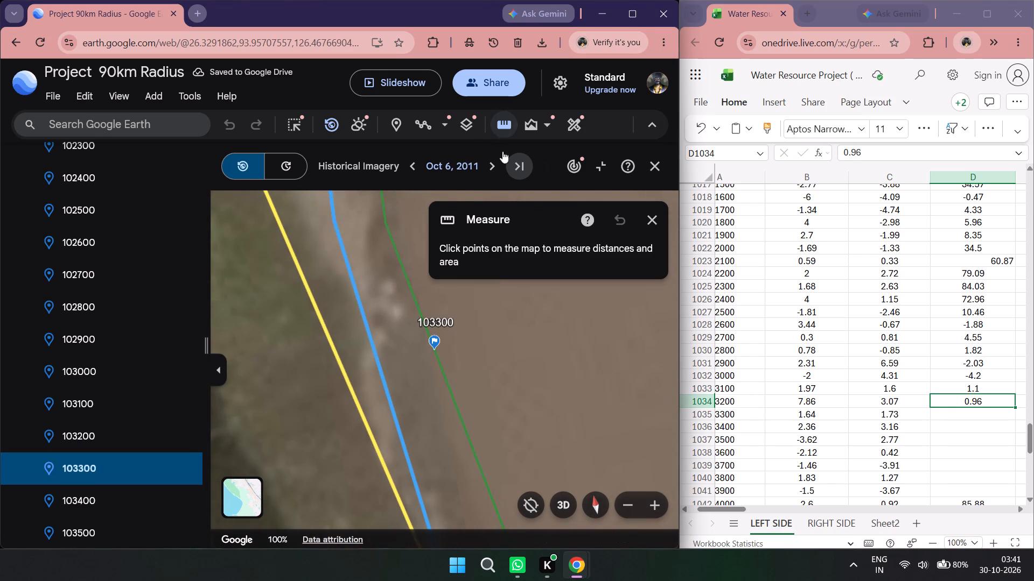
left_click(434, 349)
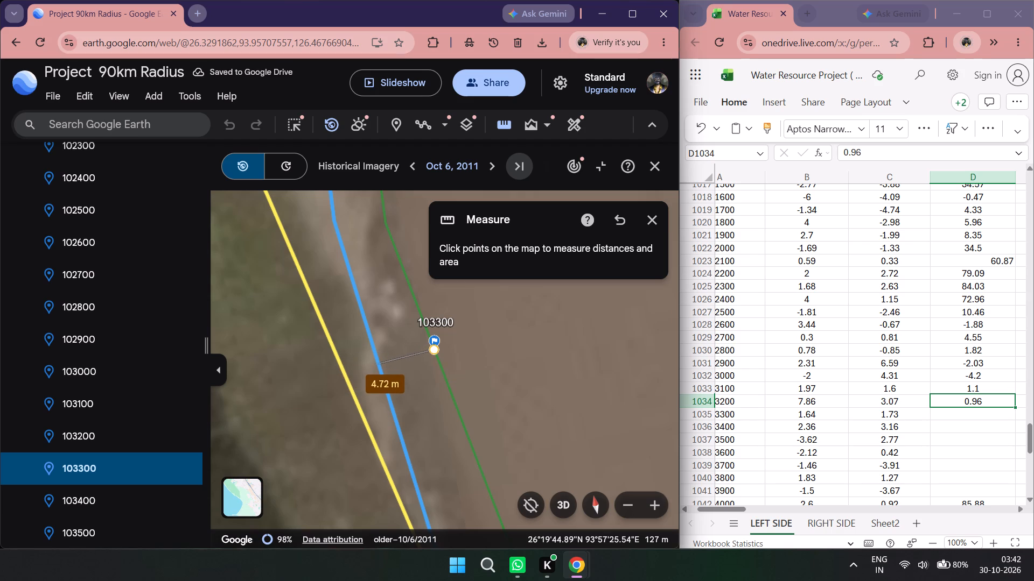
double_click(976, 414)
type("-2")
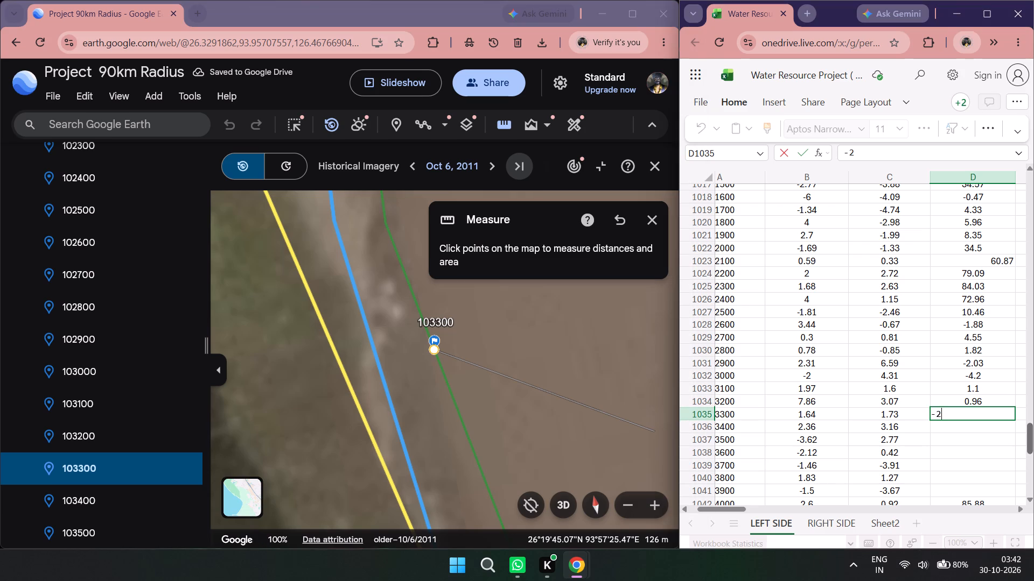
key("BackSpace")
type("4.")
key("2")
key("9")
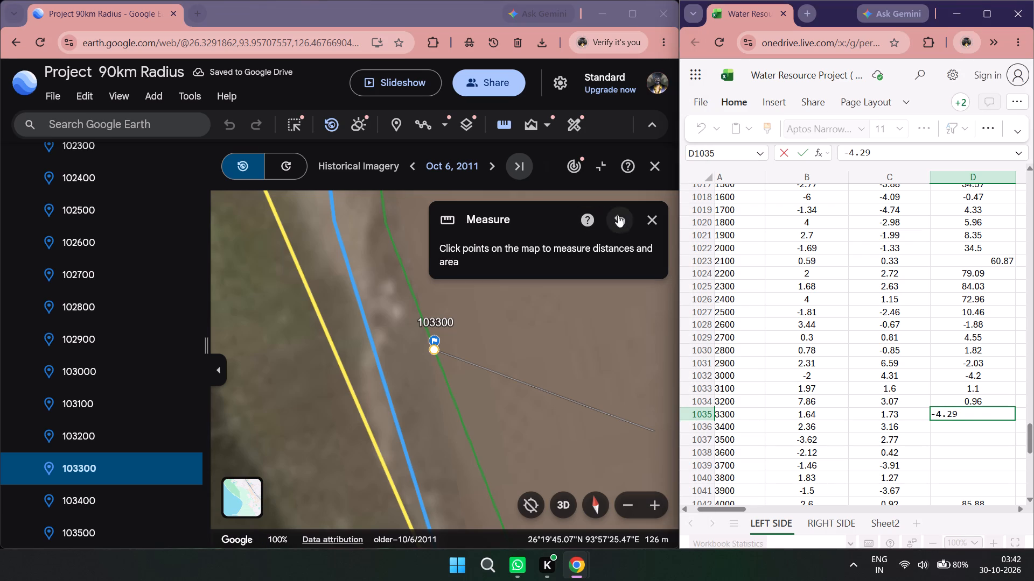
left_click(651, 221)
Go to placemark 103400, measure its distance to the blue line and record -6.64 in column D of its row.
left_click(506, 127)
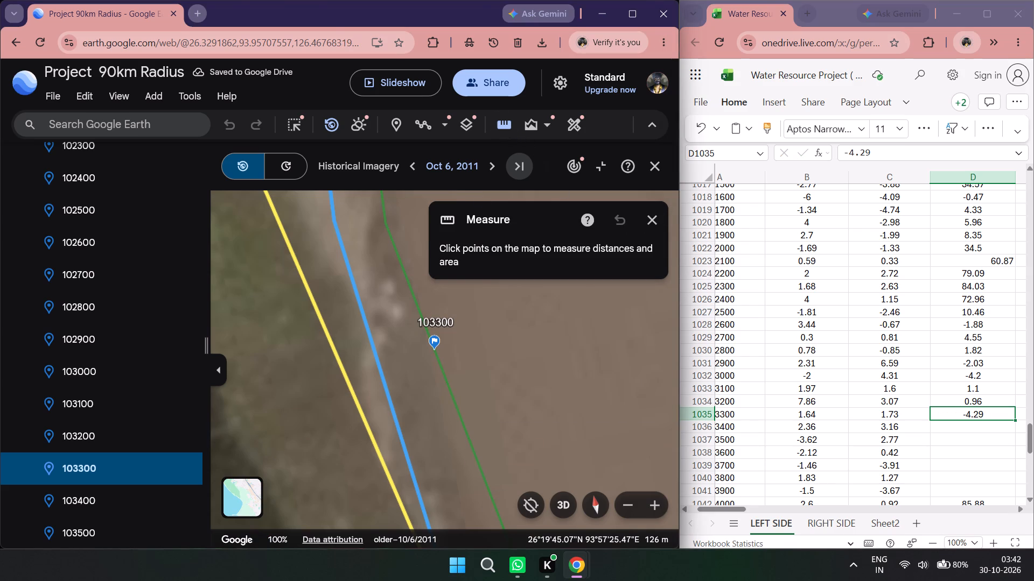
double_click(69, 501)
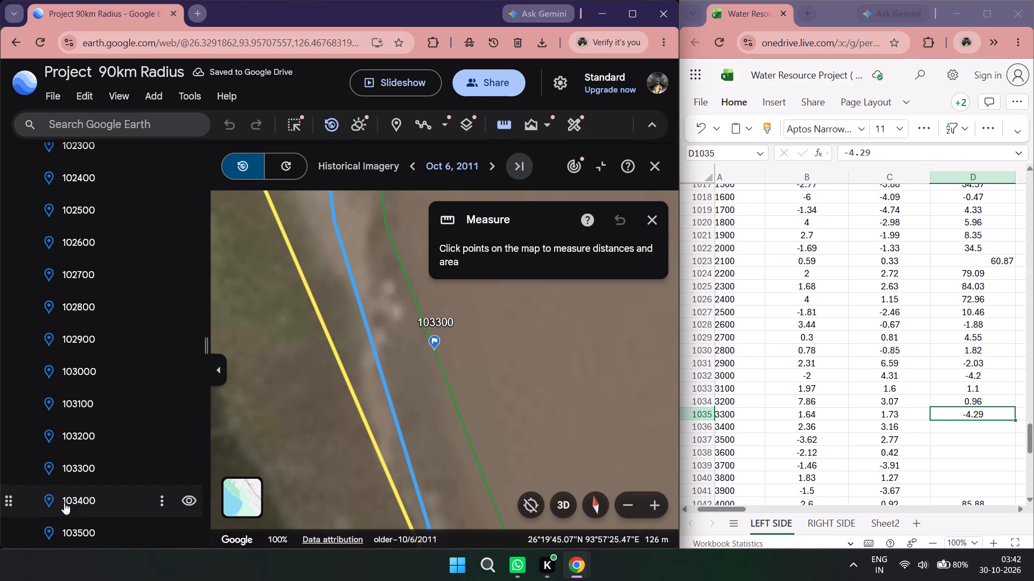
double_click(80, 506)
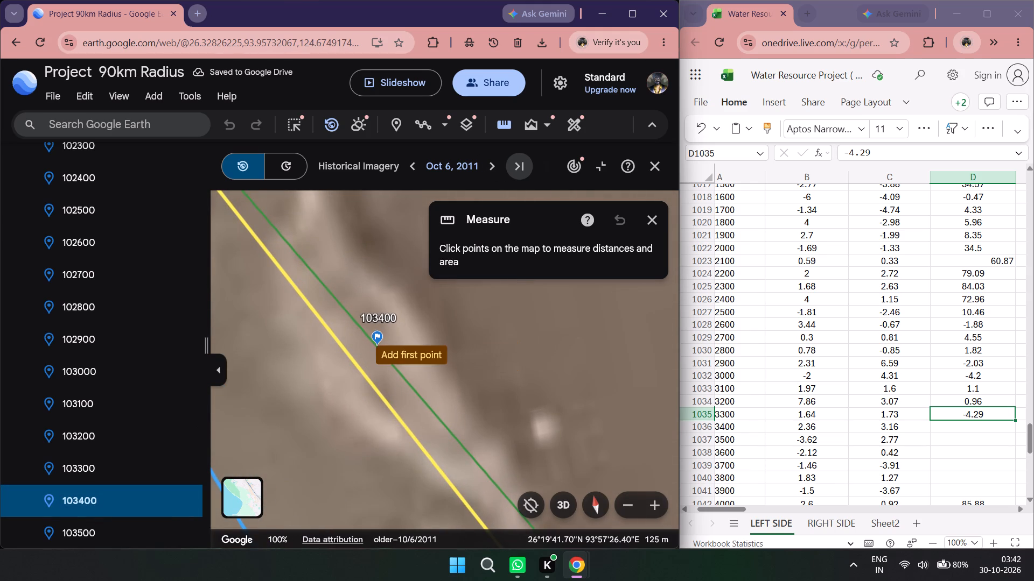
left_click_drag(387, 336, 445, 282)
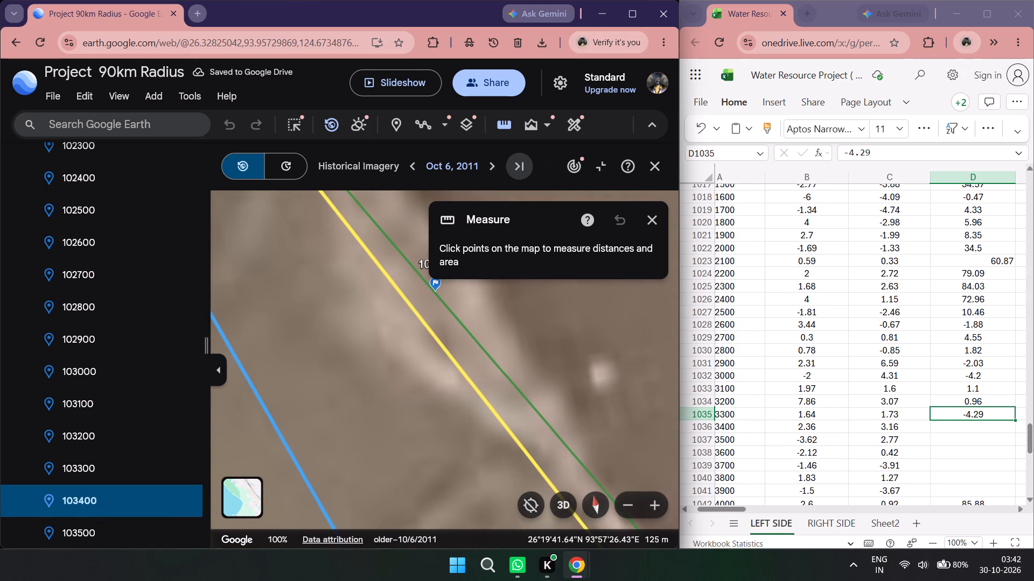
left_click_drag(465, 408, 457, 461)
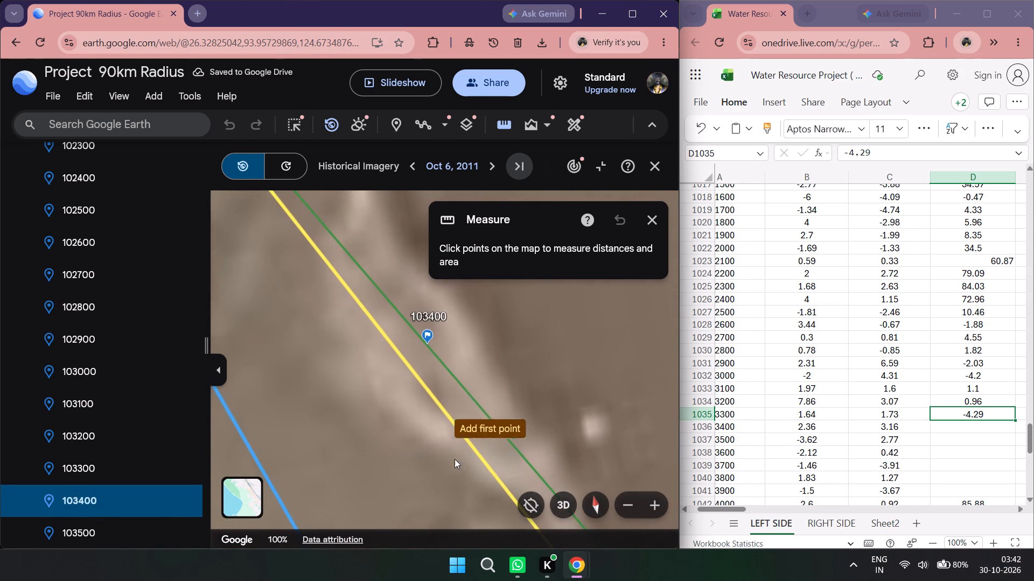
left_click(428, 345)
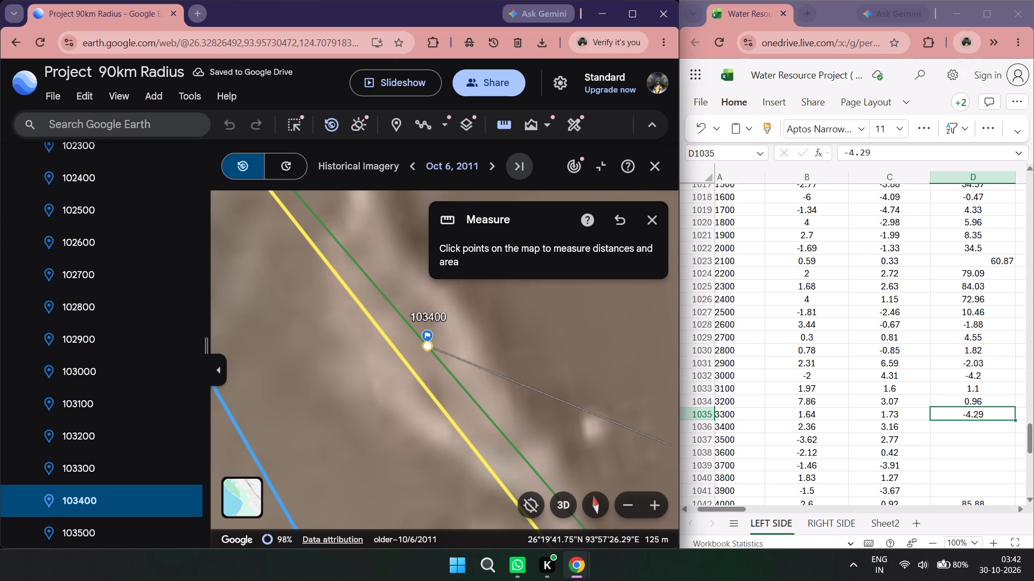
double_click(965, 431)
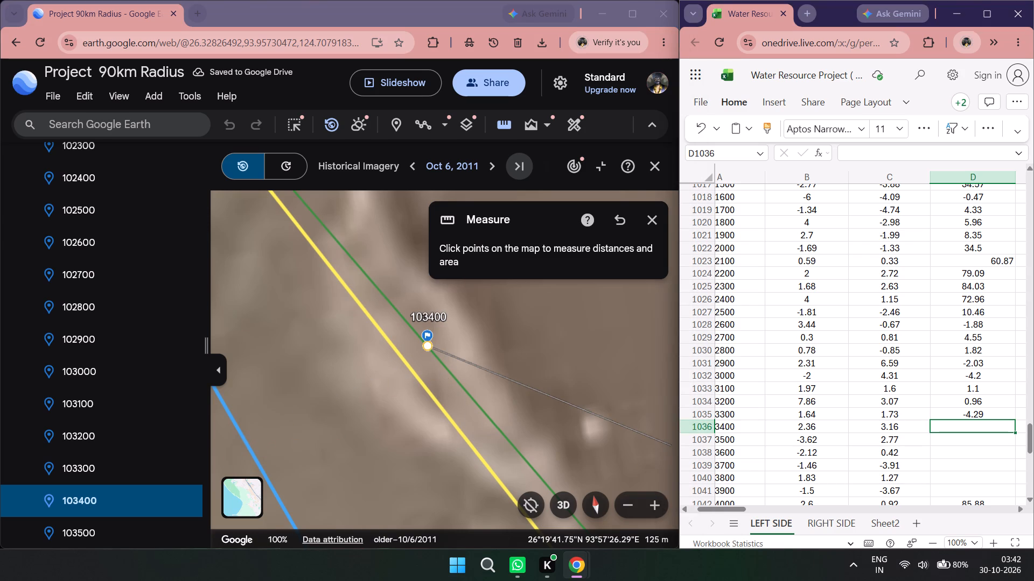
double_click(977, 428)
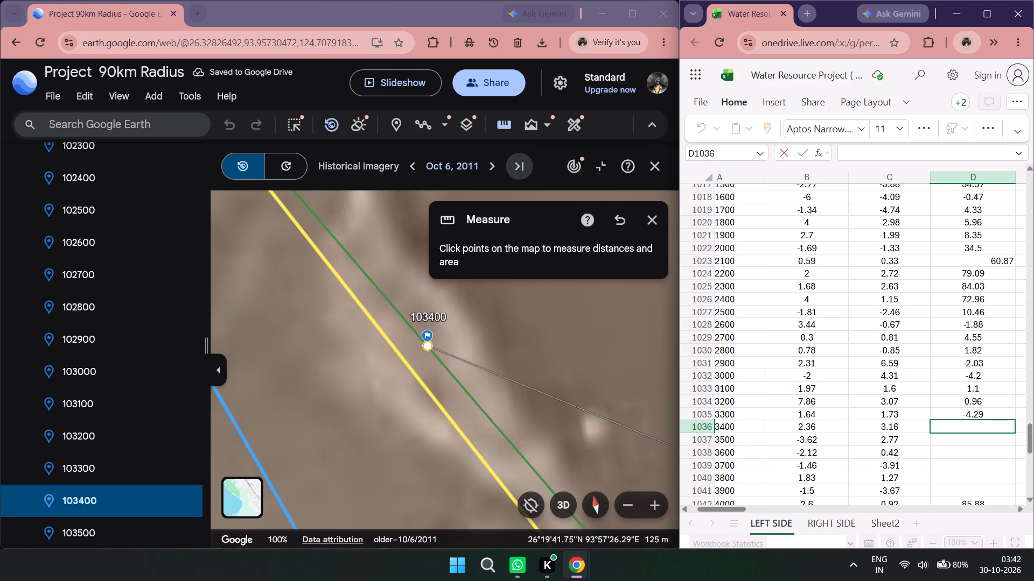
key("minus")
type("6.644")
key("BackSpace")
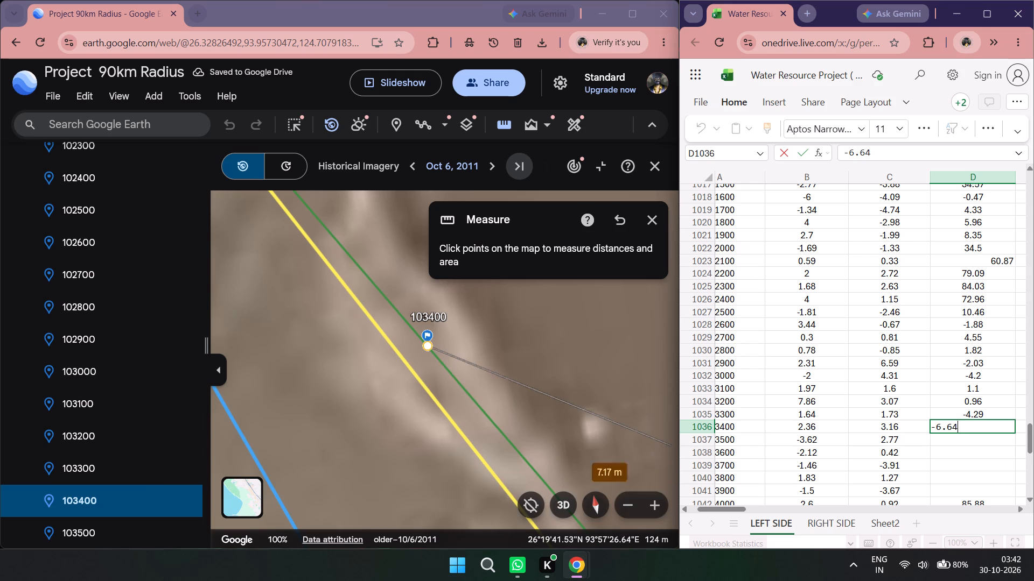
Go to placemark 103500, measure its distance to the blue line and record -15.46 in column D of its row.
scroll(51, 451, "down", 3)
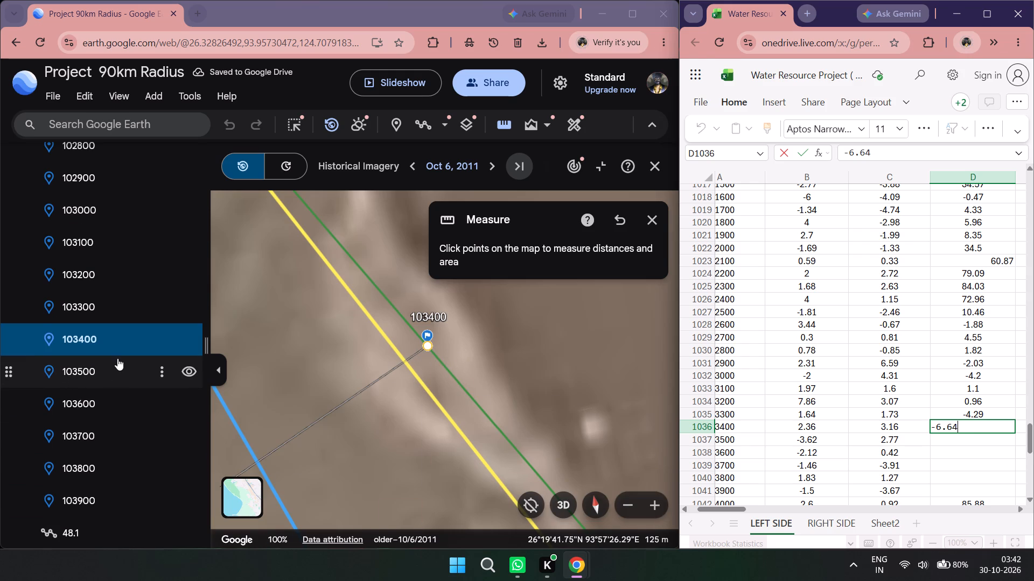
double_click(117, 358)
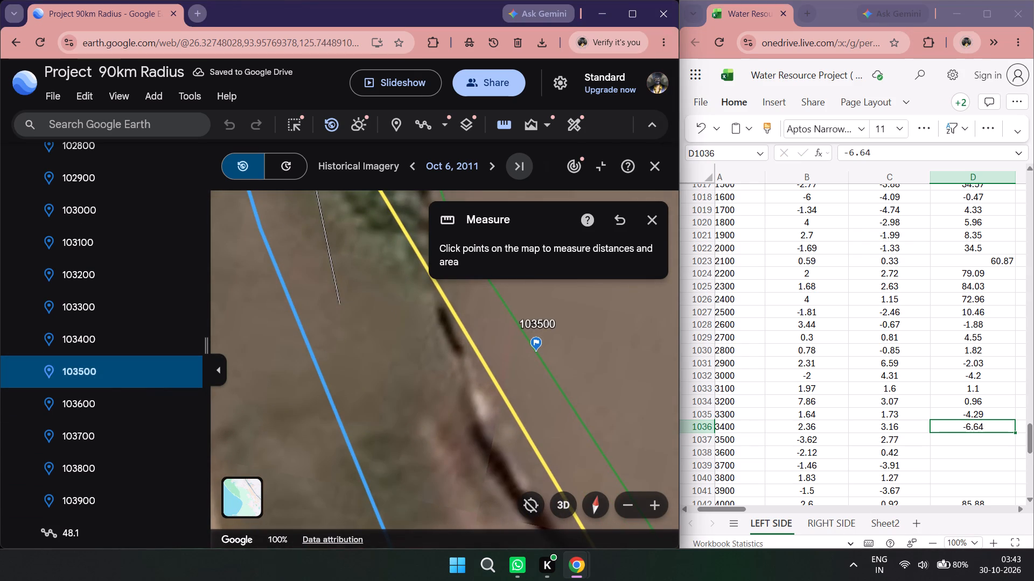
double_click(510, 131)
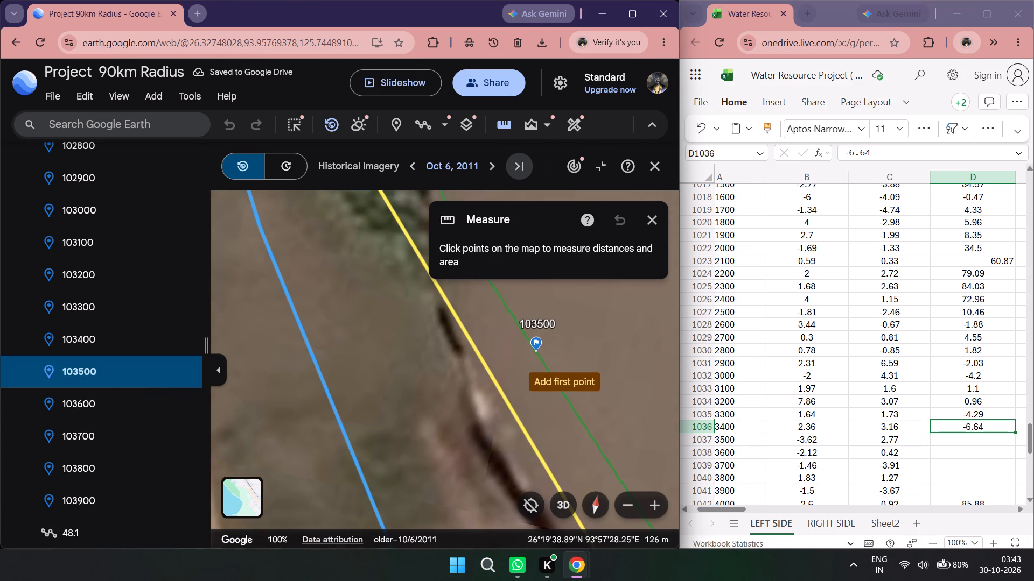
left_click(538, 352)
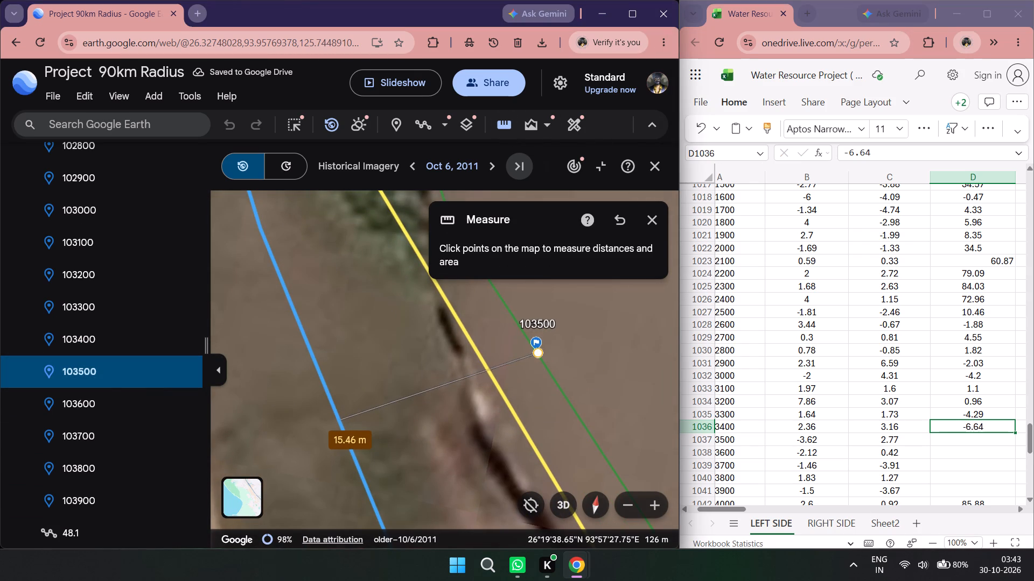
double_click(976, 441)
type("-15")
type(".46")
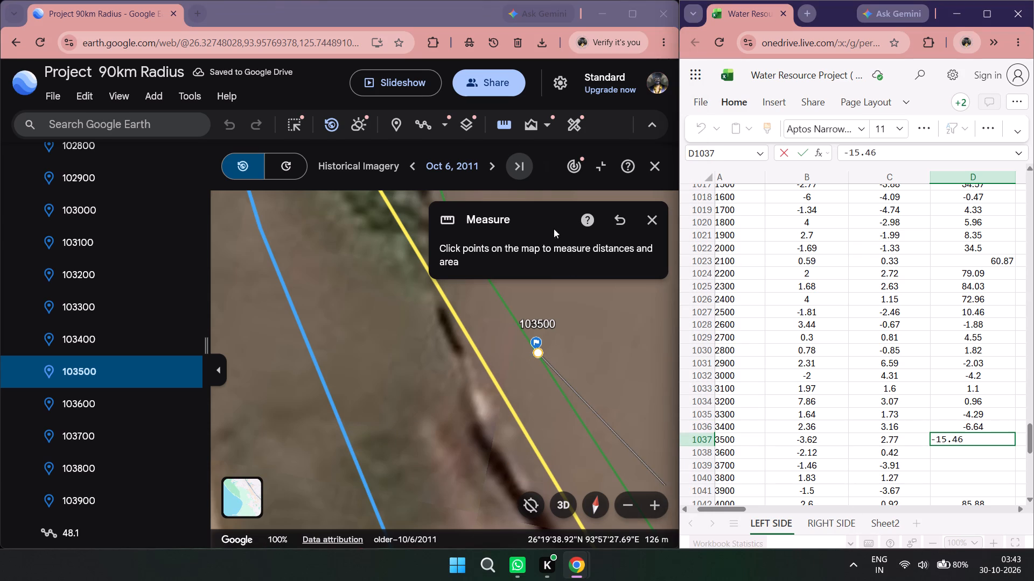
Go to placemark 103600, measure its distance to the blue line and record -10.25 in column D of its row.
left_click(504, 114)
double_click(108, 404)
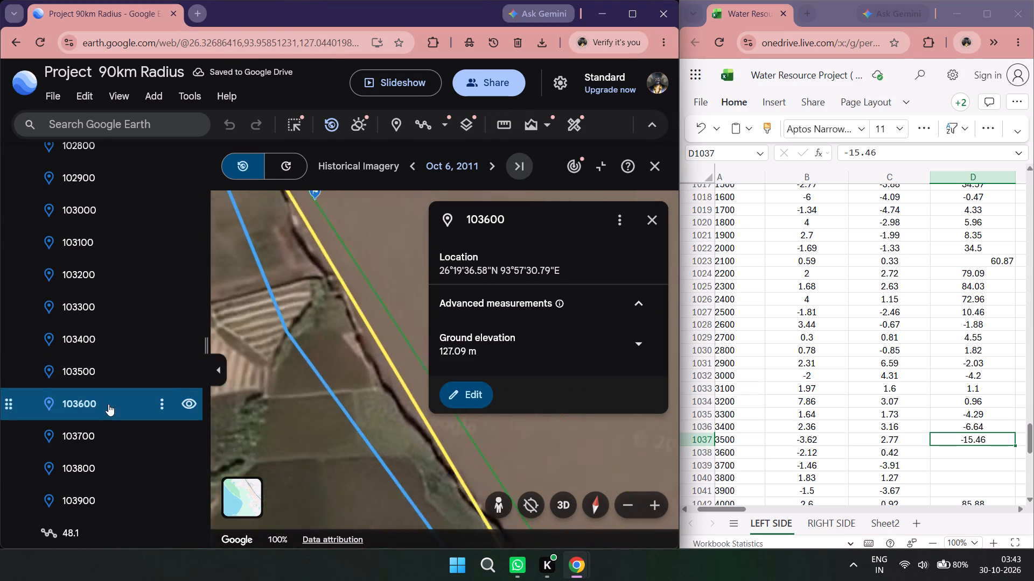
scroll(306, 419, "down", 2)
left_click_drag(316, 424, 337, 378)
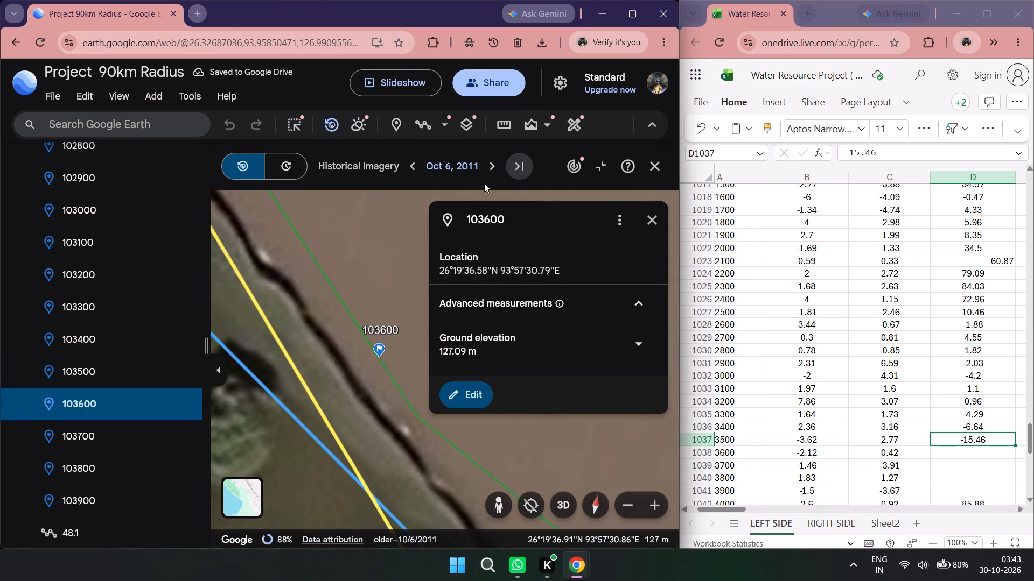
left_click(506, 122)
left_click(379, 360)
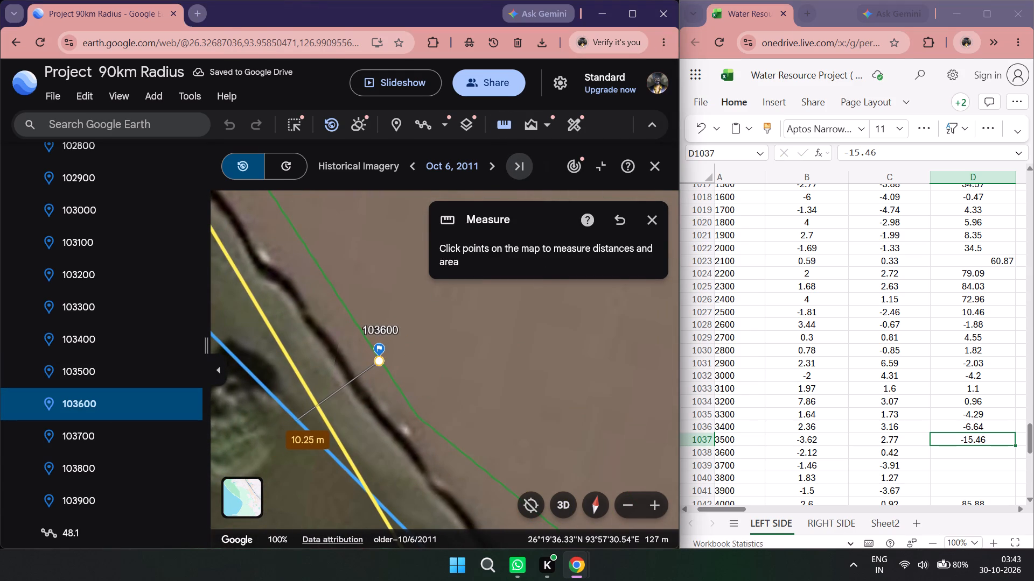
double_click(972, 453)
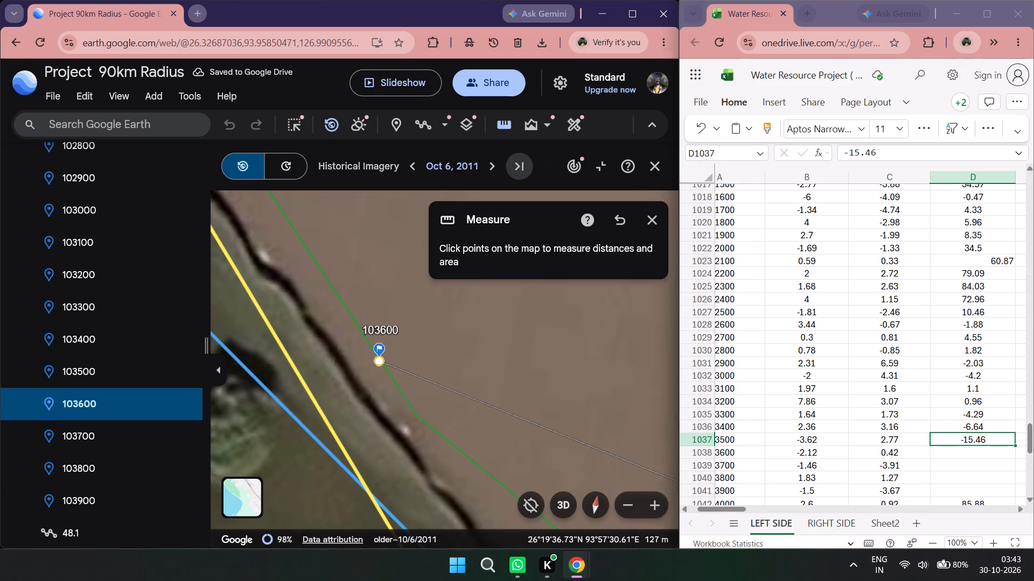
type("-10")
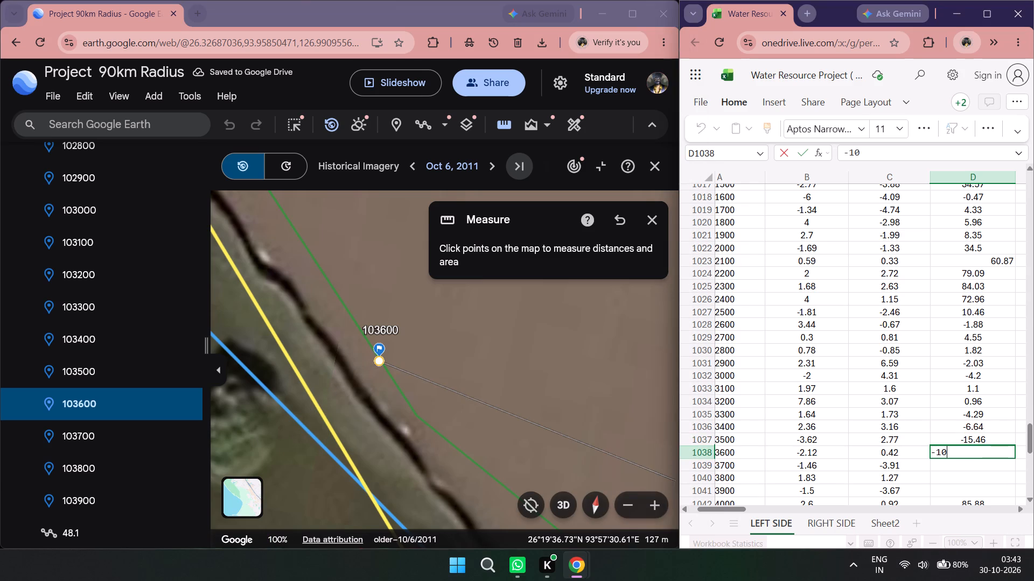
type(".25")
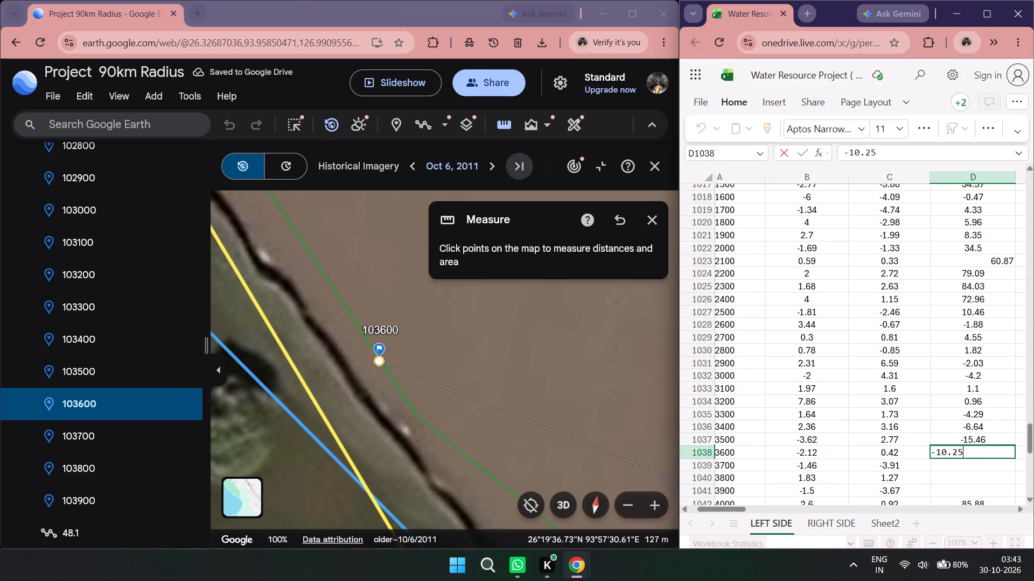
Go to placemark 103700, measure its distance to the blue line and record -7.7 in column D of its row.
left_click(498, 117)
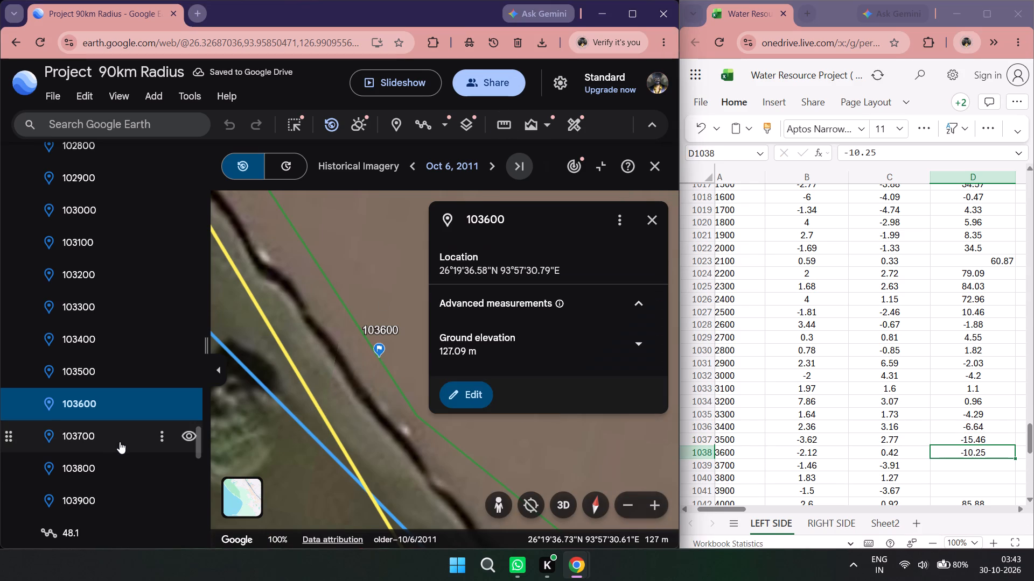
double_click(107, 429)
left_click_drag(352, 411, 312, 343)
scroll(273, 370, "down", 2)
left_click(511, 120)
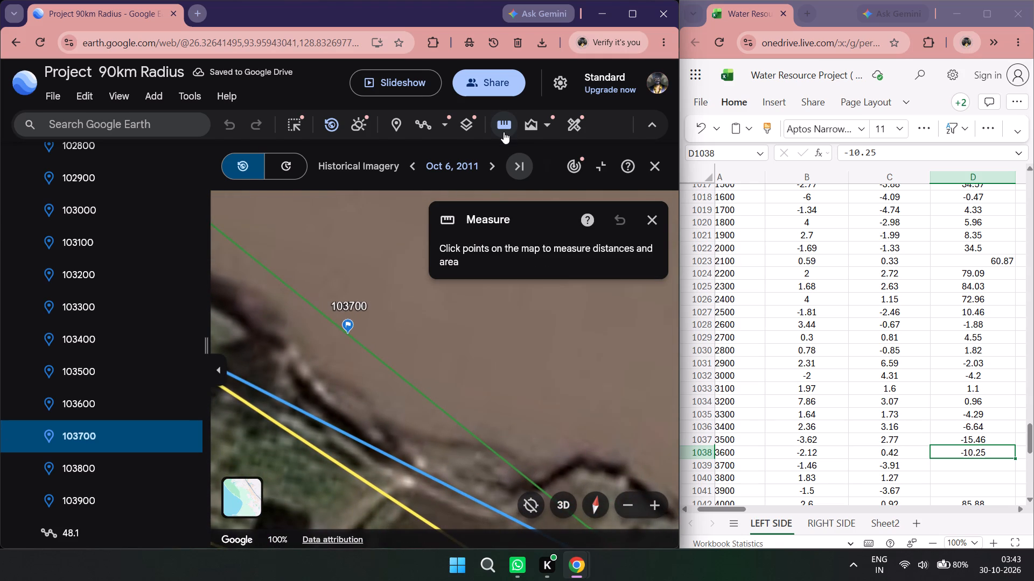
left_click(346, 332)
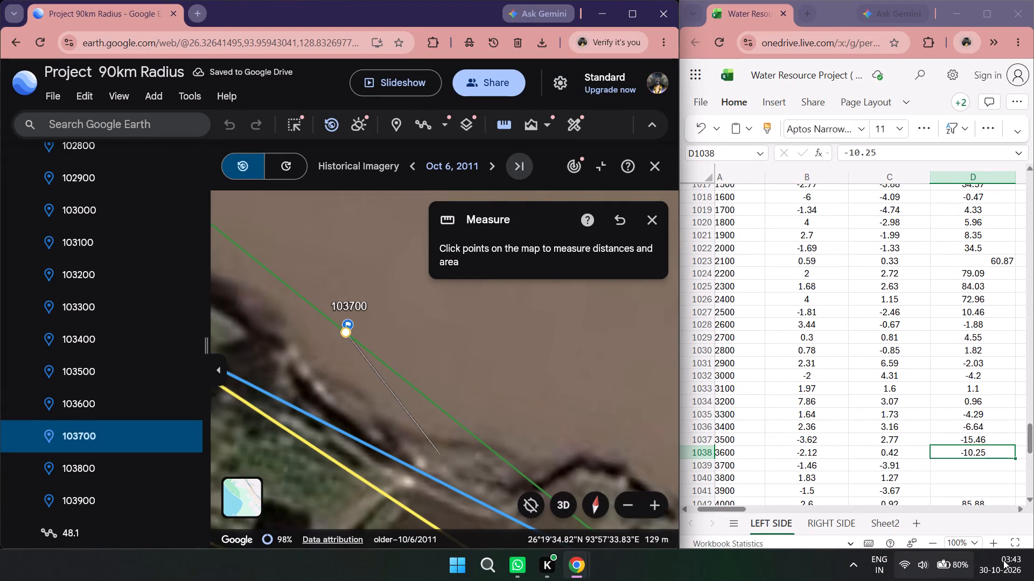
double_click(971, 465)
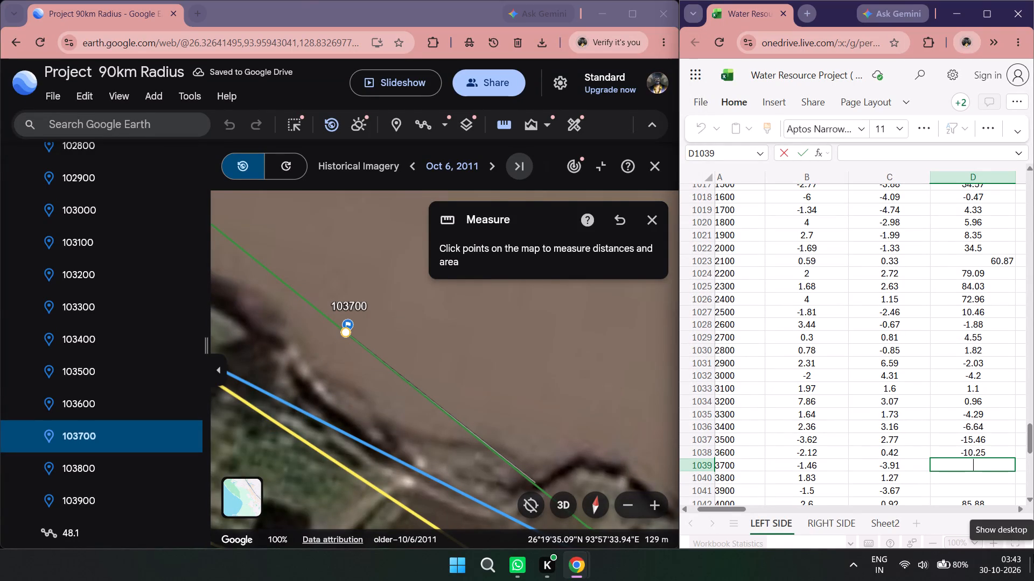
key("minus")
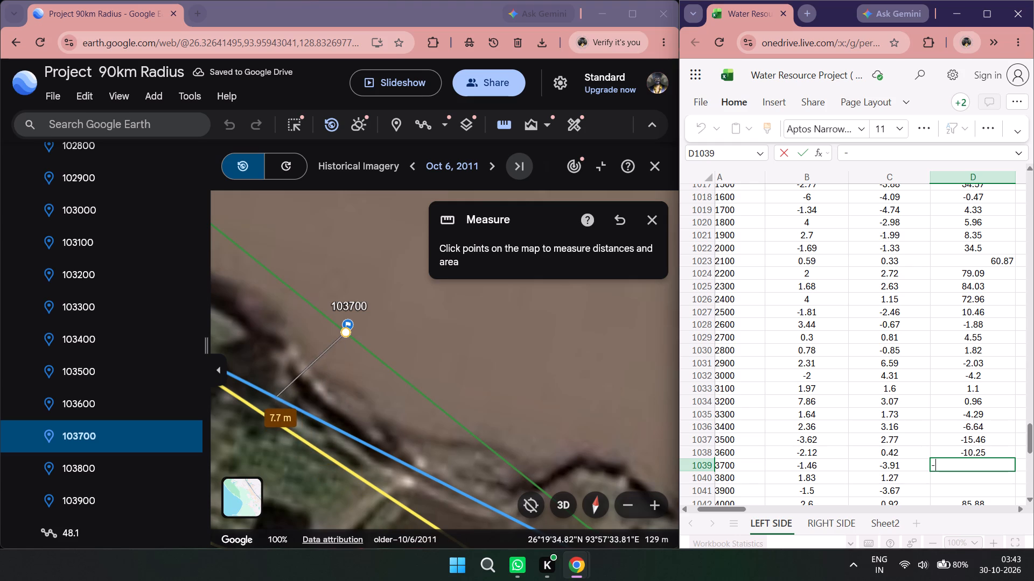
key("7")
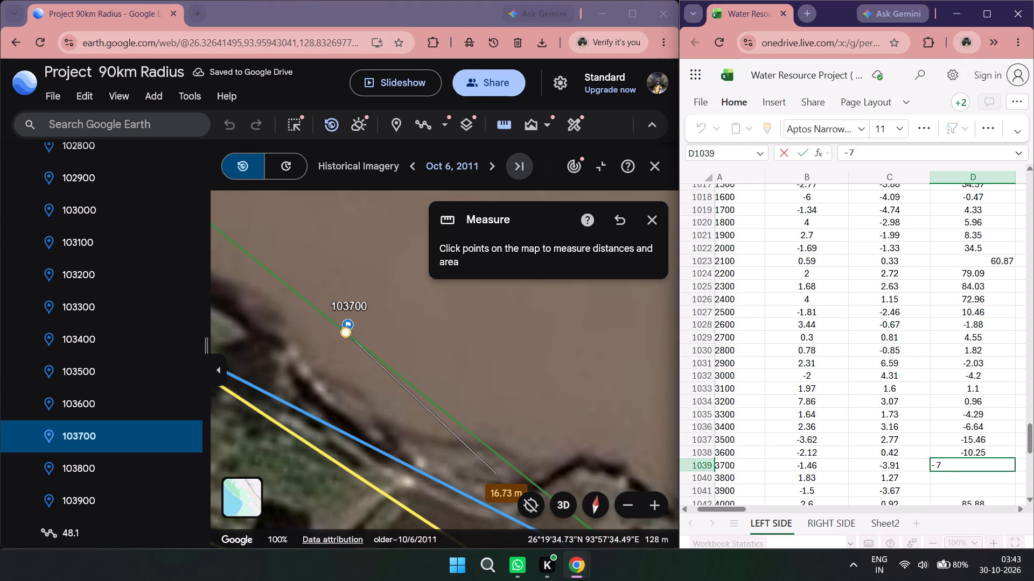
type(".7")
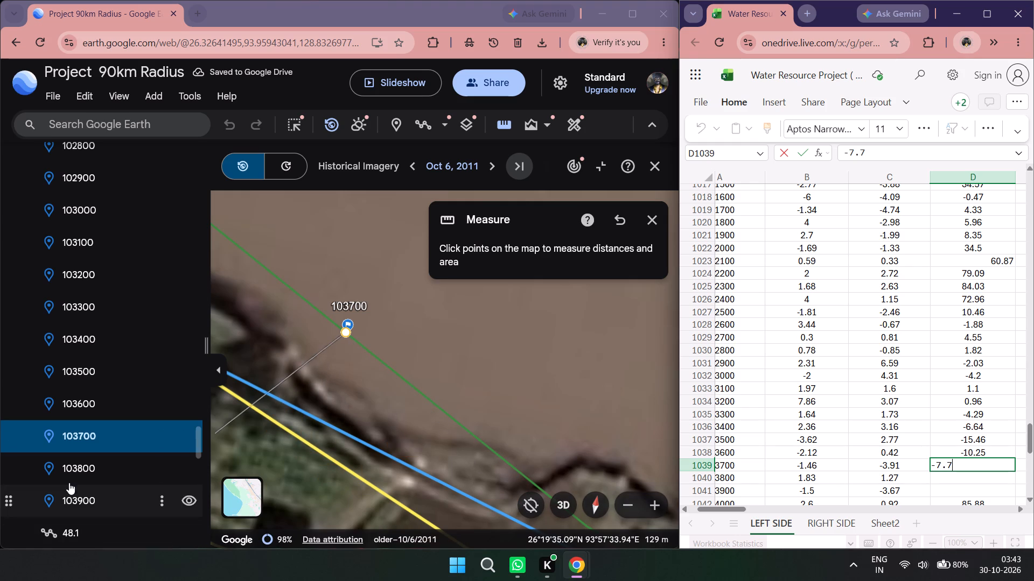
Go to placemark 103800, measure its distance to the blue line and record 2.92 in column D of its row.
double_click(71, 471)
left_click_drag(372, 399, 258, 474)
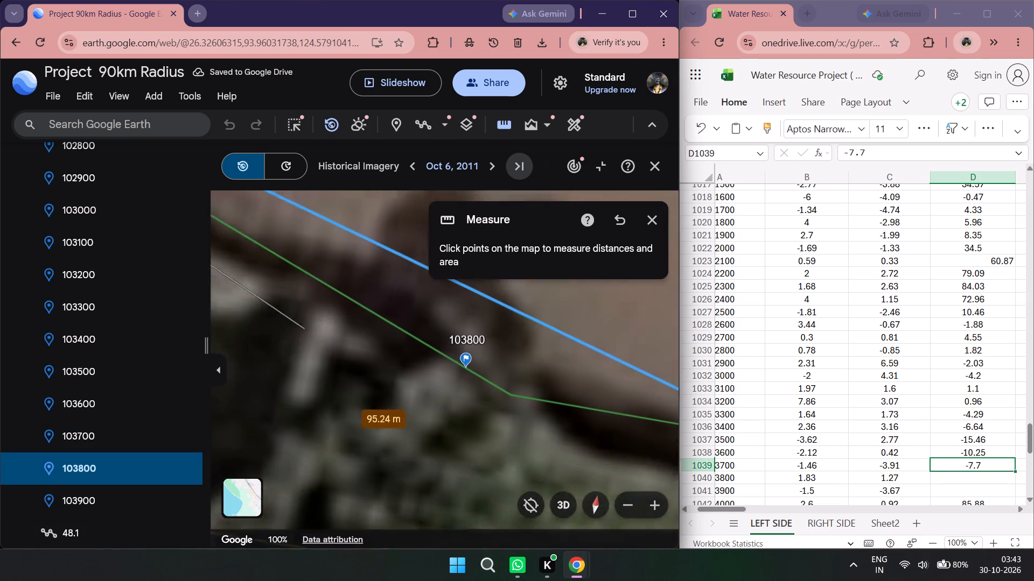
left_click_drag(258, 474, 226, 488)
left_click(502, 126)
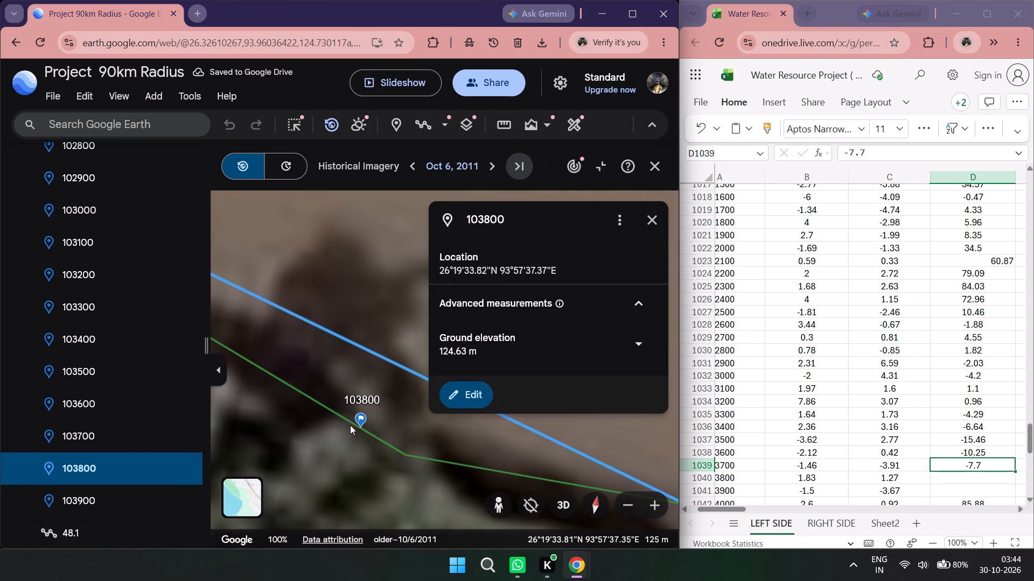
left_click(507, 118)
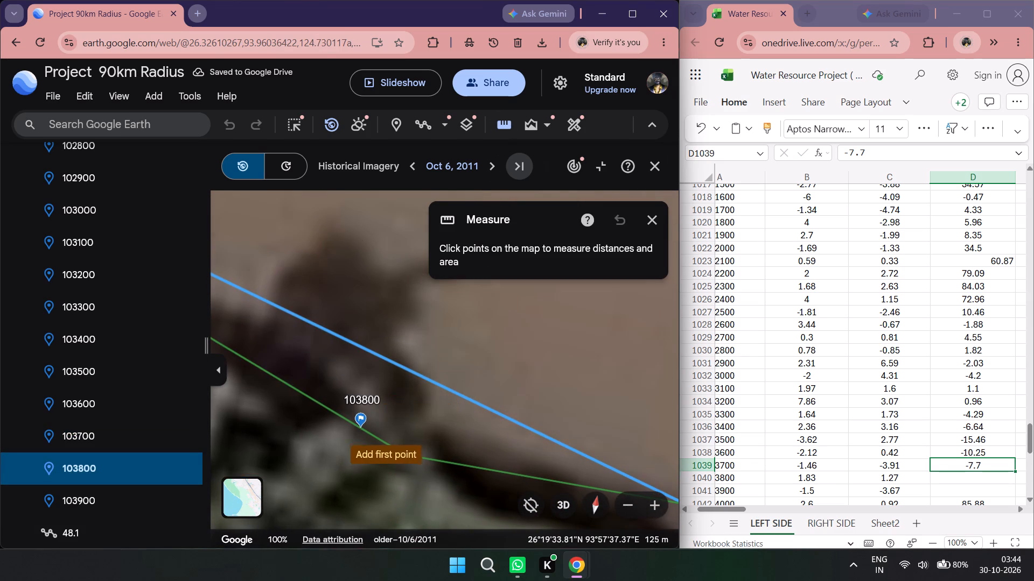
left_click(360, 431)
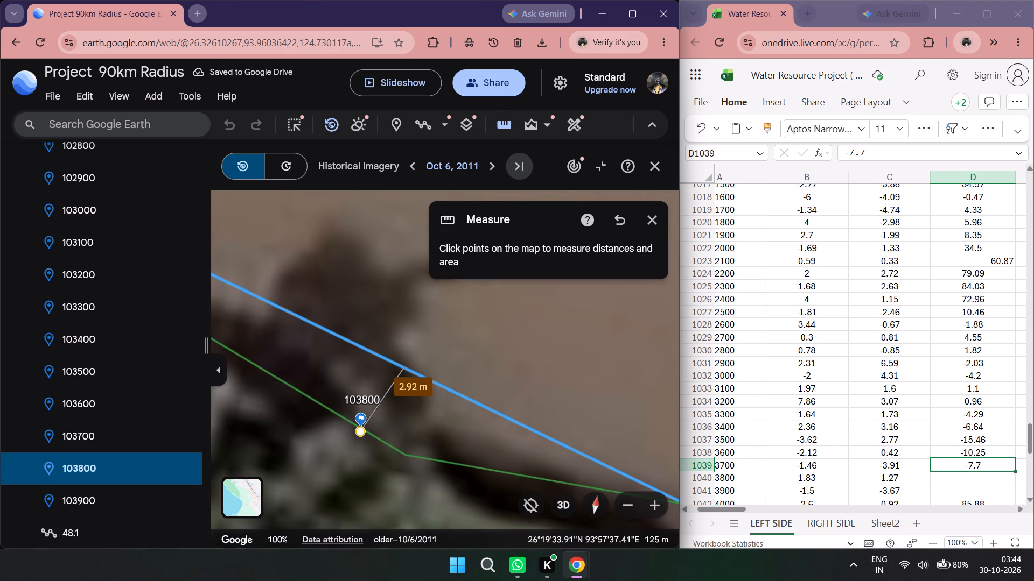
double_click(941, 480)
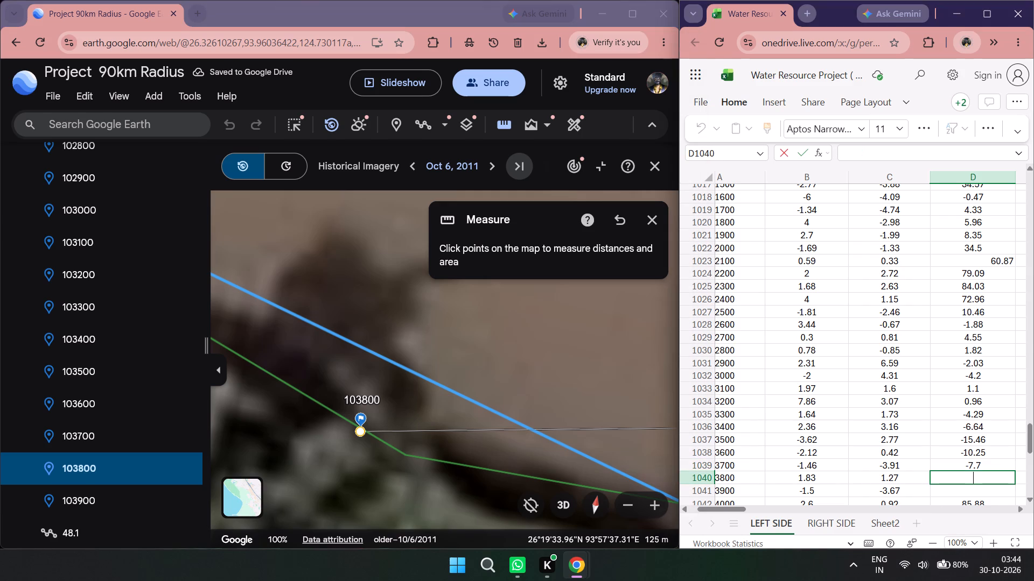
type("2.92")
Go to placemark 103900, measure its distance to the blue line and record 2.2 in column D of its row.
double_click(103, 495)
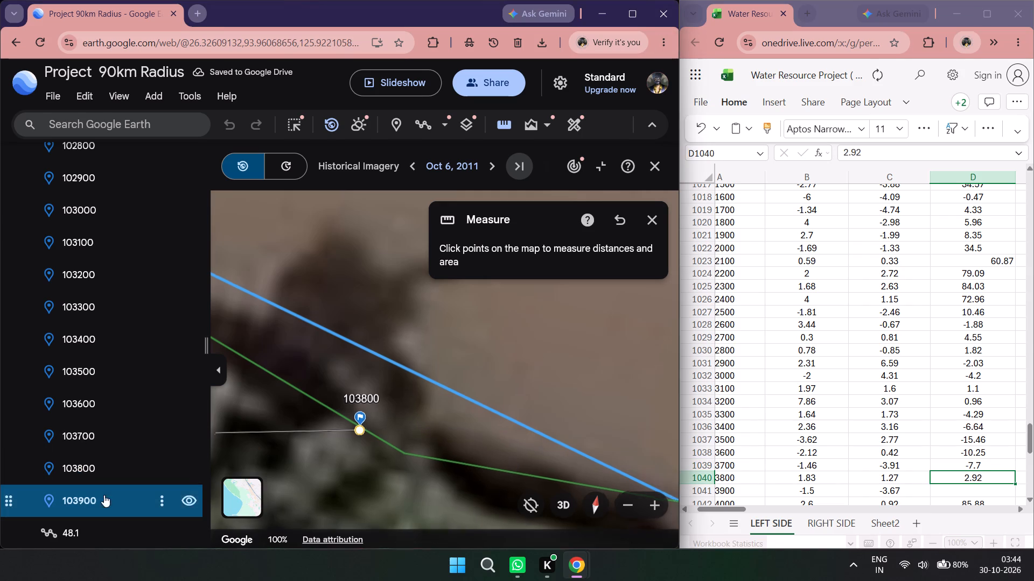
scroll(480, 328, "up", 3)
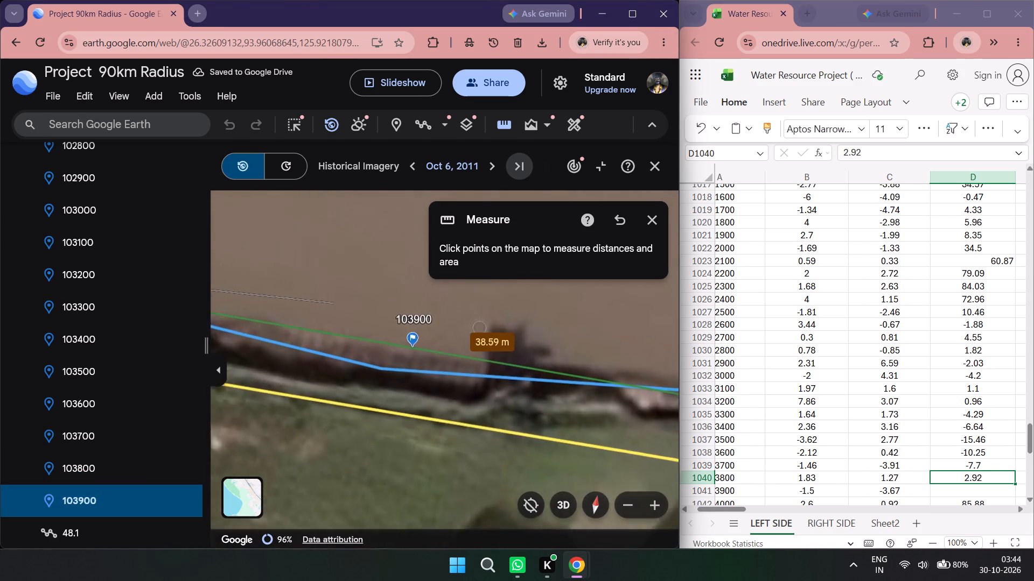
scroll(481, 327, "up", 2)
left_click(504, 109)
double_click(500, 121)
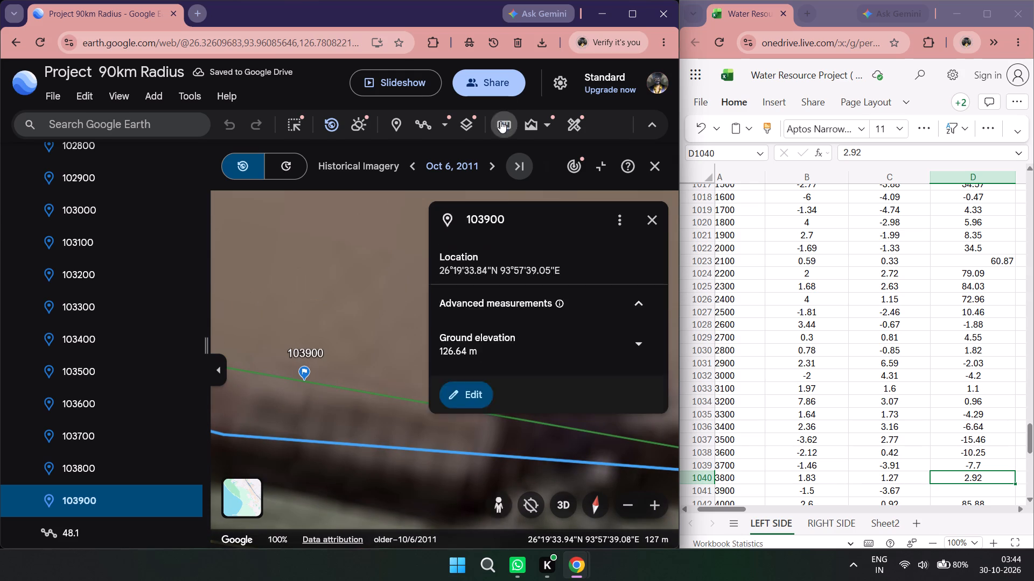
scroll(304, 381, "up", 1)
left_click(304, 381)
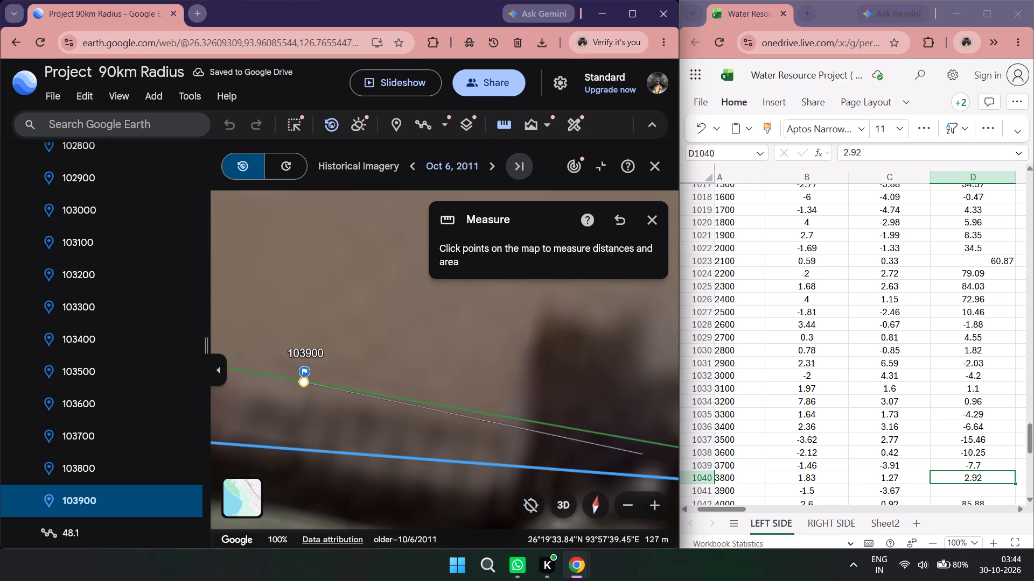
scroll(910, 478, "down", 2)
double_click(958, 353)
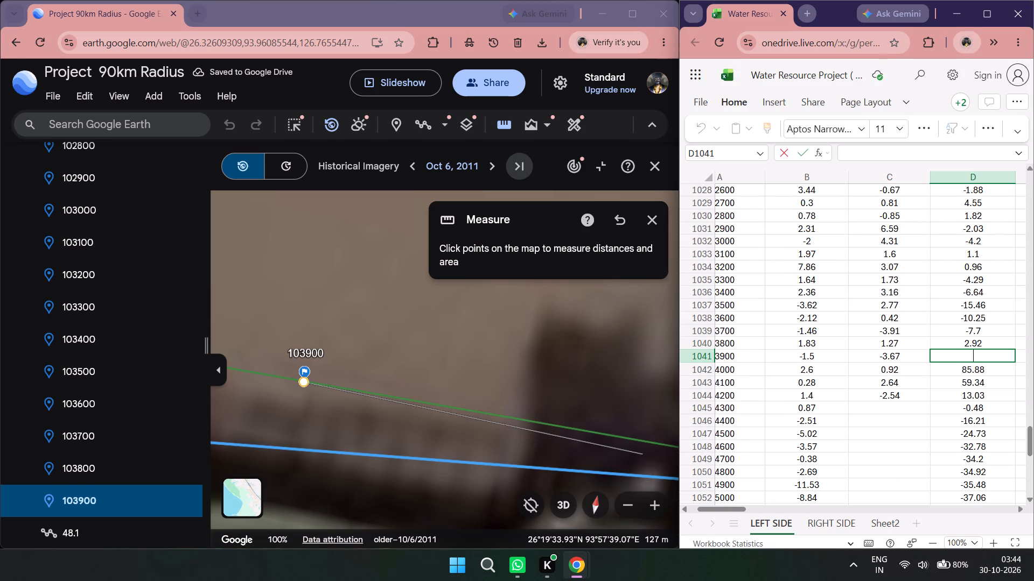
type("2,")
key("BackSpace")
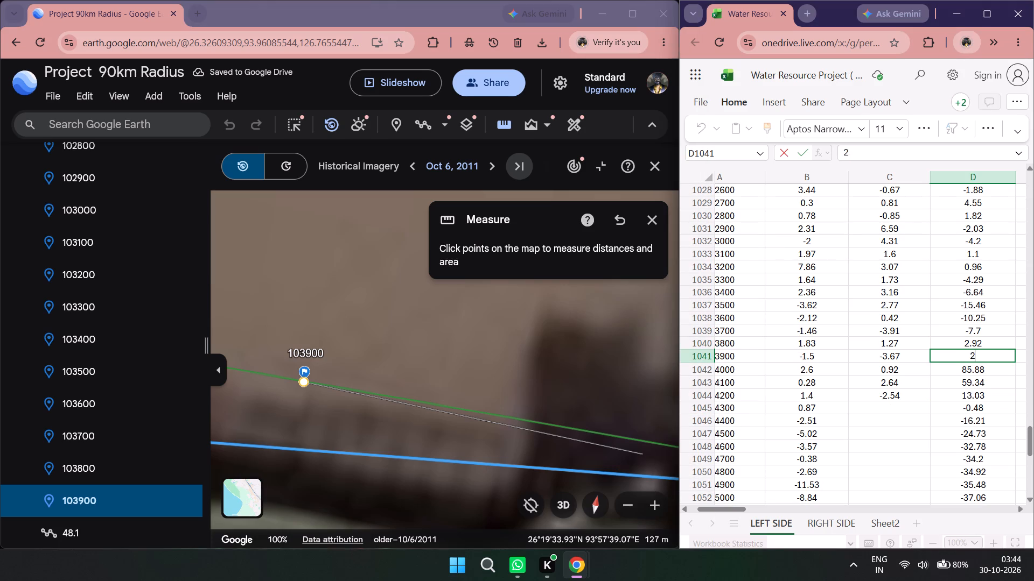
type(".2")
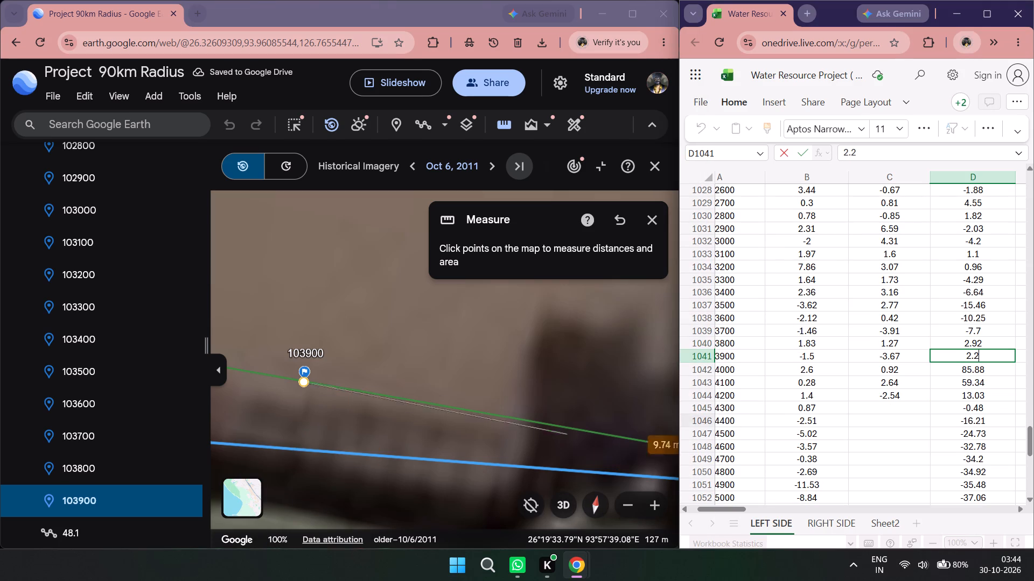
left_click(649, 217)
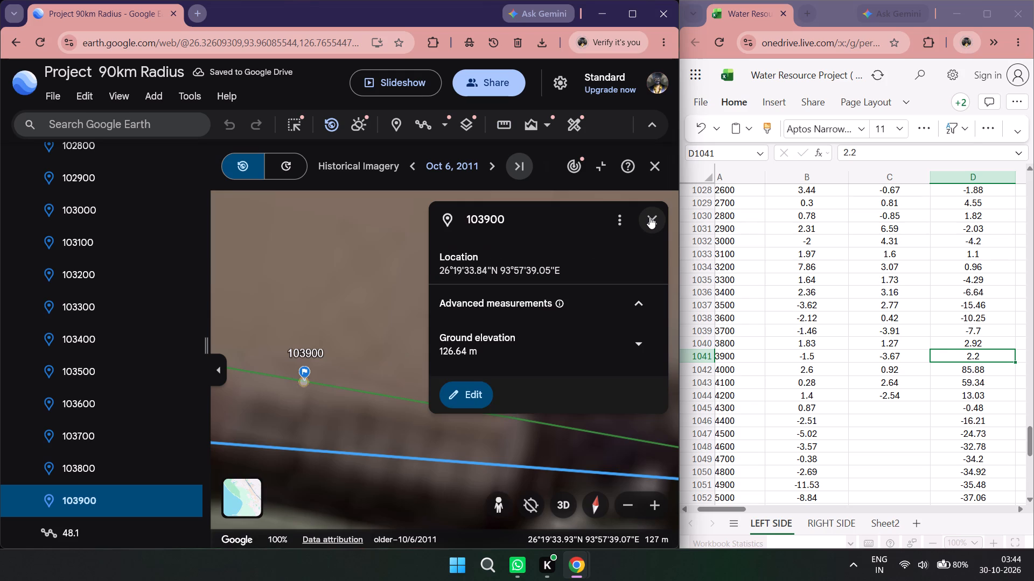
Recheck which side of the blue line placemark 103900 lies on and change its column D value to -2.2.
double_click(83, 505)
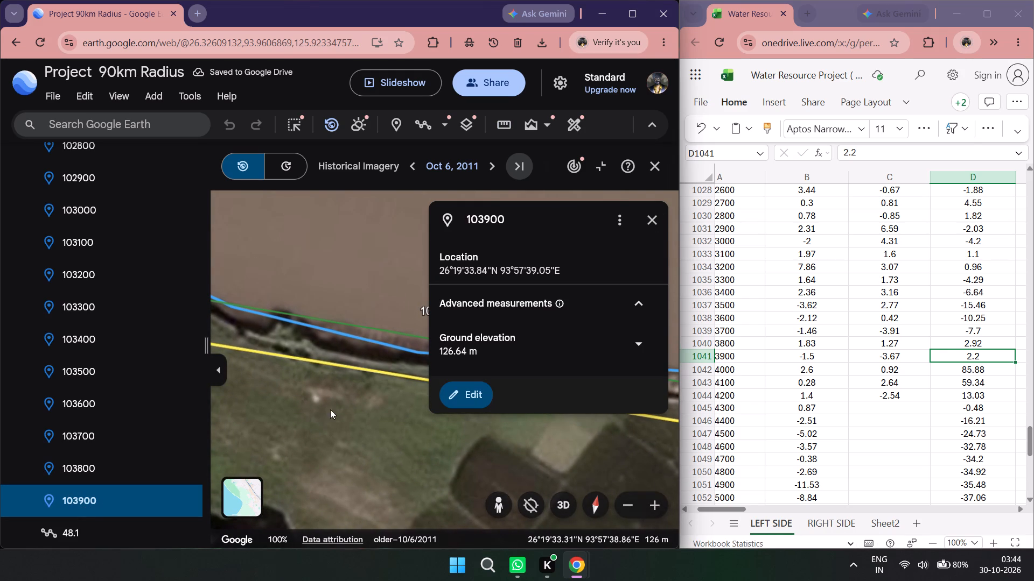
left_click_drag(321, 405, 171, 432)
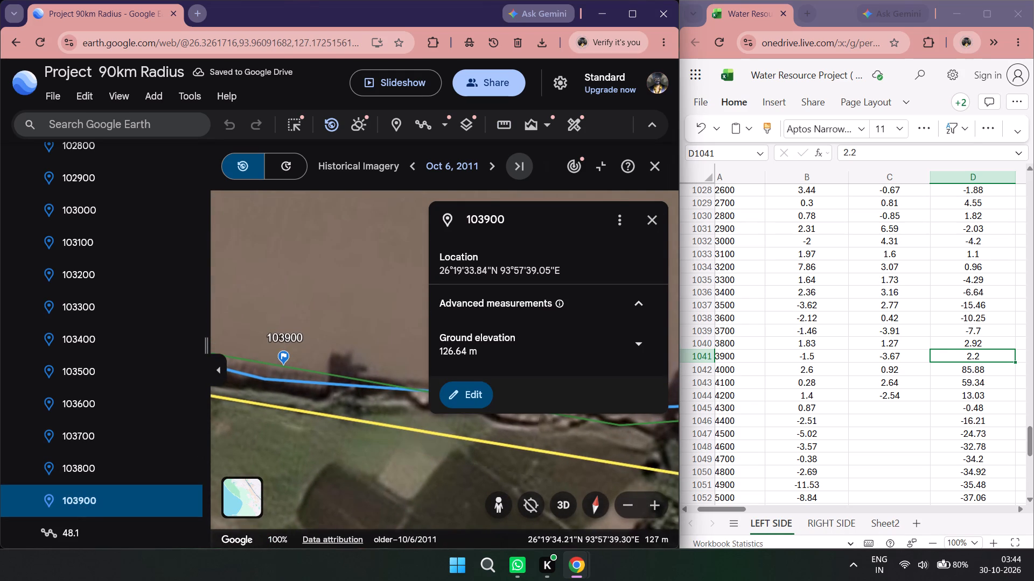
double_click(987, 353)
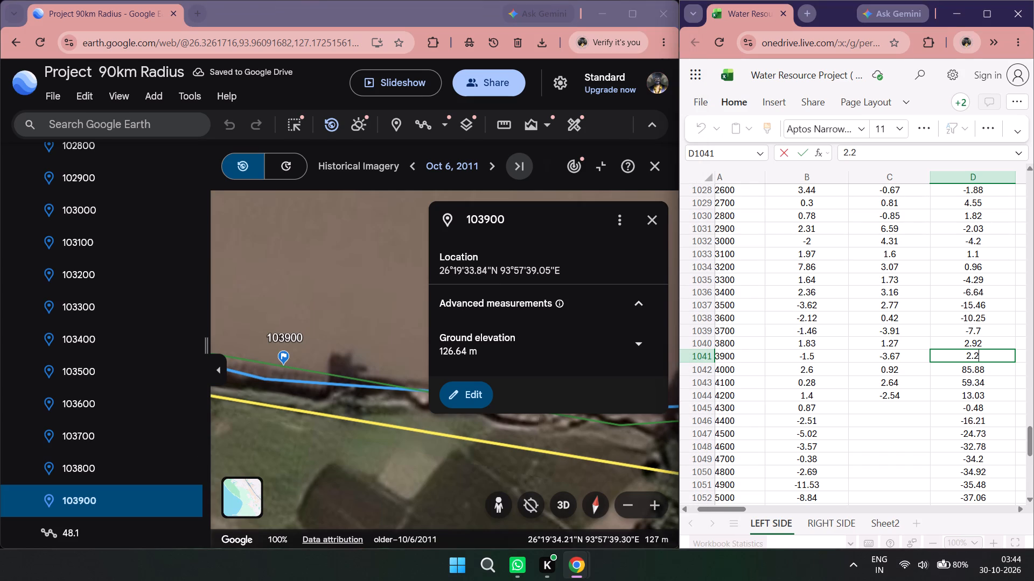
key("BackSpace")
key("BackSpace")
key("BackSpace")
type("-2.2")
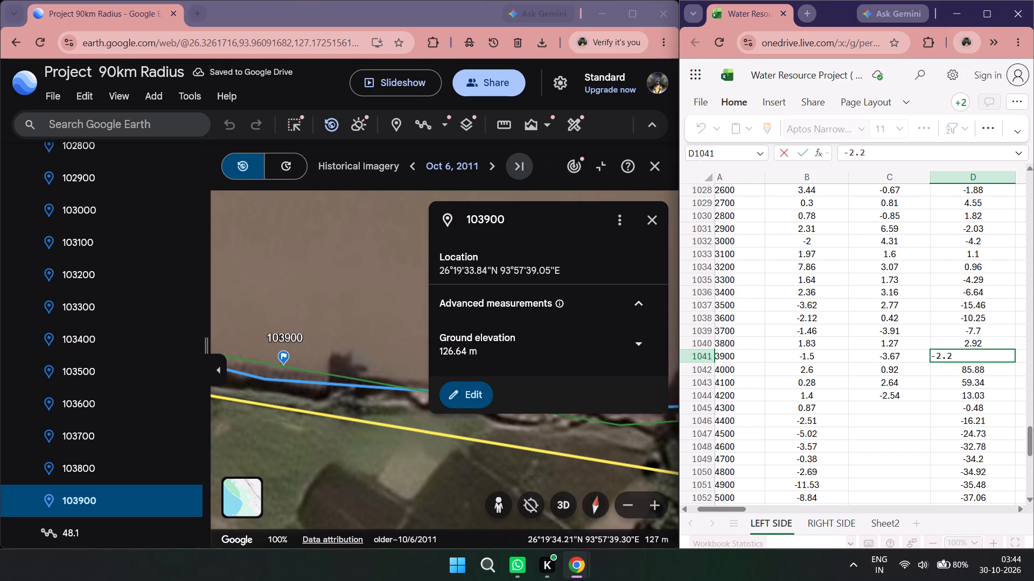
left_click(833, 380)
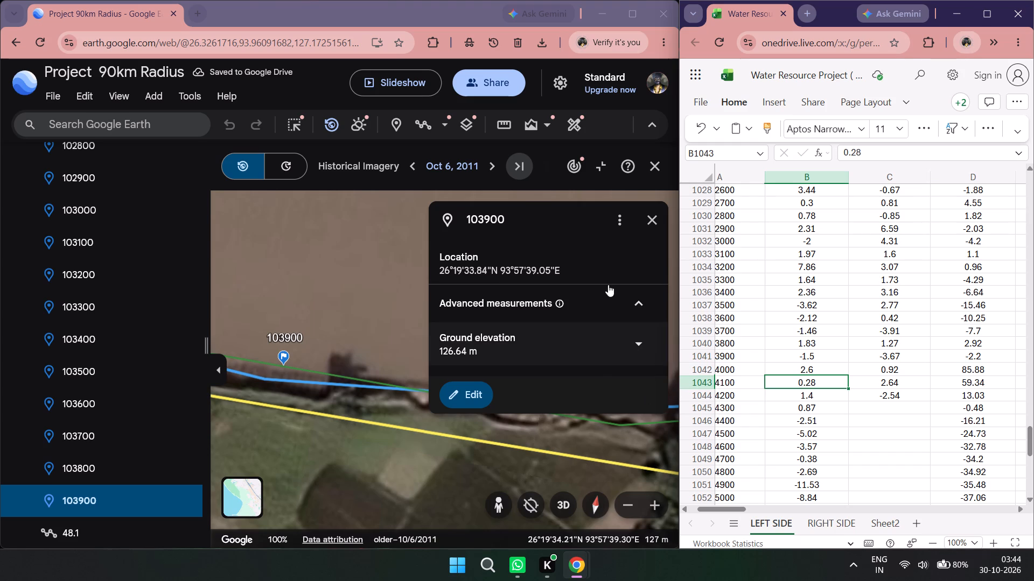
Examine the placemarks beyond 103900 on the map and the column D entries in the following spreadsheet rows.
double_click(120, 491)
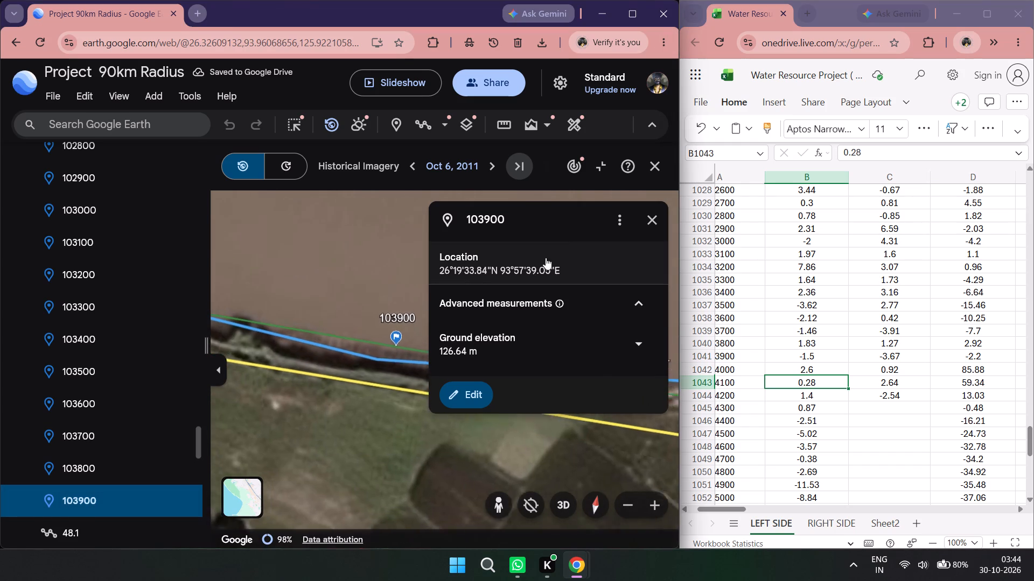
left_click(663, 219)
scroll(466, 367, "down", 2)
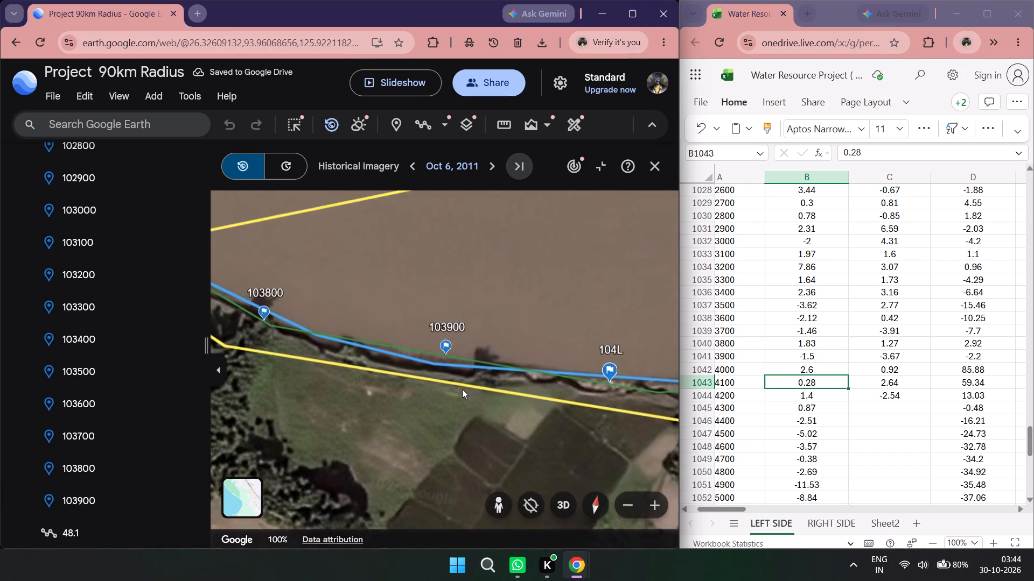
scroll(462, 389, "down", 8)
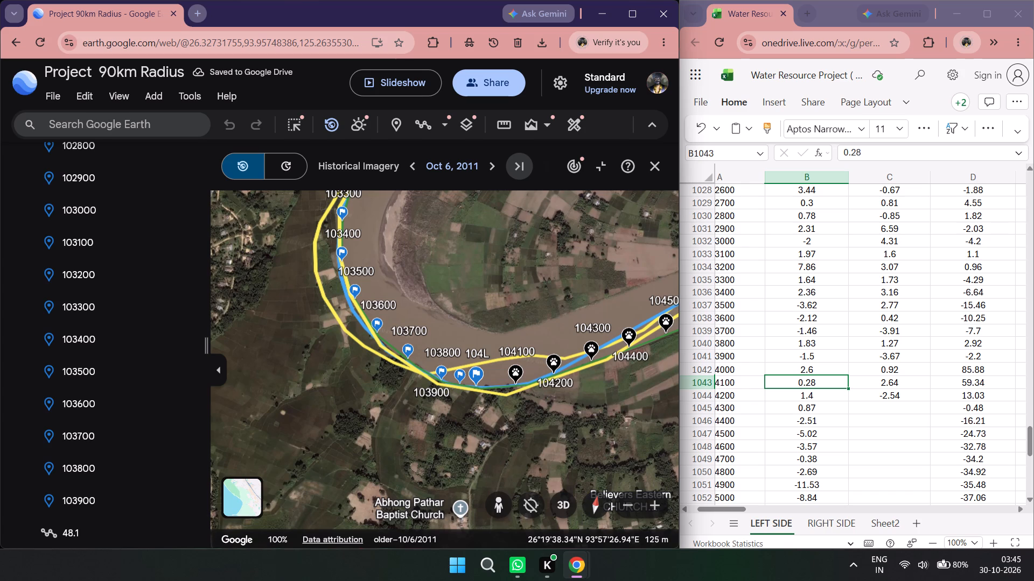
scroll(887, 407, "down", 2)
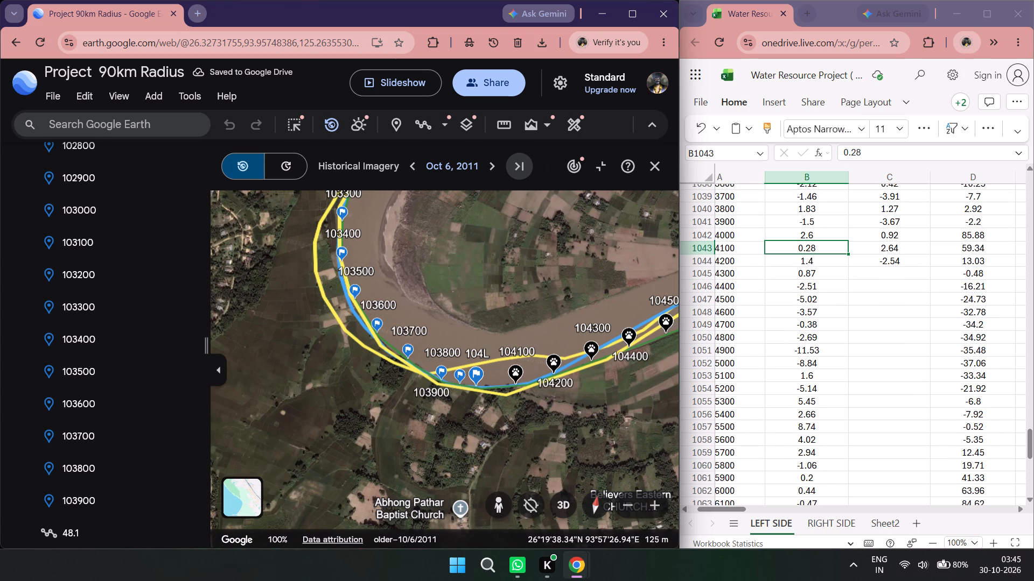
scroll(944, 407, "up", 3)
scroll(941, 403, "down", 5)
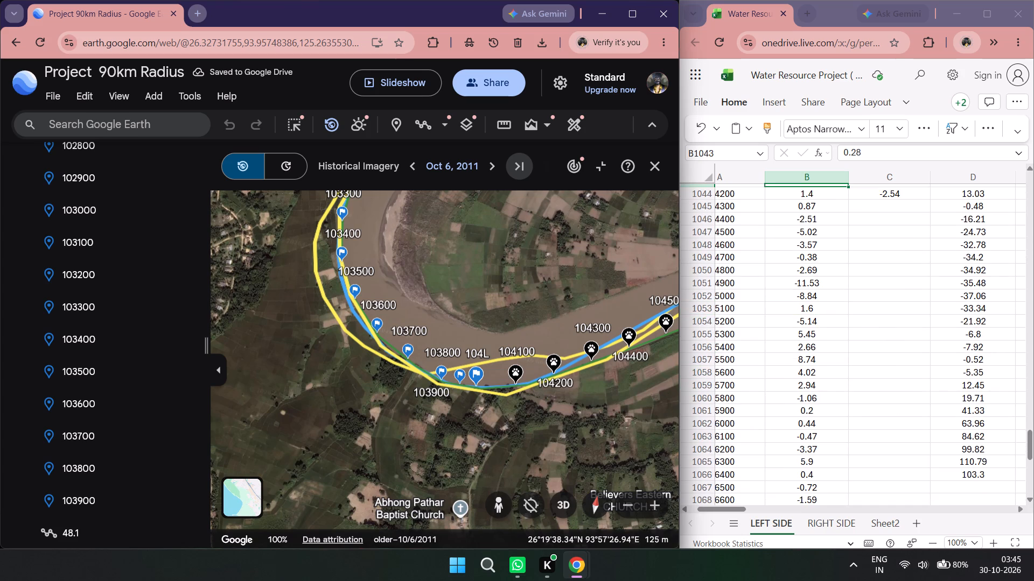
scroll(934, 405, "up", 3)
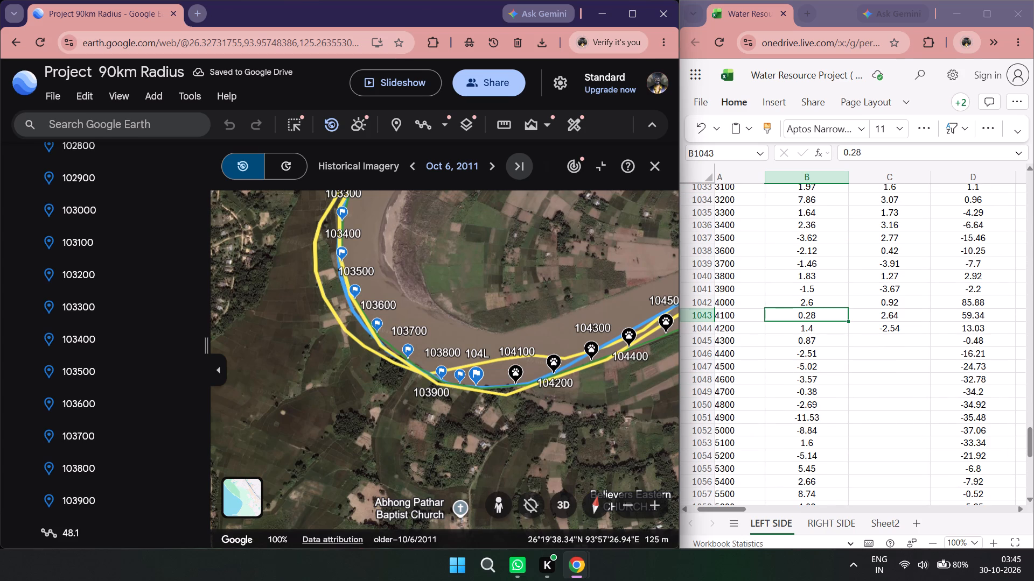
Narrow the map window to make room for a wider spreadsheet.
left_click_drag(681, 400, 666, 396)
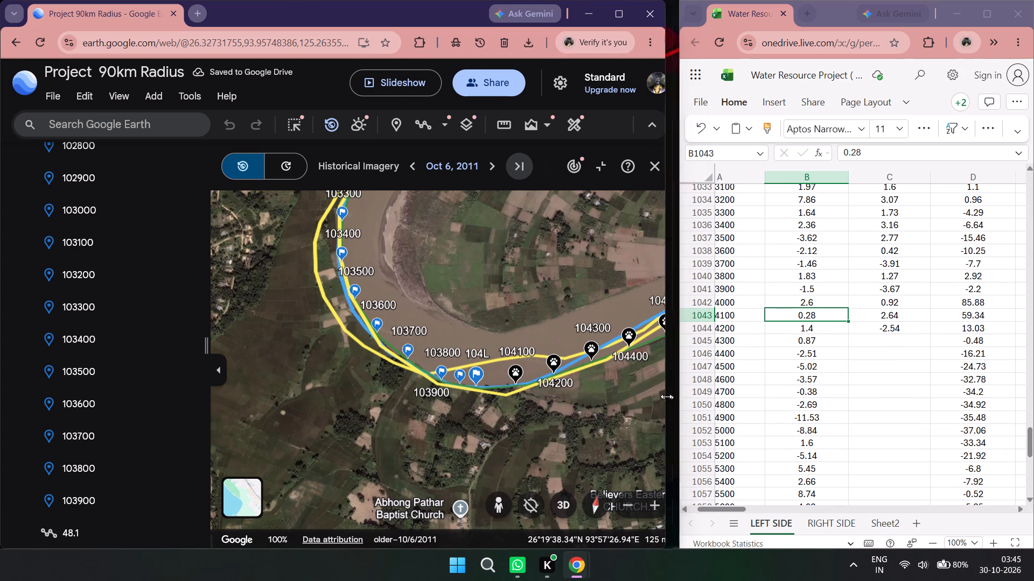
left_click_drag(666, 396, 351, 396)
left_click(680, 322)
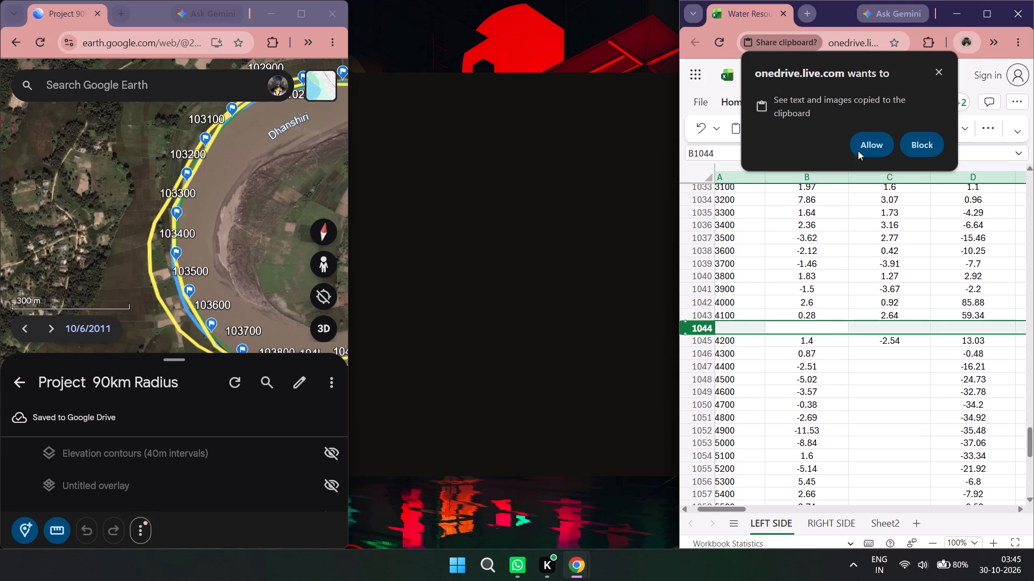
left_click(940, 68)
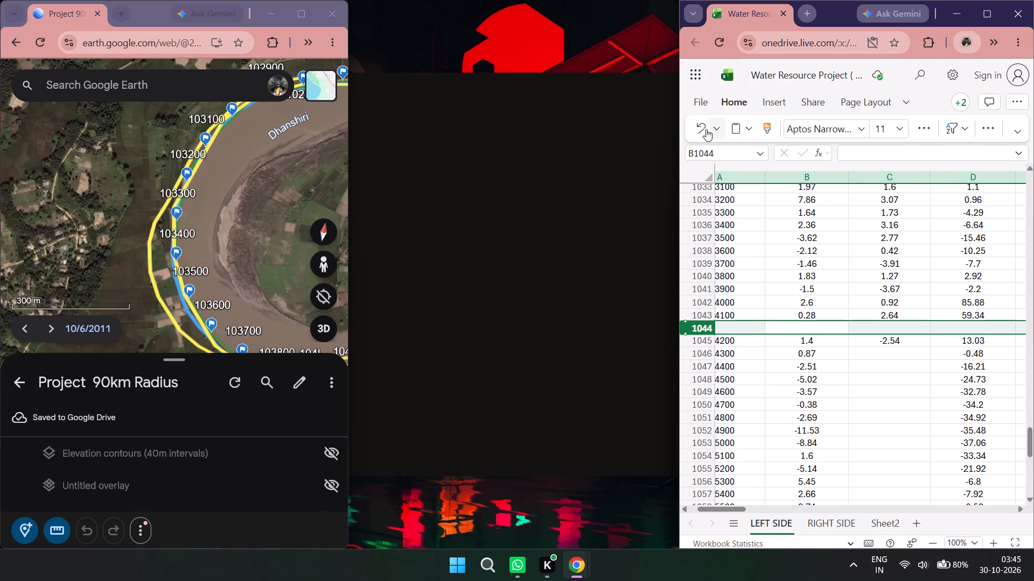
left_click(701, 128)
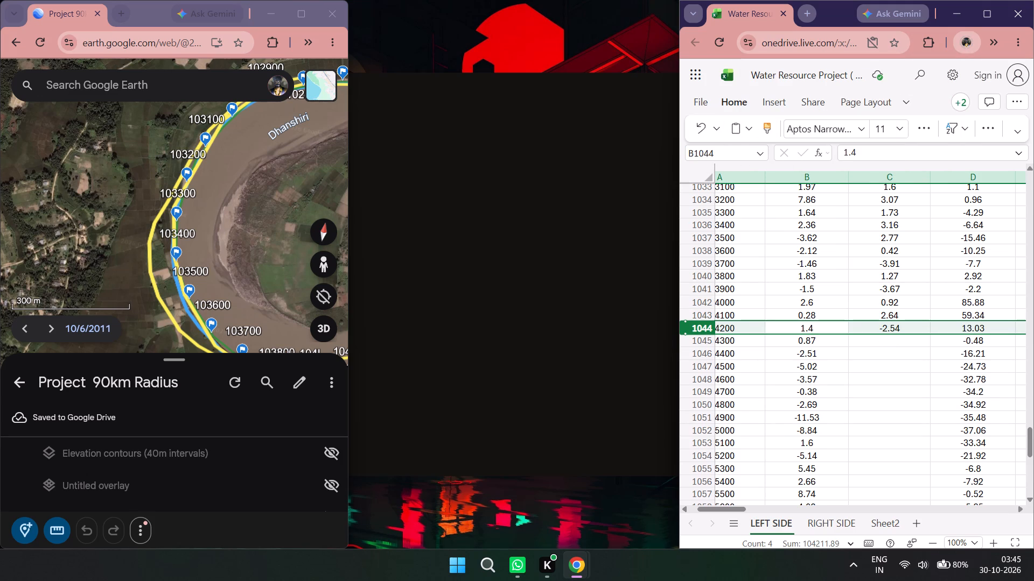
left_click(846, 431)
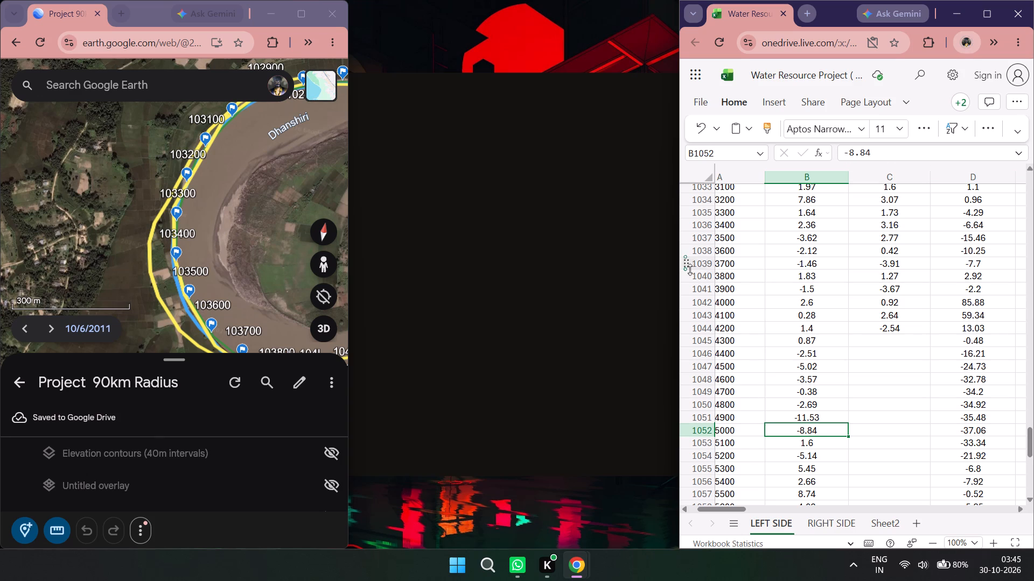
Enlarge the spreadsheet window until it fills the whole screen.
left_click_drag(679, 292, 391, 291)
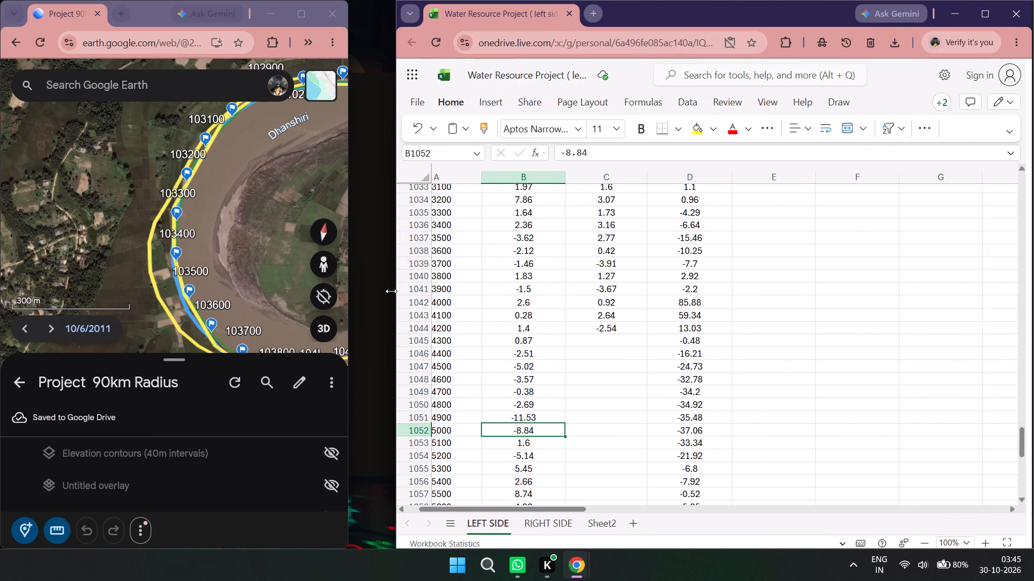
left_click_drag(391, 291, 383, 291)
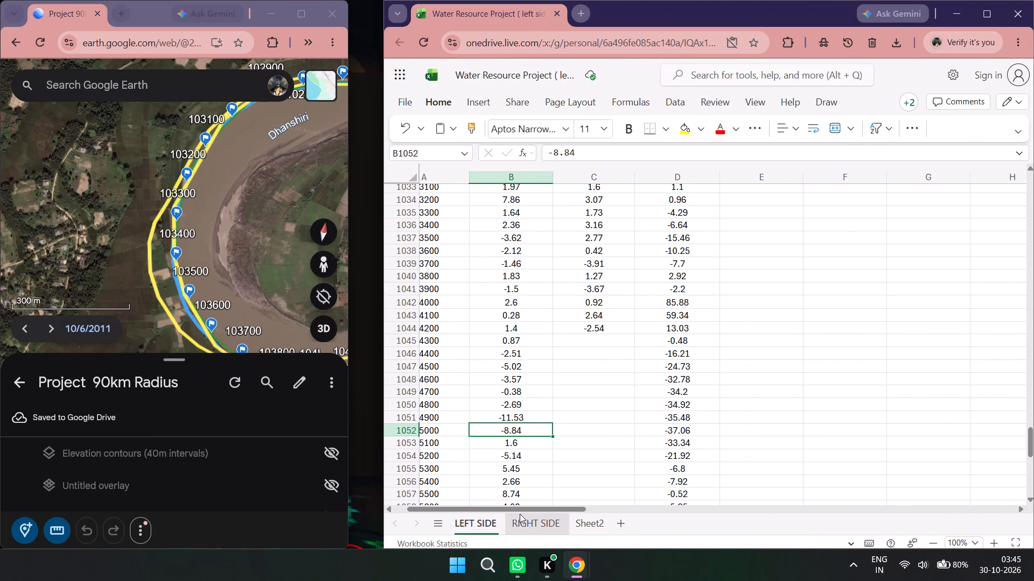
left_click_drag(522, 510, 456, 511)
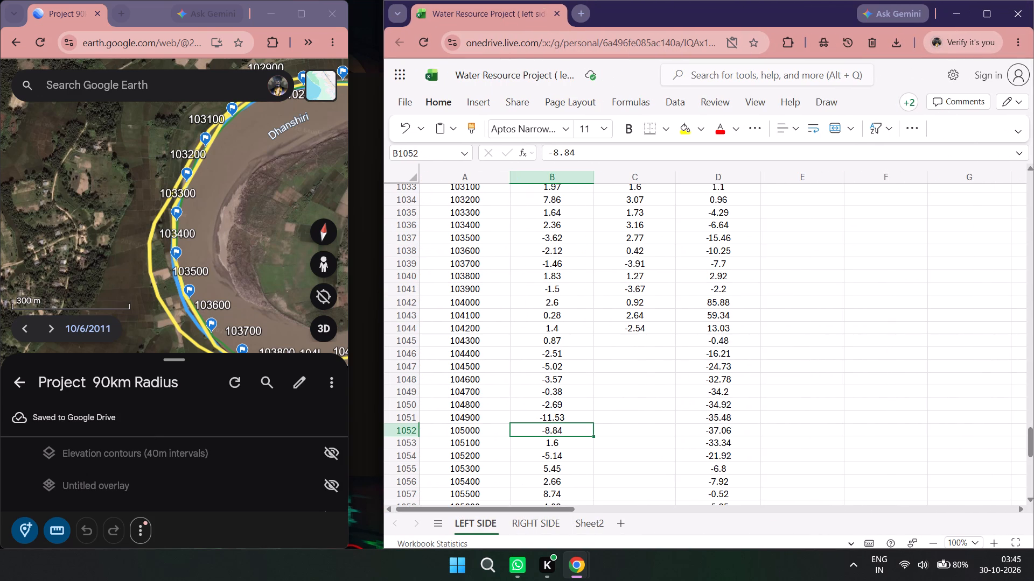
scroll(592, 376, "up", 8)
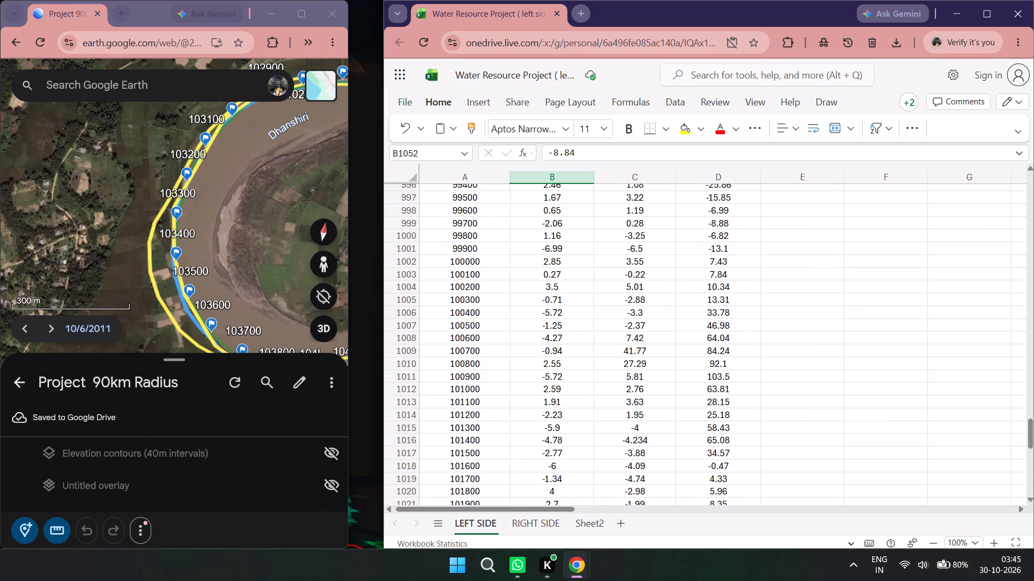
left_click(983, 16)
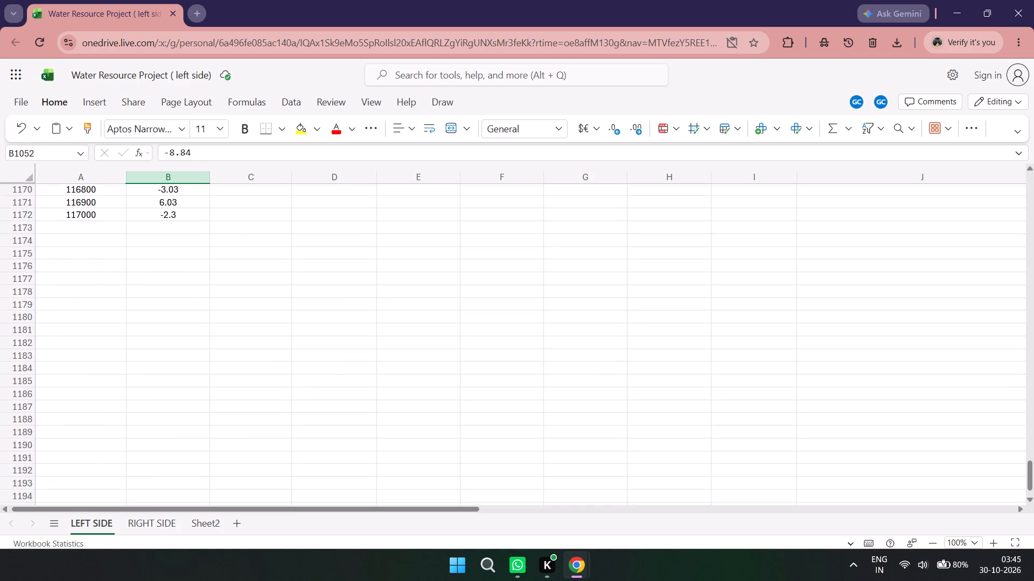
Look back up through the LEFT SIDE rows to about chainage 85200, checking where the column C and D entries begin near 91000.
scroll(323, 350, "up", 19)
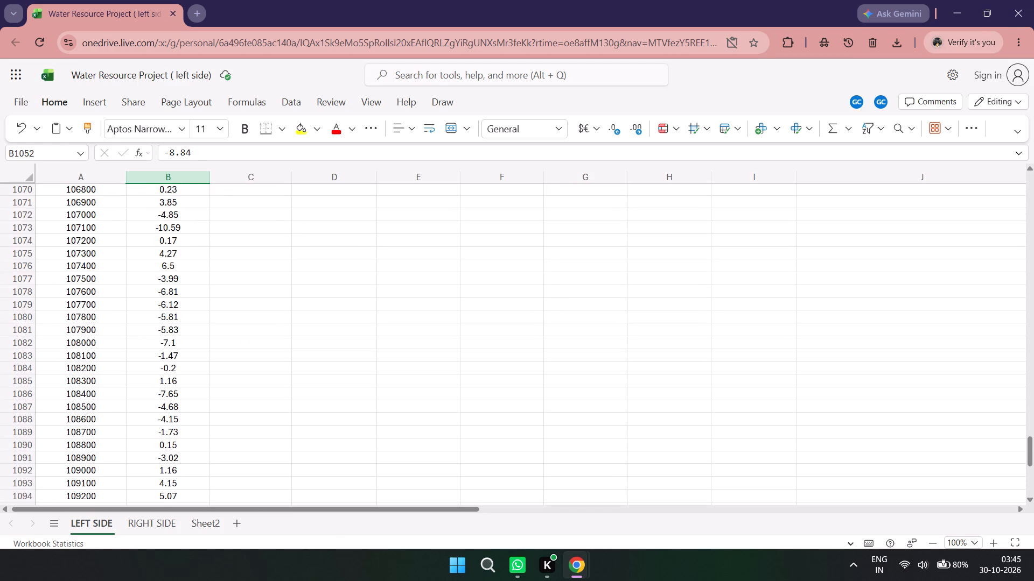
scroll(326, 336, "up", 17)
scroll(316, 315, "up", 5)
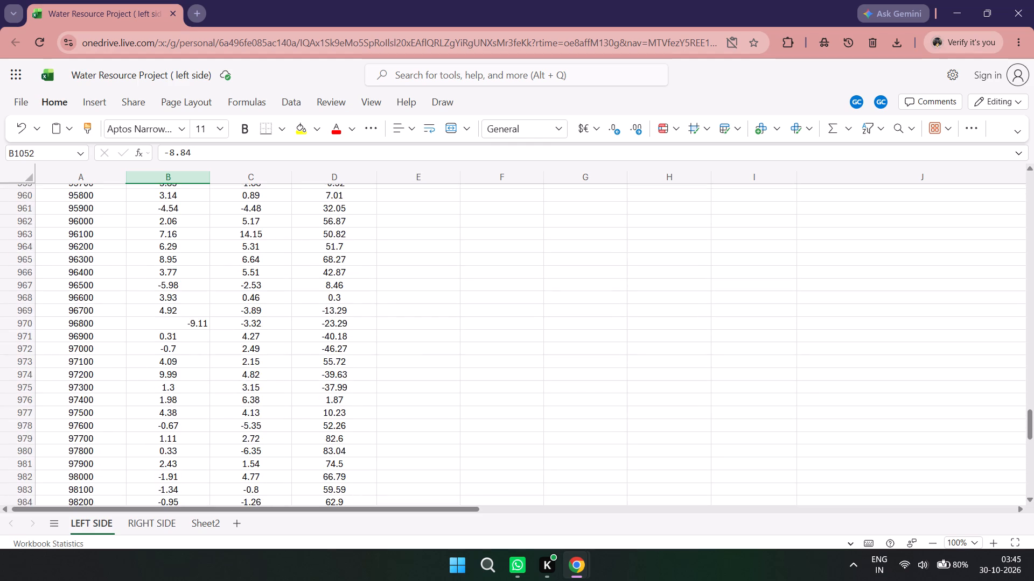
scroll(316, 315, "up", 18)
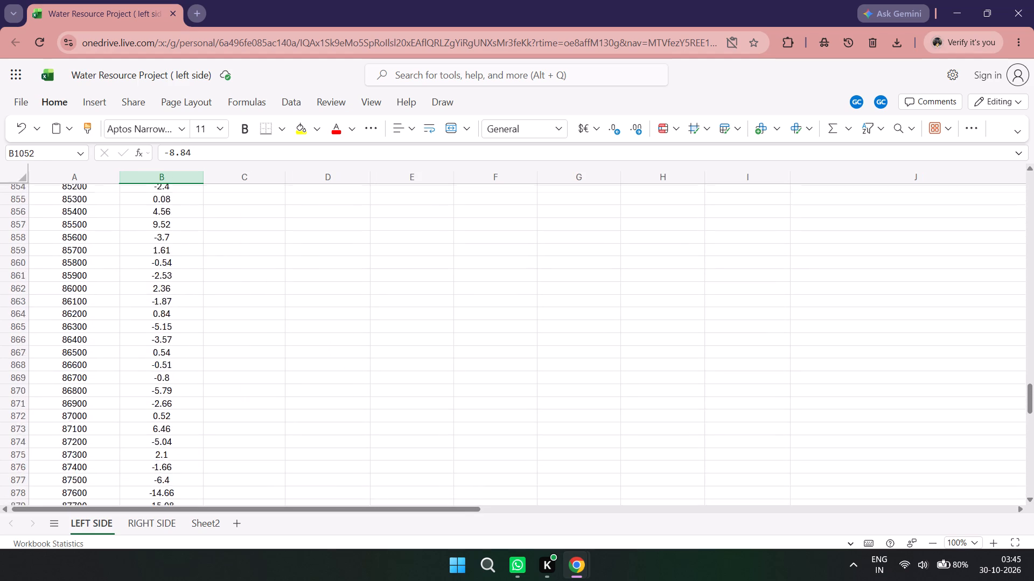
scroll(316, 315, "up", 6)
scroll(316, 315, "down", 11)
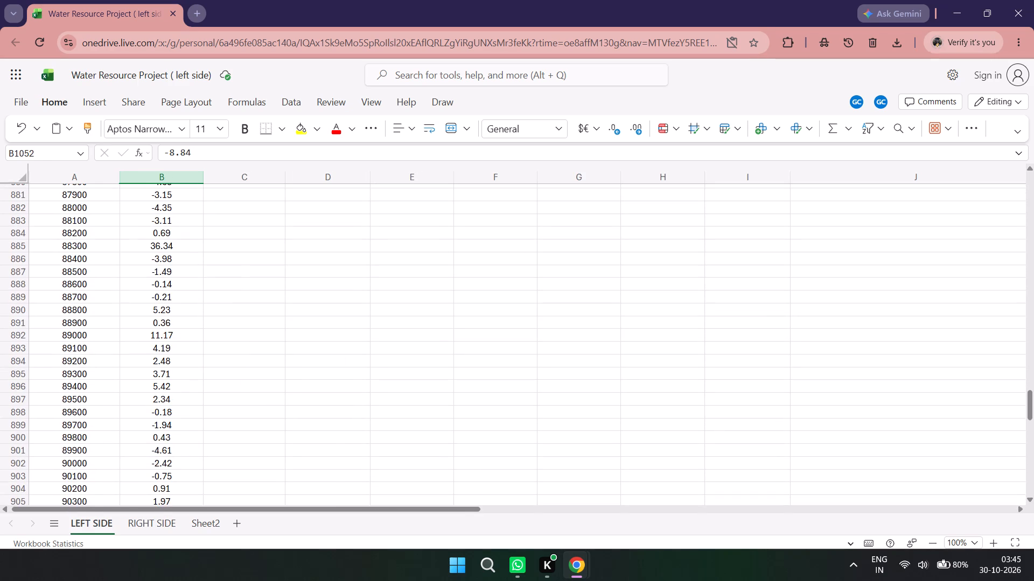
scroll(316, 315, "down", 6)
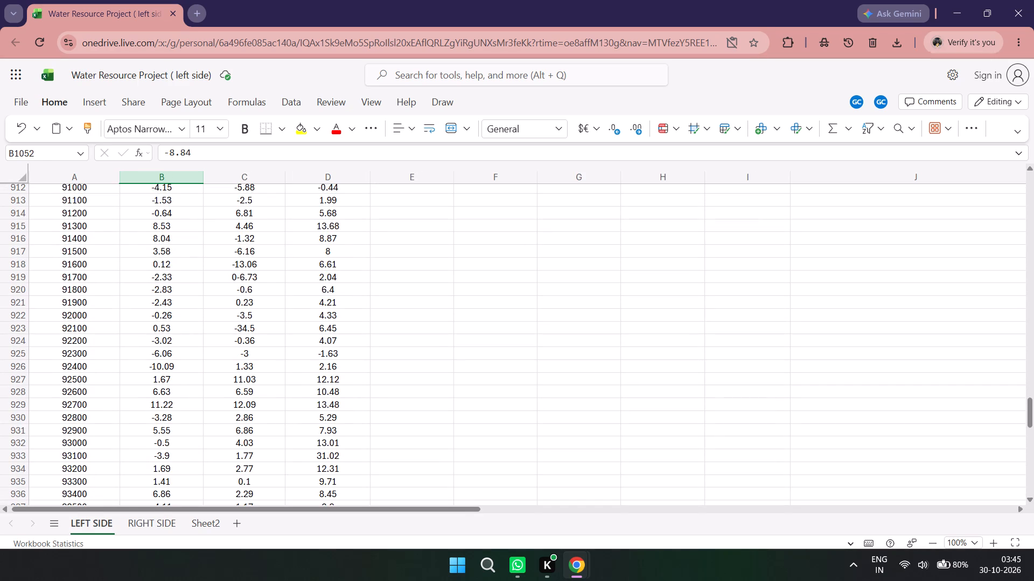
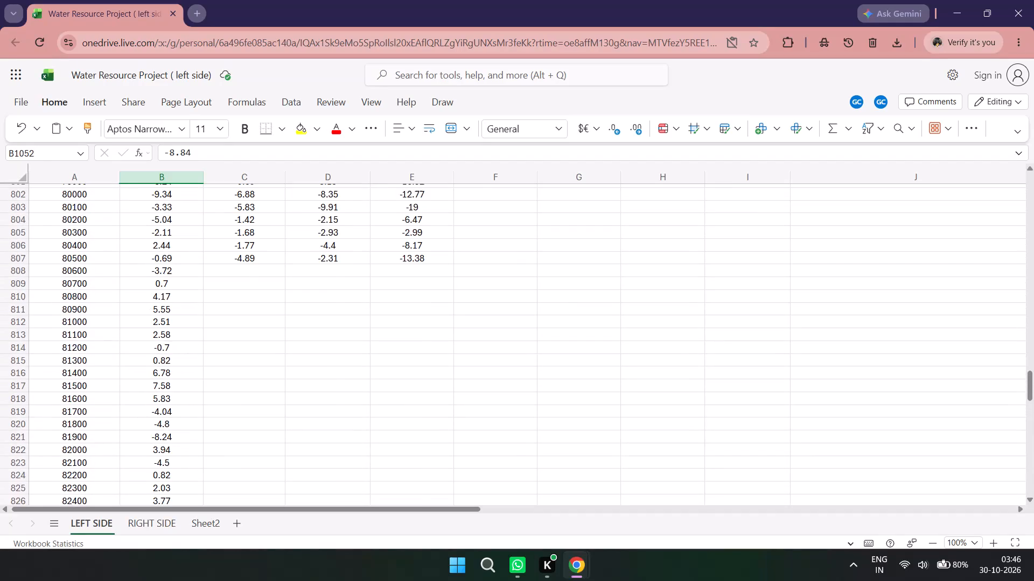
Look back up through the LEFT SIDE rows from about chainage 80000 to the header row with the year-range column titles.
scroll(299, 350, "up", 12)
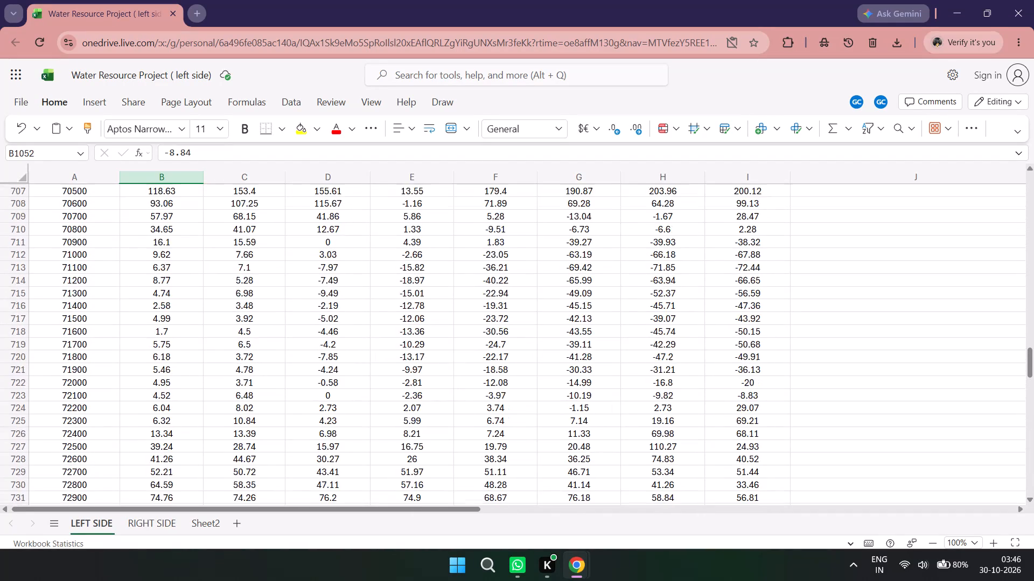
scroll(290, 356, "up", 9)
scroll(290, 356, "up", 12)
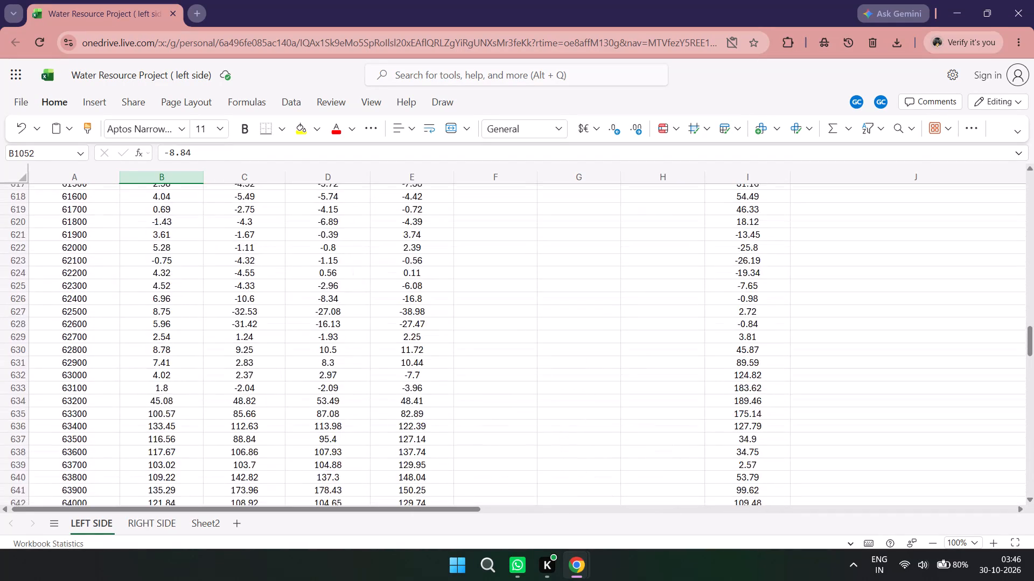
scroll(290, 356, "up", 20)
scroll(290, 356, "up", 10)
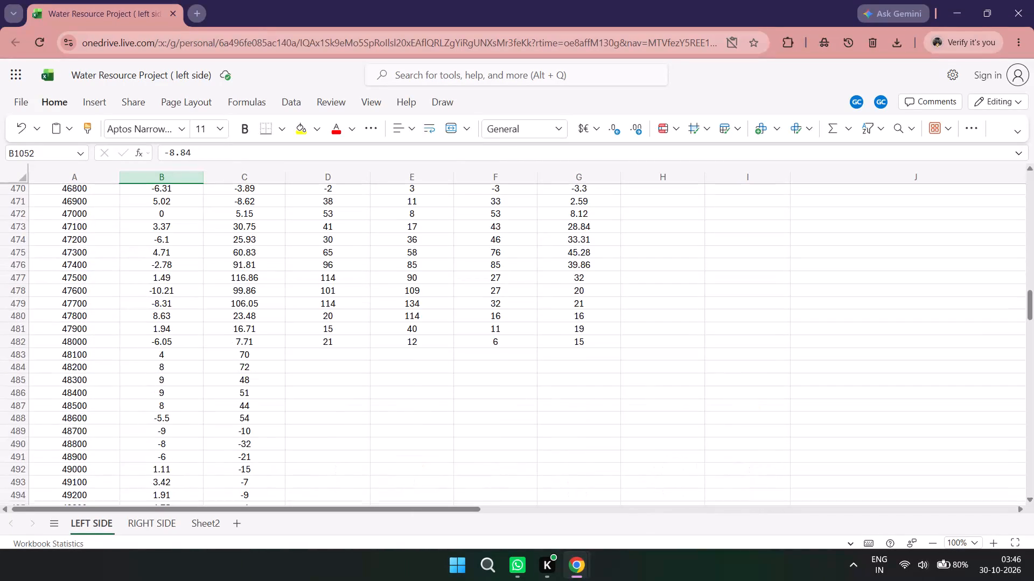
scroll(290, 356, "up", 20)
scroll(290, 356, "up", 10)
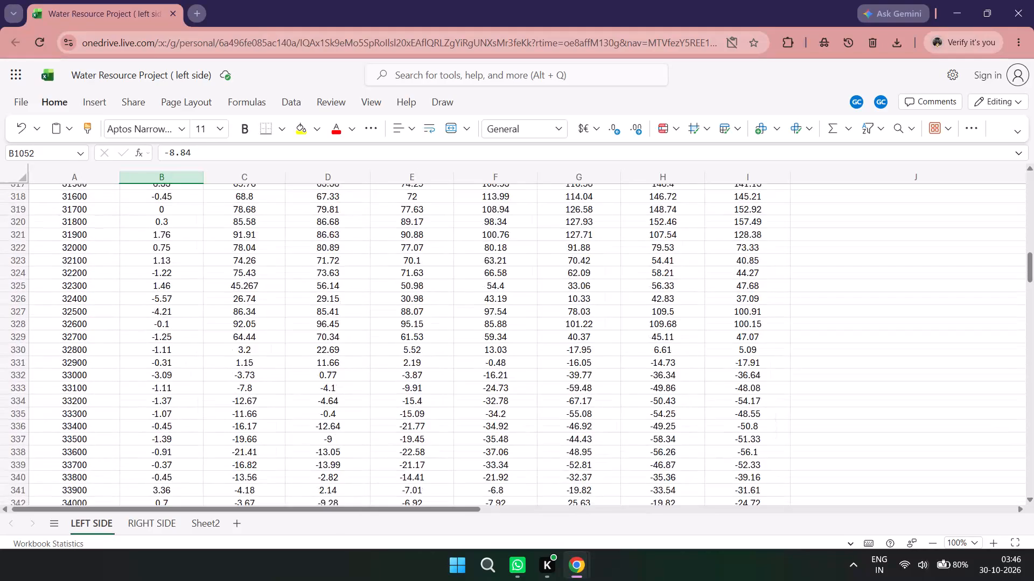
scroll(290, 356, "up", 20)
scroll(290, 356, "up", 10)
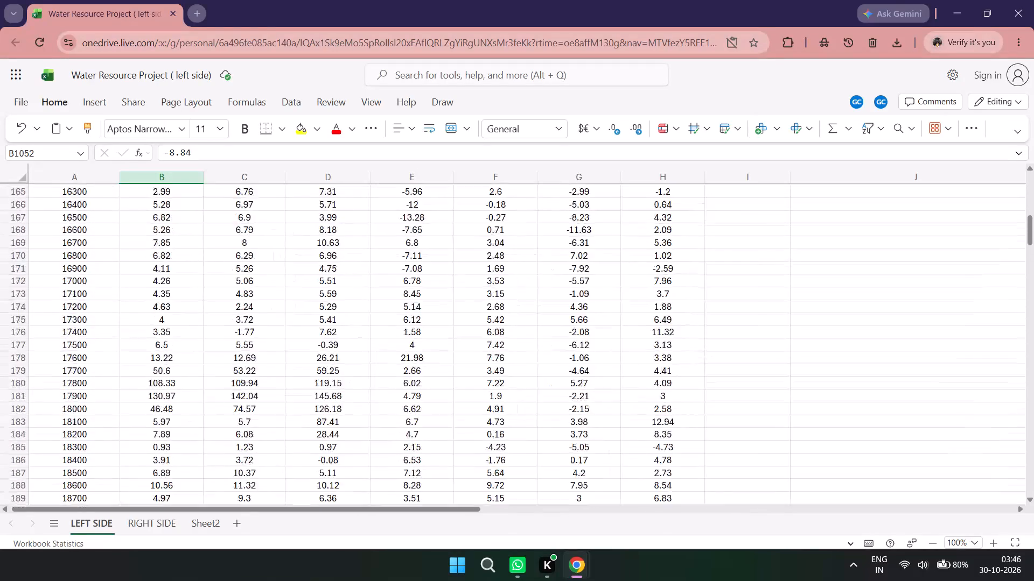
scroll(290, 356, "up", 20)
scroll(290, 356, "up", 10)
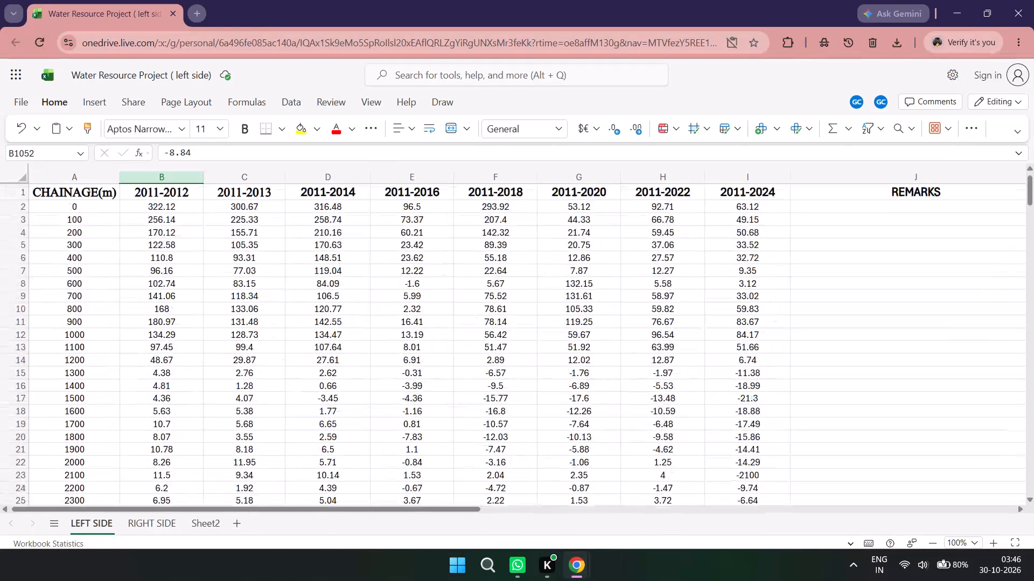
scroll(290, 356, "up", 4)
scroll(290, 356, "down", 2)
scroll(25, 580, "down", 5)
scroll(326, 290, "down", 2)
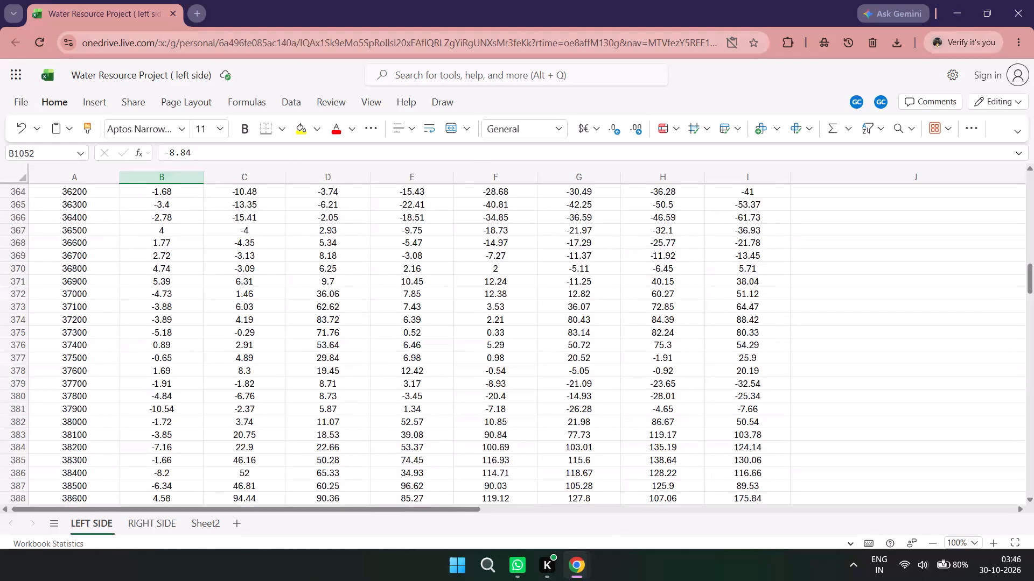
scroll(323, 294, "down", 14)
scroll(323, 294, "down", 10)
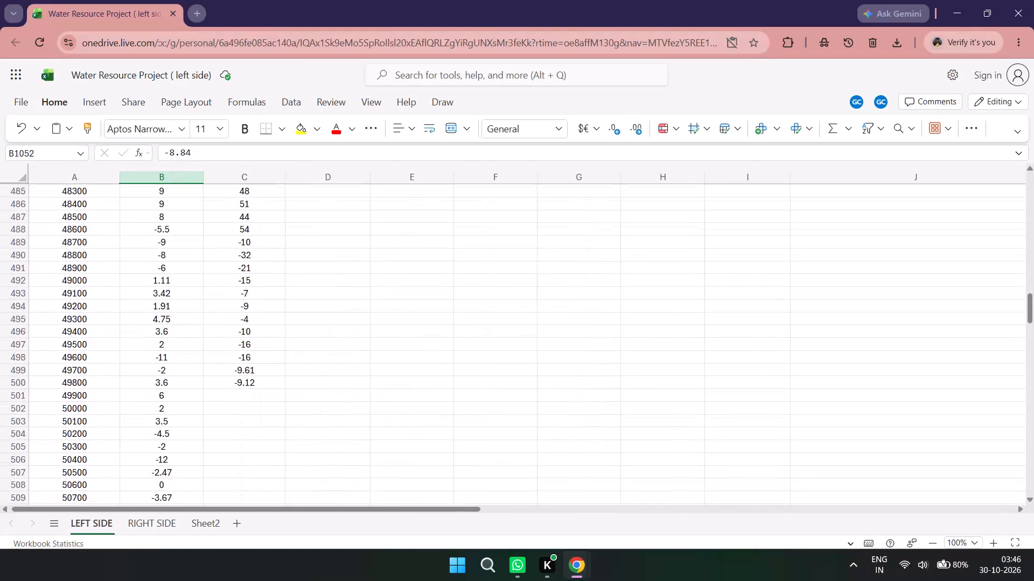
Examine how far the year-range columns are filled on LEFT SIDE from about chainage 50700 to 80700.
scroll(323, 294, "down", 15)
scroll(323, 294, "down", 7)
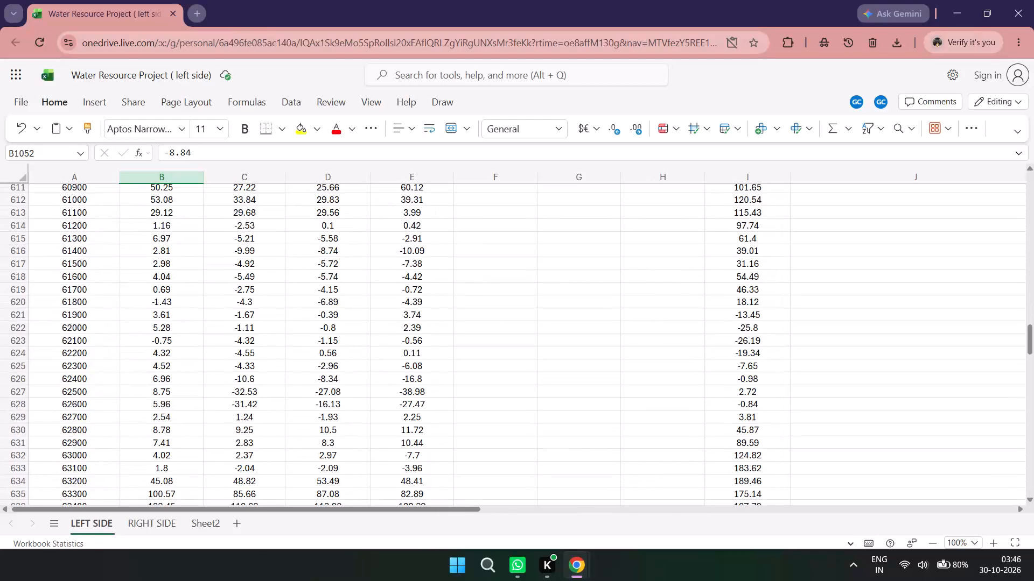
scroll(323, 294, "down", 1)
scroll(323, 294, "up", 1)
scroll(323, 294, "down", 12)
scroll(323, 294, "up", 1)
scroll(323, 294, "down", 17)
scroll(323, 294, "down", 6)
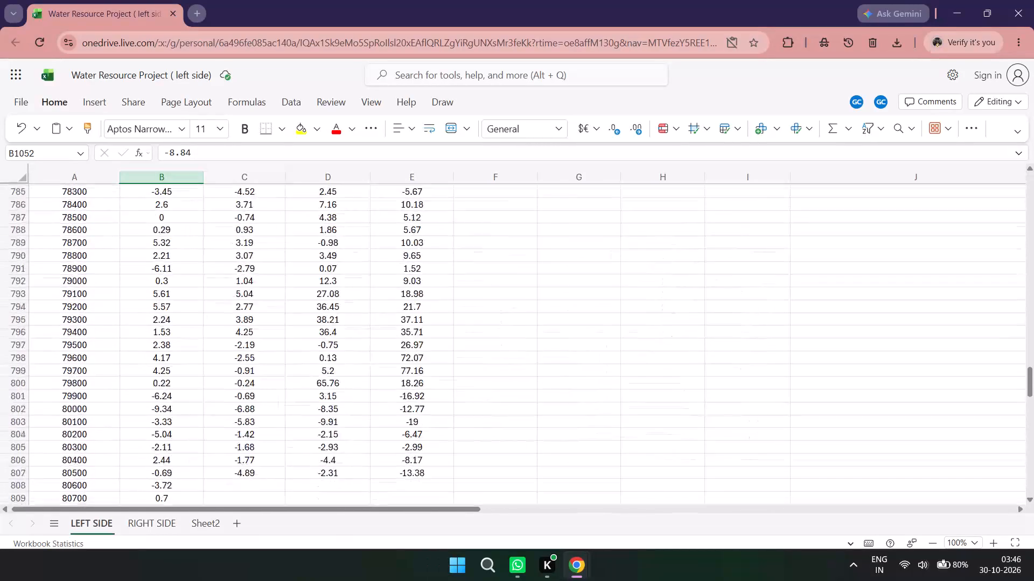
Check the column B, C and D entries on LEFT SIDE from about chainage 80700 down to 107000.
scroll(323, 294, "down", 18)
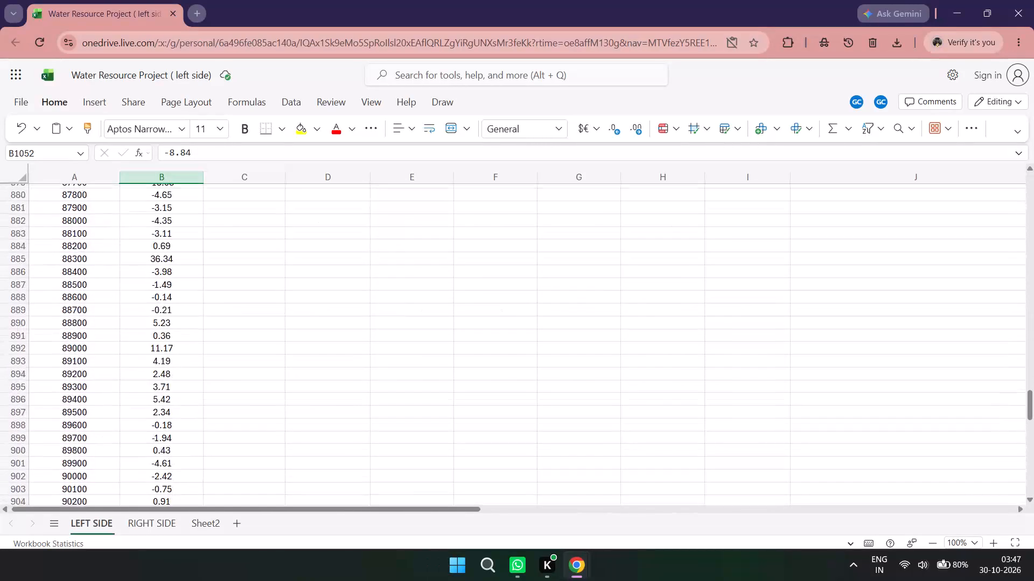
scroll(323, 294, "down", 11)
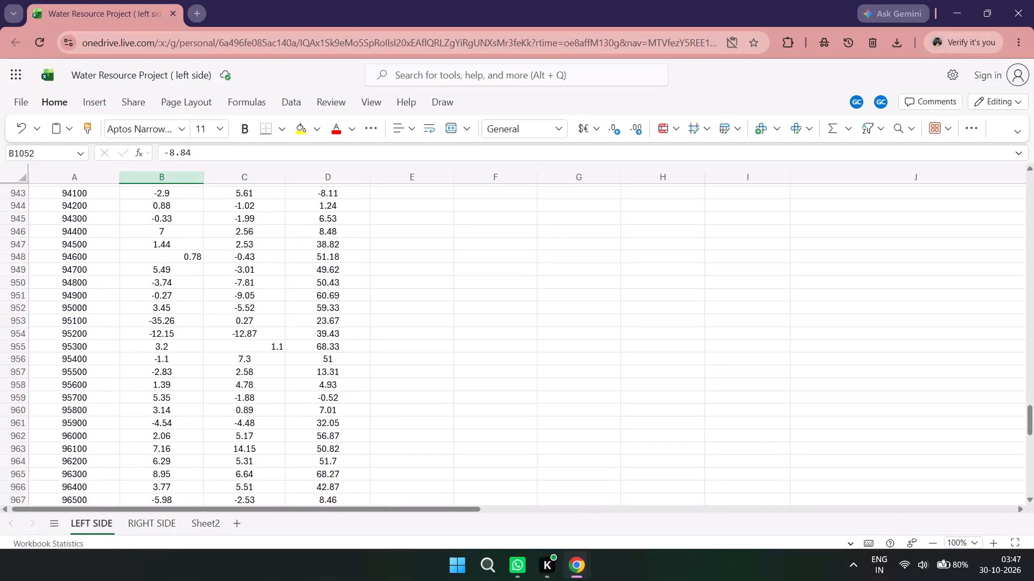
scroll(323, 294, "down", 14)
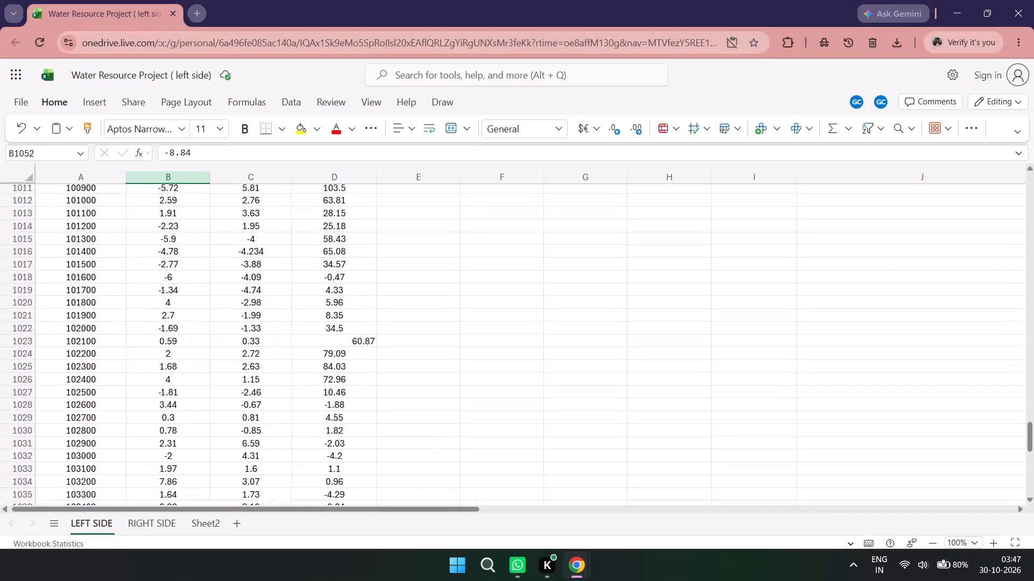
scroll(319, 297, "down", 6)
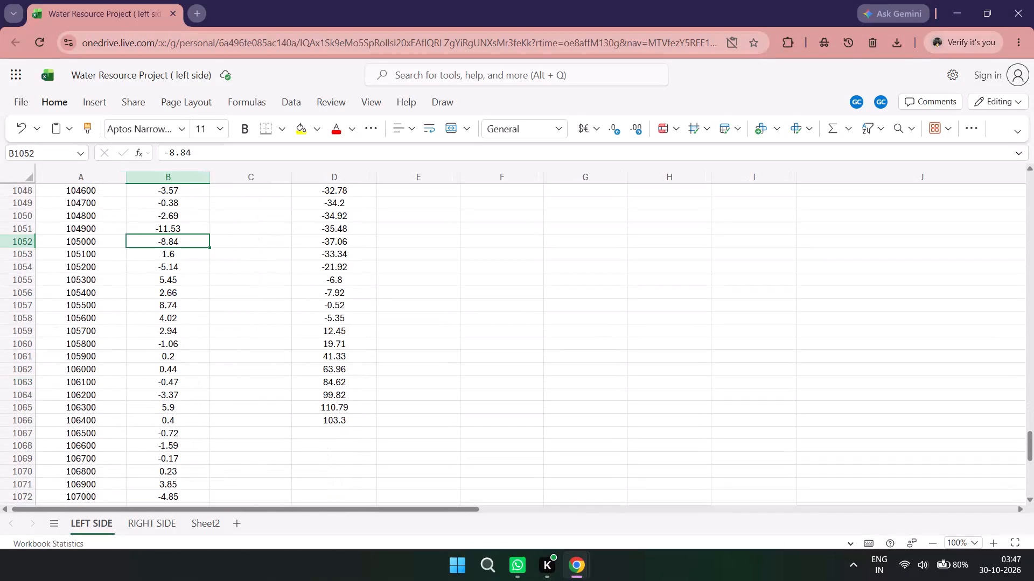